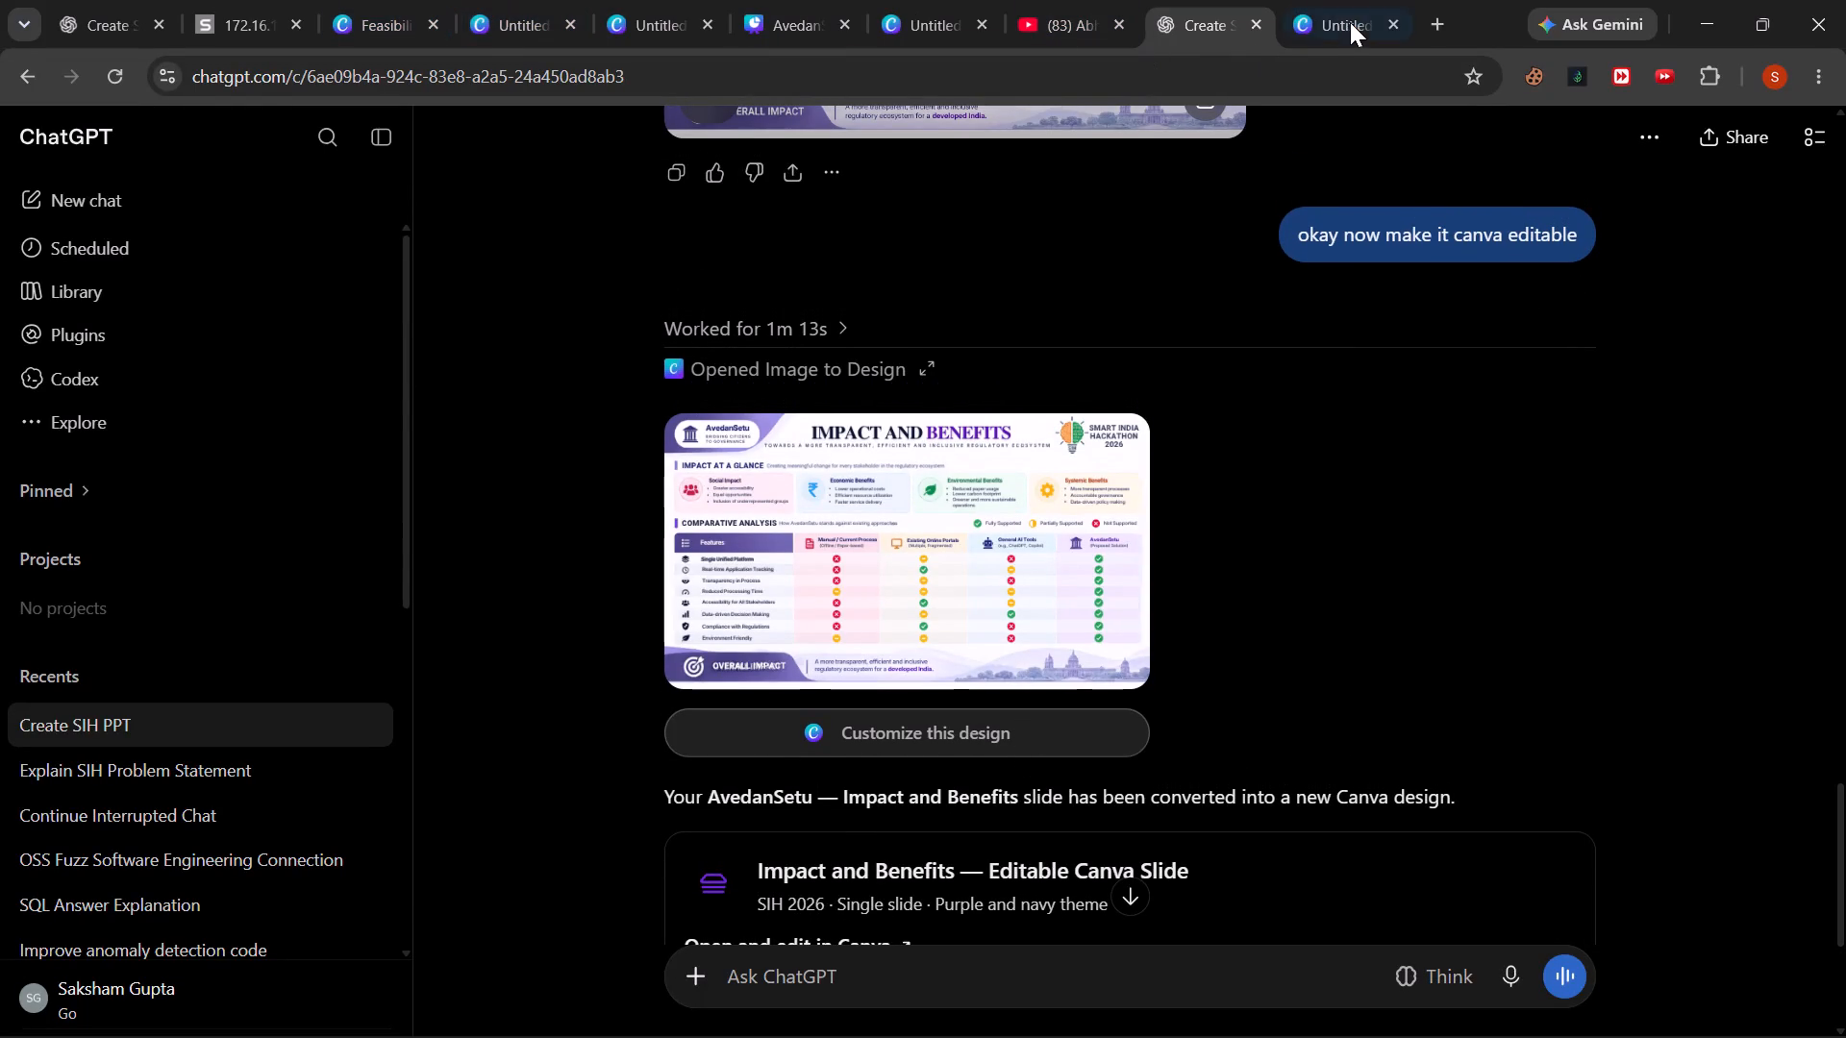
Review the Impact and Benefits design in Canva, plus the Impact & Benefits and Research & References slides of the Drishti_final deck in PowerPoint.
{"action": "left_click", "coordinate": [1352, 21]}
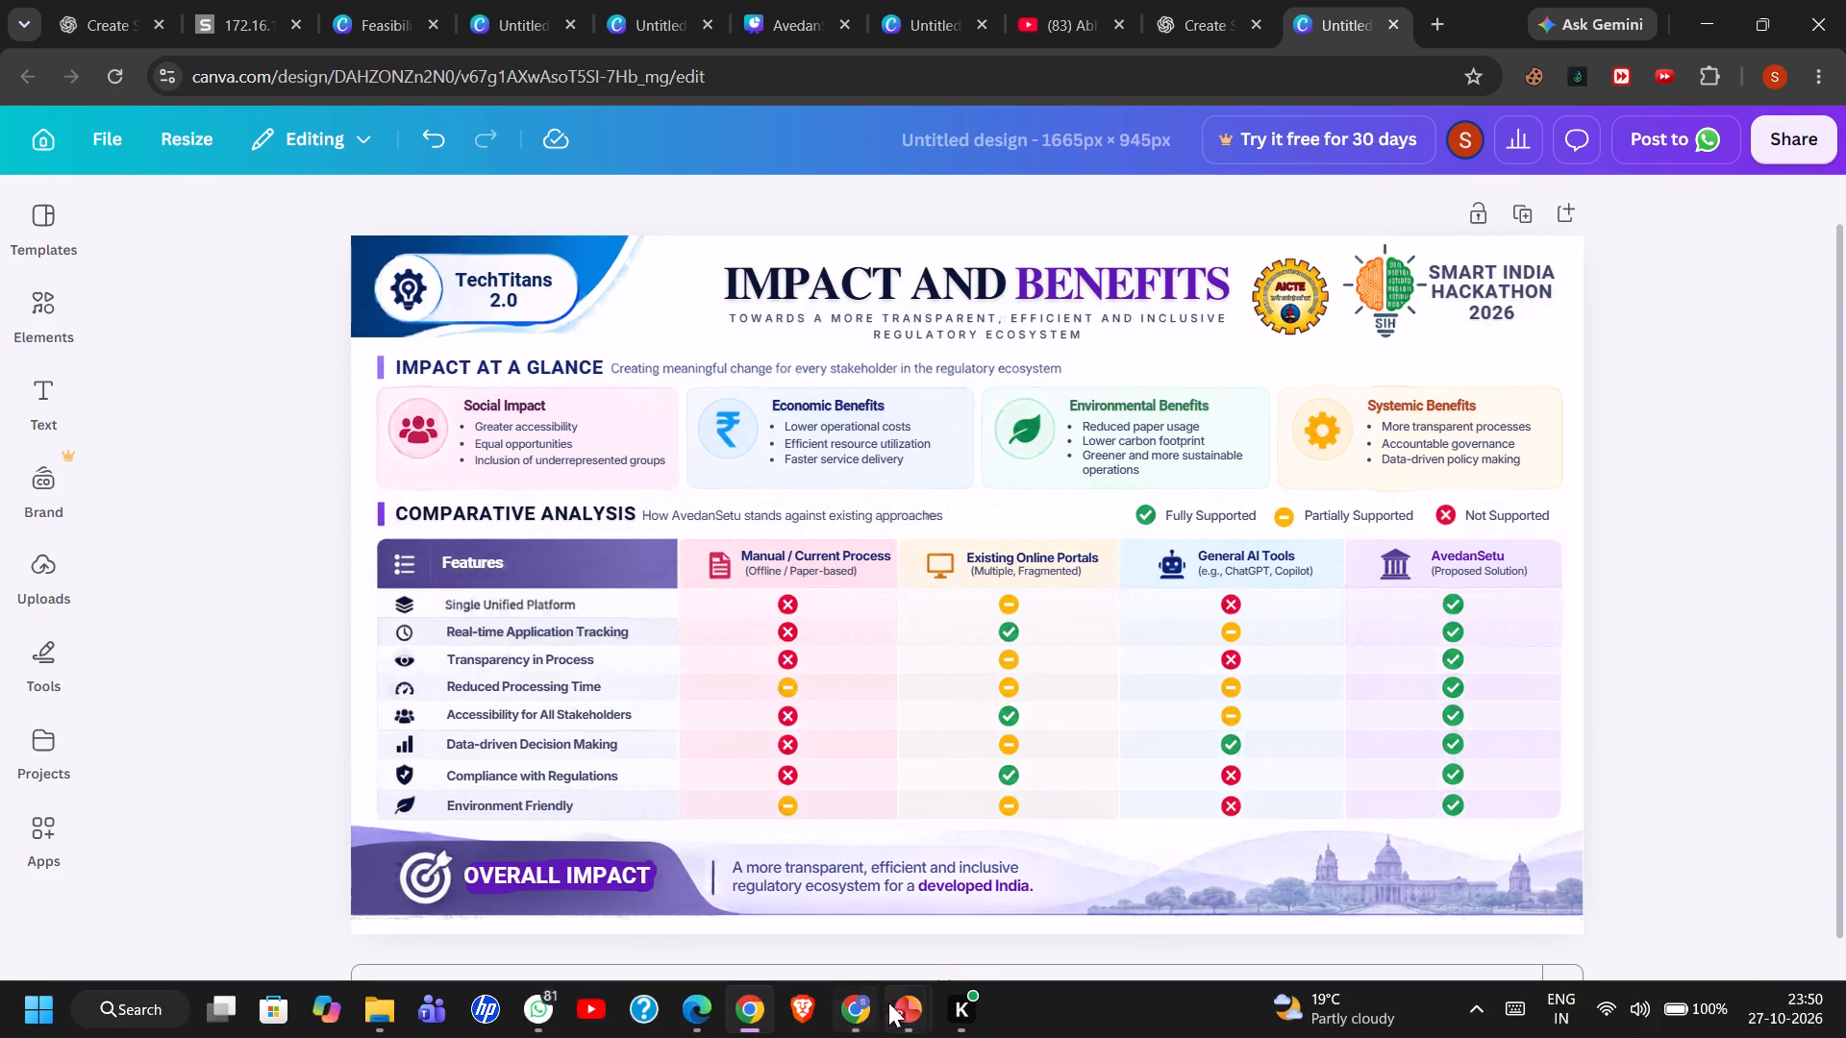
{"action": "left_click", "coordinate": [1112, 934]}
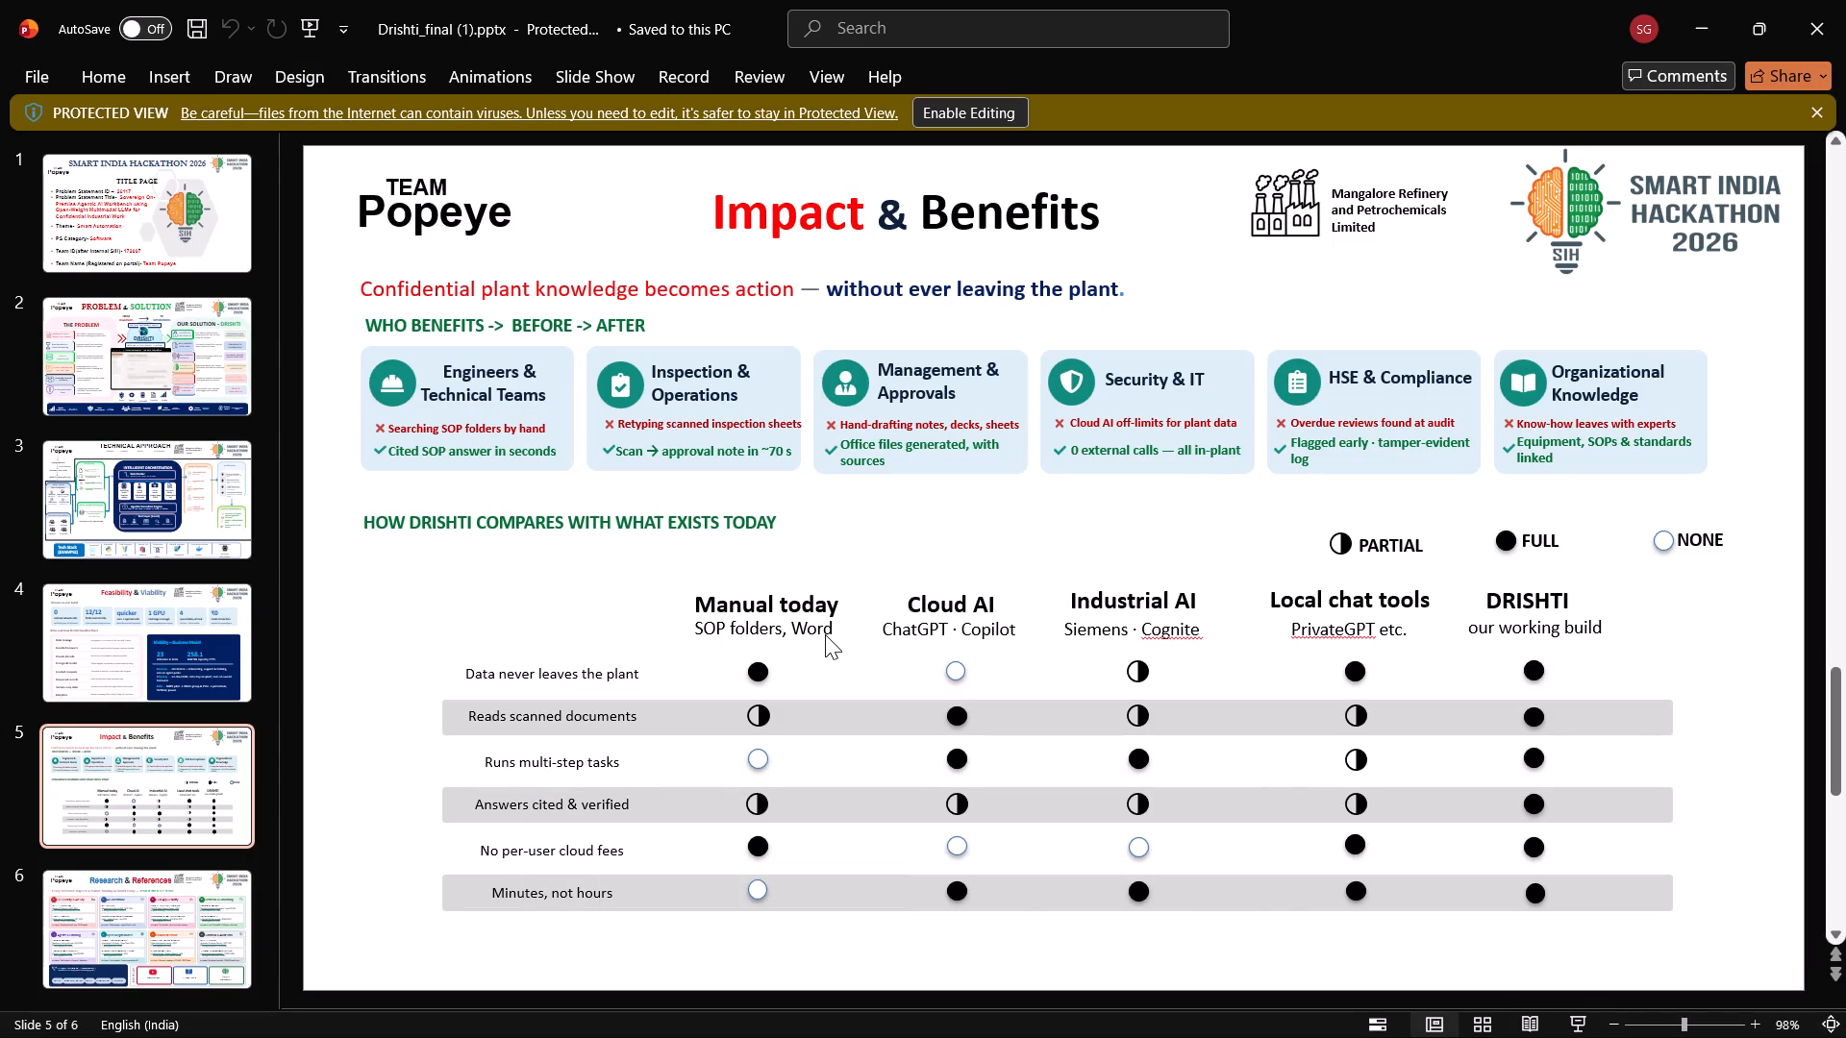
{"action": "left_click", "coordinate": [154, 761]}
{"action": "left_click", "coordinate": [103, 925]}
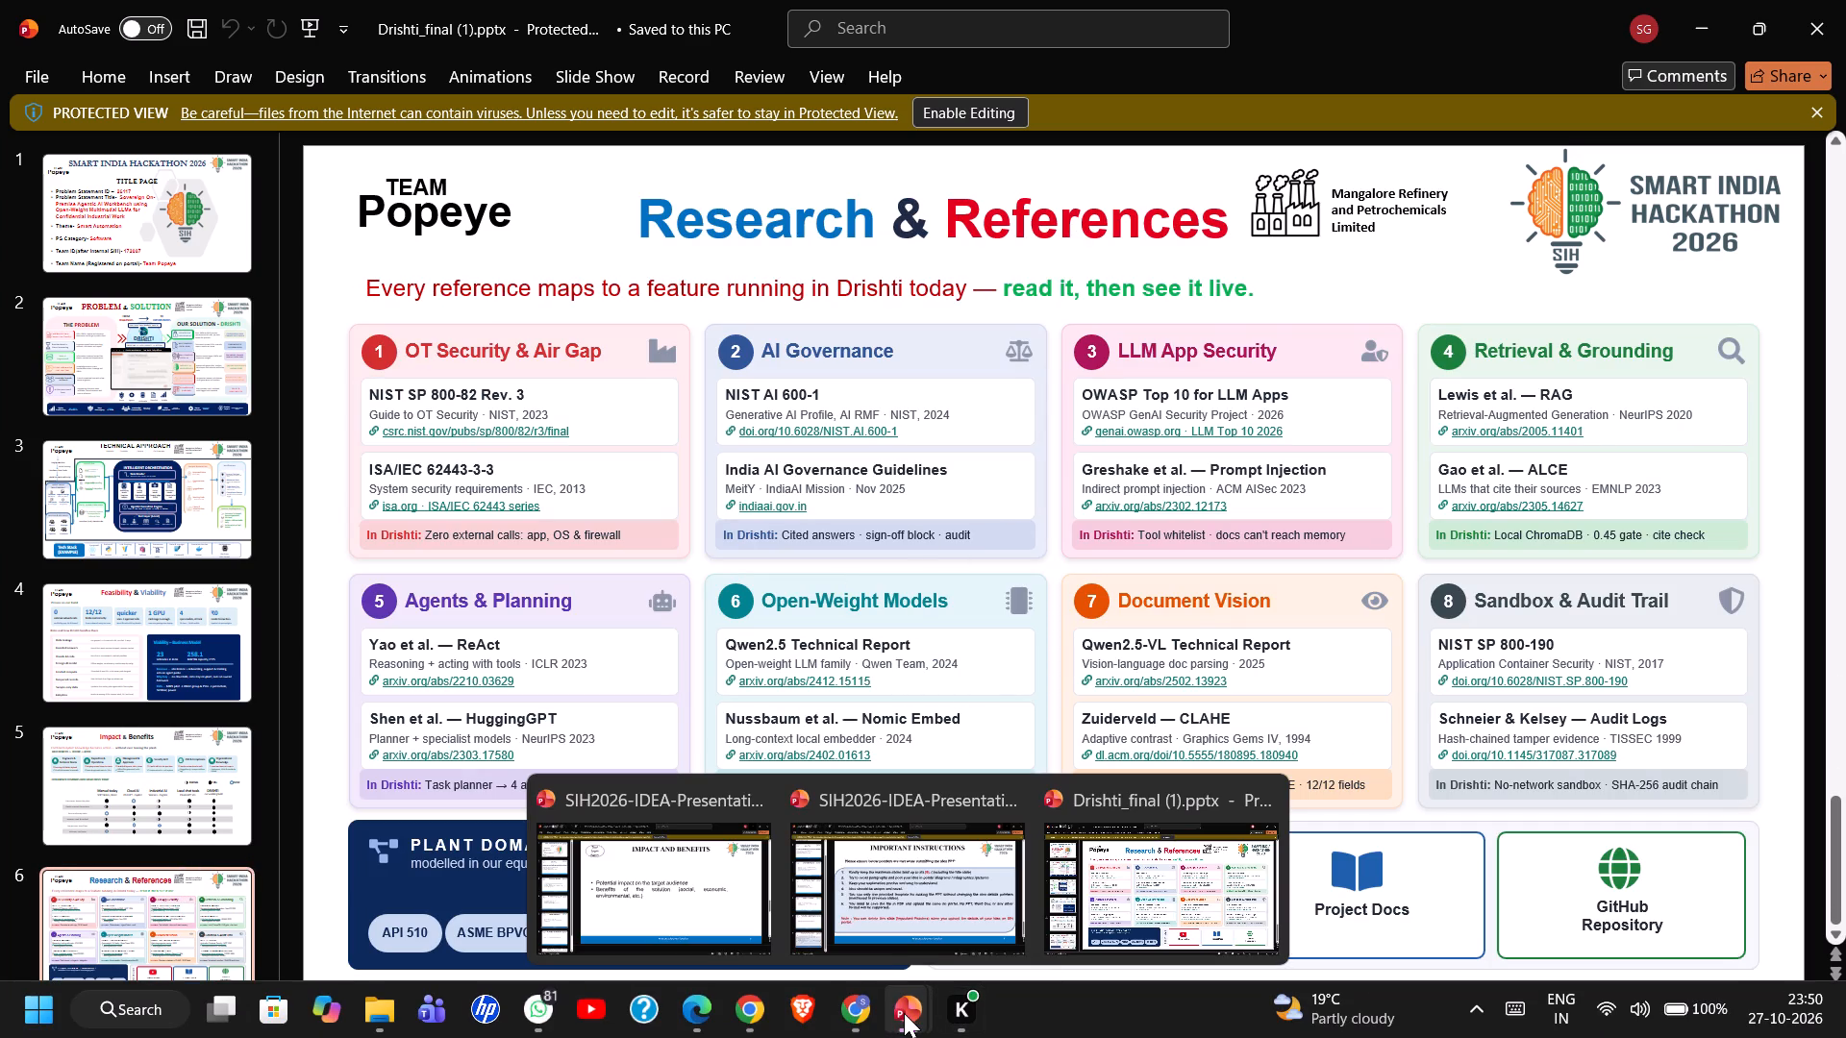
Capture a screenshot of the whole Research and References slide, slide 6, in the SIH2026 IDEA presentation template.
{"action": "left_click", "coordinate": [761, 907]}
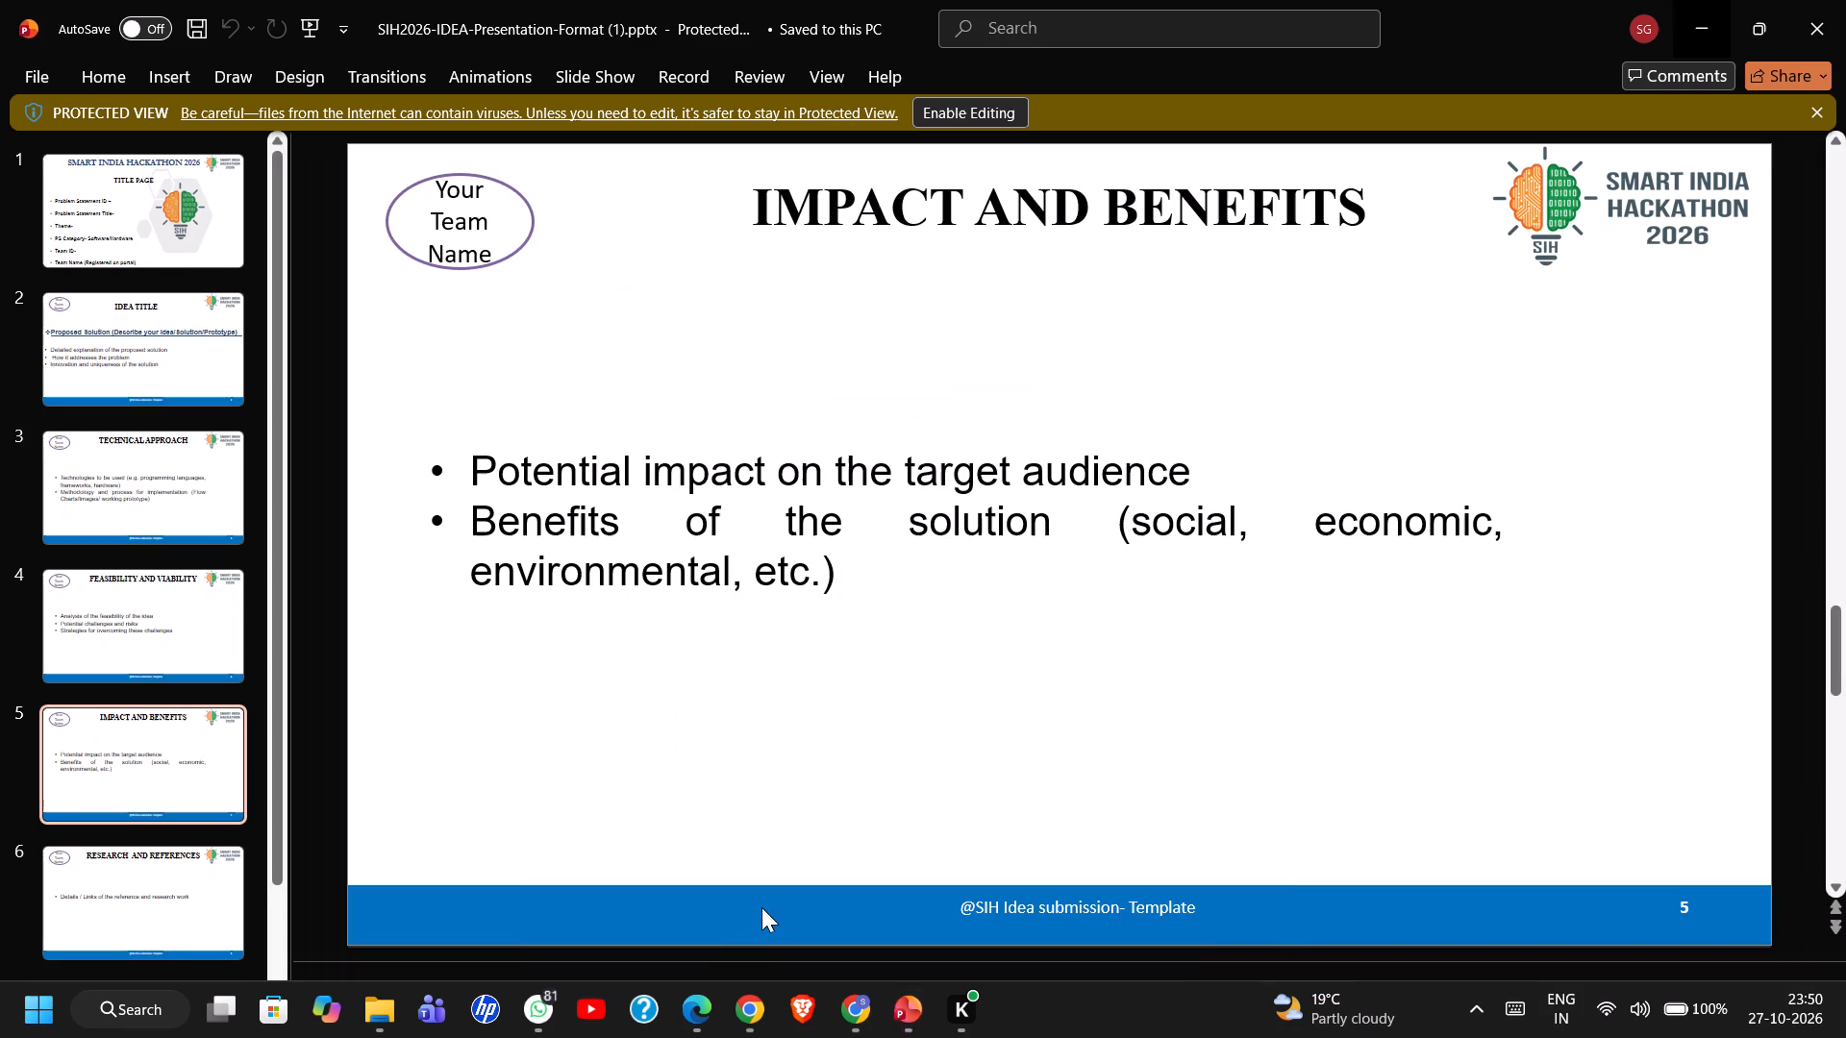
{"action": "key", "text": "Down"}
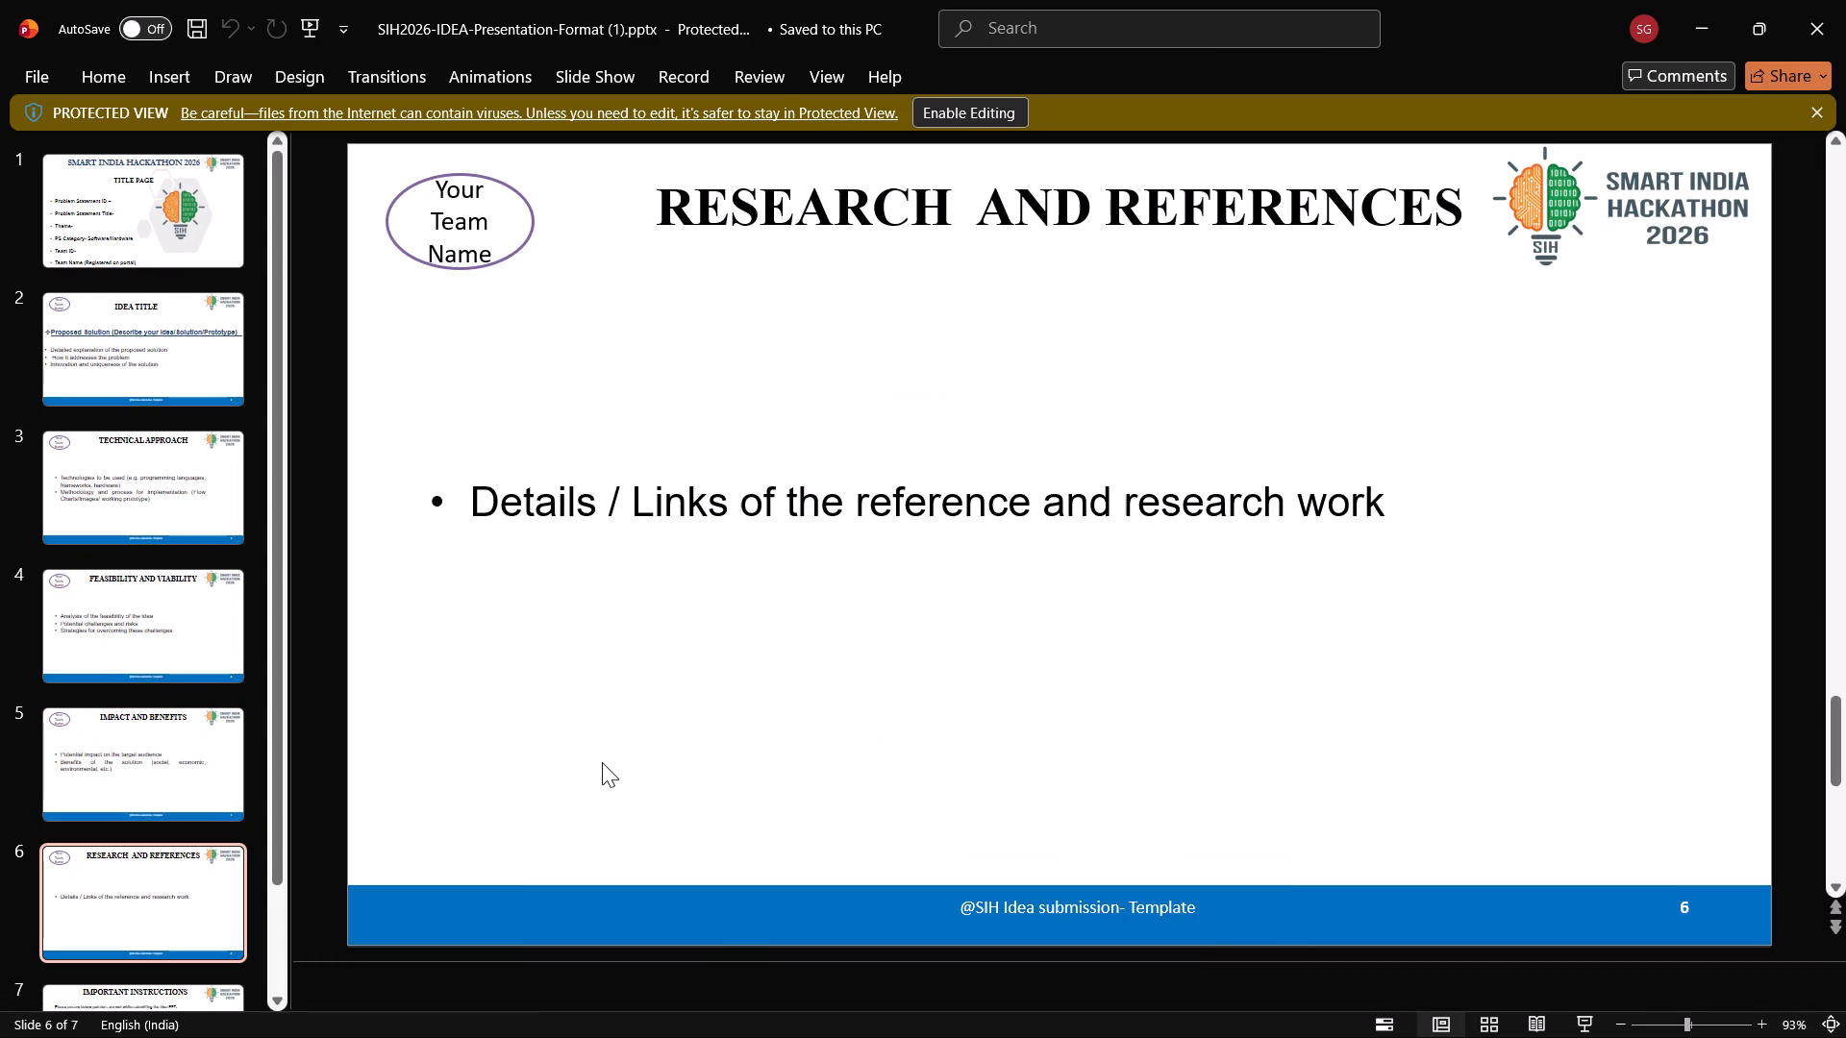
{"action": "key", "text": "Print"}
{"action": "left_click_drag", "start_coordinate": [339, 138], "coordinate": [1489, 903]}
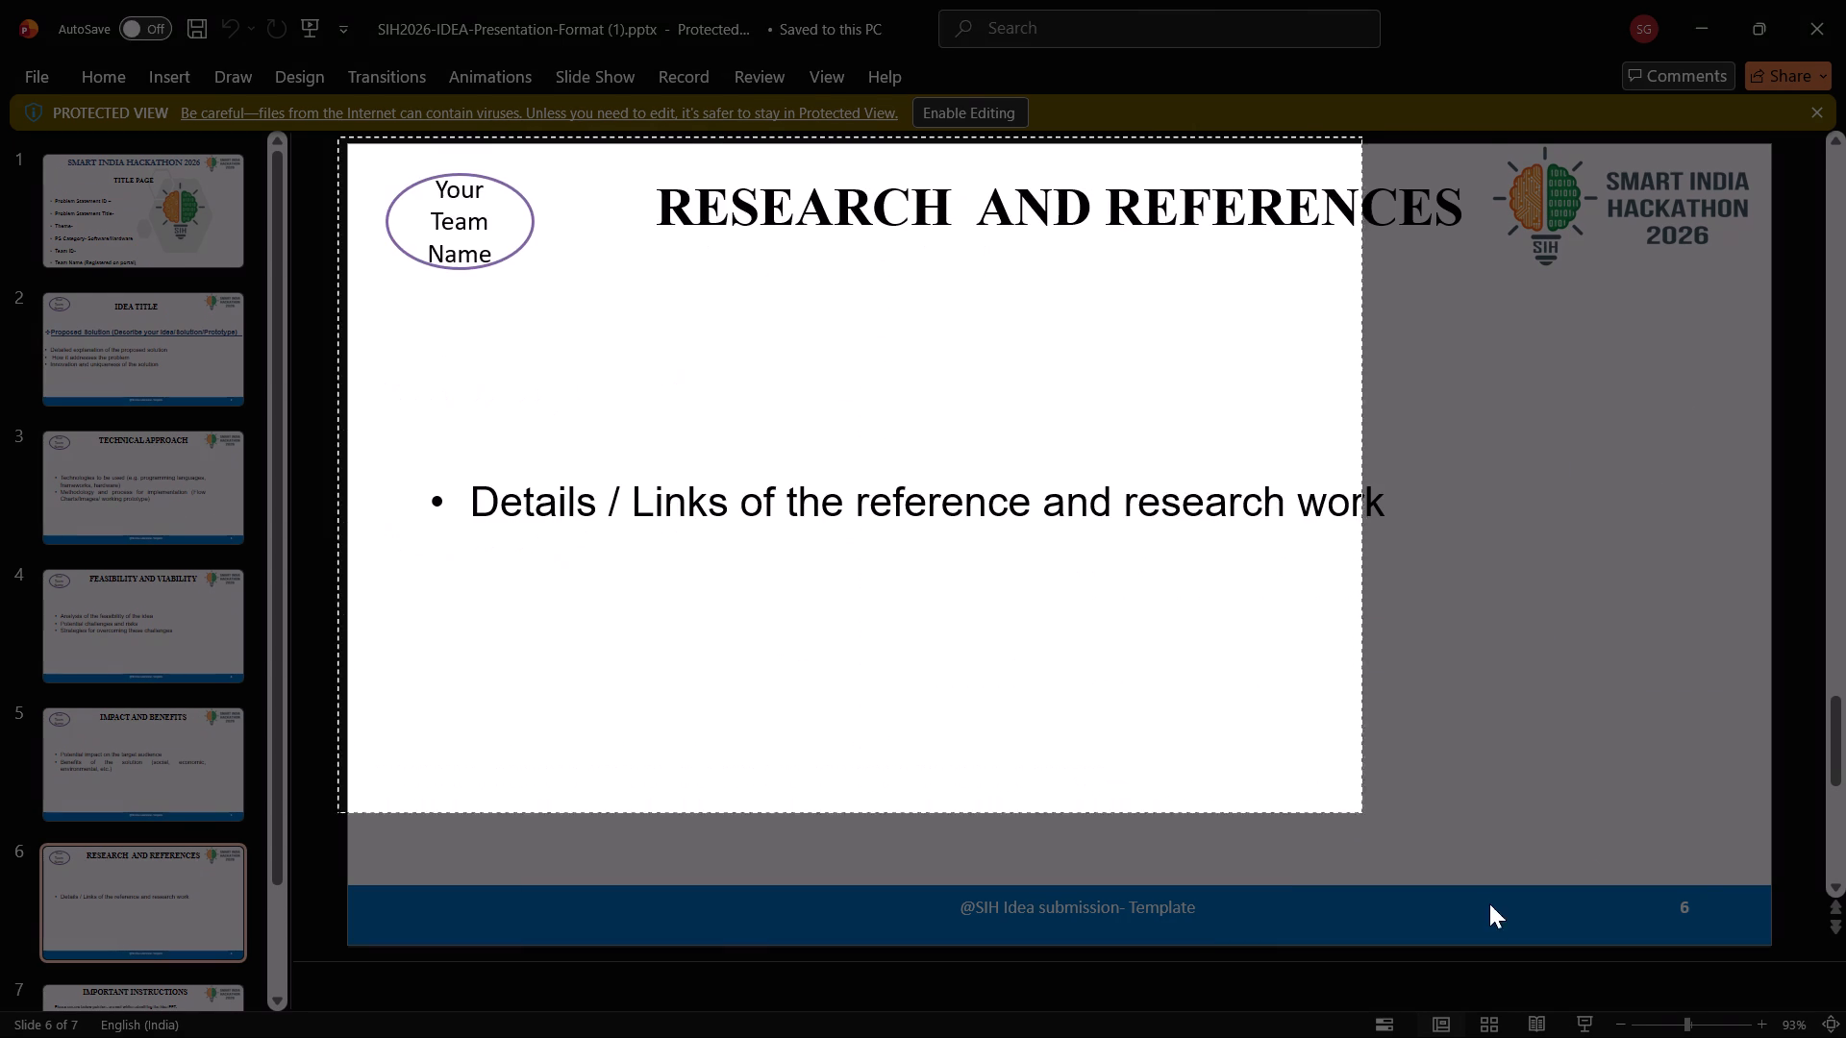
{"action": "left_click_drag", "start_coordinate": [1489, 903], "coordinate": [1725, 950]}
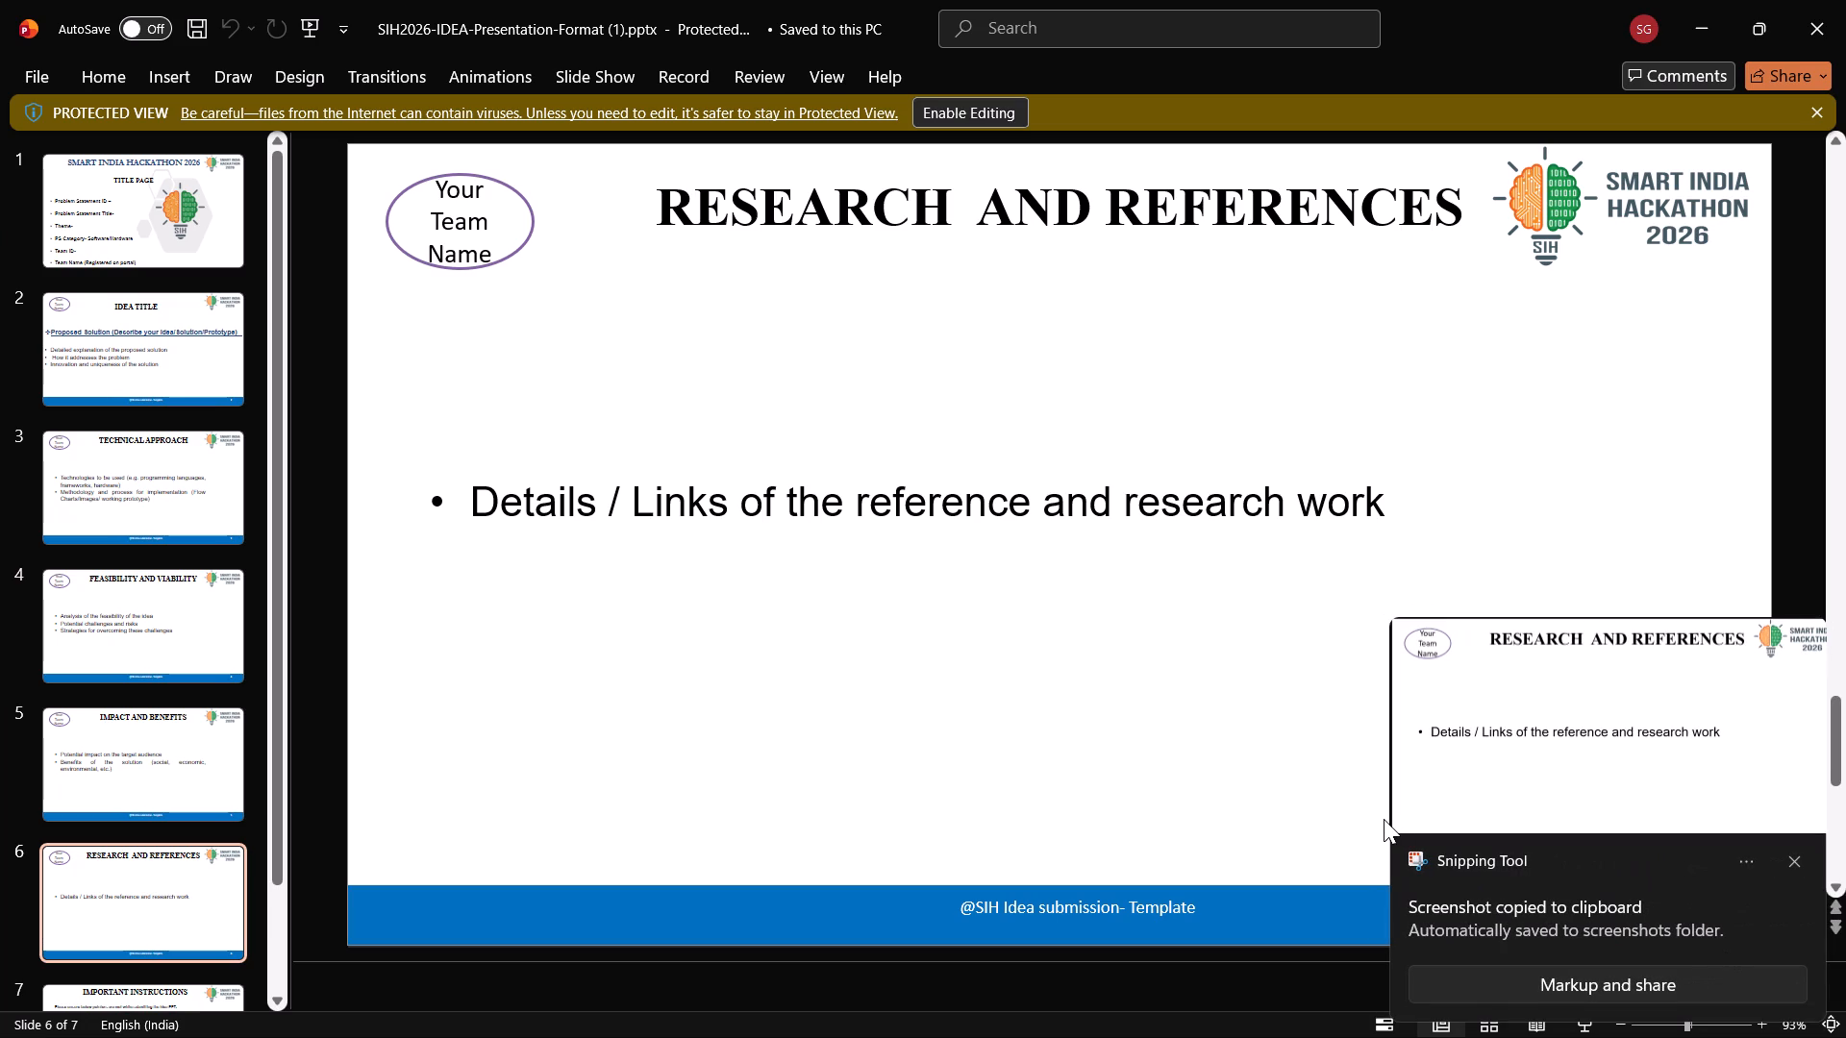
{"action": "key", "text": "Print"}
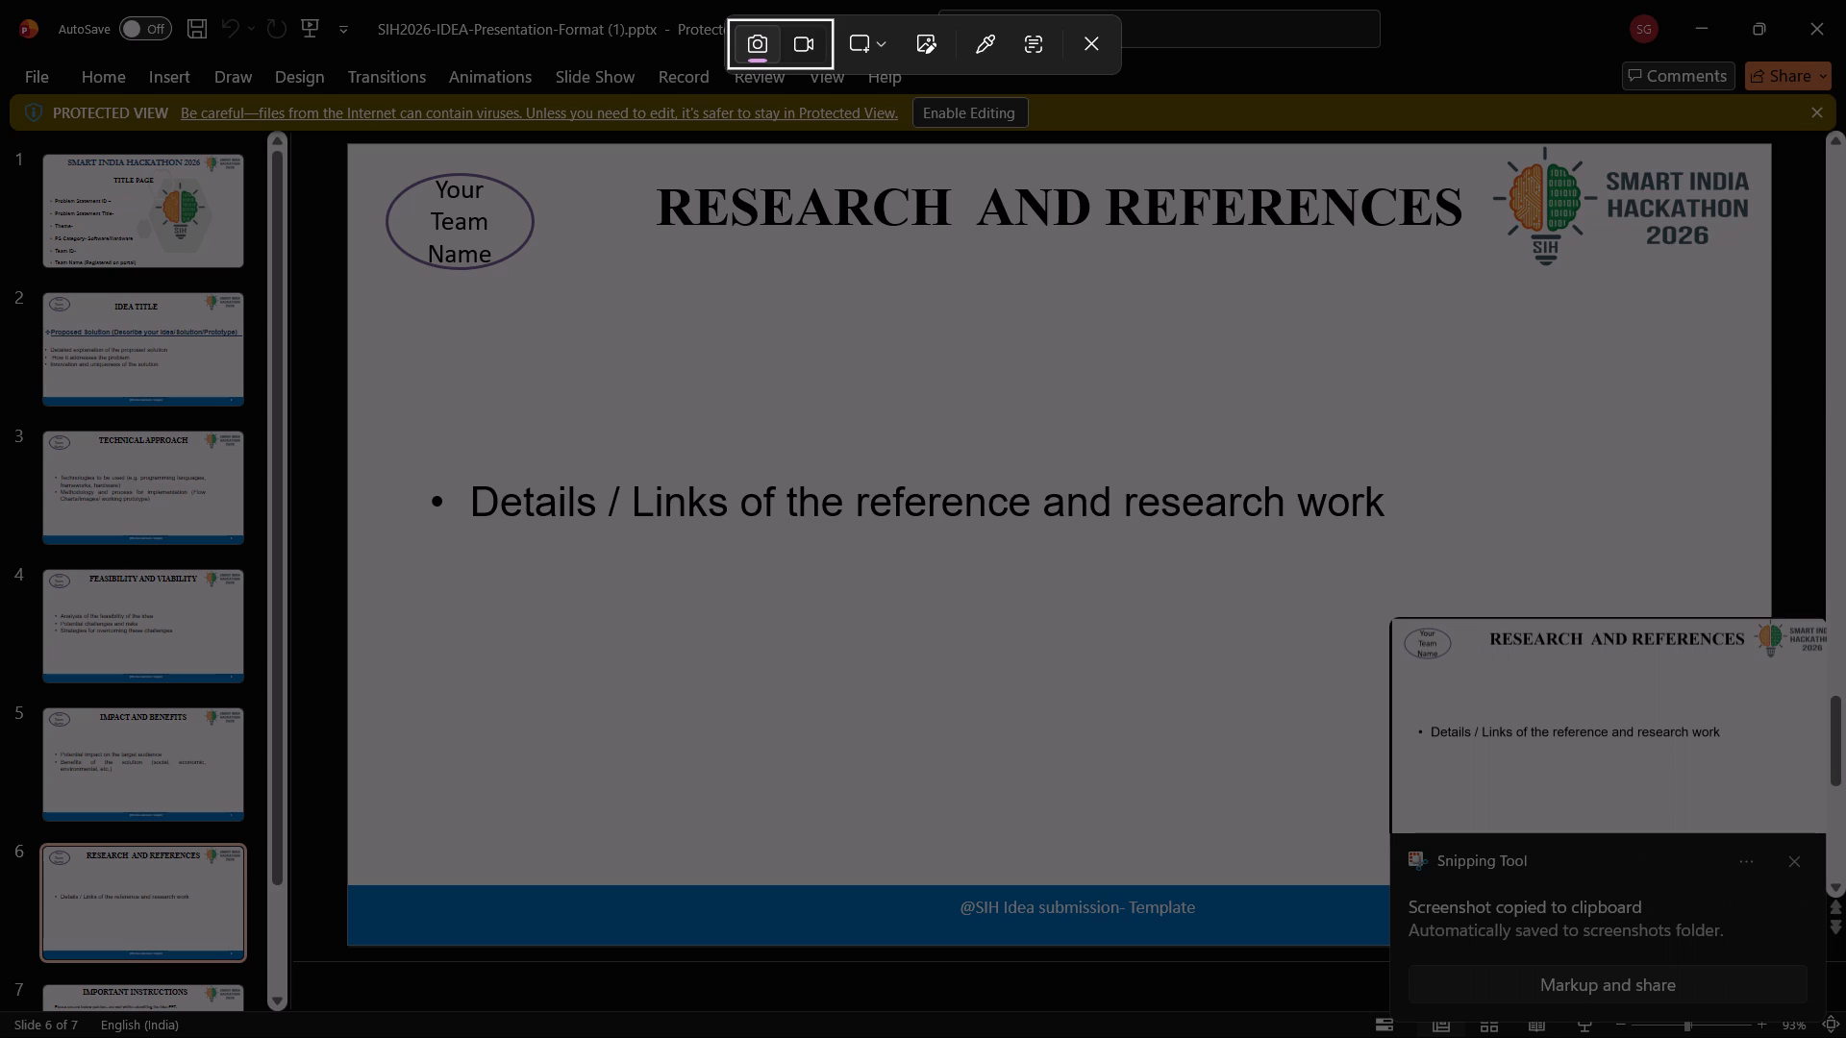
{"action": "key", "text": "Escape"}
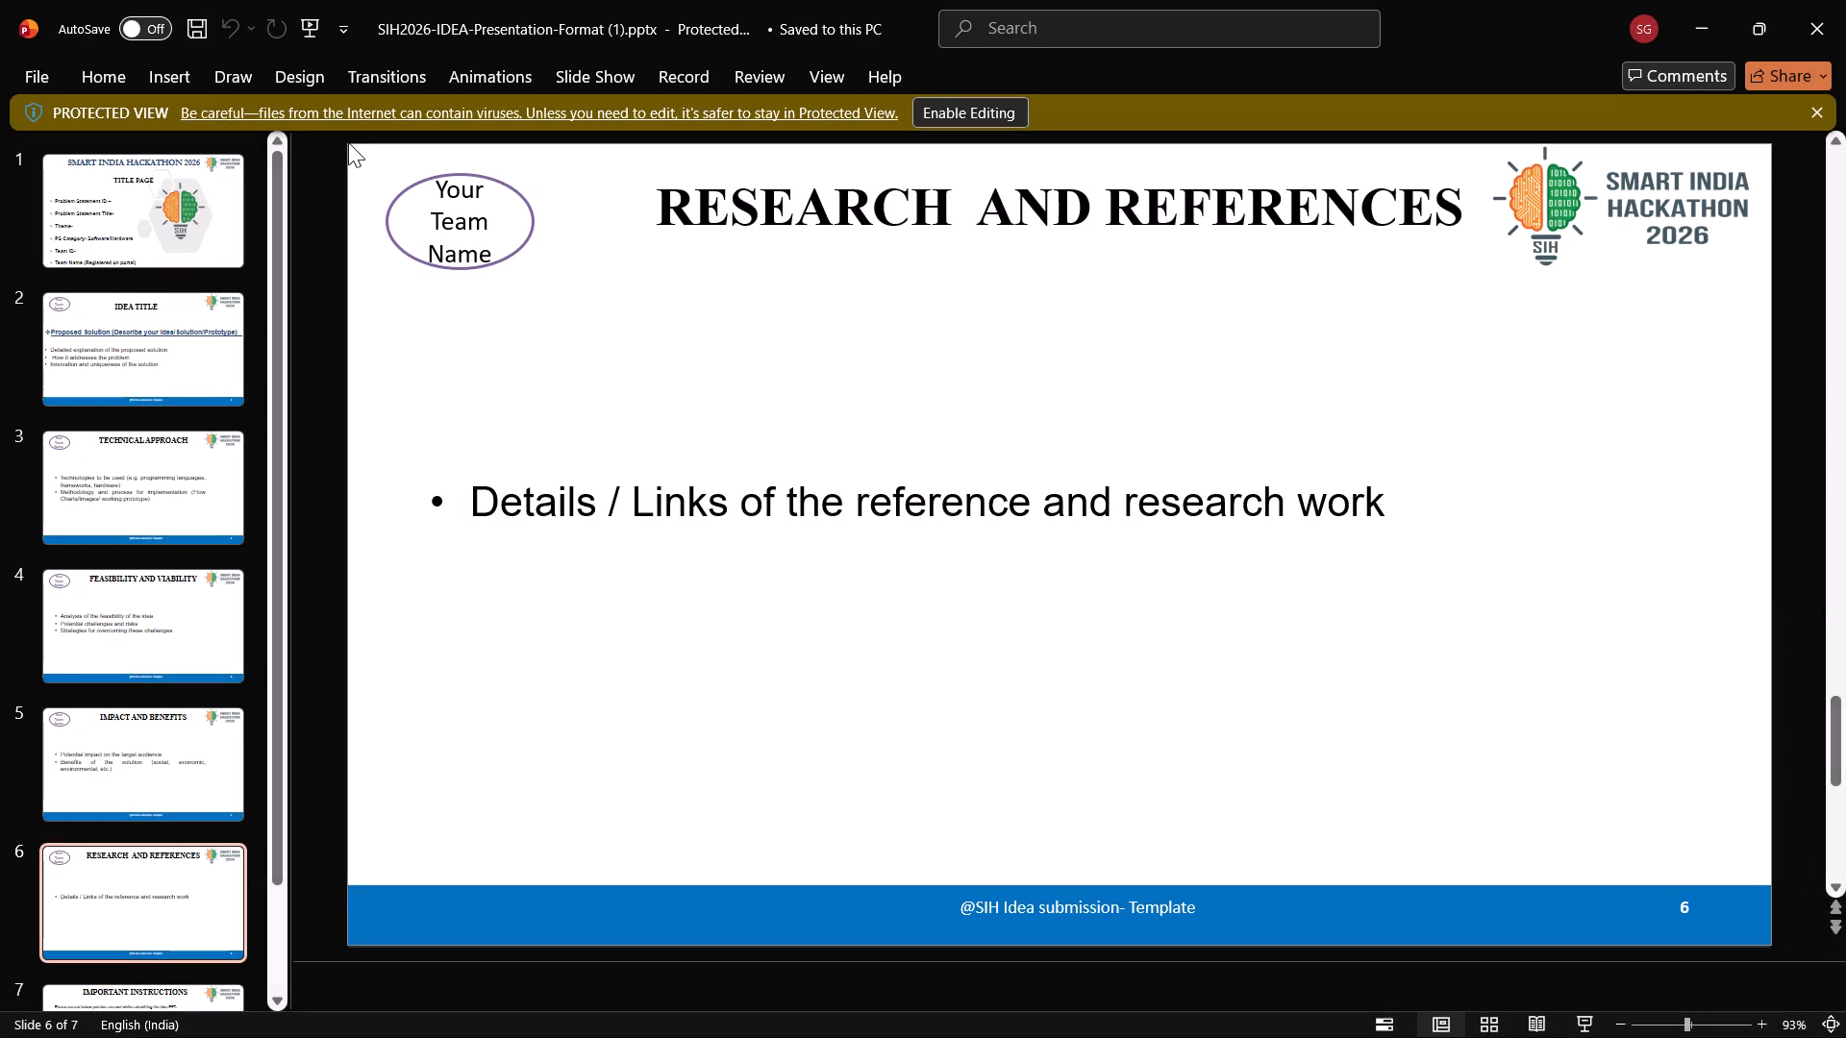
{"action": "key", "text": "Print"}
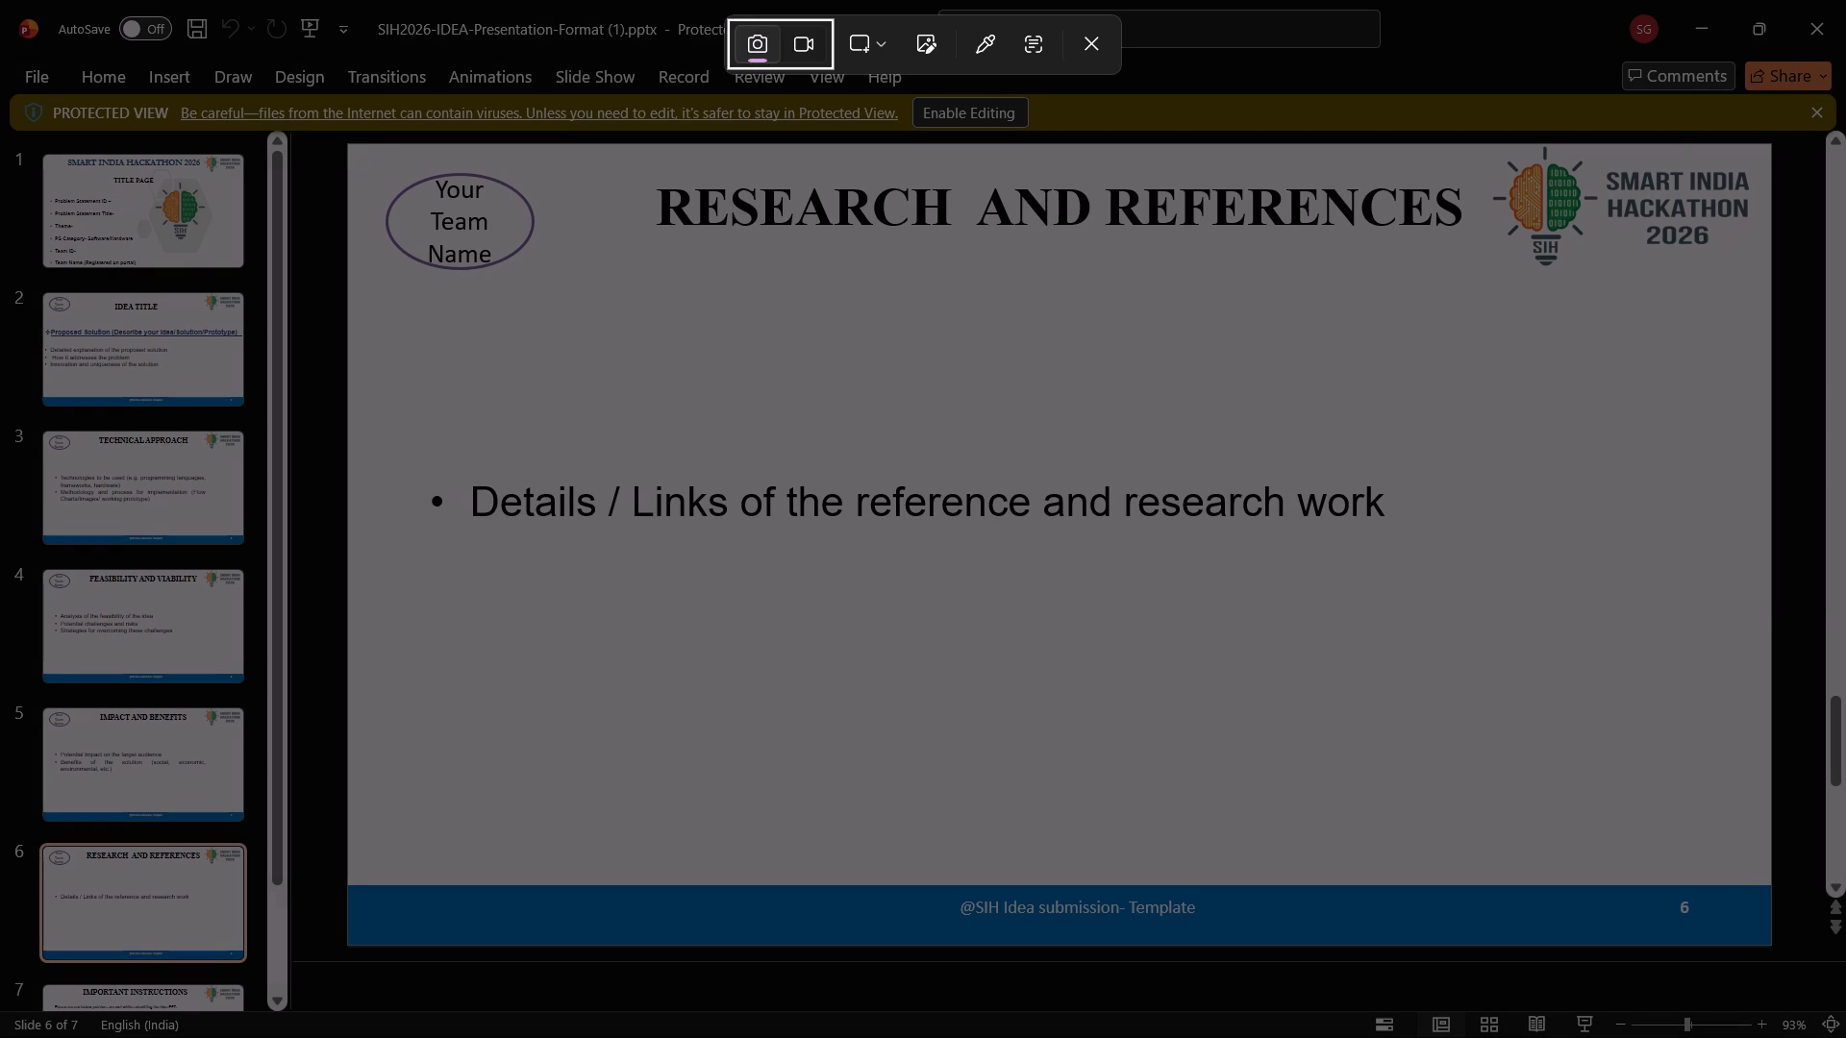
{"action": "left_click_drag", "start_coordinate": [346, 135], "coordinate": [1768, 951]}
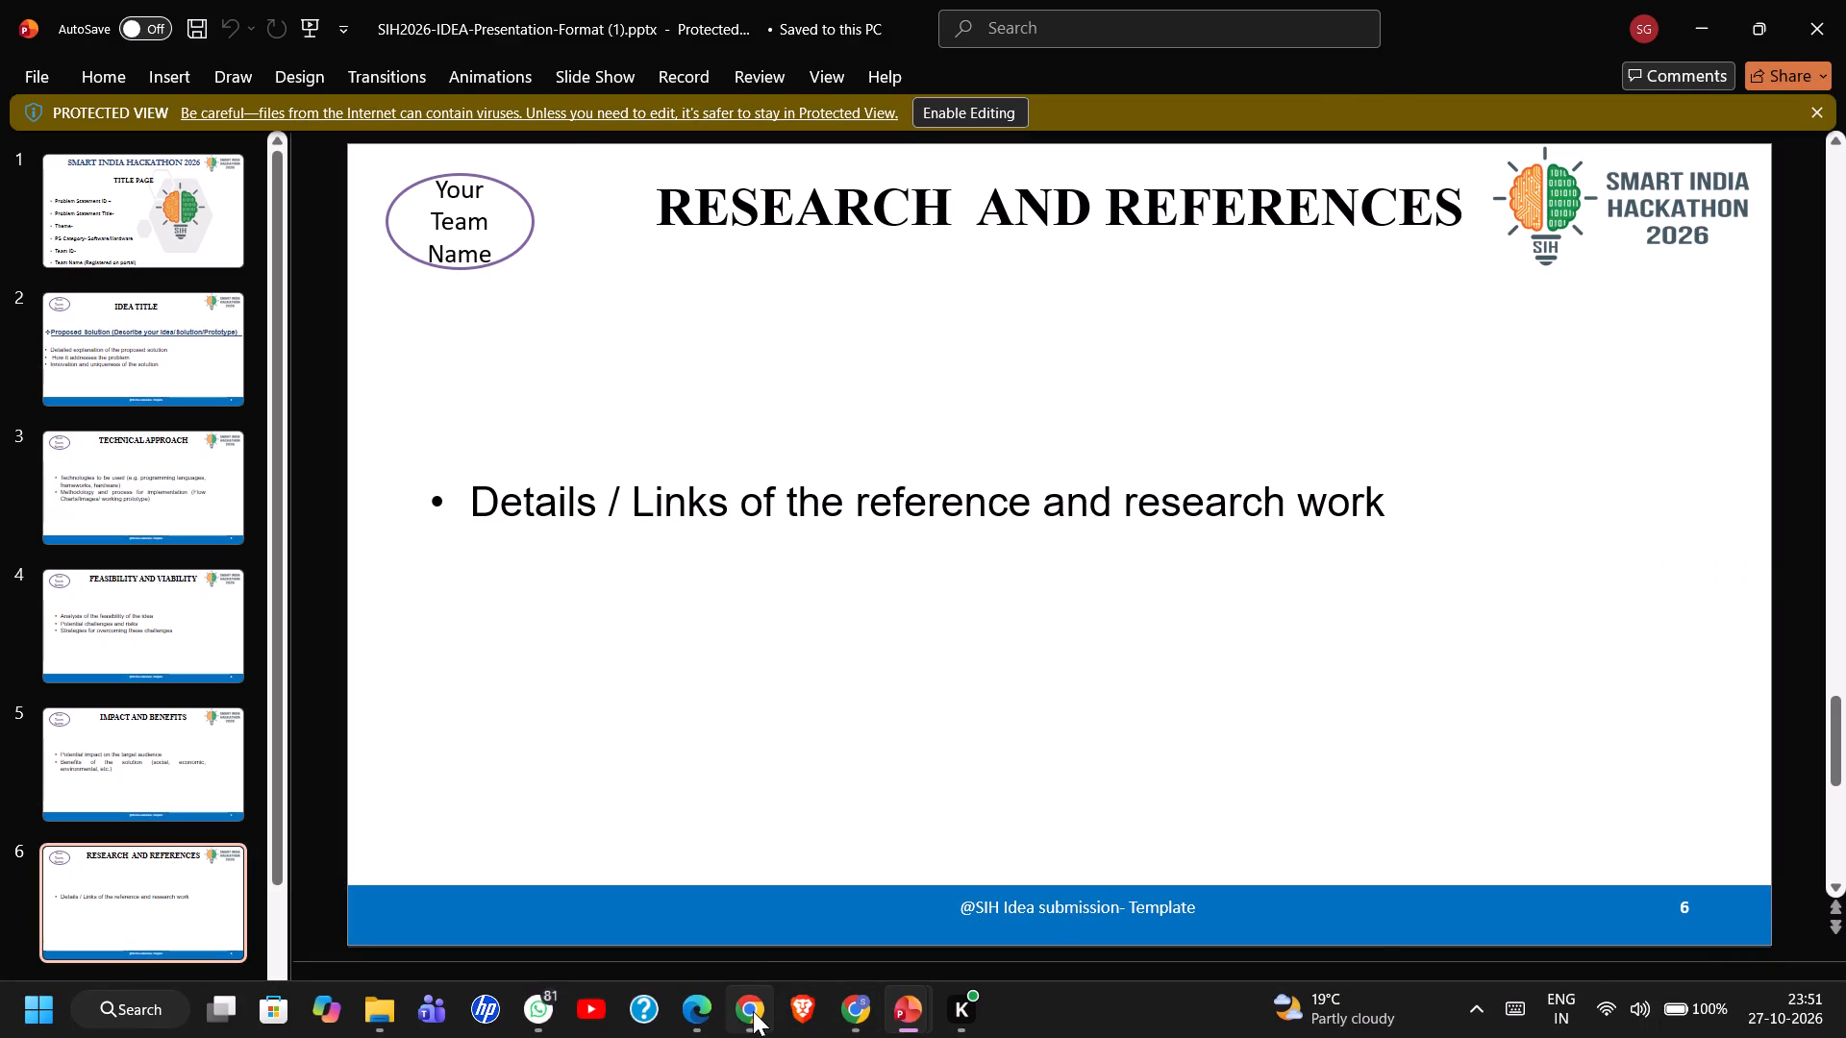
{"action": "left_click", "coordinate": [753, 1011]}
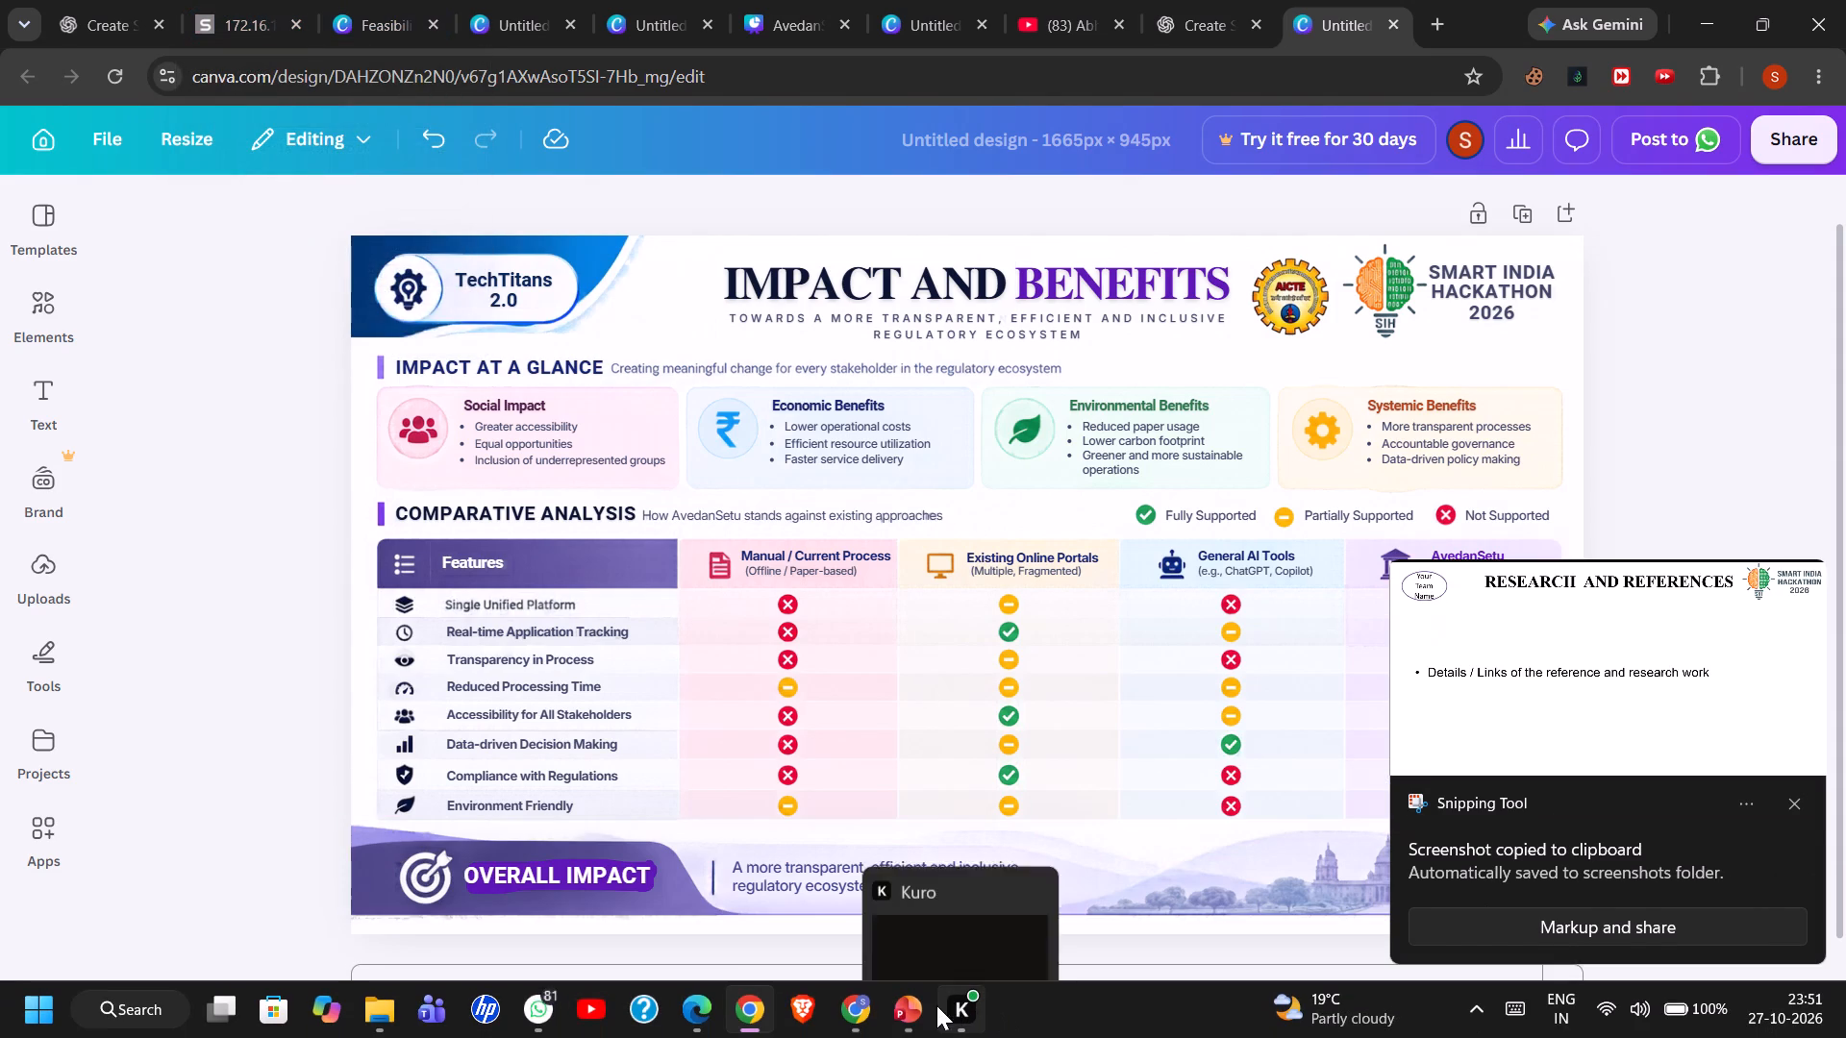
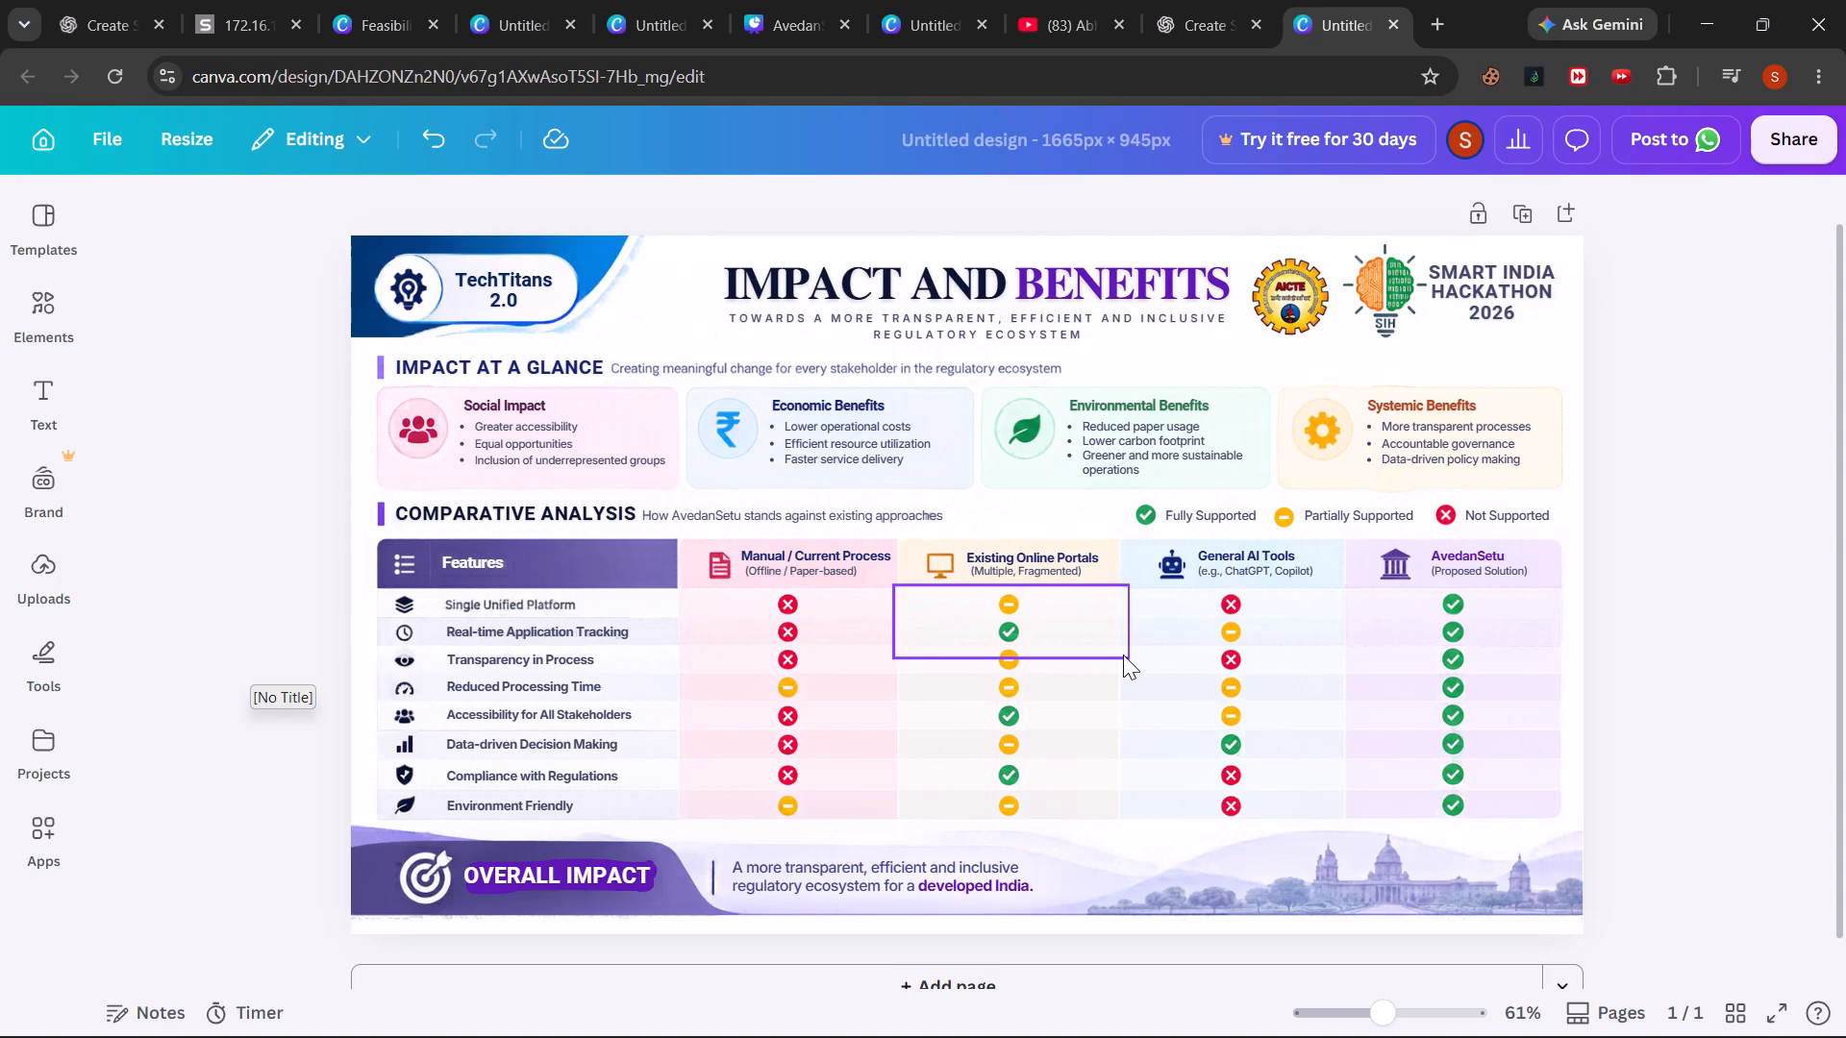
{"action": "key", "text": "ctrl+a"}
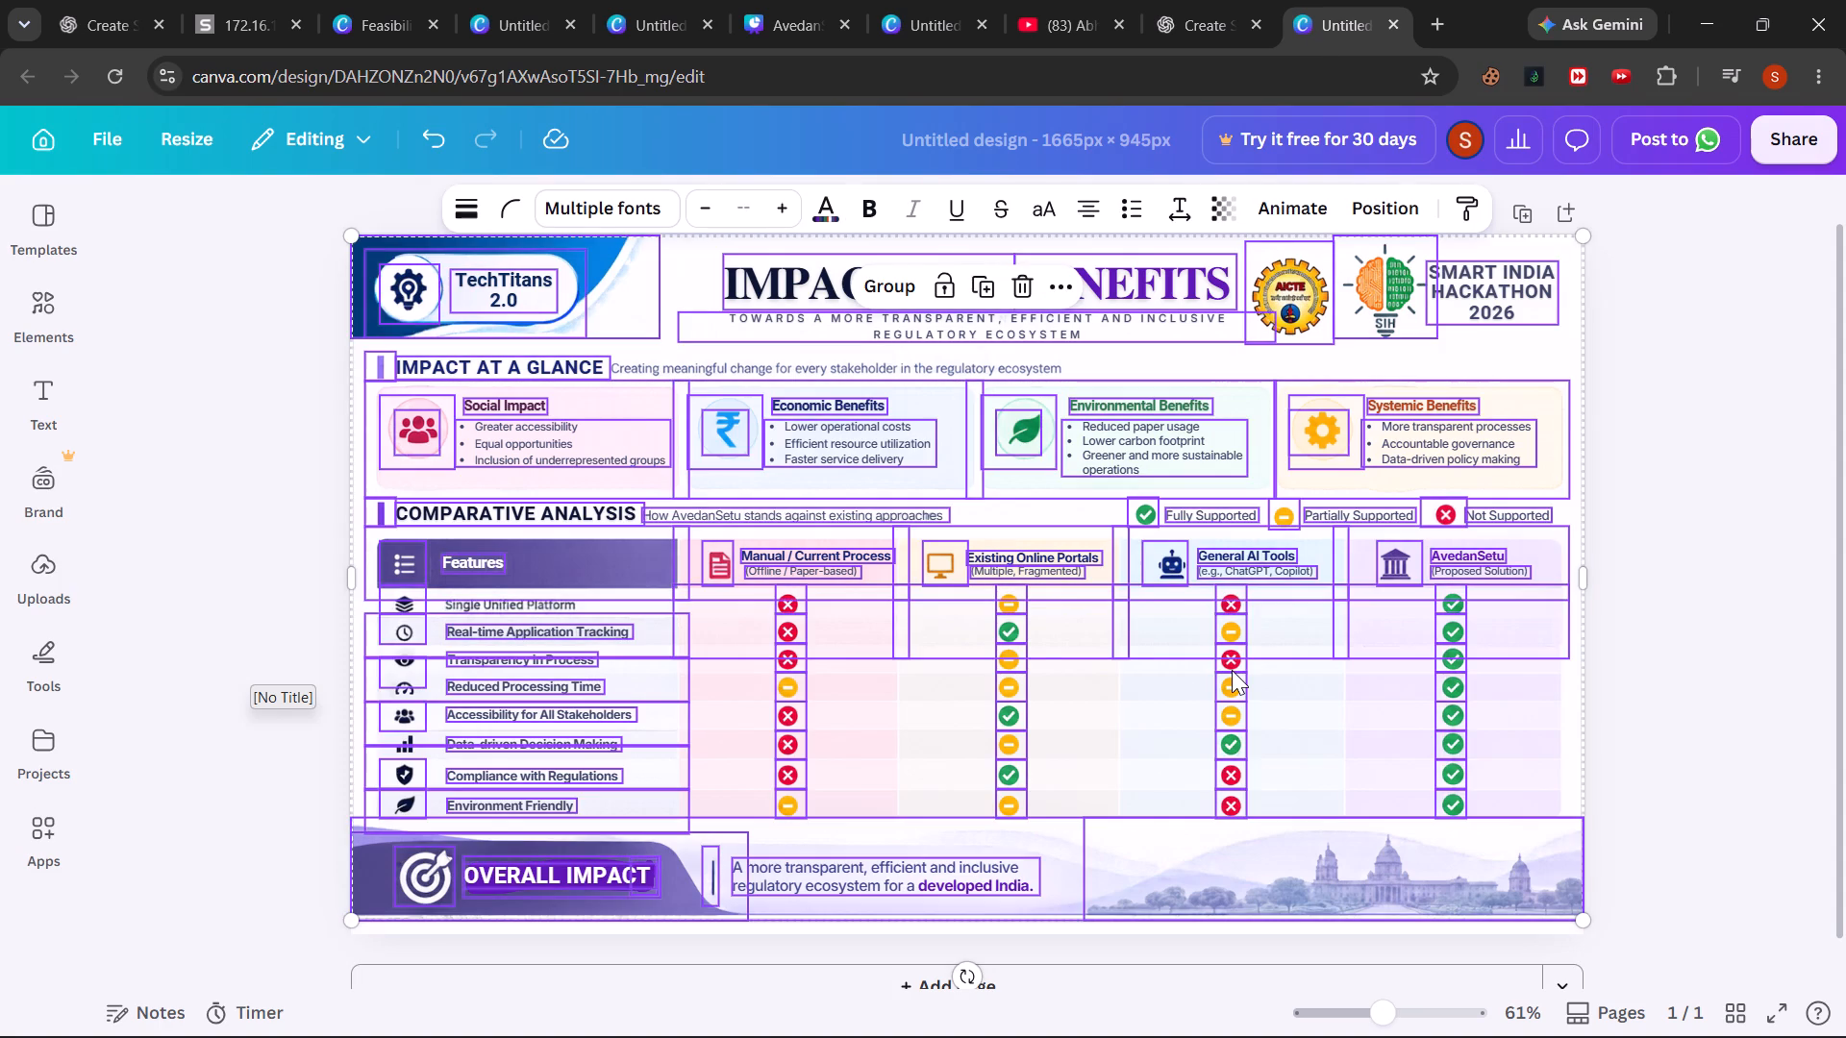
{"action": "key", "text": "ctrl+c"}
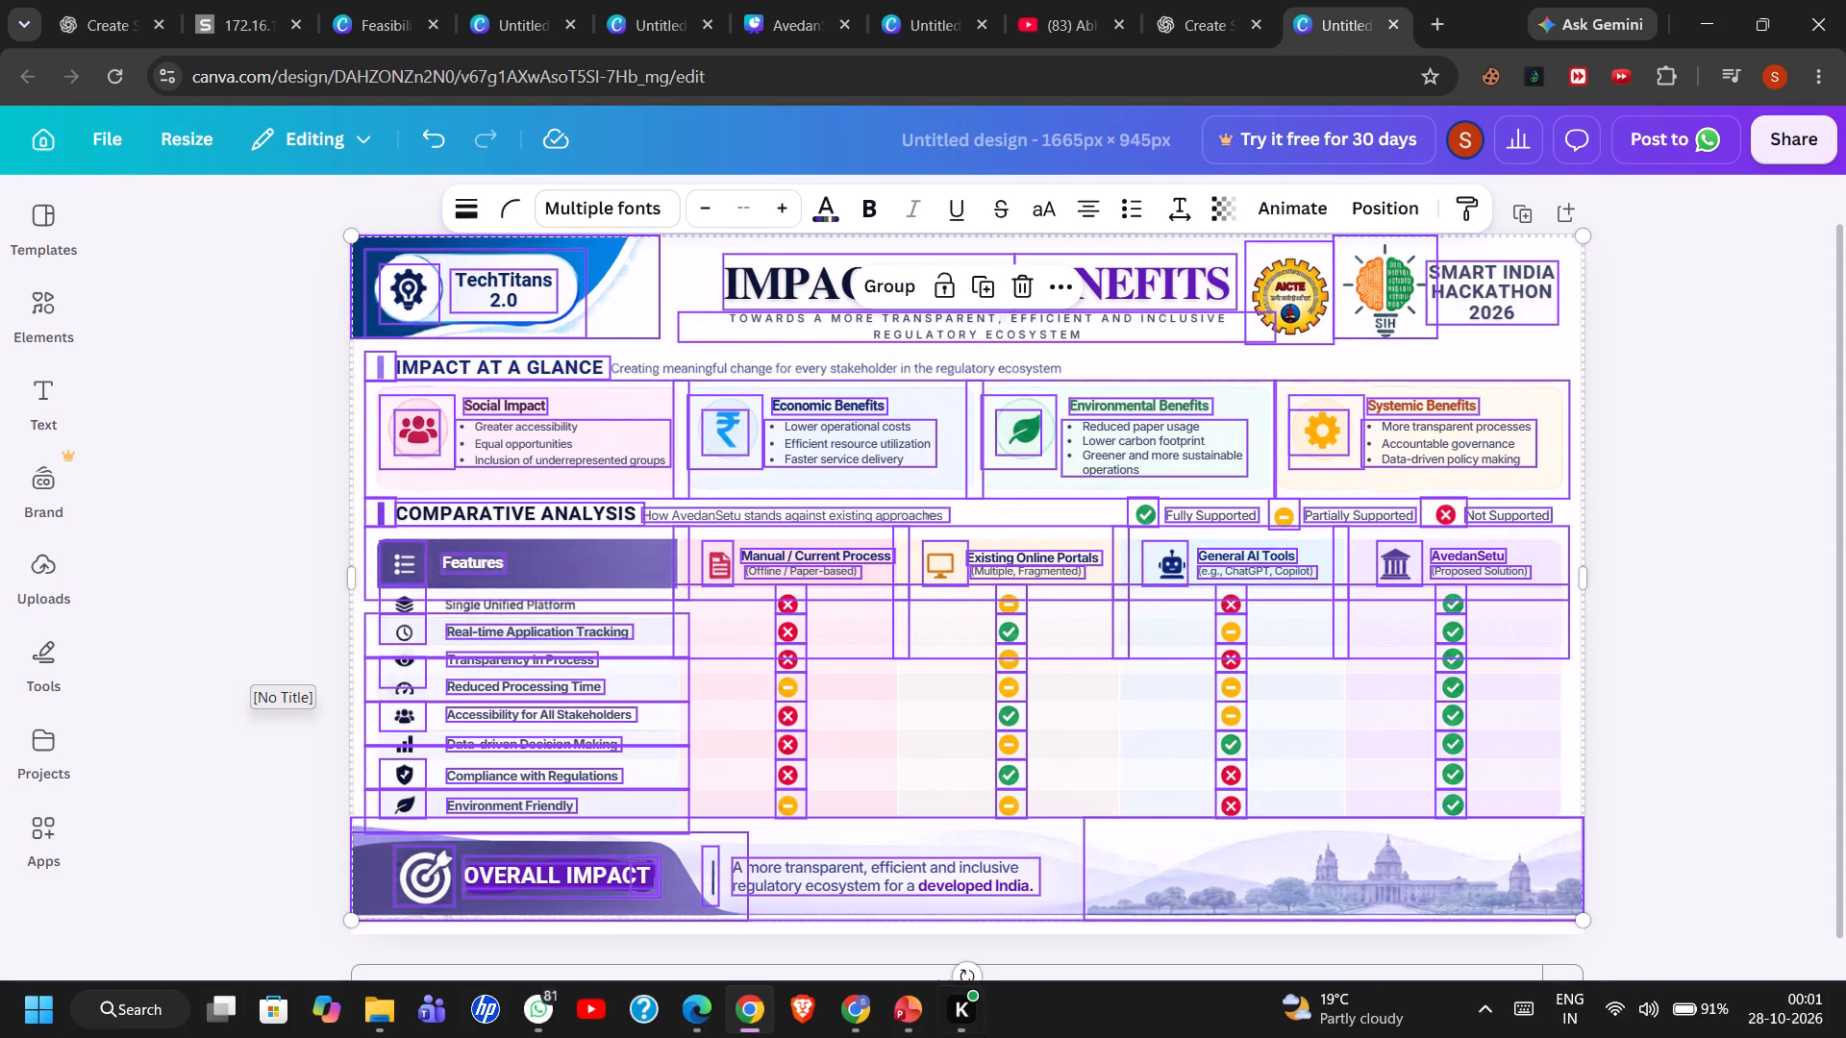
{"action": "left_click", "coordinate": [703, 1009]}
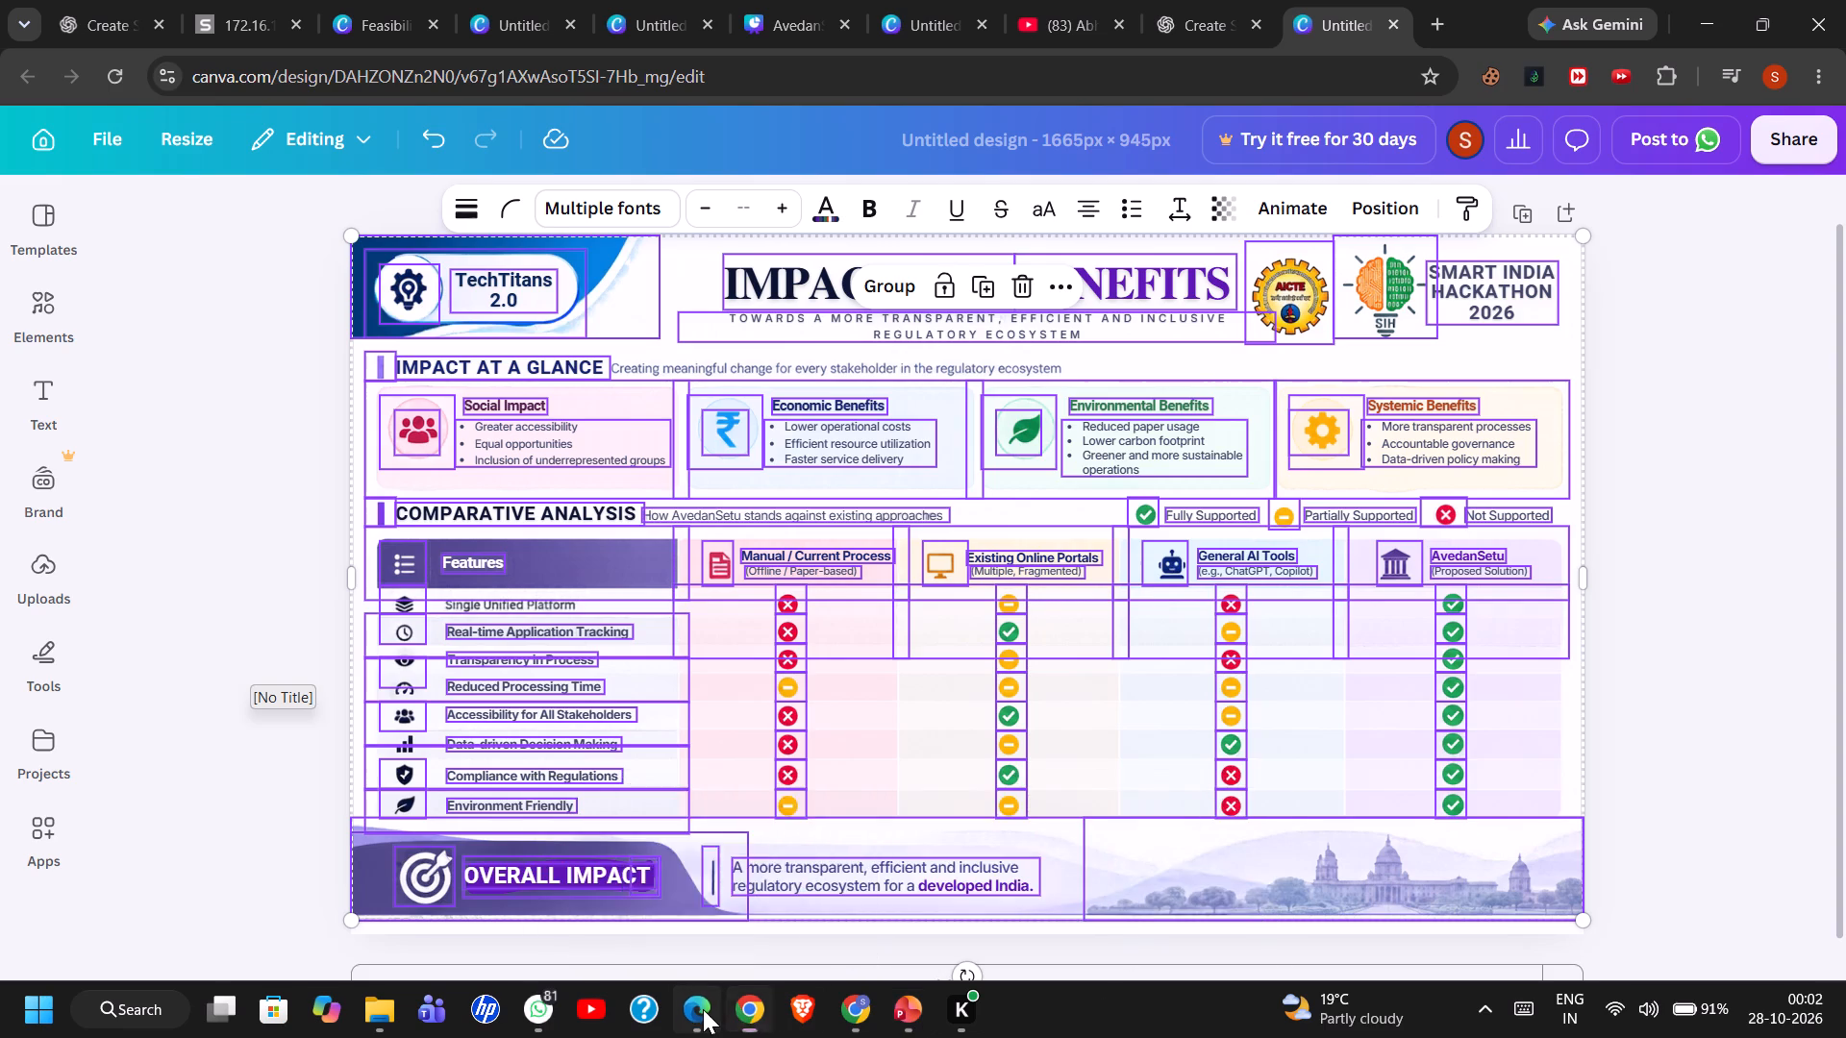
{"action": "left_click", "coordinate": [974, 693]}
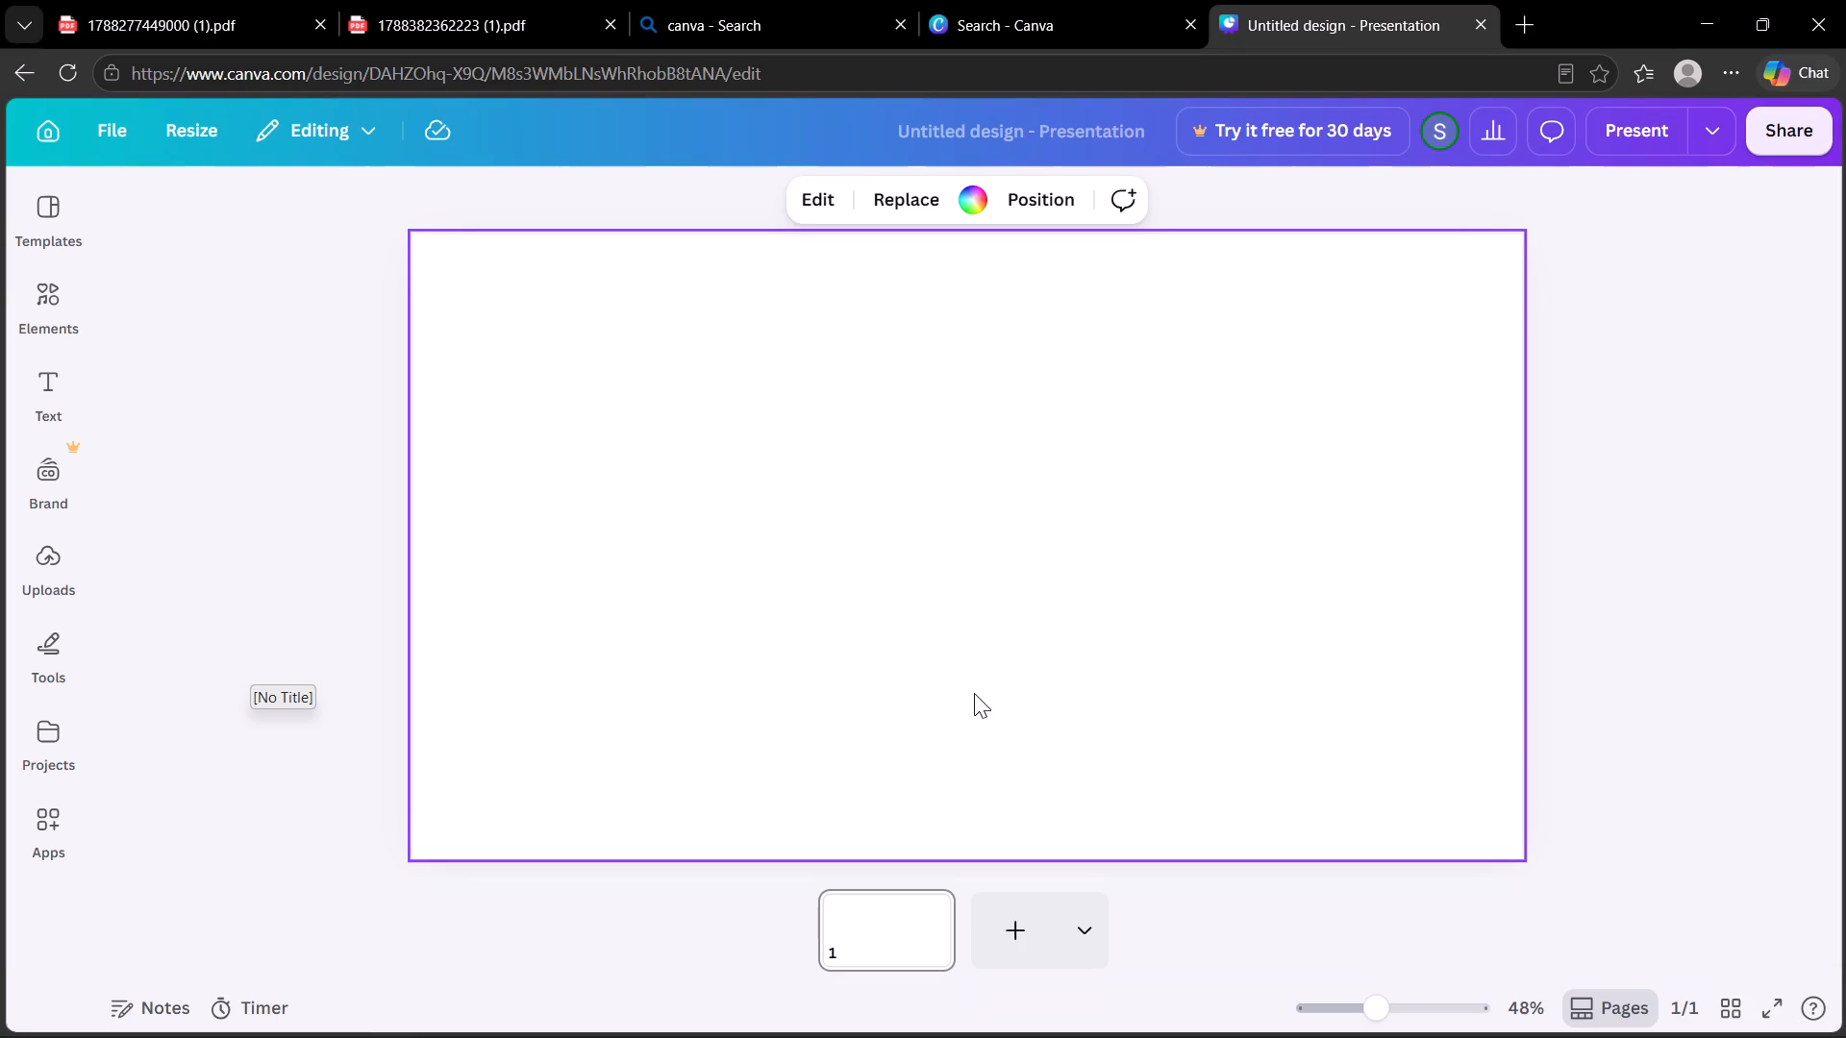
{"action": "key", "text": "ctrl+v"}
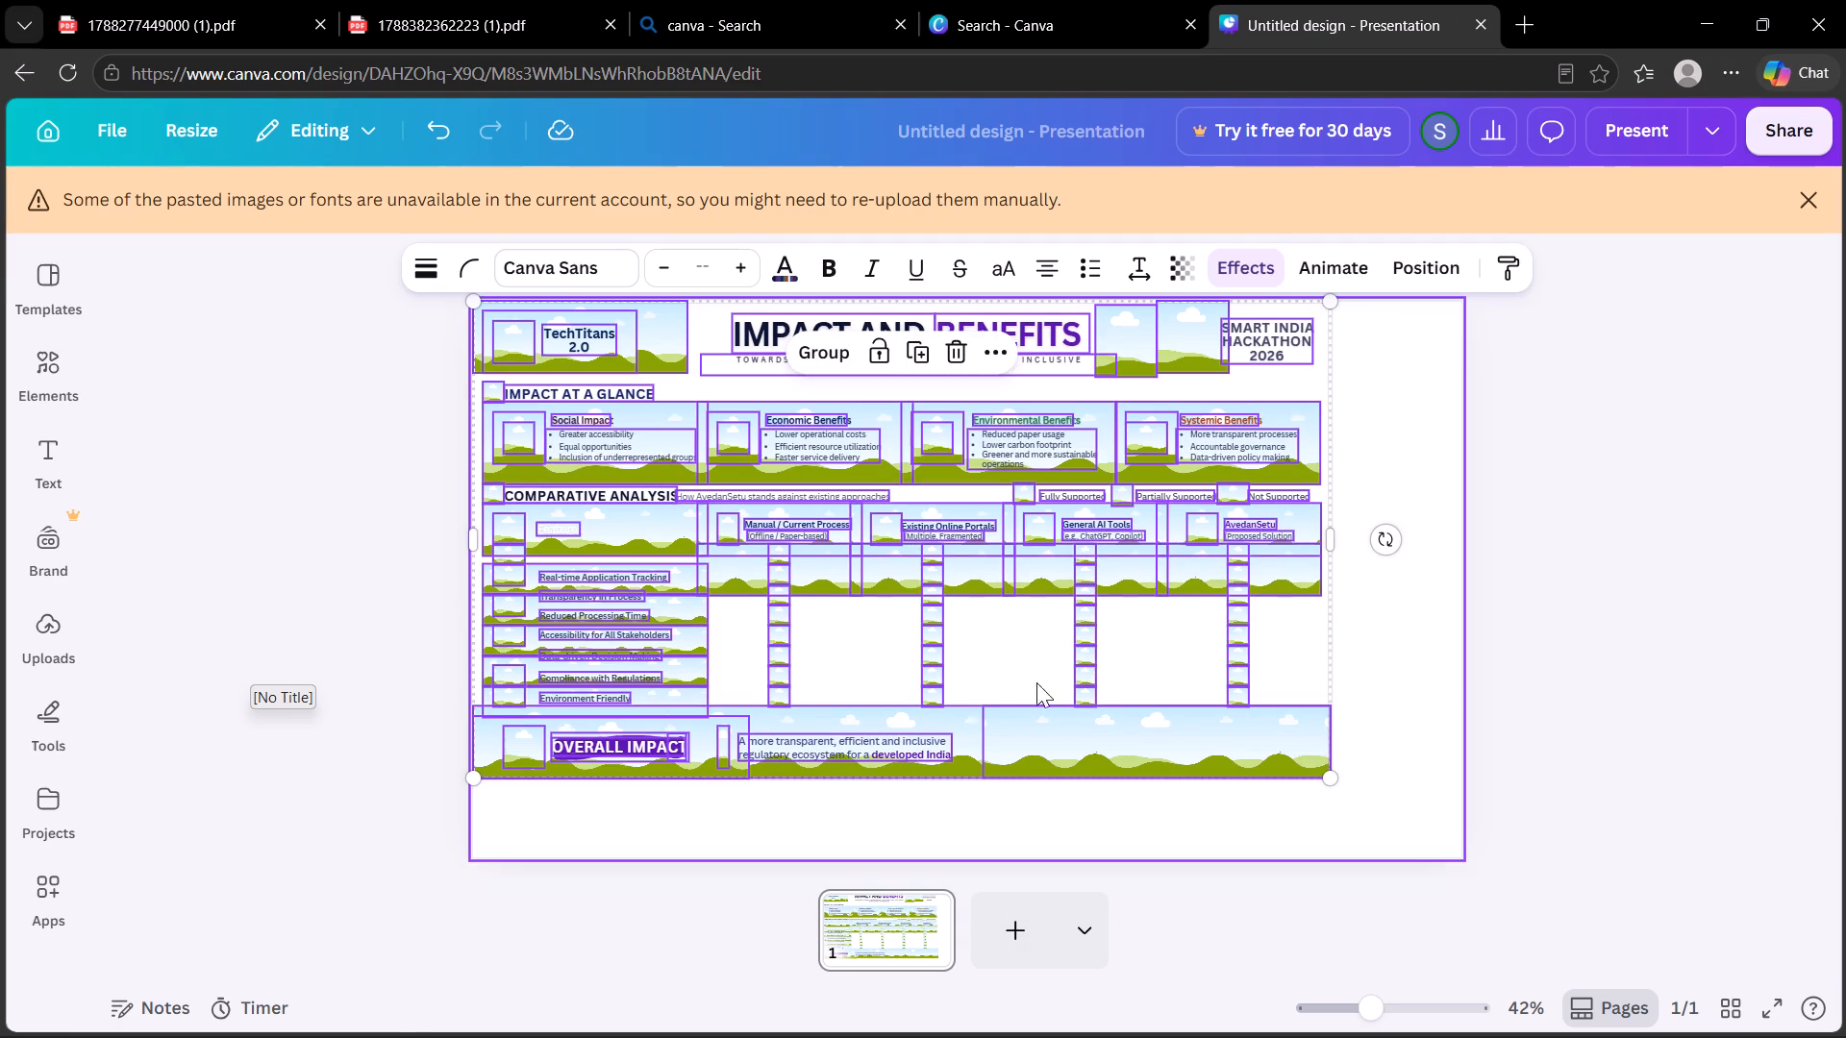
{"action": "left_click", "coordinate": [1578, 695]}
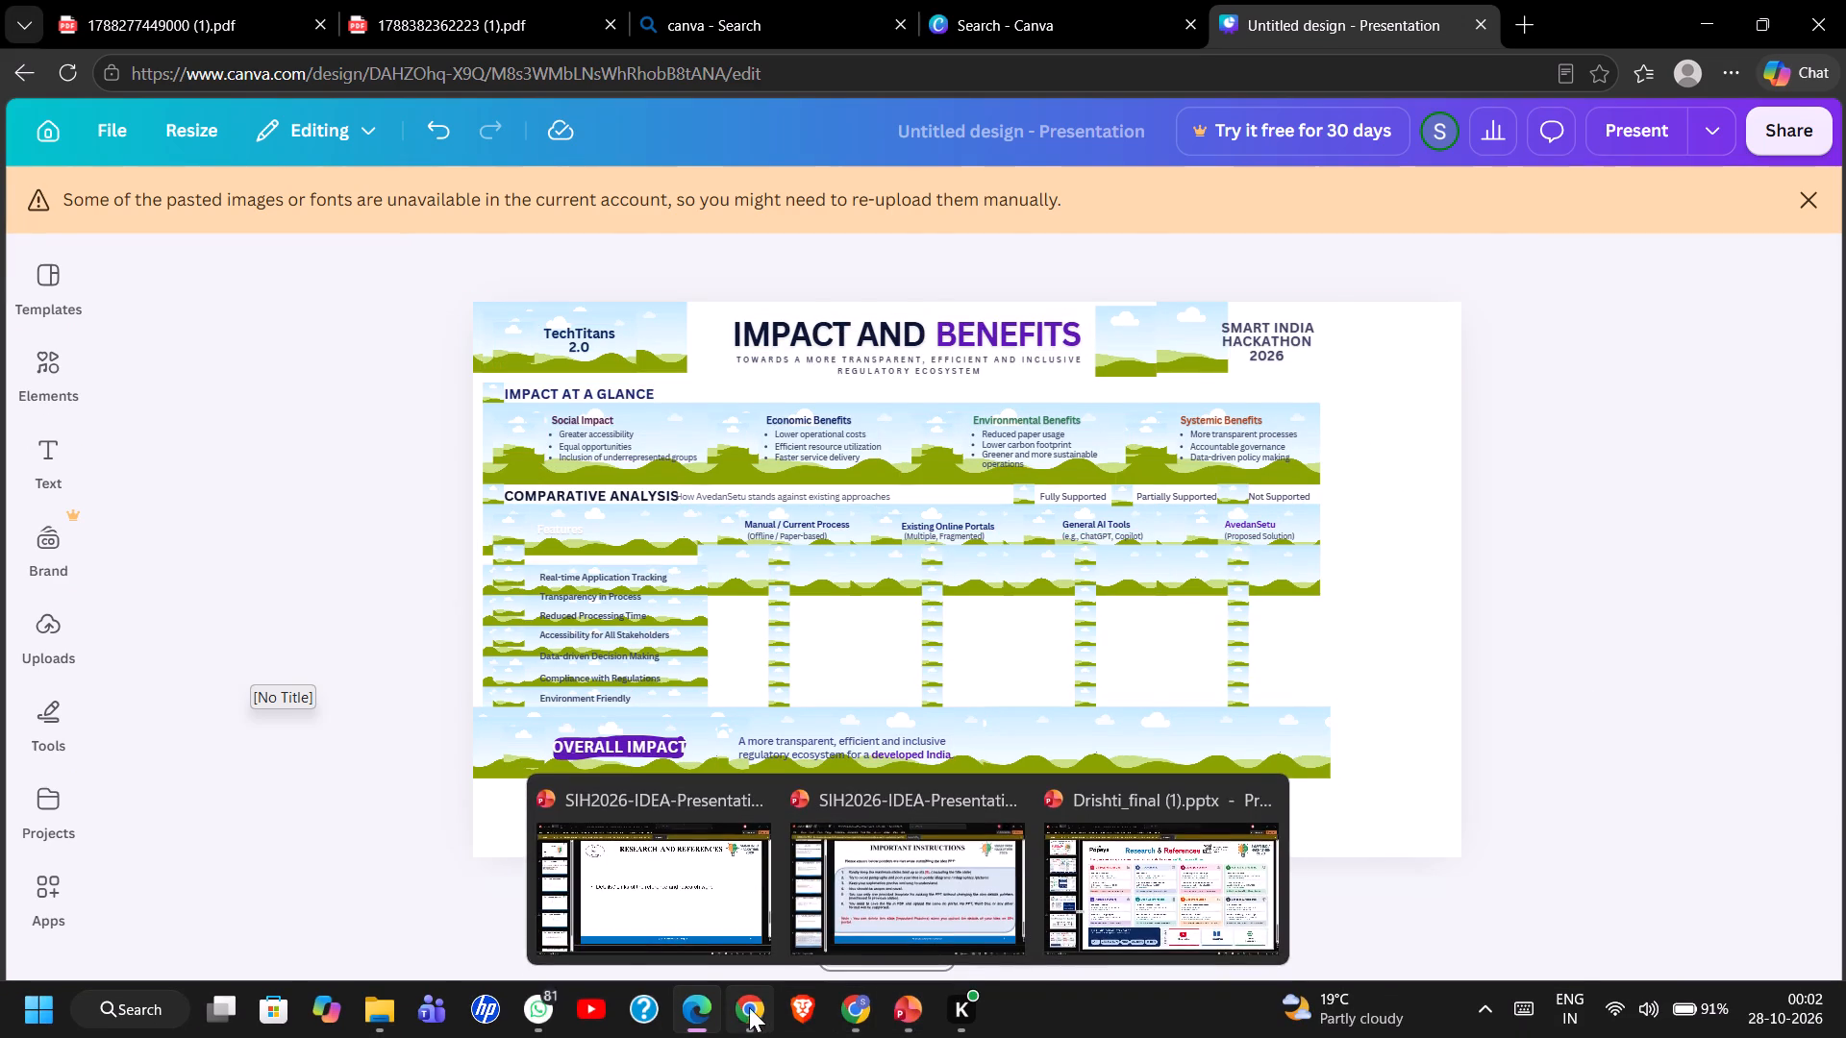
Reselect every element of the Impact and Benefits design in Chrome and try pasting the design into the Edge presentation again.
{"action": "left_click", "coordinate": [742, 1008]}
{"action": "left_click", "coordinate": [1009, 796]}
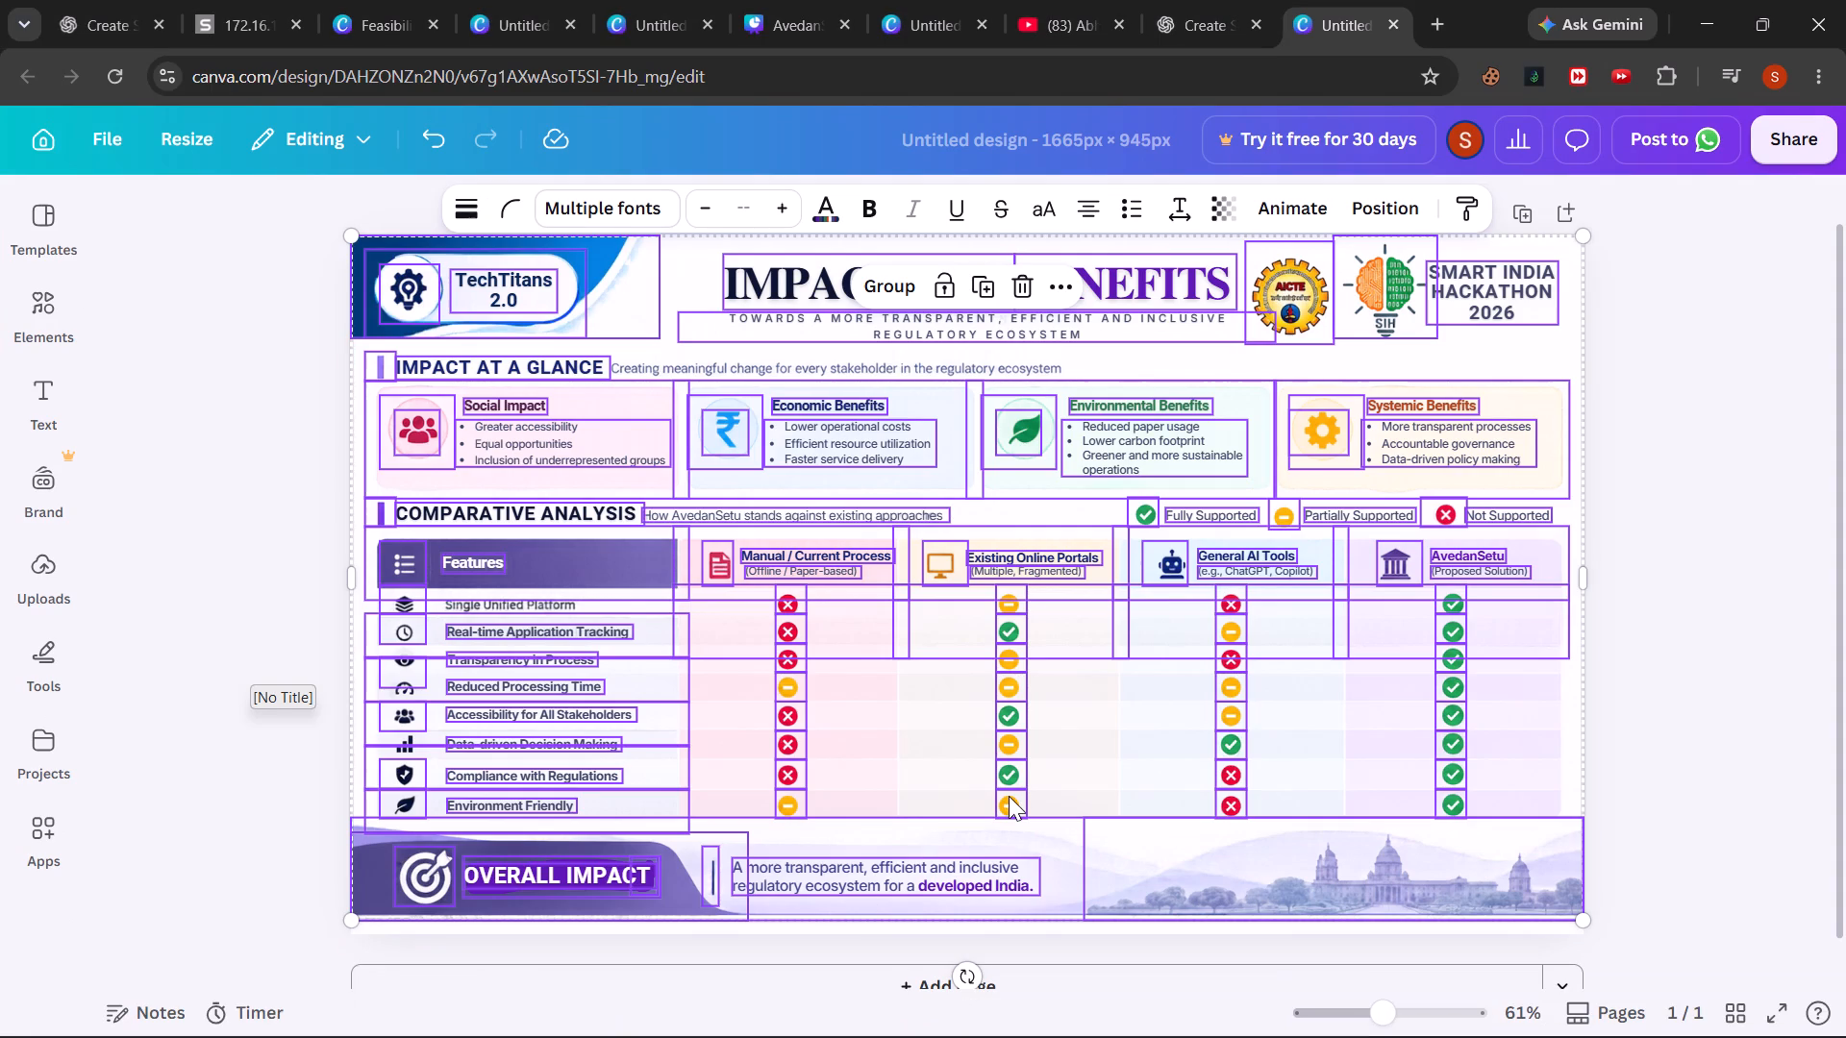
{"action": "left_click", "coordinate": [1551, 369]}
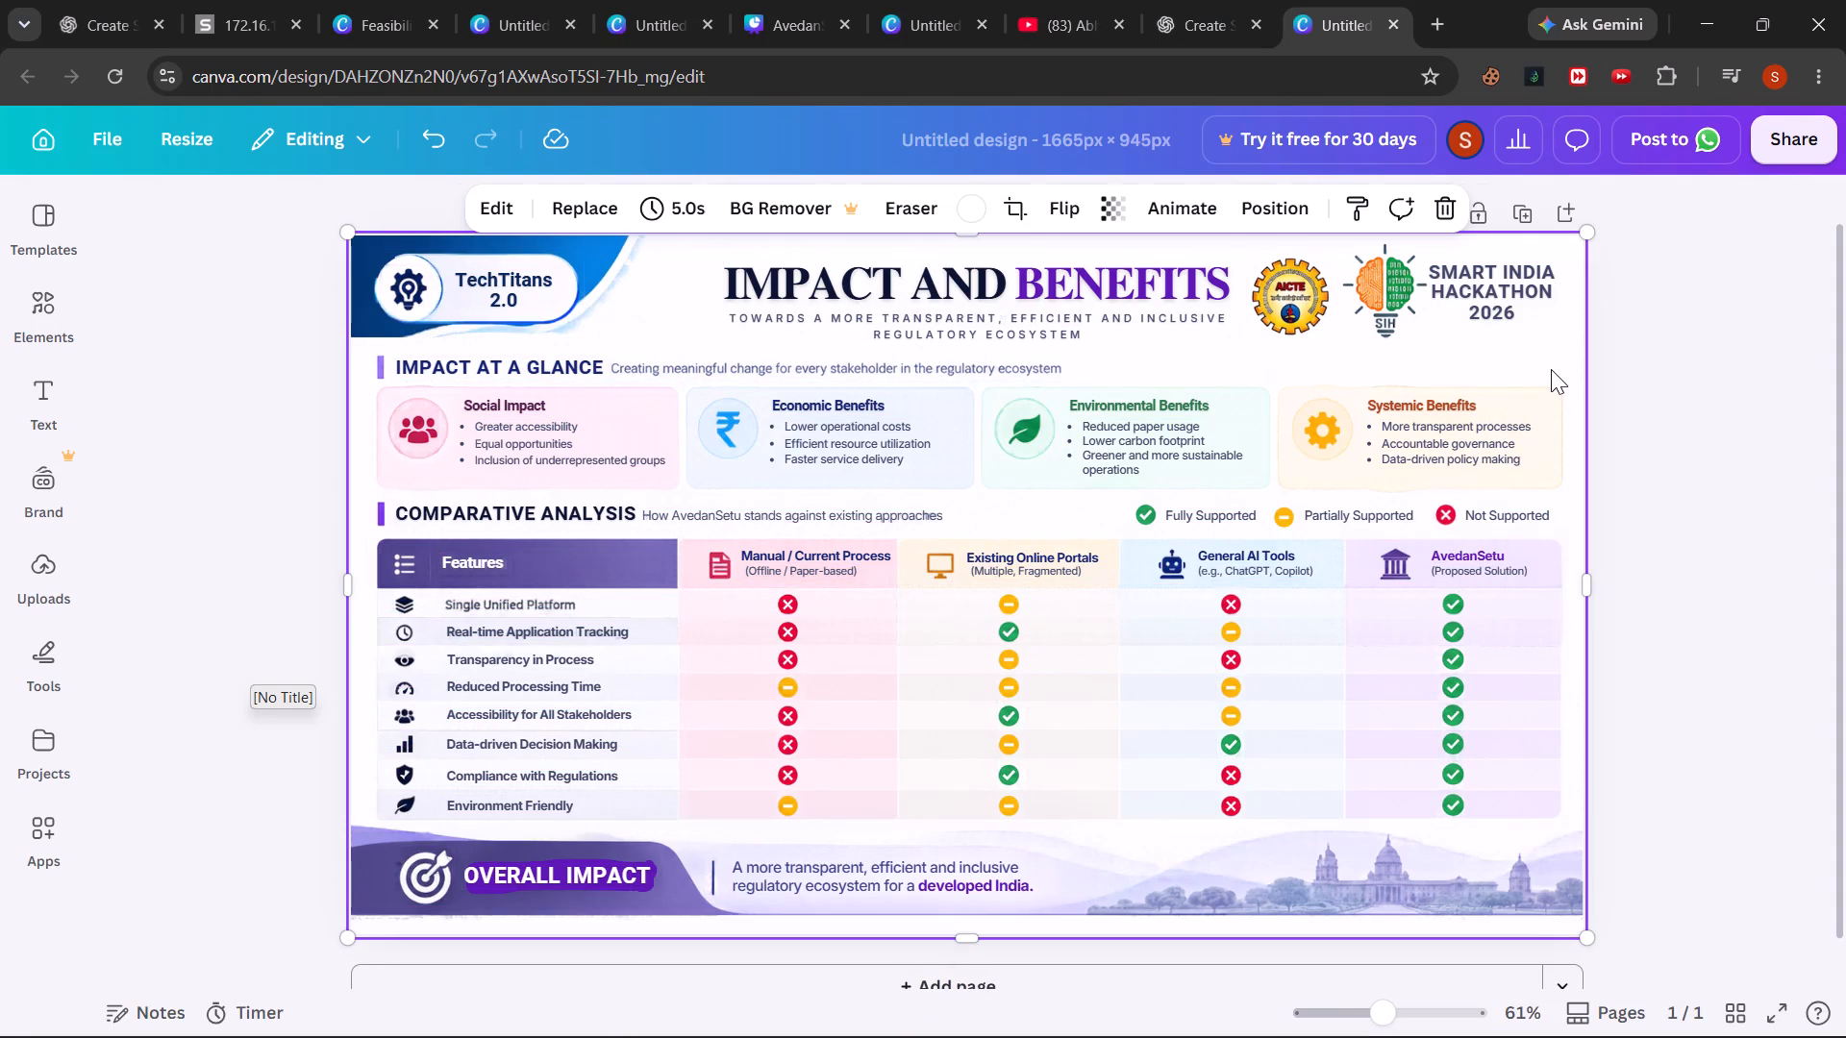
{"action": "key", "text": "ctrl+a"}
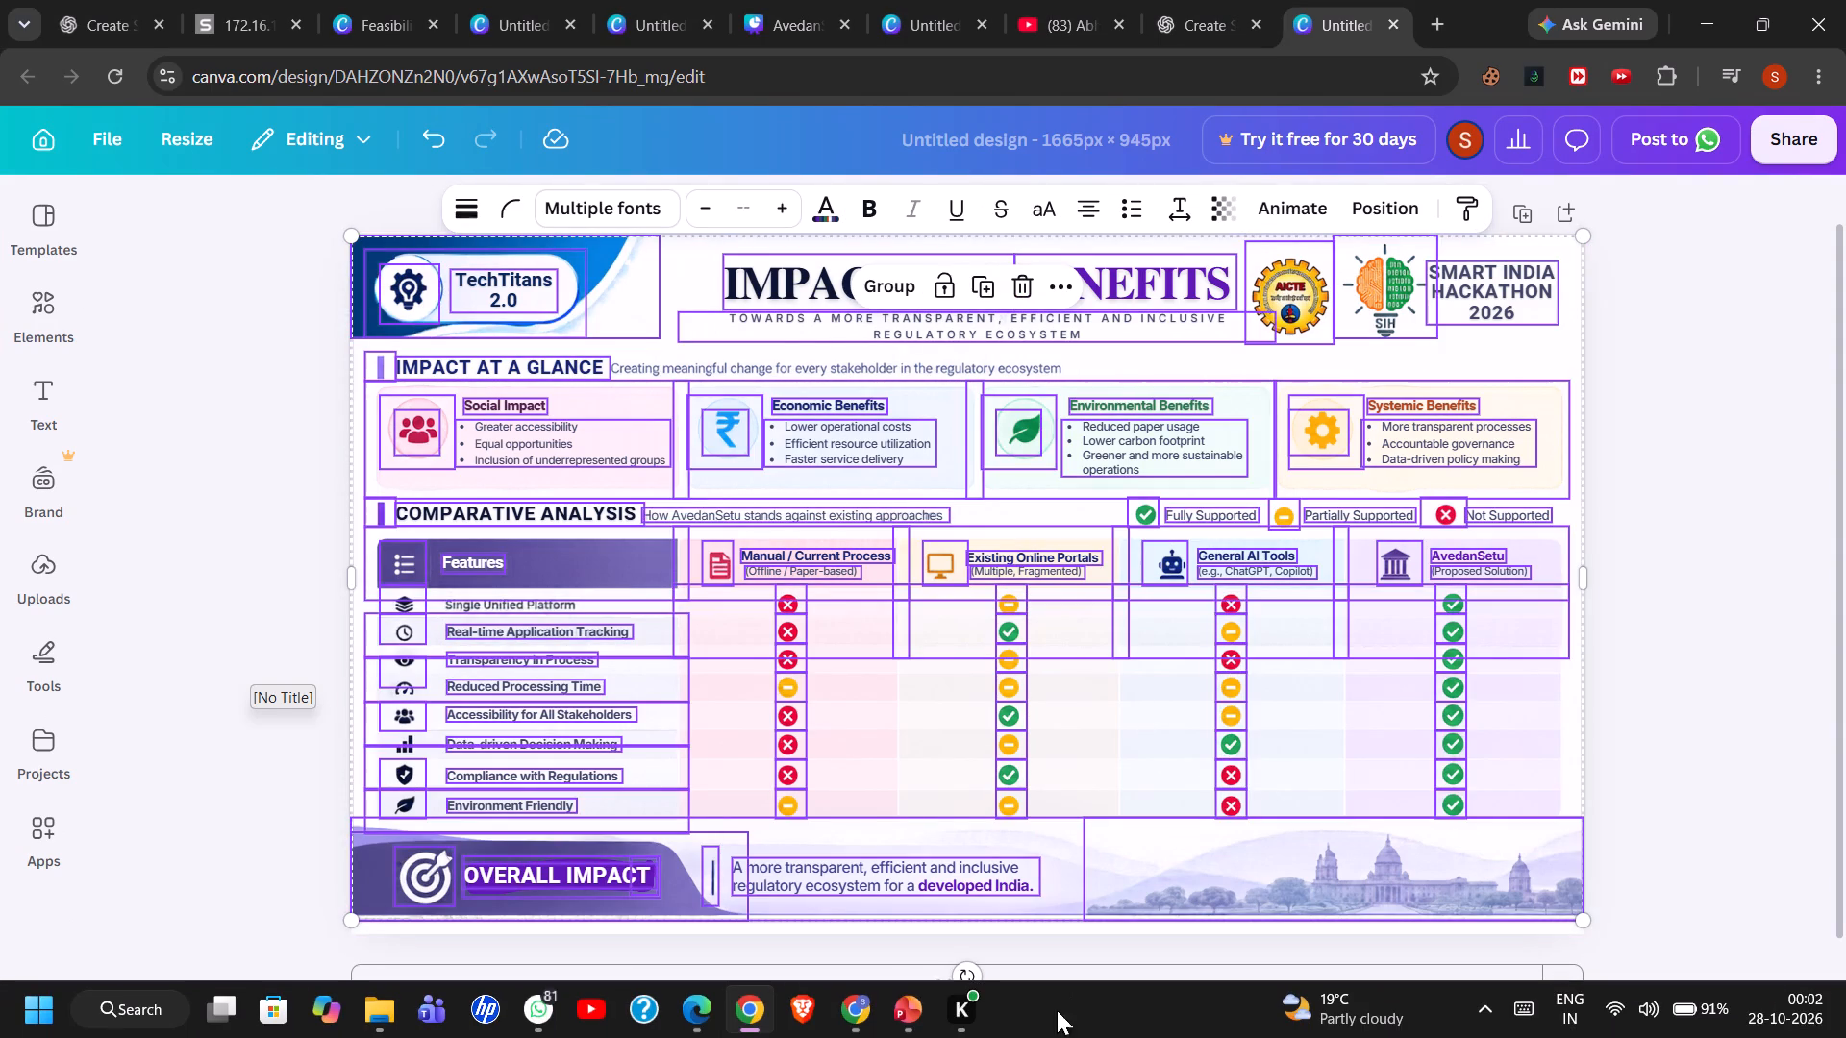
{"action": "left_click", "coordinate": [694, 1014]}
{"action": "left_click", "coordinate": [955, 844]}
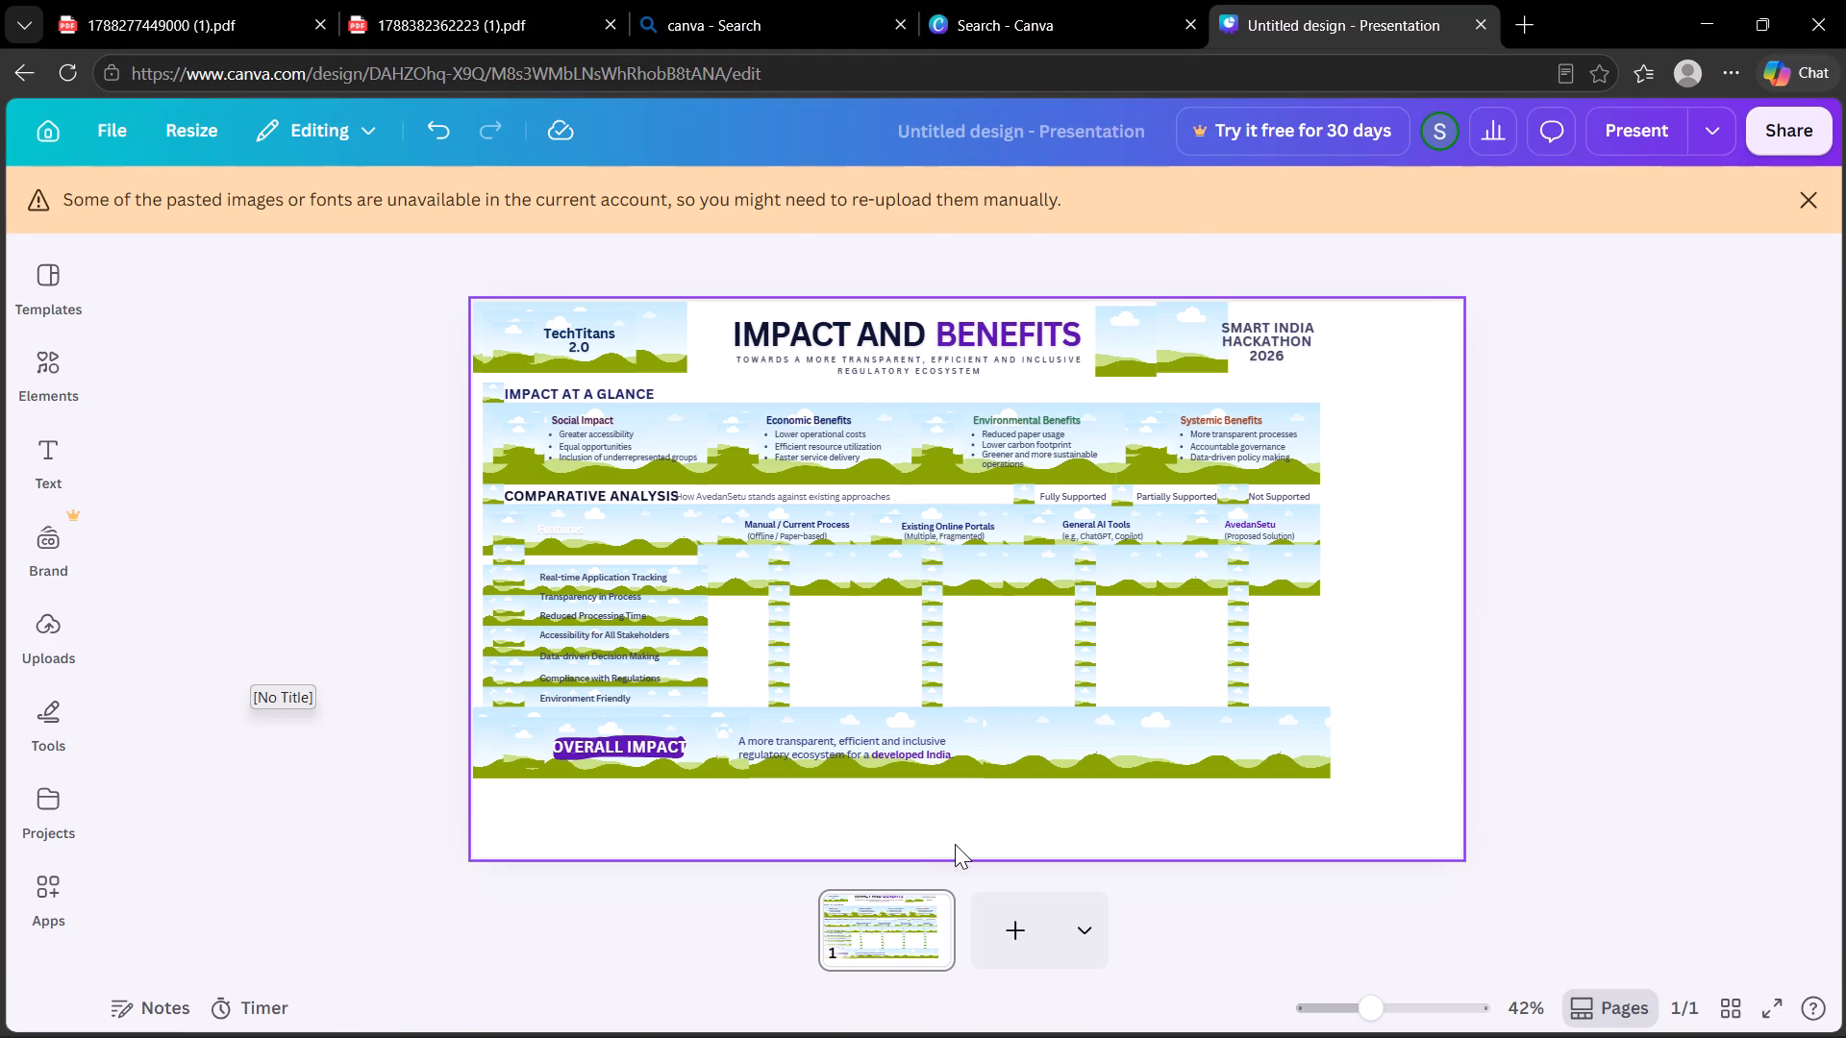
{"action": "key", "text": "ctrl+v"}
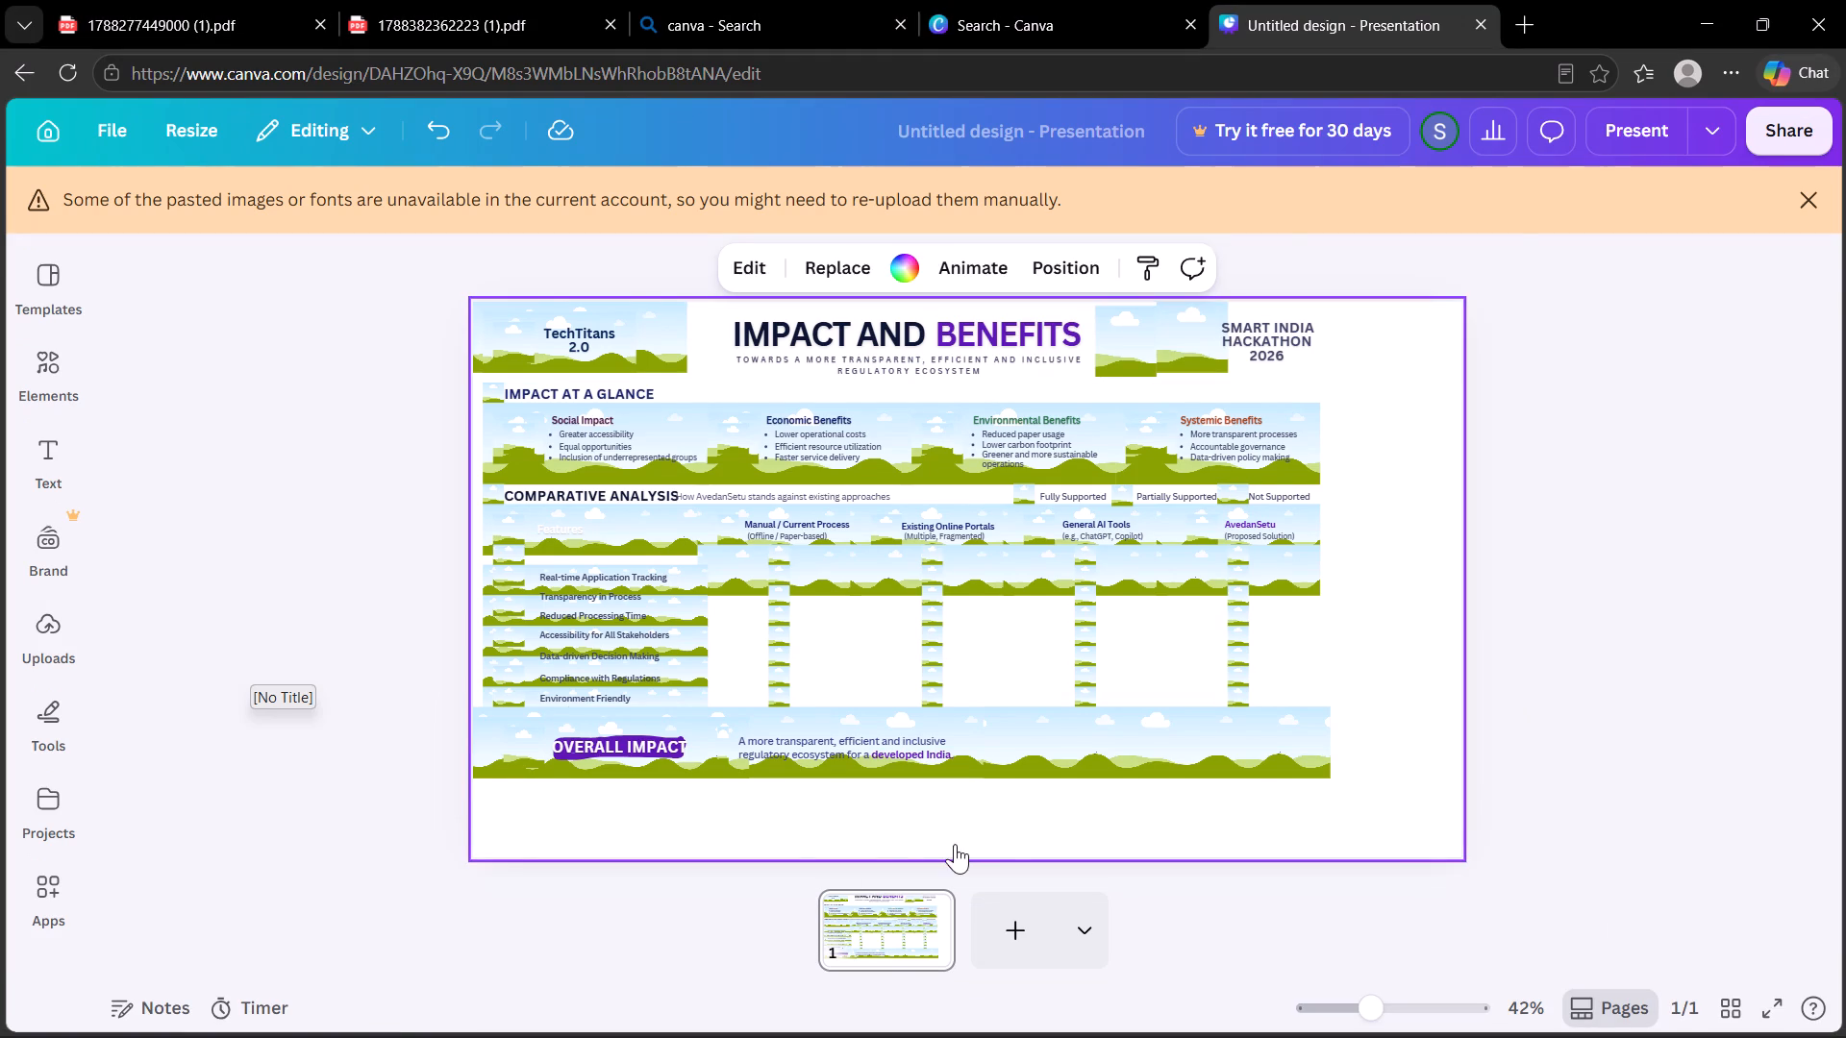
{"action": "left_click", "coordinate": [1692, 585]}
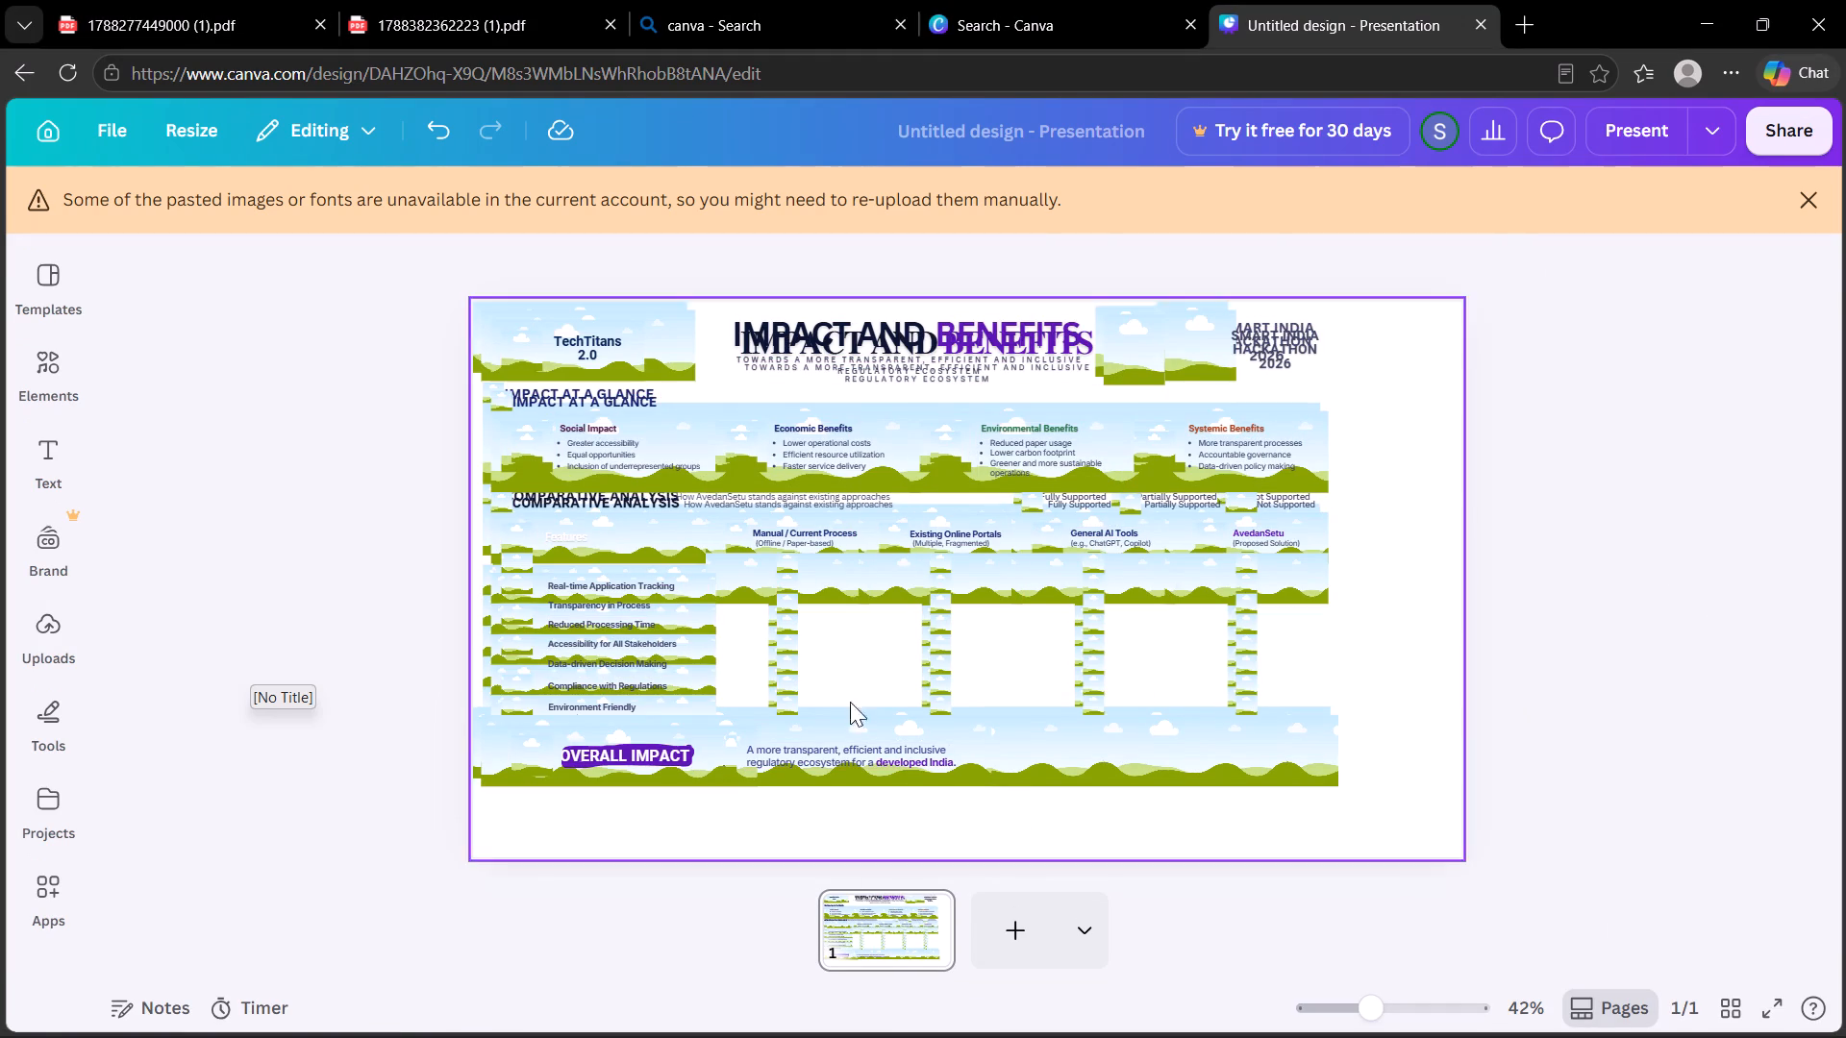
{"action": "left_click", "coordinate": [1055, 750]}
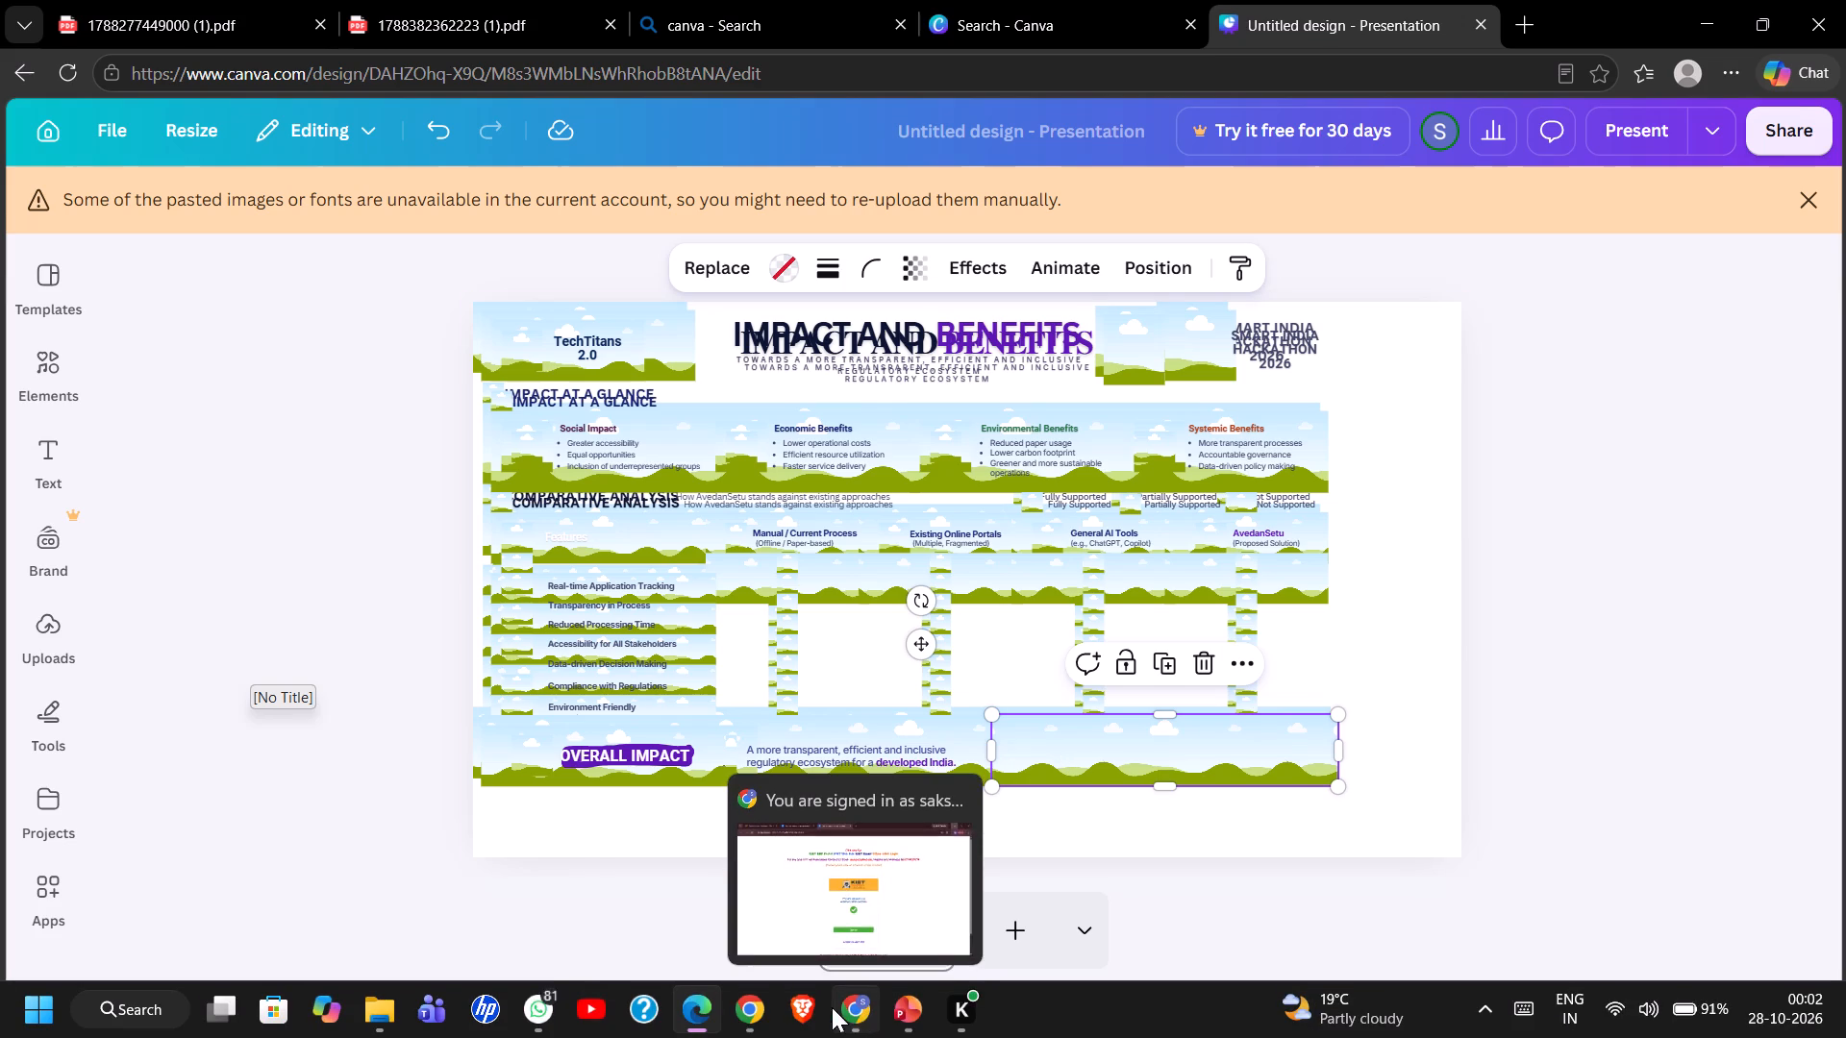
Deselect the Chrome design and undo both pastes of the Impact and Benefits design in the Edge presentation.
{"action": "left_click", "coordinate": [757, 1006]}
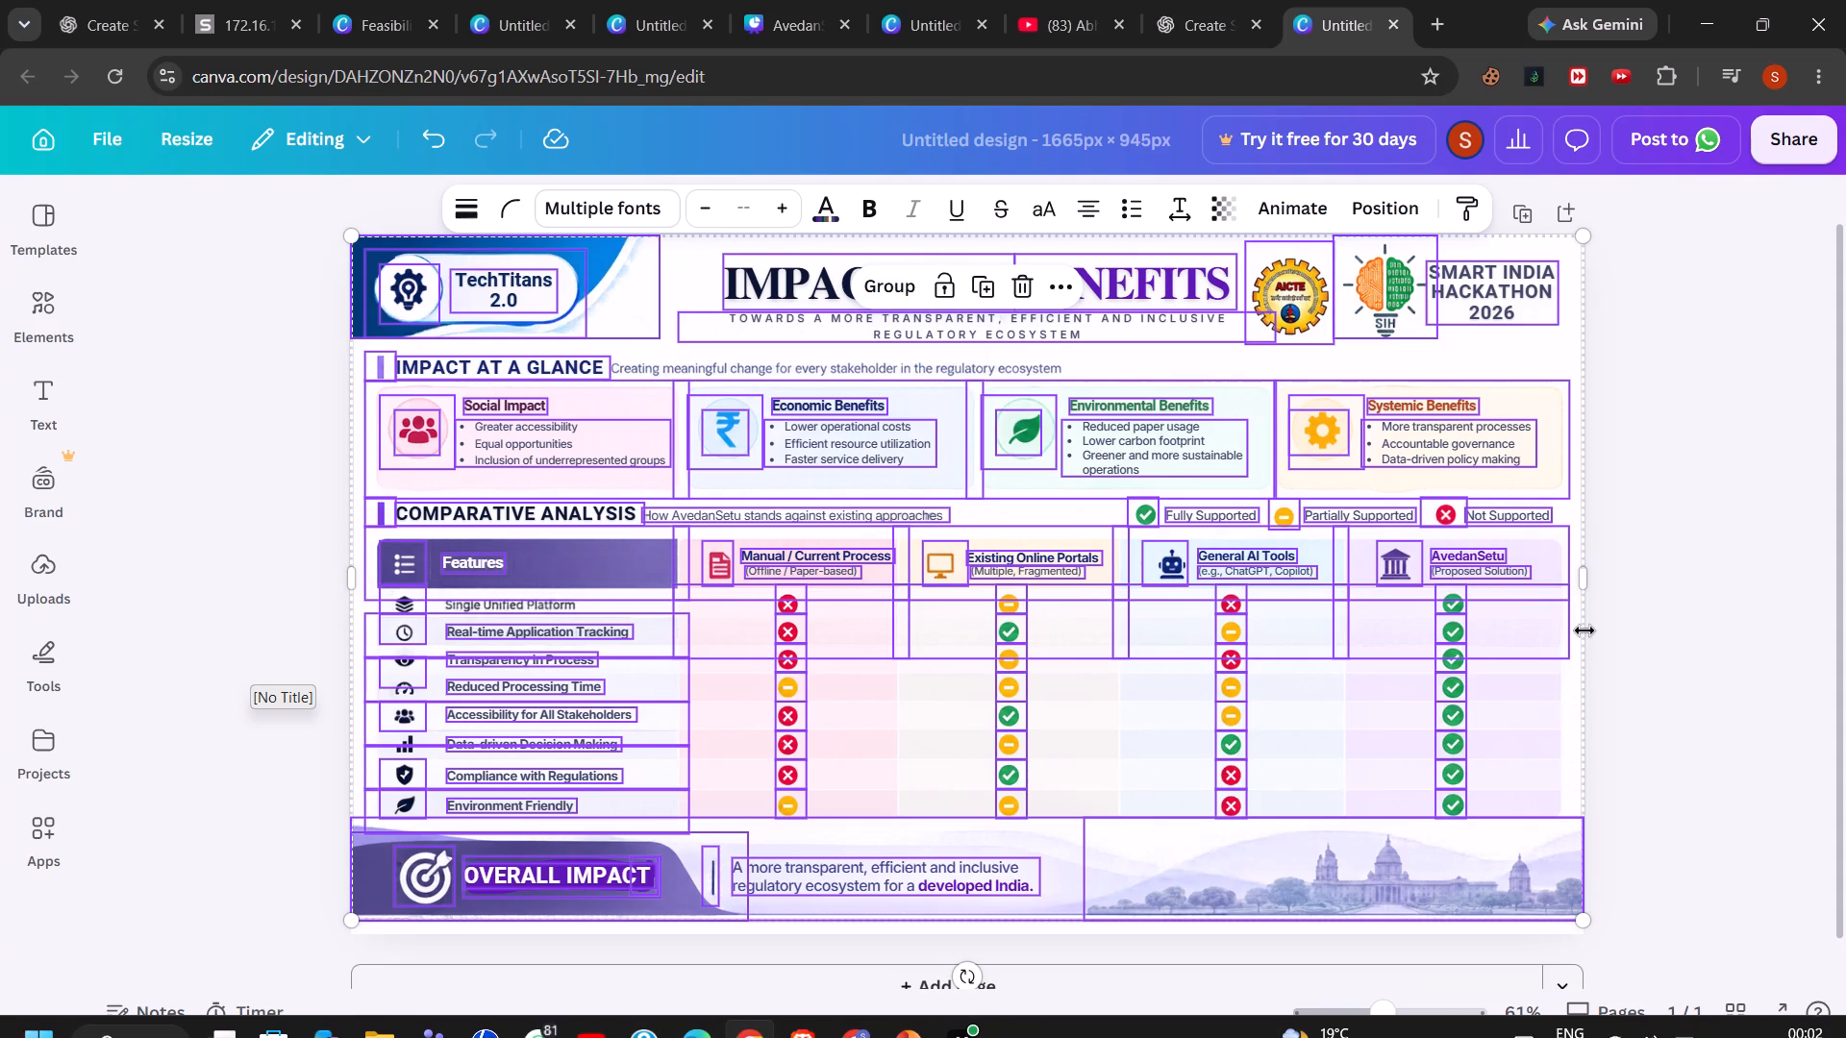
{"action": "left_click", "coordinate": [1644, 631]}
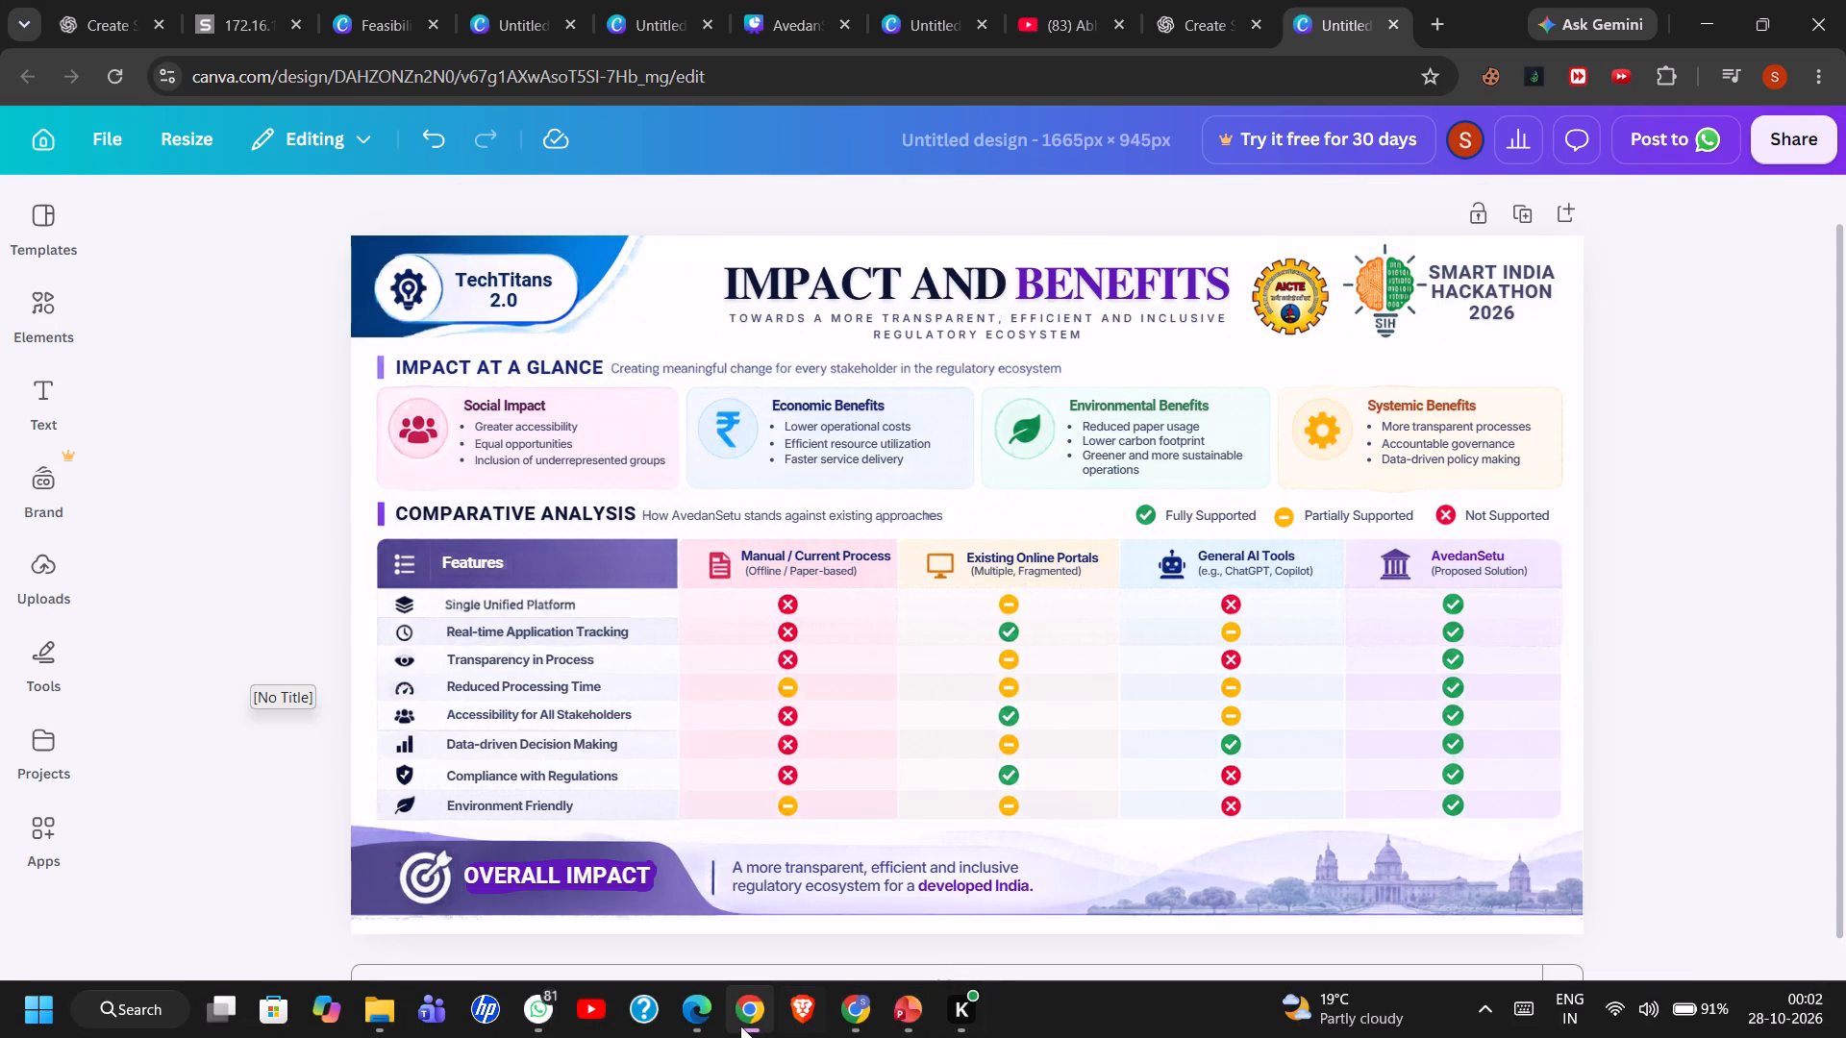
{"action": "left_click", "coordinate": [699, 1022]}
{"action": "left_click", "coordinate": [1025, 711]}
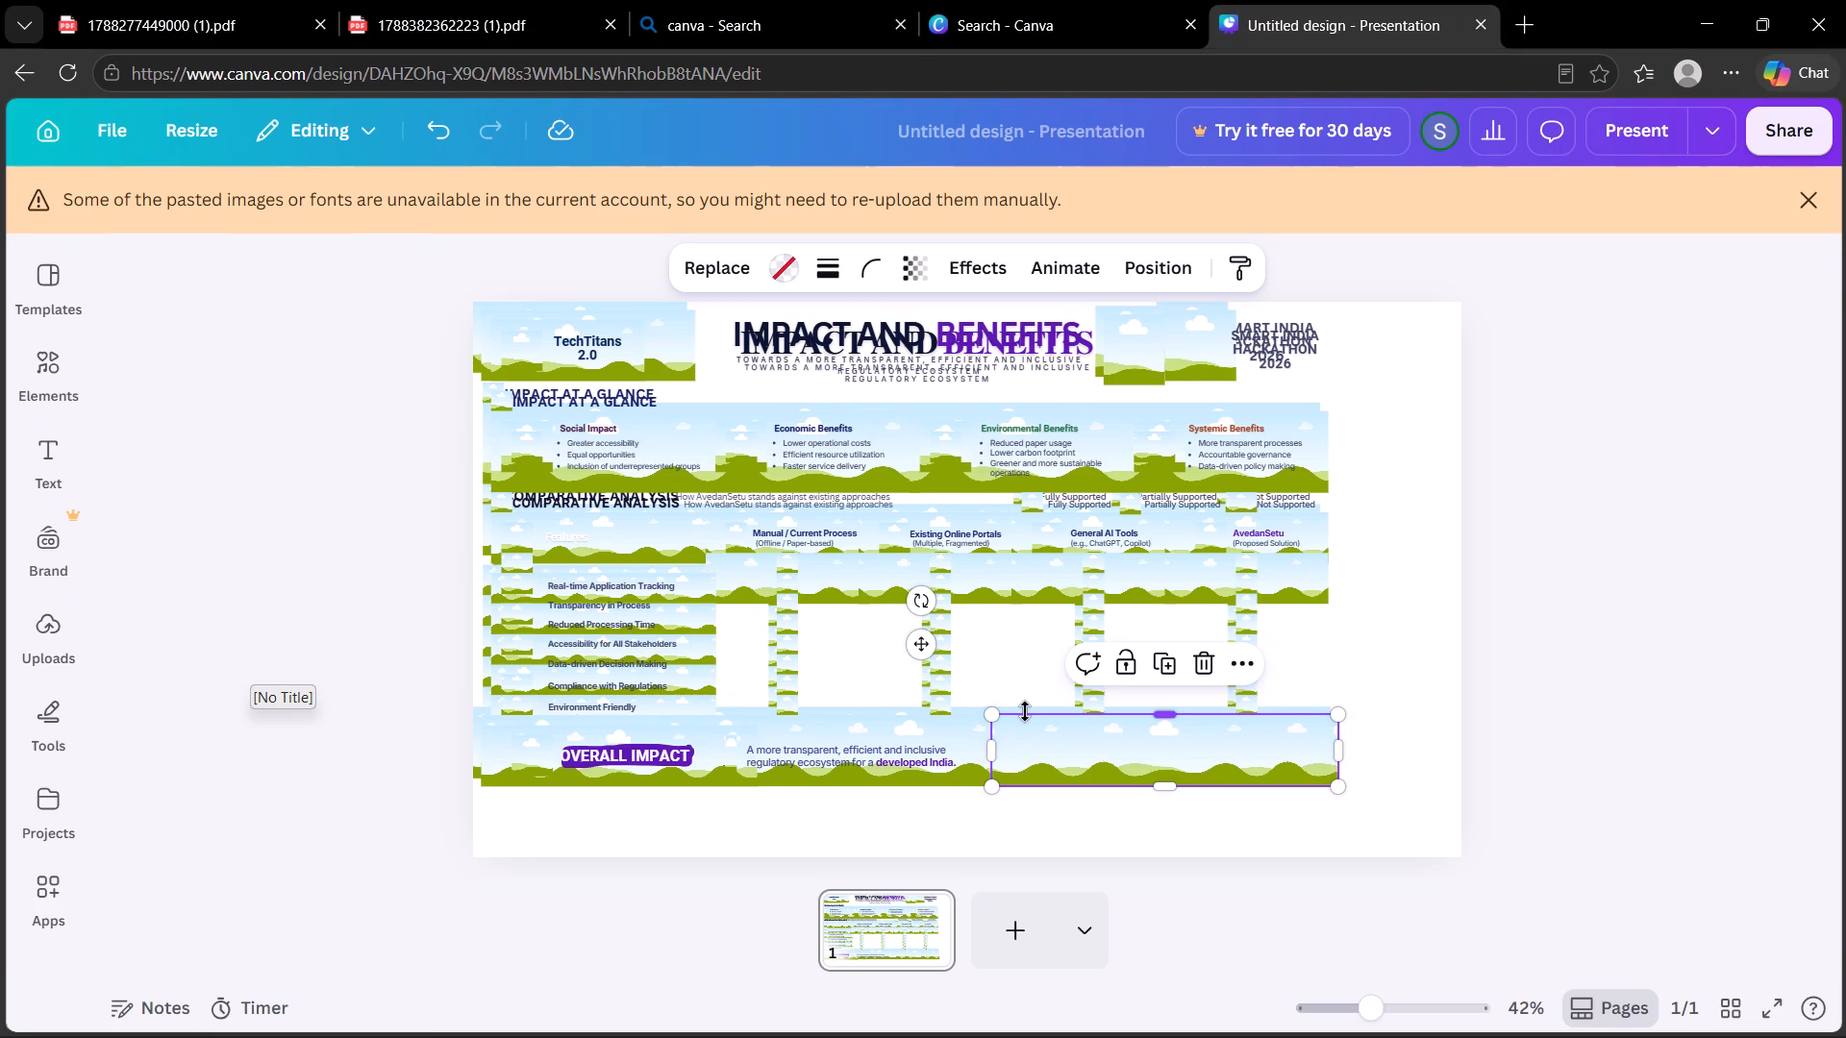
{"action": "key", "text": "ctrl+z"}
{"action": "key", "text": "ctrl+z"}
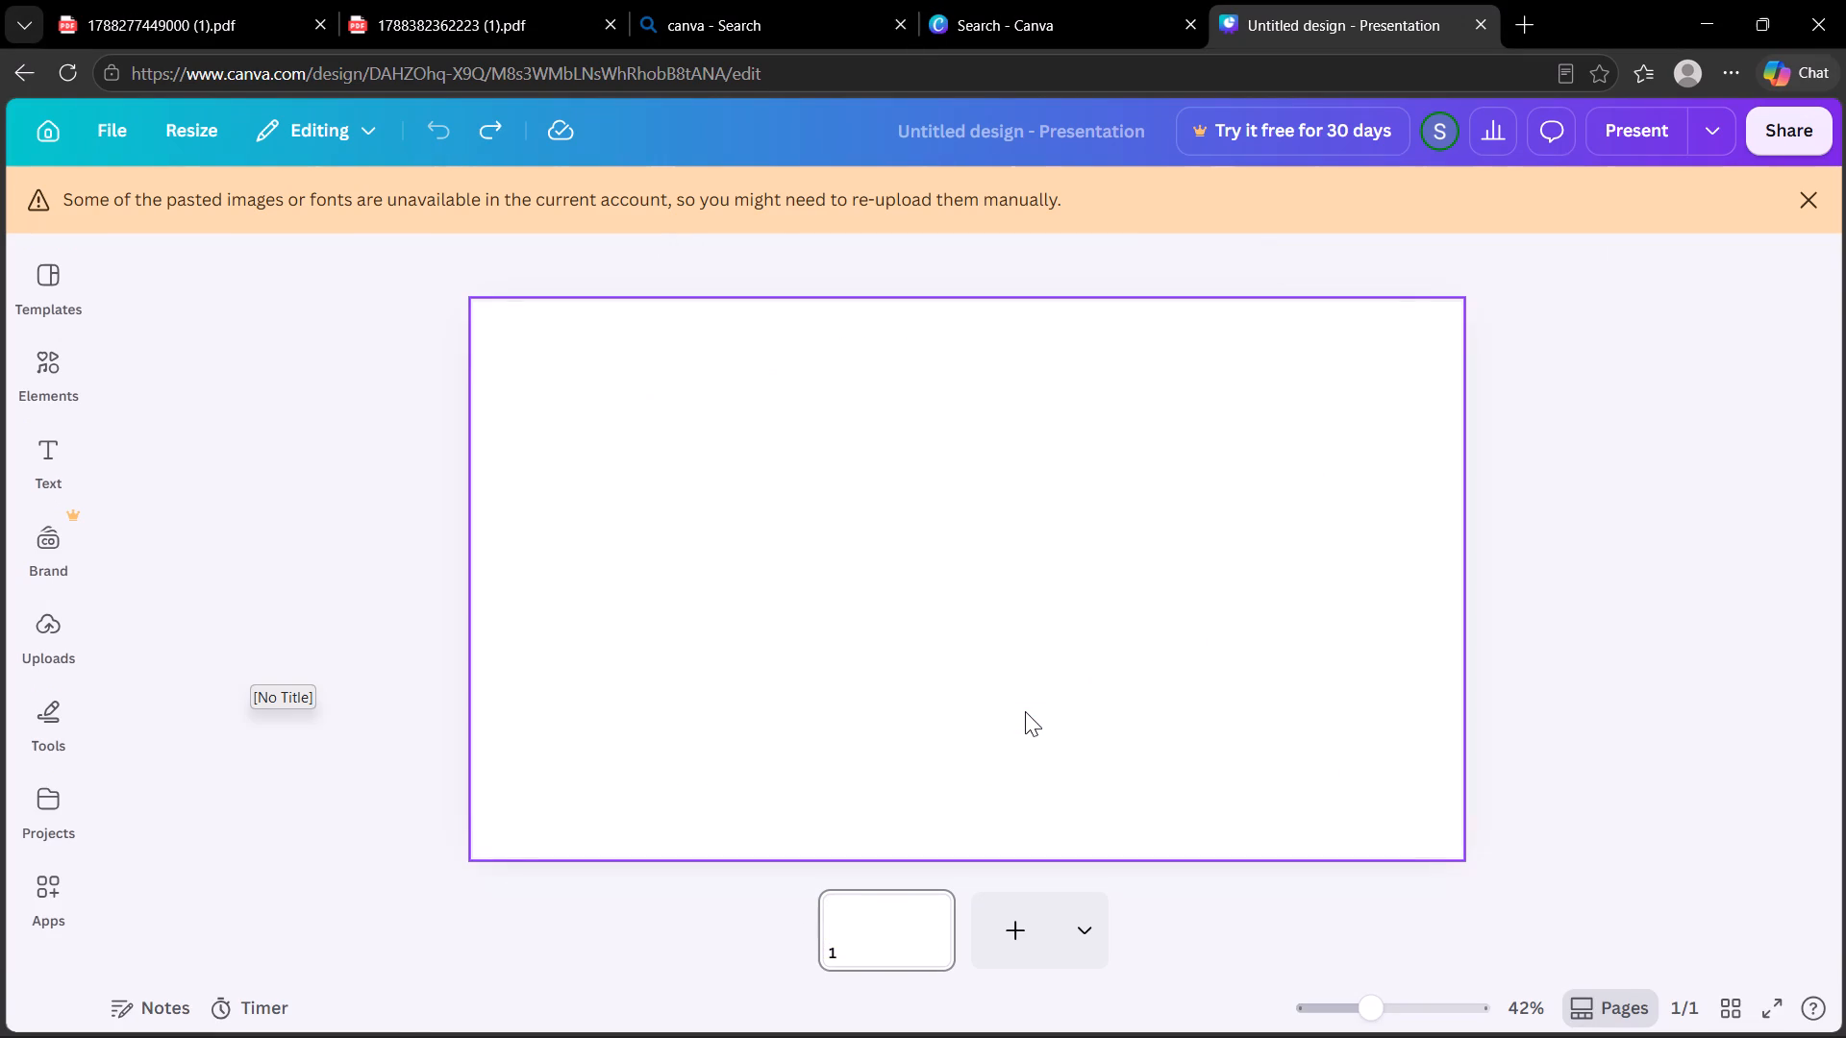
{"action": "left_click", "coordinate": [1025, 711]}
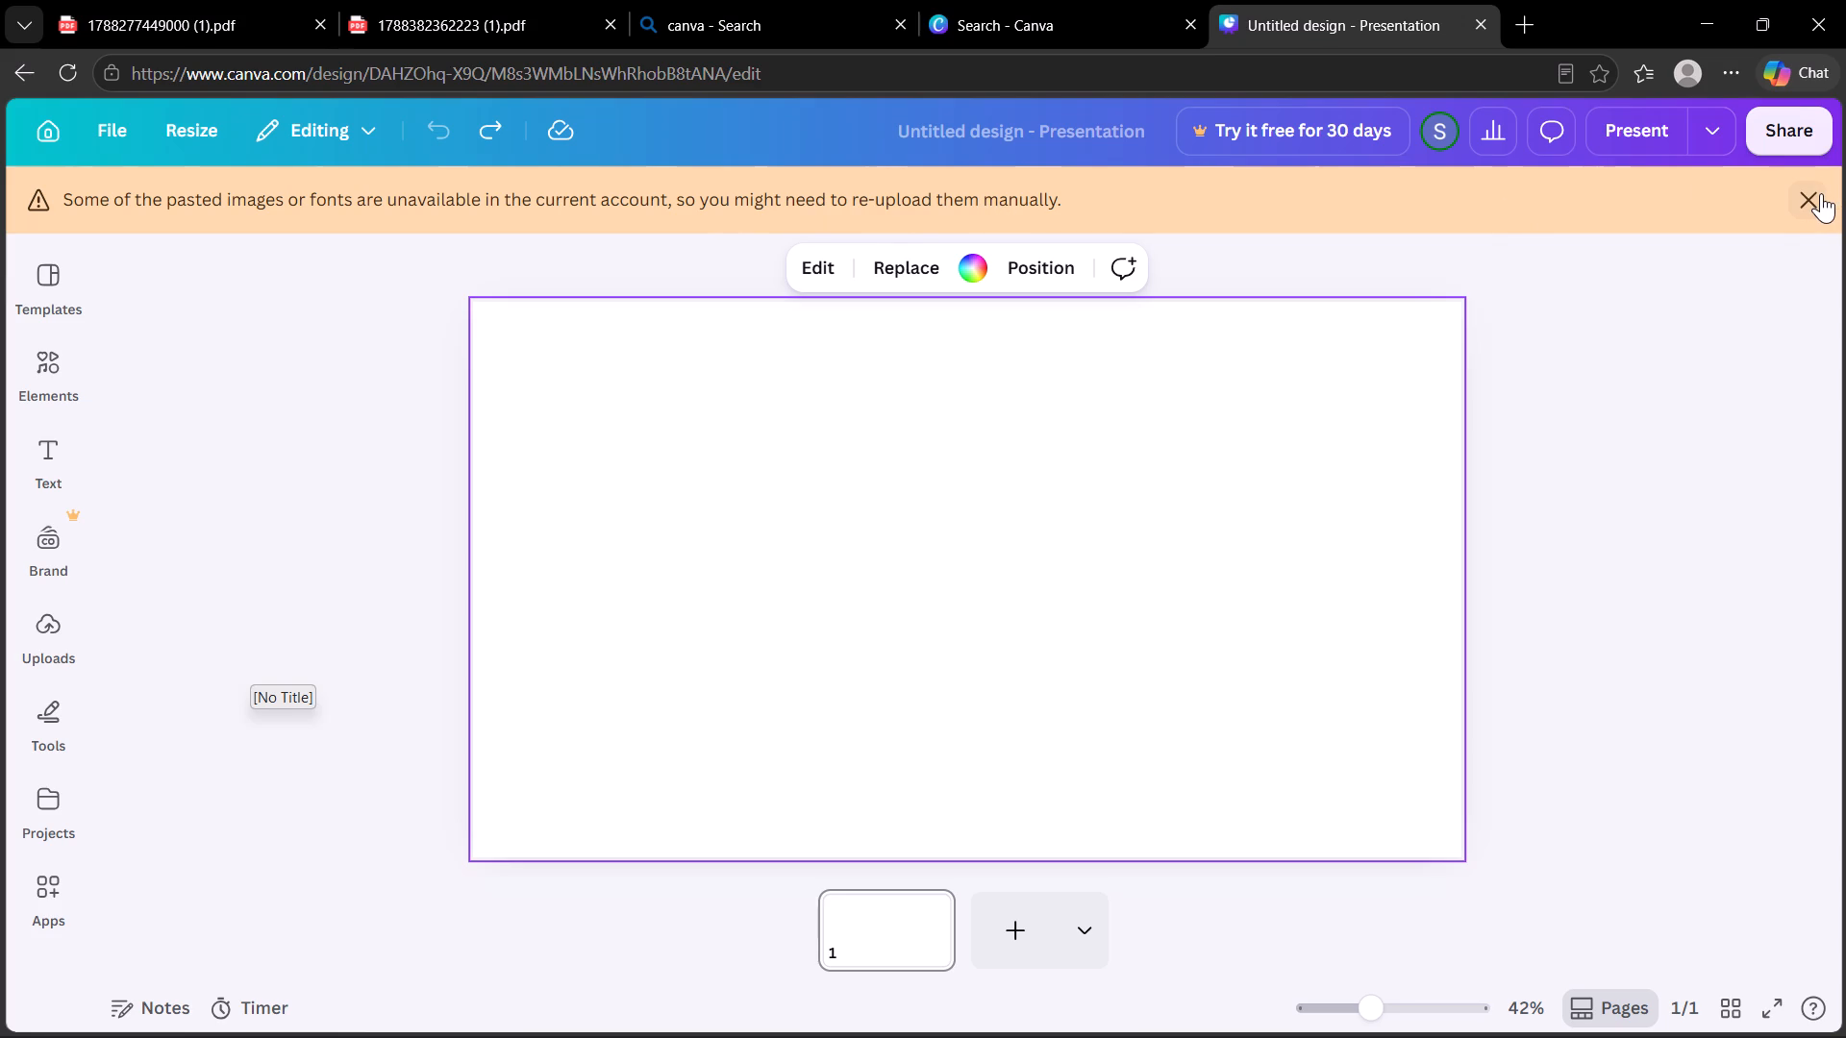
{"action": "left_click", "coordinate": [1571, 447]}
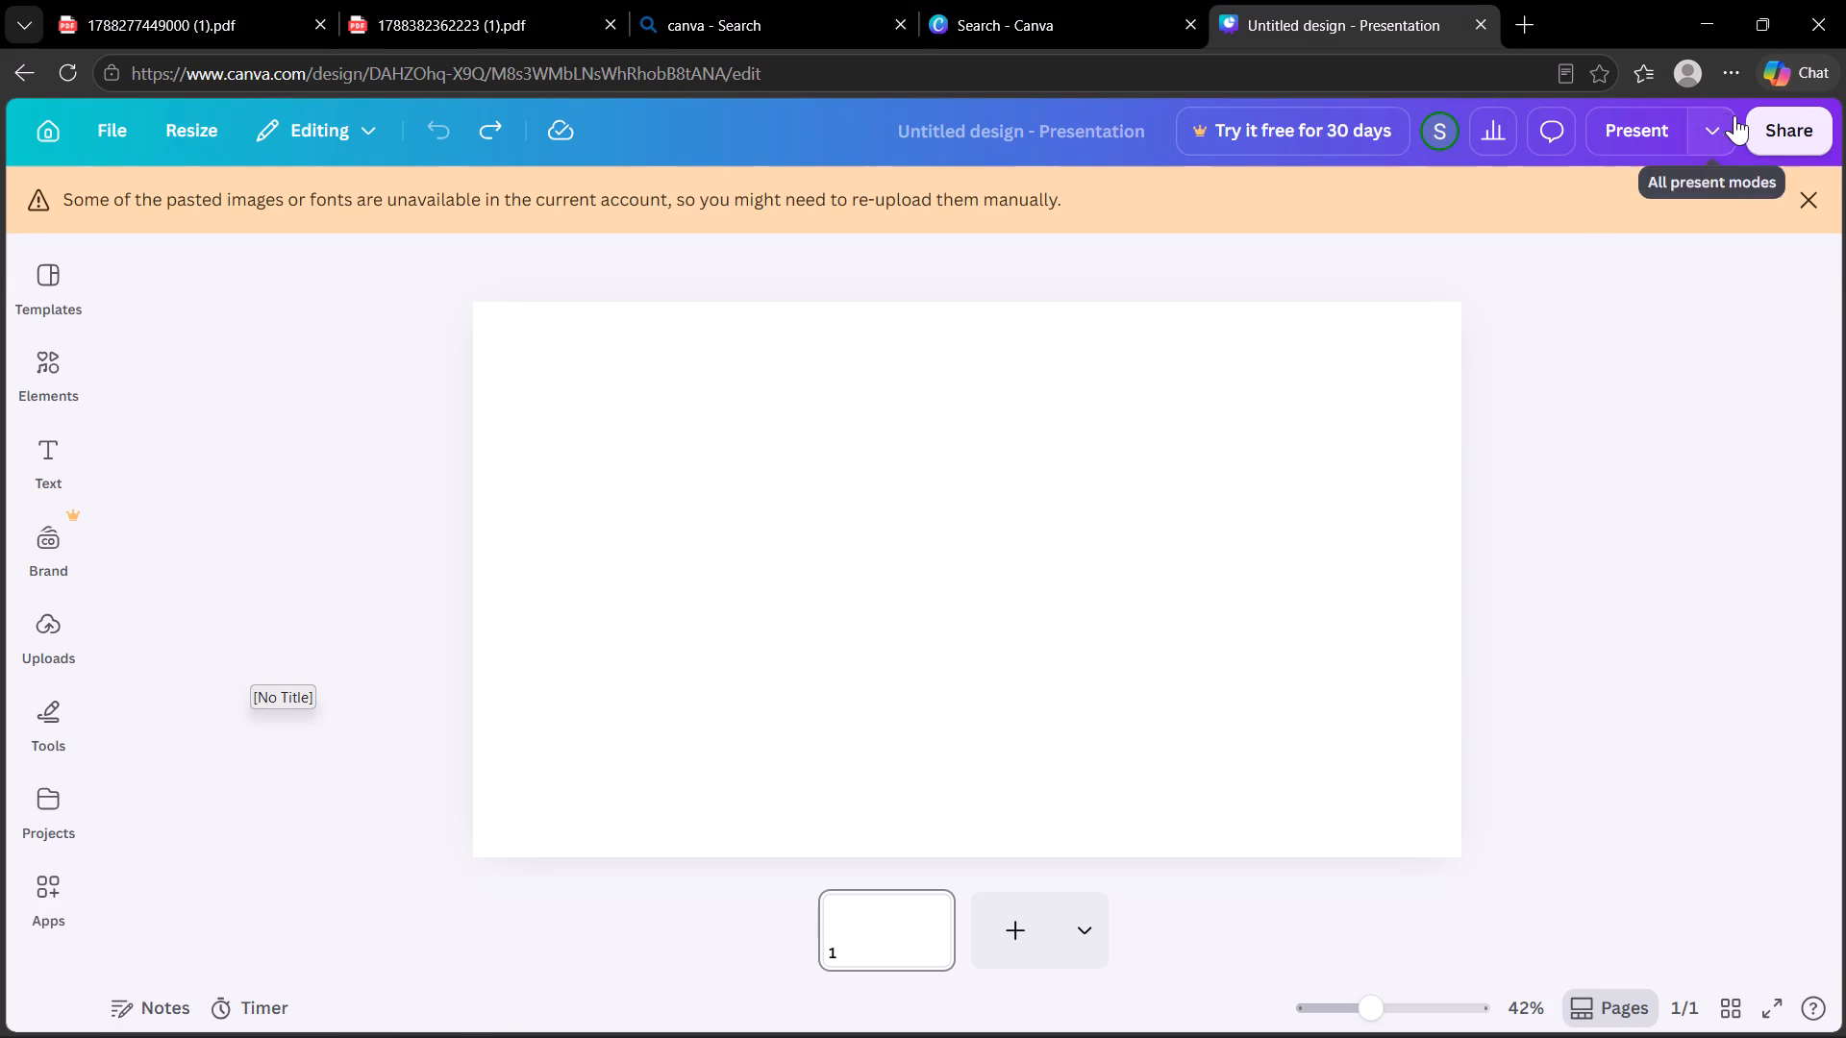
Open the account menu on the Canva templates page to check which account is signed in.
{"action": "left_click", "coordinate": [1062, 1]}
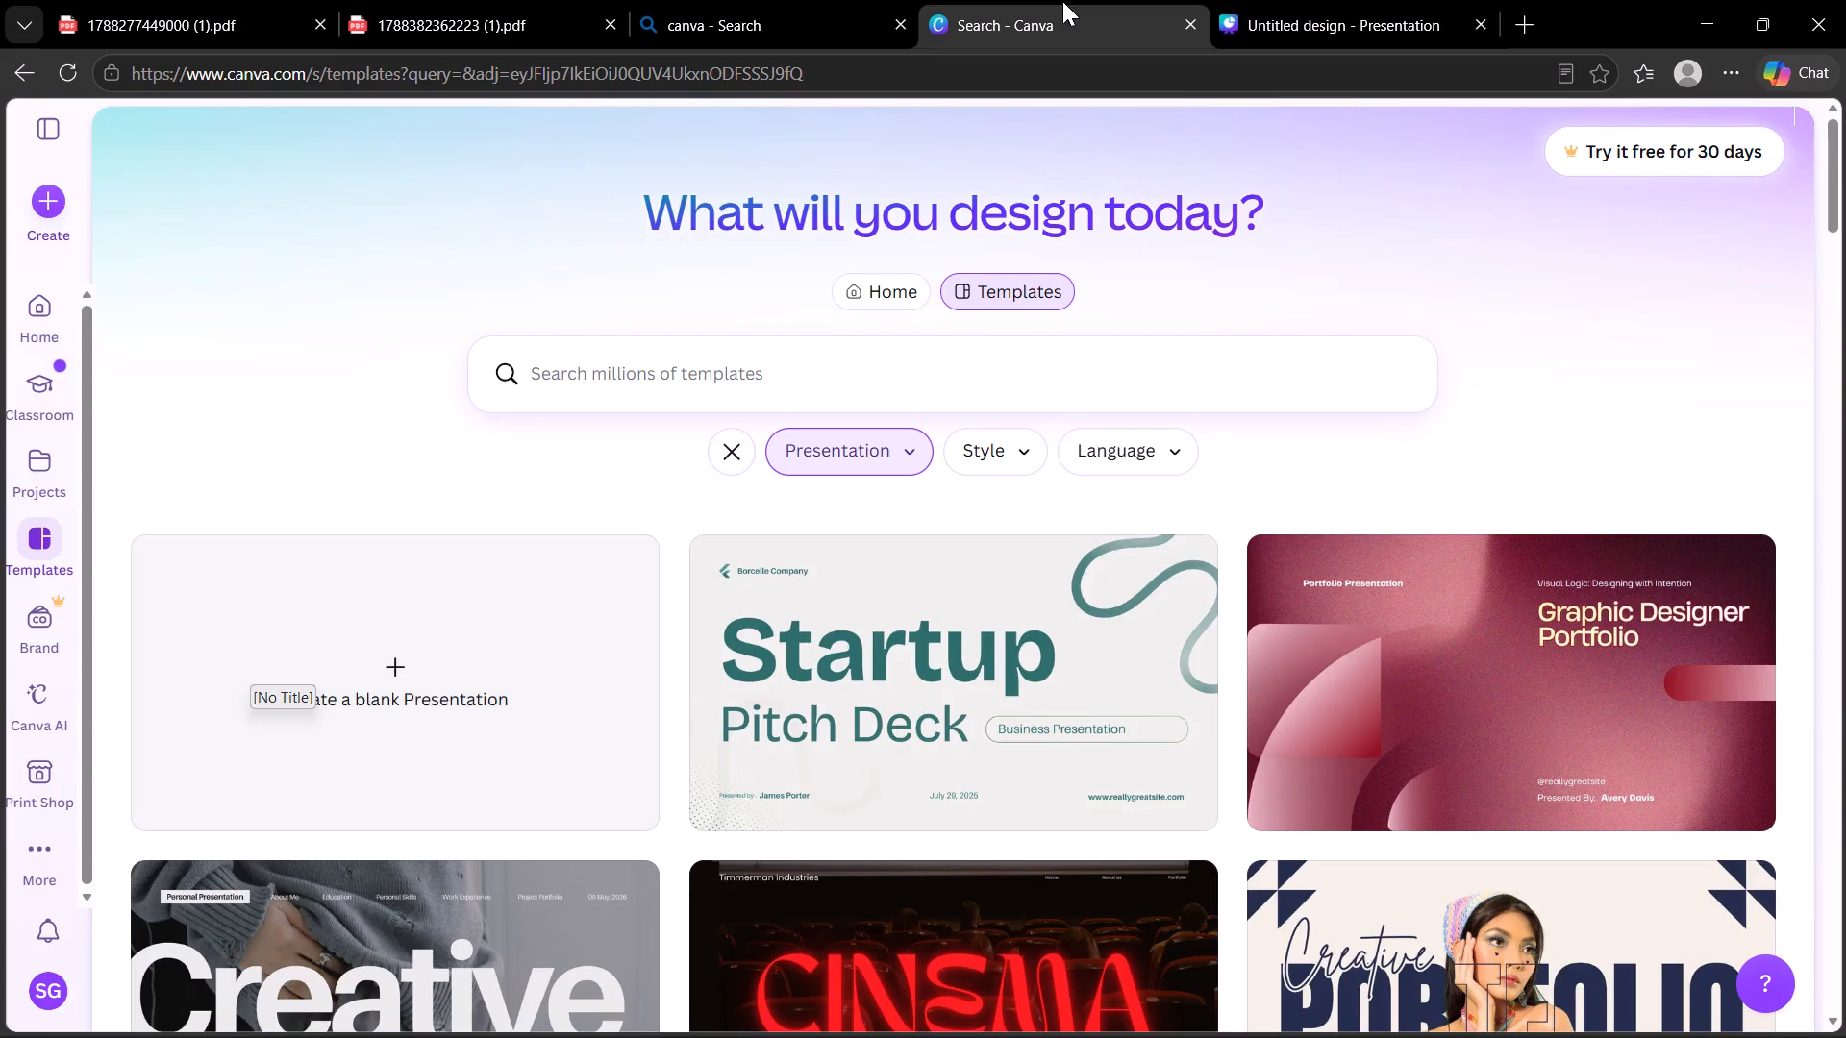
{"action": "left_click", "coordinate": [43, 982]}
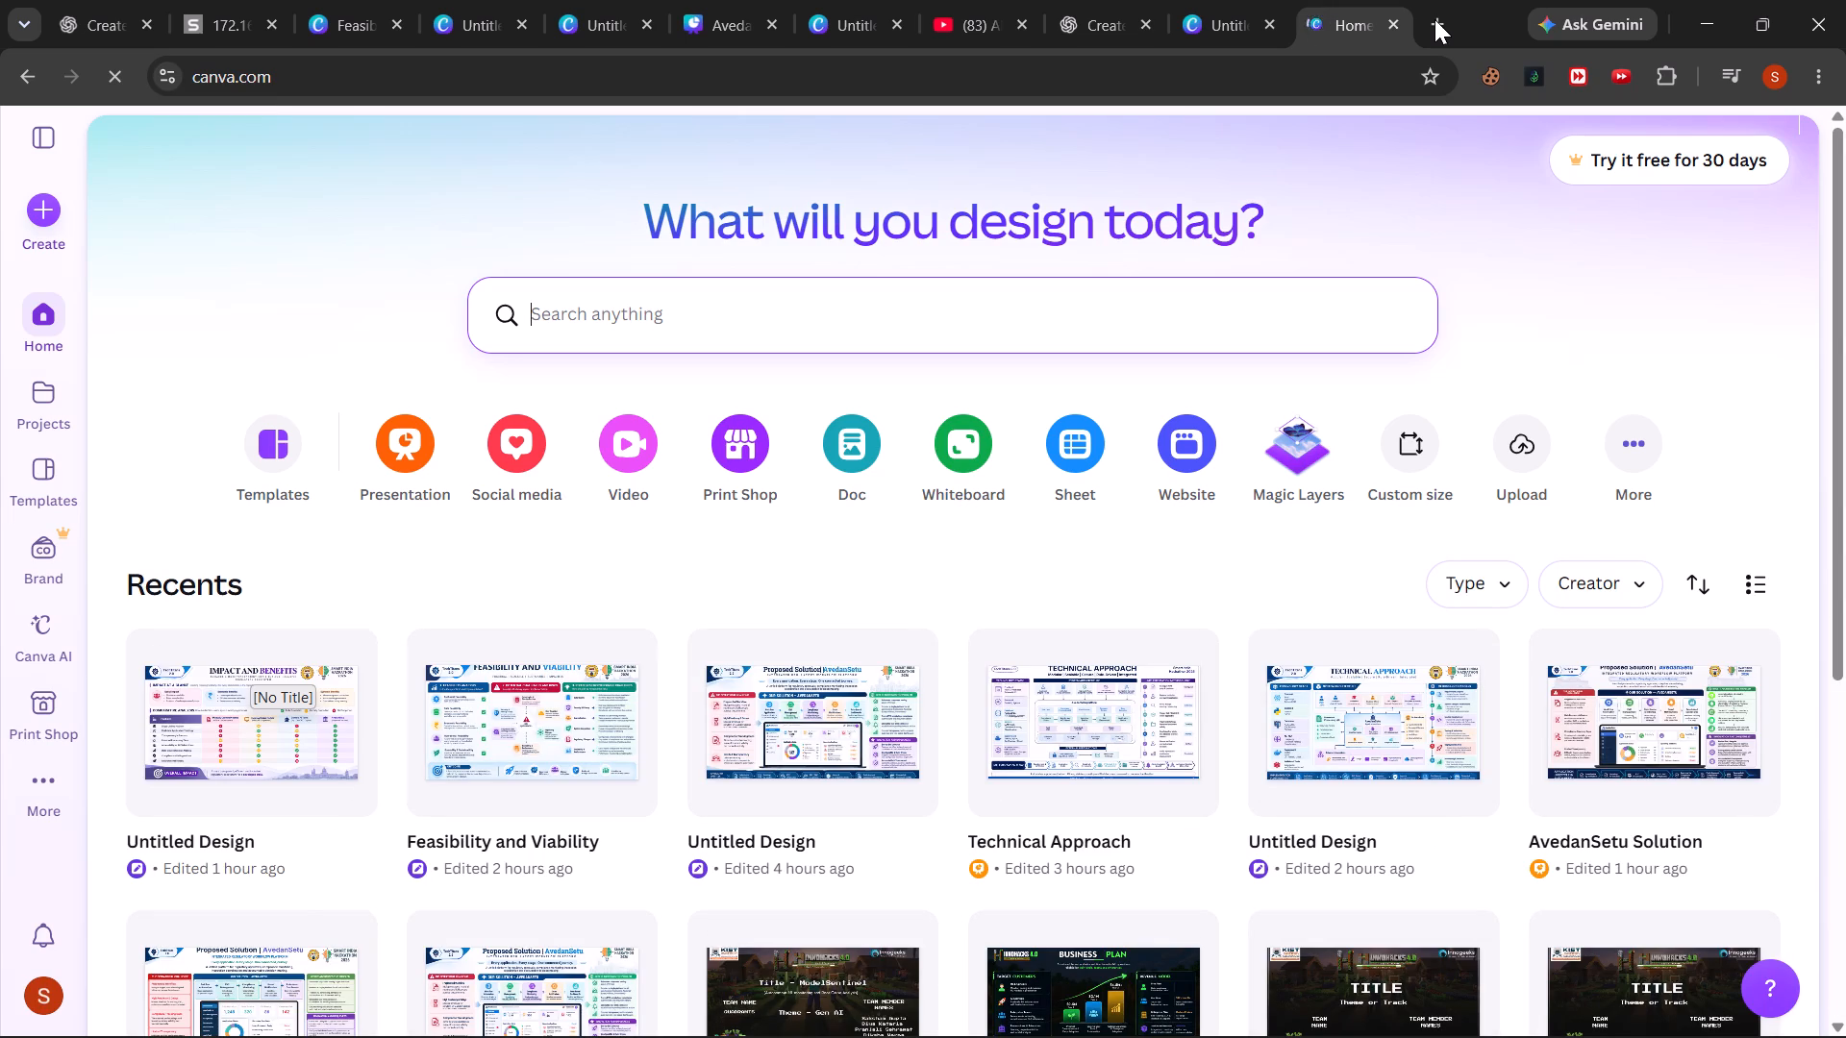
Look over the recent designs on the Canva home page and check the account menu.
{"action": "scroll", "coordinate": [1140, 539], "scroll_direction": "down", "scroll_amount": 4}
{"action": "scroll", "coordinate": [1140, 539], "scroll_direction": "up", "scroll_amount": 1}
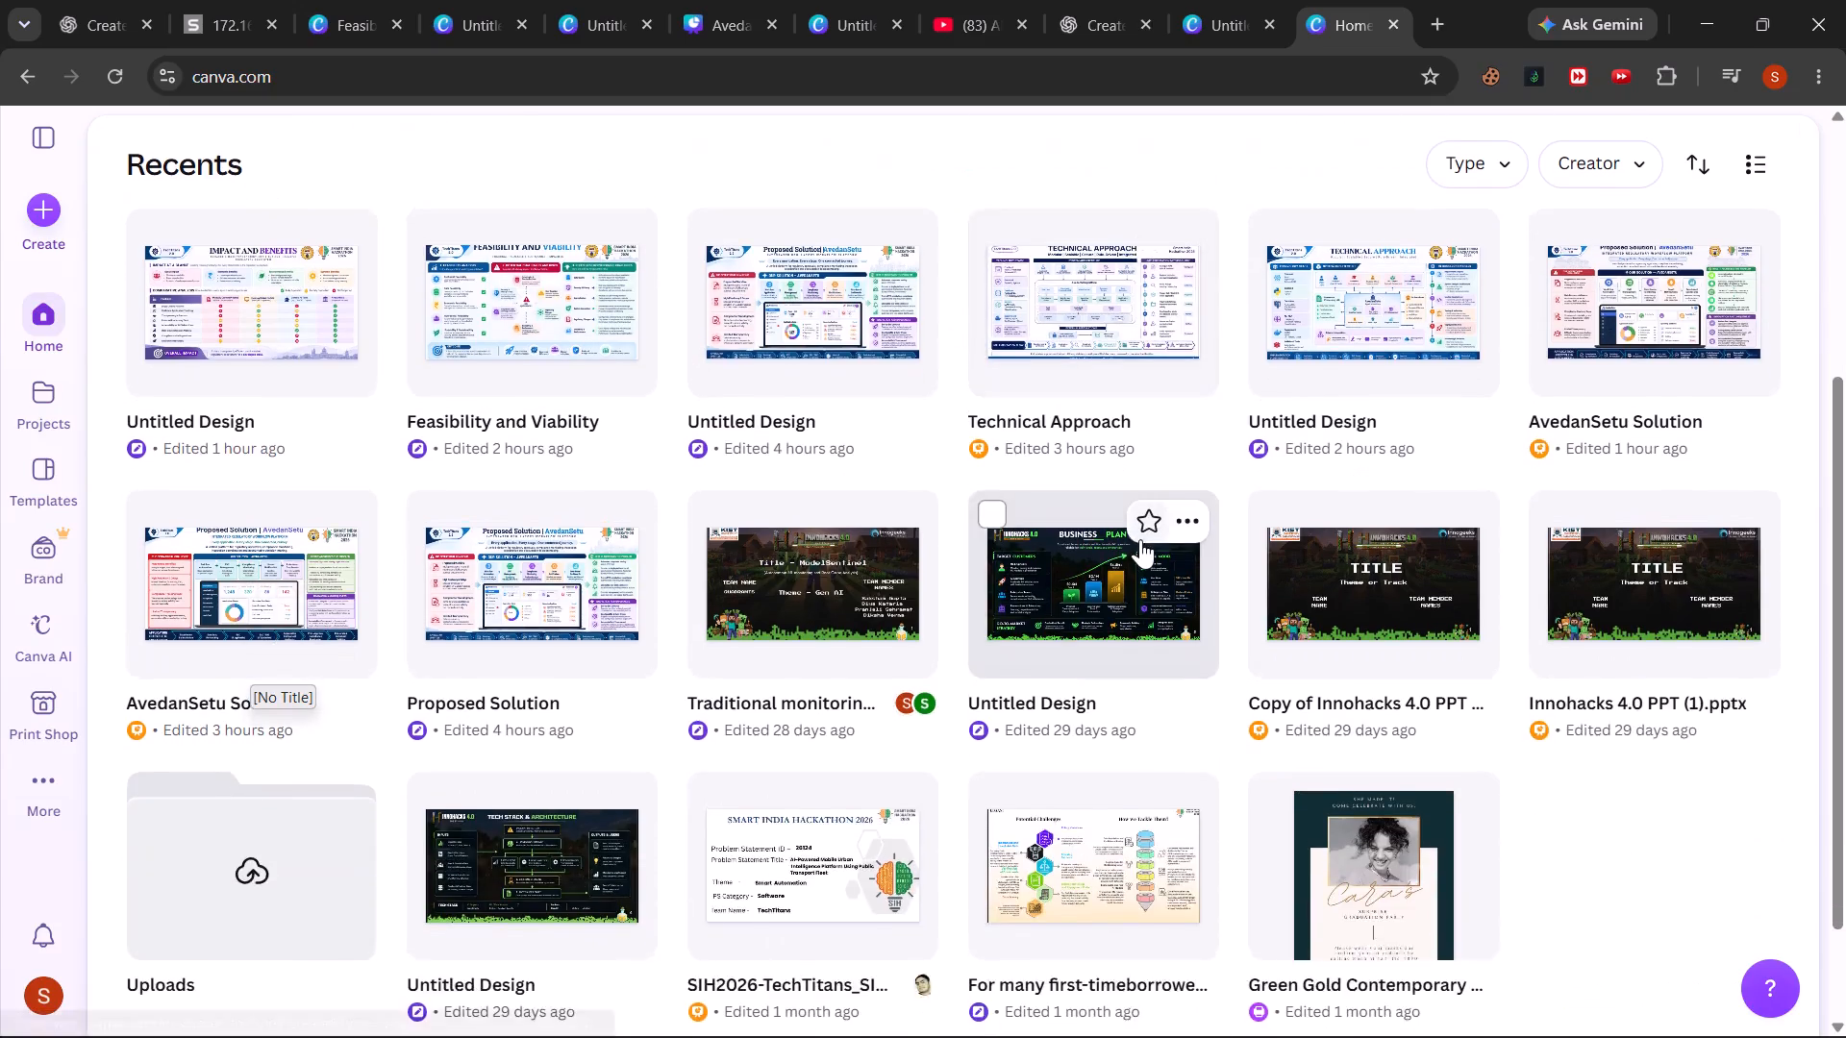
{"action": "scroll", "coordinate": [1140, 539], "scroll_direction": "up", "scroll_amount": 4}
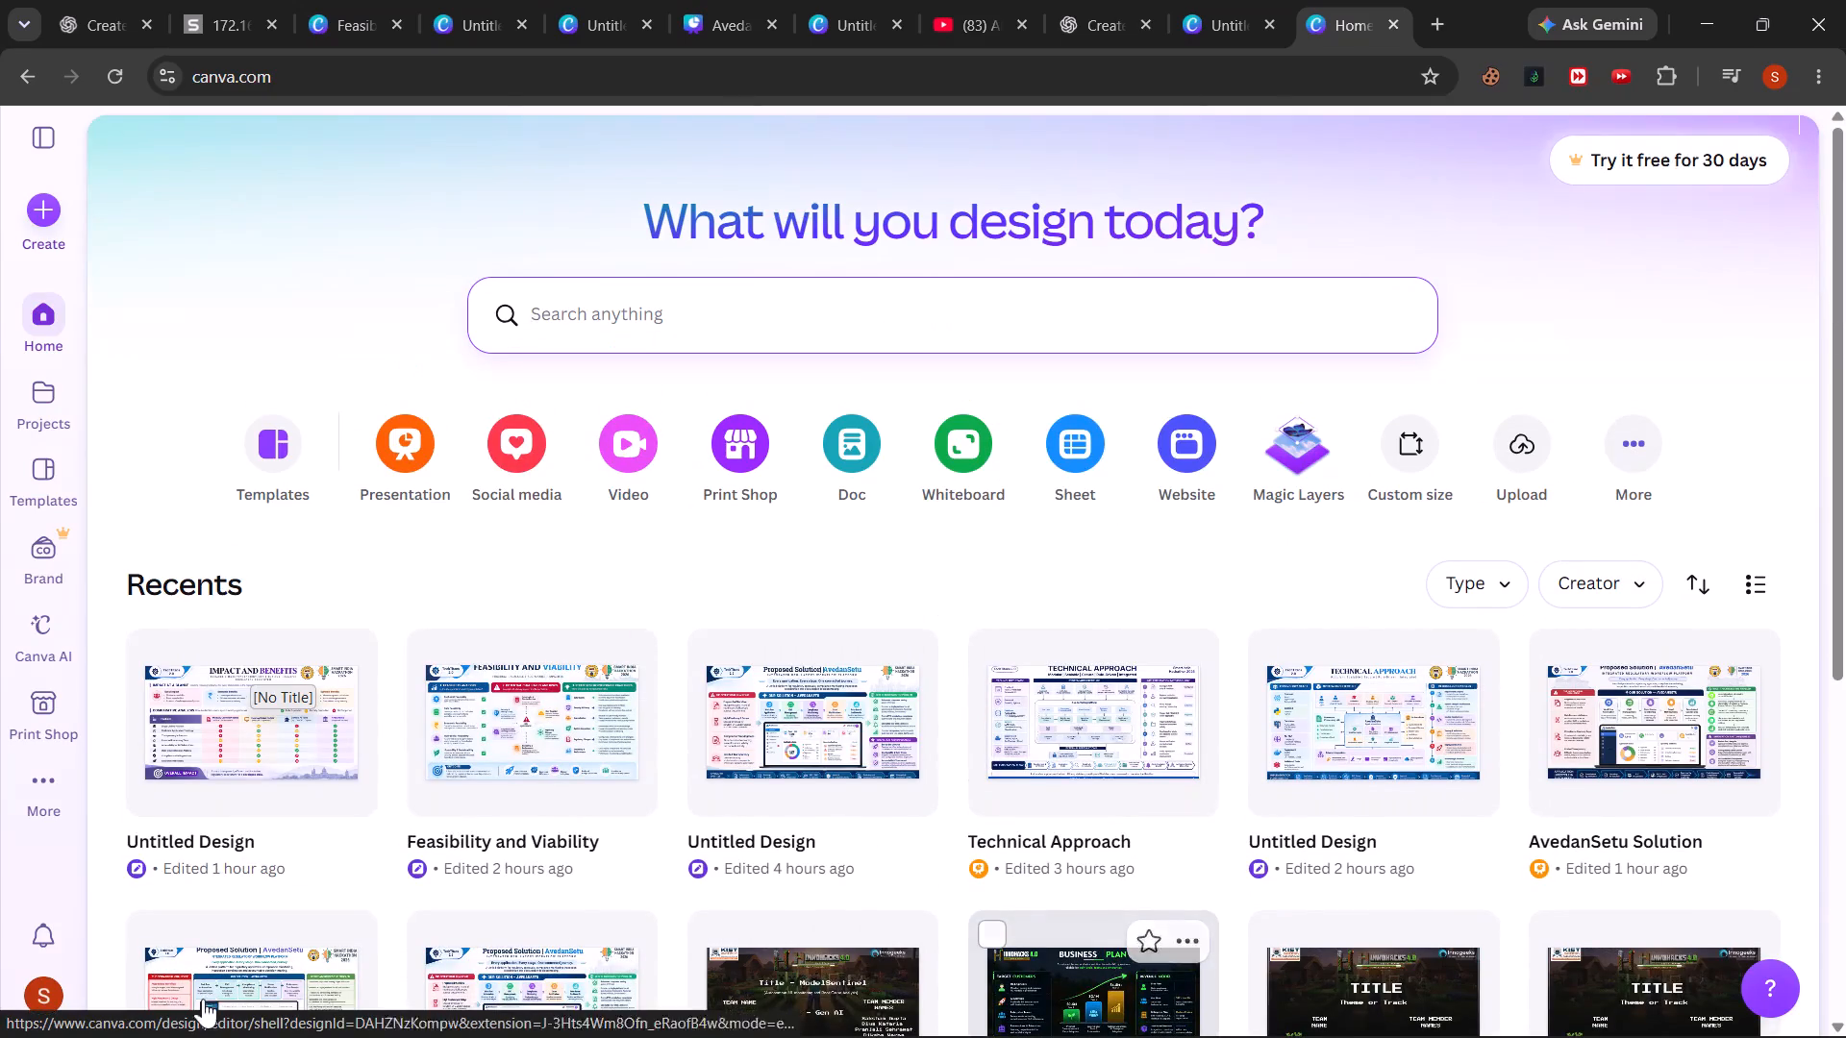
{"action": "left_click", "coordinate": [34, 1006]}
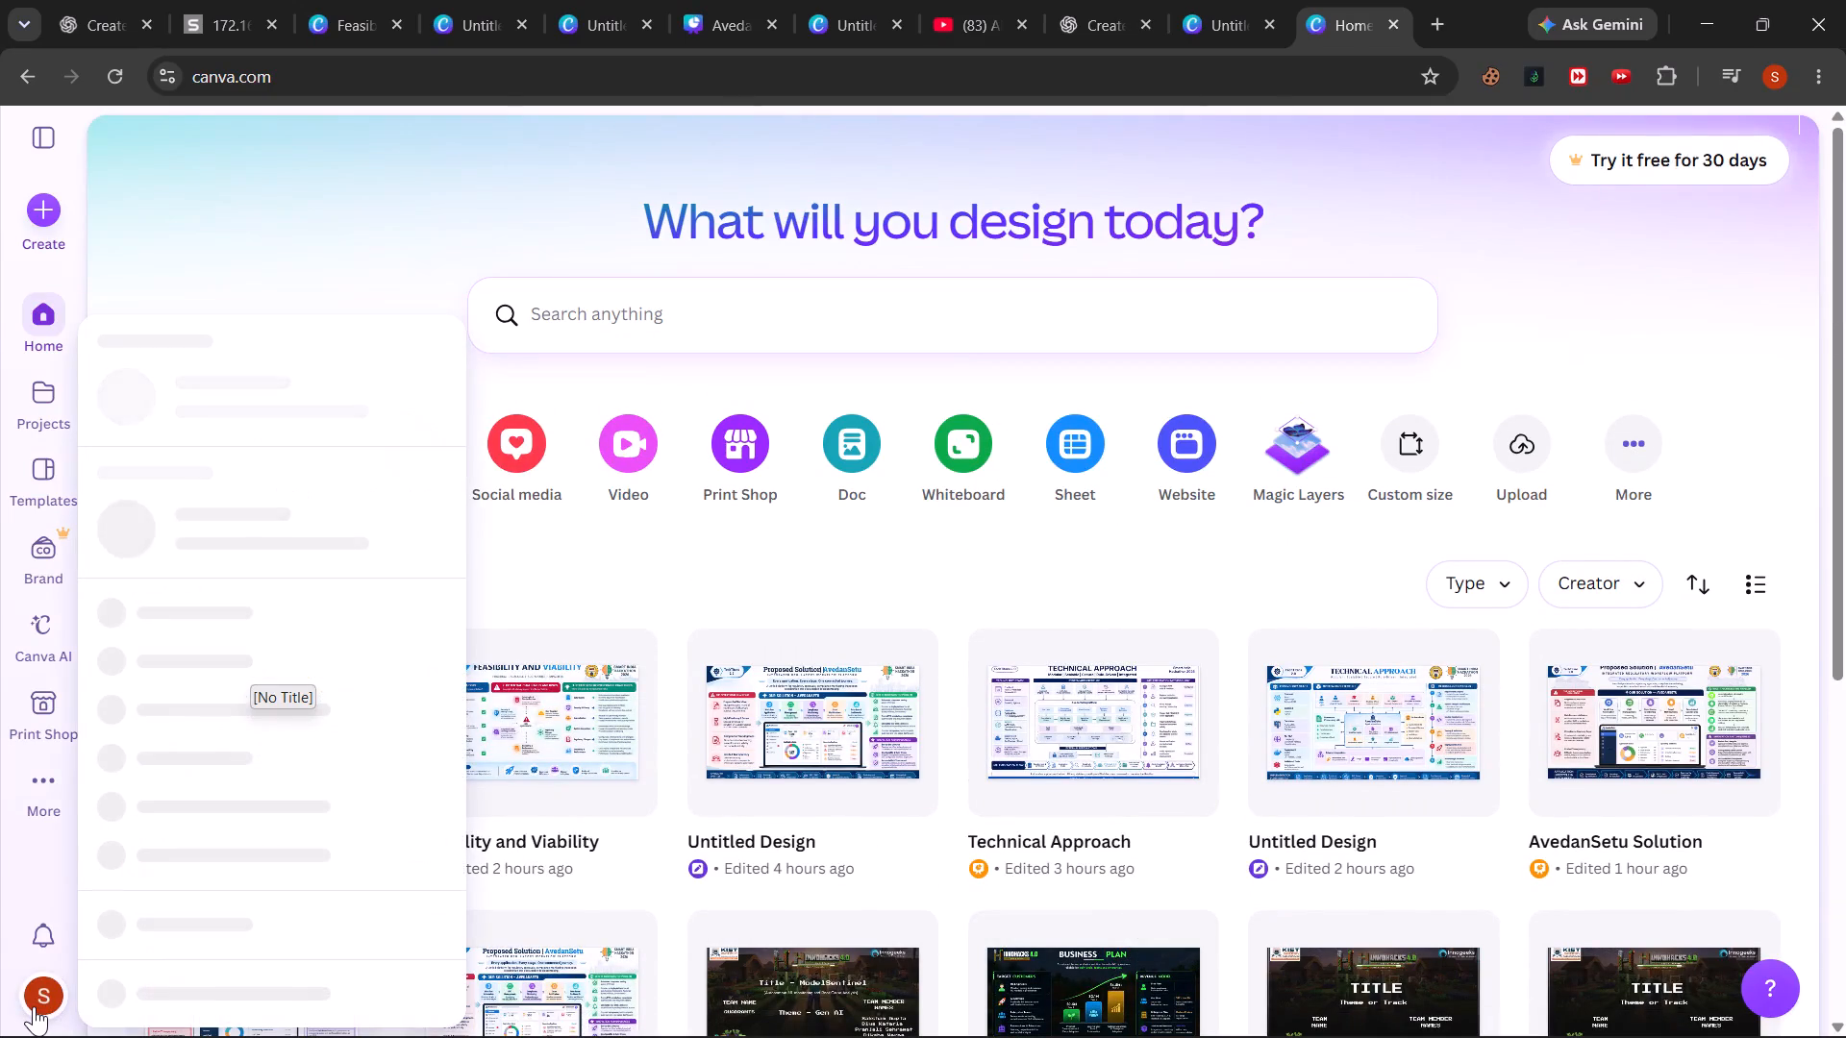
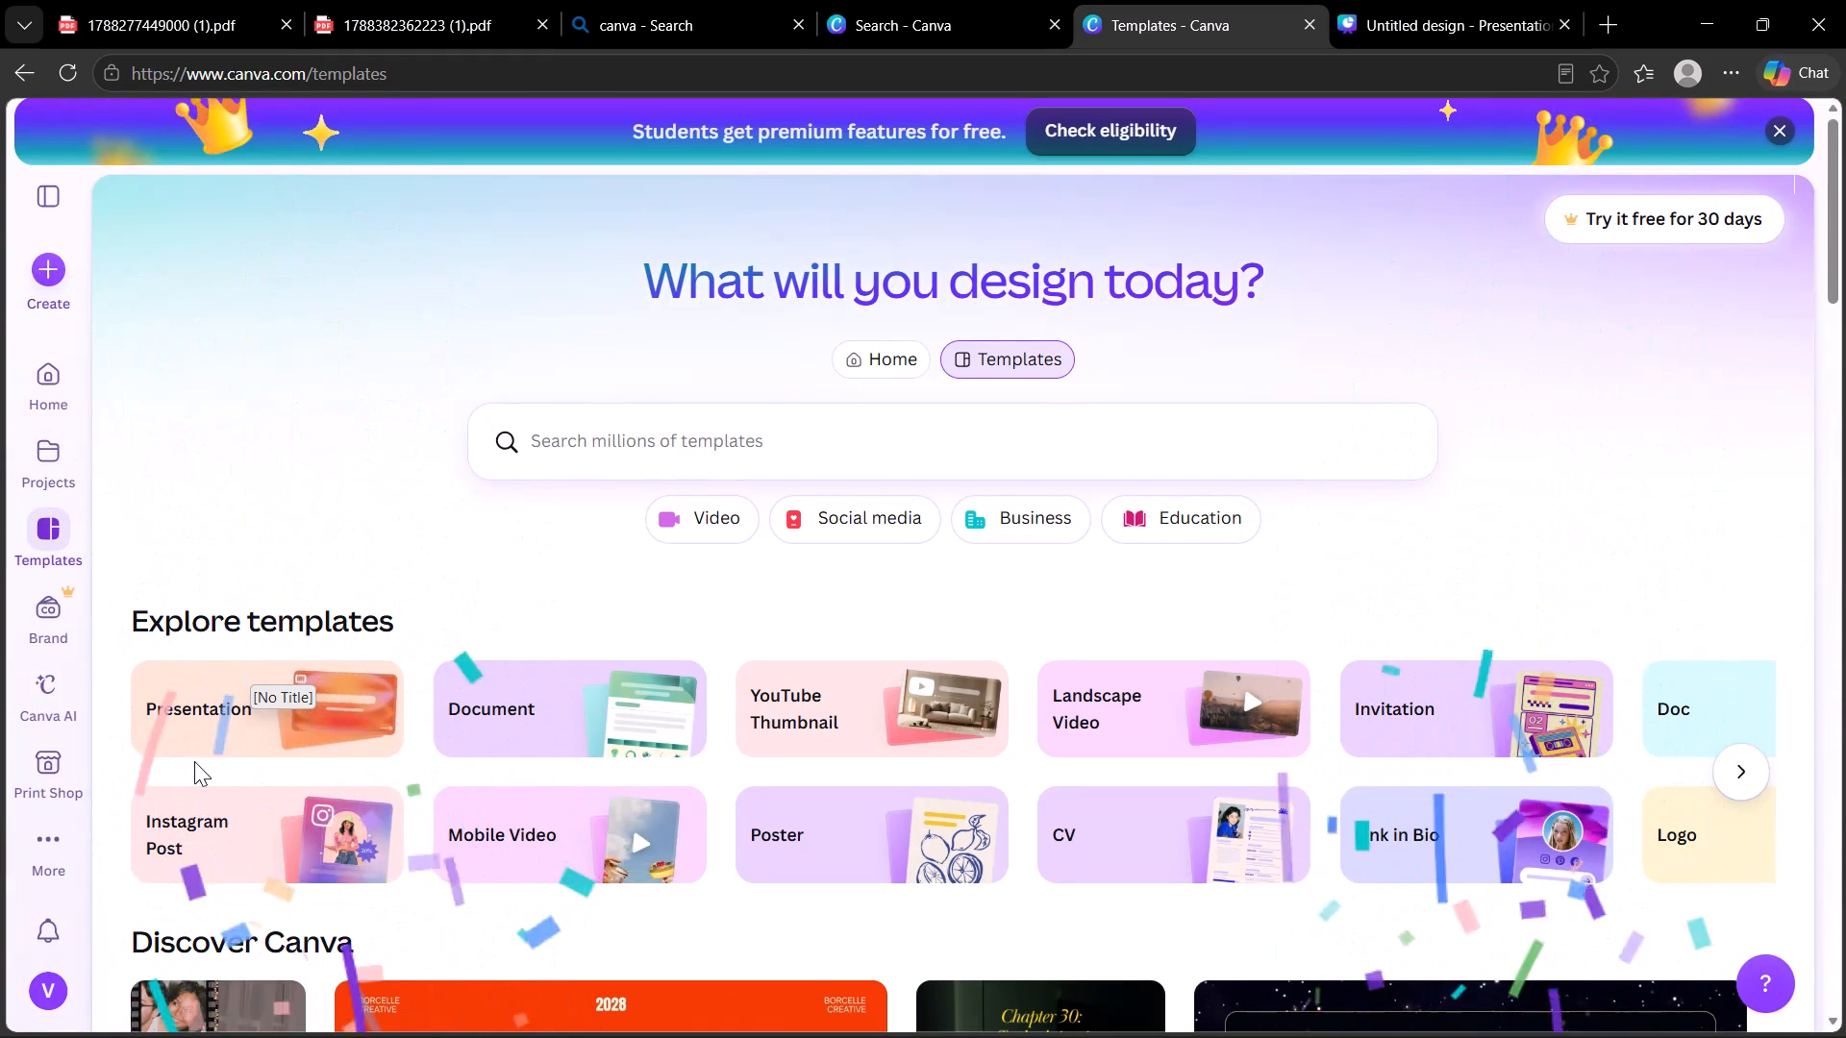
Create a blank presentation from the Presentation templates category and collapse the template list.
{"action": "left_click", "coordinate": [259, 734]}
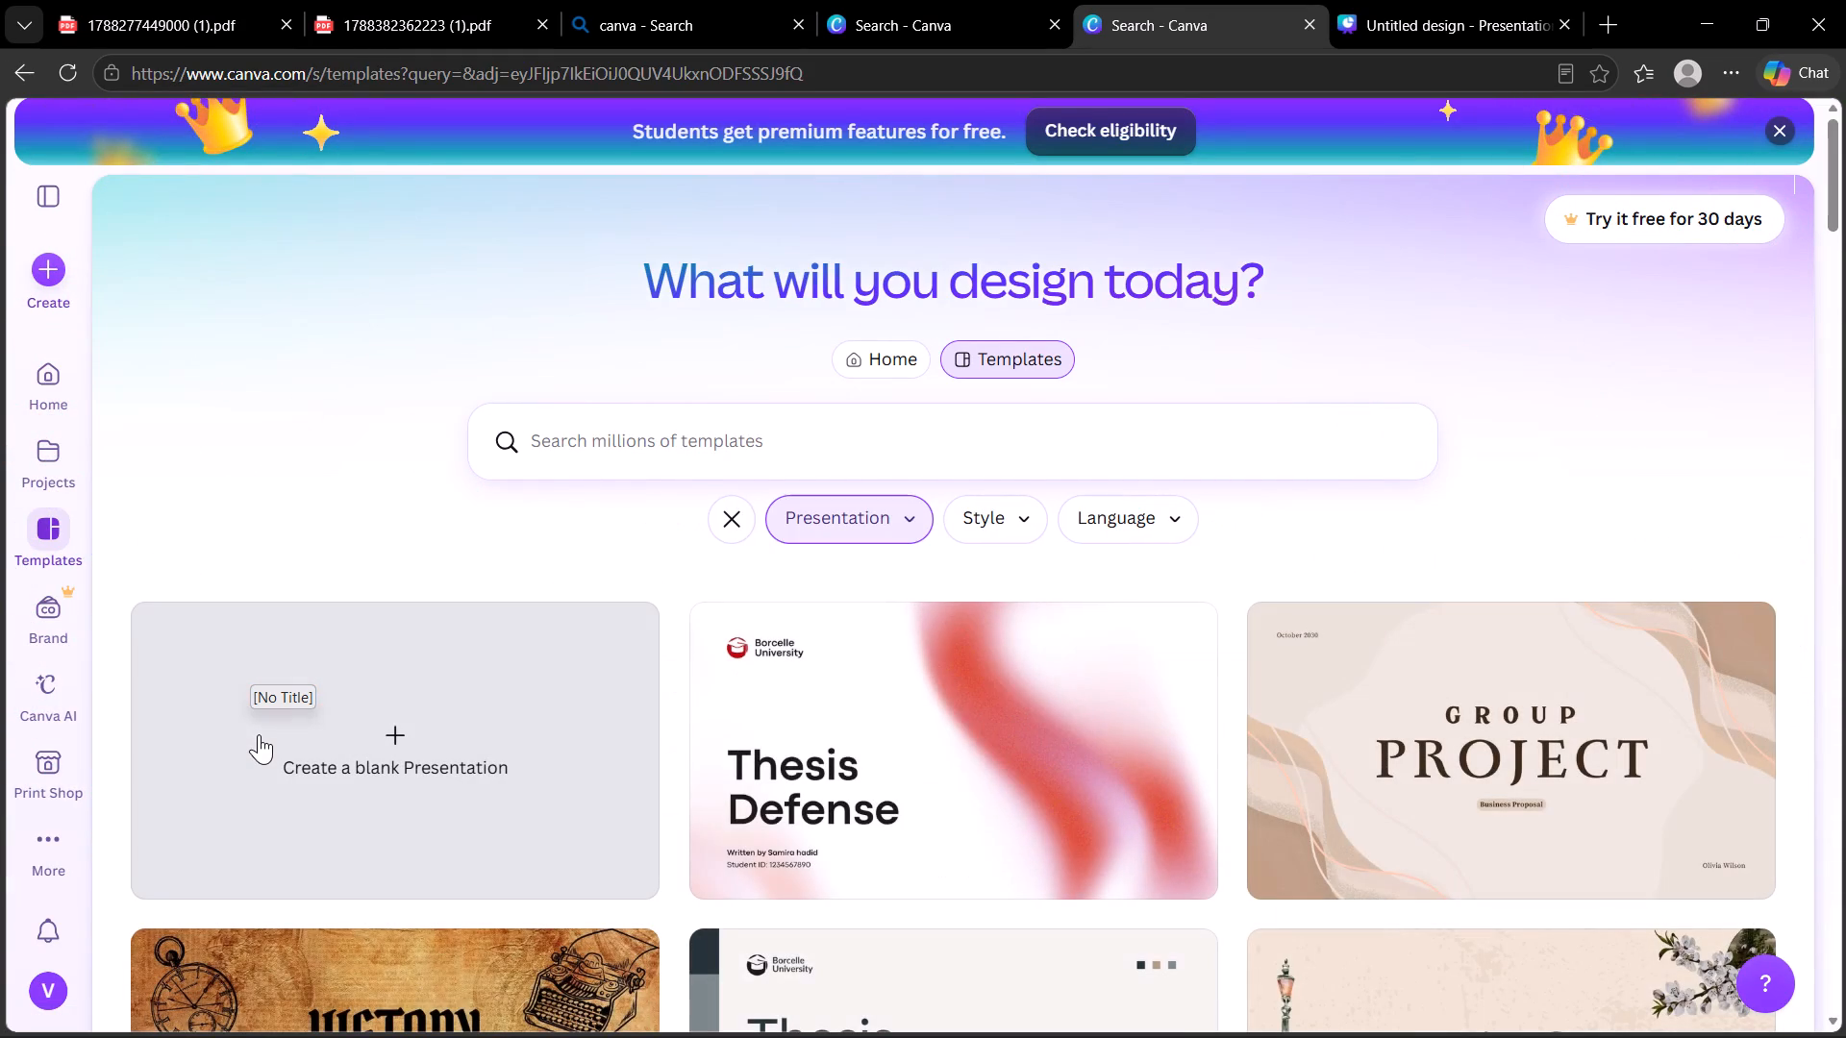
{"action": "left_click", "coordinate": [457, 789]}
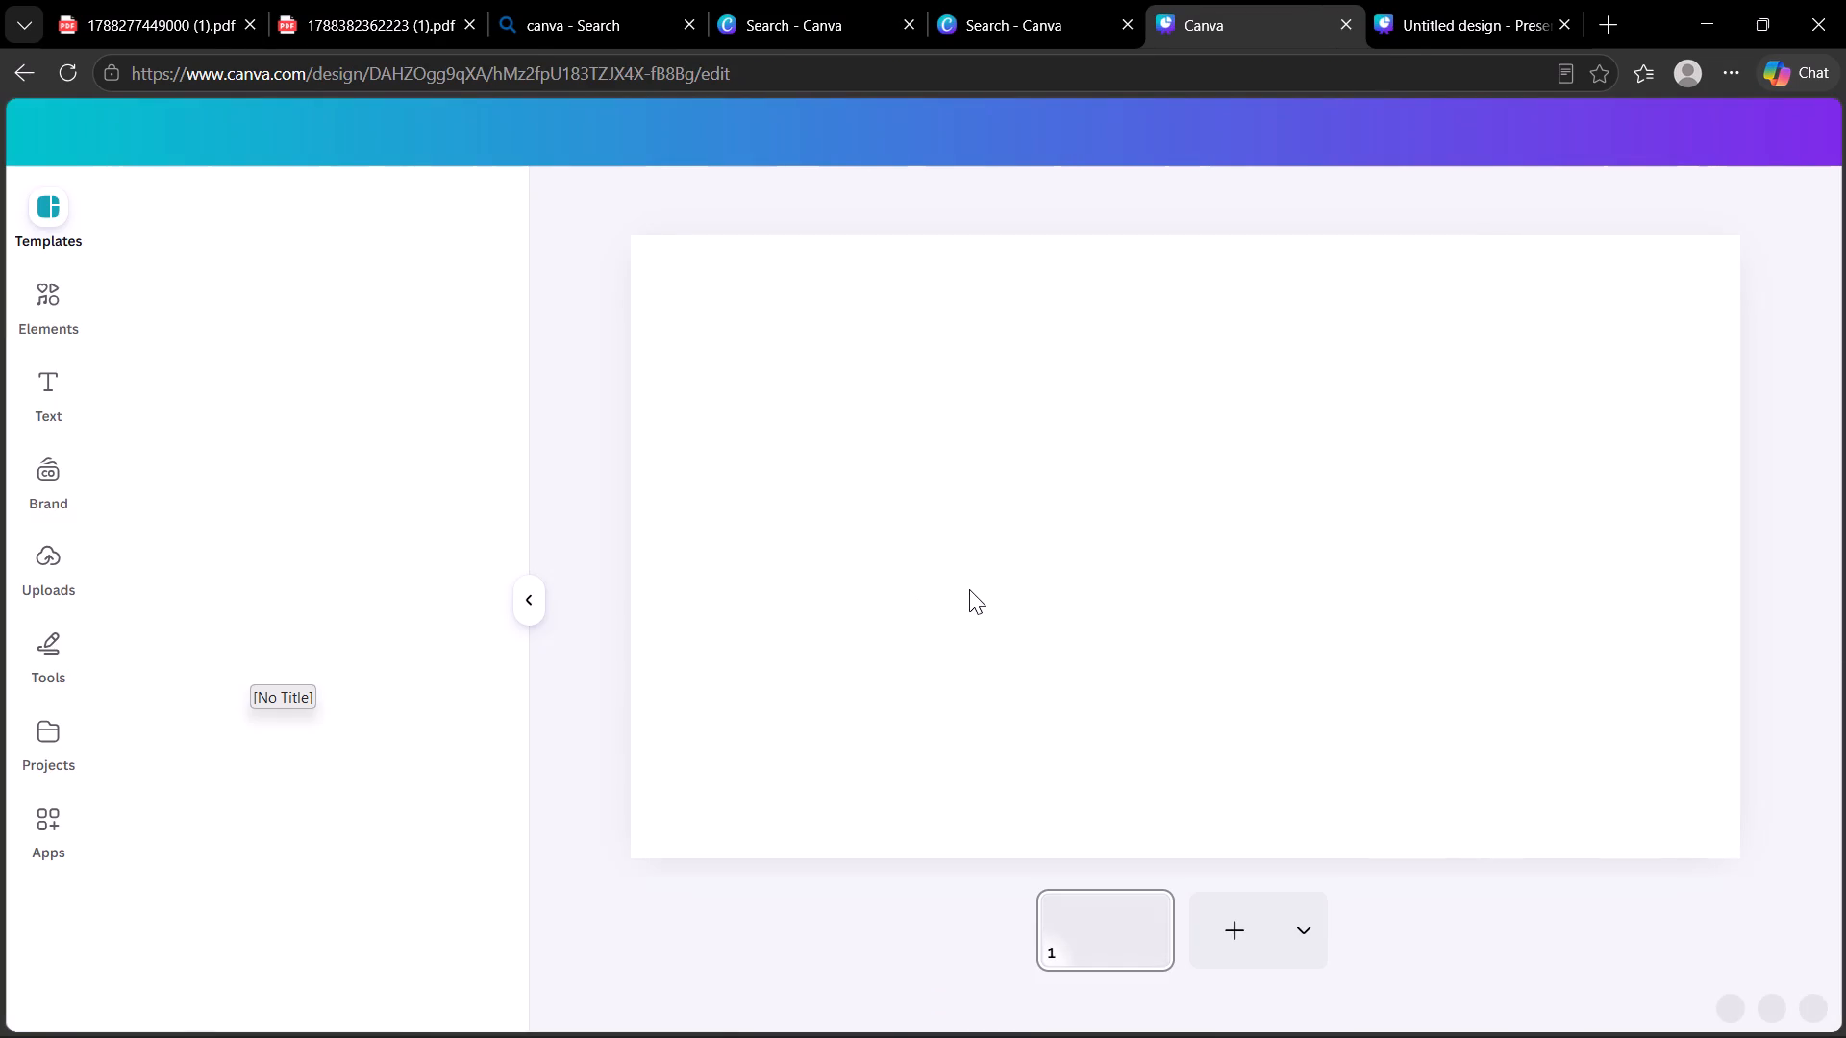
{"action": "left_click", "coordinate": [62, 205]}
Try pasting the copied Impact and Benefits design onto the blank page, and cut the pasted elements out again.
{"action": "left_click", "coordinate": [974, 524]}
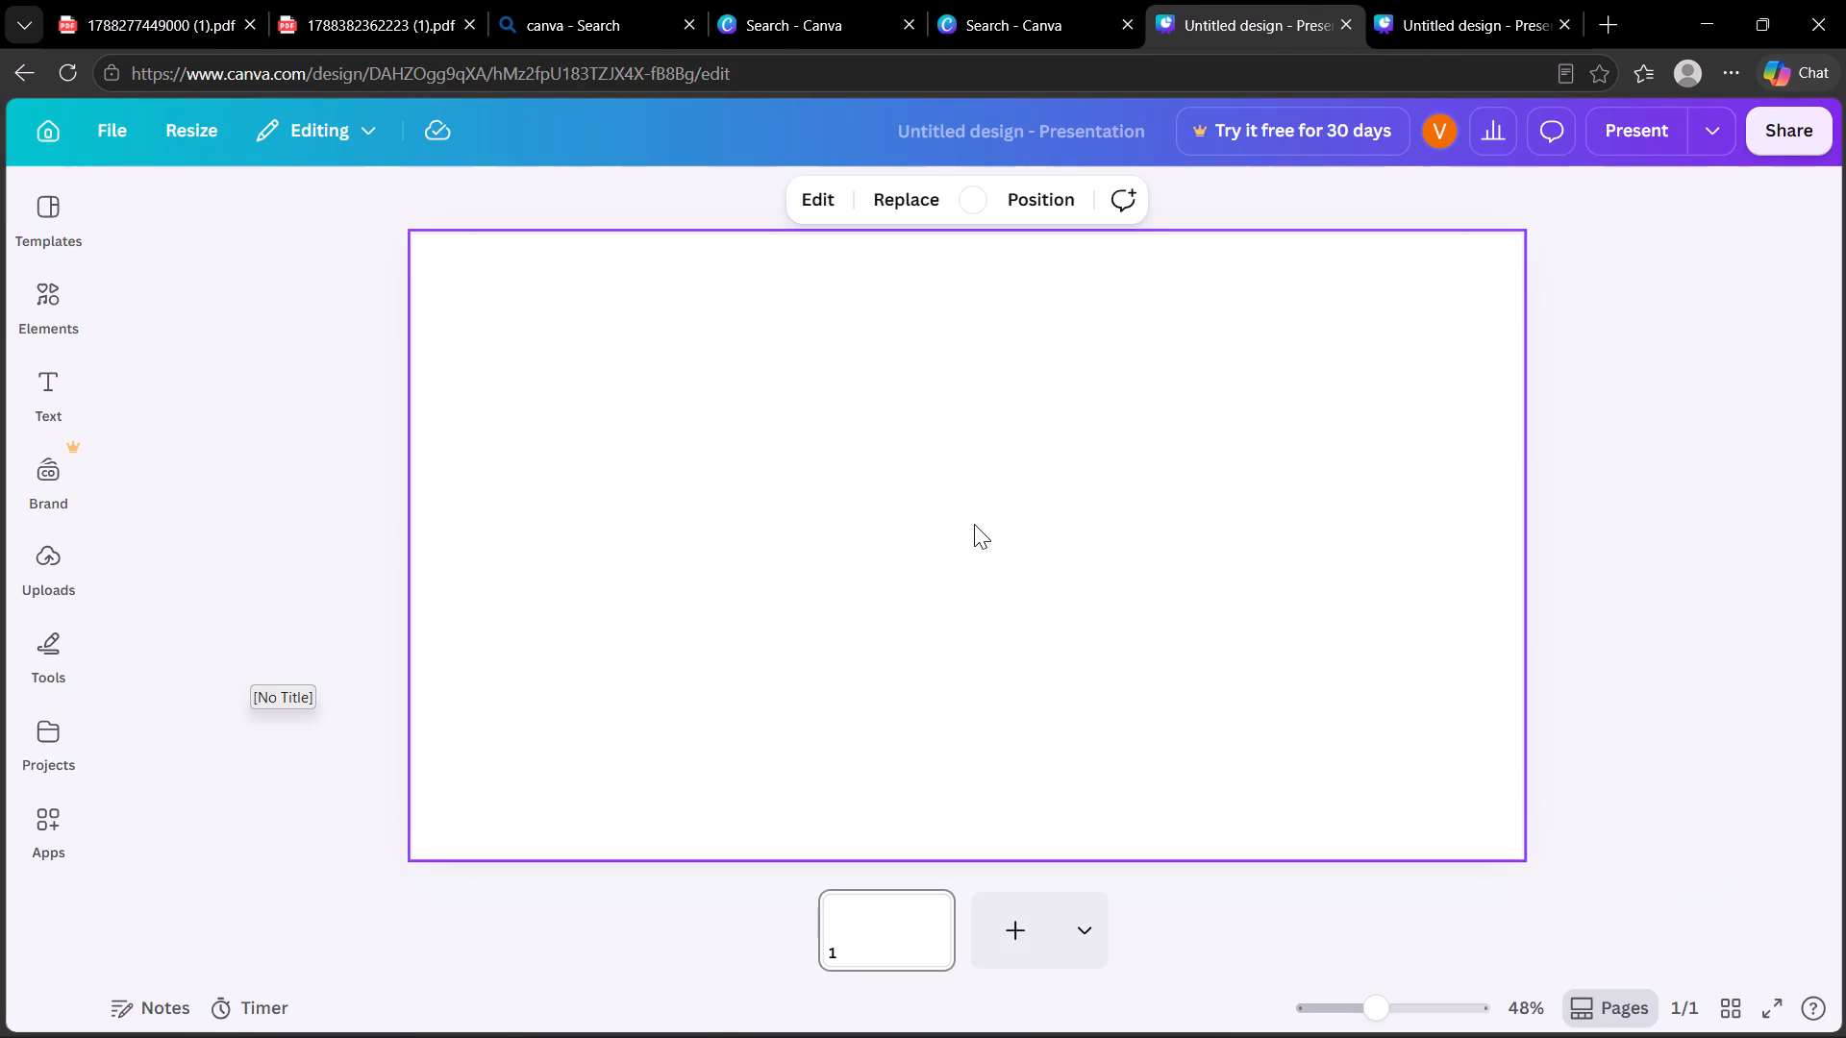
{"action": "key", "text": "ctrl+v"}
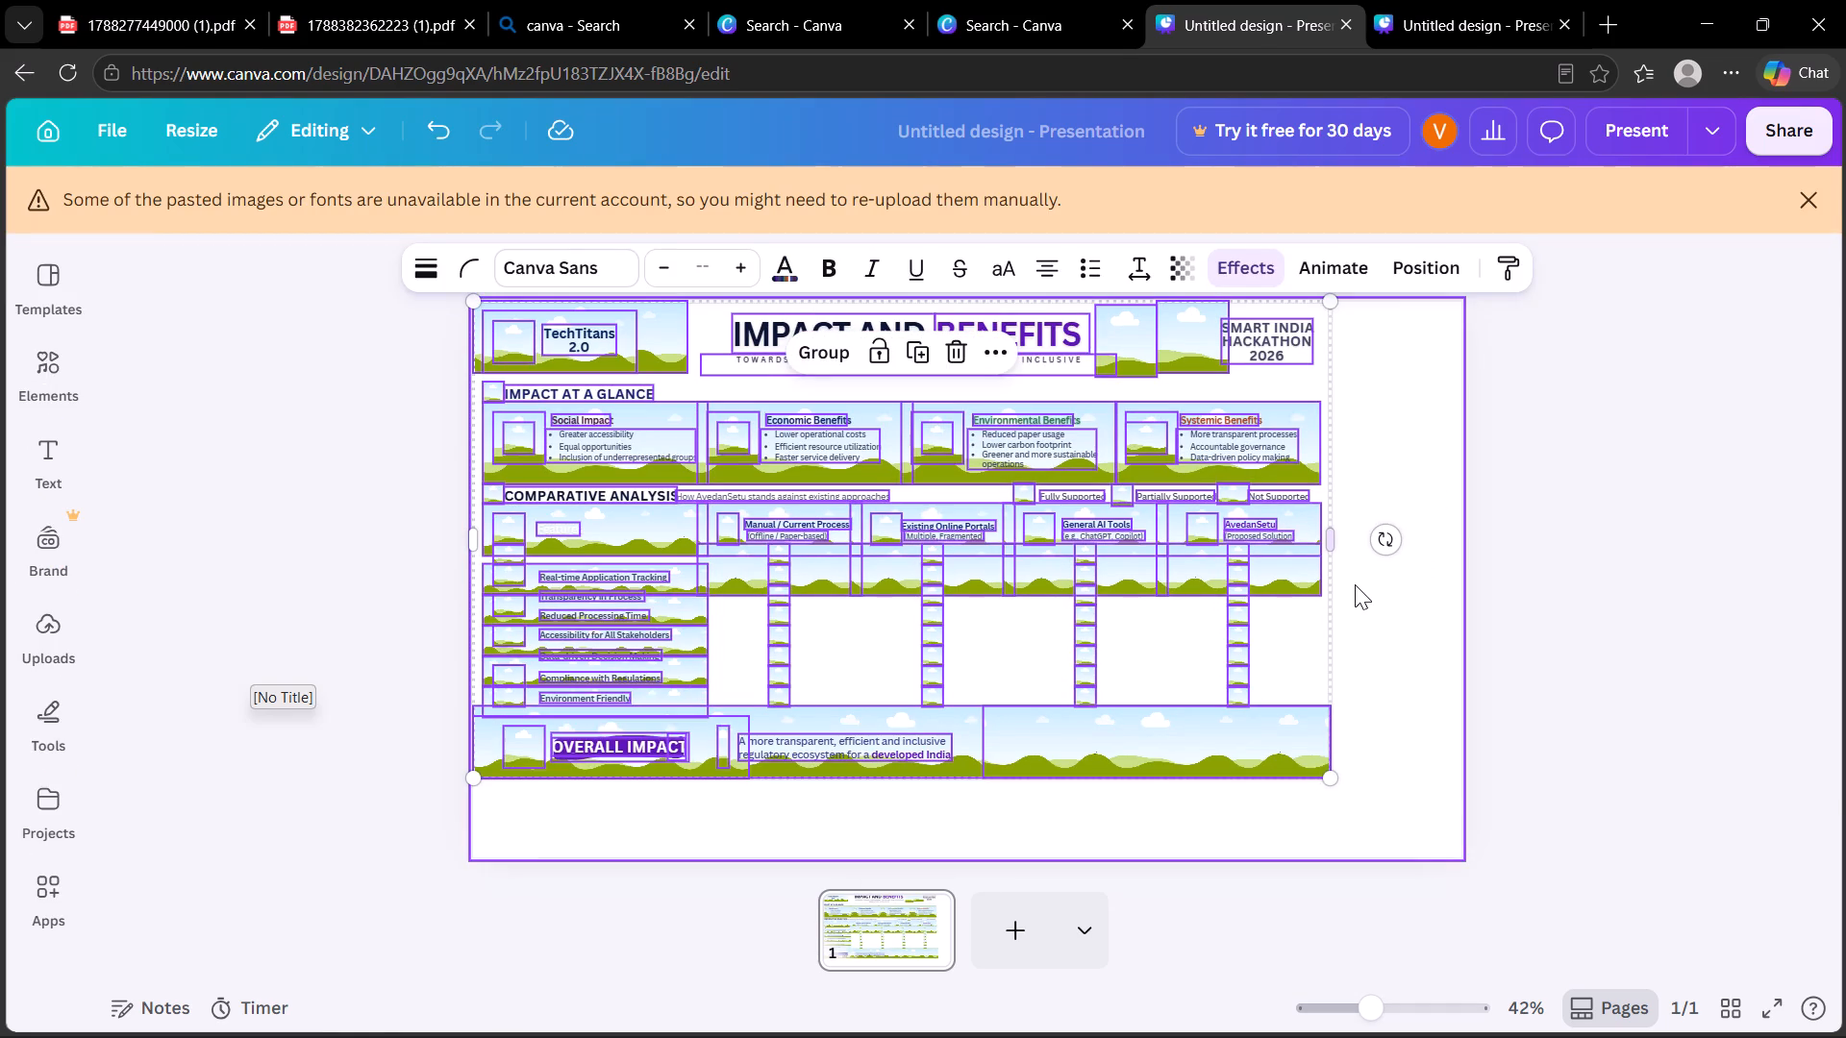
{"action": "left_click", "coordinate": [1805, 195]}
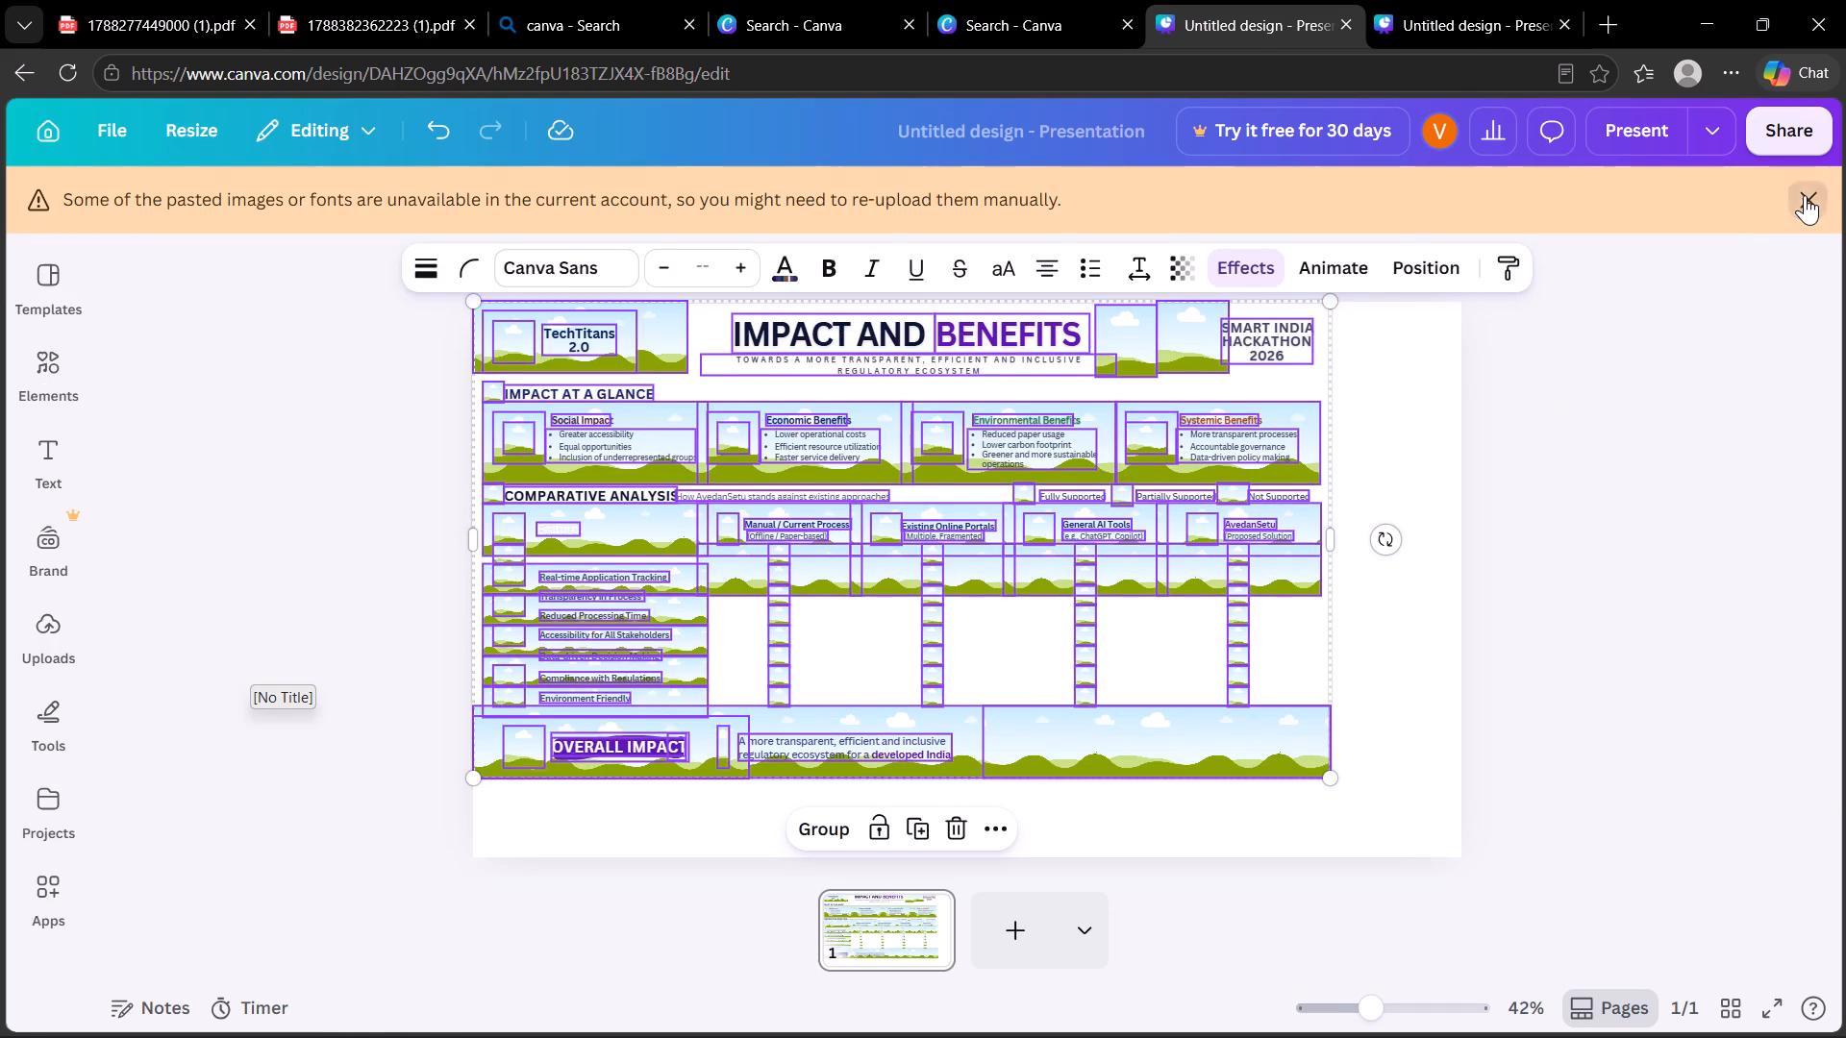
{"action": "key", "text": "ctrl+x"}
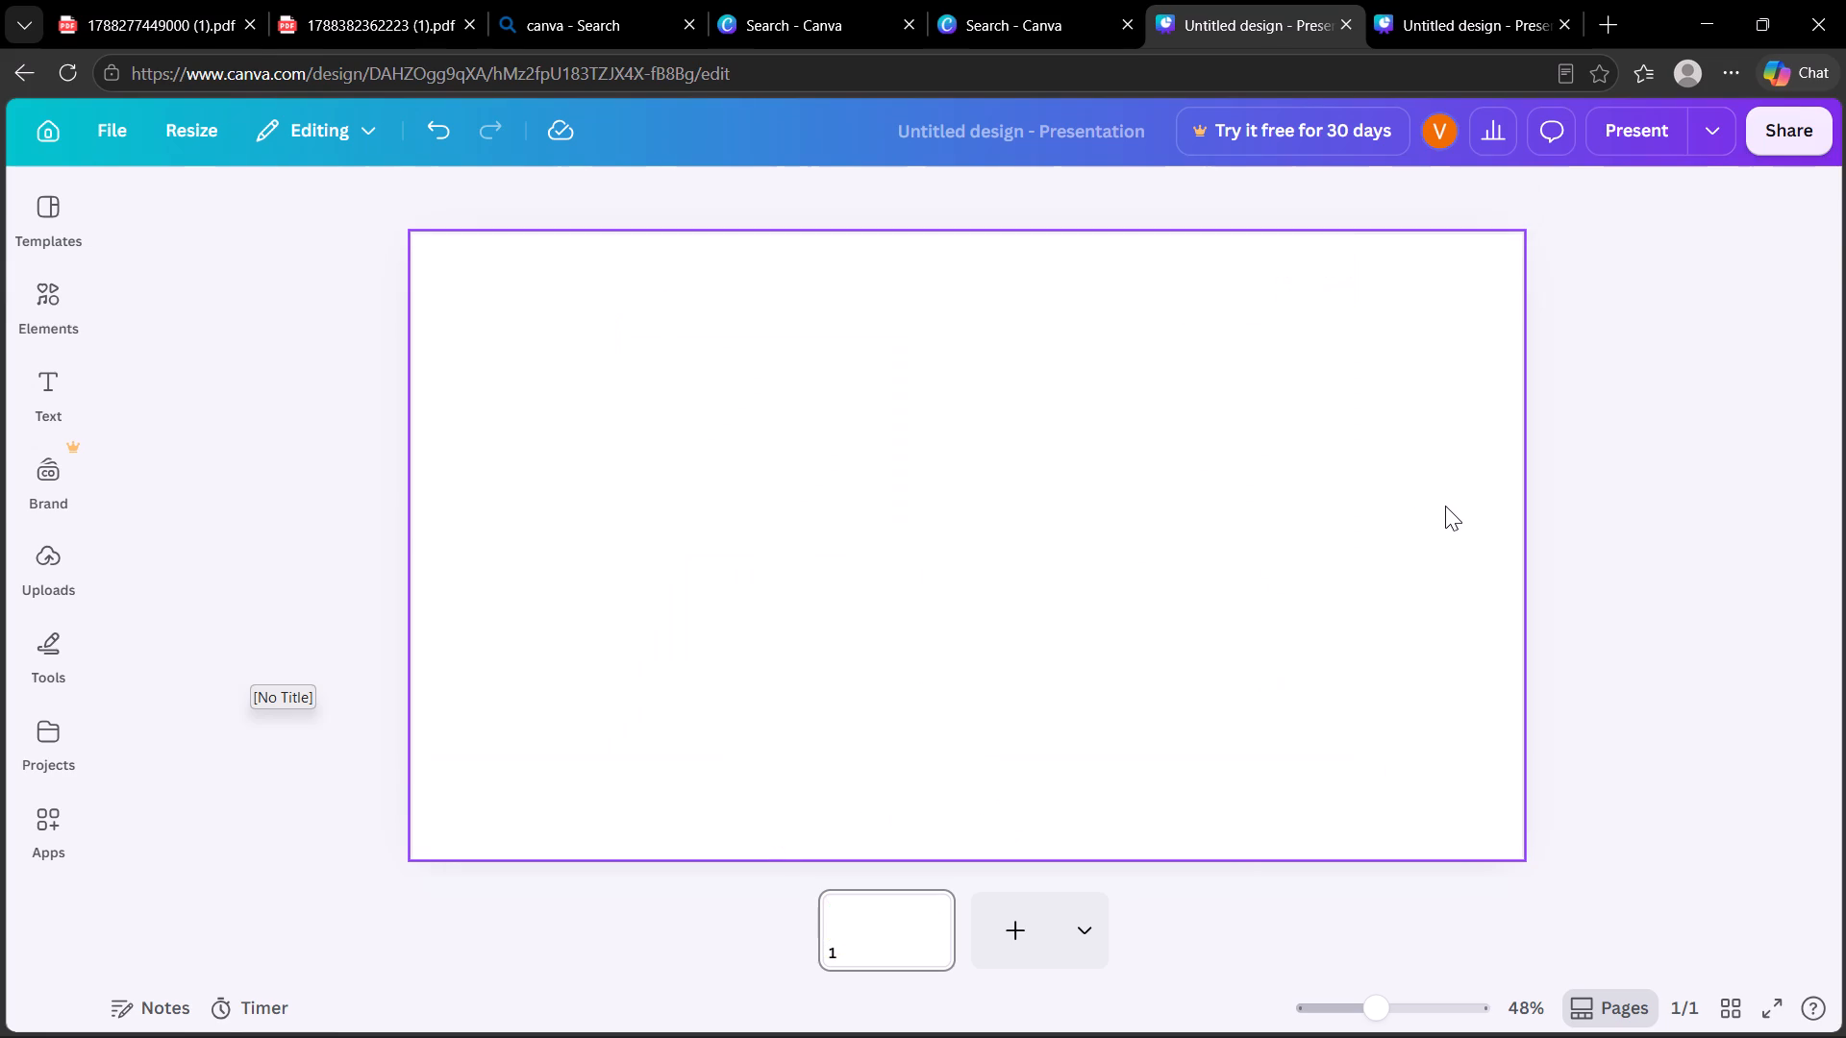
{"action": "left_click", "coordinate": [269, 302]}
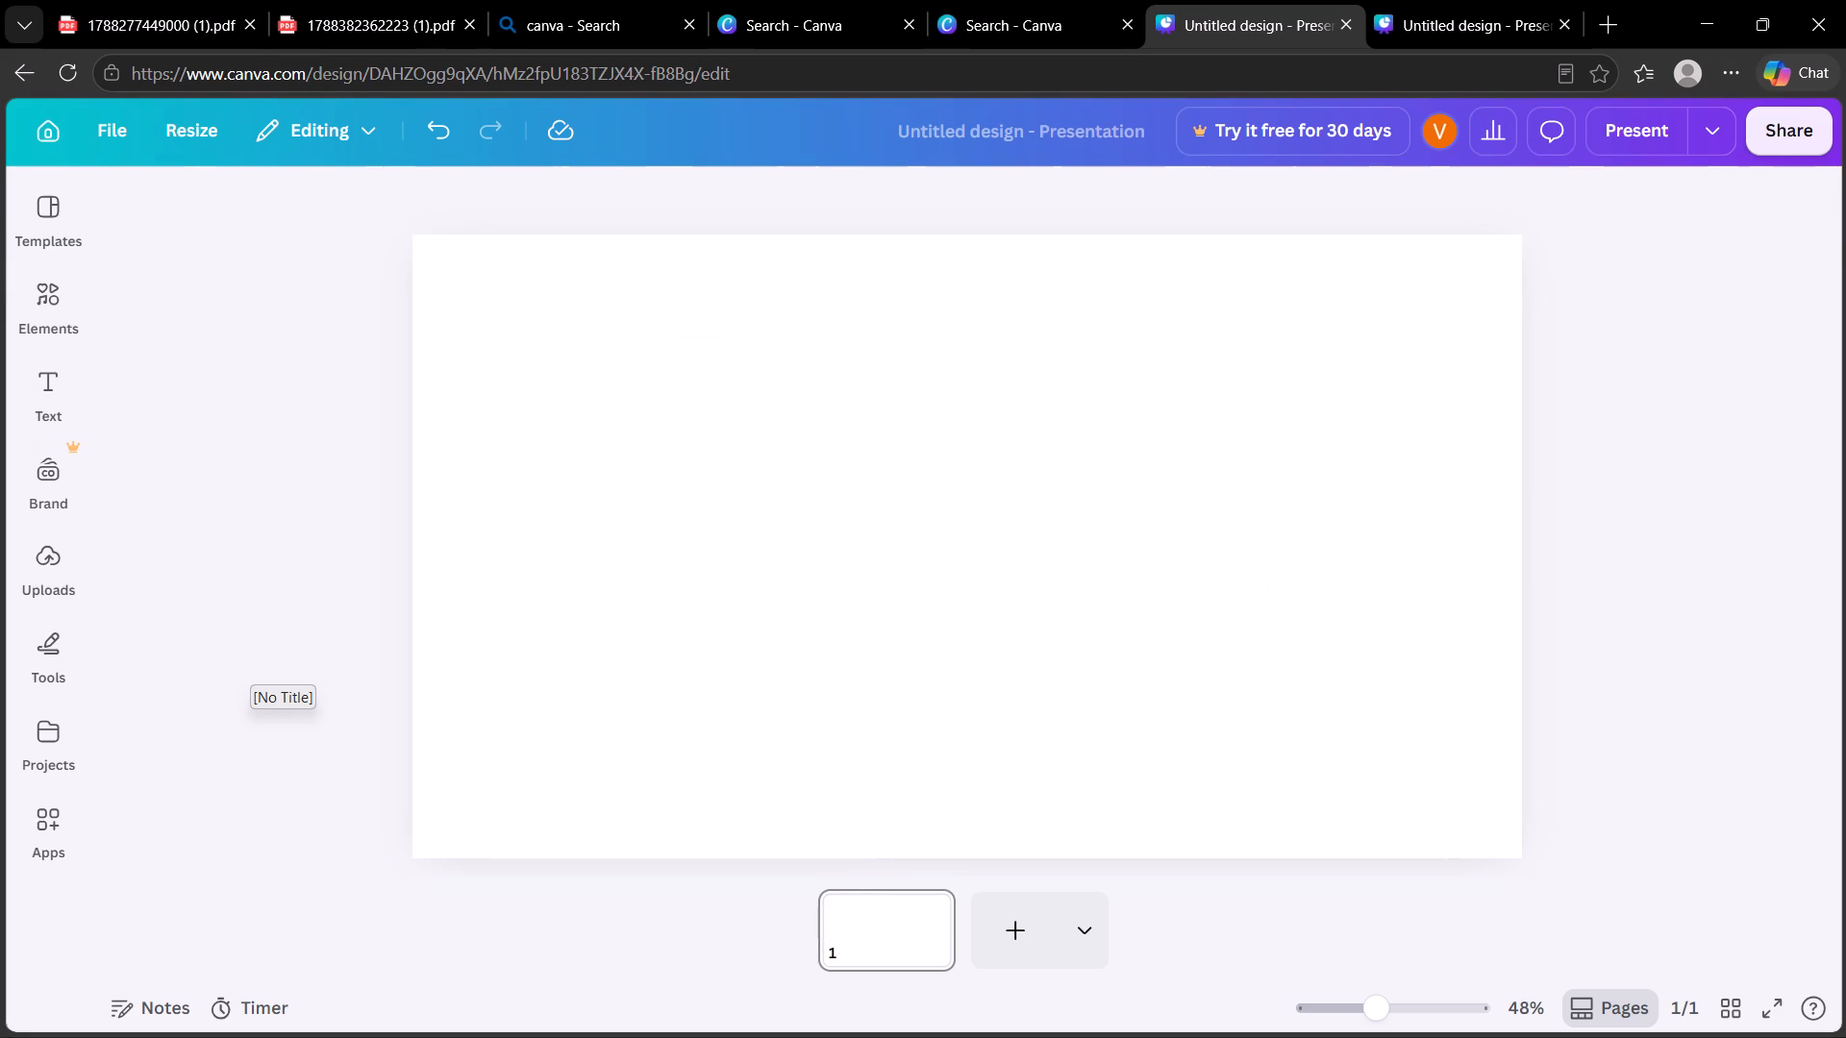
Switch to the Google Chrome window showing the KIET University network sign-in page.
{"action": "left_click", "coordinate": [850, 1006]}
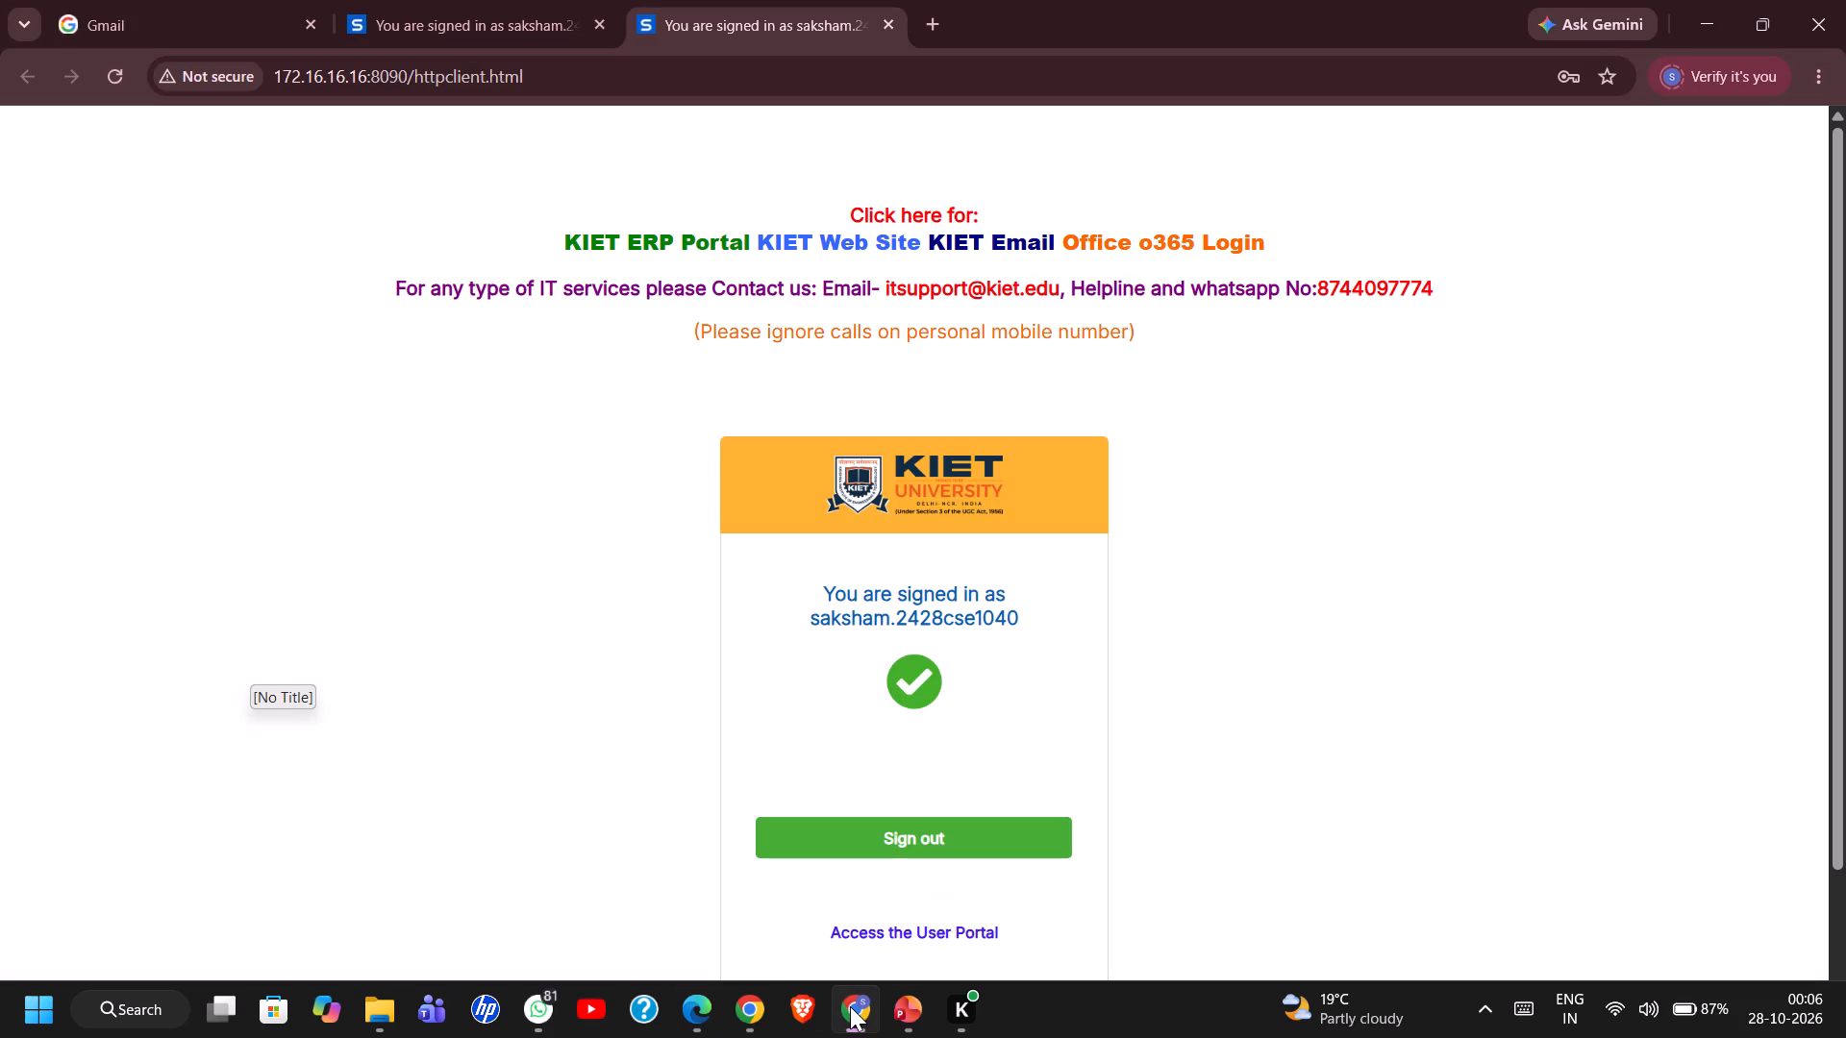
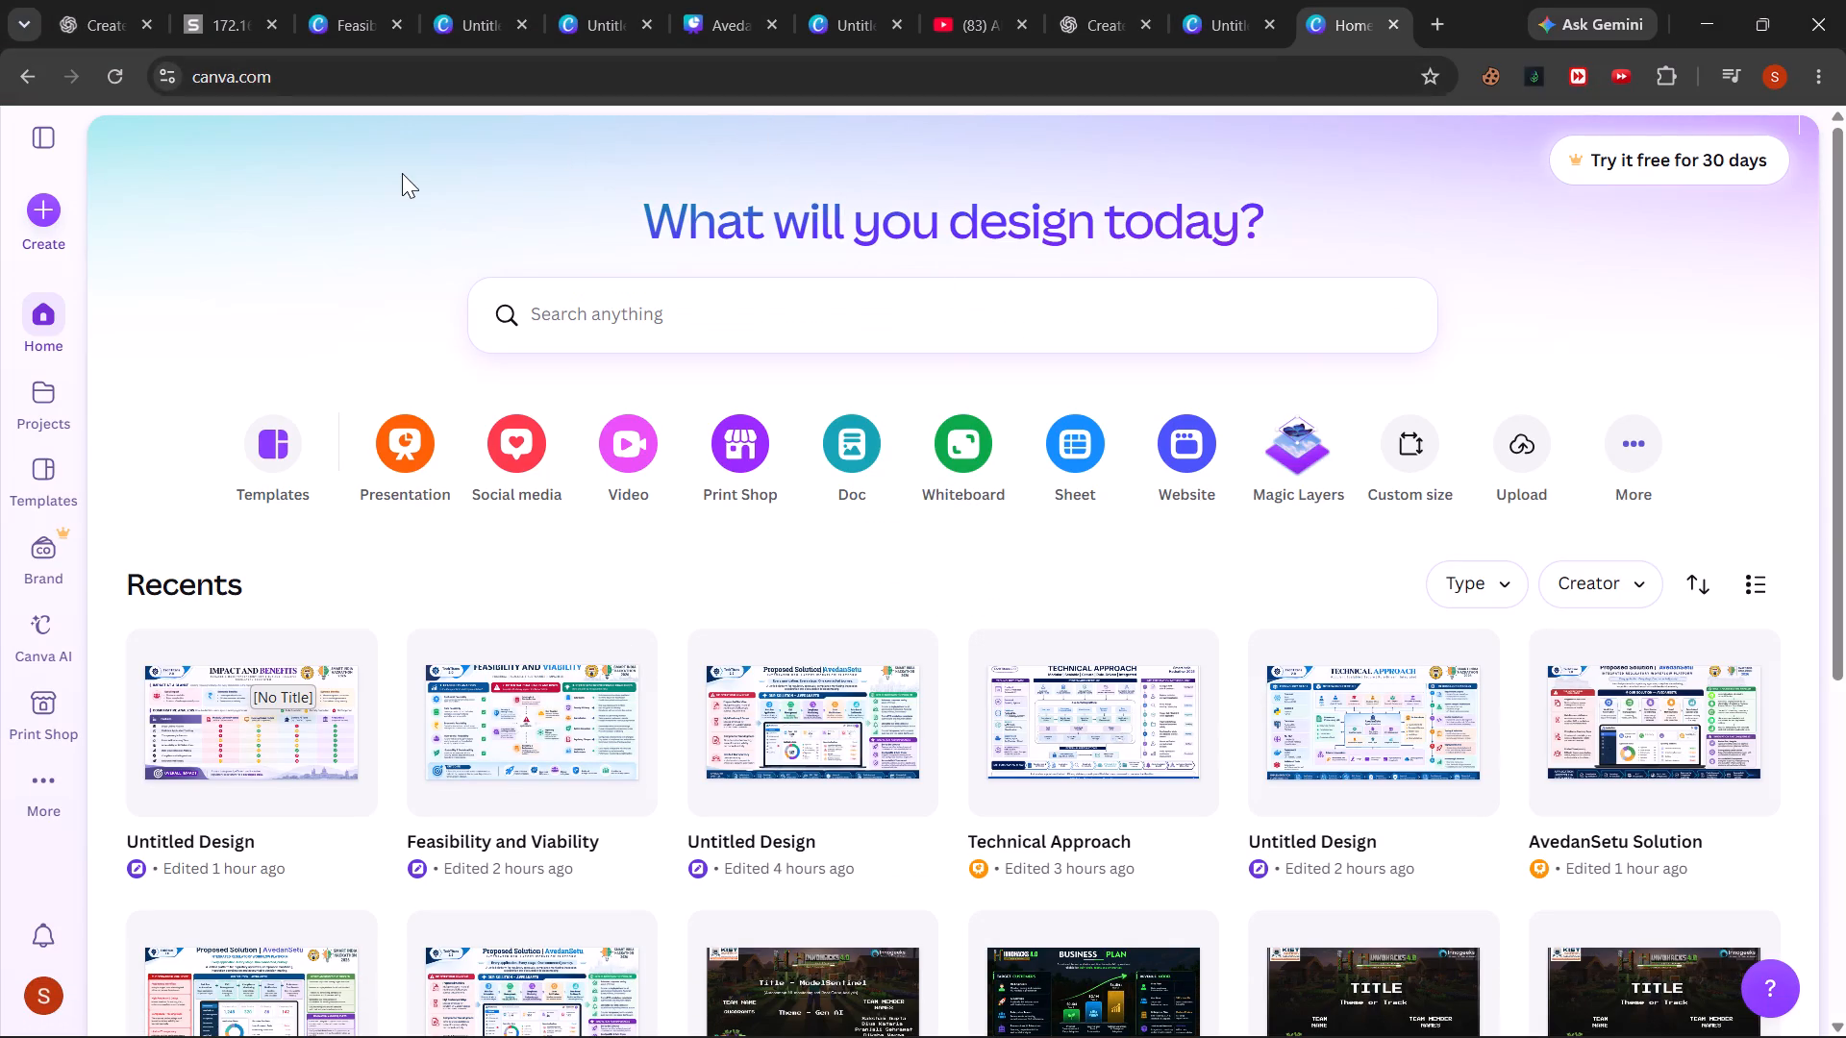
Create a new blank 1920 × 1080 px presentation from the frequently used design types.
{"action": "left_click", "coordinate": [46, 209]}
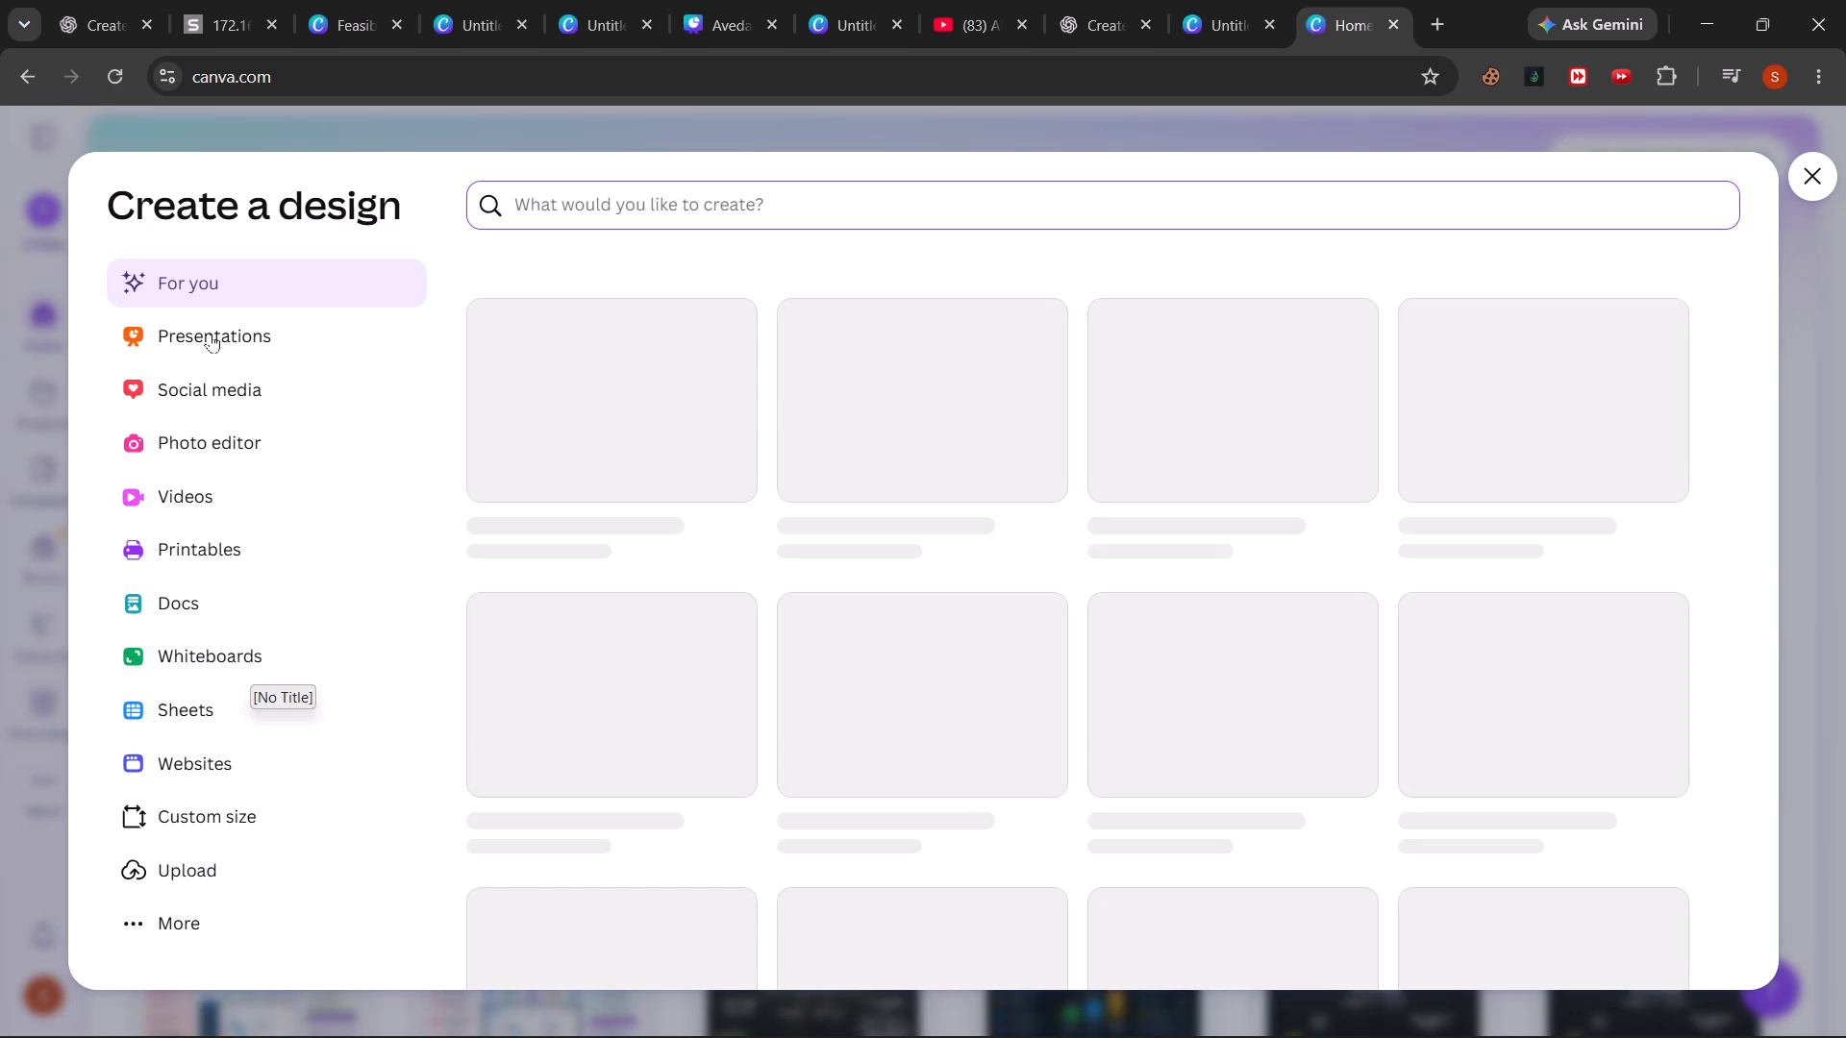
{"action": "left_click", "coordinate": [249, 350]}
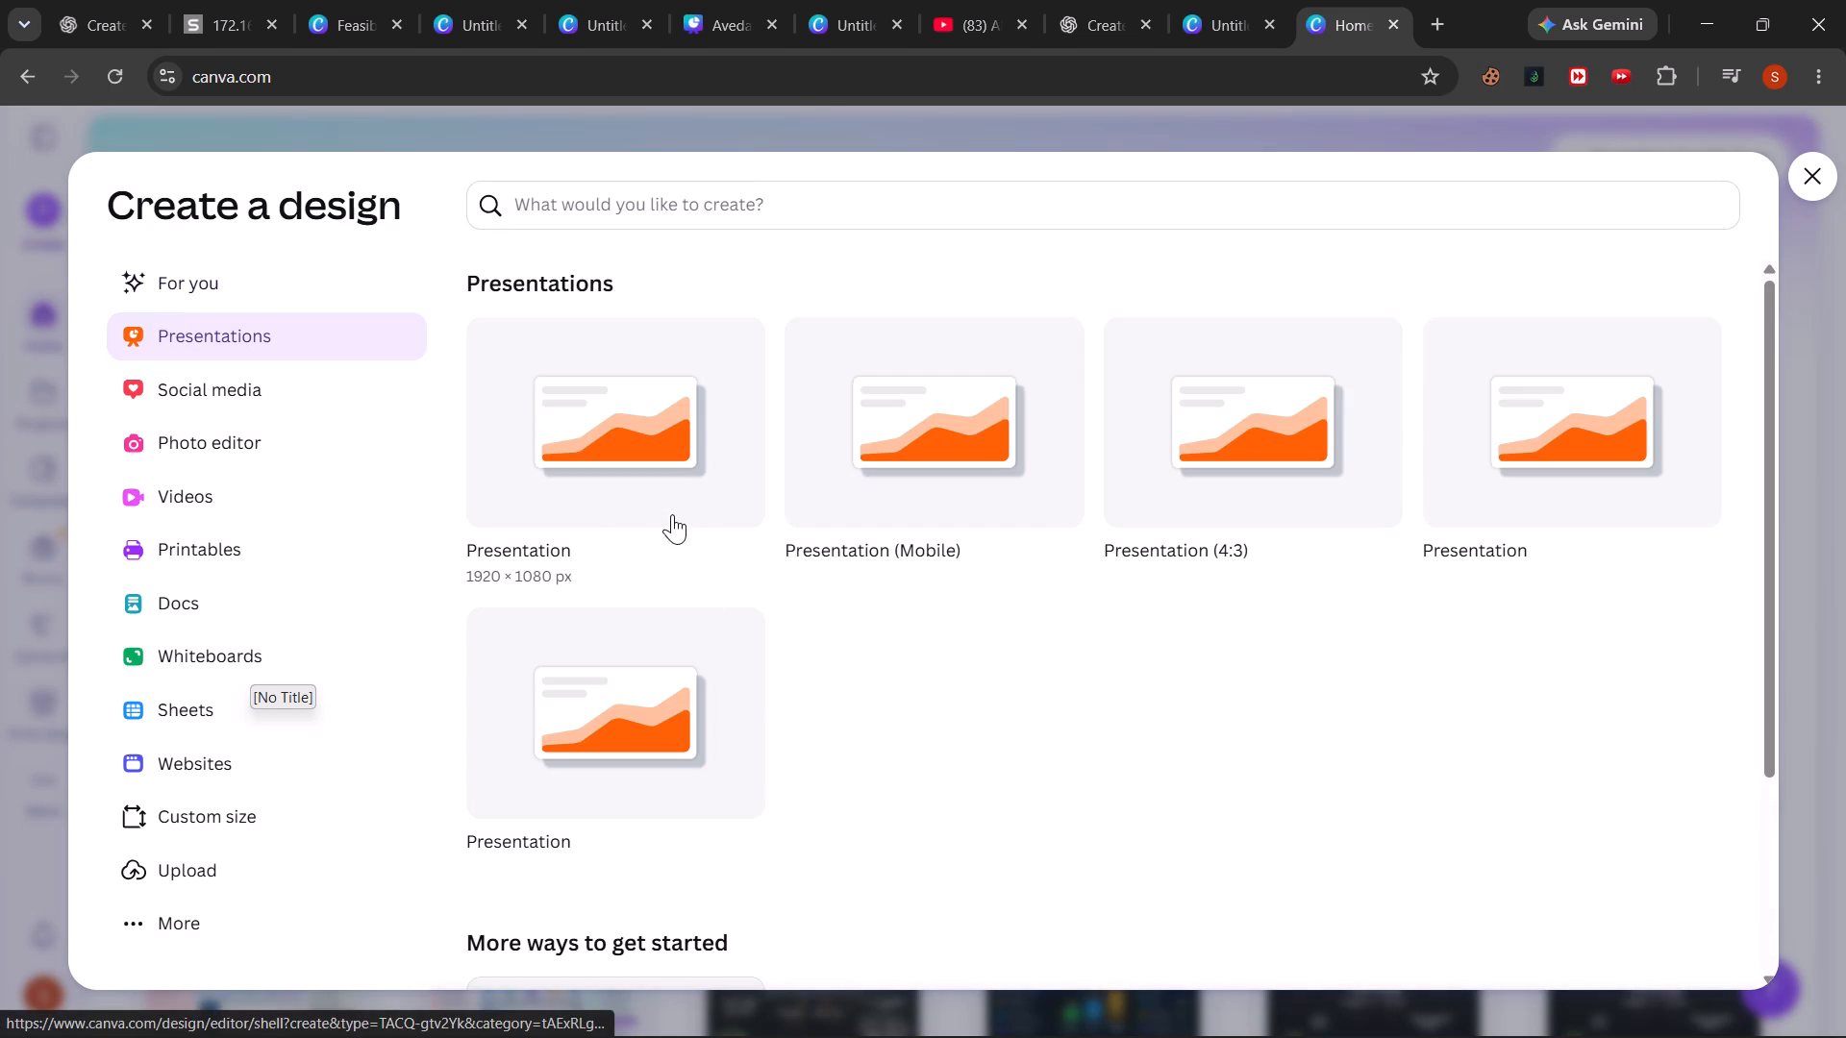
{"action": "scroll", "coordinate": [966, 771], "scroll_direction": "down", "scroll_amount": 2}
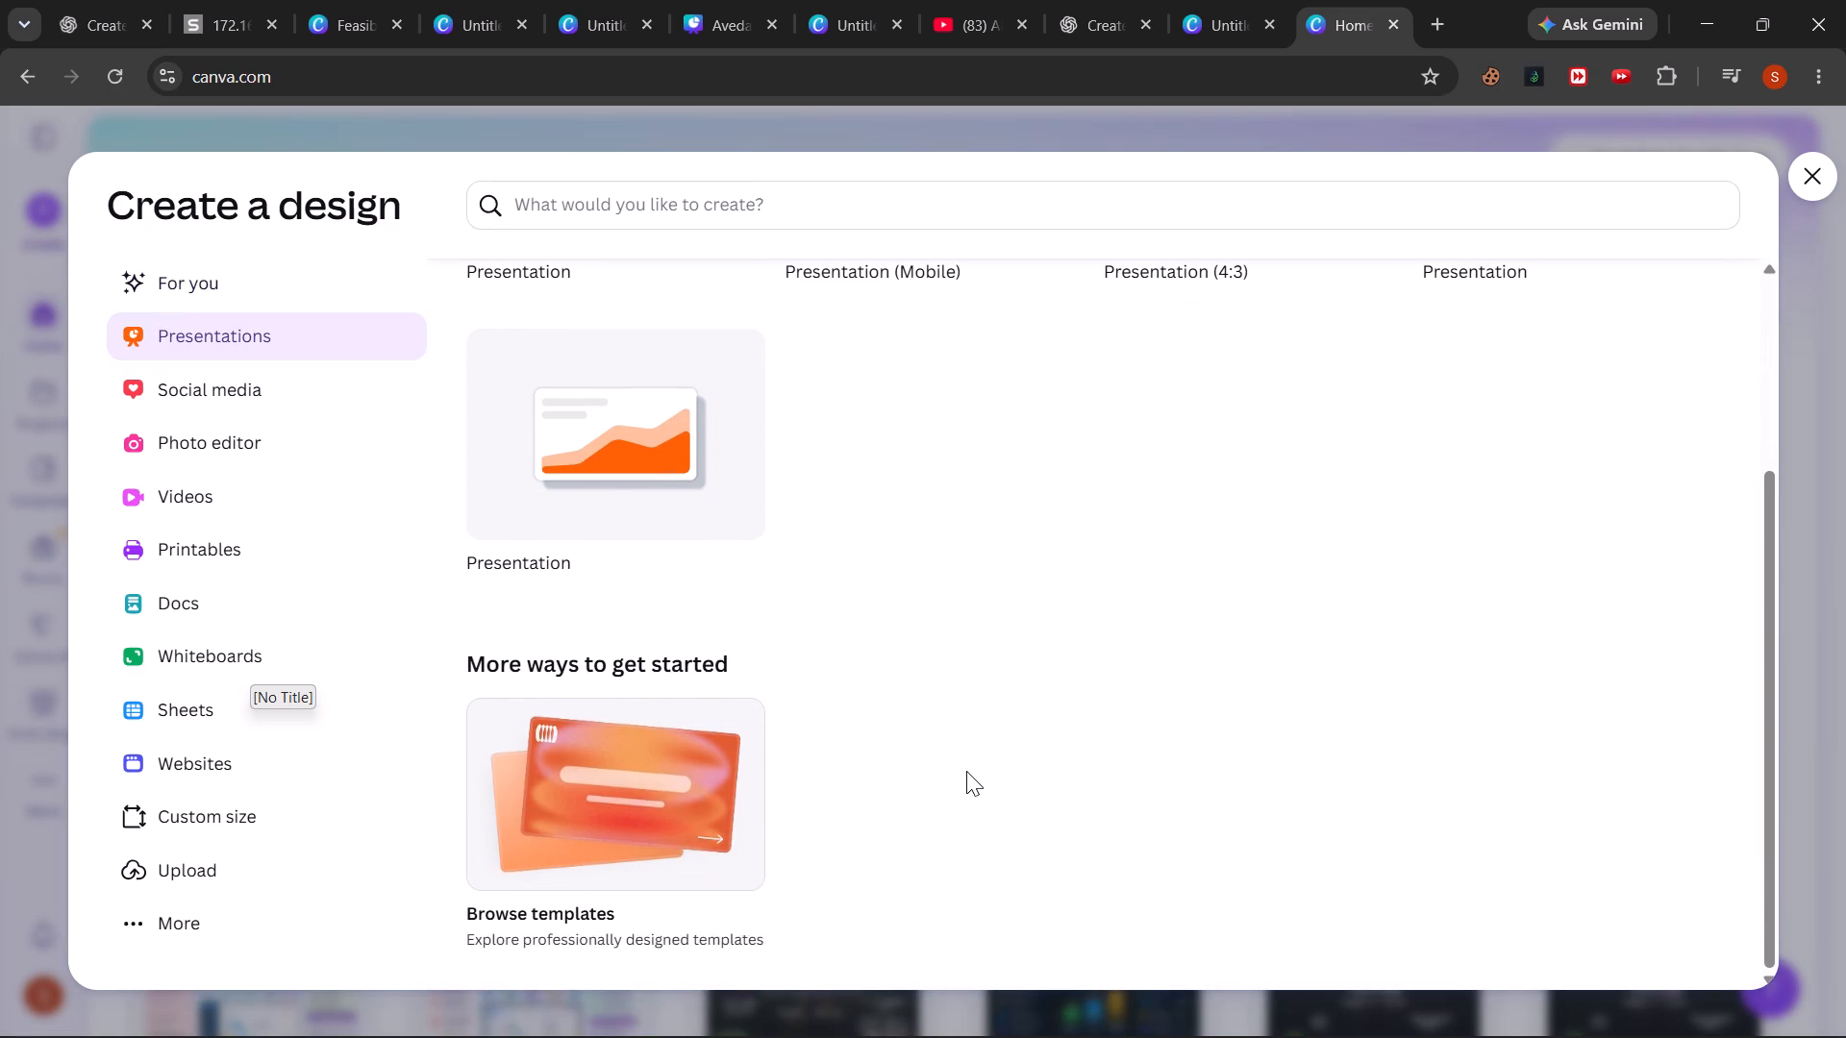
{"action": "scroll", "coordinate": [966, 771], "scroll_direction": "down", "scroll_amount": 2}
{"action": "scroll", "coordinate": [966, 771], "scroll_direction": "up", "scroll_amount": 3}
{"action": "left_click", "coordinate": [308, 292]}
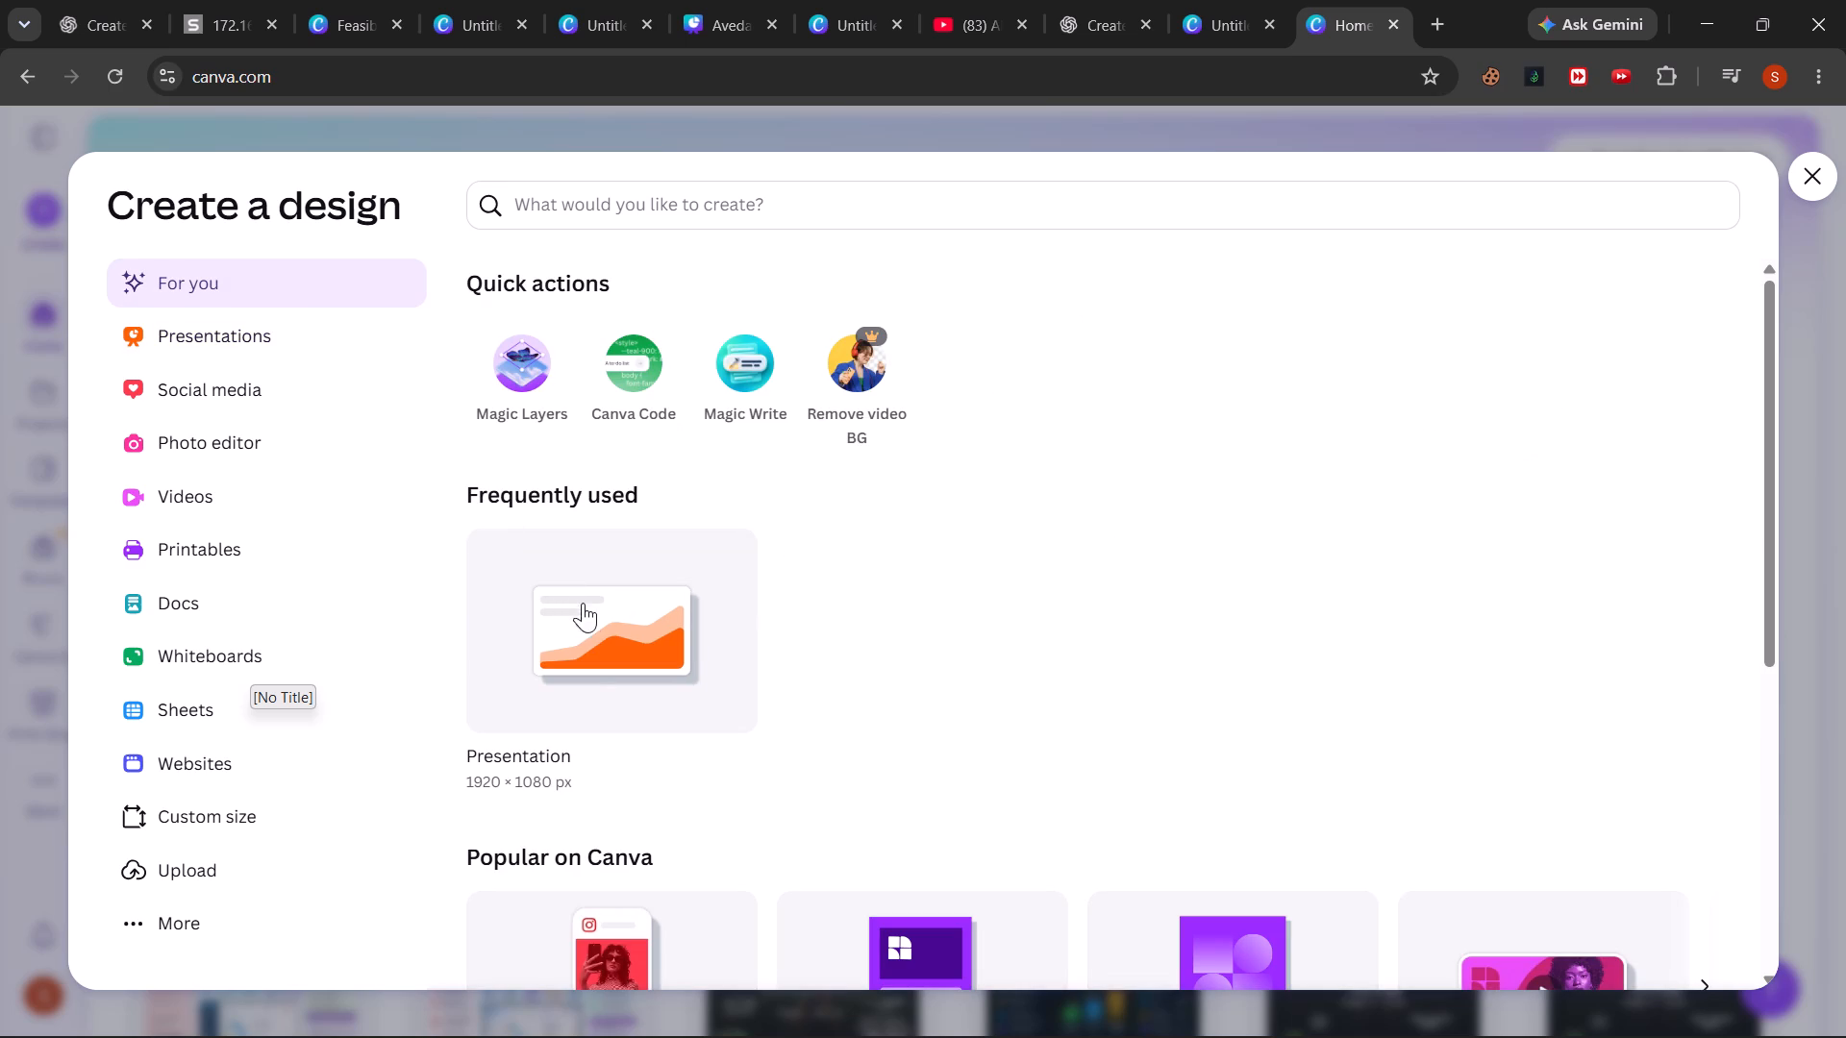
{"action": "scroll", "coordinate": [587, 609], "scroll_direction": "down", "scroll_amount": 1}
{"action": "left_click", "coordinate": [614, 522]}
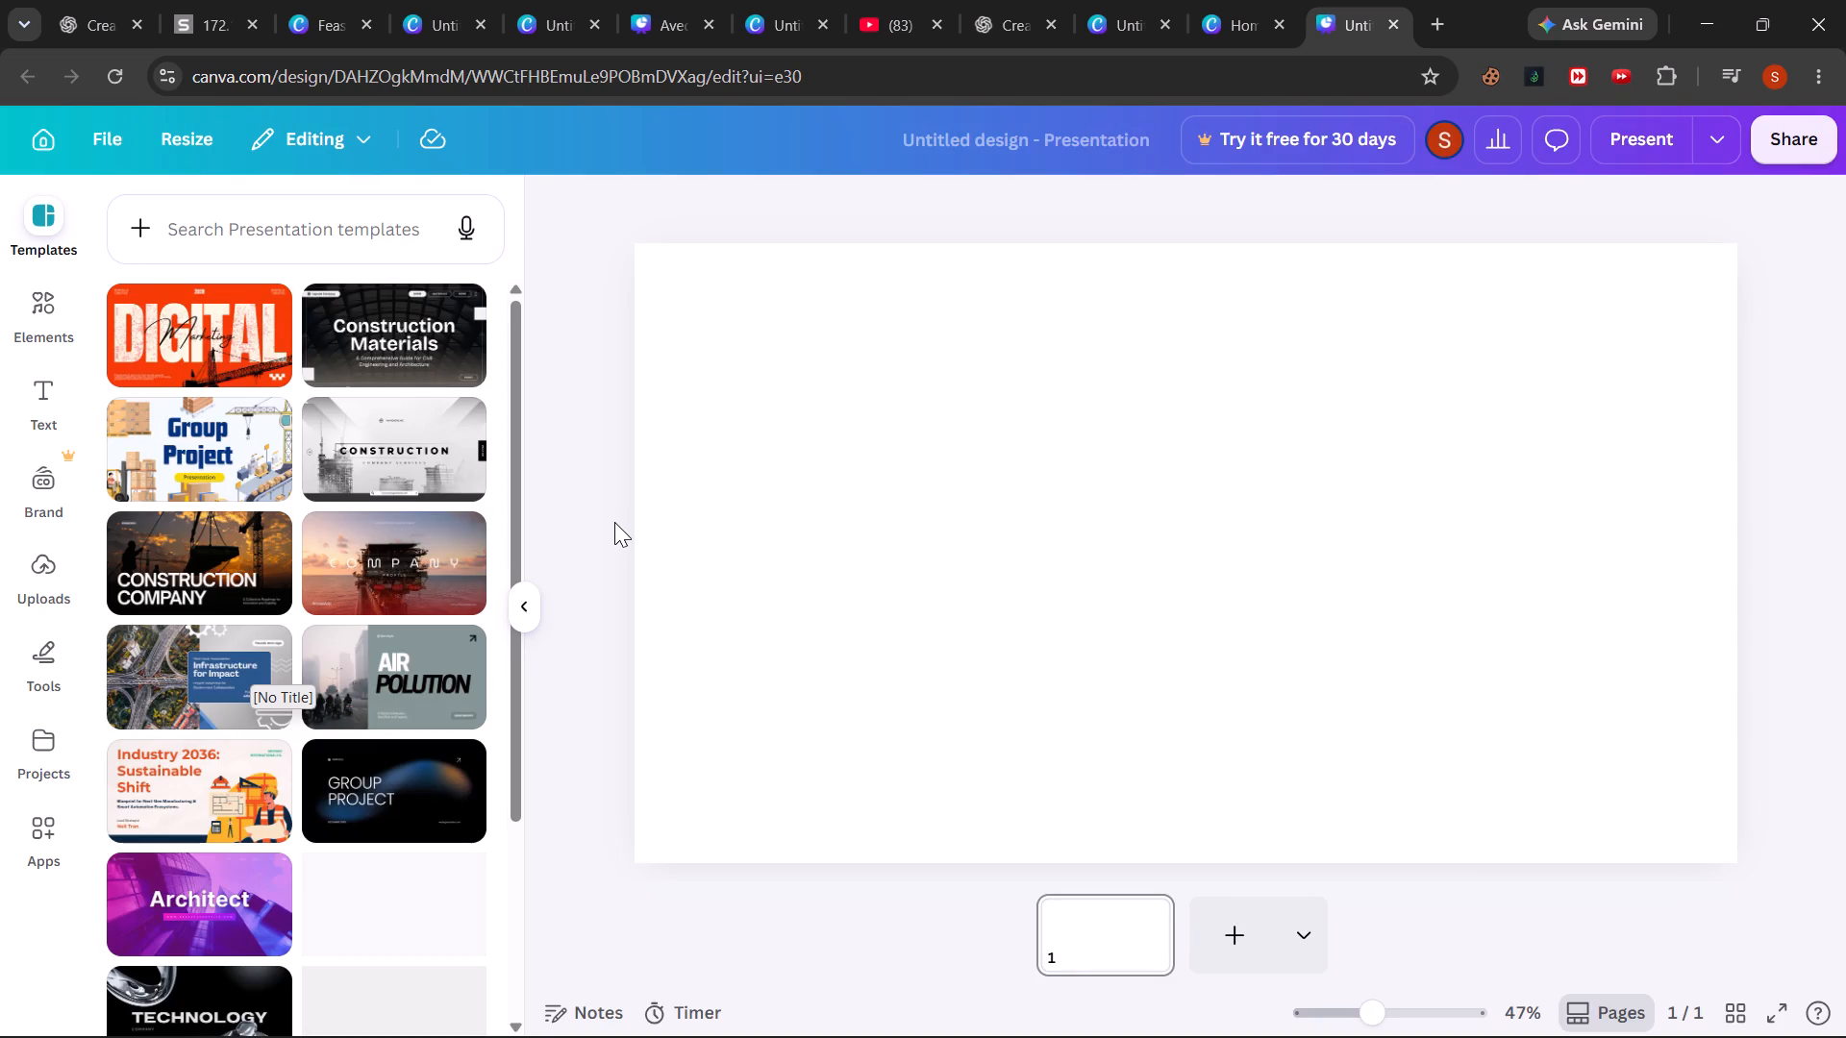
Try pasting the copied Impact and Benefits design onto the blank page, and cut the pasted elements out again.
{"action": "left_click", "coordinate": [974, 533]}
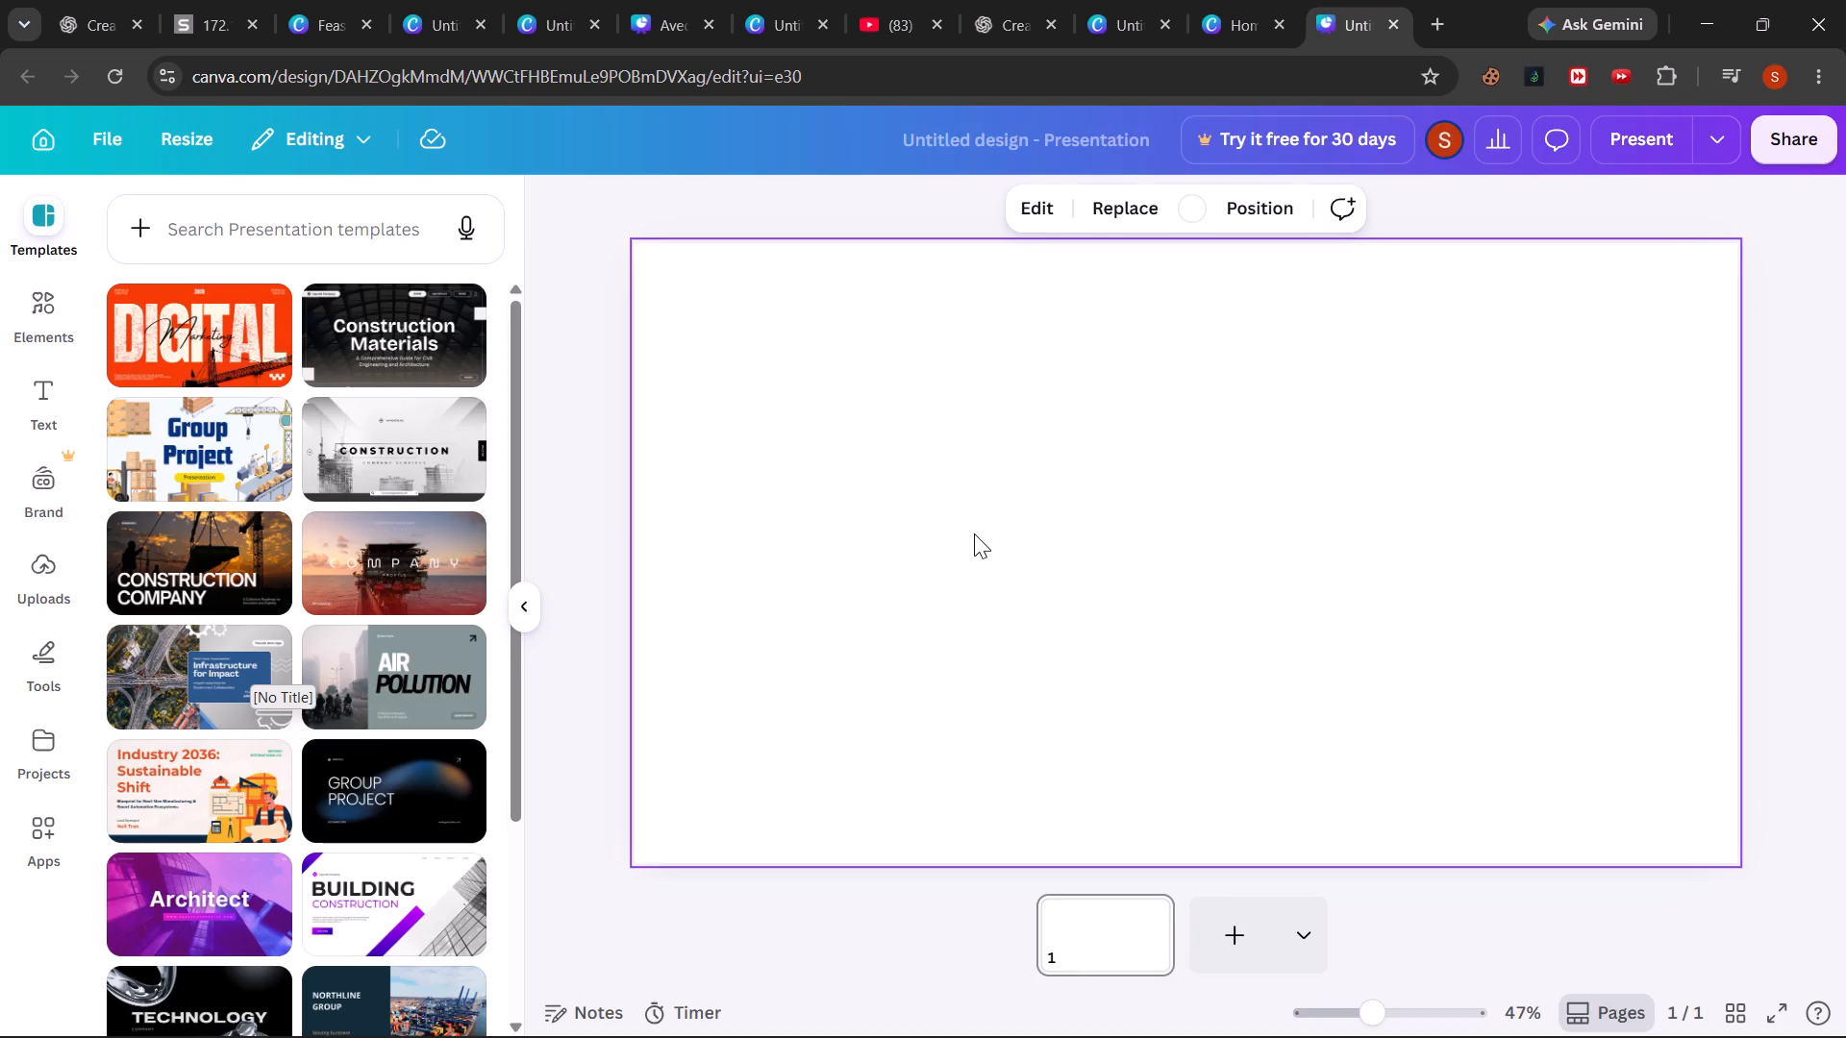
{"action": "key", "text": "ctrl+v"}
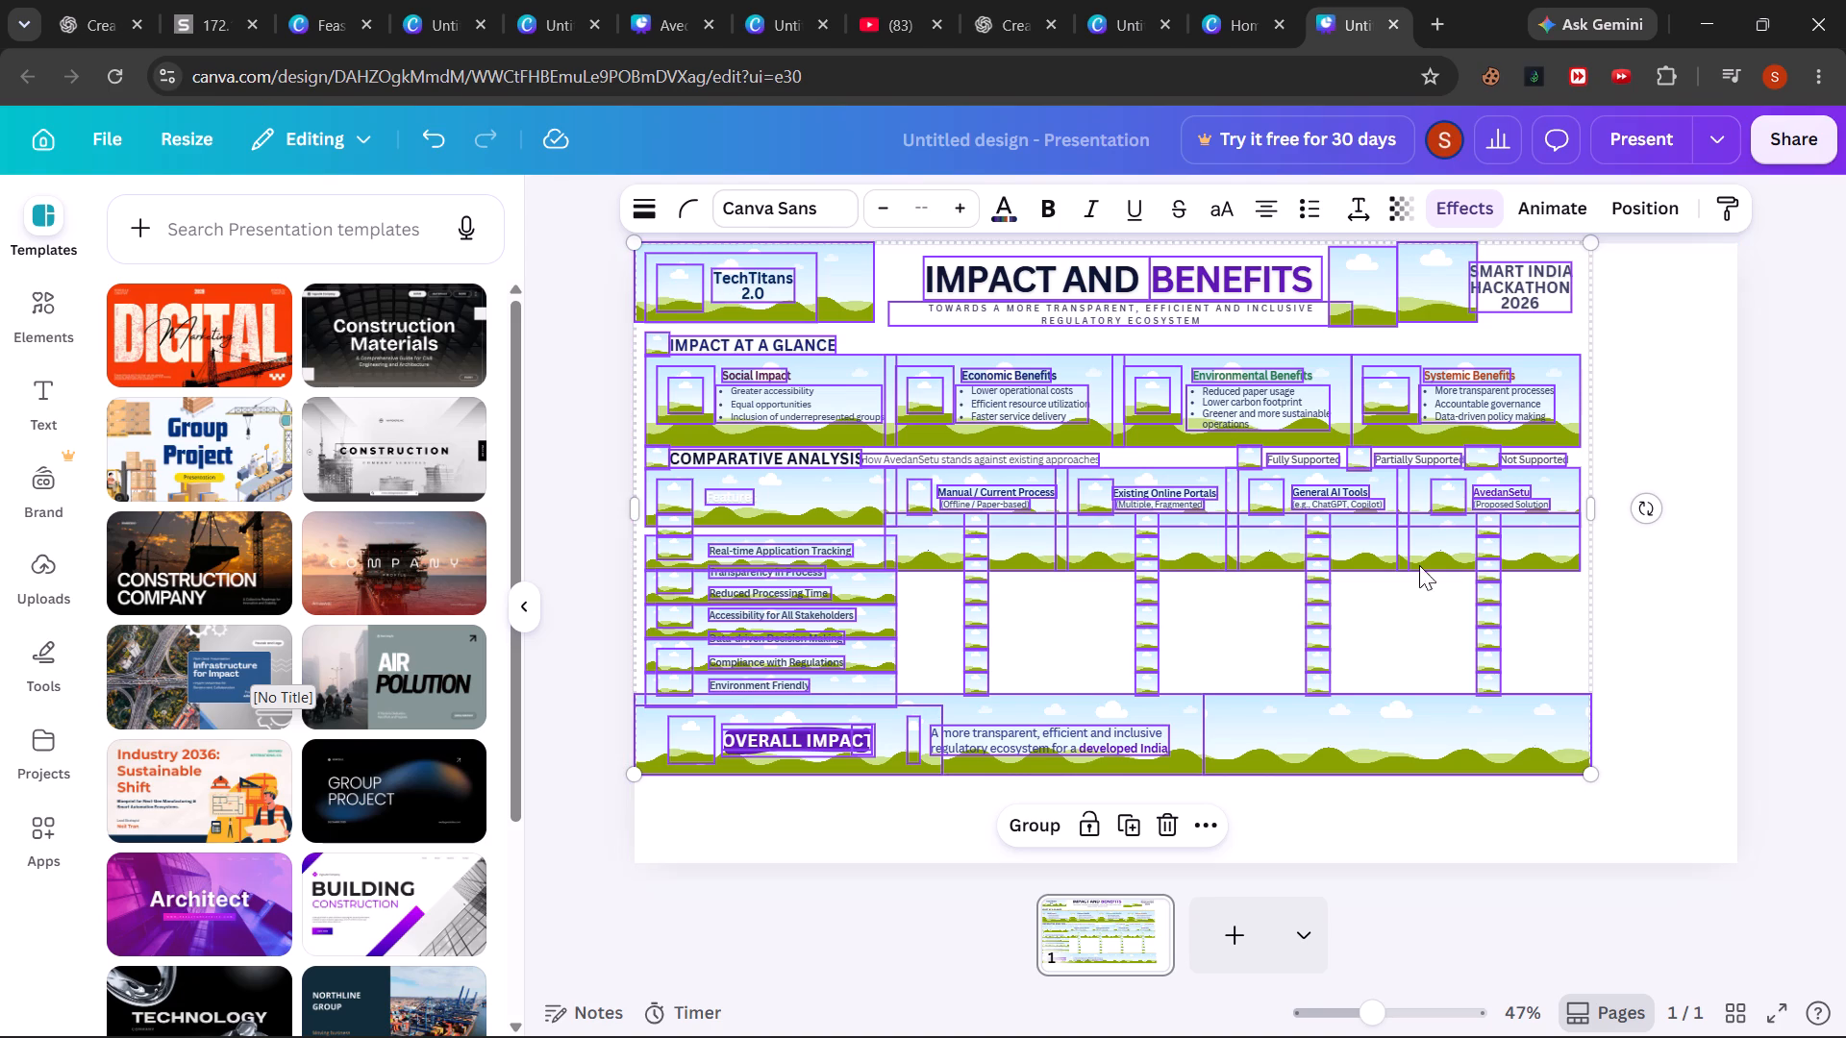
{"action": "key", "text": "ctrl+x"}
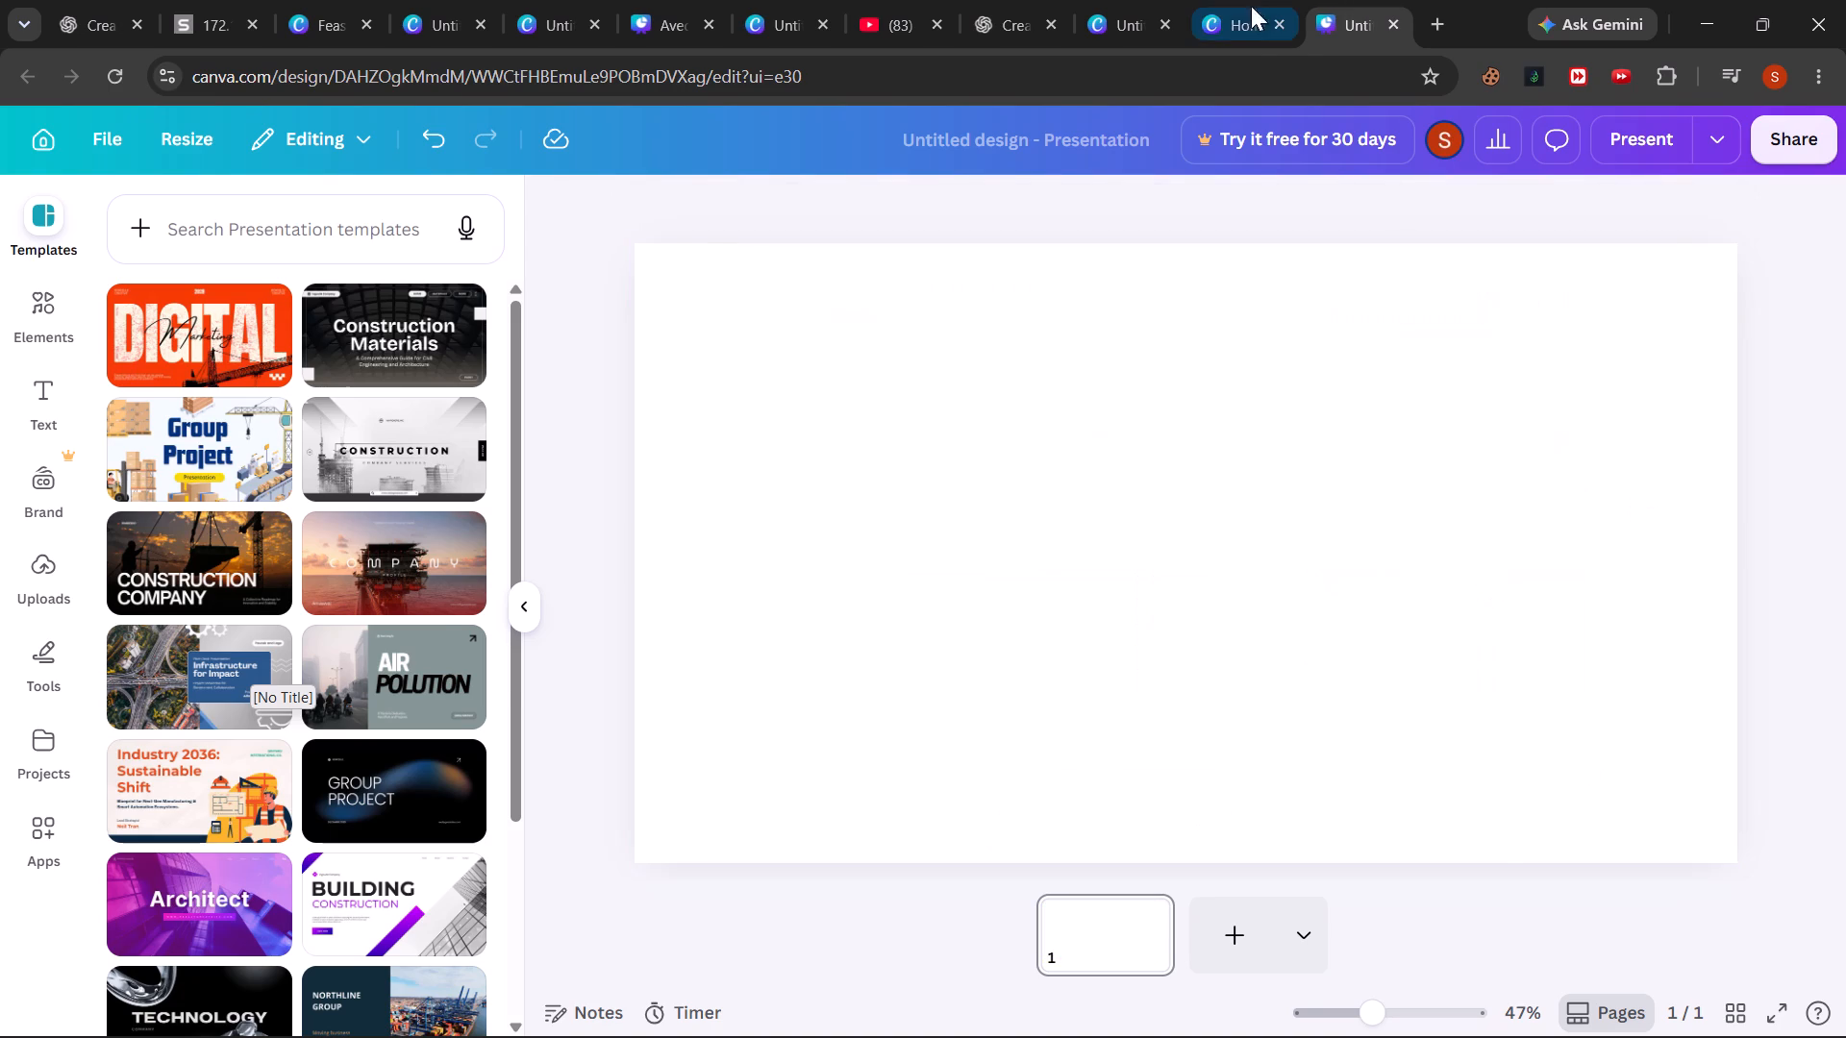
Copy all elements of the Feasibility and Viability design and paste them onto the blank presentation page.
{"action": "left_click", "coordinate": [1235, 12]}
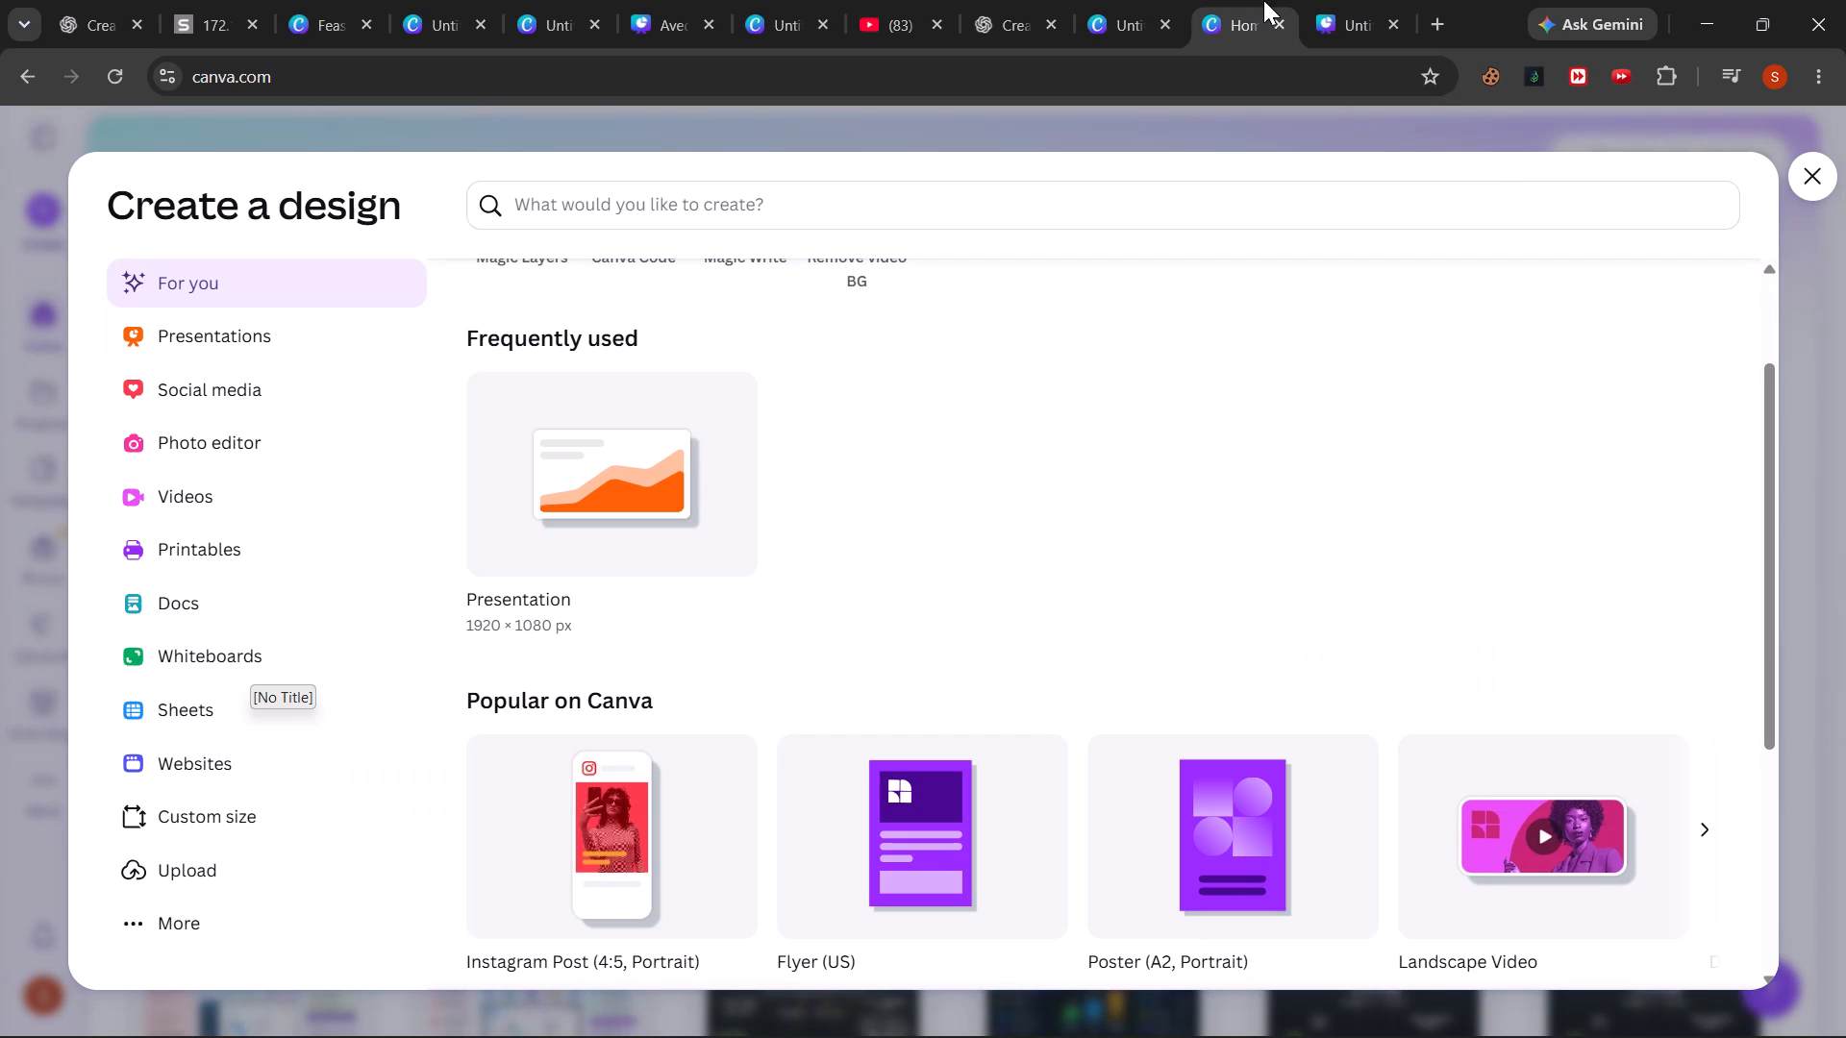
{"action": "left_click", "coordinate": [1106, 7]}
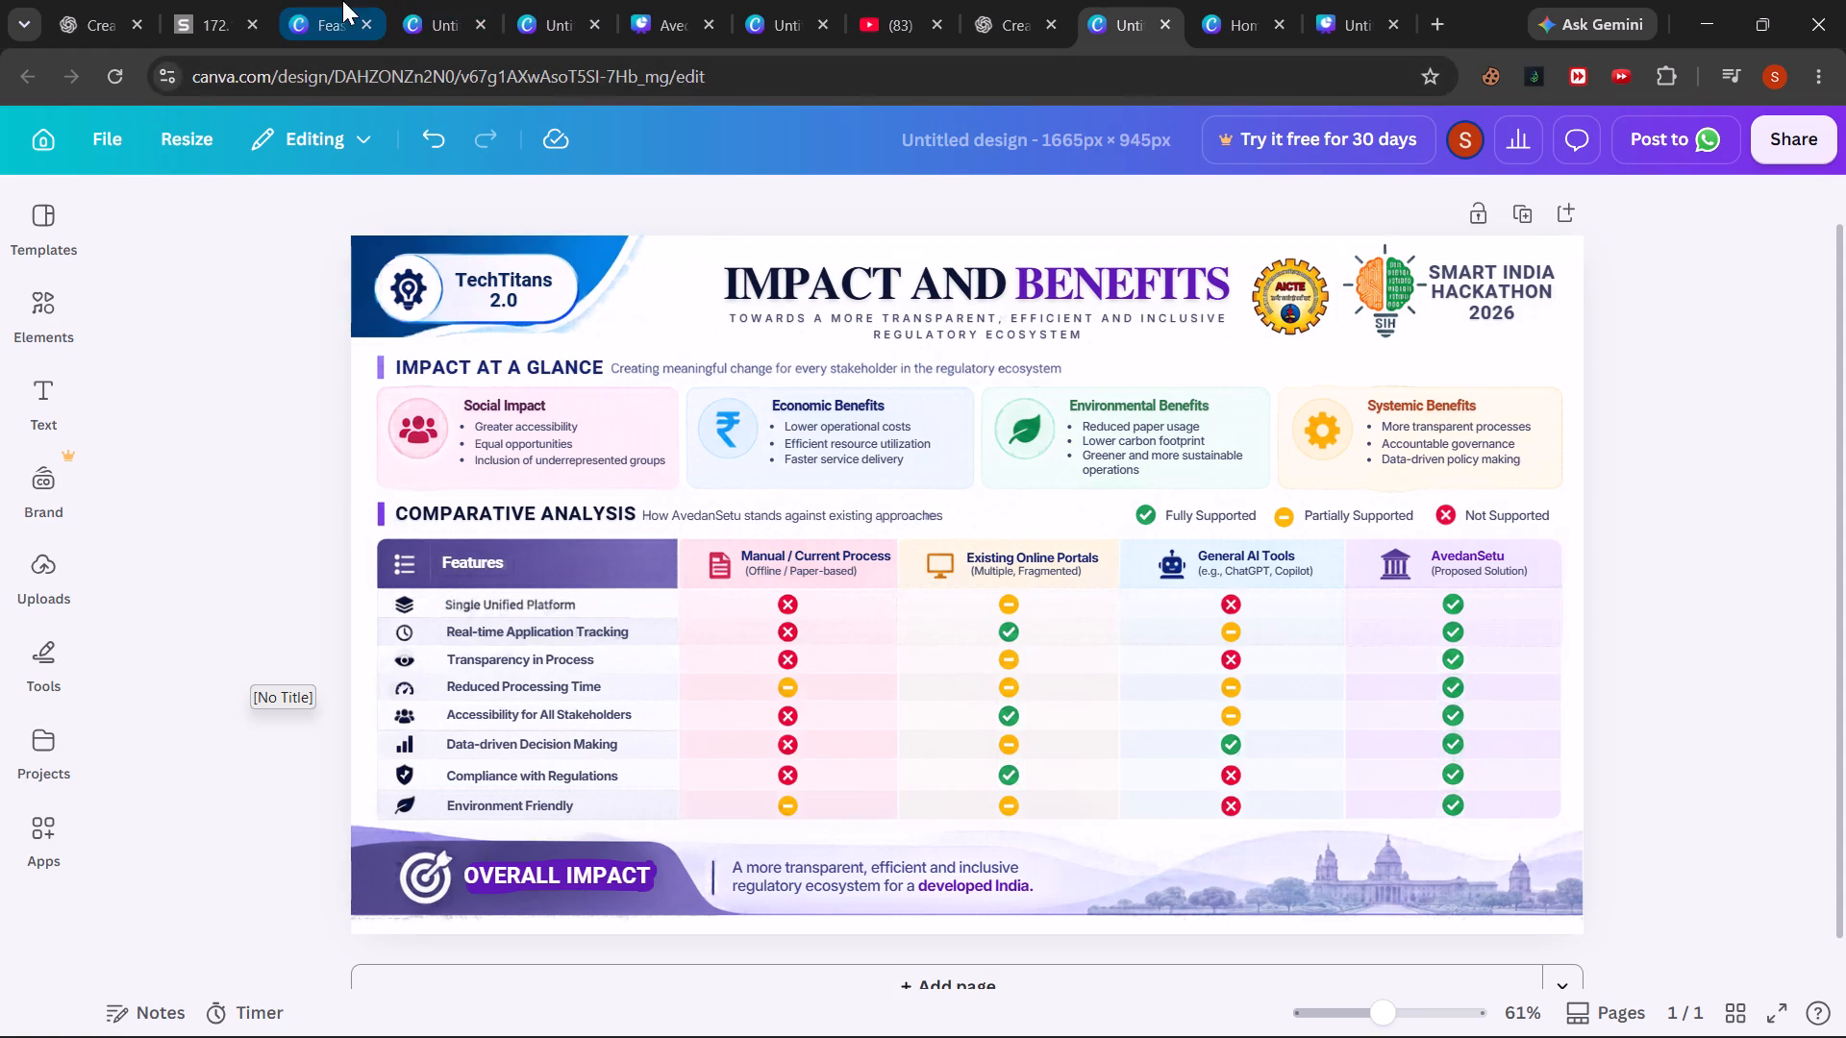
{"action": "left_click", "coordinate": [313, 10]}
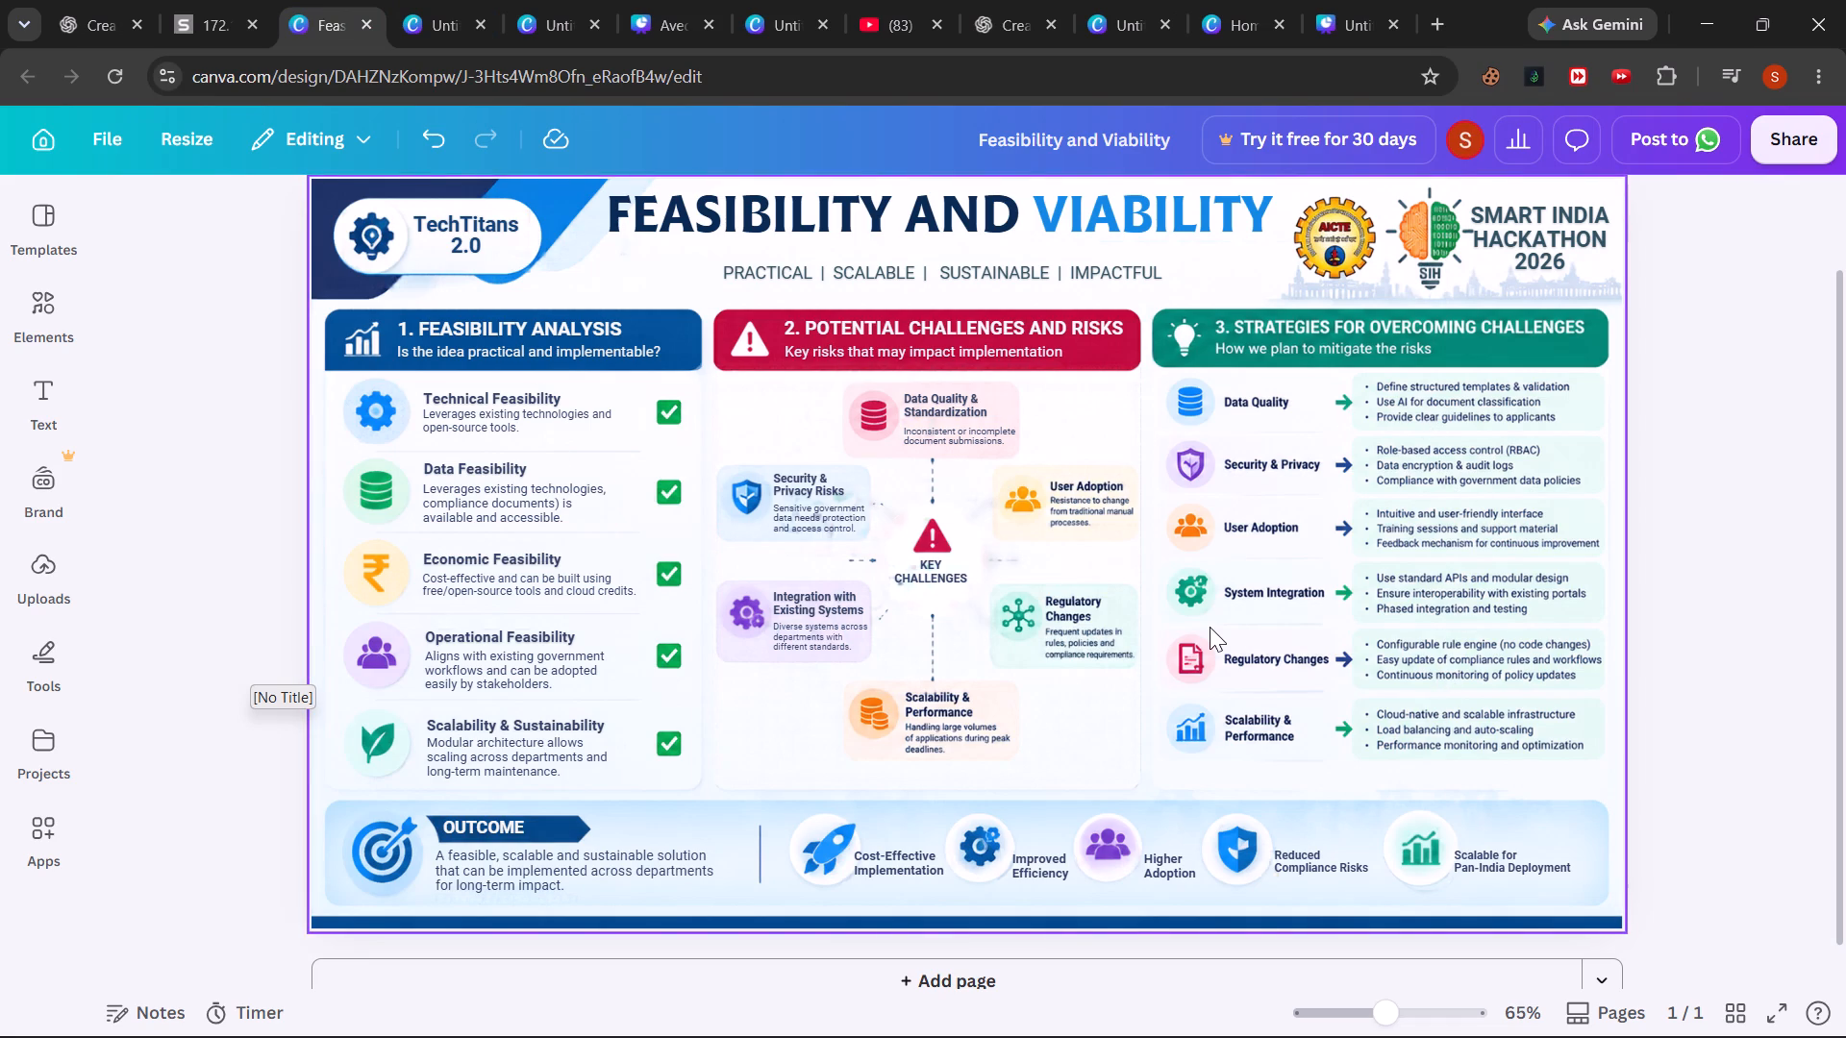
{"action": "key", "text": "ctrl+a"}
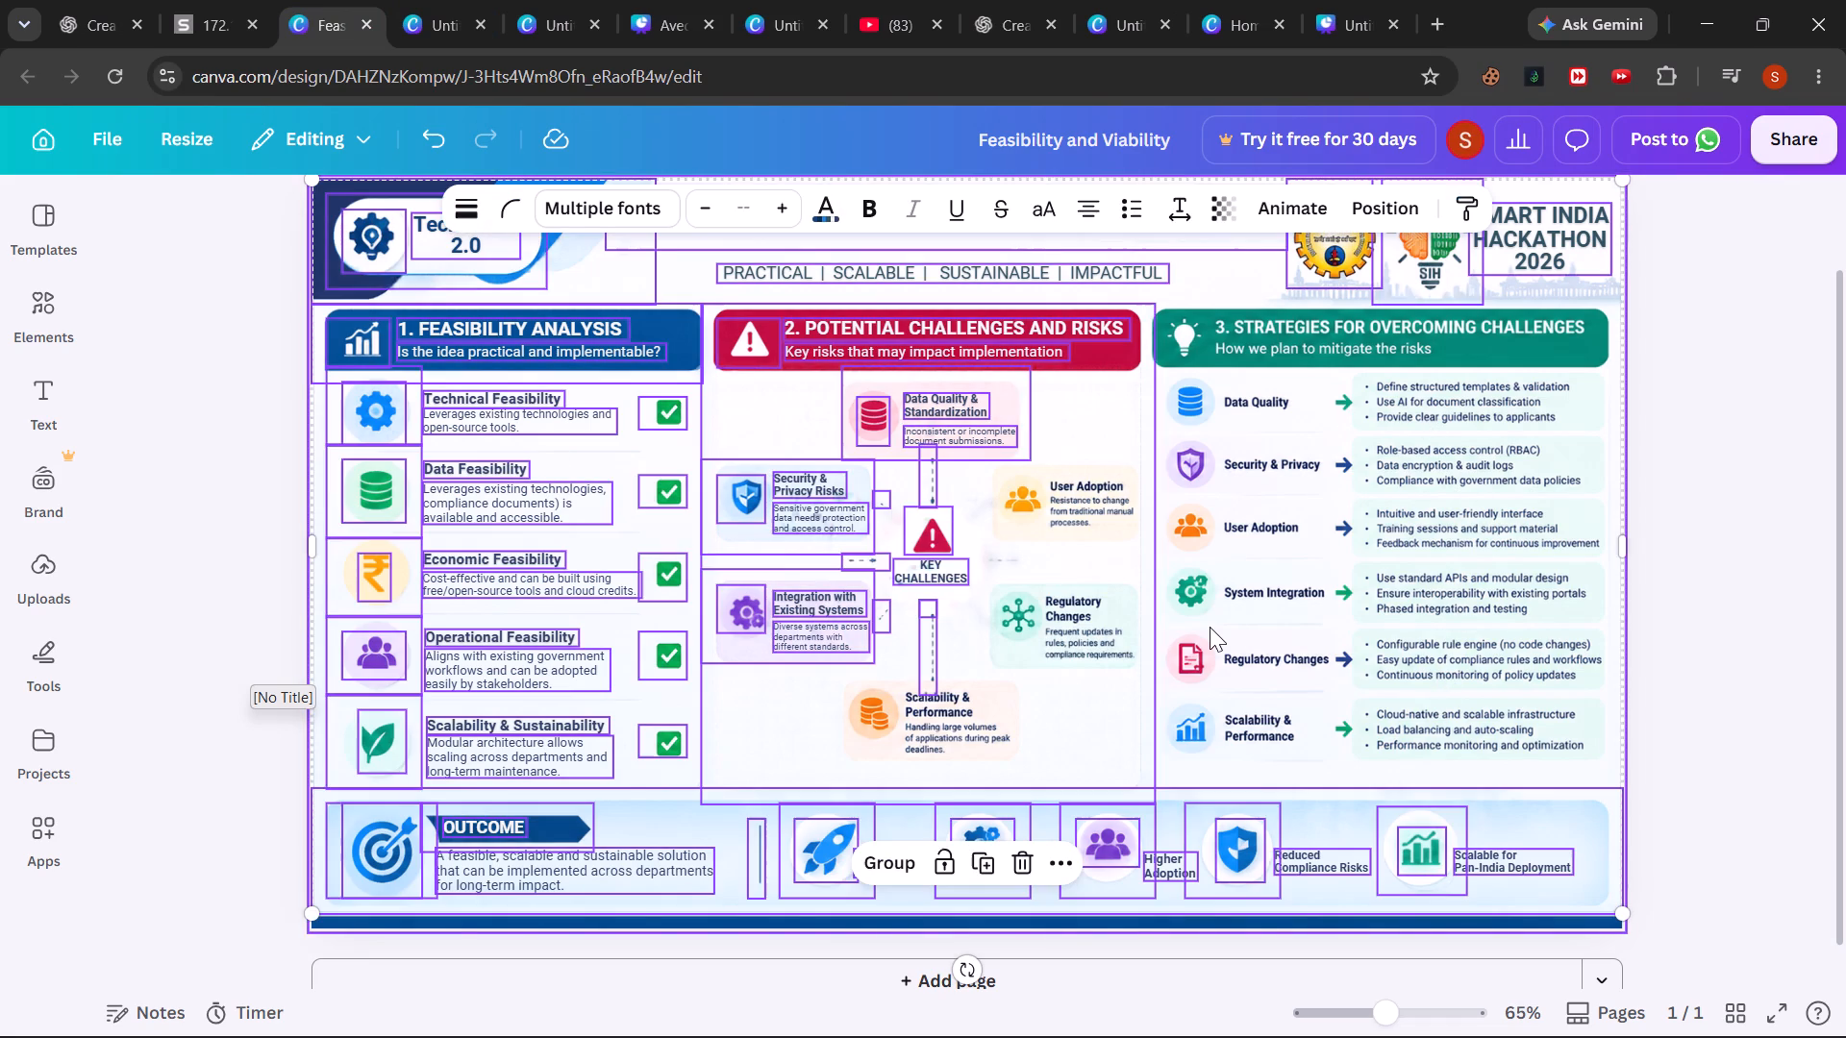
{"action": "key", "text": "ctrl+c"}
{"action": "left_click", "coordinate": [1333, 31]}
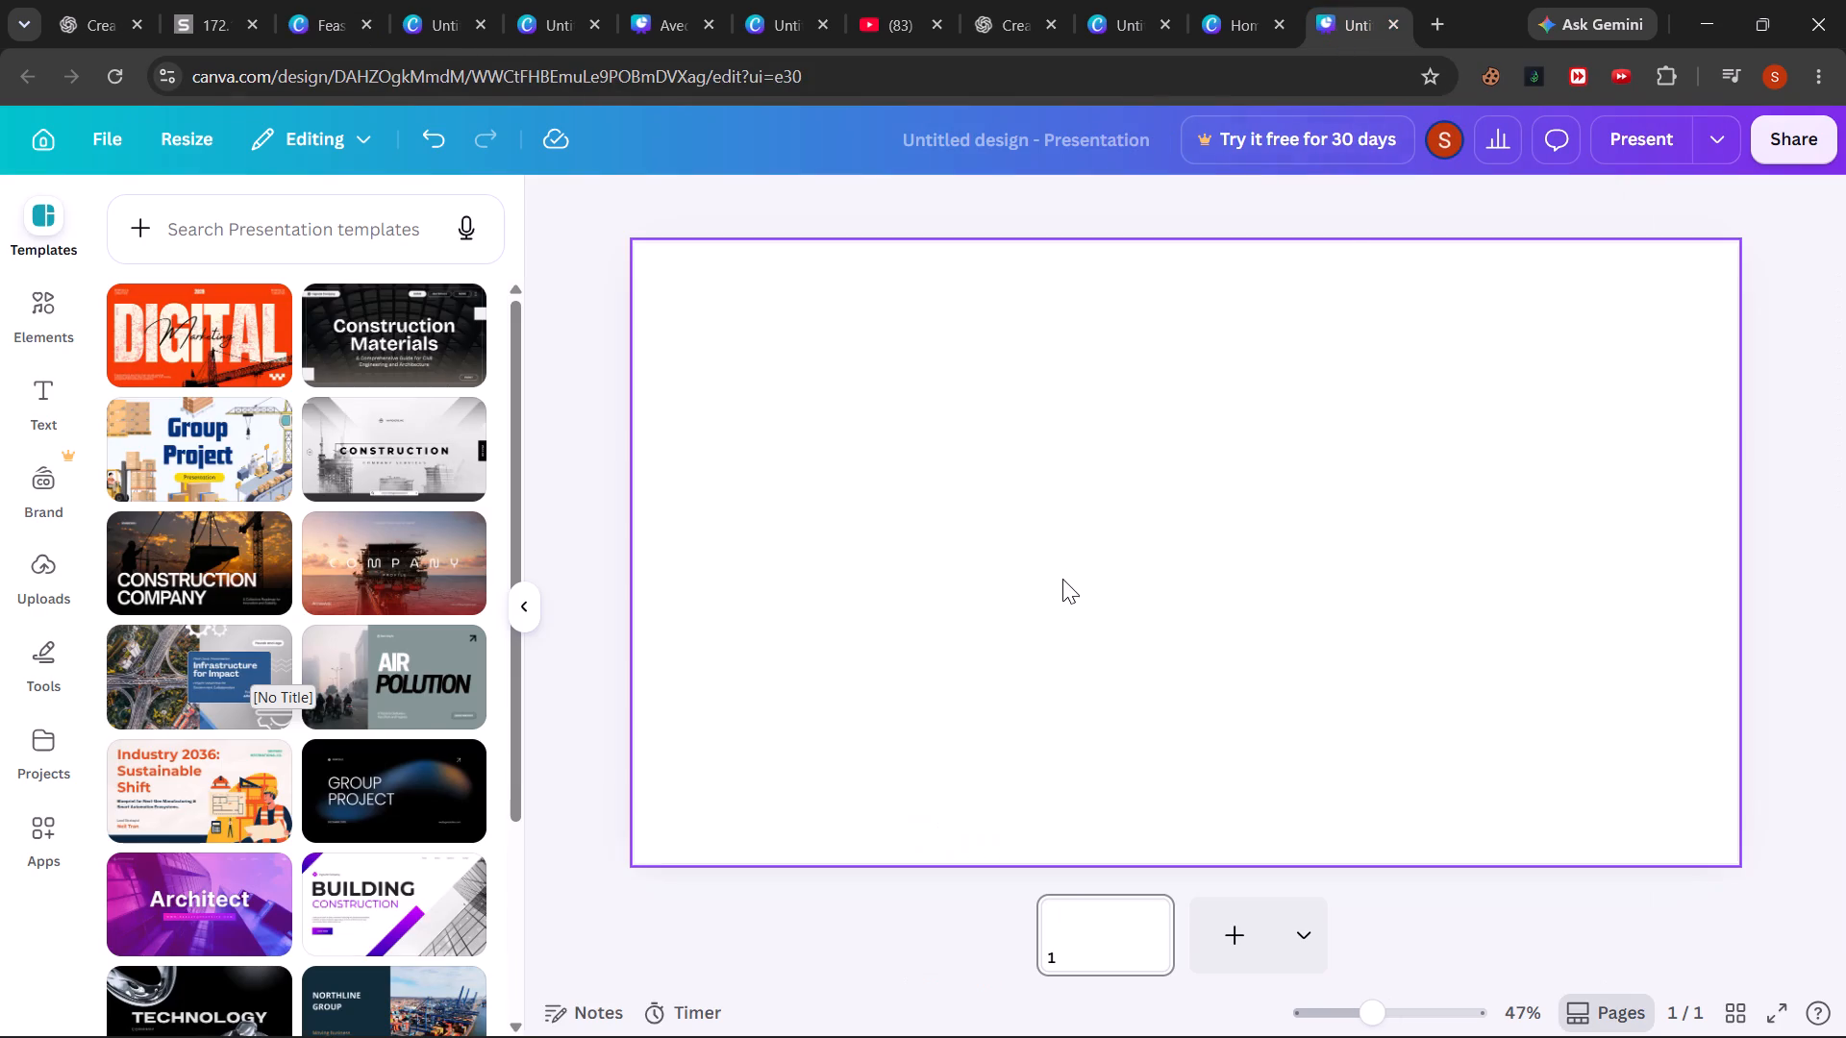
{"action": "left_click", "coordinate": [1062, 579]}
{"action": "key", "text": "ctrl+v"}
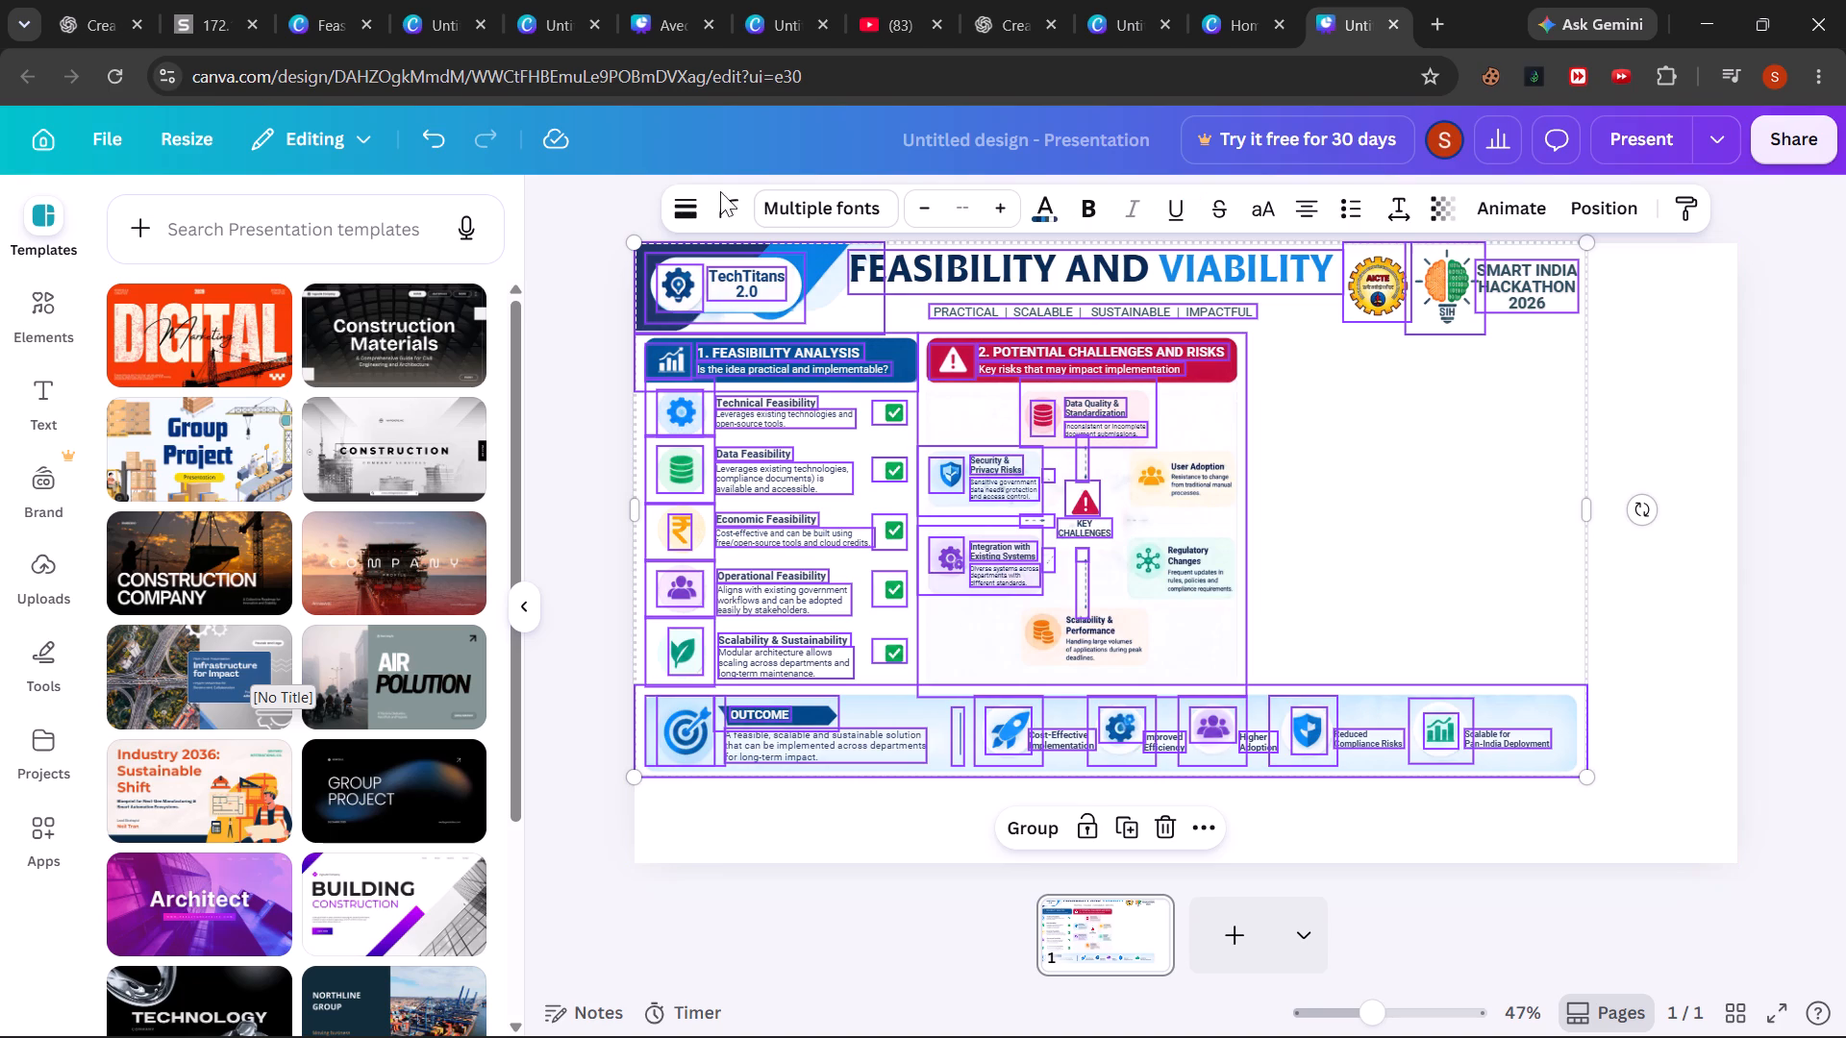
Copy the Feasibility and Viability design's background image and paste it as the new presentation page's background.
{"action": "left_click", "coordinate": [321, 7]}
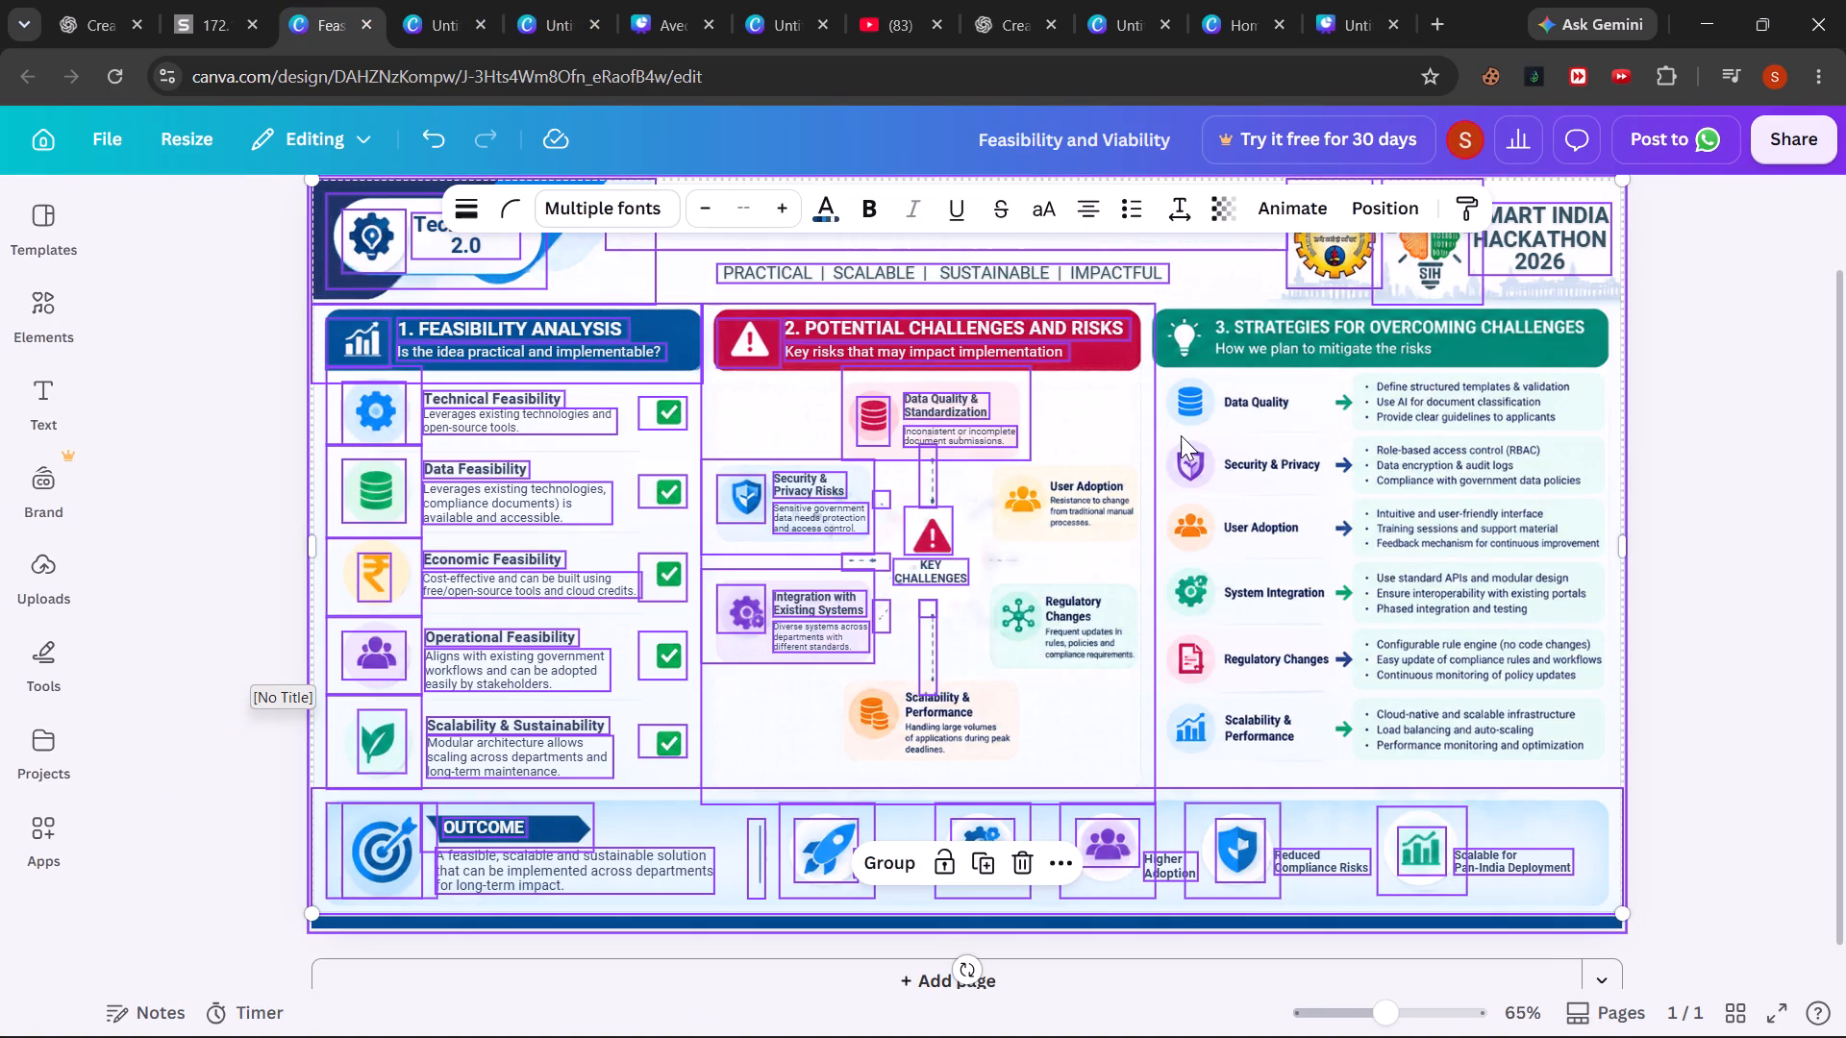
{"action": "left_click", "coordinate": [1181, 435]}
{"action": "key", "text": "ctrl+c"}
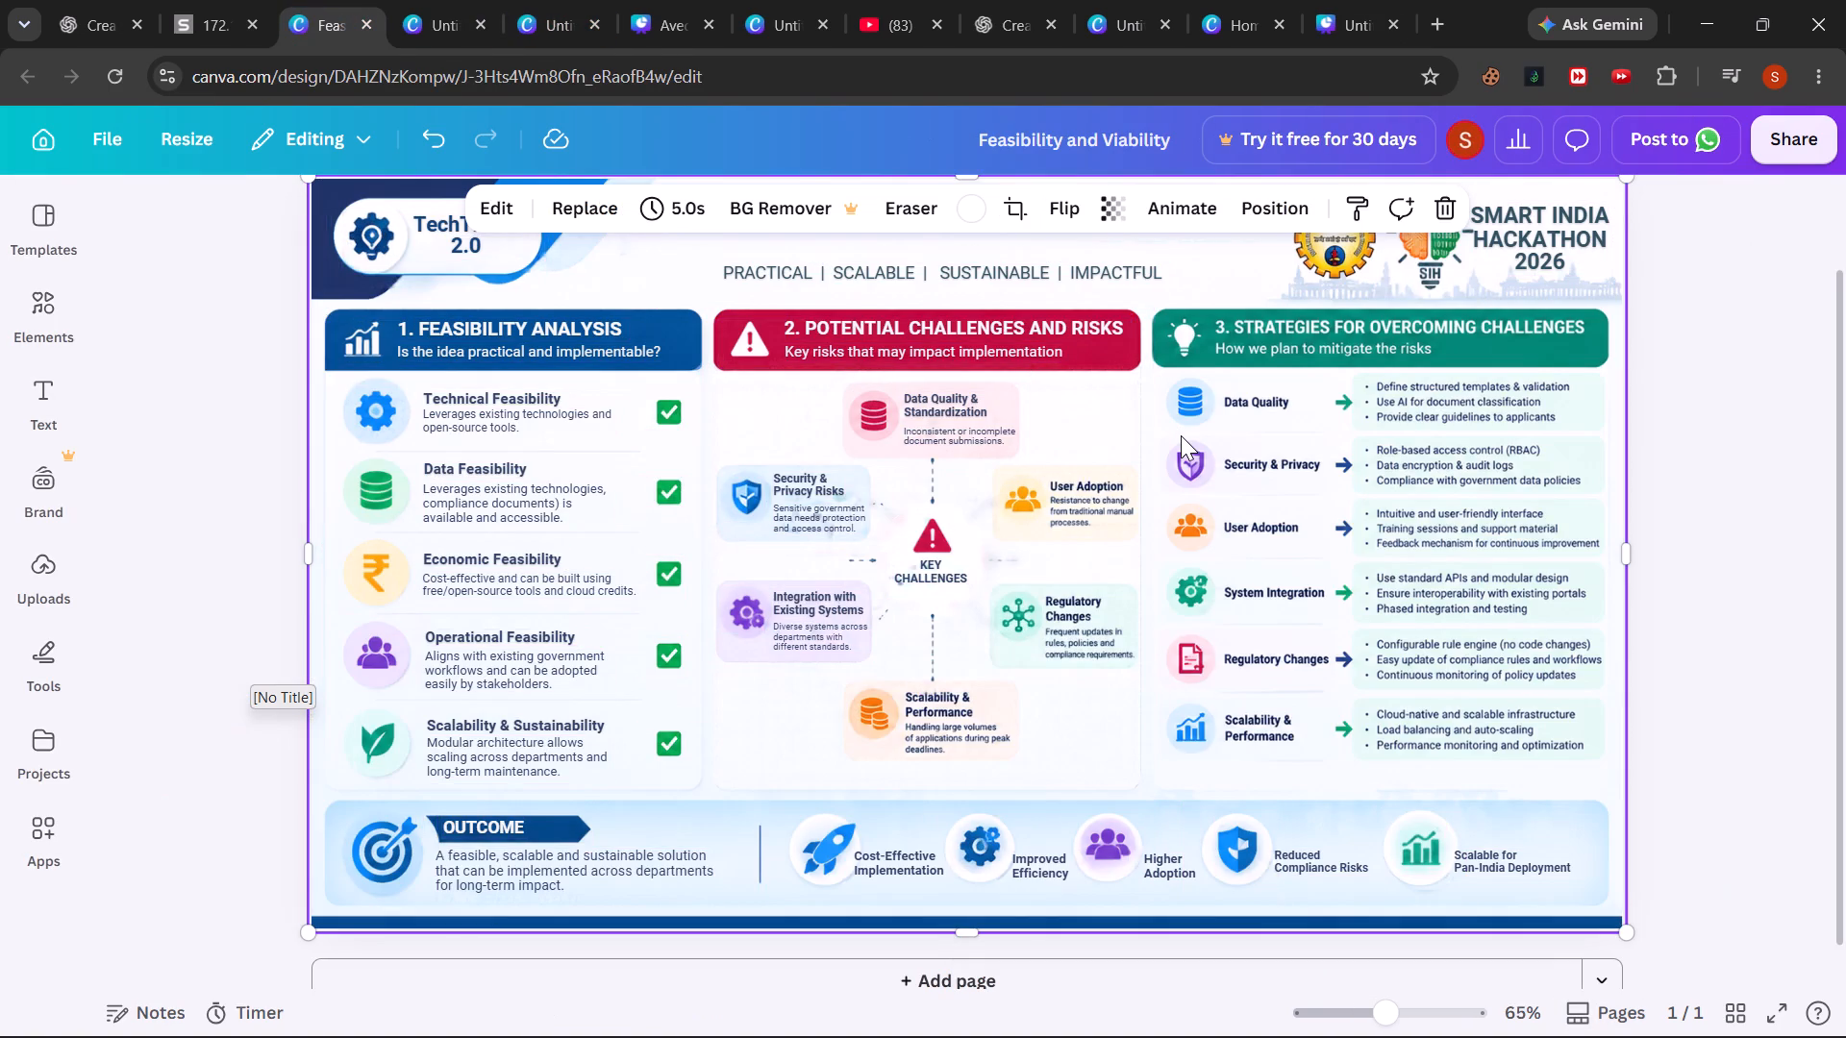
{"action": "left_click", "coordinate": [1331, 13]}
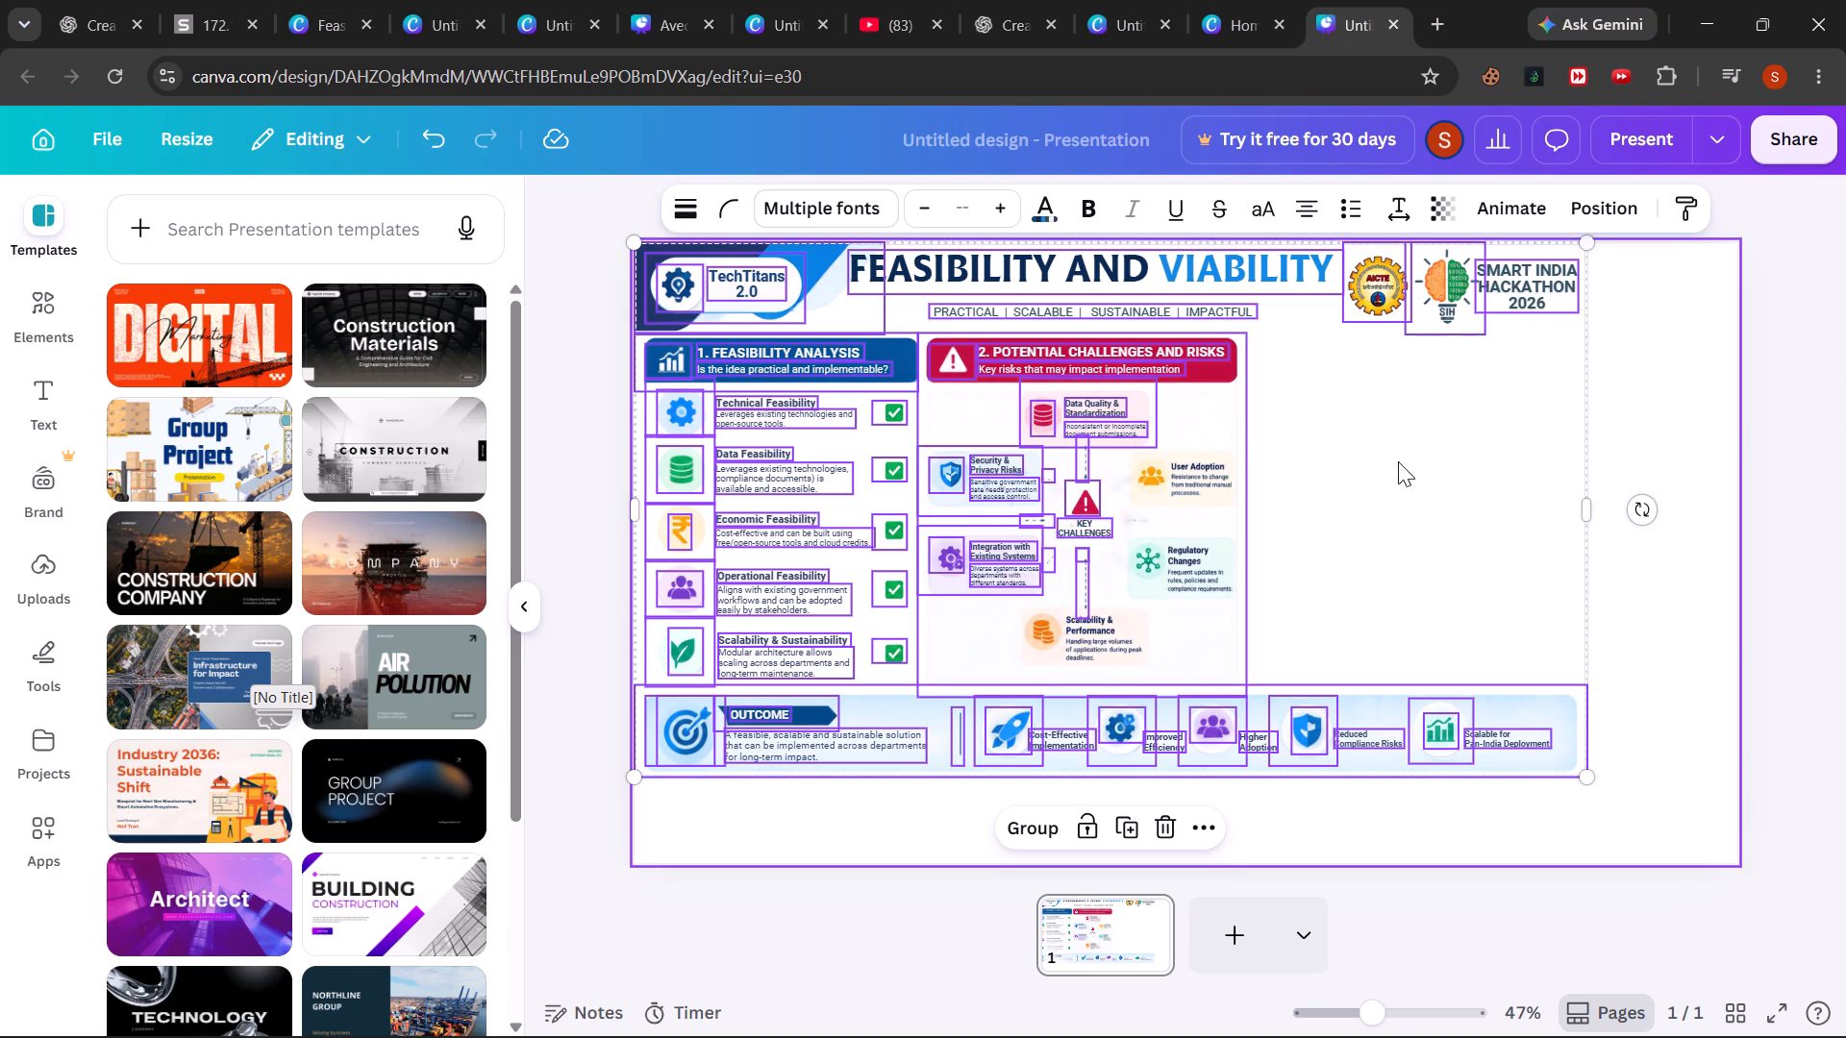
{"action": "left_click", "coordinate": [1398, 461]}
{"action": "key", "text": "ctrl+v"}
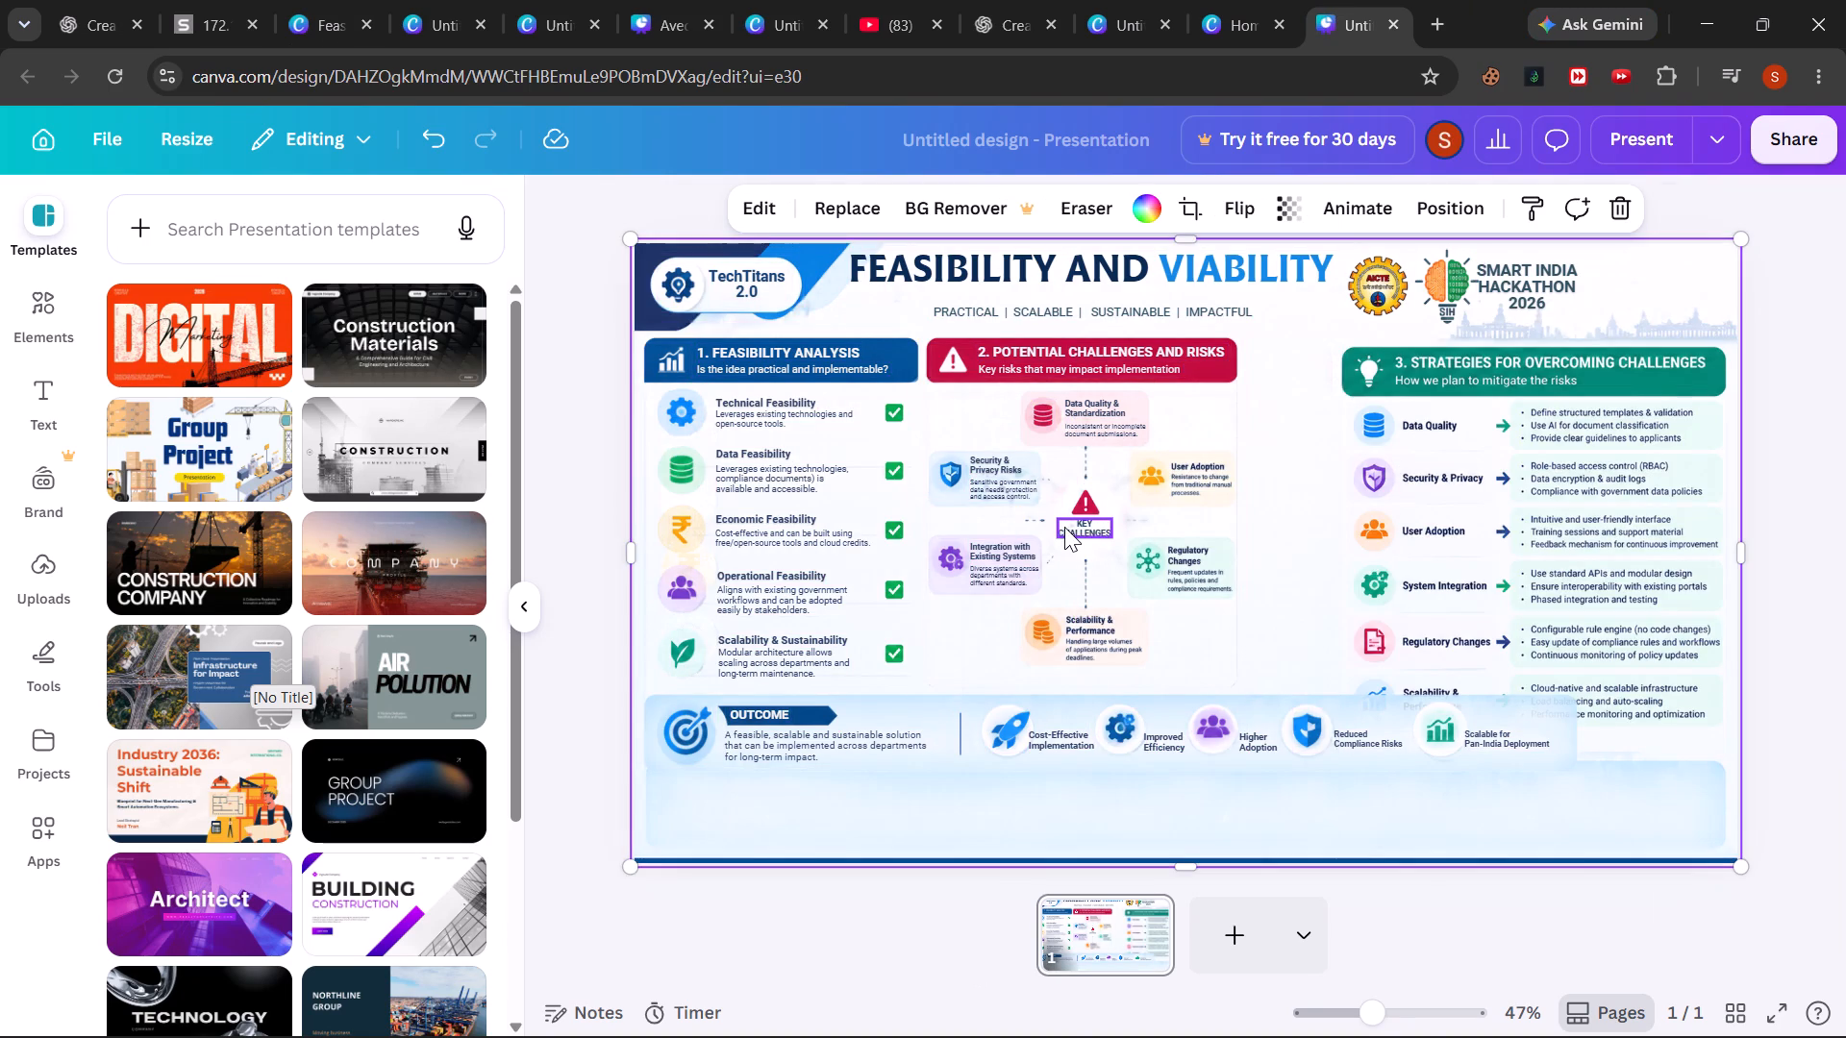
Deselect the page background and collapse the template list.
{"action": "left_click", "coordinate": [579, 364]}
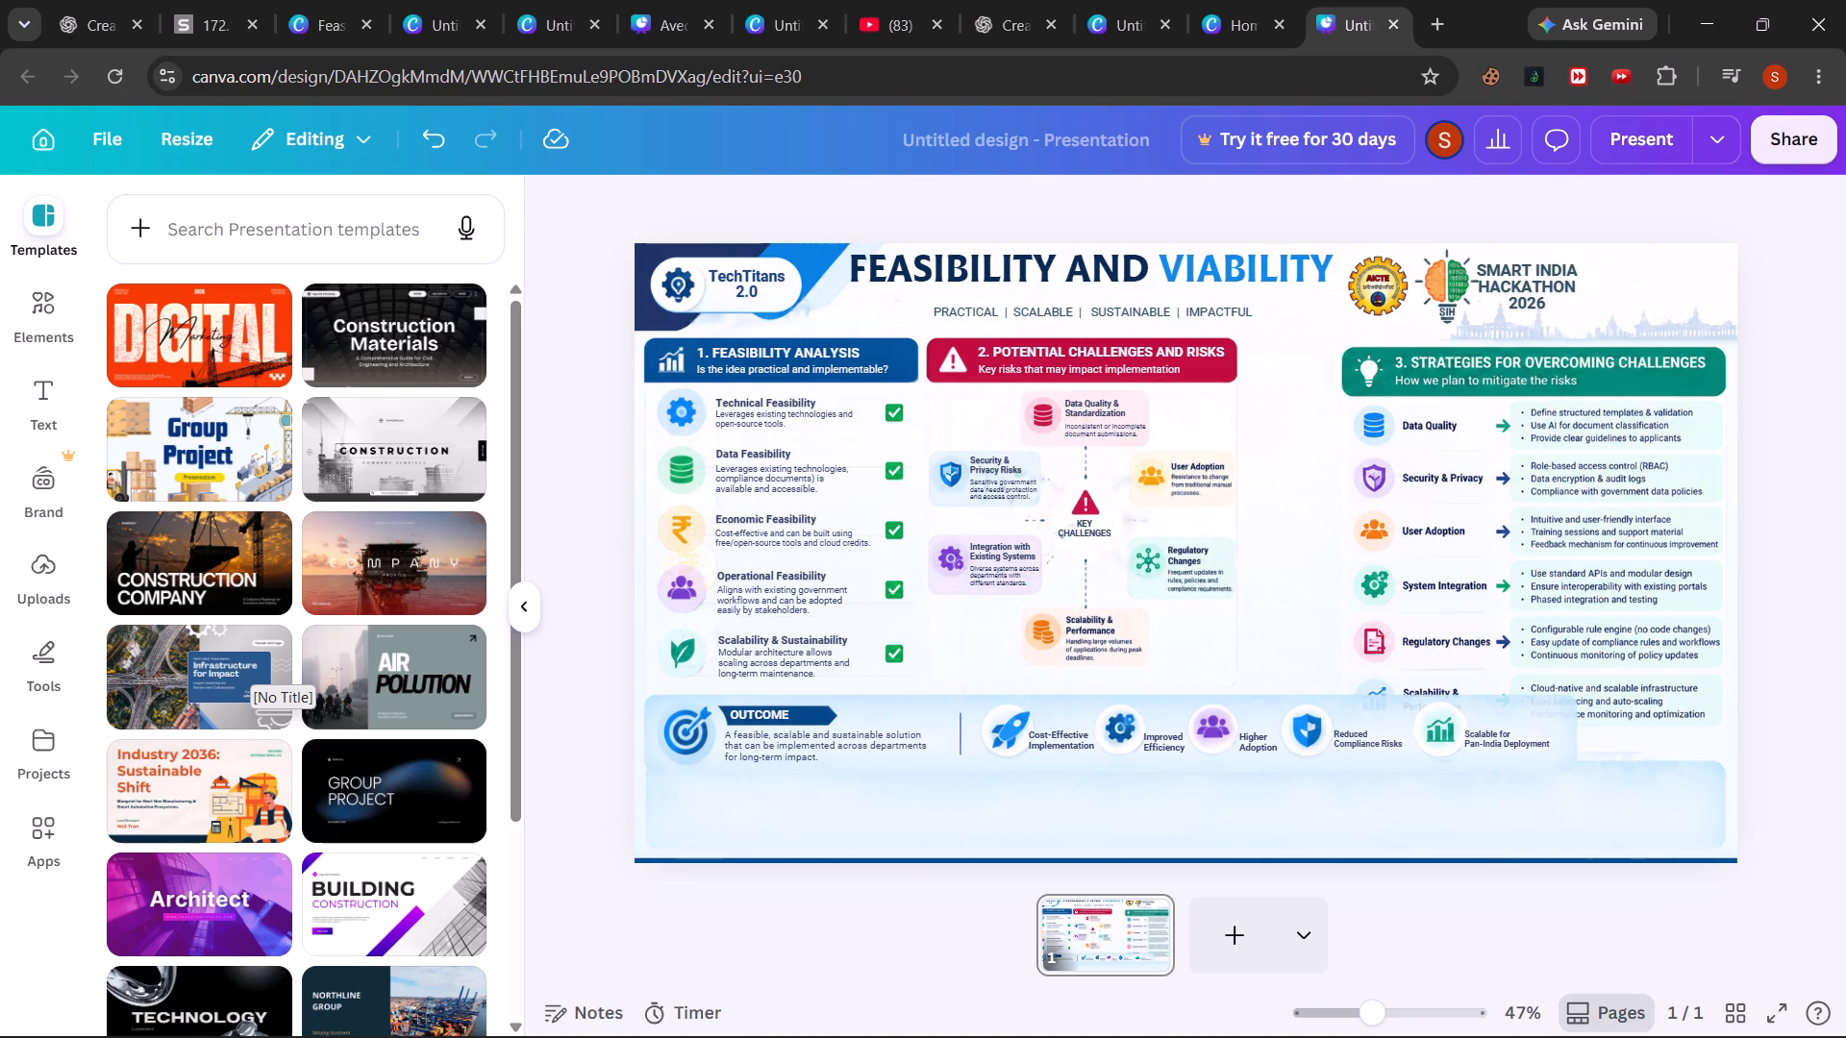
{"action": "left_click", "coordinate": [62, 223]}
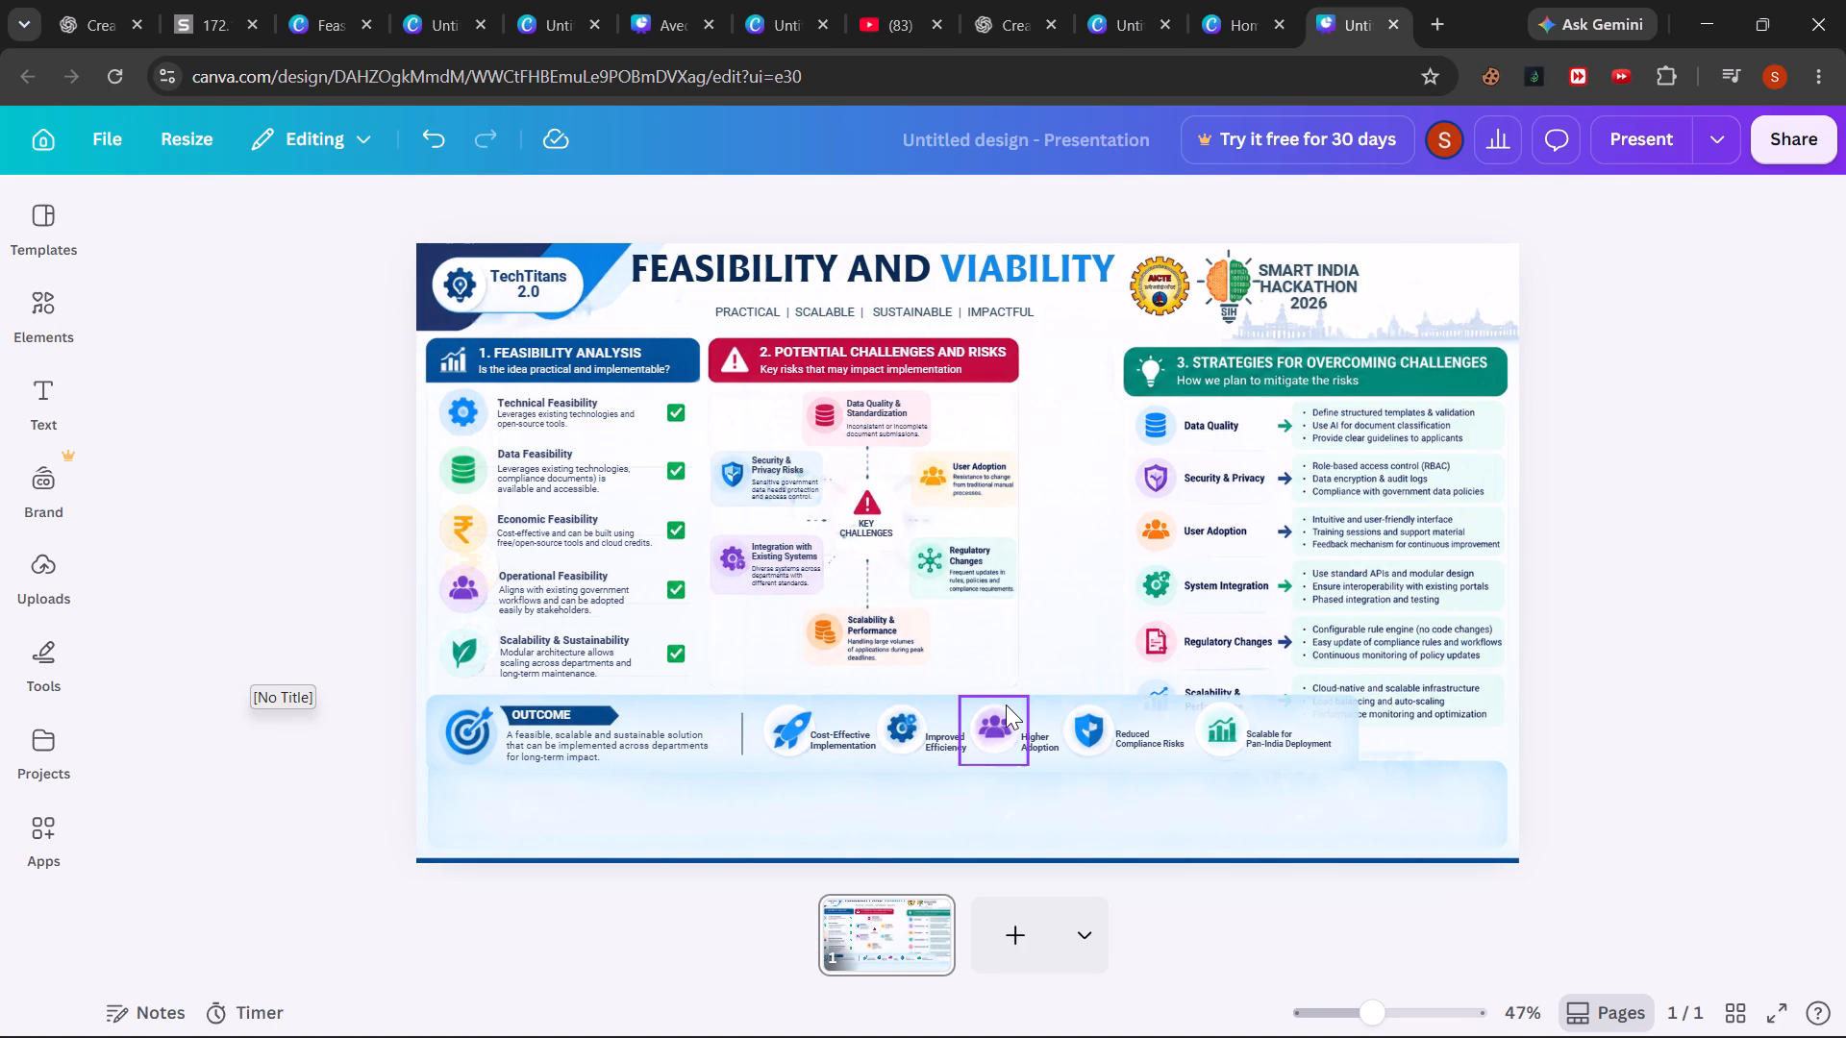
{"action": "left_click", "coordinate": [1611, 514]}
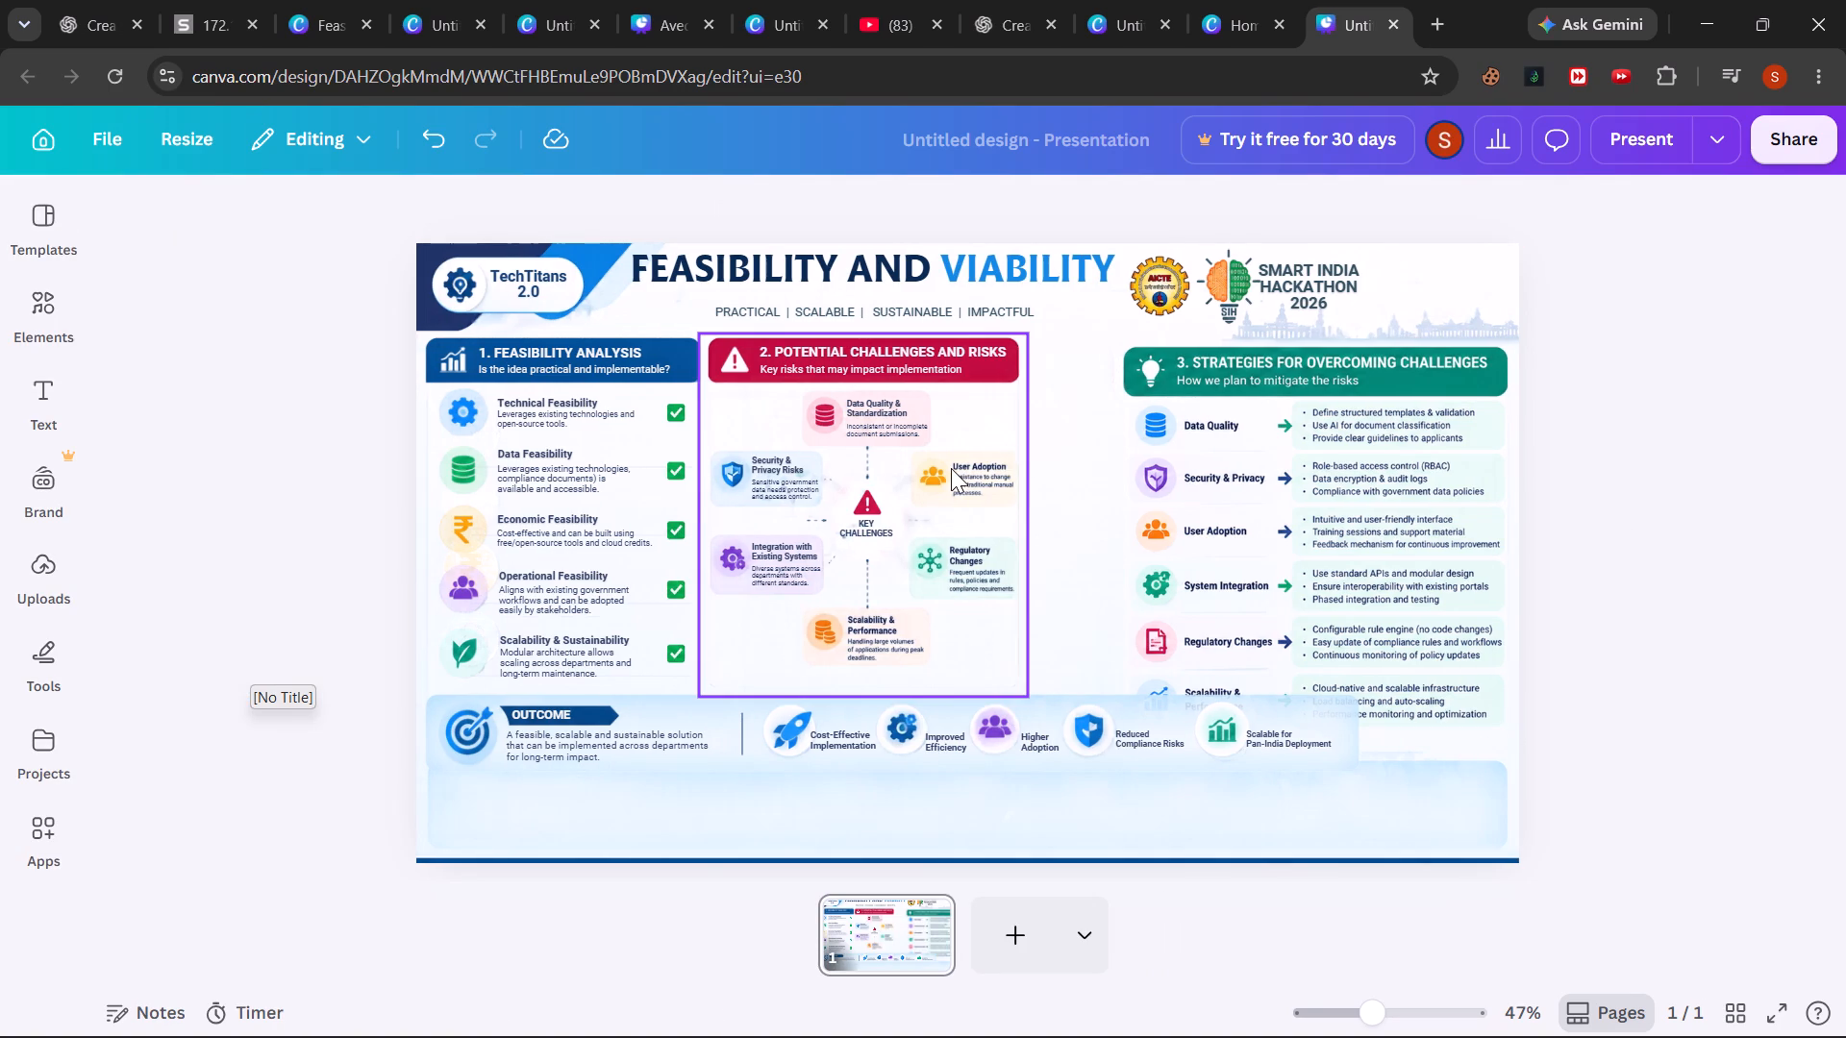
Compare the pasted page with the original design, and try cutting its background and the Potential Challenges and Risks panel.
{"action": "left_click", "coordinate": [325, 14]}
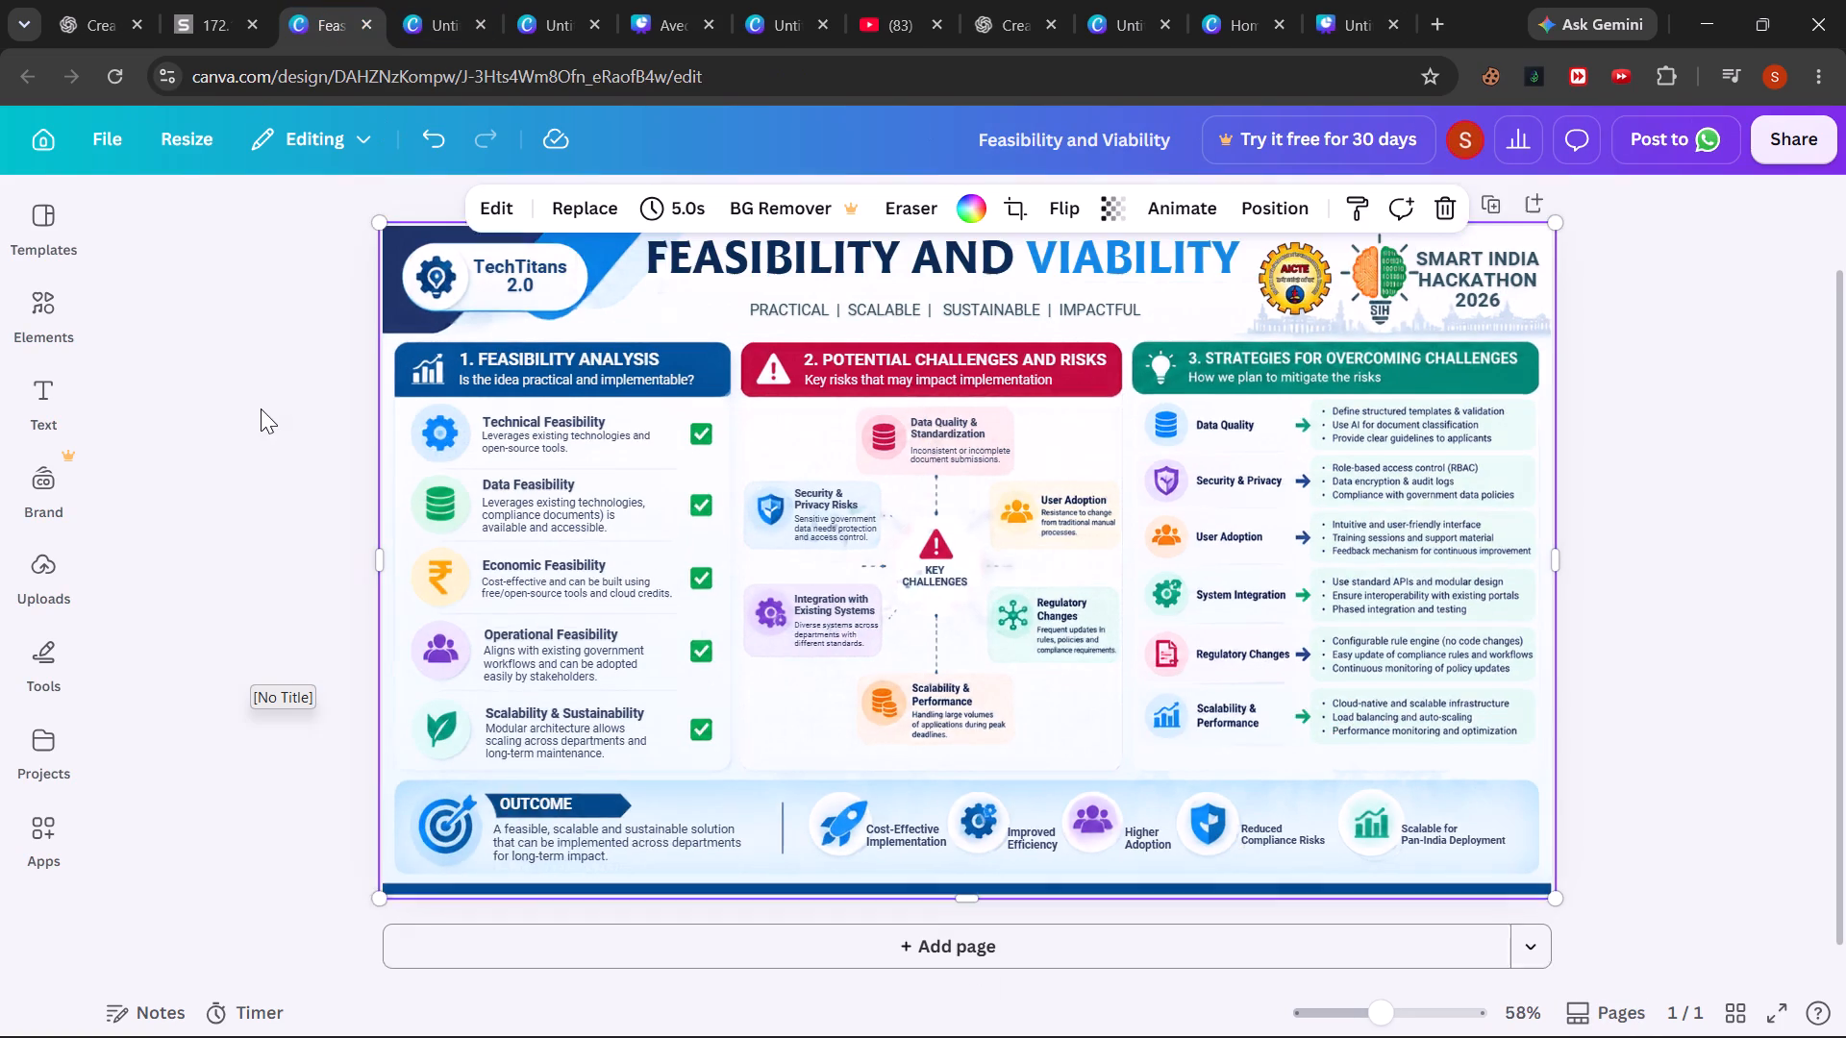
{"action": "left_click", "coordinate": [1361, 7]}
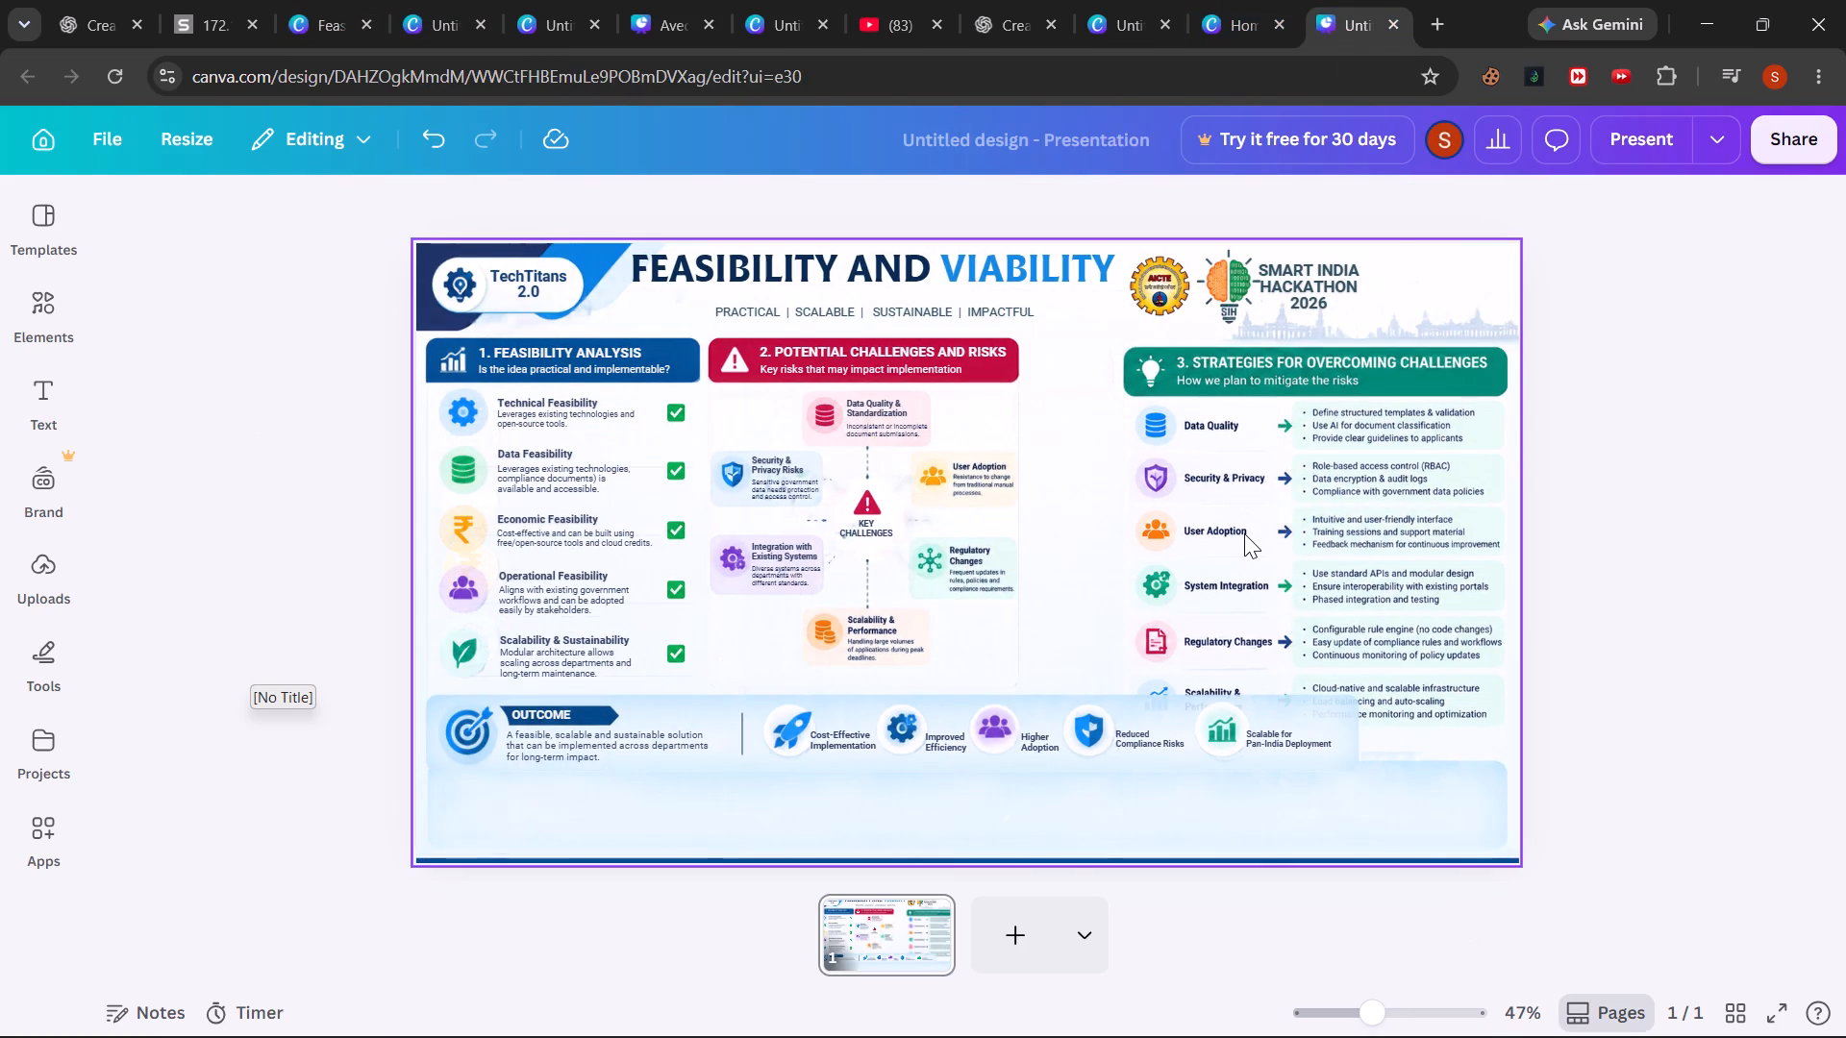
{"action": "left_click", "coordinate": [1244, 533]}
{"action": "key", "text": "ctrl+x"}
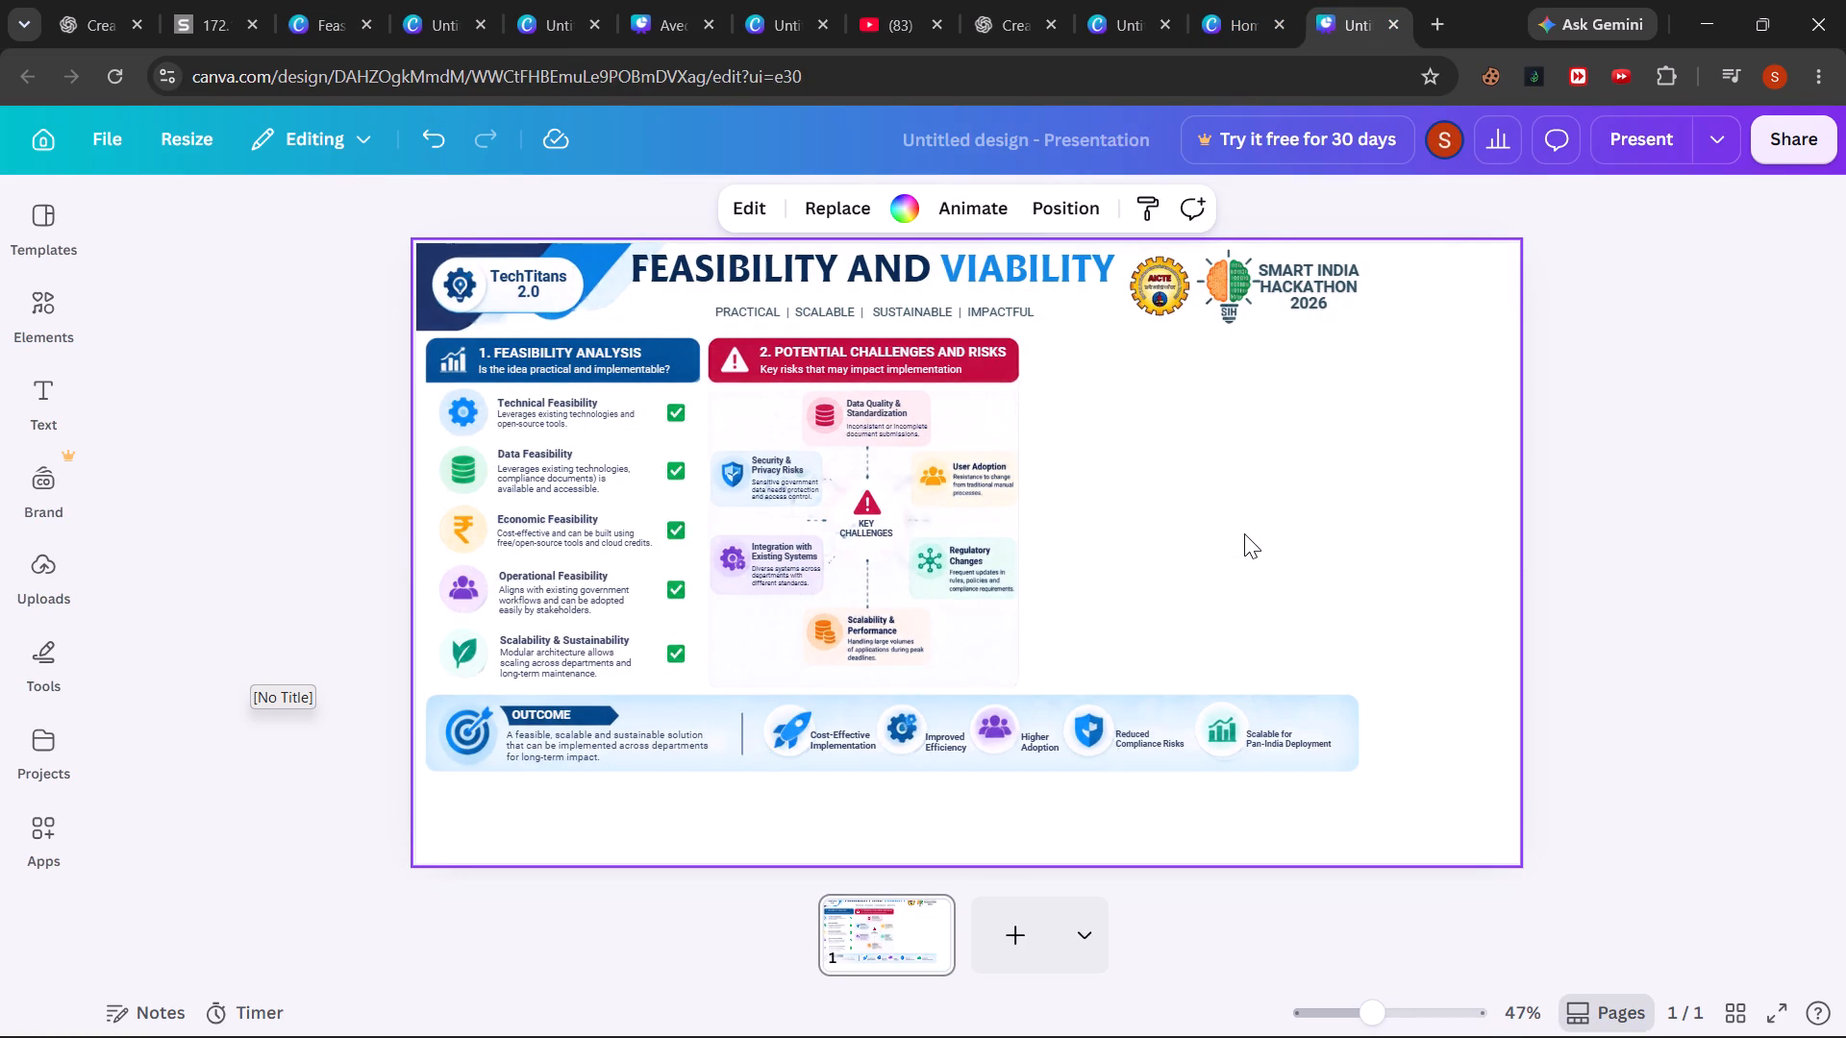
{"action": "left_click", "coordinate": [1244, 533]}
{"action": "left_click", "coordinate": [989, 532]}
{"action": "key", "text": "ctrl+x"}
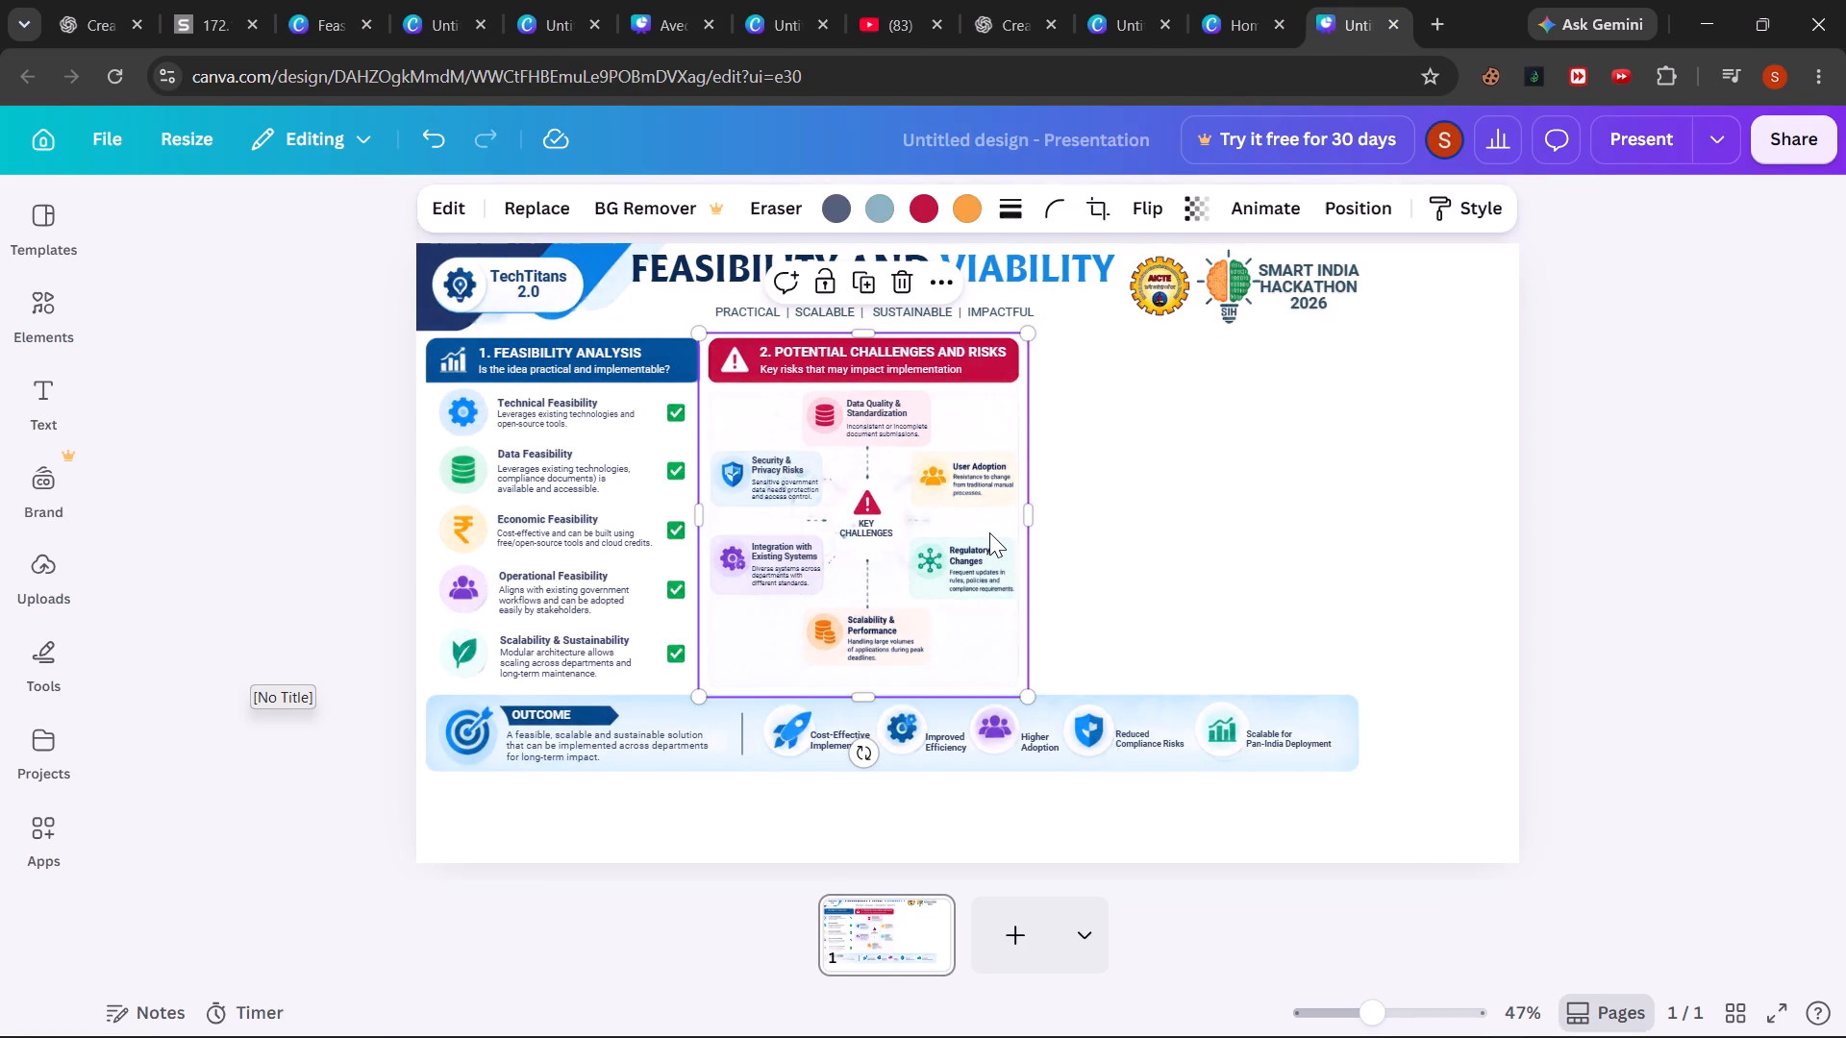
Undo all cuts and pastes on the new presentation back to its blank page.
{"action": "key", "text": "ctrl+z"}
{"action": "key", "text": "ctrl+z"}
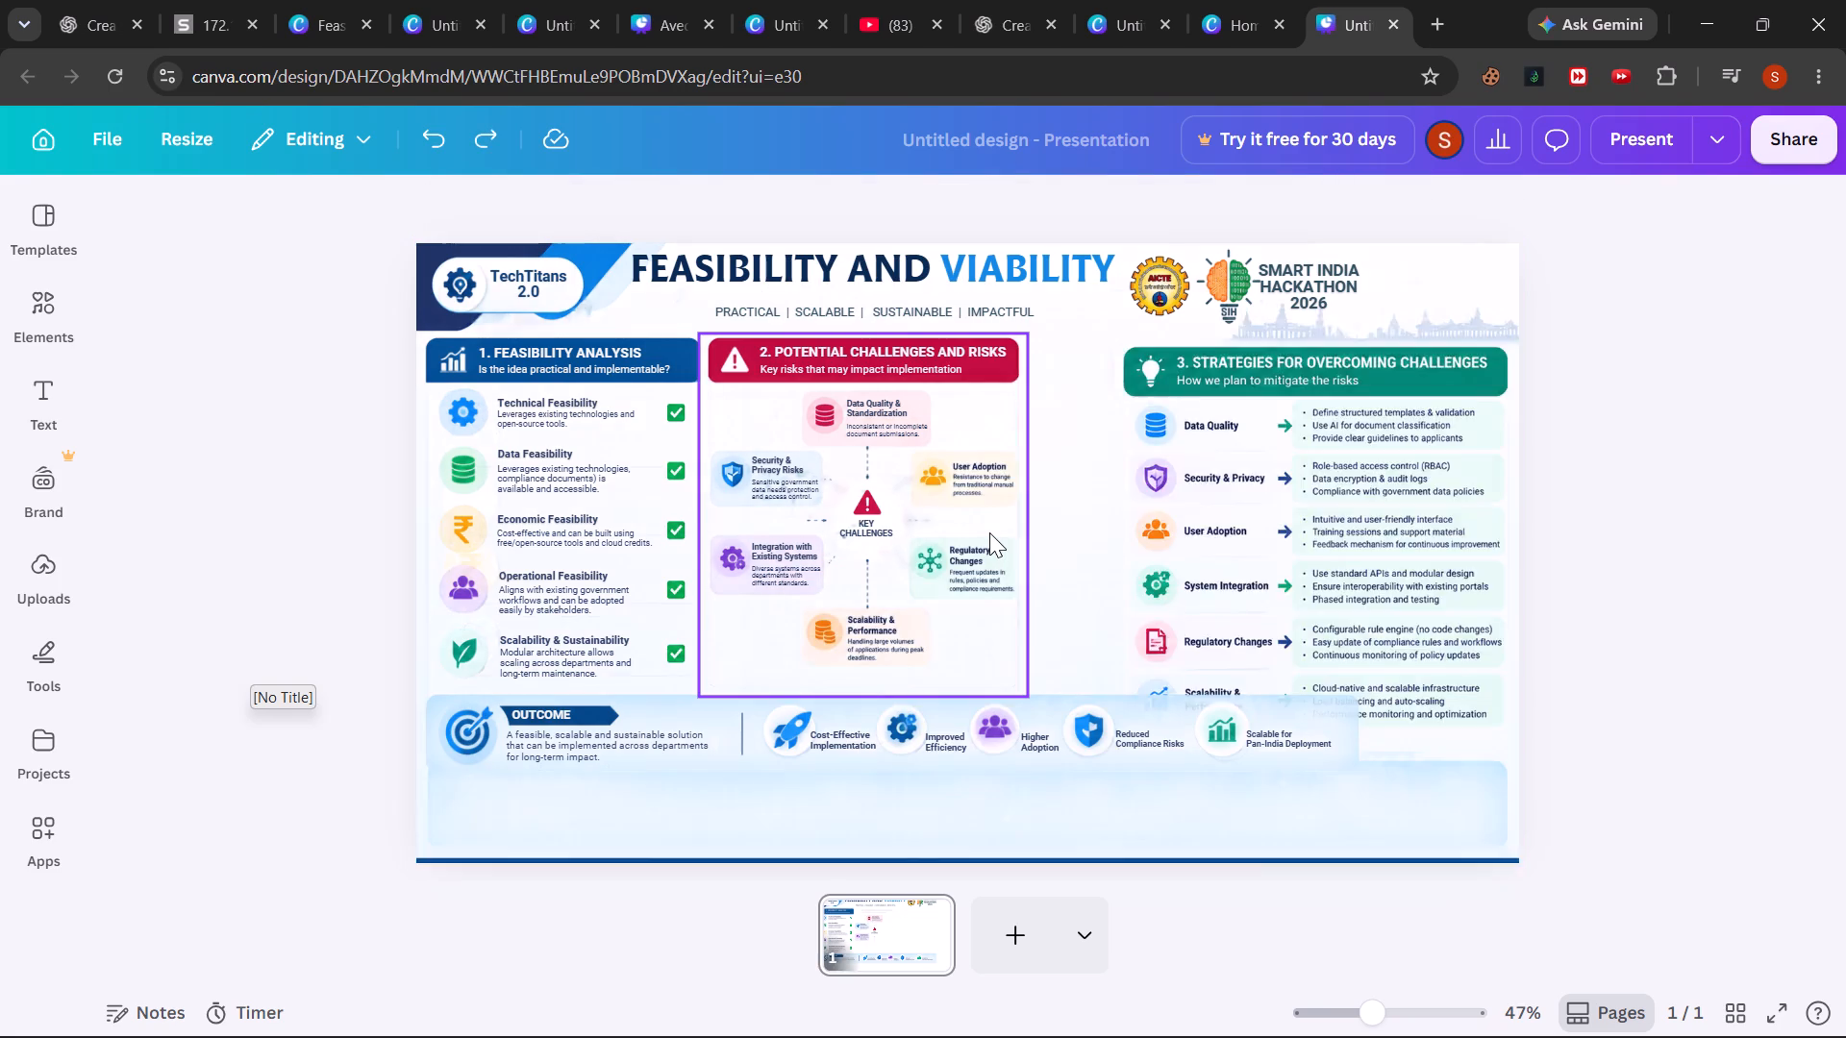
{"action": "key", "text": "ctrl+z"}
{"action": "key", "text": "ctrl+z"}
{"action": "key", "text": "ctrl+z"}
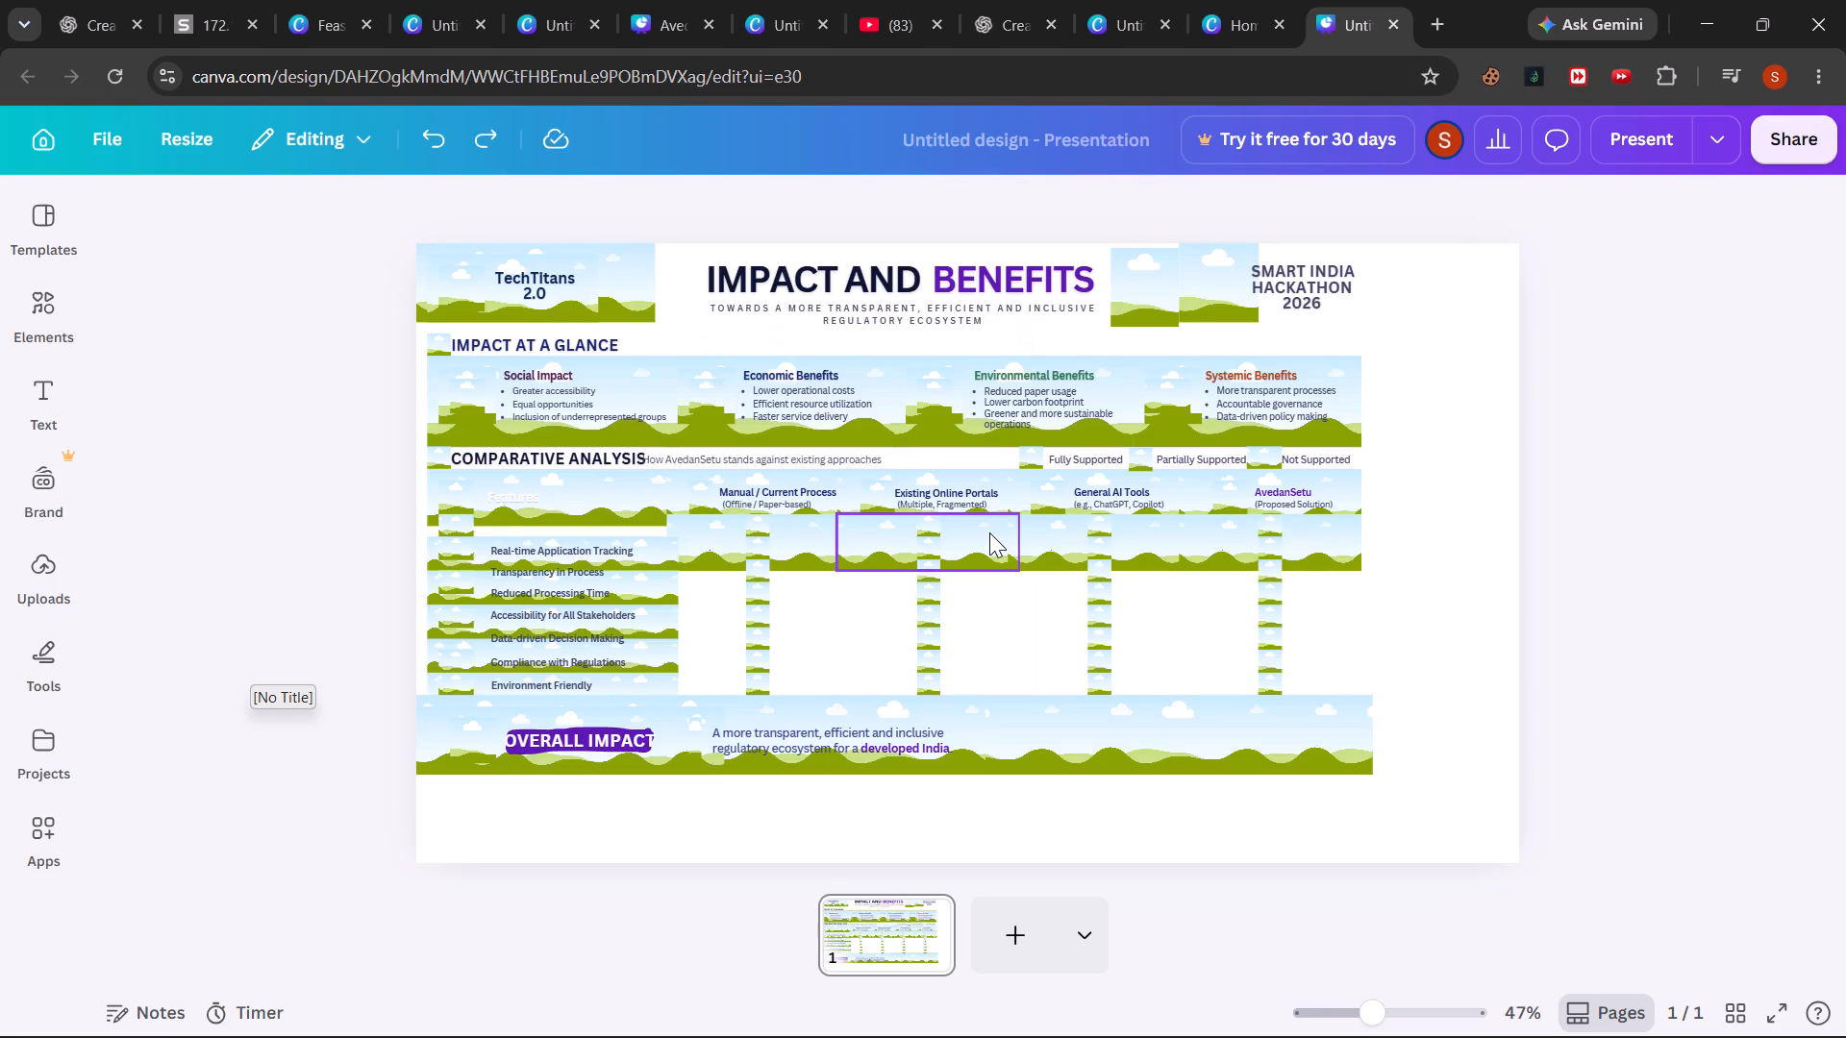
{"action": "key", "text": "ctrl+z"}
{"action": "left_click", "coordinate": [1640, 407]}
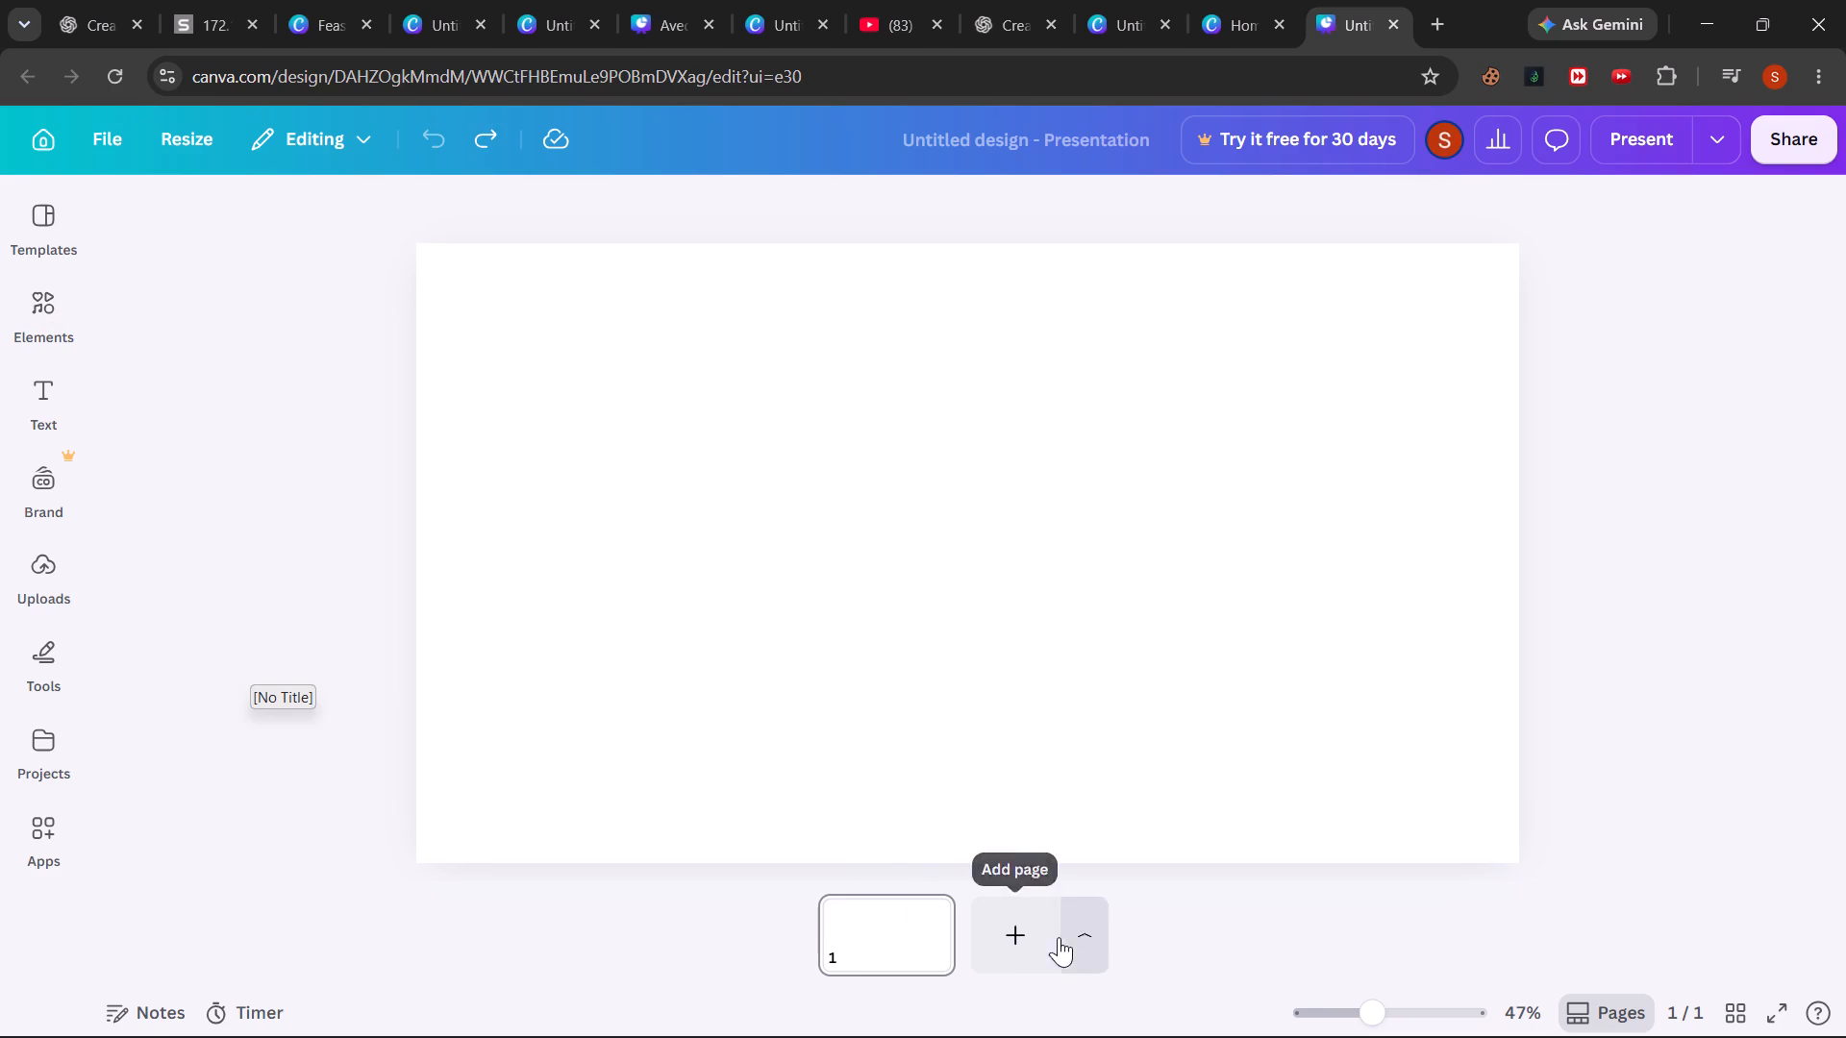
Return to the Feasibility and Viability design and copy its background image.
{"action": "left_click", "coordinate": [316, 27]}
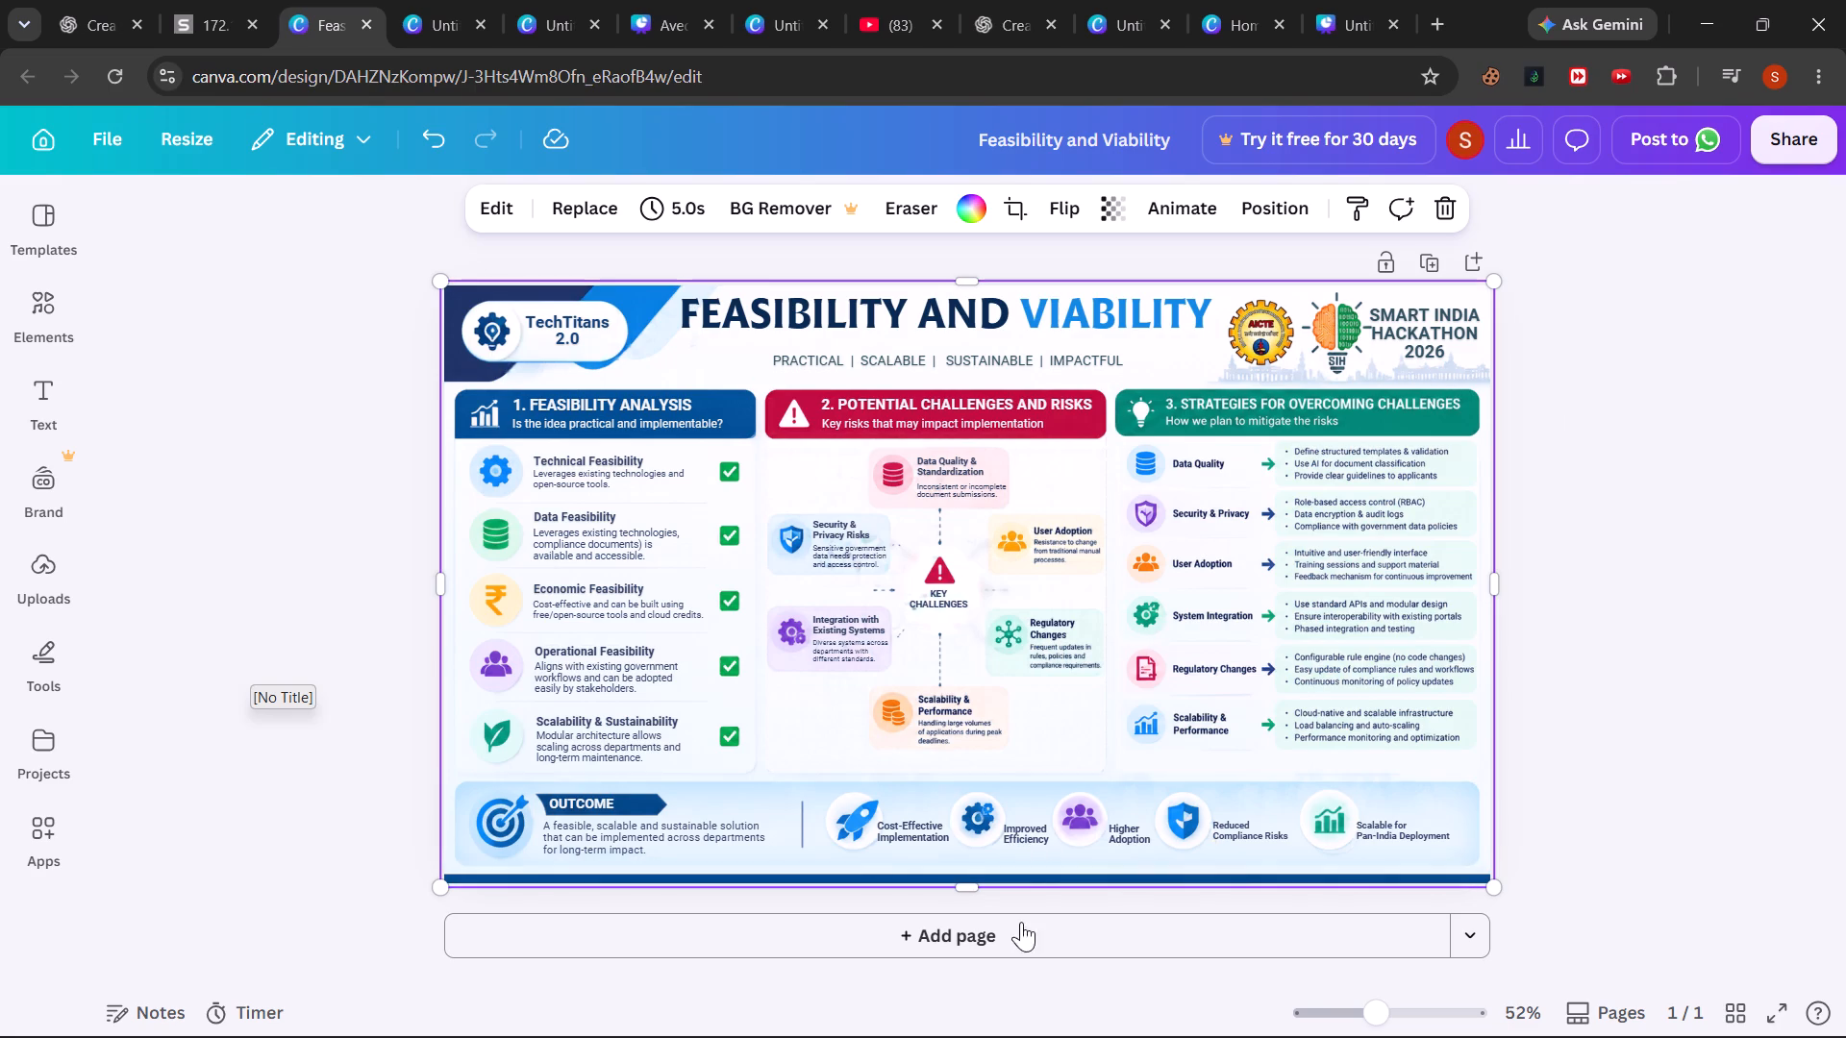
{"action": "left_click", "coordinate": [1484, 935]}
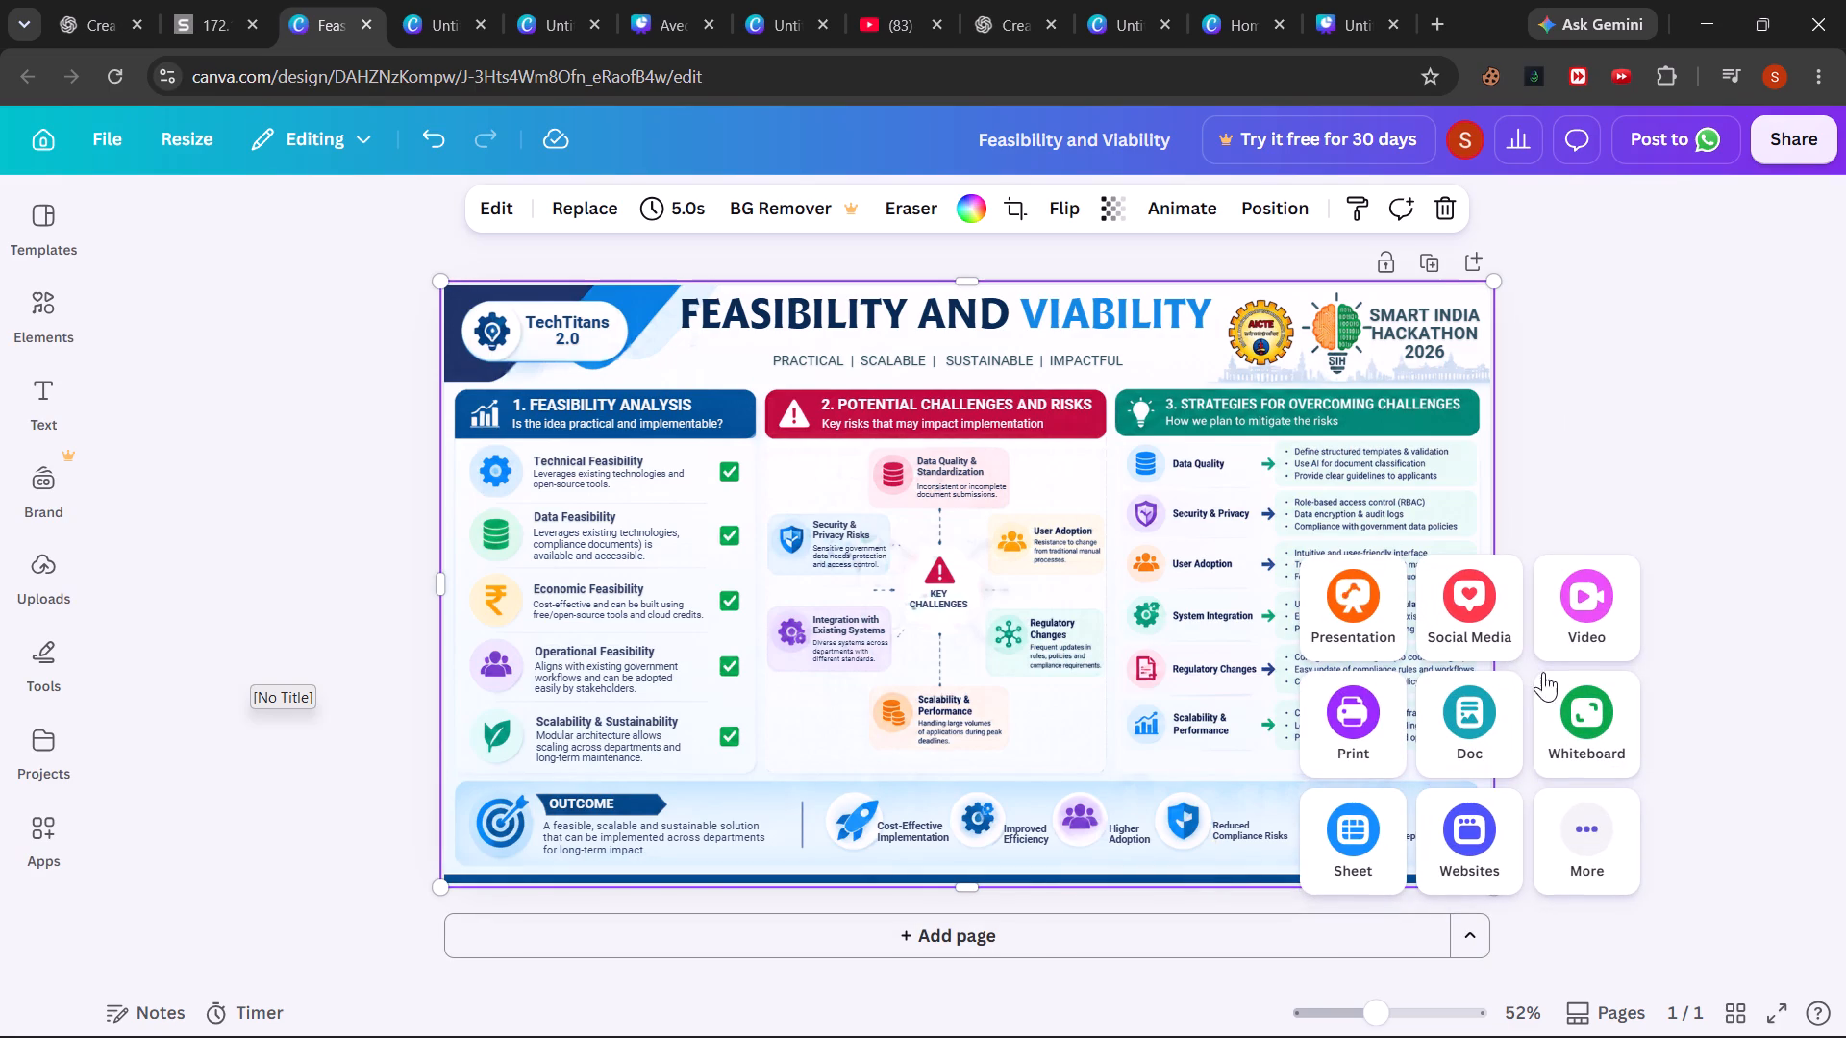
{"action": "left_click", "coordinate": [1632, 375]}
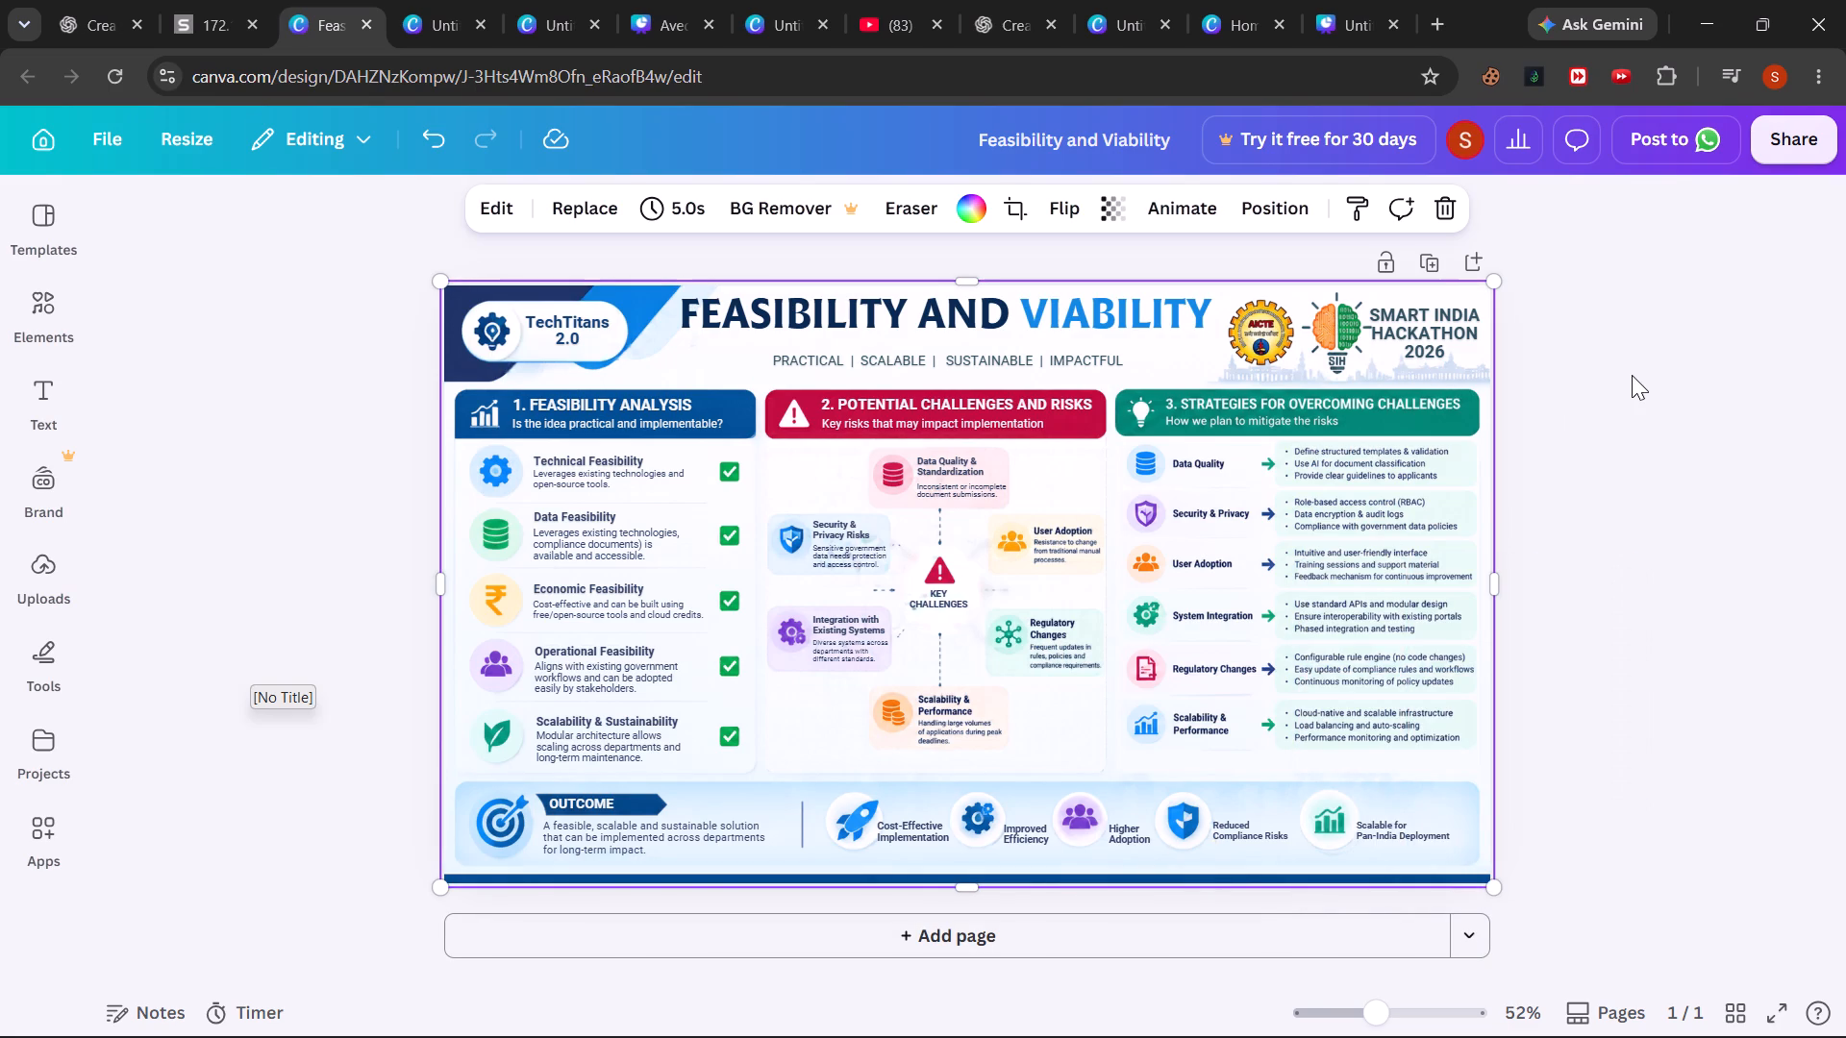
{"action": "left_click", "coordinate": [1645, 610]}
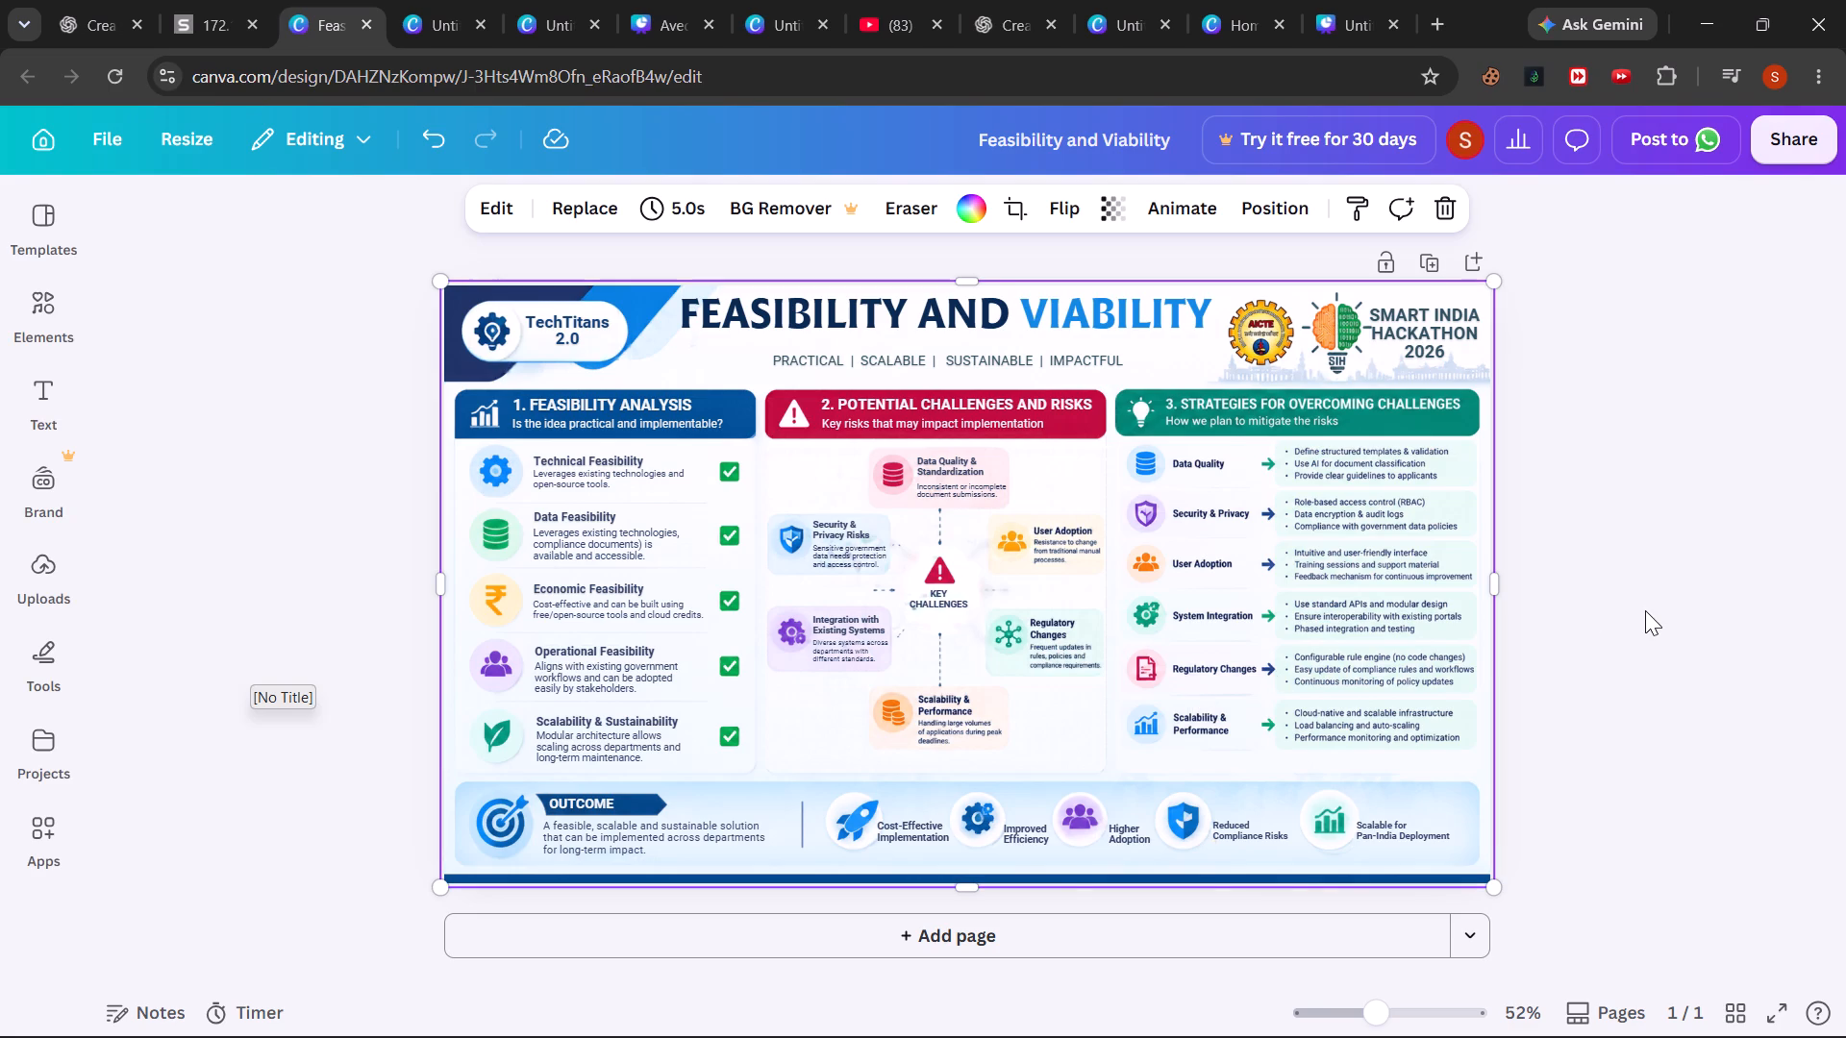
{"action": "right_click", "coordinate": [1256, 581]}
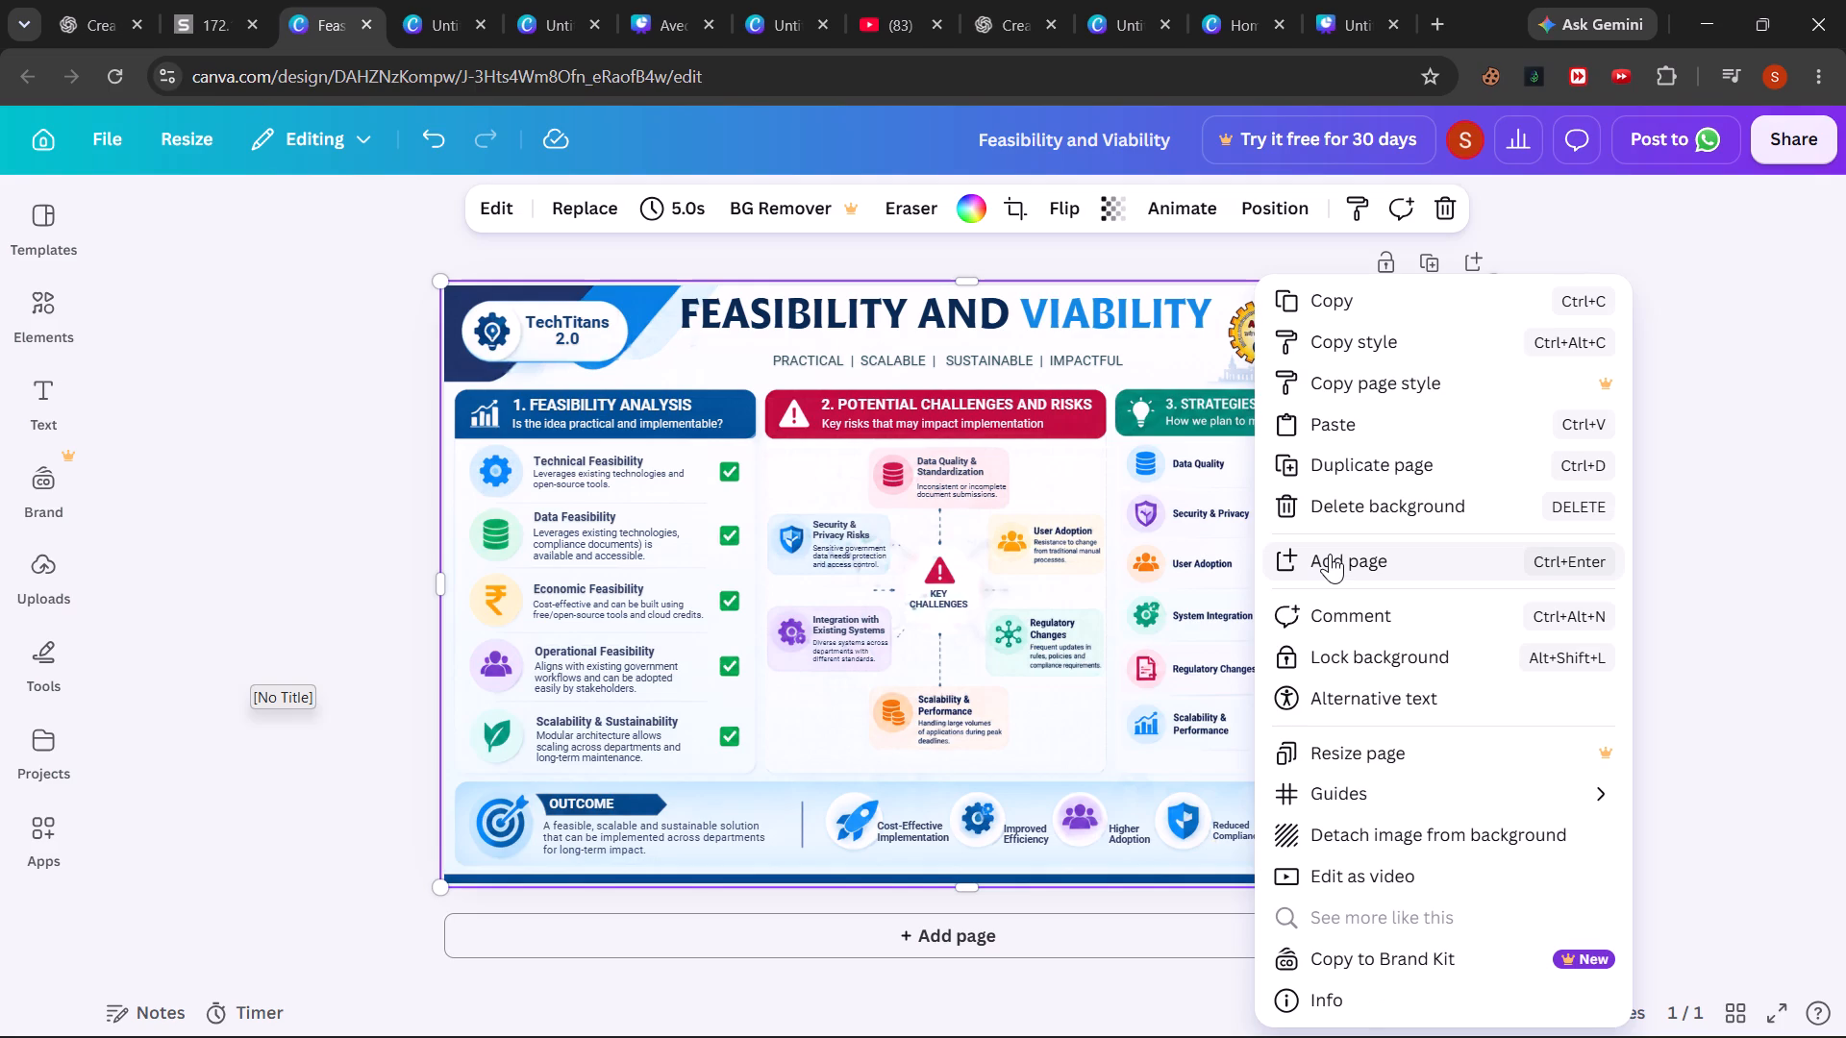
{"action": "left_click", "coordinate": [1433, 301]}
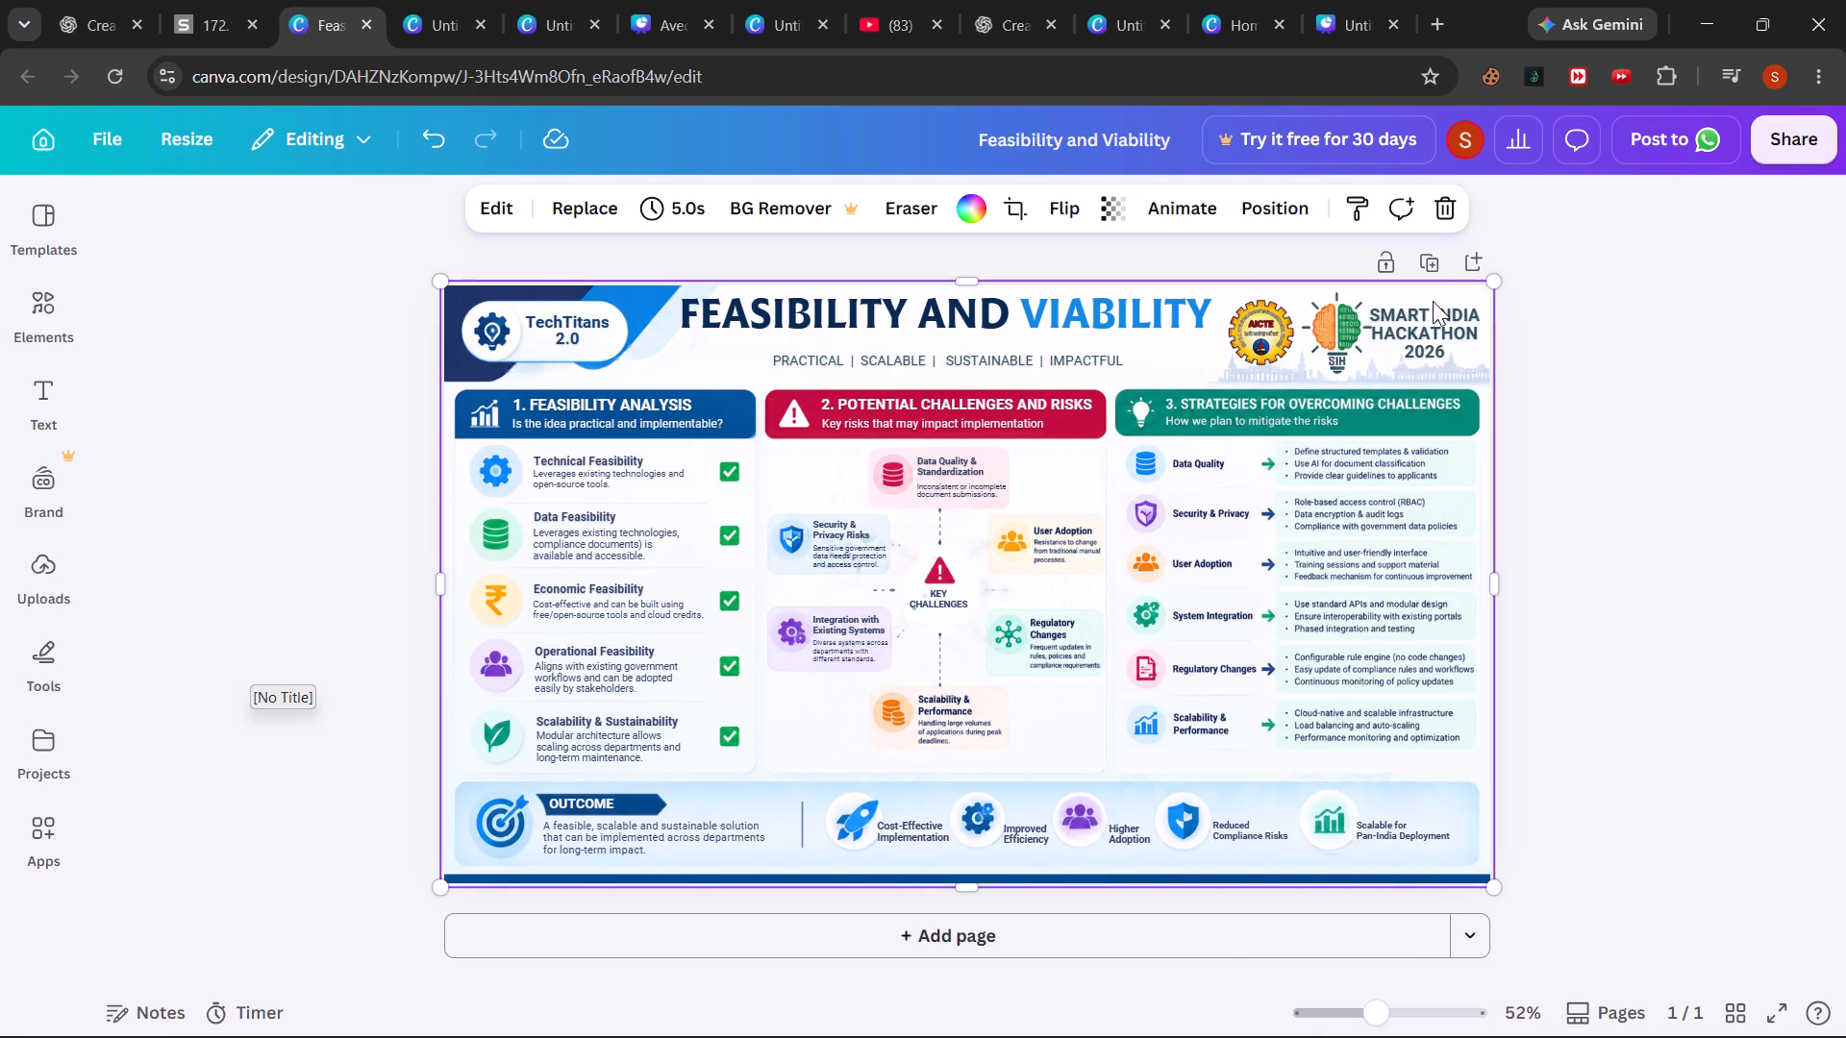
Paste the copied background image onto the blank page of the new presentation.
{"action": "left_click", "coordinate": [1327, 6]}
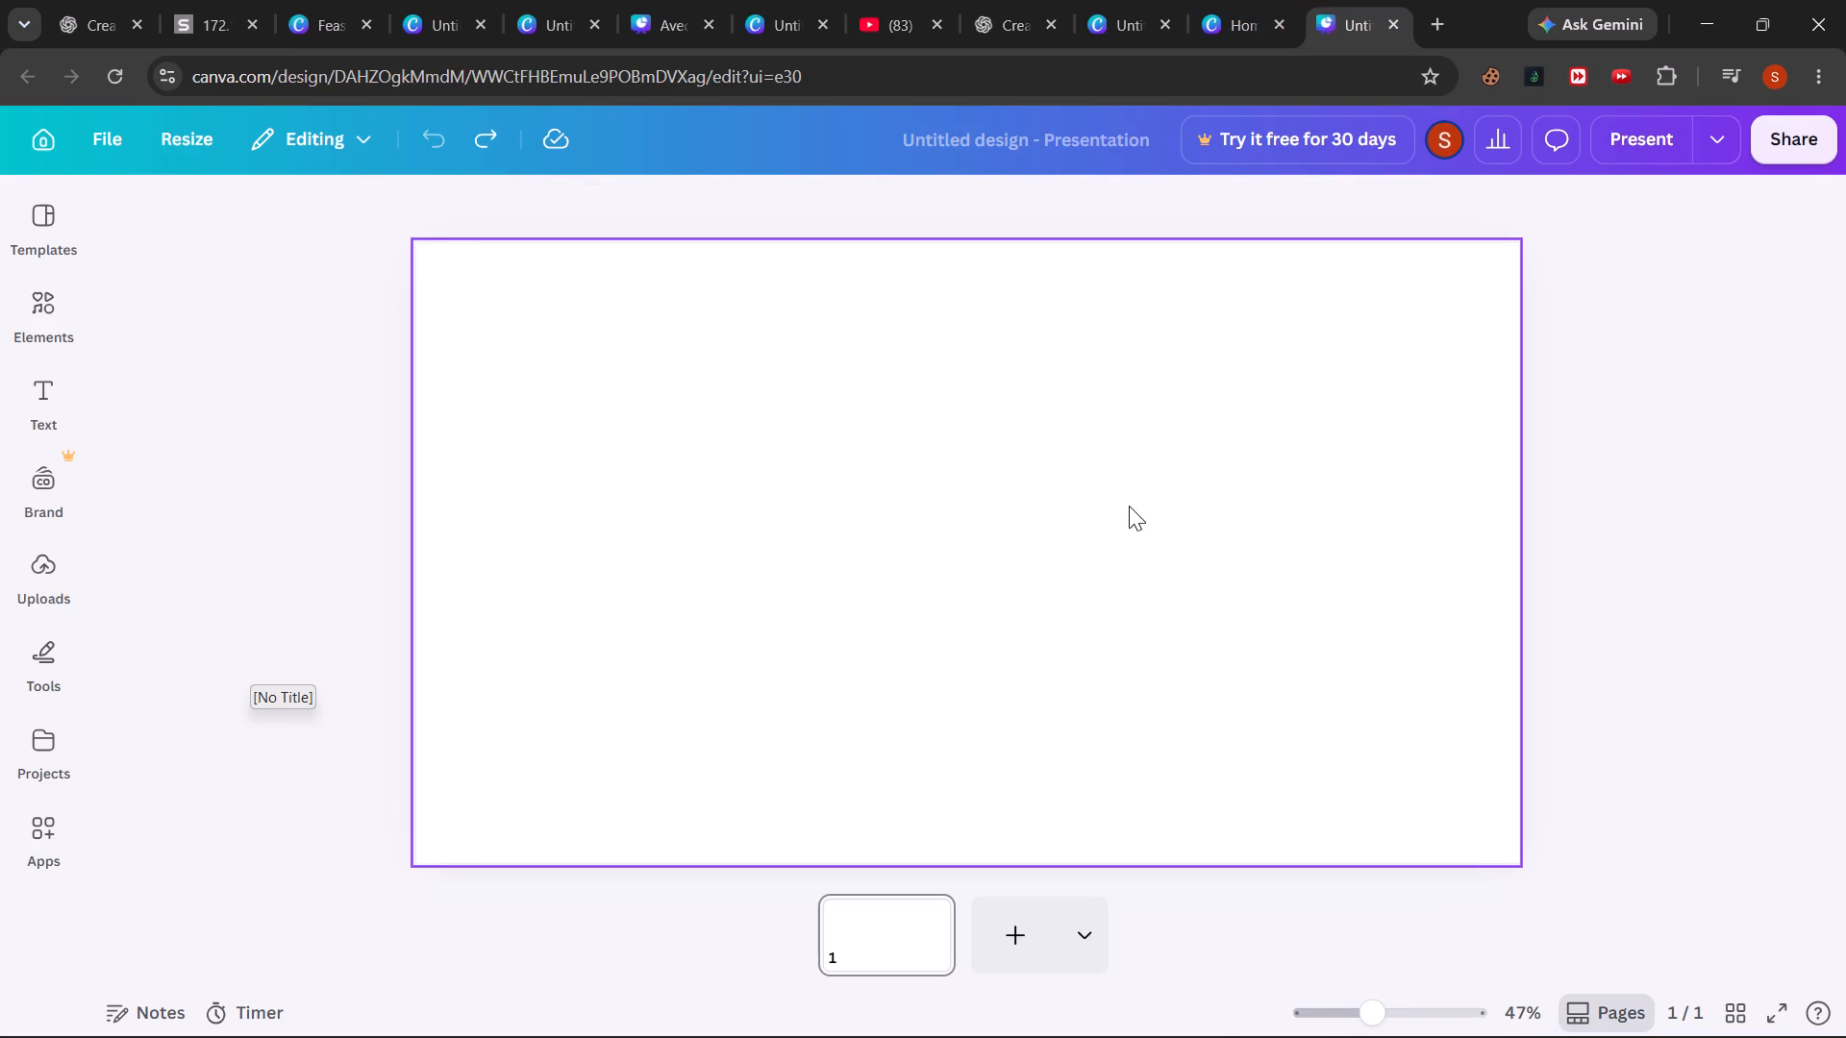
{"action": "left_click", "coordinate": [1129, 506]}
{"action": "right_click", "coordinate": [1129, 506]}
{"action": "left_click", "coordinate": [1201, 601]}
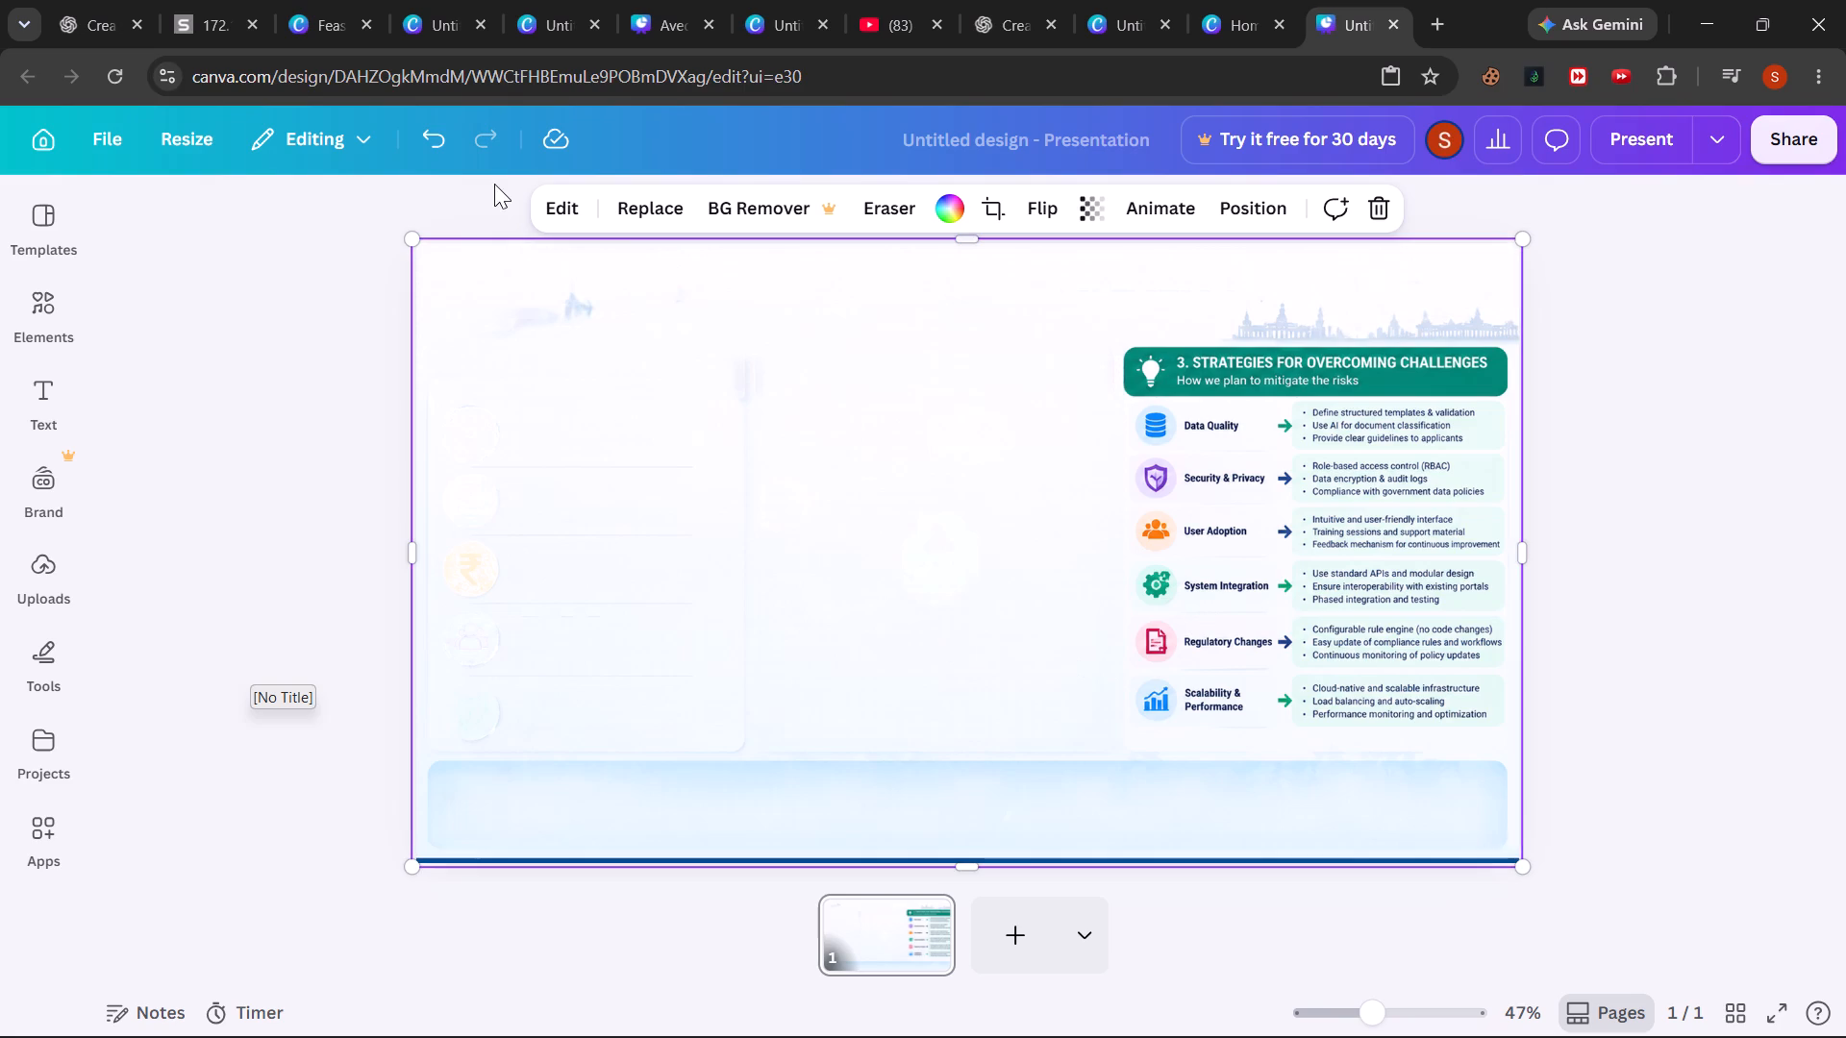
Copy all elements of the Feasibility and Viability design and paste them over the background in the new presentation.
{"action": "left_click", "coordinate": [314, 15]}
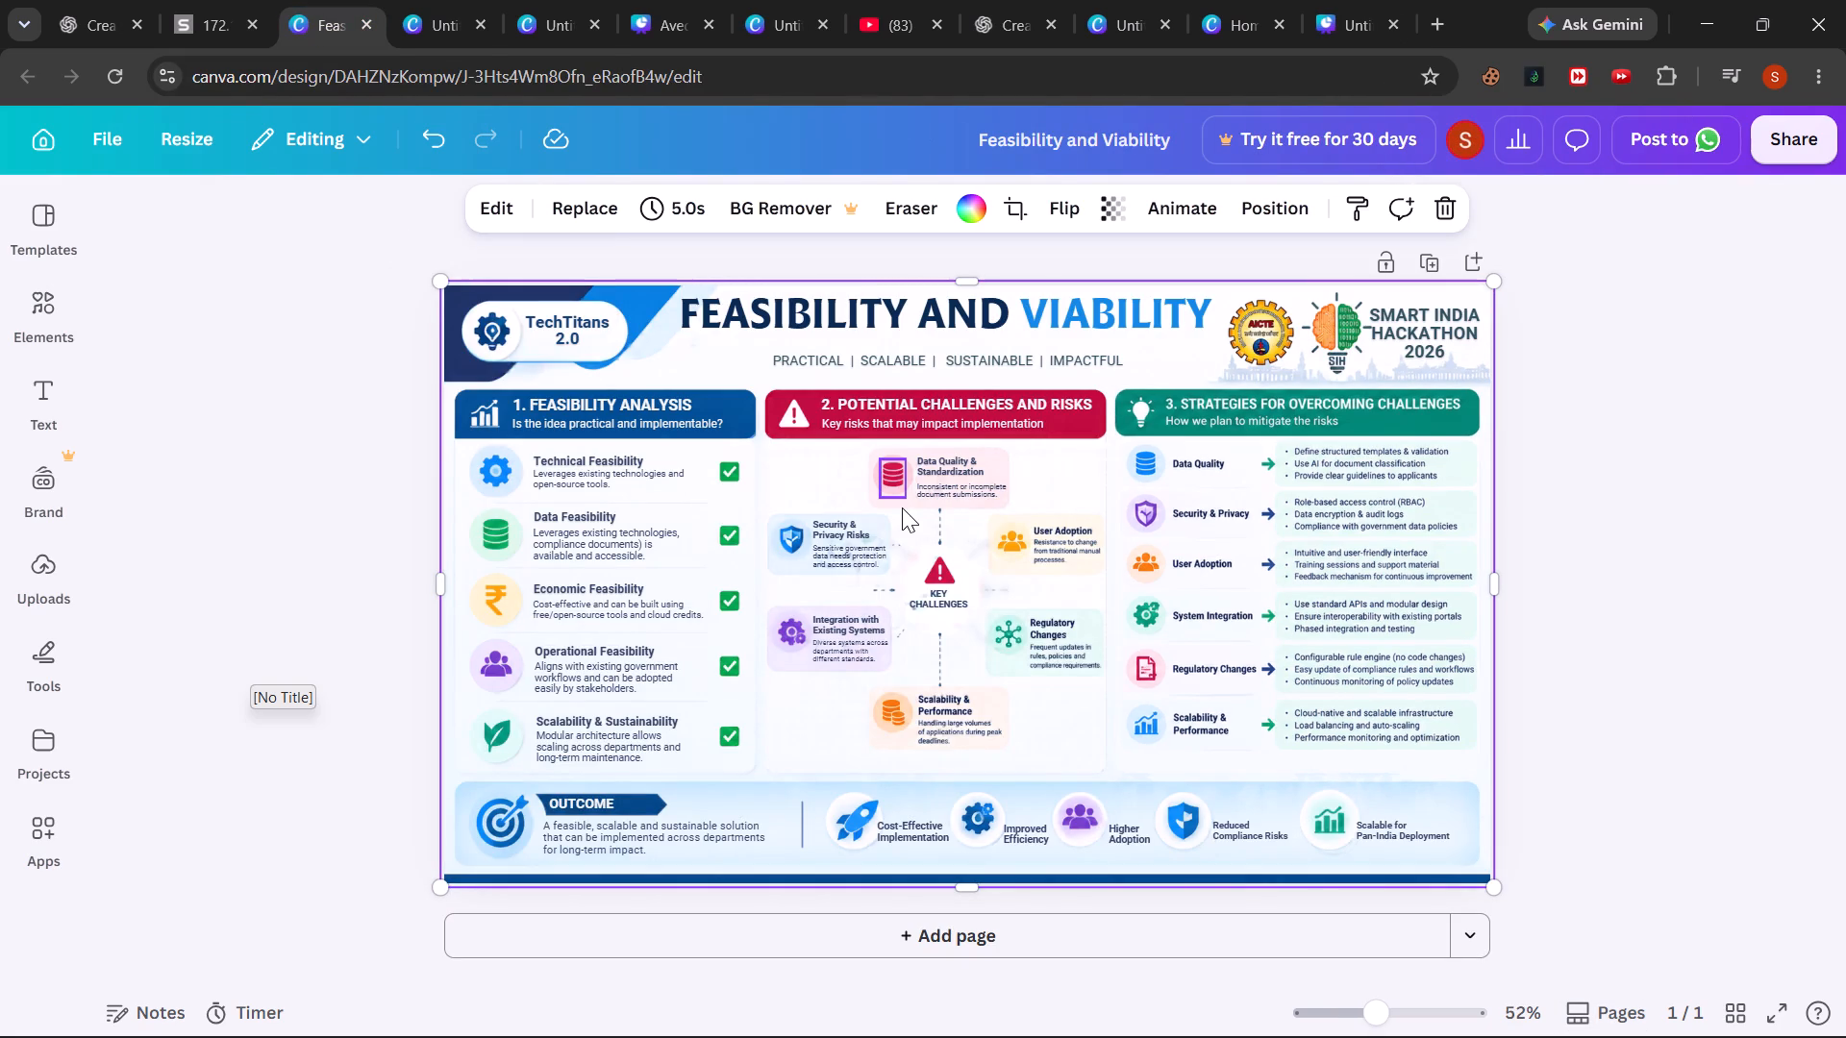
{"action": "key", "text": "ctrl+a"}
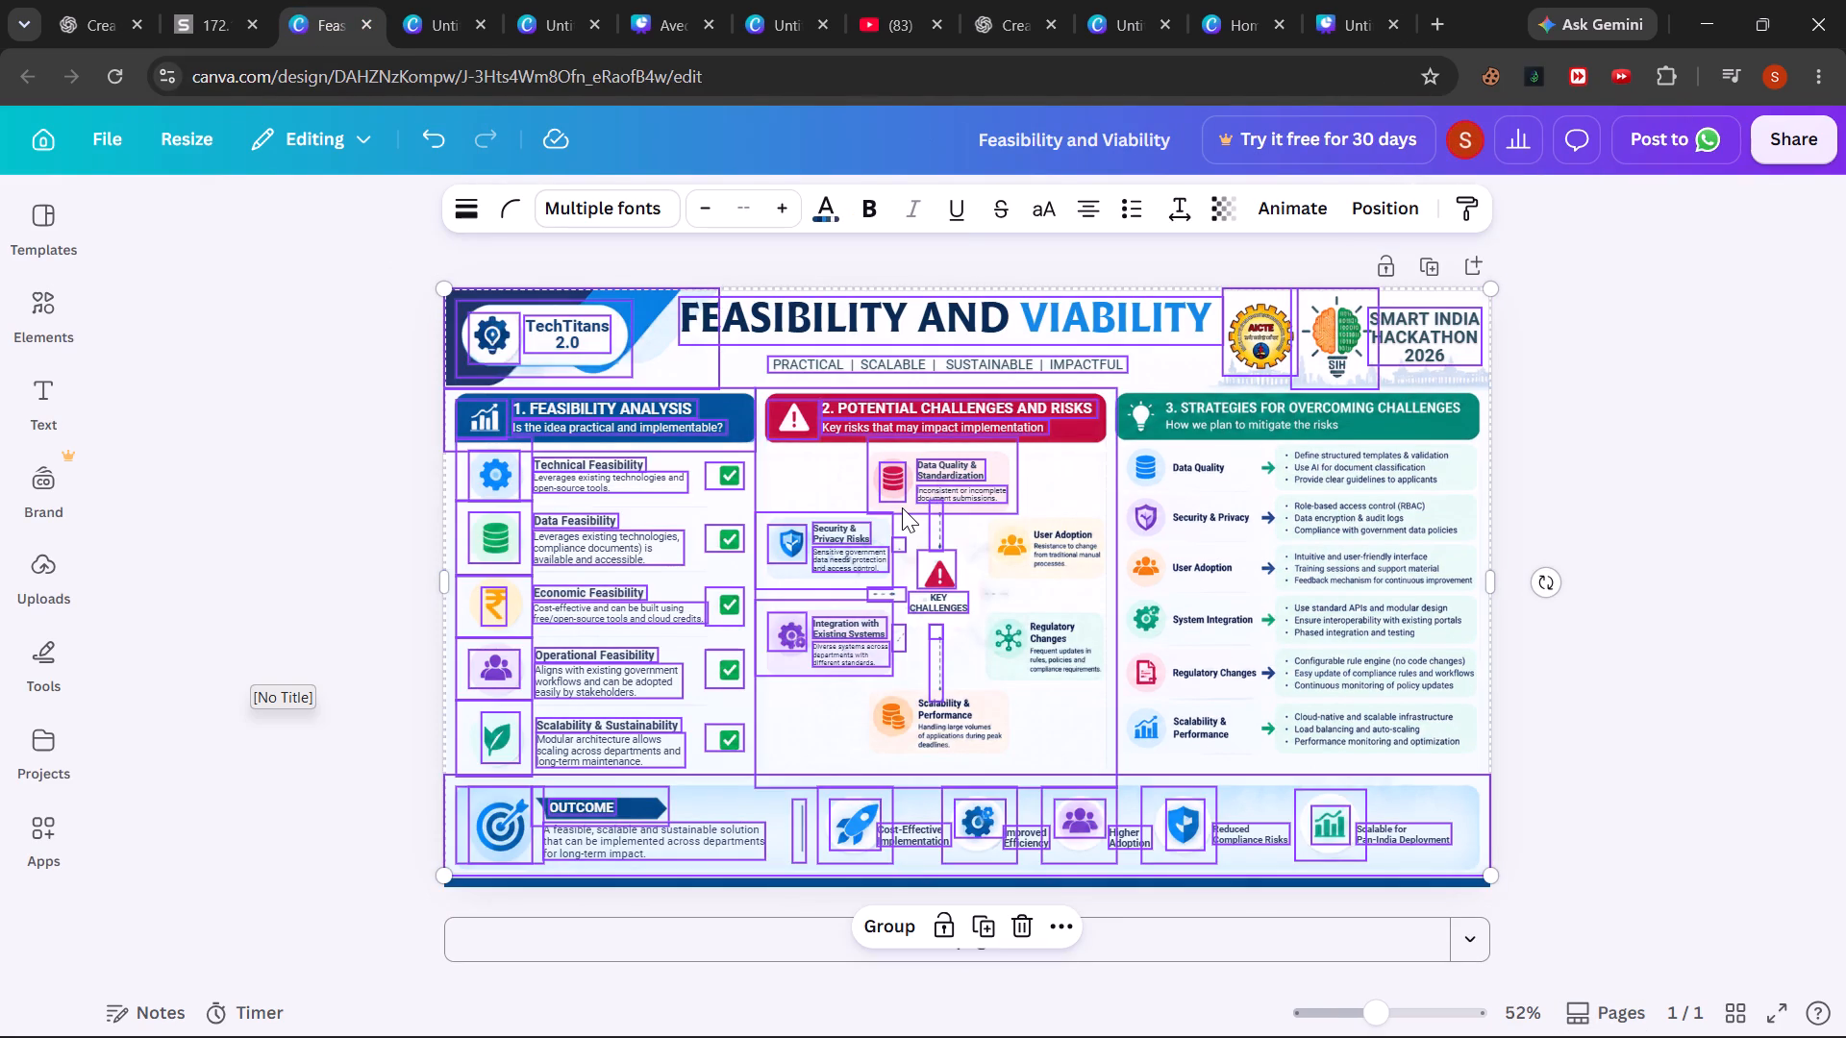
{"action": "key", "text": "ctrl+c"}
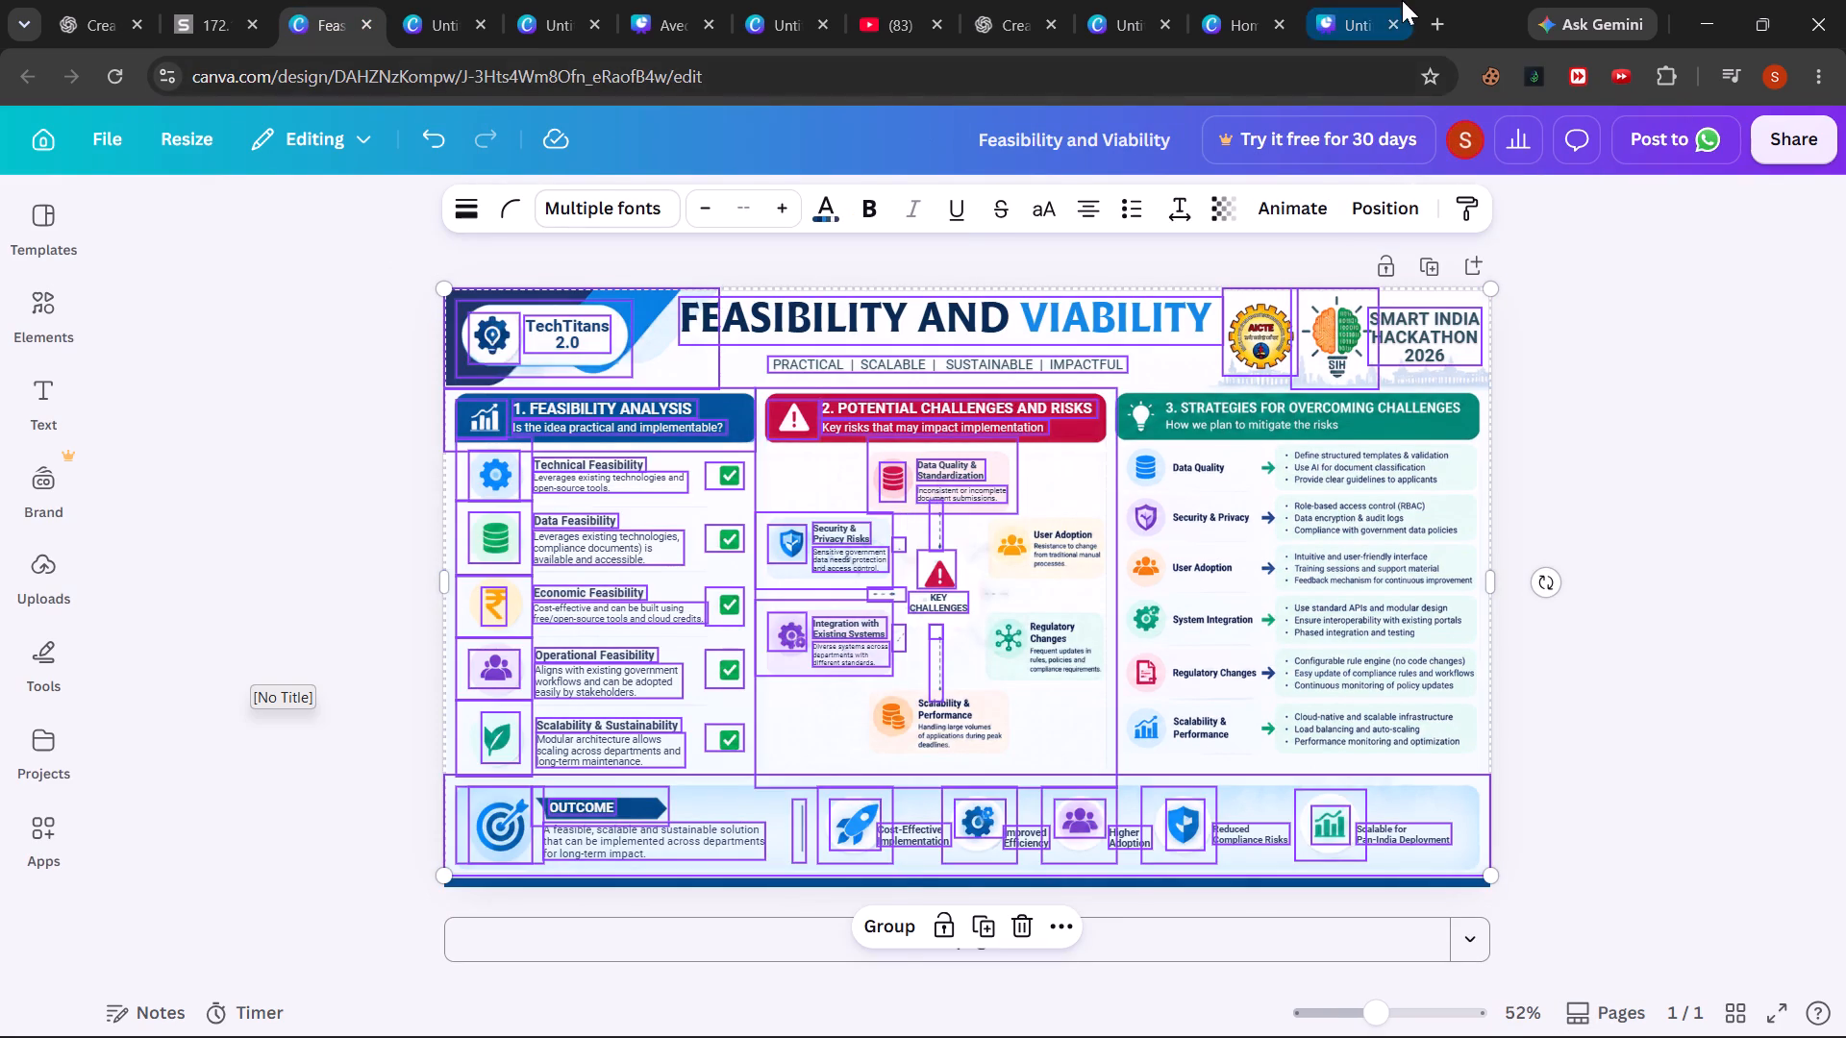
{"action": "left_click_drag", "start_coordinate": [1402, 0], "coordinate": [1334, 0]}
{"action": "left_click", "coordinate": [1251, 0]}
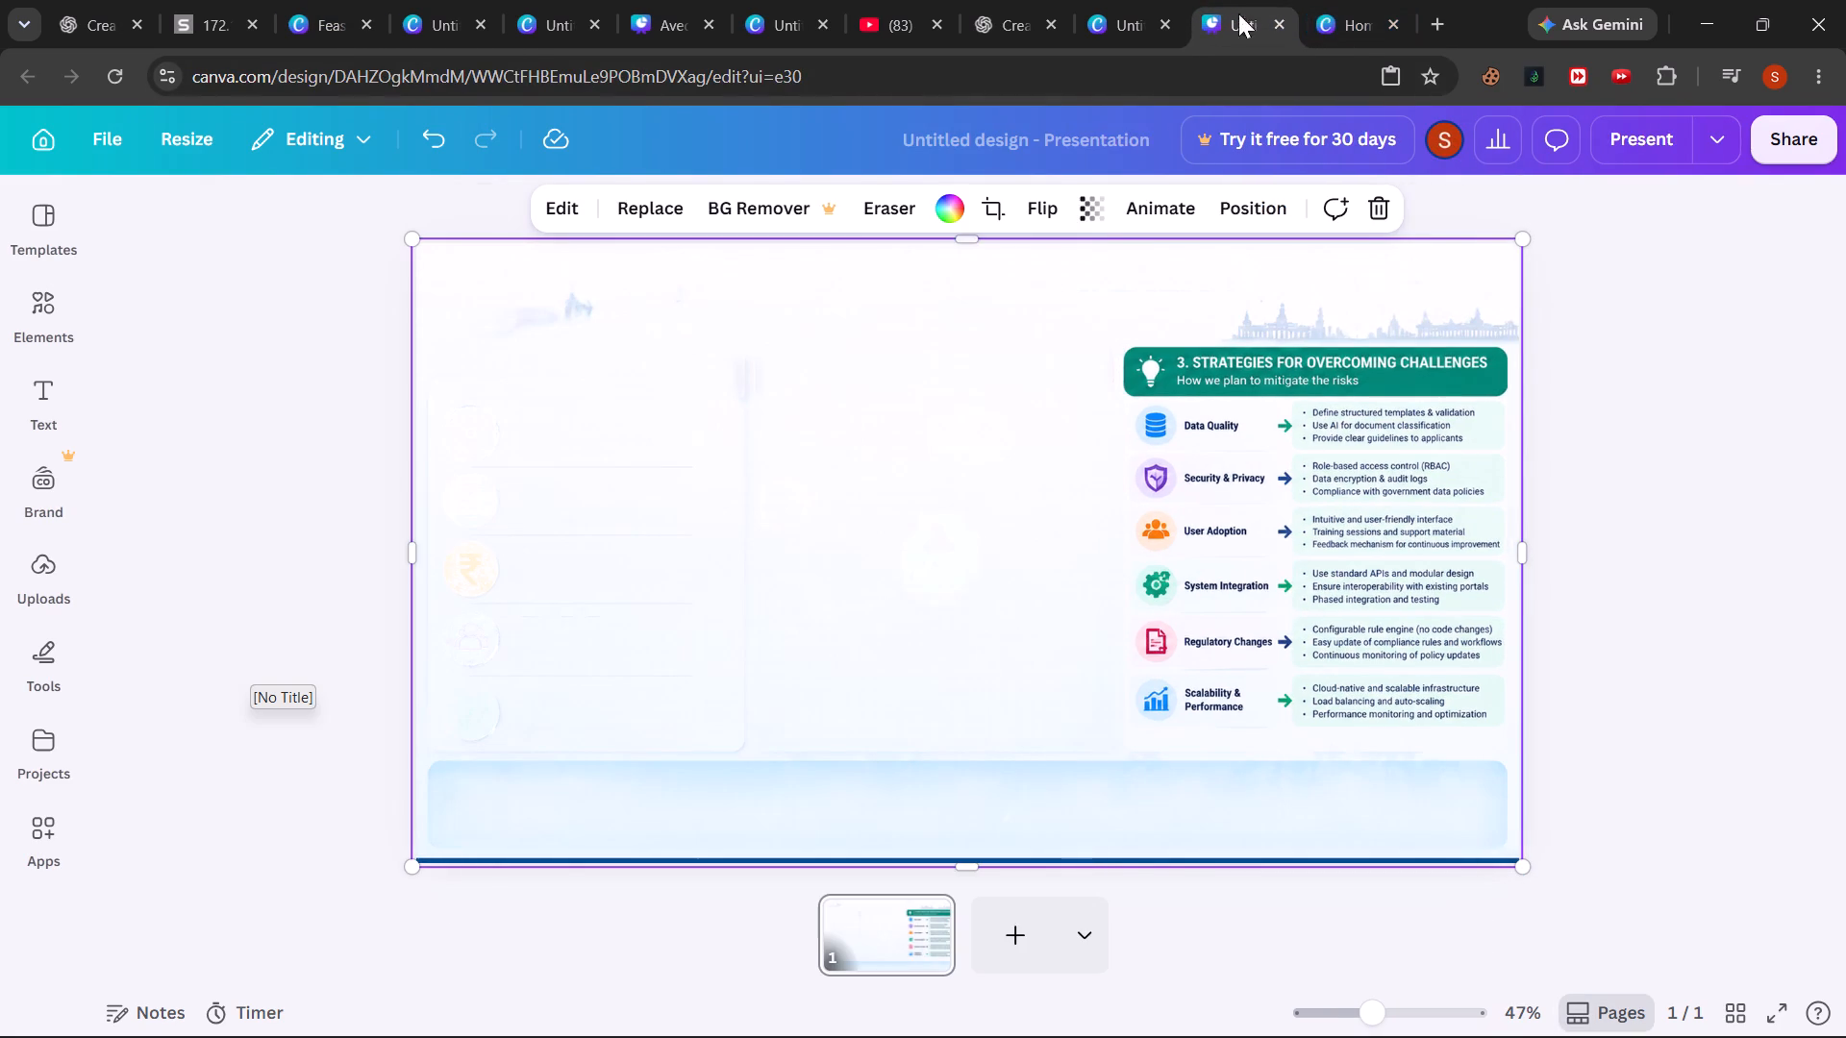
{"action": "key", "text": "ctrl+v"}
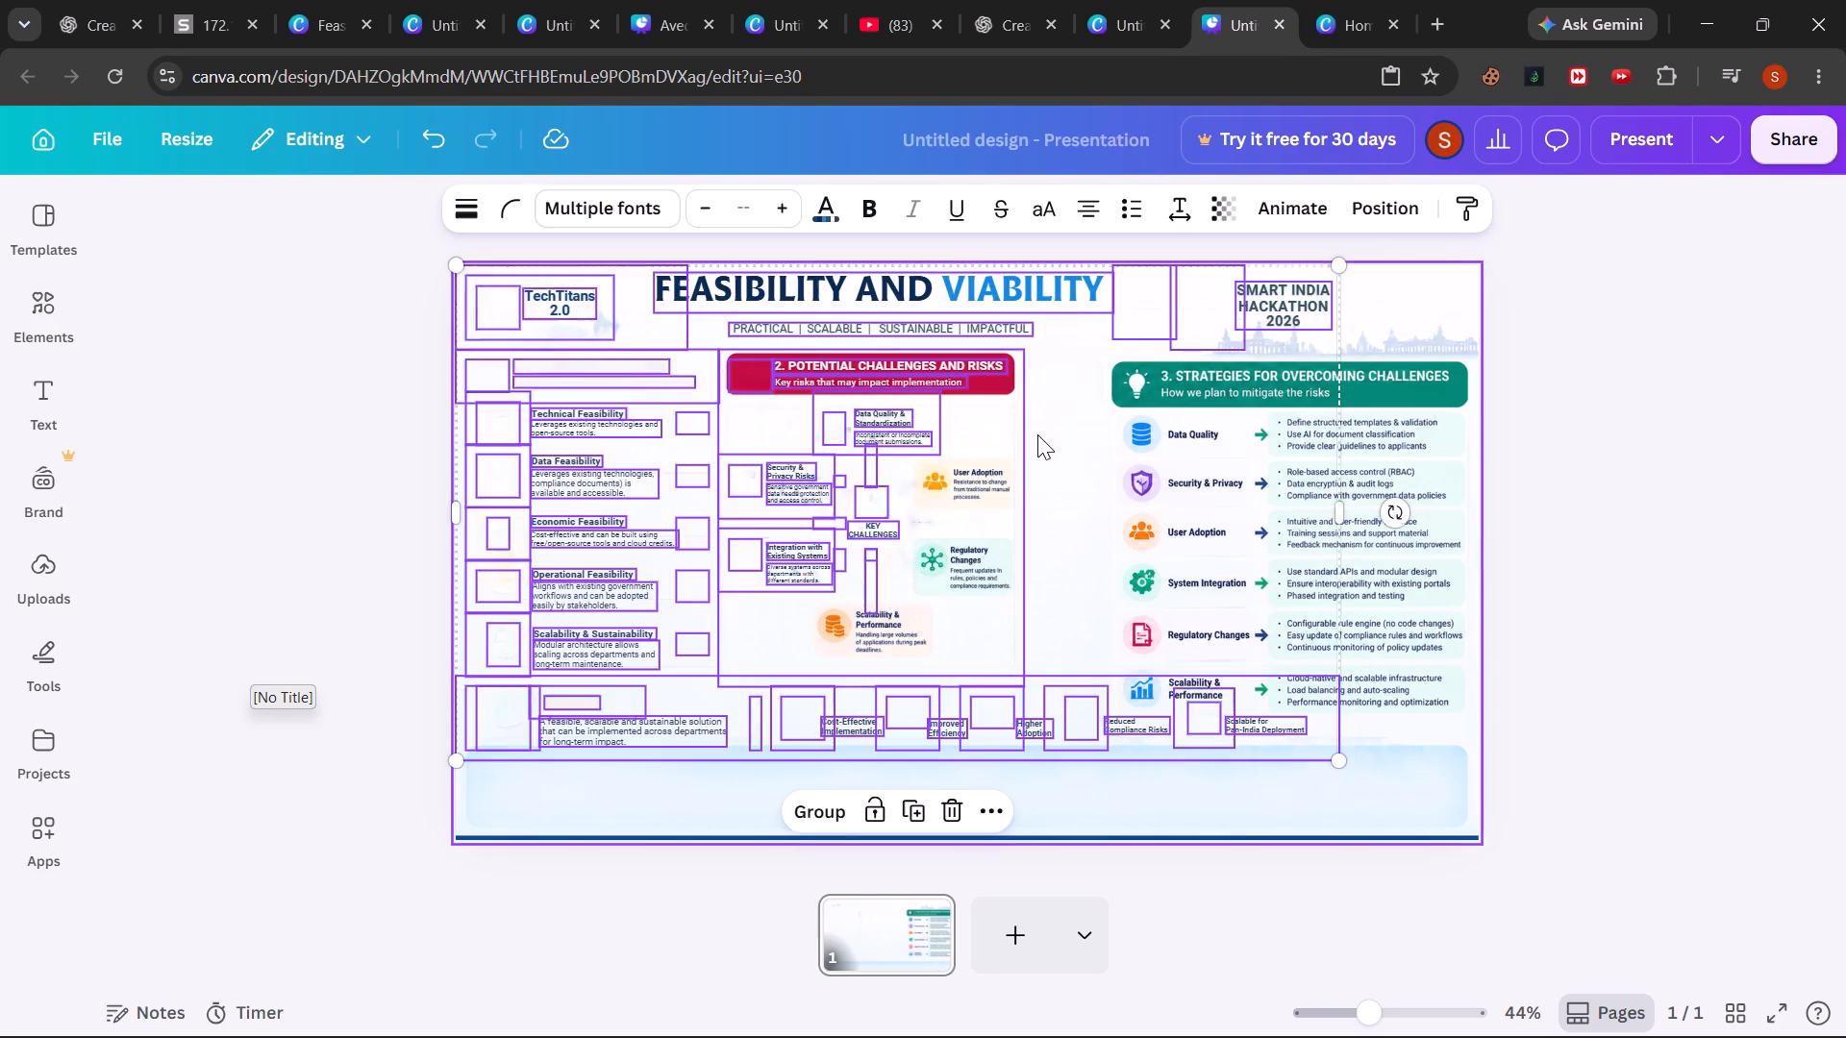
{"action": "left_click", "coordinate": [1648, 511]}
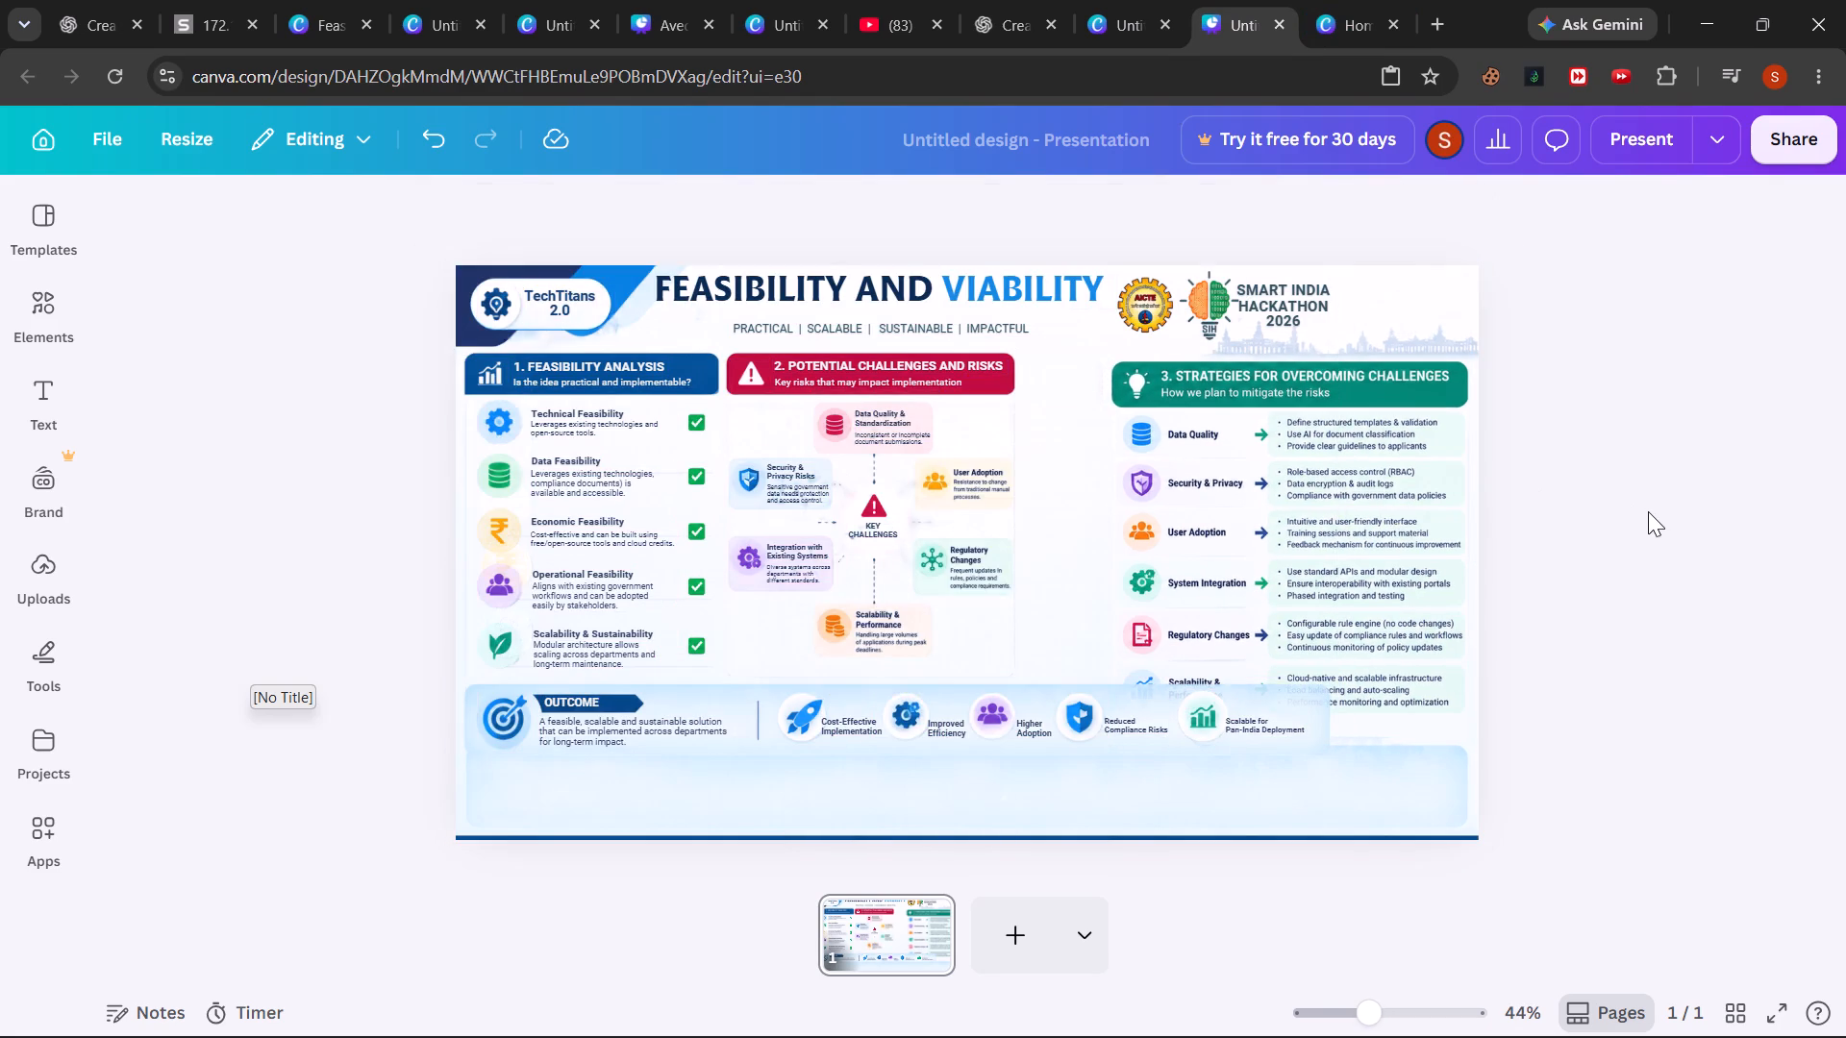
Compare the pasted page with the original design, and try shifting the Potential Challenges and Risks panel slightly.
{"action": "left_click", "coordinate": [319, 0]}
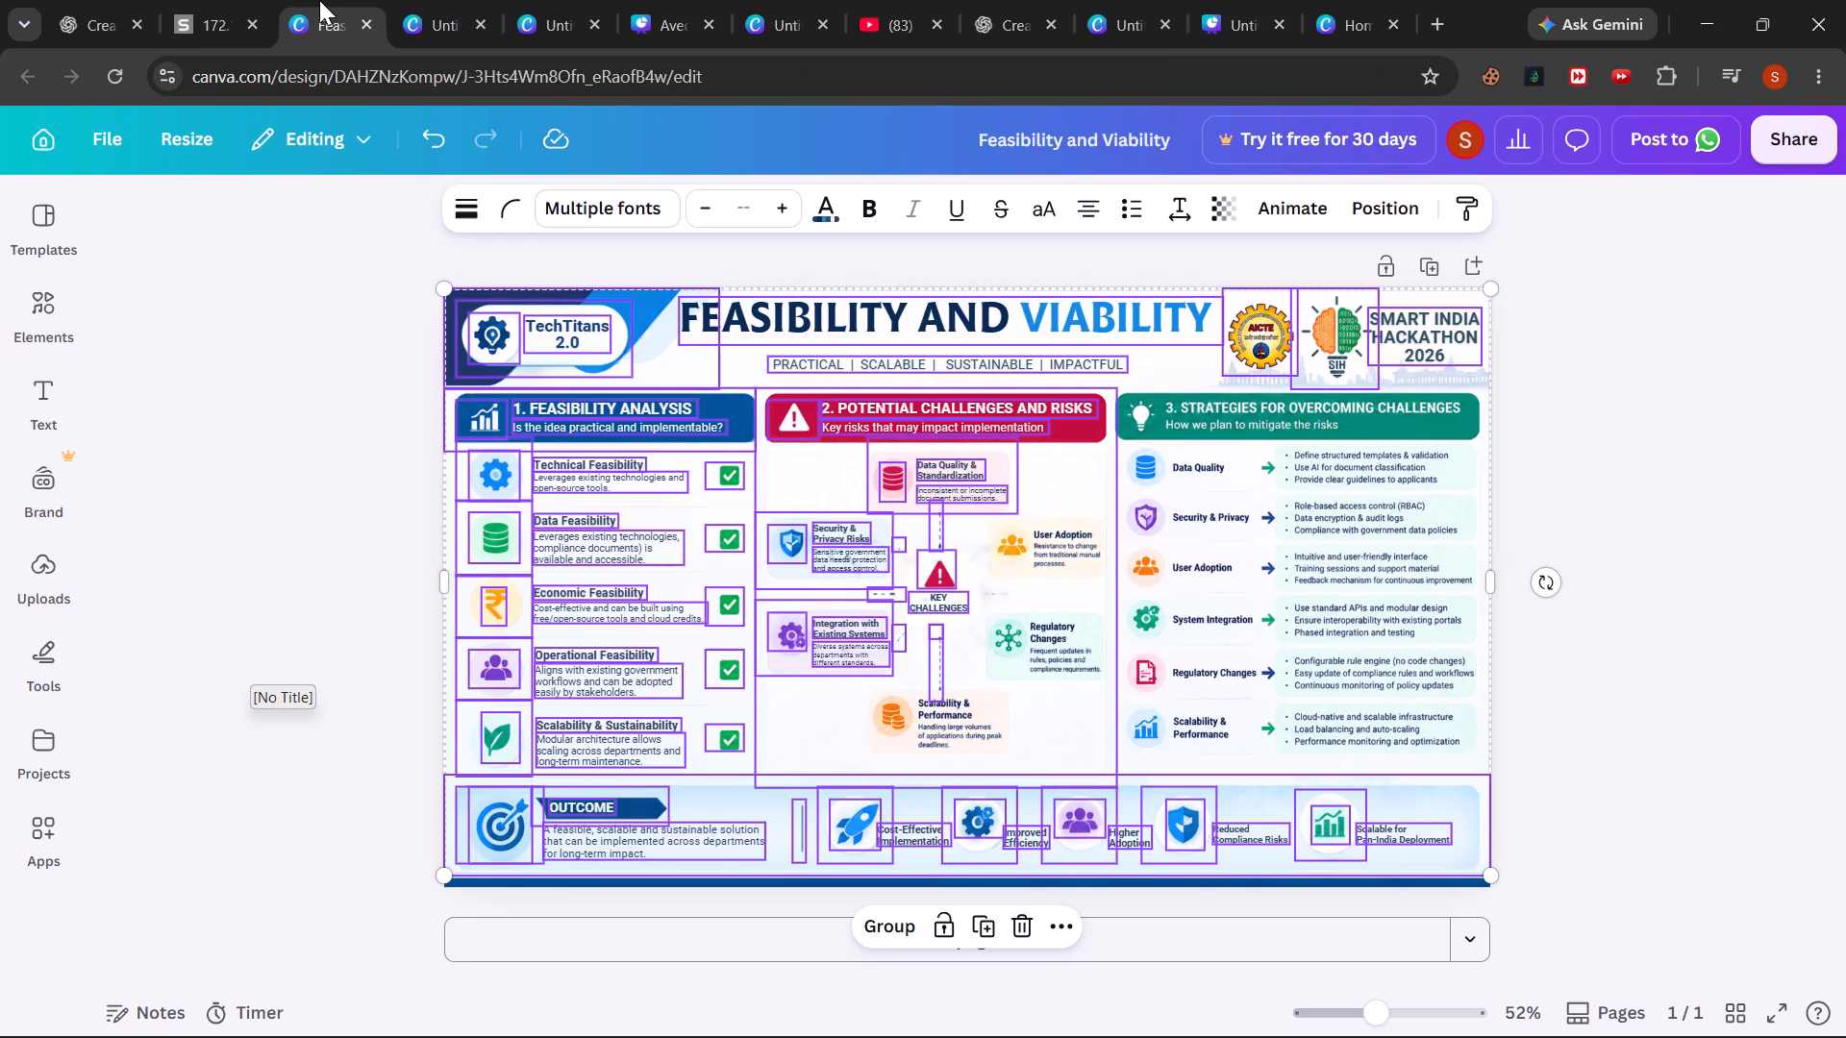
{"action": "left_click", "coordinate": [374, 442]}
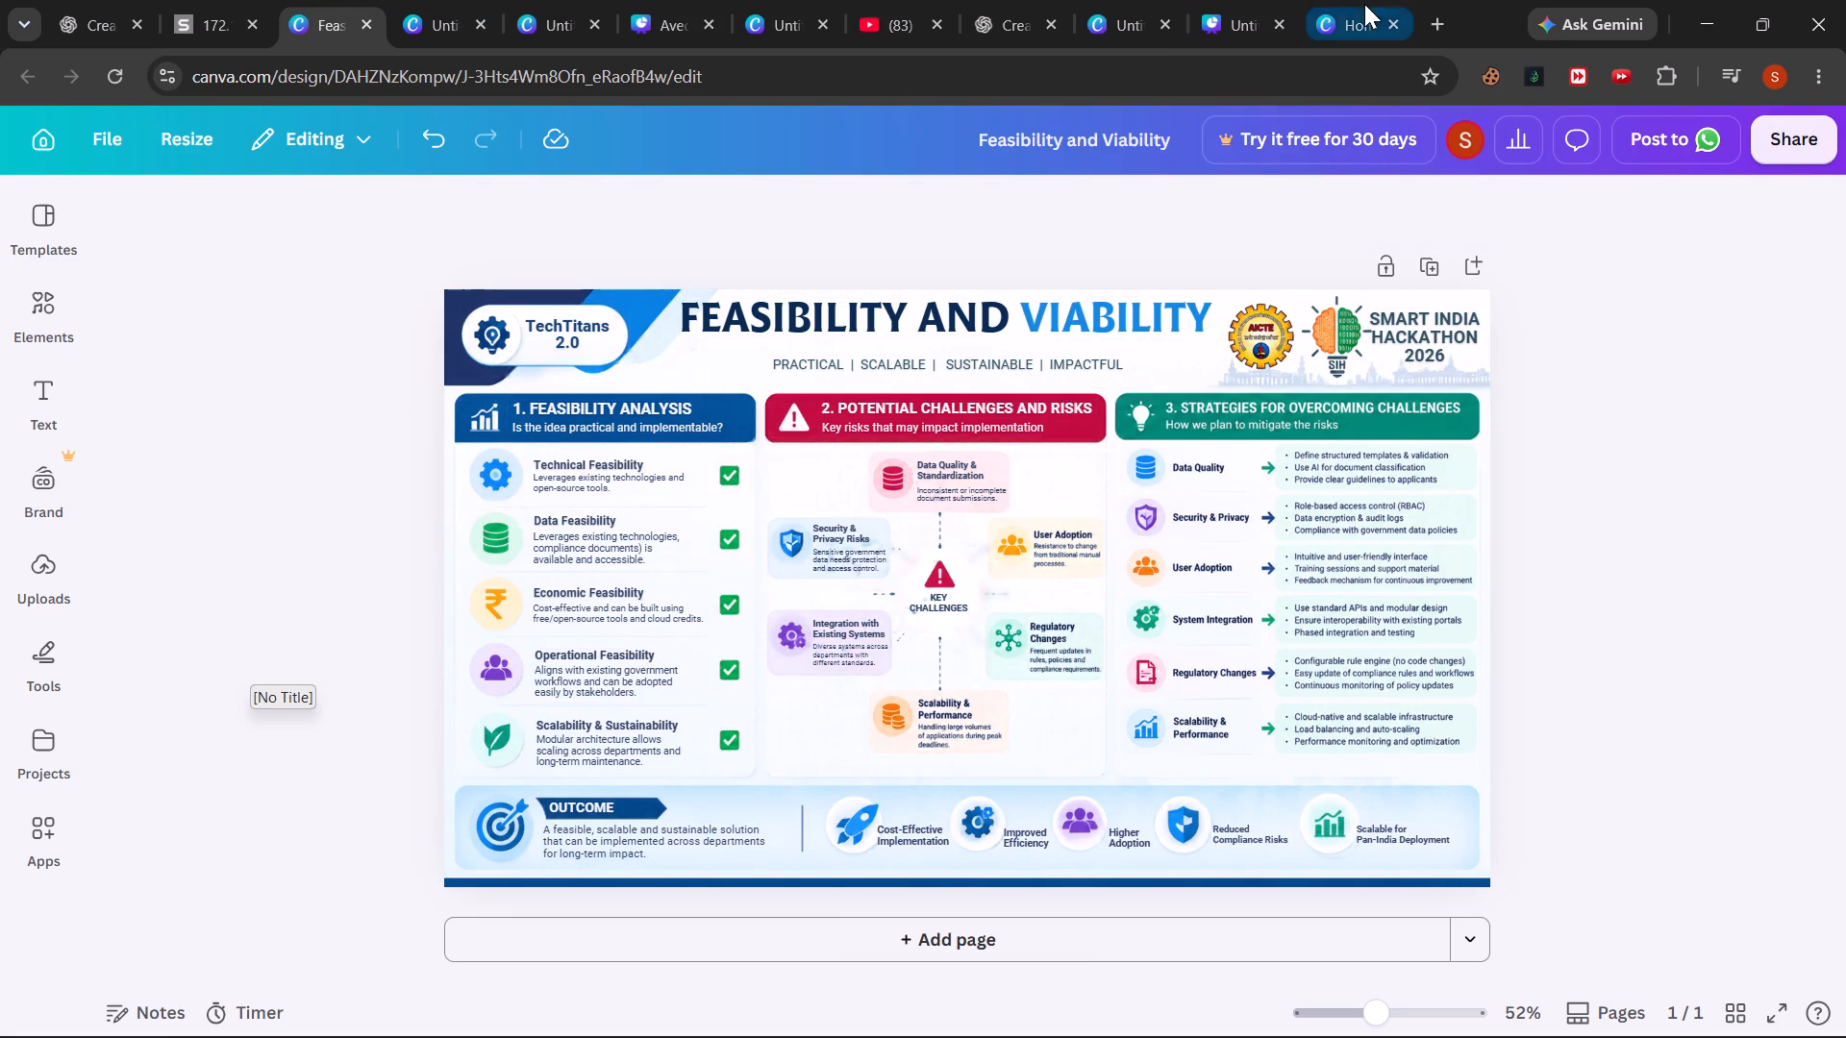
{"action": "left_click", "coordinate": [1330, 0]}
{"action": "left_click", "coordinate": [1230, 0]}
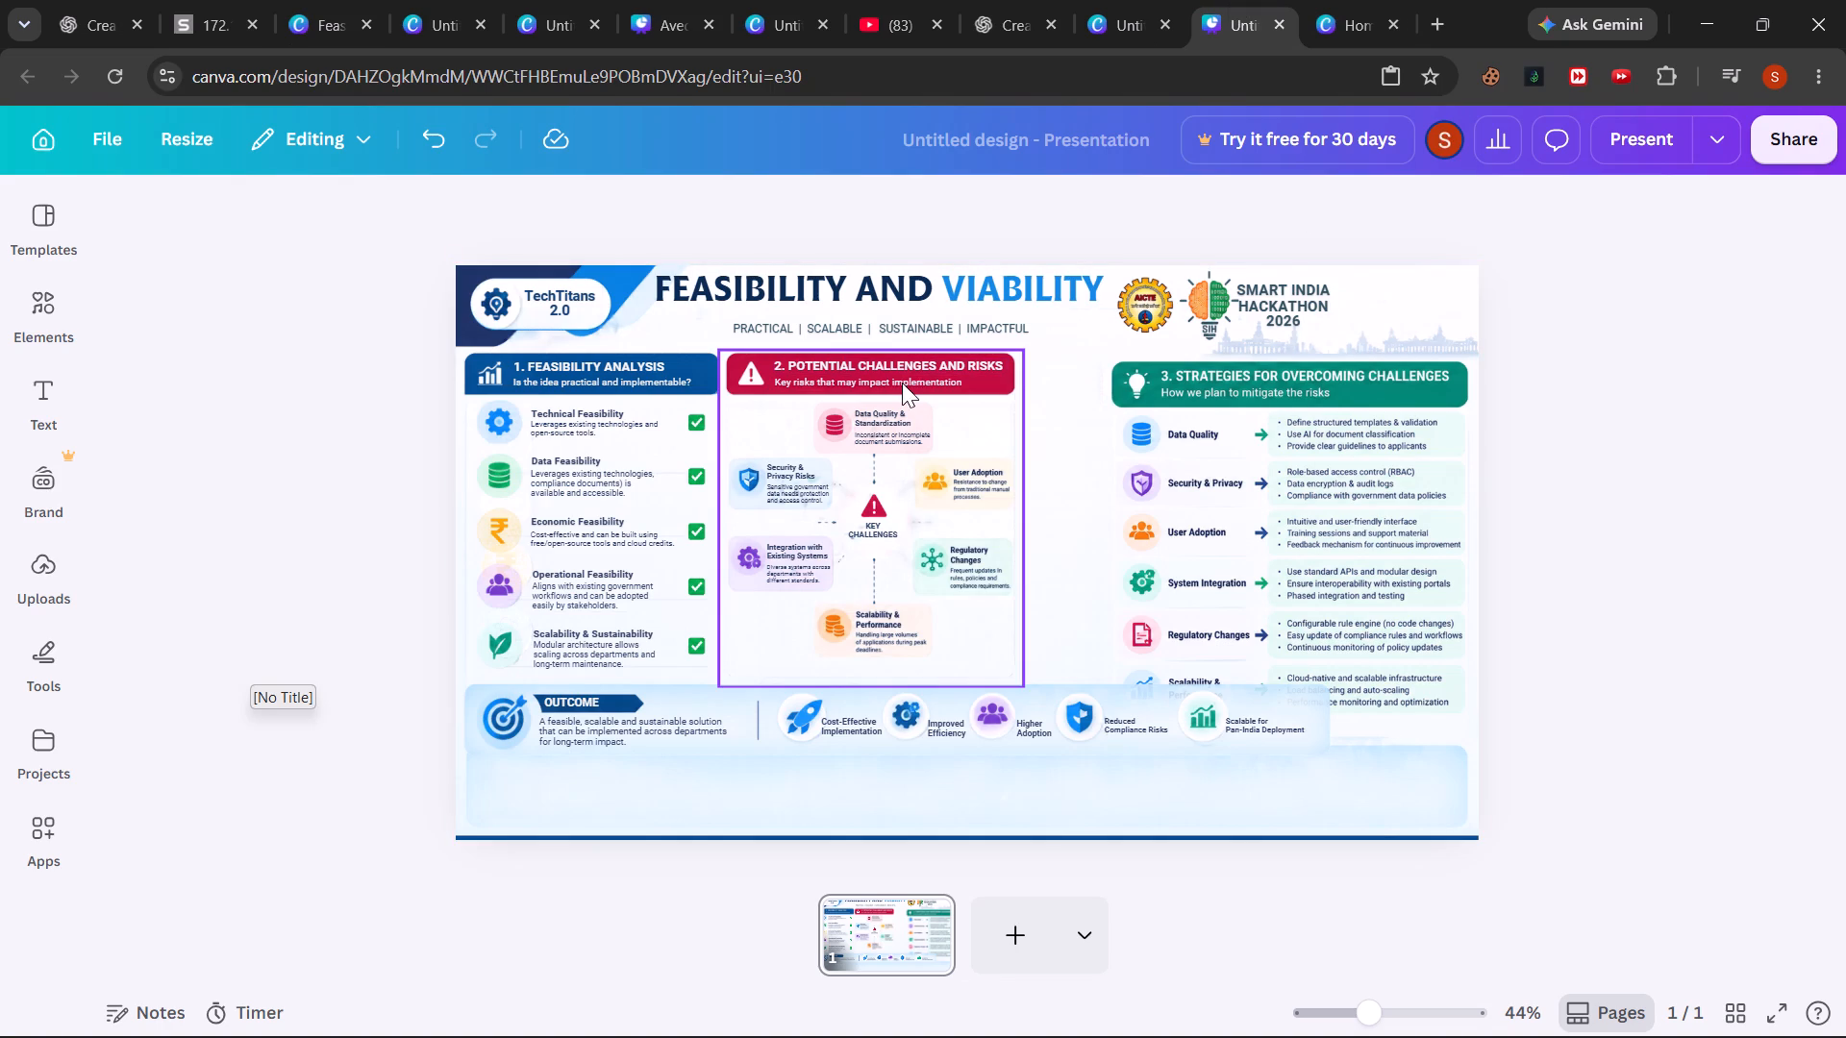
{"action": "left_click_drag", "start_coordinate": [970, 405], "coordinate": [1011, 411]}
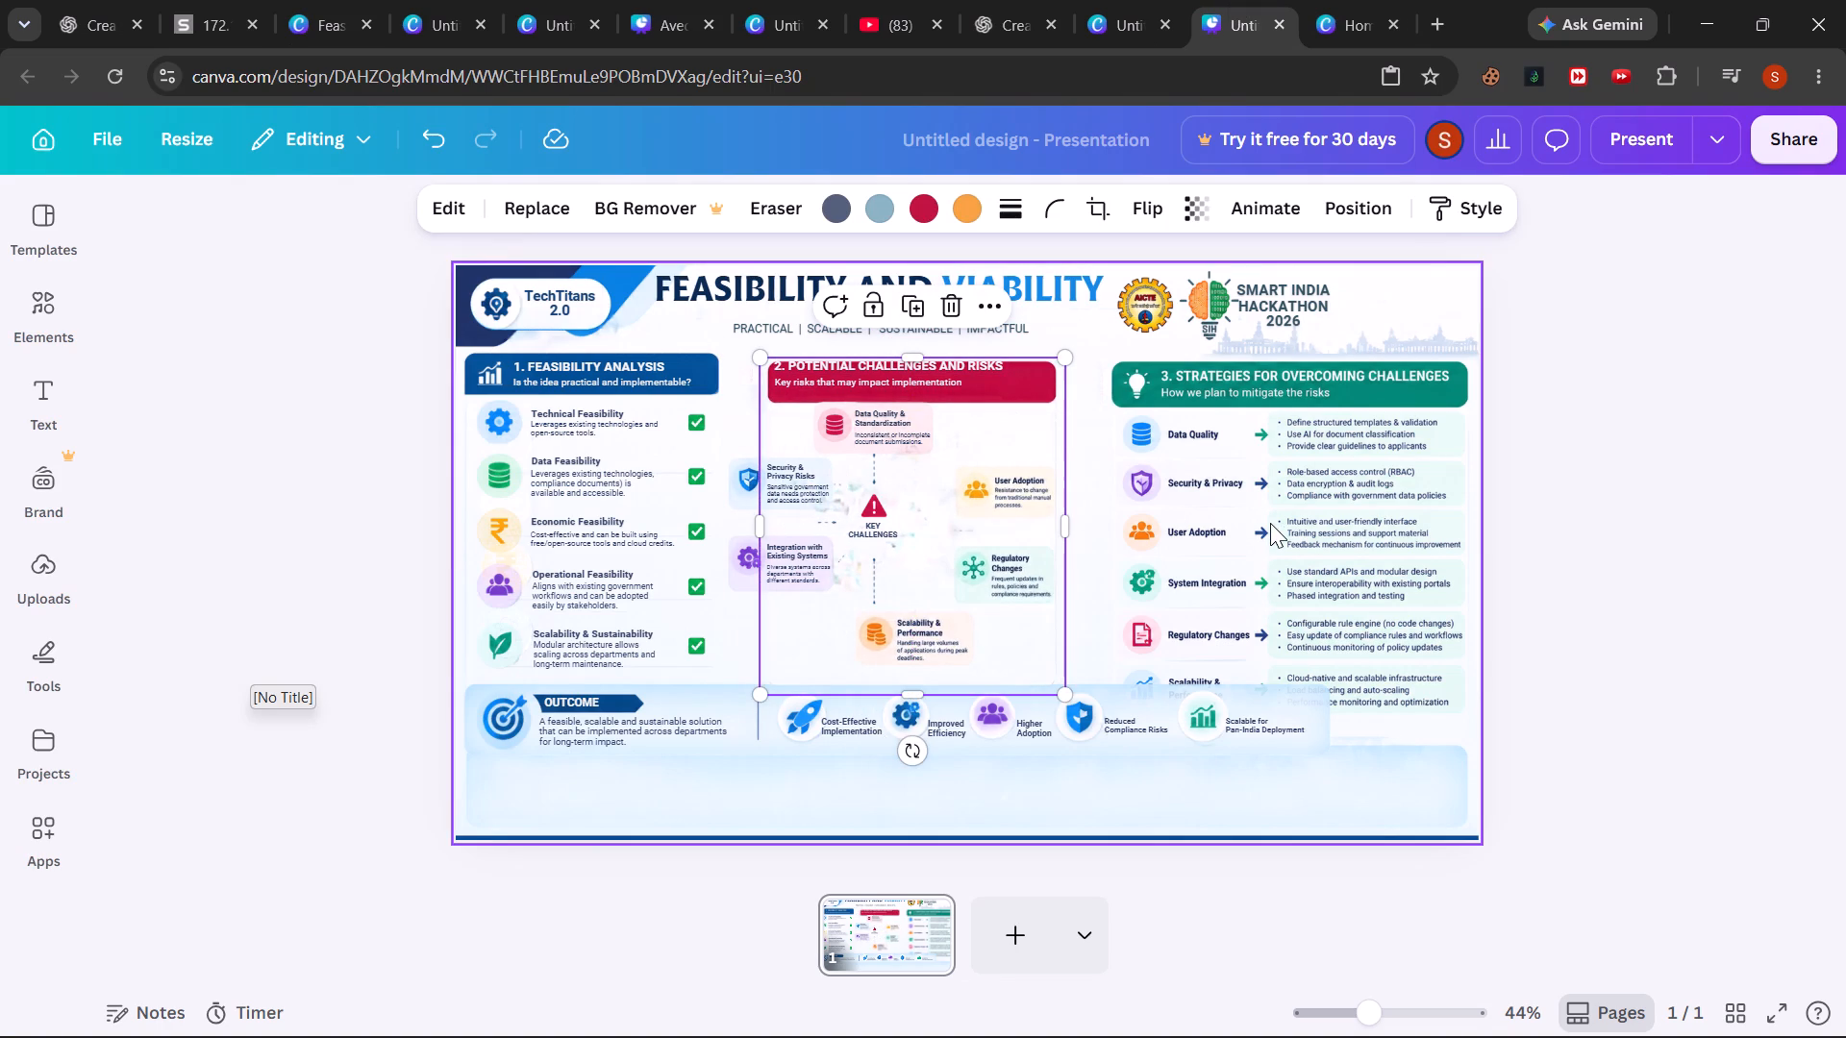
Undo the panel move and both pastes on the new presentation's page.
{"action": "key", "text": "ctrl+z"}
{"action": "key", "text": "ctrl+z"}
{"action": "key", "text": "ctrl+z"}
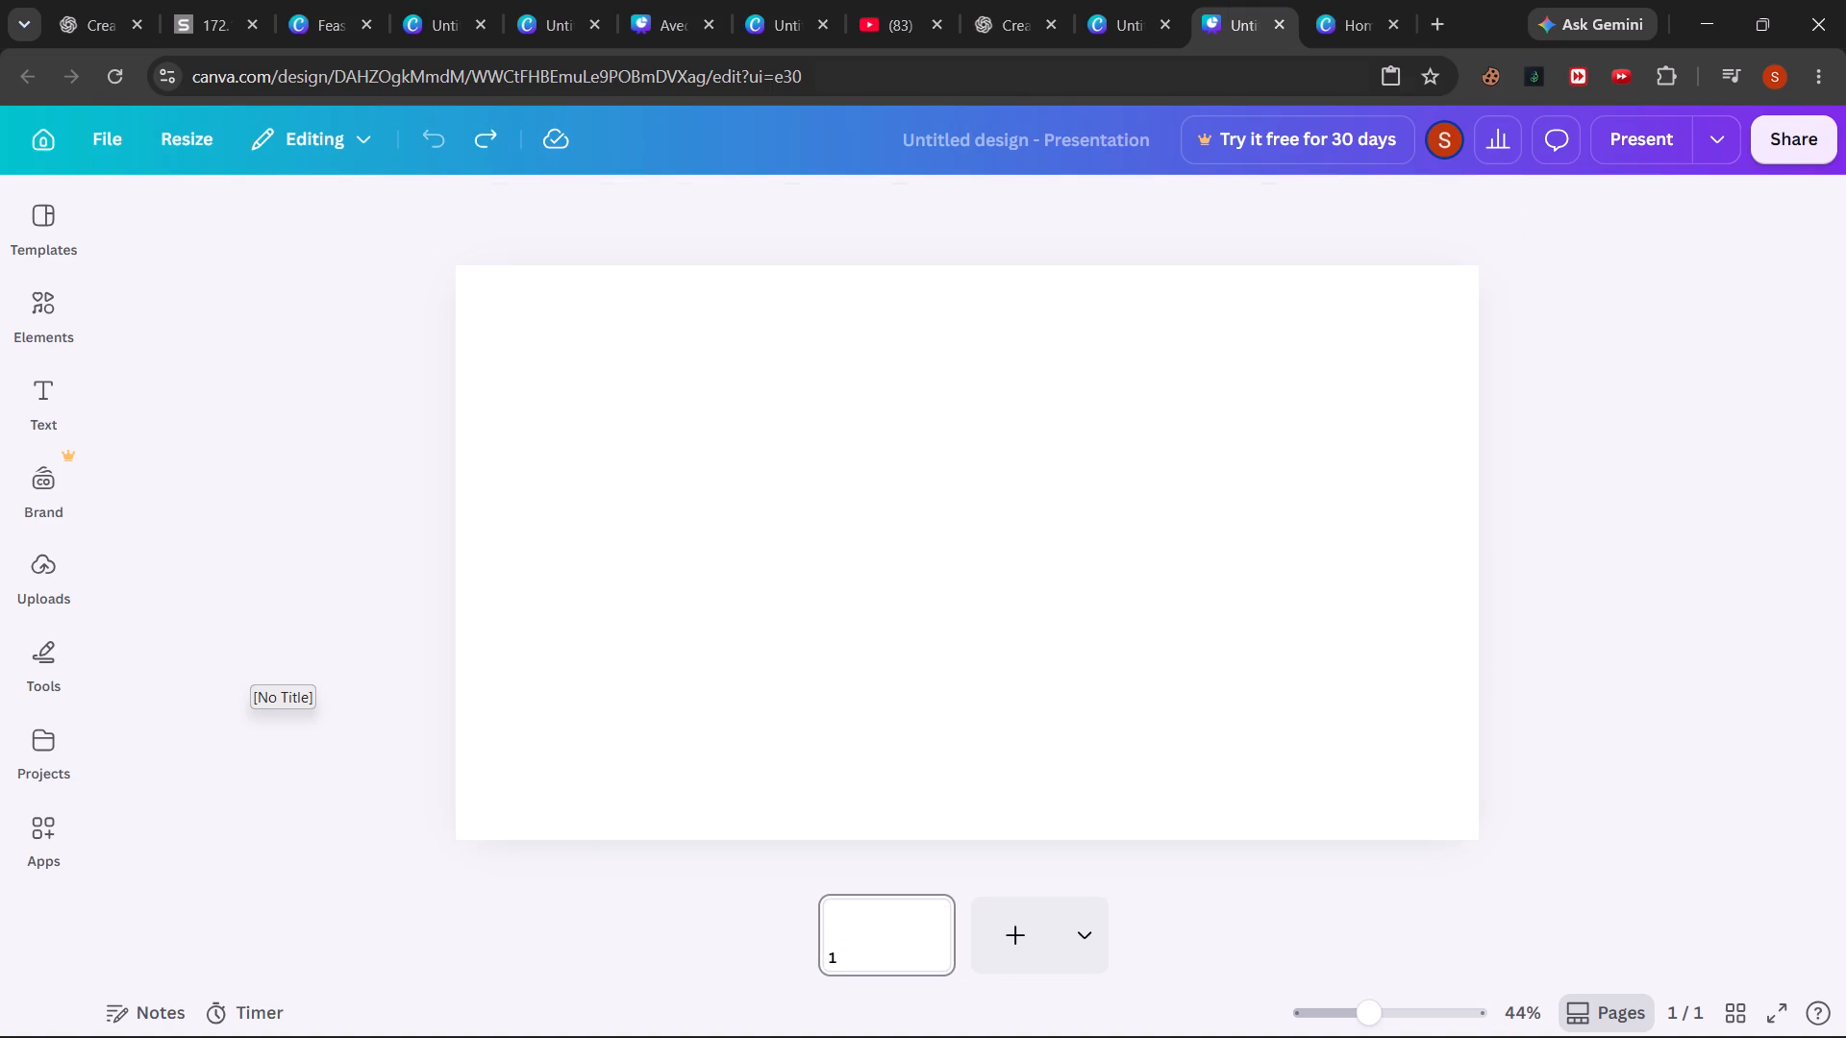
Return to the Feasibility and Viability design and add a blank second page below the existing one.
{"action": "left_click", "coordinate": [302, 12]}
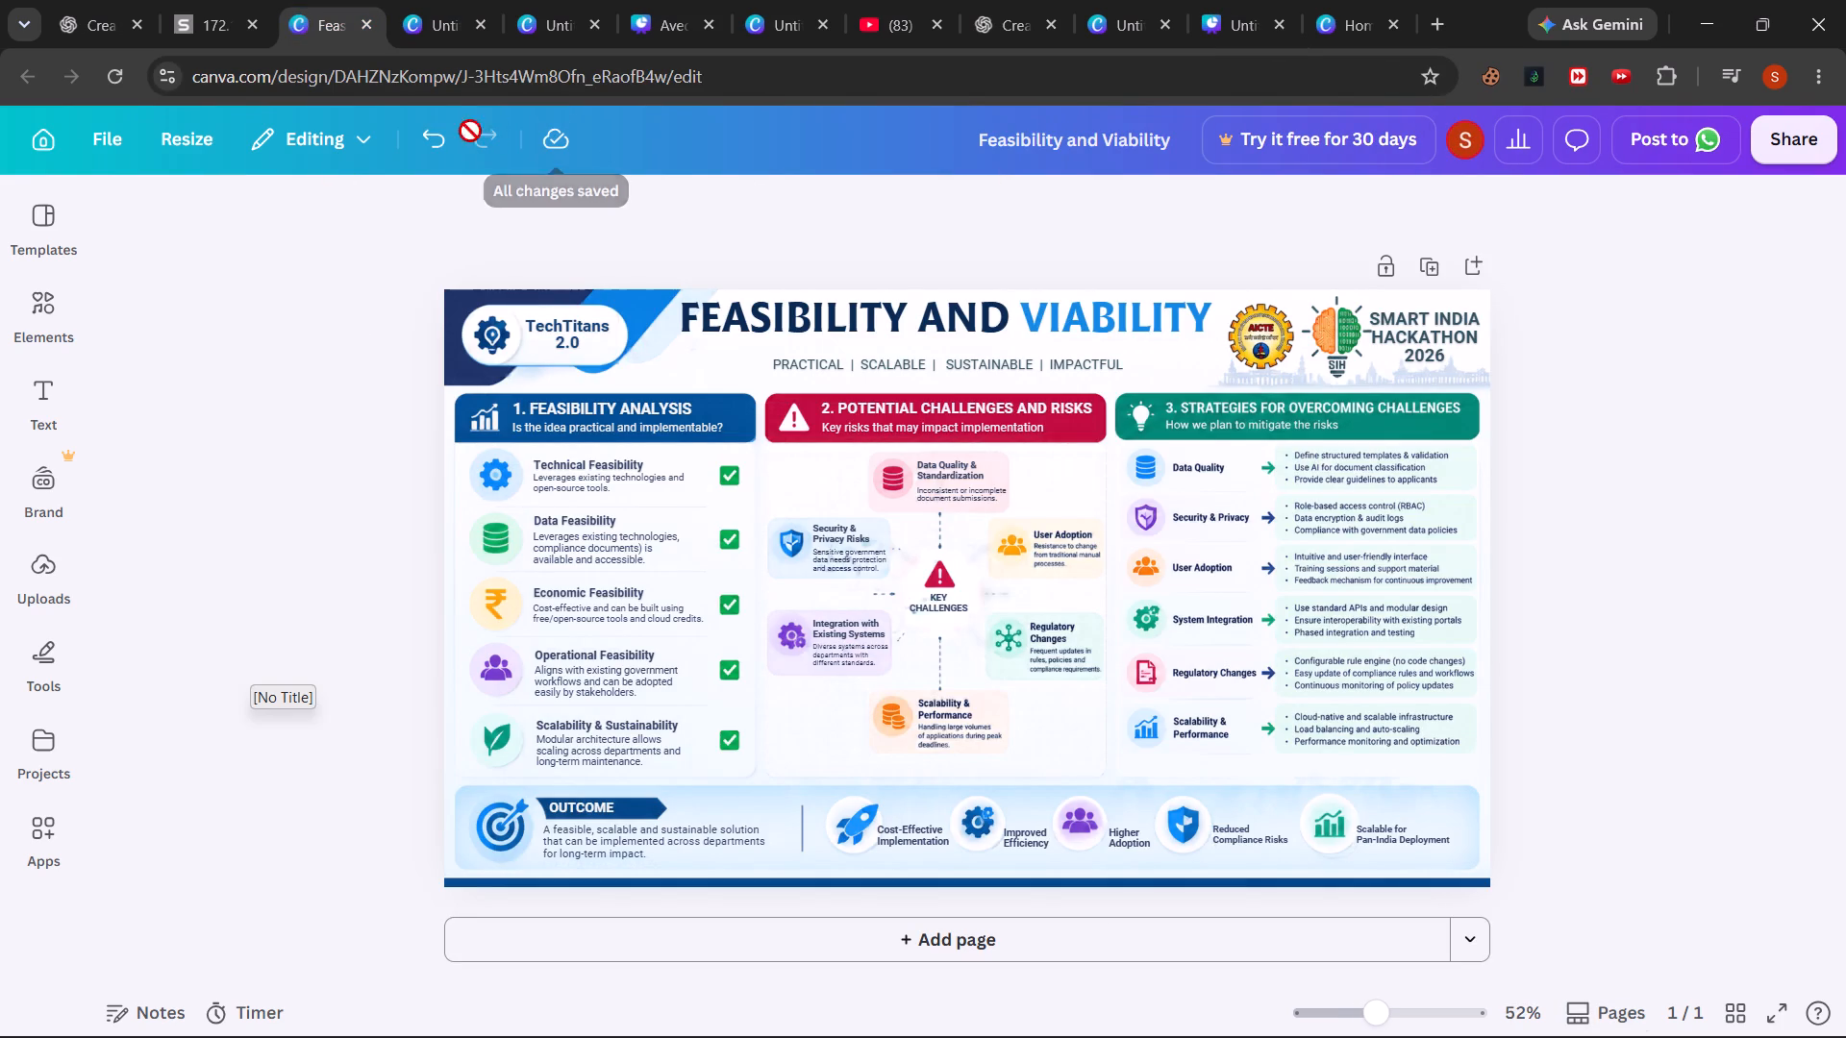
{"action": "left_click", "coordinate": [350, 145]}
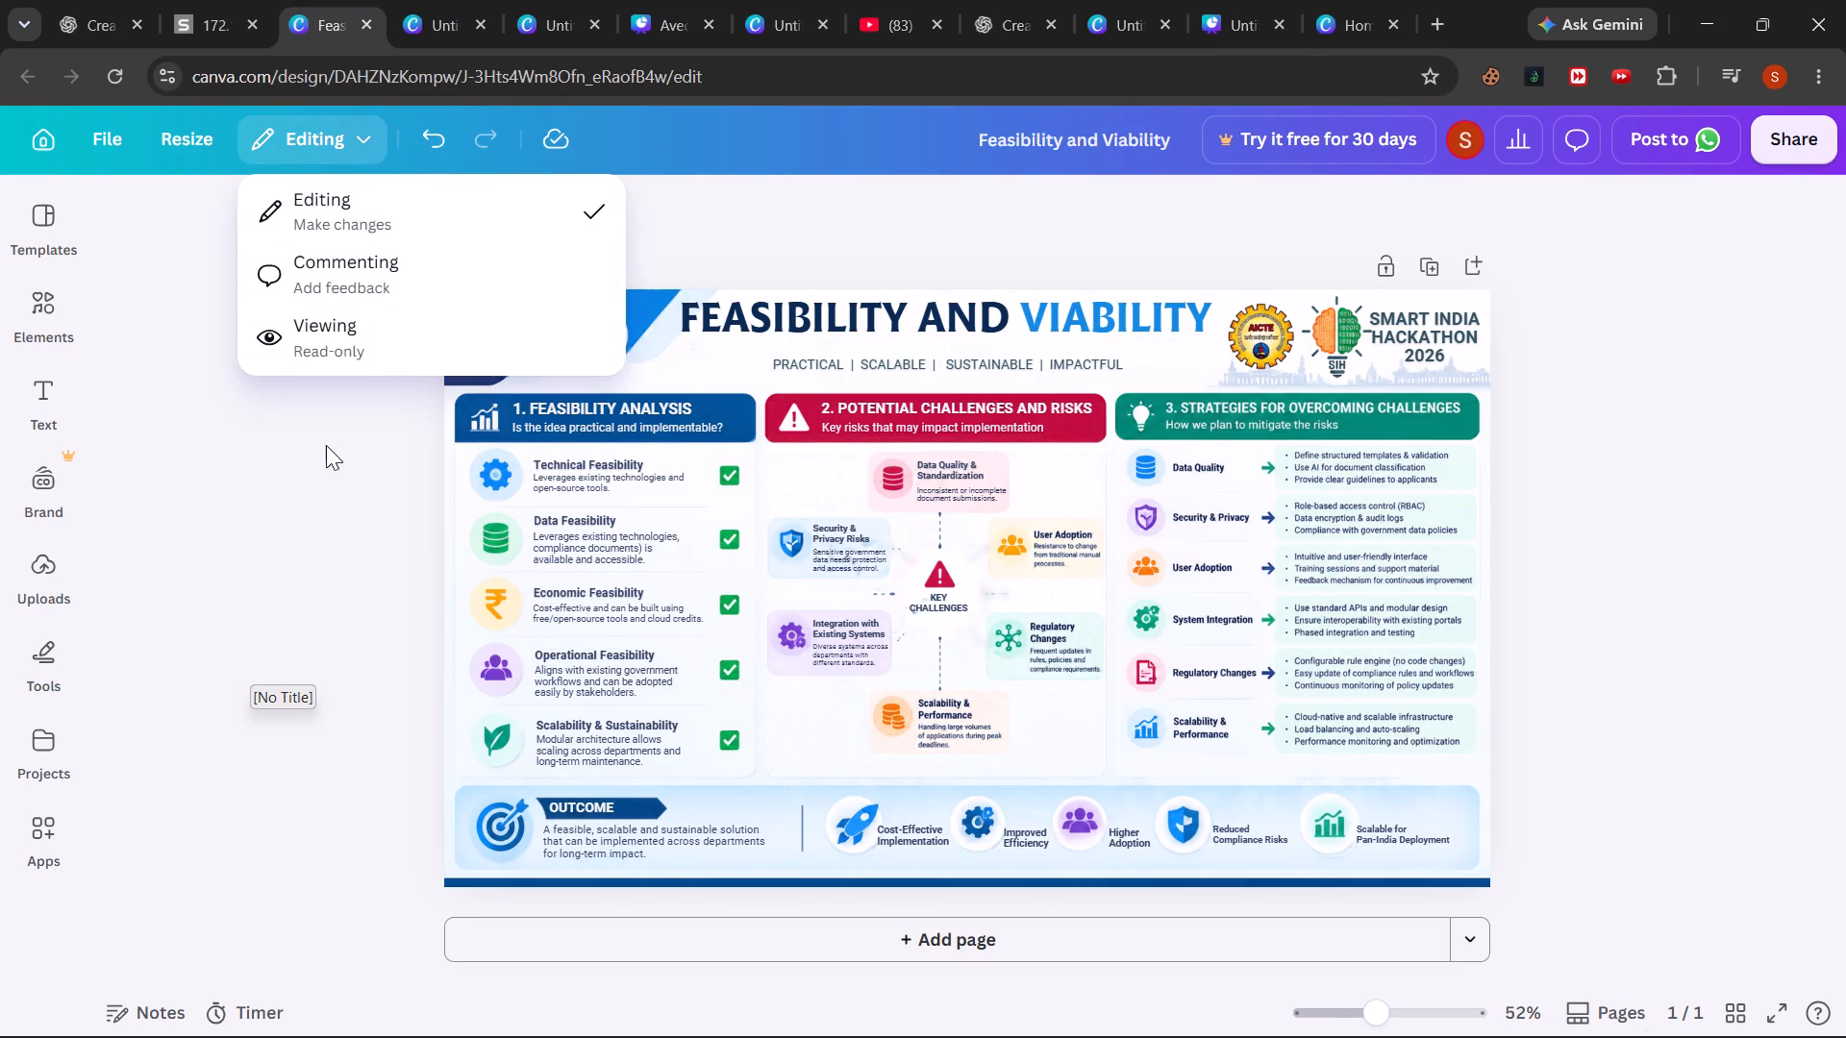
{"action": "left_click", "coordinate": [325, 446]}
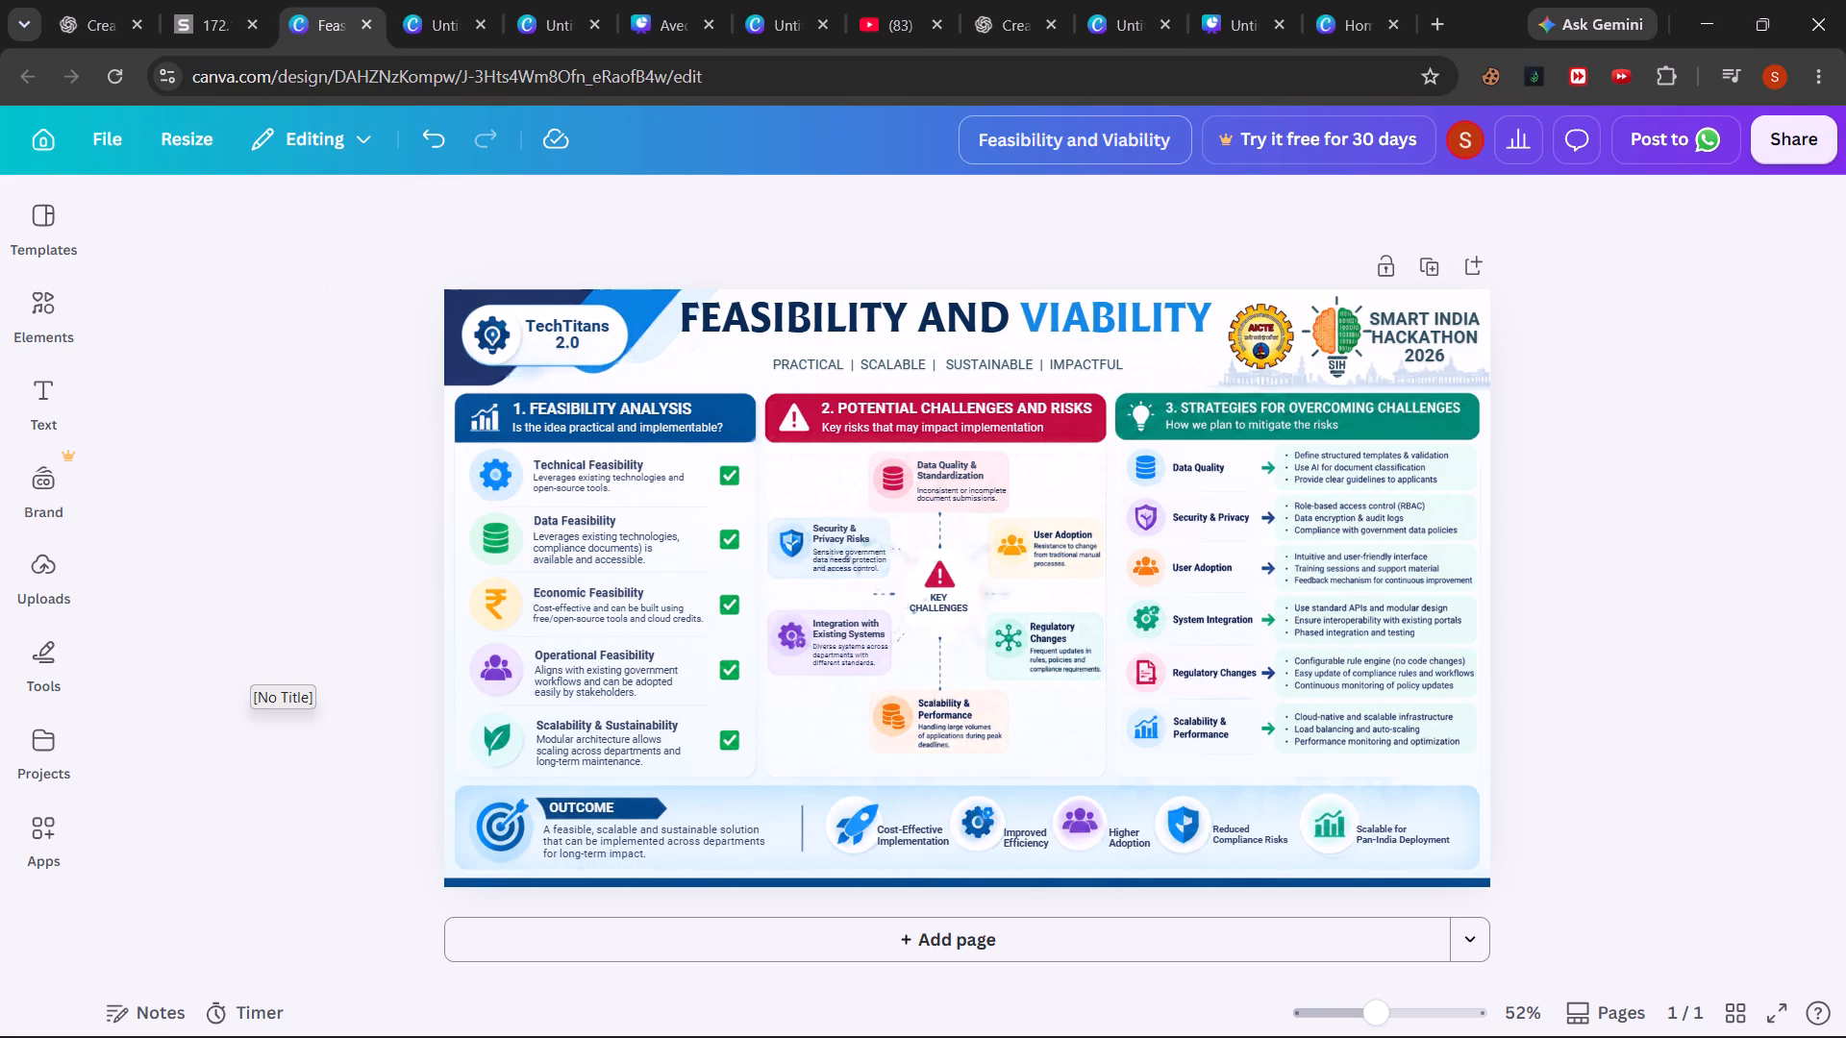
{"action": "scroll", "coordinate": [1196, 157], "scroll_direction": "down", "scroll_amount": 1}
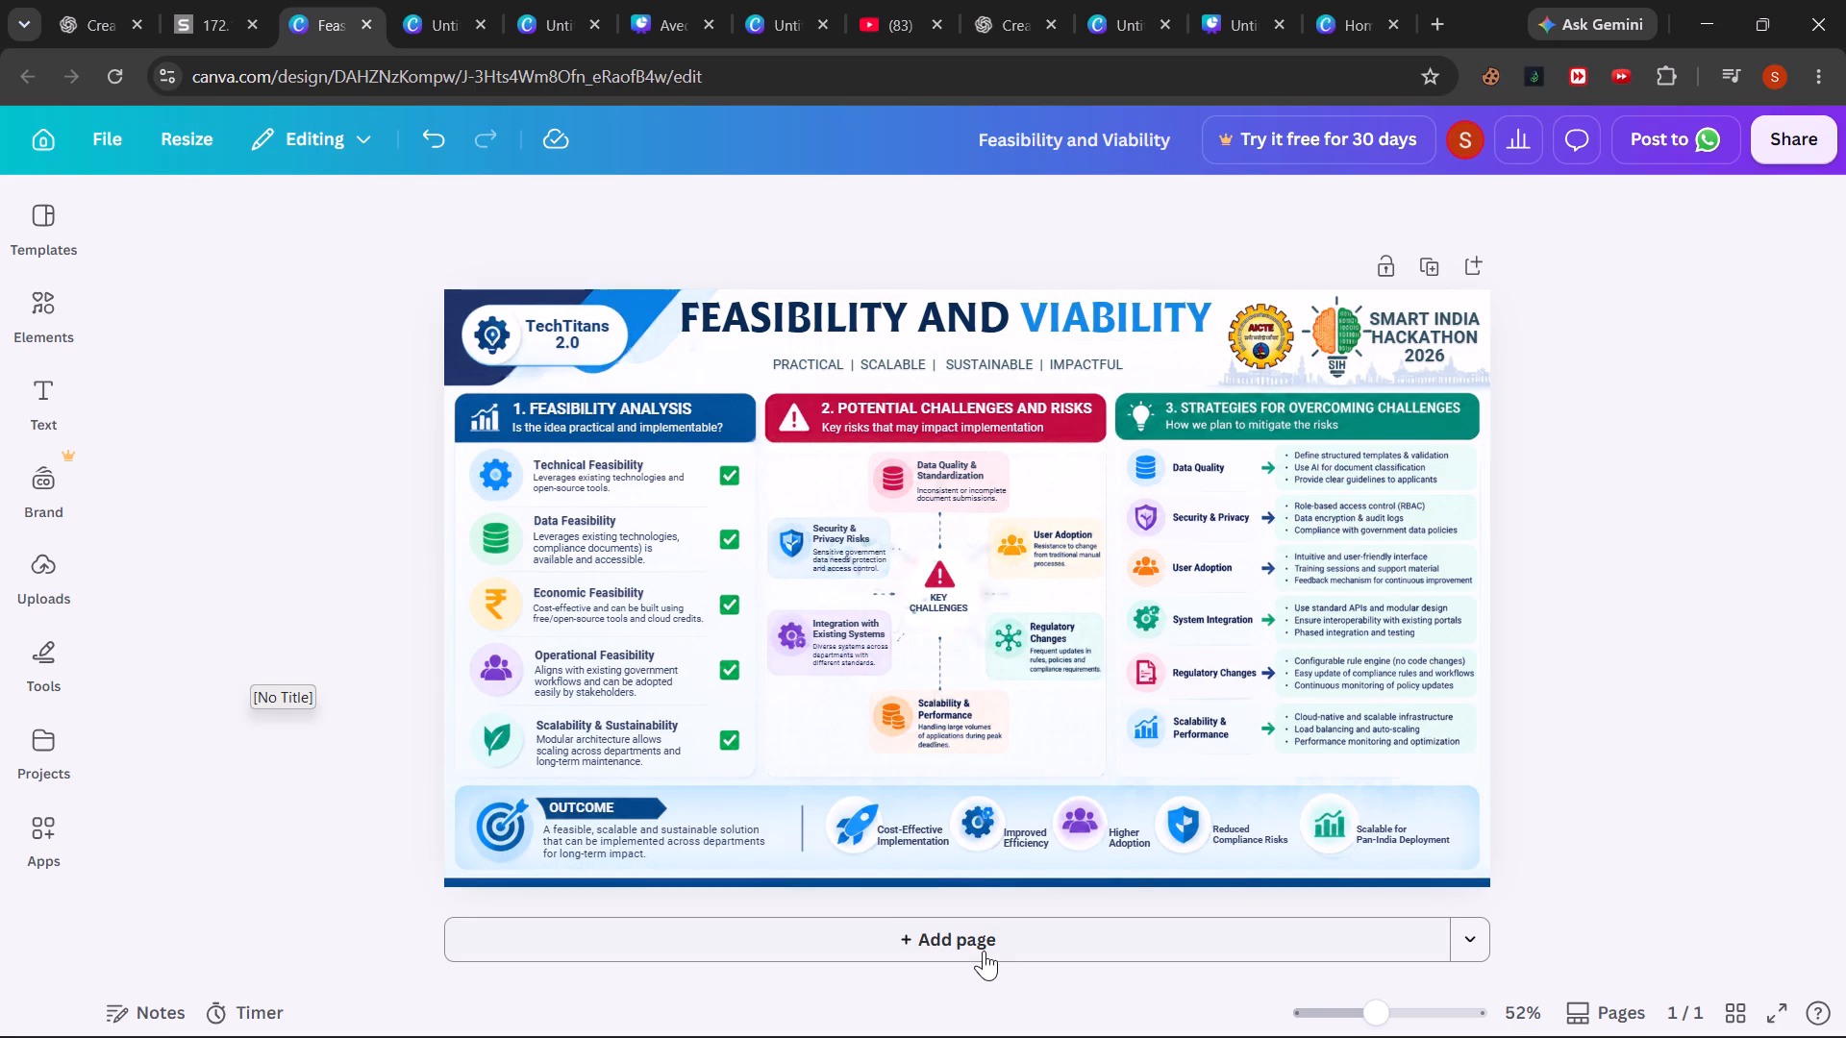
{"action": "left_click", "coordinate": [980, 940]}
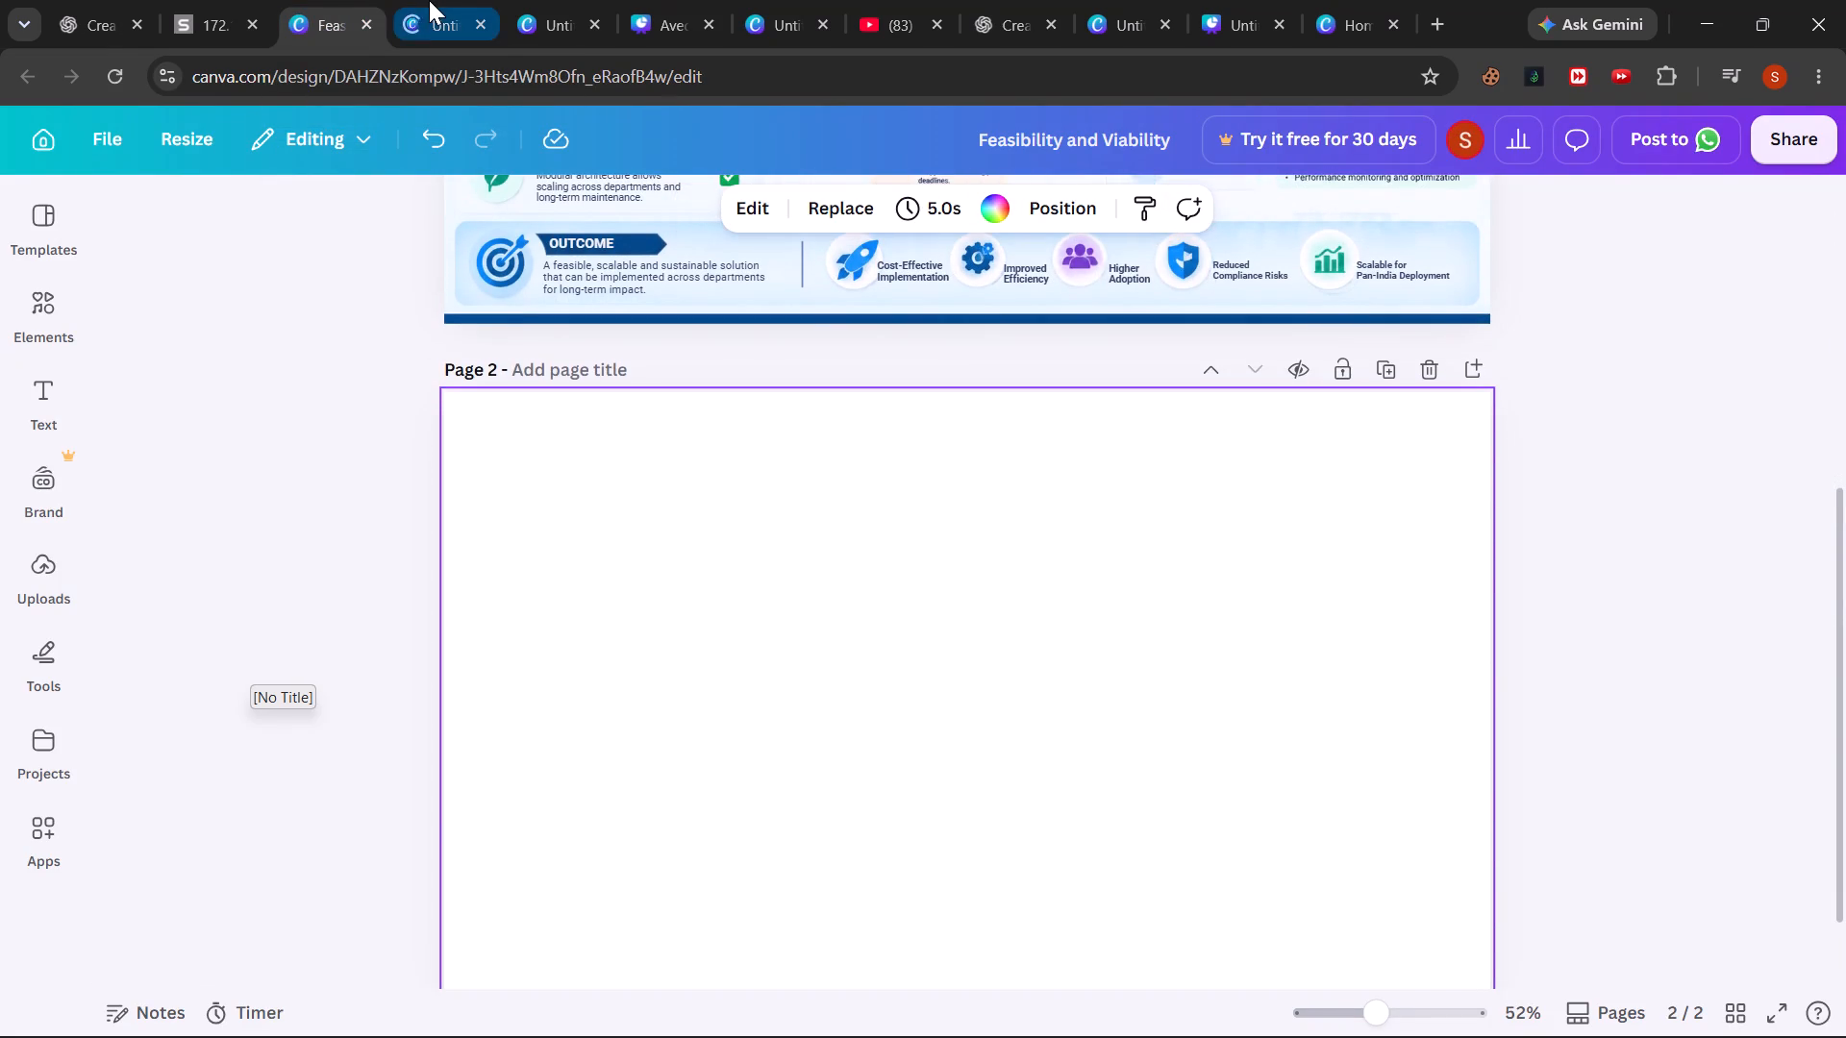
{"action": "left_click", "coordinate": [429, 0]}
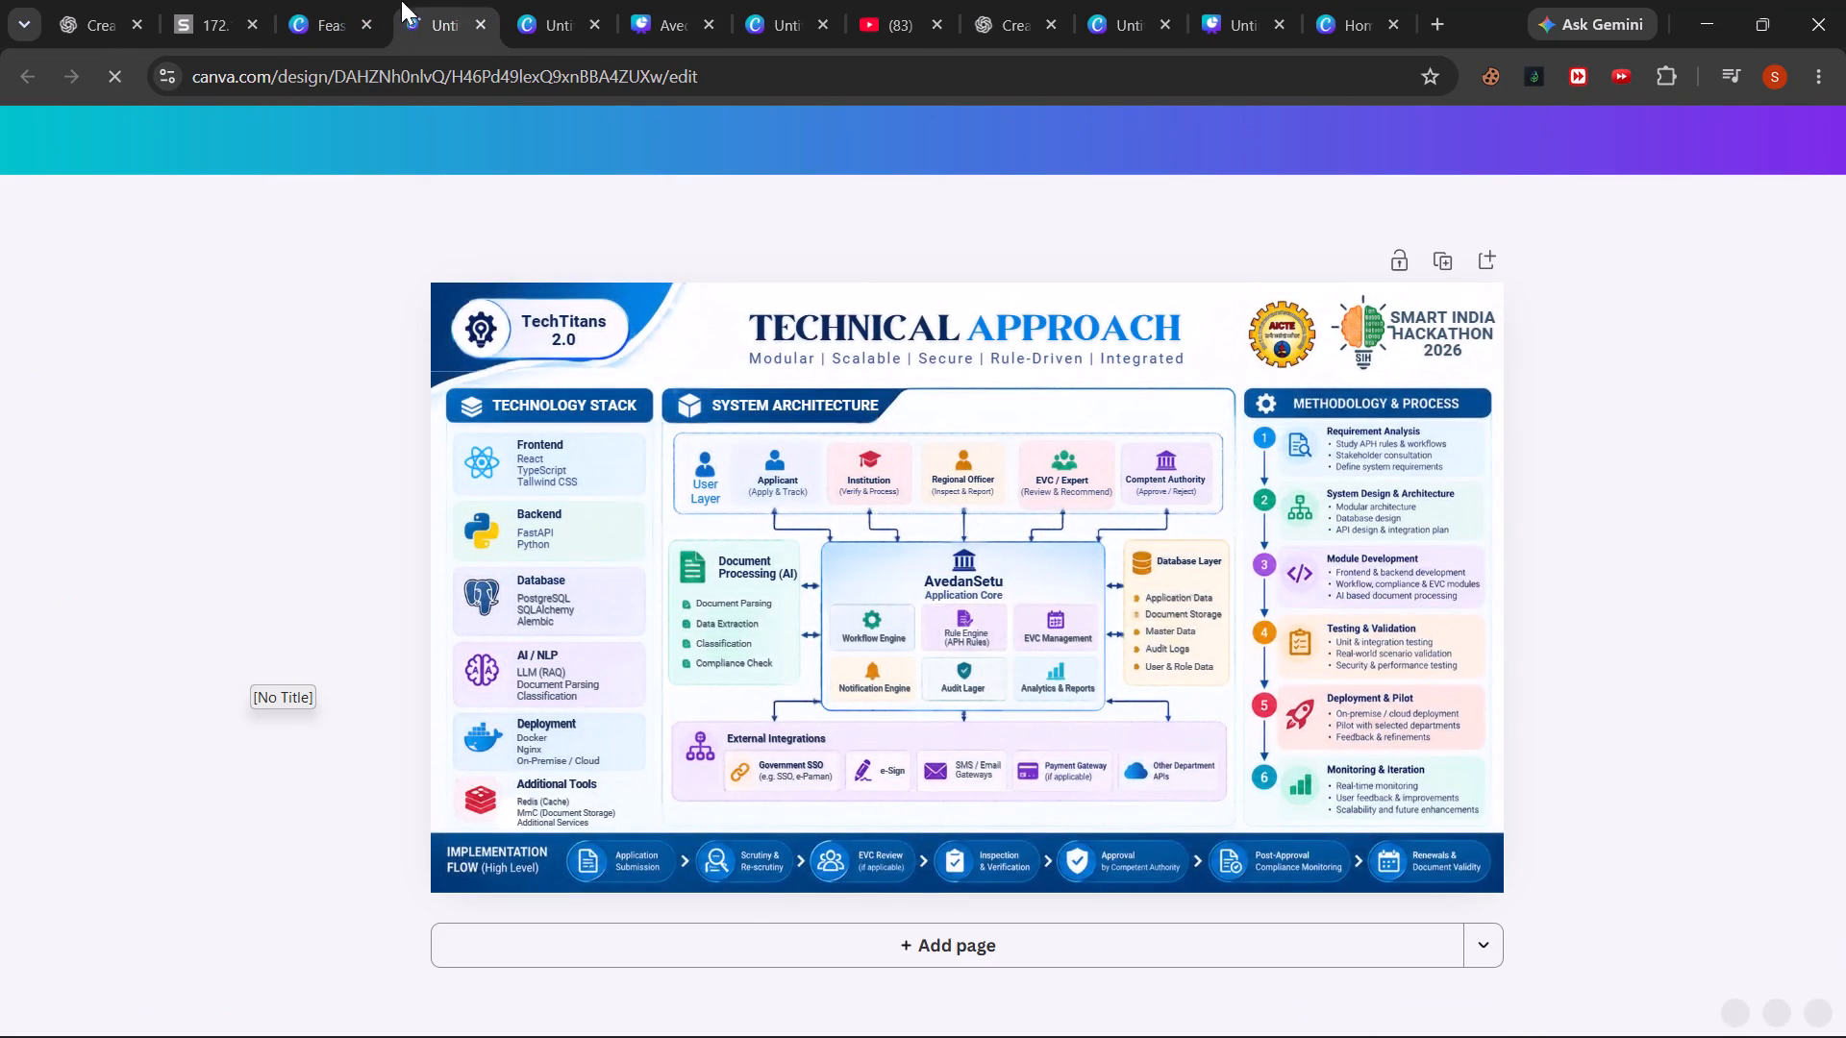
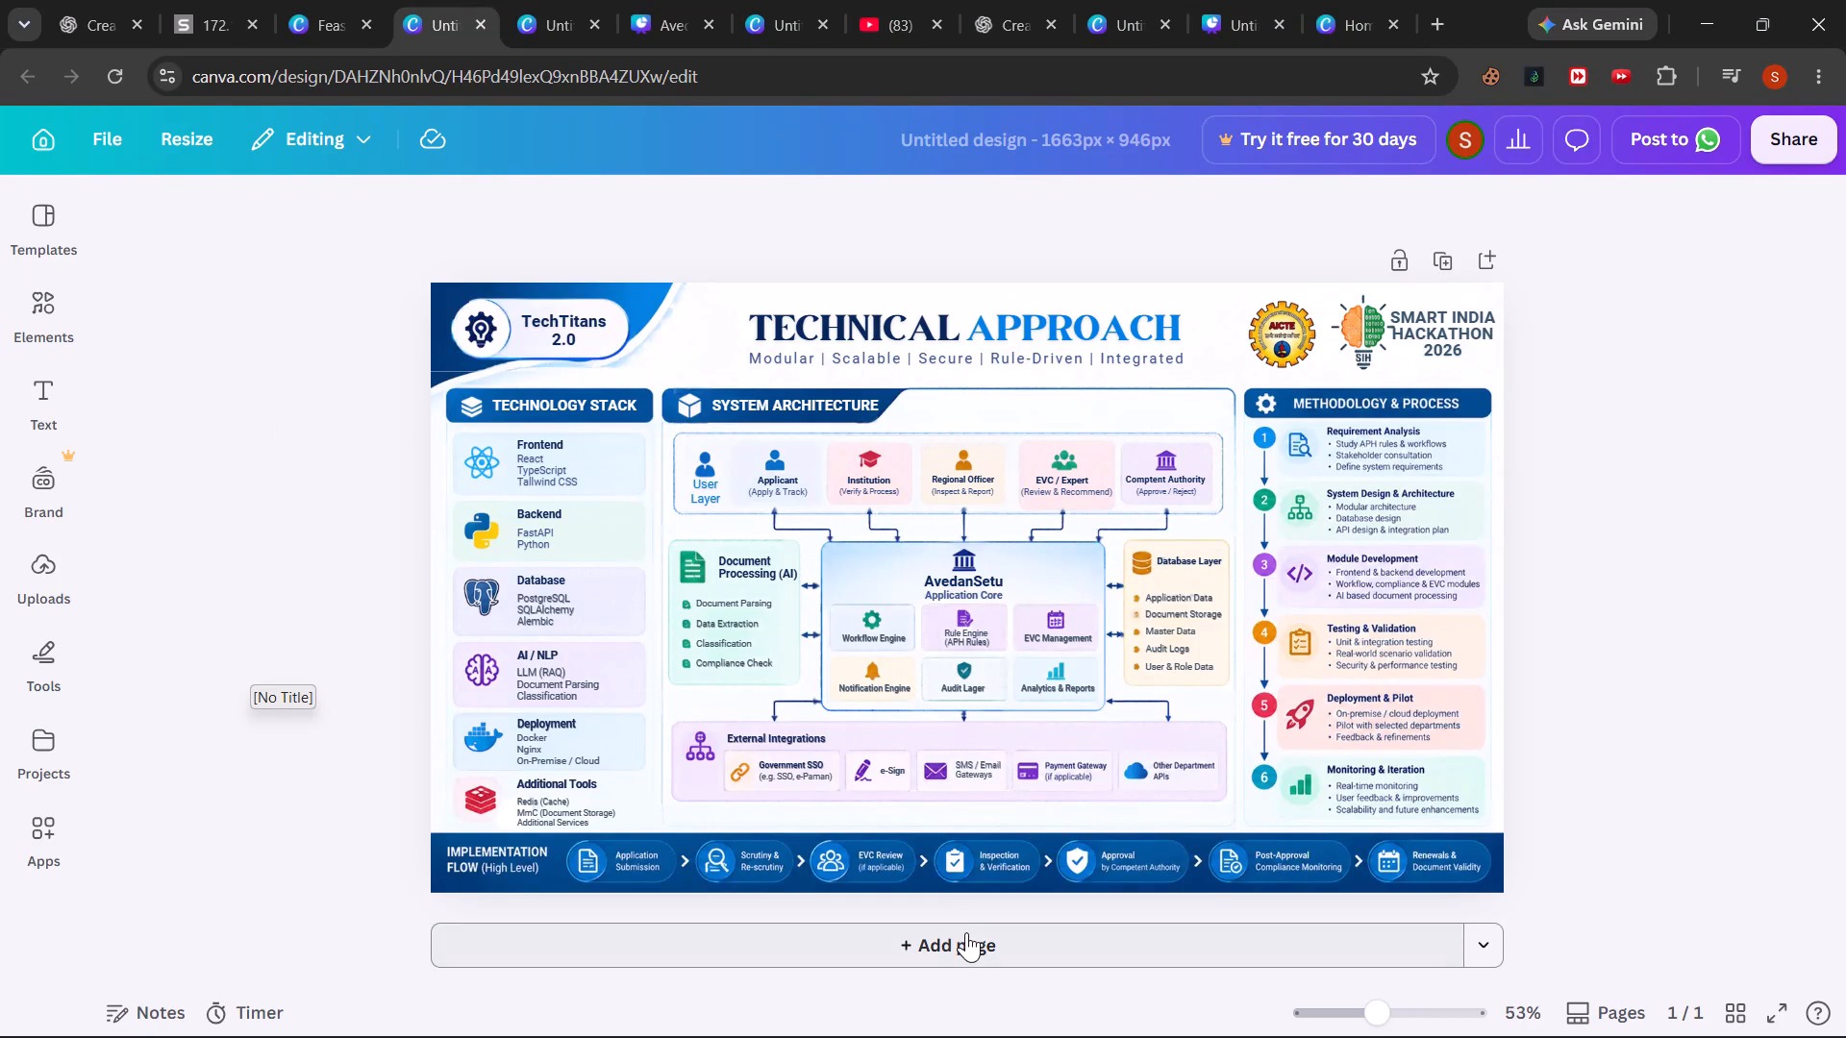
Copy all elements of the Technical Approach design and paste them onto page 2 of the Feasibility and Viability design.
{"action": "left_click", "coordinate": [424, 20]}
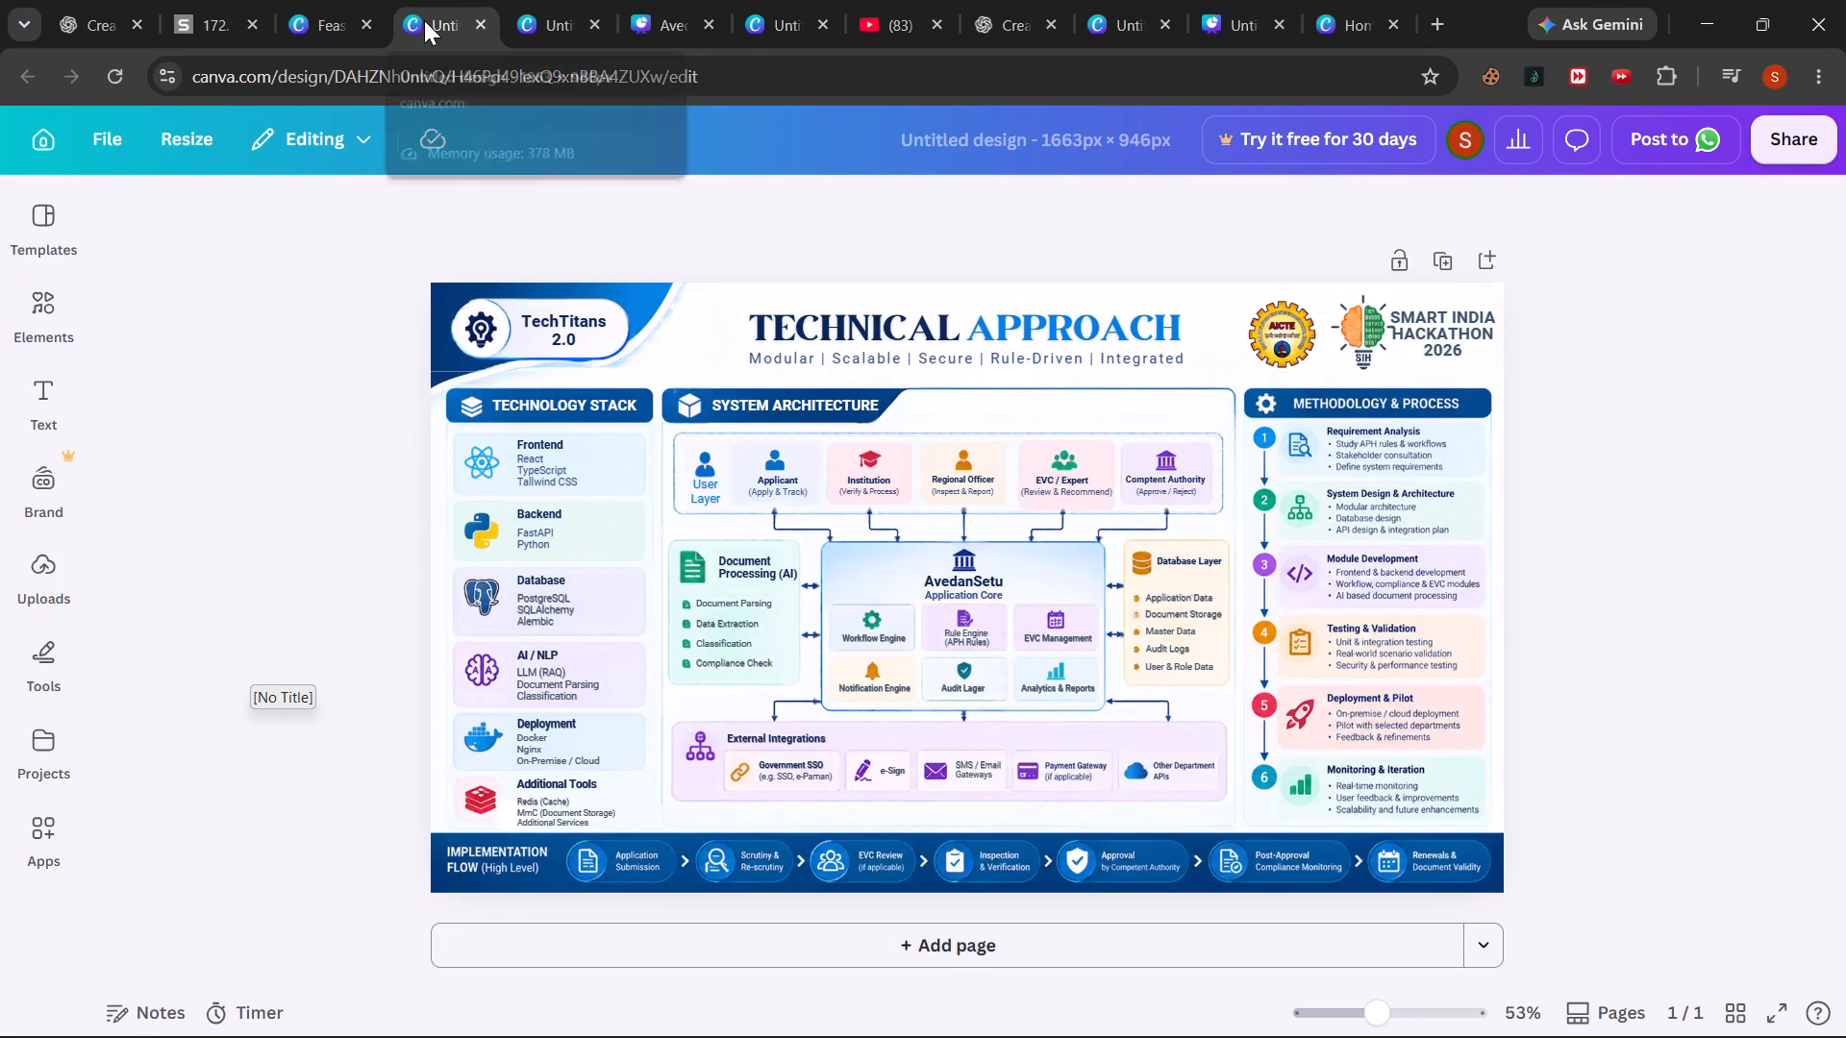
{"action": "left_click", "coordinate": [895, 404]}
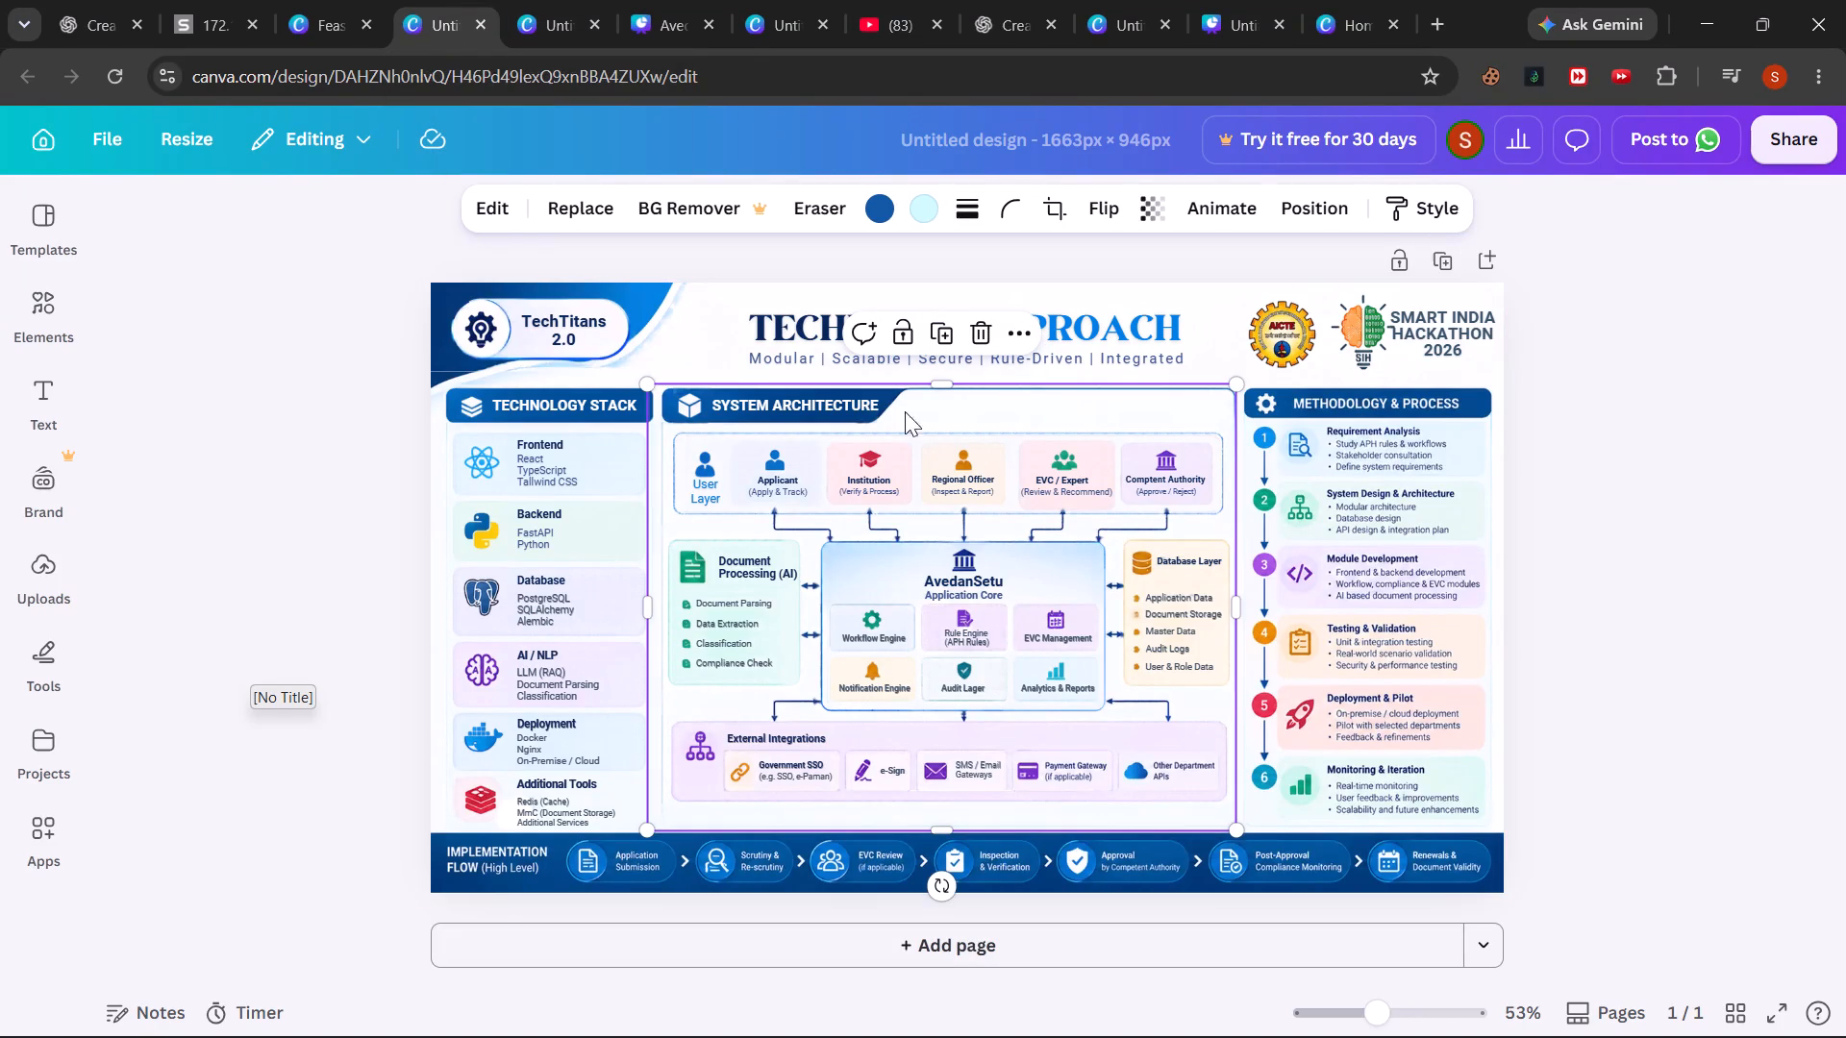
{"action": "left_click", "coordinate": [1629, 596]}
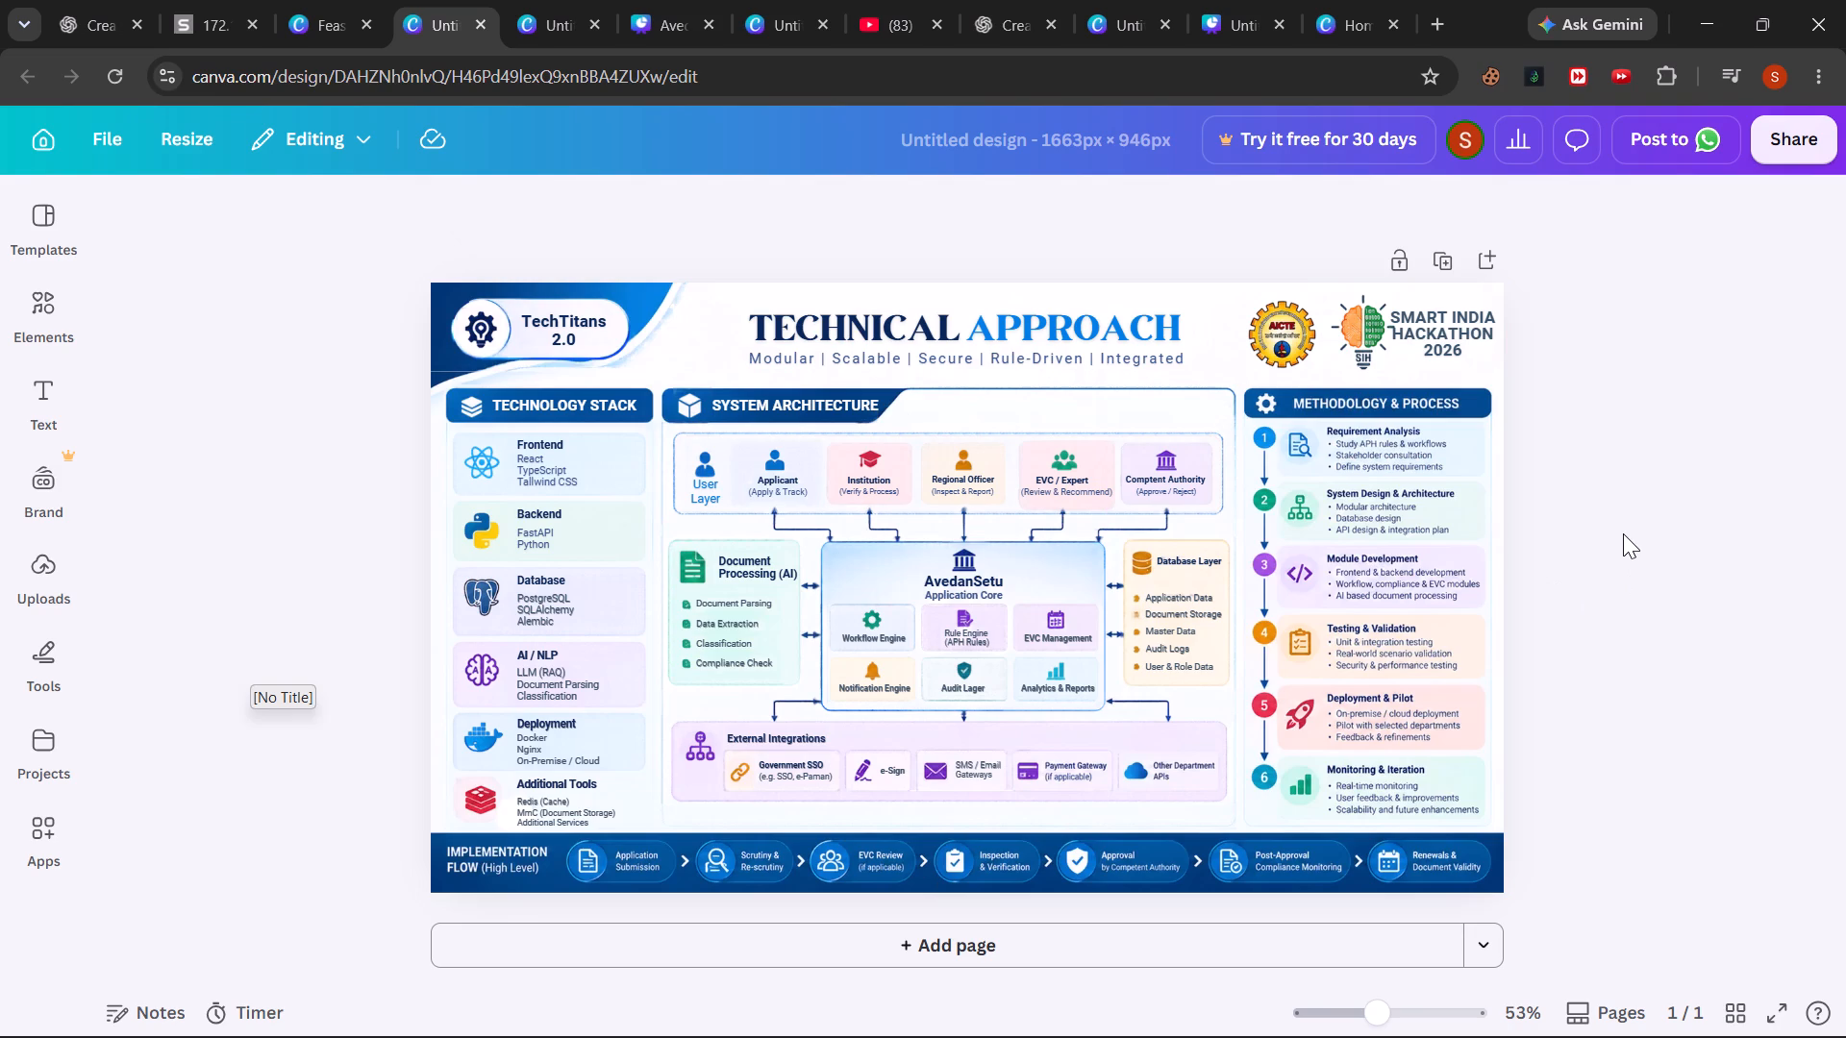
{"action": "key", "text": "ctrl+a"}
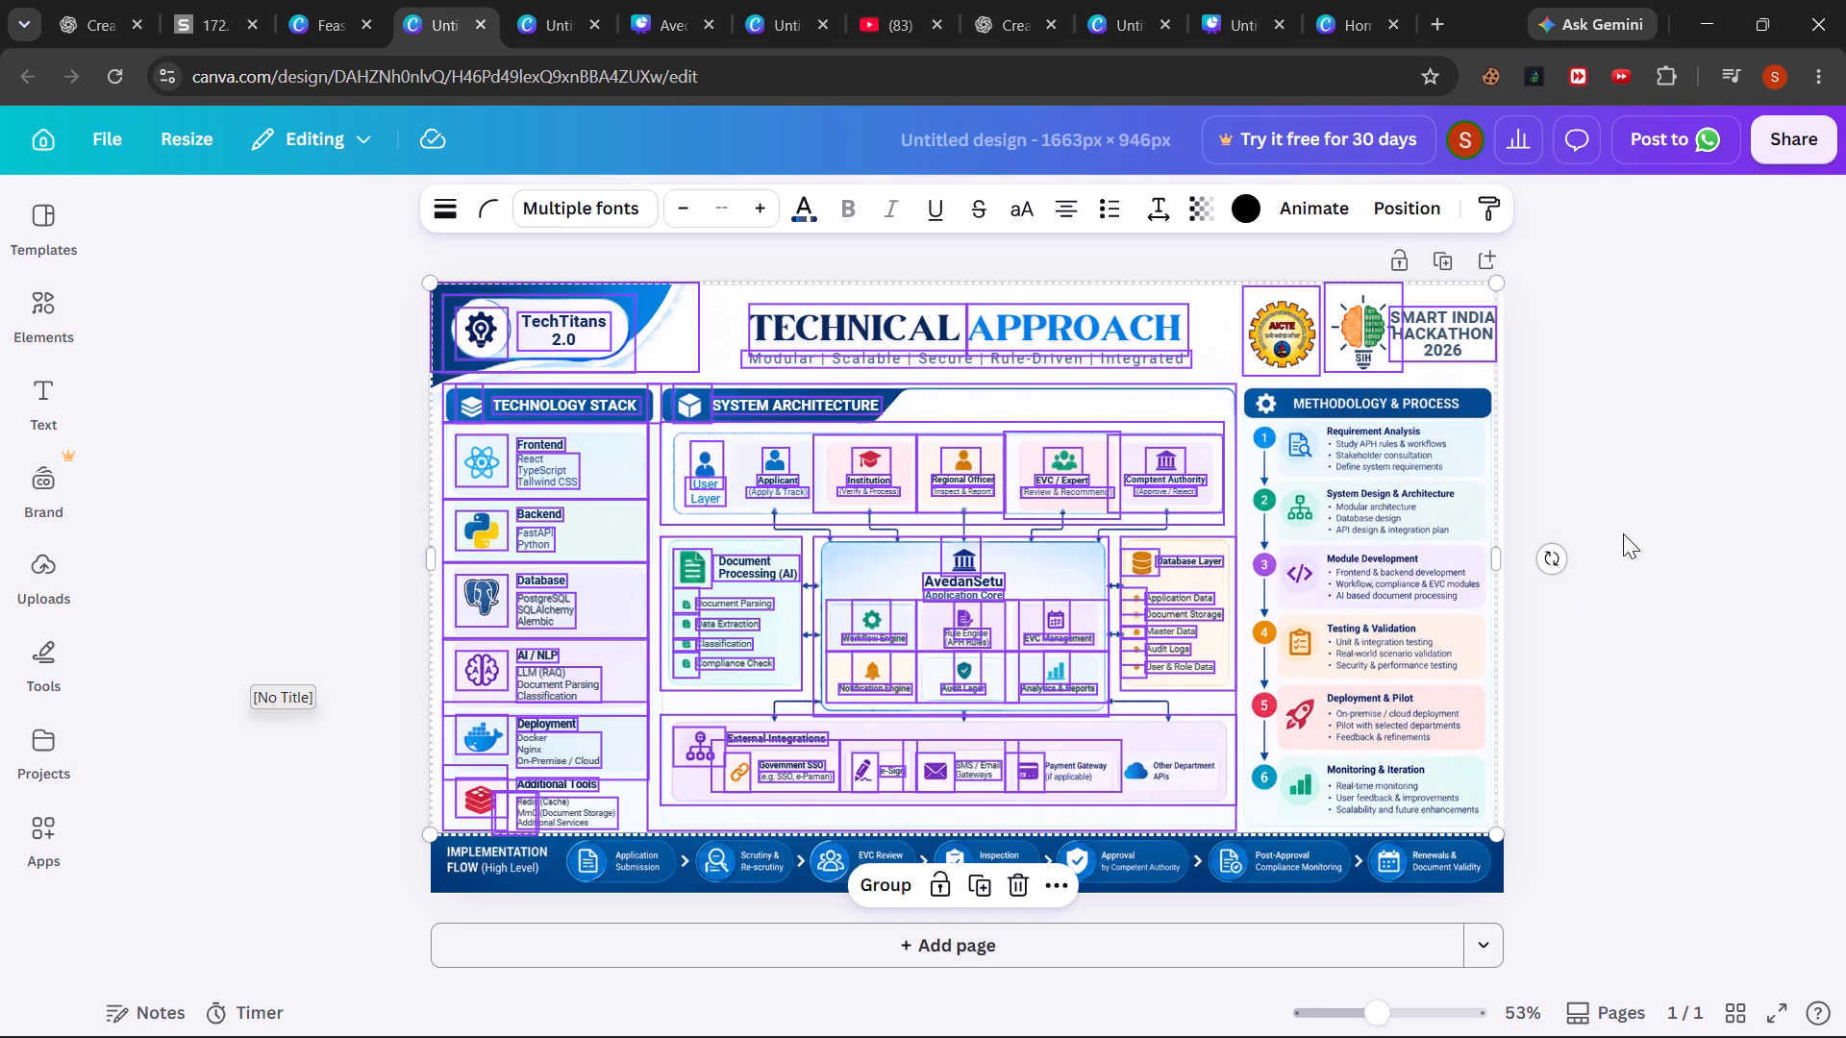
{"action": "key", "text": "ctrl+c"}
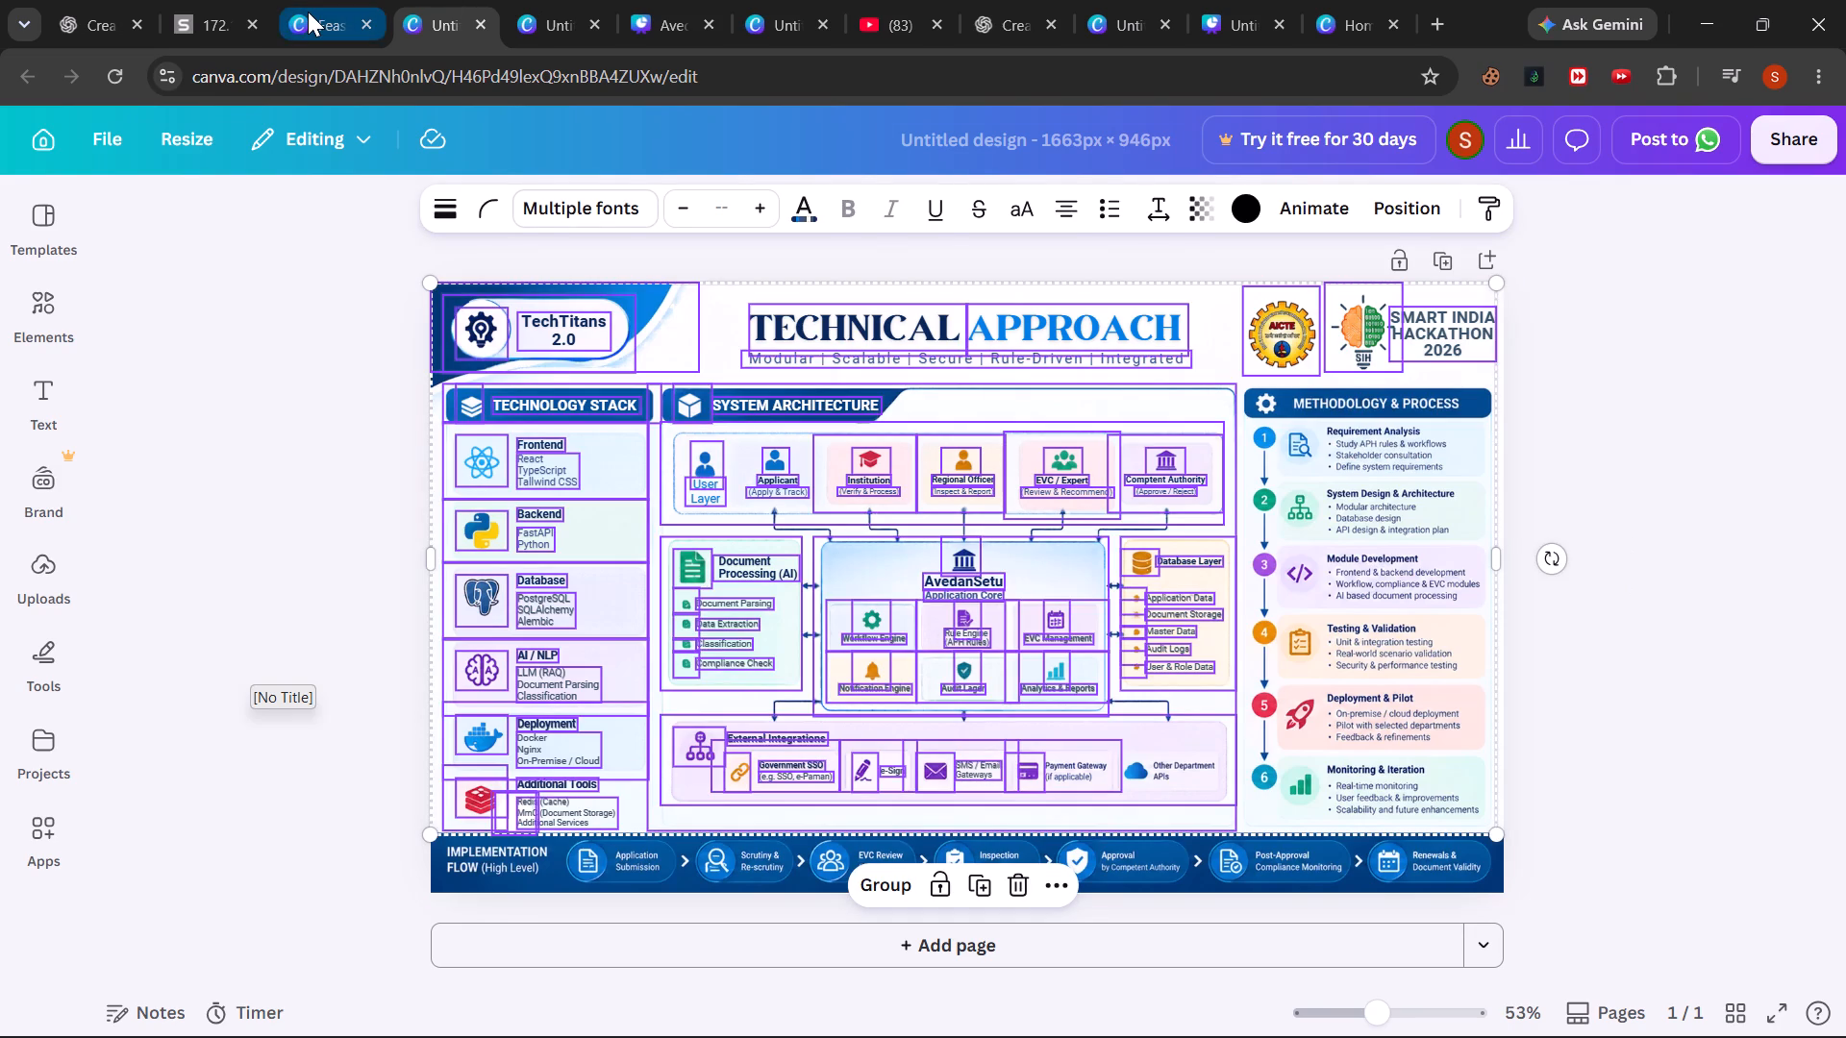
{"action": "left_click", "coordinate": [308, 12]}
{"action": "key", "text": "ctrl+v"}
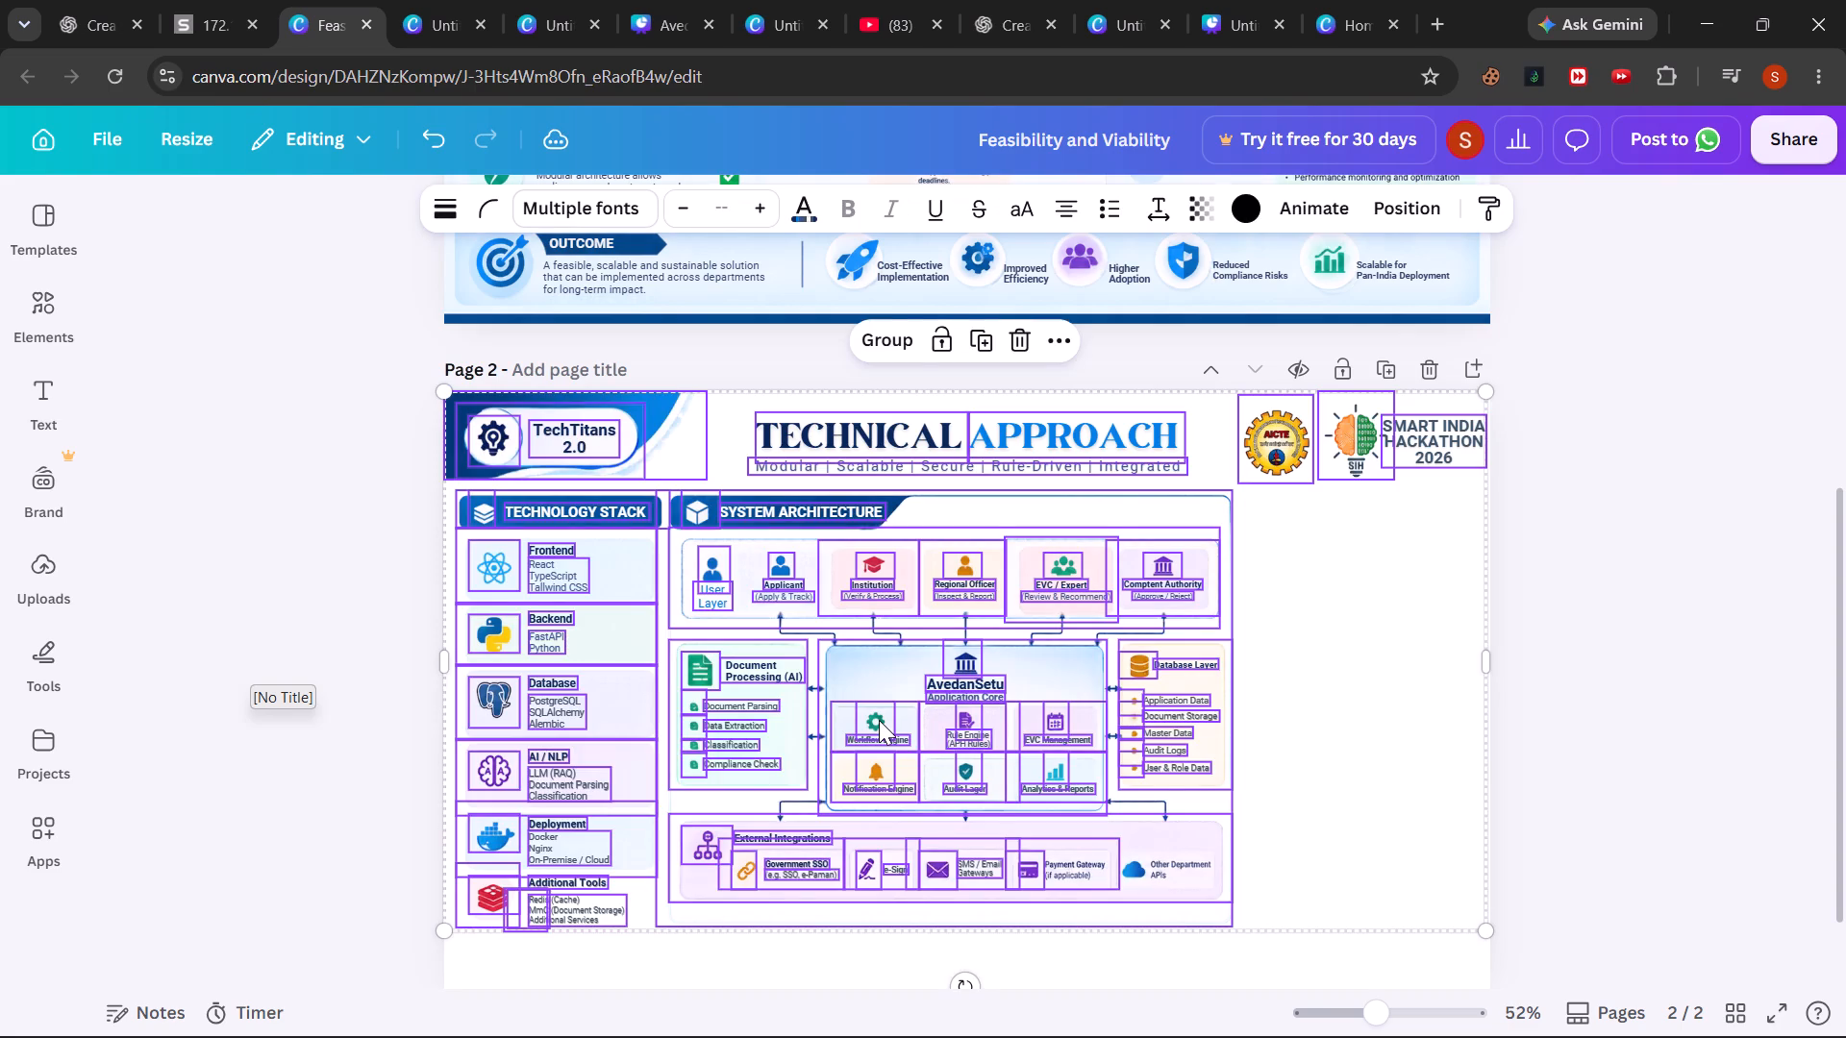
Copy the Technical Approach design's full-page background image and paste it onto page 2 of the Feasibility and Viability design.
{"action": "left_click", "coordinate": [418, 0]}
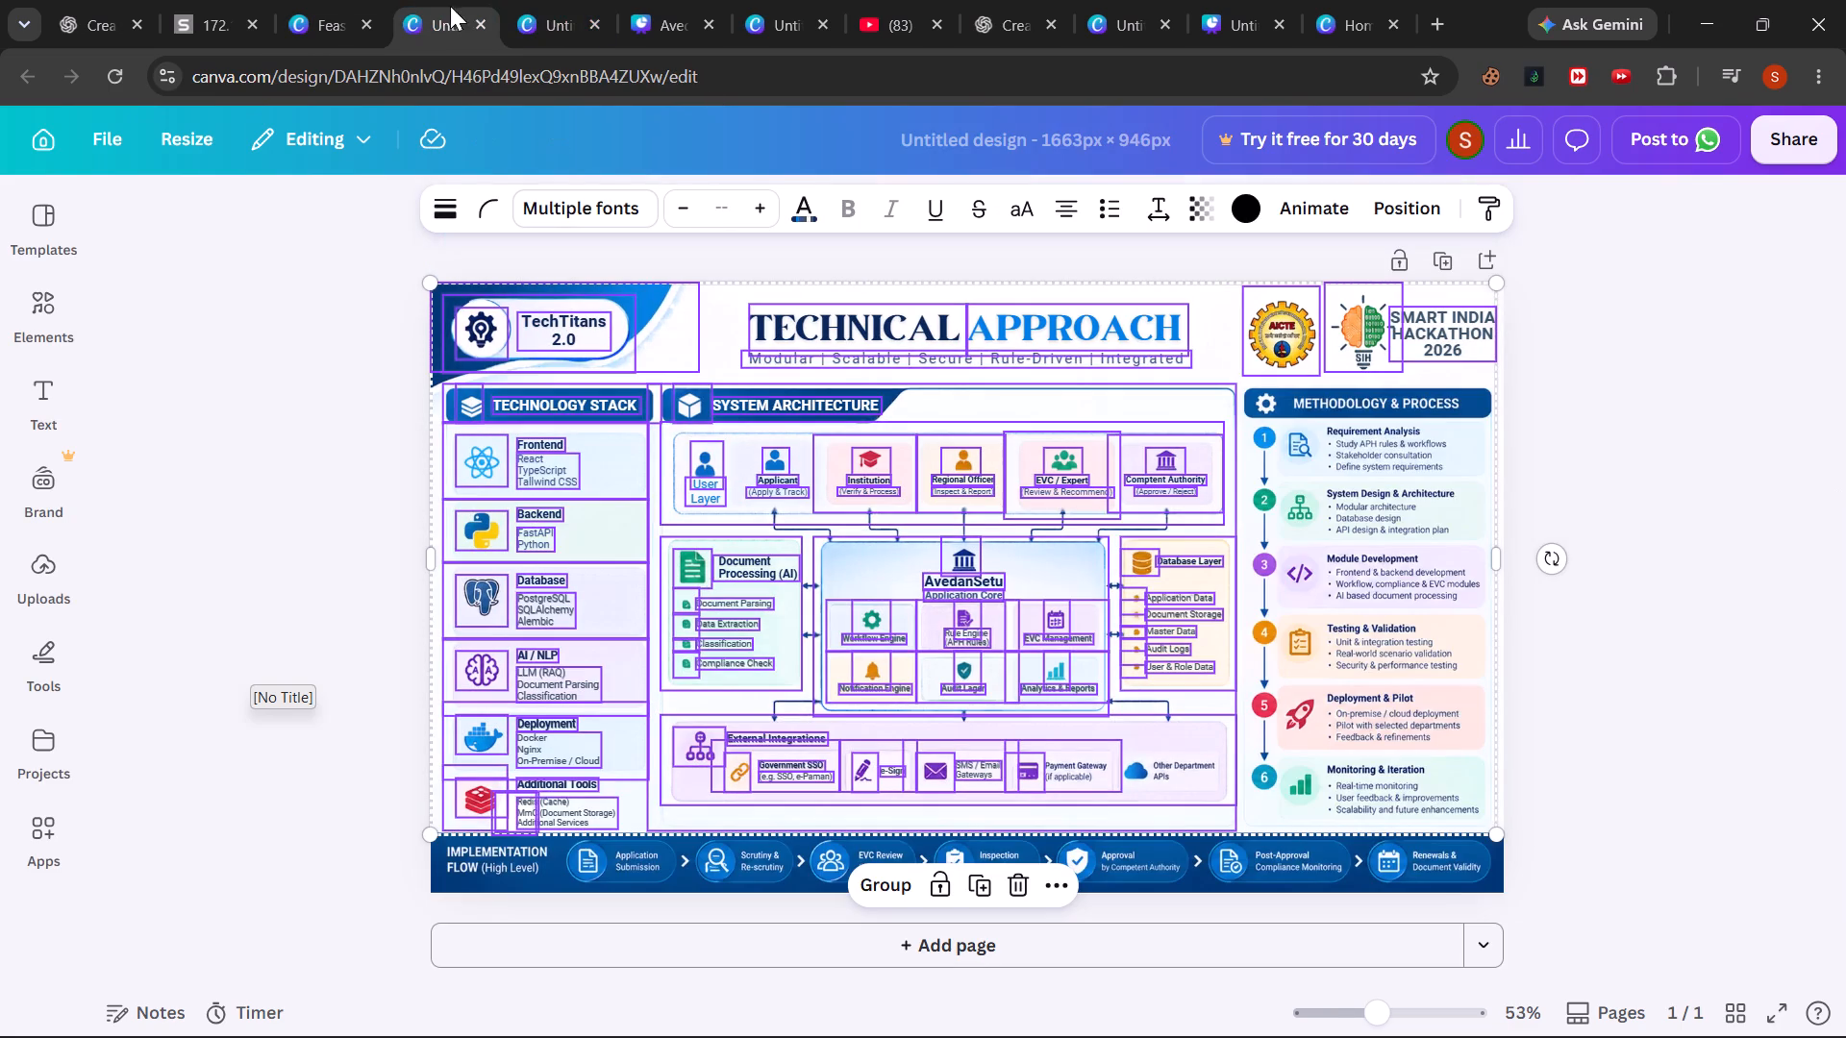
{"action": "left_click", "coordinate": [1473, 501]}
{"action": "key", "text": "ctrl+c"}
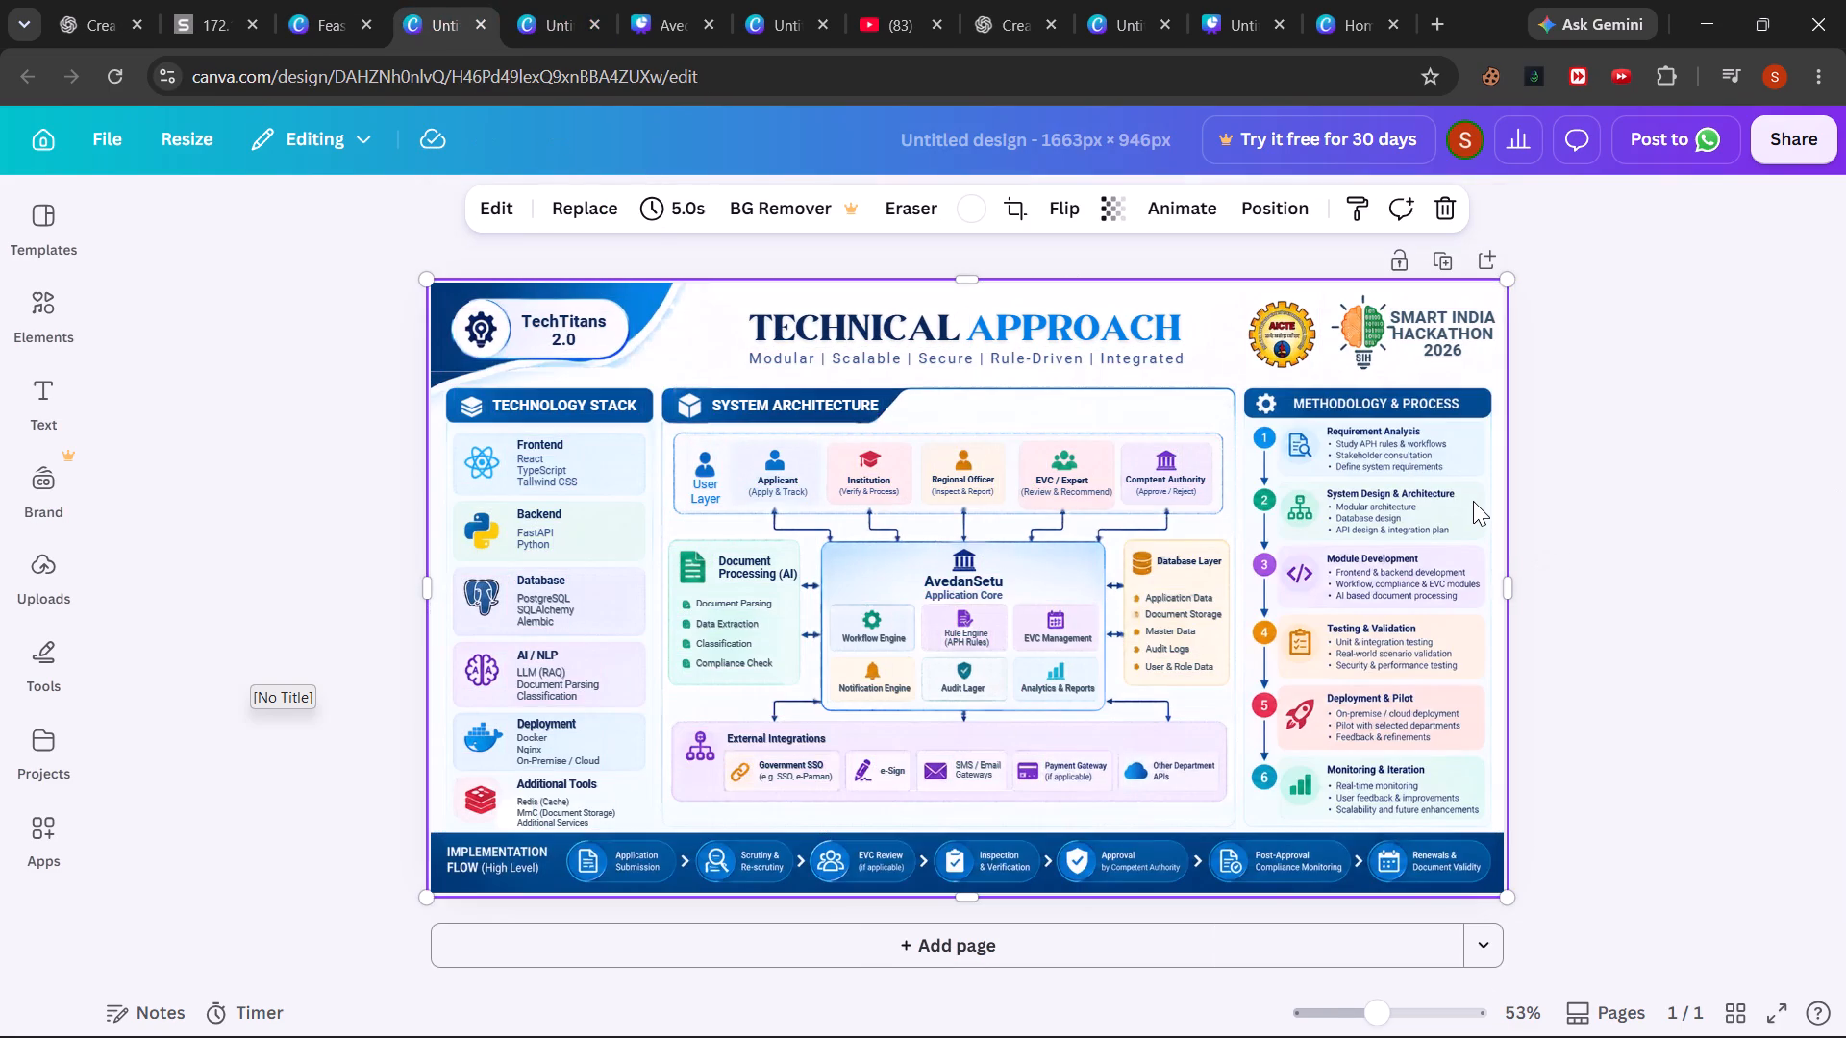
{"action": "left_click", "coordinate": [321, 4]}
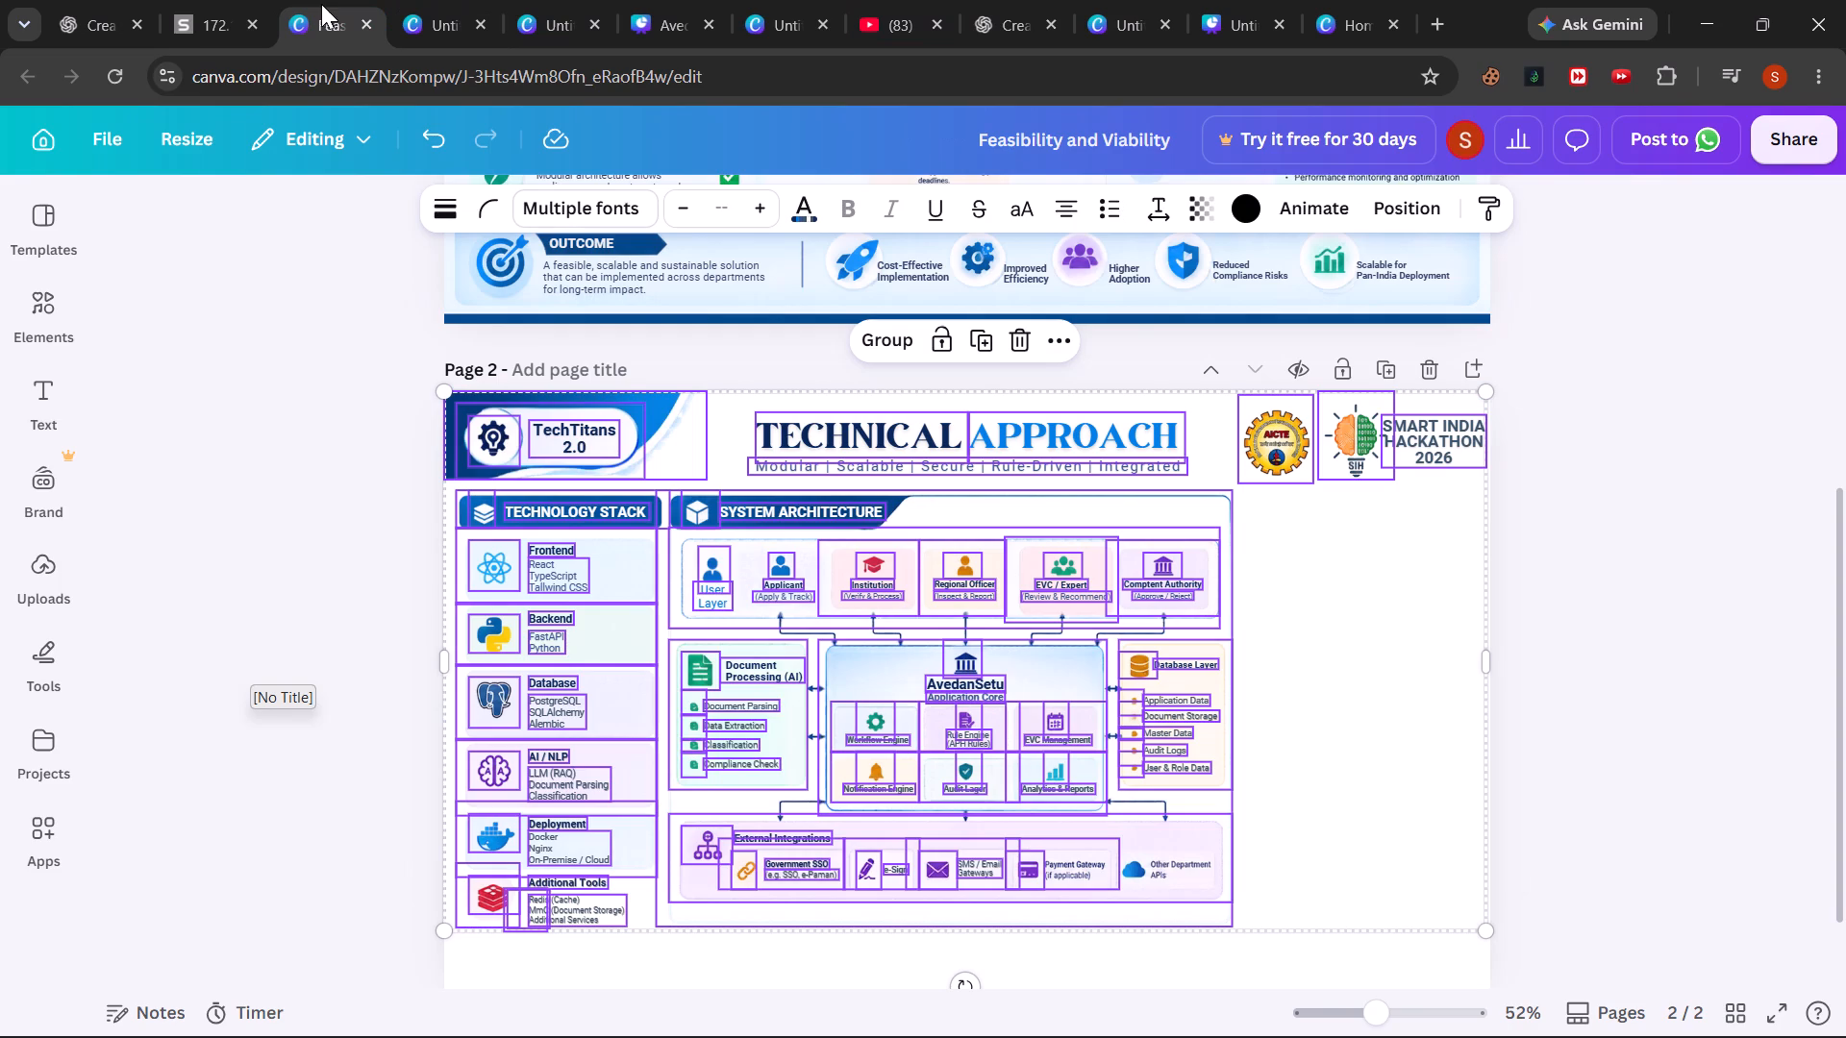
{"action": "key", "text": "ctrl+v"}
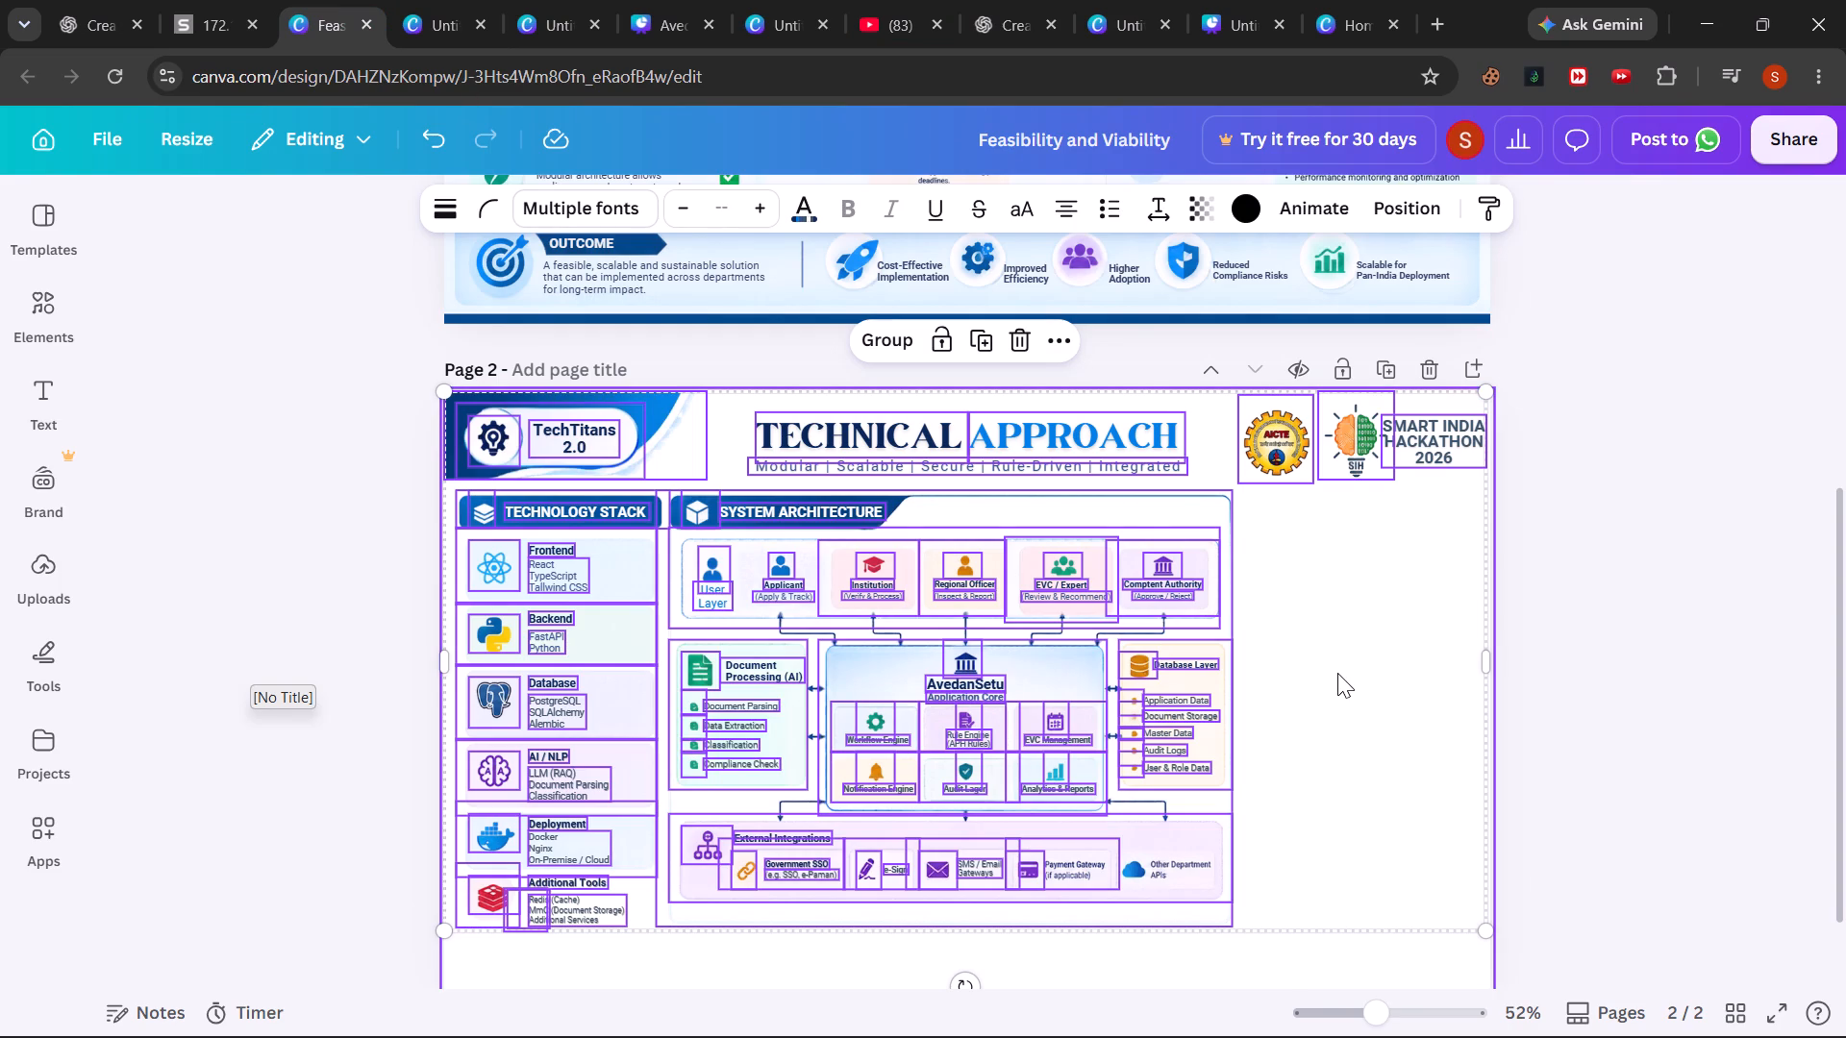
{"action": "left_click", "coordinate": [1716, 654]}
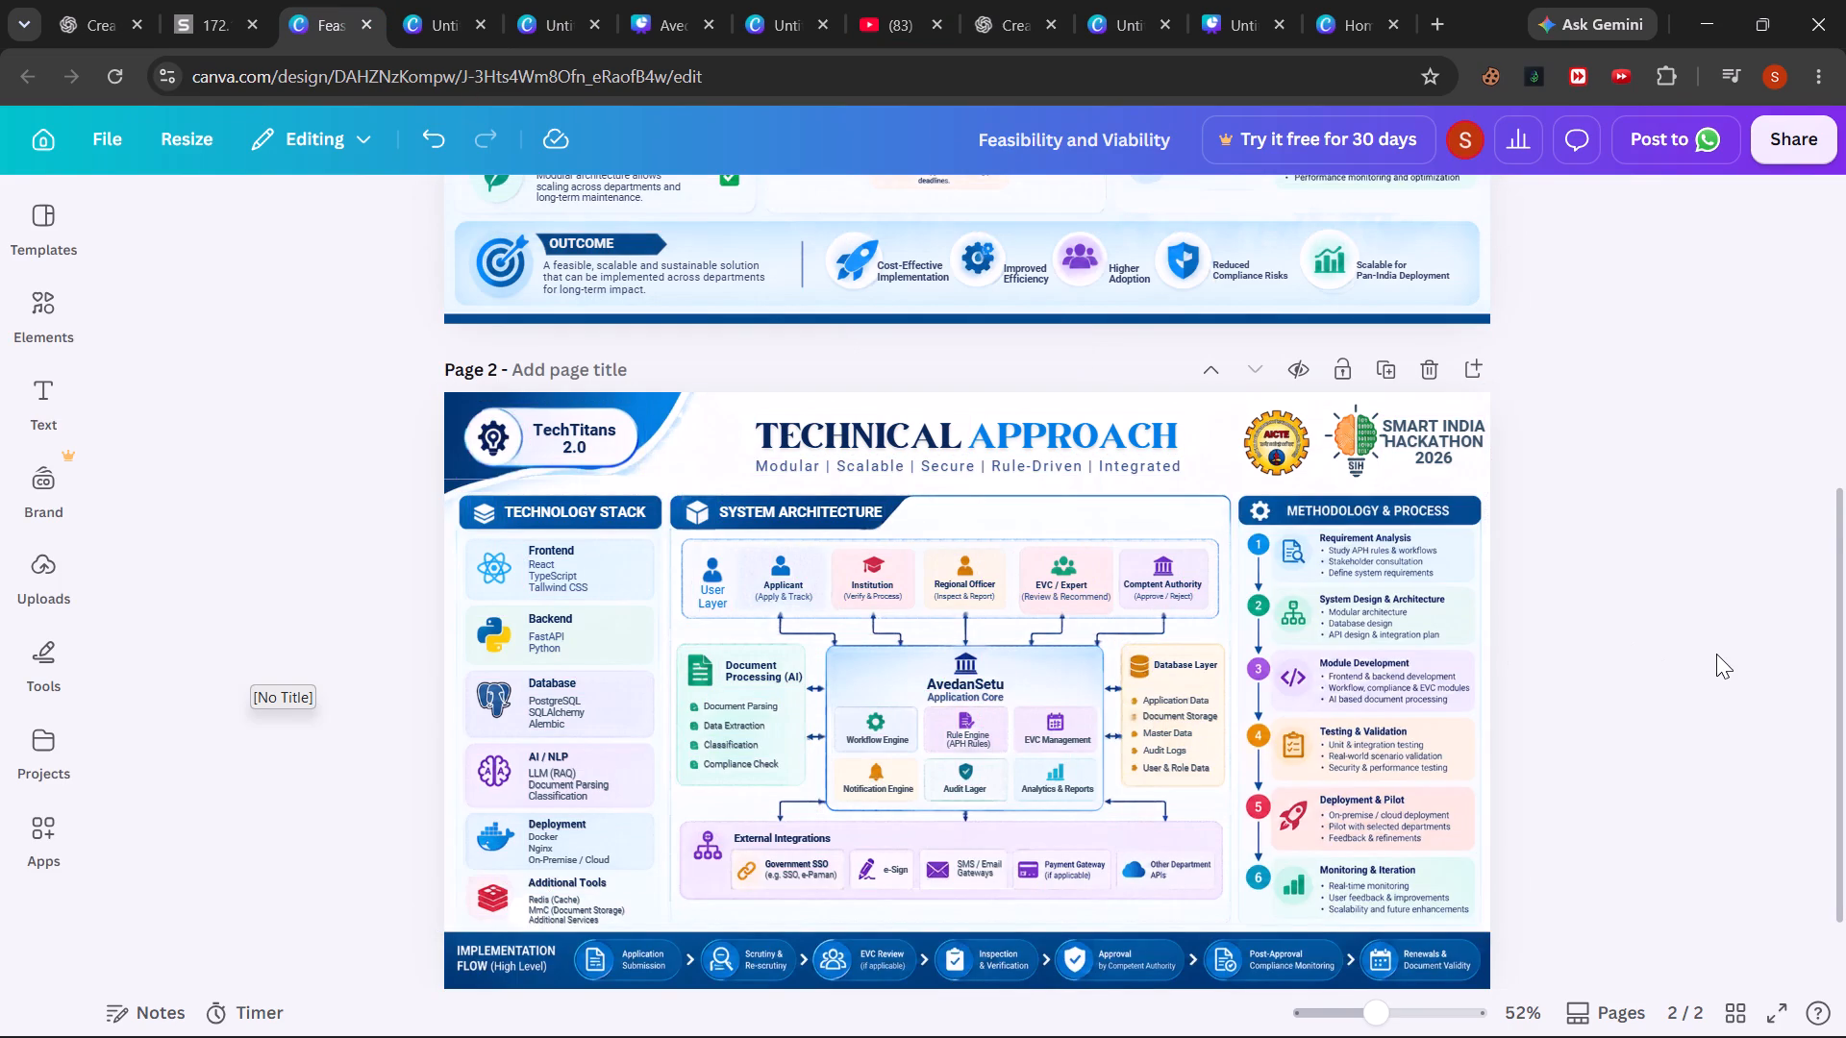
Review the pasted Technical Approach page together with the Feasibility and Viability page above it.
{"action": "scroll", "coordinate": [1655, 666], "scroll_direction": "down", "scroll_amount": 2}
{"action": "scroll", "coordinate": [1655, 666], "scroll_direction": "up", "scroll_amount": 4}
{"action": "scroll", "coordinate": [1655, 666], "scroll_direction": "down", "scroll_amount": 7}
{"action": "scroll", "coordinate": [1655, 666], "scroll_direction": "up", "scroll_amount": 5}
{"action": "scroll", "coordinate": [1655, 666], "scroll_direction": "down", "scroll_amount": 7}
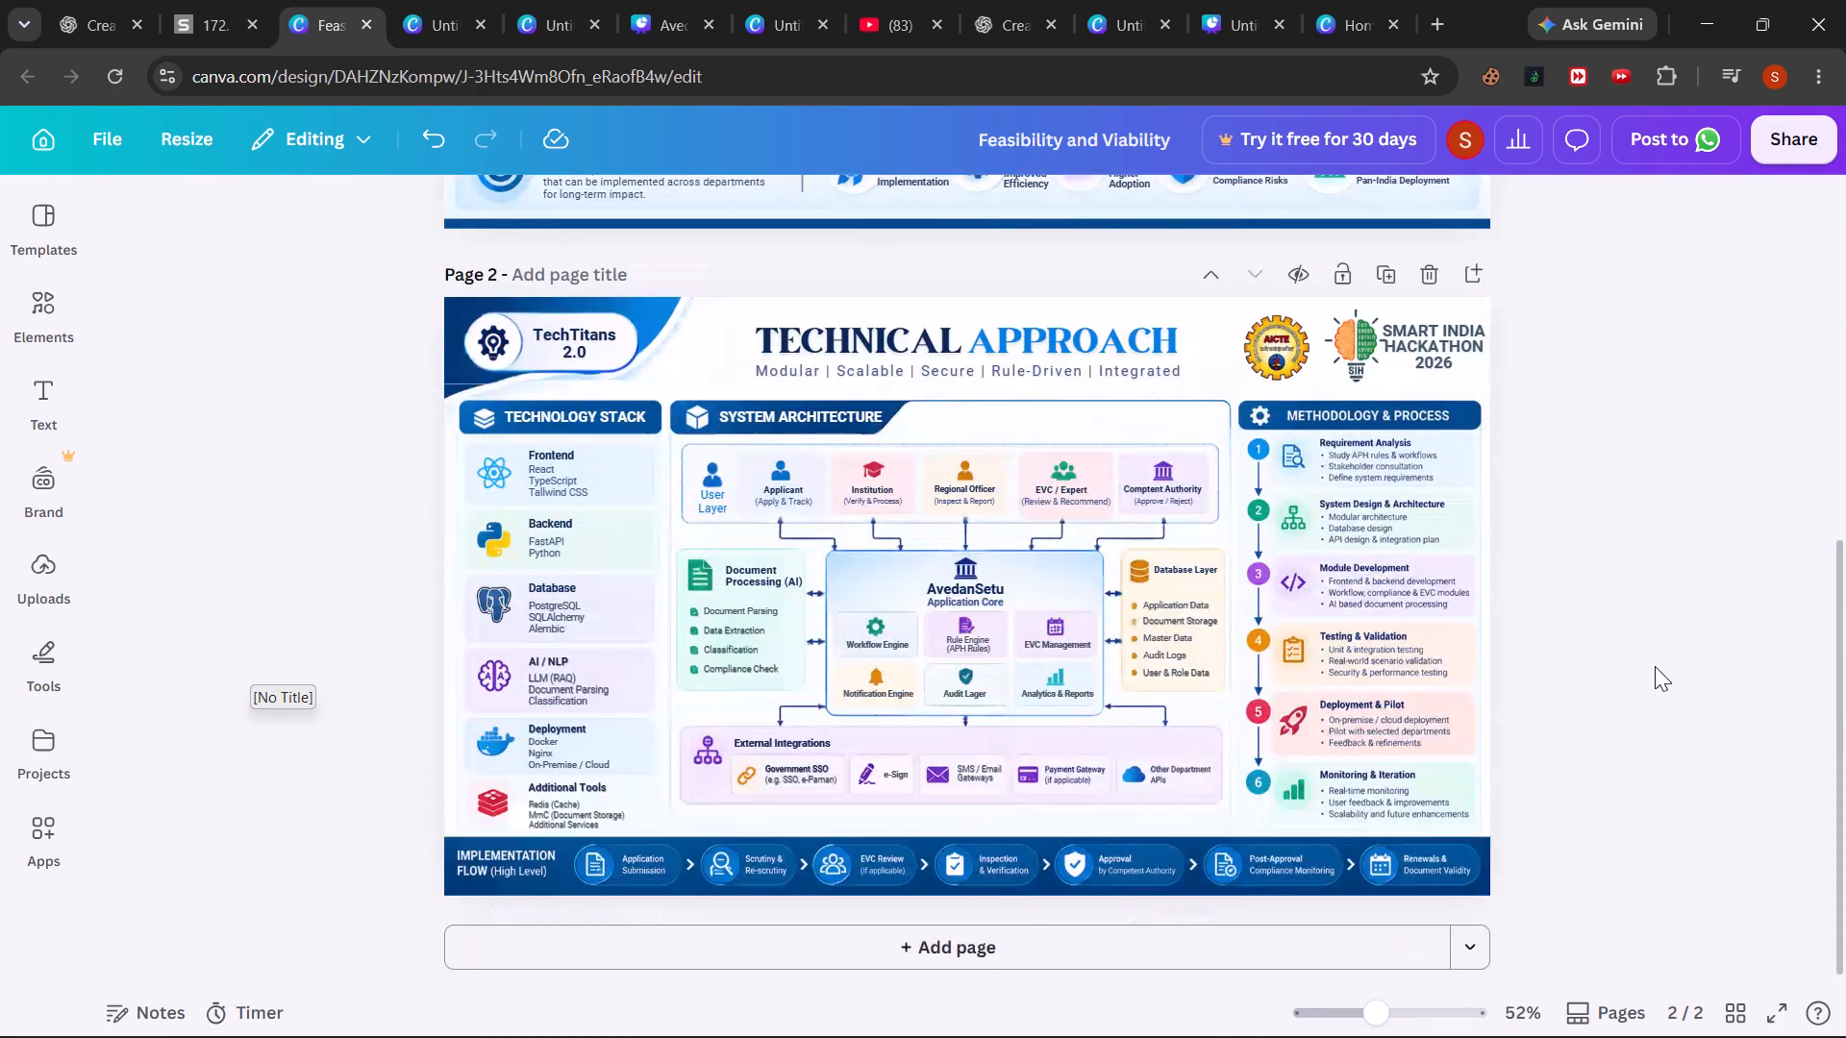
{"action": "scroll", "coordinate": [1655, 666], "scroll_direction": "up", "scroll_amount": 6}
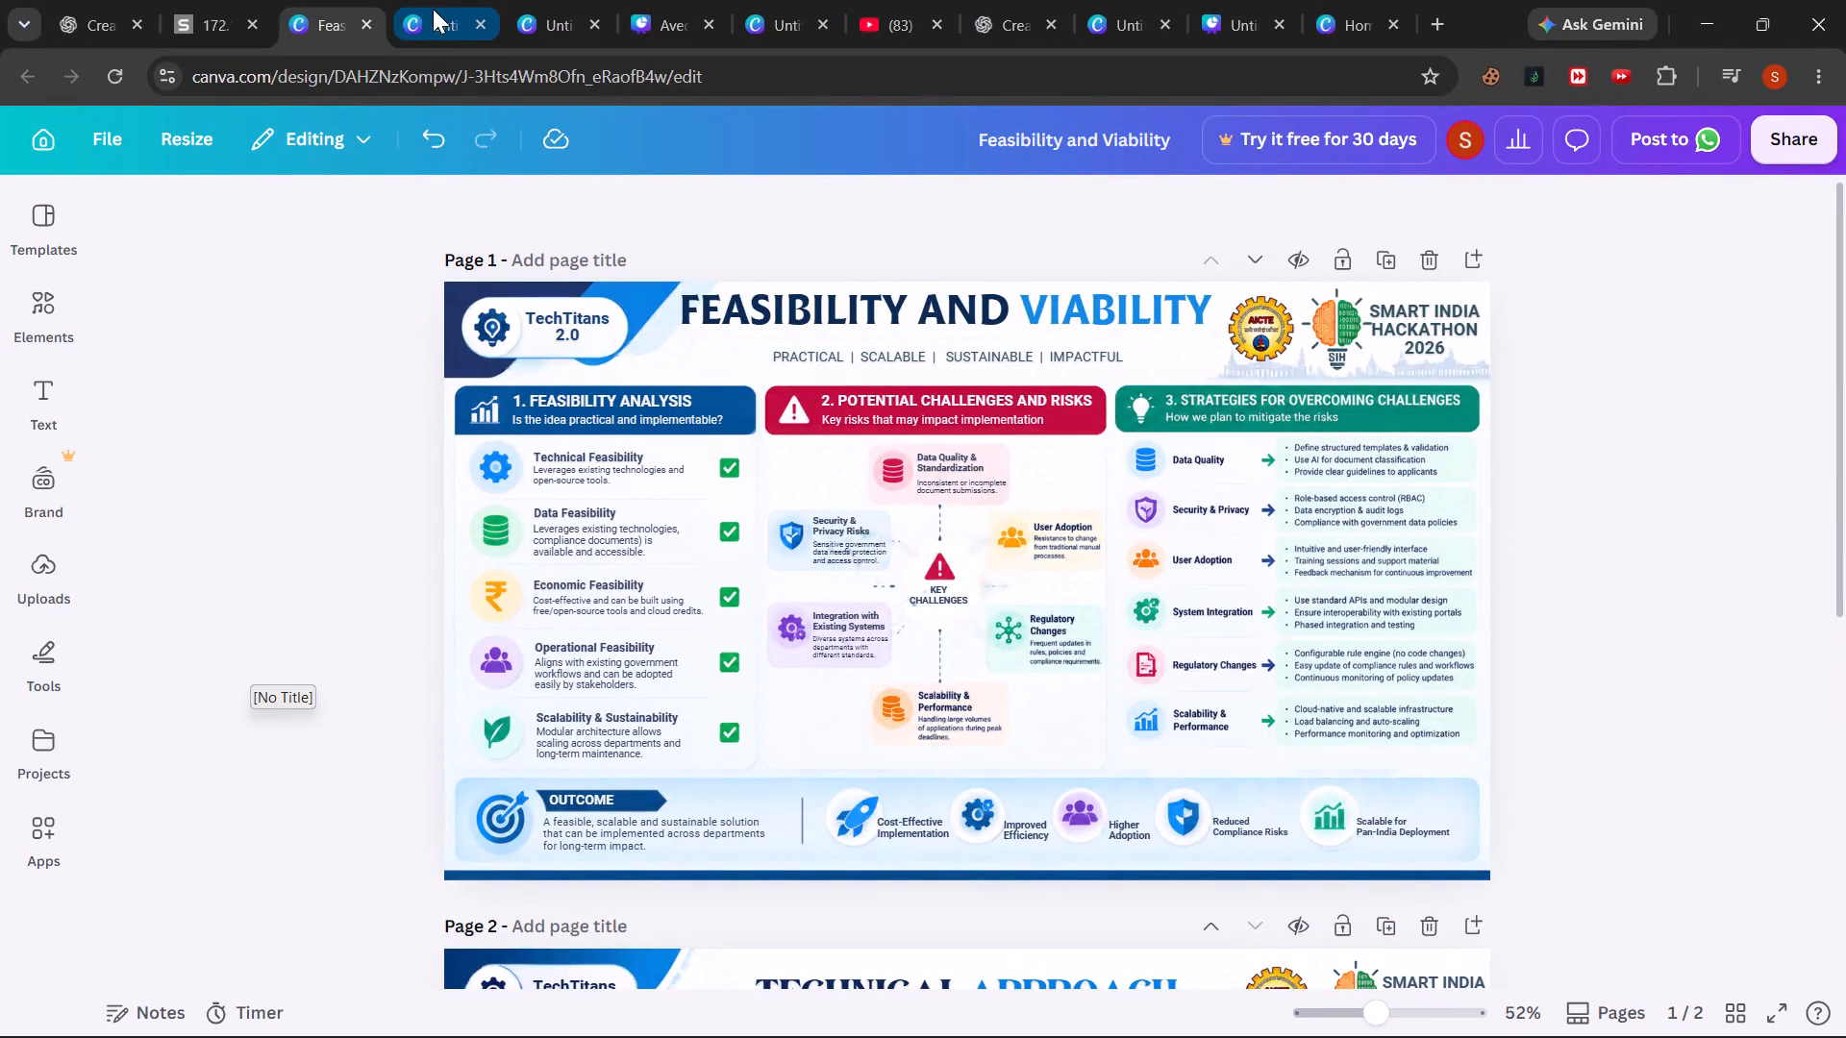
{"action": "scroll", "coordinate": [341, 529], "scroll_direction": "down", "scroll_amount": 7}
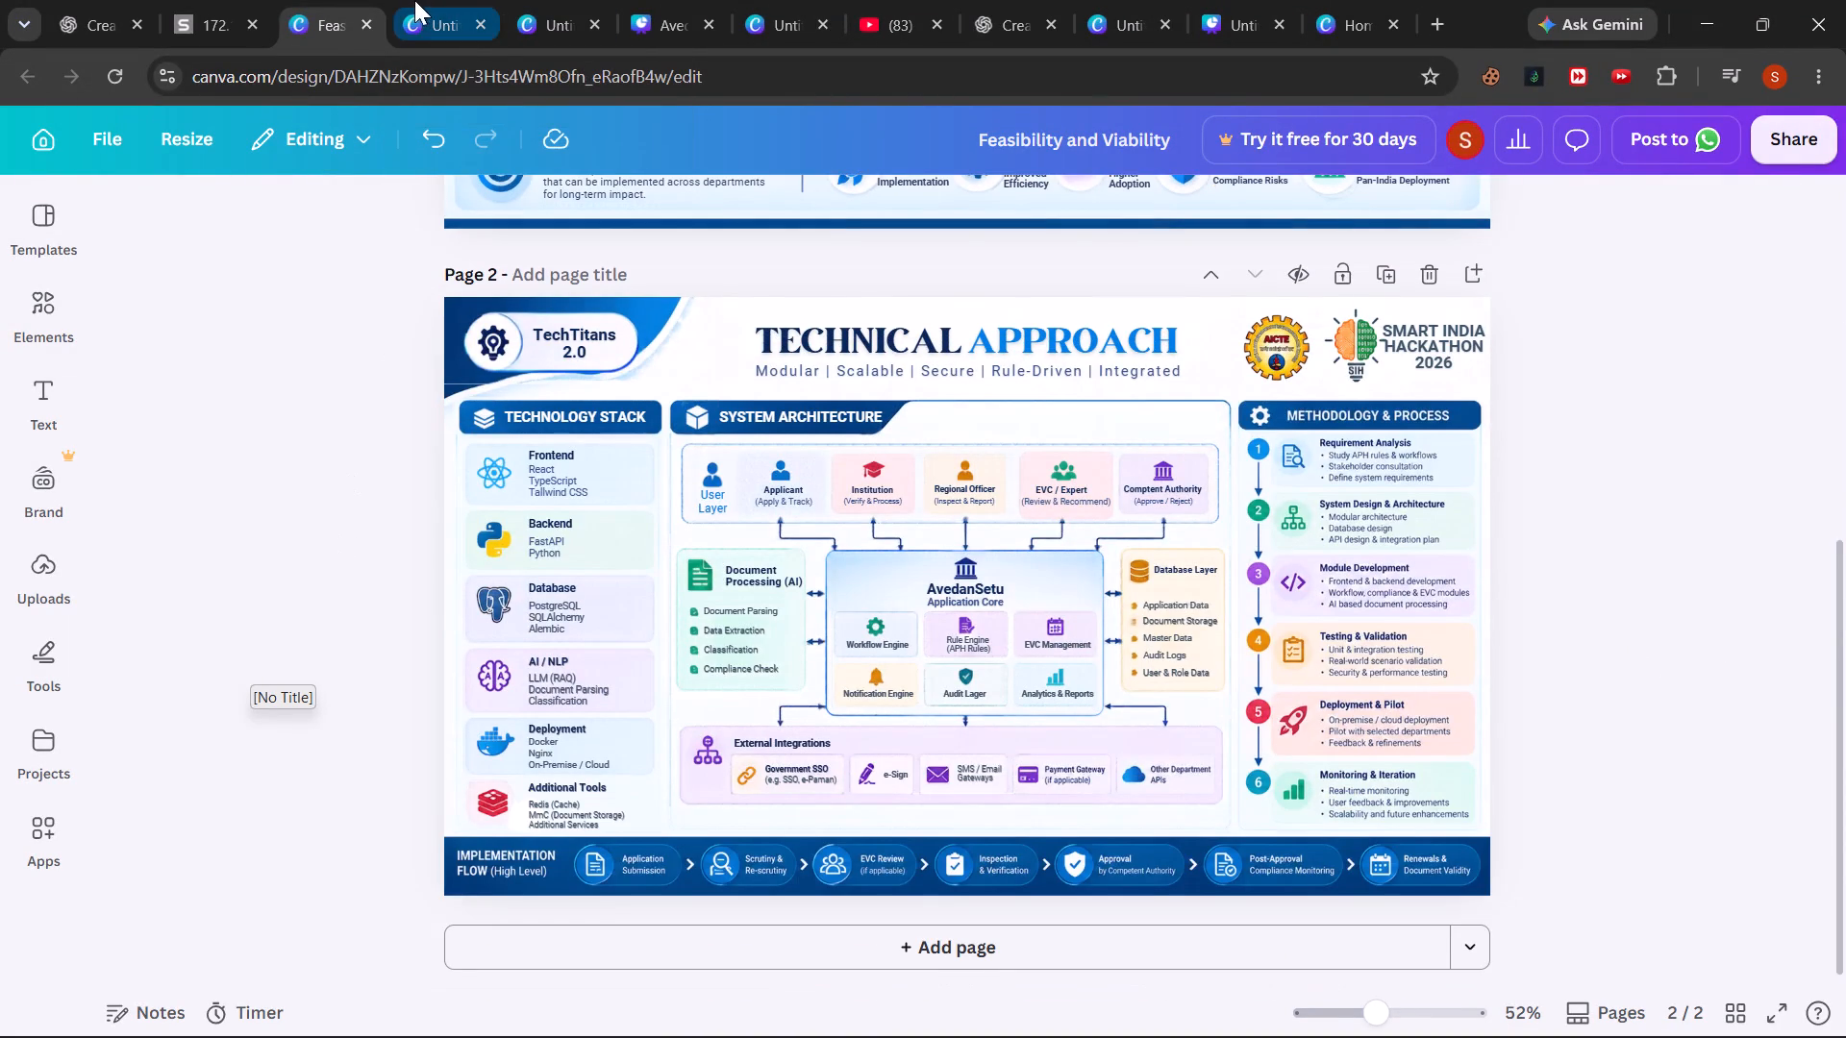
Compare the two open untitled Technical Approach designs to check whether they are the same slide.
{"action": "left_click", "coordinate": [412, 4]}
{"action": "left_click", "coordinate": [547, 6]}
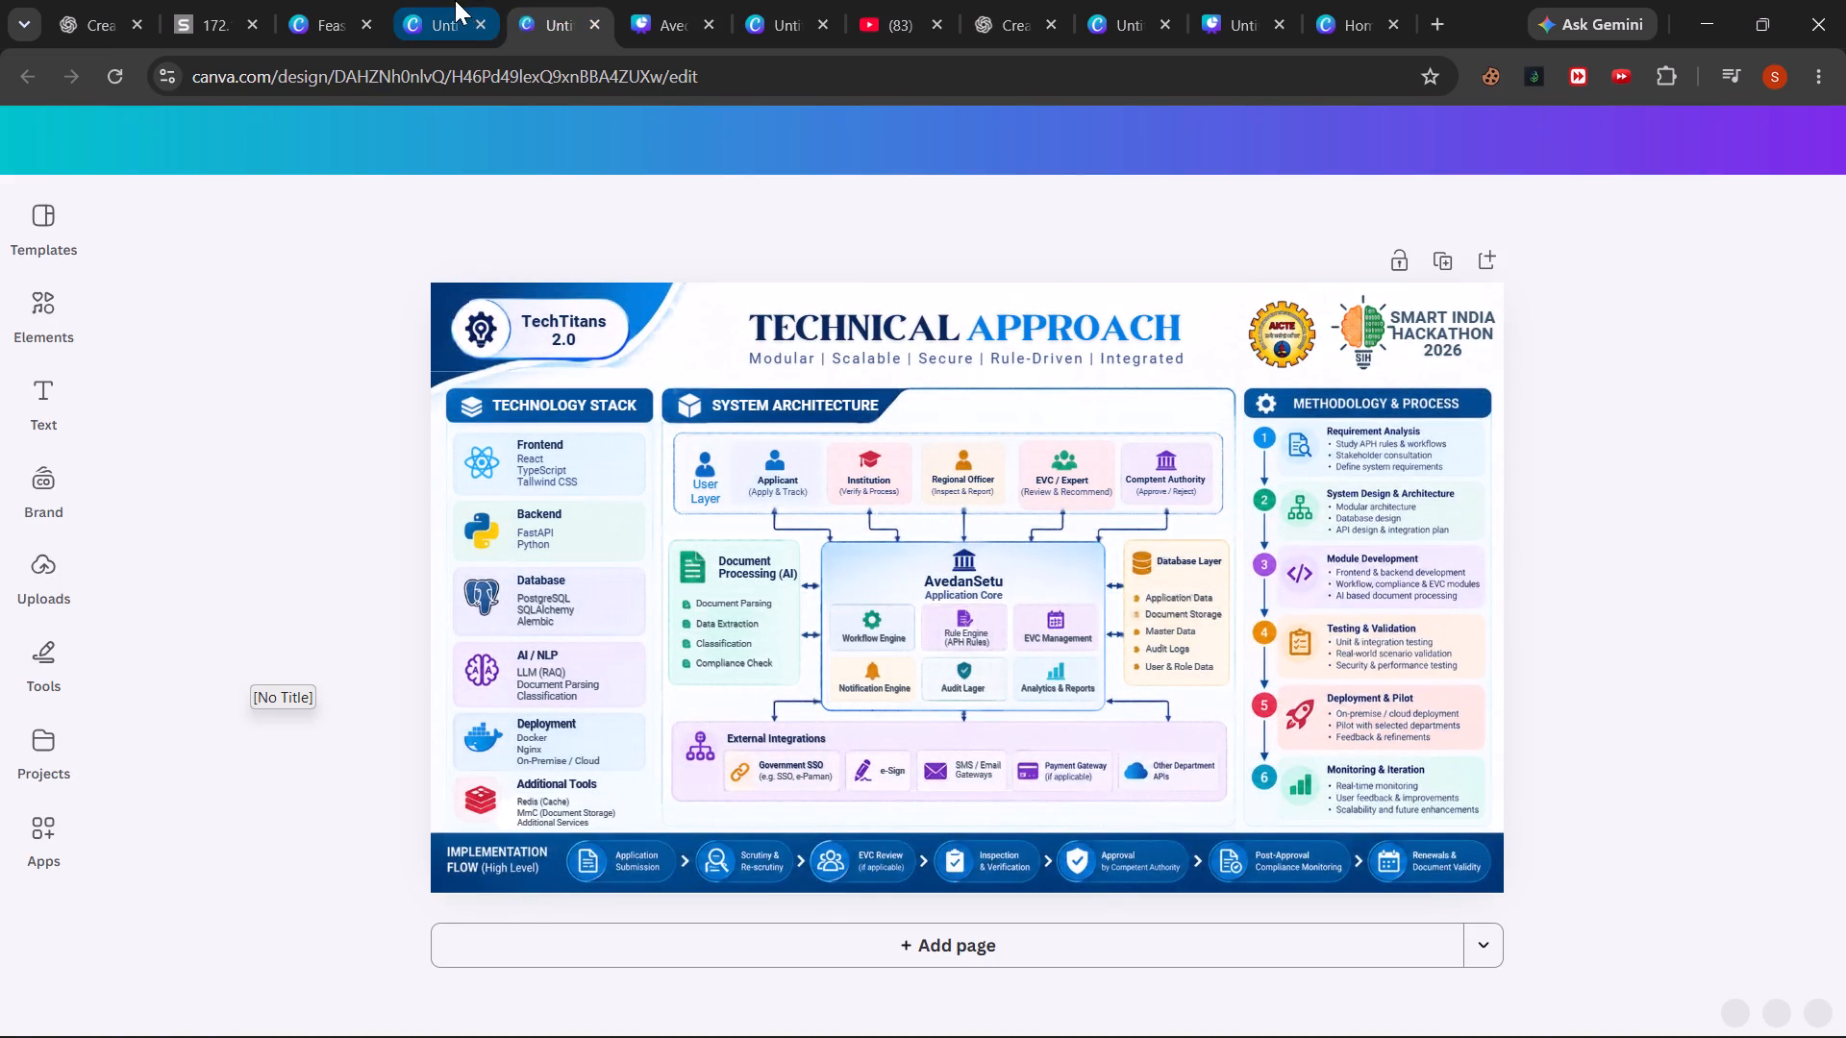
{"action": "left_click", "coordinate": [422, 0]}
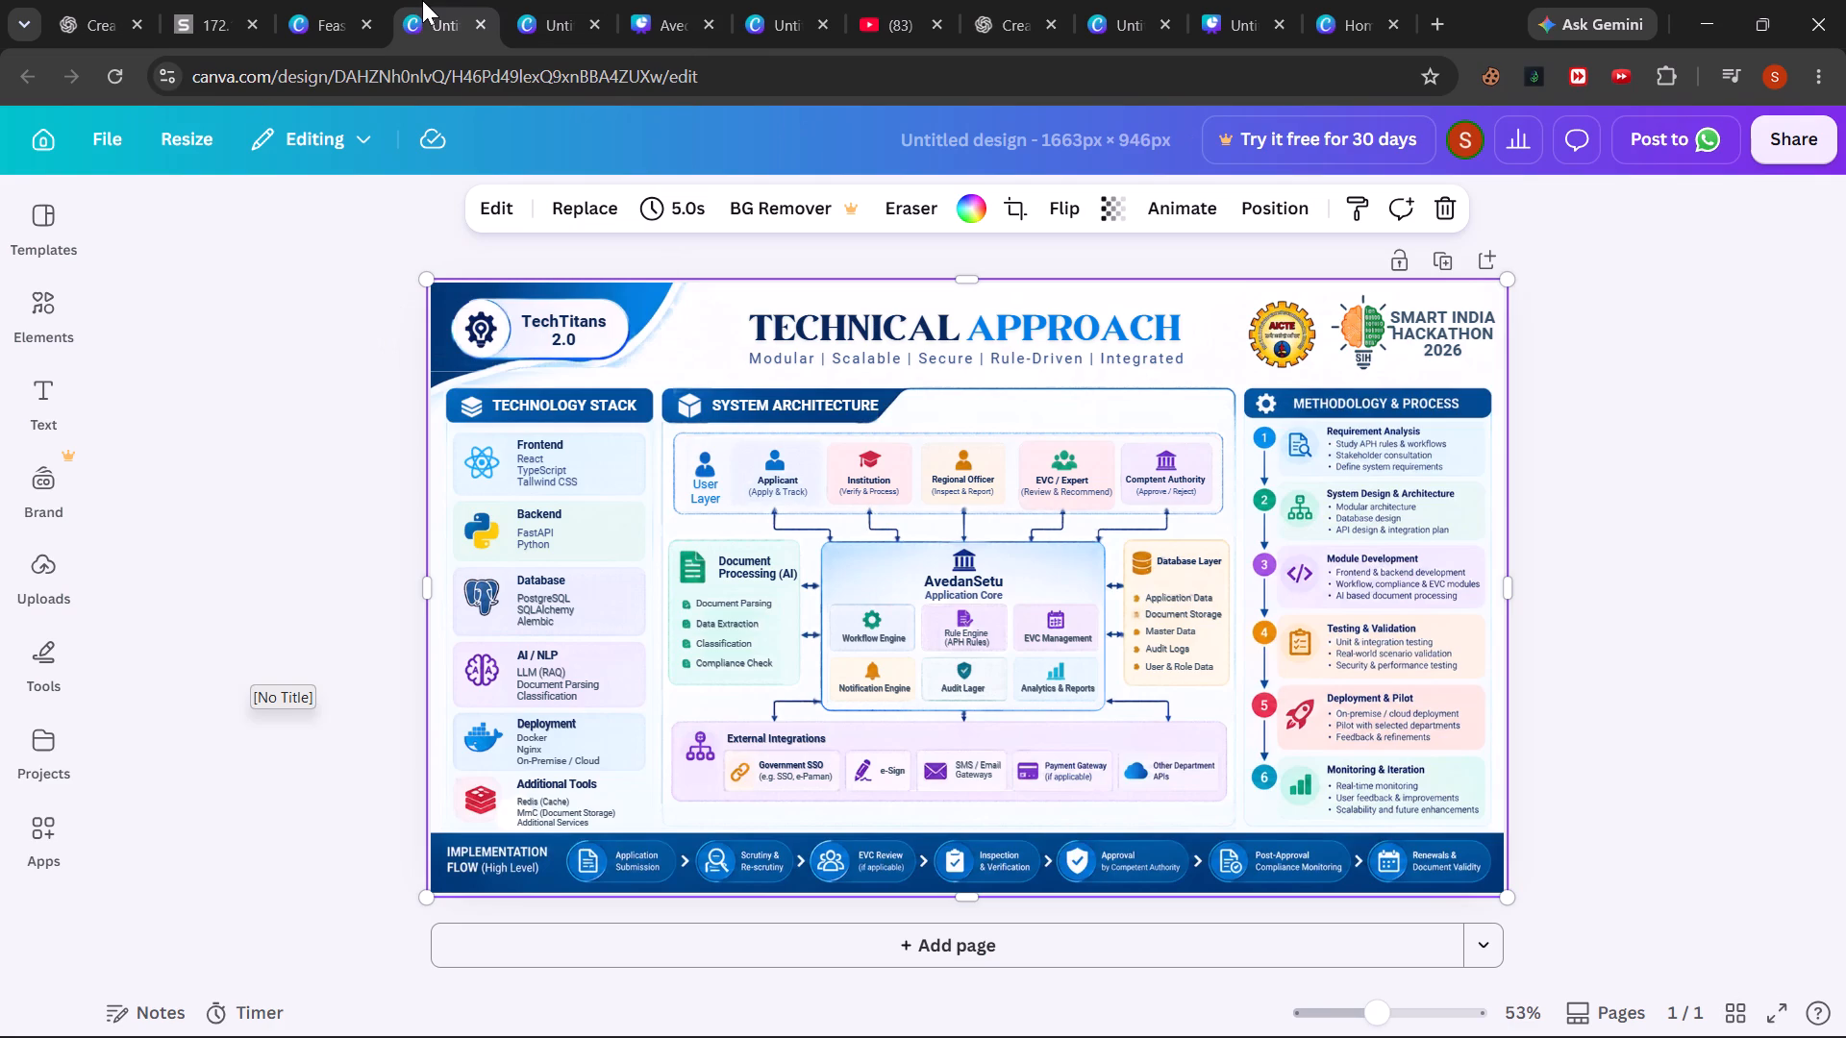
{"action": "left_click", "coordinate": [533, 6]}
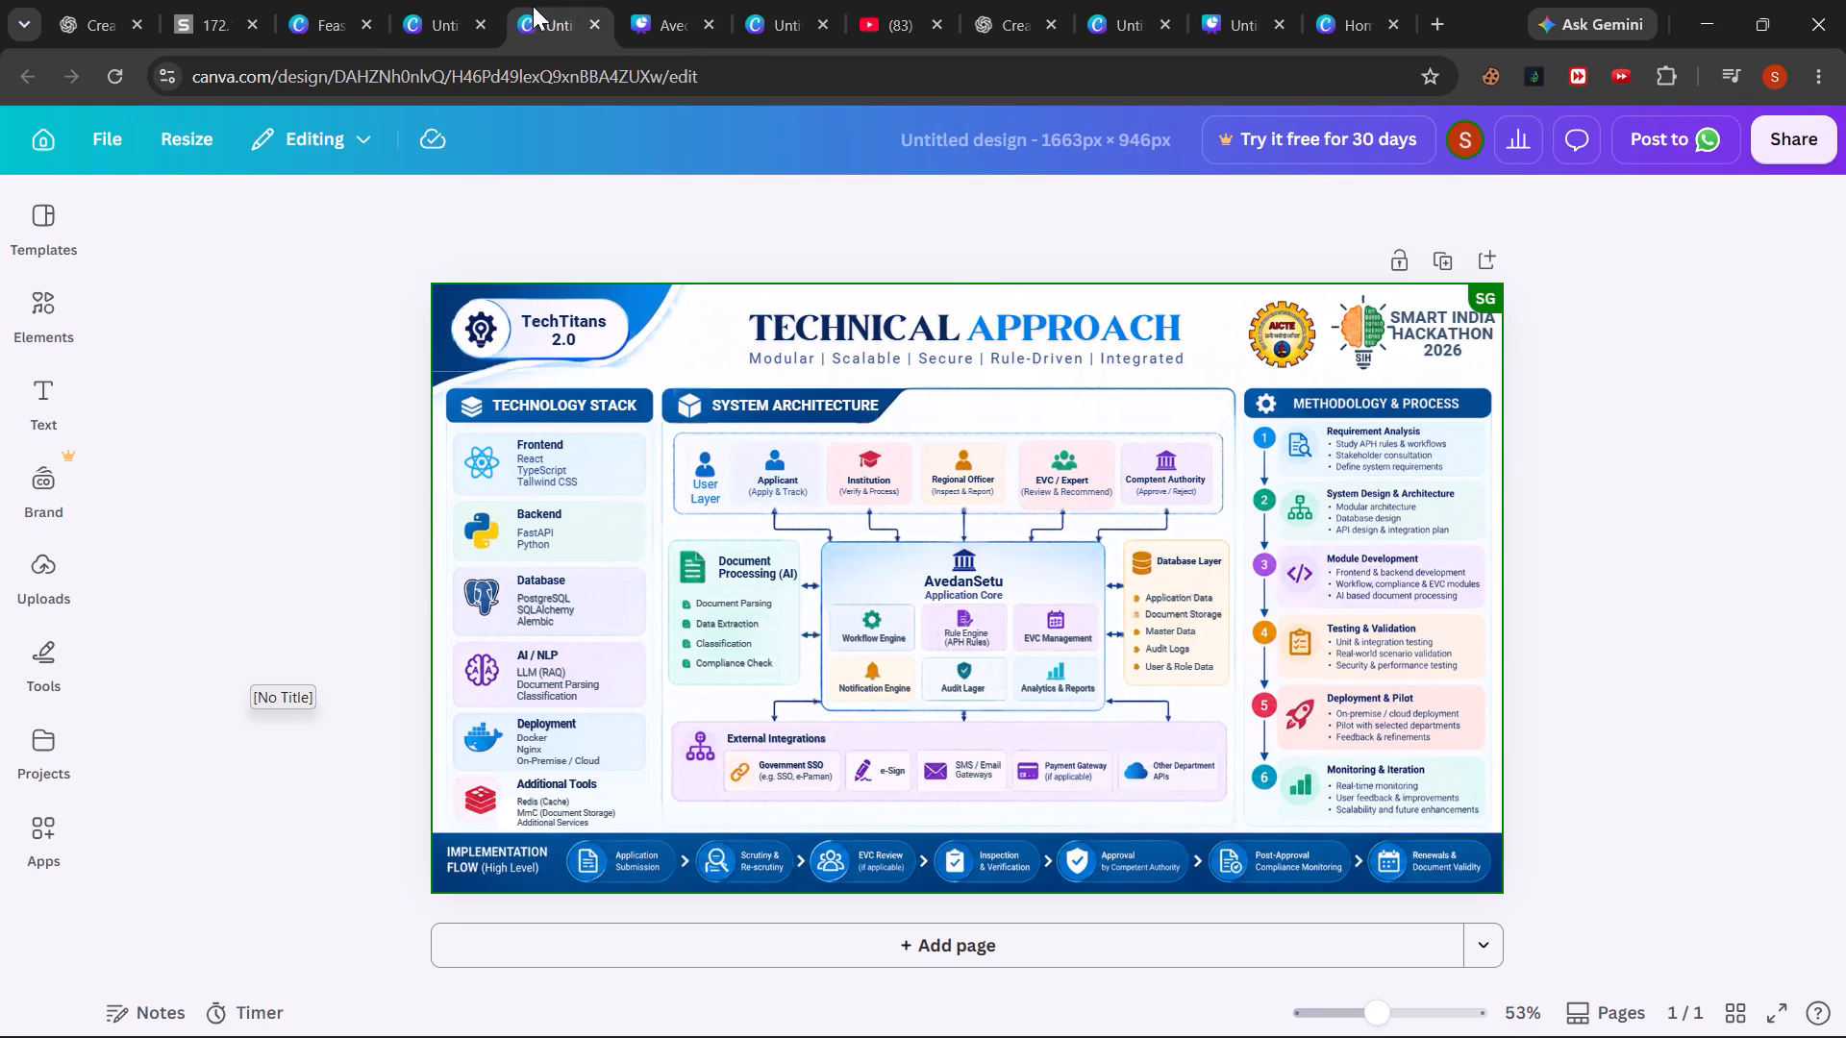
{"action": "left_click", "coordinate": [428, 6]}
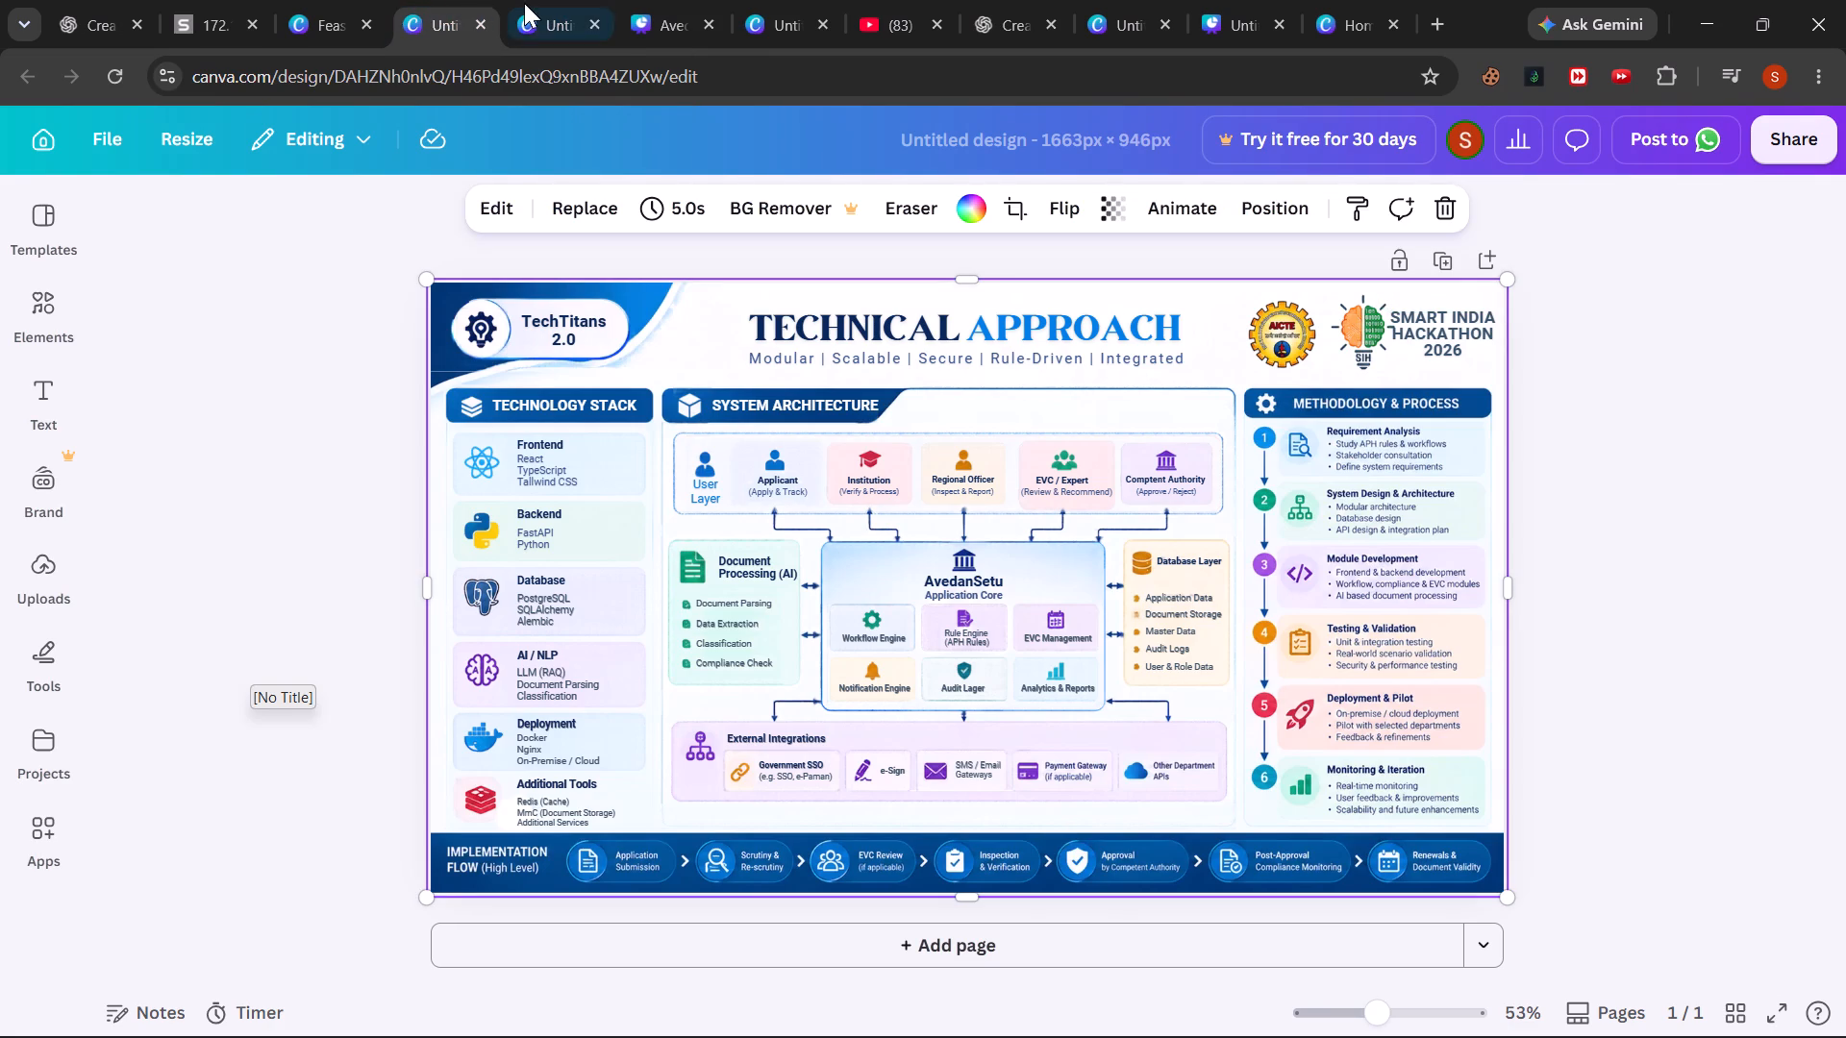
{"action": "left_click", "coordinate": [528, 3]}
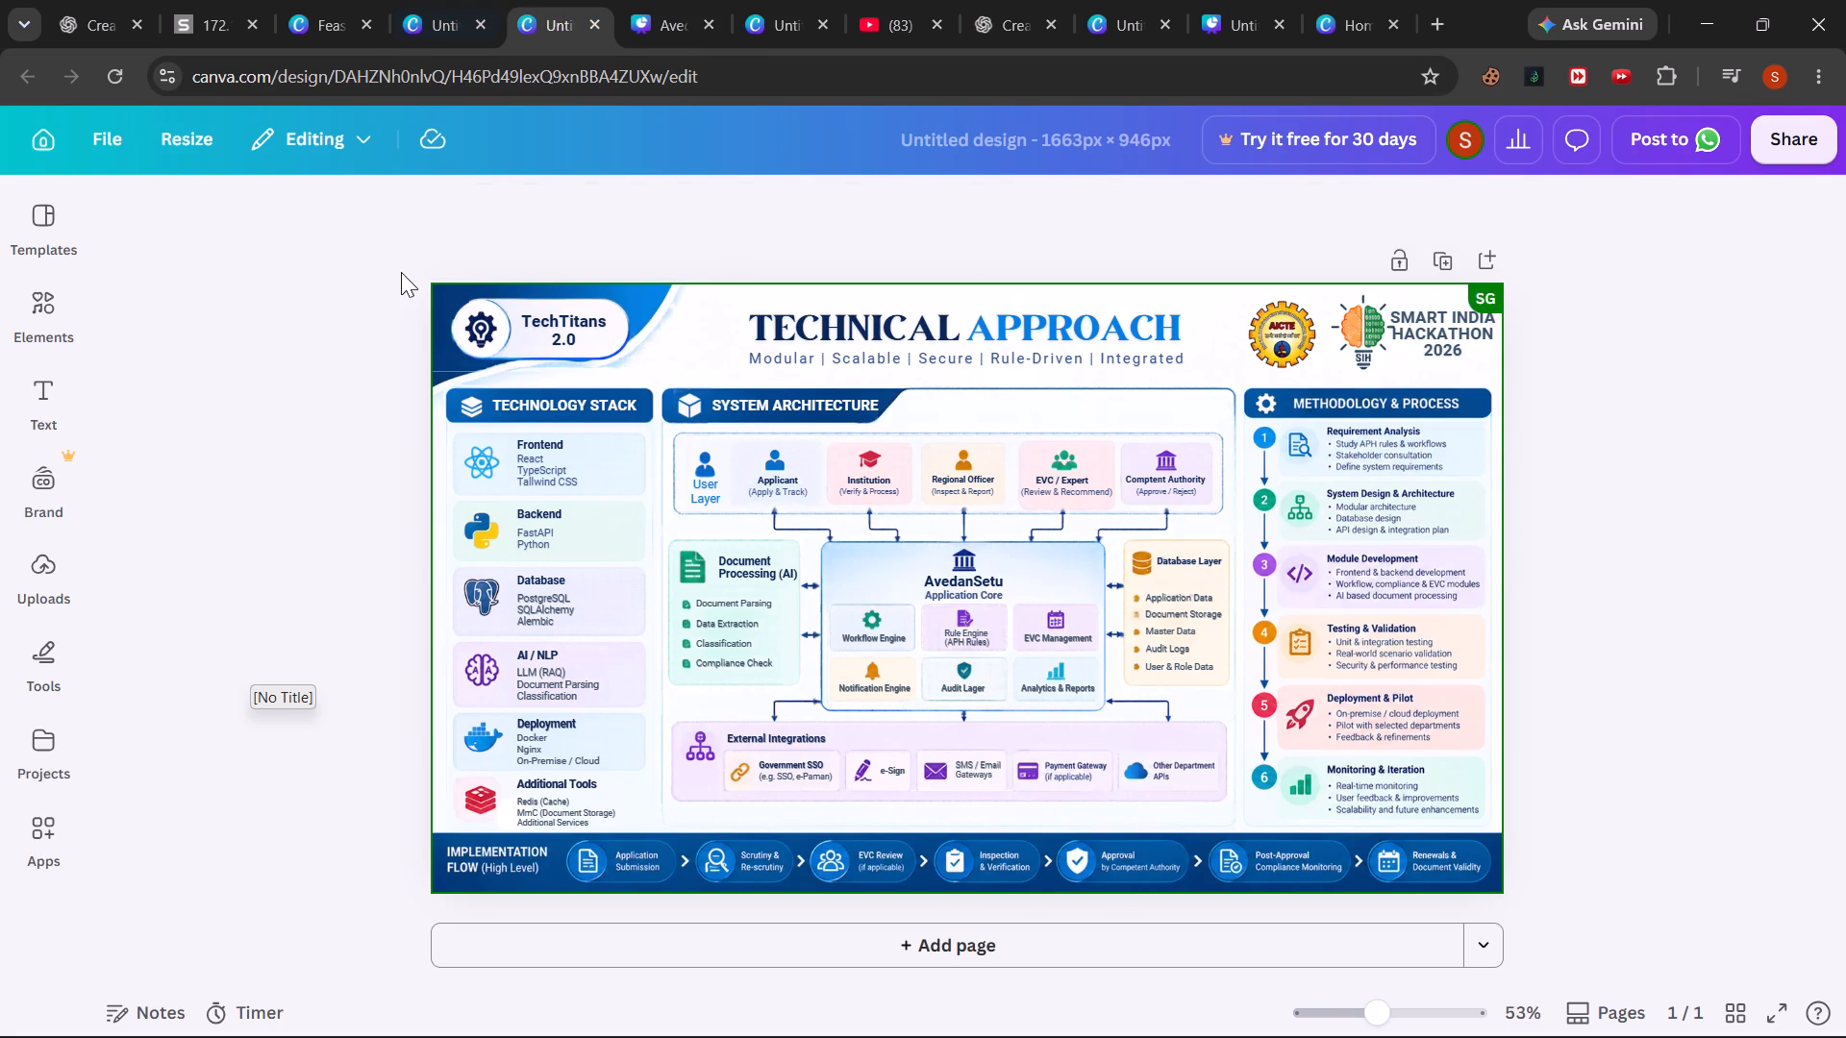
{"action": "left_click", "coordinate": [366, 281]}
{"action": "left_click", "coordinate": [423, 9]}
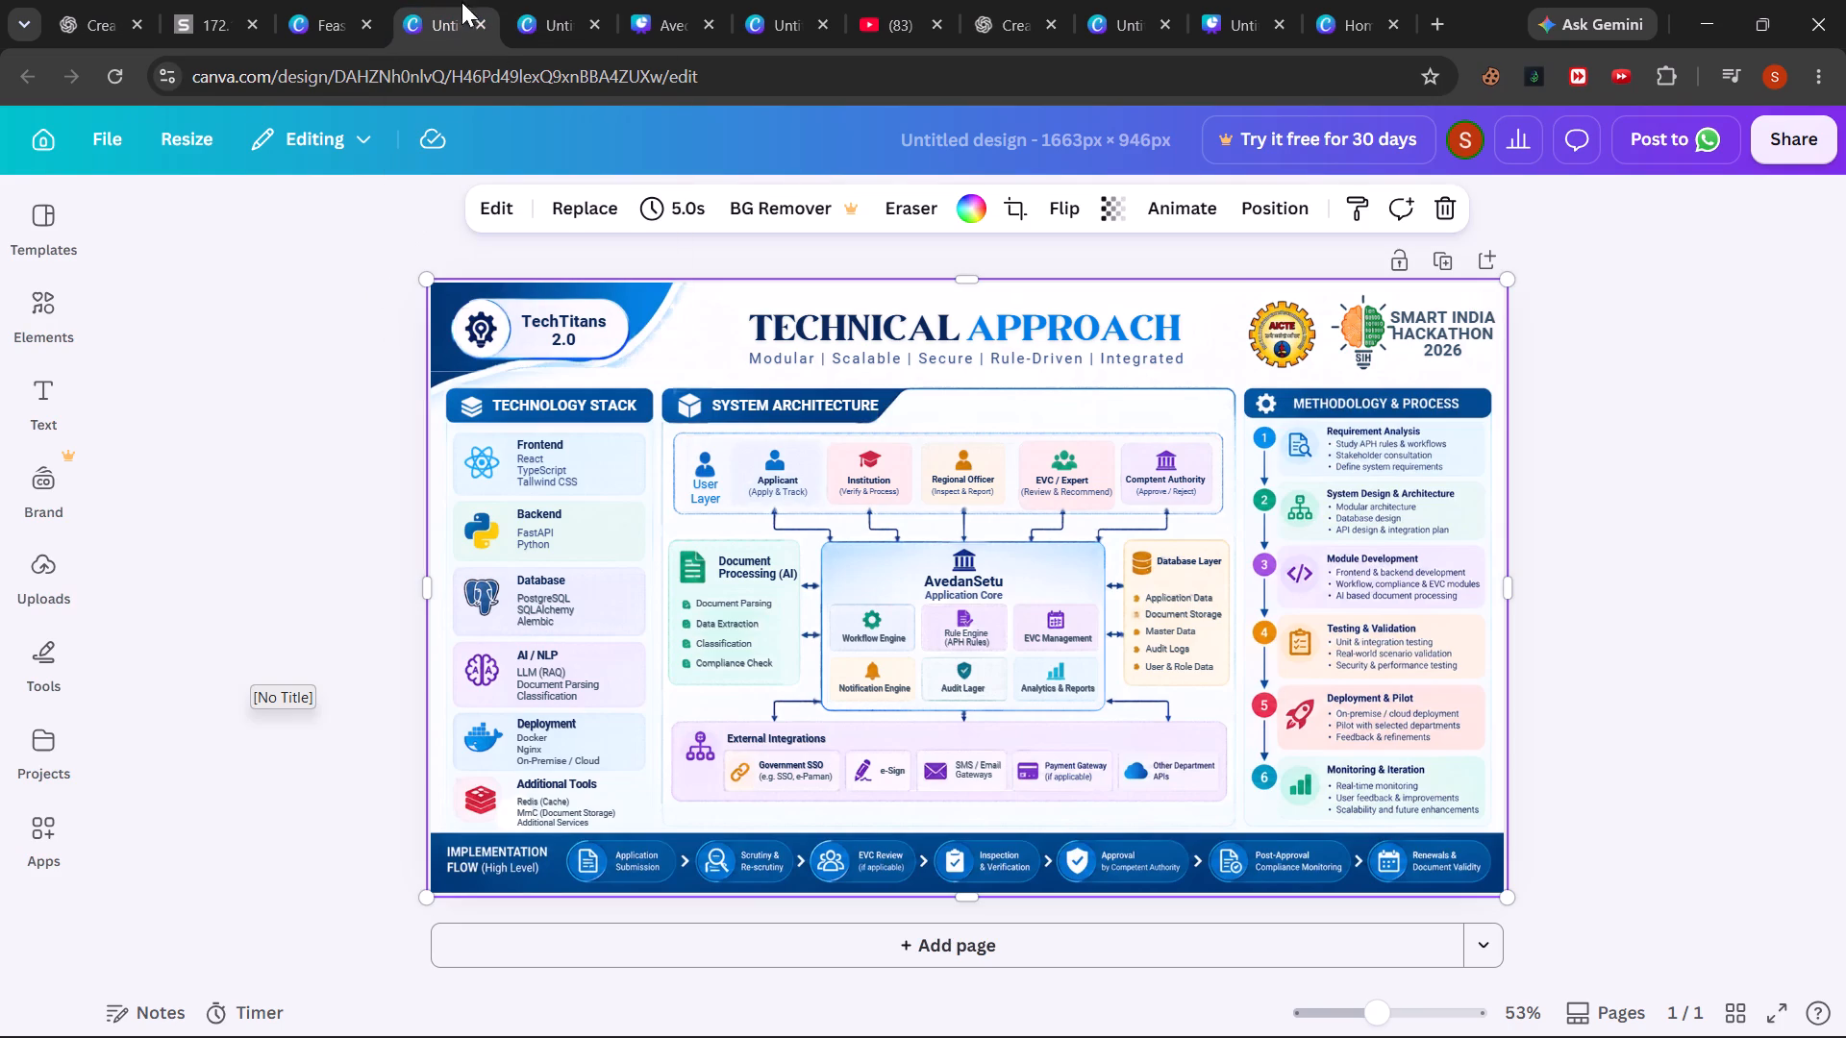
{"action": "left_click", "coordinate": [533, 6]}
Copy all elements of the AvedanSetu Proposed Solution slide and add a blank third page to the Feasibility and Viability design.
{"action": "left_click", "coordinate": [638, 2]}
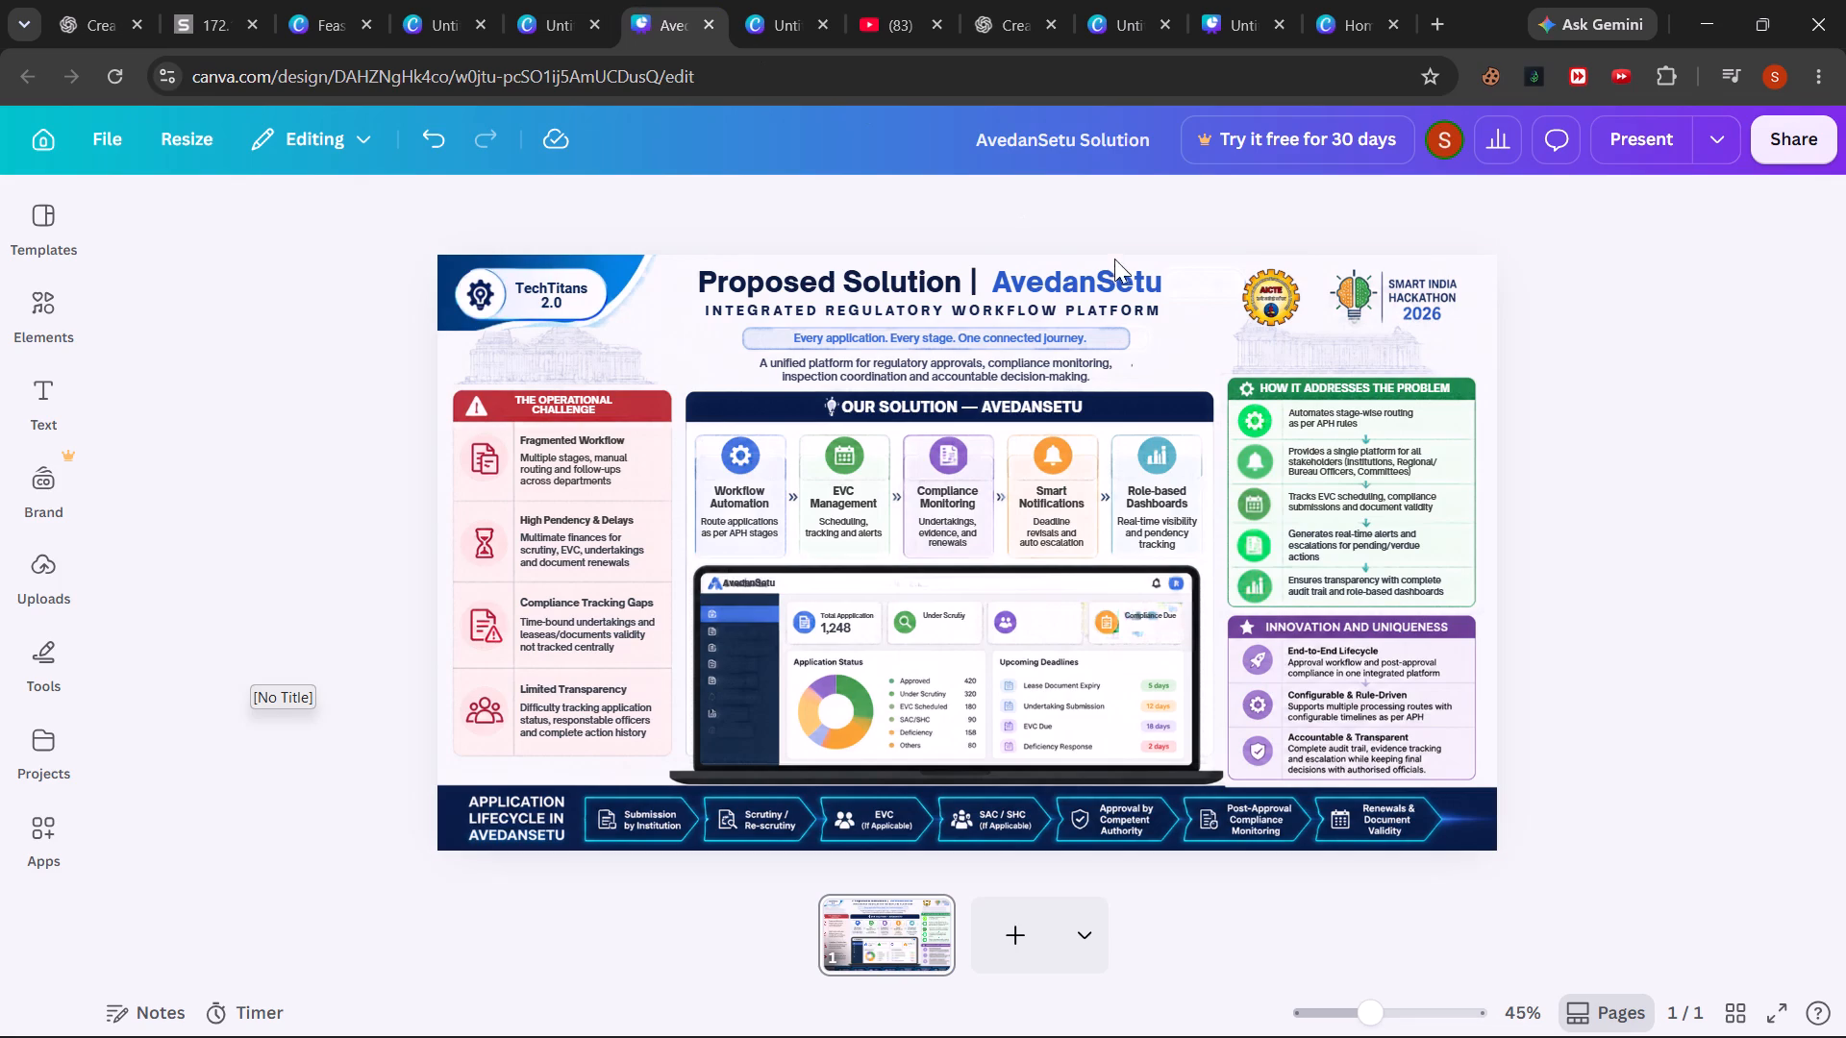
{"action": "left_click", "coordinate": [1121, 376]}
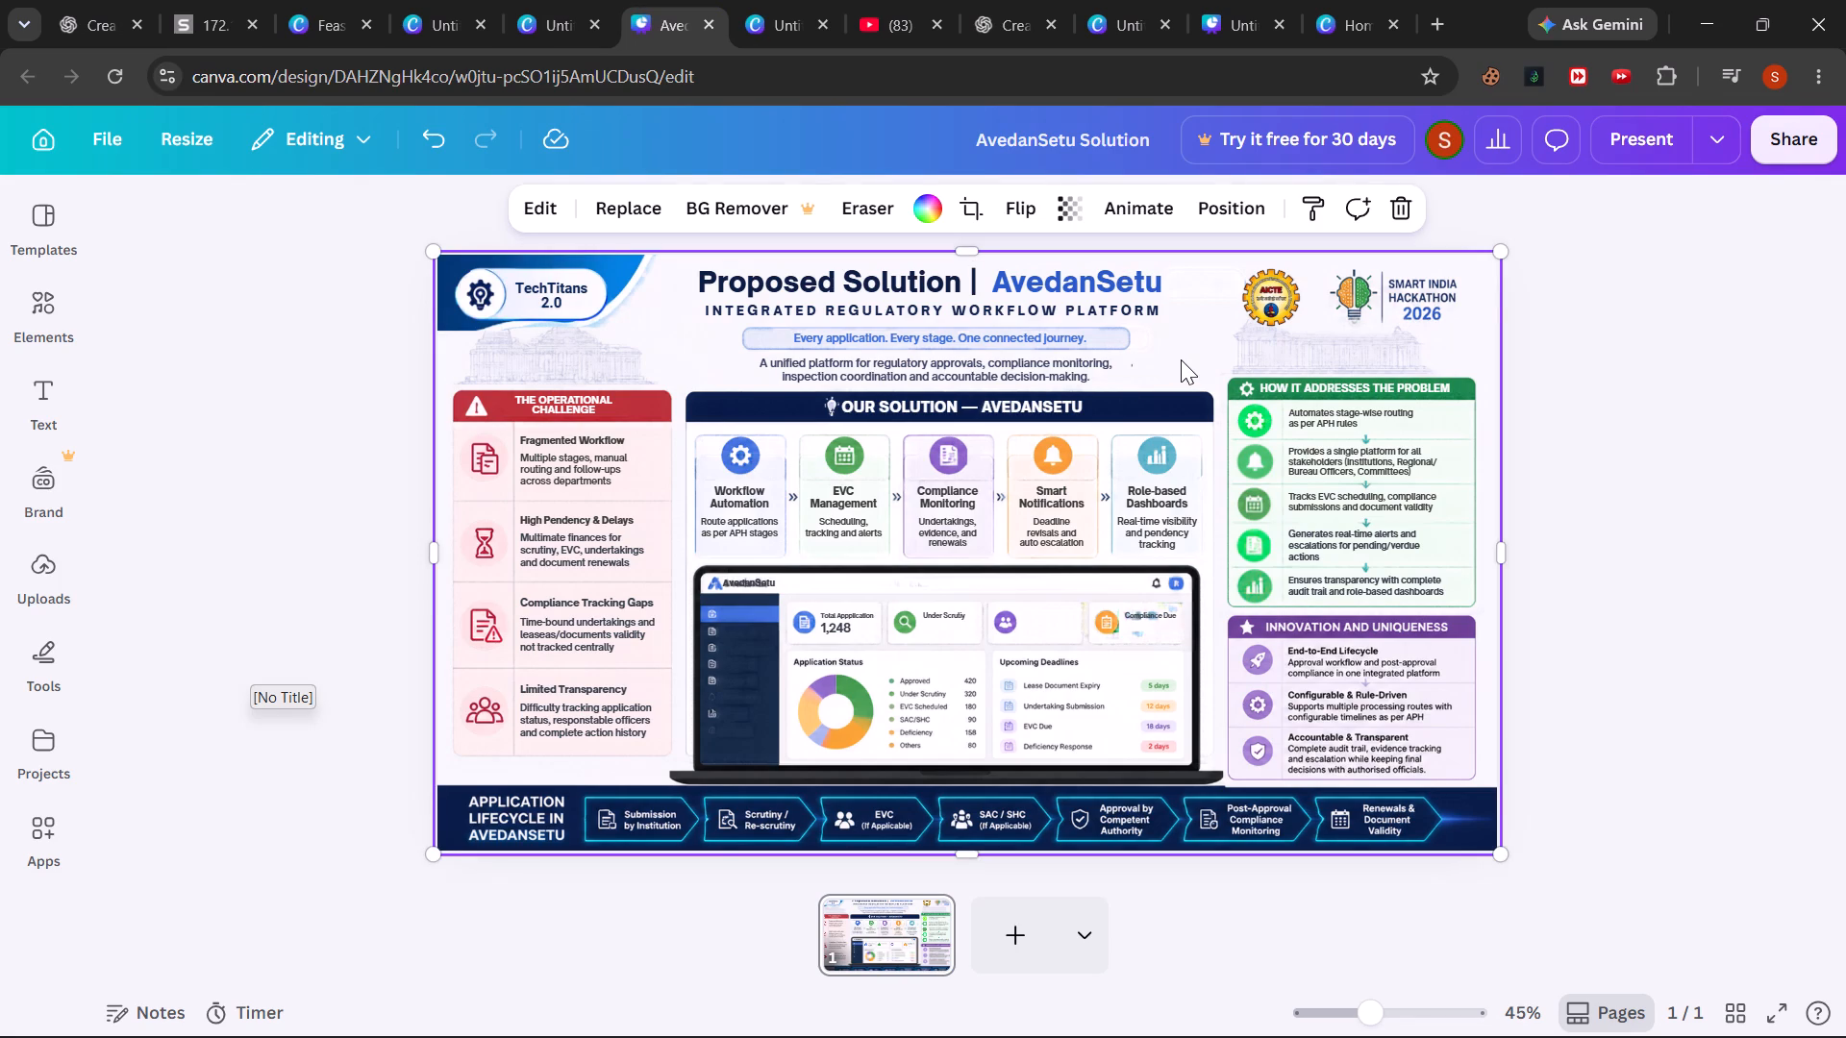
{"action": "left_click", "coordinate": [1181, 359]}
{"action": "key", "text": "ctrl+a"}
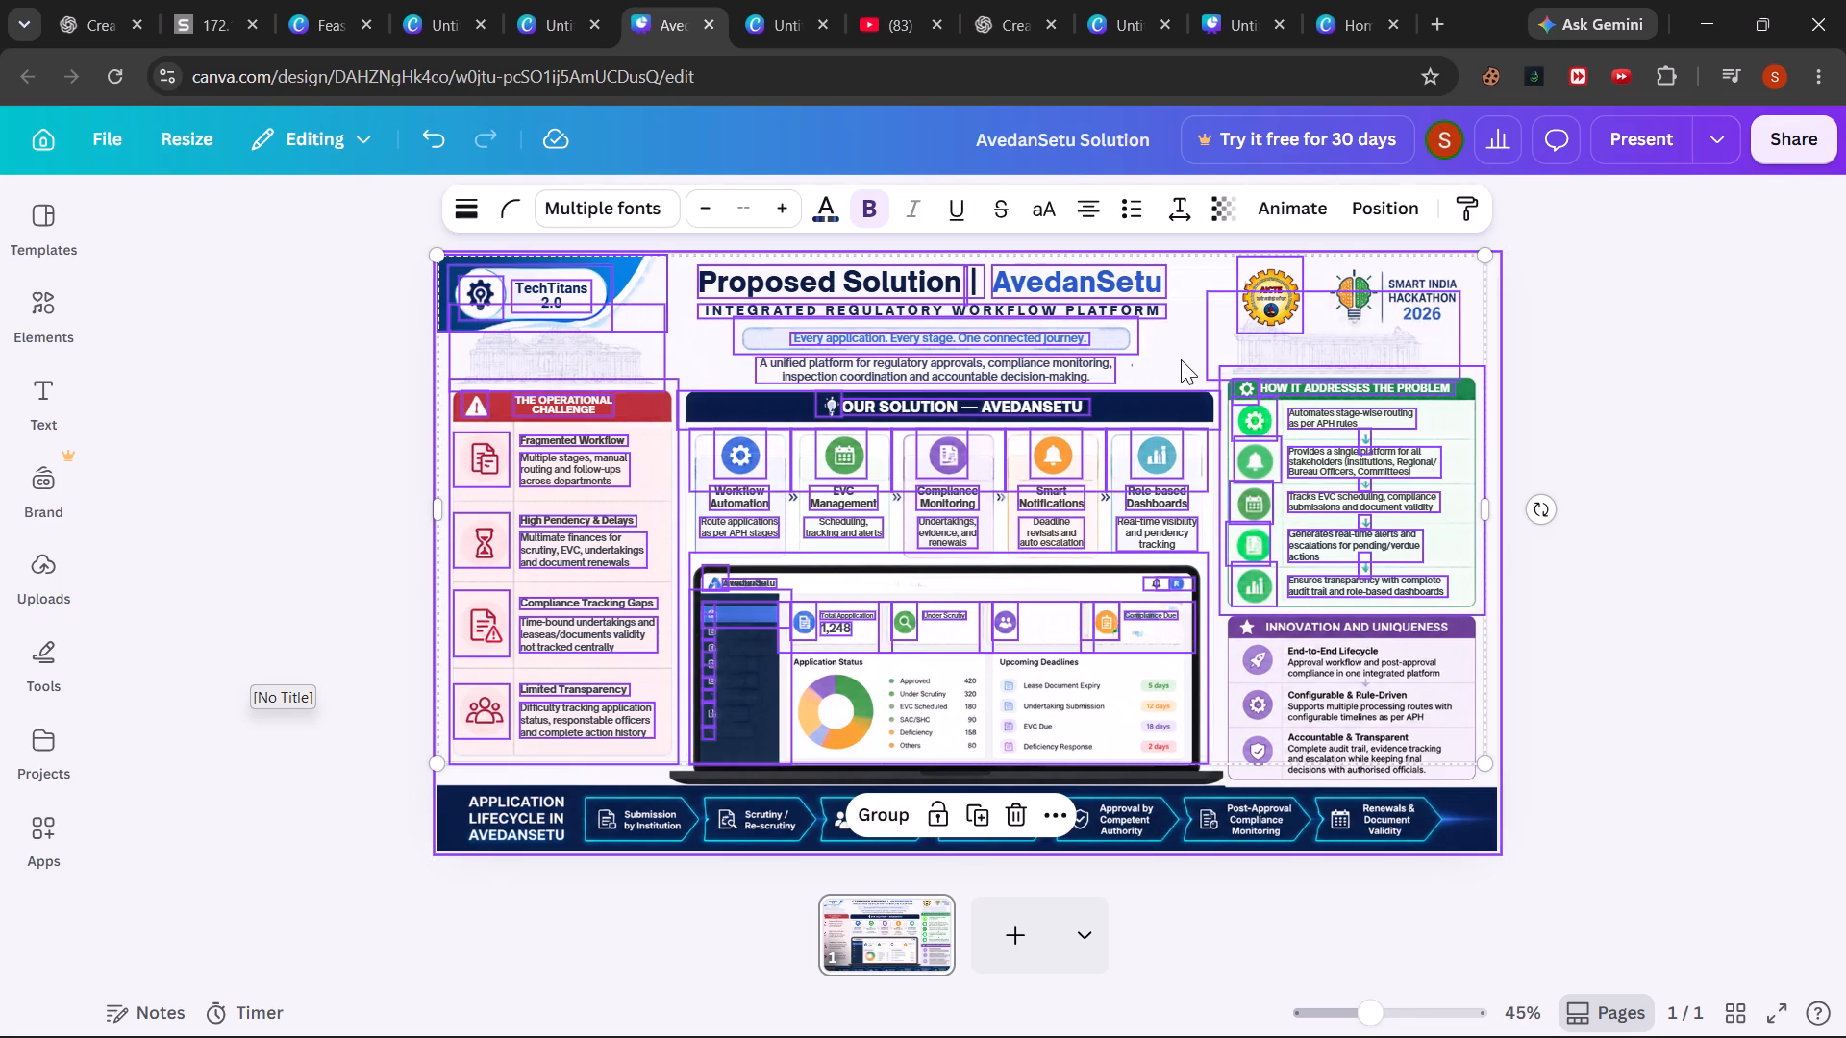
{"action": "key", "text": "ctrl+c"}
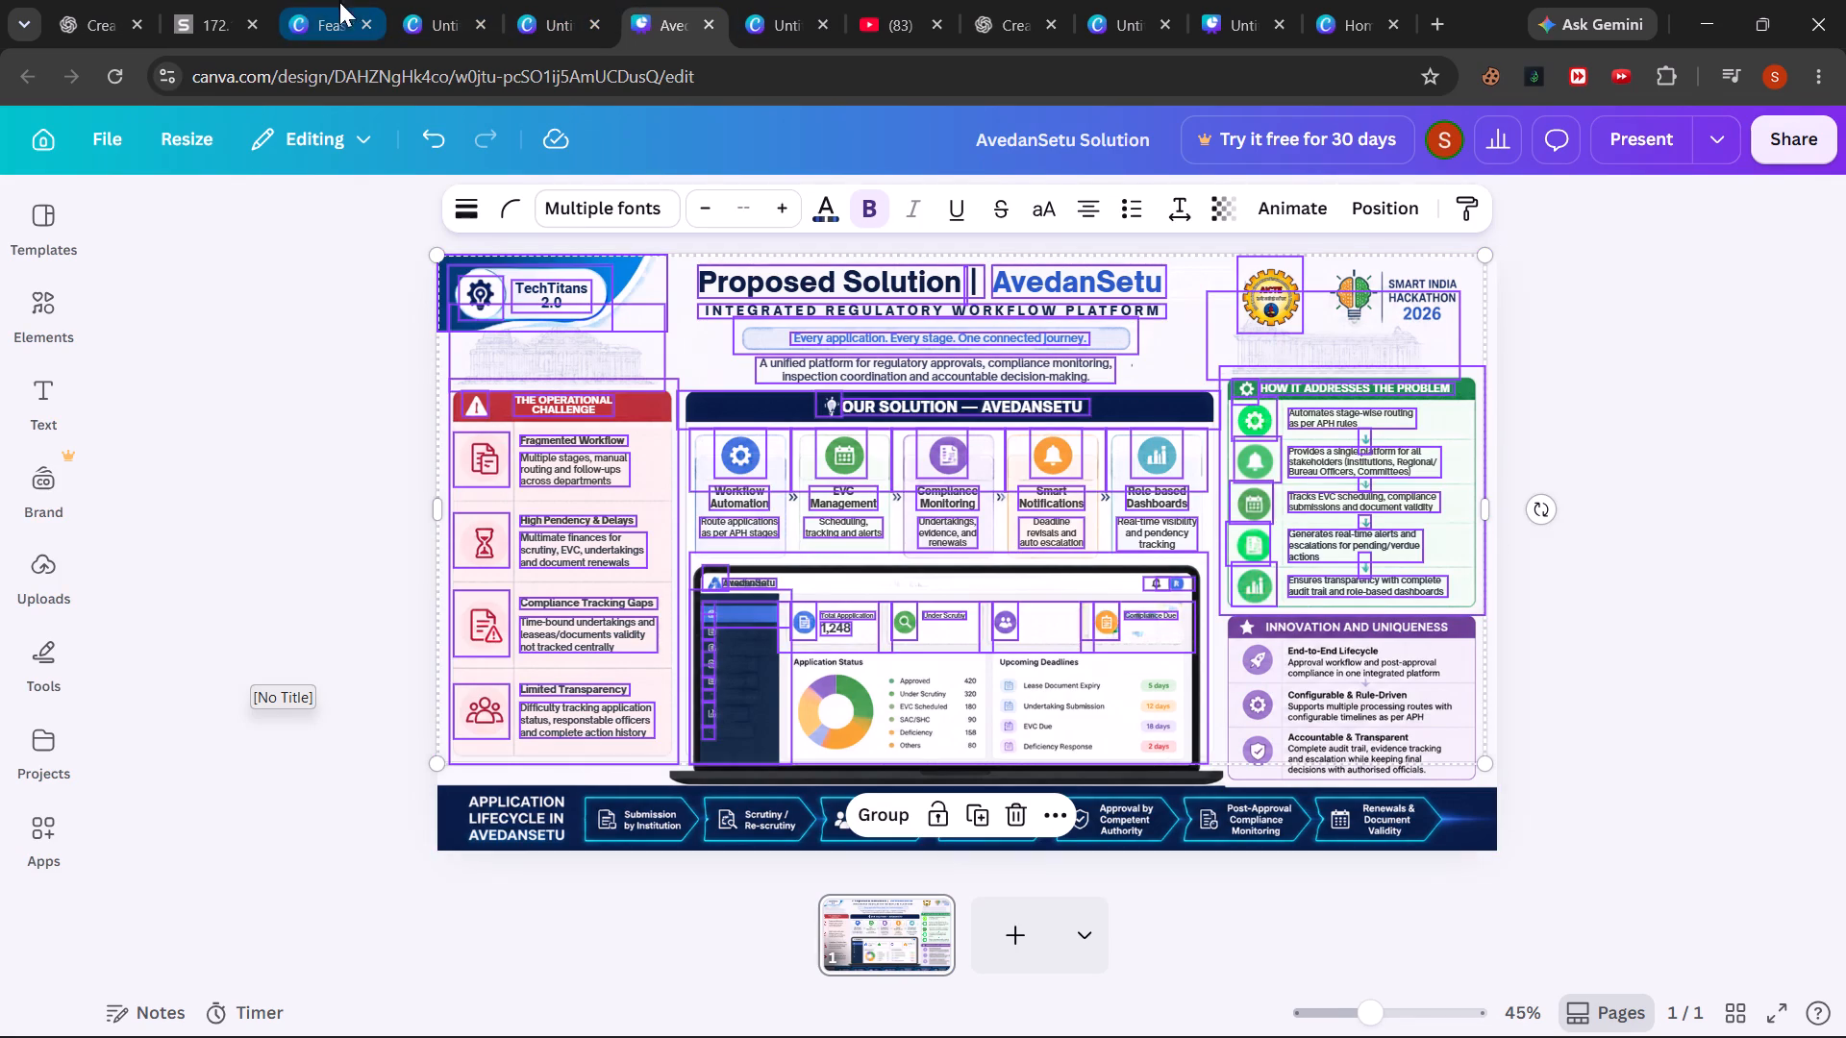
{"action": "left_click", "coordinate": [306, 14]}
{"action": "left_click", "coordinate": [1068, 947]}
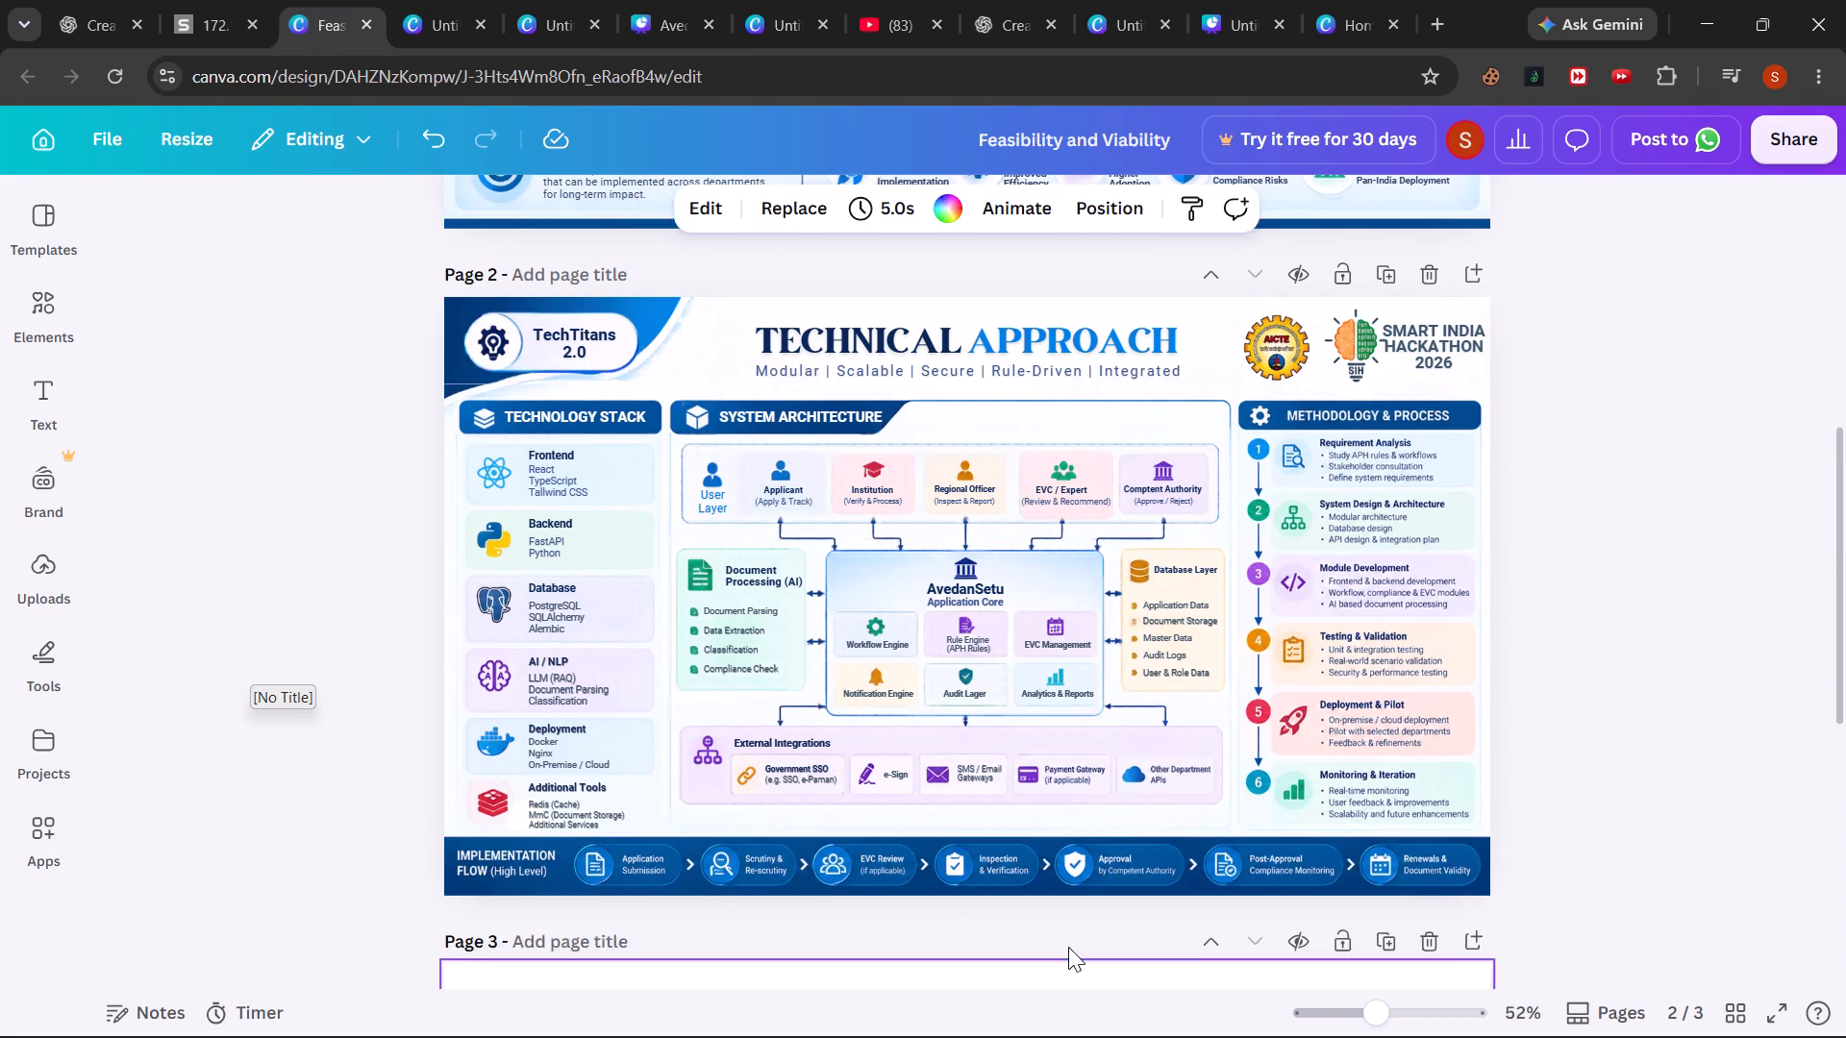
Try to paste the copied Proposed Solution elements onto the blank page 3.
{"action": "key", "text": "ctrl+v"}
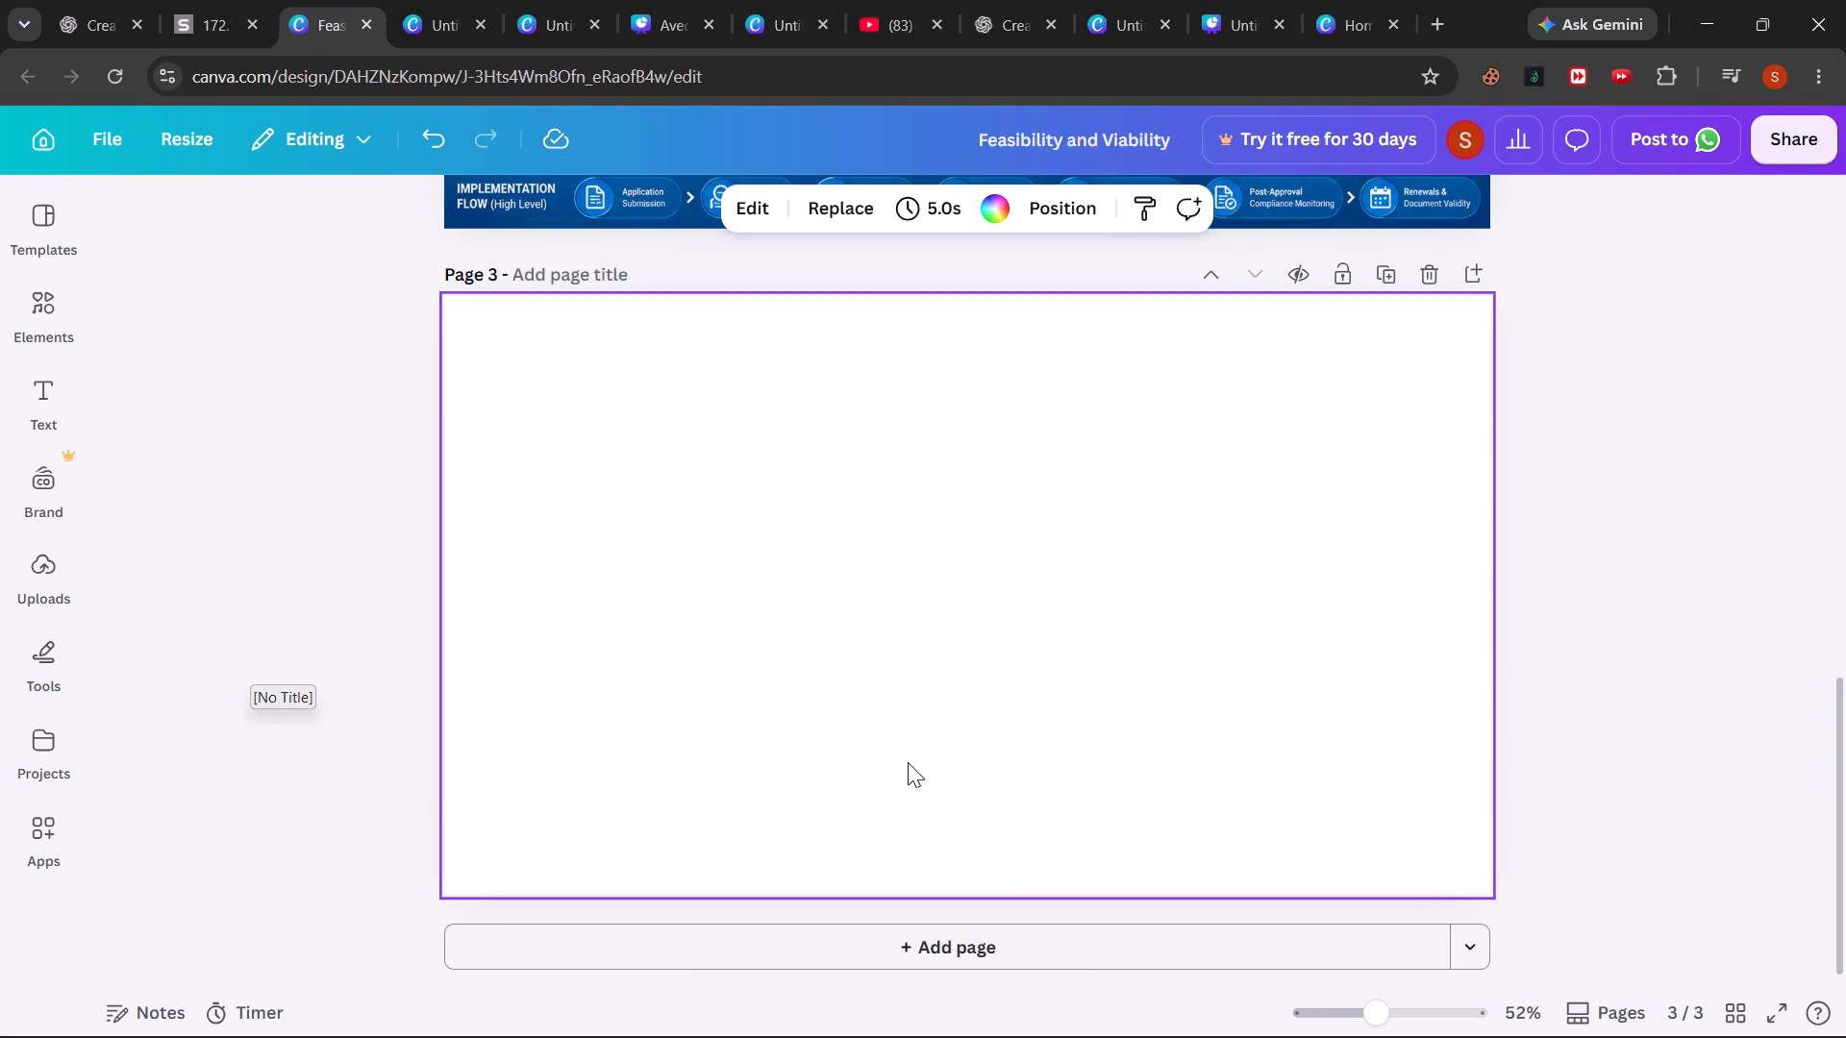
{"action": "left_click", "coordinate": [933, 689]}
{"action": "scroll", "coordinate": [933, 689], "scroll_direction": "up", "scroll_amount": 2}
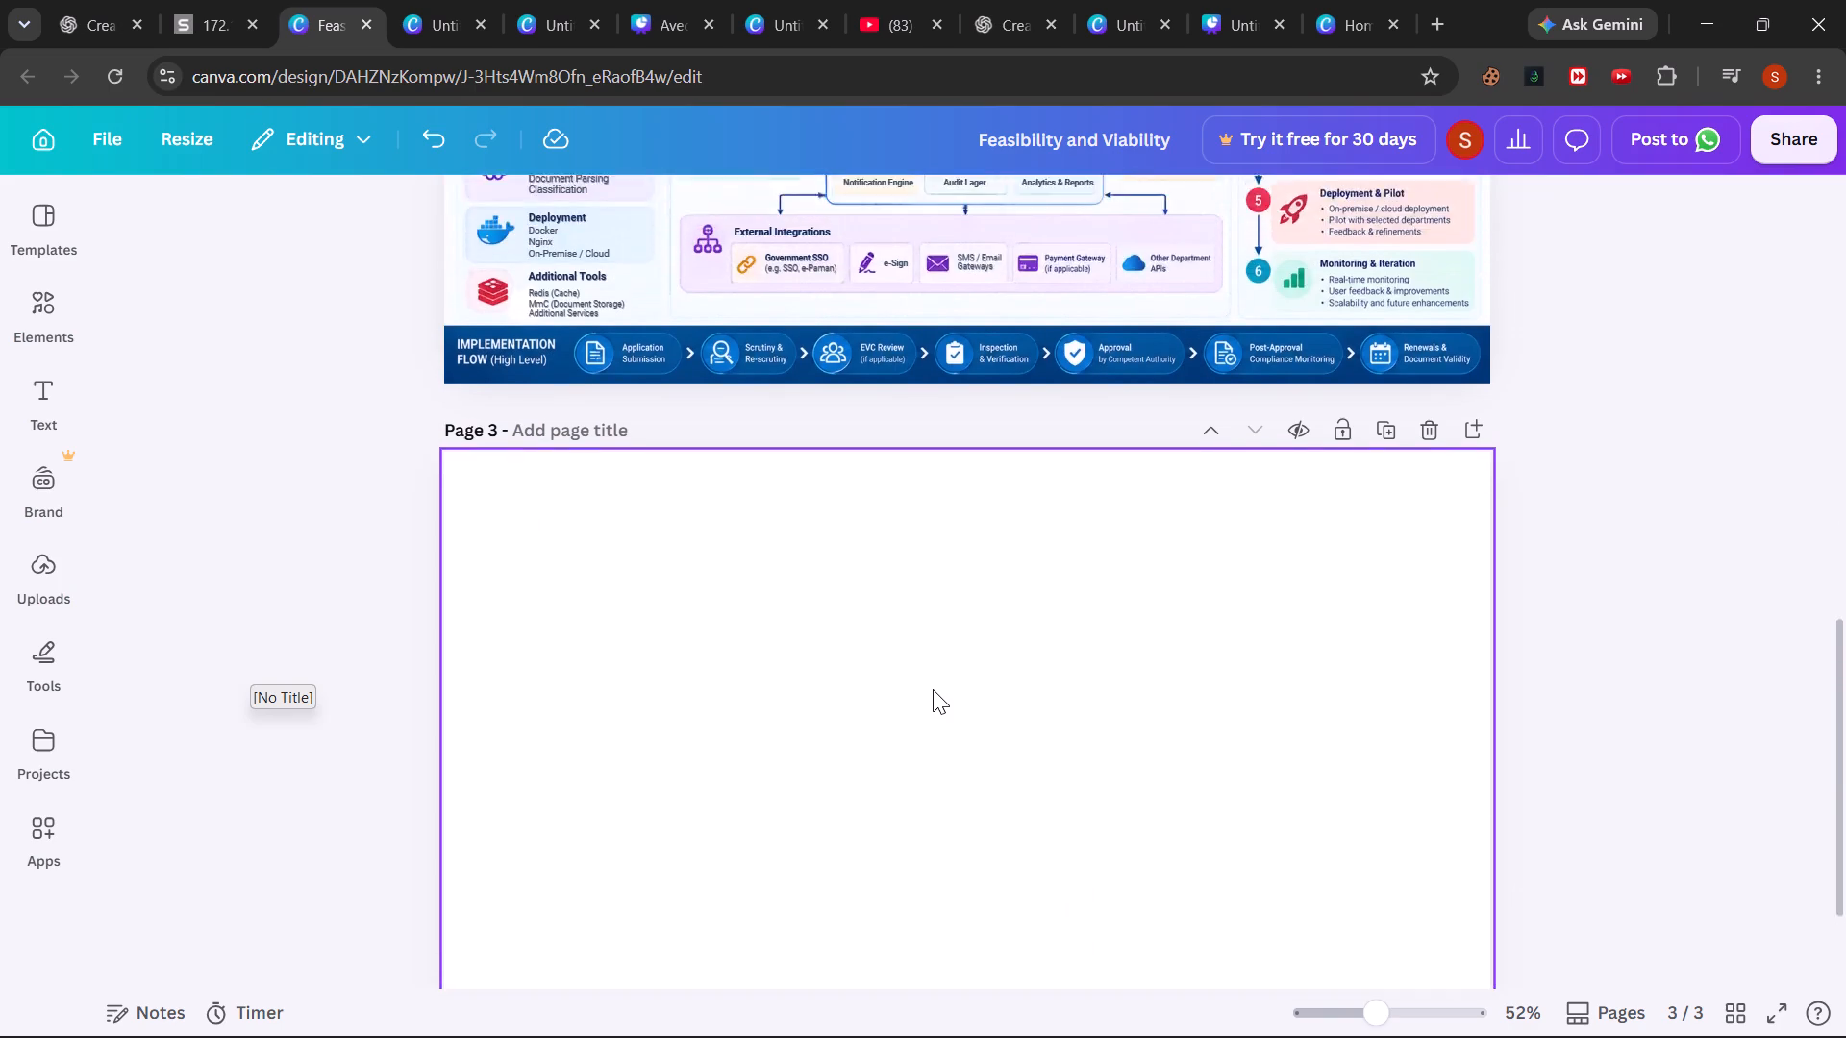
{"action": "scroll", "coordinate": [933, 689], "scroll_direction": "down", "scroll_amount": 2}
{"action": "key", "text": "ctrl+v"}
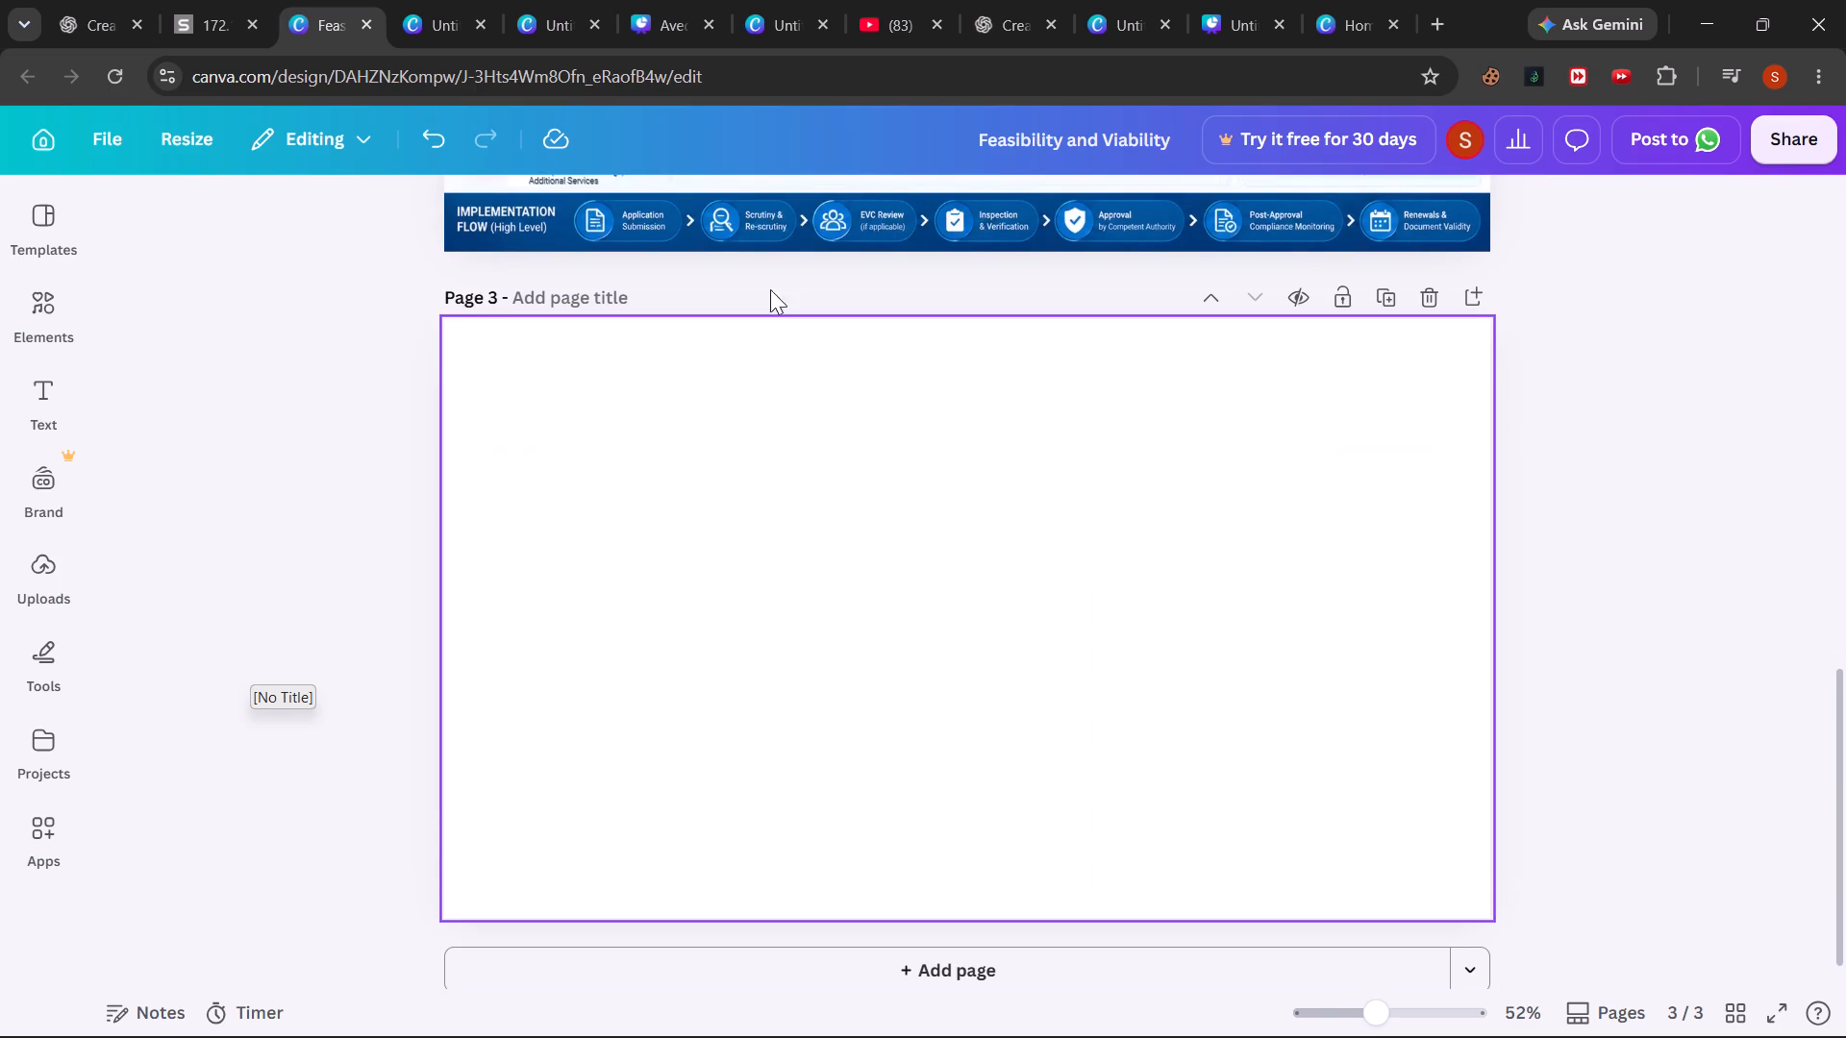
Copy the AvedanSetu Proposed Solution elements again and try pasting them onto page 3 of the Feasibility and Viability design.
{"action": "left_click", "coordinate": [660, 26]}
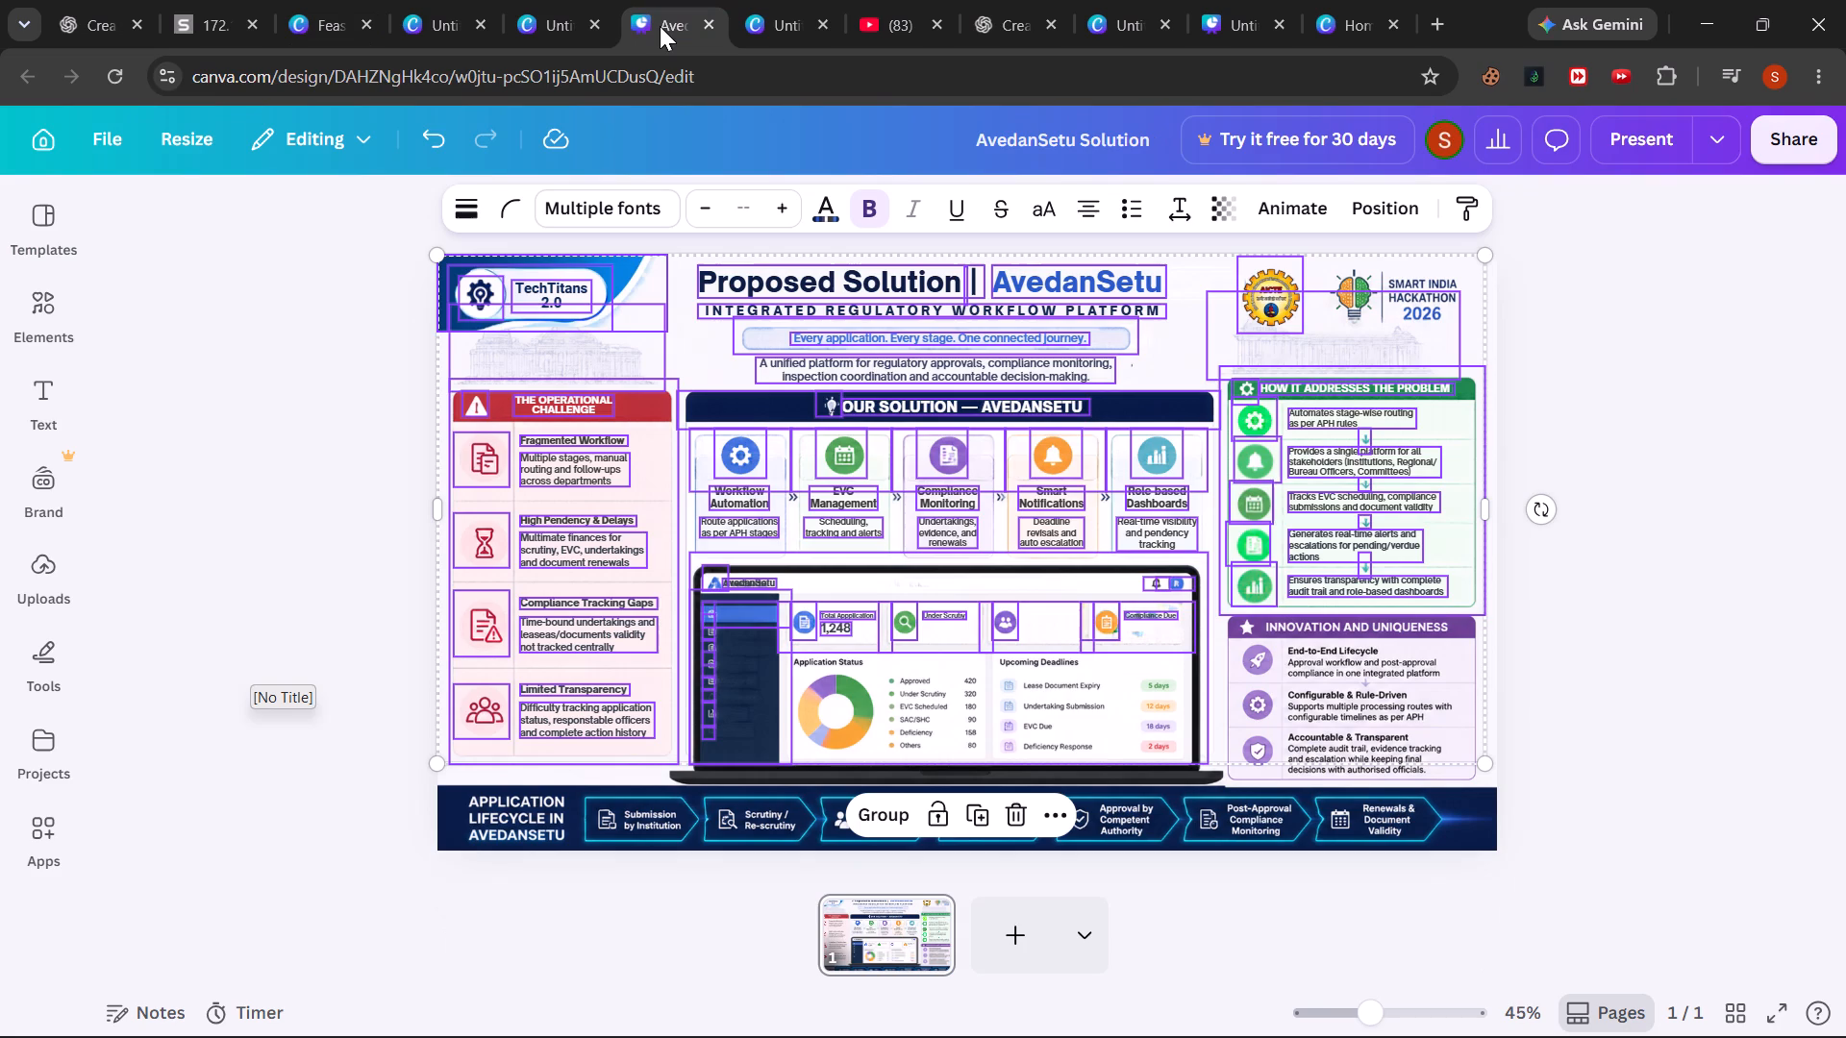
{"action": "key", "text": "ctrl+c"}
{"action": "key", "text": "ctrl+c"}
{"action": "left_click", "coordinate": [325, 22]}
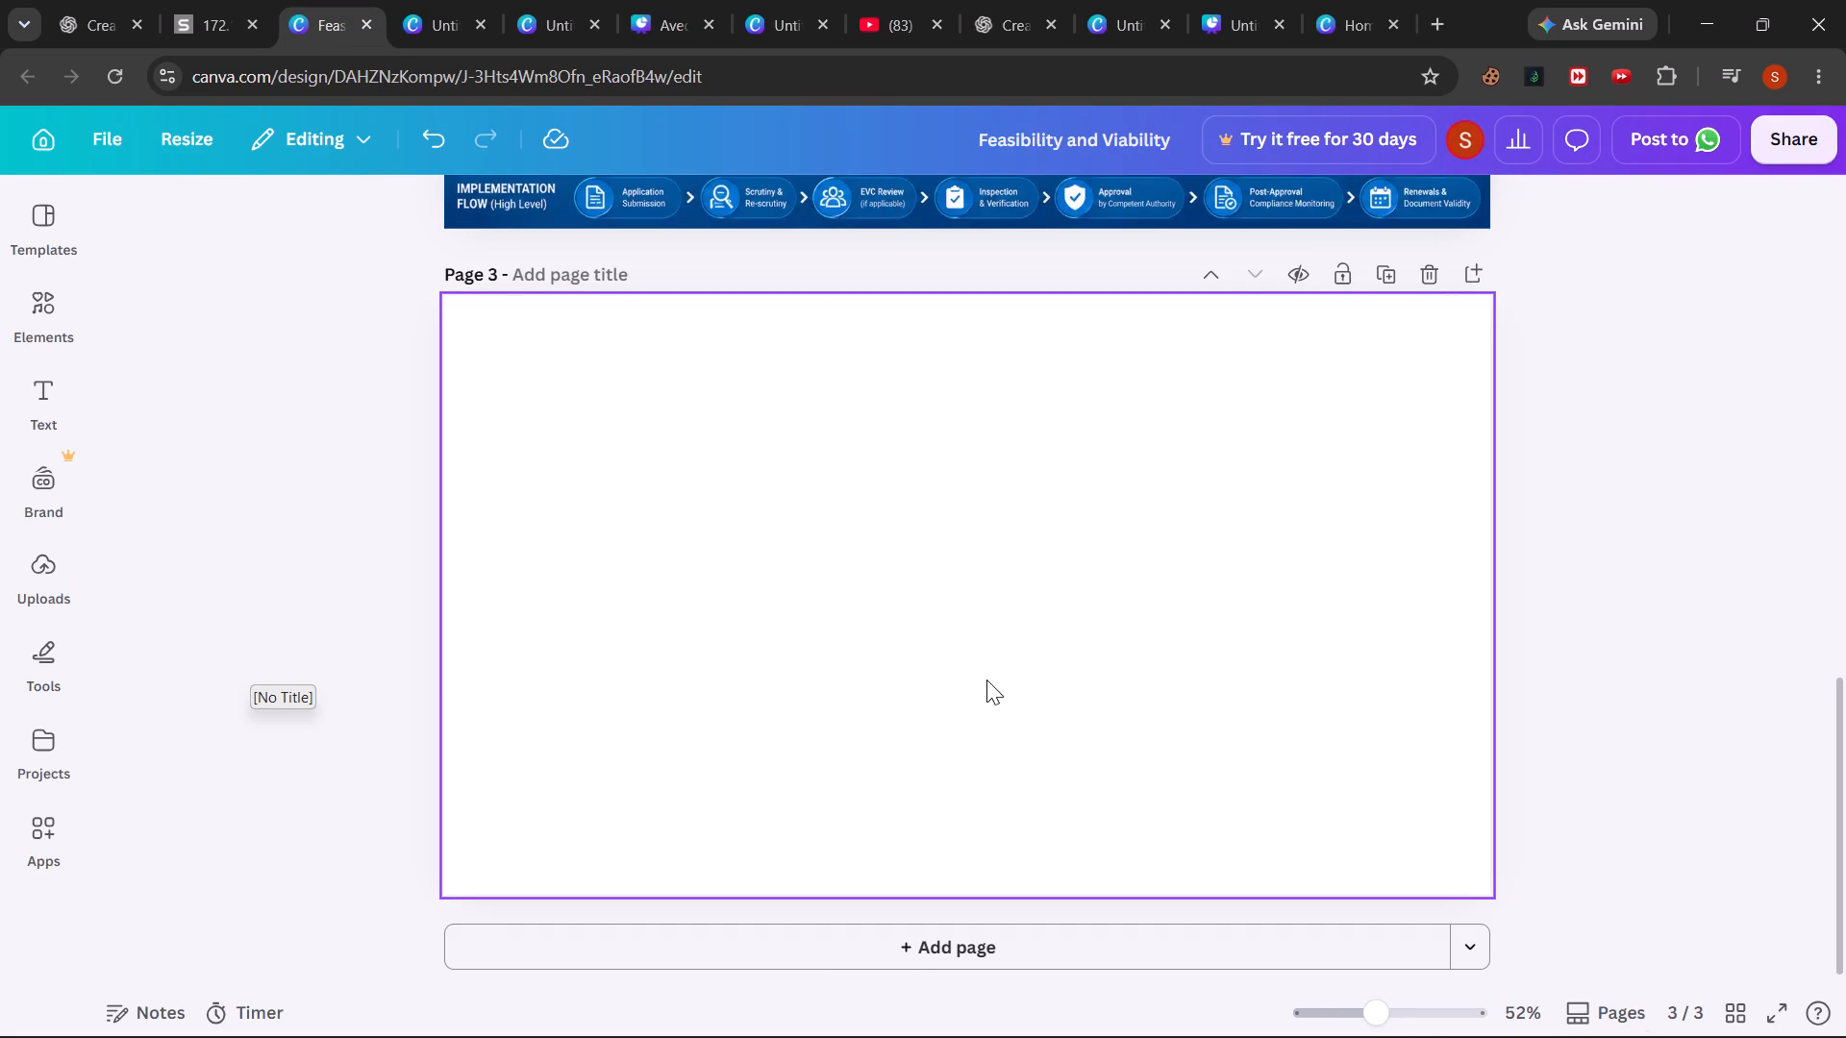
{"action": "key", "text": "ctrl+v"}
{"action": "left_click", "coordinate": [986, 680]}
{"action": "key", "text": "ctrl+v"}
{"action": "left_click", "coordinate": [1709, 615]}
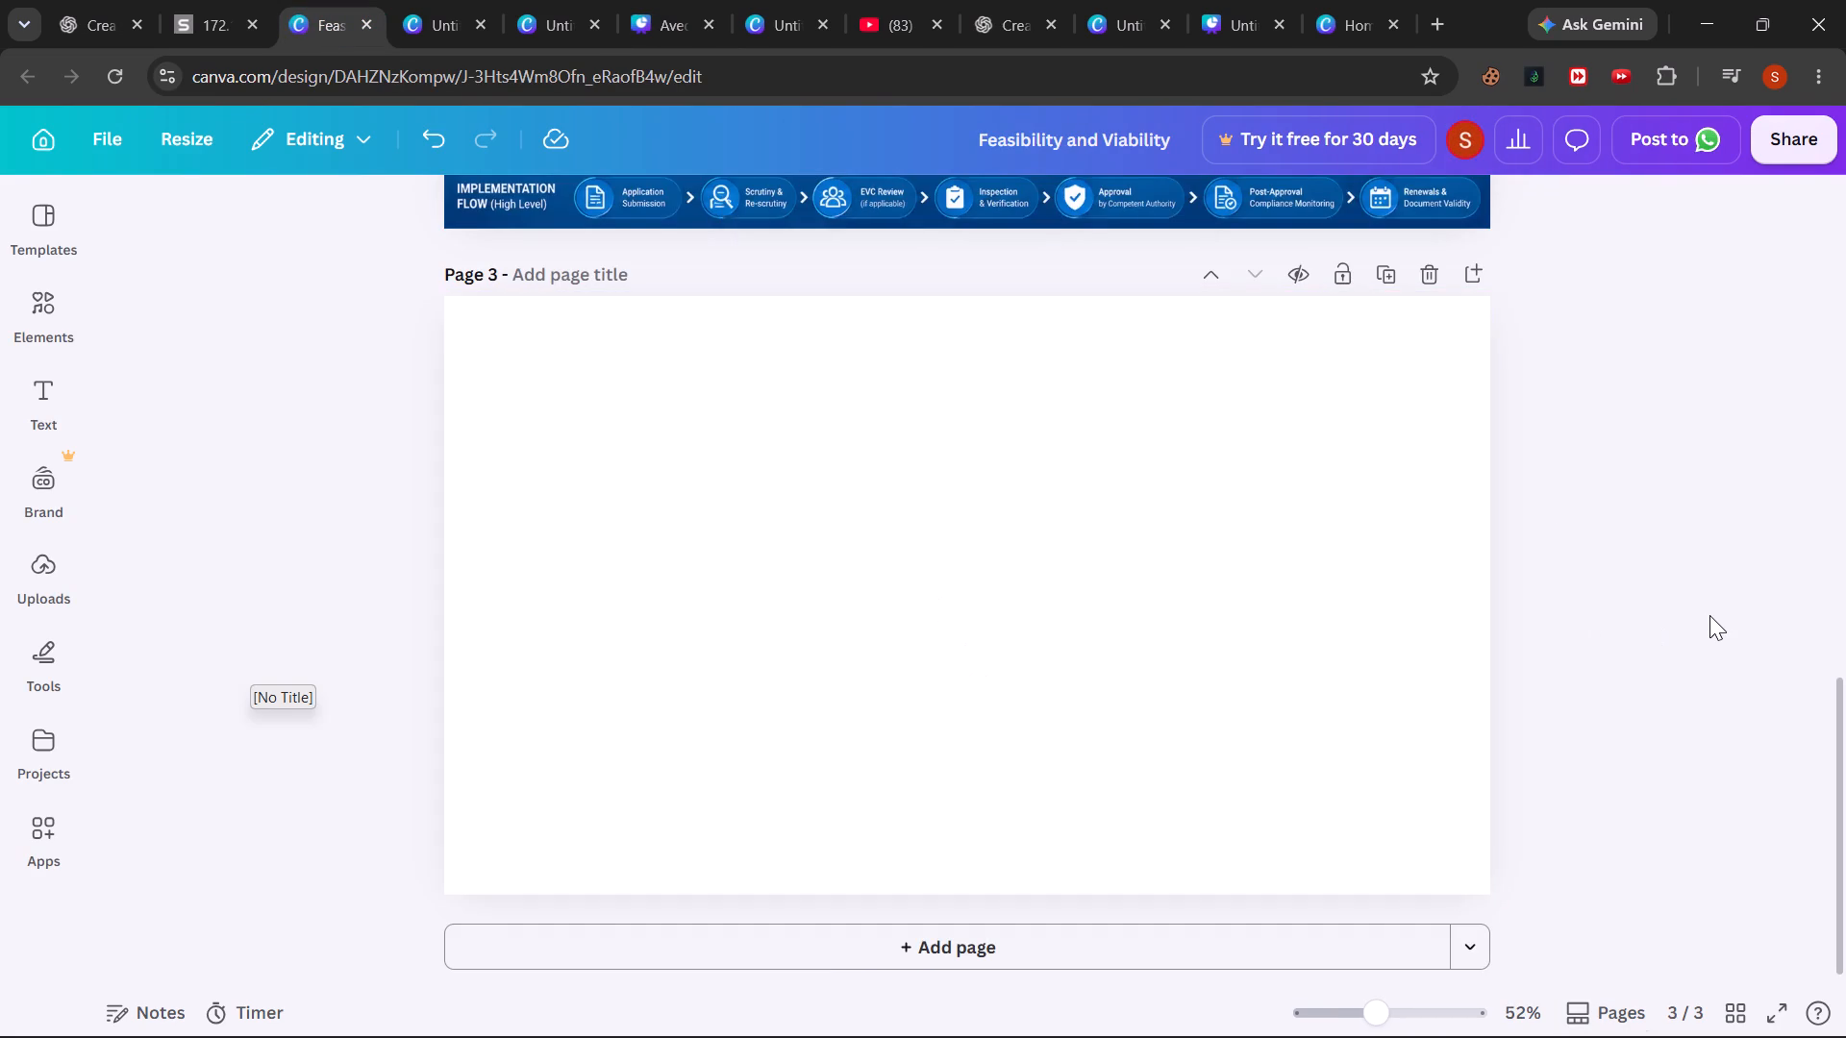
Undo the duplicate pastes on page 3, restoring only a single copy of the Proposed Solution elements.
{"action": "left_click", "coordinate": [778, 498]}
{"action": "scroll", "coordinate": [778, 498], "scroll_direction": "down", "scroll_amount": 1}
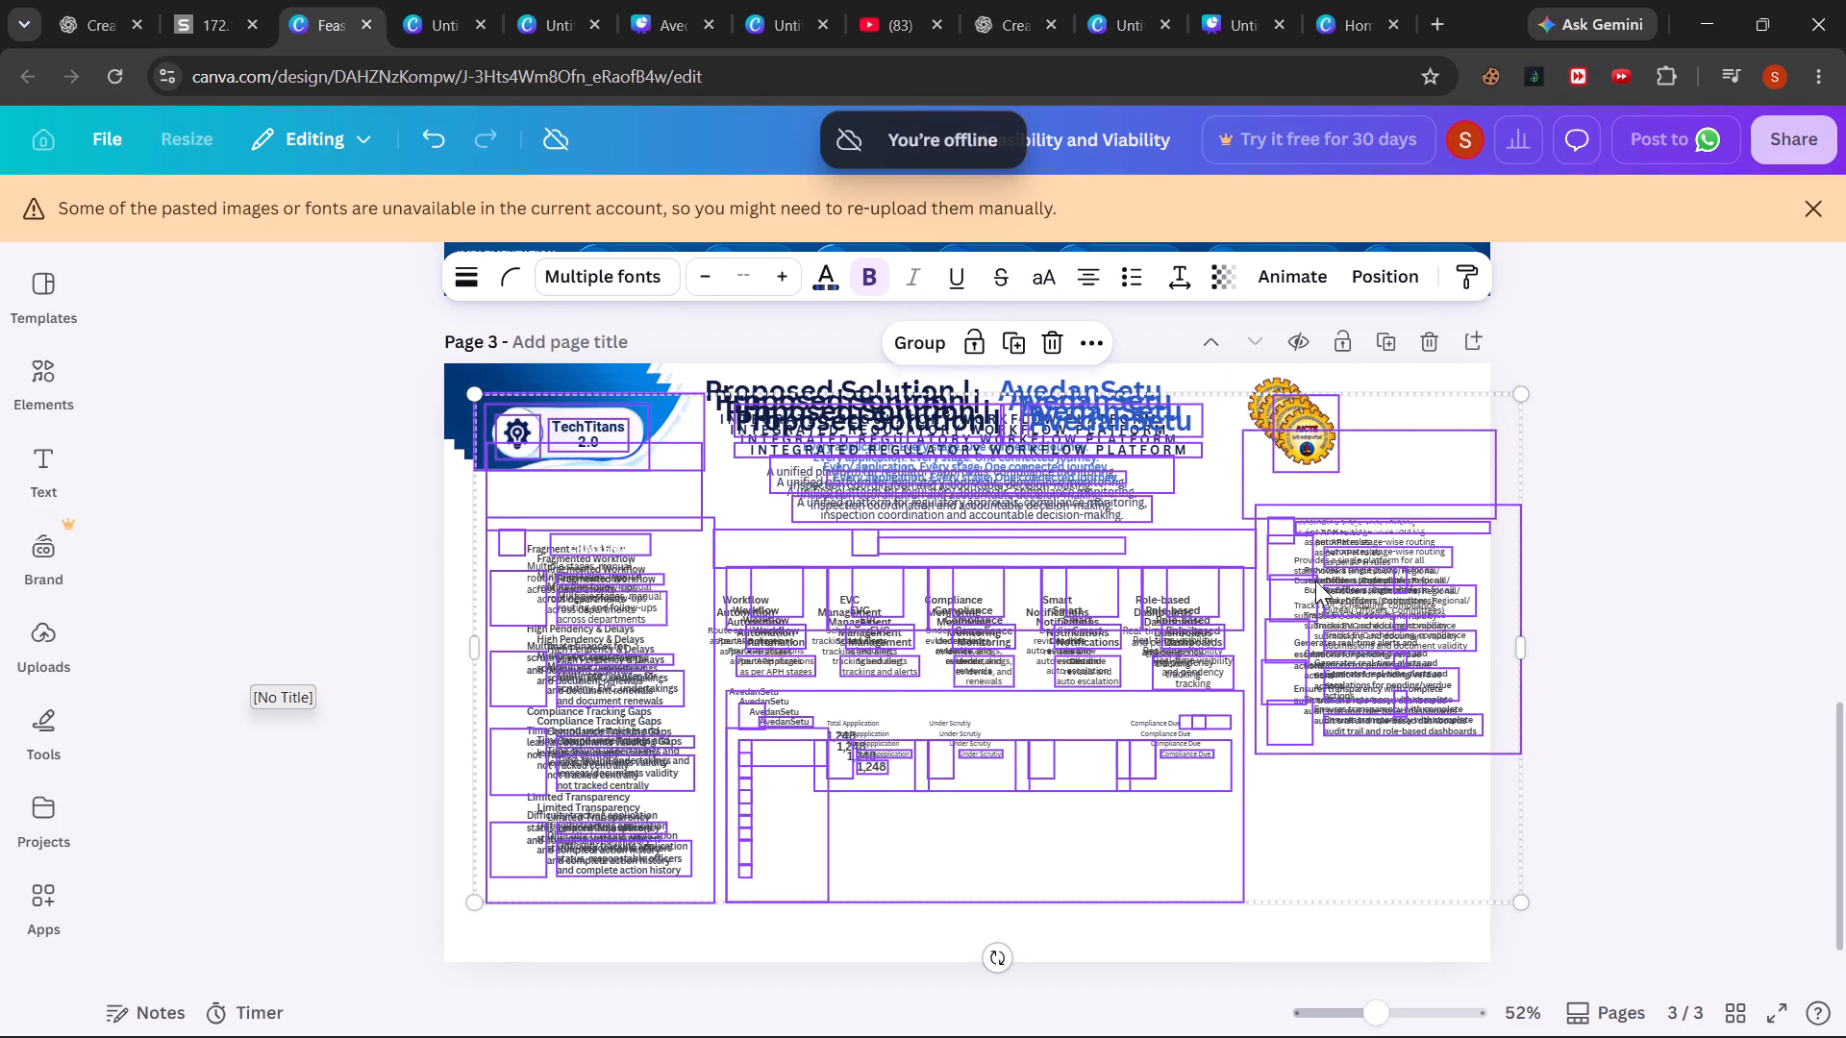
{"action": "key", "text": "ctrl+z"}
{"action": "key", "text": "ctrl+z"}
{"action": "key", "text": "ctrl+z"}
{"action": "key", "text": "ctrl+z"}
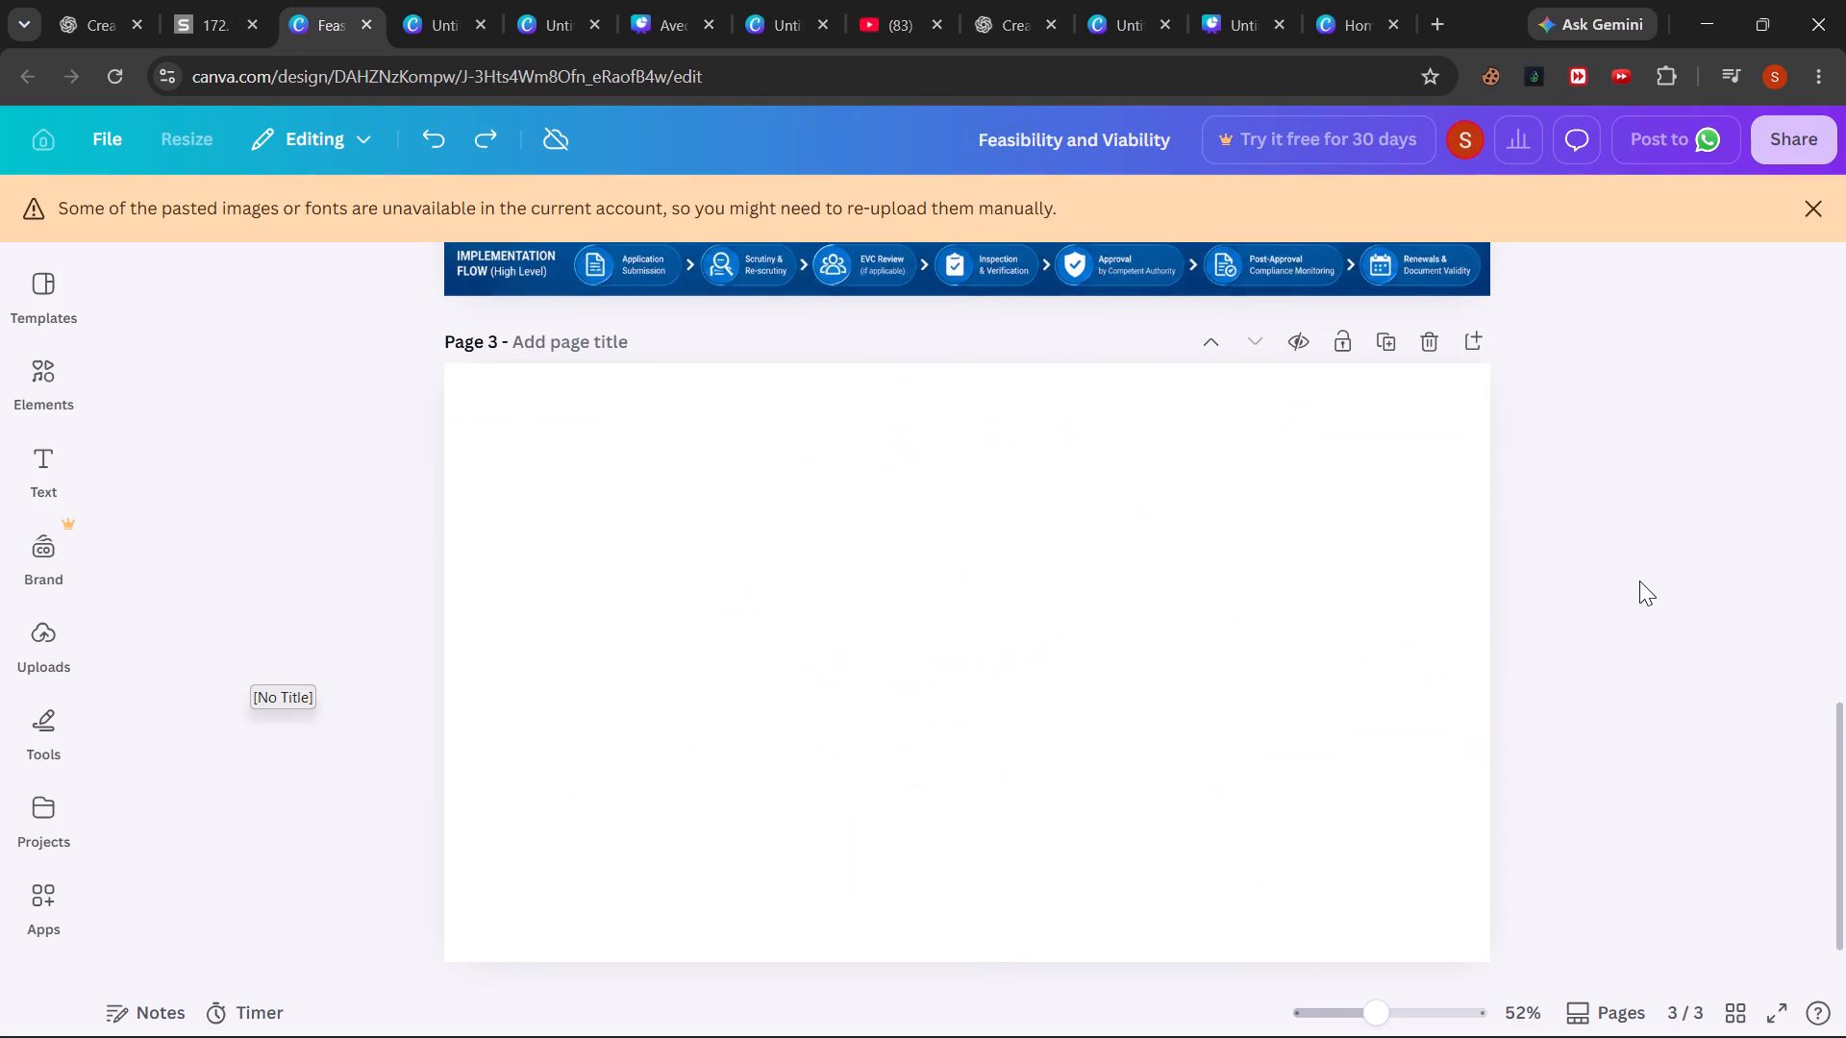
{"action": "key", "text": "ctrl+y"}
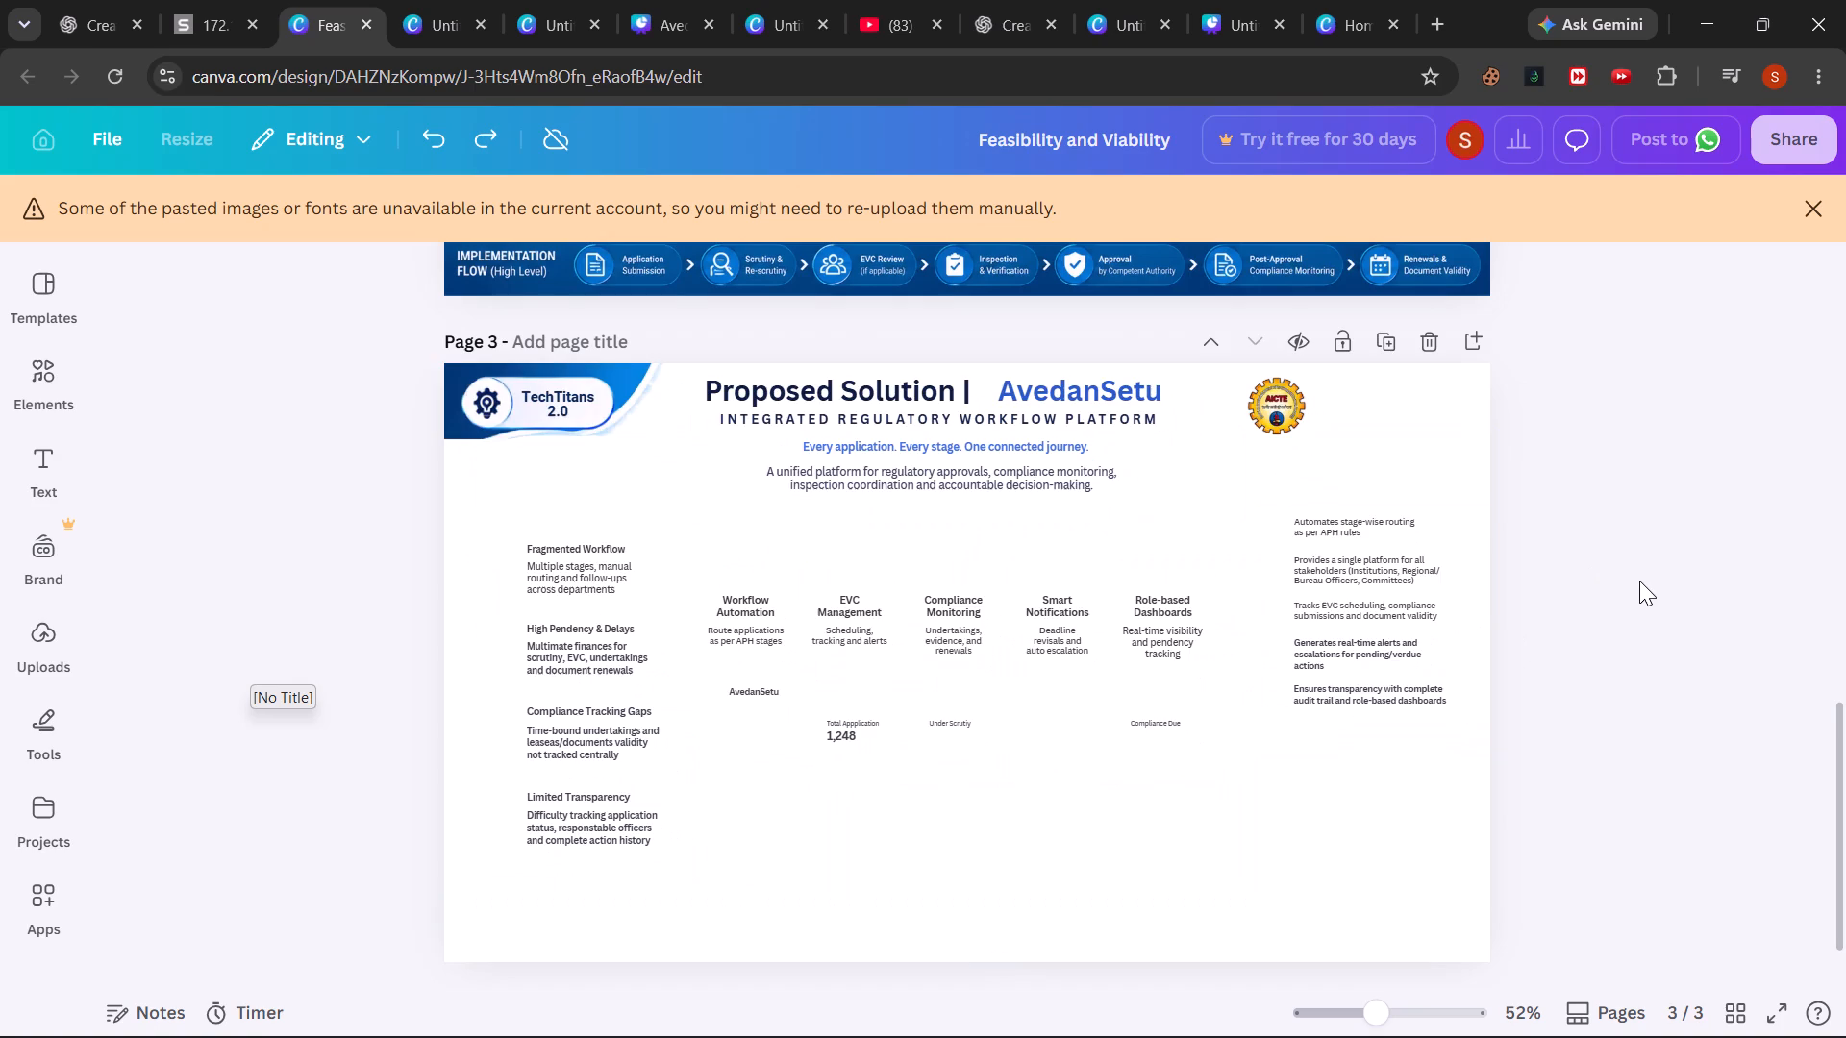
Copy the full-slide background image from the AvedanSetu Solution design and return to page 3 of the Feasibility and Viability design.
{"action": "left_click", "coordinate": [640, 4]}
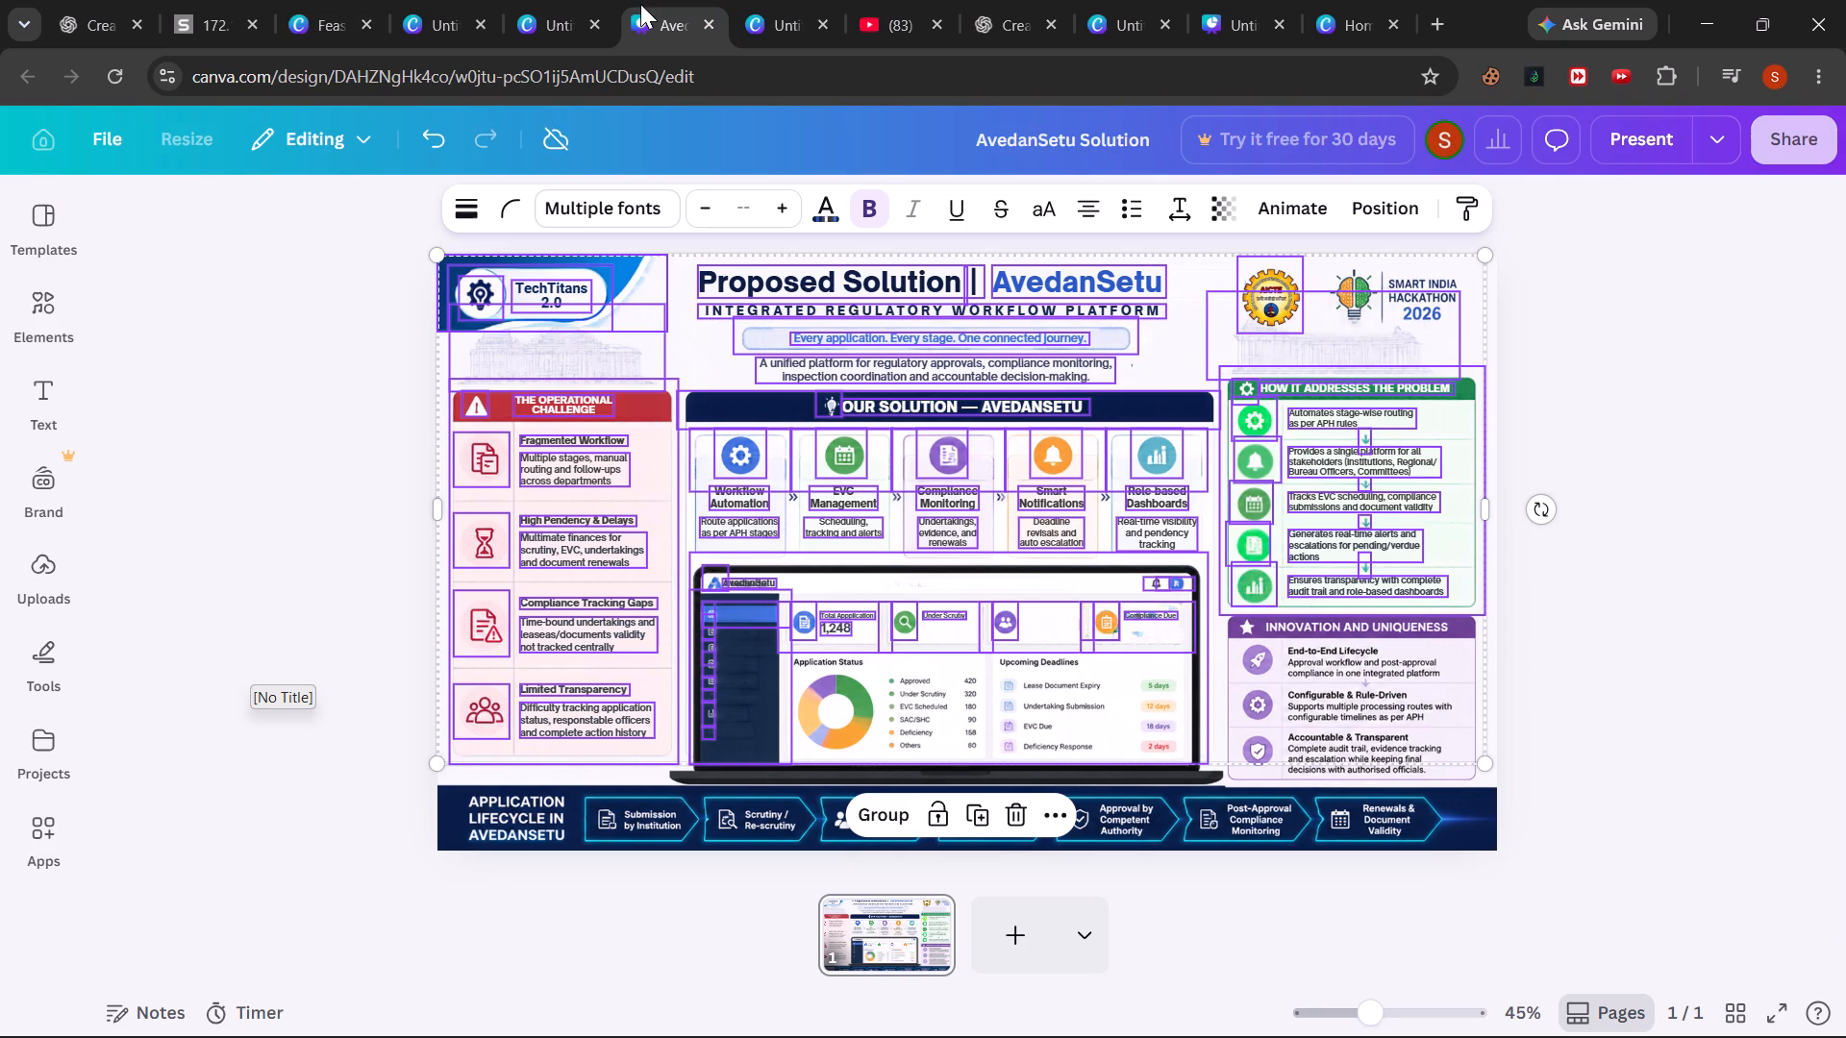
{"action": "left_click", "coordinate": [1076, 544]}
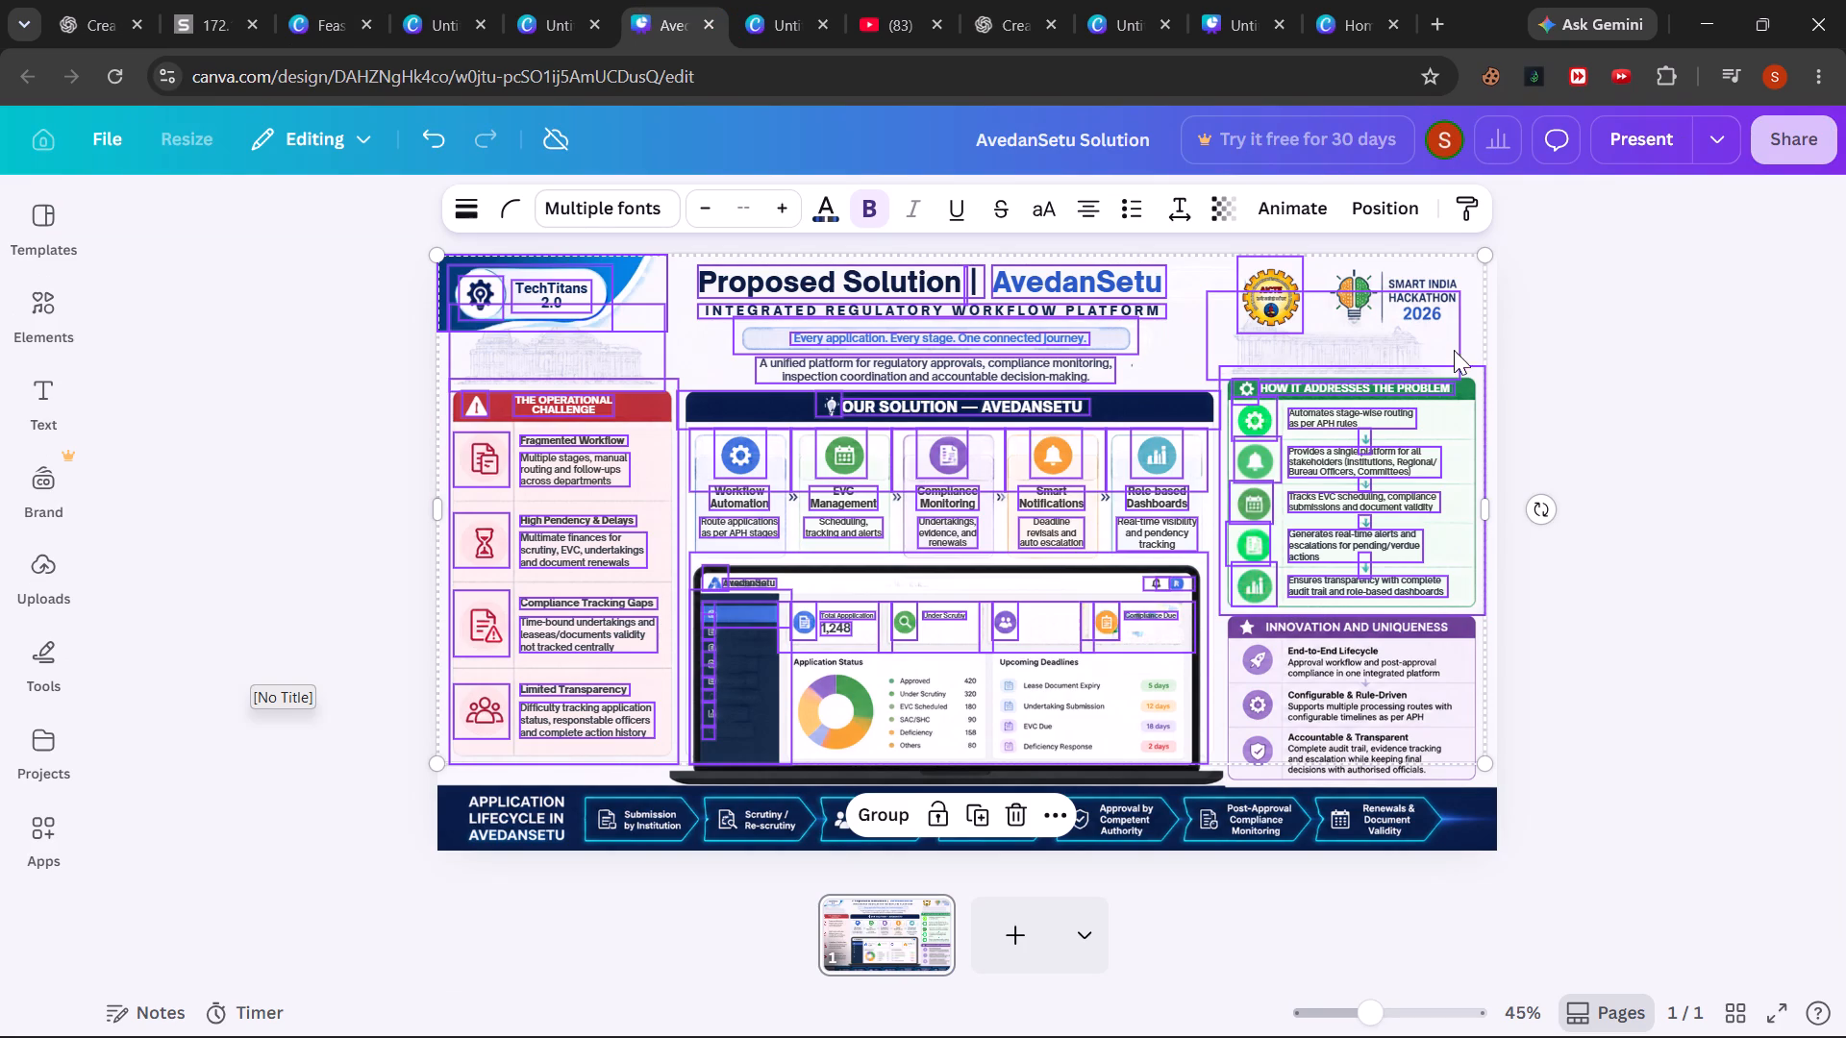
{"action": "left_click", "coordinate": [1456, 347]}
{"action": "left_click", "coordinate": [1471, 344]}
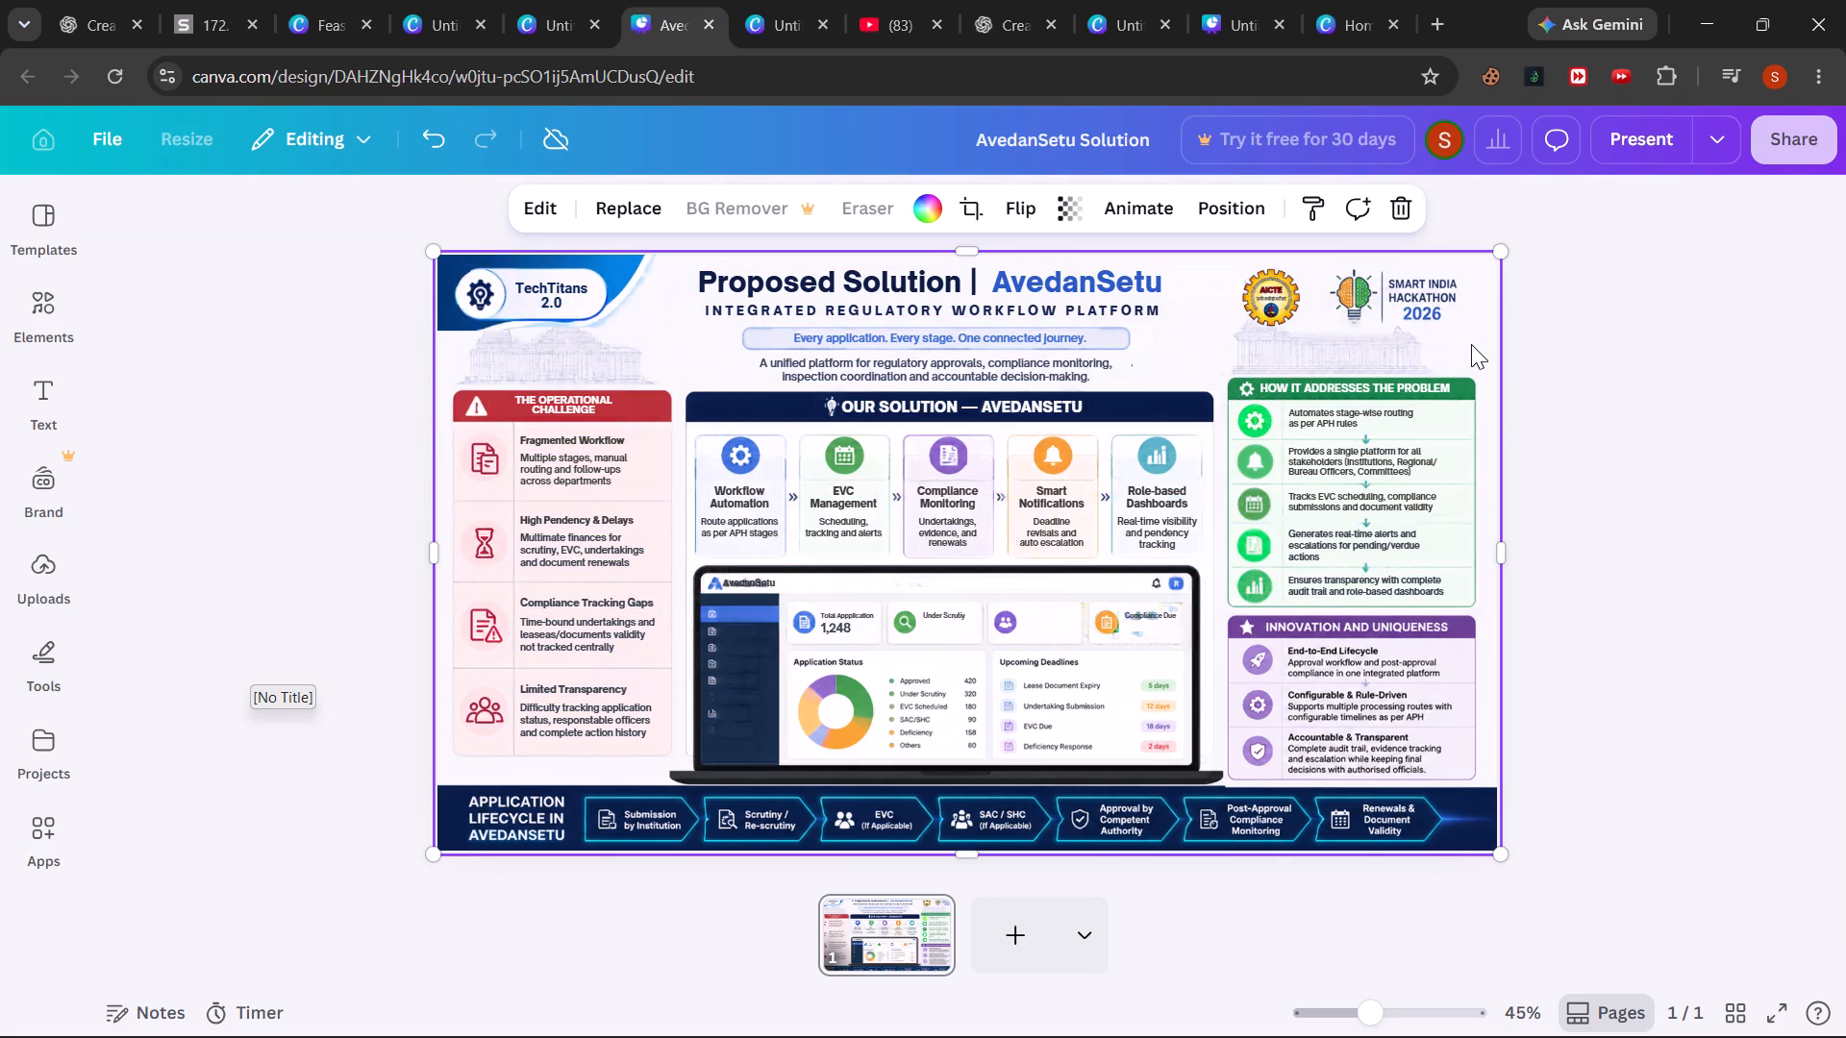
{"action": "key", "text": "ctrl+c"}
{"action": "left_click", "coordinate": [306, 0]}
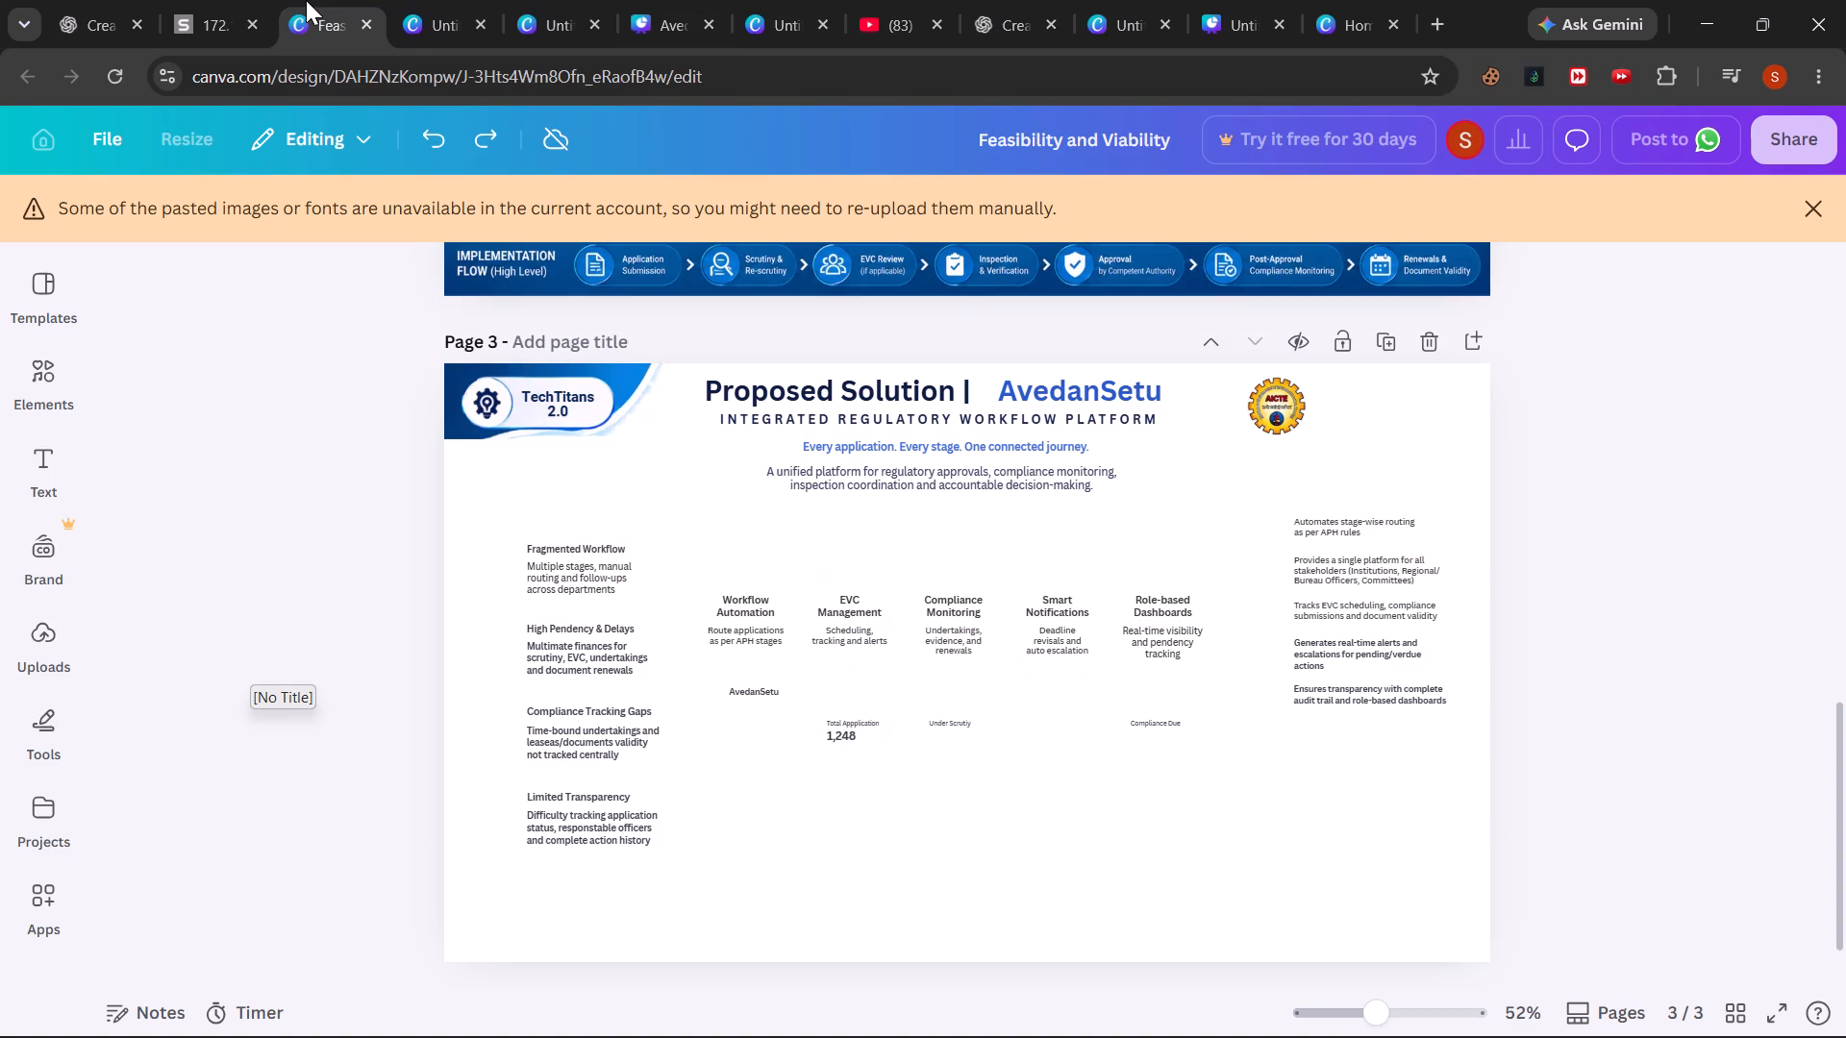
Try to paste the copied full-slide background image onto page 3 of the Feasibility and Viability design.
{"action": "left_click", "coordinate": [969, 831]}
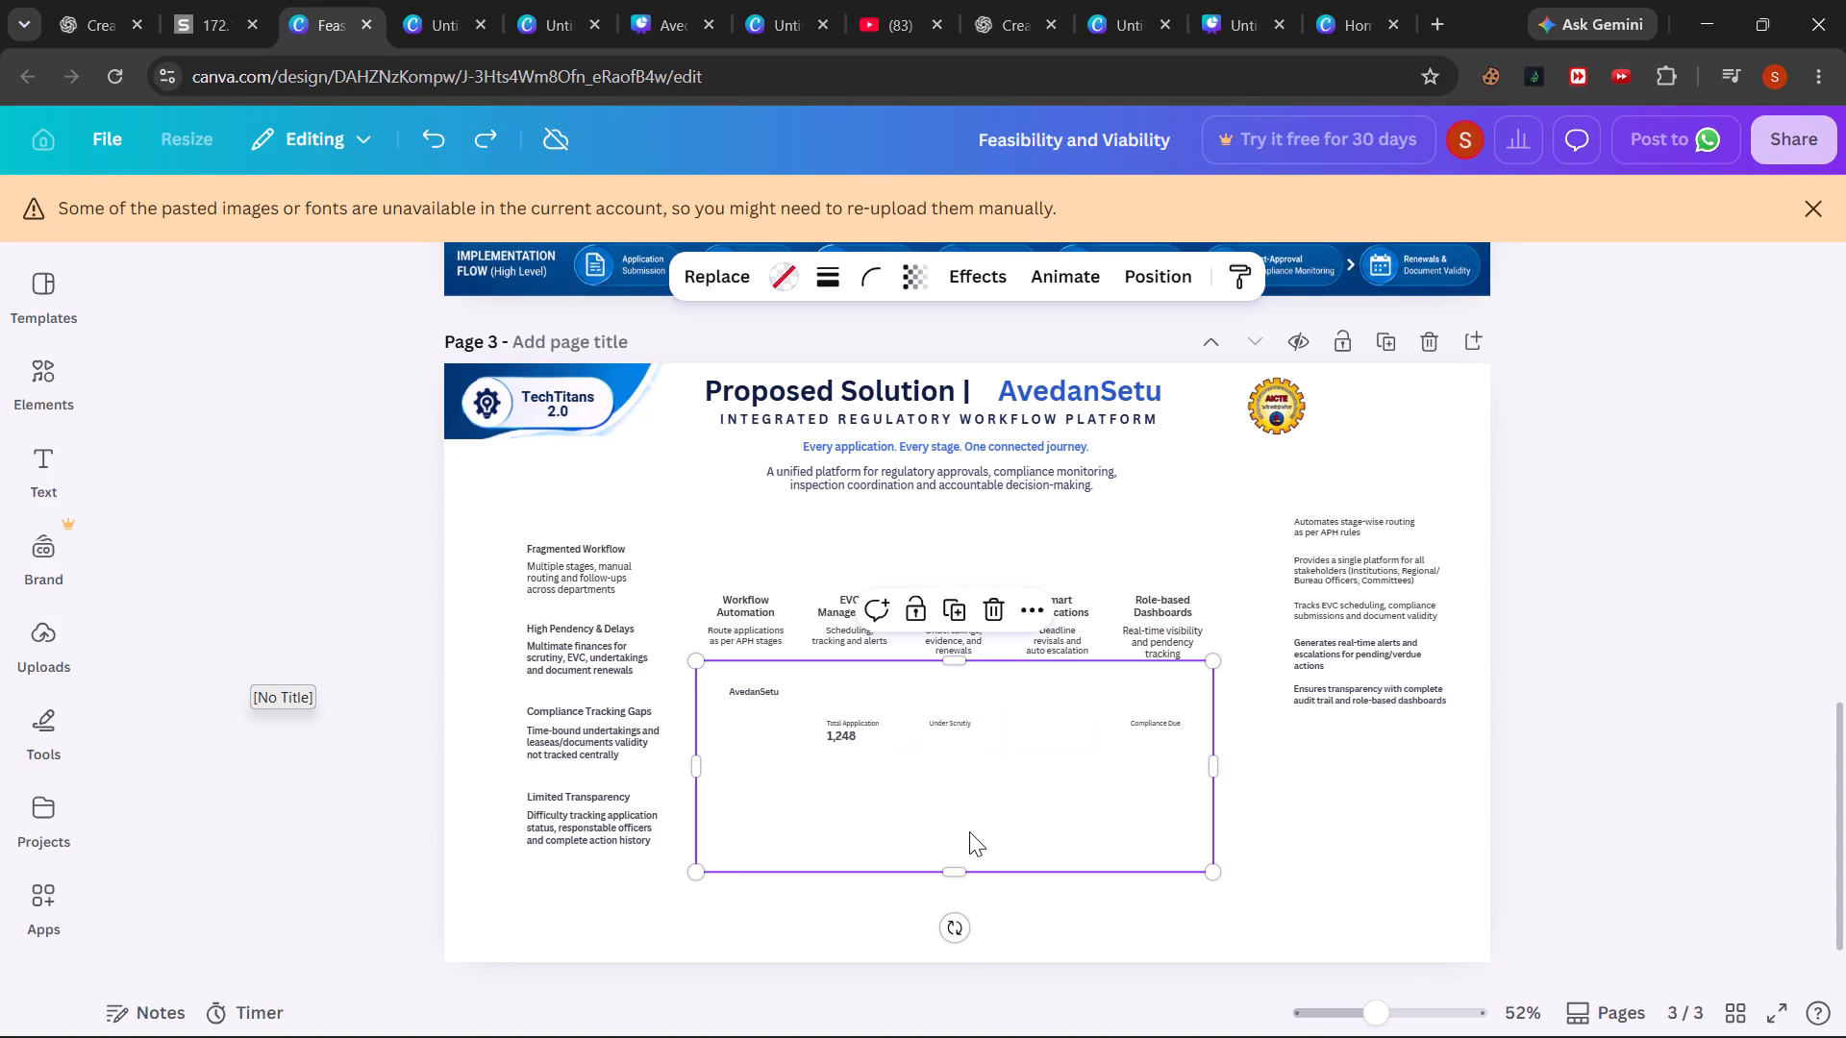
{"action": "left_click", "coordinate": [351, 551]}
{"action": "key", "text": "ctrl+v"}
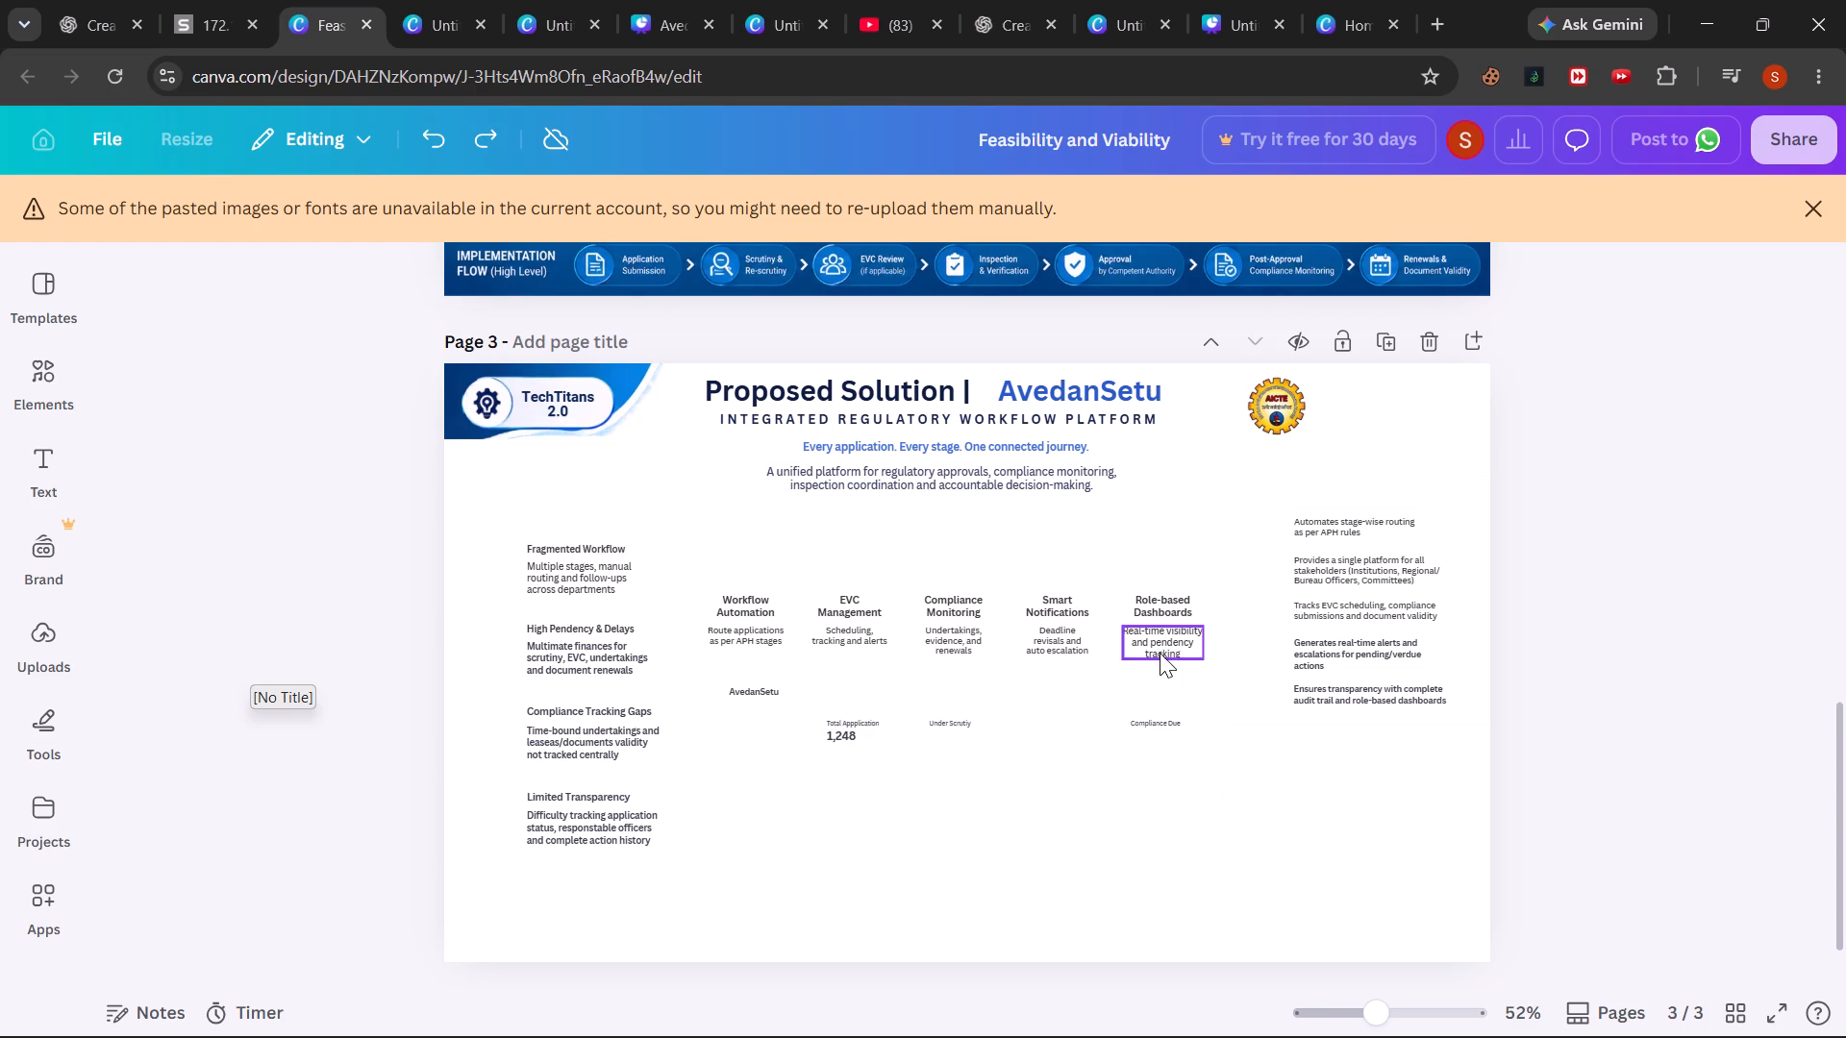
Undo the paste of the Proposed Solution elements on page 3 and select the page background.
{"action": "key", "text": "ctrl+z"}
{"action": "left_click", "coordinate": [1060, 601]}
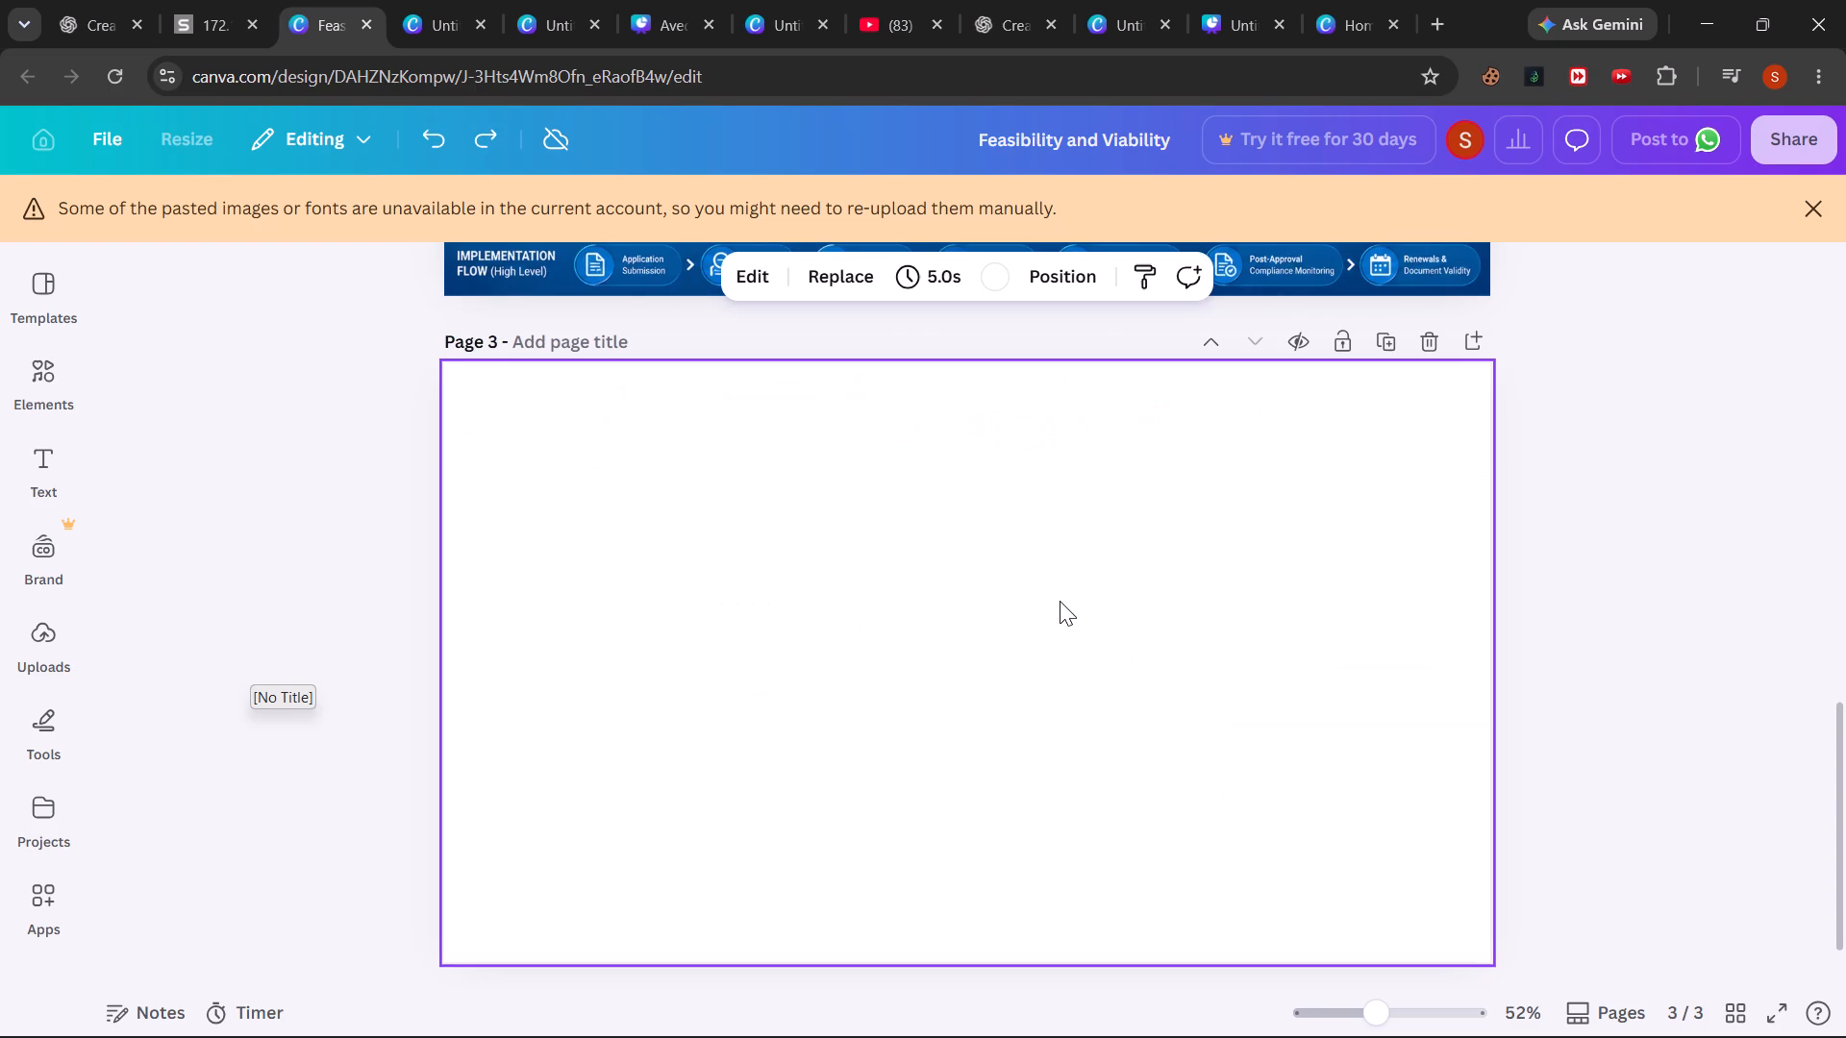
Switch to the AvedanSetu Solution design and deselect its full-slide background image.
{"action": "left_click", "coordinate": [658, 4]}
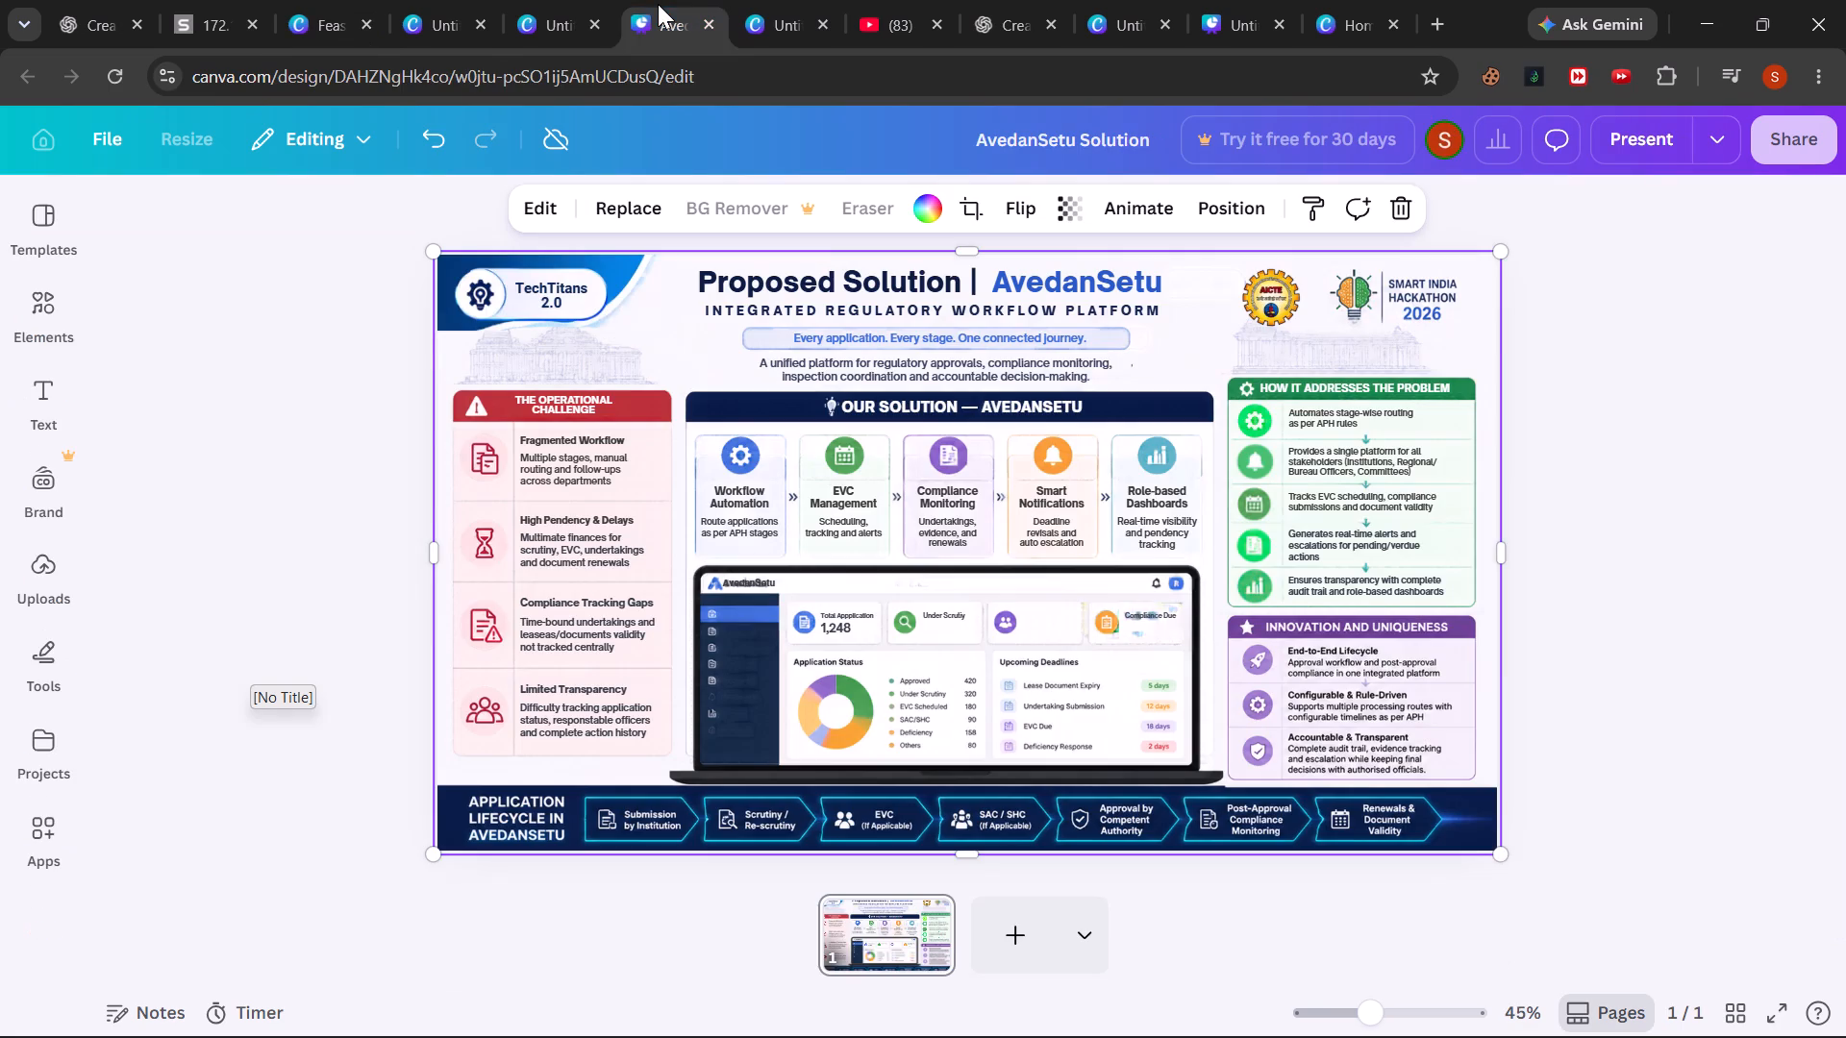
{"action": "left_click", "coordinate": [1679, 478]}
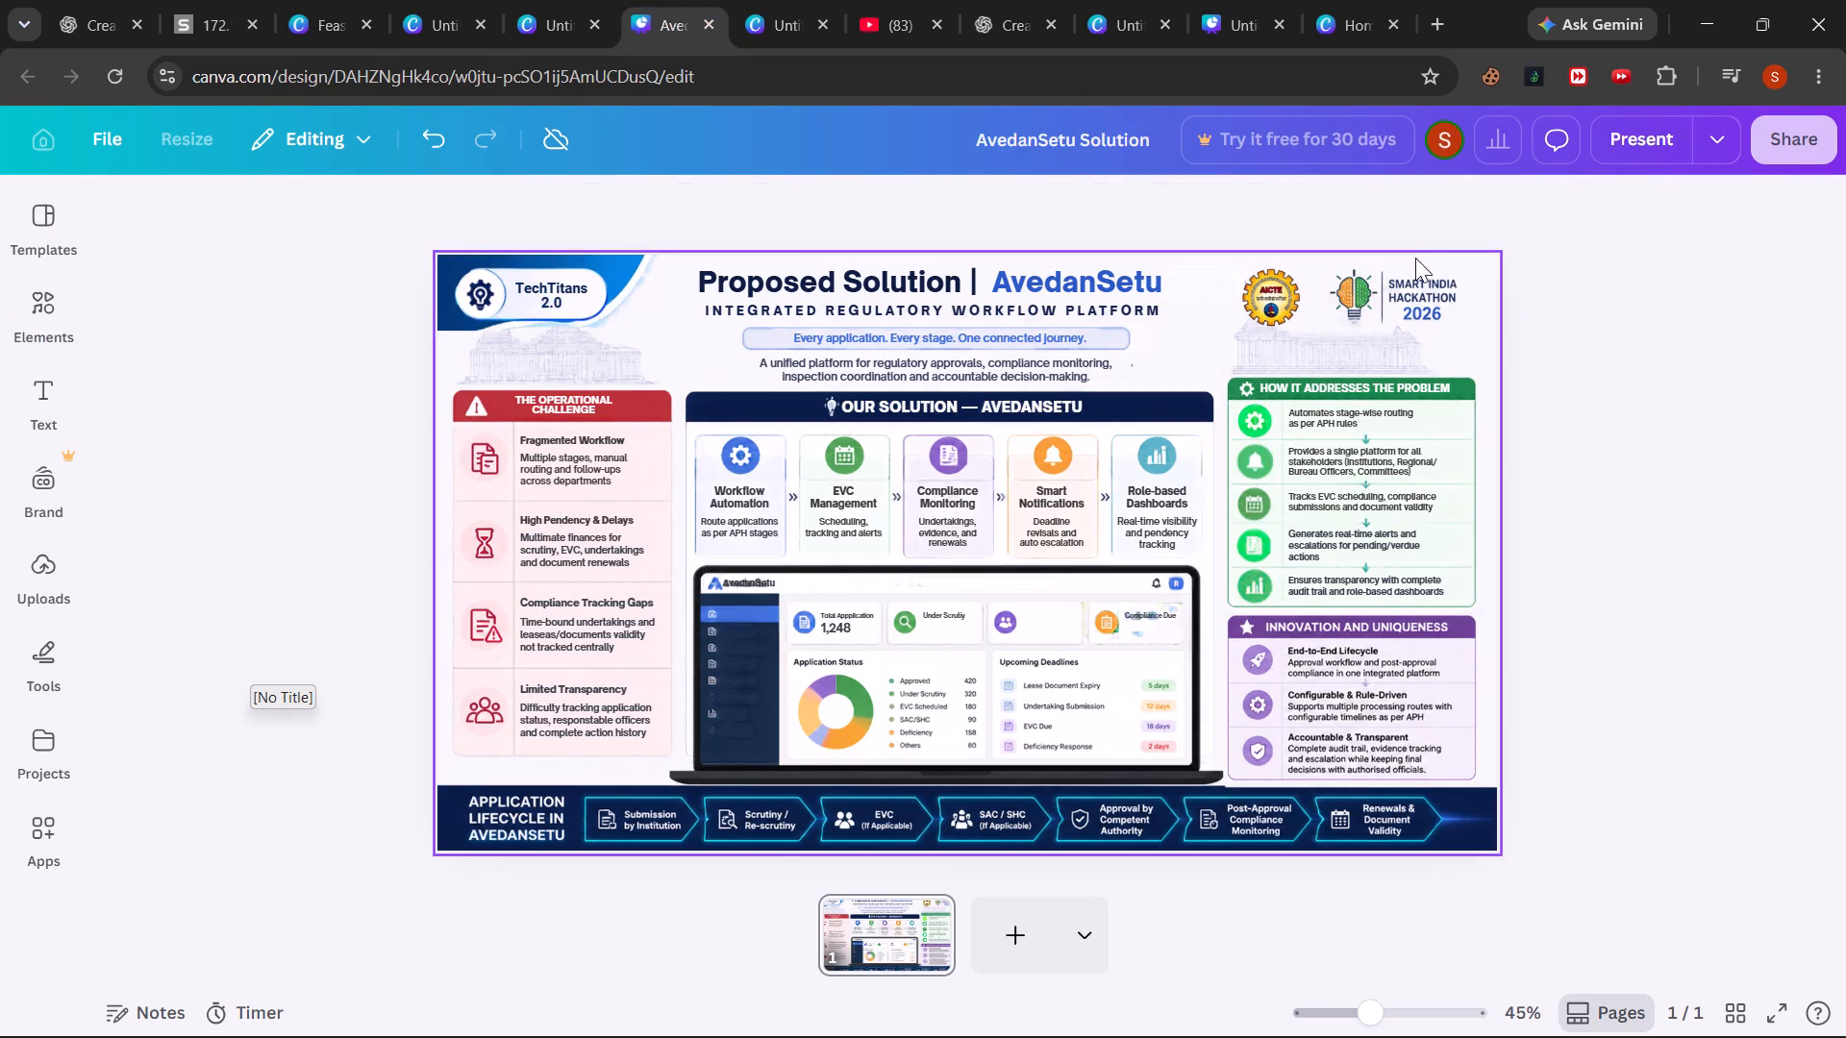
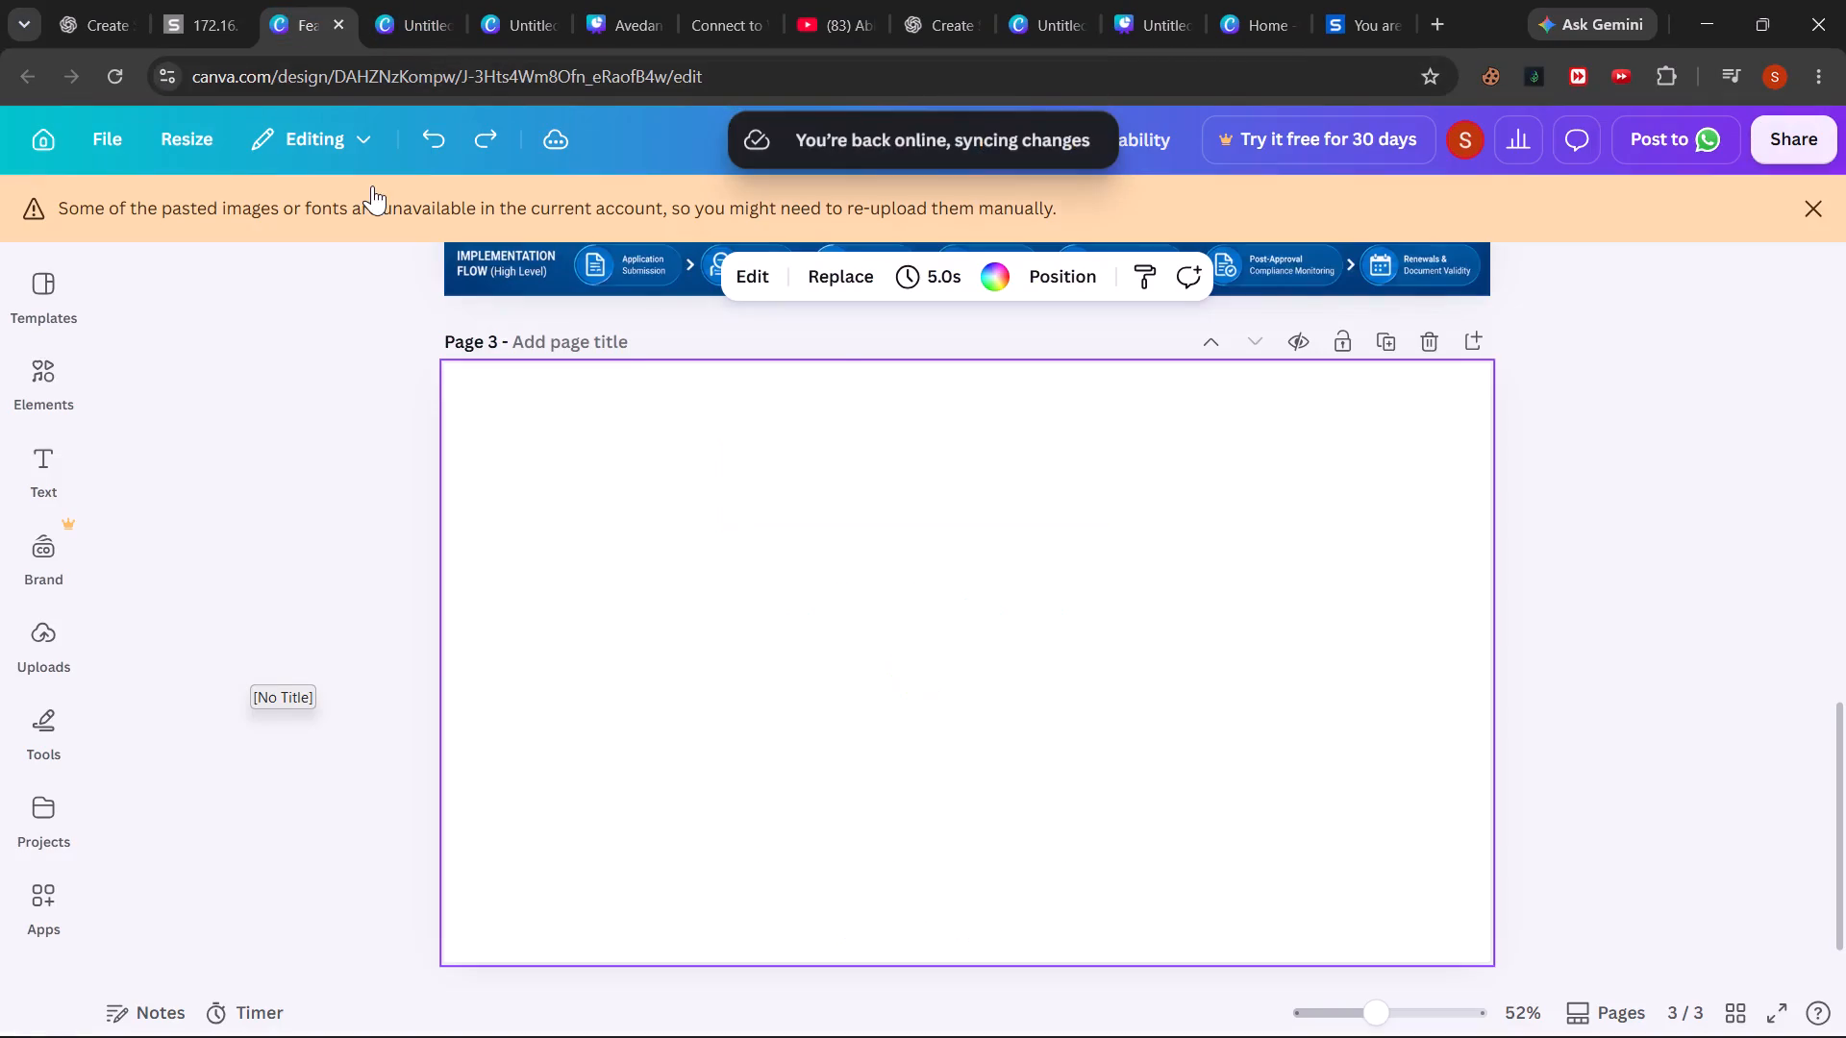
Review pages 1 to 3 of the Feasibility and Viability design, checking what each page contains.
{"action": "scroll", "coordinate": [265, 392], "scroll_direction": "up", "scroll_amount": 7}
{"action": "scroll", "coordinate": [265, 392], "scroll_direction": "down", "scroll_amount": 6}
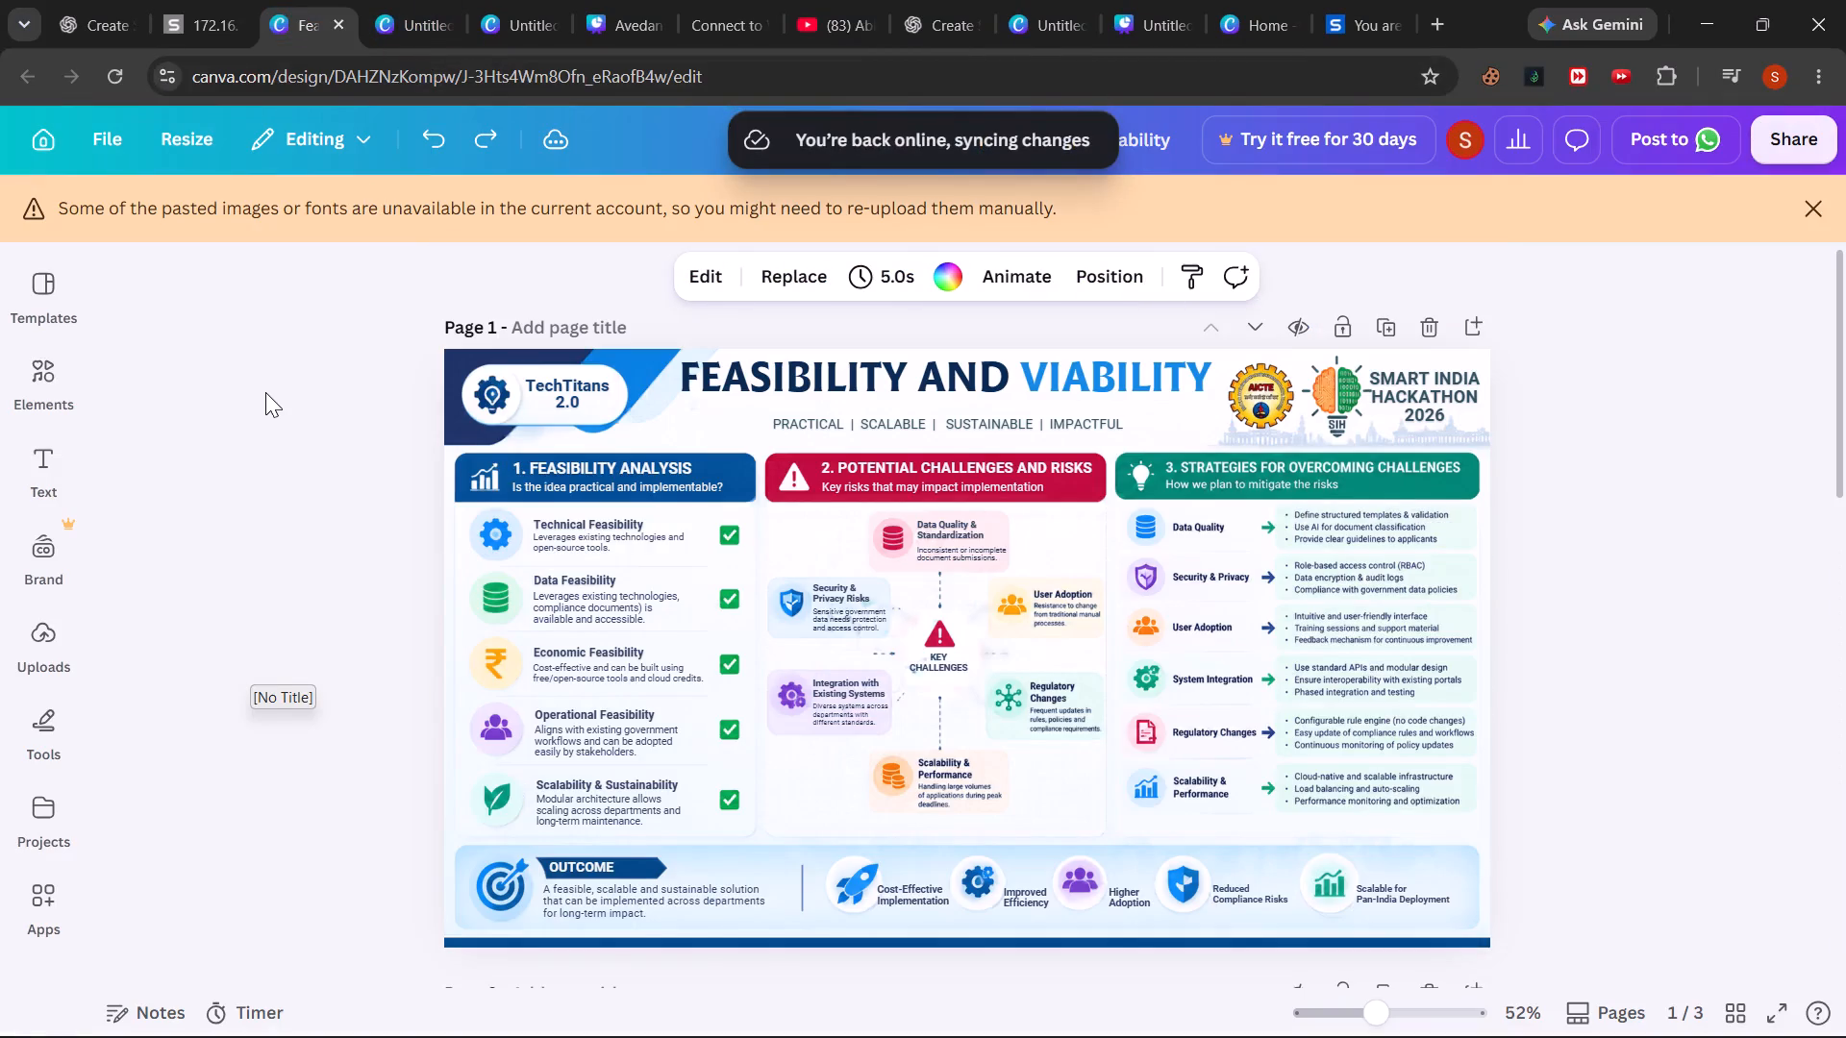
{"action": "scroll", "coordinate": [309, 545], "scroll_direction": "up", "scroll_amount": 6}
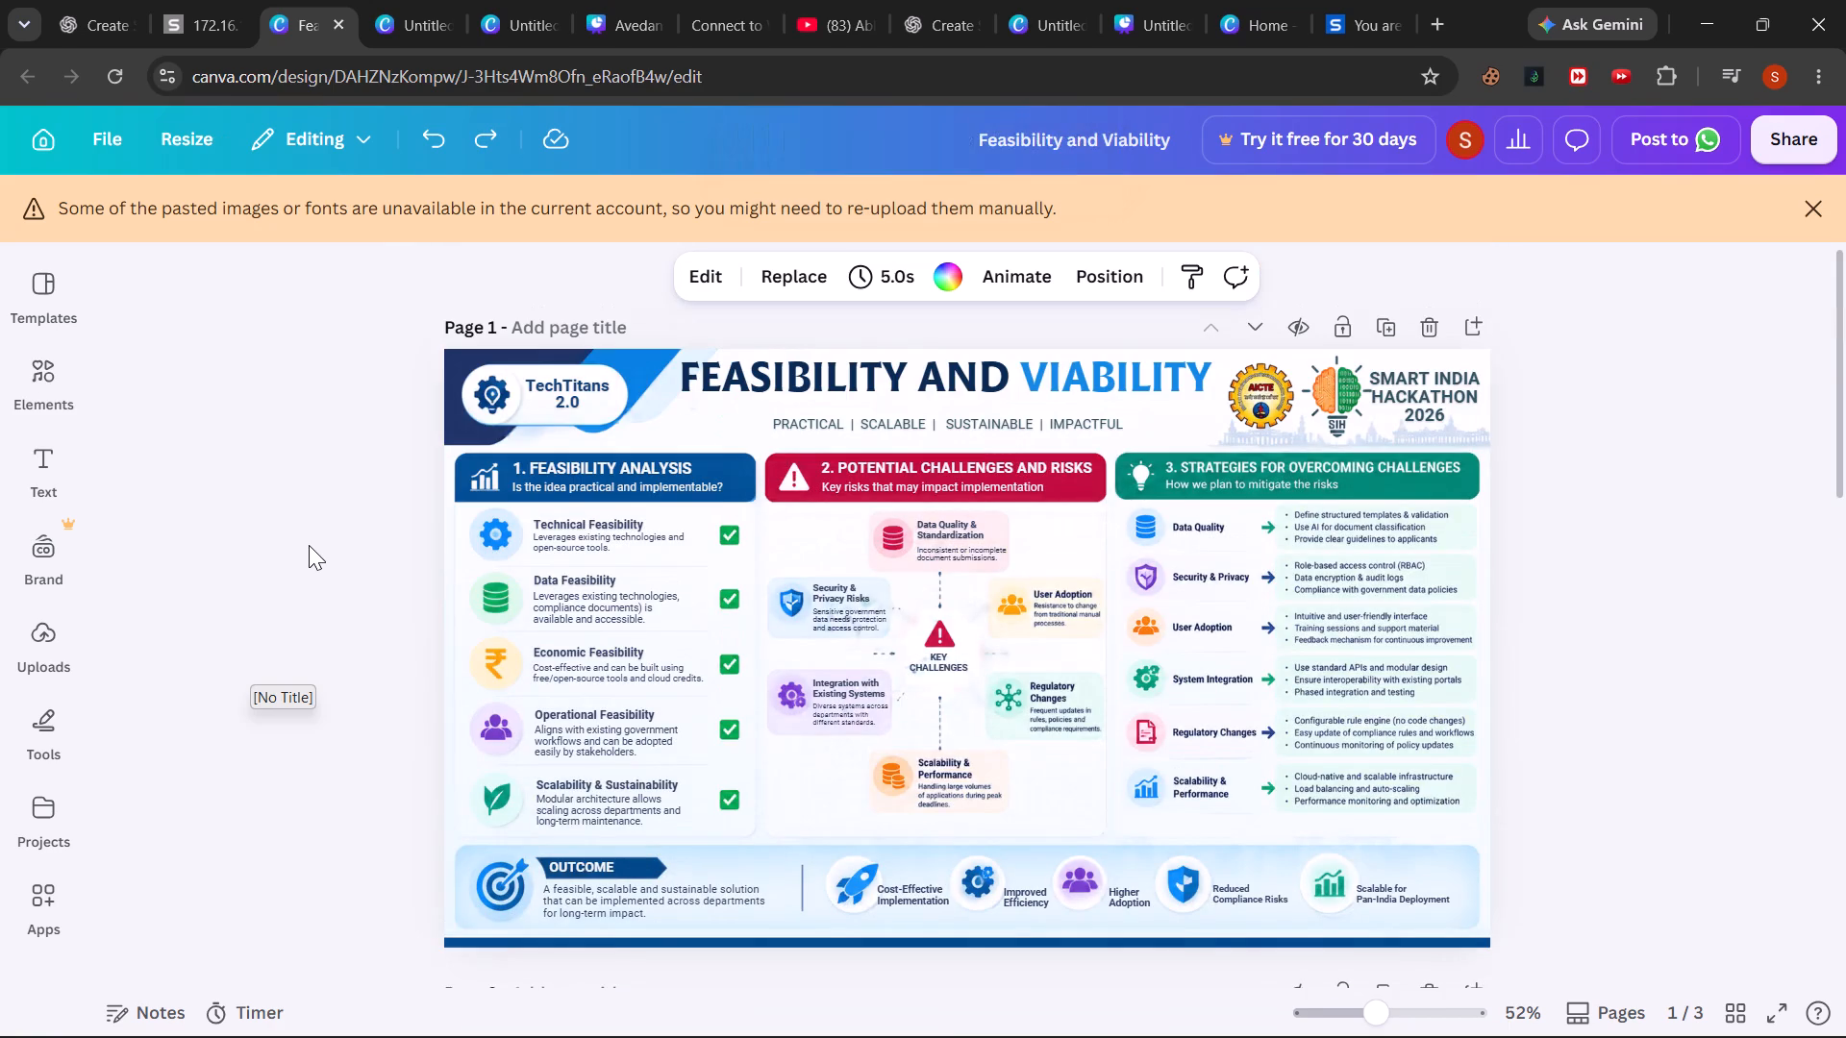
{"action": "scroll", "coordinate": [1732, 641], "scroll_direction": "down", "scroll_amount": 6}
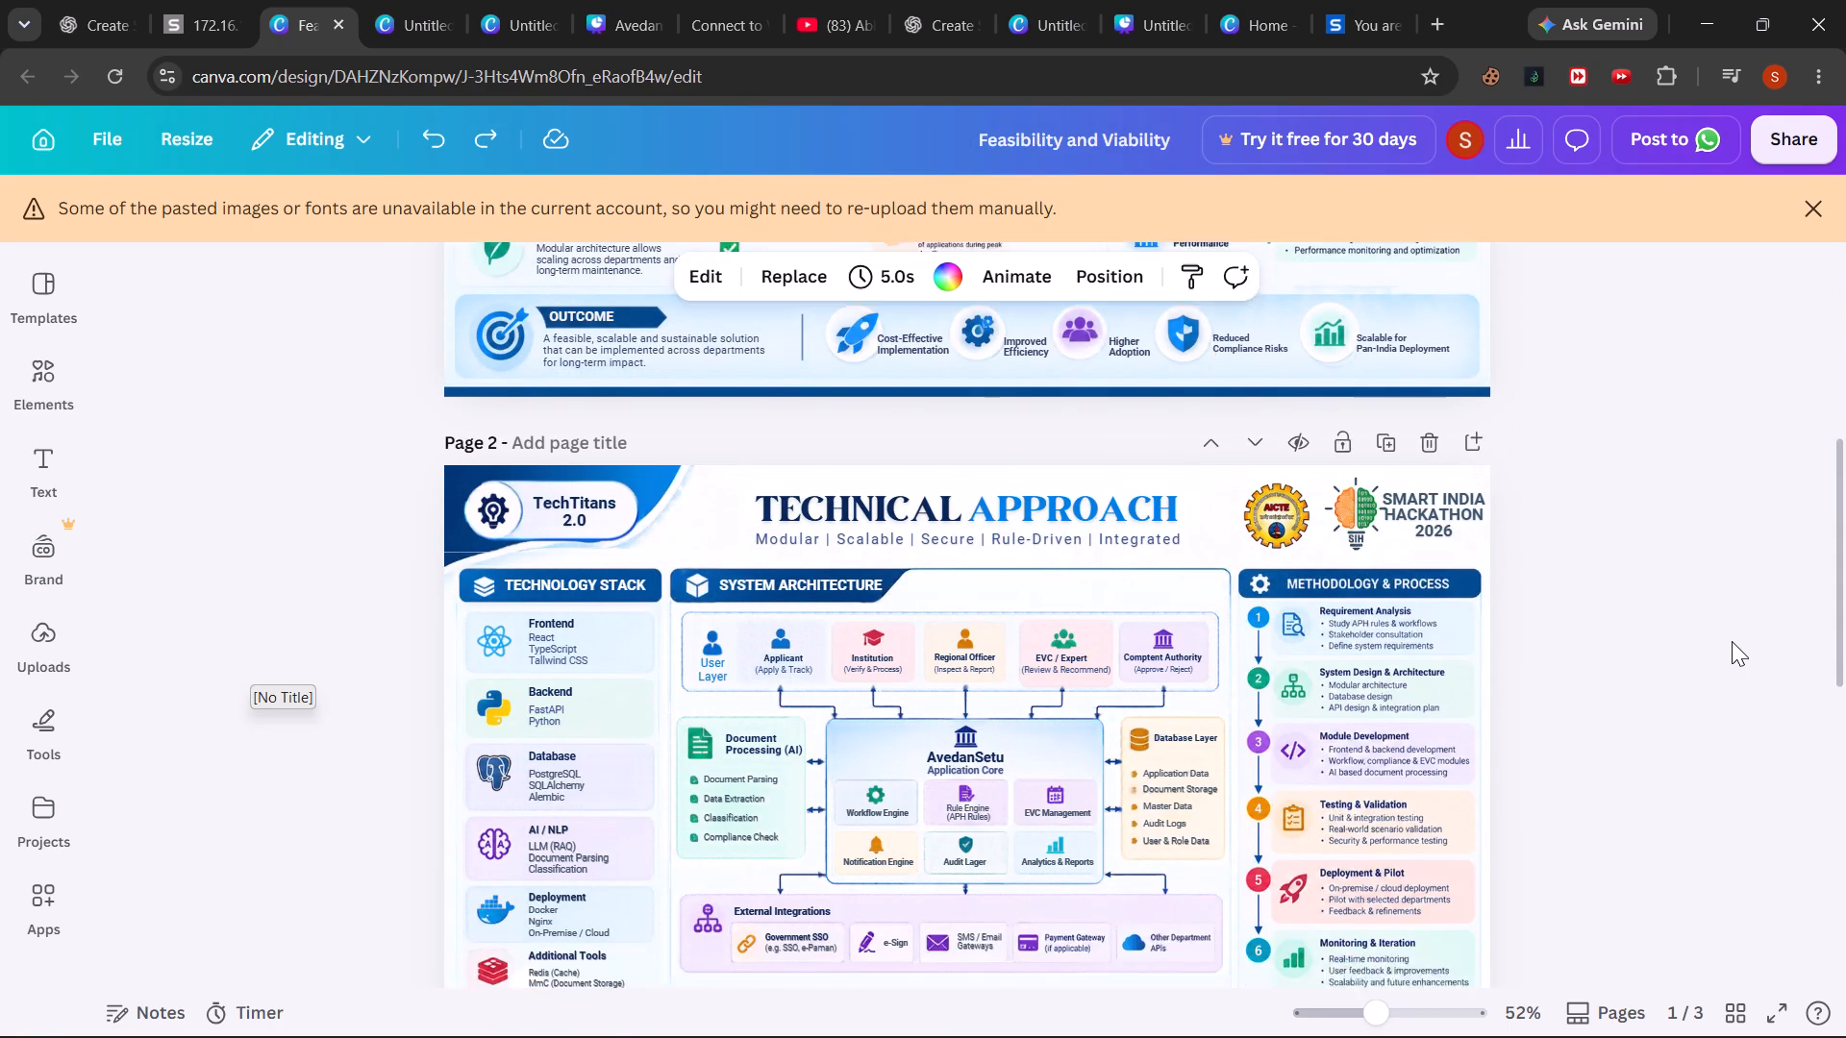
{"action": "scroll", "coordinate": [1732, 641], "scroll_direction": "down", "scroll_amount": 1}
{"action": "scroll", "coordinate": [1732, 641], "scroll_direction": "up", "scroll_amount": 4}
{"action": "scroll", "coordinate": [1732, 641], "scroll_direction": "down", "scroll_amount": 5}
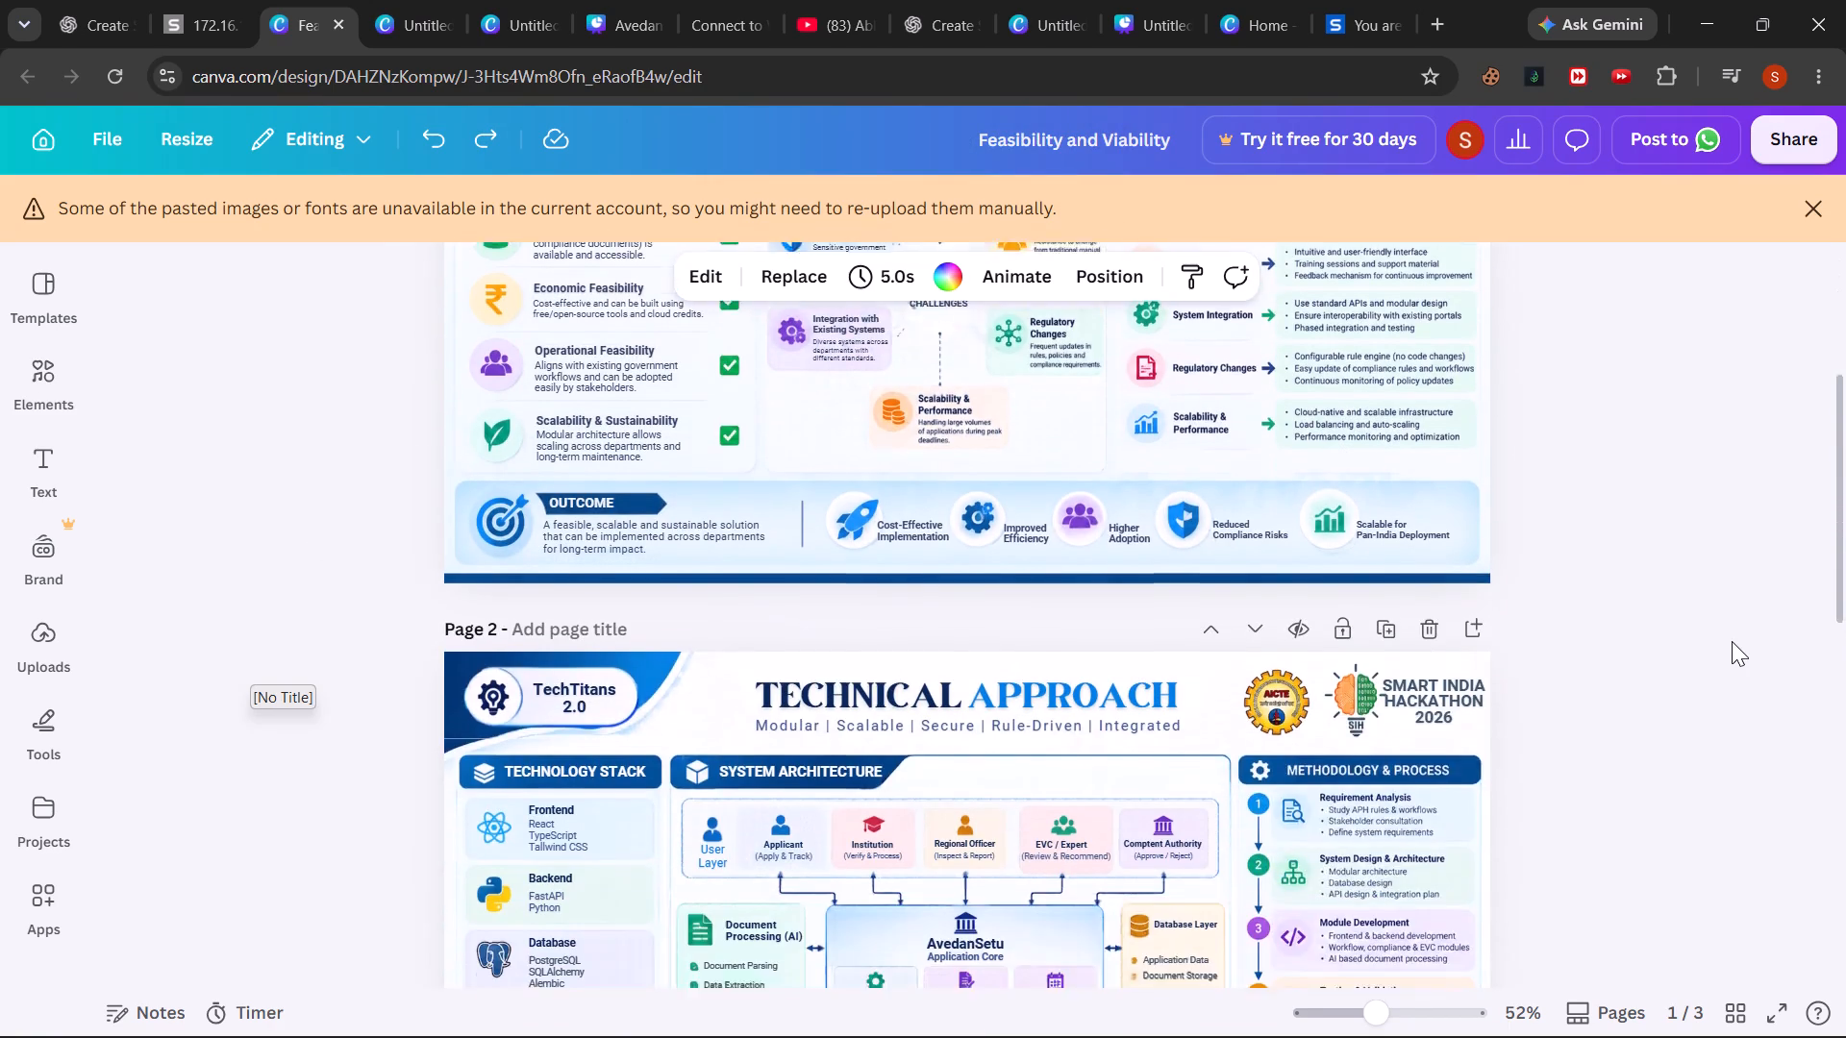
{"action": "scroll", "coordinate": [1732, 641], "scroll_direction": "down", "scroll_amount": 4}
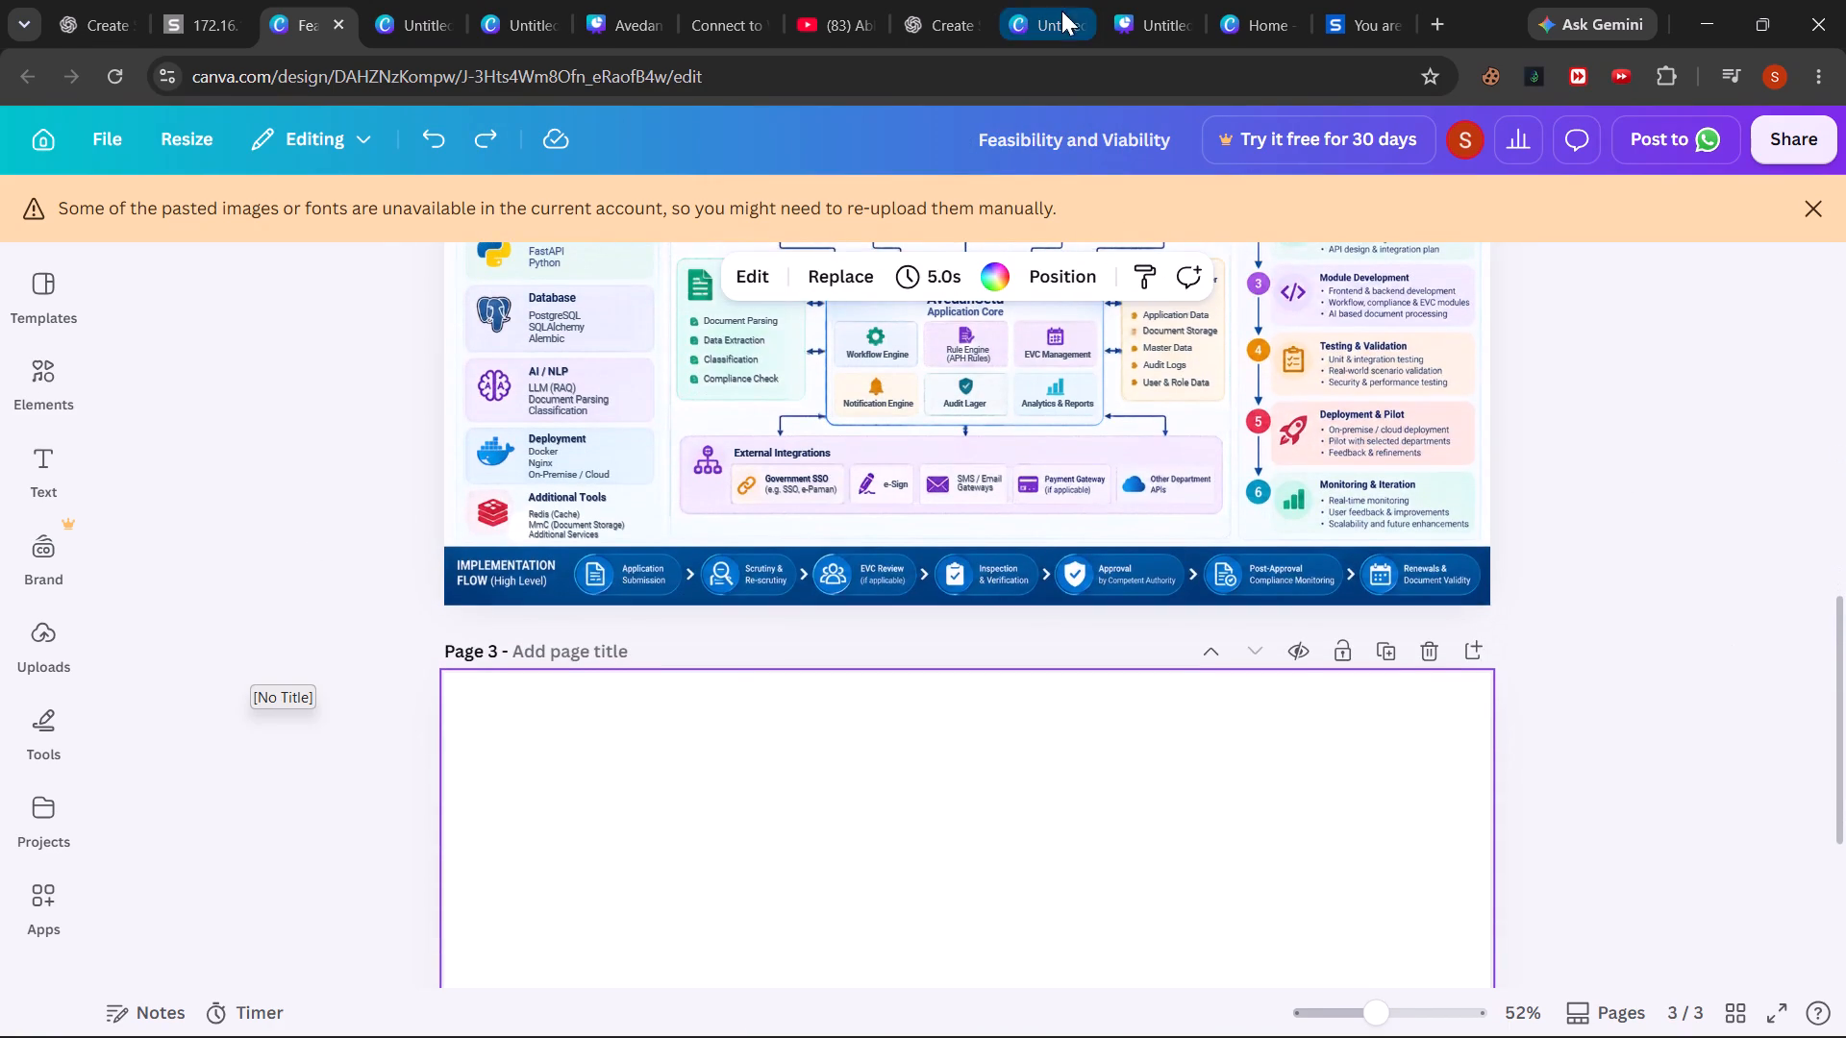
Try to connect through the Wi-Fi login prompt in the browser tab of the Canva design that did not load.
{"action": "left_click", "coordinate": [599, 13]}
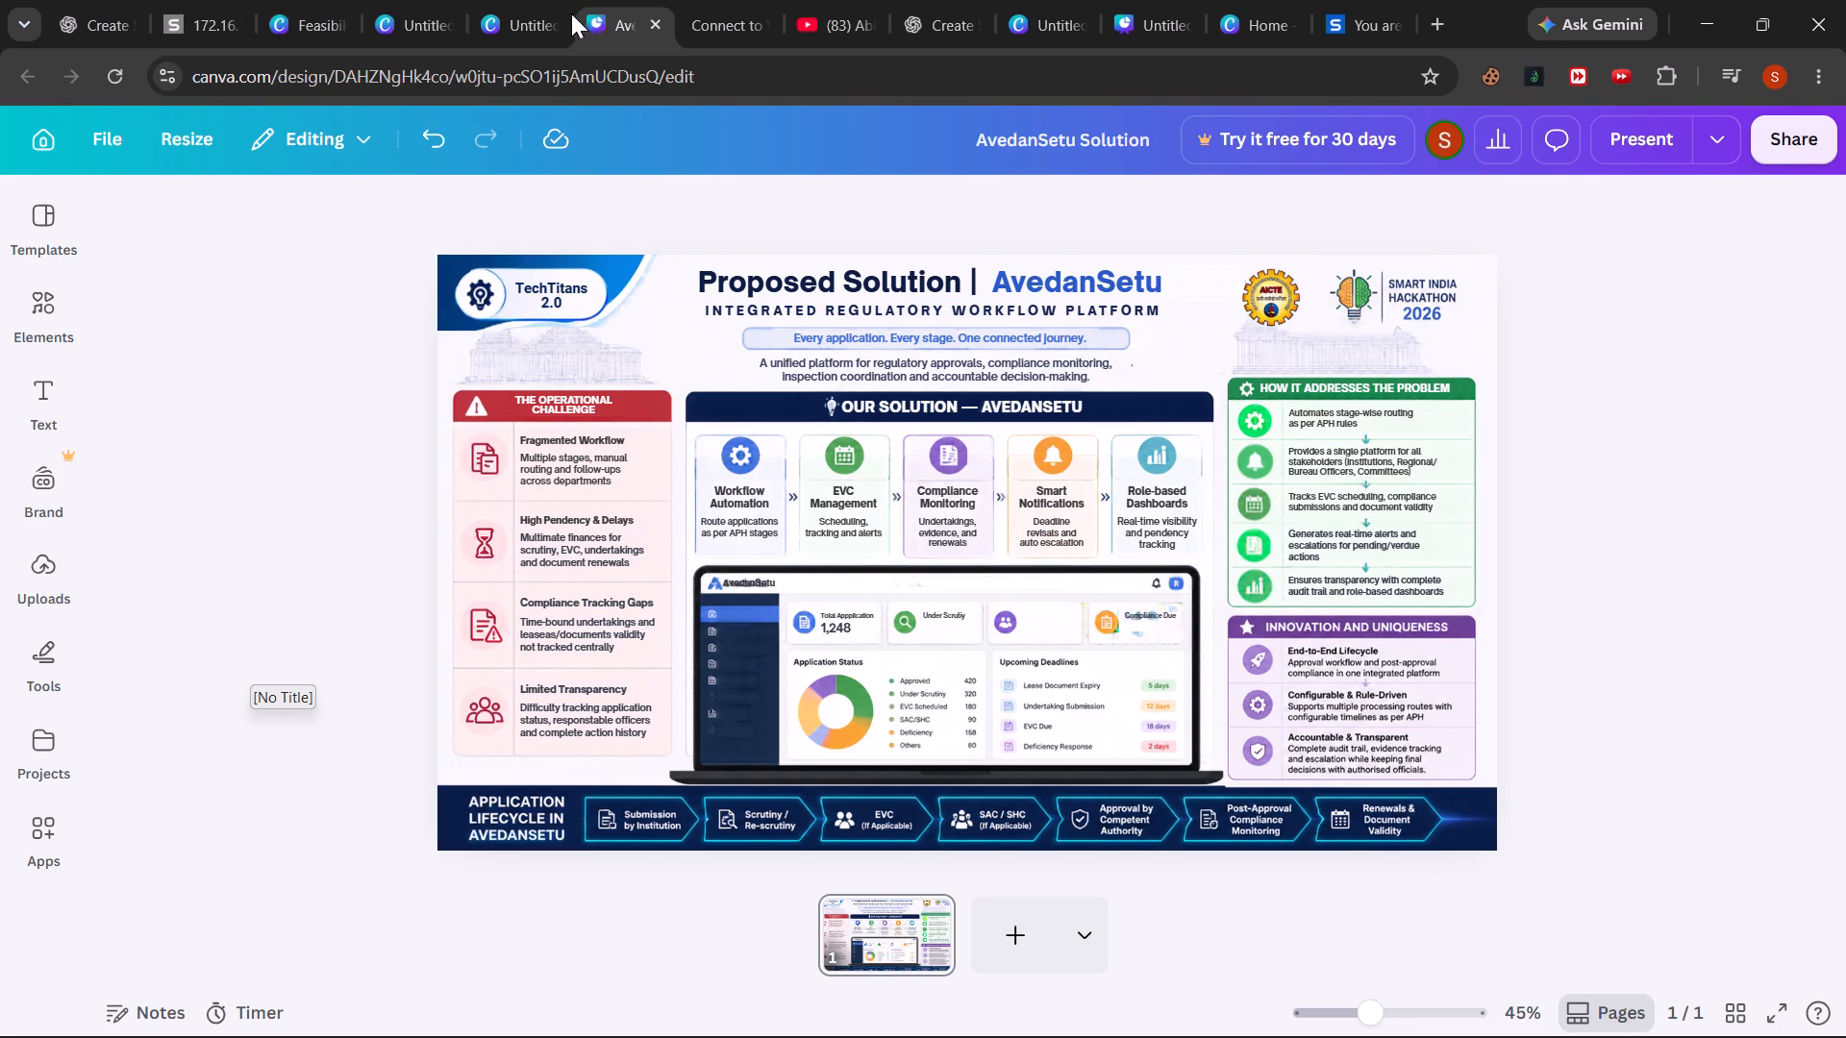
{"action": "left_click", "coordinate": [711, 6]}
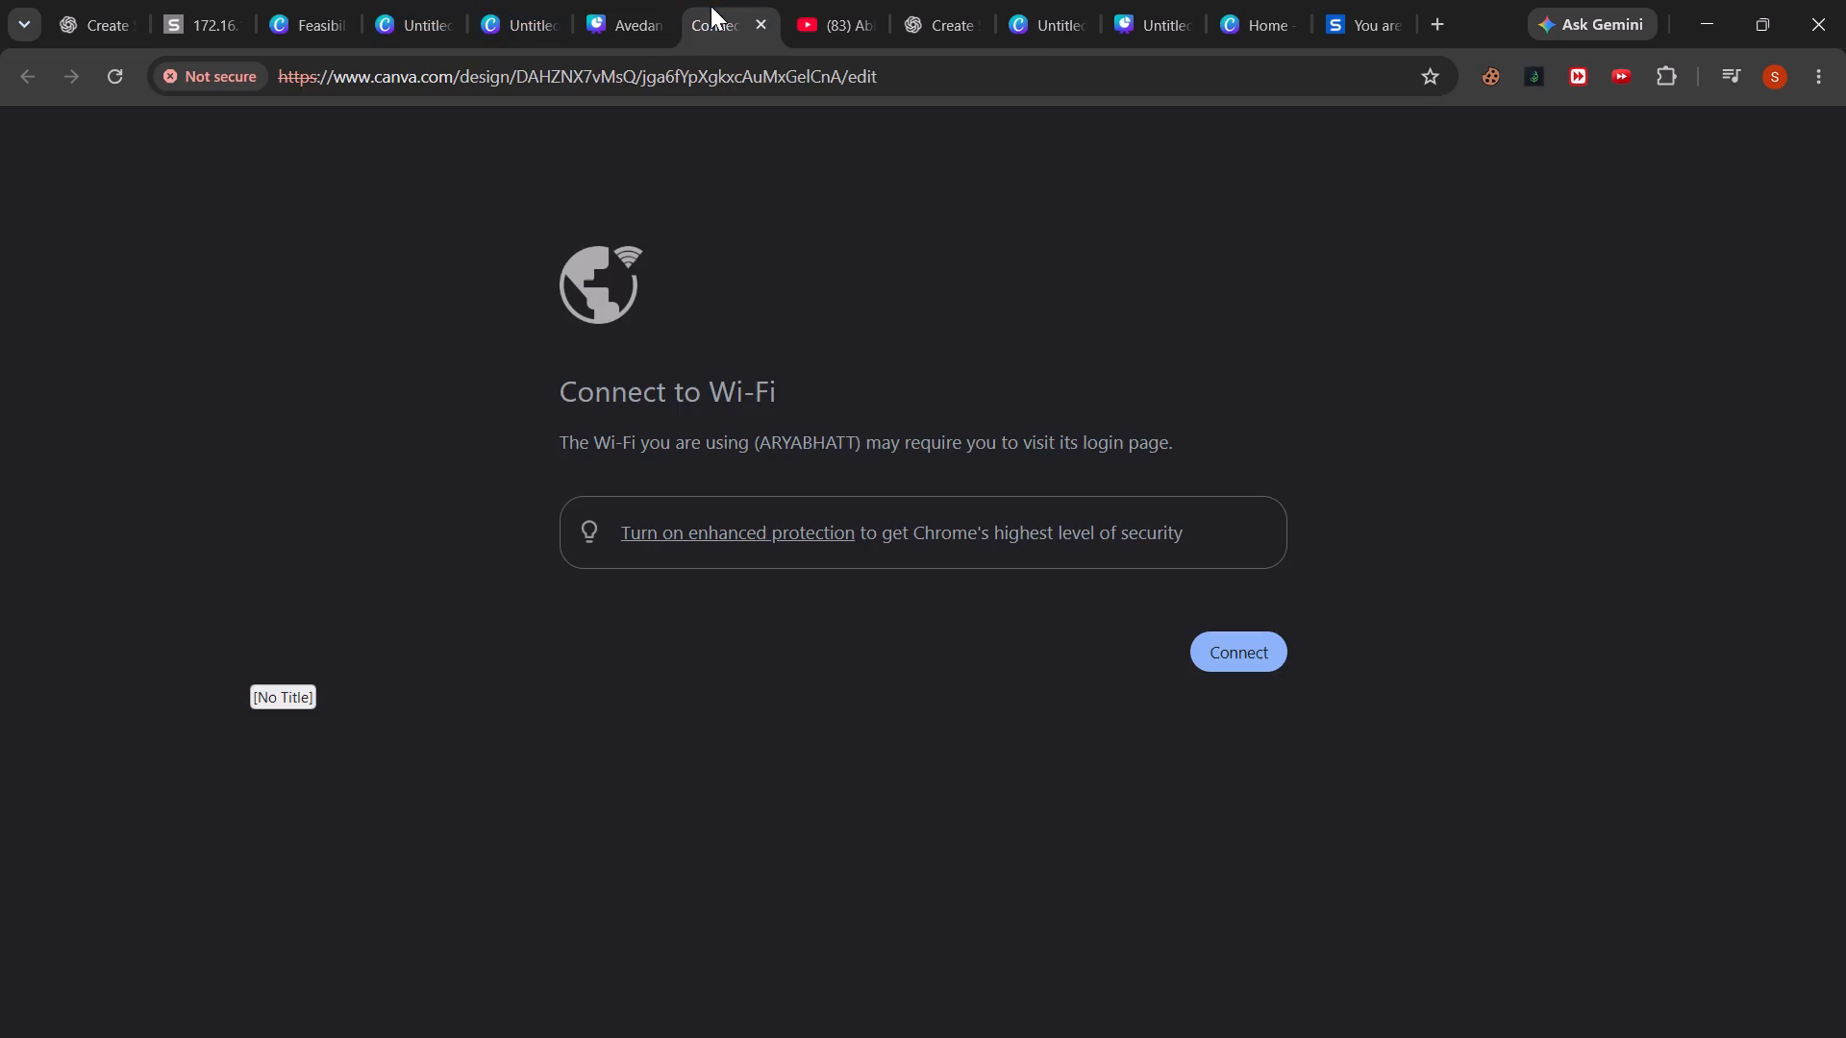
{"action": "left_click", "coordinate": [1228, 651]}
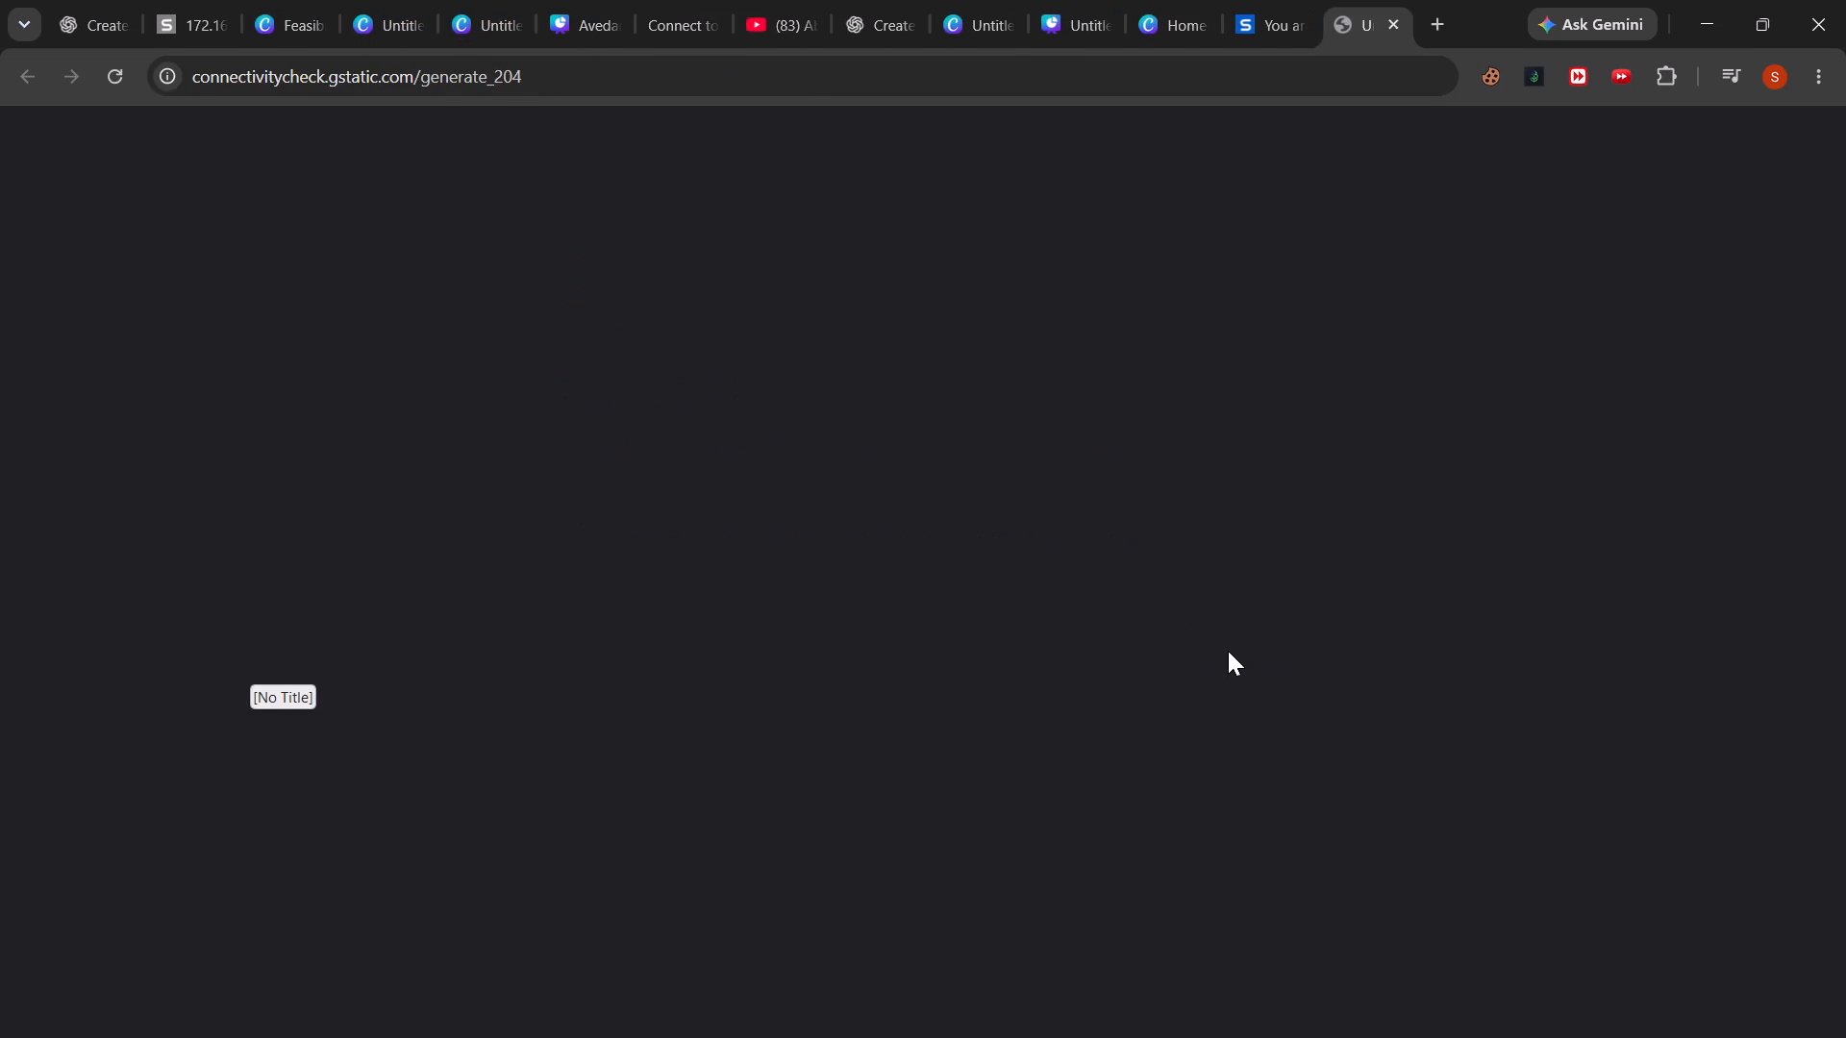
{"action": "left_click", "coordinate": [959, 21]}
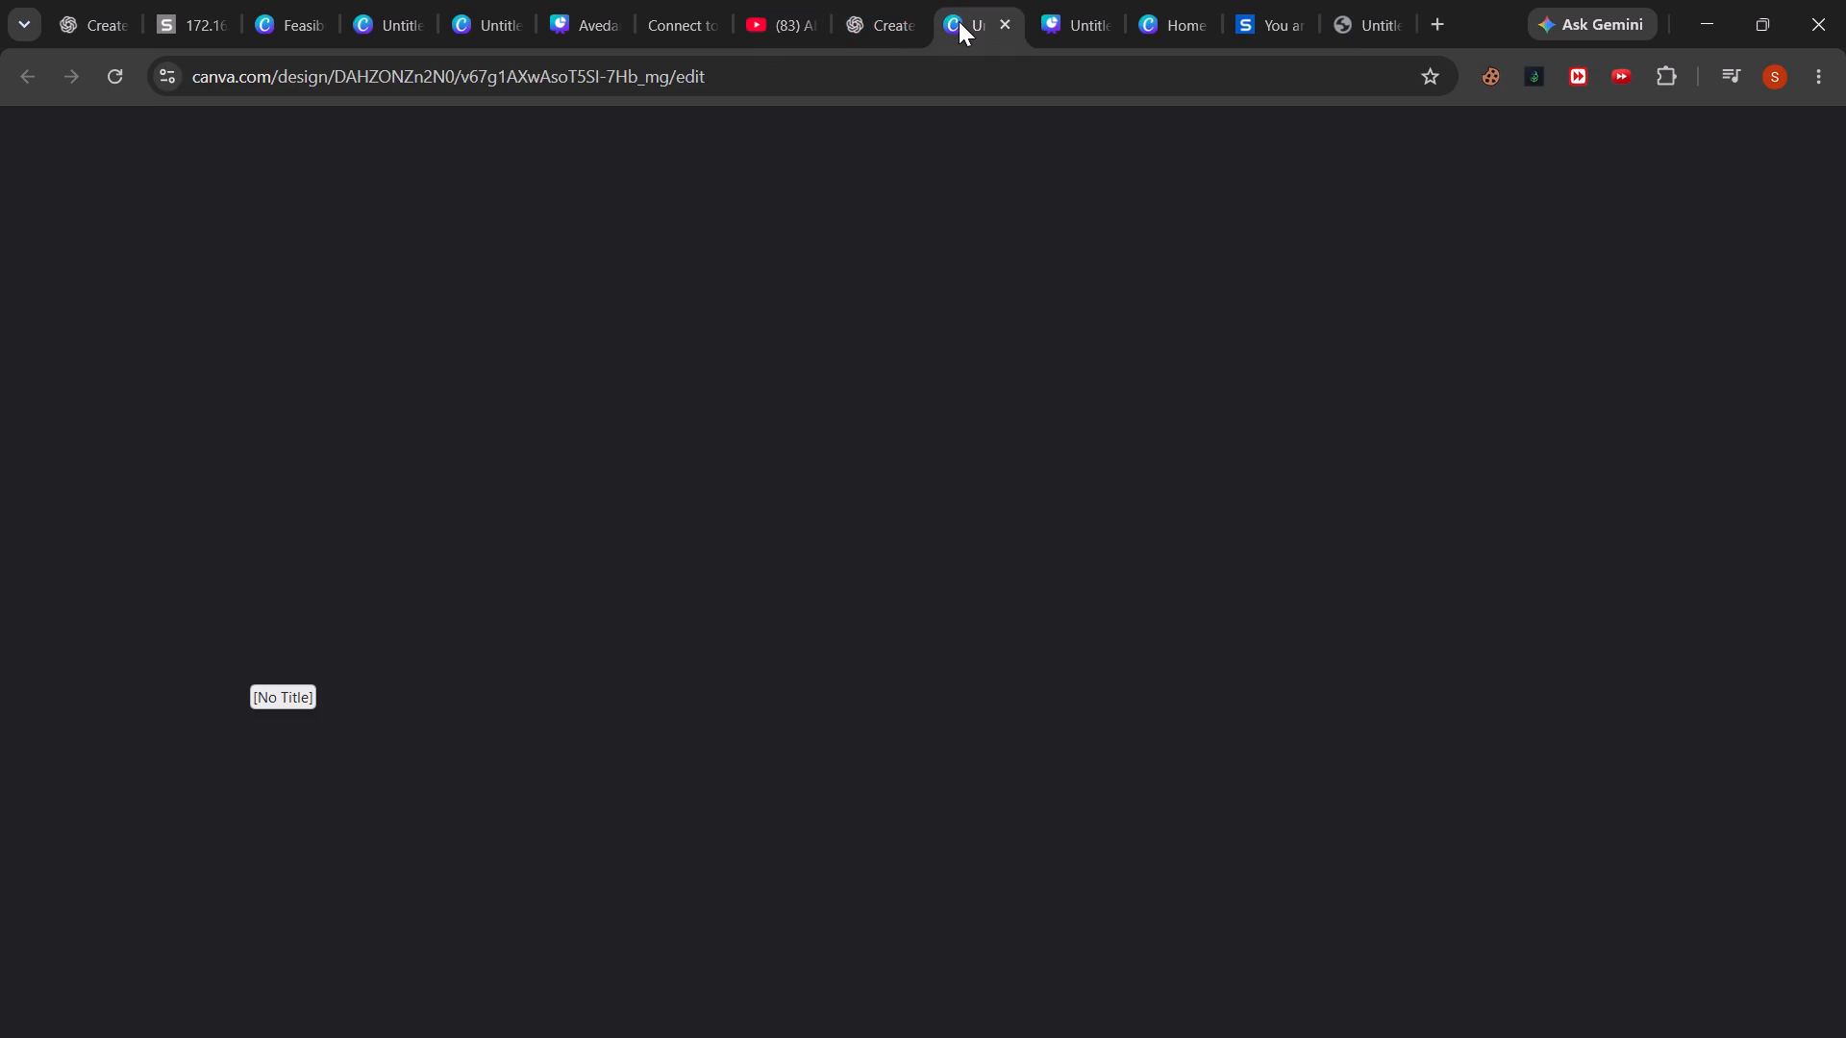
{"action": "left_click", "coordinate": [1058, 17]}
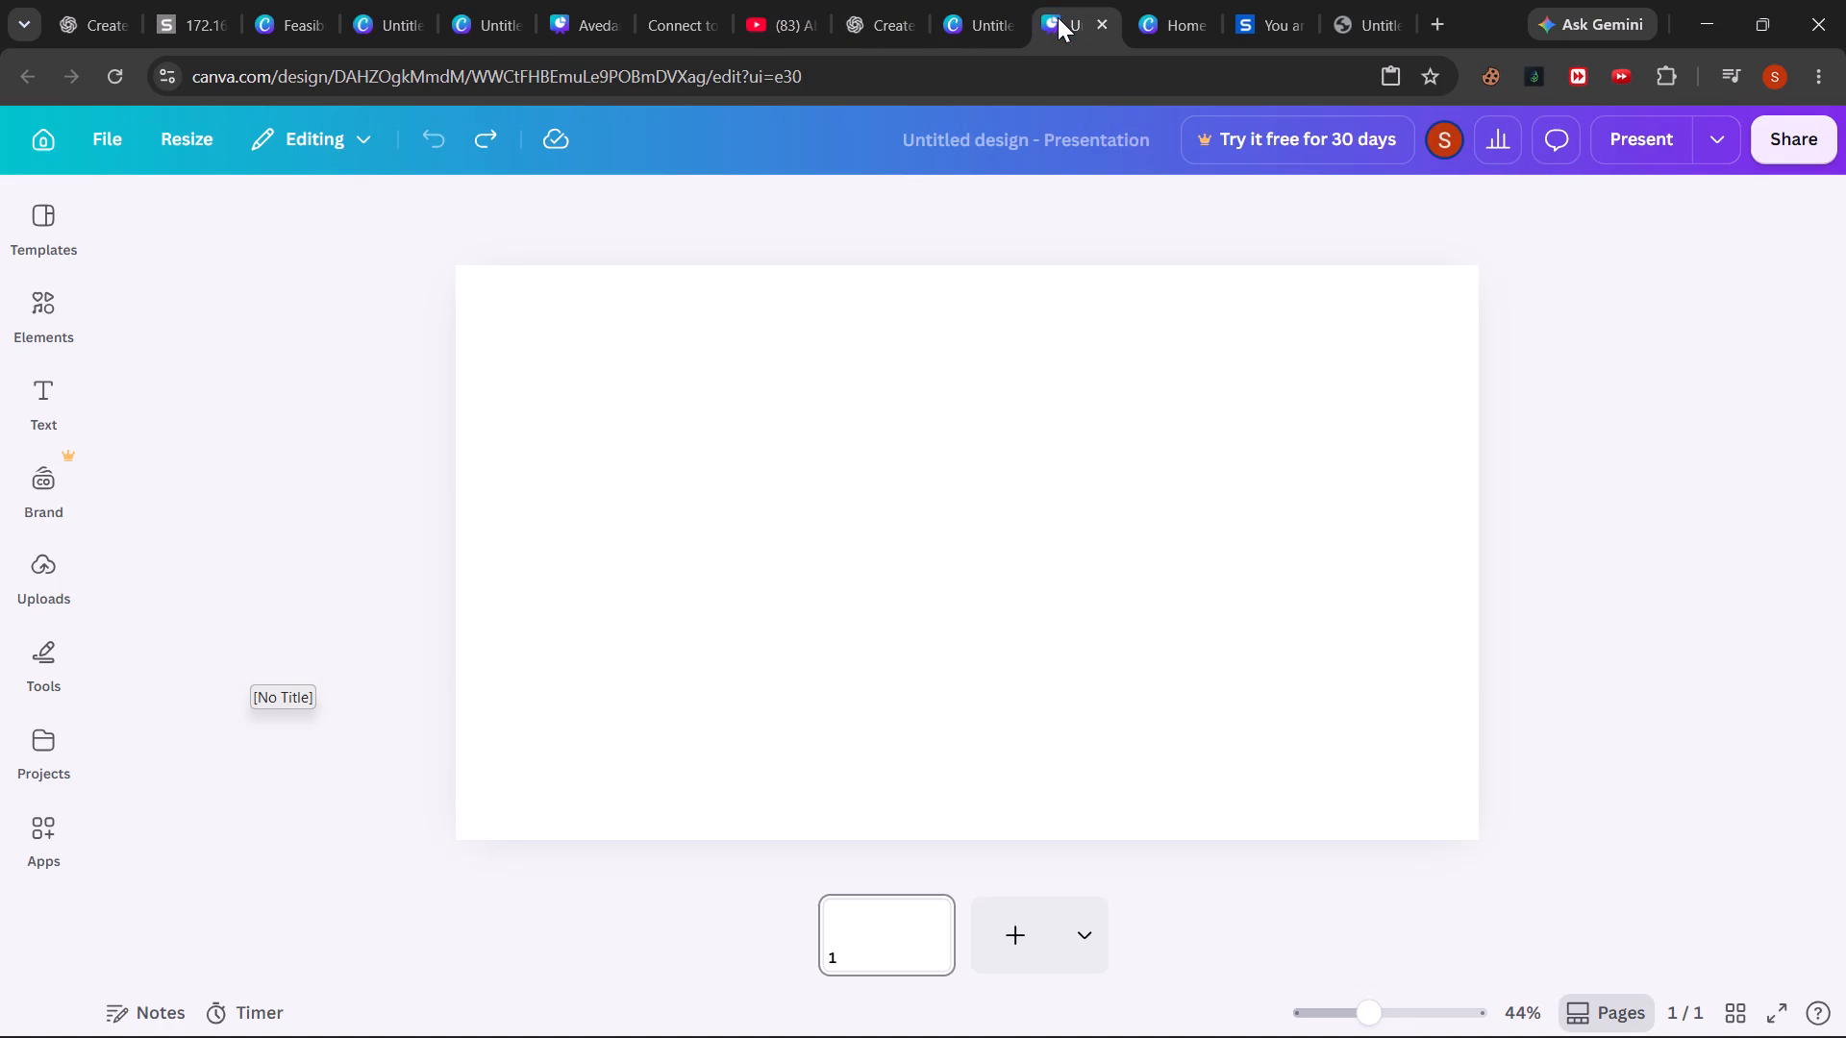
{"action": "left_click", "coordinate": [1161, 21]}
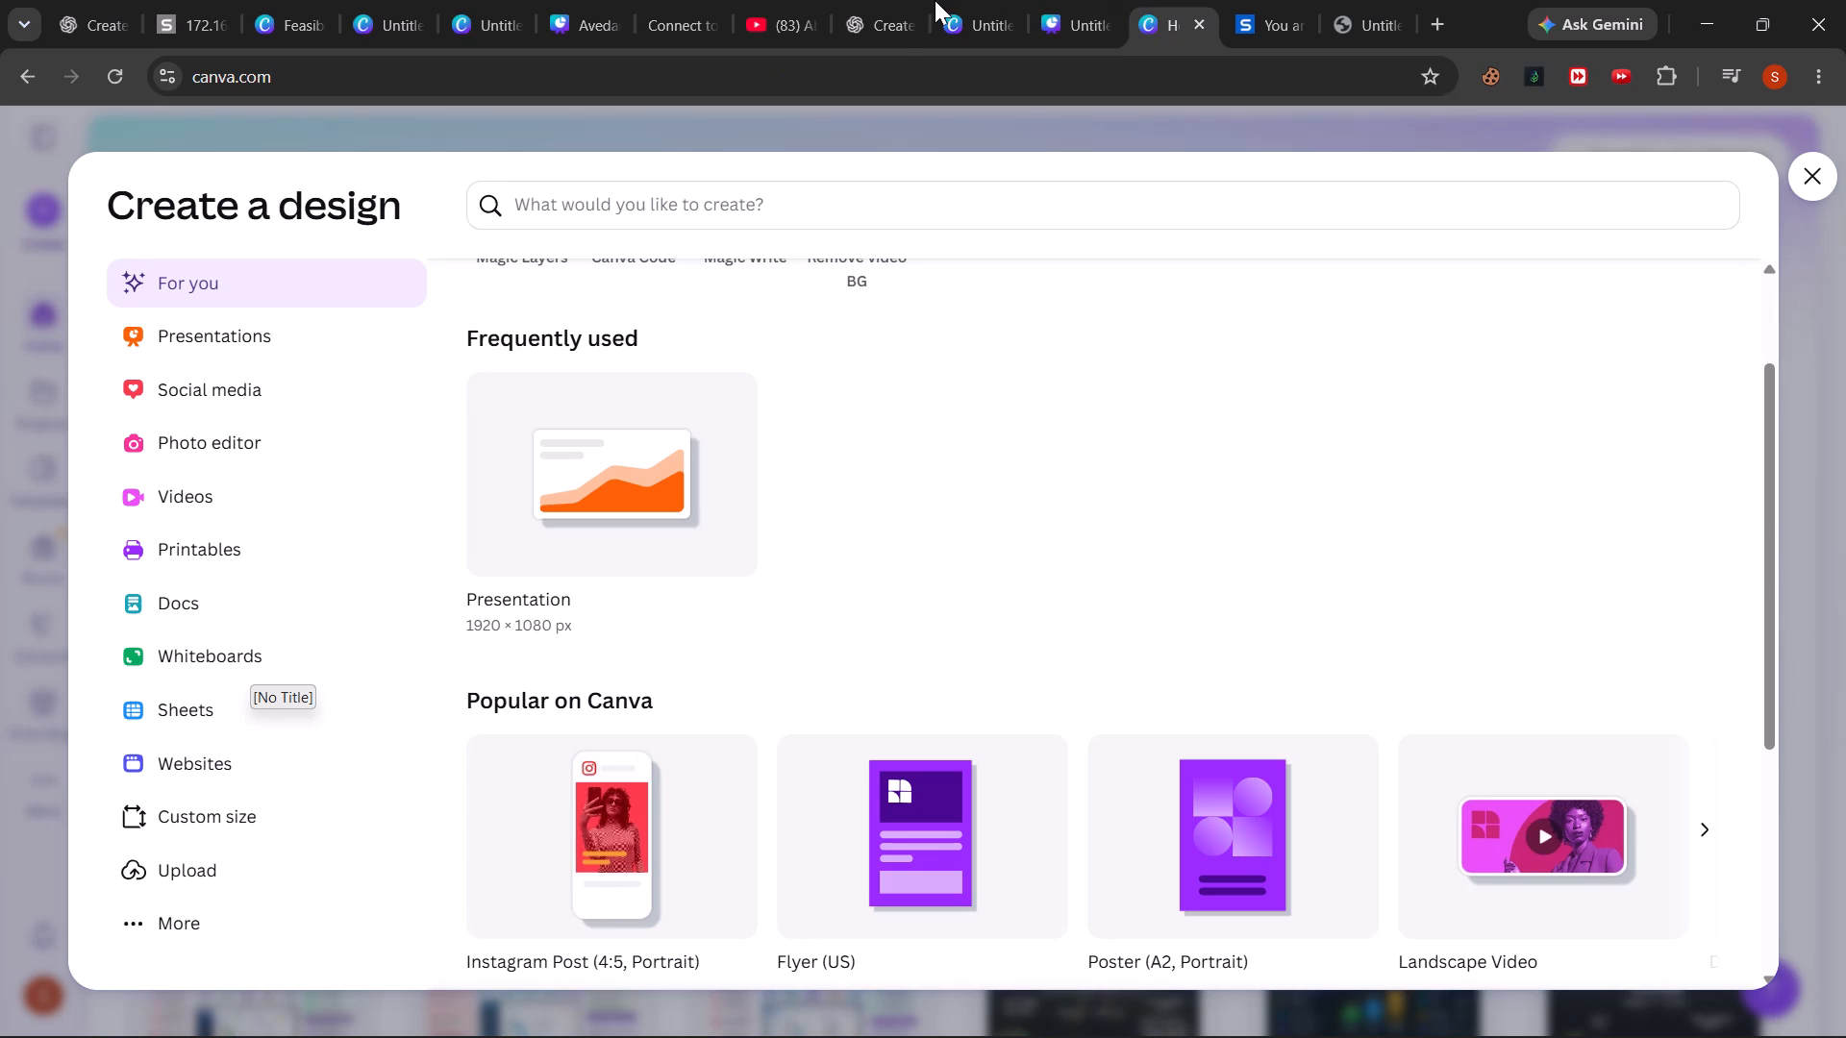
Select all elements of the Proposed Solution slide in the AvedanSetu Solution design.
{"action": "left_click", "coordinate": [557, 19]}
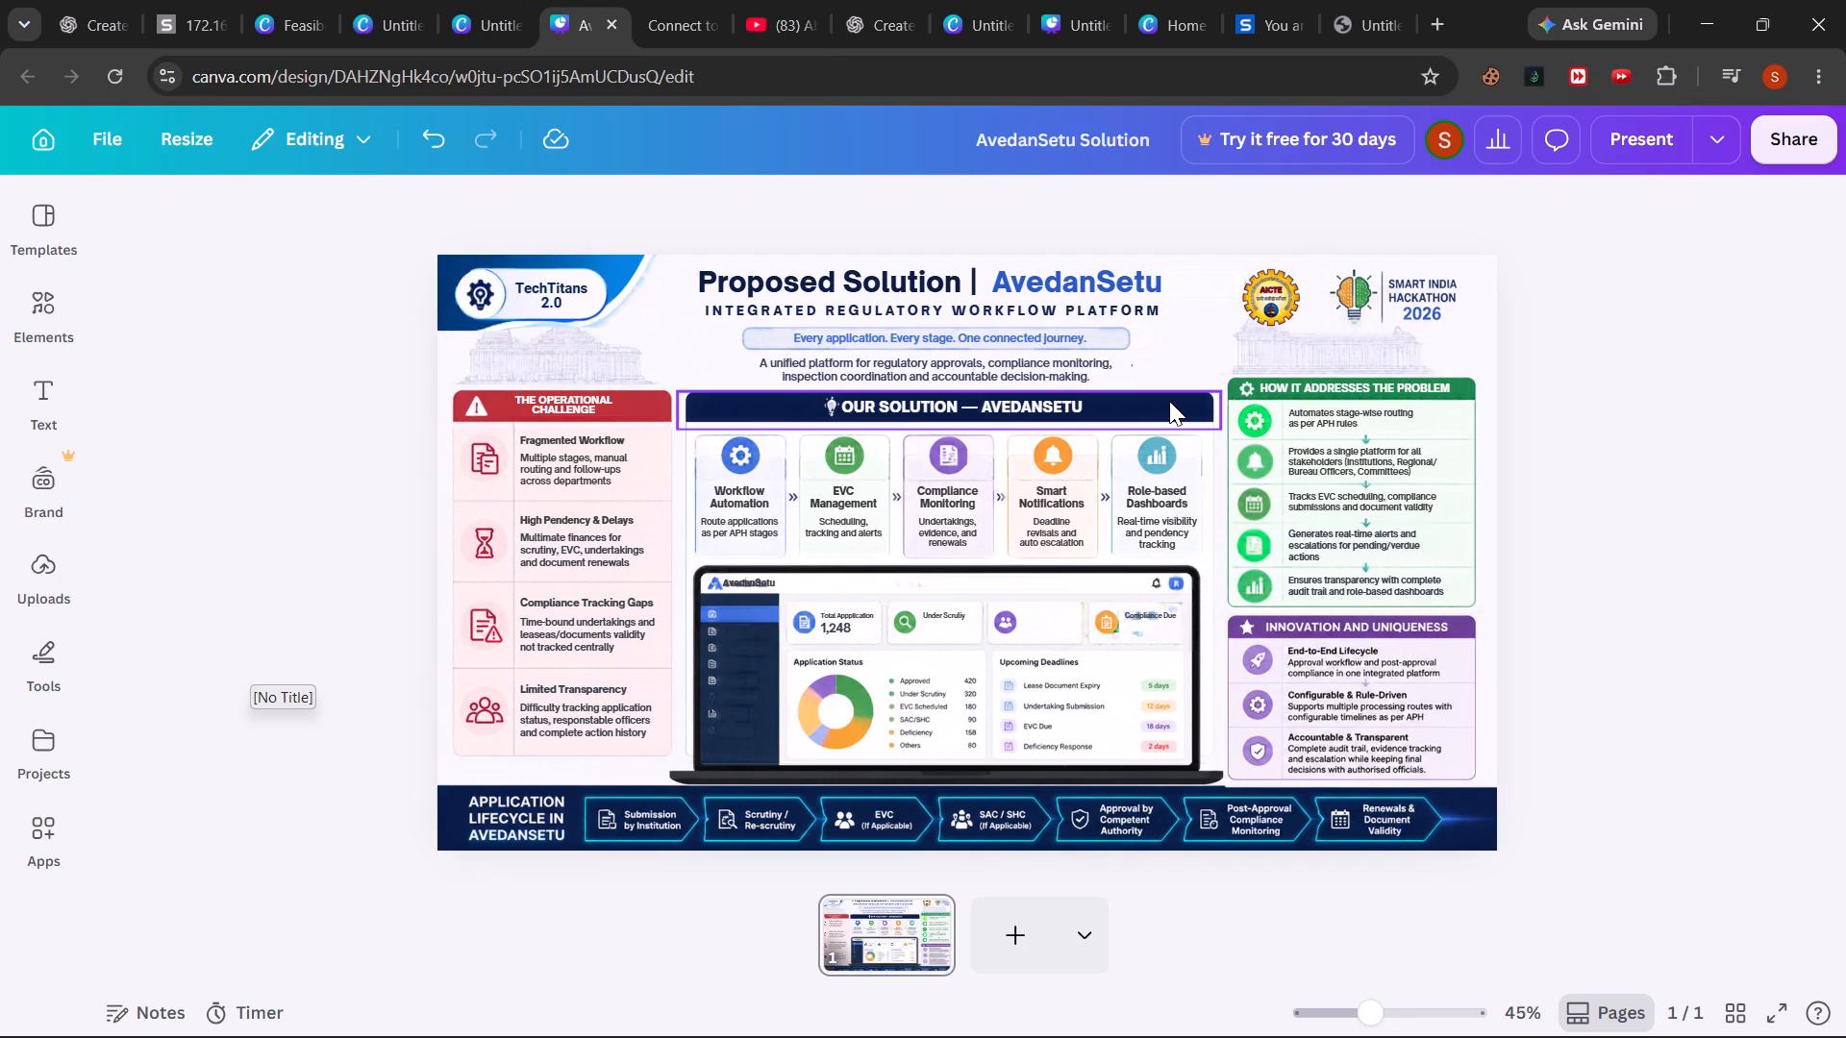
{"action": "key", "text": "ctrl+a"}
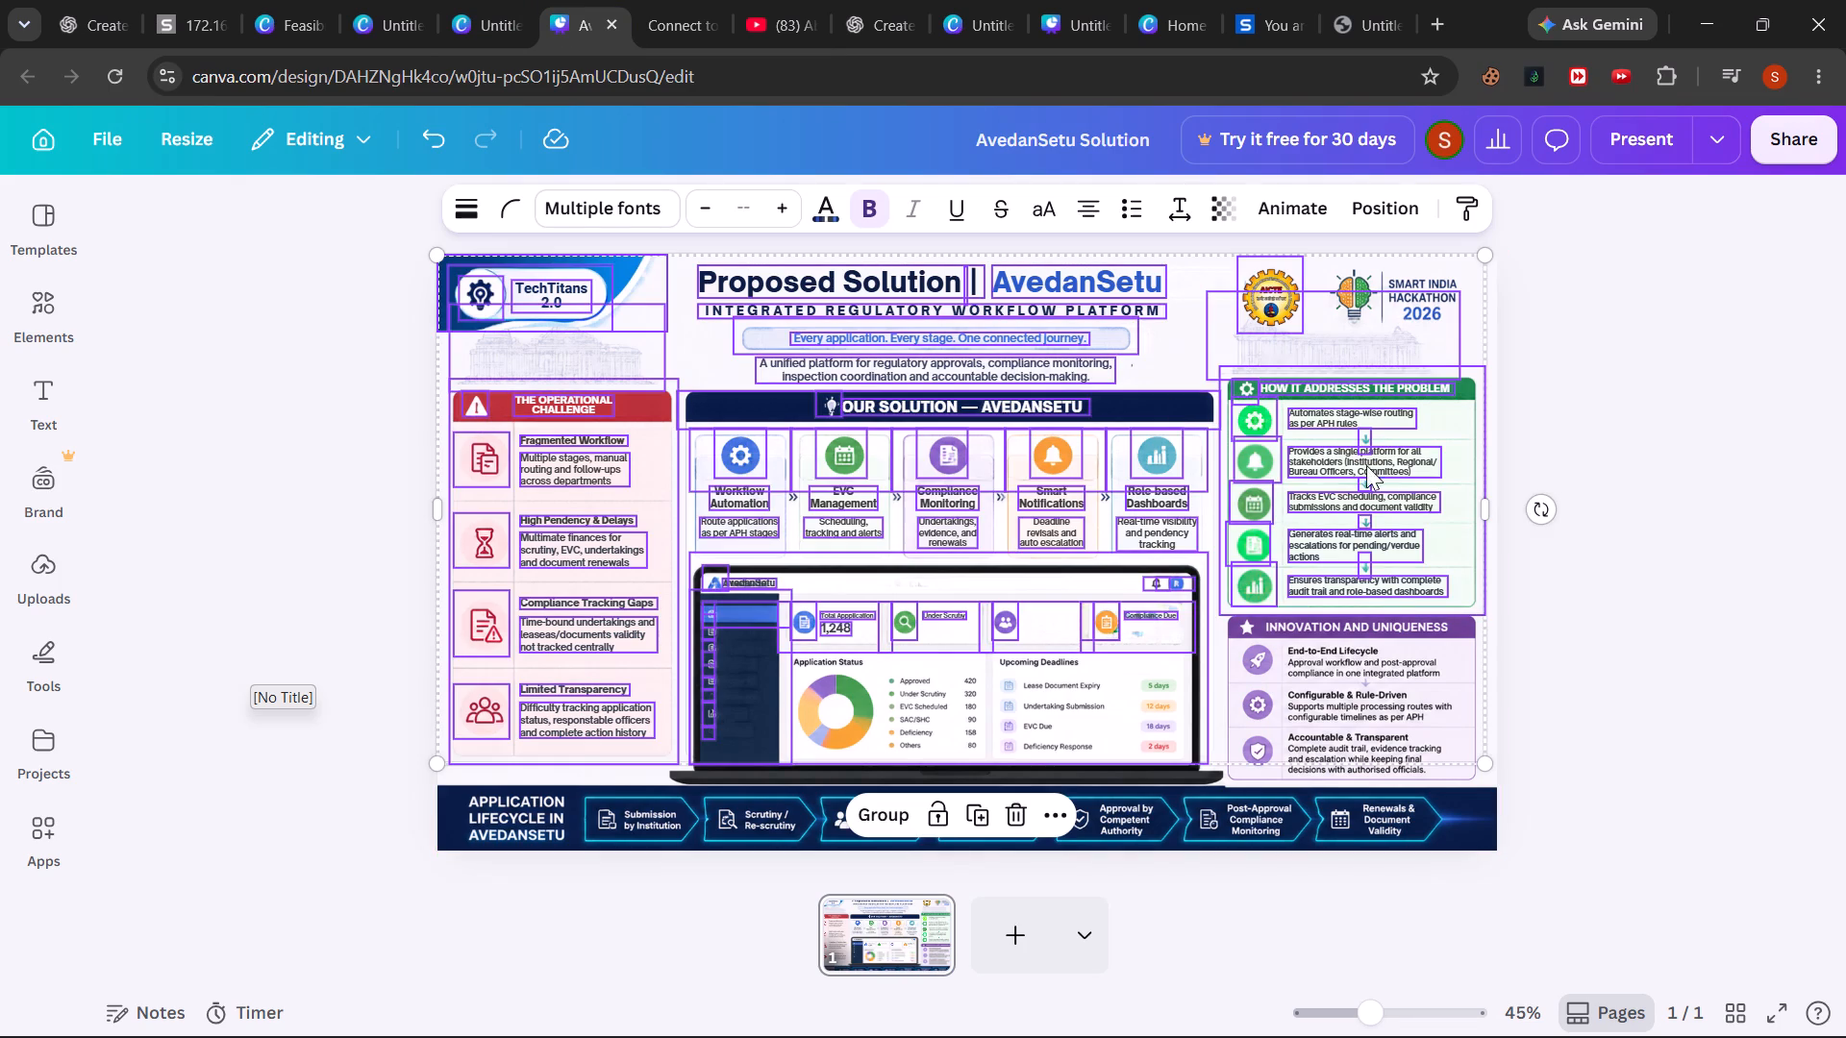
Copy the full-slide background image from the AvedanSetu Solution design and paste it onto page 3 of the Feasibility and Viability design.
{"action": "left_click", "coordinate": [855, 691]}
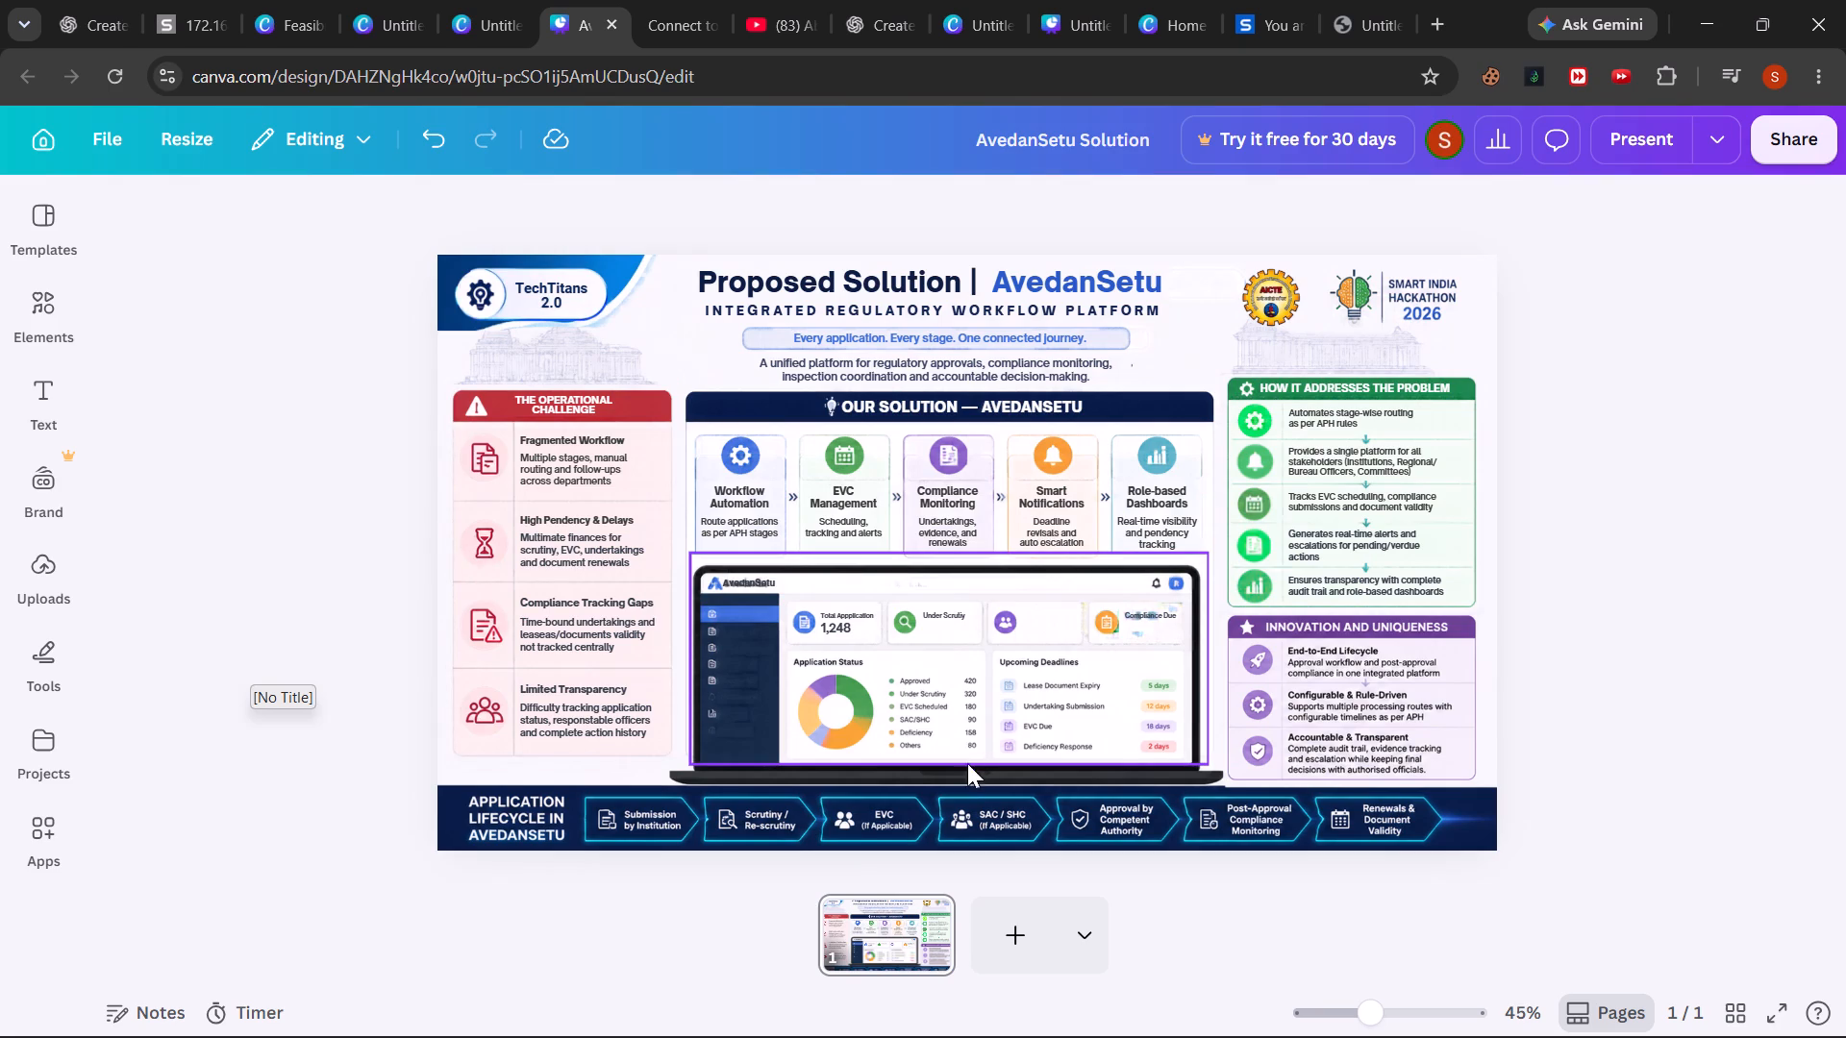
{"action": "left_click", "coordinate": [939, 711]}
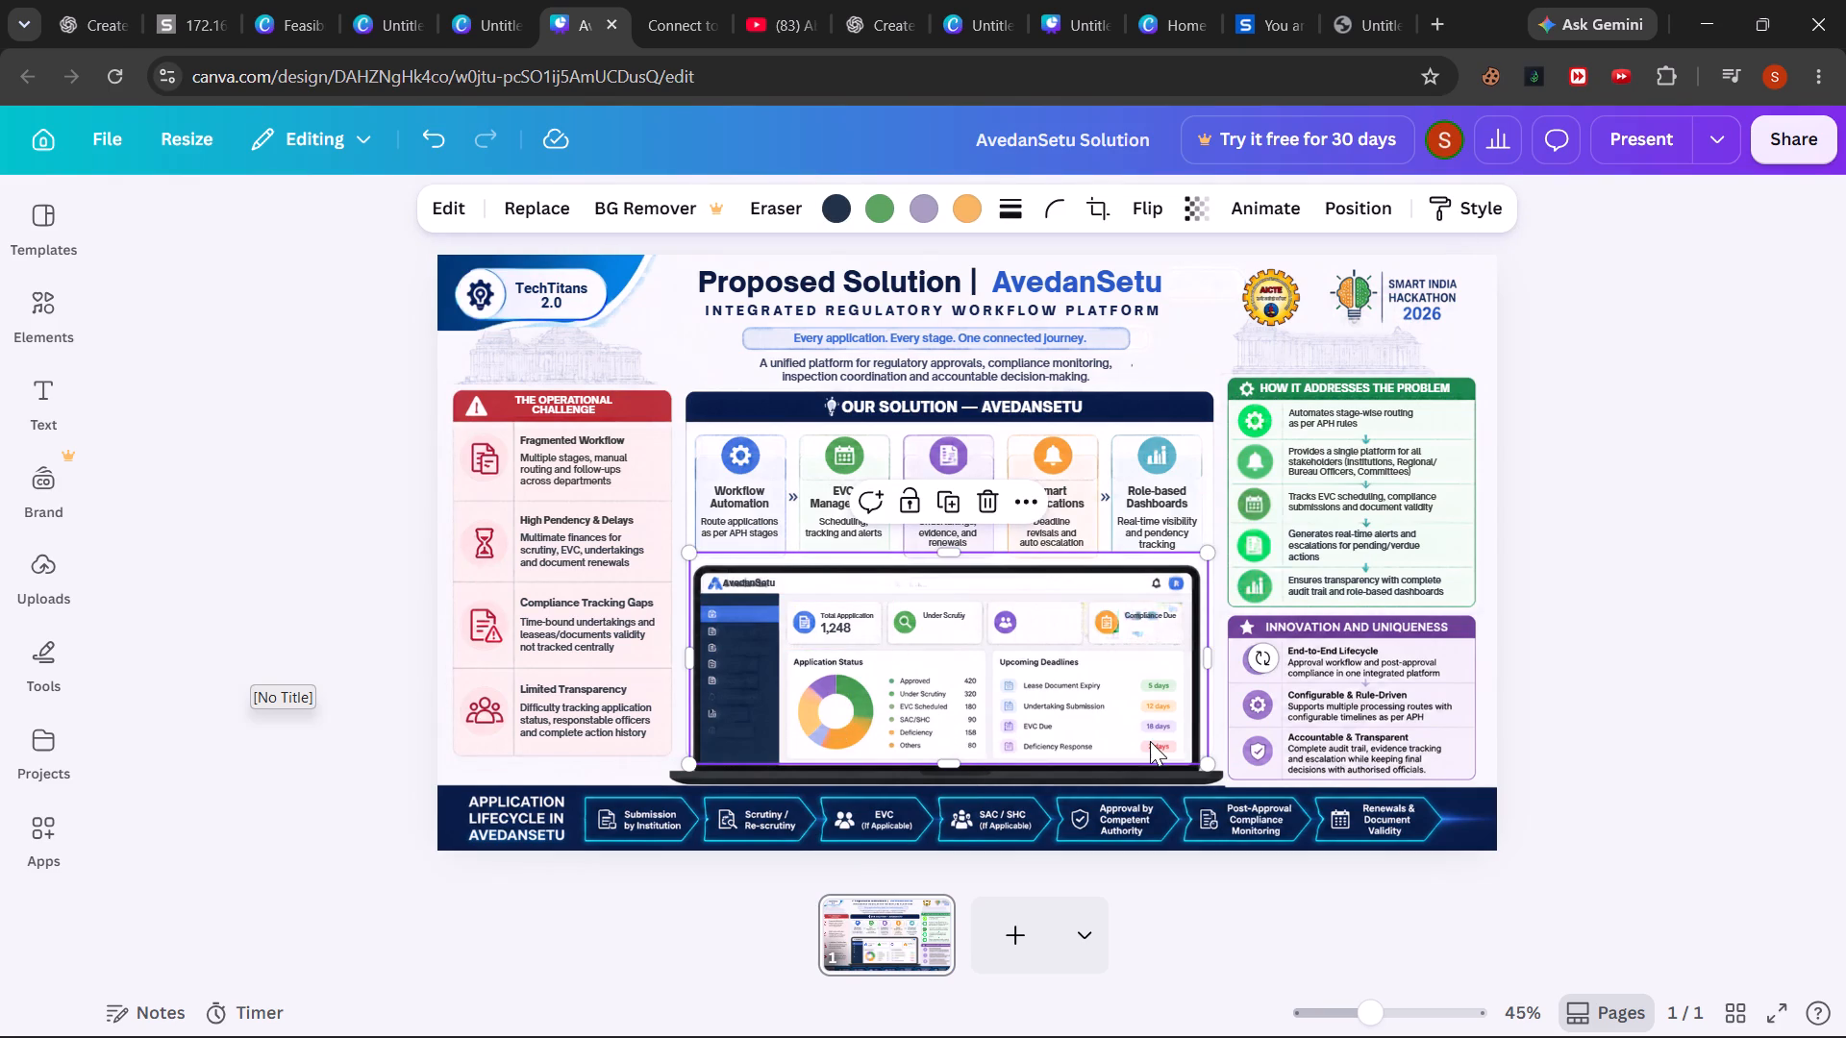
{"action": "left_click", "coordinate": [1570, 511]}
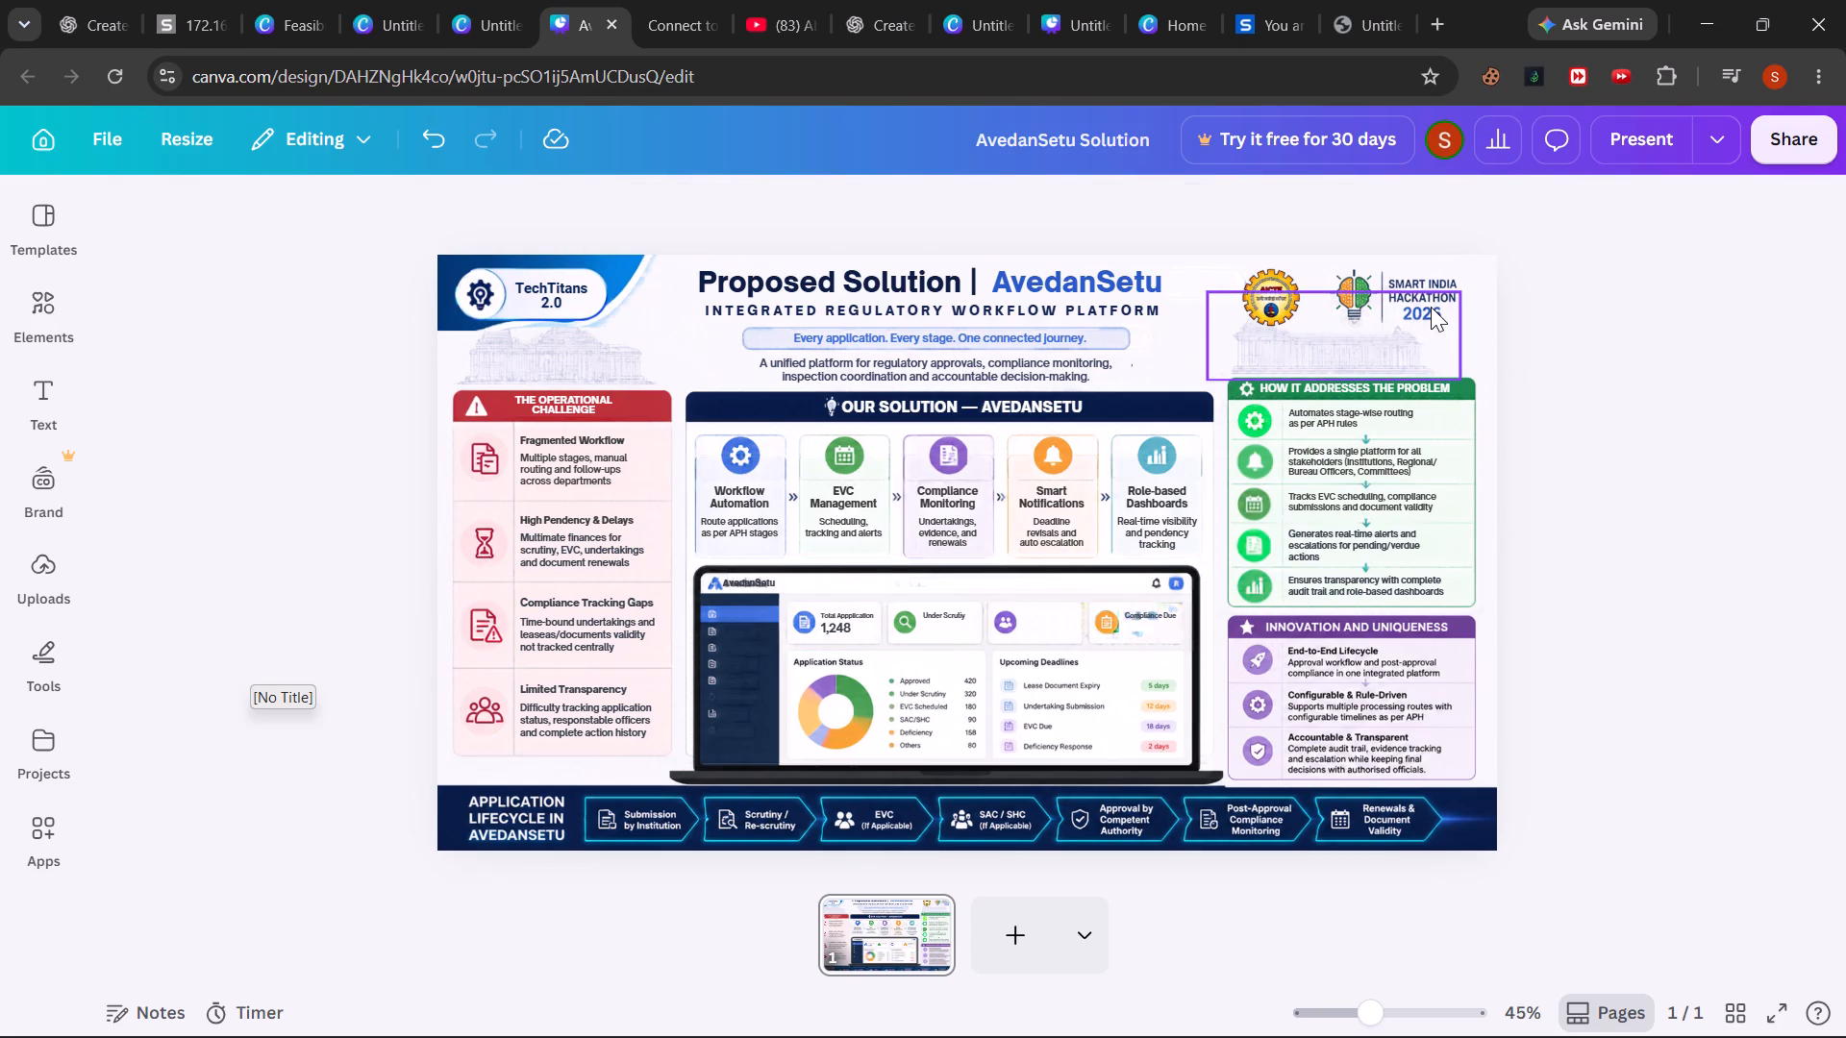
{"action": "left_click", "coordinate": [1496, 321]}
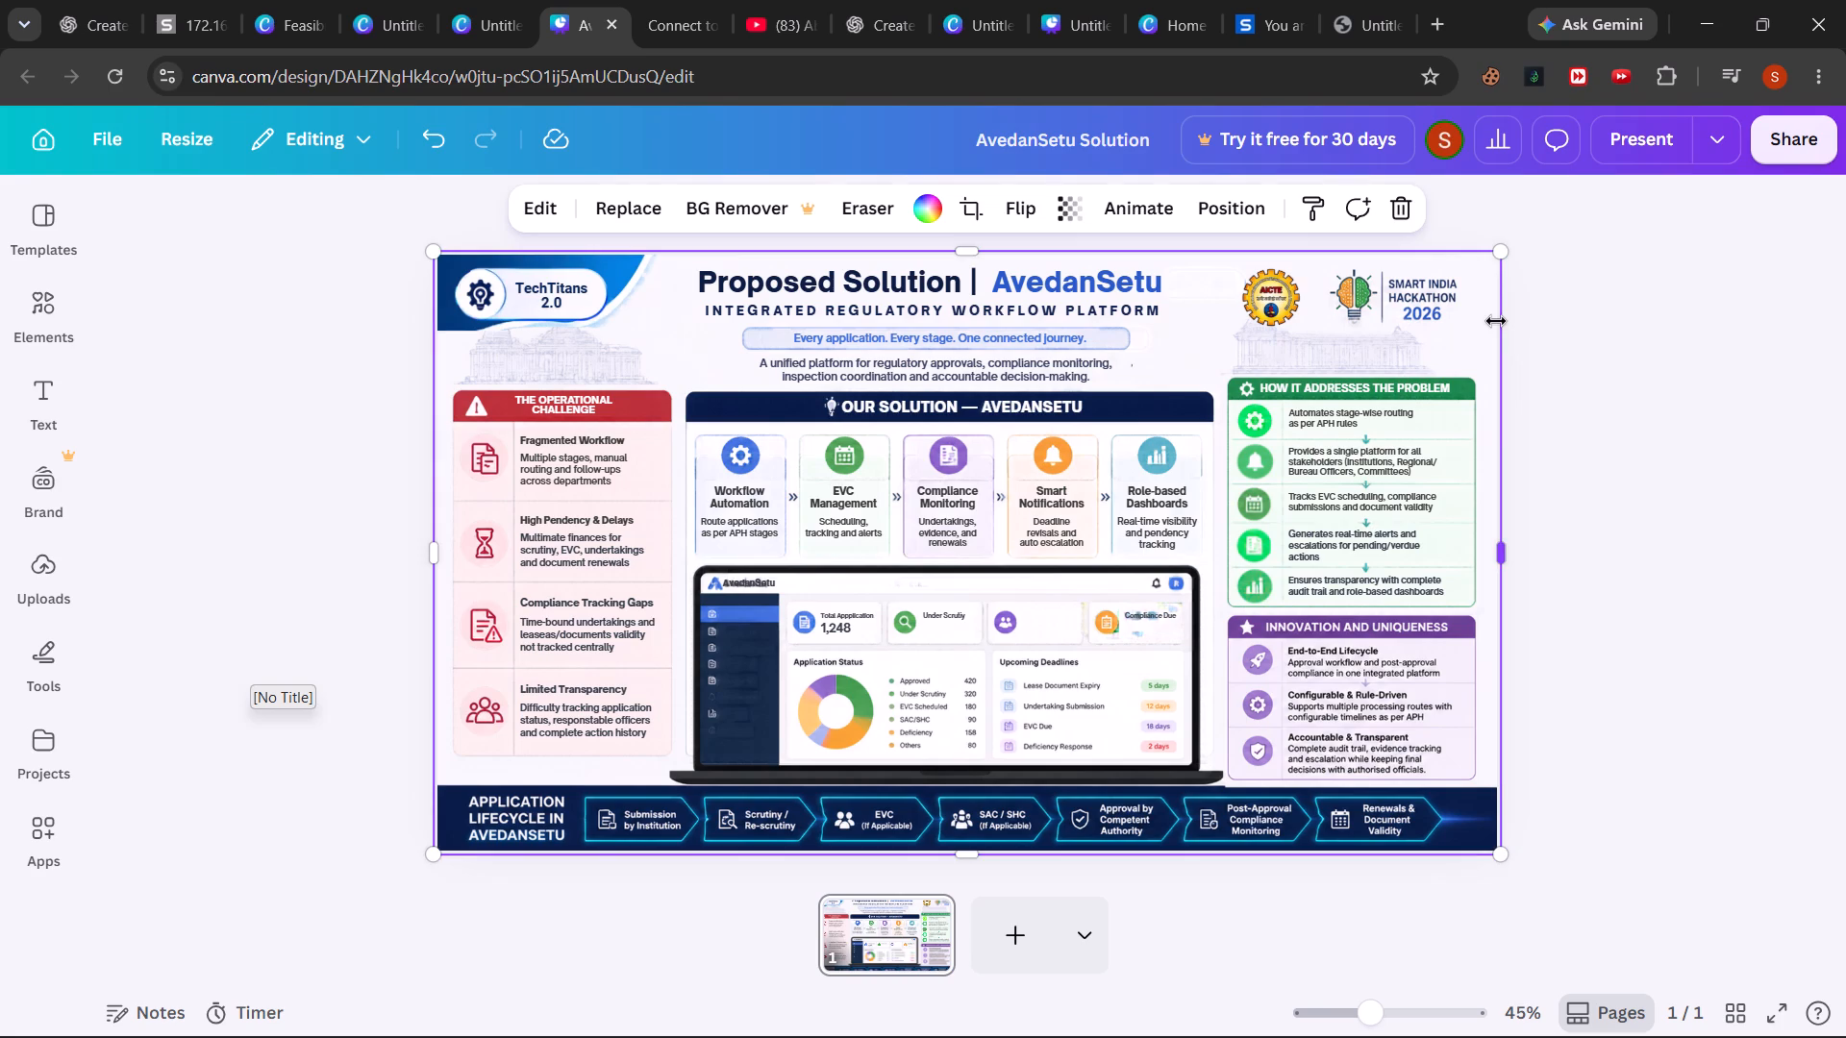
{"action": "key", "text": "ctrl+c"}
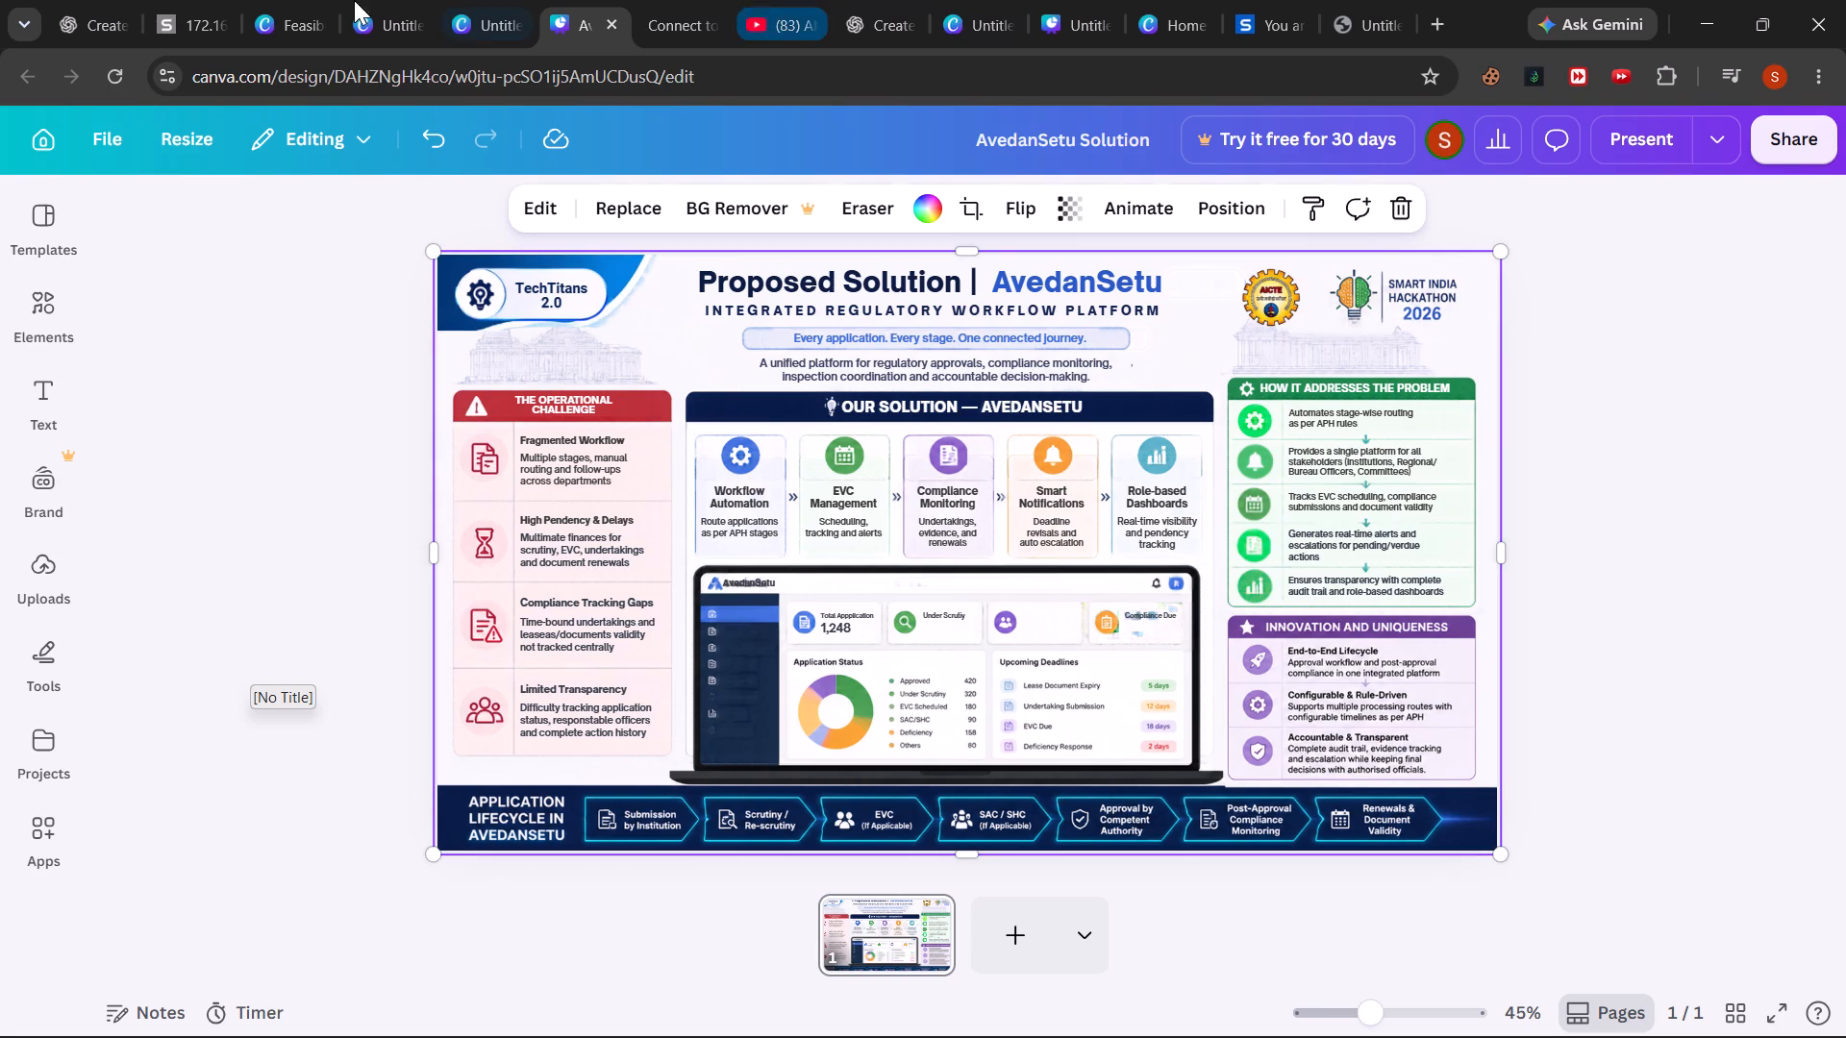
{"action": "left_click", "coordinate": [308, 0]}
{"action": "left_click", "coordinate": [700, 847]}
{"action": "scroll", "coordinate": [700, 847], "scroll_direction": "down", "scroll_amount": 5}
{"action": "key", "text": "ctrl+v"}
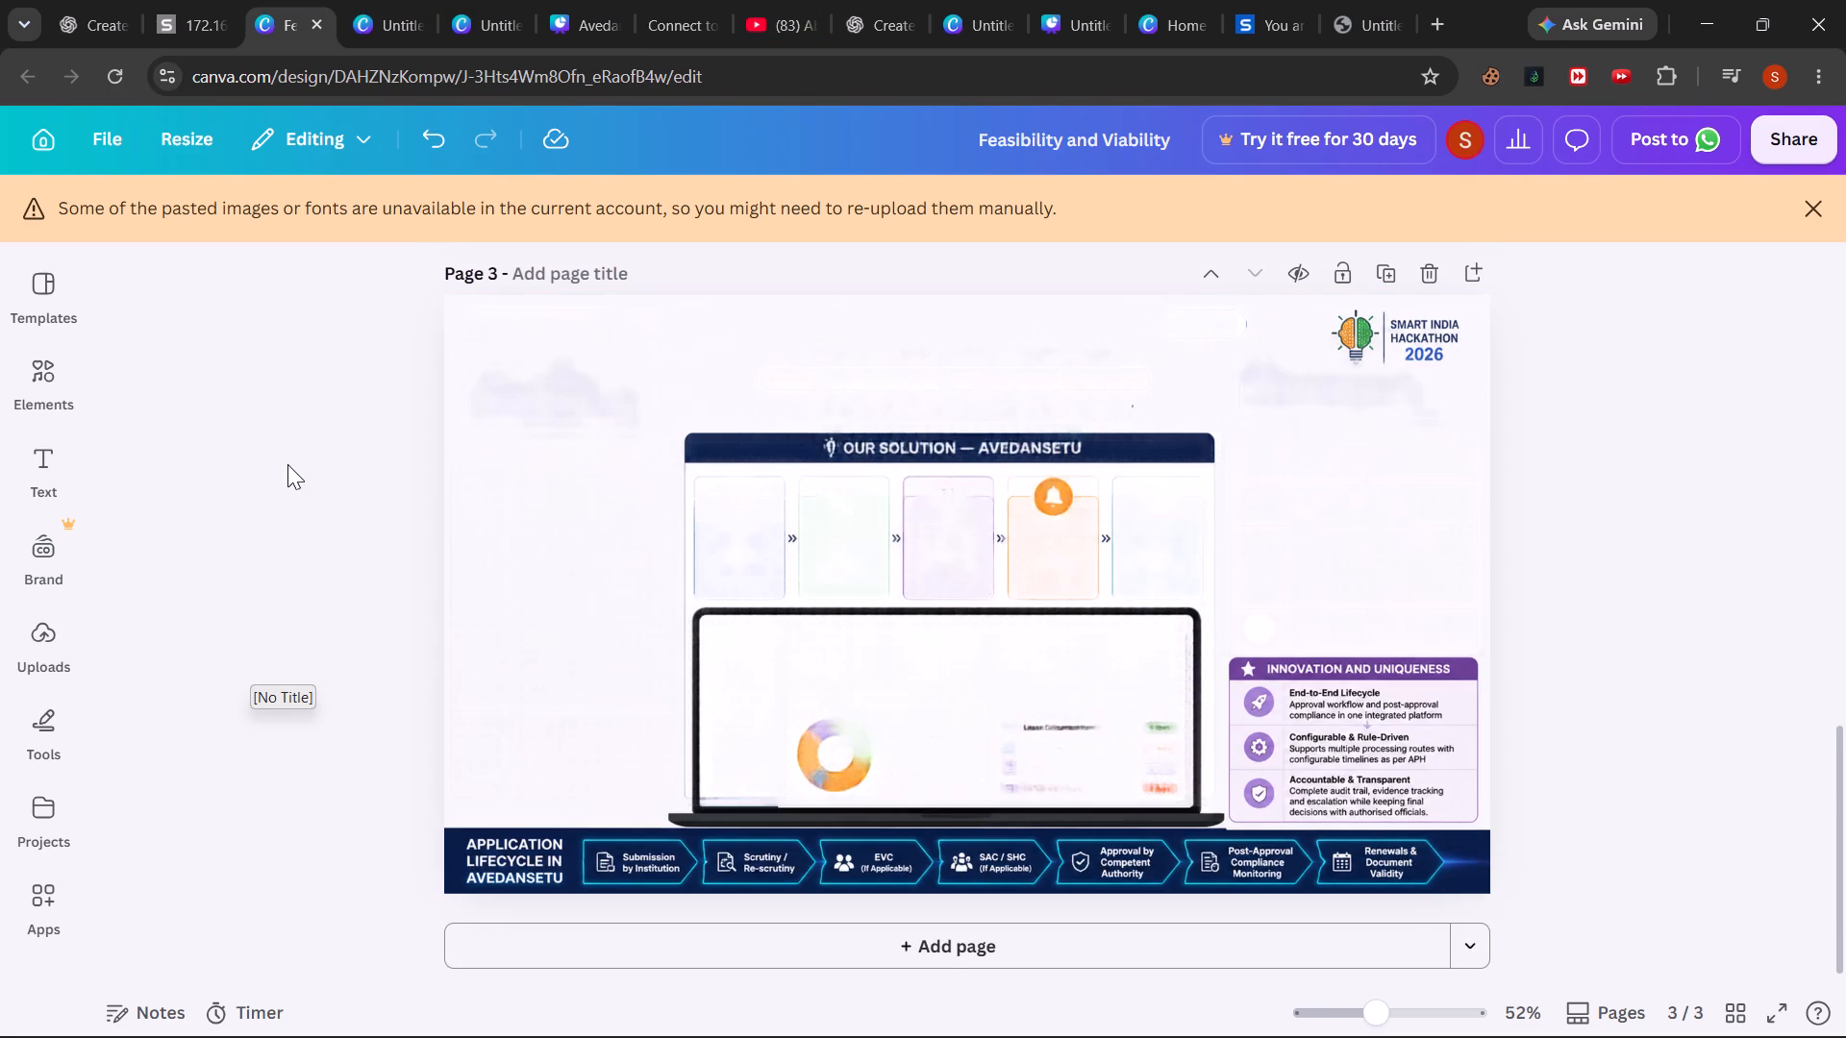
Copy all Proposed Solution elements from the AvedanSetu Solution design and paste them over the background on page 3.
{"action": "left_click", "coordinate": [562, 6]}
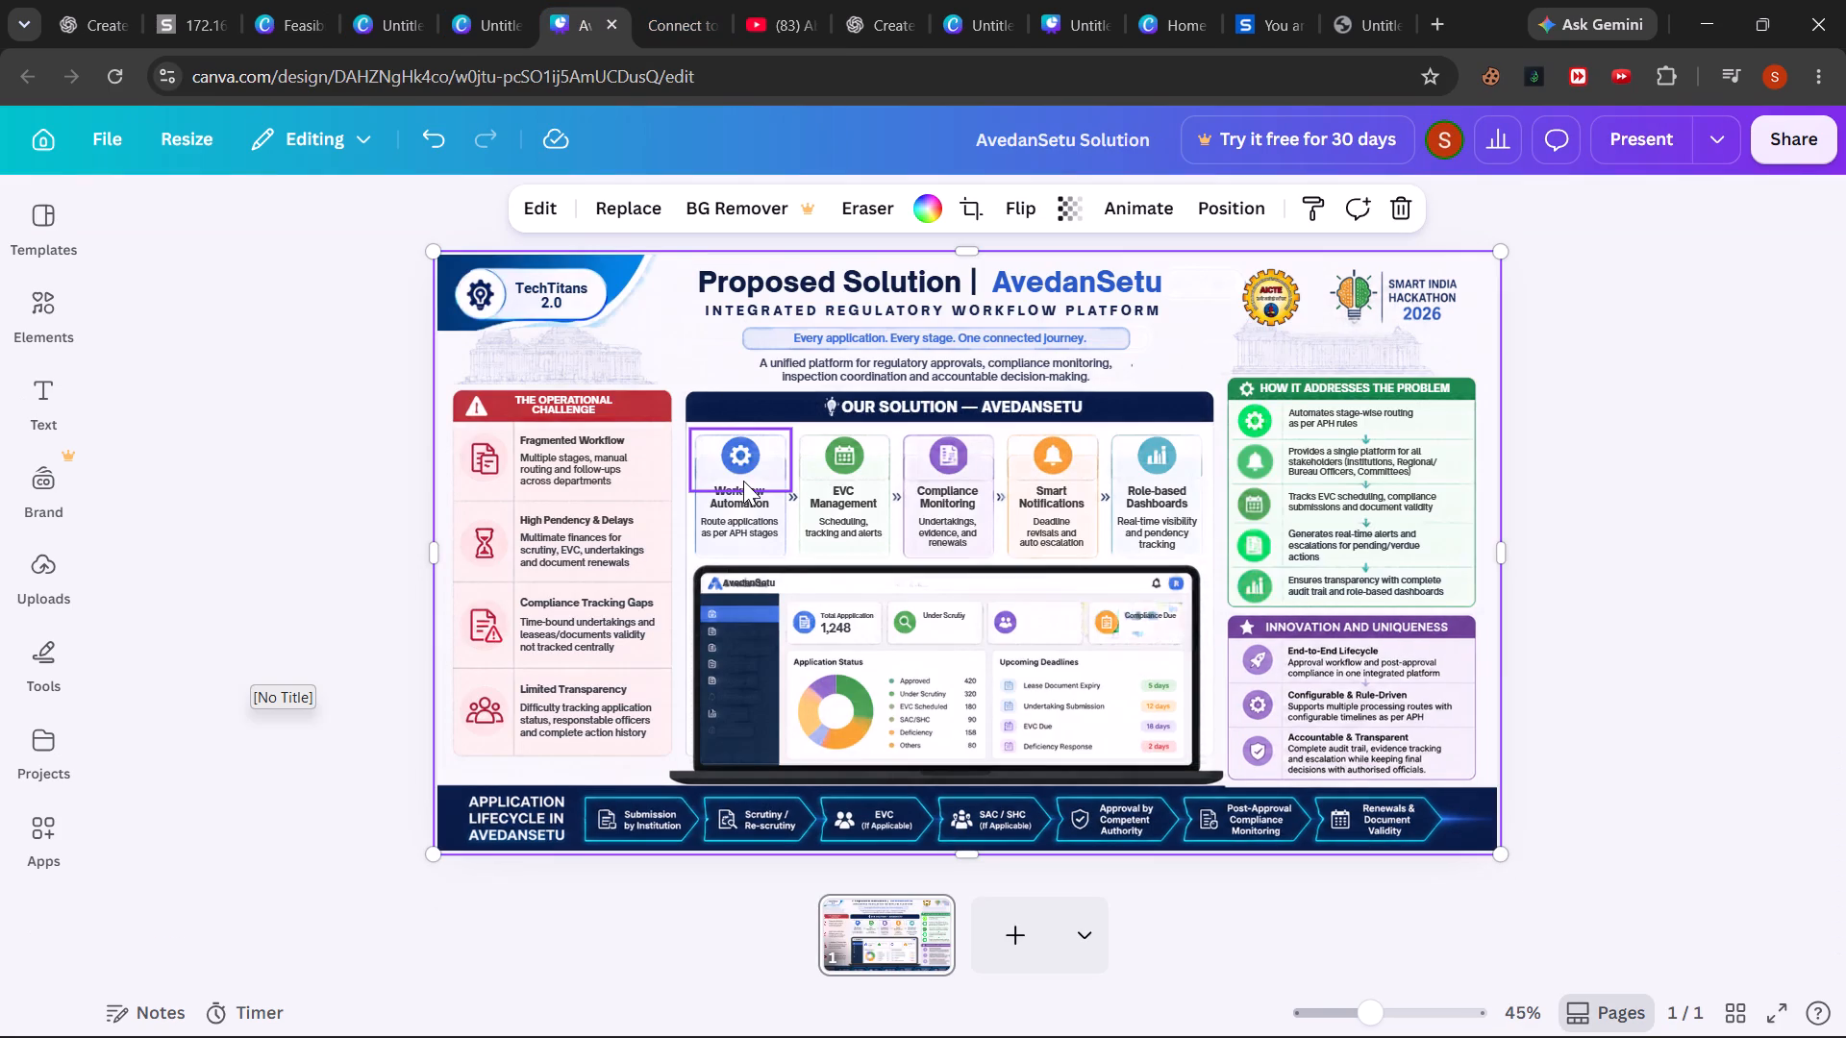
{"action": "key", "text": "ctrl+a"}
{"action": "key", "text": "ctrl+c"}
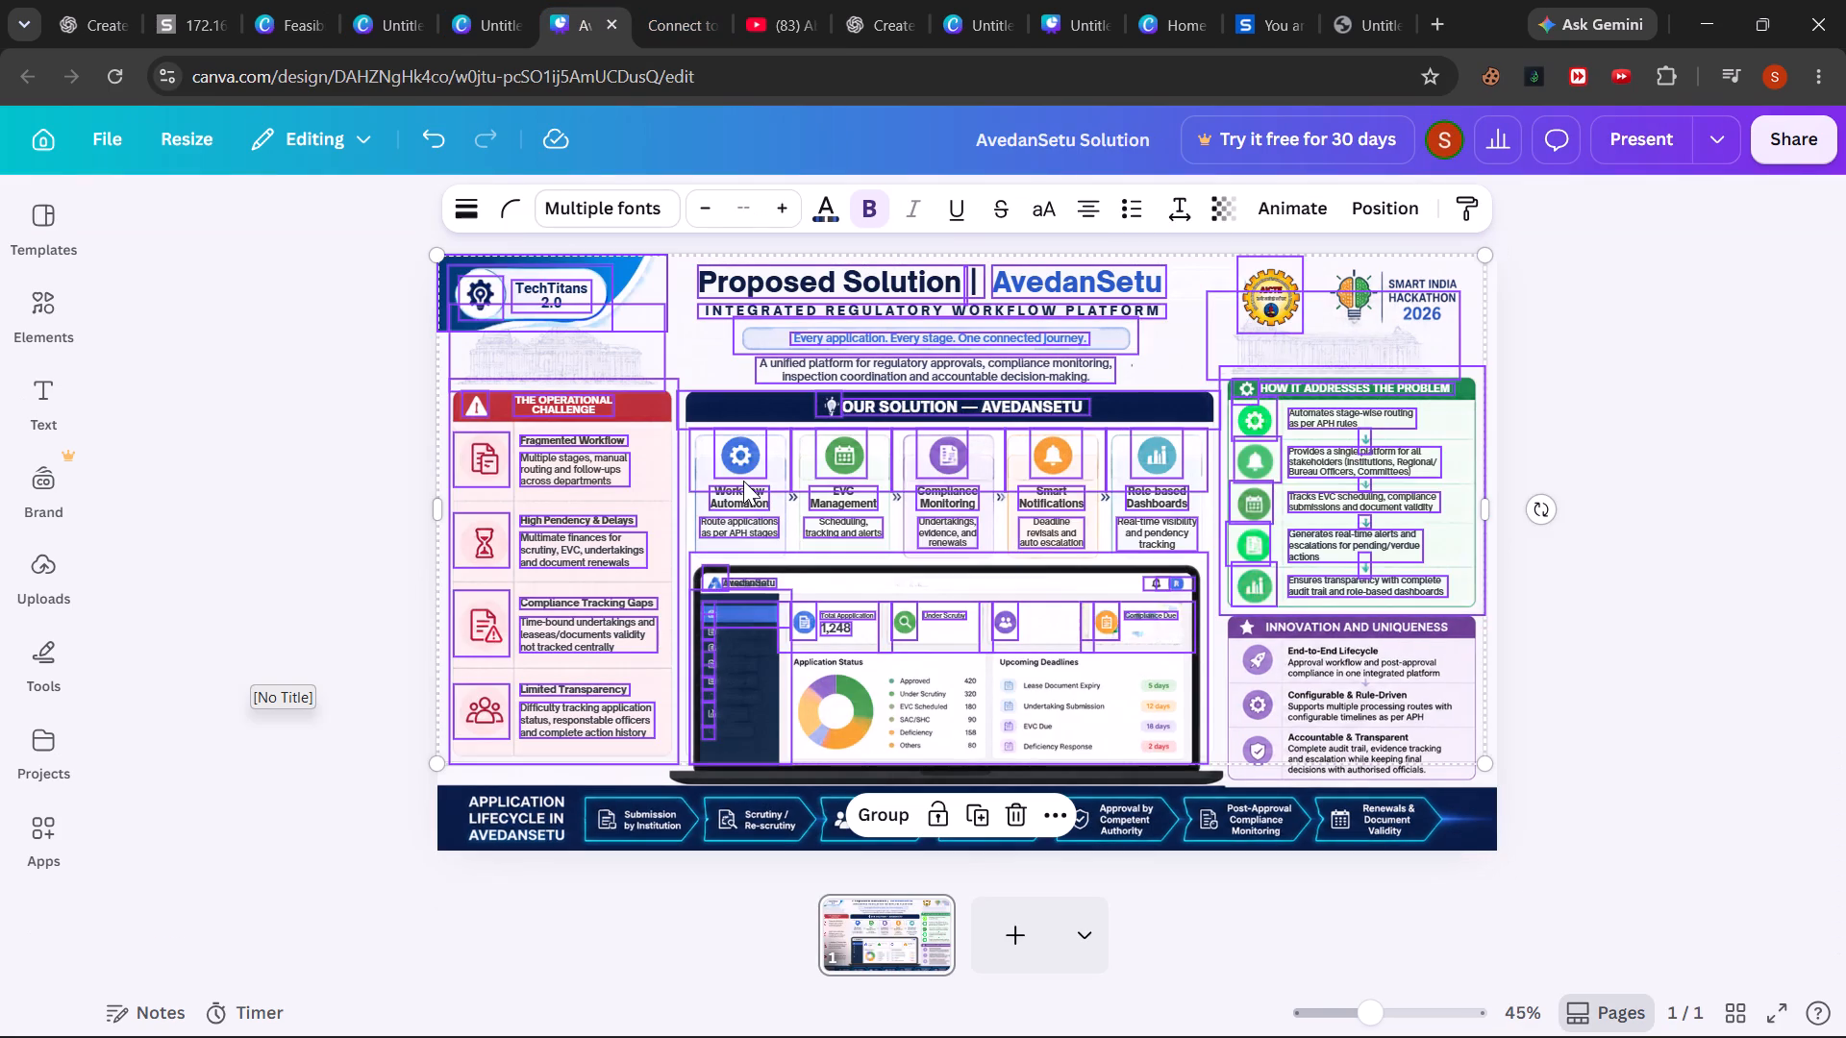
{"action": "left_click", "coordinate": [283, 0]}
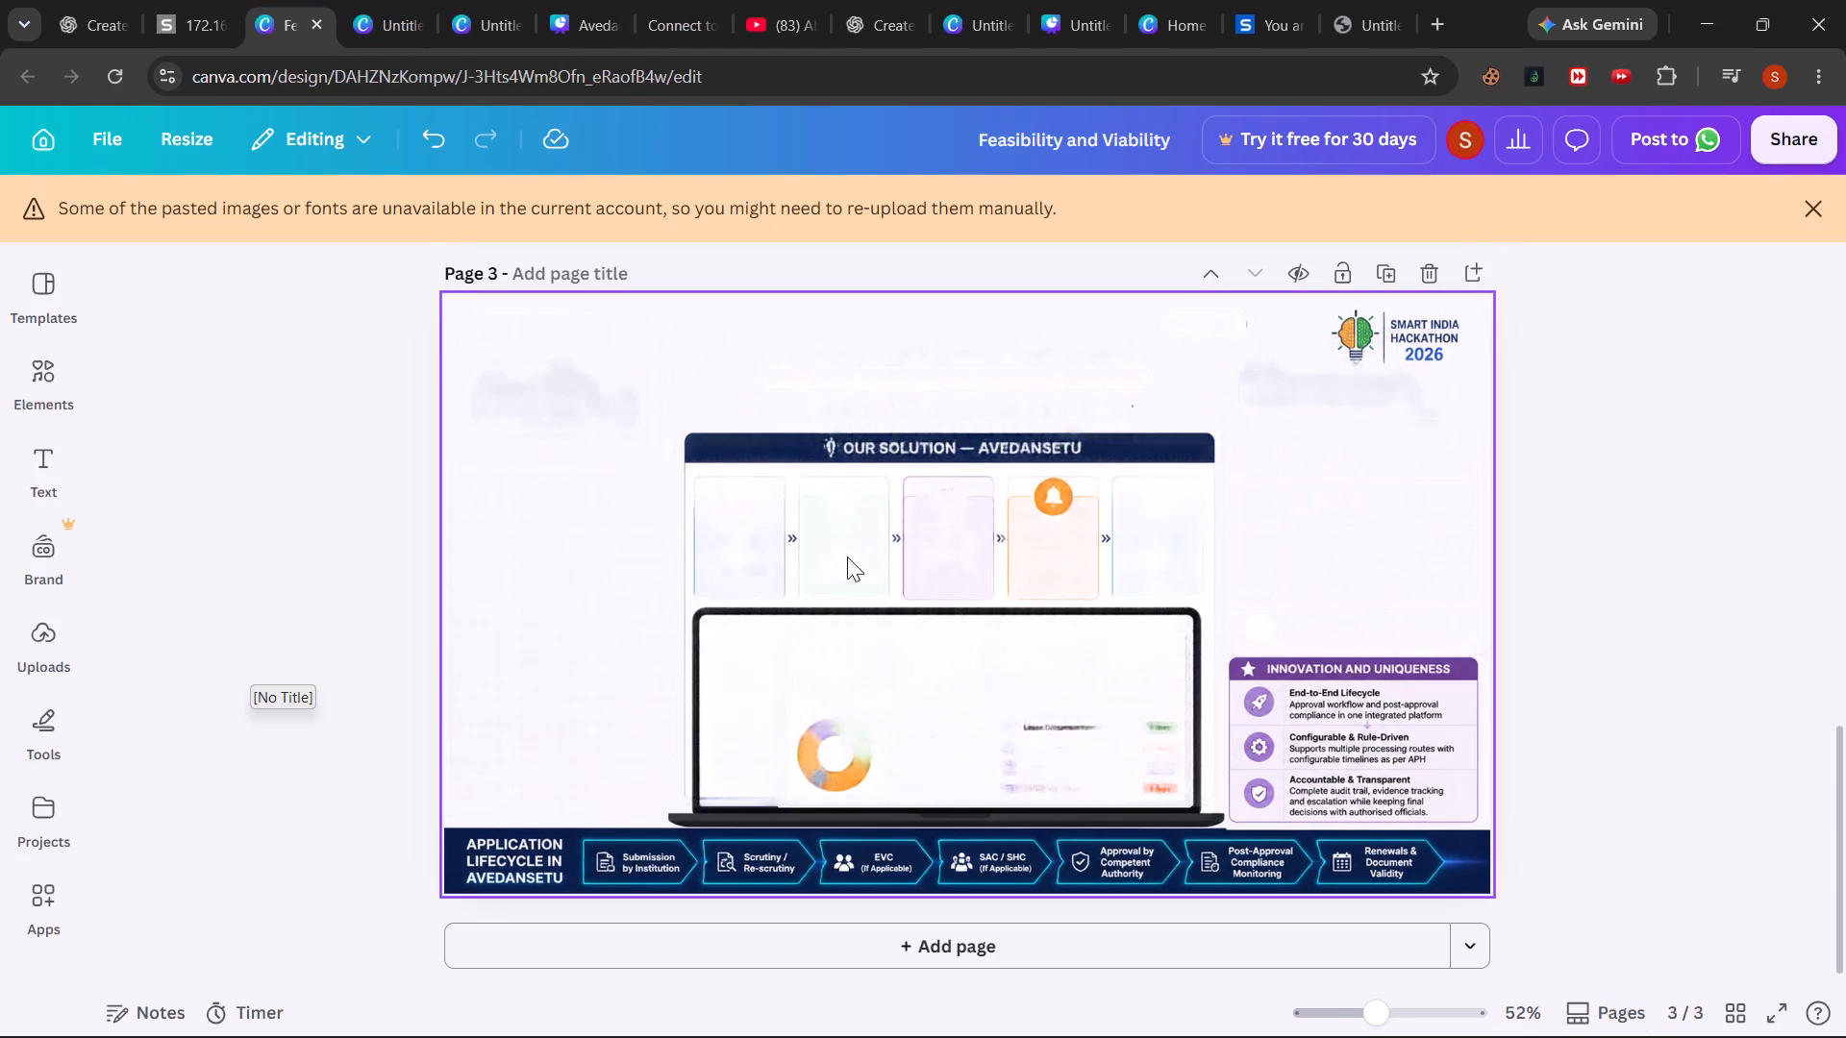
{"action": "key", "text": "ctrl+v"}
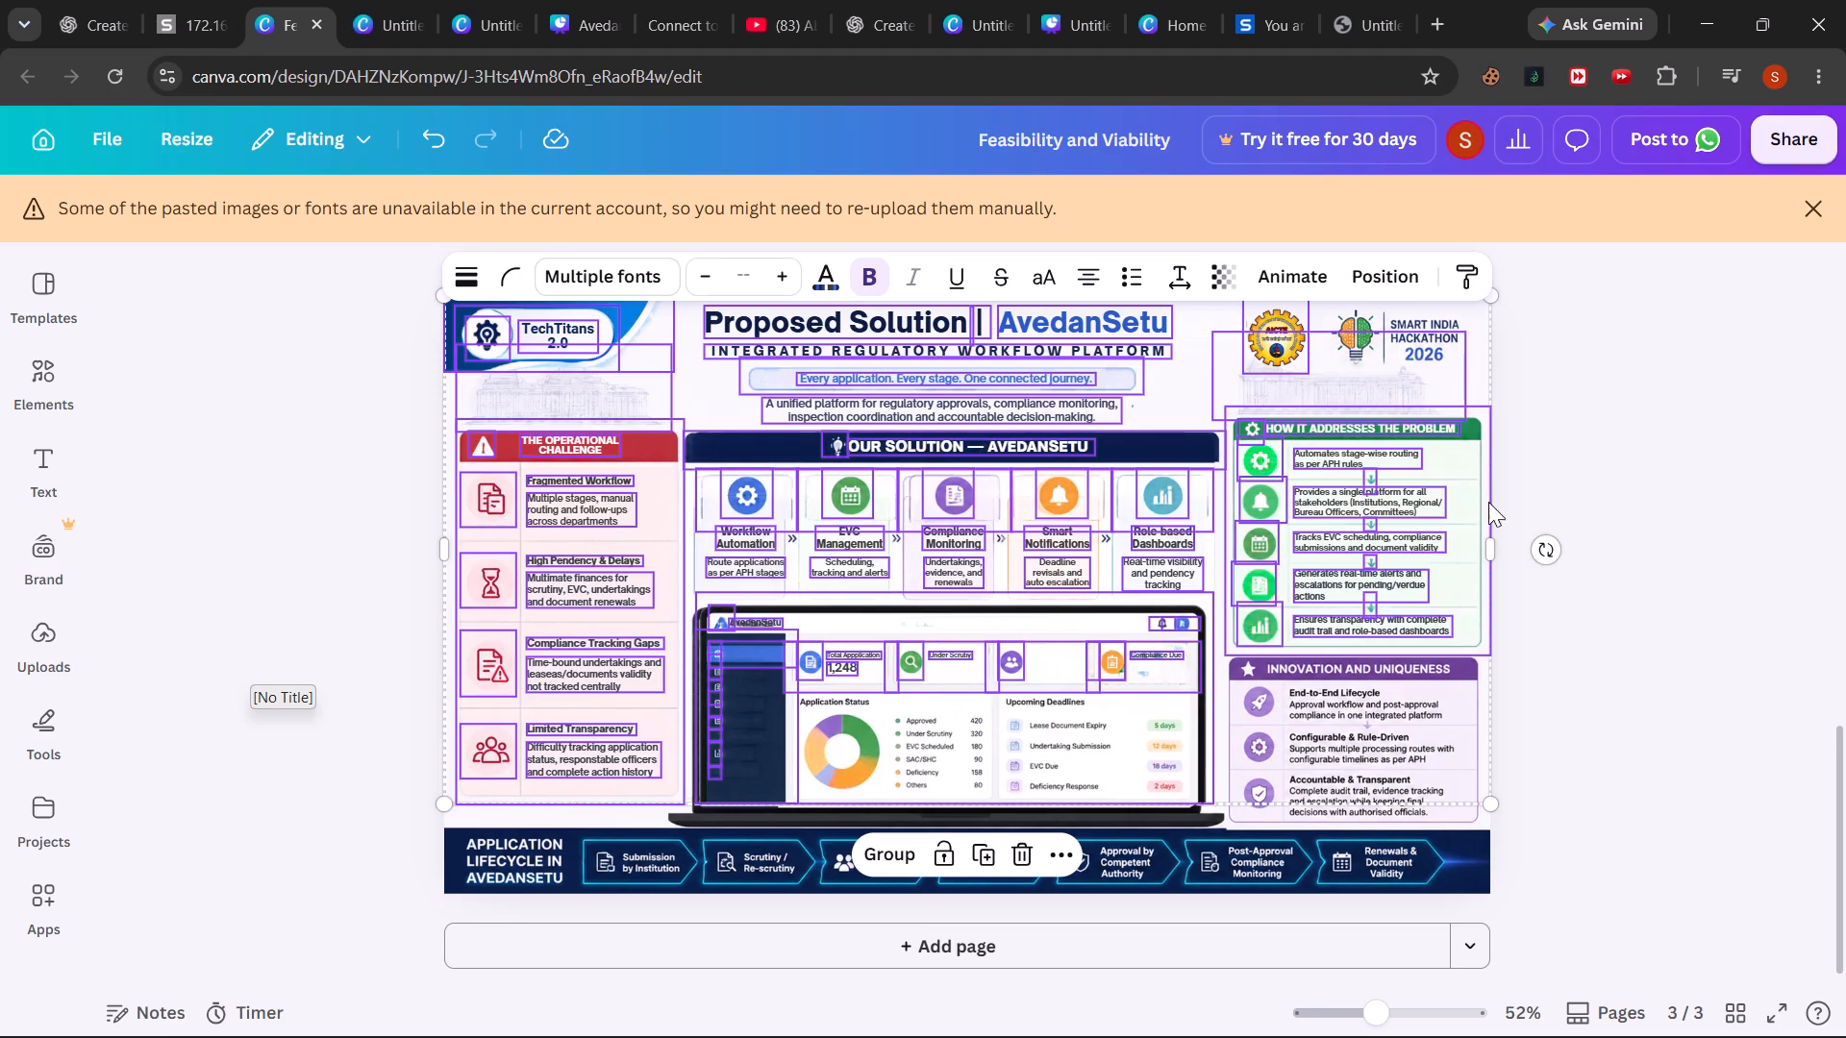
{"action": "left_click", "coordinate": [1703, 531]}
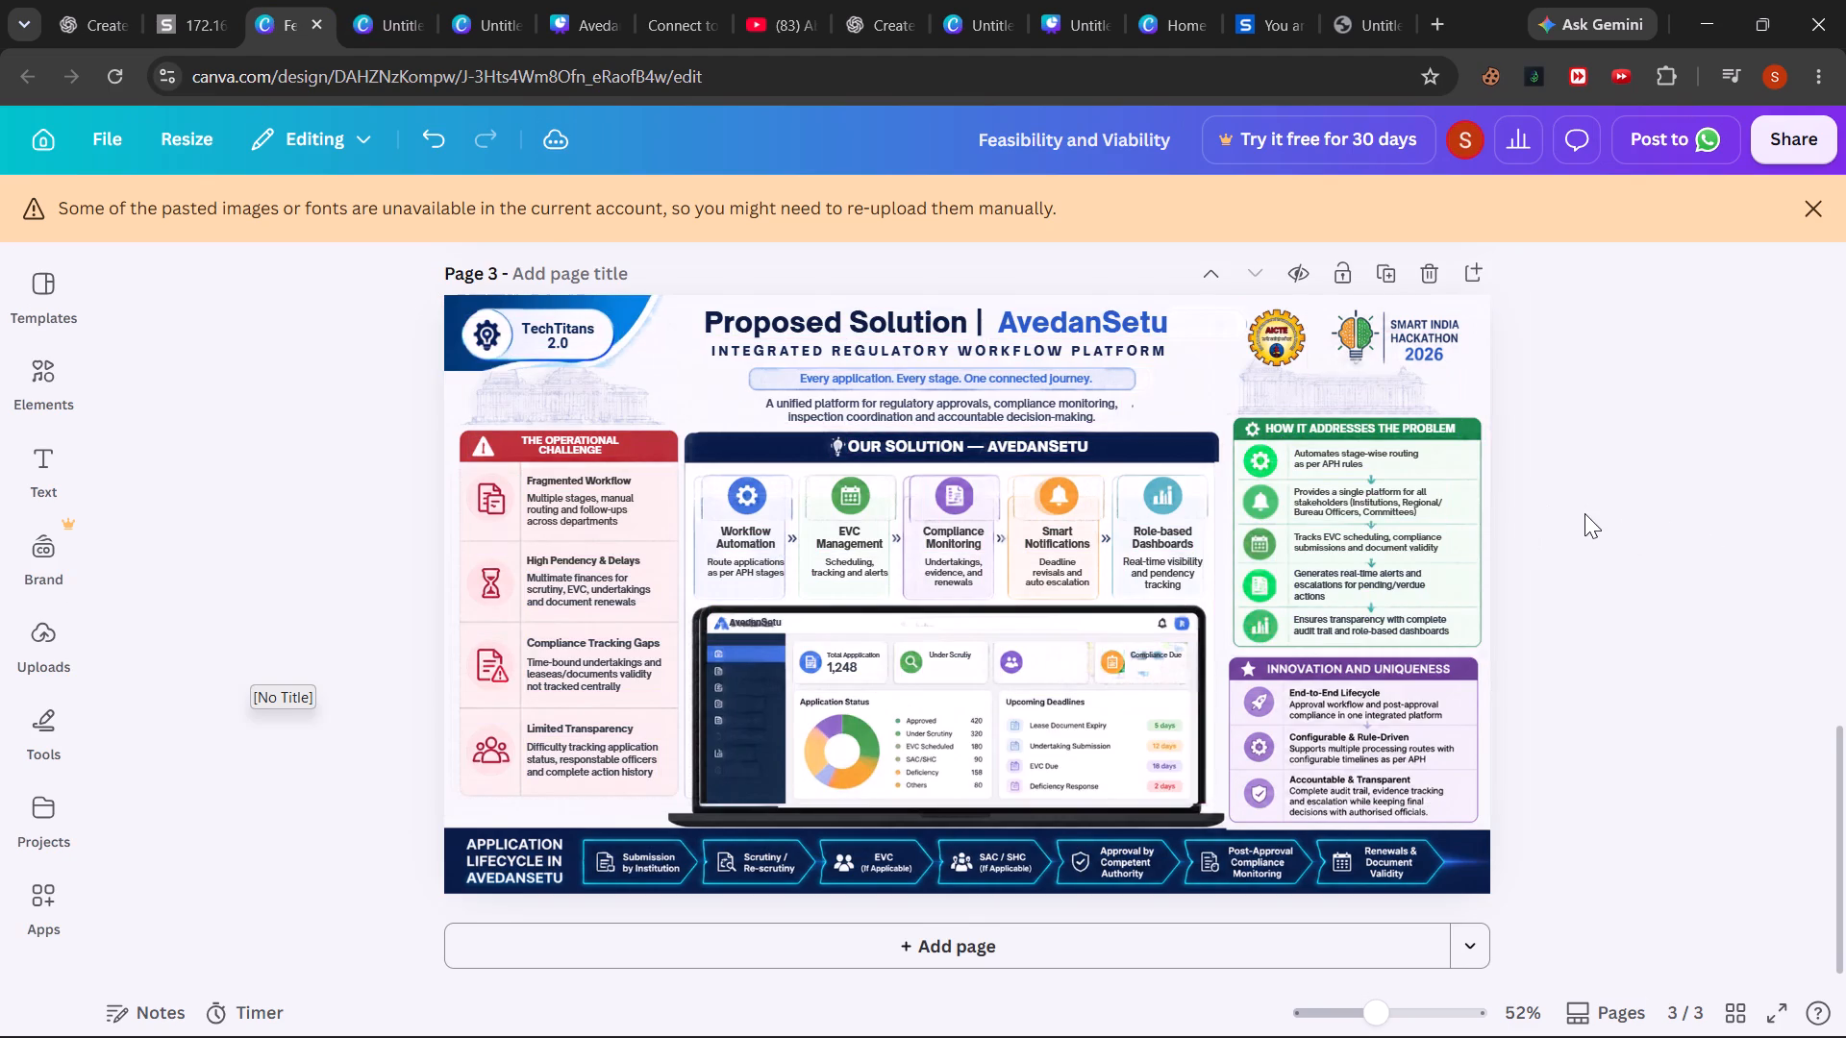
Review the Feasibility and Viability, Technical Approach and Proposed Solution pages, examining page 3 in close-up.
{"action": "scroll", "coordinate": [1584, 513], "scroll_direction": "up", "scroll_amount": 7}
{"action": "scroll", "coordinate": [1584, 513], "scroll_direction": "down", "scroll_amount": 1}
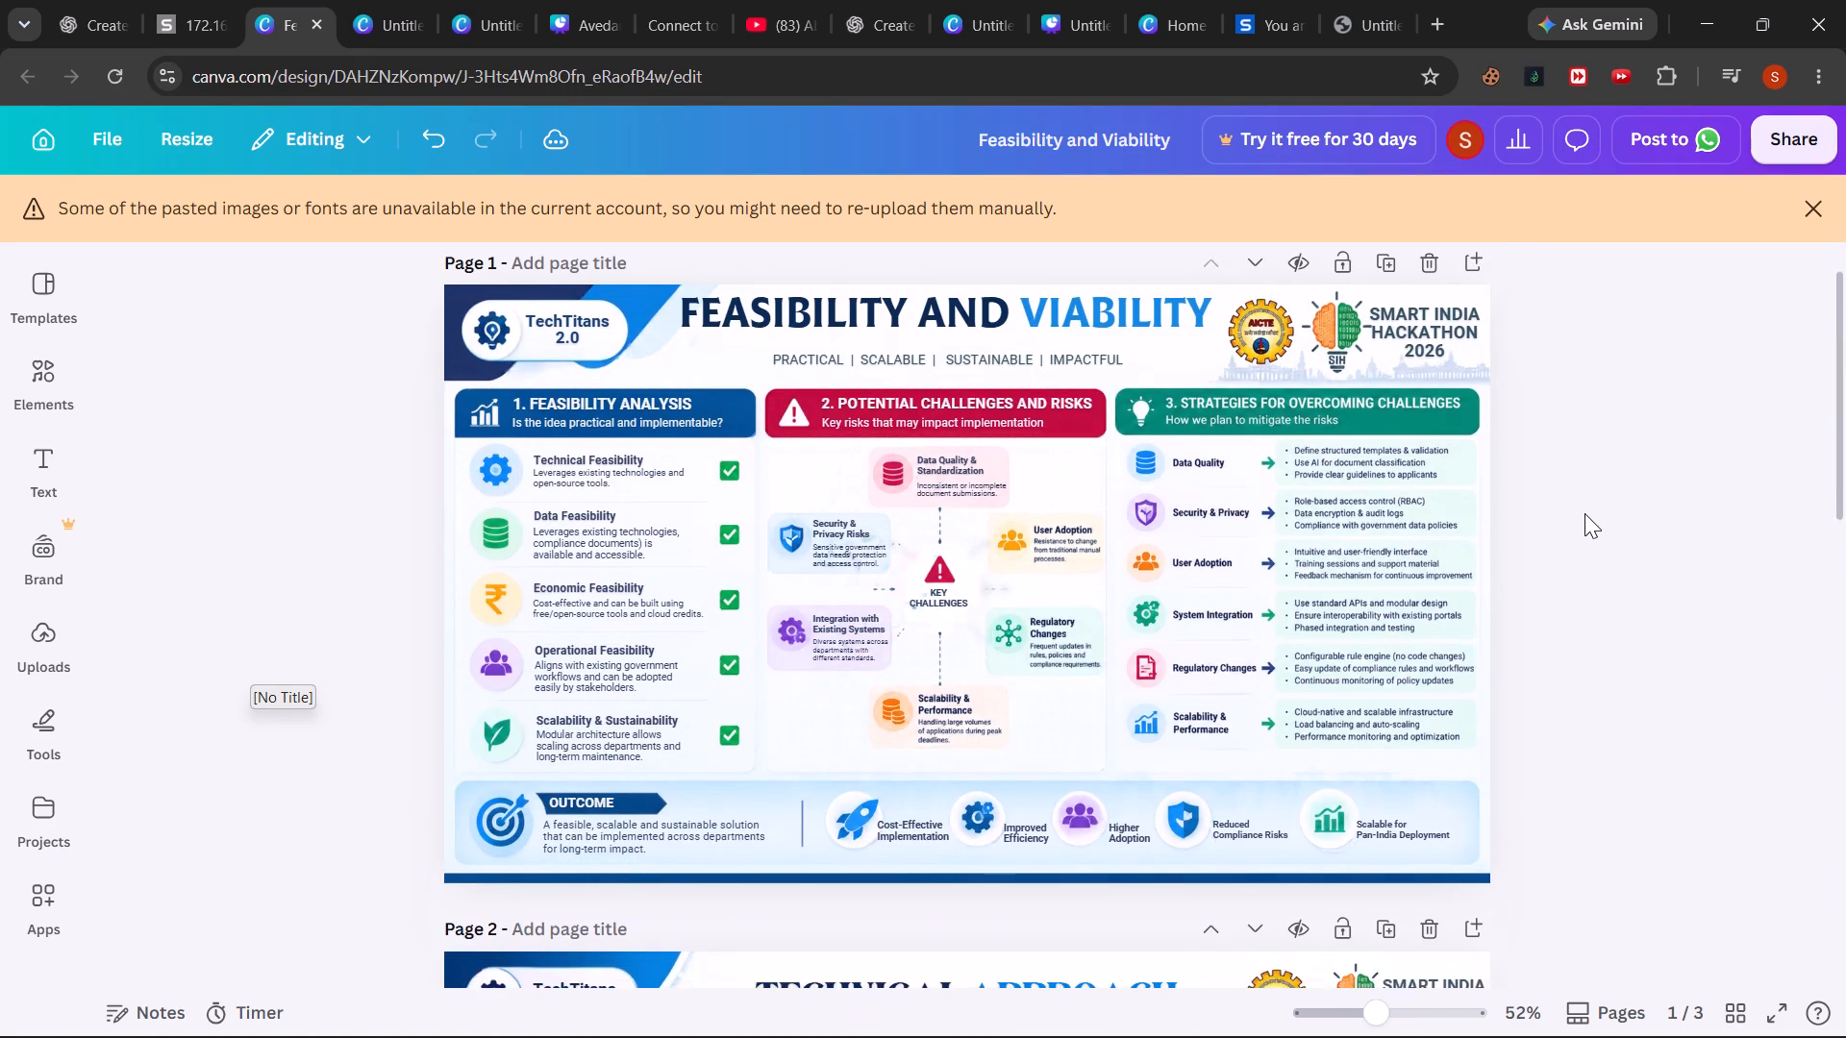
{"action": "scroll", "coordinate": [1584, 513], "scroll_direction": "down", "scroll_amount": 6}
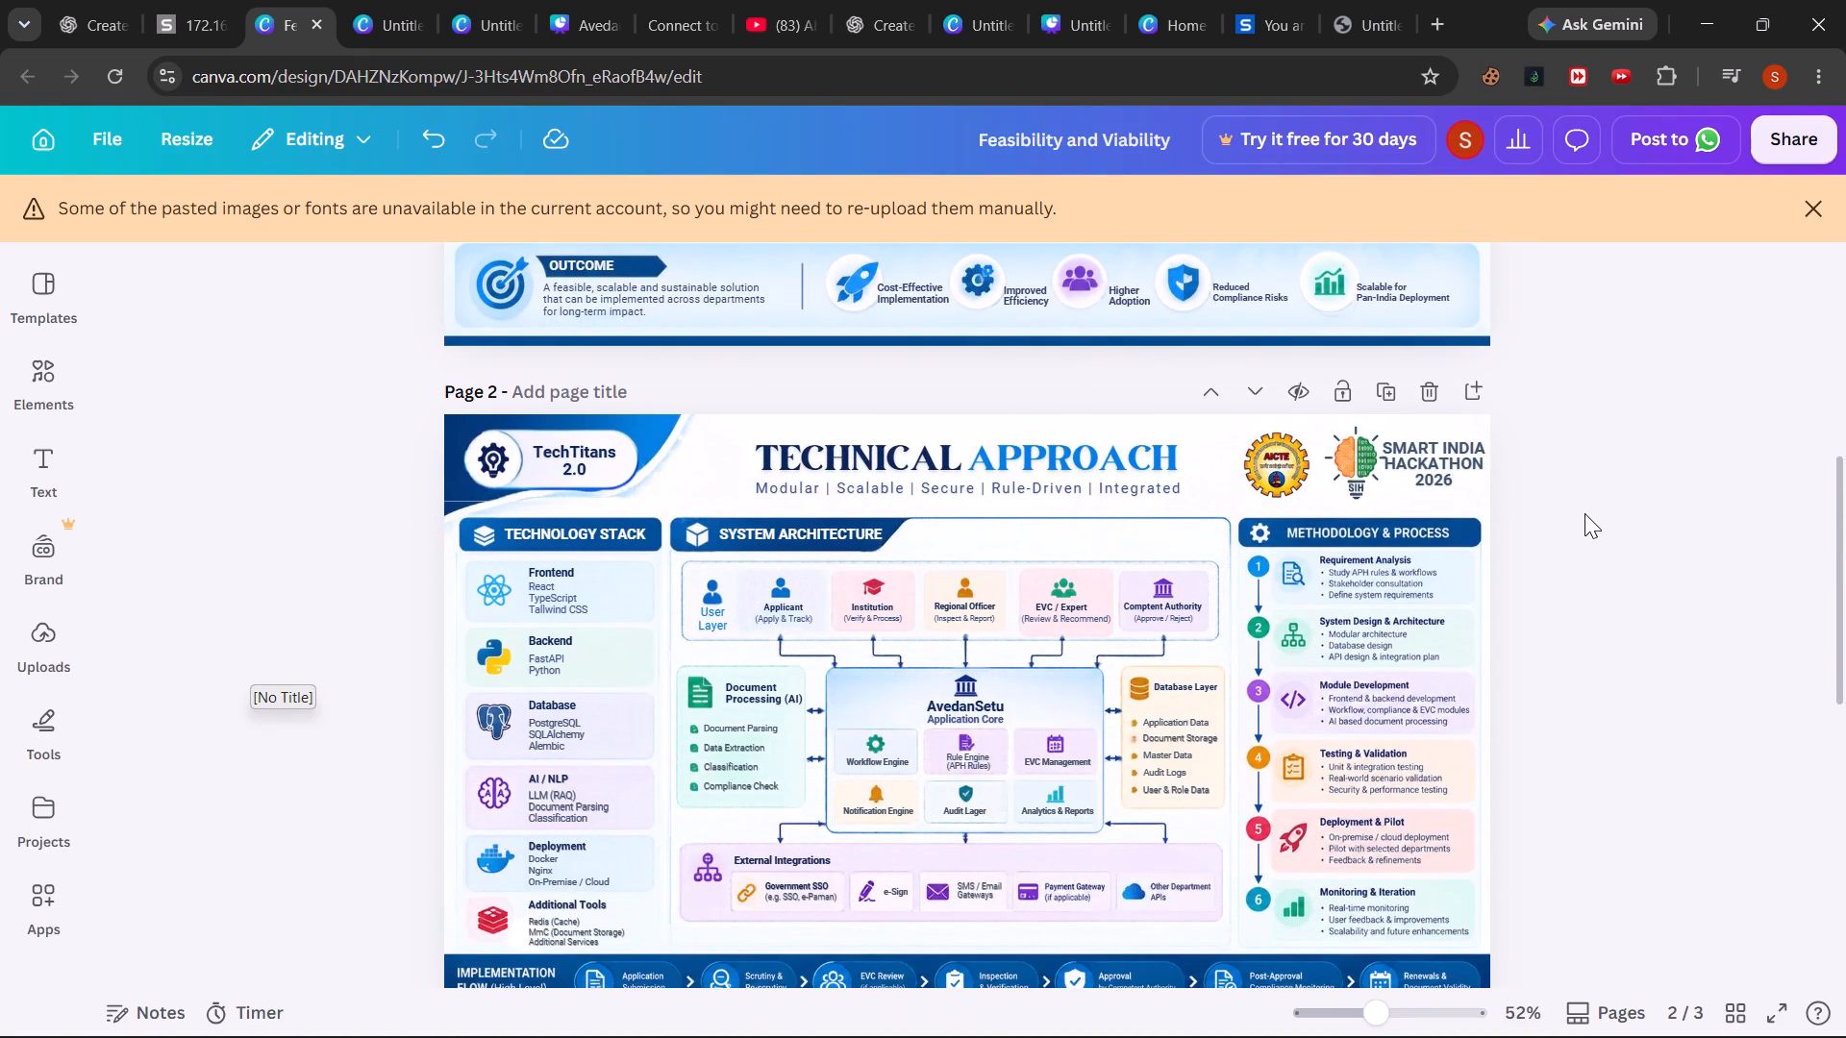
{"action": "scroll", "coordinate": [1584, 513], "scroll_direction": "down", "scroll_amount": 7}
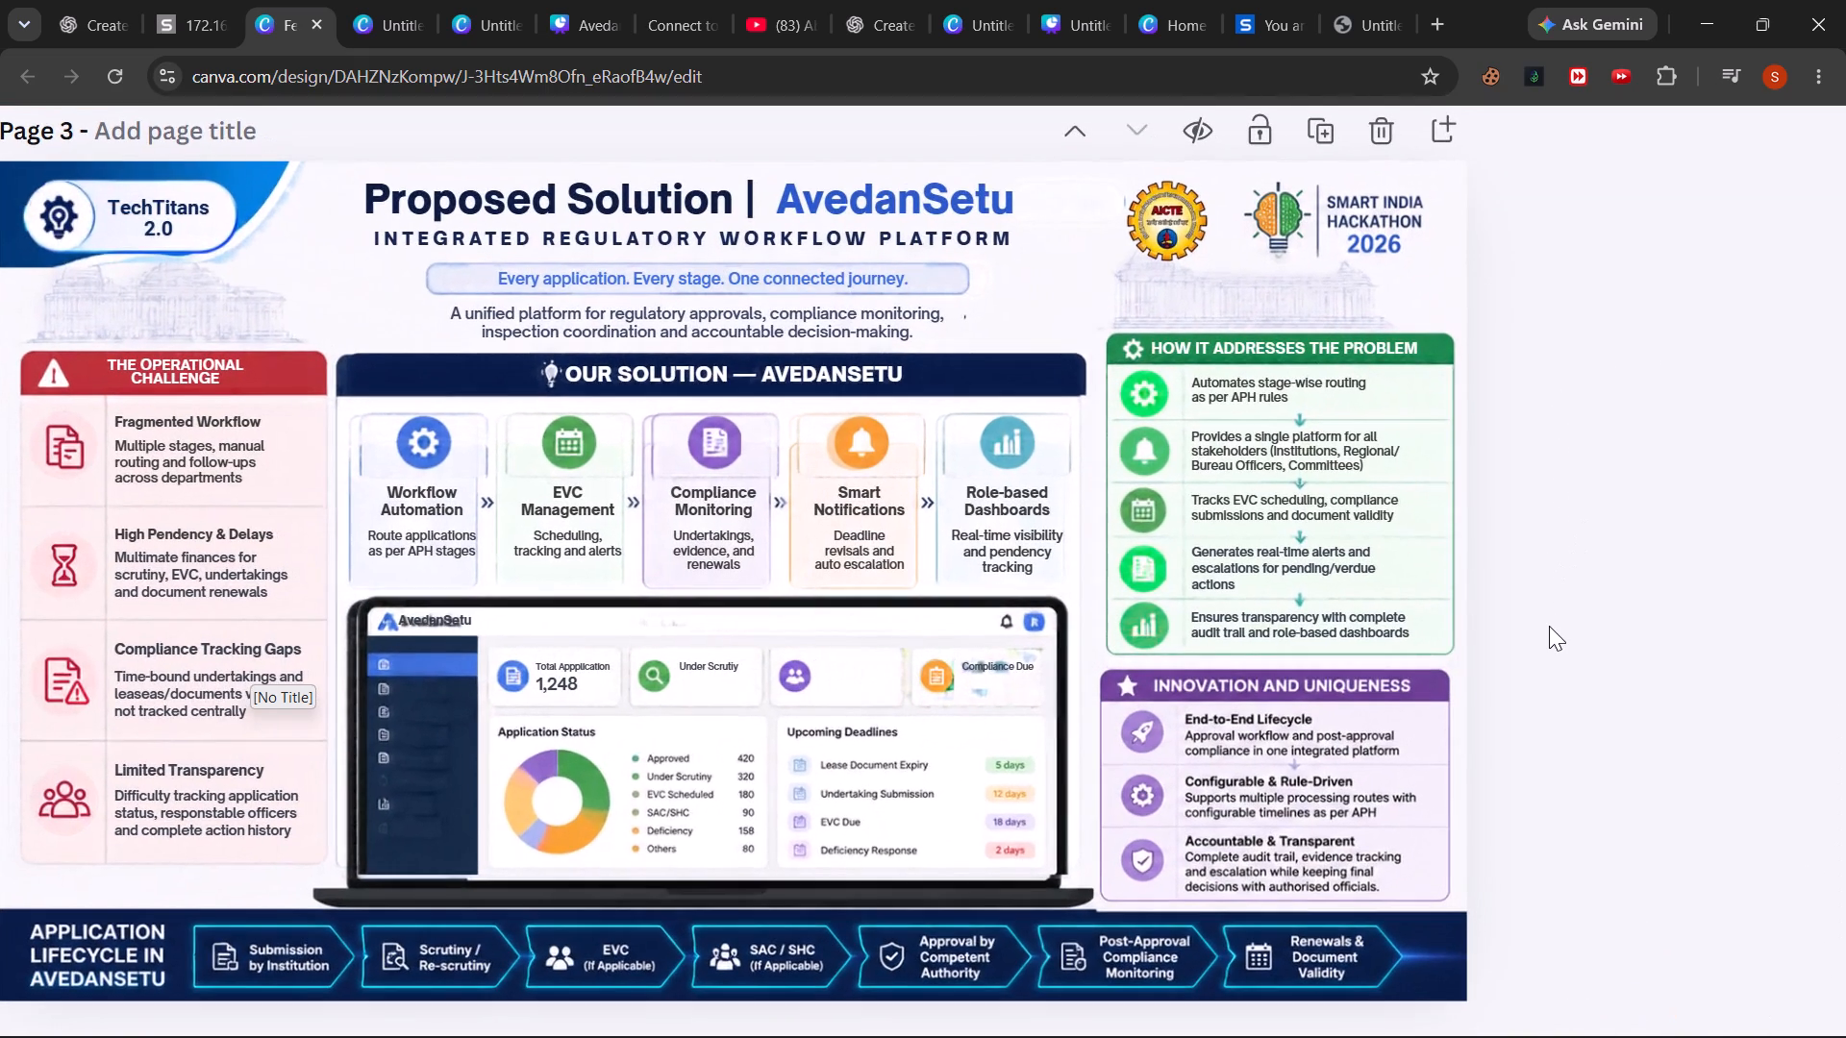
{"action": "scroll", "coordinate": [1549, 626], "scroll_direction": "right", "scroll_amount": 2}
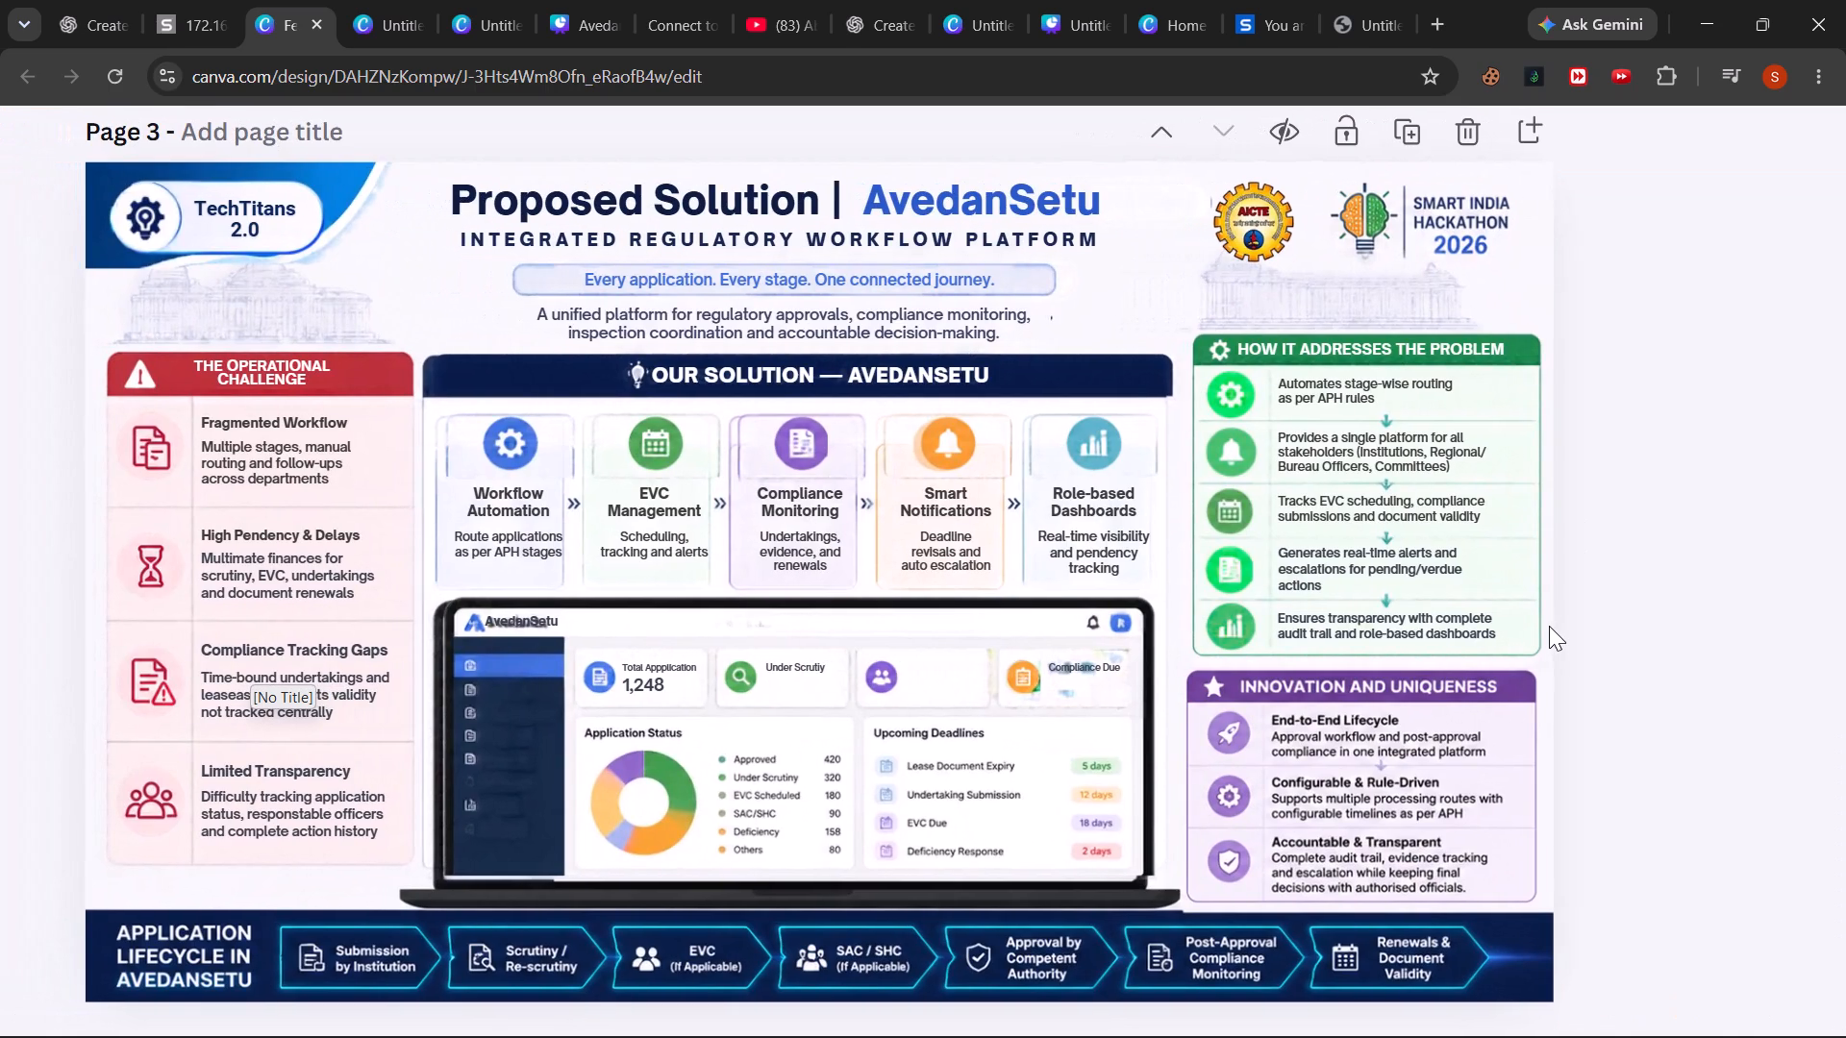
{"action": "scroll", "coordinate": [1549, 626], "scroll_direction": "right", "scroll_amount": 1}
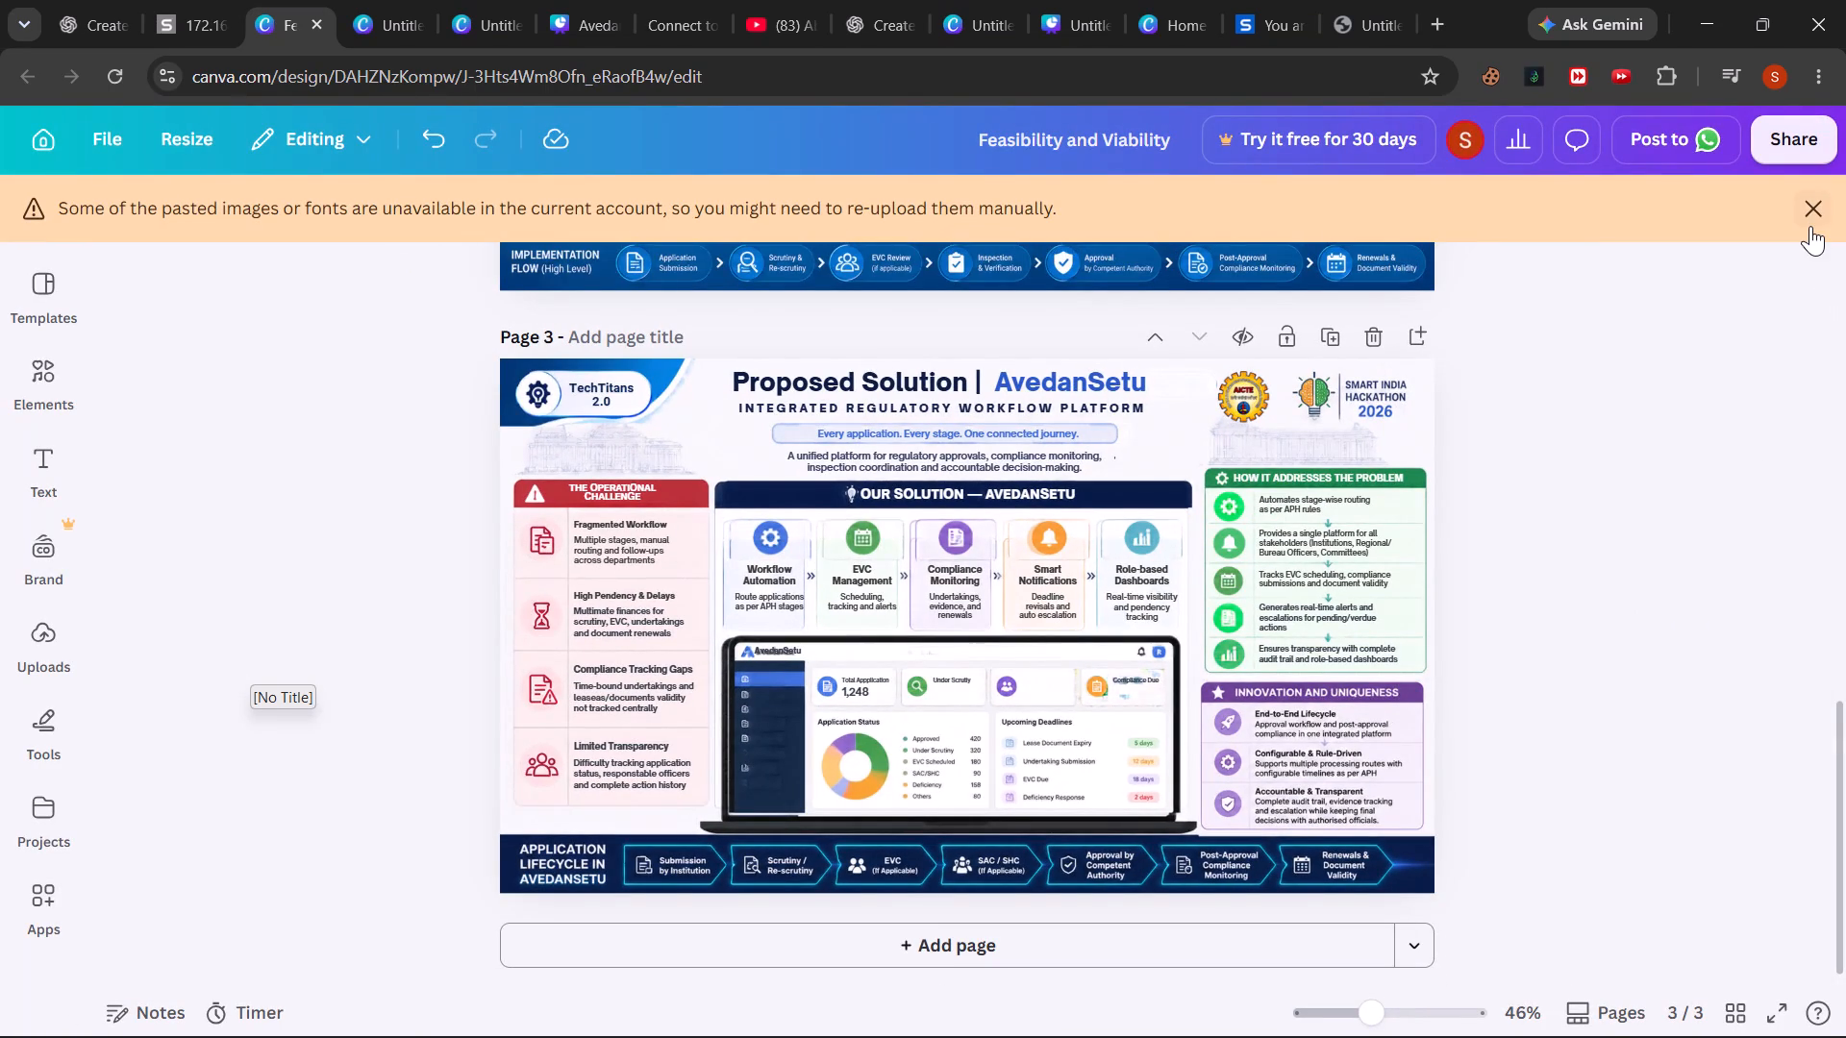
Try to dismiss the pasted-images notice while comparing all three assembled pages again.
{"action": "left_click", "coordinate": [1810, 226]}
{"action": "scroll", "coordinate": [1659, 452], "scroll_direction": "down", "scroll_amount": 2}
{"action": "scroll", "coordinate": [1659, 452], "scroll_direction": "up", "scroll_amount": 1}
{"action": "scroll", "coordinate": [1659, 452], "scroll_direction": "down", "scroll_amount": 1}
{"action": "scroll", "coordinate": [1659, 452], "scroll_direction": "up", "scroll_amount": 3}
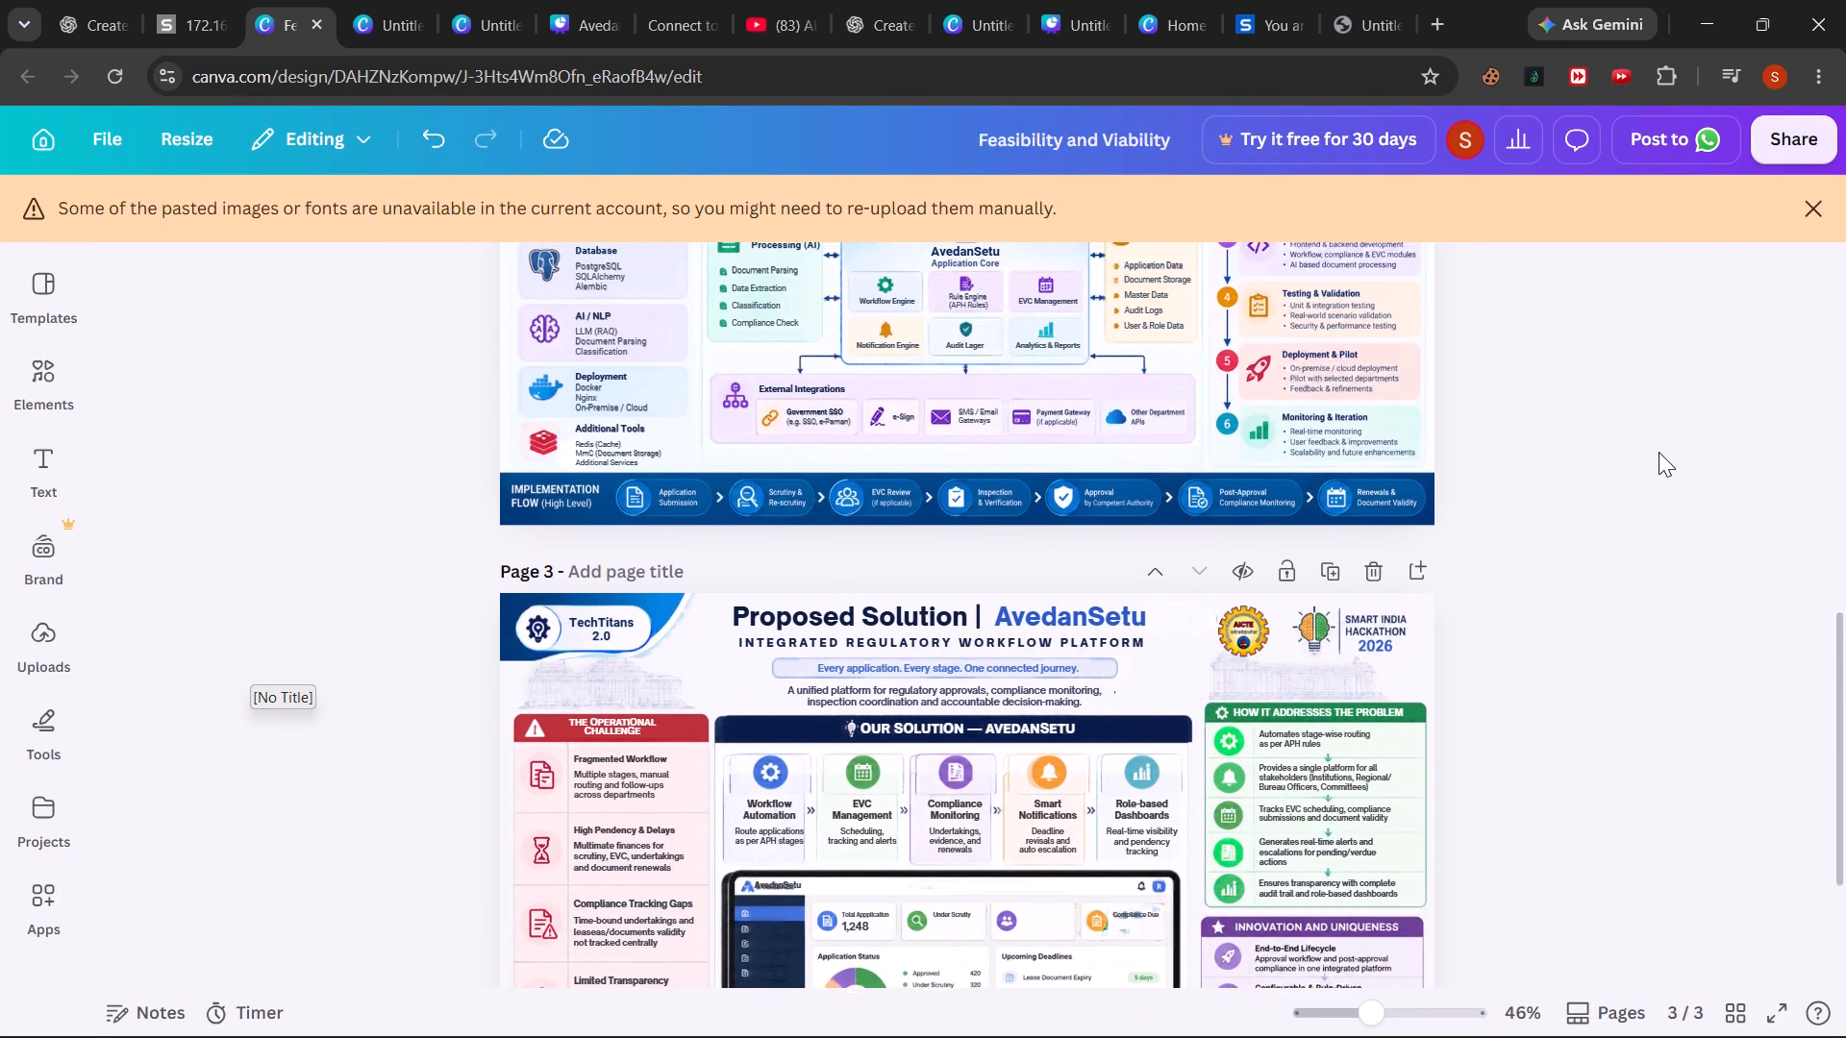
{"action": "scroll", "coordinate": [1659, 452], "scroll_direction": "down", "scroll_amount": 2}
{"action": "scroll", "coordinate": [1659, 452], "scroll_direction": "up", "scroll_amount": 1}
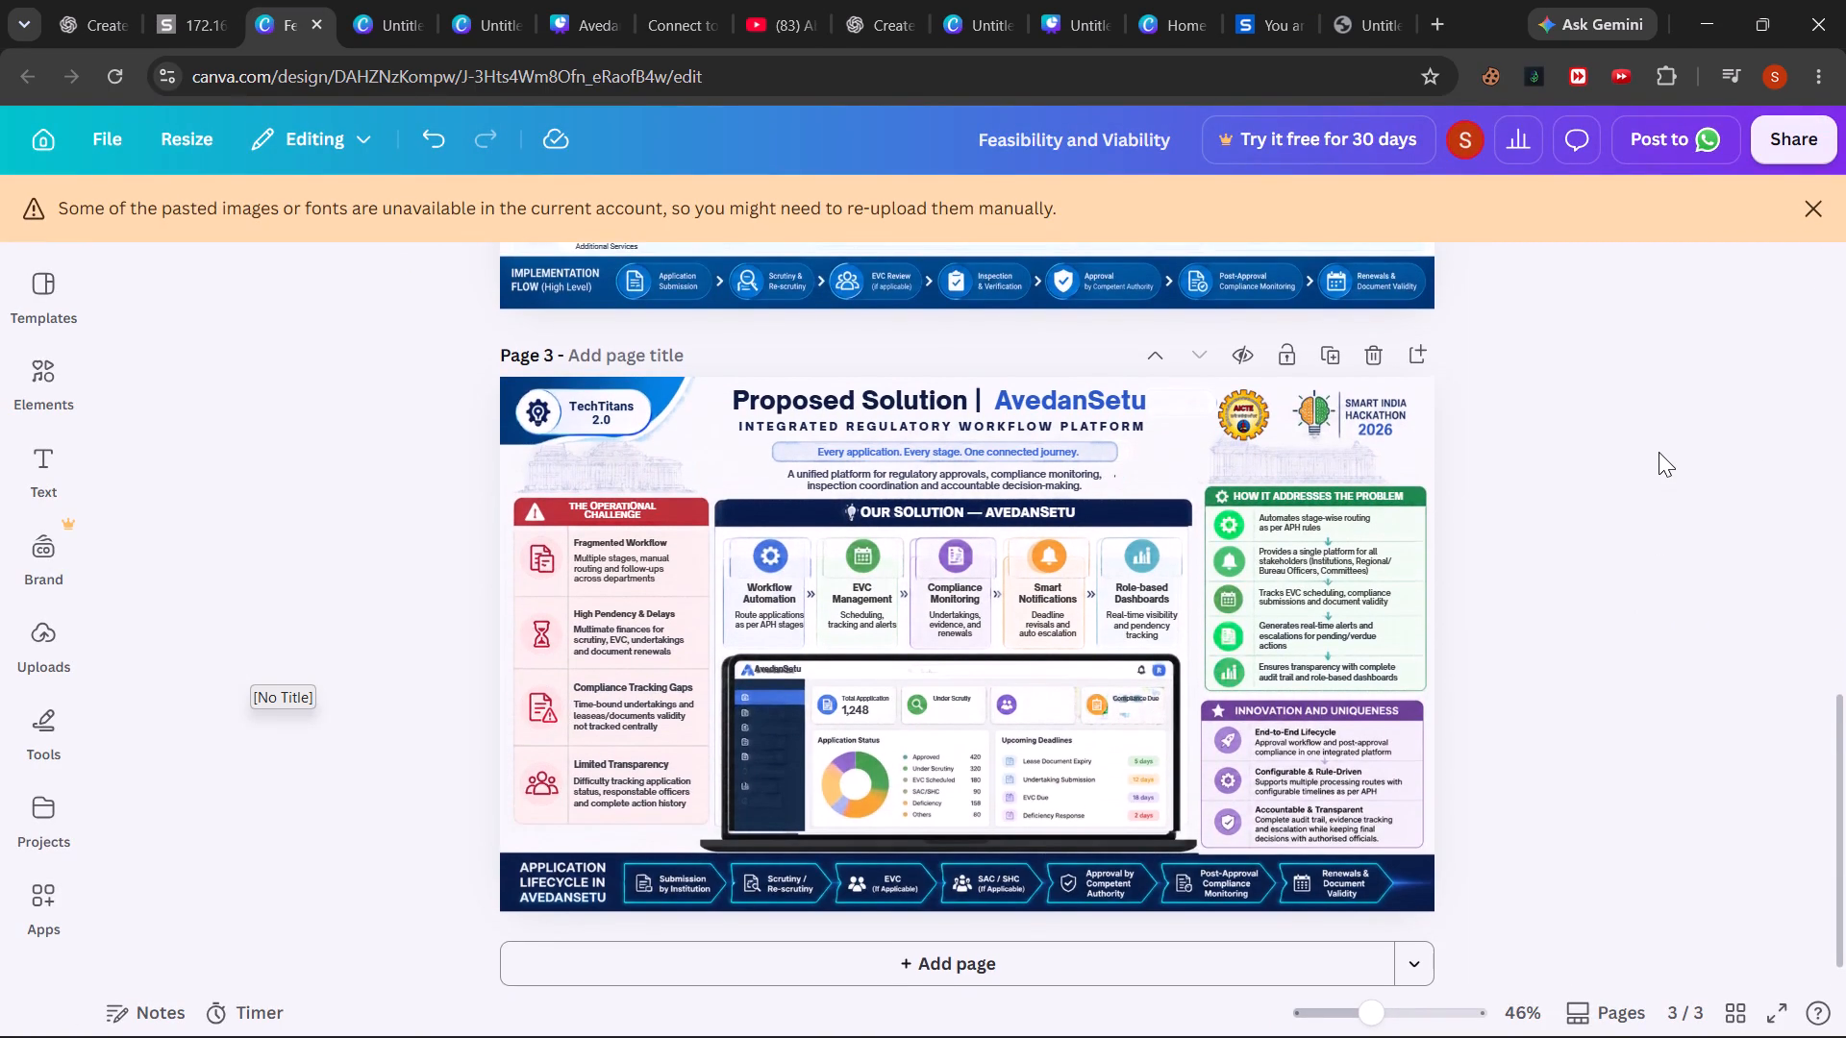
{"action": "scroll", "coordinate": [1659, 452], "scroll_direction": "up", "scroll_amount": 7}
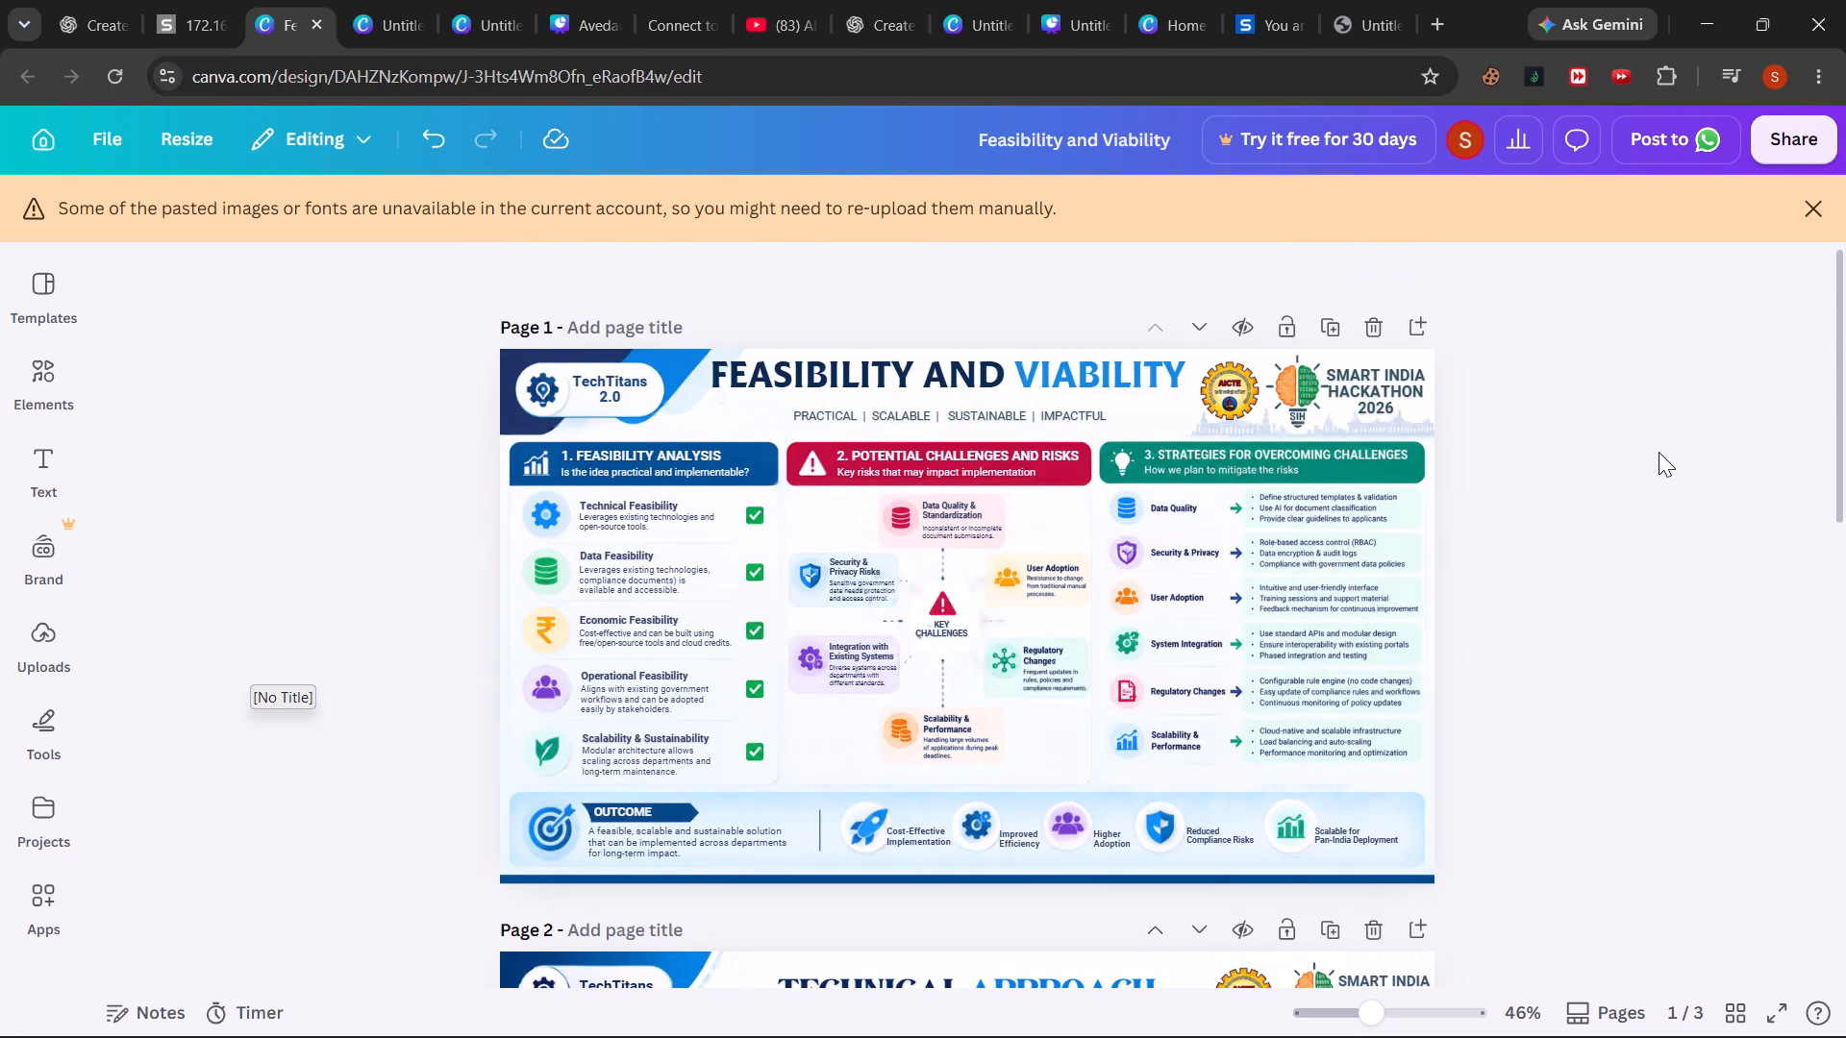
{"action": "scroll", "coordinate": [1659, 452], "scroll_direction": "down", "scroll_amount": 7}
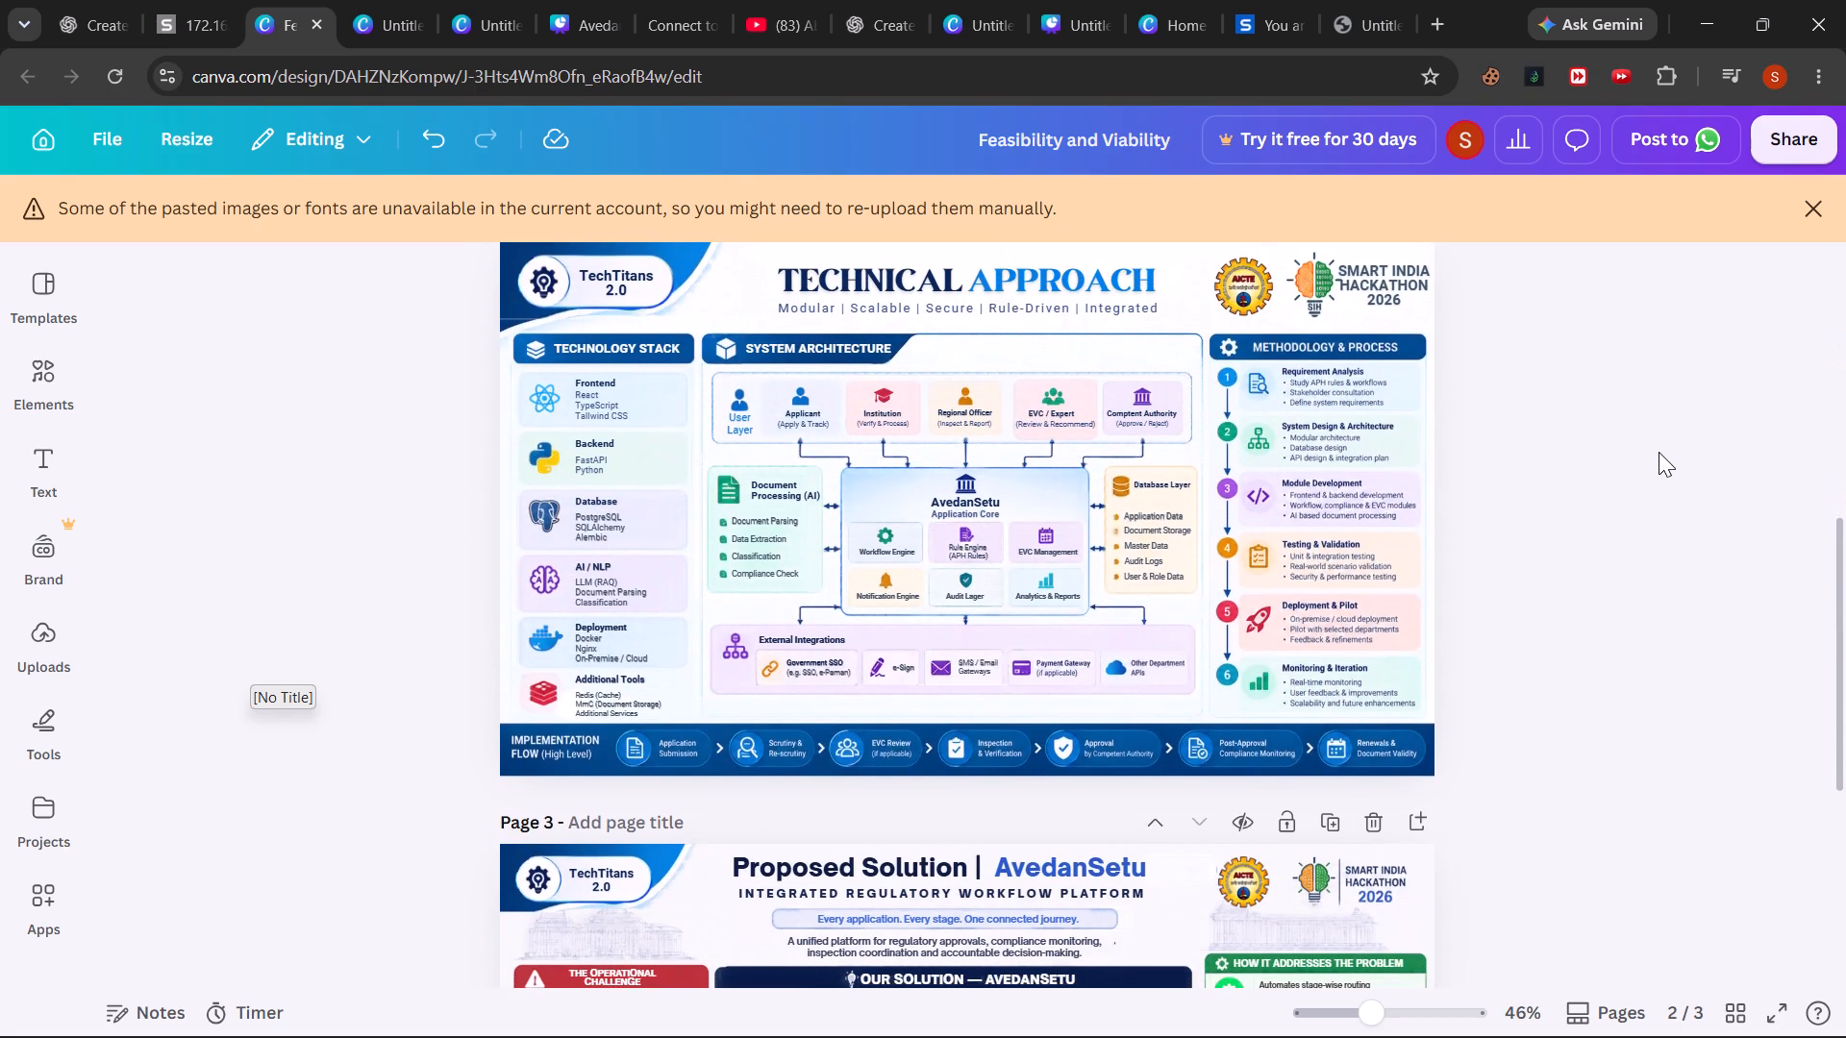
{"action": "scroll", "coordinate": [1659, 452], "scroll_direction": "down", "scroll_amount": 1}
{"action": "scroll", "coordinate": [1659, 452], "scroll_direction": "up", "scroll_amount": 7}
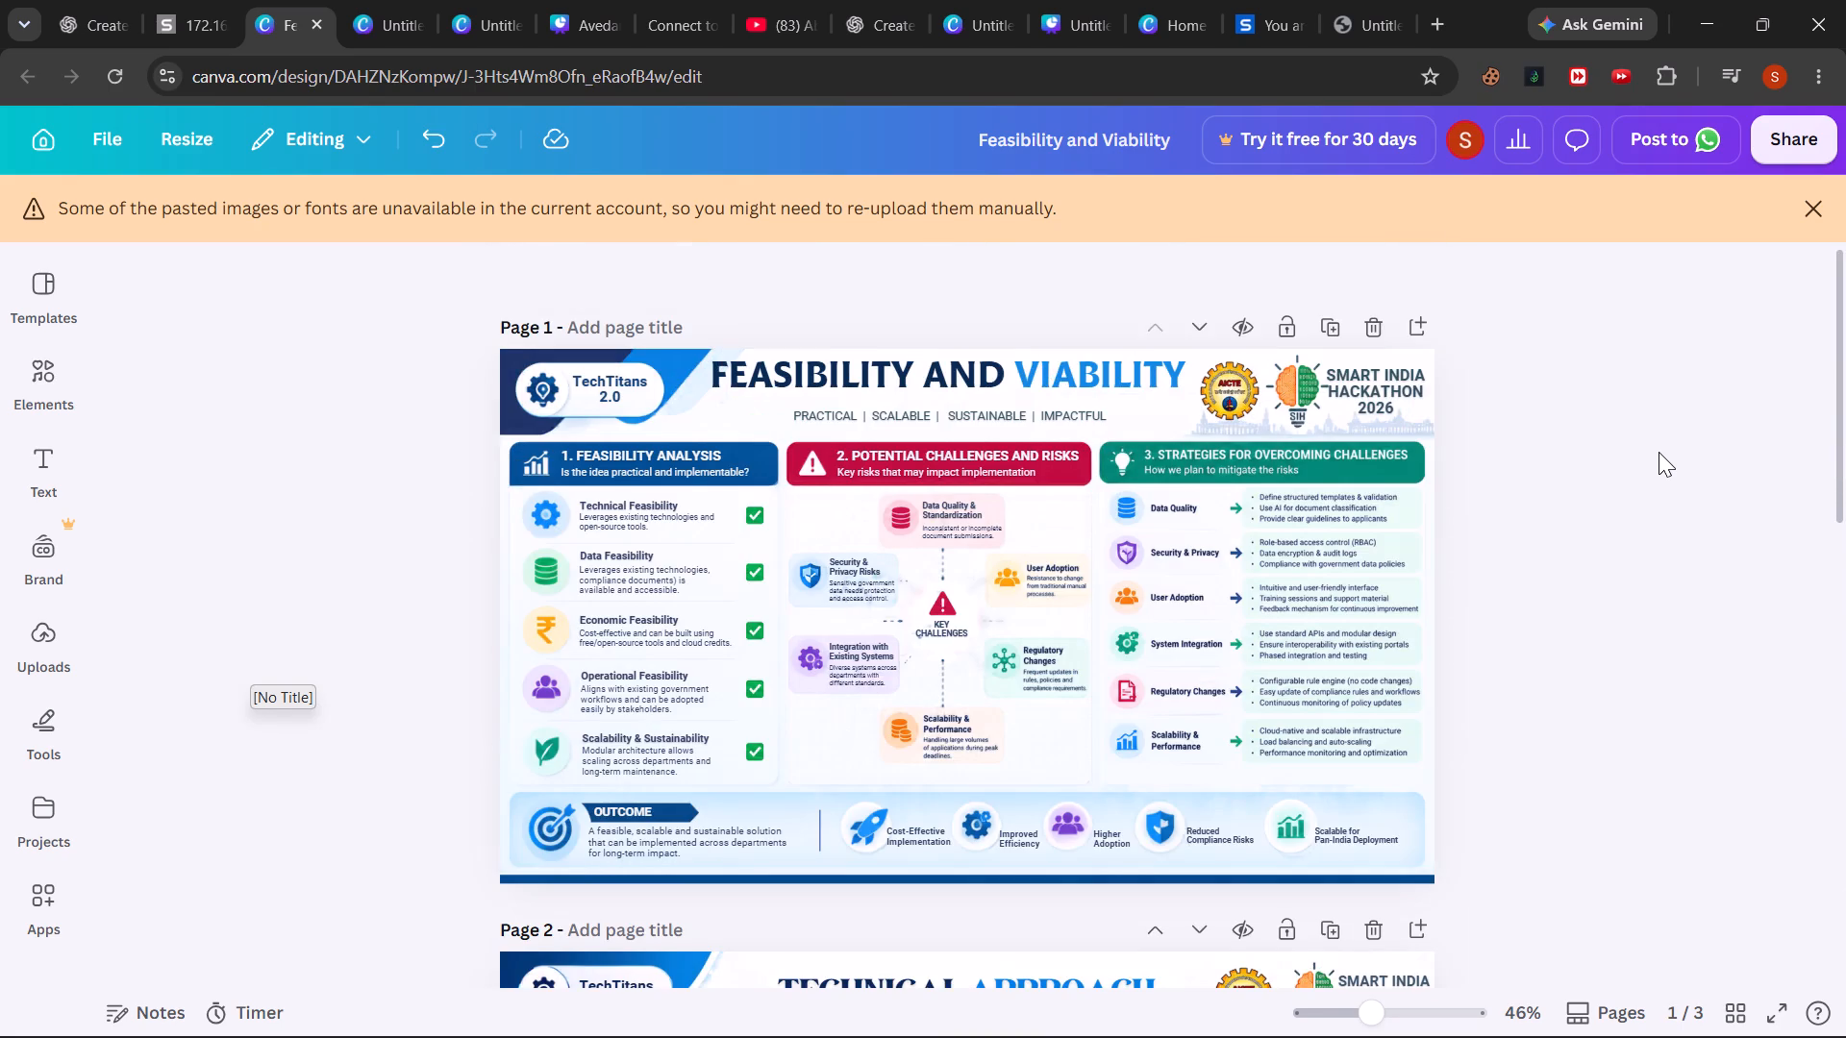
{"action": "scroll", "coordinate": [1659, 452], "scroll_direction": "down", "scroll_amount": 6}
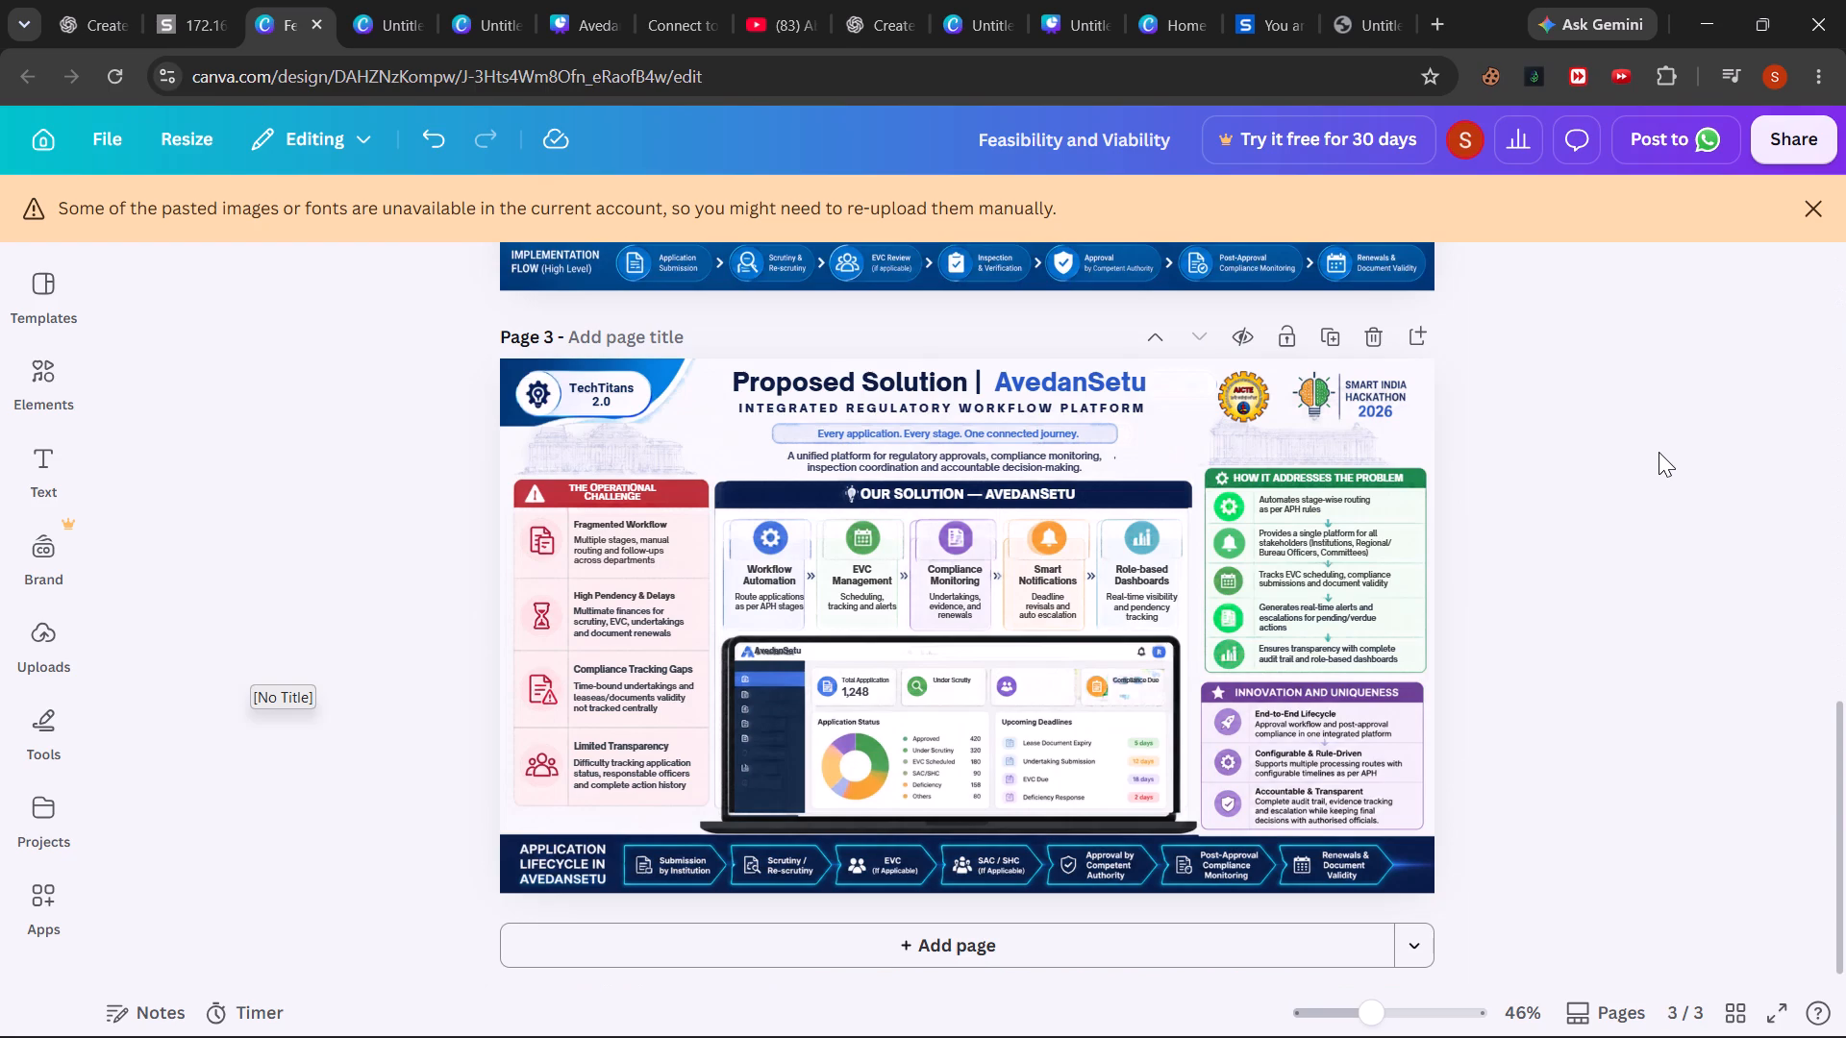
{"action": "scroll", "coordinate": [1659, 452], "scroll_direction": "up", "scroll_amount": 5}
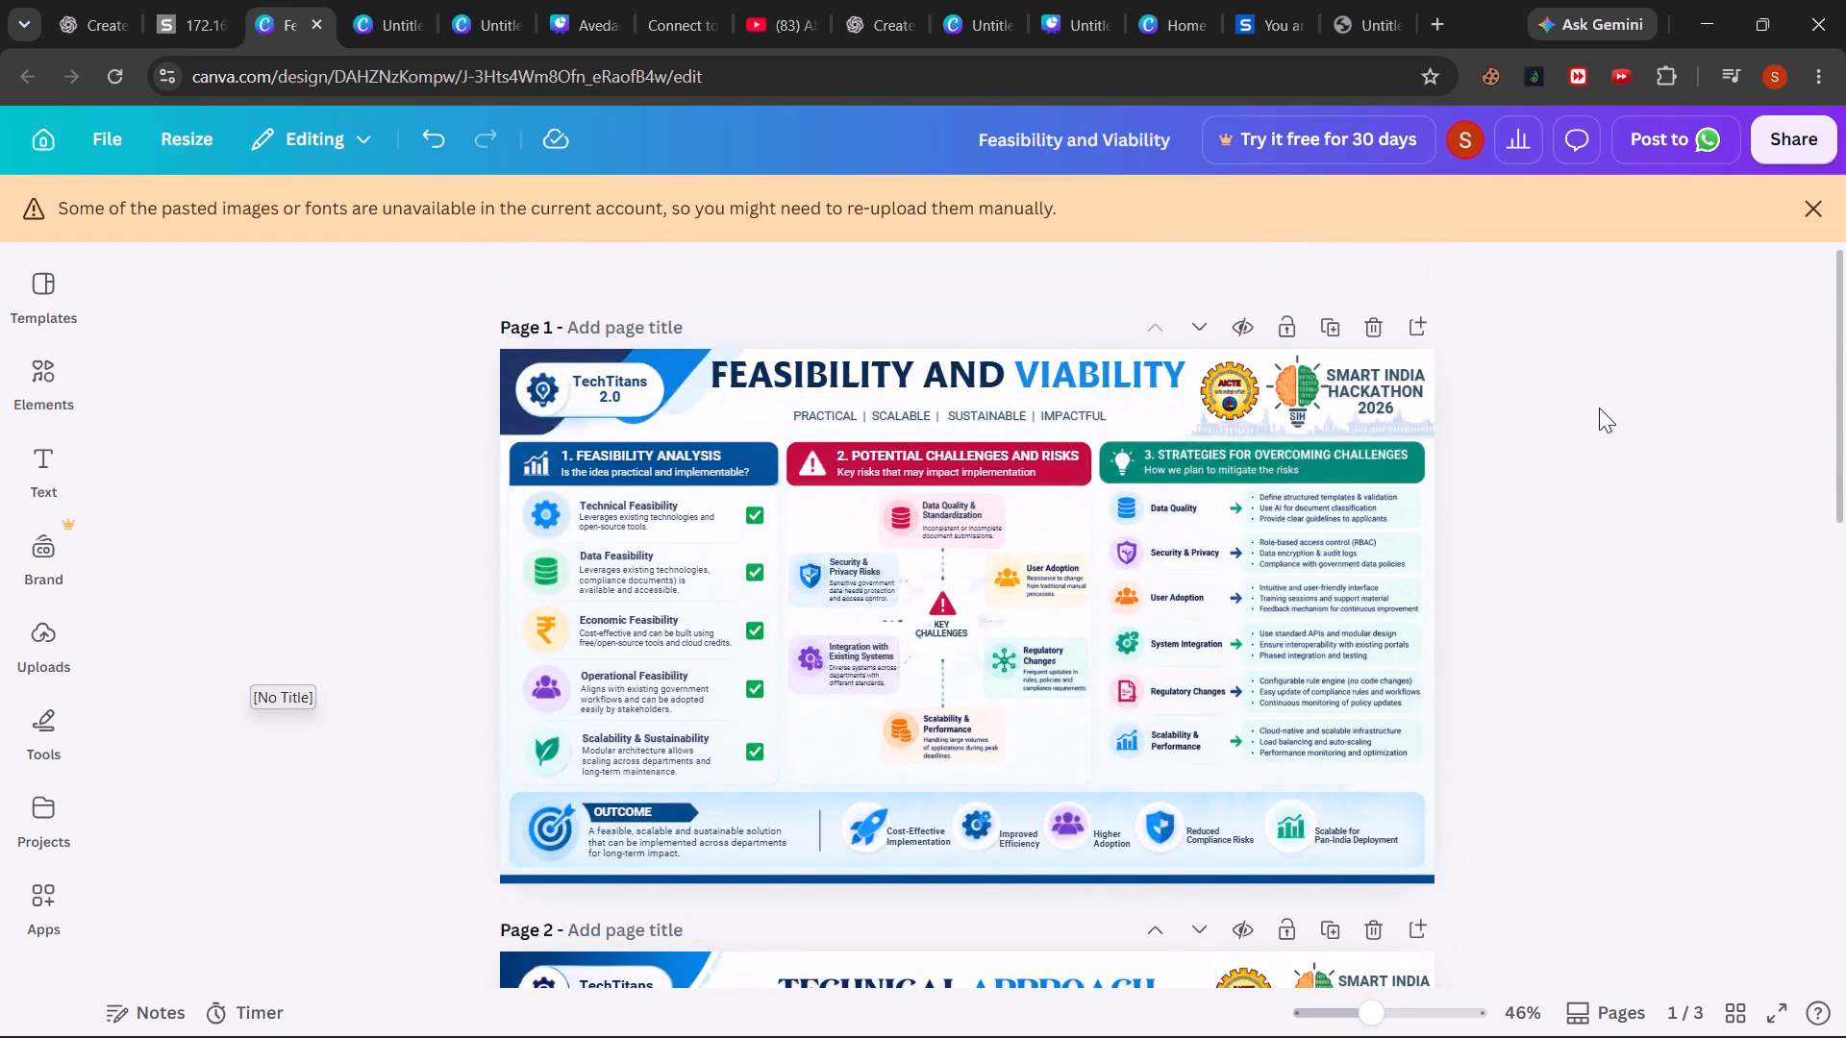
{"action": "scroll", "coordinate": [1599, 408], "scroll_direction": "down", "scroll_amount": 9}
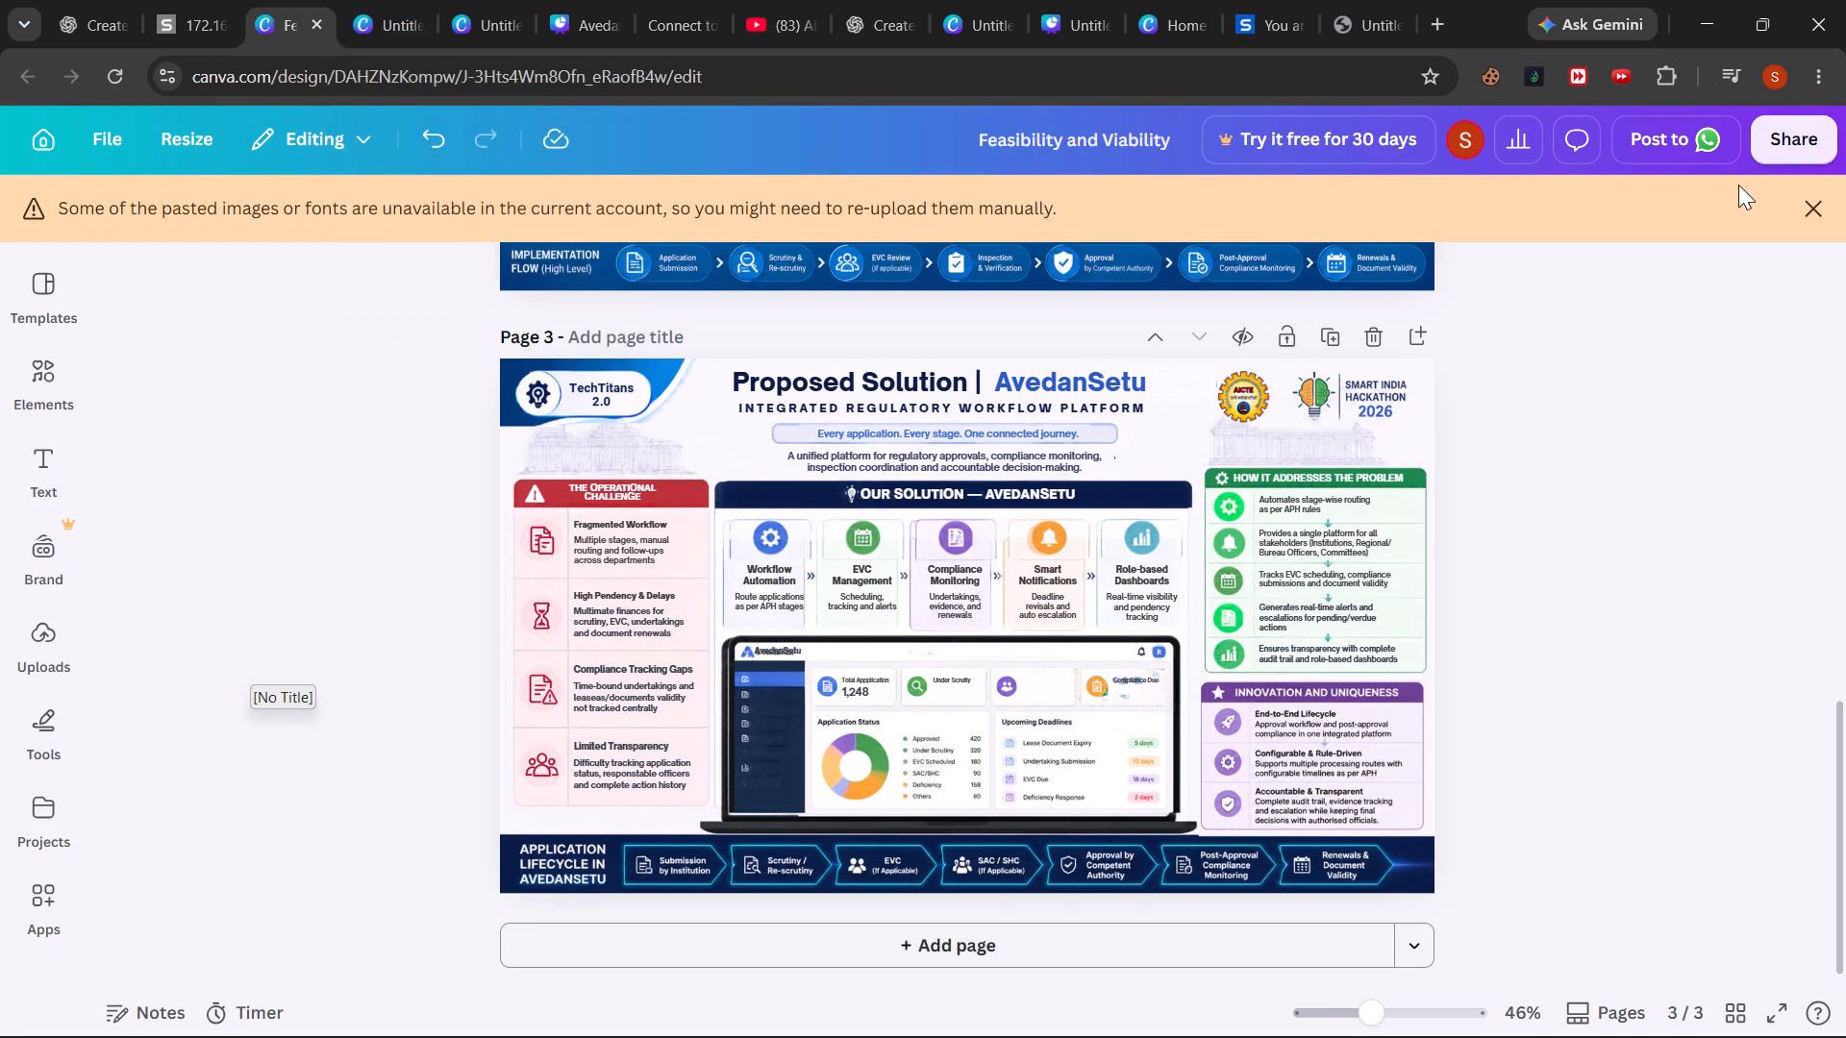
{"action": "left_click", "coordinate": [1816, 195]}
Add a blank page 4 after the Proposed Solution page.
{"action": "left_click", "coordinate": [924, 946]}
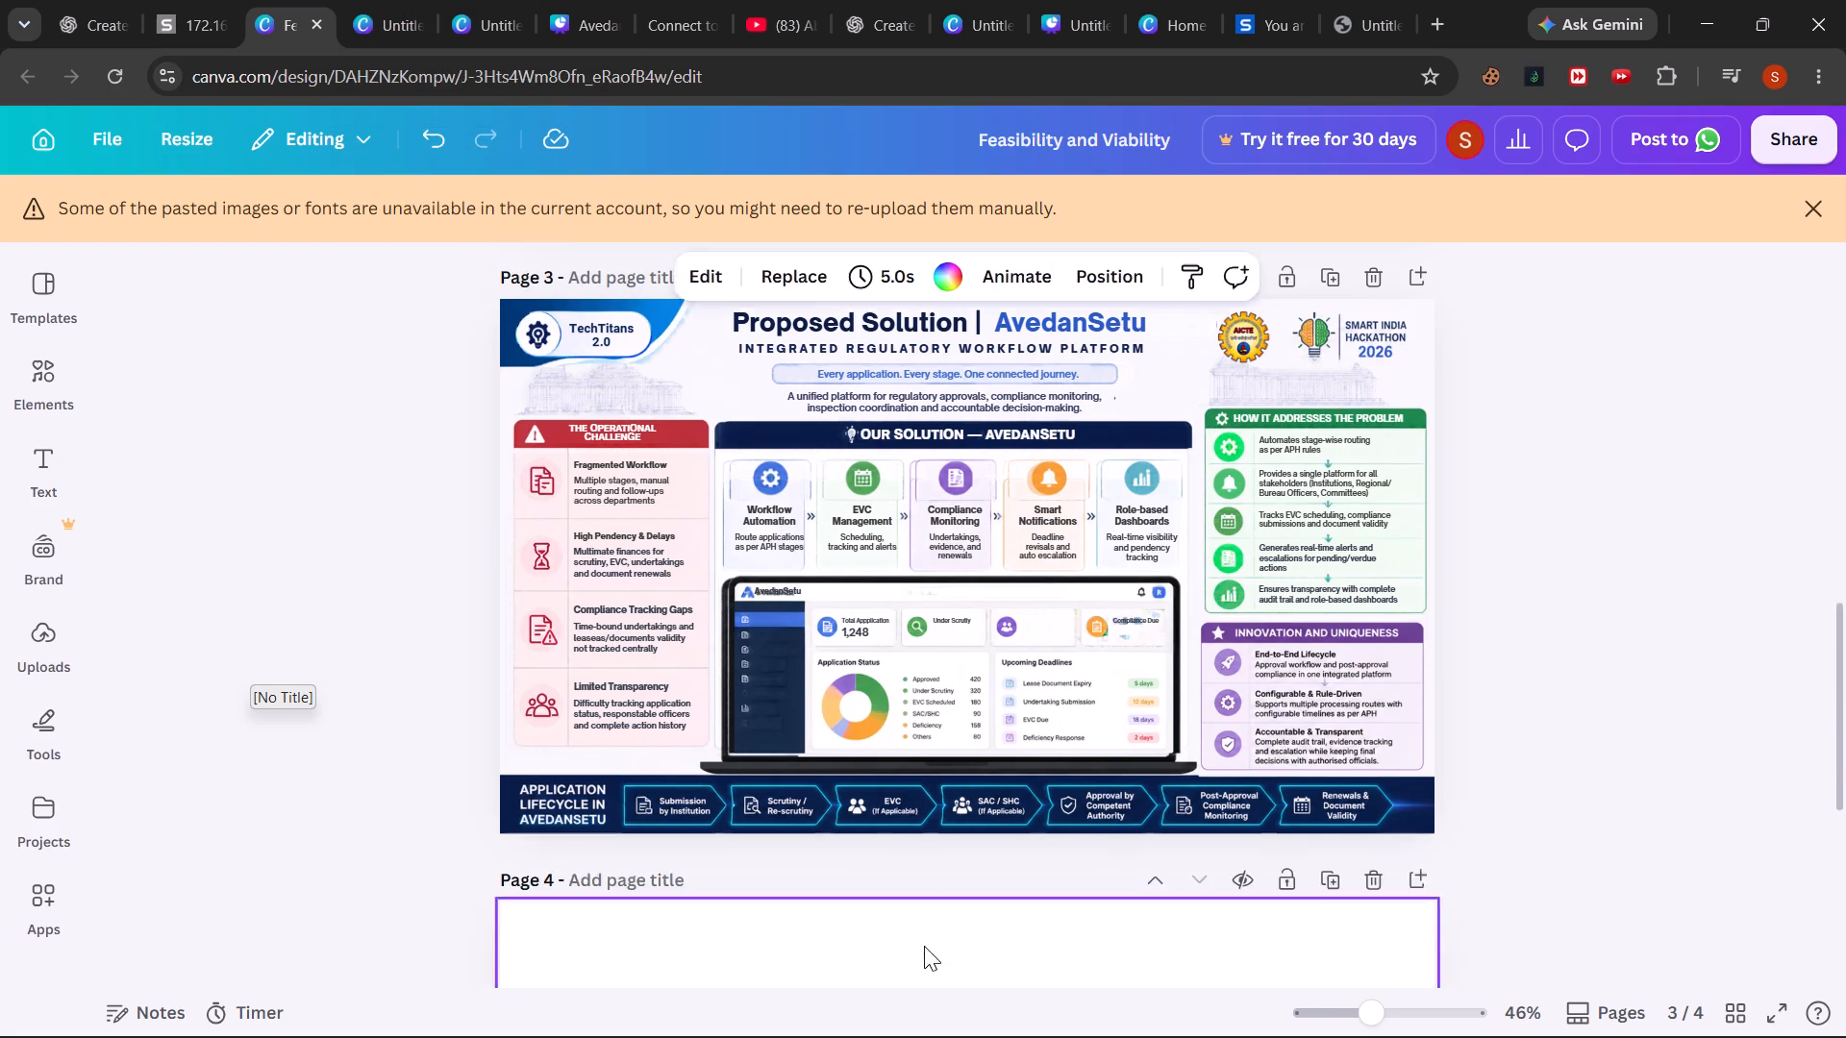
{"action": "scroll", "coordinate": [1638, 619], "scroll_direction": "up", "scroll_amount": 11}
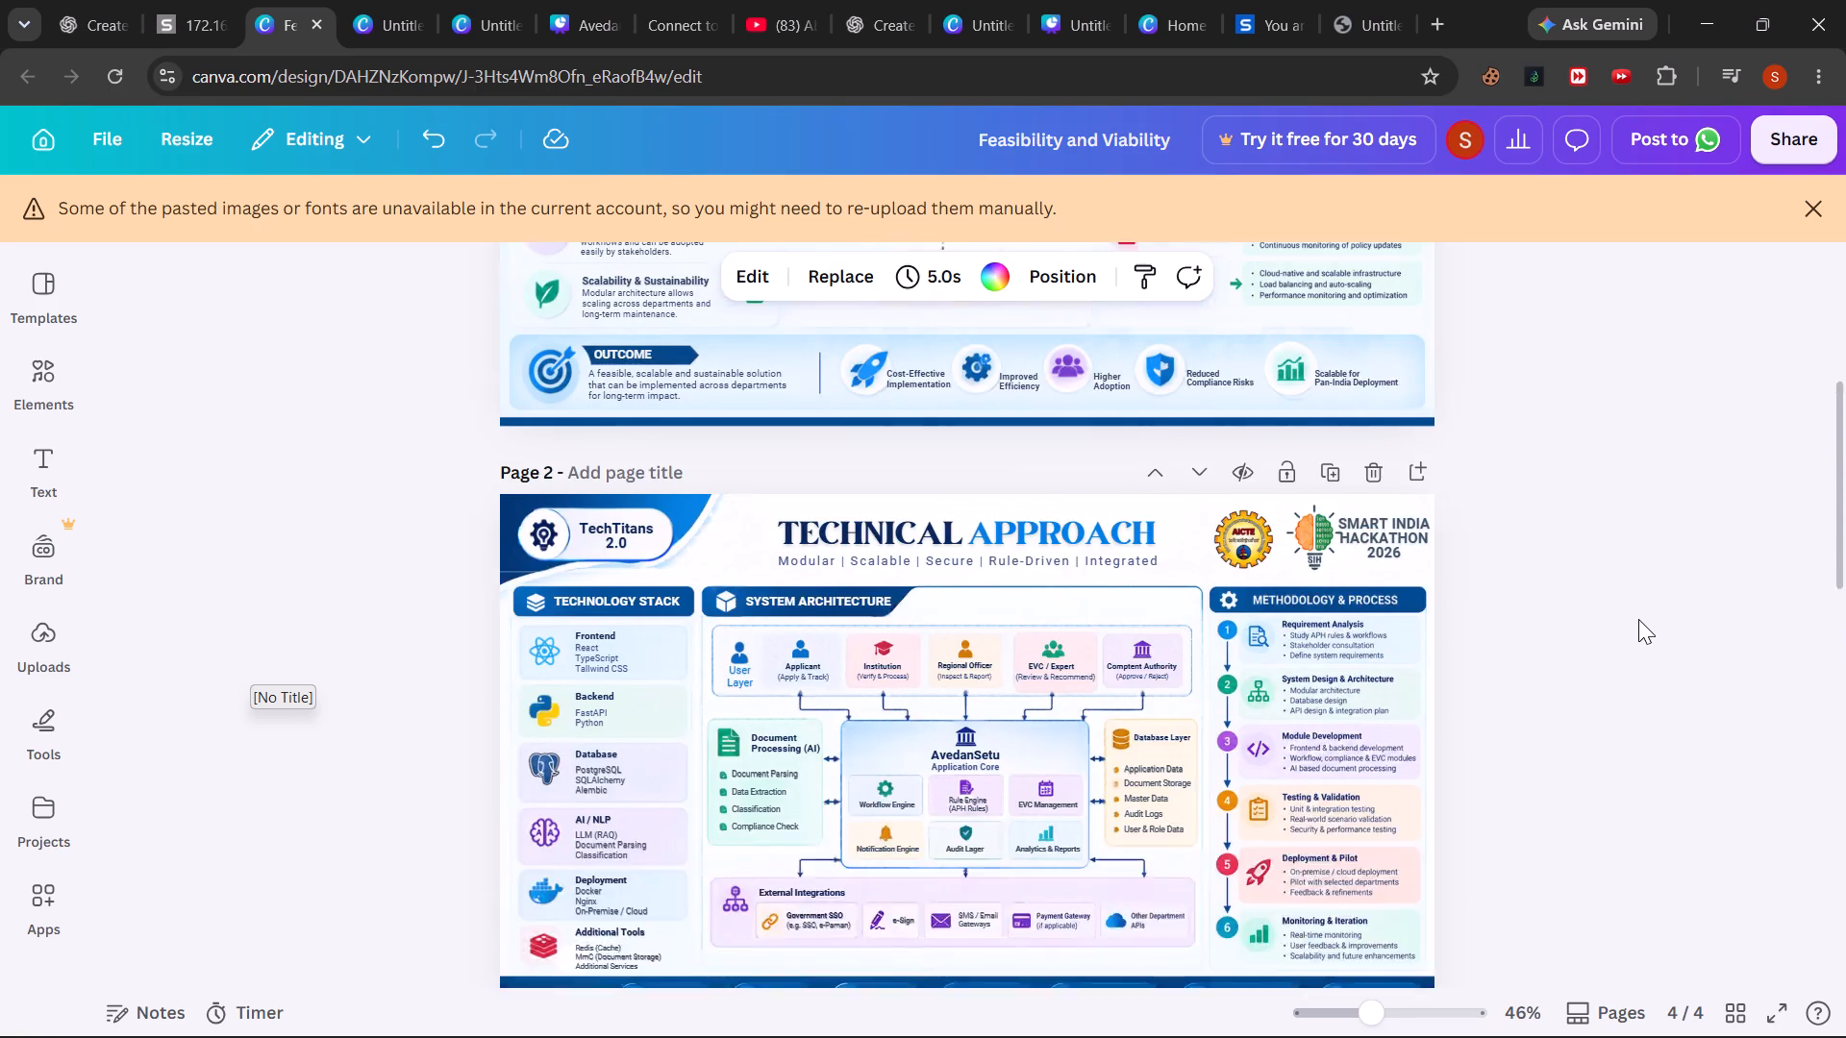
{"action": "scroll", "coordinate": [1638, 619], "scroll_direction": "up", "scroll_amount": 4}
{"action": "scroll", "coordinate": [1638, 619], "scroll_direction": "down", "scroll_amount": 9}
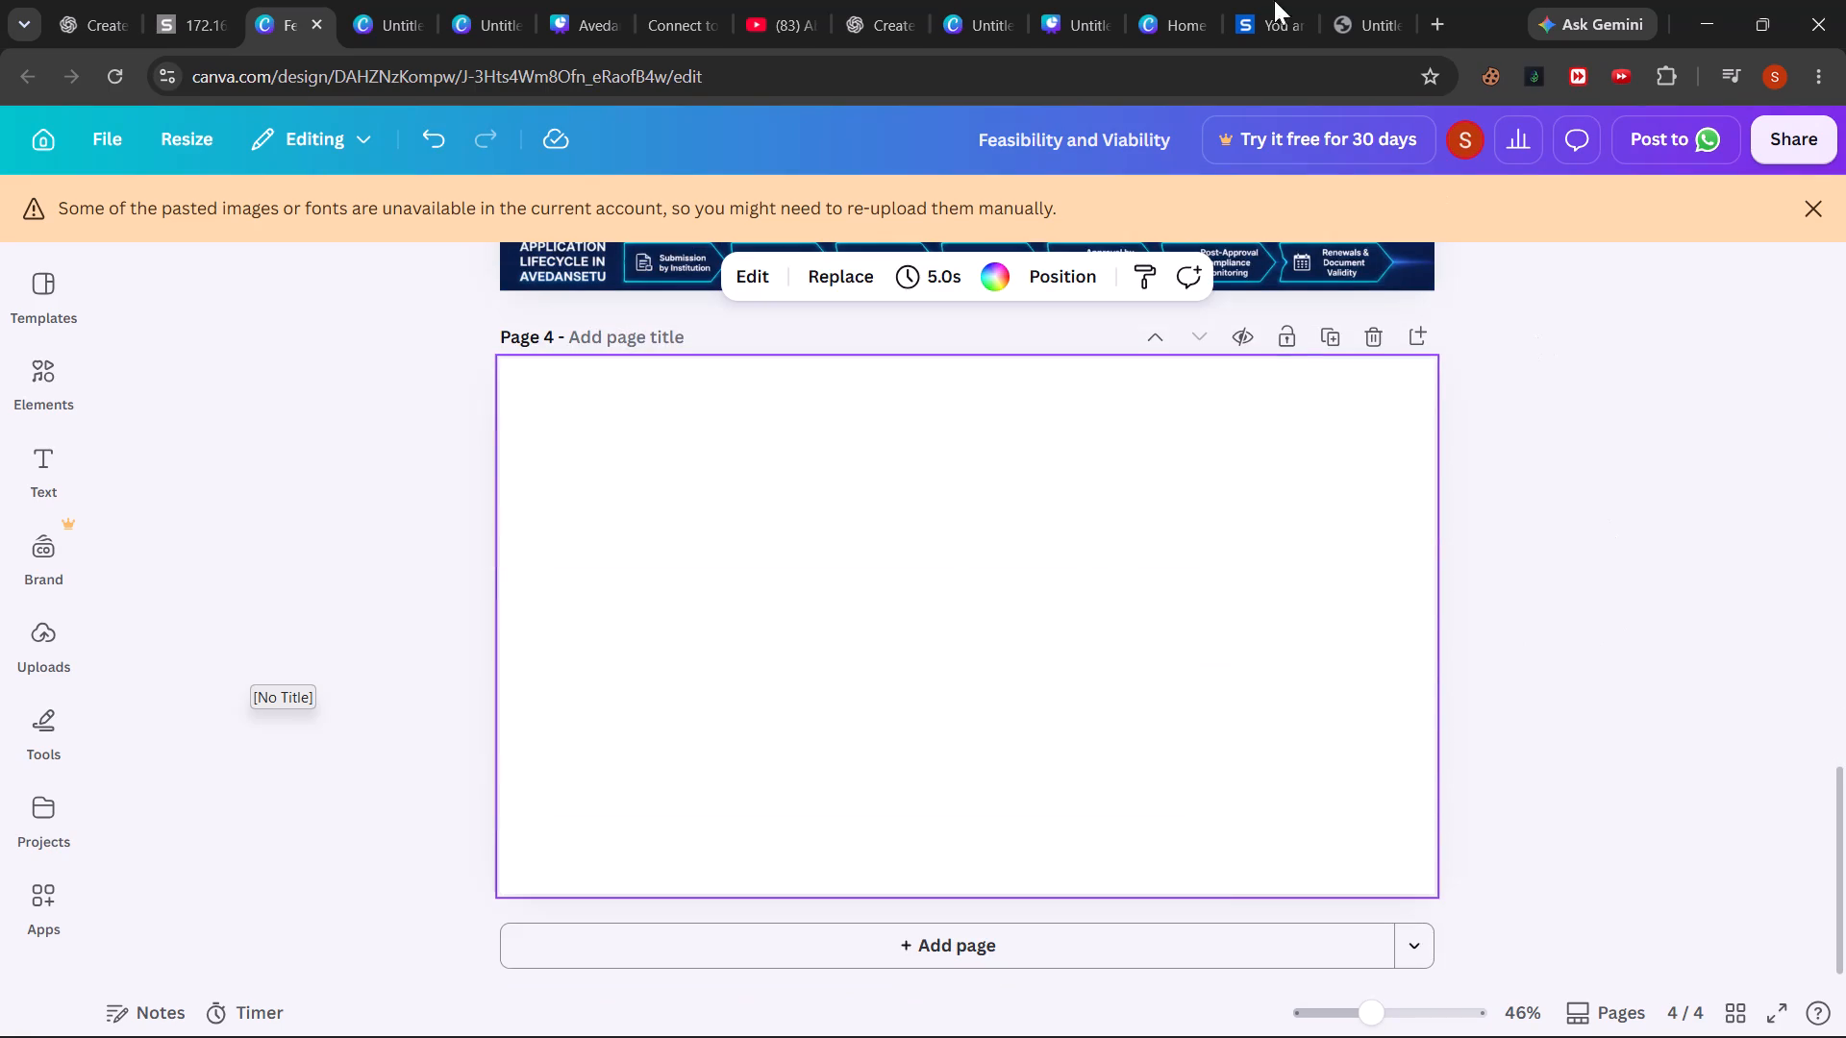
Copy all elements of the Impact and Benefits design and paste them onto page 4 of the Feasibility and Viability design.
{"action": "left_click", "coordinate": [953, 12]}
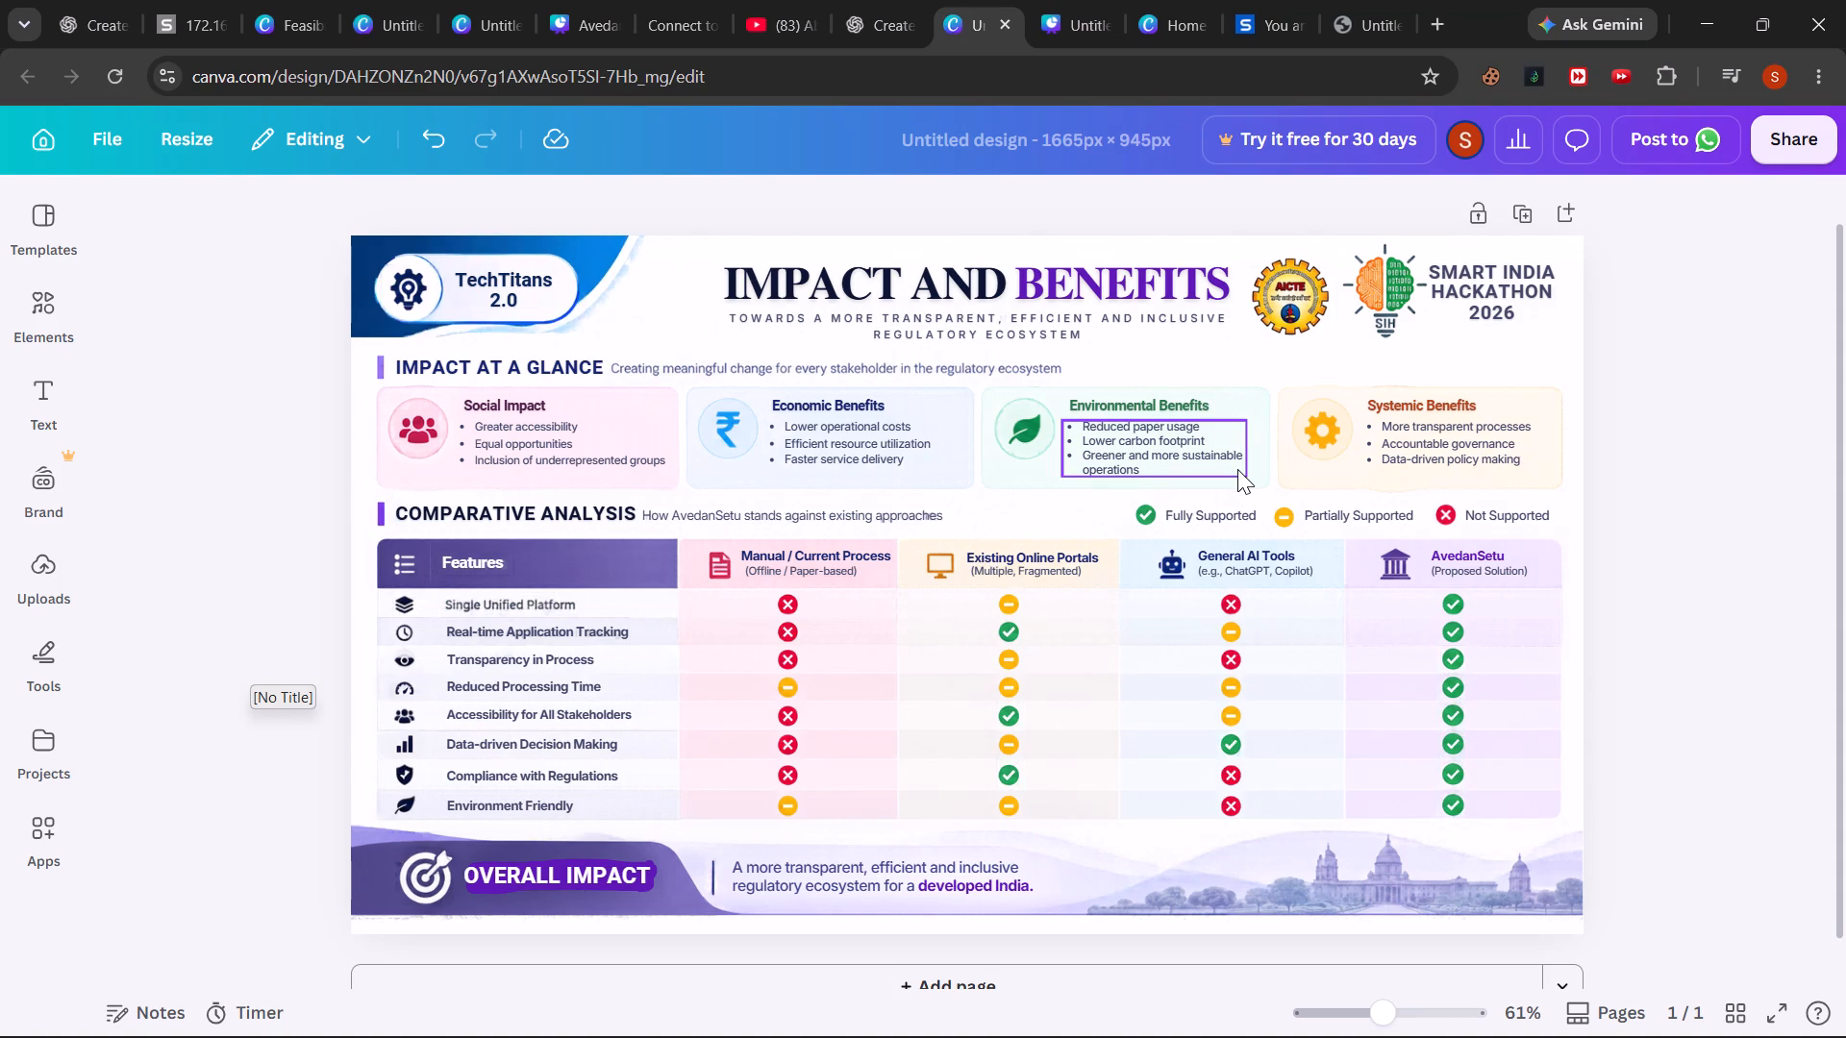
{"action": "left_click", "coordinate": [1307, 345]}
{"action": "key", "text": "ctrl+a"}
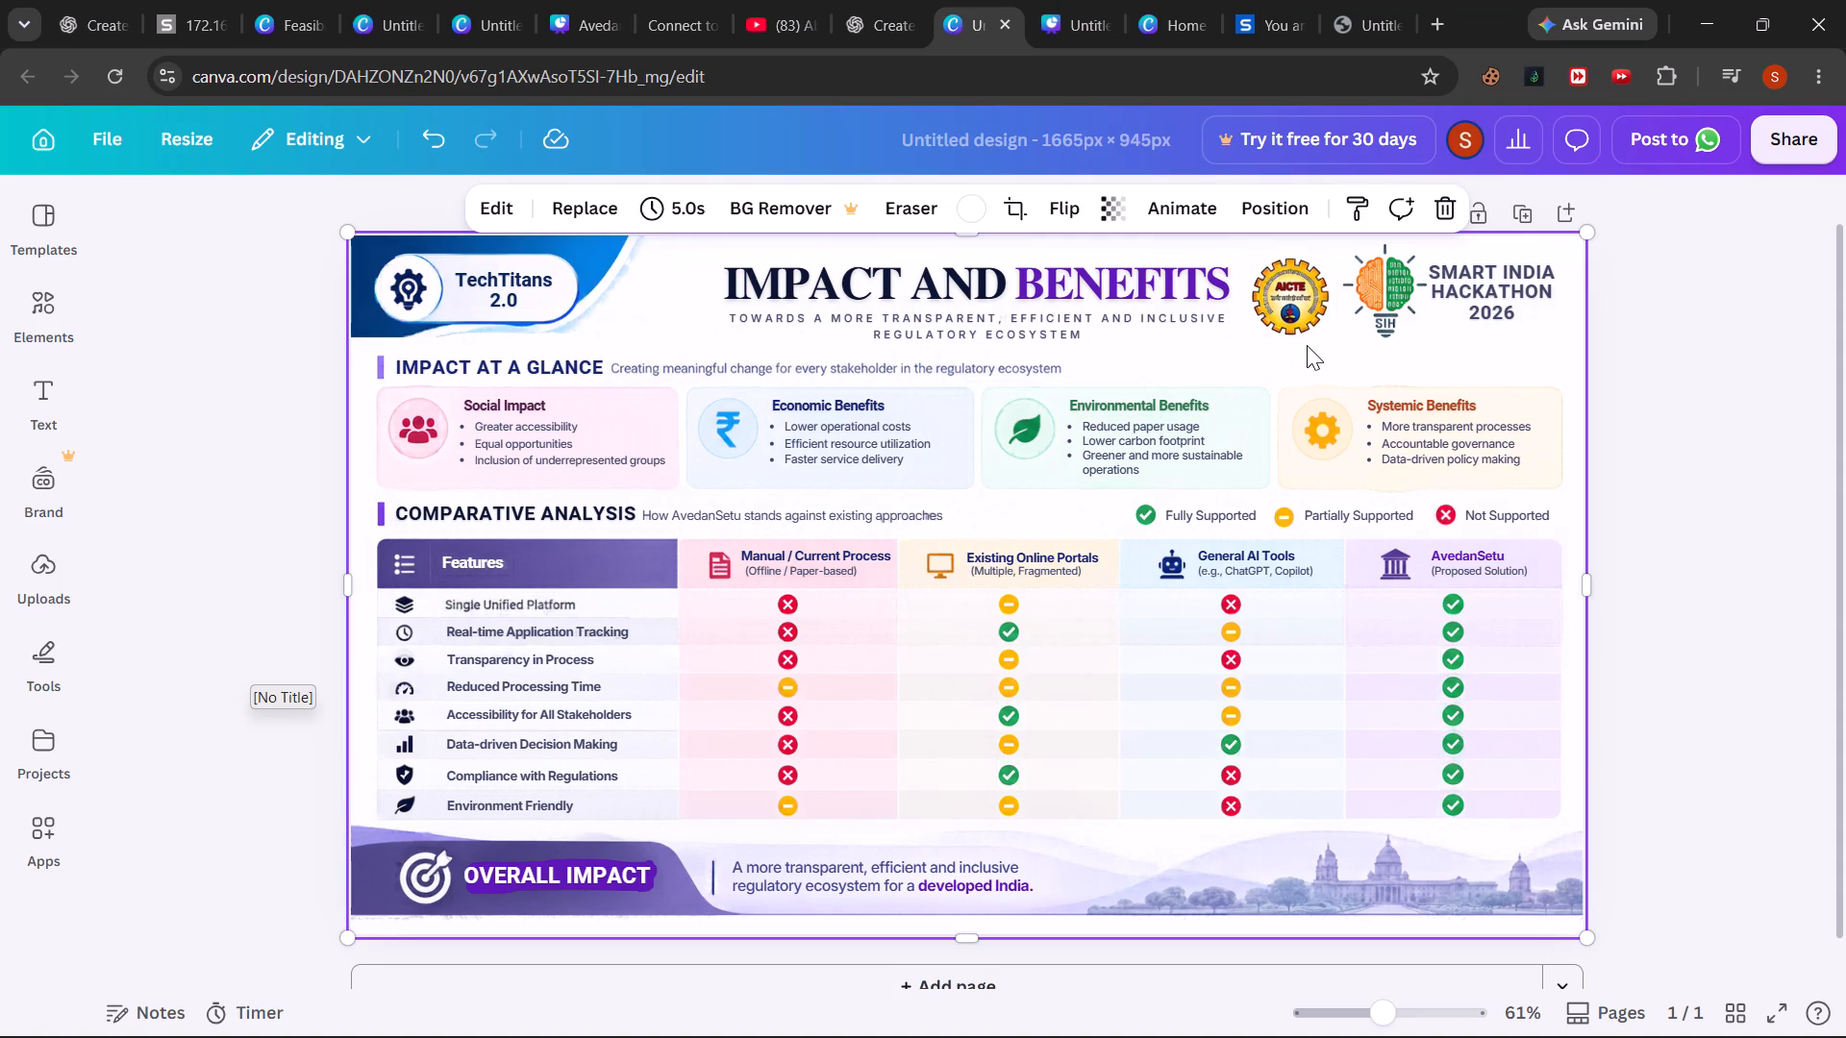
{"action": "key", "text": "ctrl+c"}
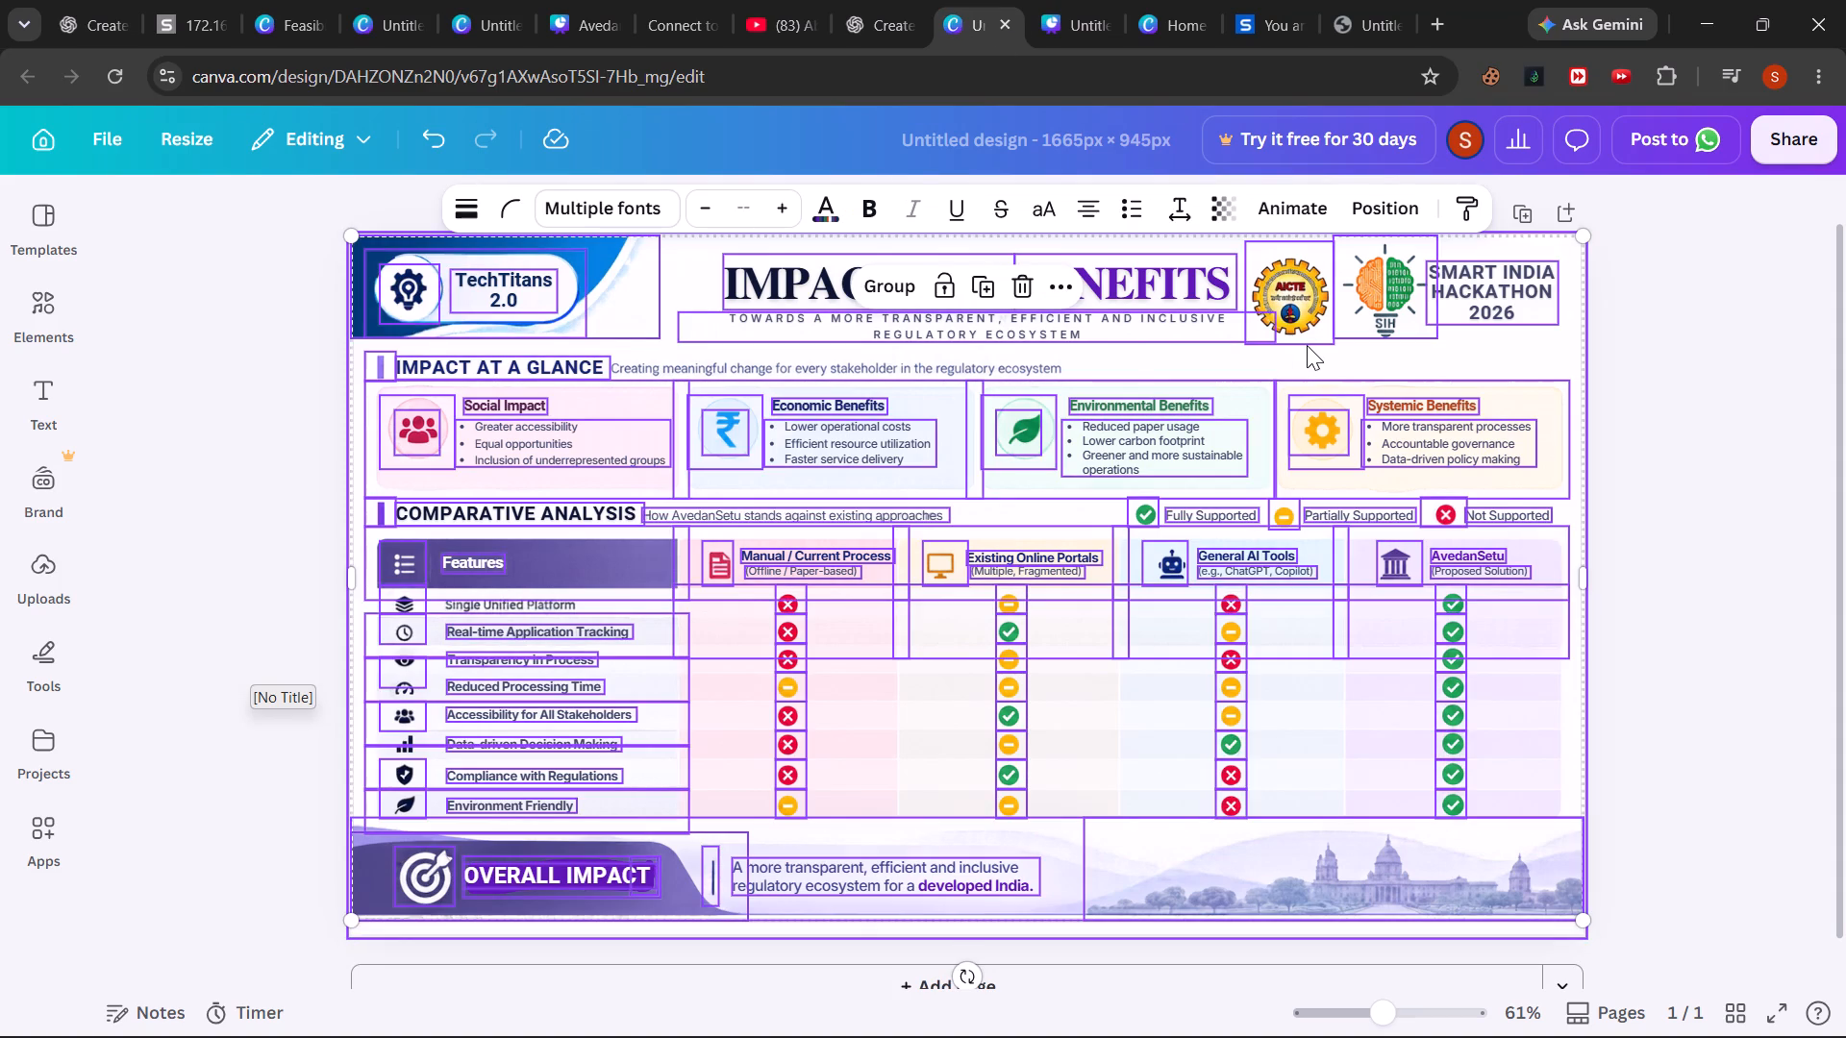
{"action": "left_click", "coordinate": [285, 6]}
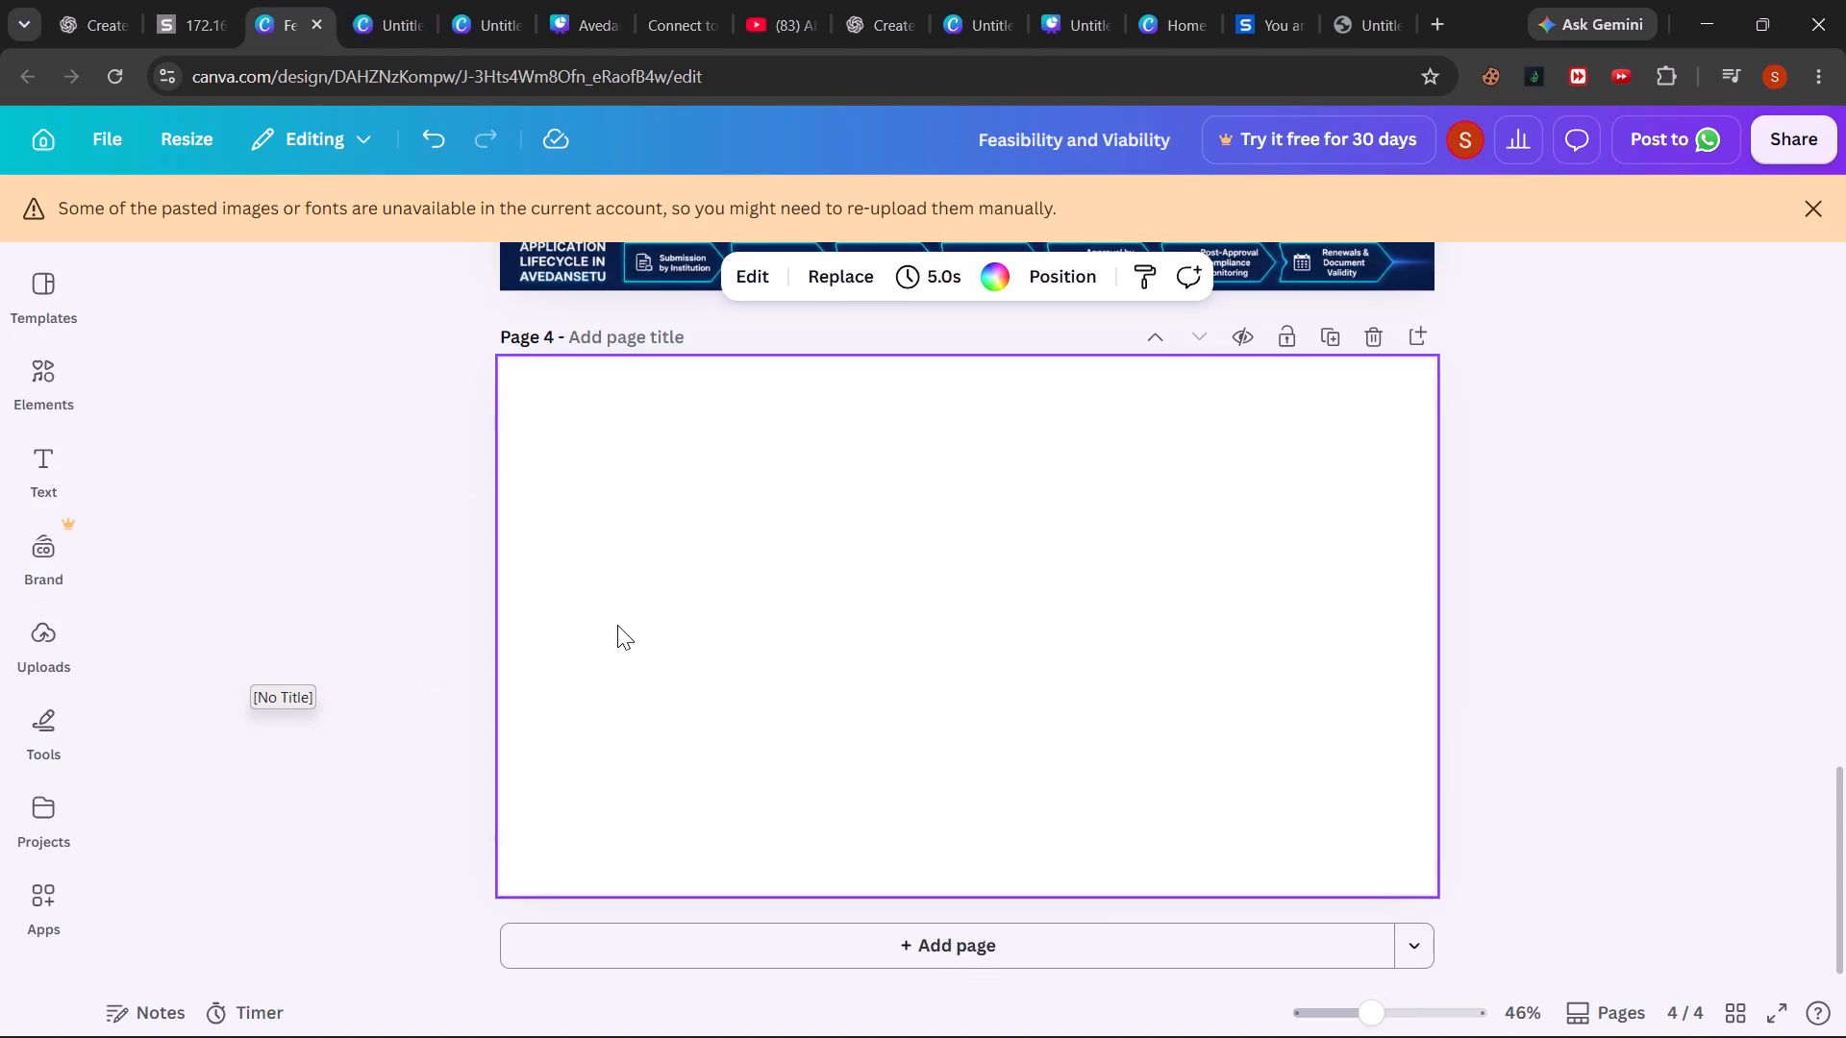
{"action": "left_click", "coordinate": [617, 625]}
{"action": "key", "text": "ctrl+v"}
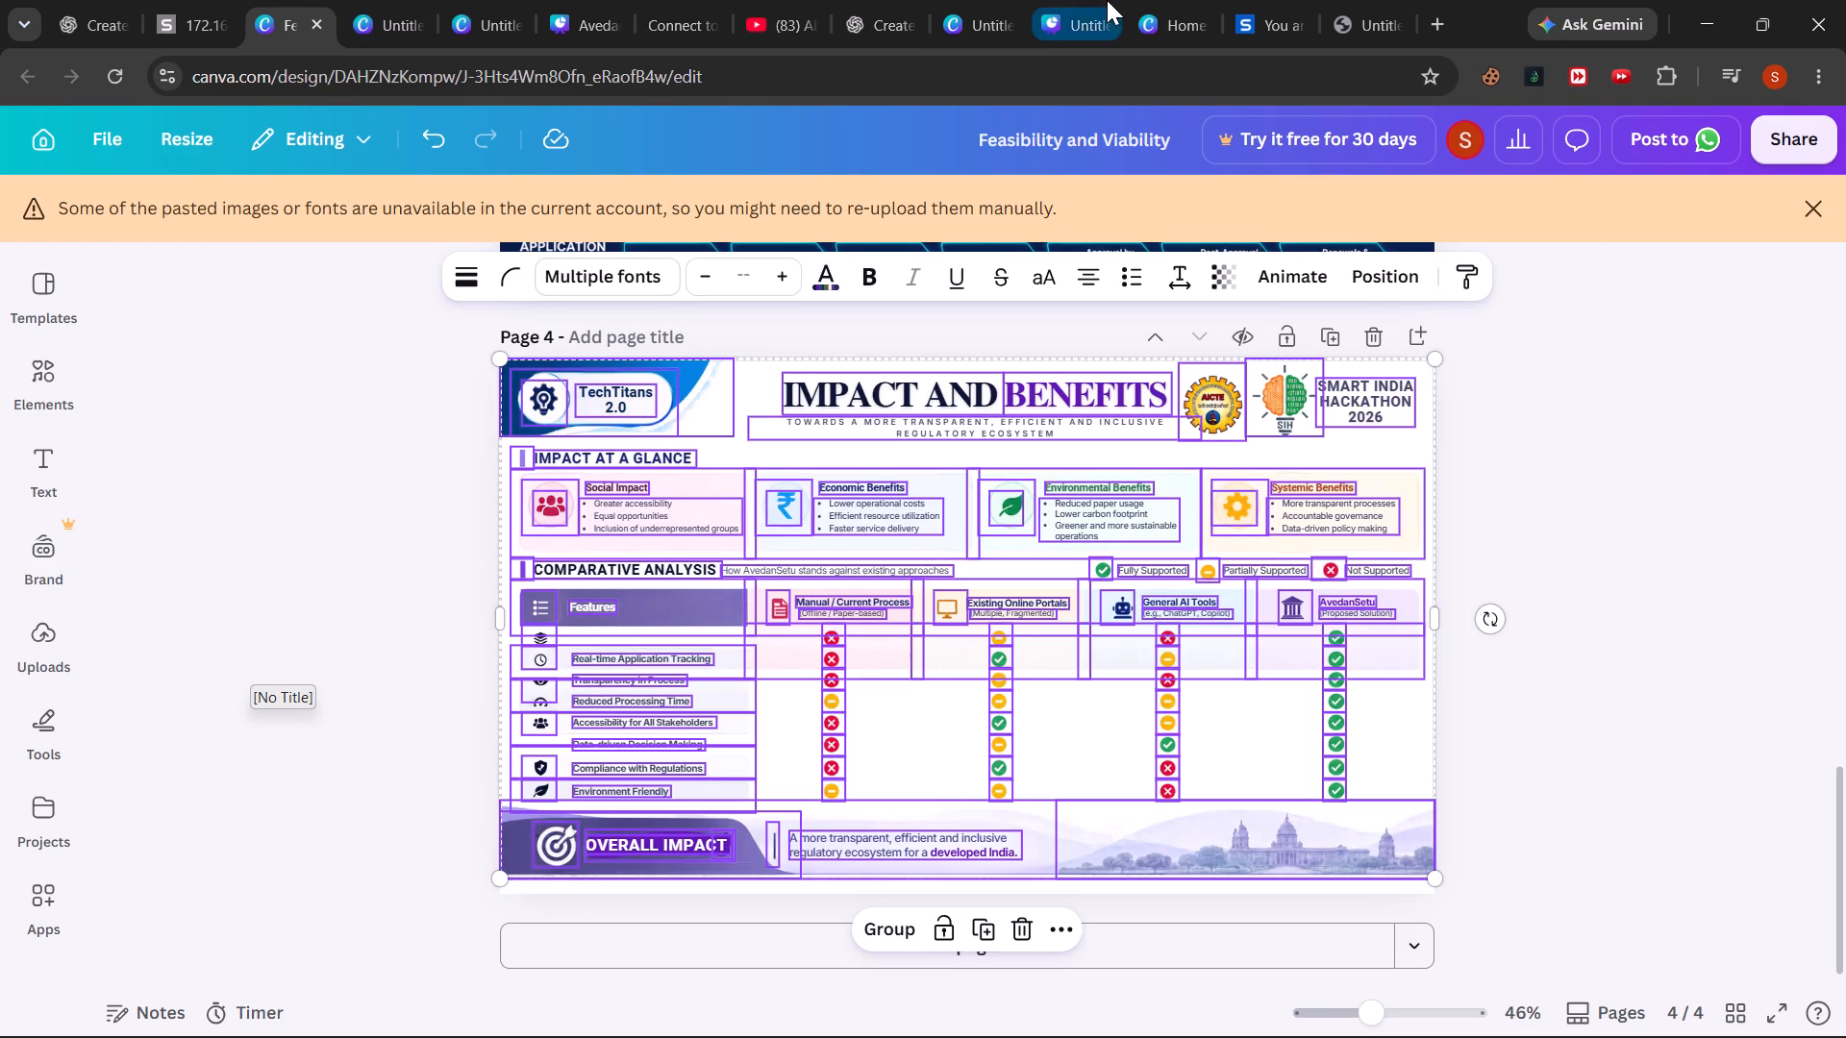
Copy the background image of the Impact and Benefits design and paste it onto page 4 of the Feasibility and Viability design.
{"action": "left_click", "coordinate": [976, 1]}
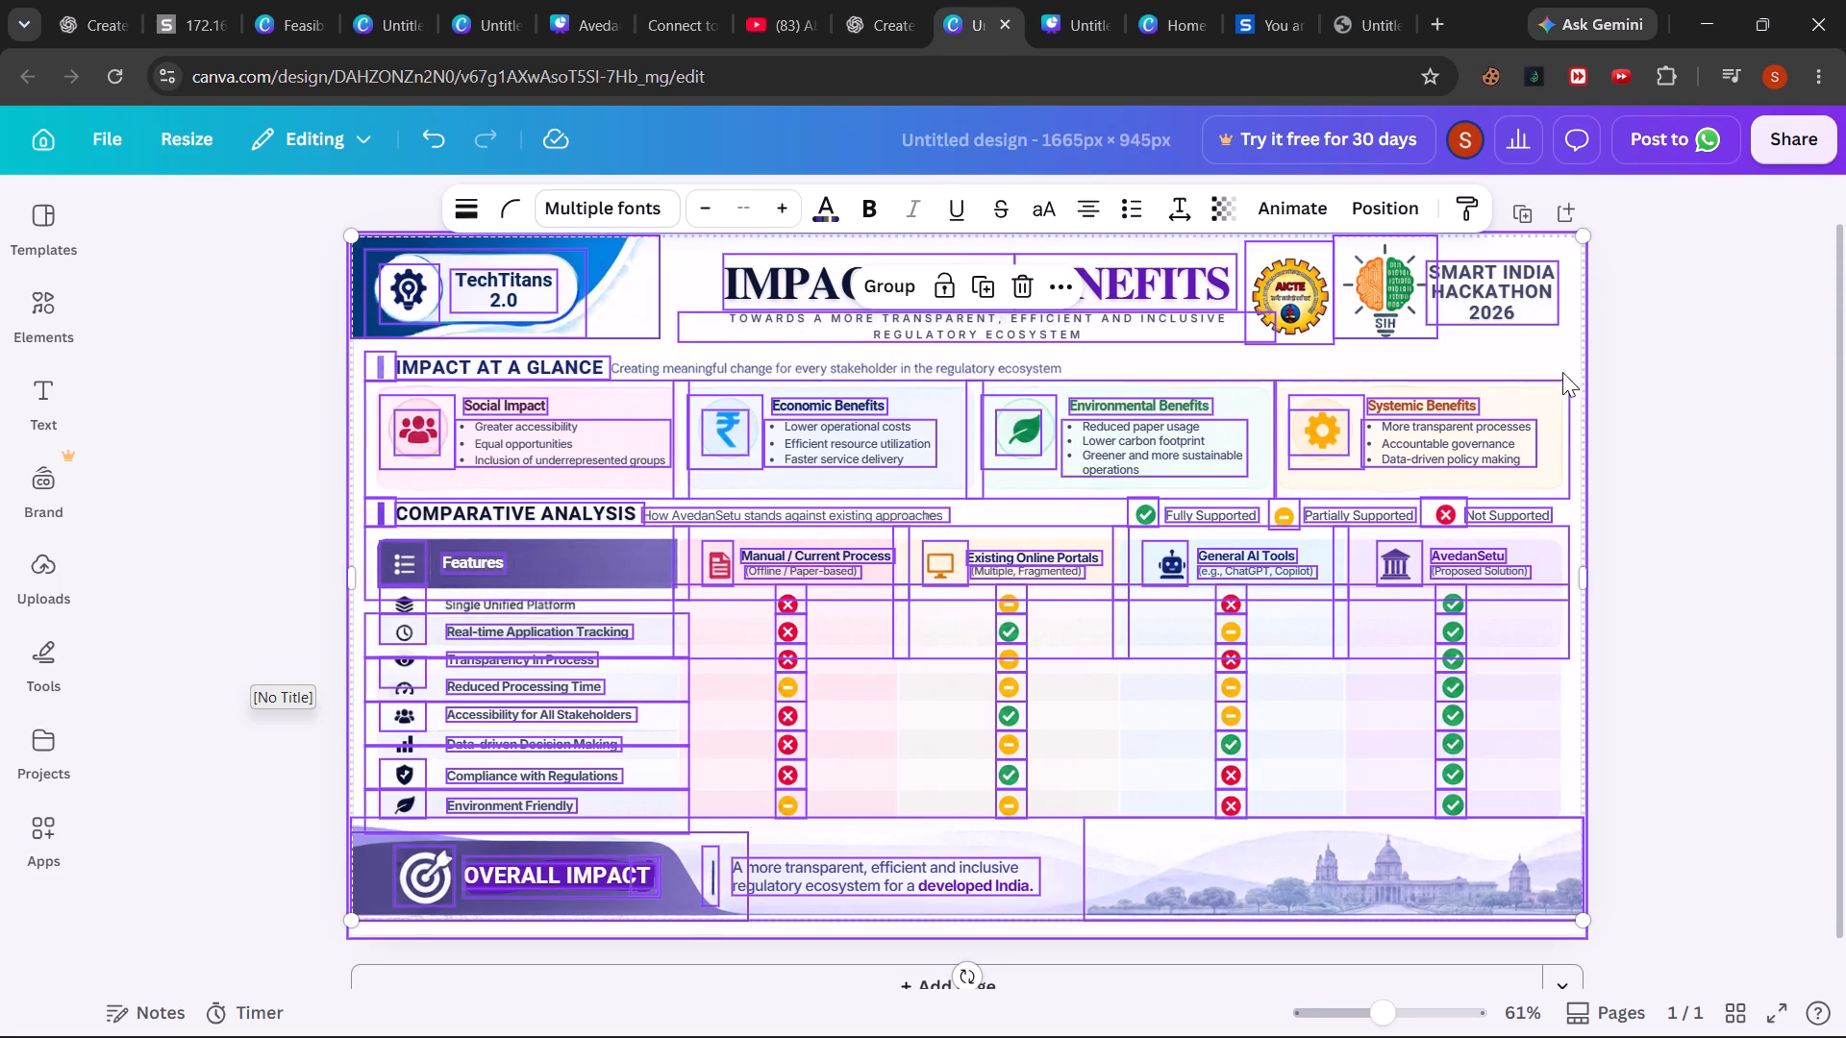
{"action": "left_click", "coordinate": [1647, 386]}
{"action": "left_click", "coordinate": [1556, 362]}
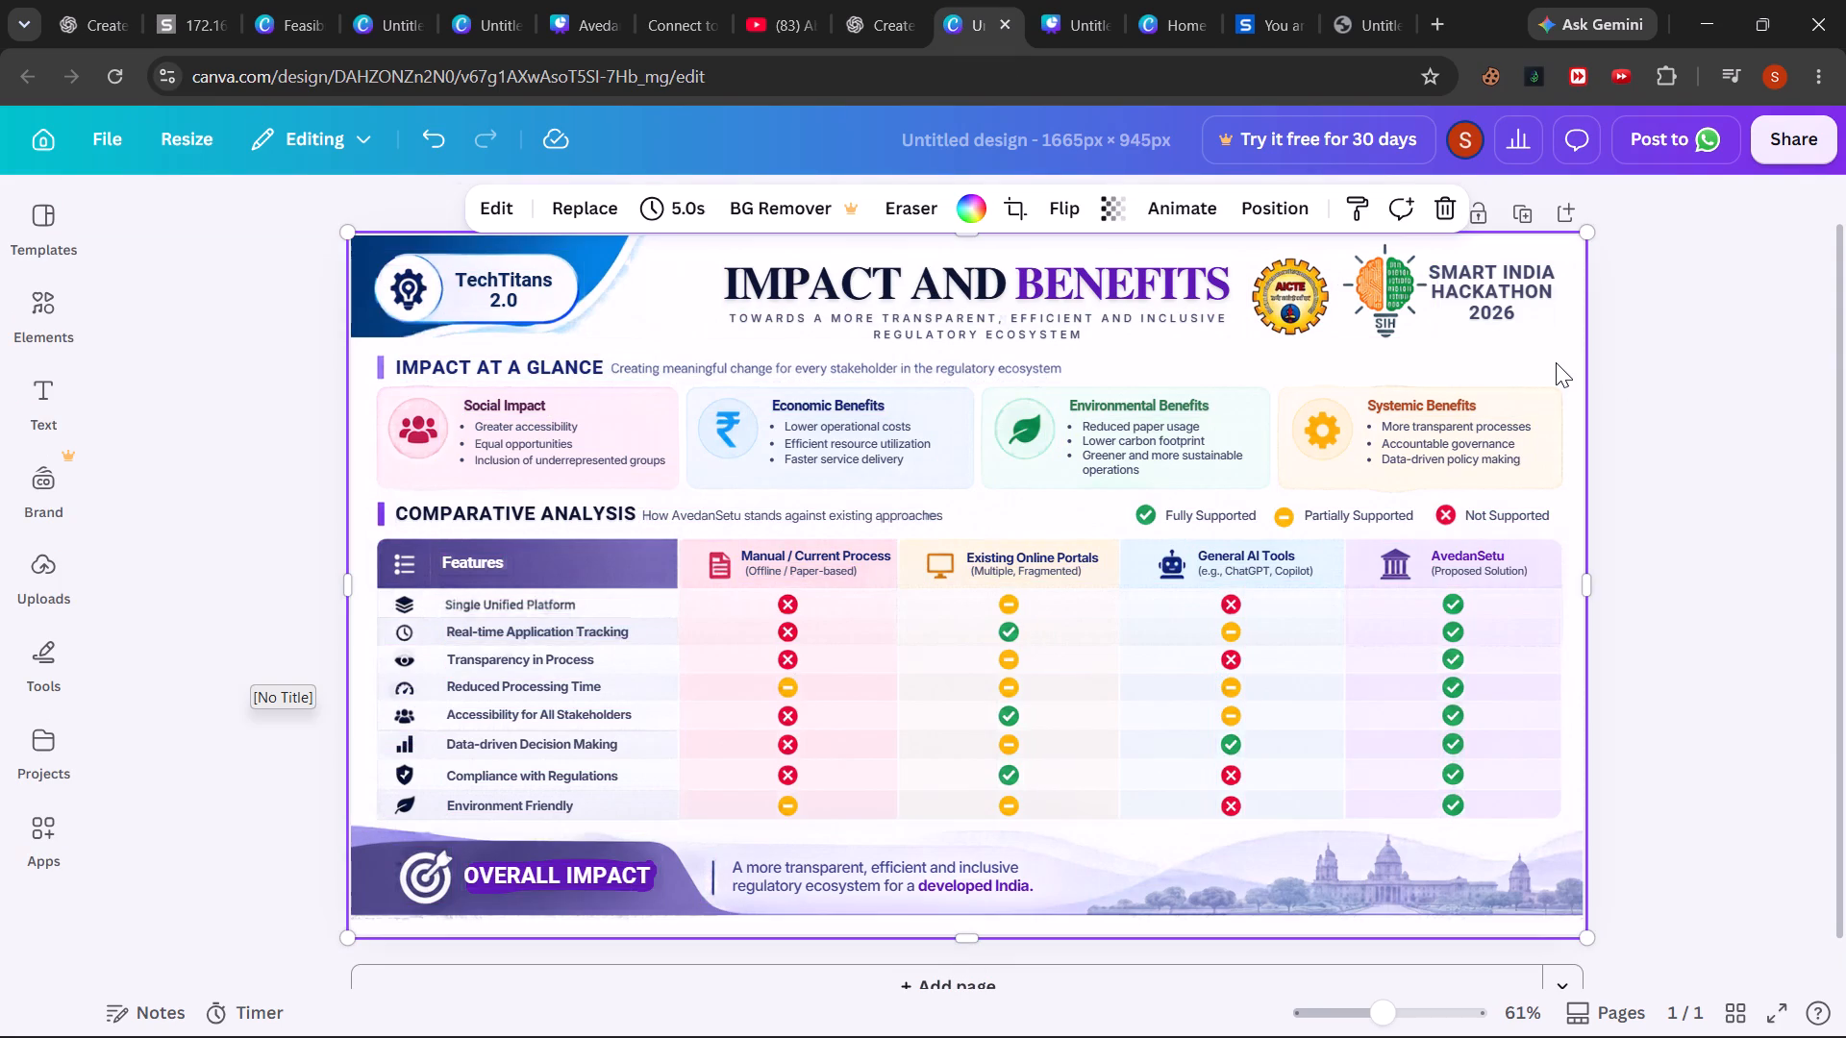
{"action": "key", "text": "ctrl+c"}
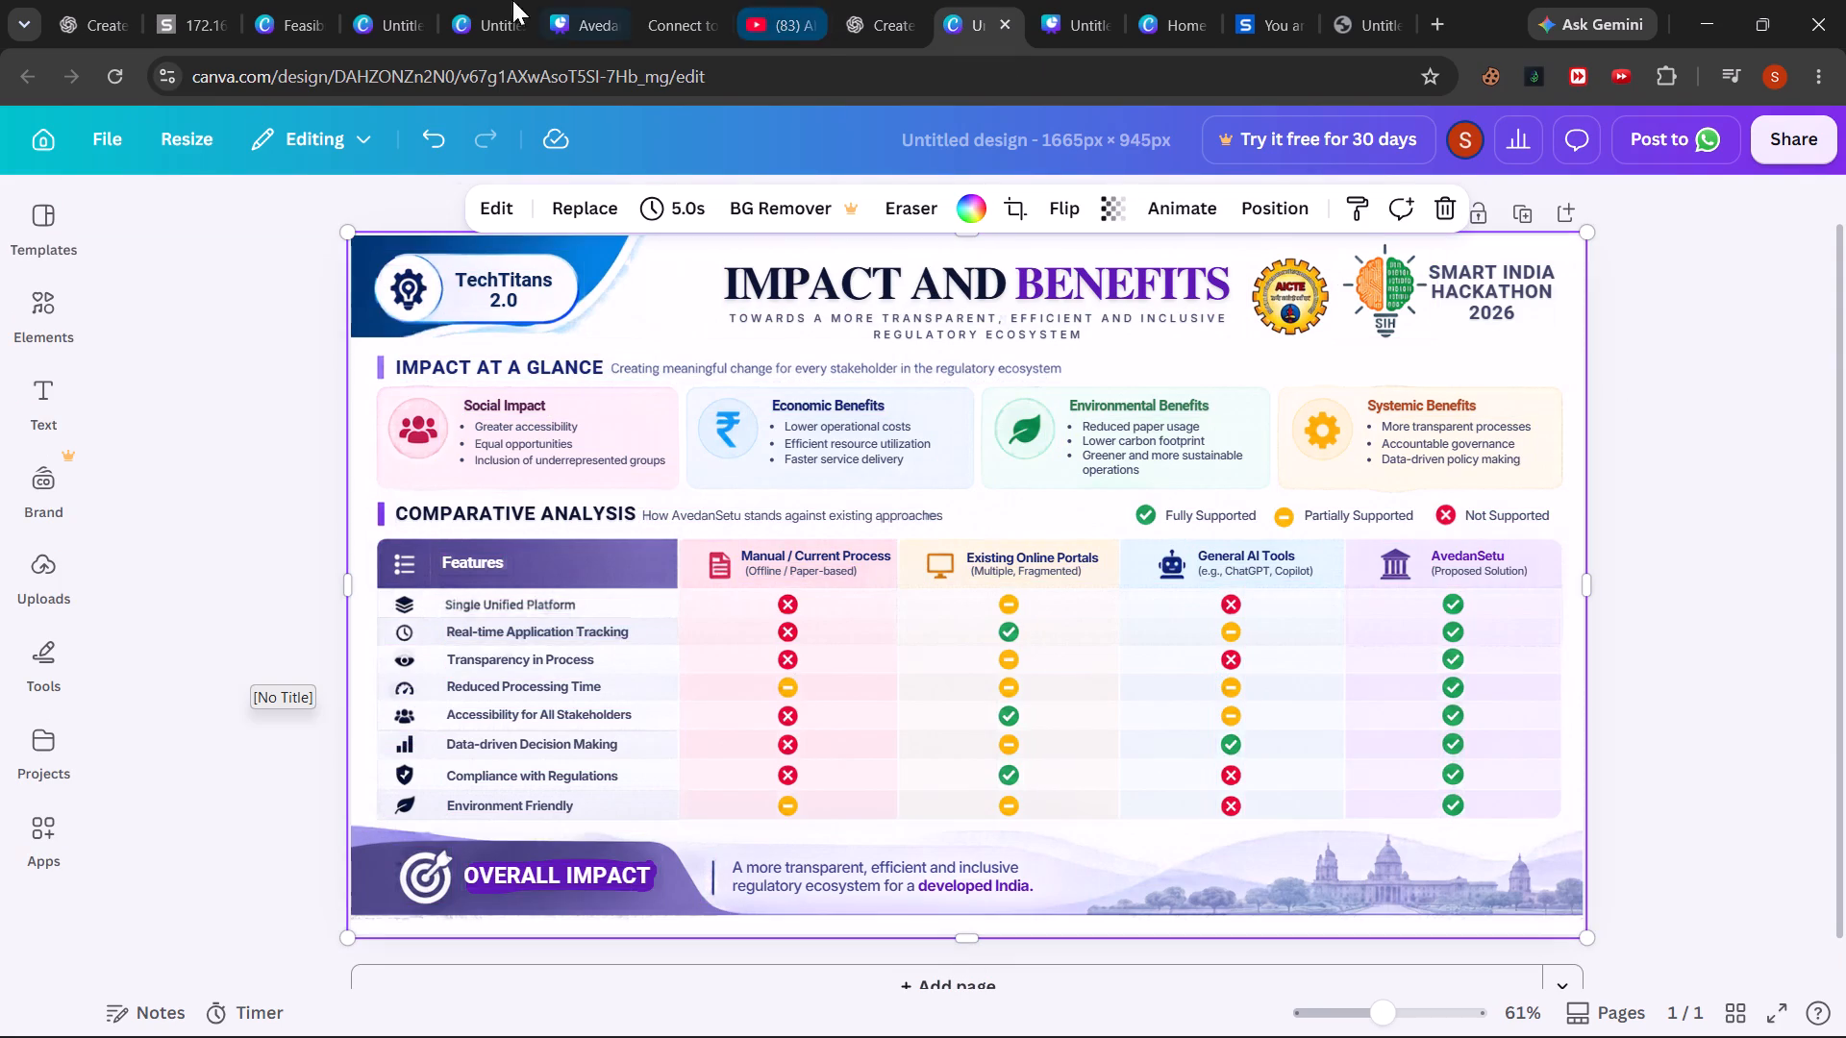
{"action": "left_click", "coordinate": [278, 0]}
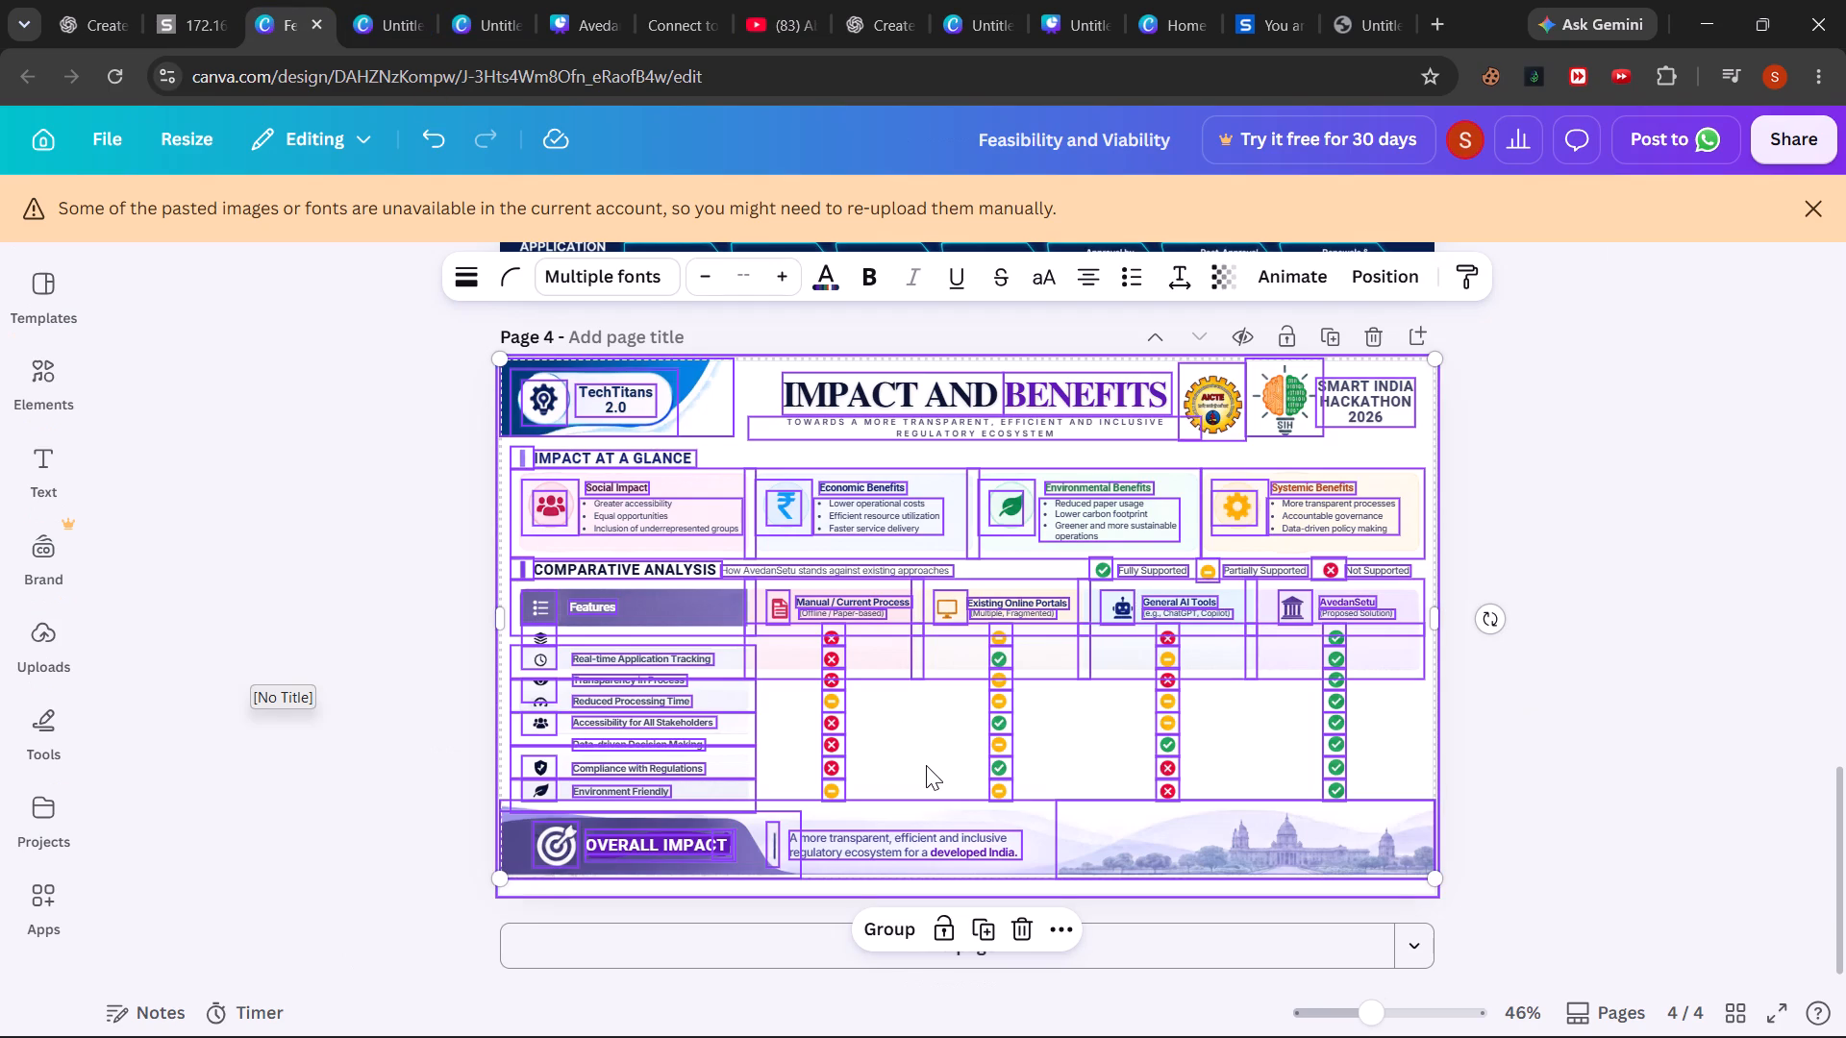
{"action": "left_click", "coordinate": [926, 765]}
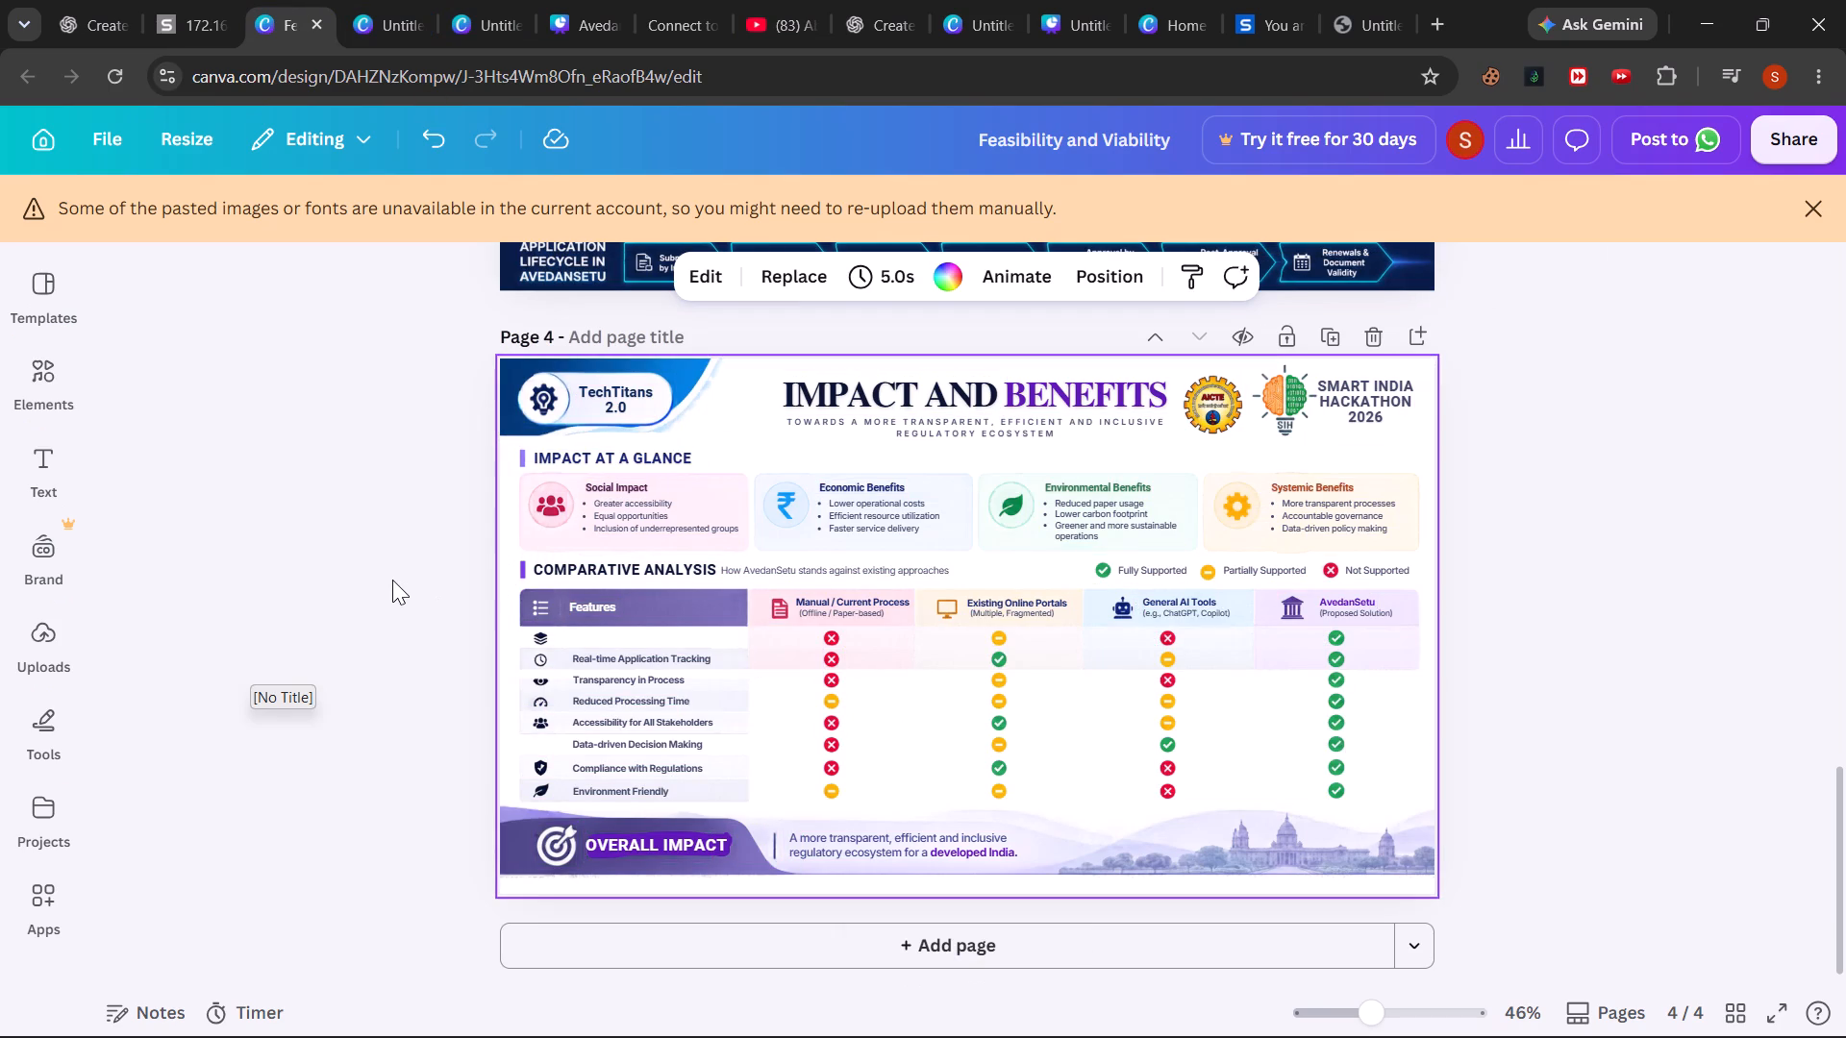
{"action": "key", "text": "ctrl+v"}
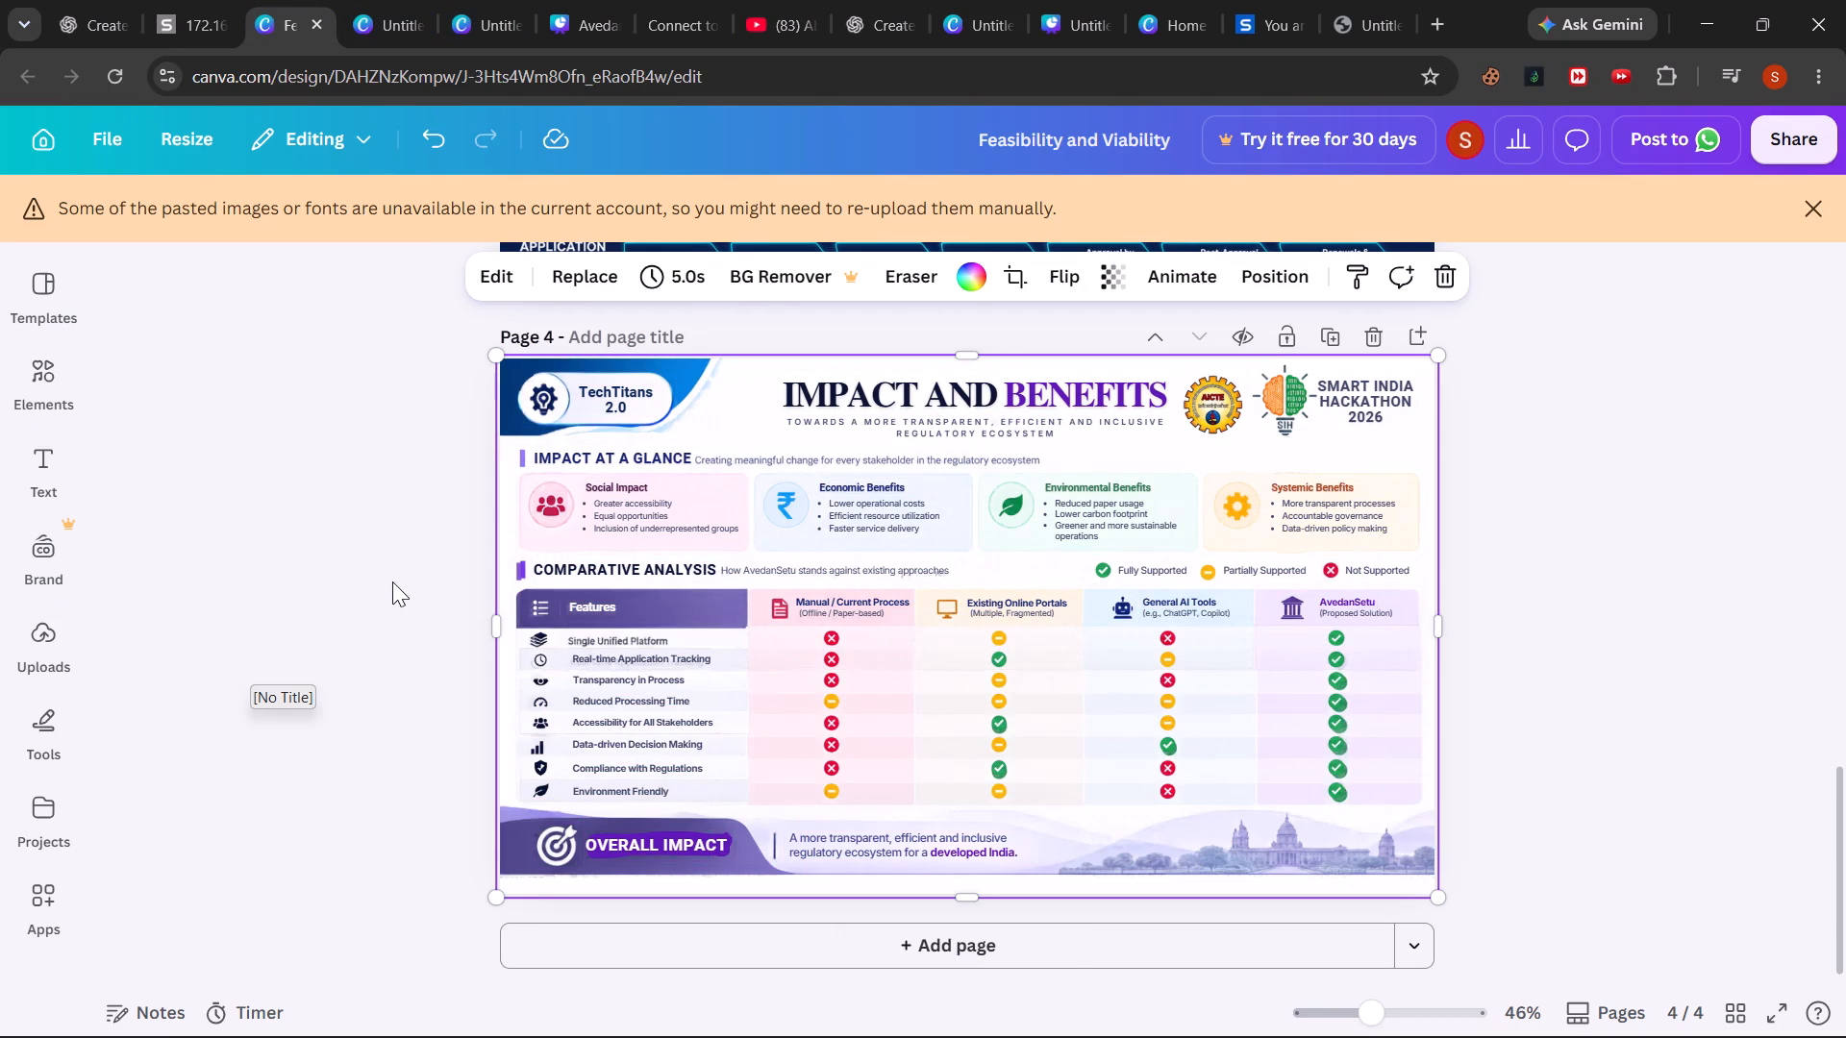
{"action": "left_click", "coordinate": [1535, 648]}
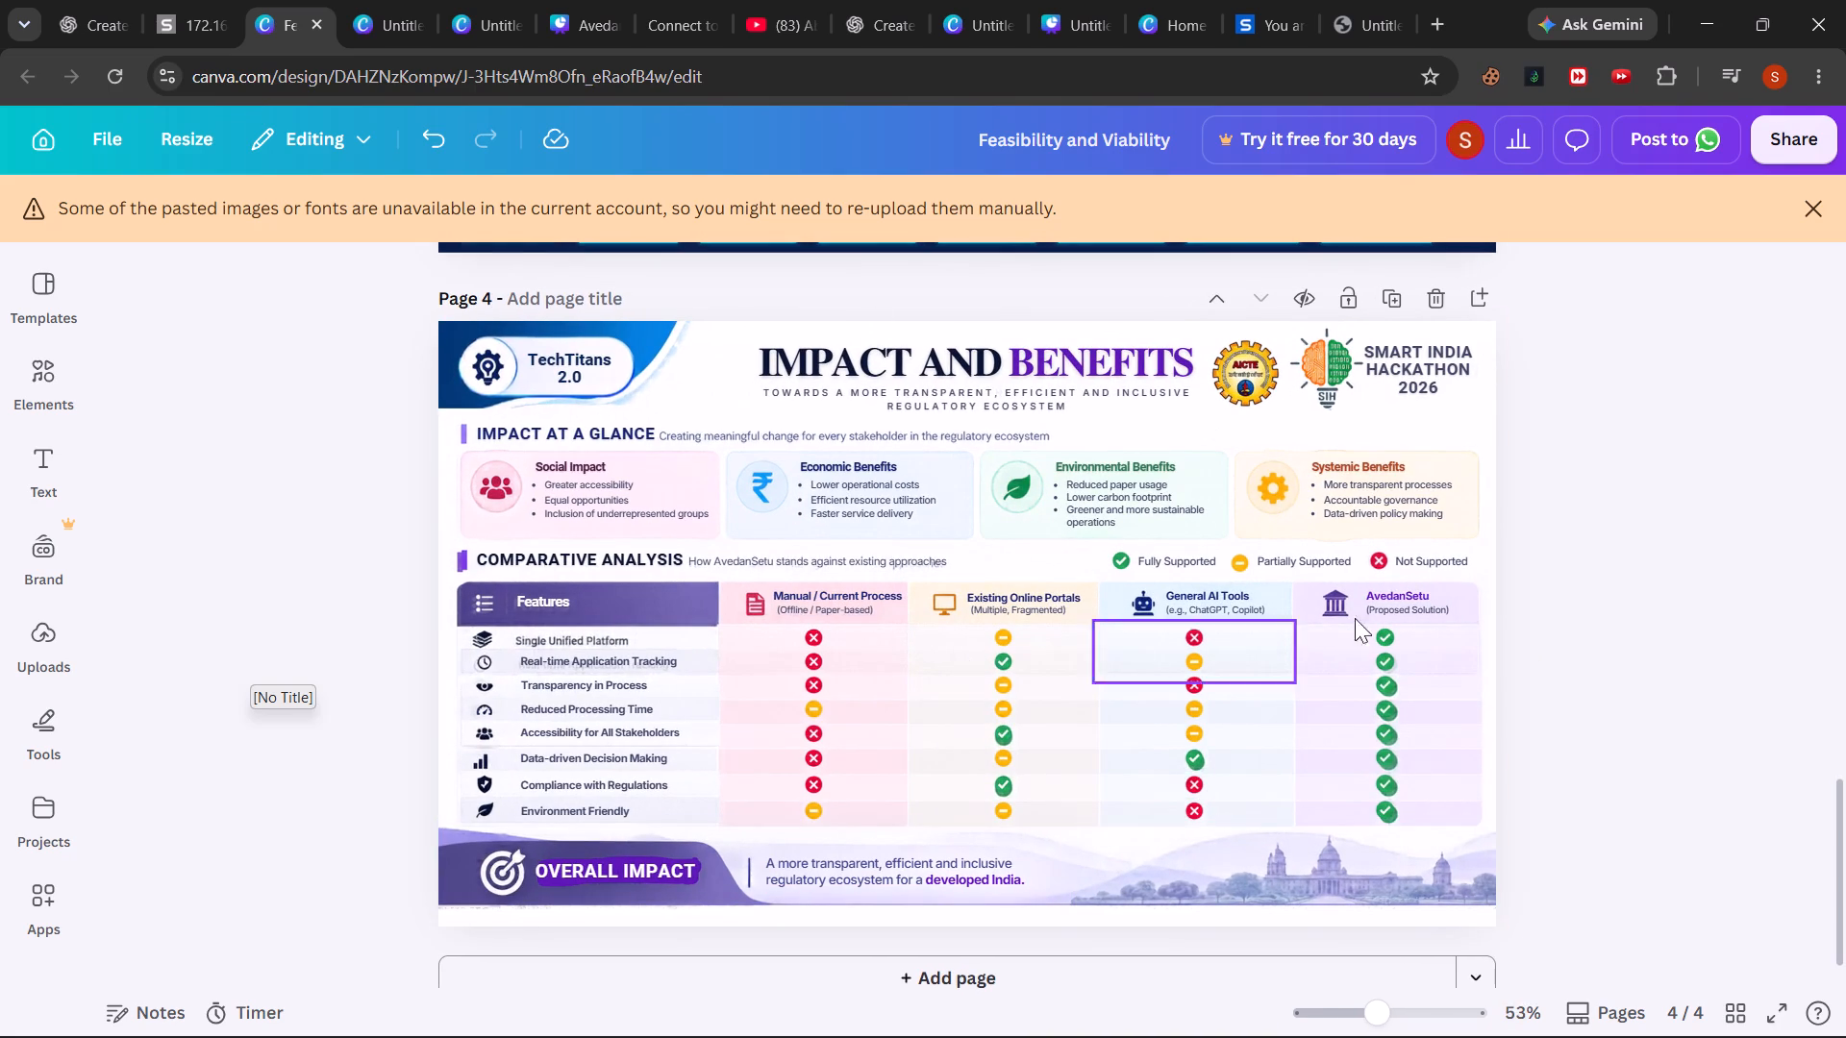
Review all four assembled pages, comparing Impact and Benefits with the Feasibility, Technical Approach and Proposed Solution pages.
{"action": "left_click", "coordinate": [1567, 572]}
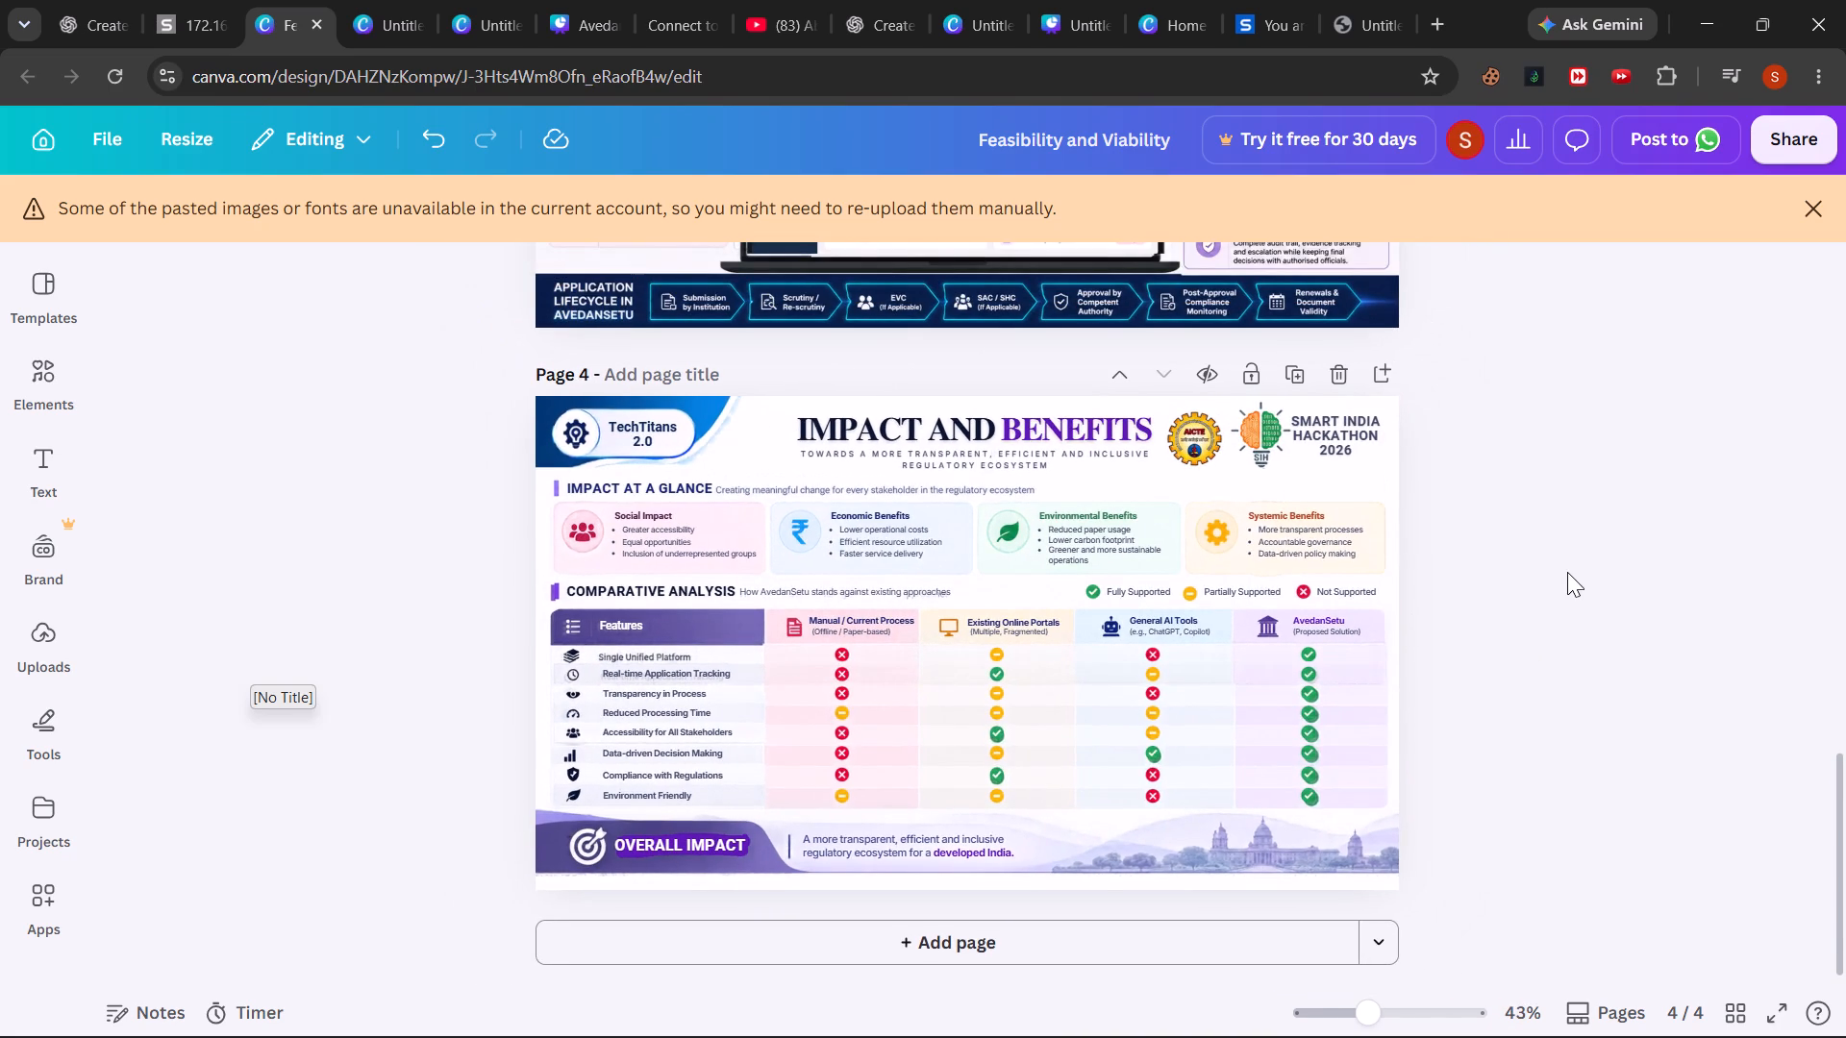
{"action": "scroll", "coordinate": [1567, 572], "scroll_direction": "down", "scroll_amount": 2}
{"action": "scroll", "coordinate": [1567, 572], "scroll_direction": "up", "scroll_amount": 2}
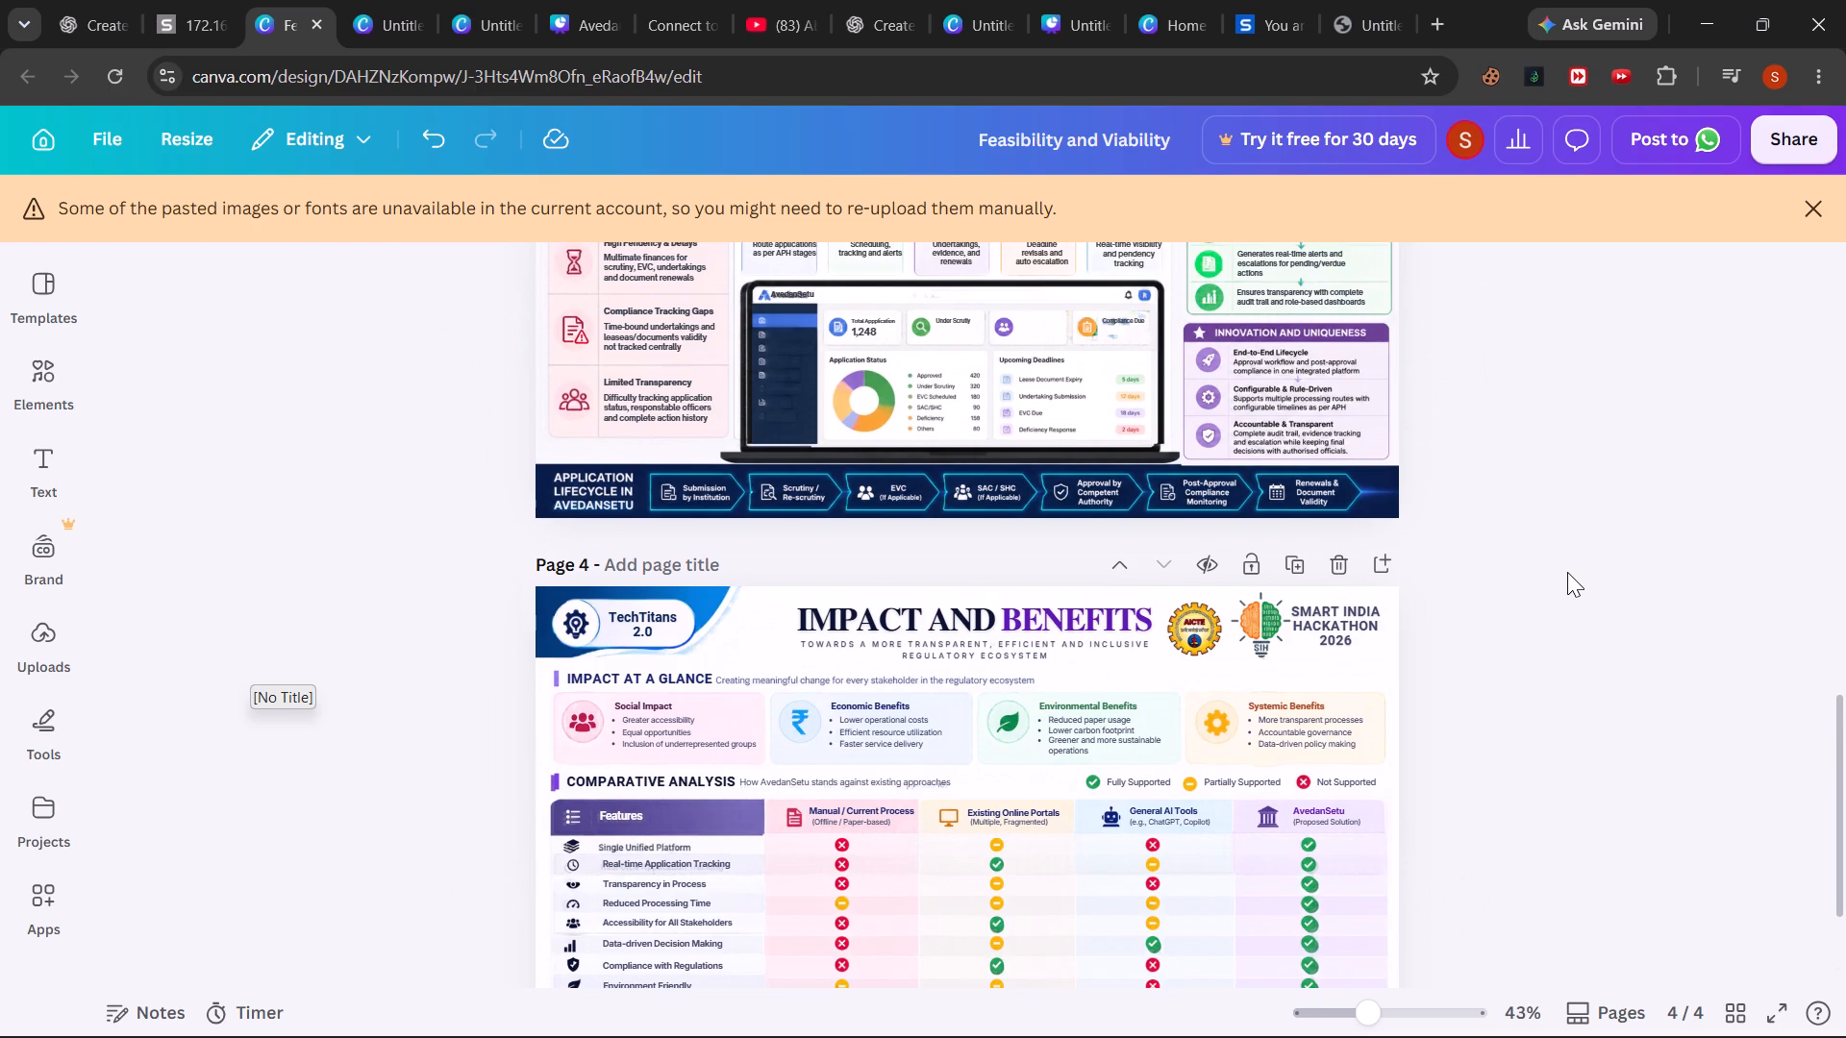
{"action": "scroll", "coordinate": [1567, 572], "scroll_direction": "up", "scroll_amount": 3}
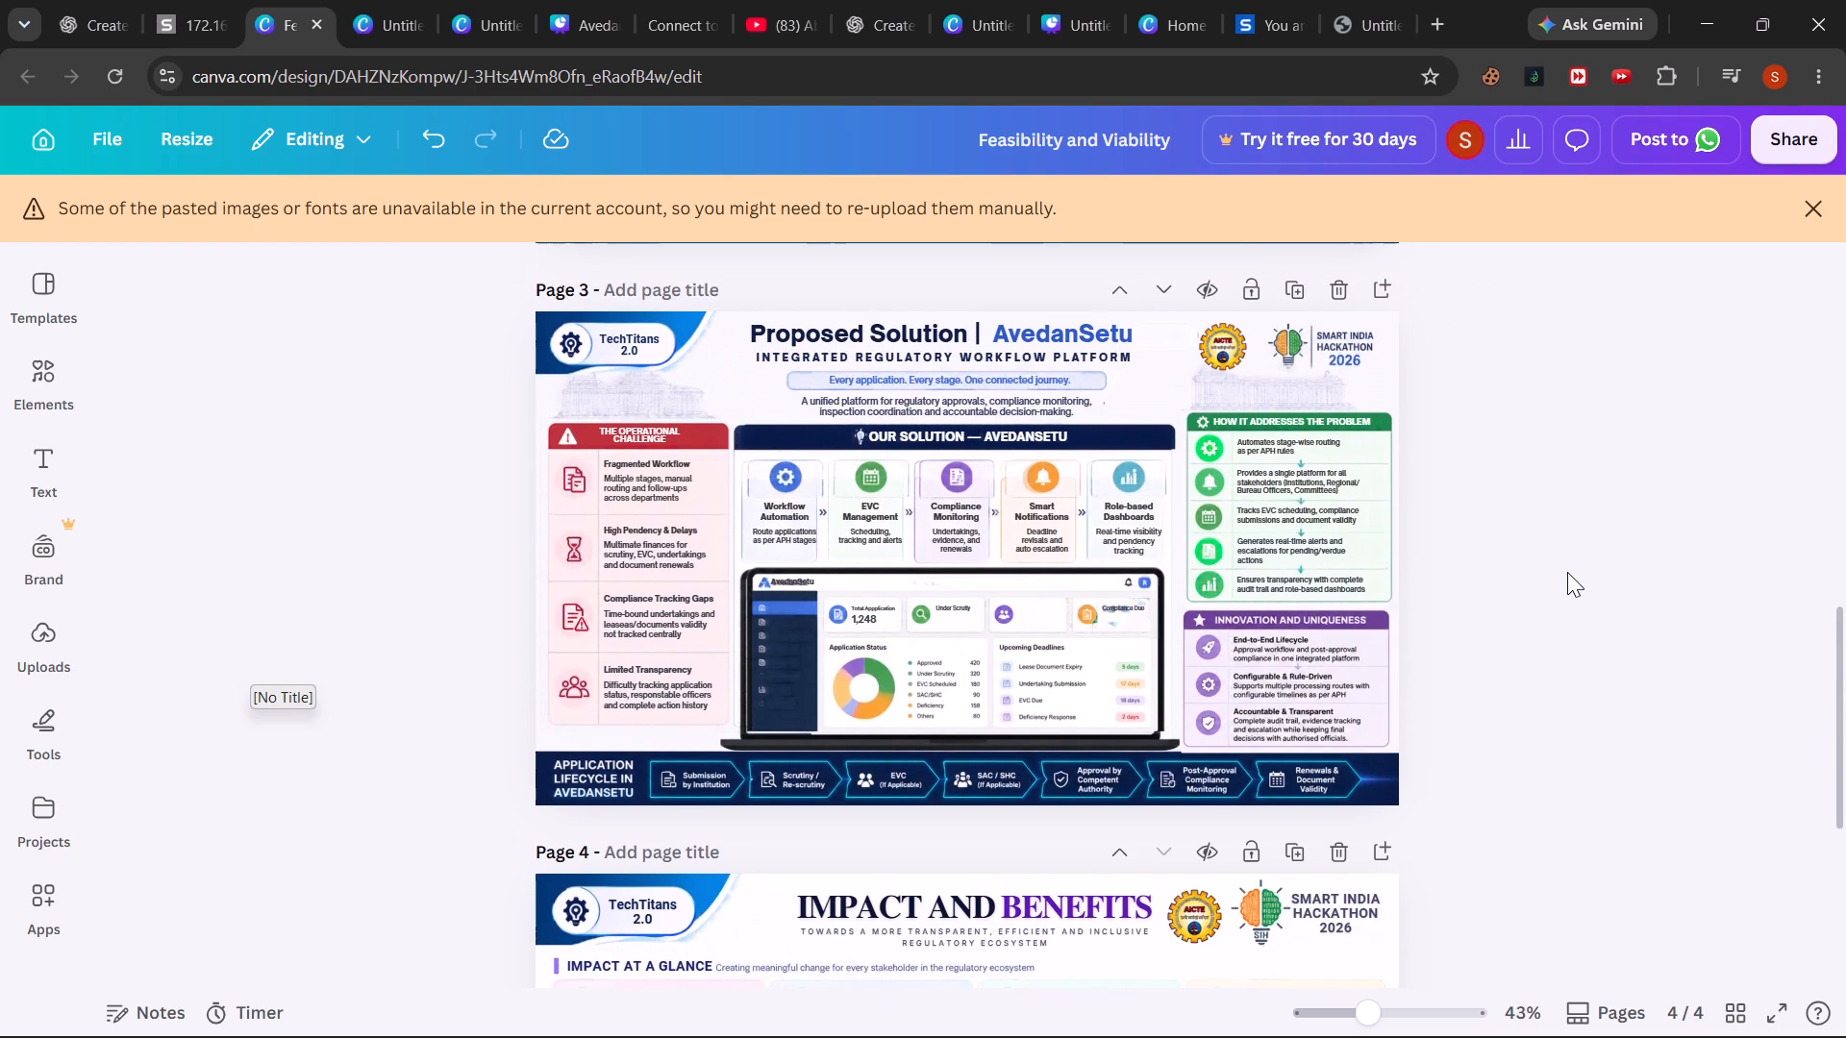
{"action": "scroll", "coordinate": [1567, 572], "scroll_direction": "down", "scroll_amount": 3}
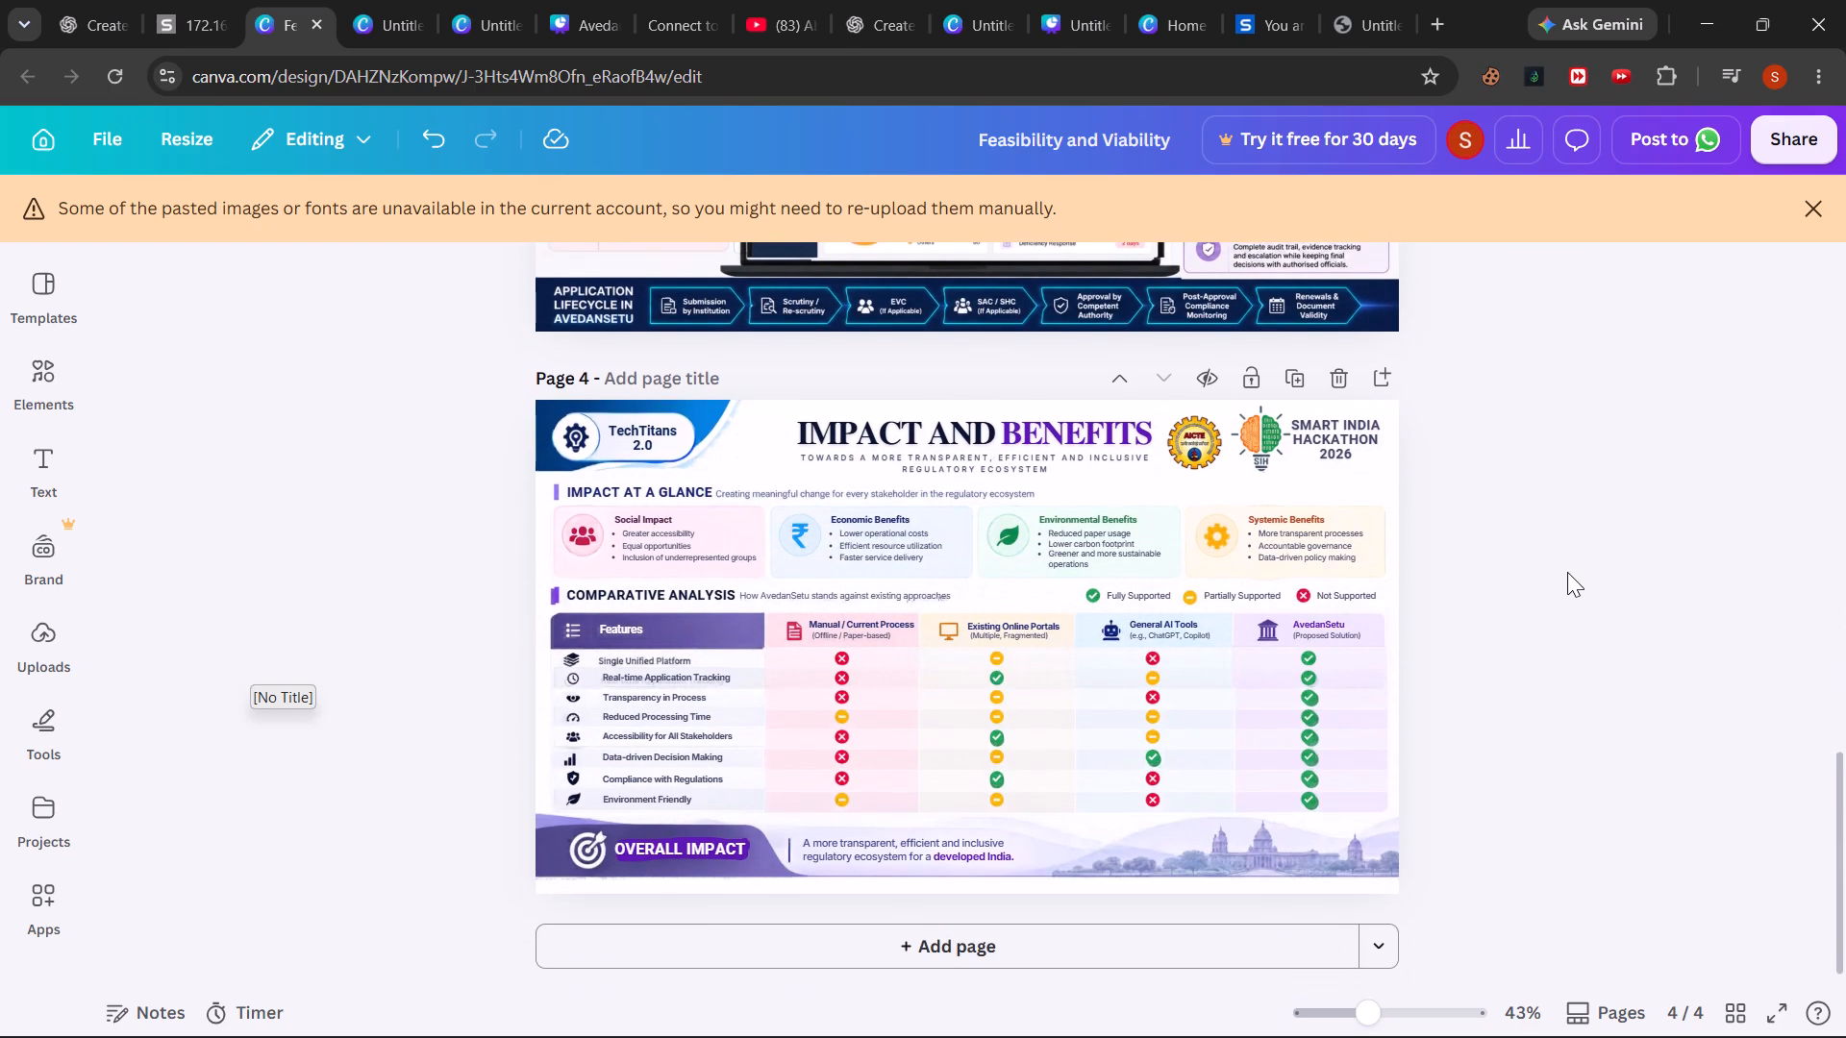
{"action": "scroll", "coordinate": [1567, 572], "scroll_direction": "up", "scroll_amount": 10}
{"action": "scroll", "coordinate": [1567, 572], "scroll_direction": "down", "scroll_amount": 3}
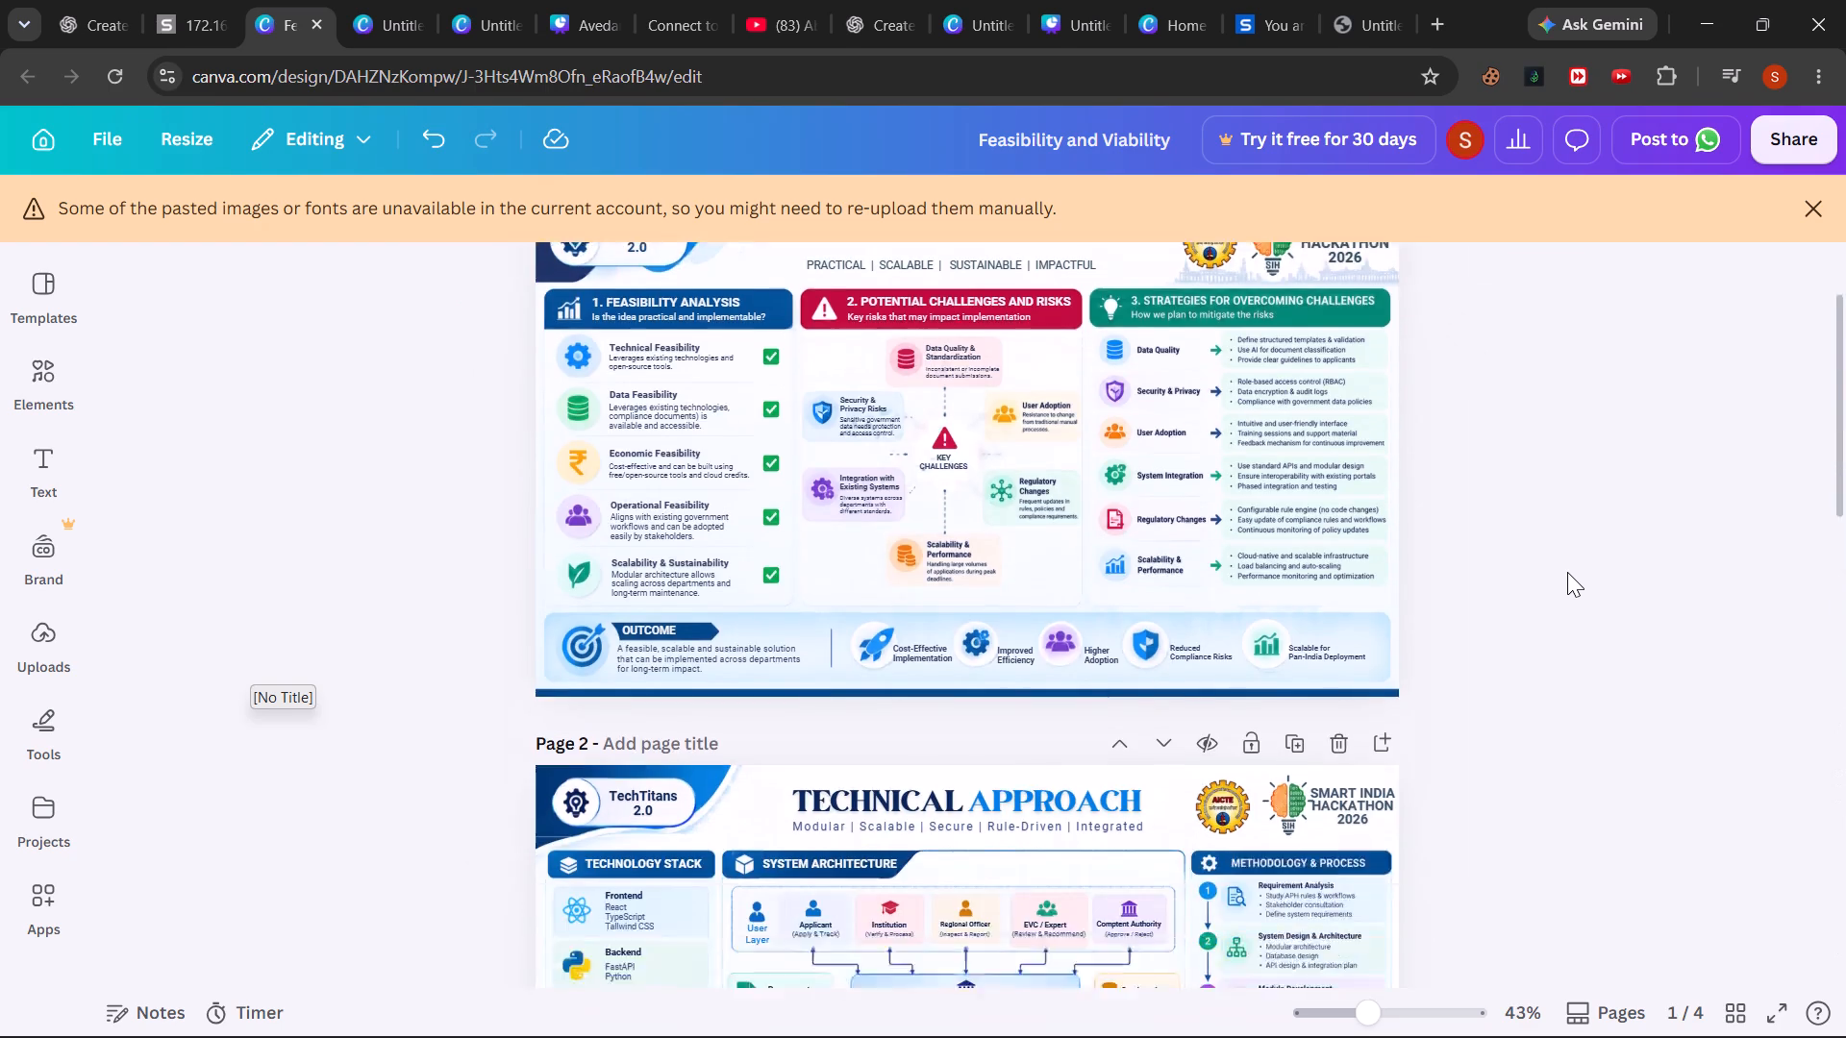
{"action": "scroll", "coordinate": [1567, 572], "scroll_direction": "down", "scroll_amount": 7}
{"action": "scroll", "coordinate": [1567, 572], "scroll_direction": "up", "scroll_amount": 6}
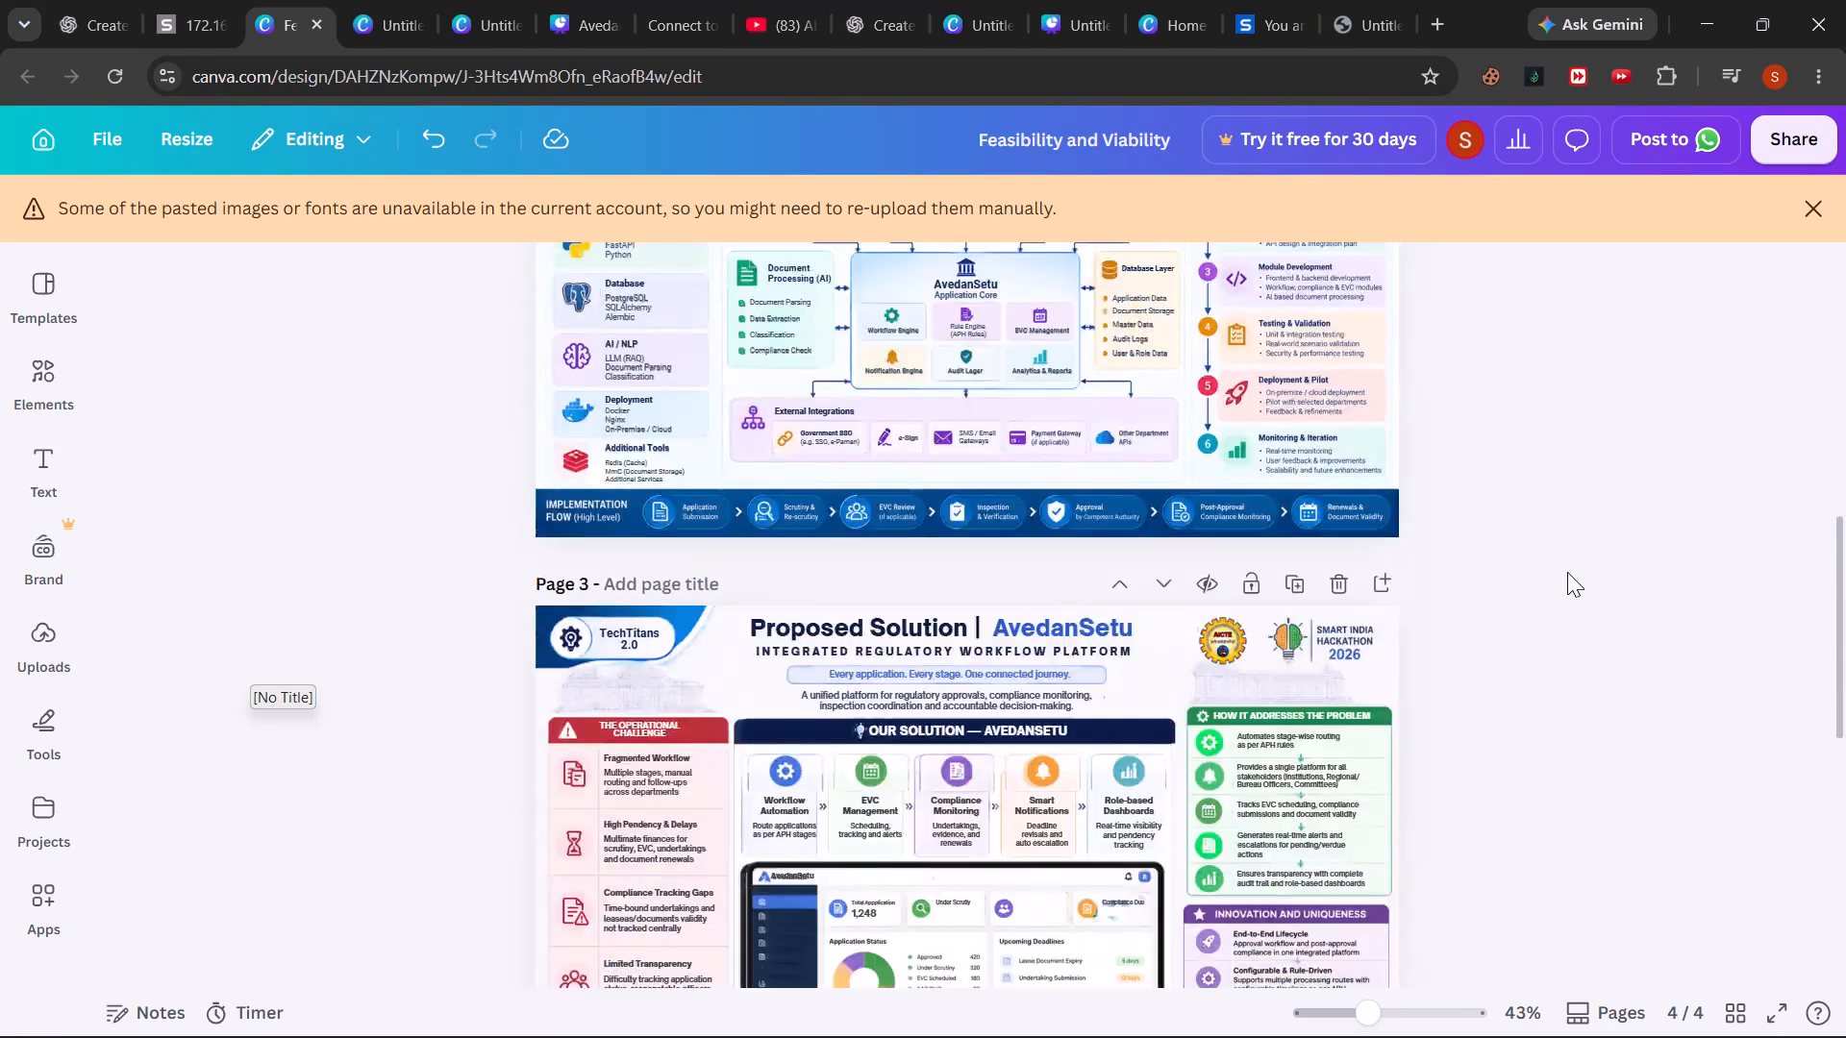
{"action": "scroll", "coordinate": [1567, 572], "scroll_direction": "down", "scroll_amount": 8}
{"action": "scroll", "coordinate": [1567, 572], "scroll_direction": "up", "scroll_amount": 7}
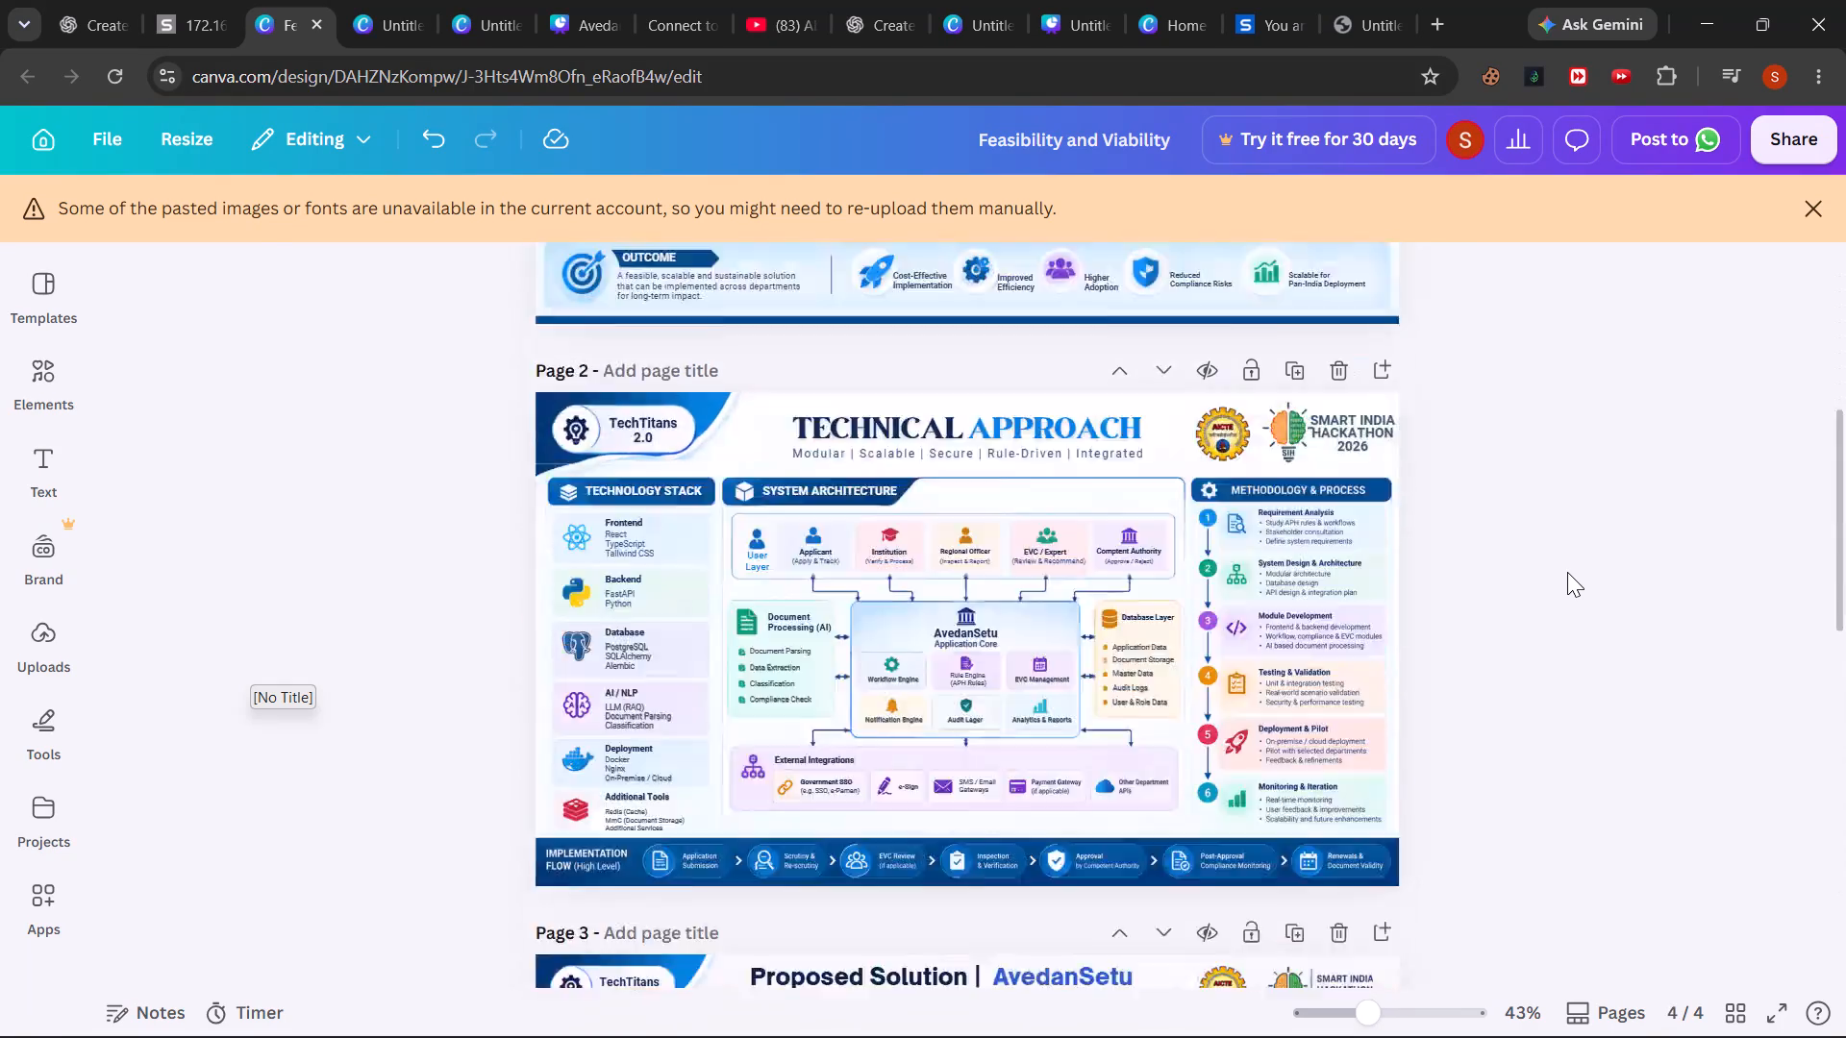
{"action": "scroll", "coordinate": [1567, 572], "scroll_direction": "down", "scroll_amount": 9}
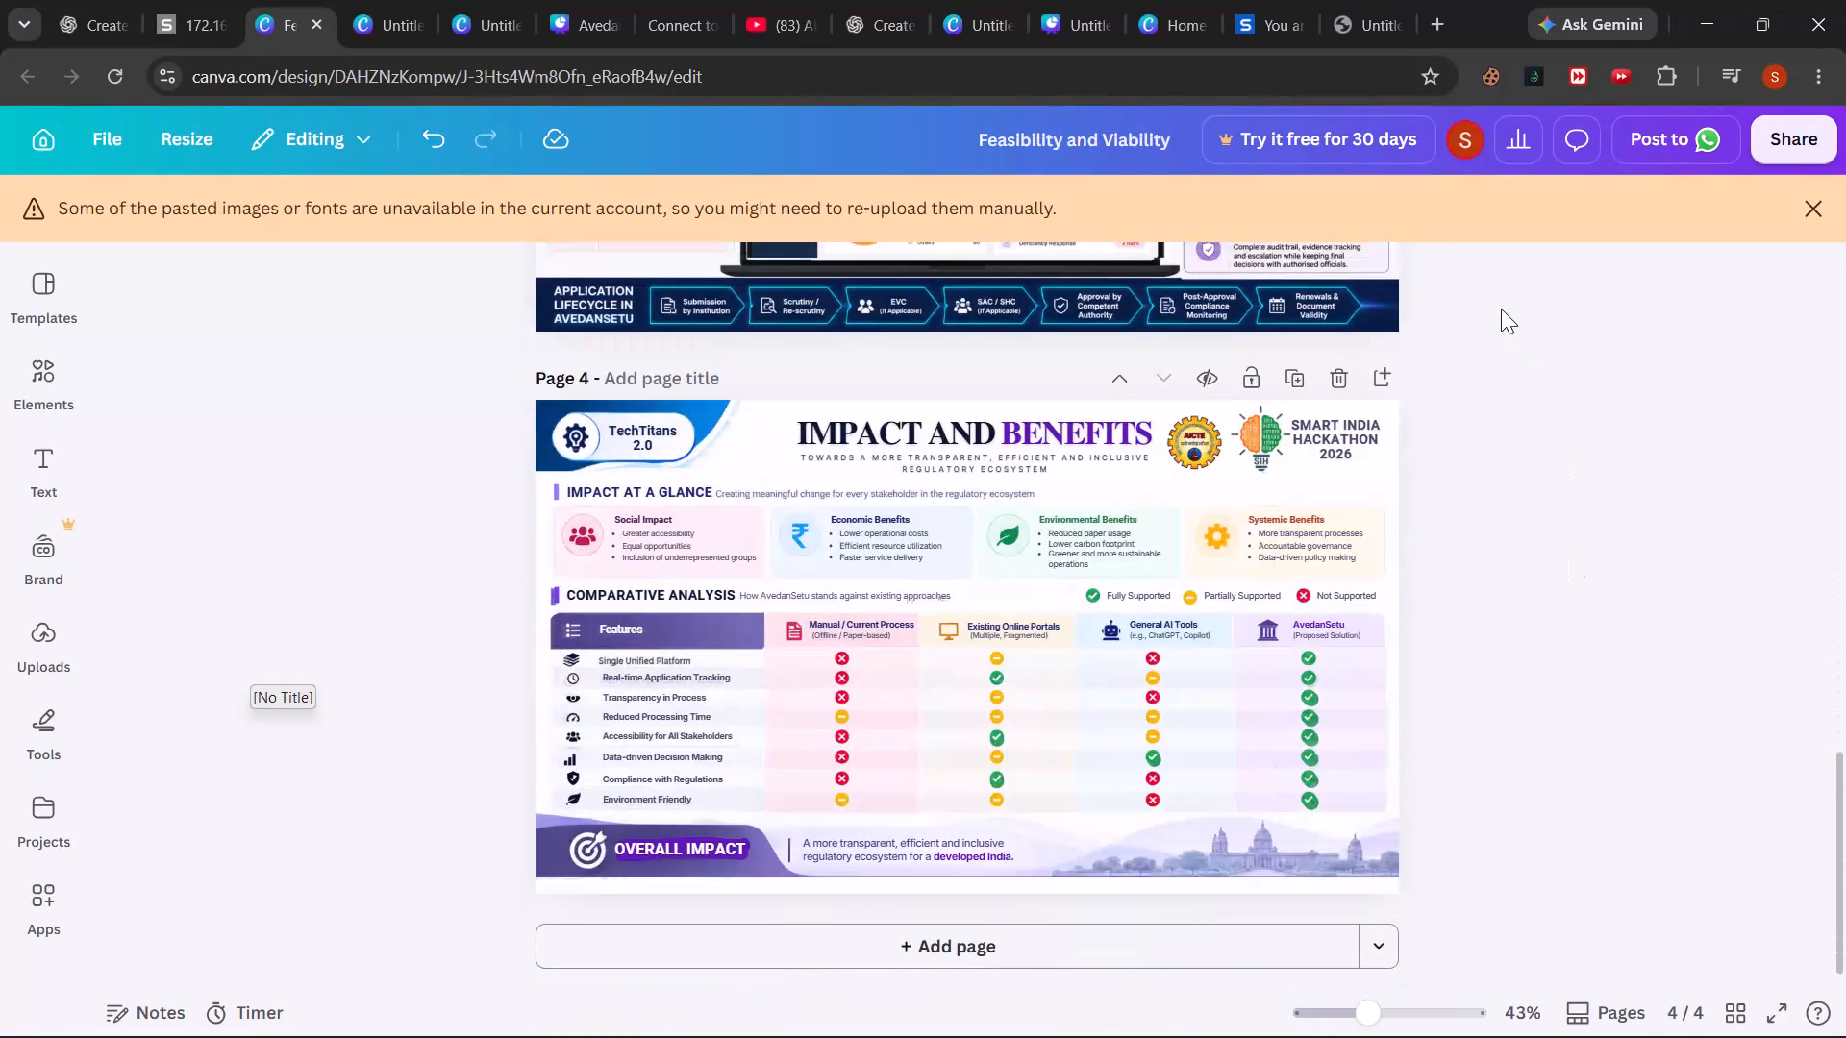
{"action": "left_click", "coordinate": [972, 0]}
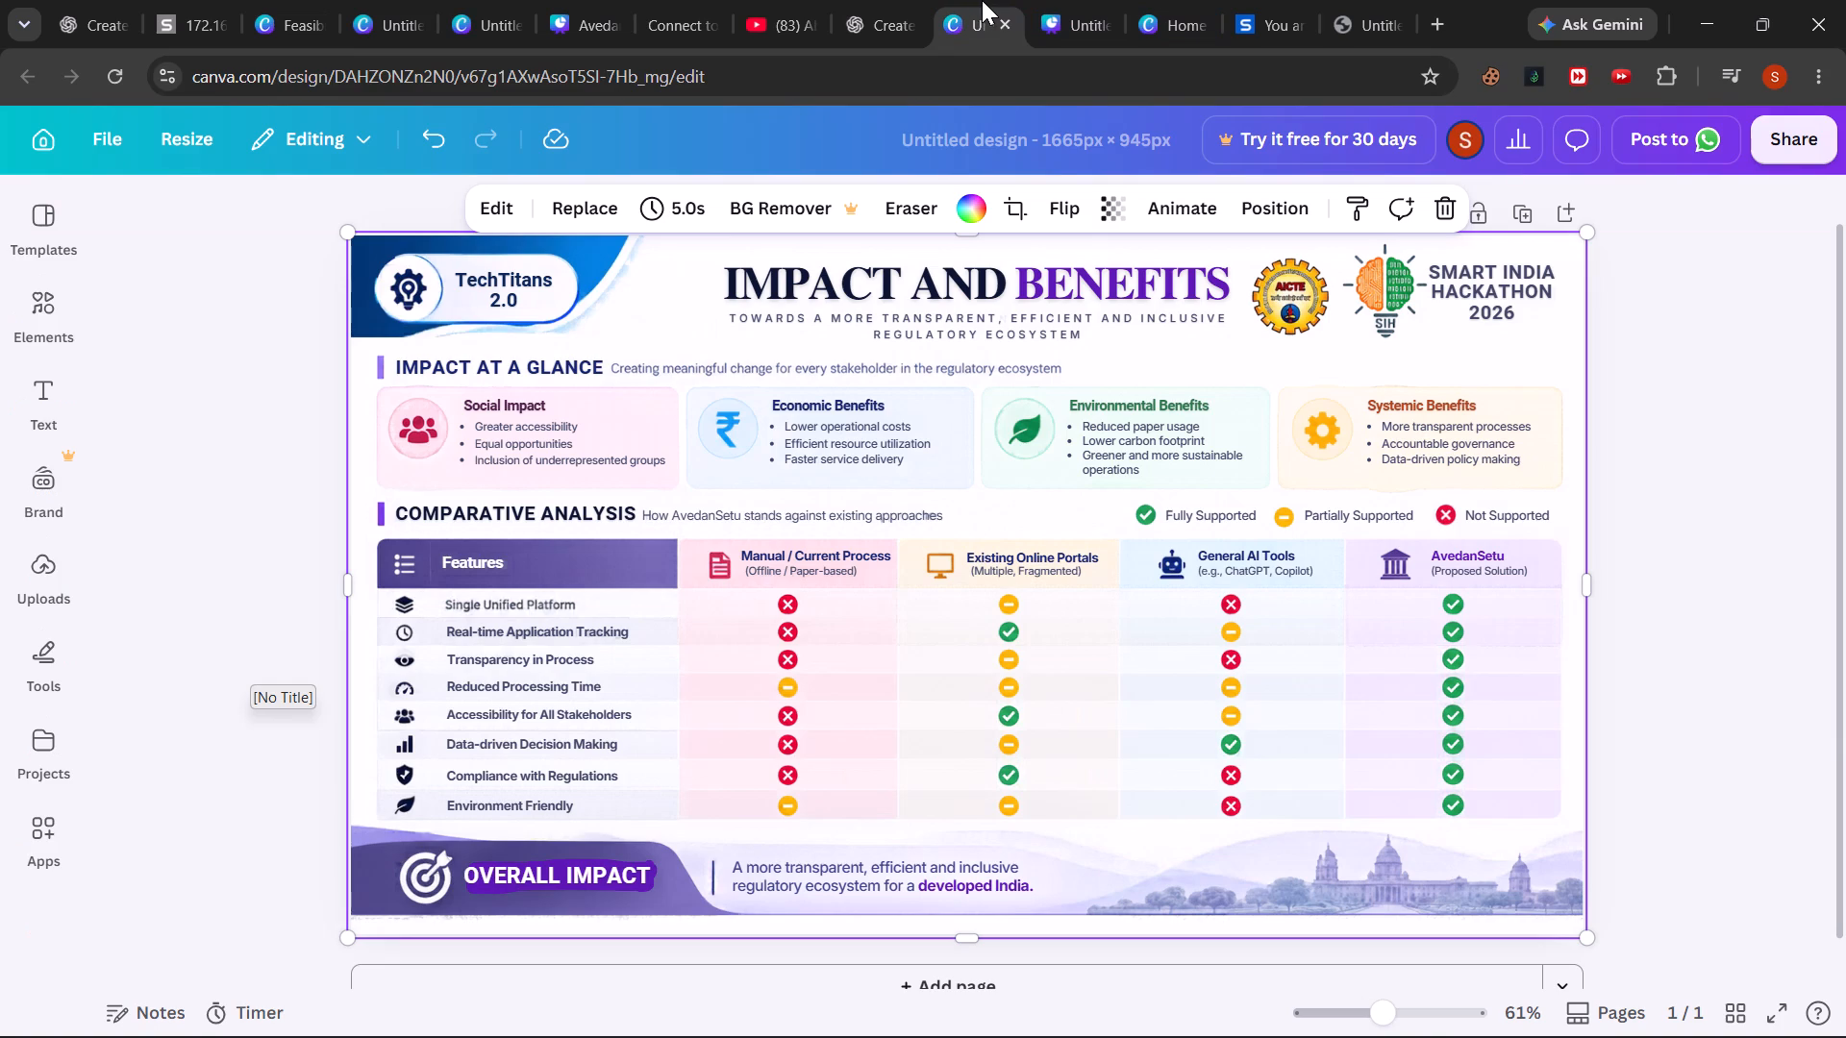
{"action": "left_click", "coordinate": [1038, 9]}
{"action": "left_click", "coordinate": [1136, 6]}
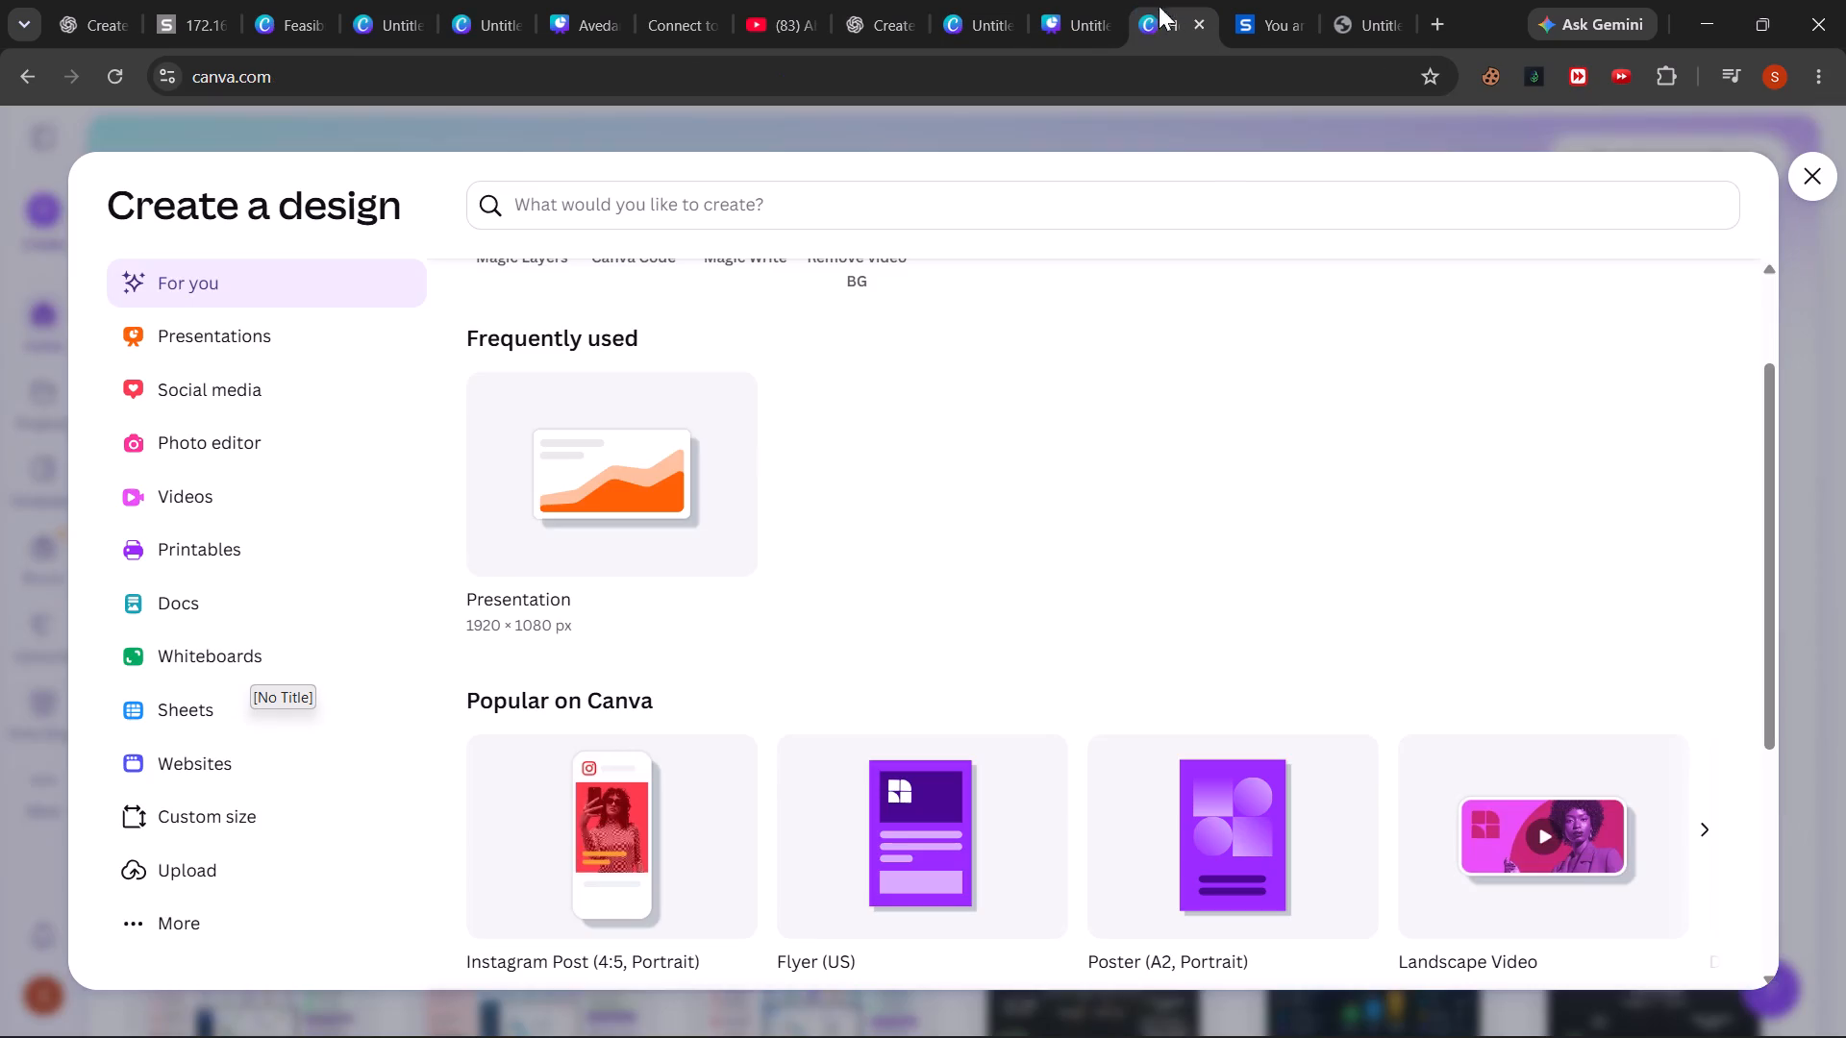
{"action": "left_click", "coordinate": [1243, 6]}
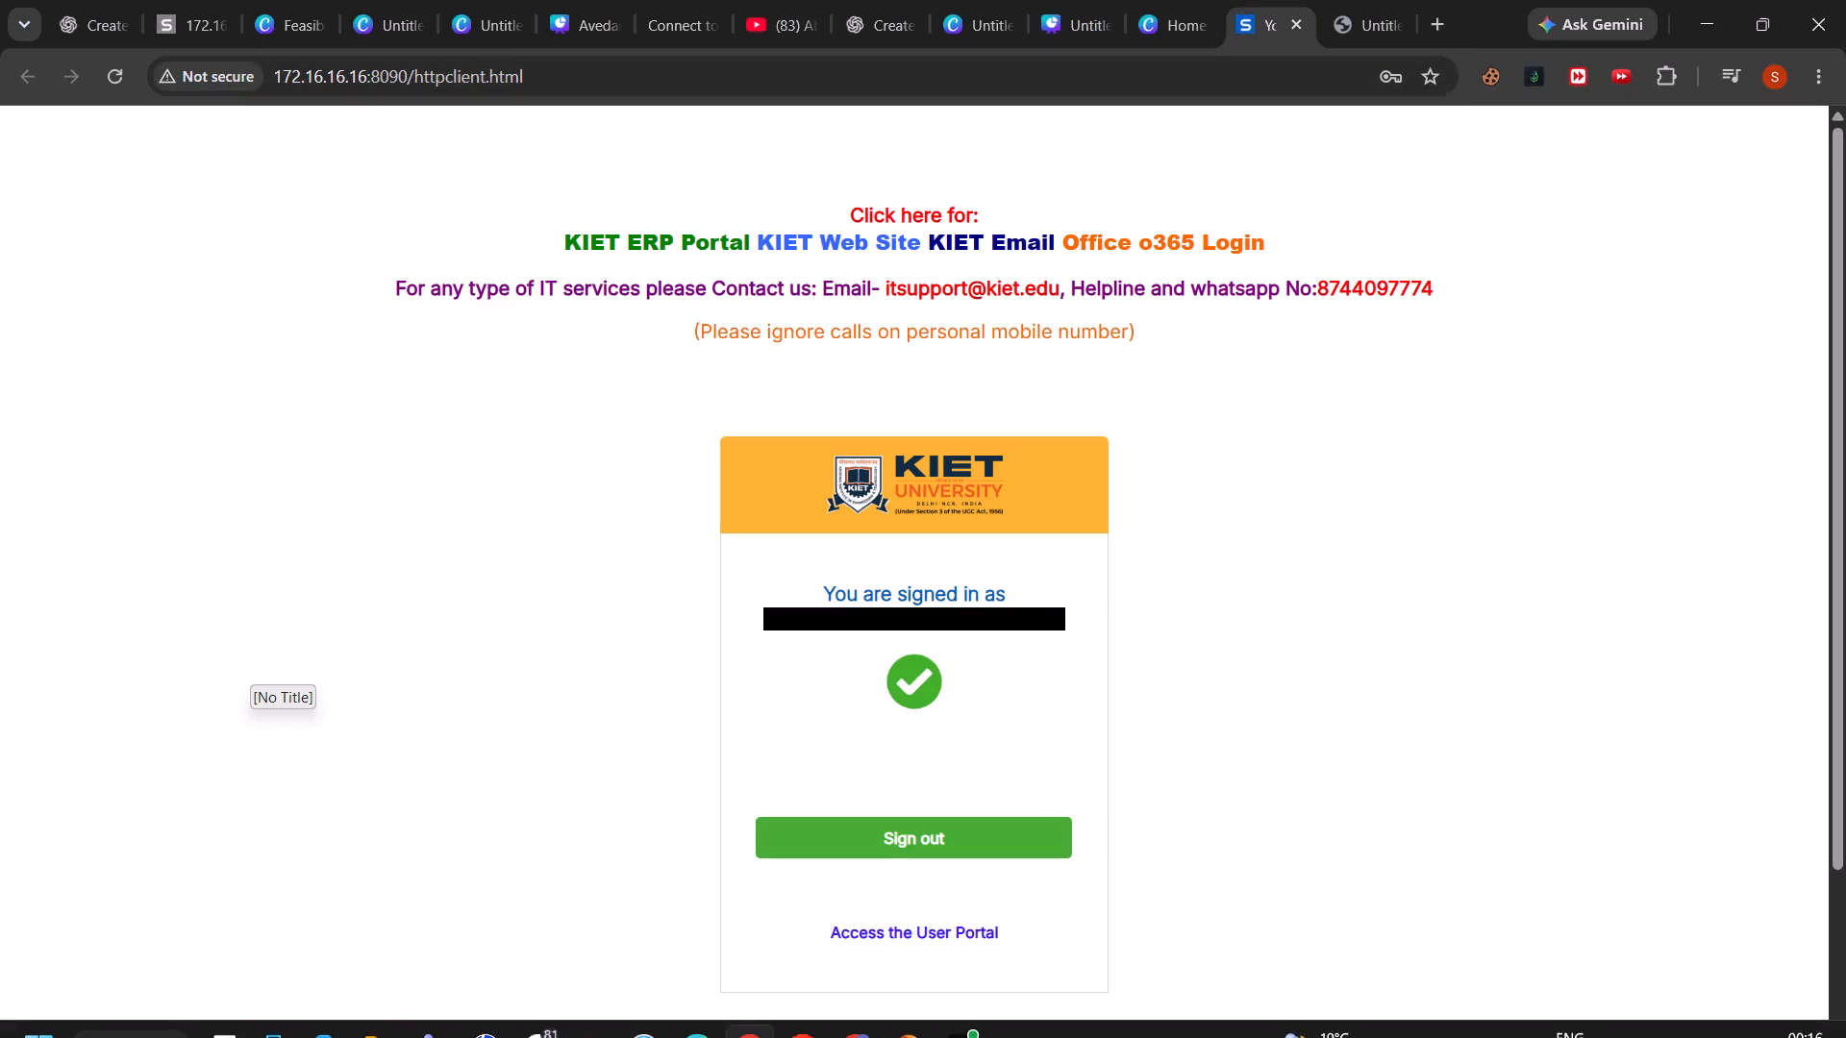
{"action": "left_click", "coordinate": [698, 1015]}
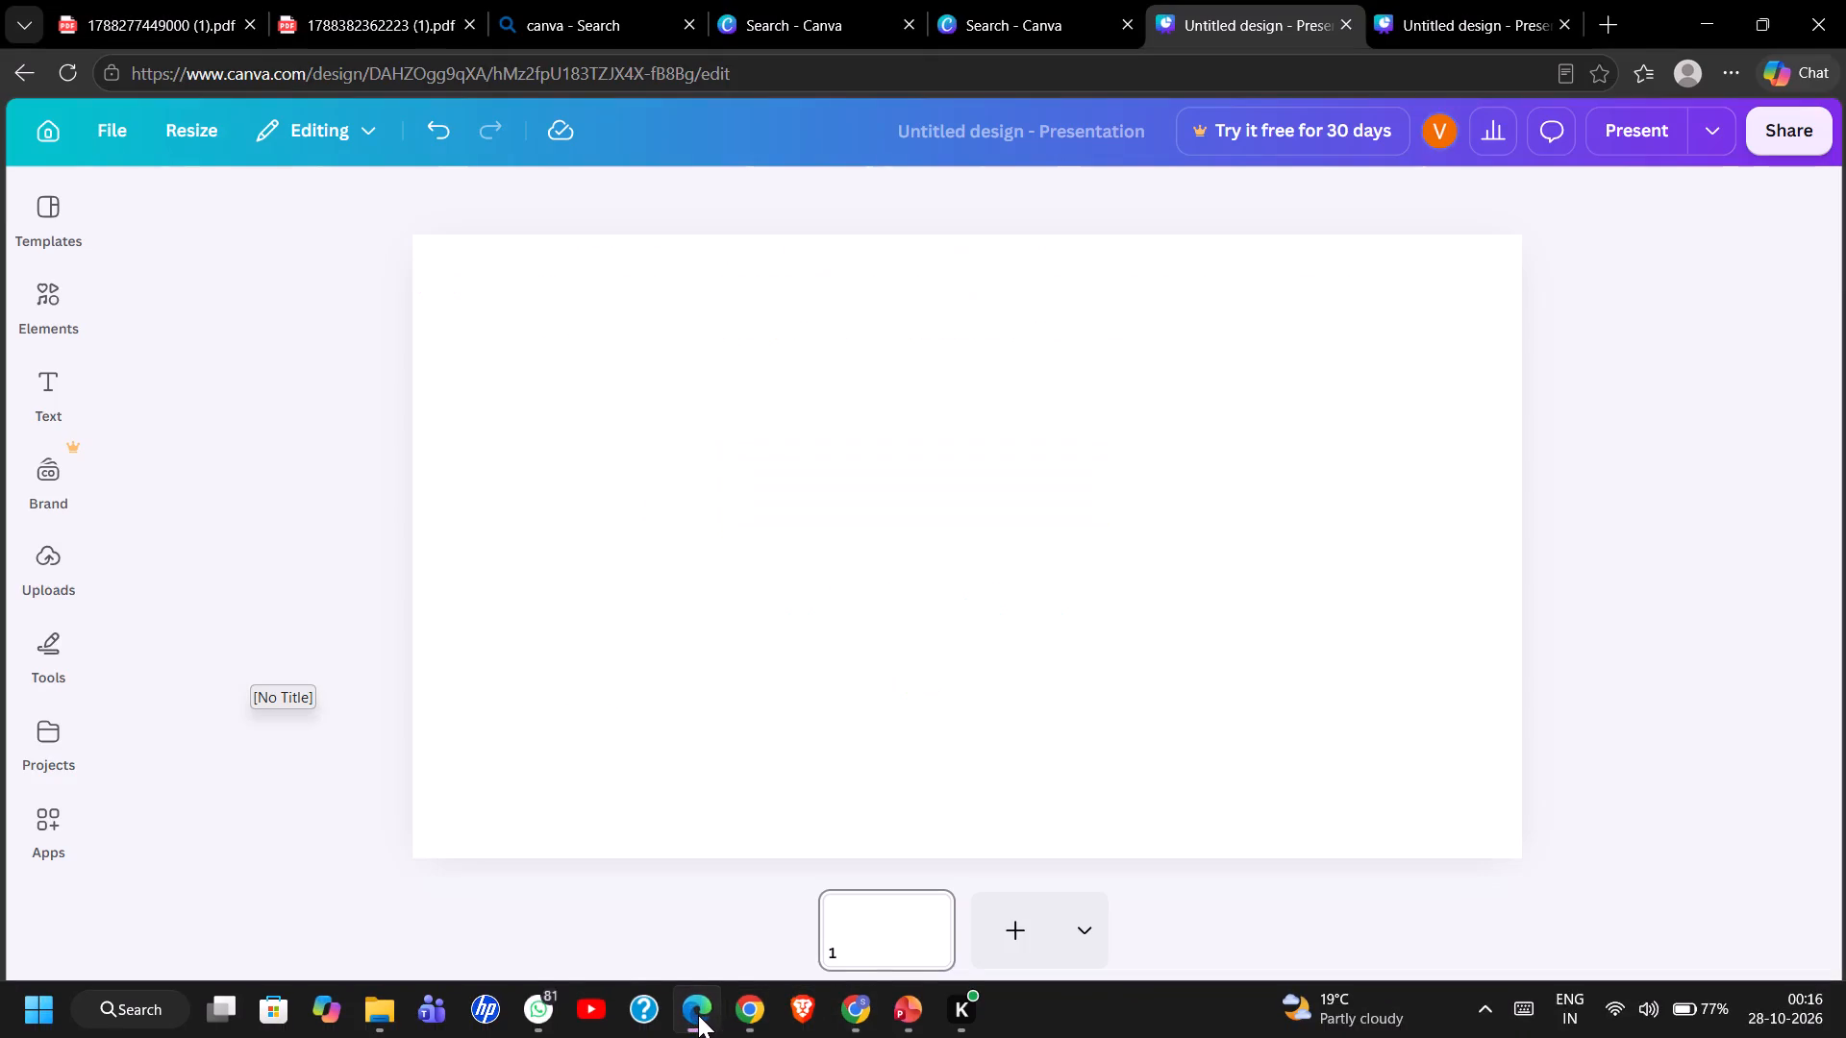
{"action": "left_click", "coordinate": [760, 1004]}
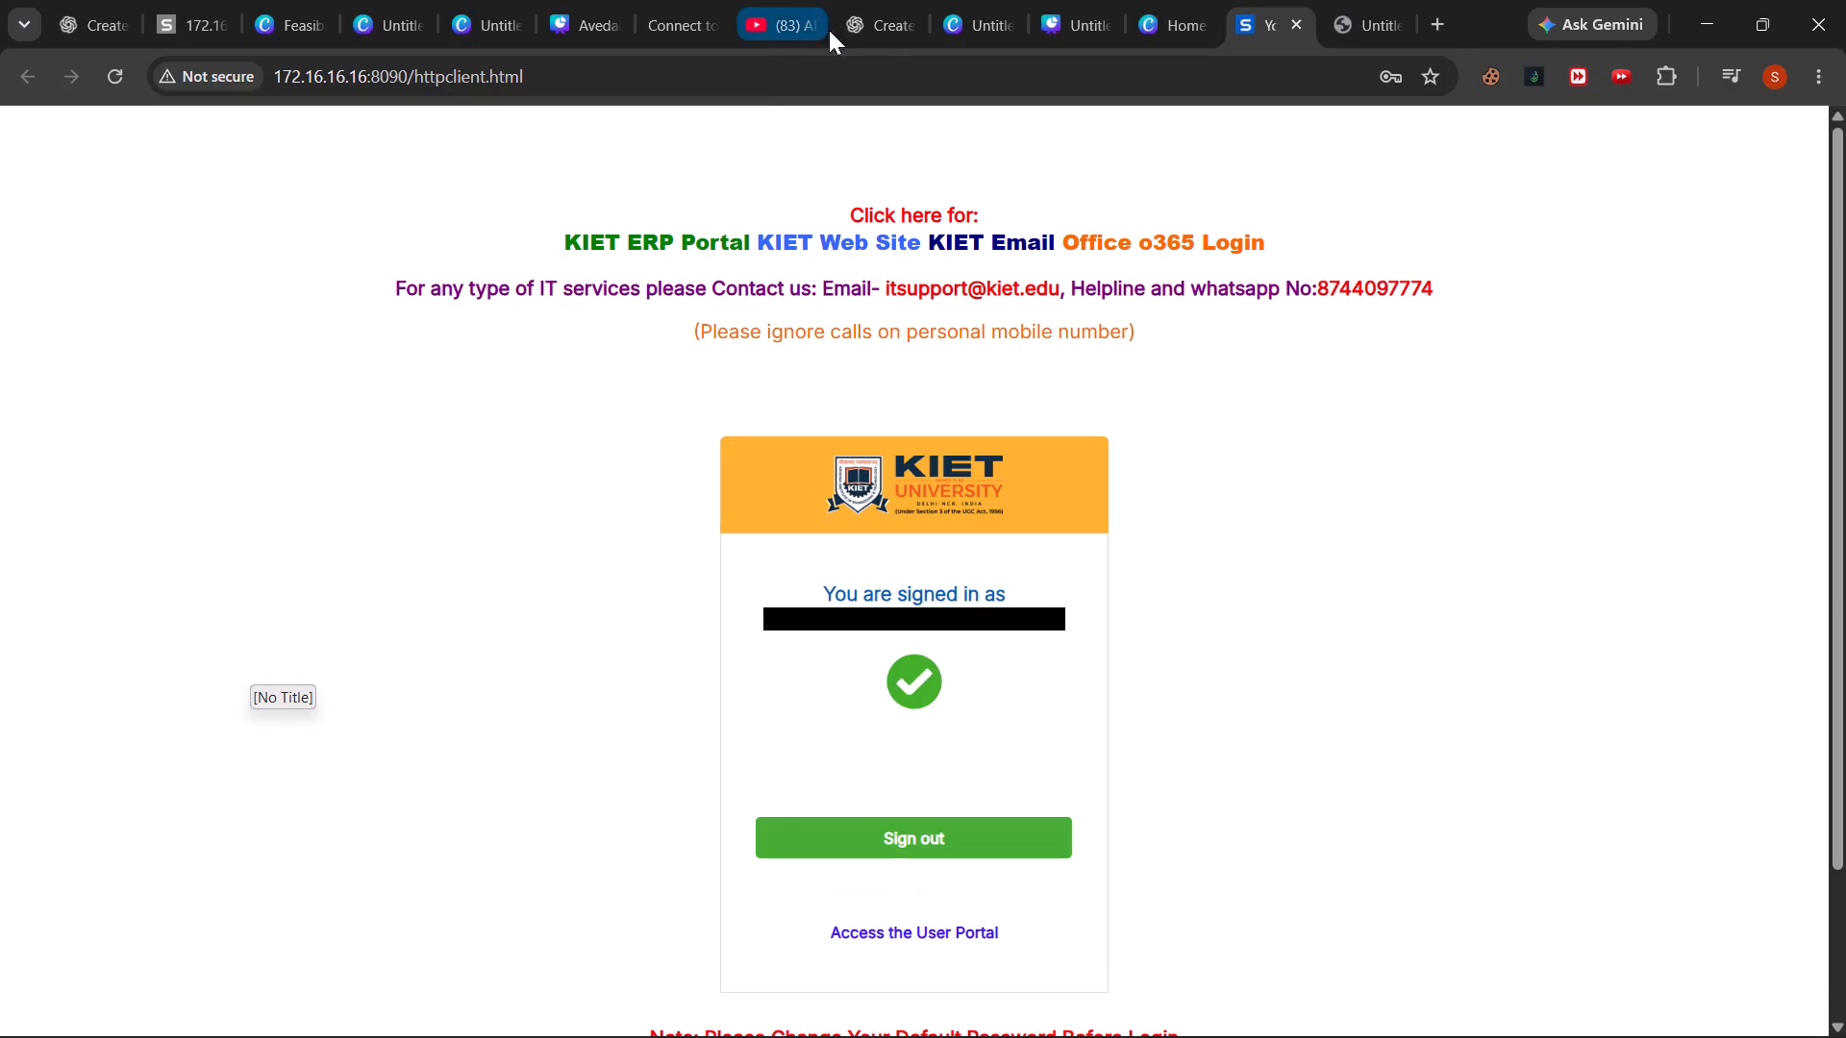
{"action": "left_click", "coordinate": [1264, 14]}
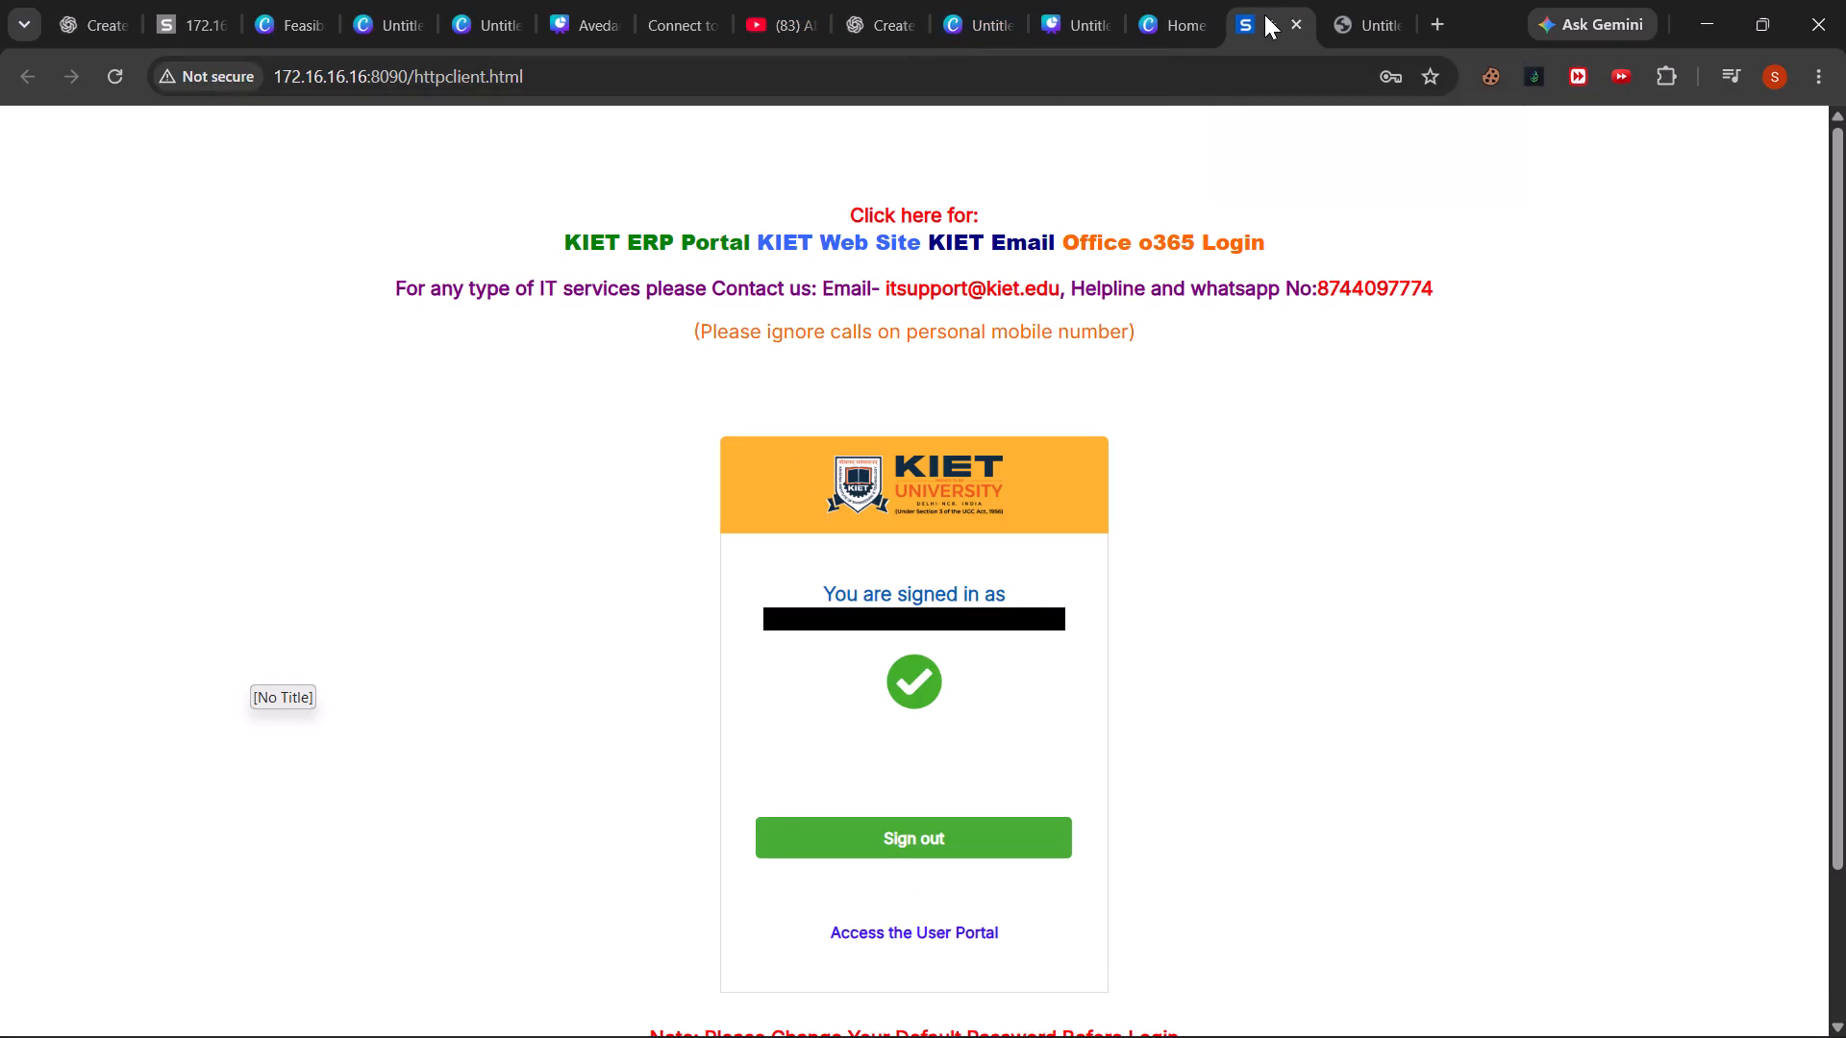
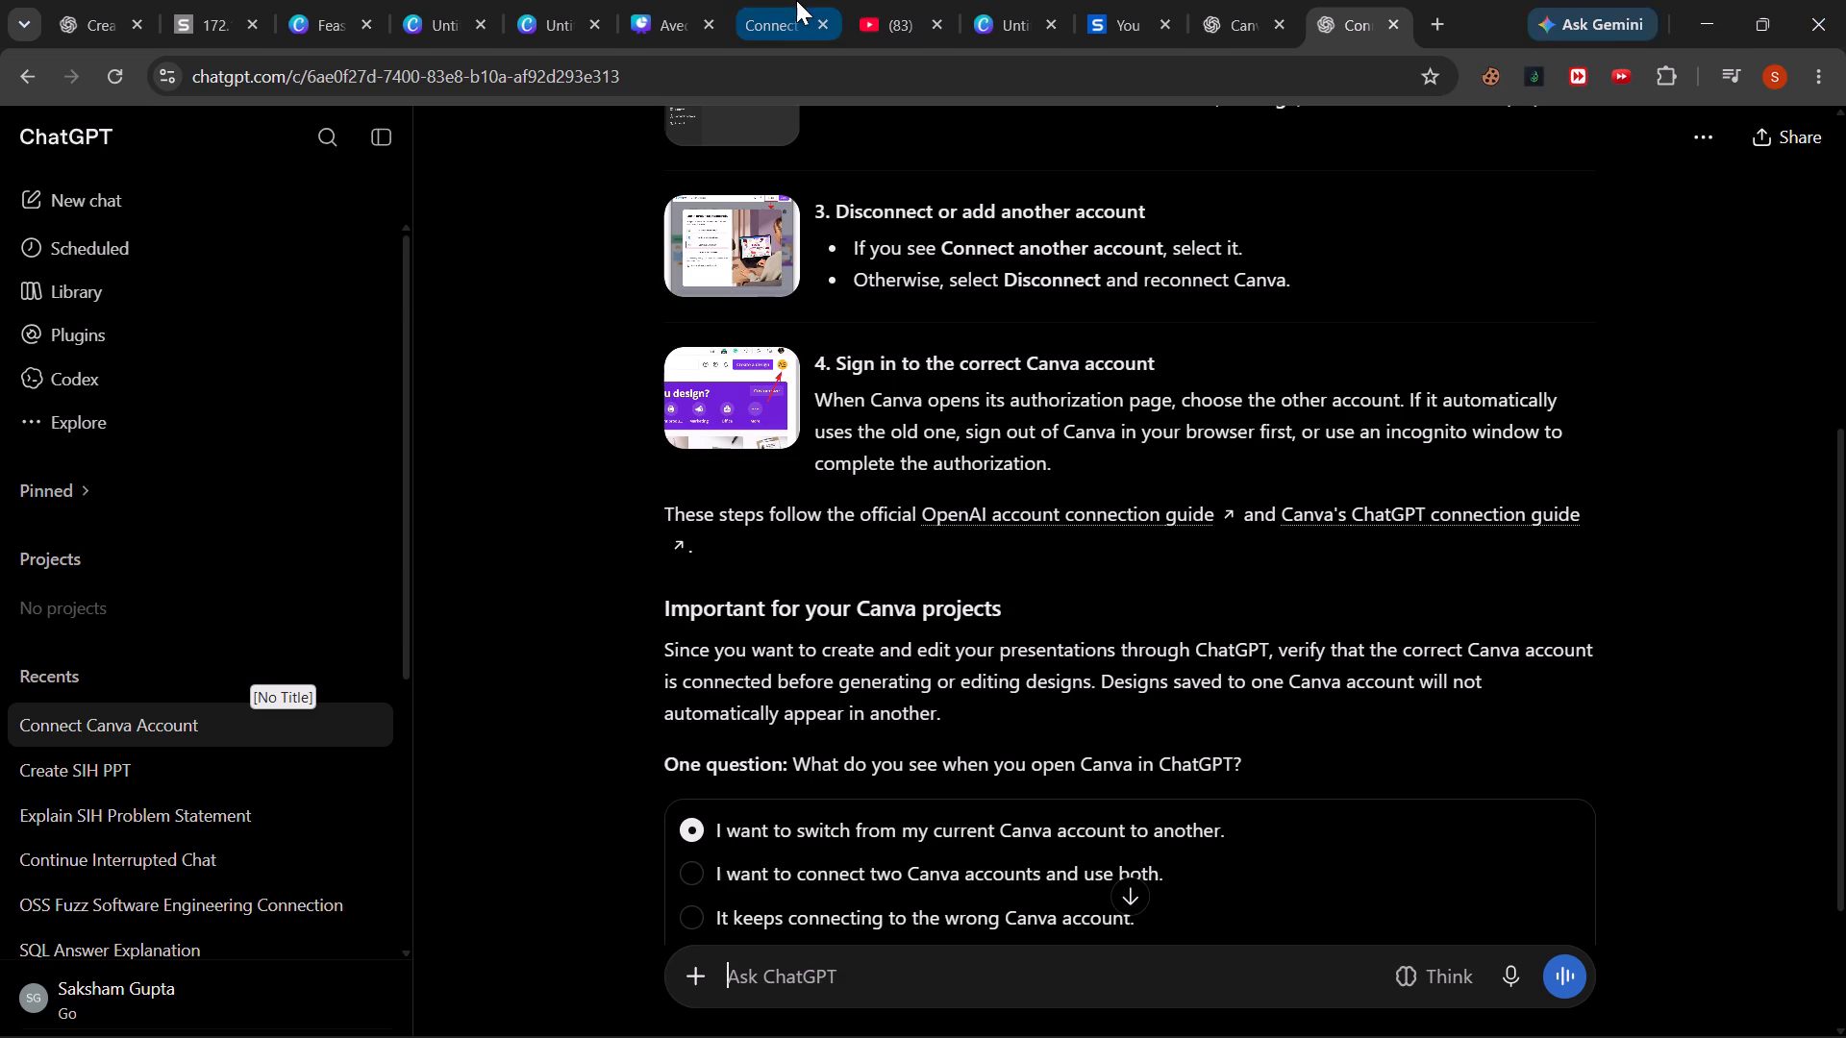
Return to the Feasibility and Viability design in Canva and review all of its slides, from the first page to Impact and Benefits.
{"action": "left_click", "coordinate": [293, 6]}
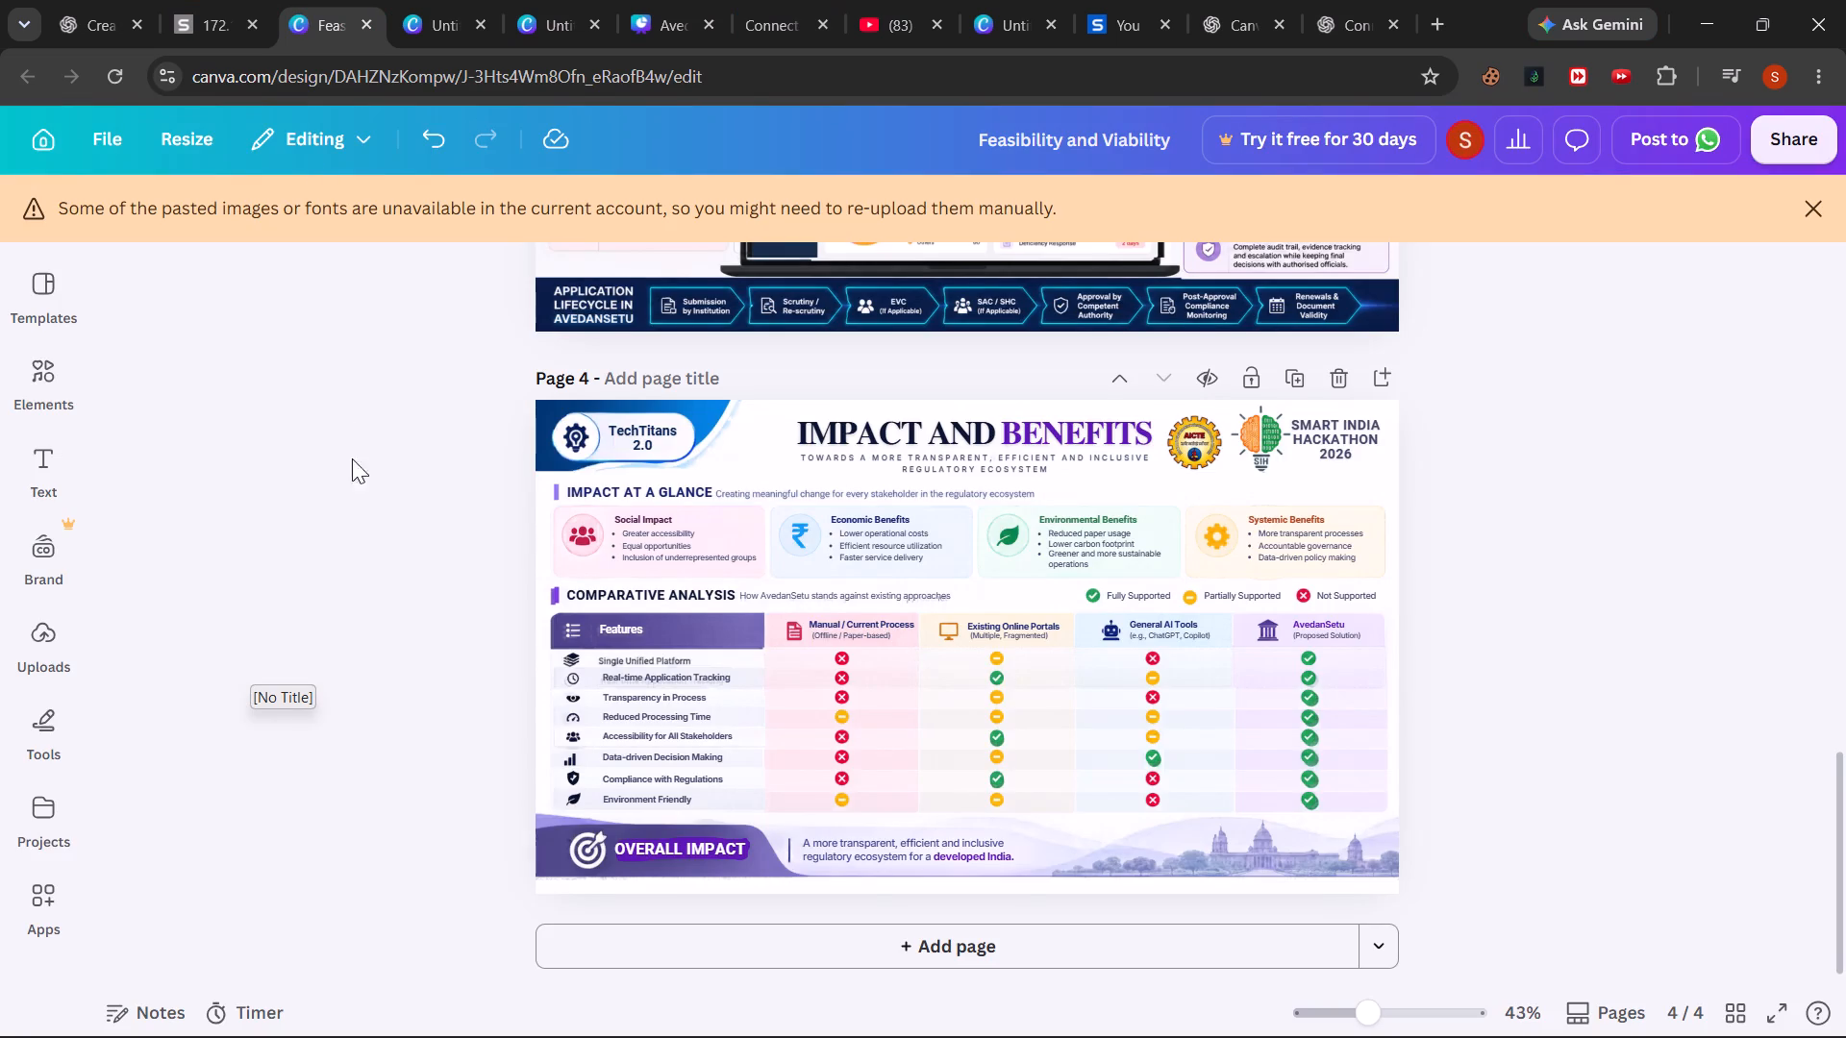
{"action": "scroll", "coordinate": [376, 553], "scroll_direction": "down", "scroll_amount": 3}
{"action": "scroll", "coordinate": [376, 553], "scroll_direction": "up", "scroll_amount": 5}
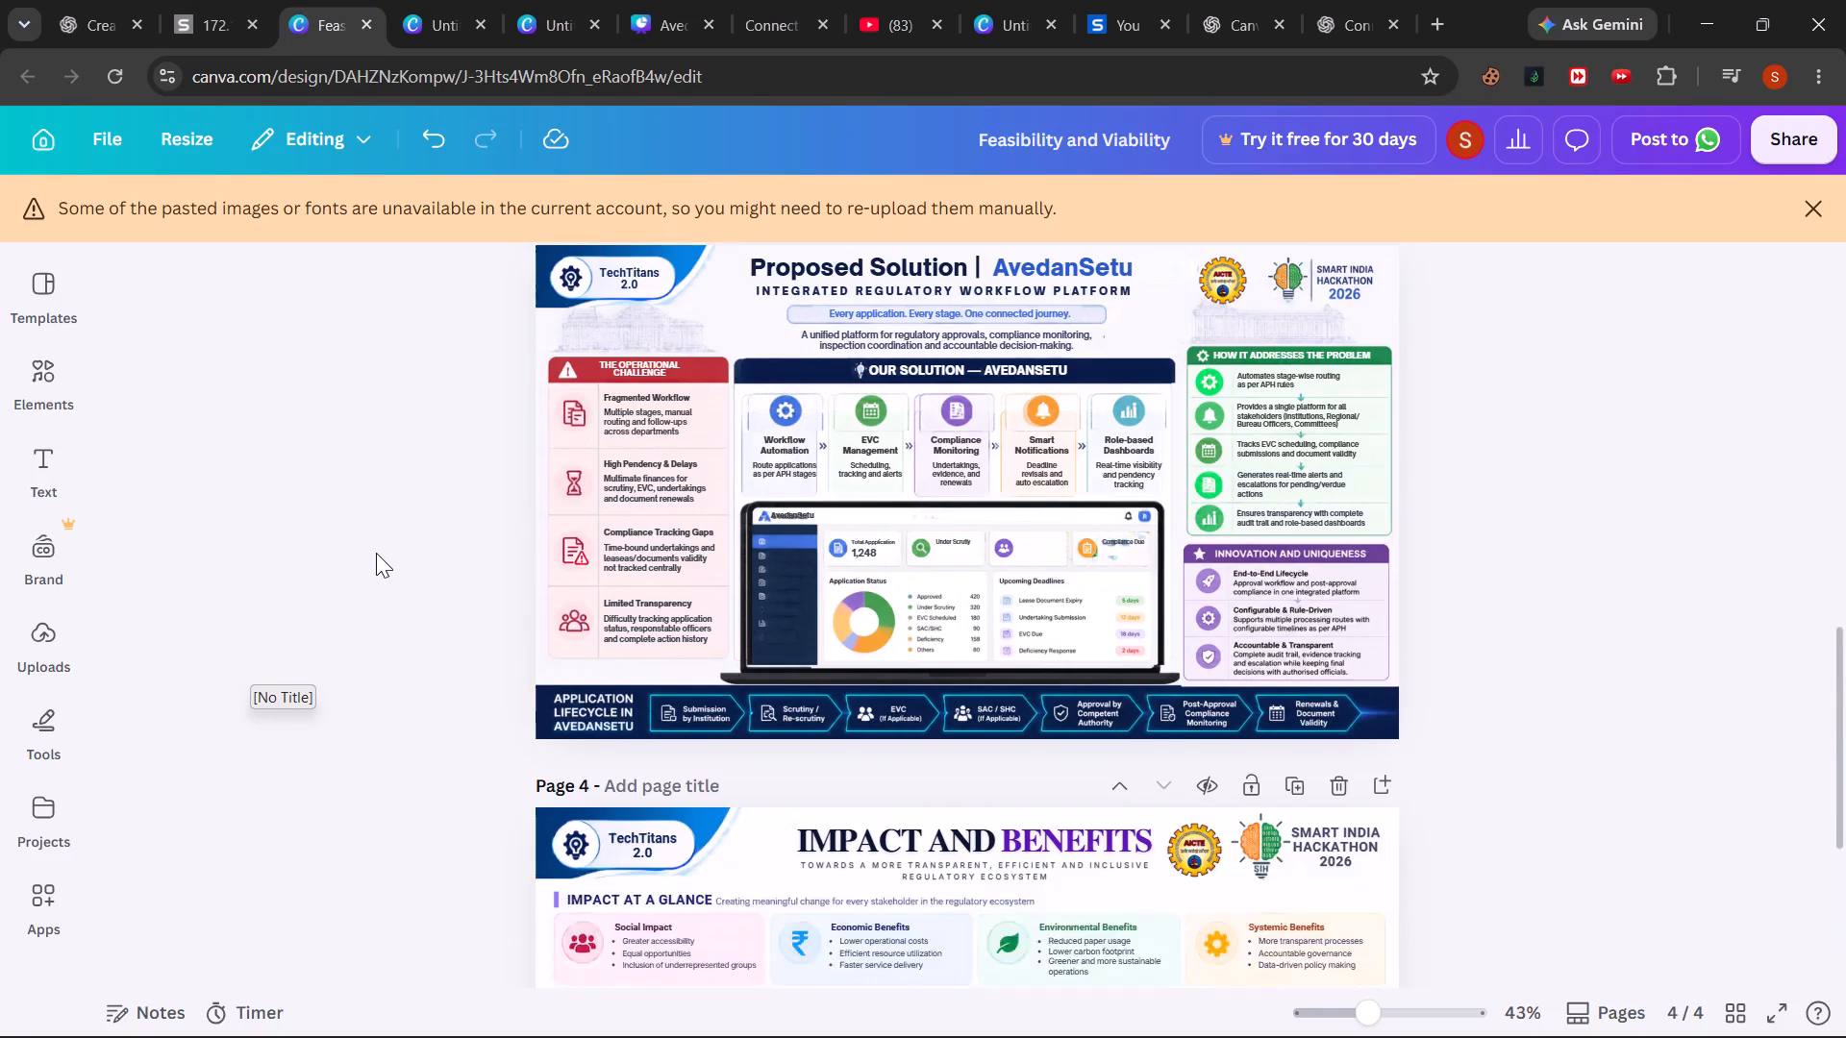
{"action": "scroll", "coordinate": [376, 553], "scroll_direction": "up", "scroll_amount": 6}
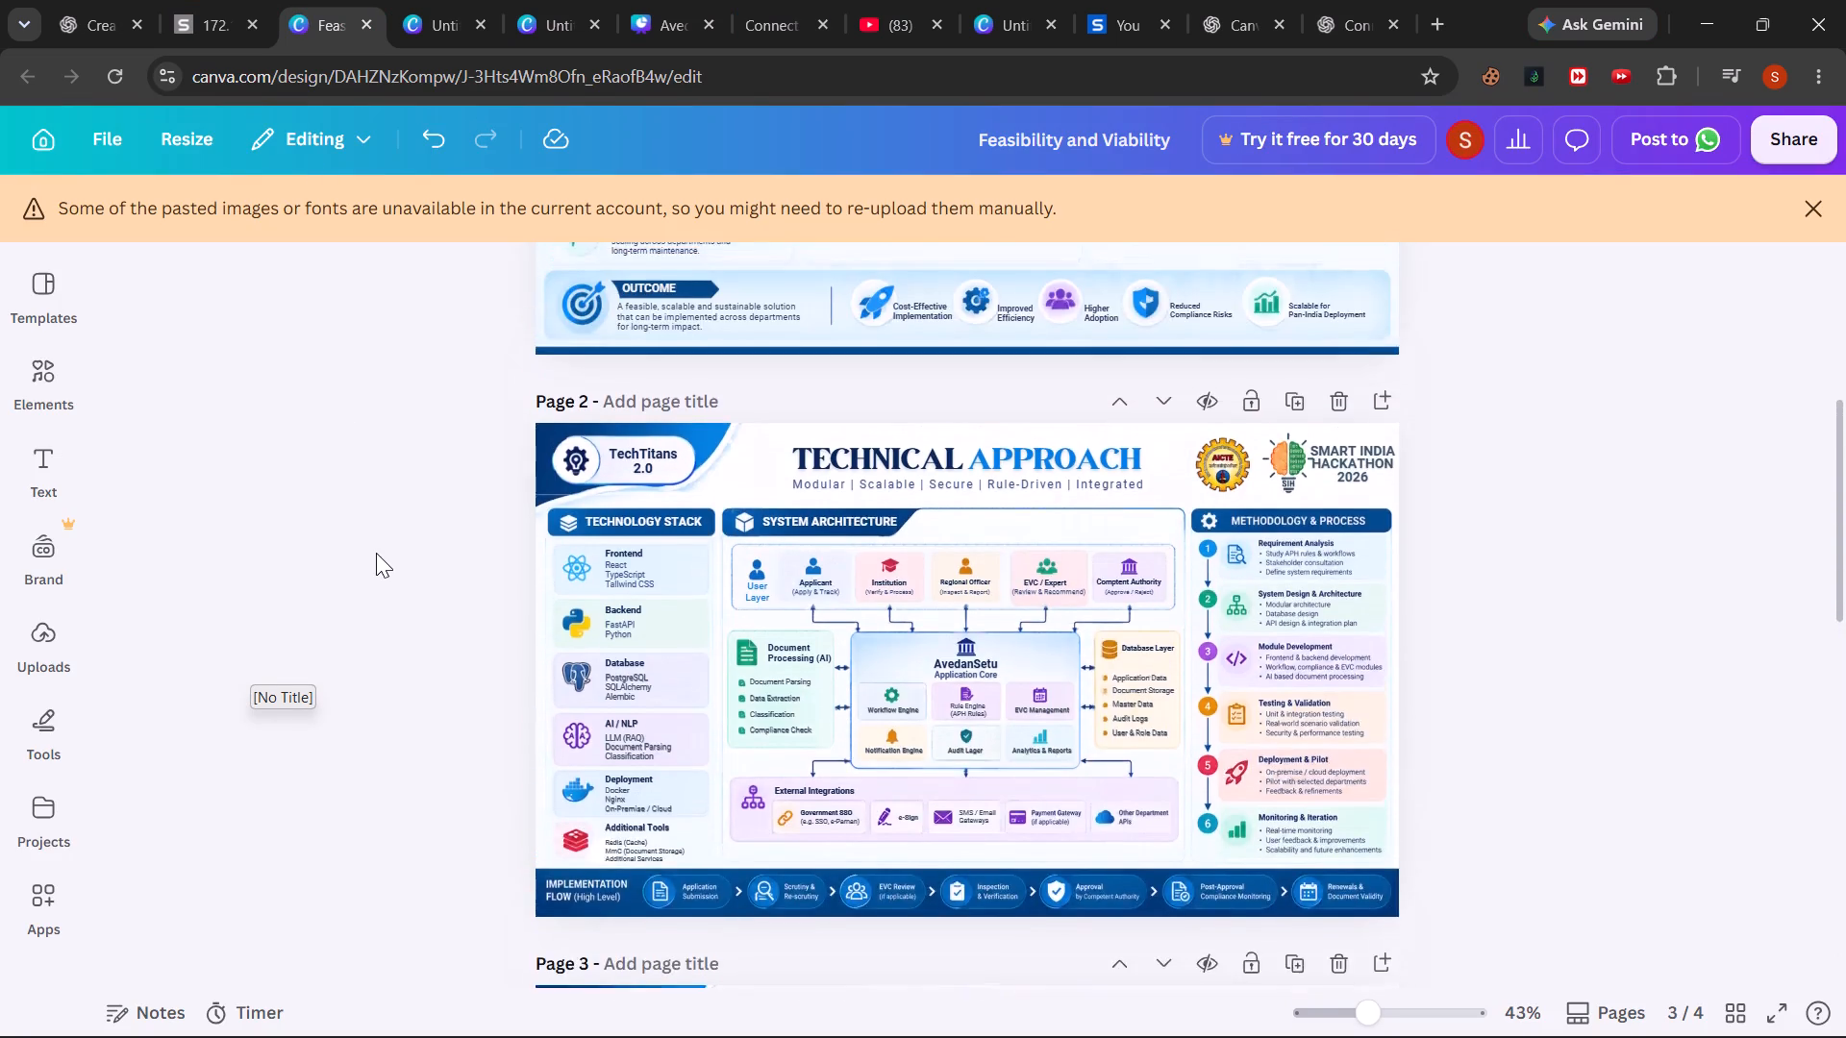
{"action": "scroll", "coordinate": [376, 553], "scroll_direction": "up", "scroll_amount": 1}
{"action": "scroll", "coordinate": [376, 553], "scroll_direction": "down", "scroll_amount": 4}
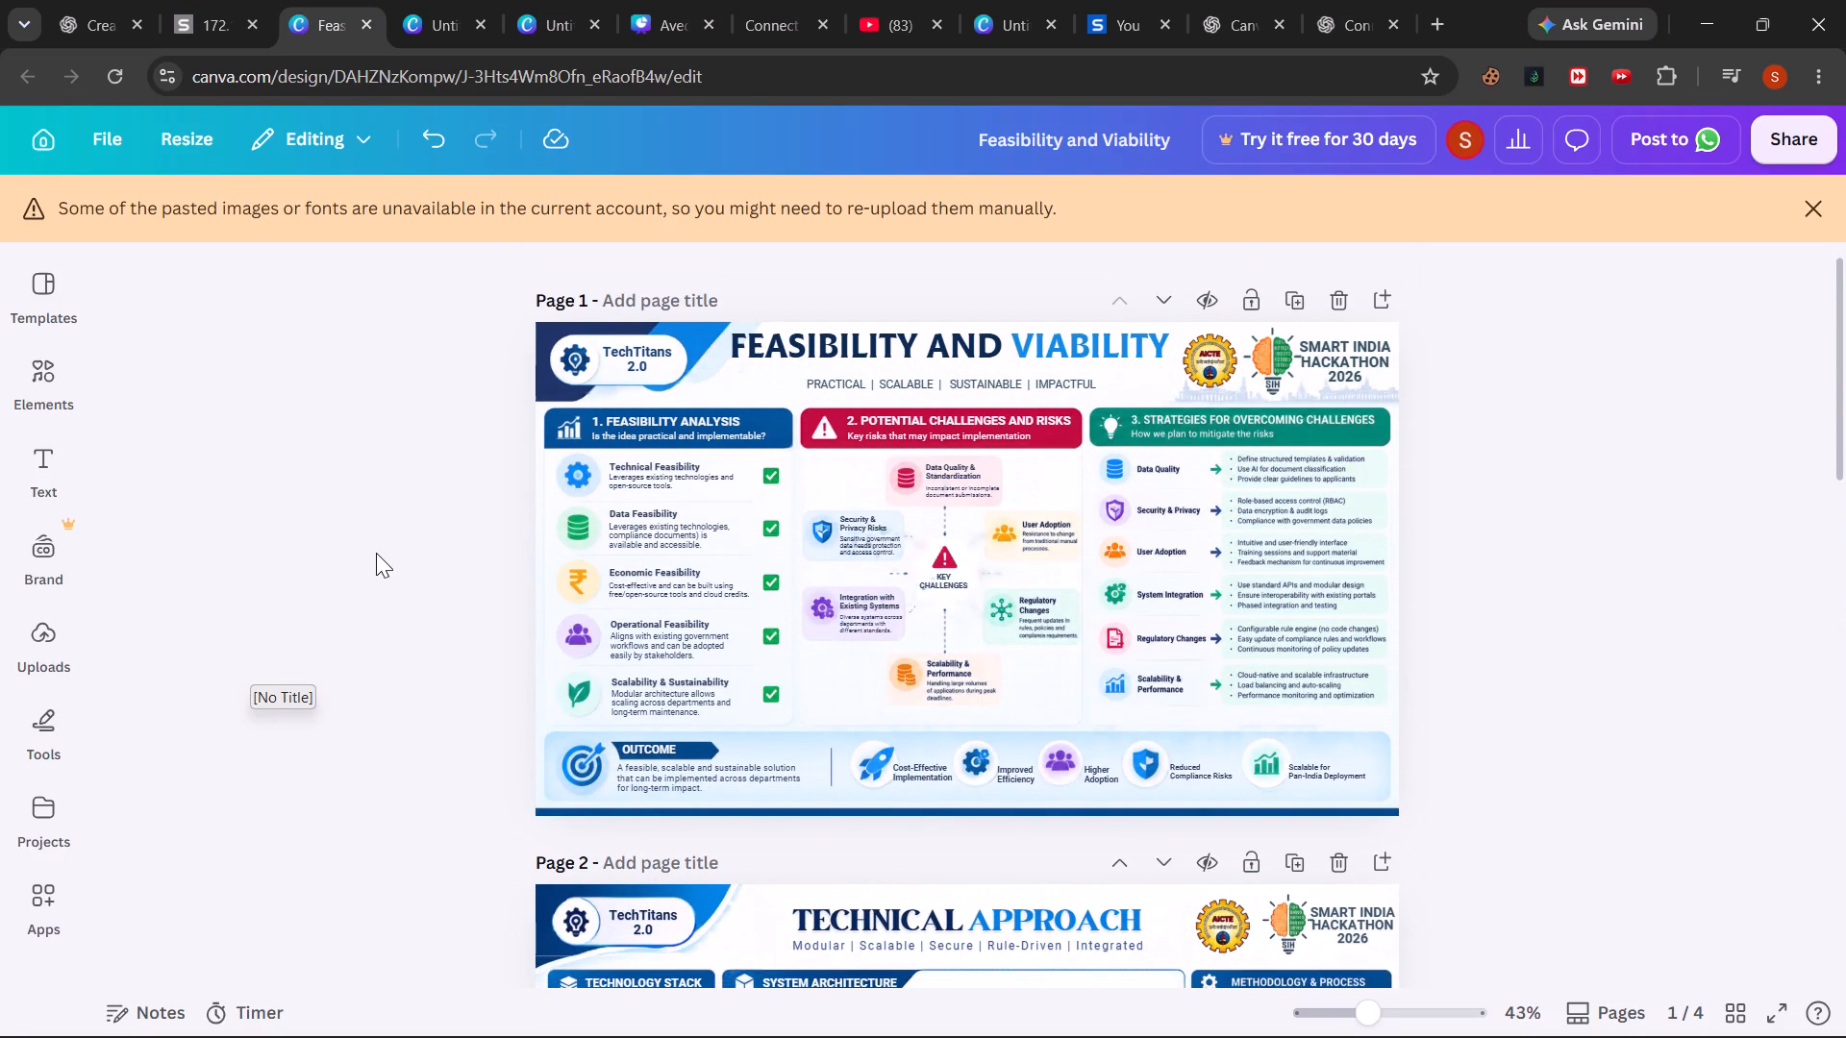
{"action": "scroll", "coordinate": [376, 553], "scroll_direction": "down", "scroll_amount": 7}
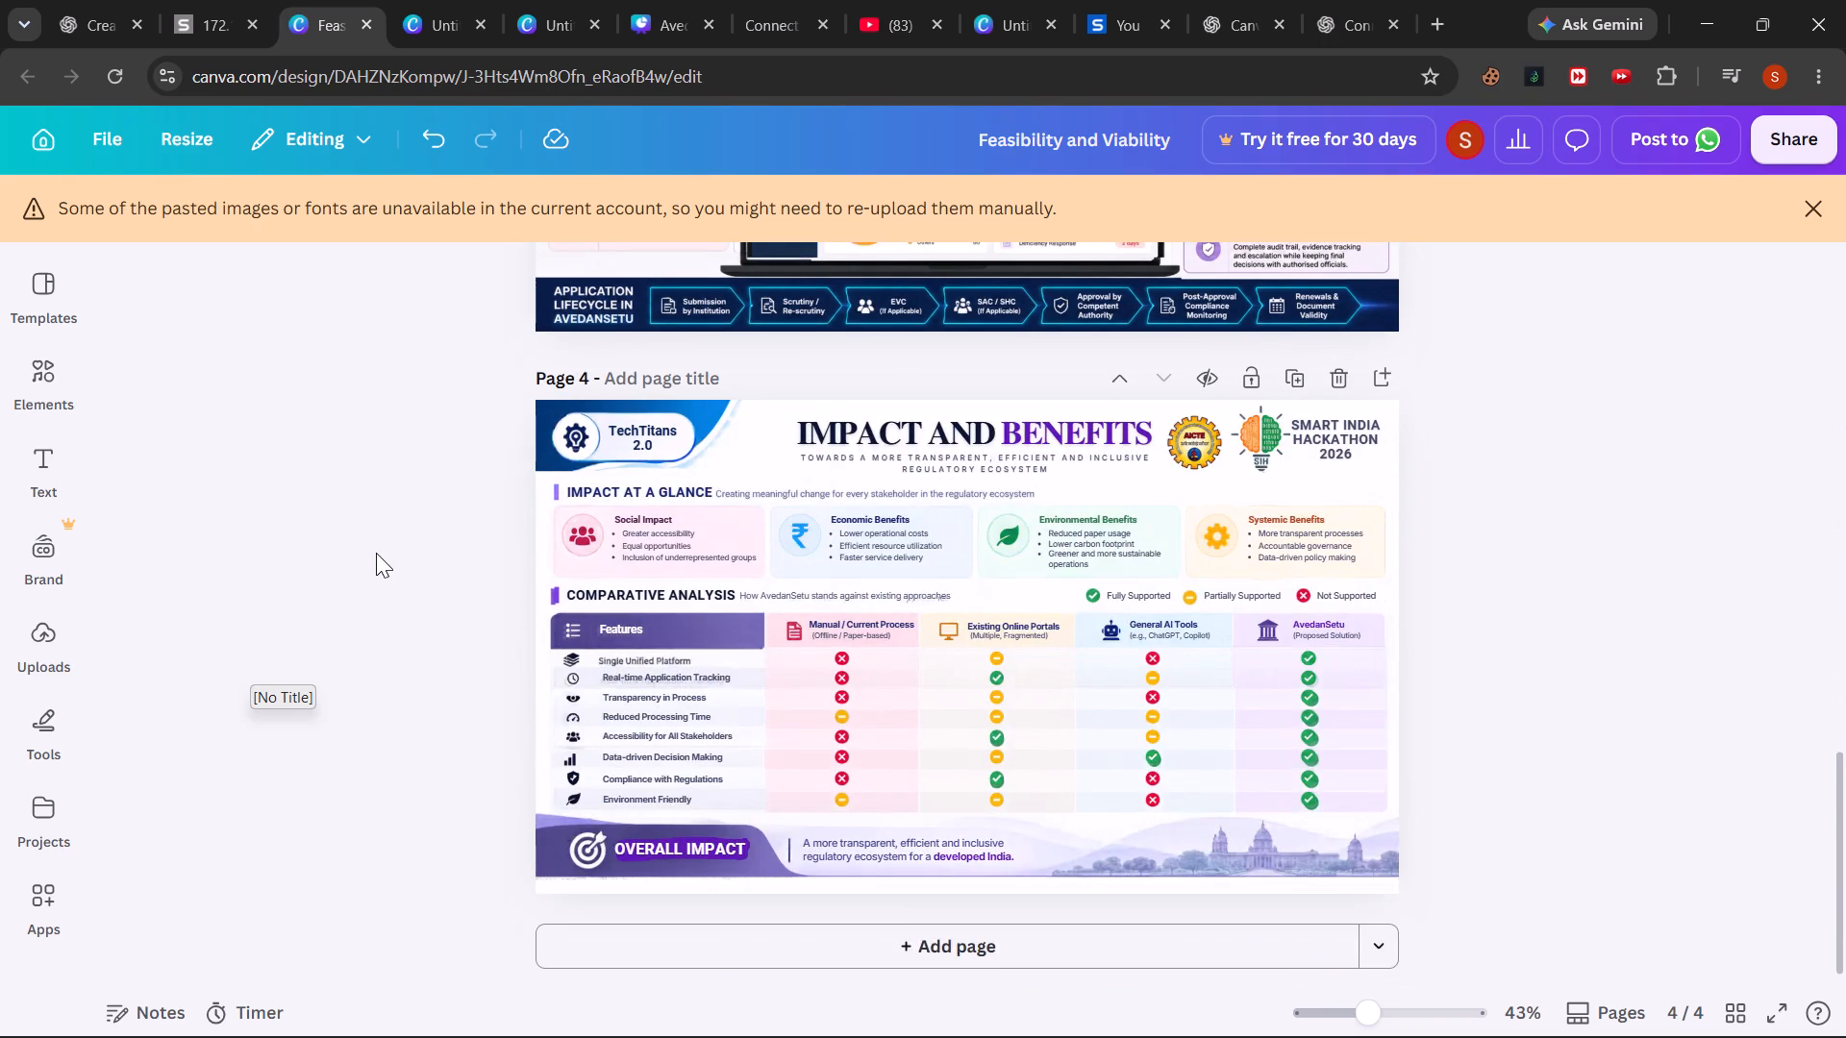
{"action": "scroll", "coordinate": [376, 553], "scroll_direction": "up", "scroll_amount": 4}
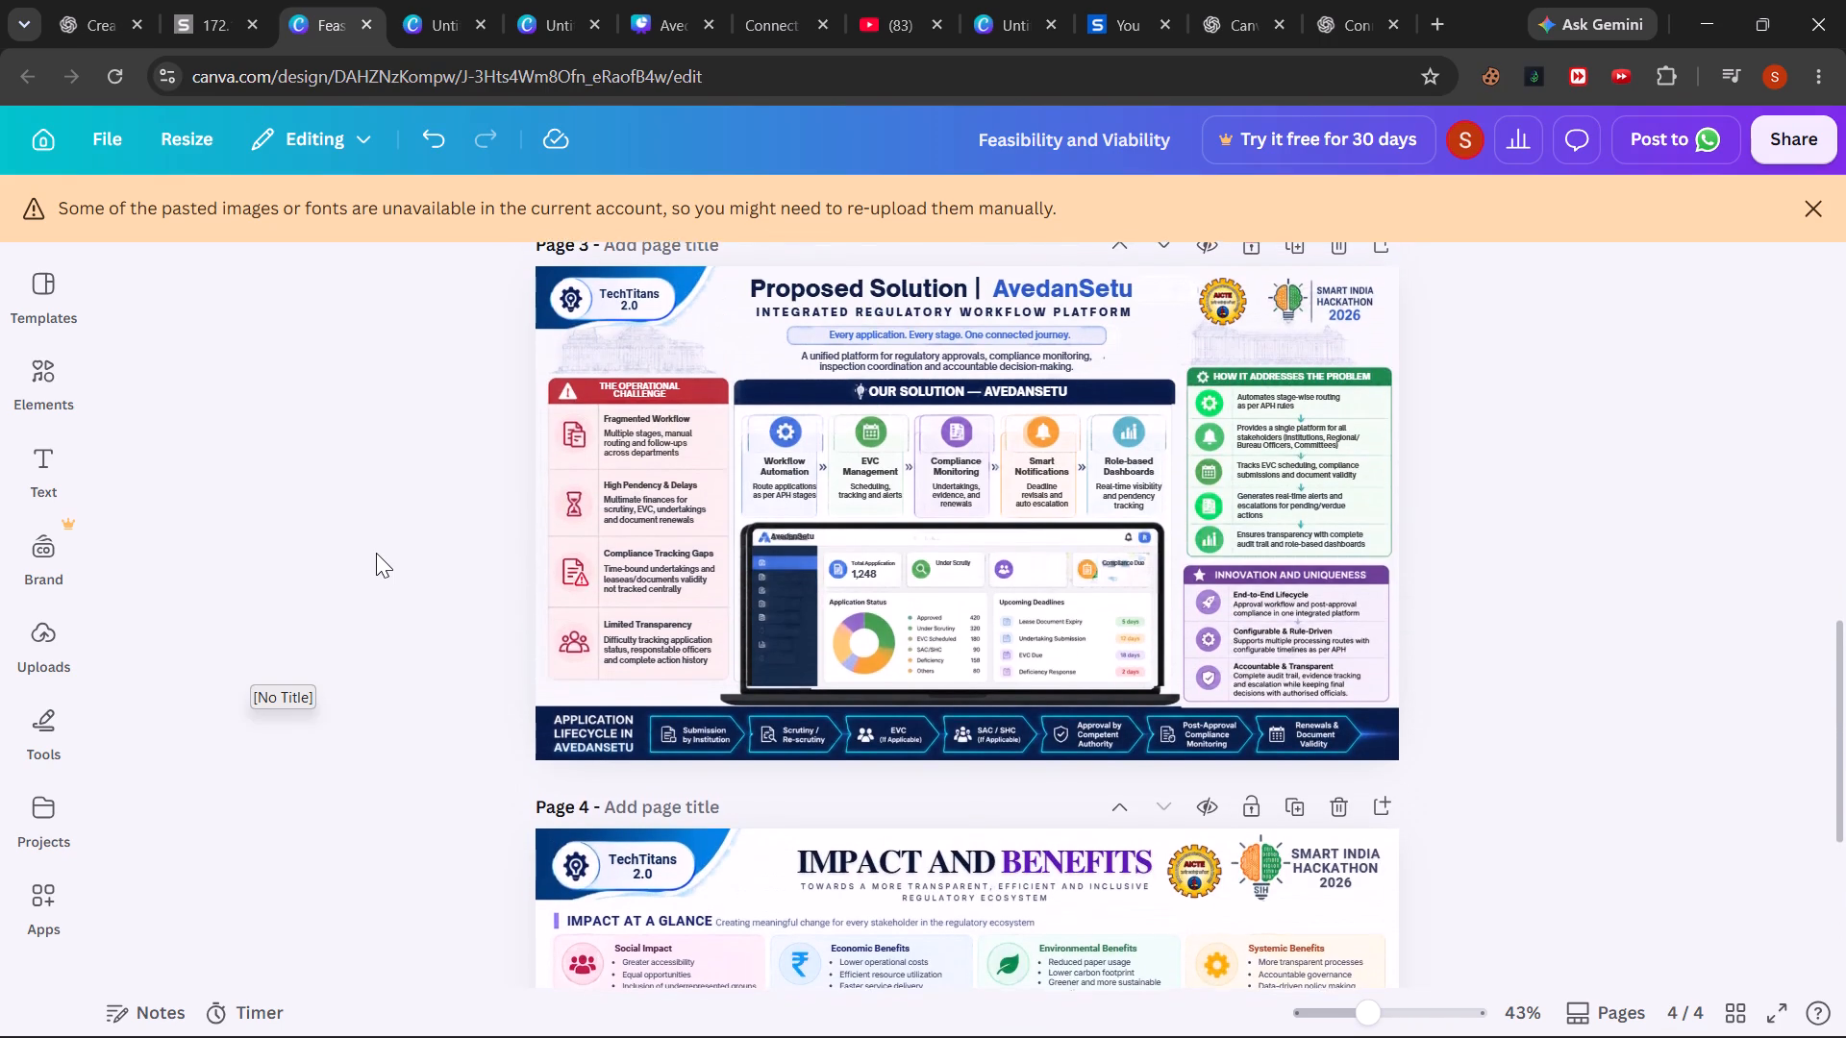
{"action": "scroll", "coordinate": [376, 553], "scroll_direction": "up", "scroll_amount": 8}
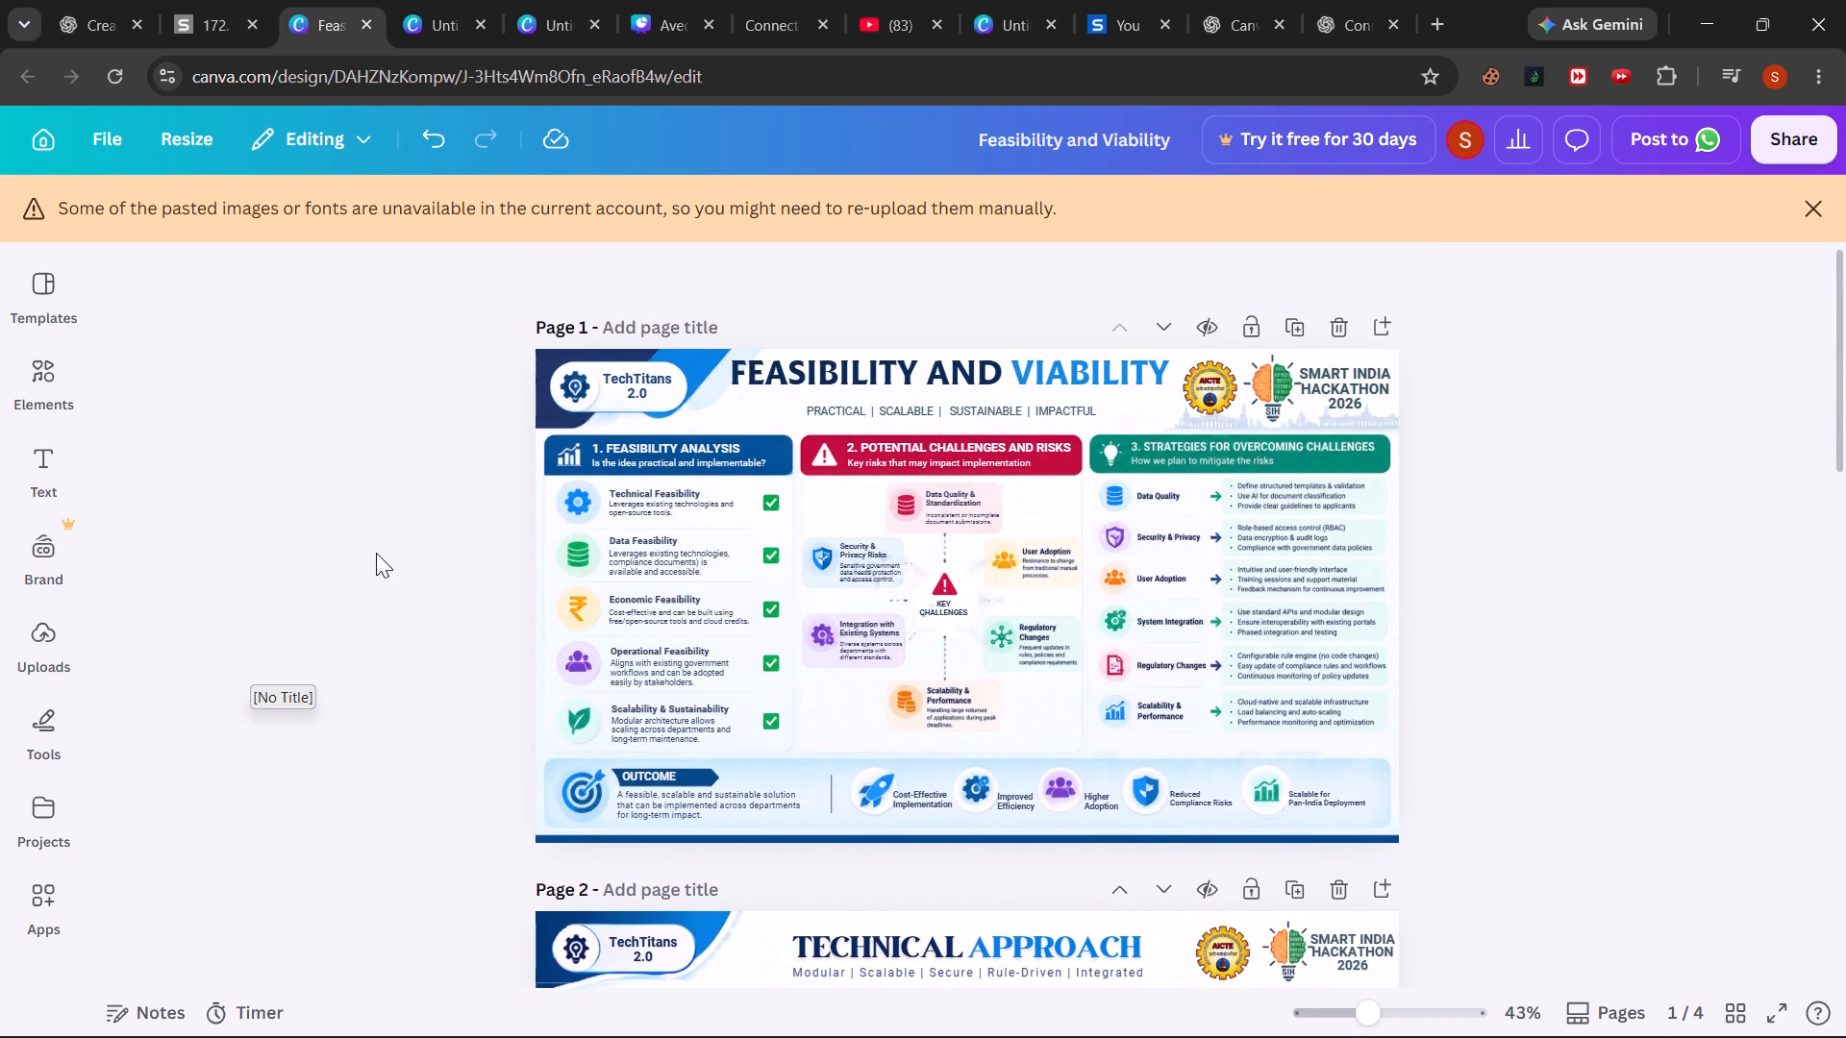
{"action": "scroll", "coordinate": [376, 553], "scroll_direction": "down", "scroll_amount": 2}
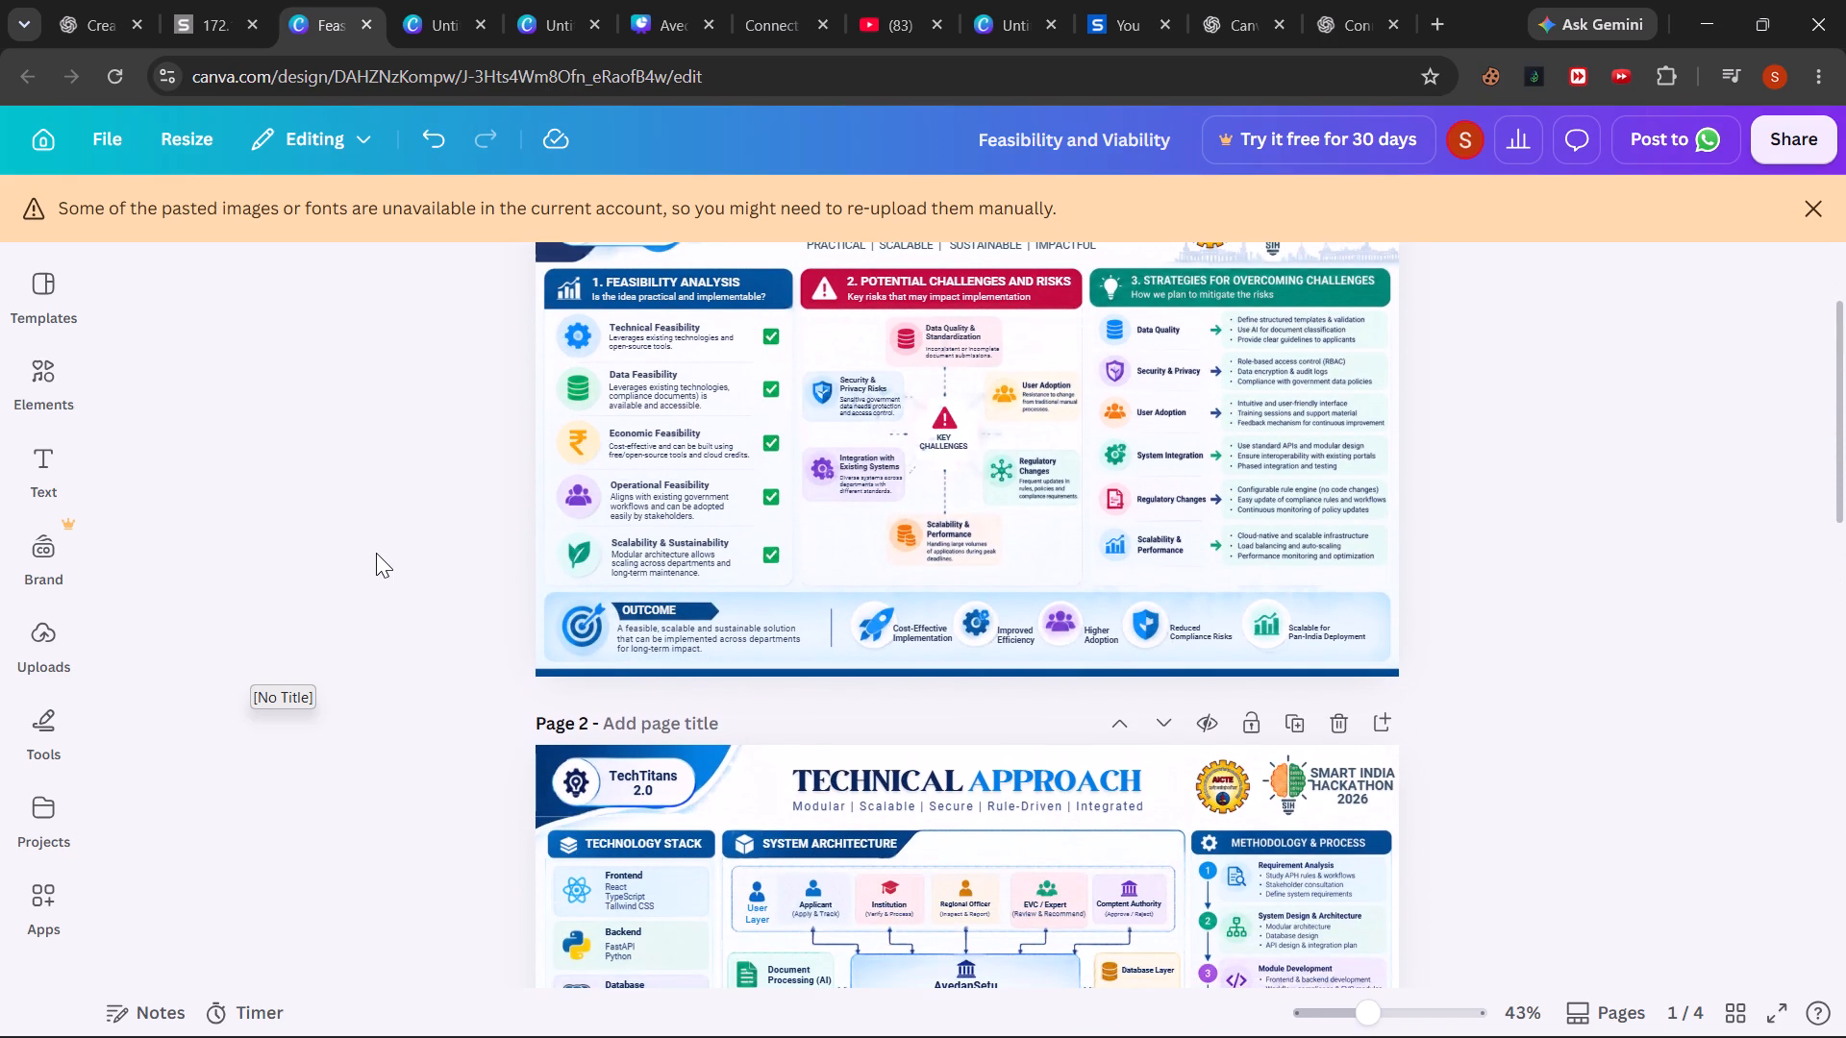
{"action": "scroll", "coordinate": [376, 553], "scroll_direction": "down", "scroll_amount": 2}
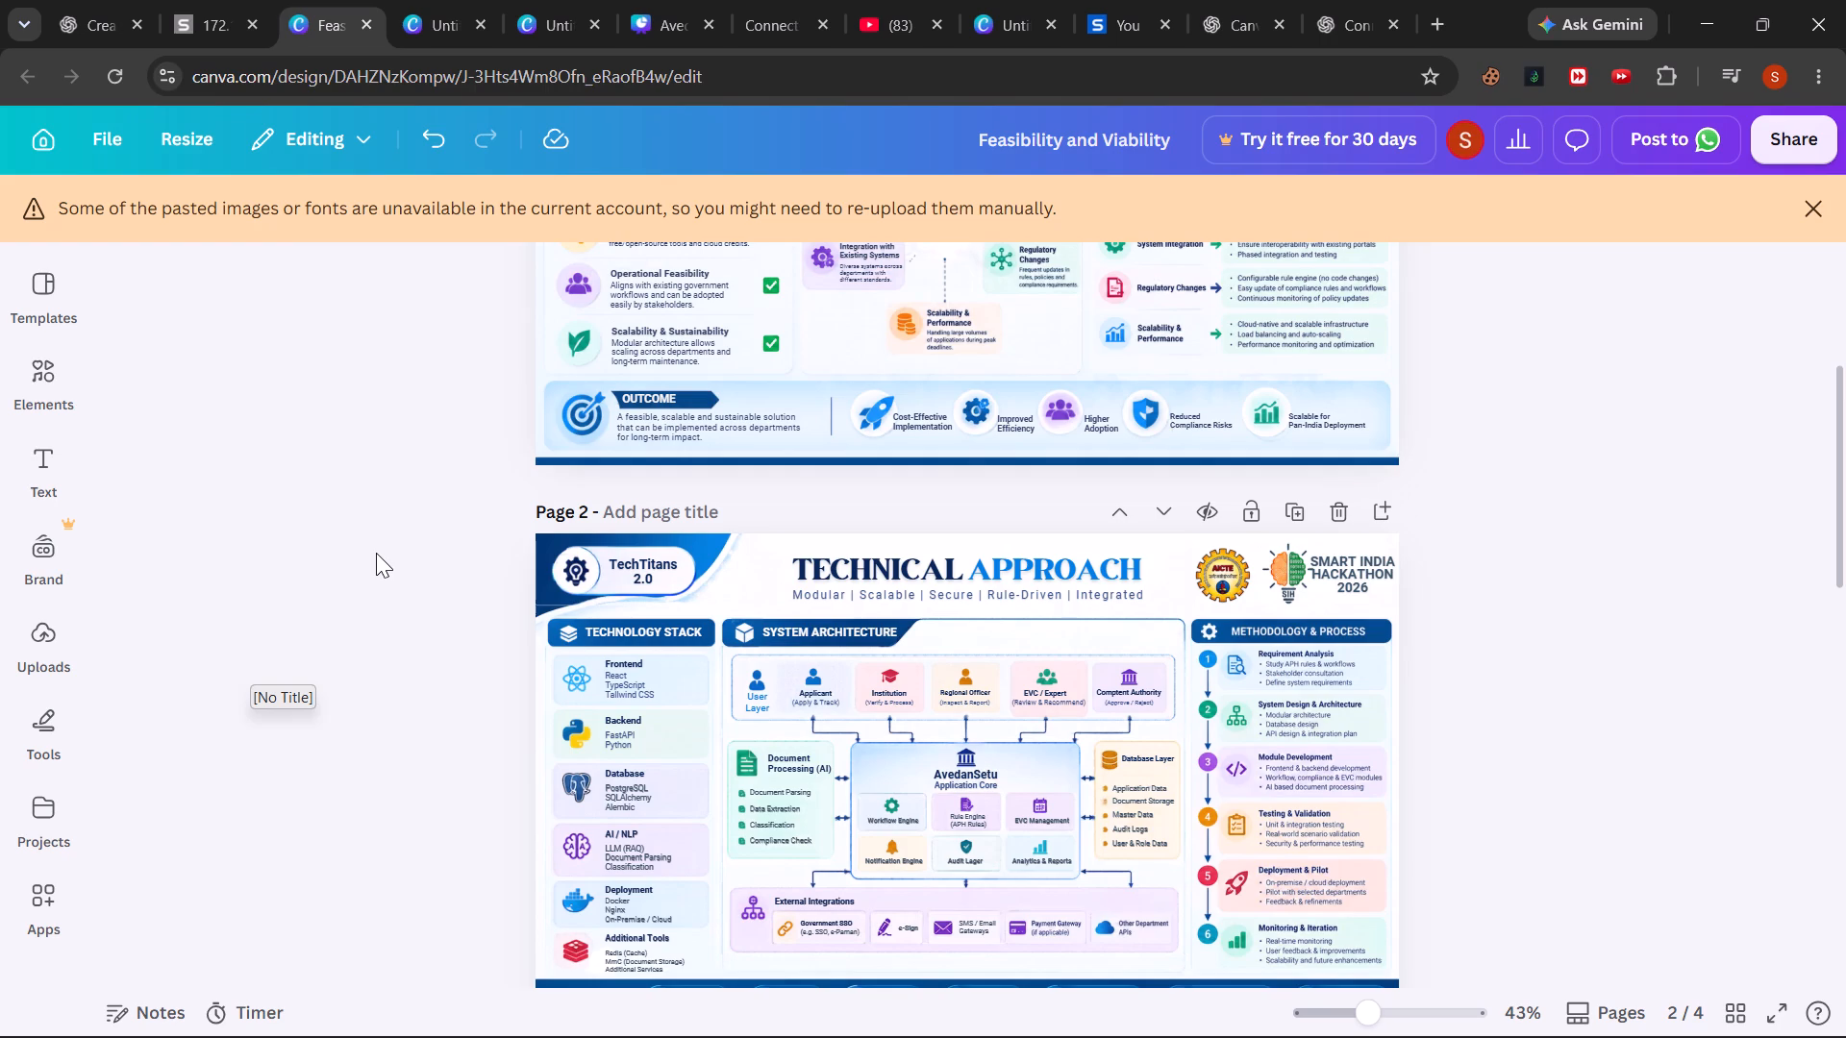
{"action": "scroll", "coordinate": [376, 553], "scroll_direction": "down", "scroll_amount": 4}
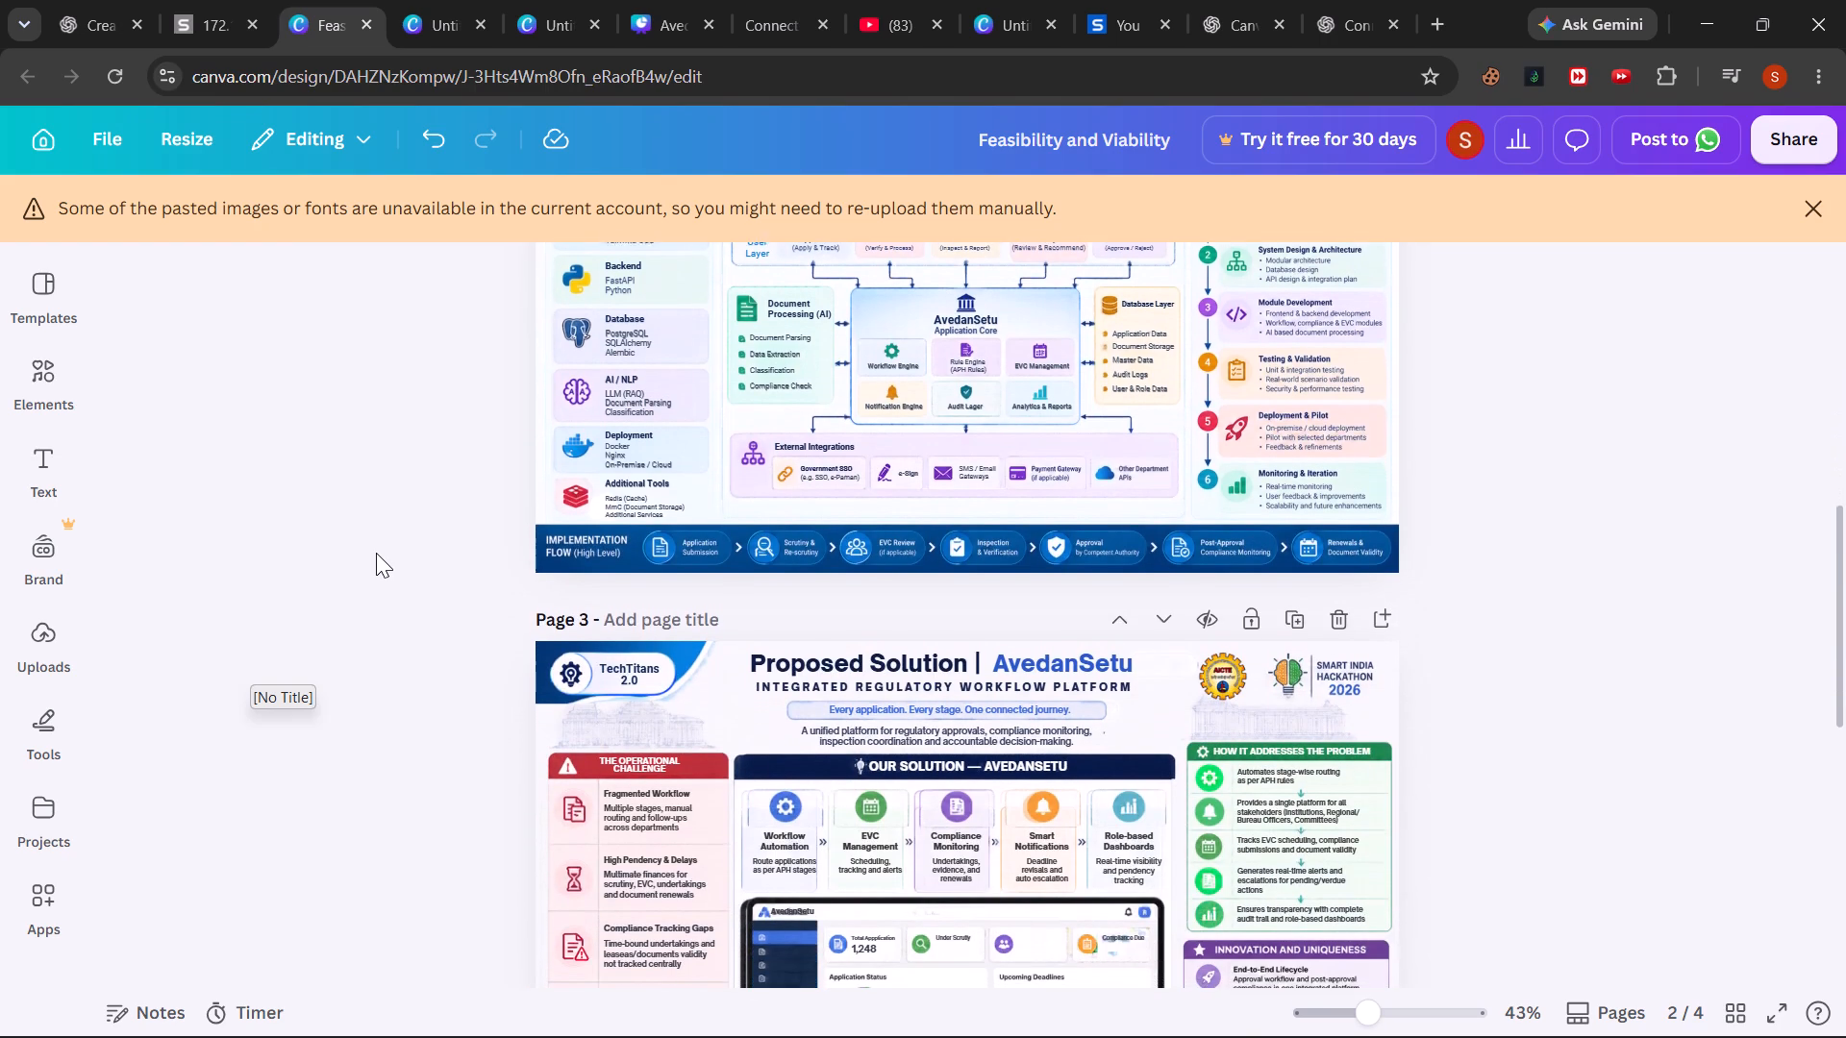
{"action": "scroll", "coordinate": [376, 553], "scroll_direction": "down", "scroll_amount": 5}
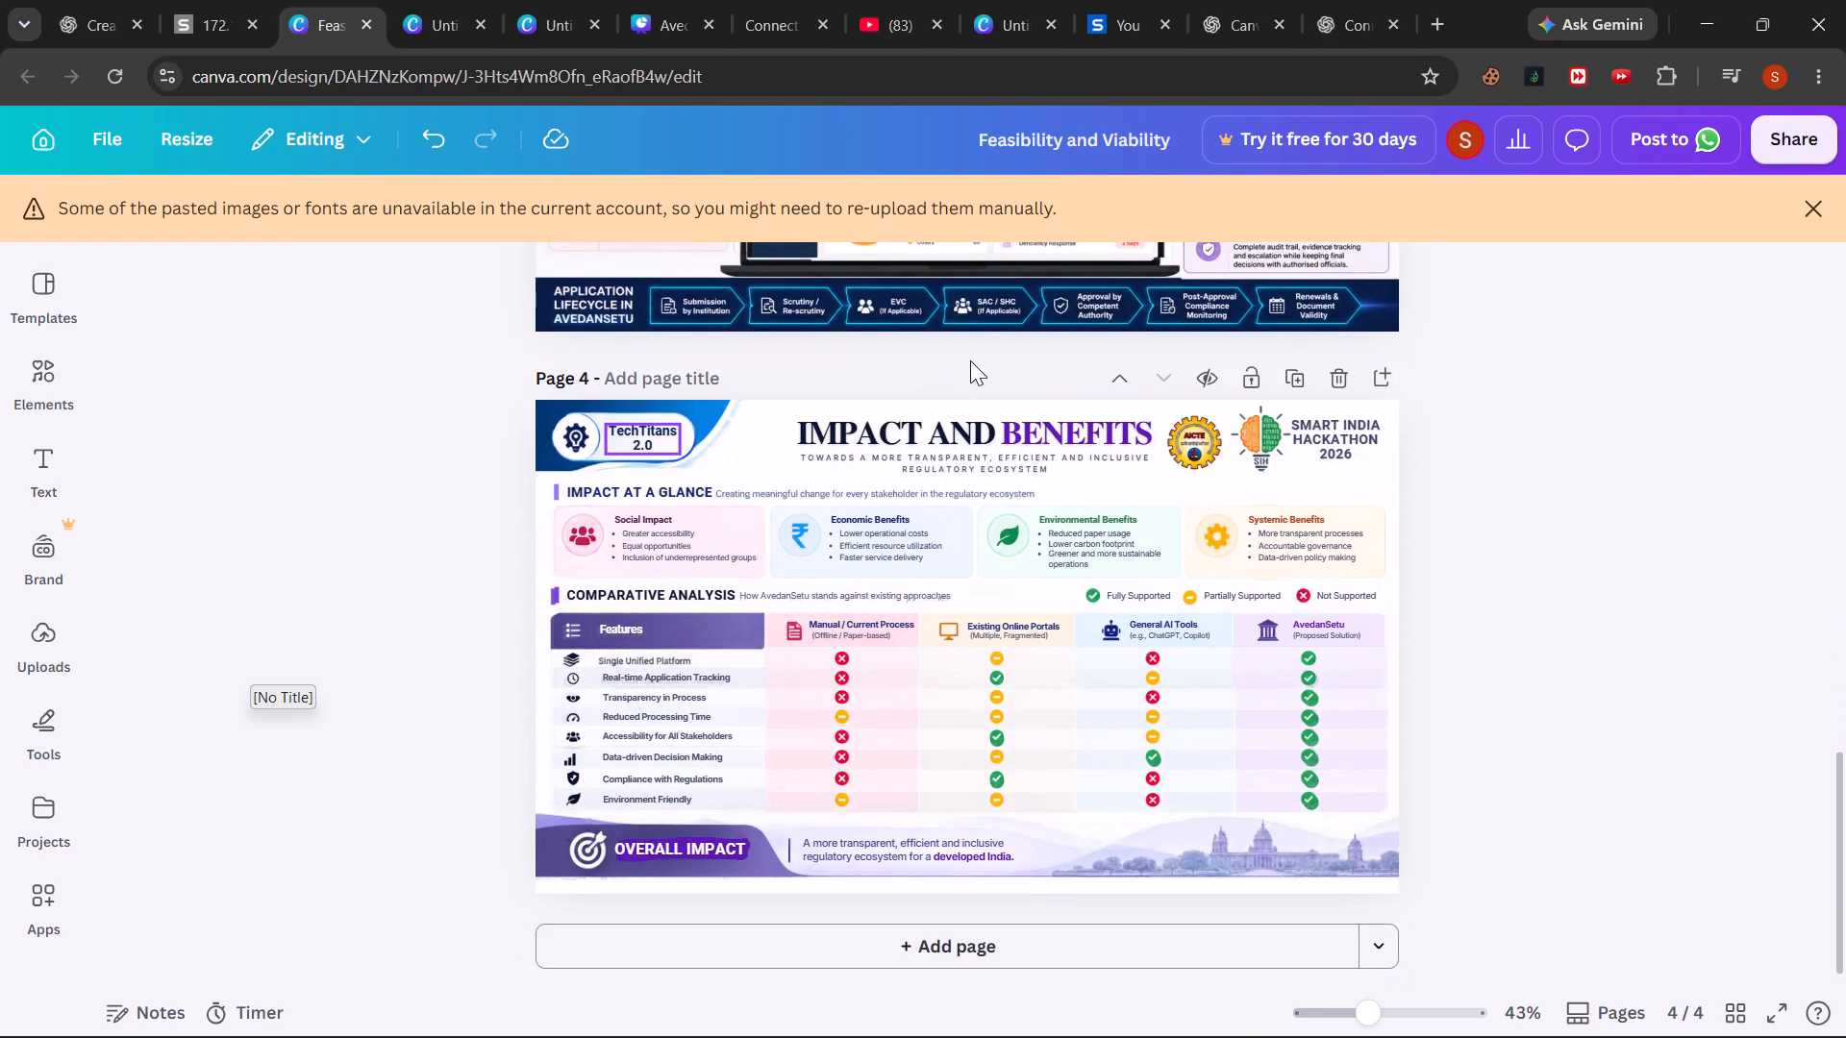
Shift both parts of the page 4 title, IMPACT AND and BENEFITS, slightly left, away from the AICTE logo, leaving a small gap between them.
{"action": "left_click_drag", "start_coordinate": [950, 425], "coordinate": [931, 425]}
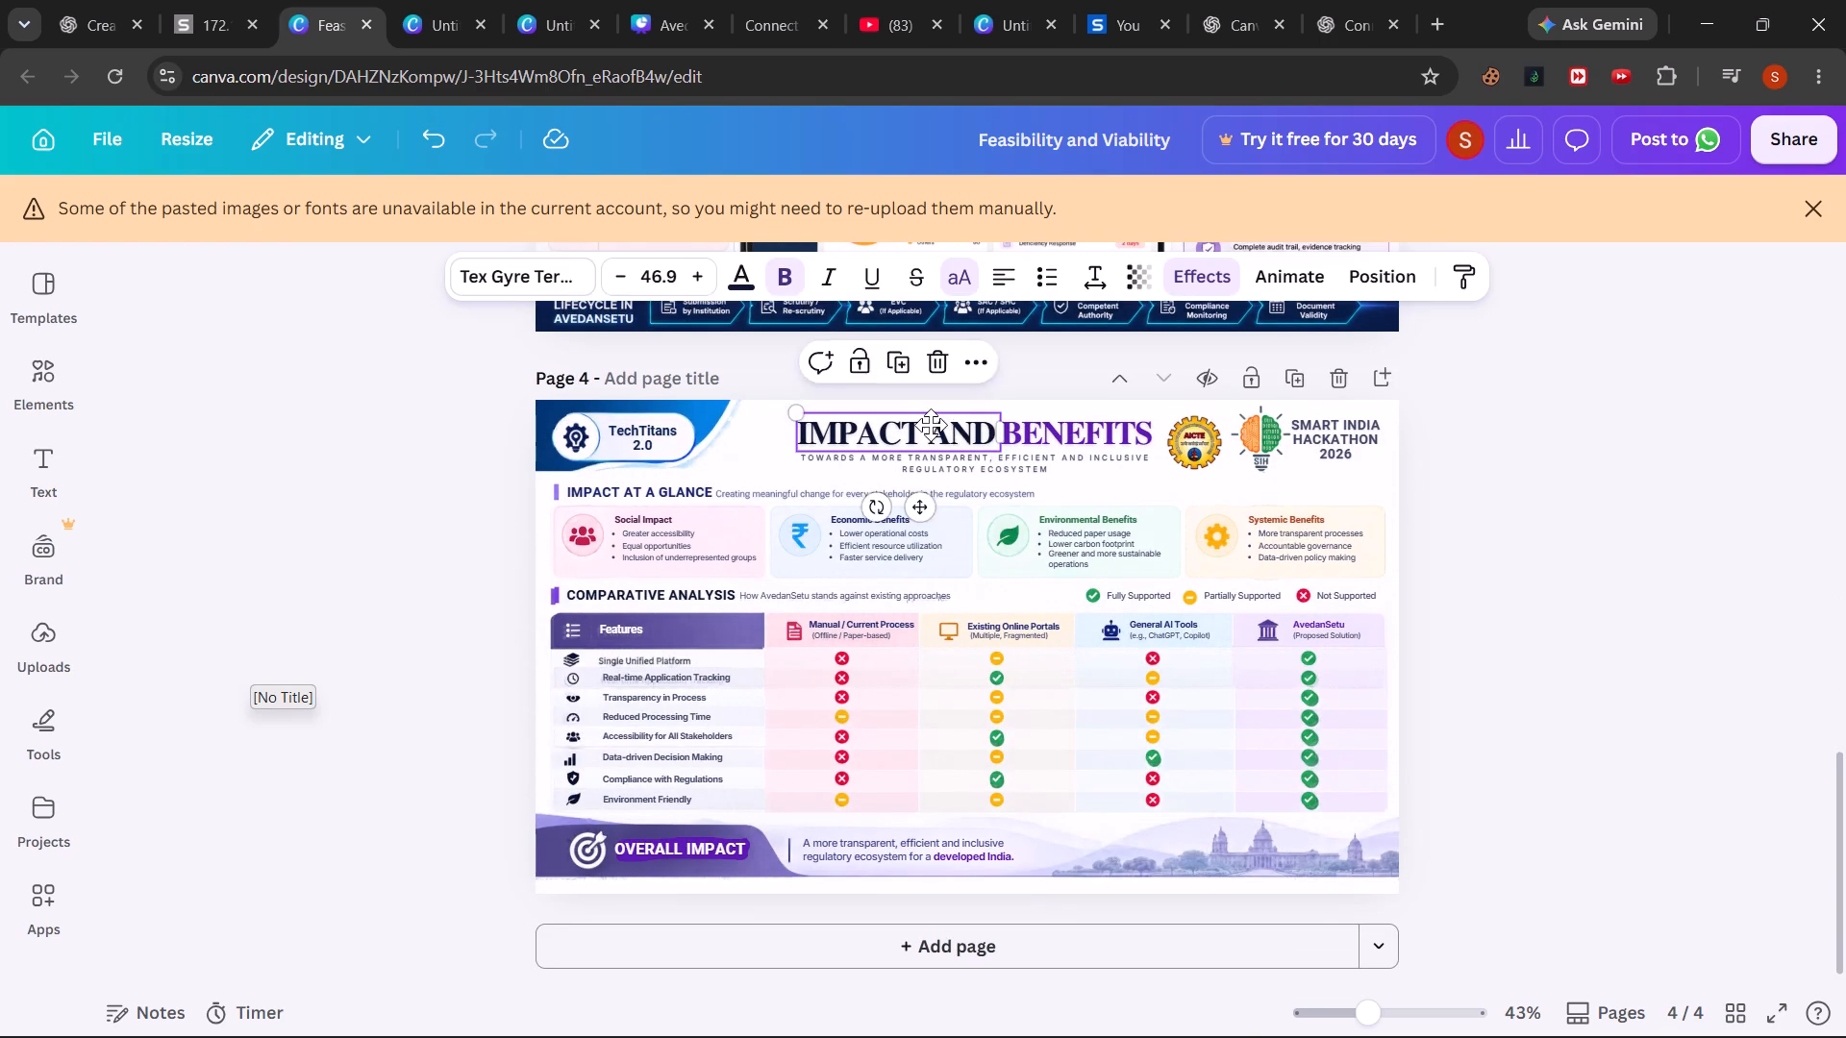
{"action": "left_click_drag", "start_coordinate": [931, 425], "coordinate": [918, 425]}
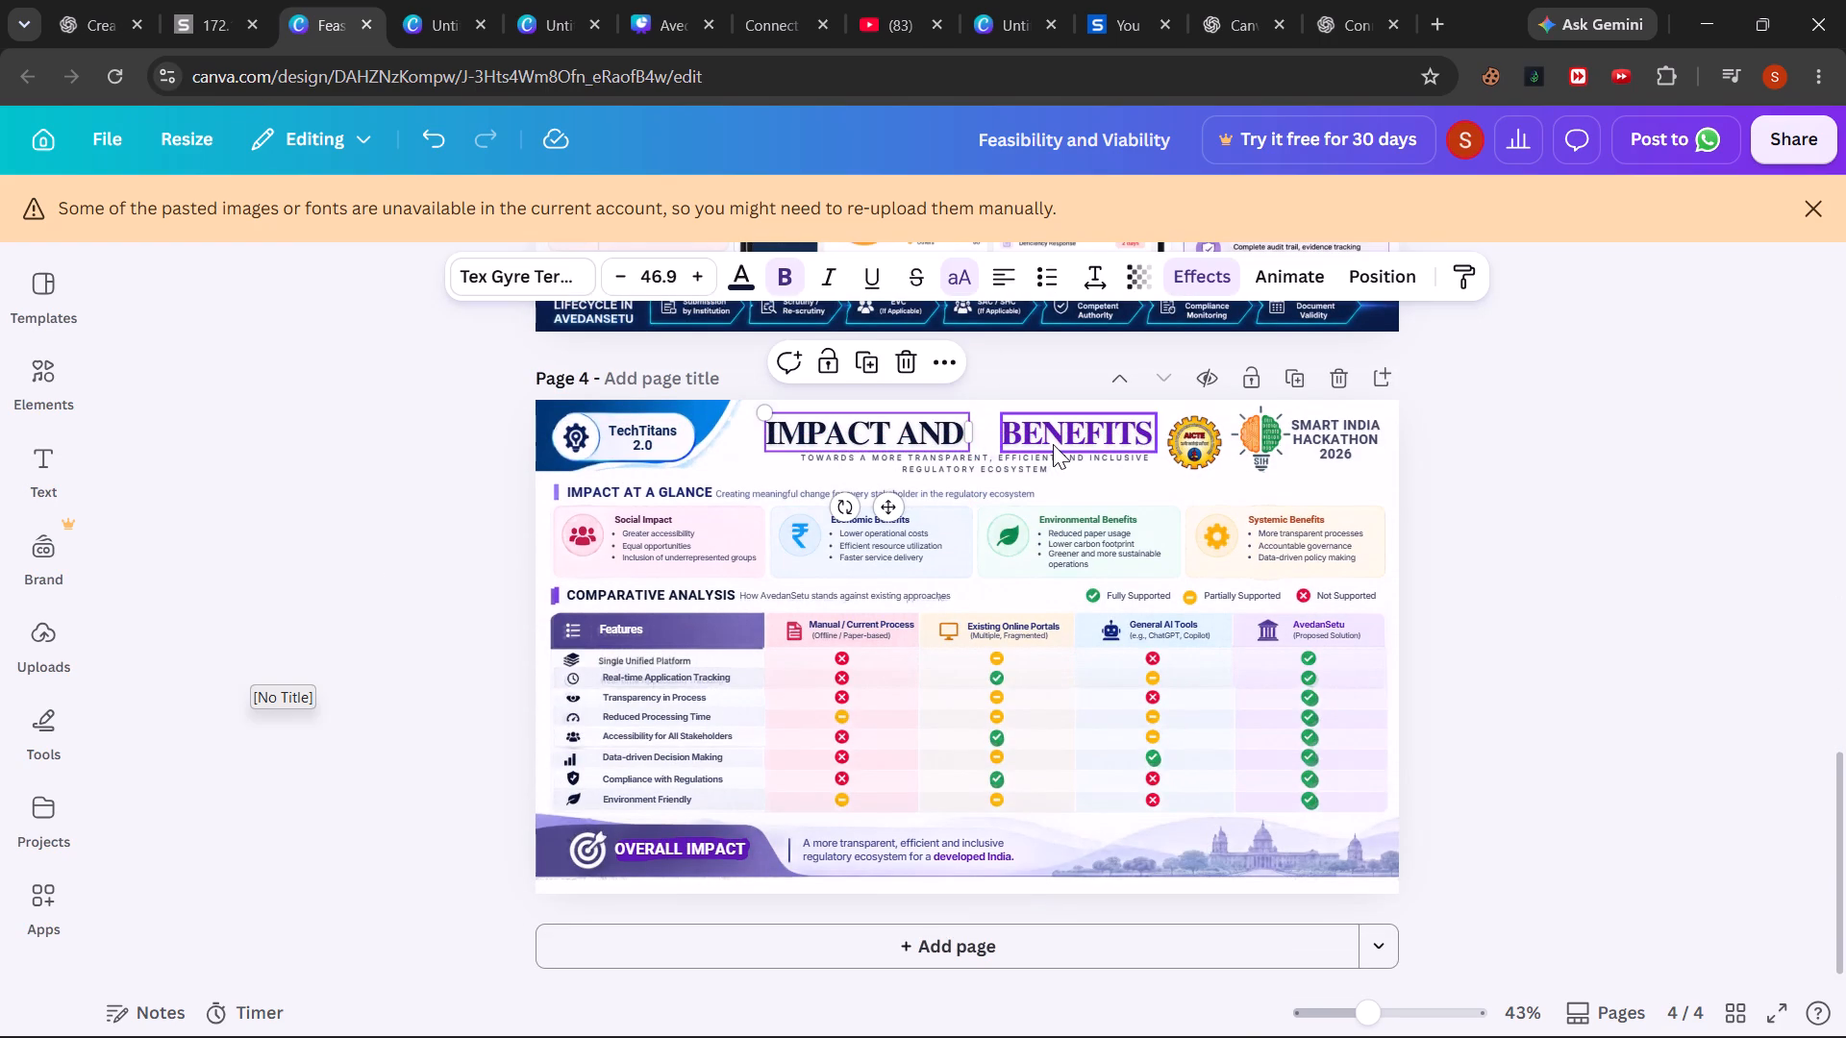
{"action": "left_click", "coordinate": [1060, 432]}
{"action": "left_click_drag", "start_coordinate": [1060, 432], "coordinate": [1042, 432]}
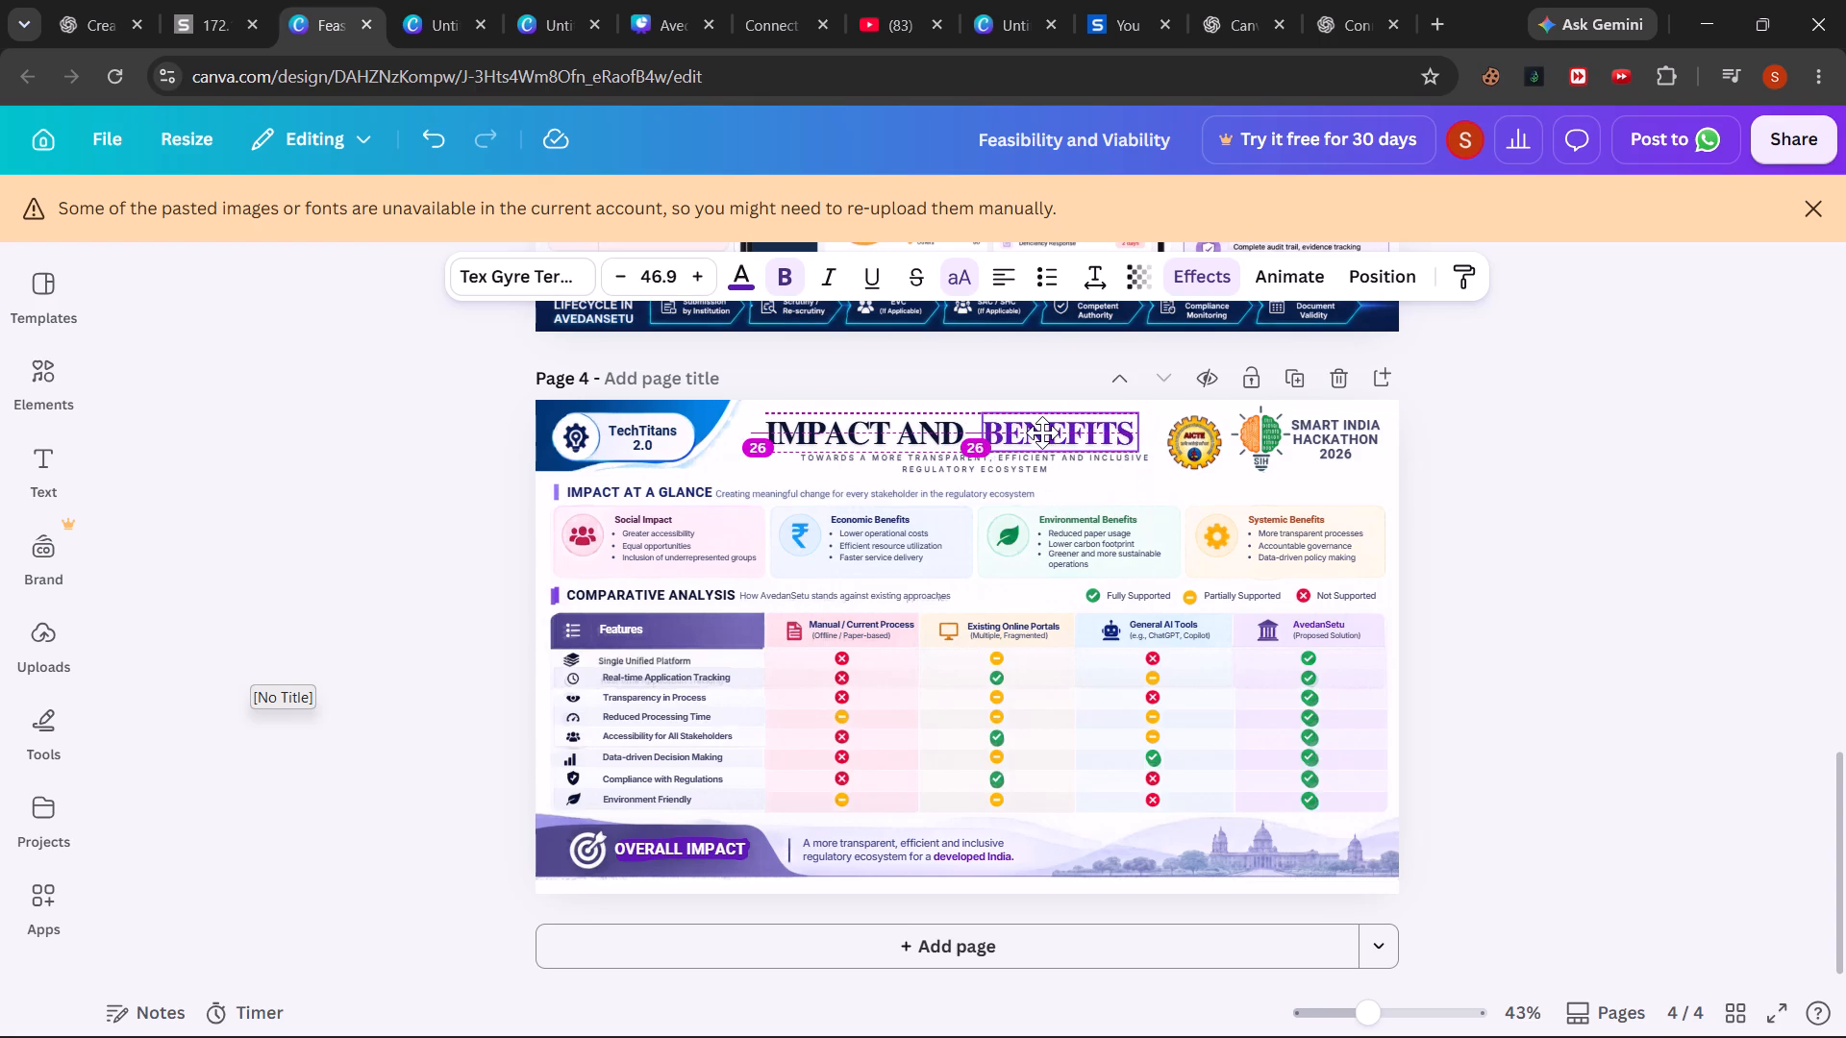
{"action": "left_click_drag", "start_coordinate": [1042, 432], "coordinate": [1034, 433]}
{"action": "left_click", "coordinate": [1507, 469]}
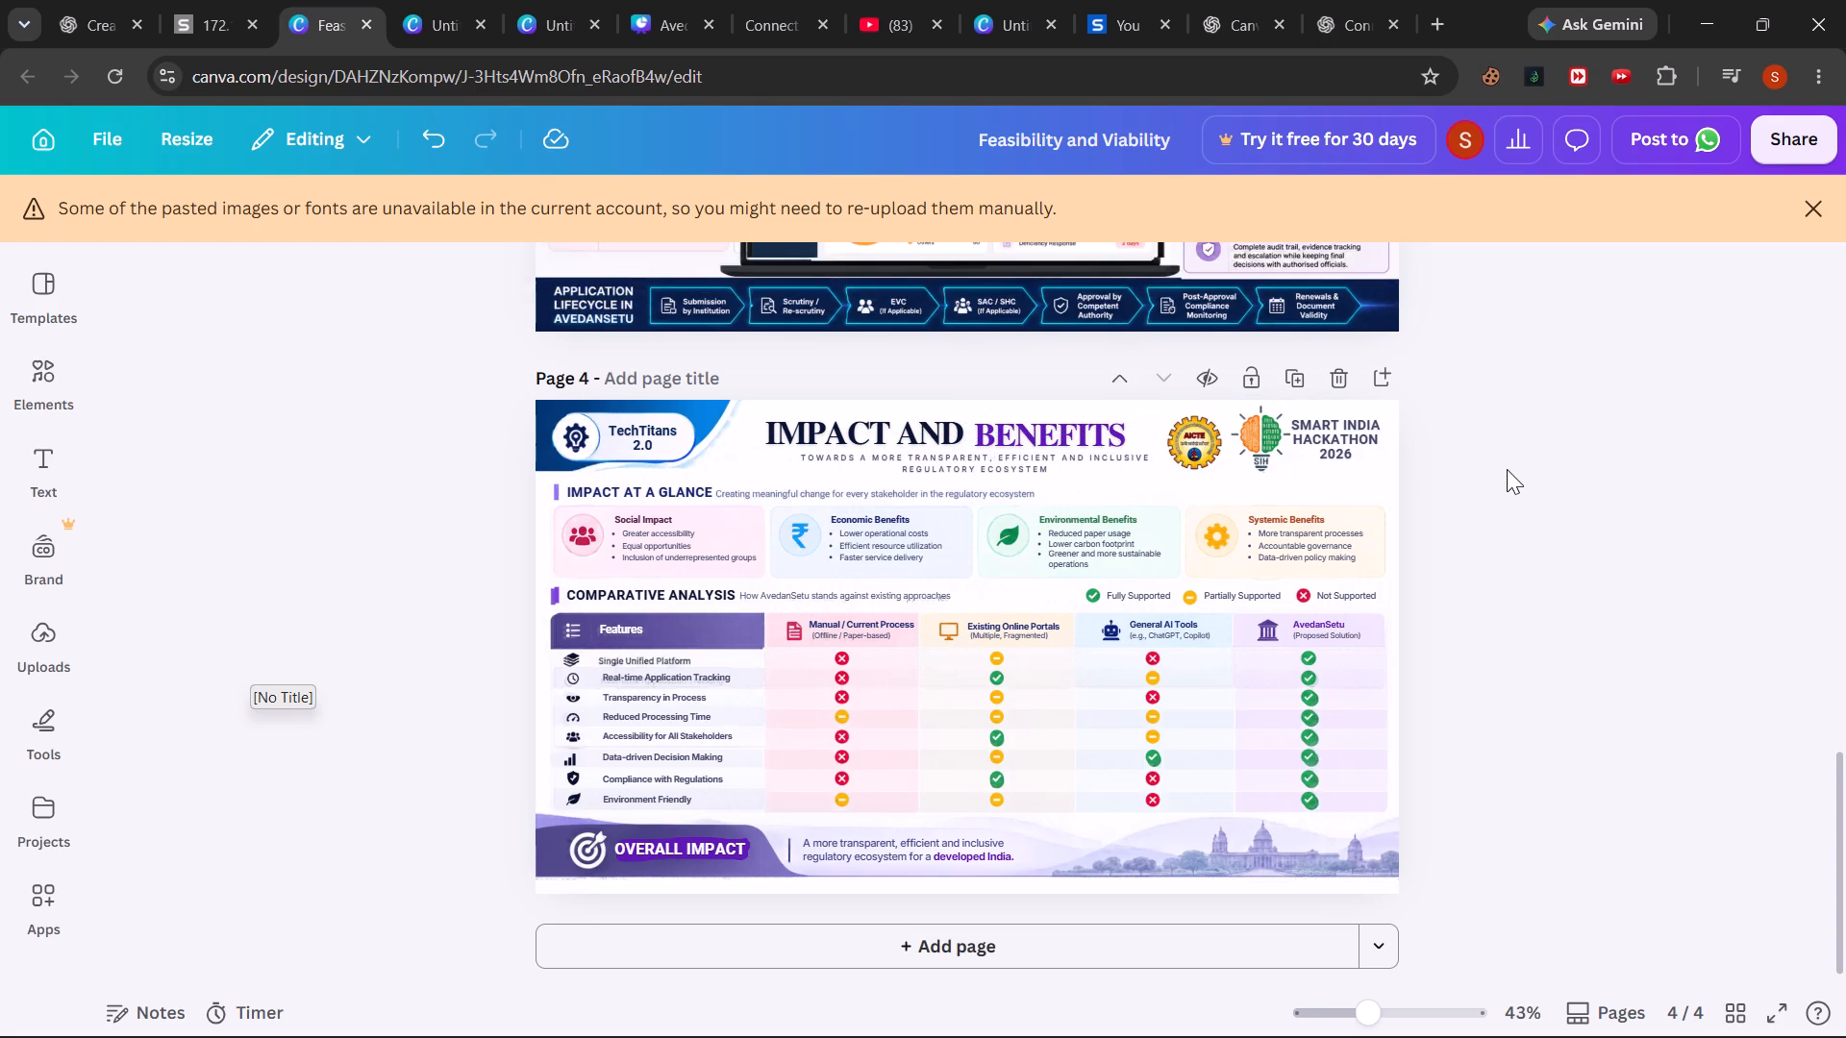
Move the page 4 subtitle "Towards a more transparent, efficient and inclusive regulatory ecosystem" left so it sits centred beneath the title.
{"action": "left_click", "coordinate": [996, 474]}
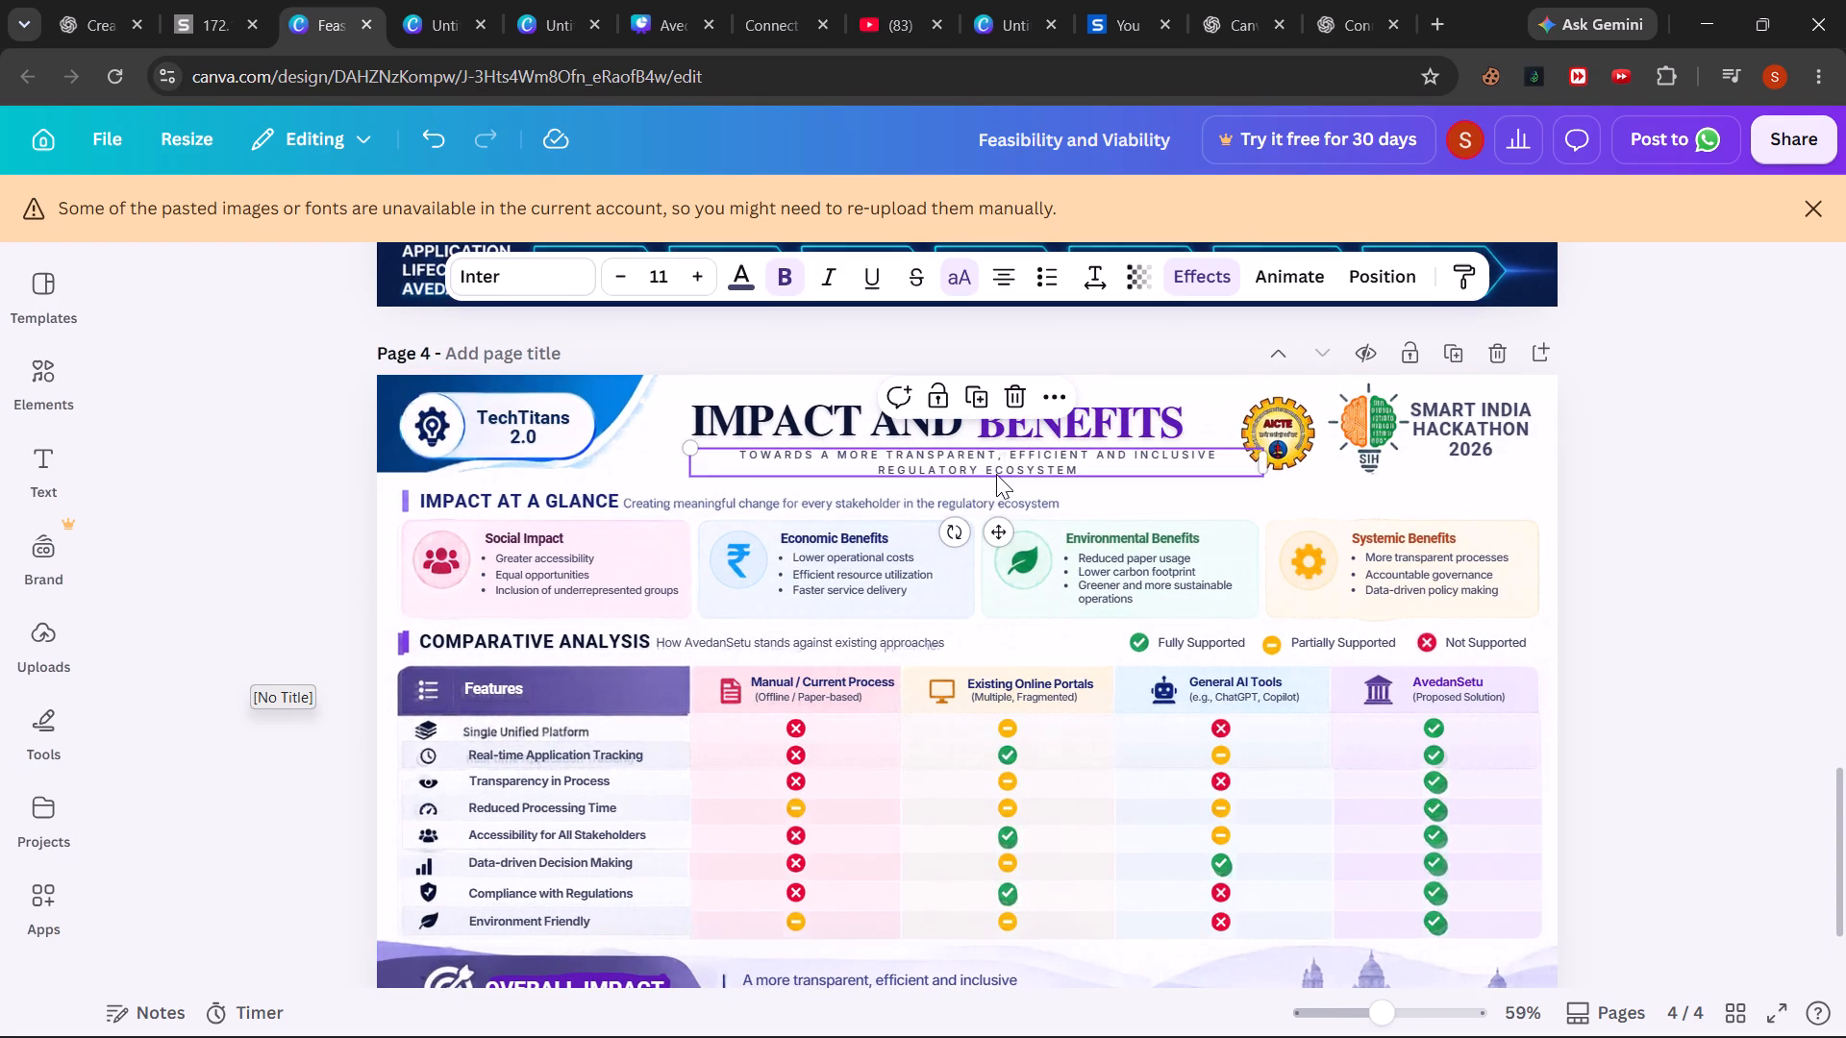
{"action": "left_click_drag", "start_coordinate": [996, 467], "coordinate": [956, 467]}
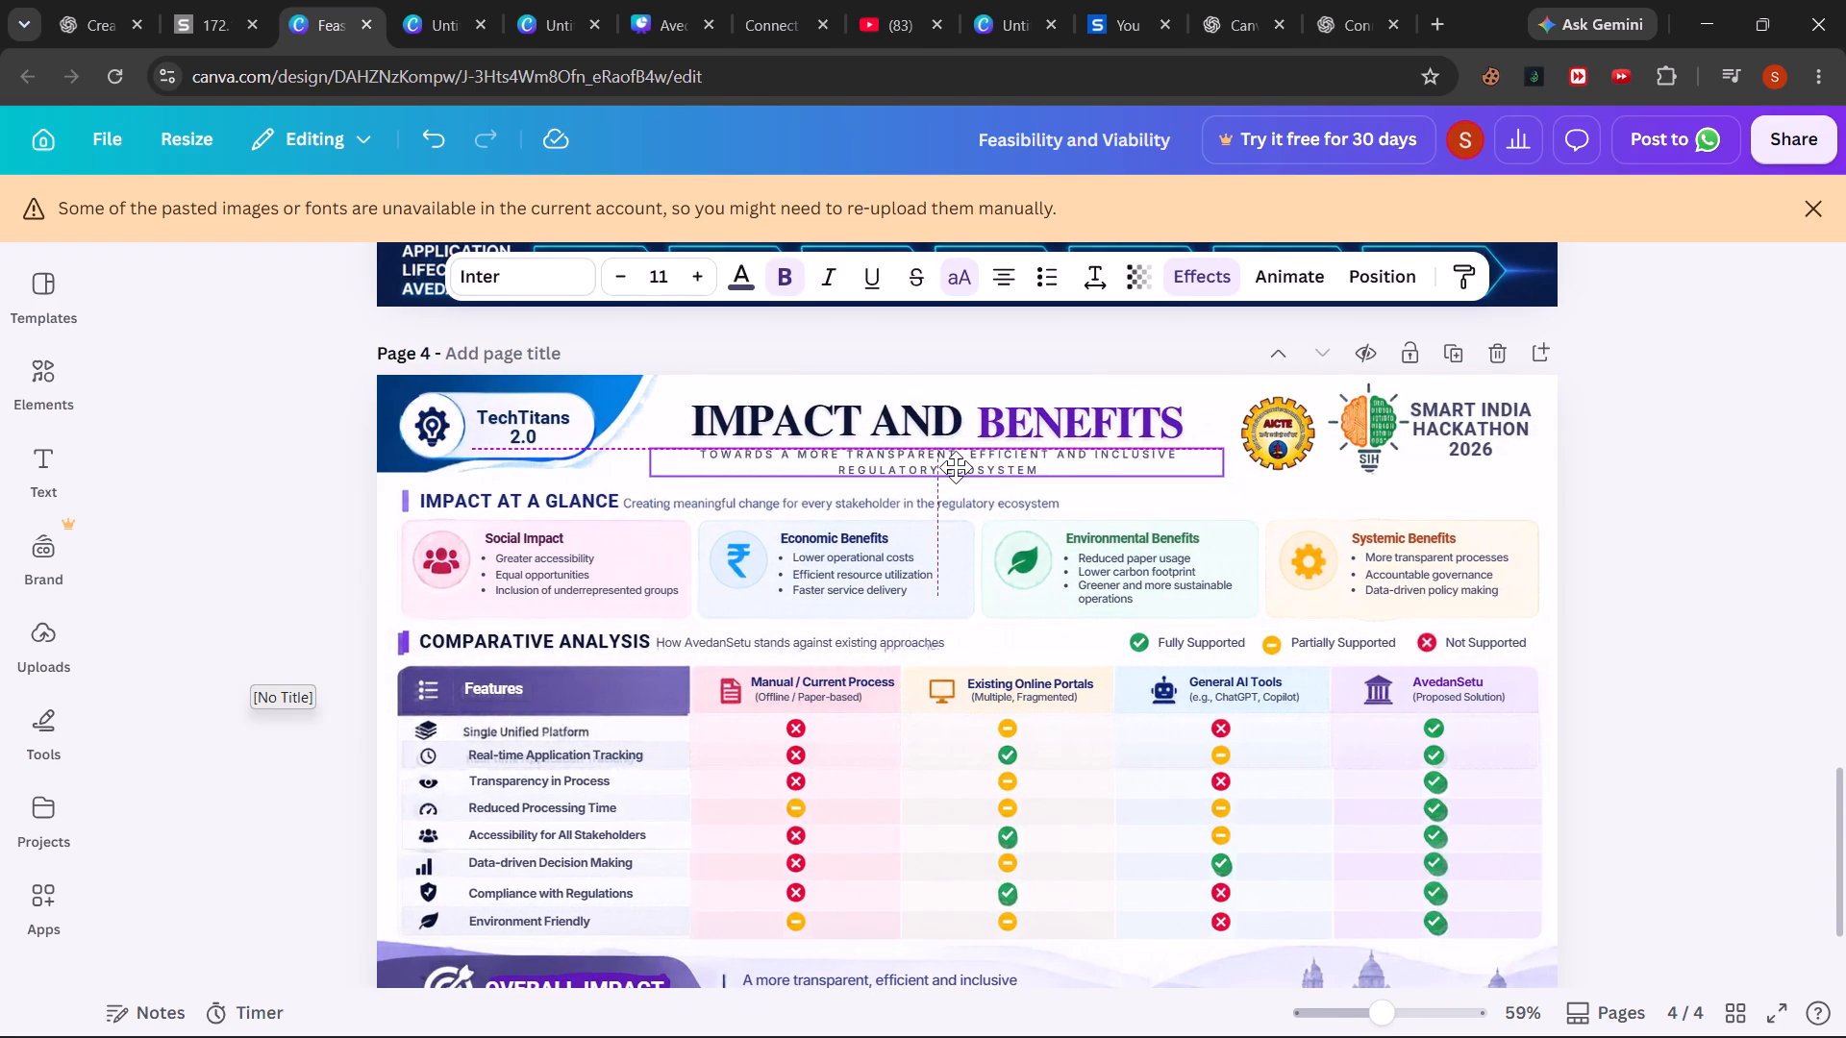
{"action": "left_click_drag", "start_coordinate": [956, 467], "coordinate": [955, 467]}
{"action": "left_click", "coordinate": [1651, 511]}
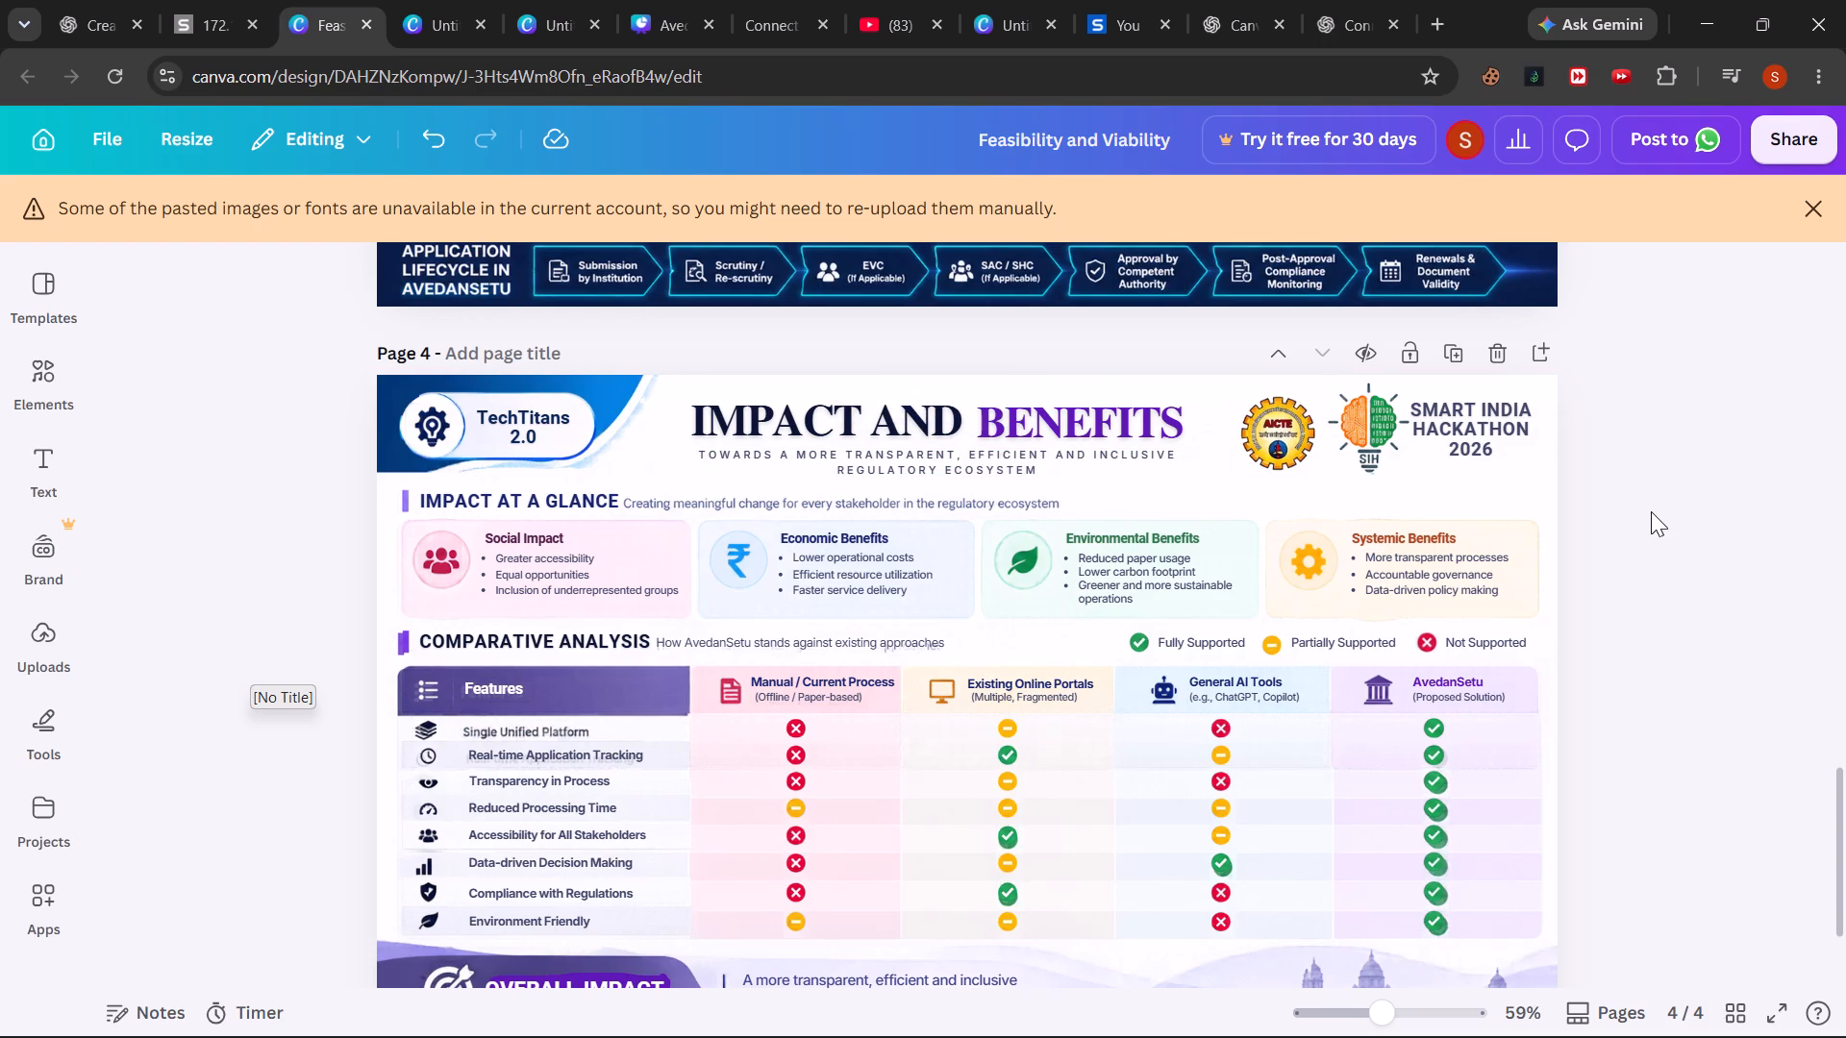
Review the design's pages from Impact and Benefits back to Feasibility and Viability, and forward again to page 4.
{"action": "scroll", "coordinate": [1651, 511], "scroll_direction": "up", "scroll_amount": 3}
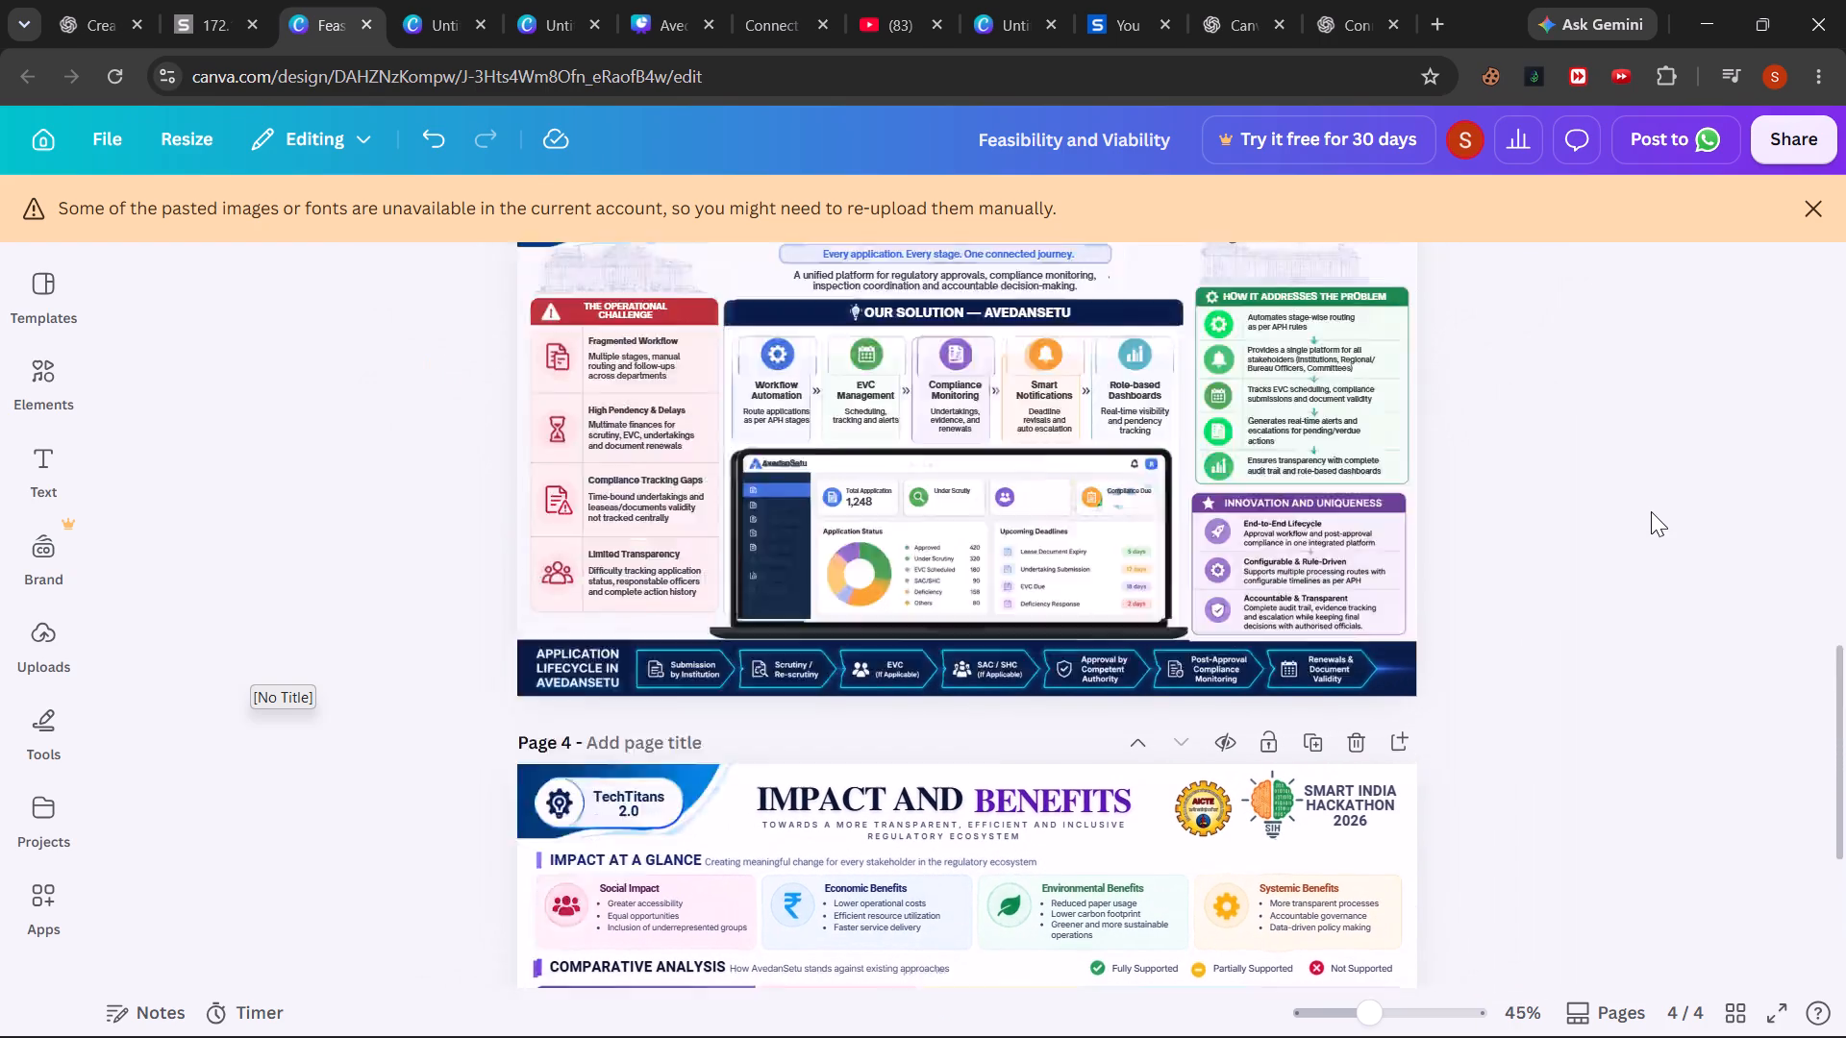
{"action": "scroll", "coordinate": [1651, 511], "scroll_direction": "up", "scroll_amount": 2}
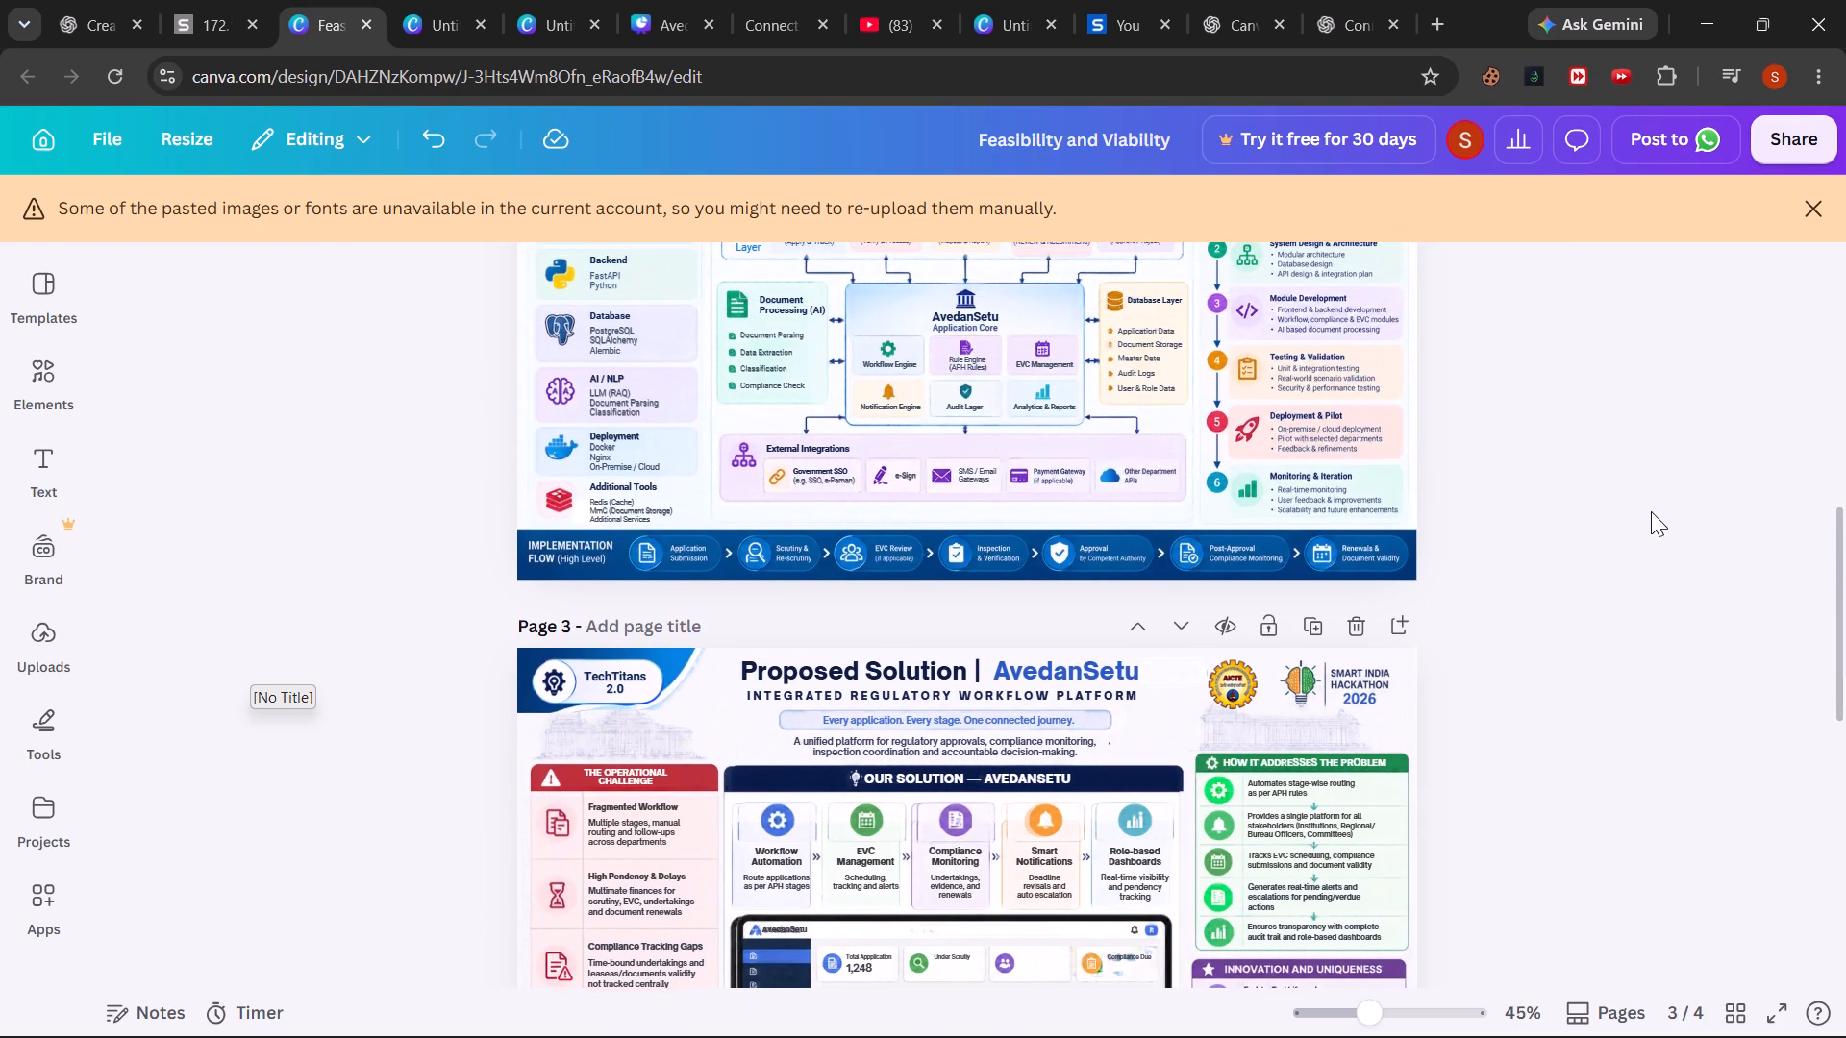
{"action": "scroll", "coordinate": [1651, 511], "scroll_direction": "up", "scroll_amount": 7}
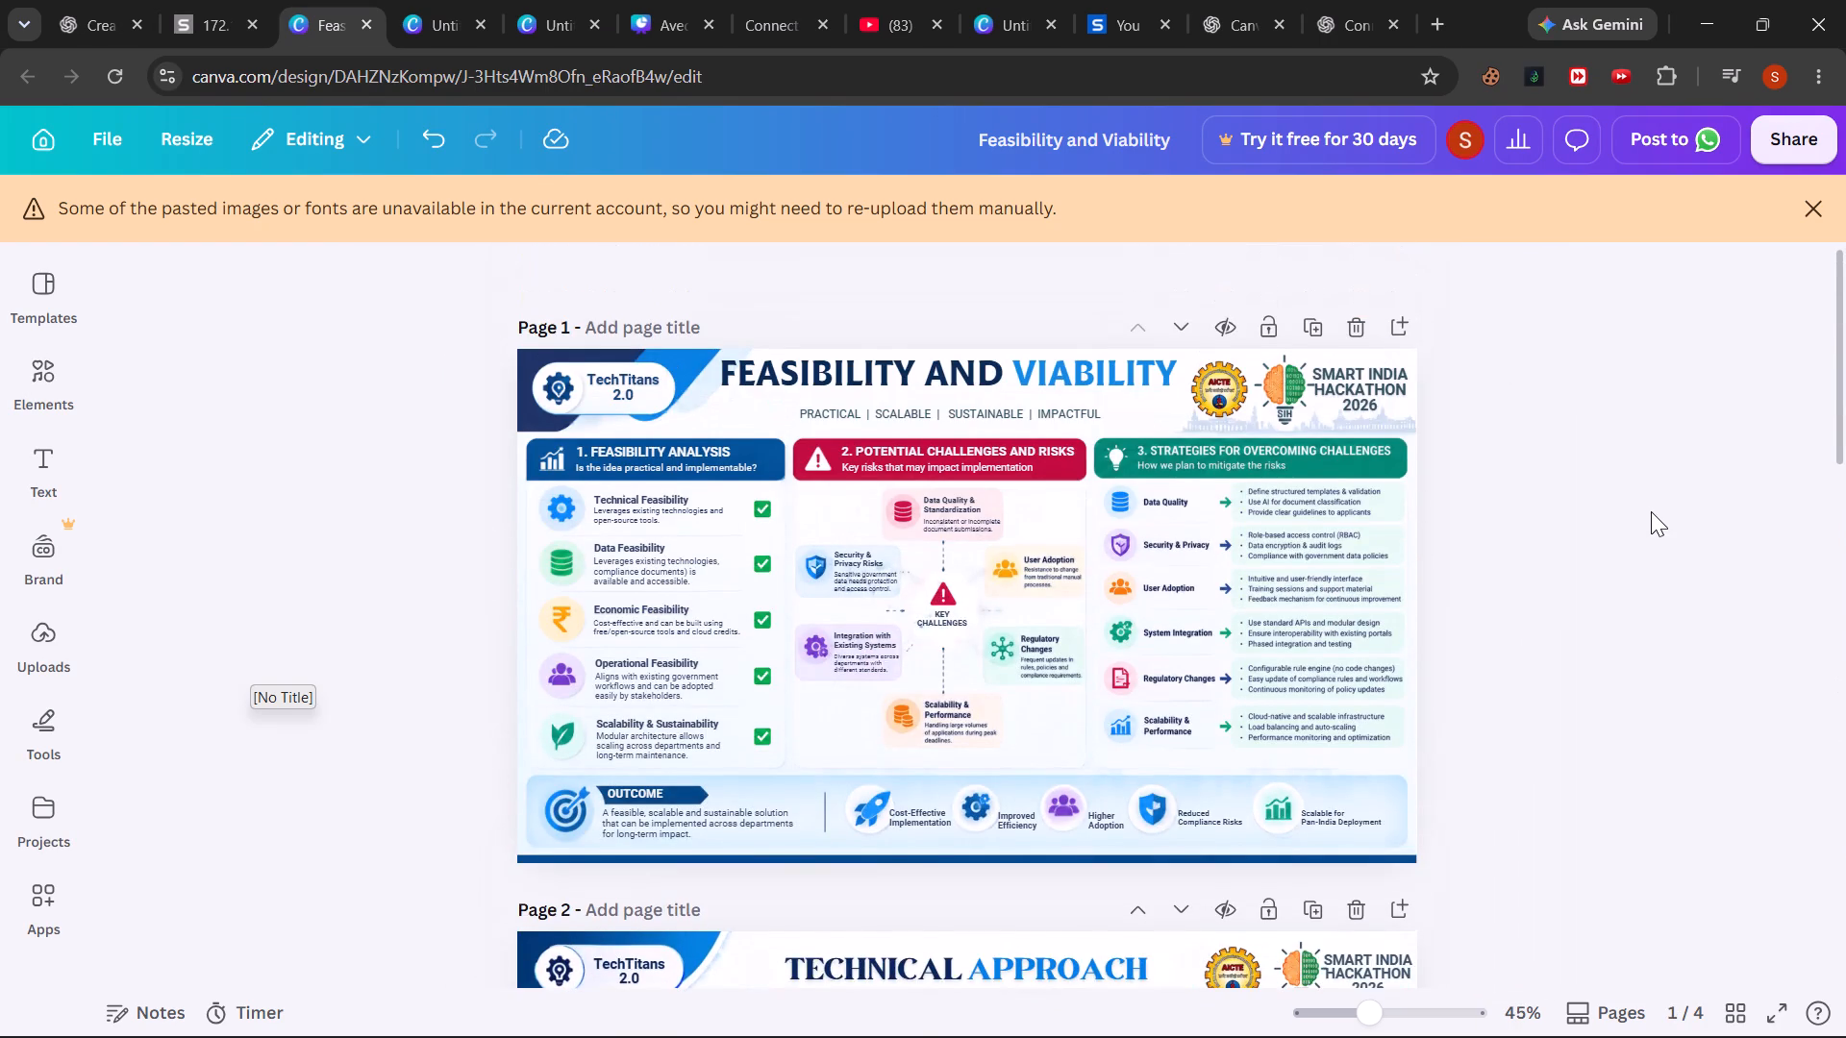
{"action": "scroll", "coordinate": [1651, 511], "scroll_direction": "down", "scroll_amount": 1}
{"action": "scroll", "coordinate": [1651, 511], "scroll_direction": "up", "scroll_amount": 1}
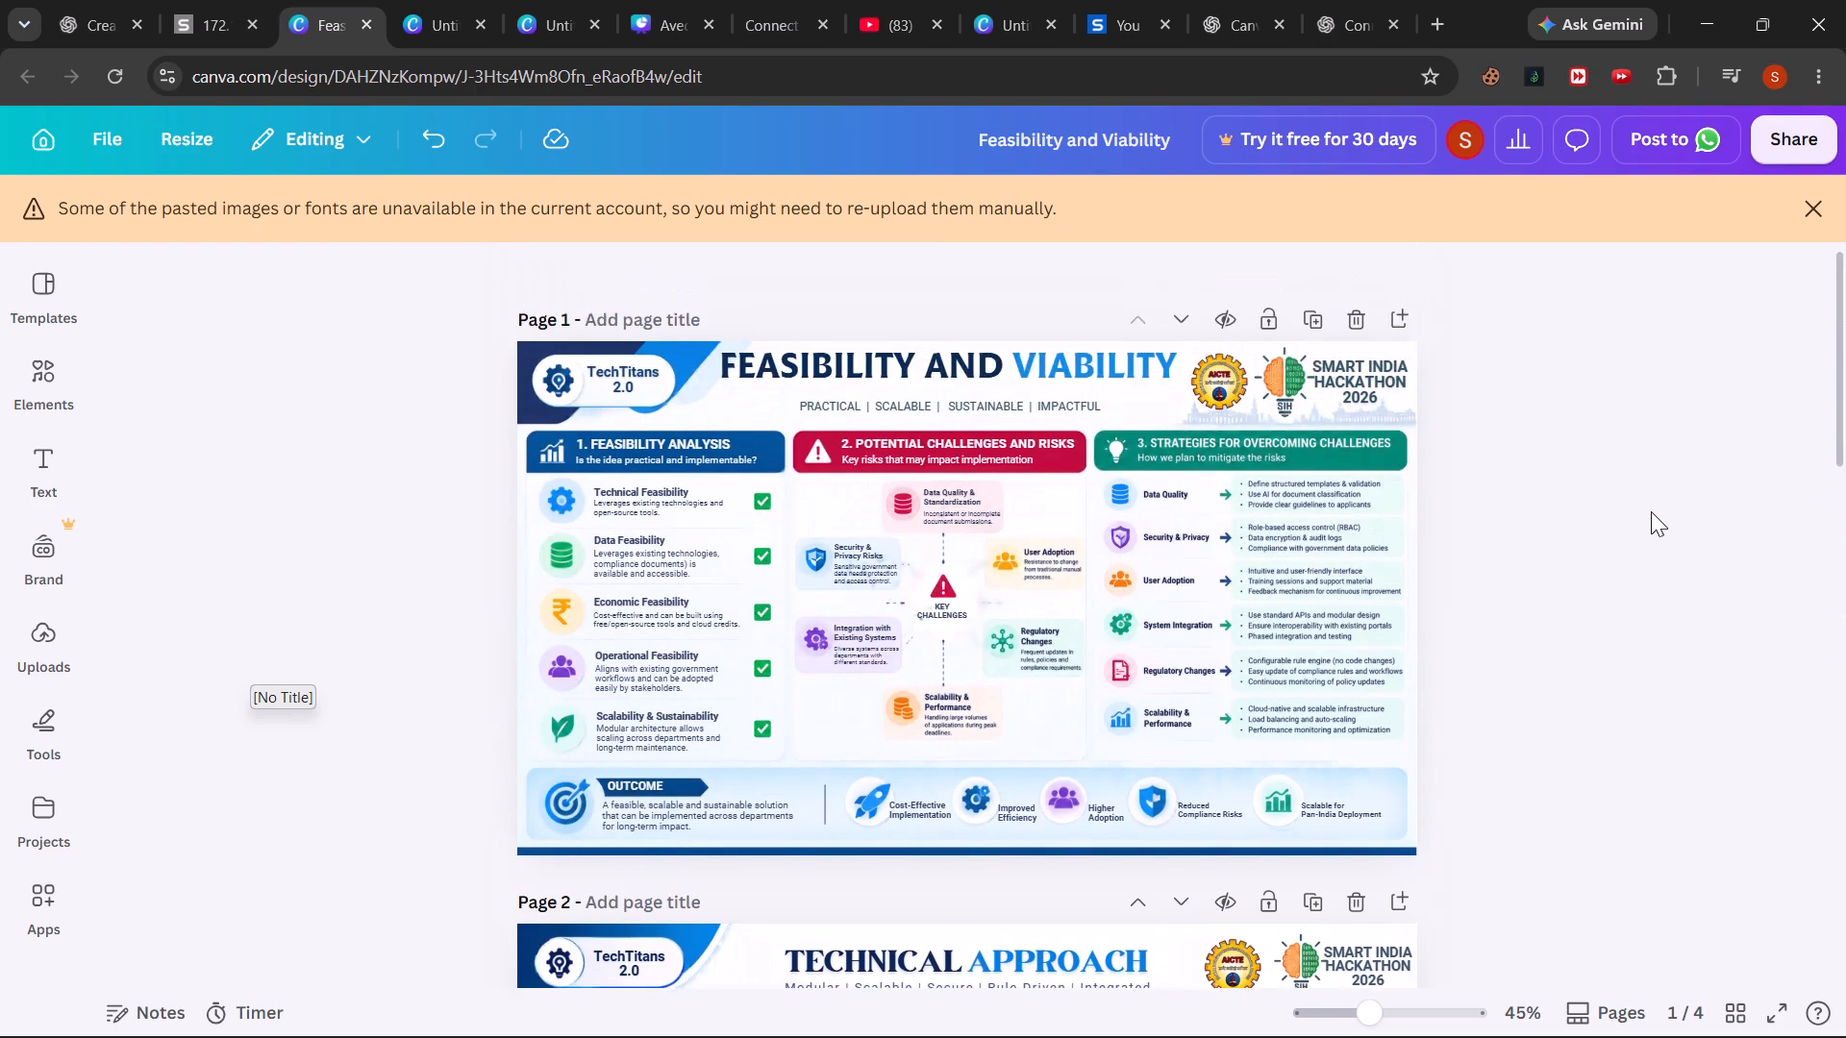
{"action": "scroll", "coordinate": [1651, 511], "scroll_direction": "down", "scroll_amount": 11}
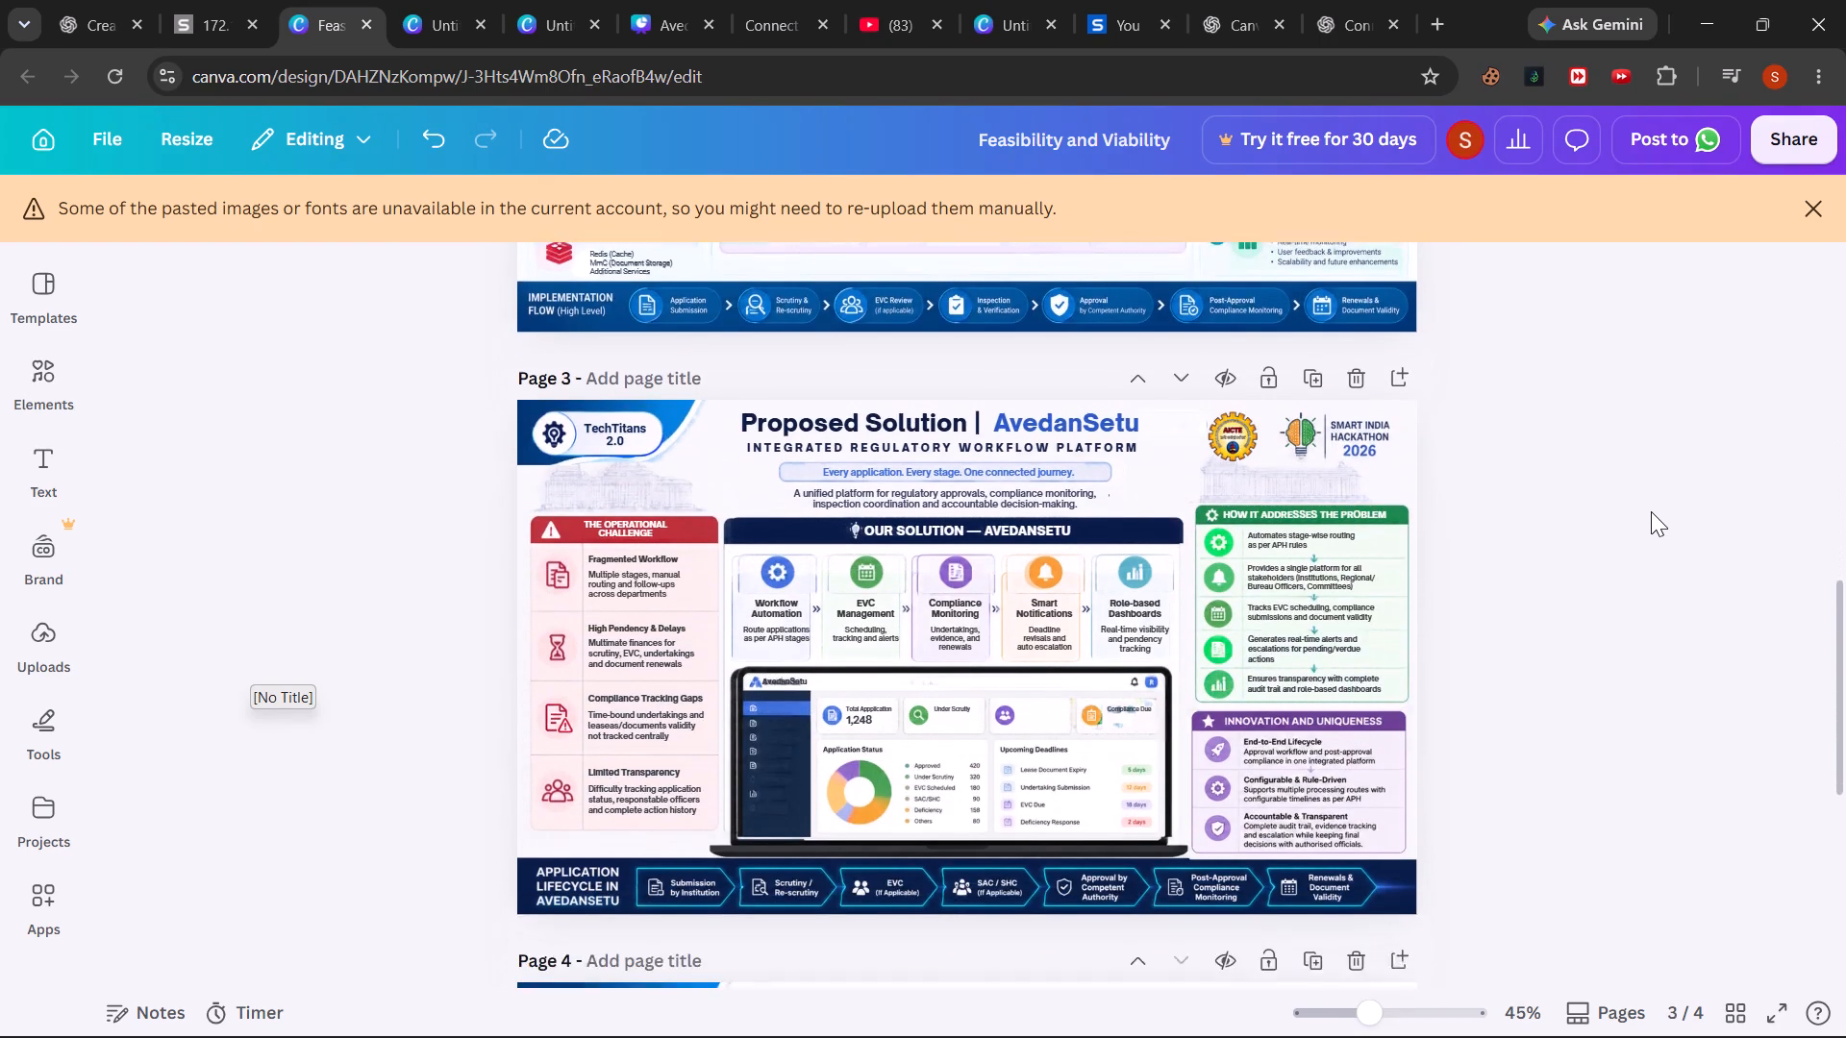
{"action": "scroll", "coordinate": [1651, 511], "scroll_direction": "down", "scroll_amount": 6}
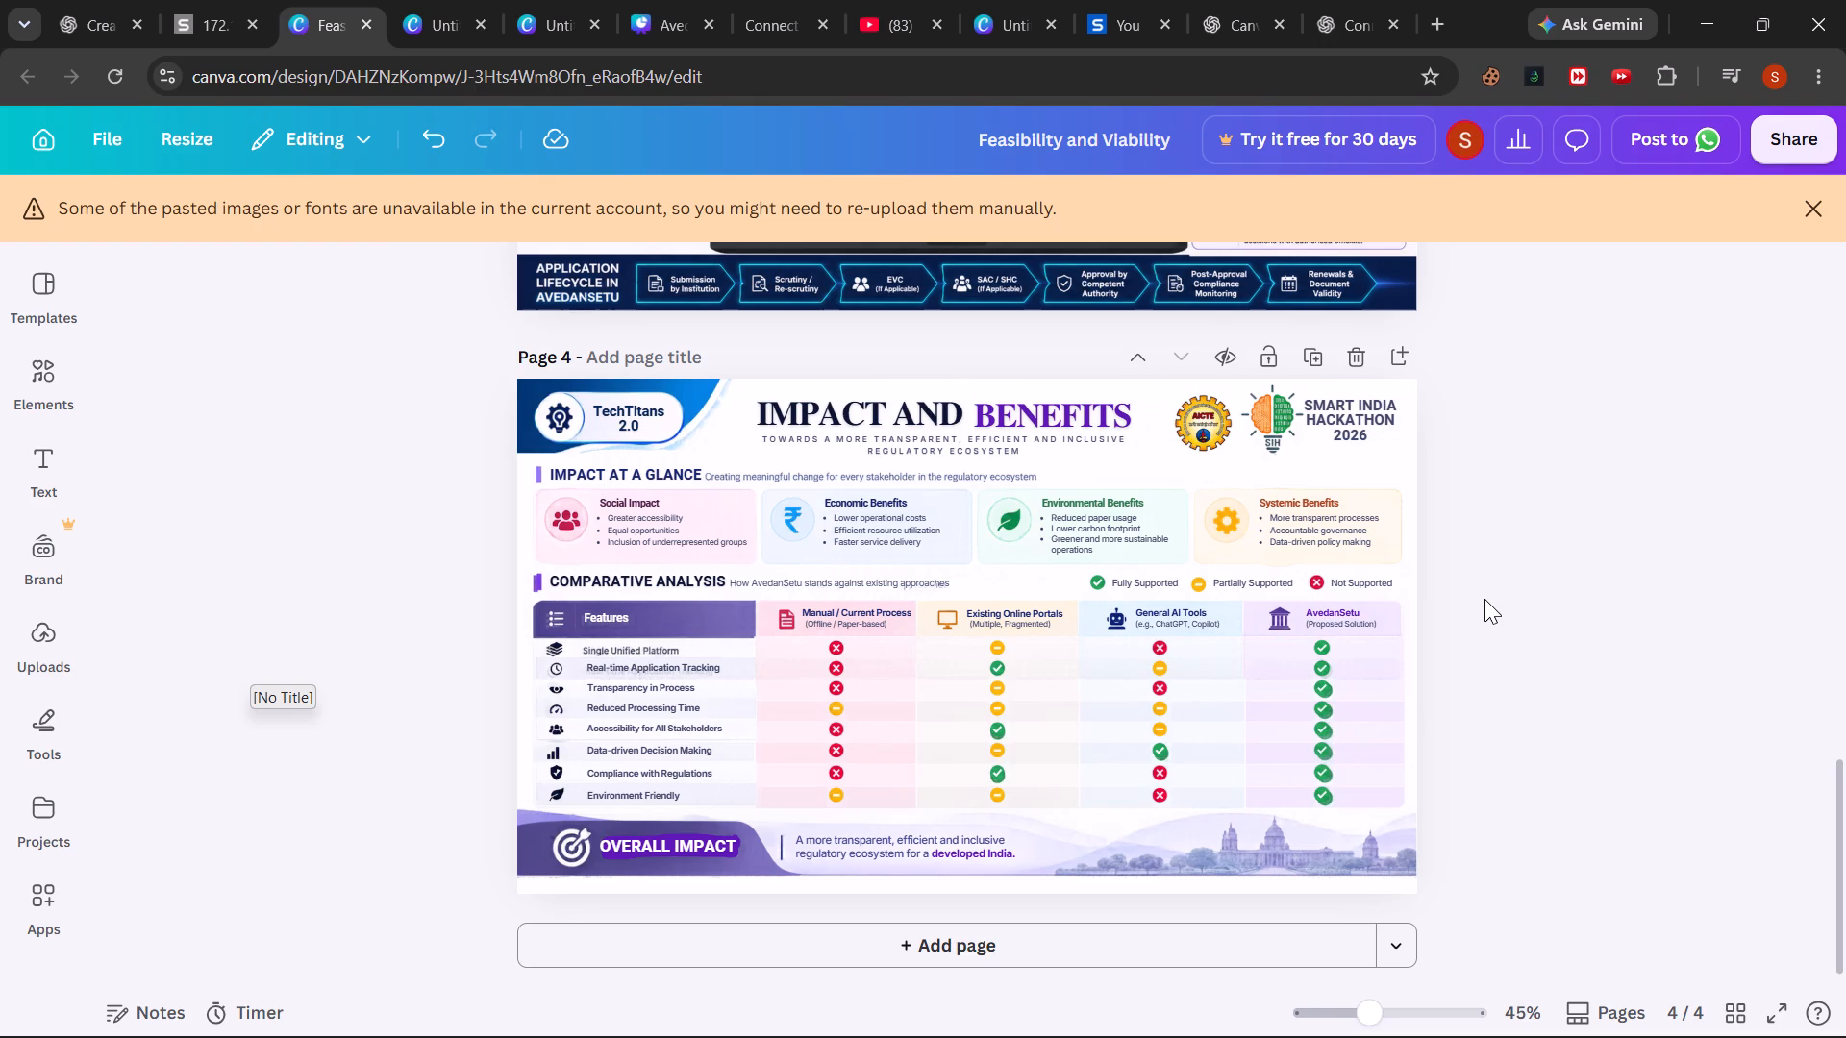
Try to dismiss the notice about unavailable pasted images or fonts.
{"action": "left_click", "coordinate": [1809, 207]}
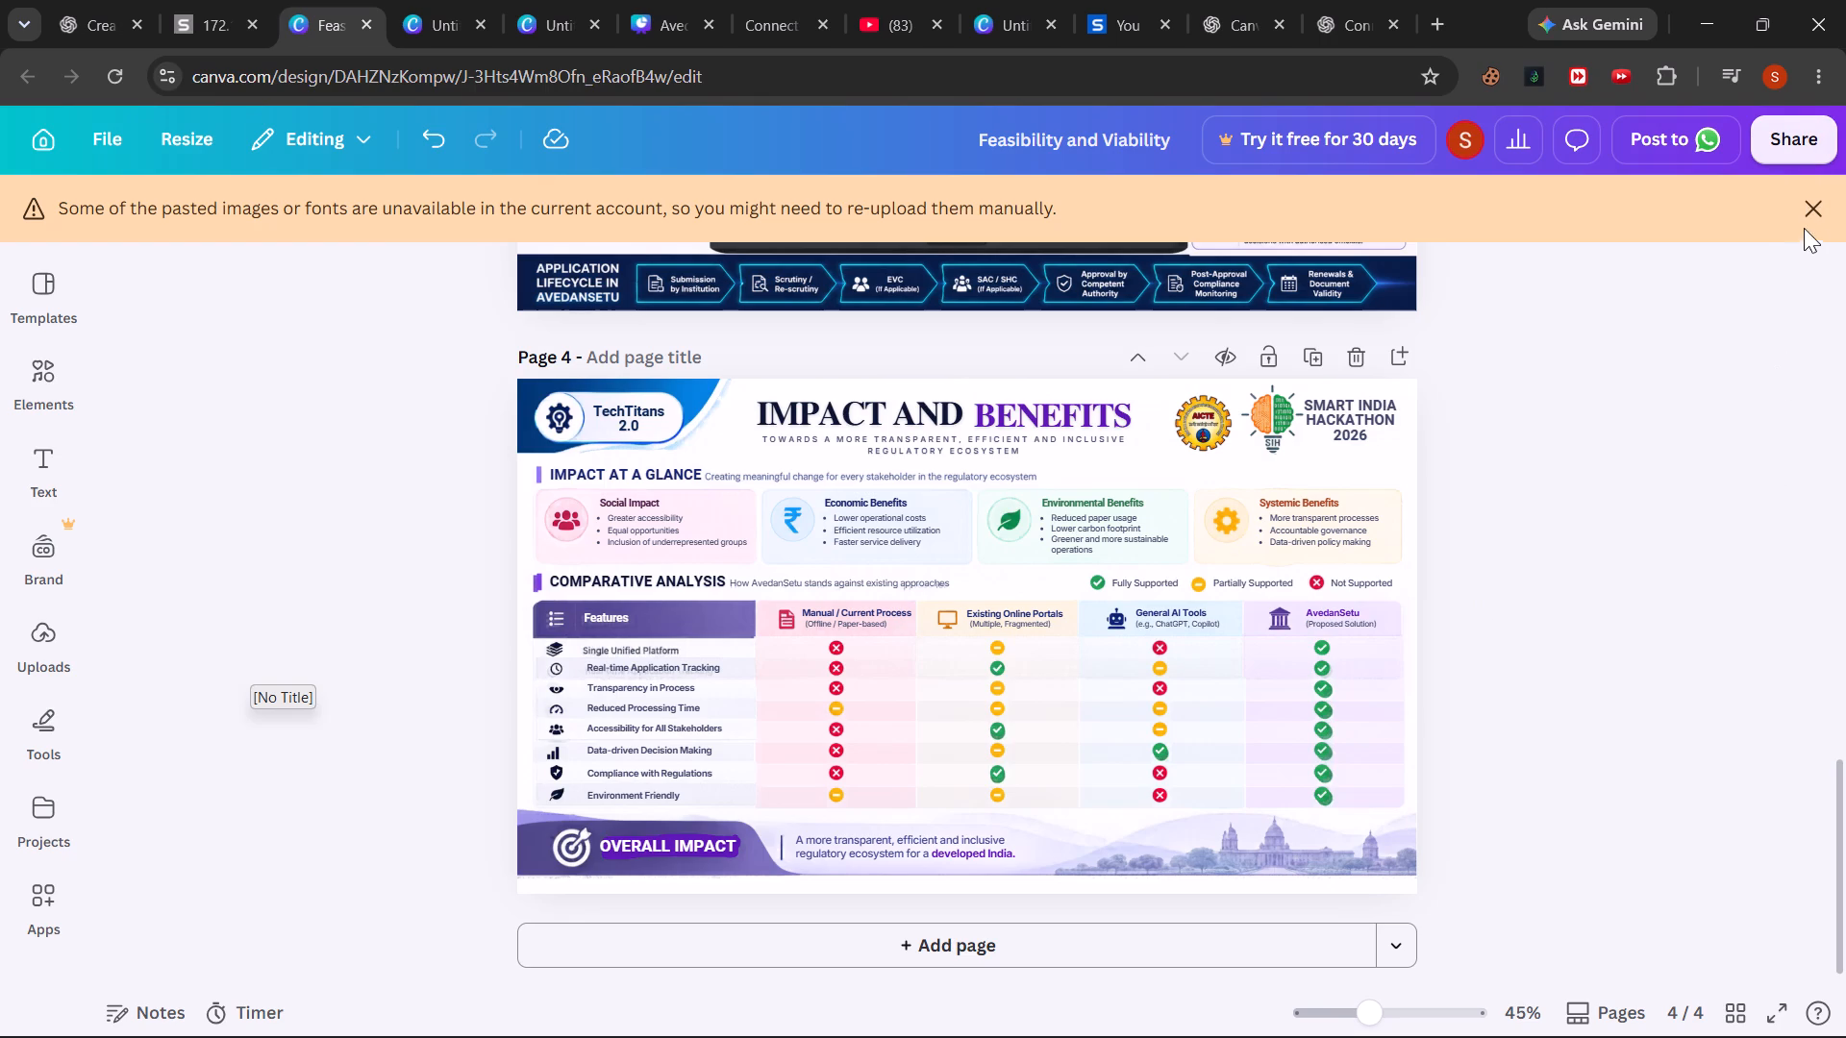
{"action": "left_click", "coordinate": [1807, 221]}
Examine pages 1 to 4 at a larger magnification, checking the layout and text of each slide.
{"action": "scroll", "coordinate": [1700, 450], "scroll_direction": "up", "scroll_amount": 7}
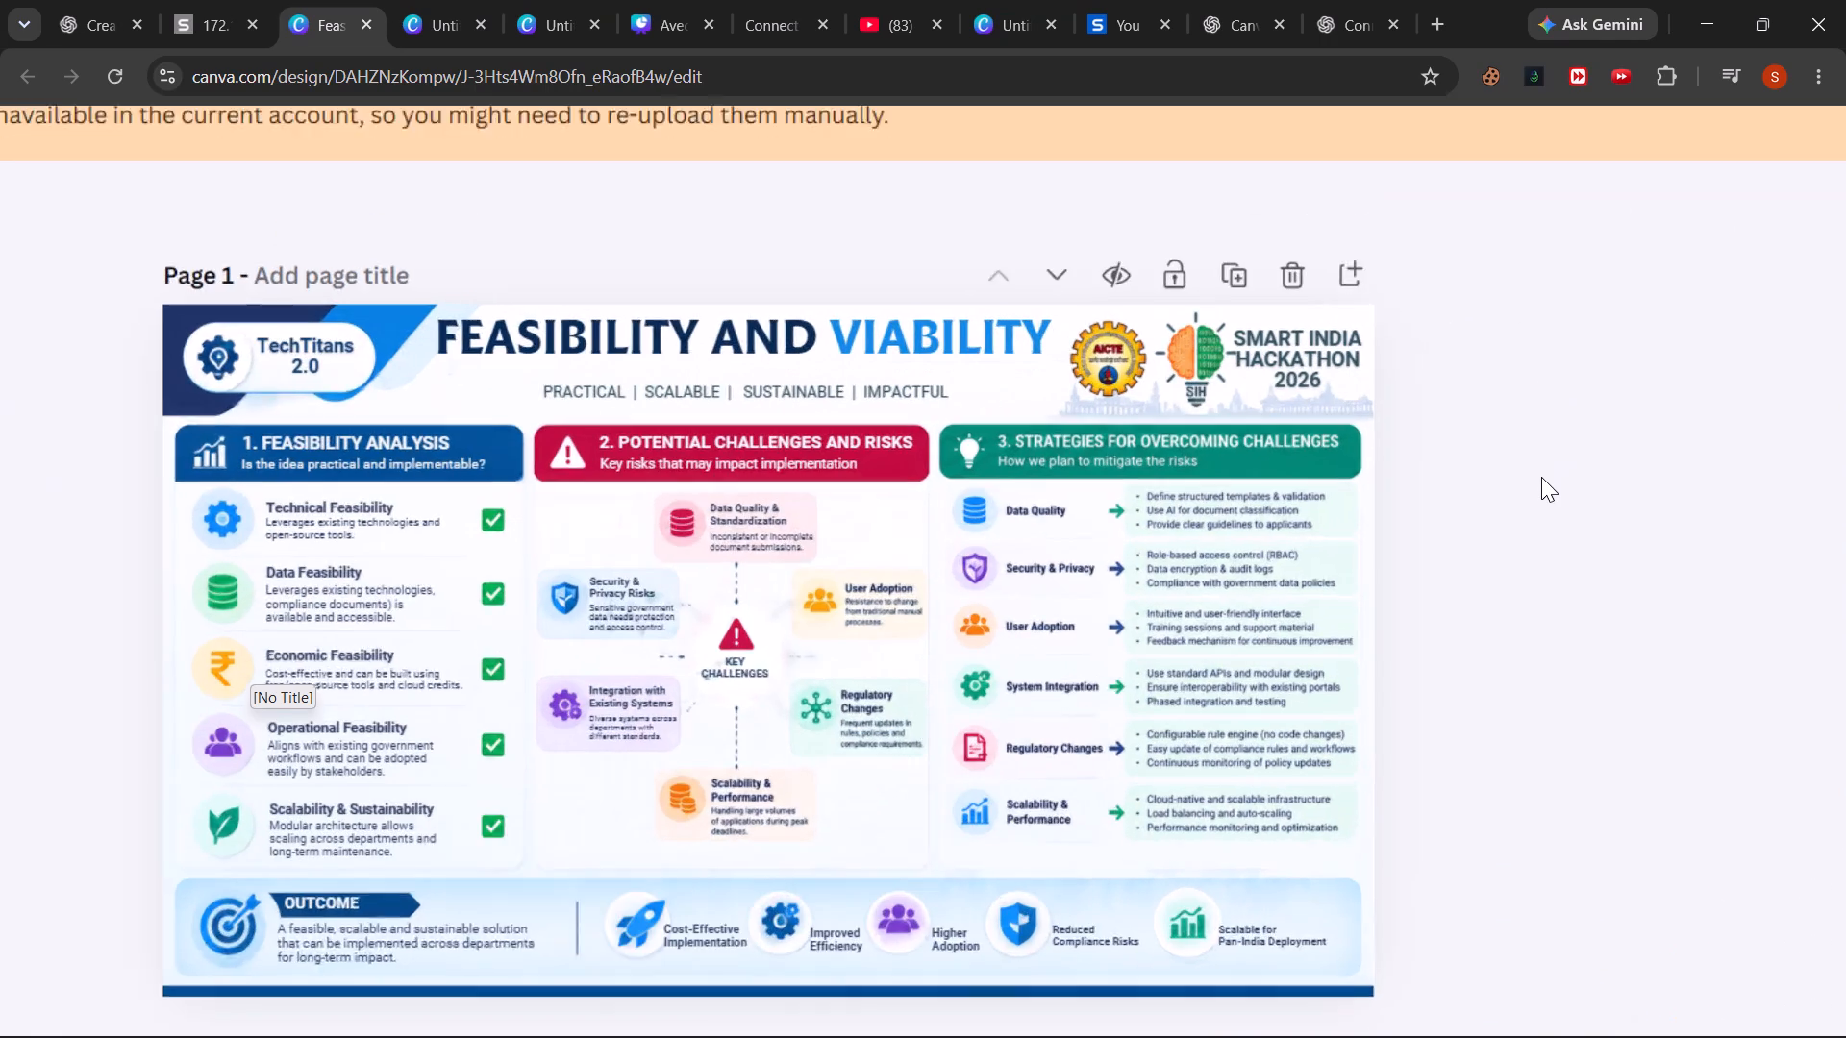
{"action": "scroll", "coordinate": [1541, 477], "scroll_direction": "right", "scroll_amount": 1}
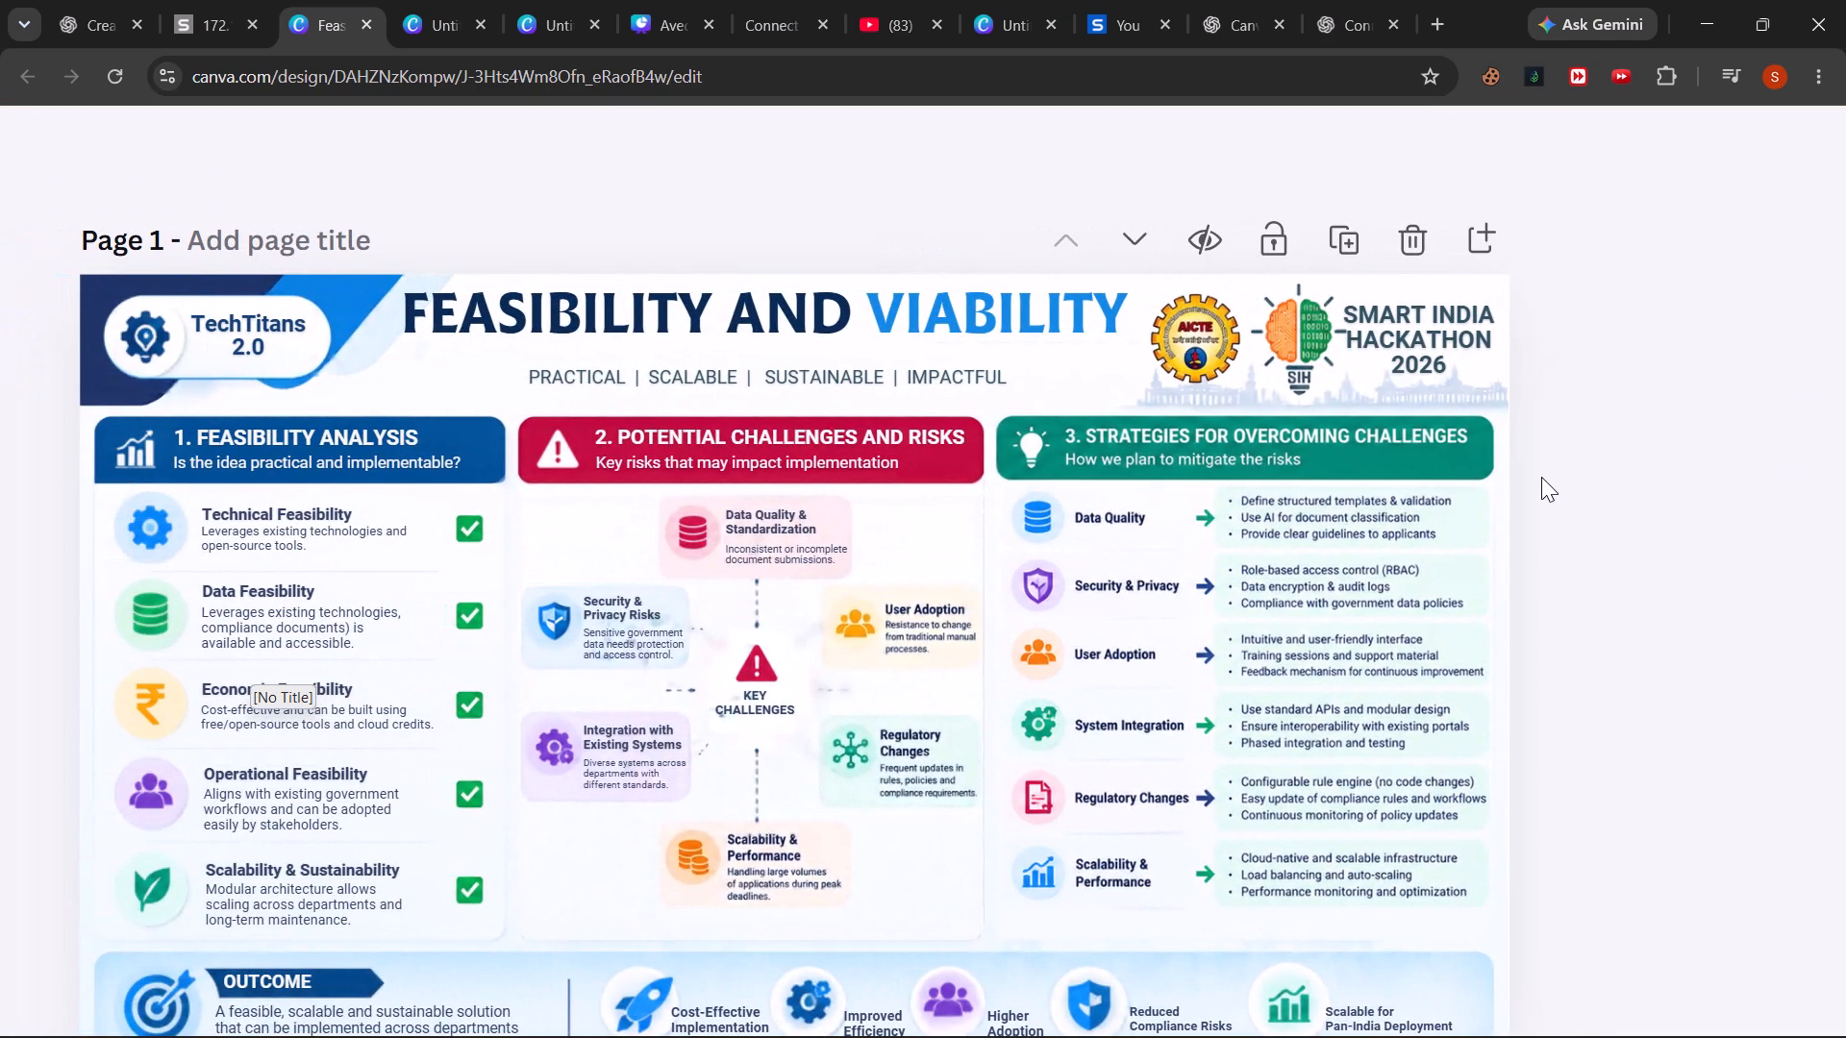
{"action": "scroll", "coordinate": [1541, 477], "scroll_direction": "down", "scroll_amount": 2}
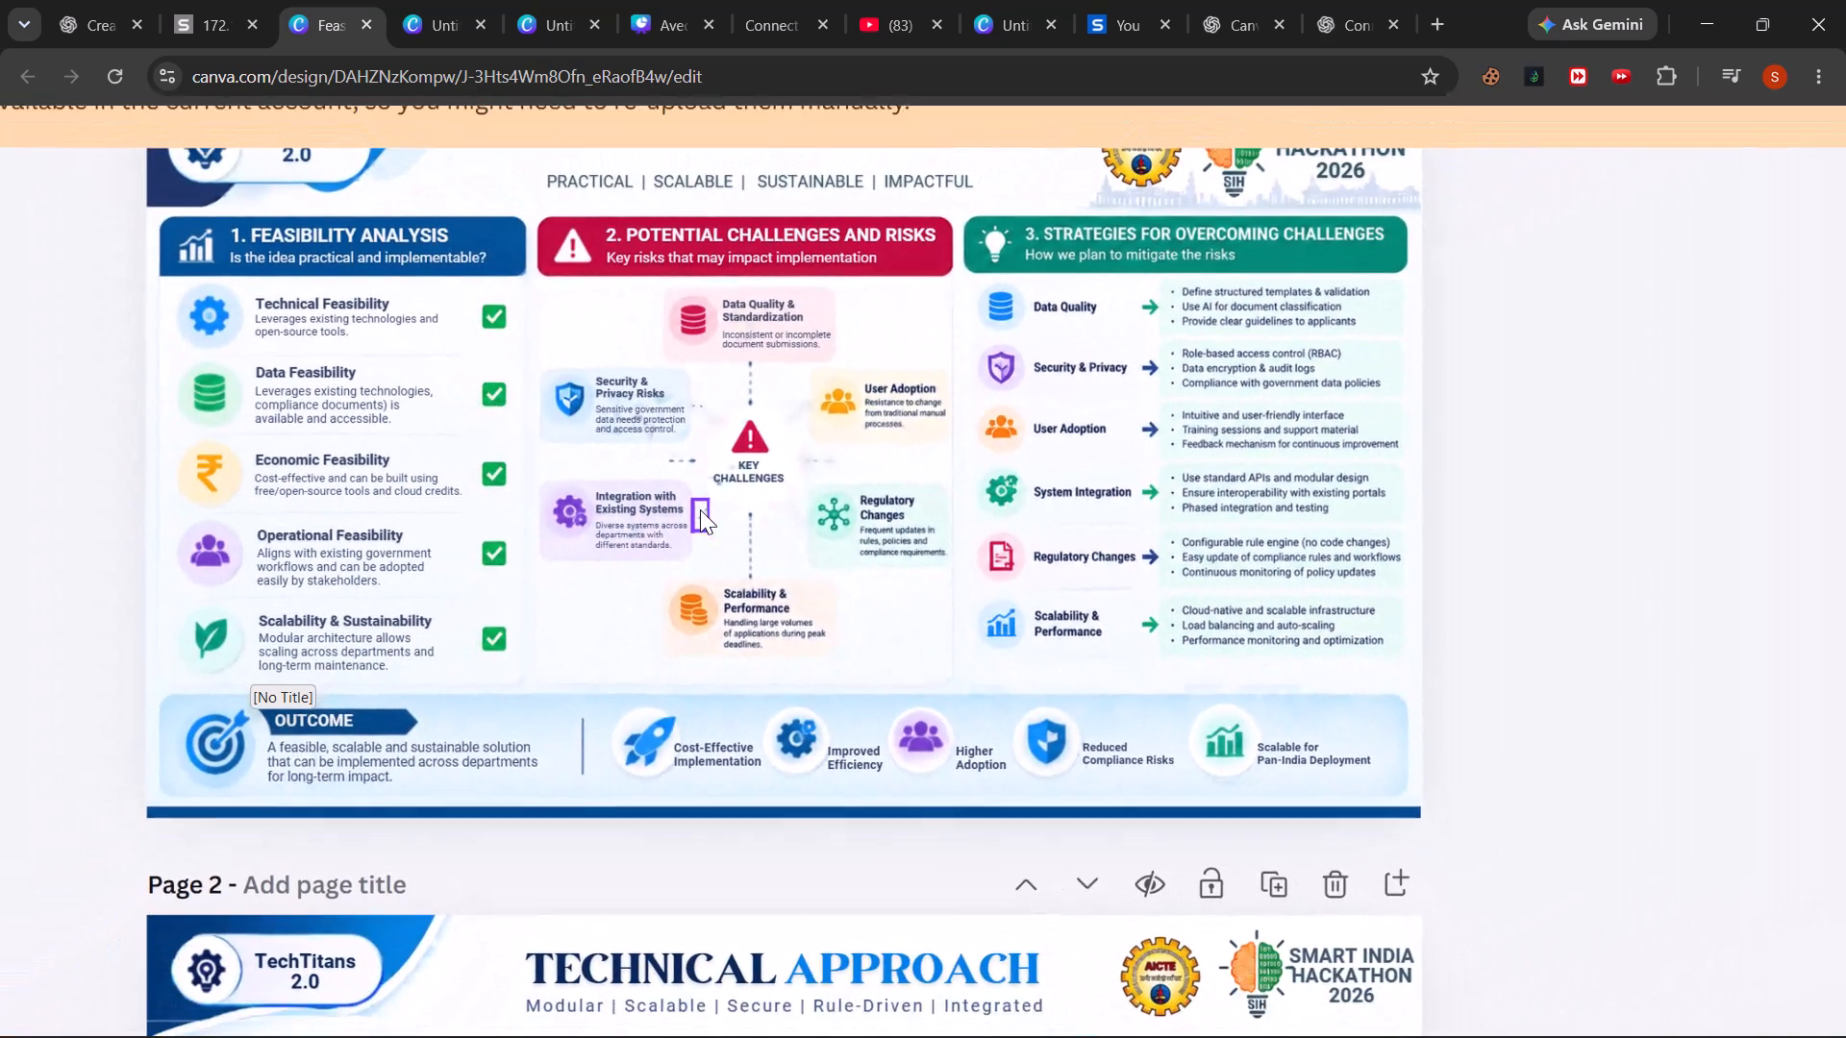
{"action": "scroll", "coordinate": [1715, 590], "scroll_direction": "down", "scroll_amount": 5}
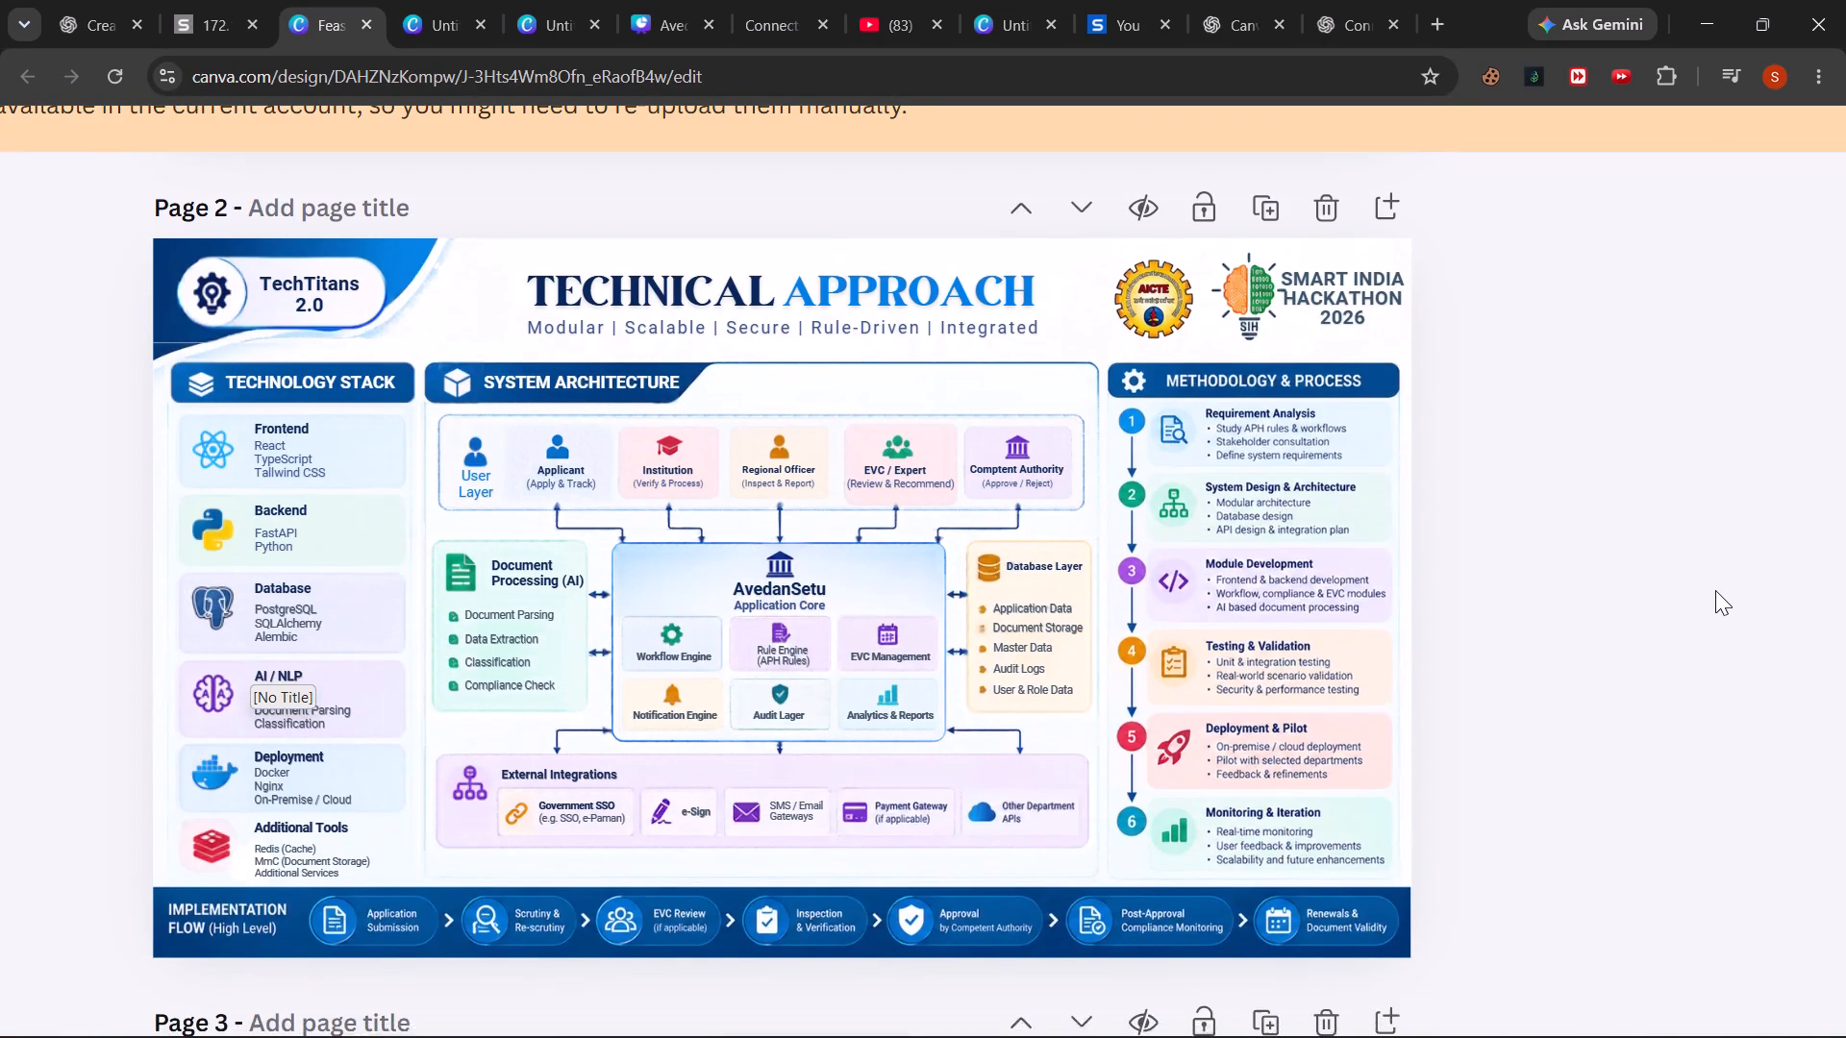
{"action": "scroll", "coordinate": [1715, 590], "scroll_direction": "down", "scroll_amount": 3}
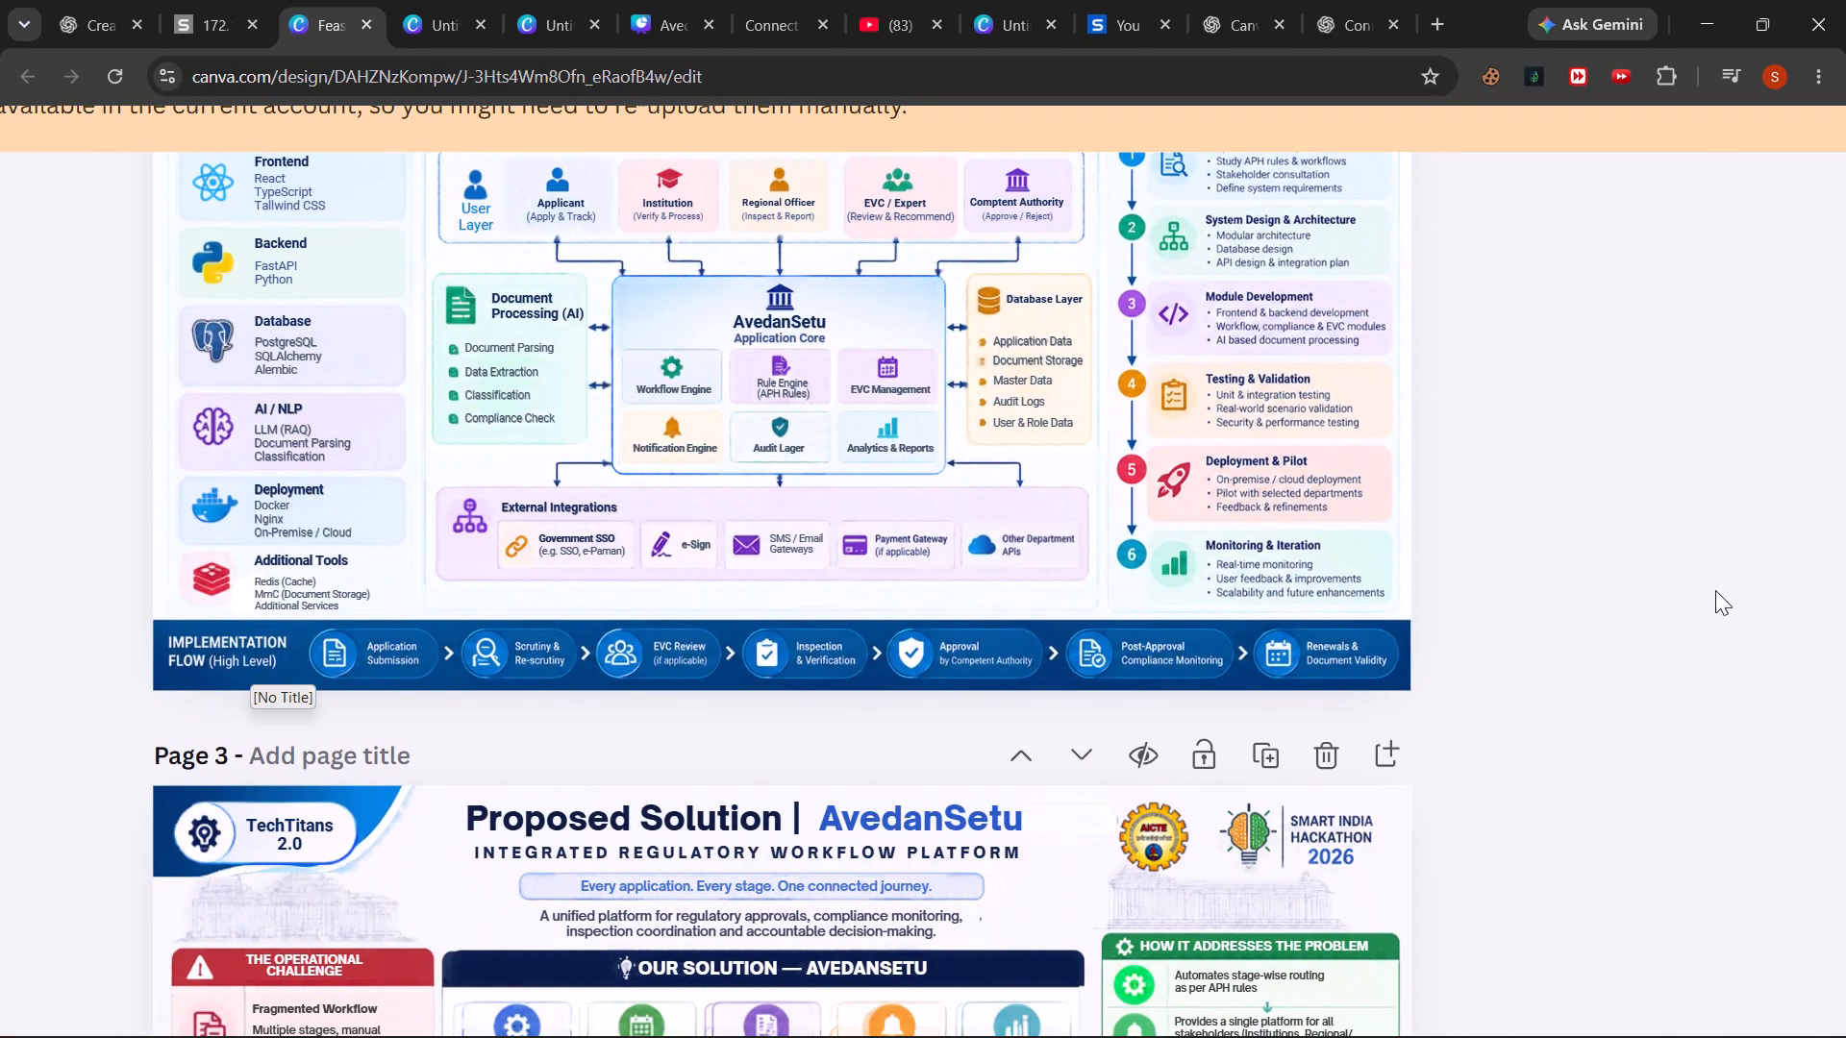
{"action": "scroll", "coordinate": [1715, 590], "scroll_direction": "down", "scroll_amount": 10}
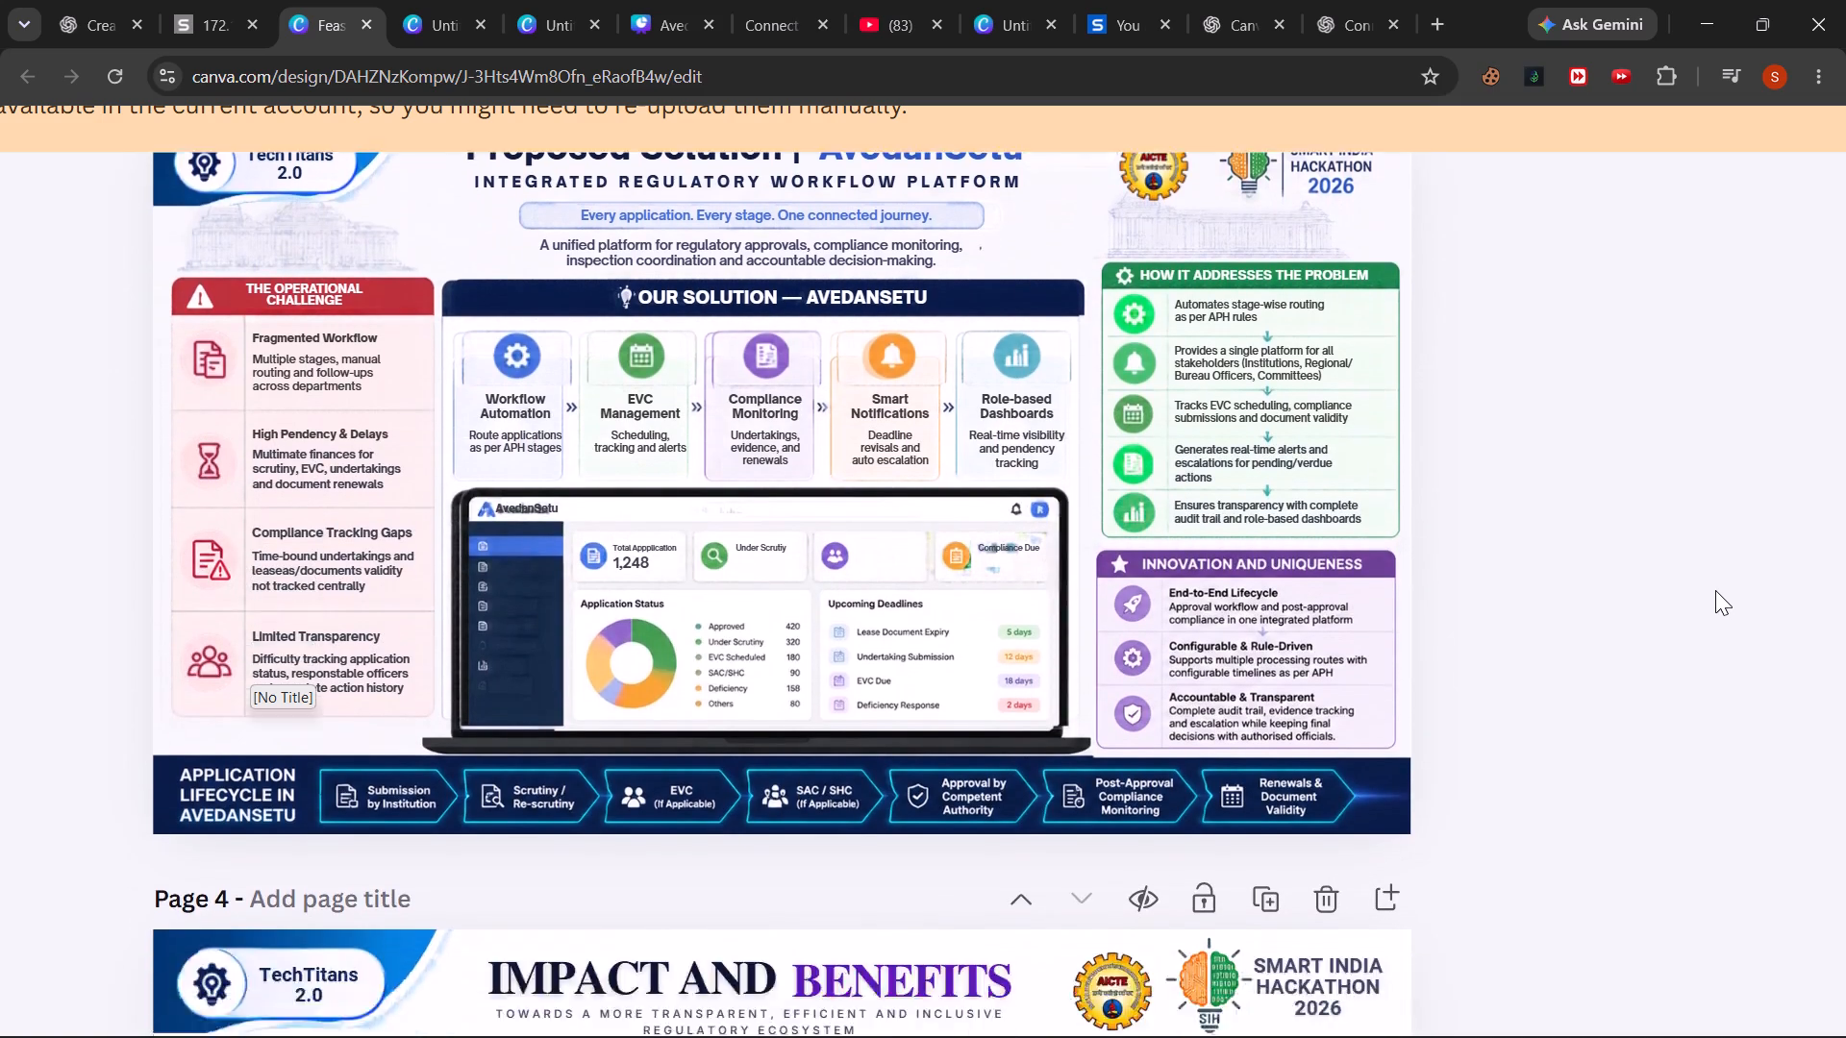
{"action": "scroll", "coordinate": [1715, 590], "scroll_direction": "down", "scroll_amount": 6}
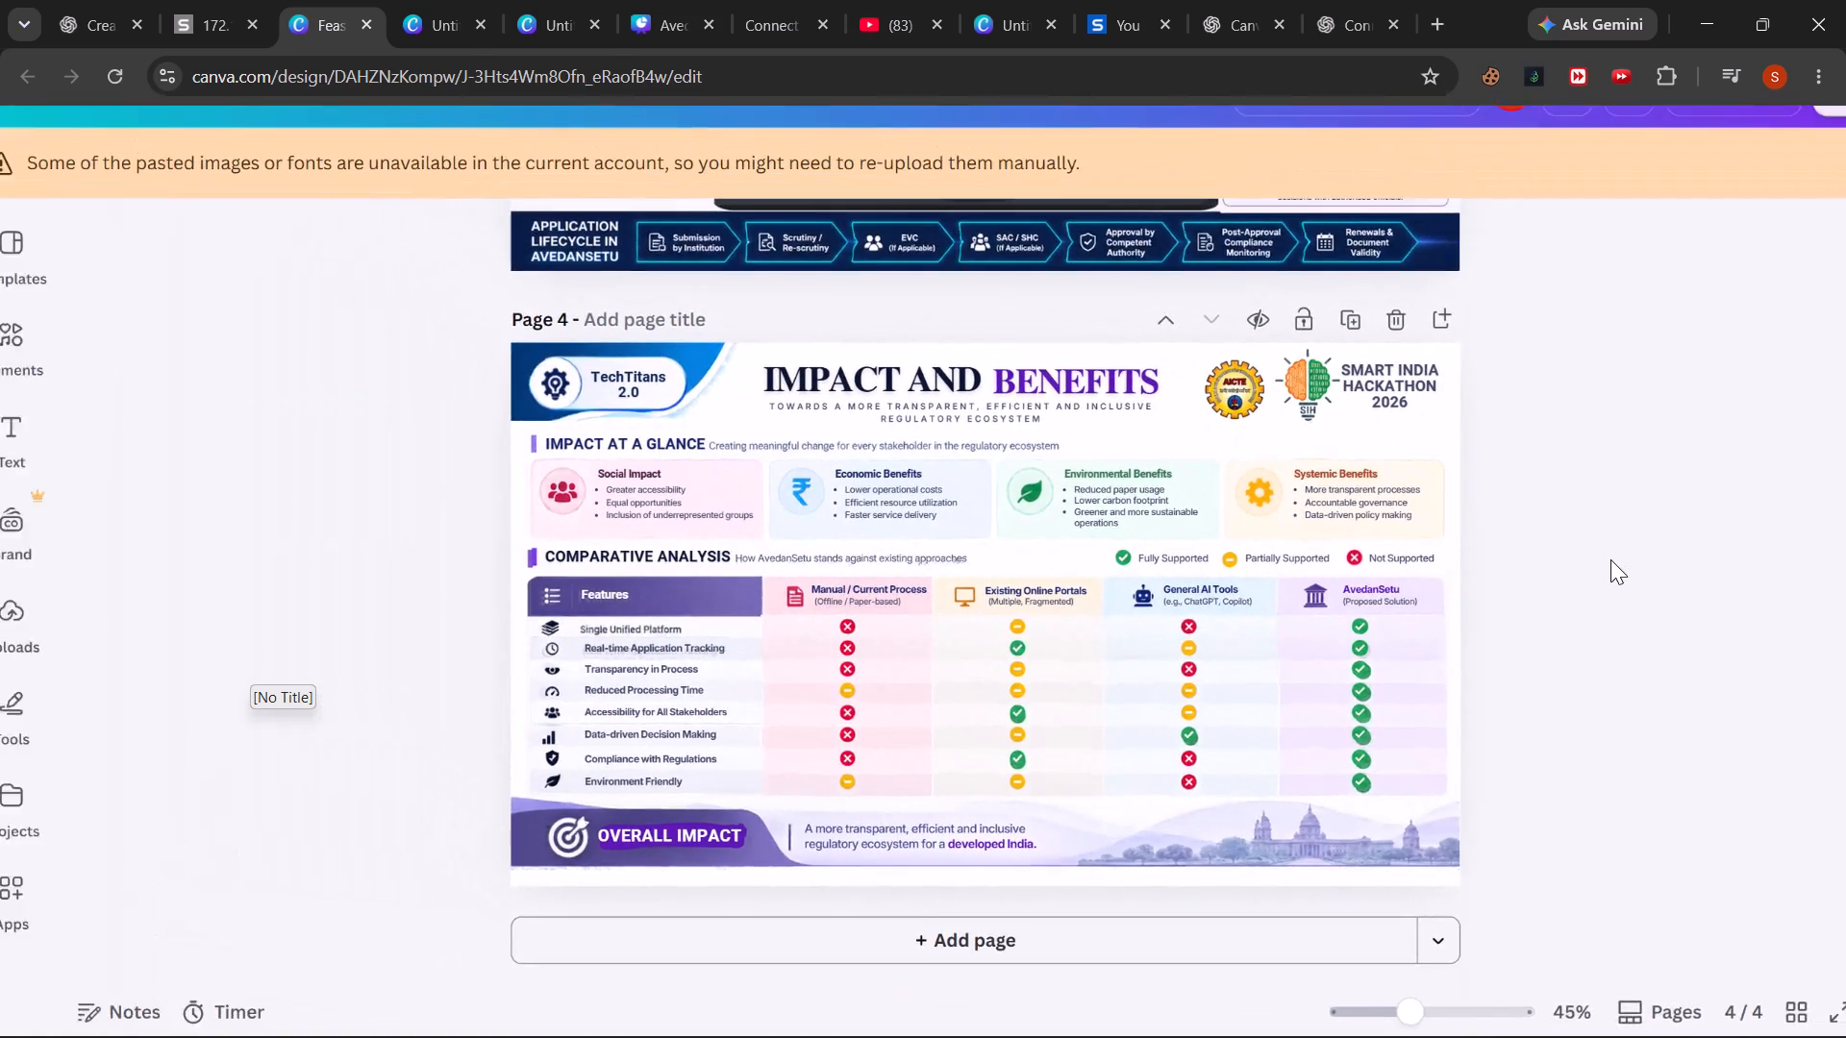
{"action": "left_click", "coordinate": [1532, 494]}
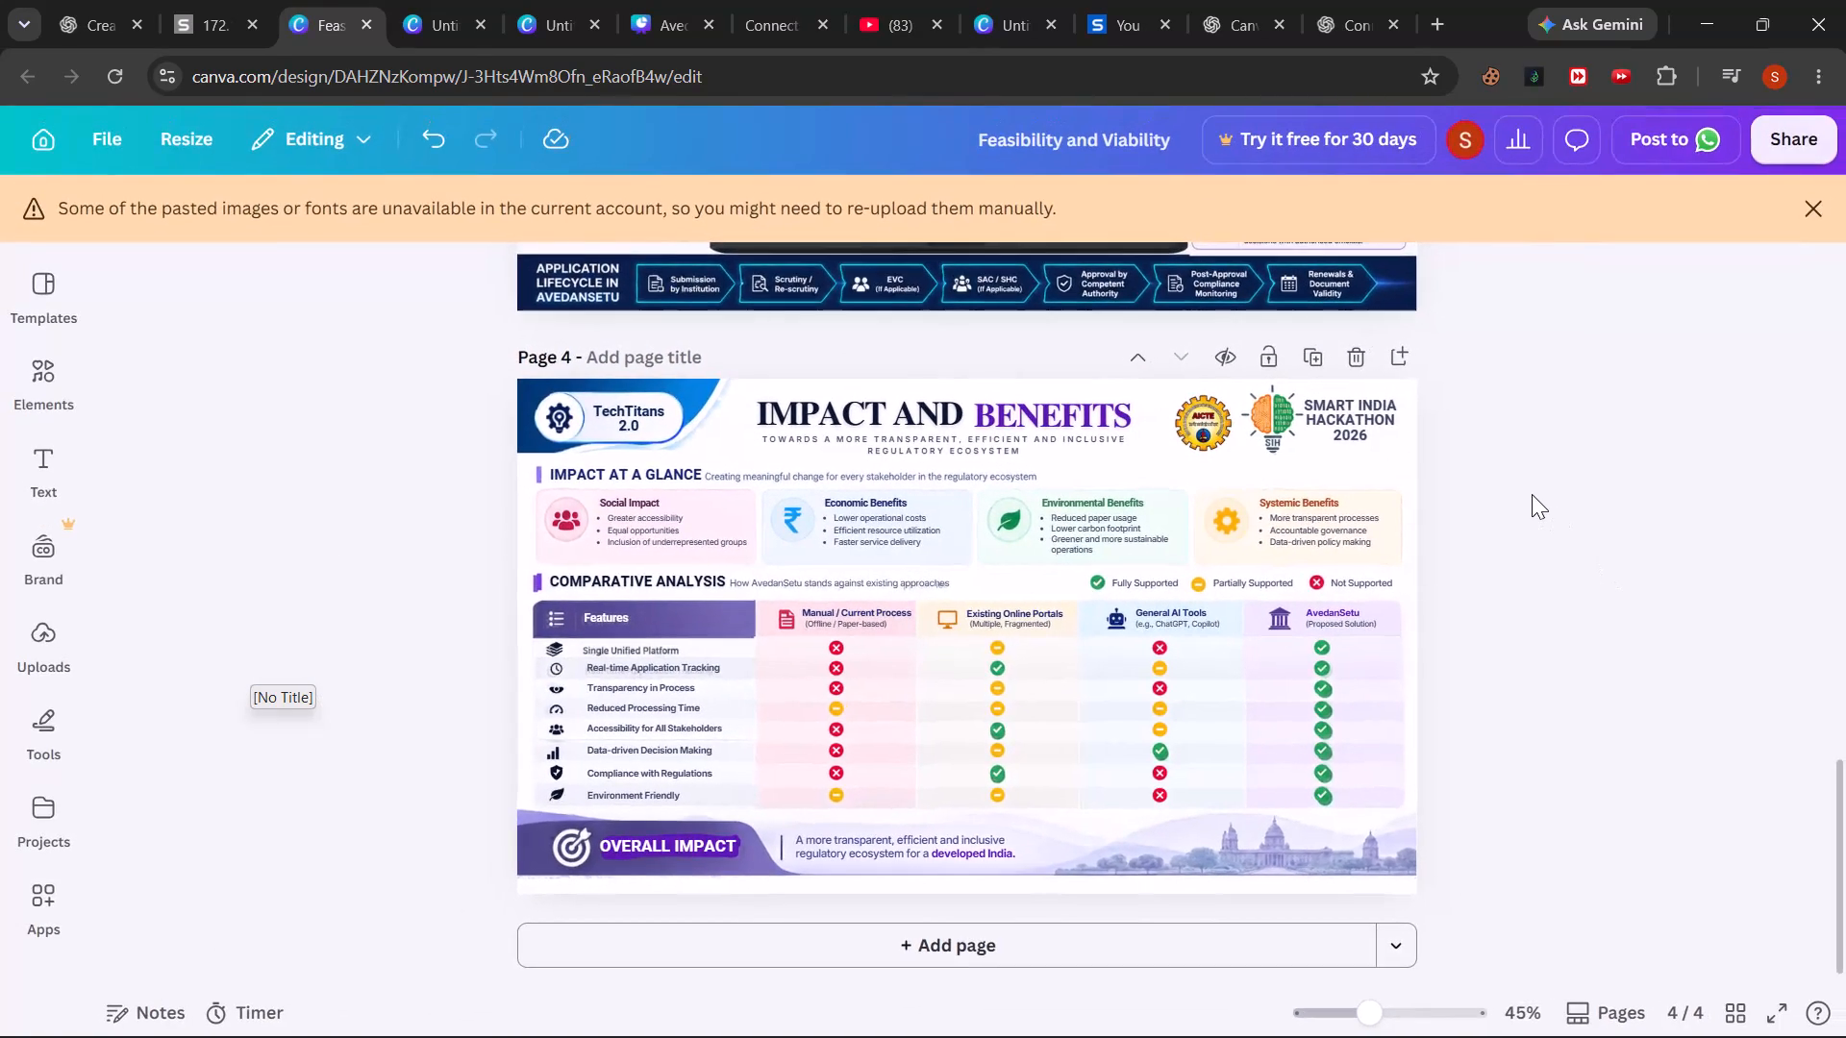
Add a blank page 5 after the Impact and Benefits slide.
{"action": "left_click", "coordinate": [393, 779]}
{"action": "left_click", "coordinate": [810, 961]}
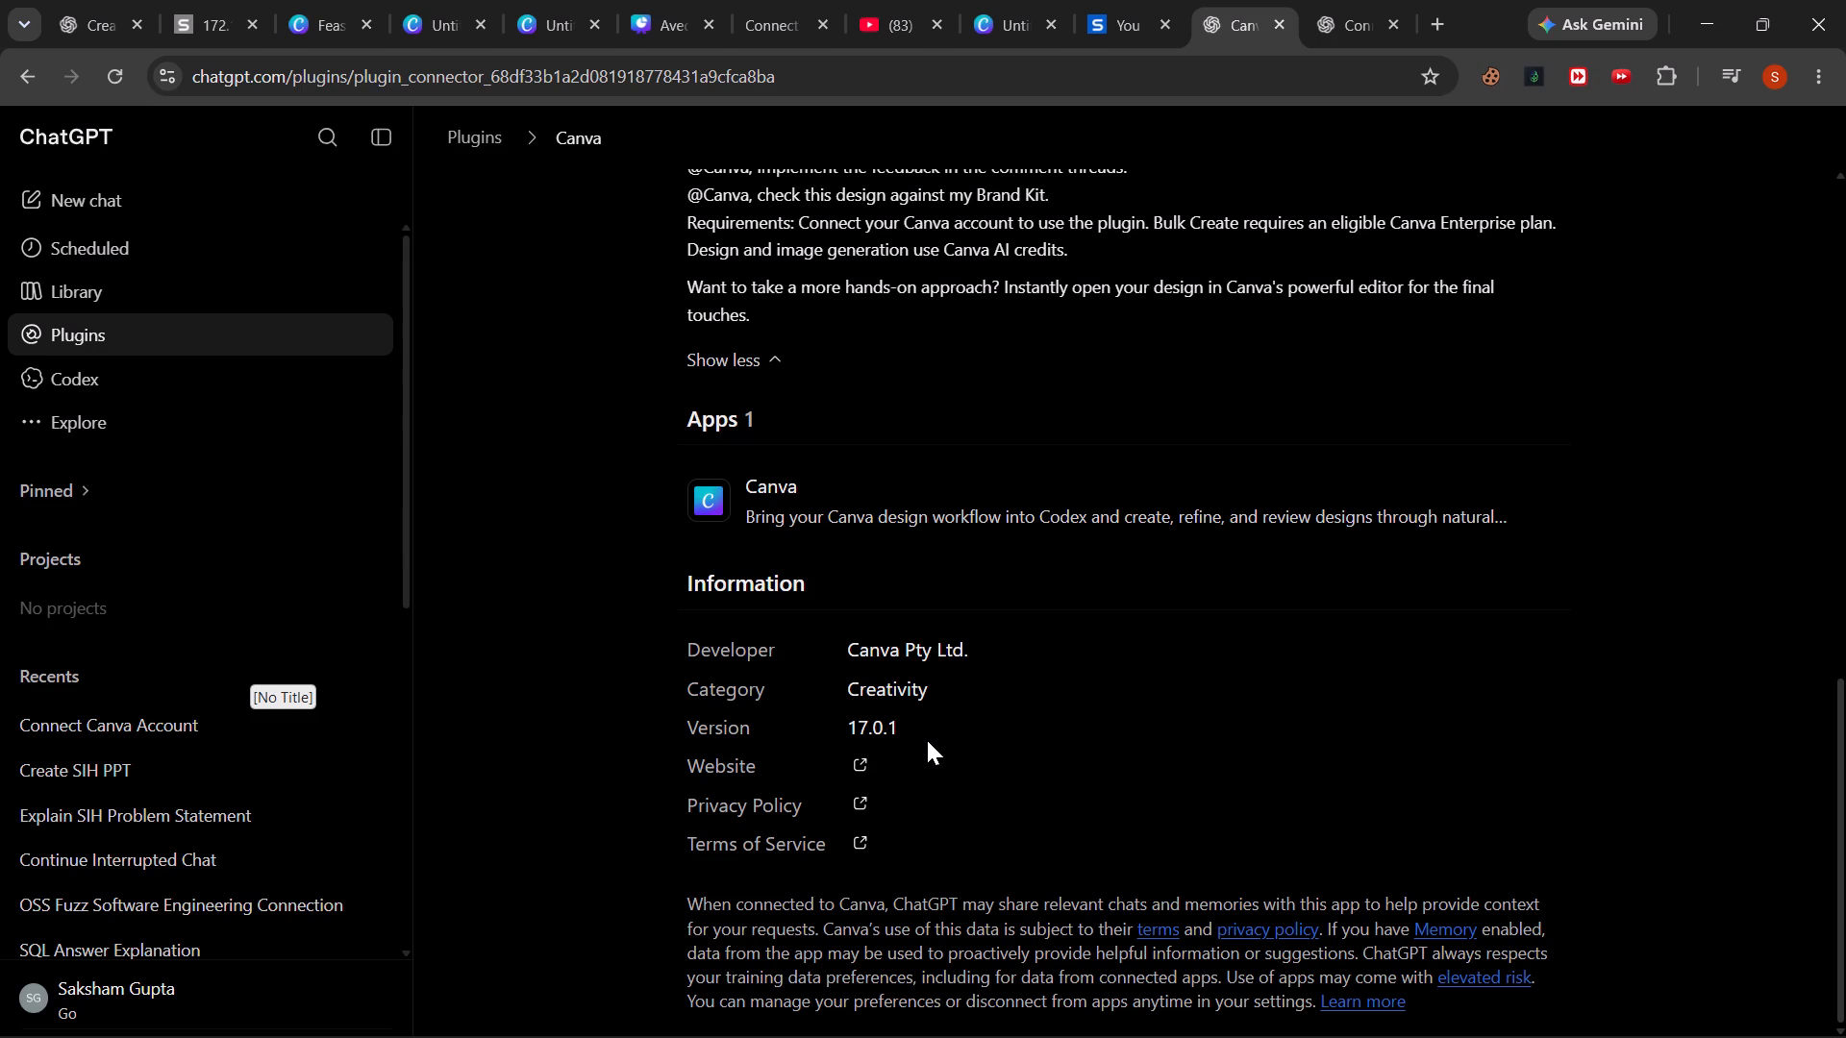
Return to the Feasibility and Viability design in Canva and look over pages 3, 4 and 5.
{"action": "left_click", "coordinate": [299, 5]}
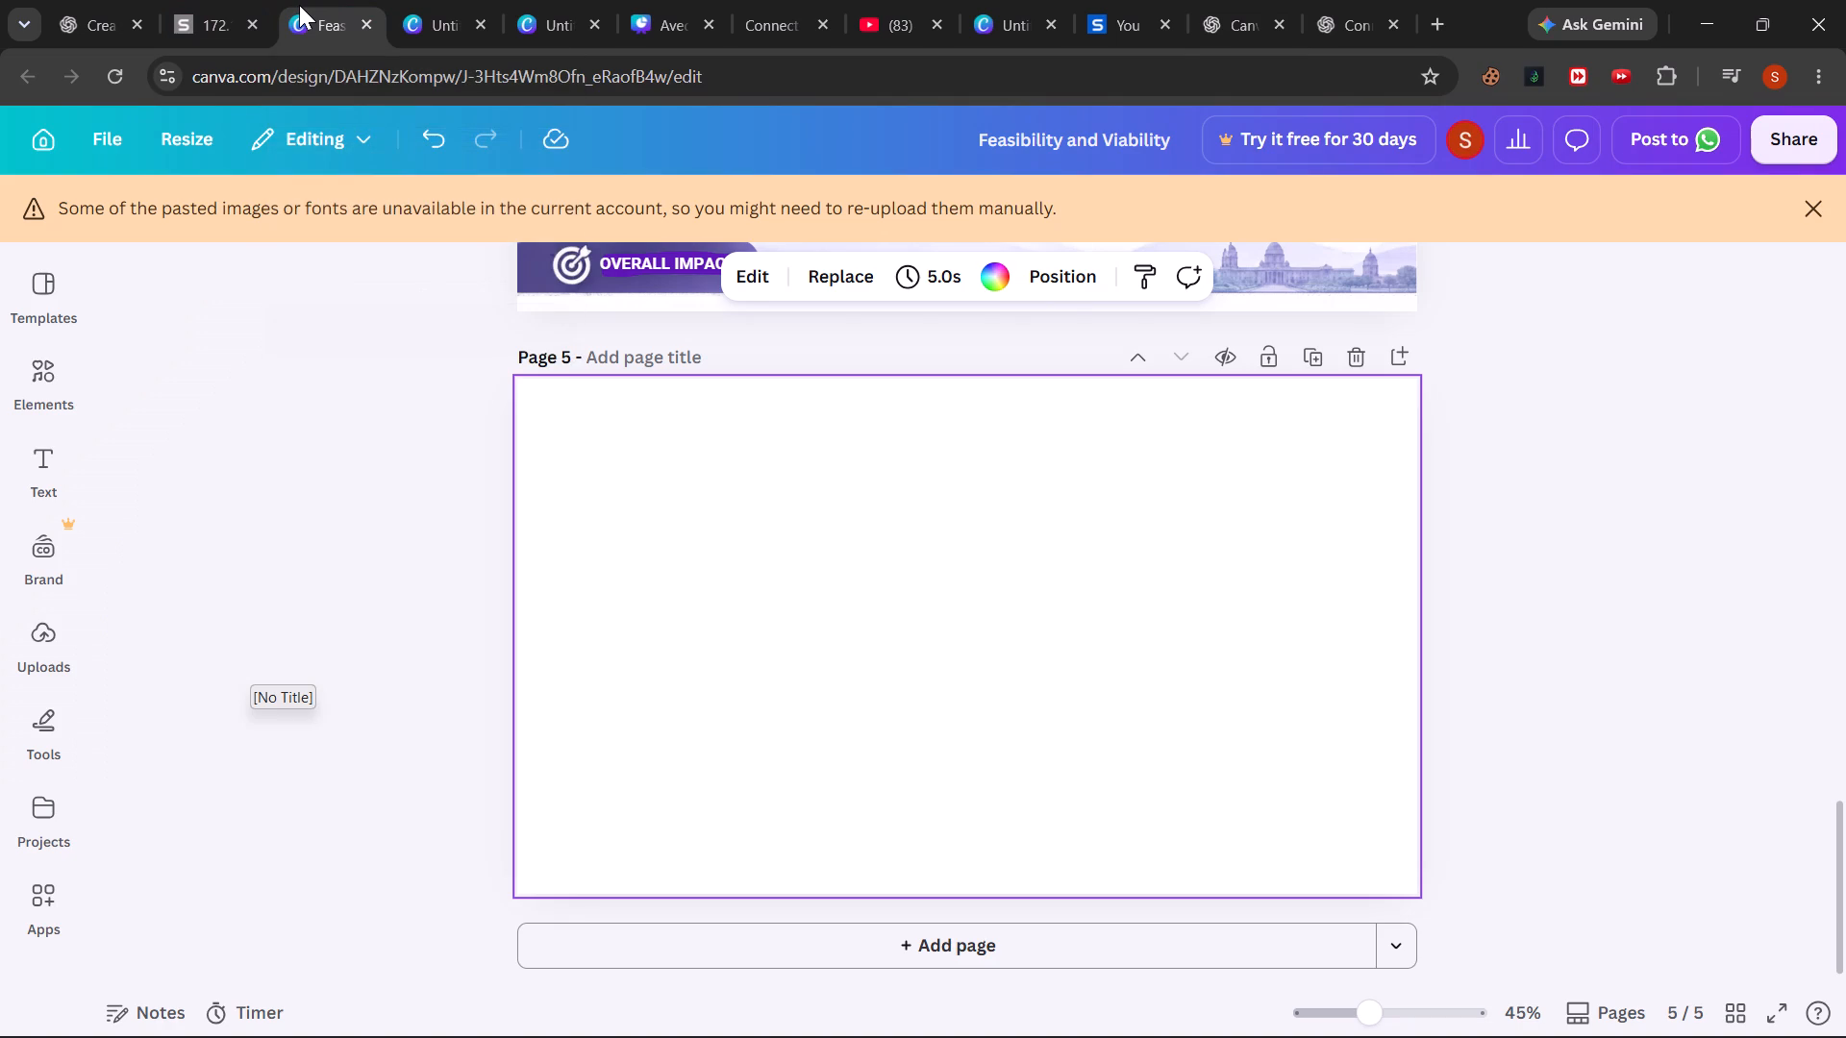
{"action": "scroll", "coordinate": [437, 585], "scroll_direction": "up", "scroll_amount": 8}
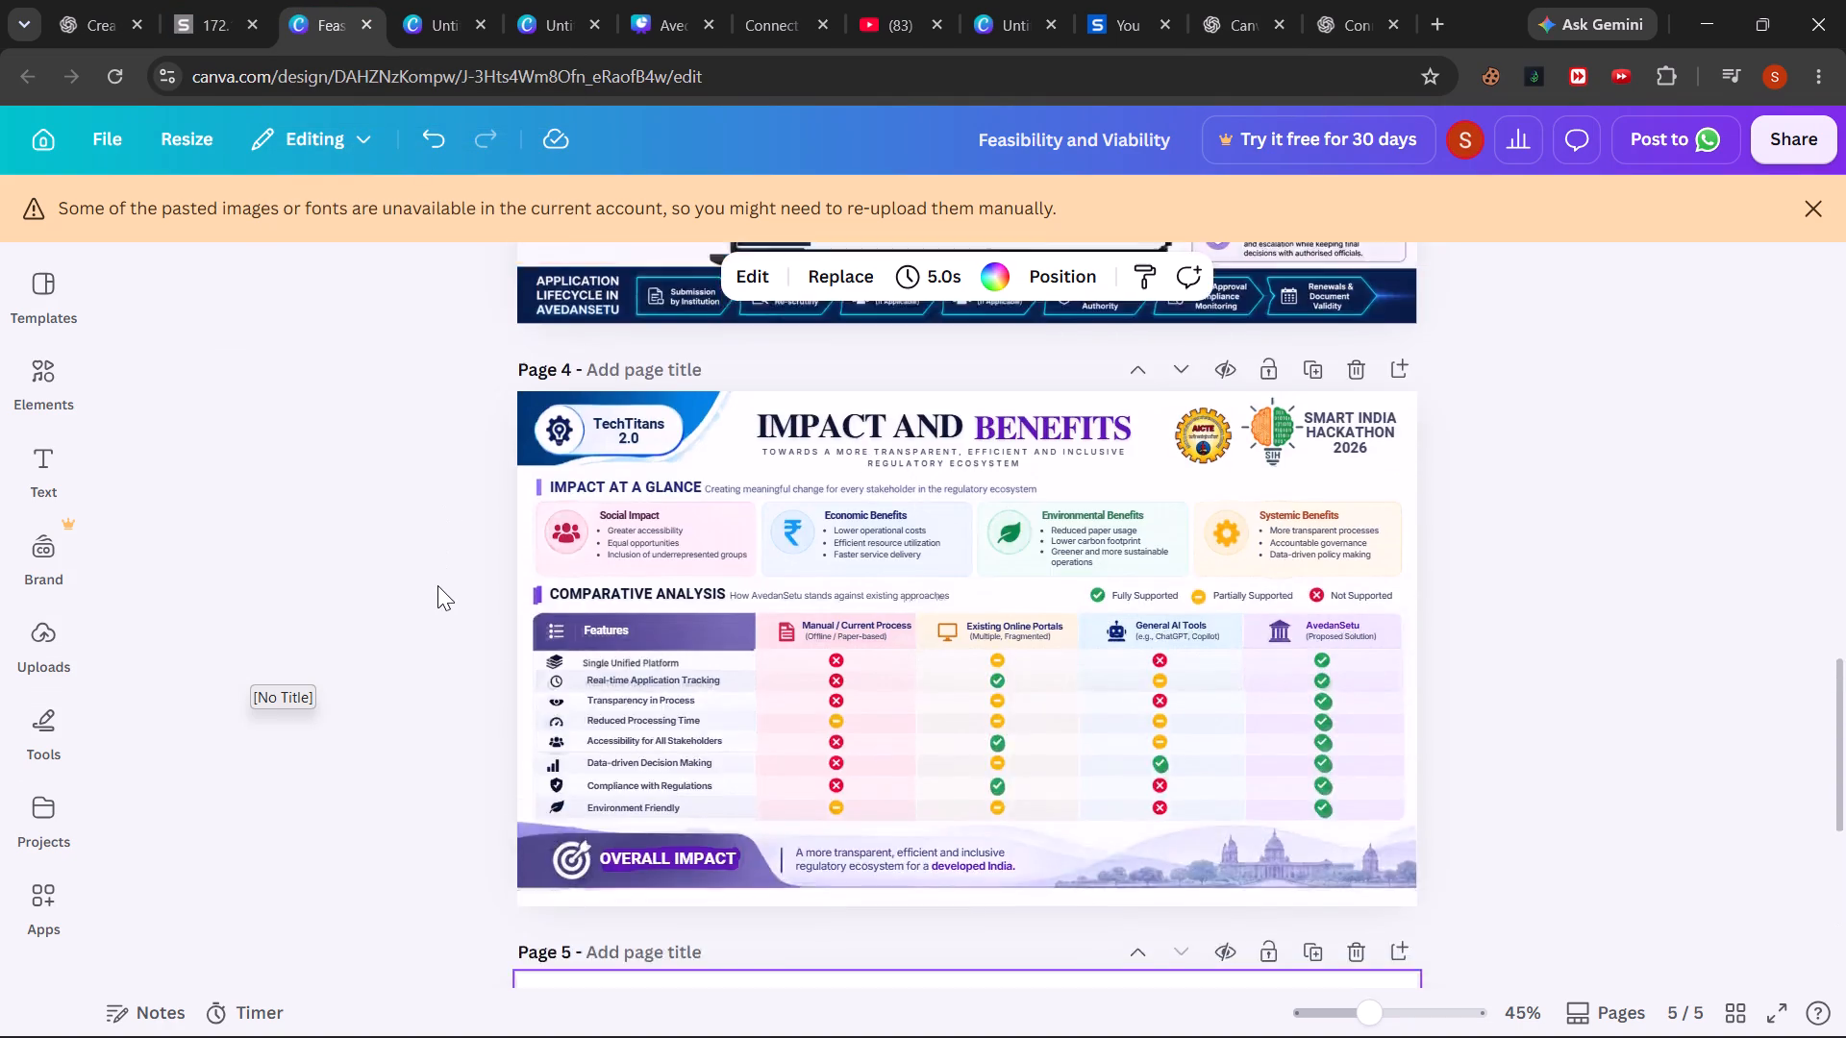
{"action": "scroll", "coordinate": [437, 585], "scroll_direction": "up", "scroll_amount": 2}
{"action": "scroll", "coordinate": [437, 585], "scroll_direction": "down", "scroll_amount": 8}
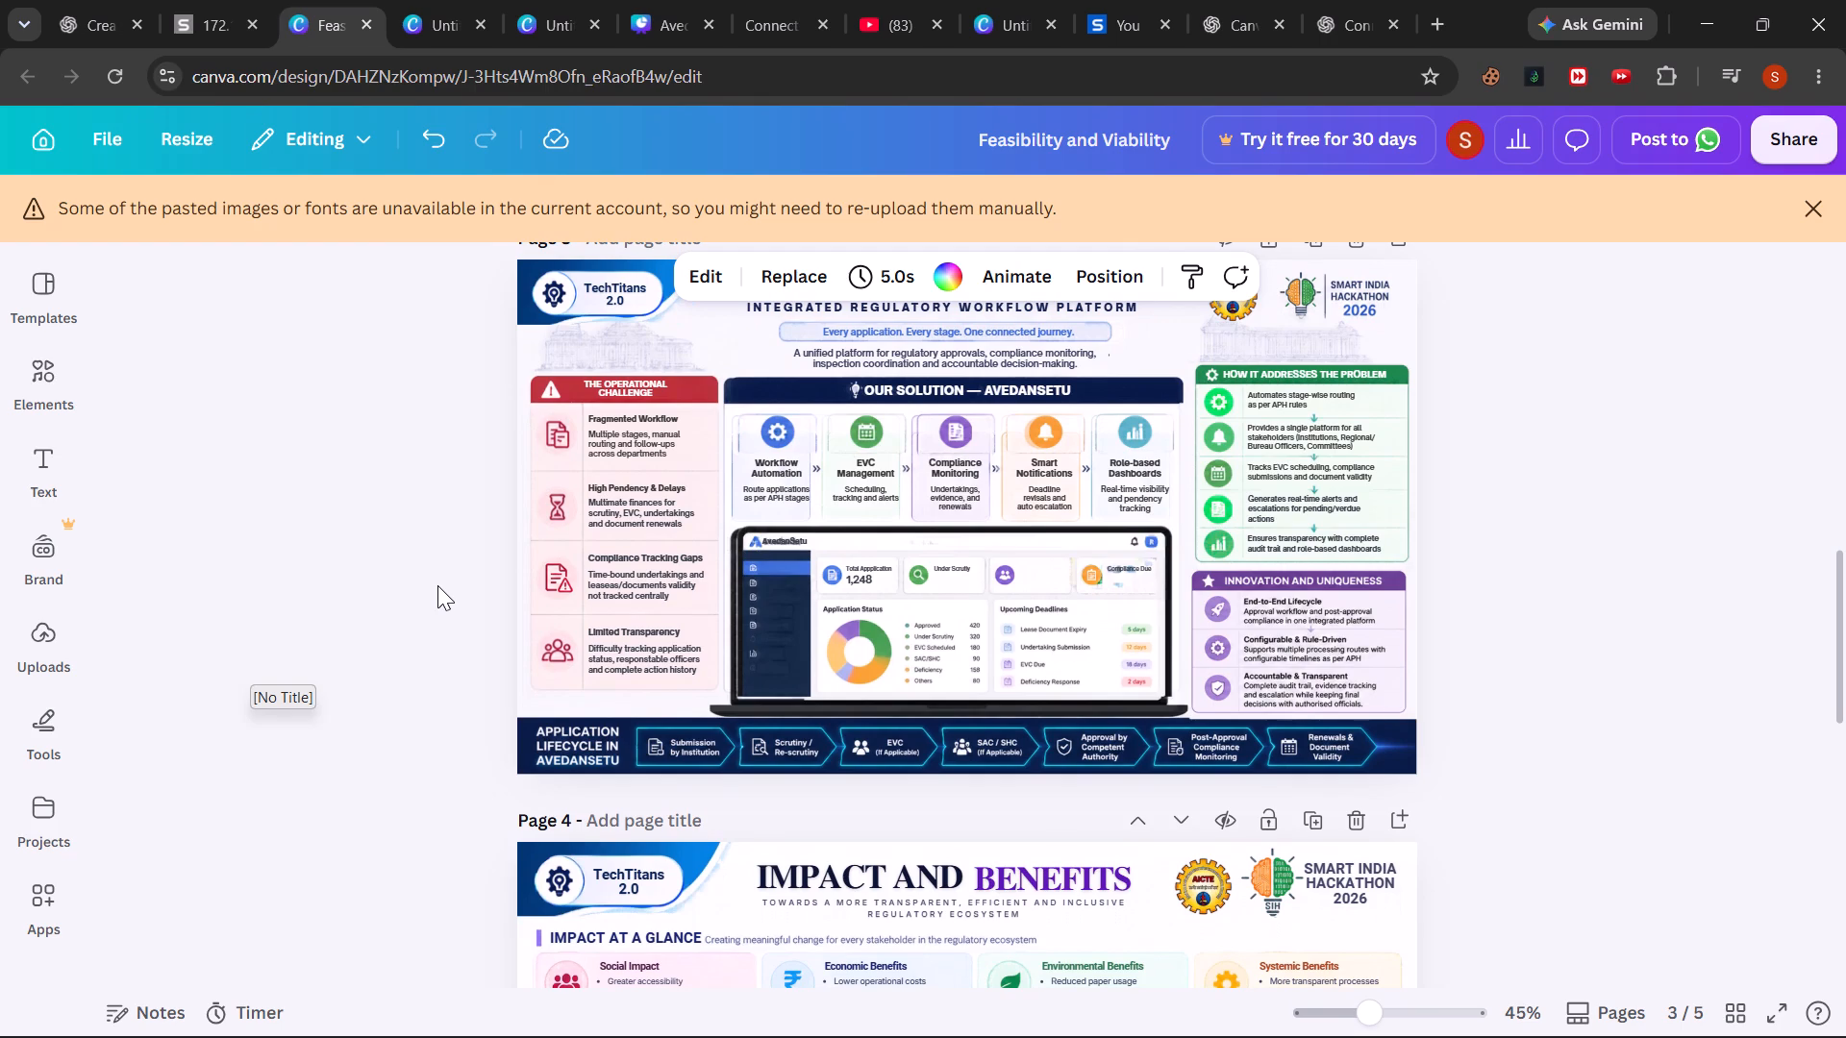
{"action": "scroll", "coordinate": [437, 585], "scroll_direction": "down", "scroll_amount": 7}
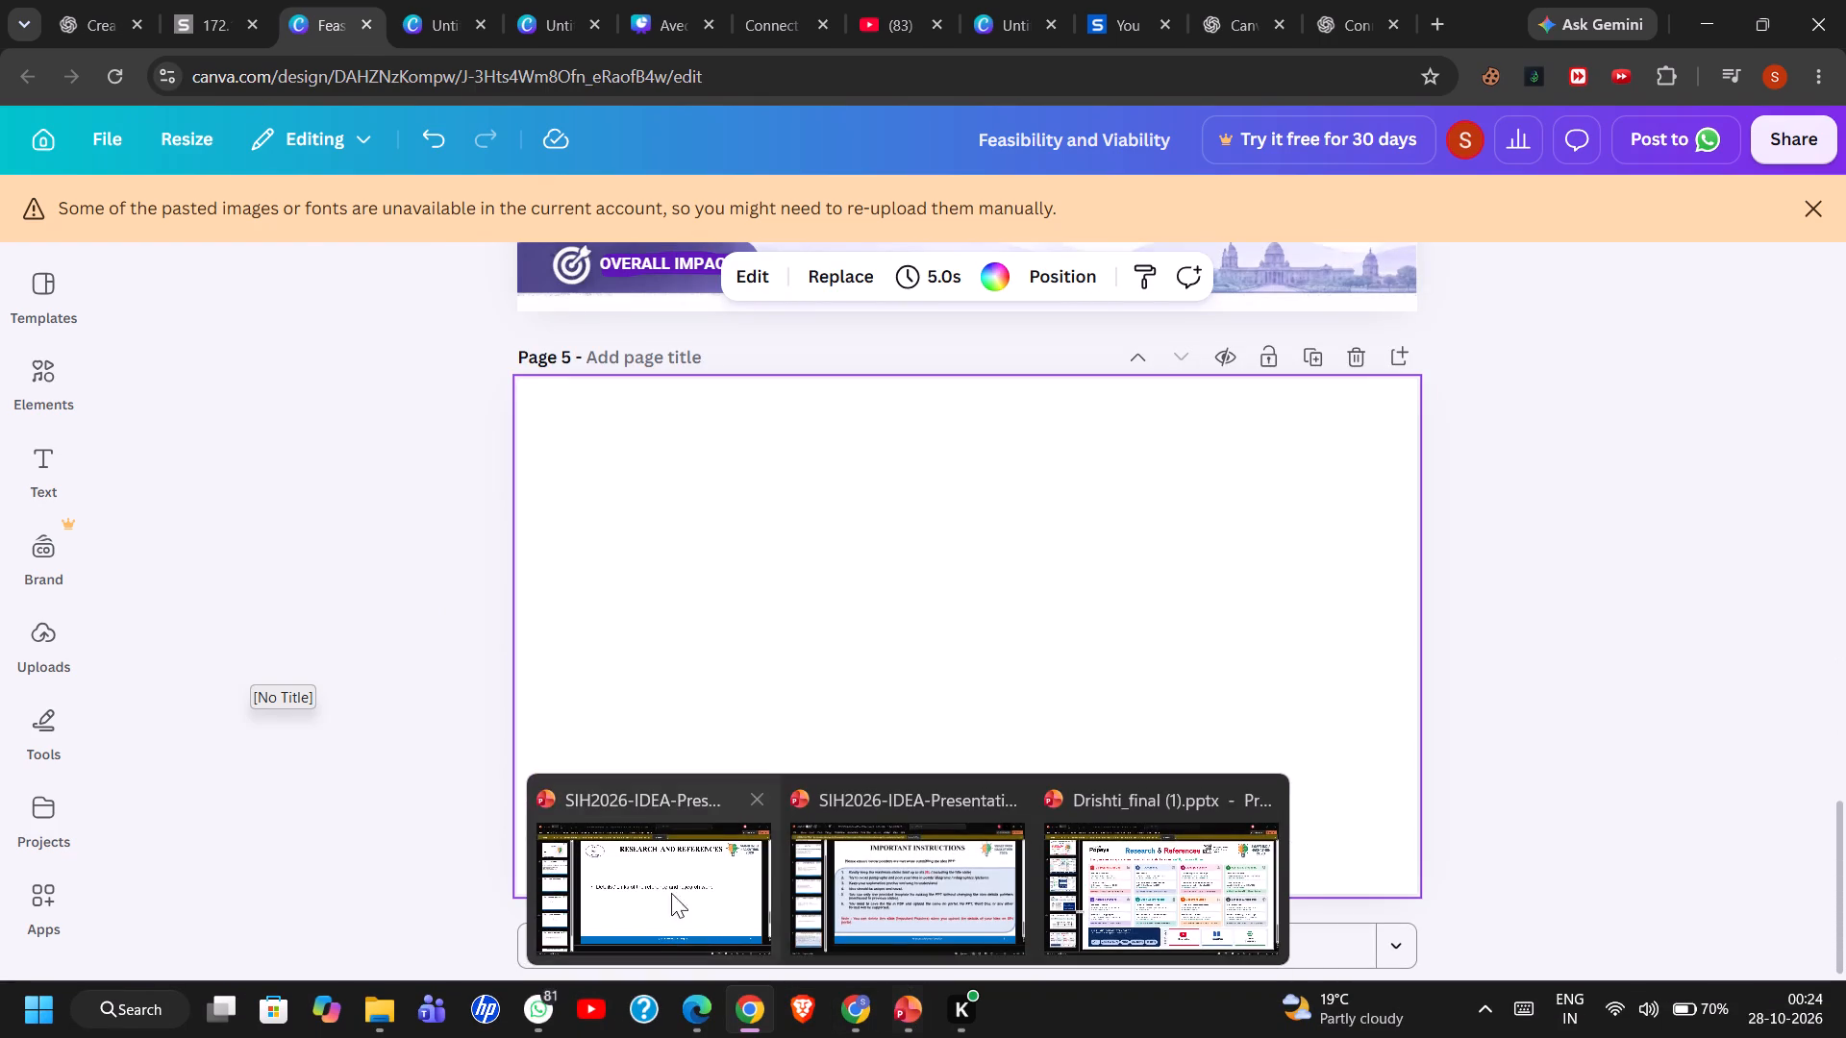
Switch to PowerPoint, display the title slide of Drishti_final (1).pptx and enable editing for that presentation.
{"action": "left_click", "coordinate": [657, 885]}
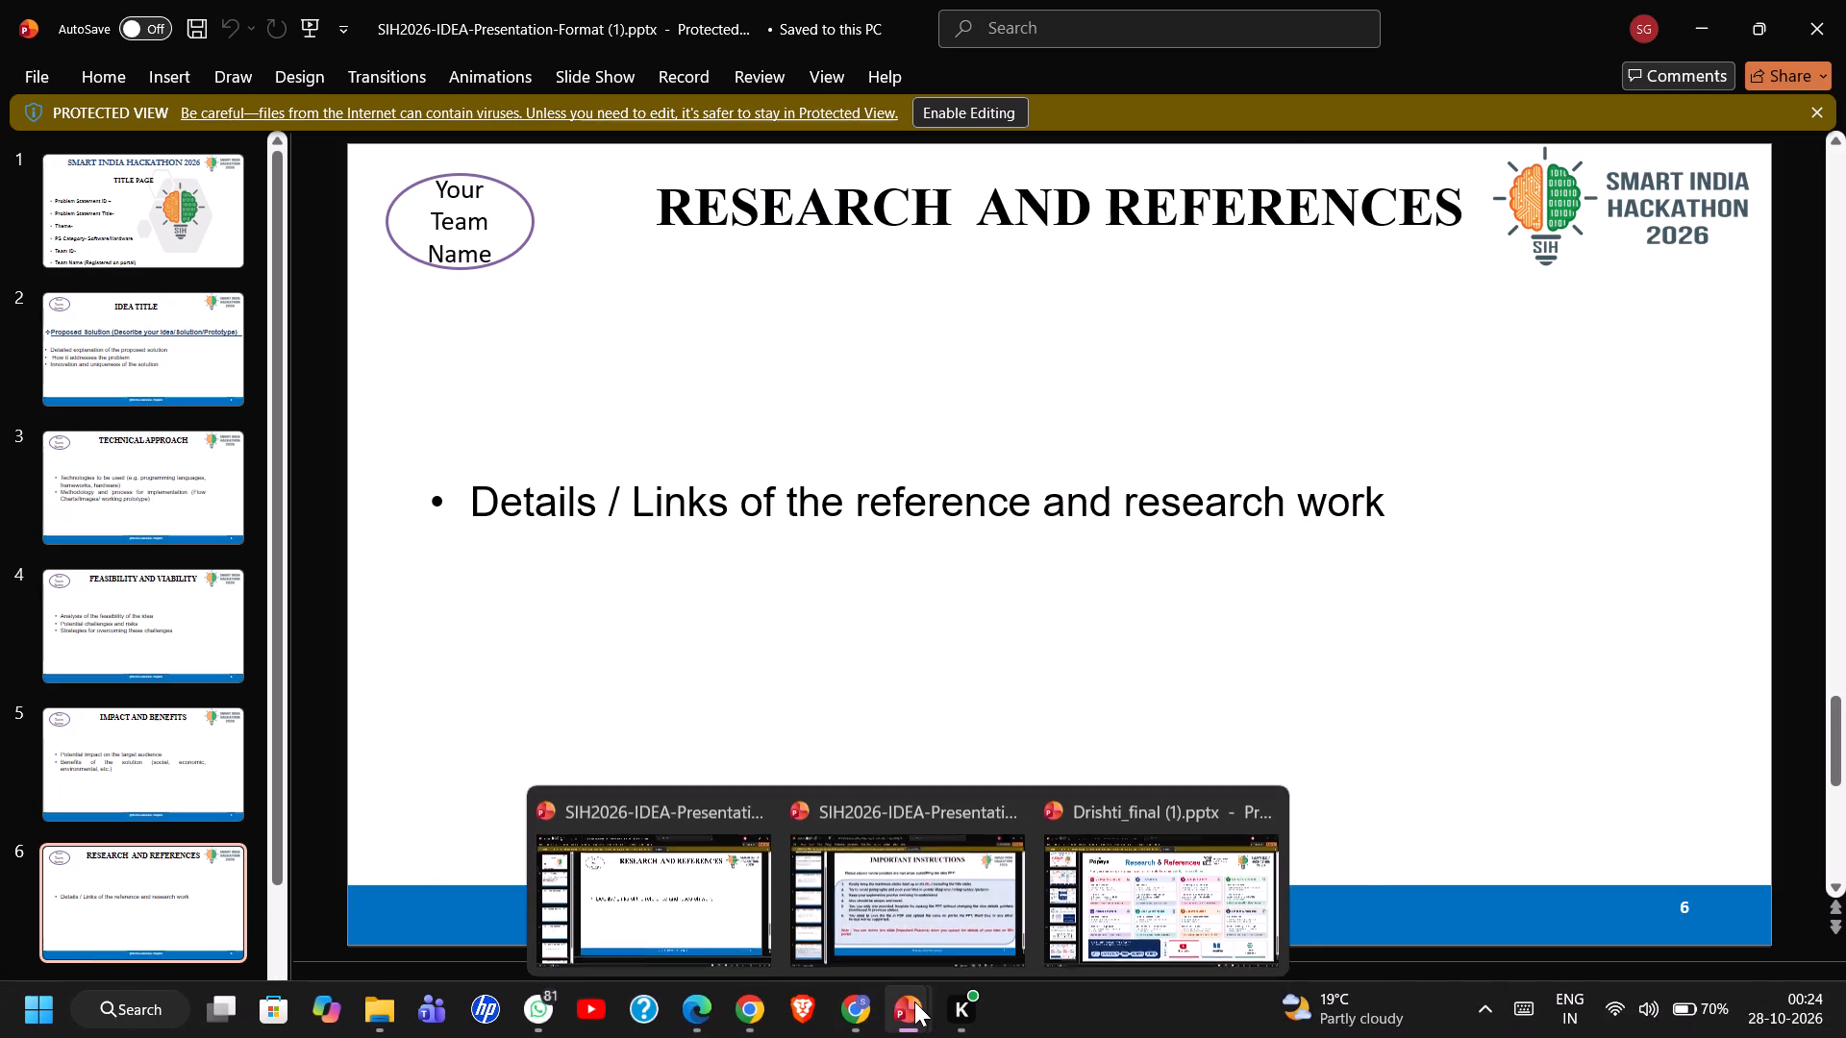
{"action": "left_click", "coordinate": [1135, 933]}
{"action": "left_click", "coordinate": [159, 231]}
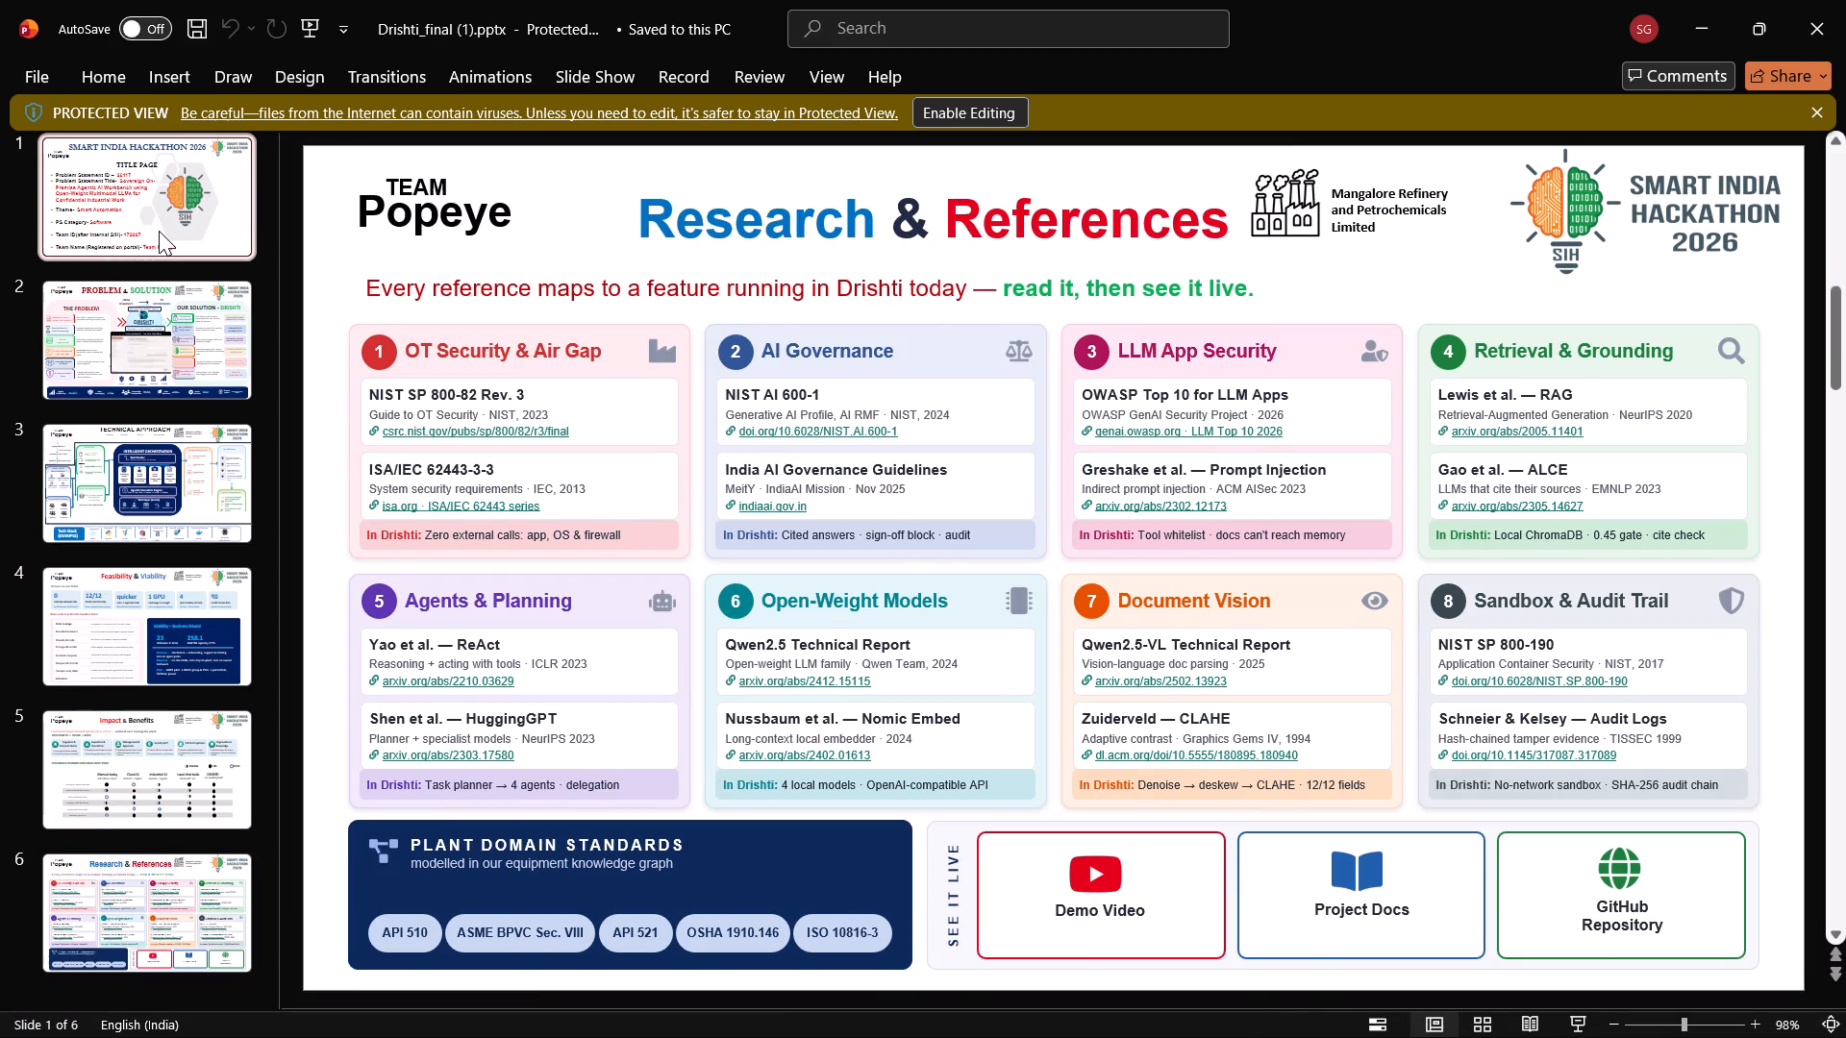
{"action": "left_click", "coordinate": [159, 231]}
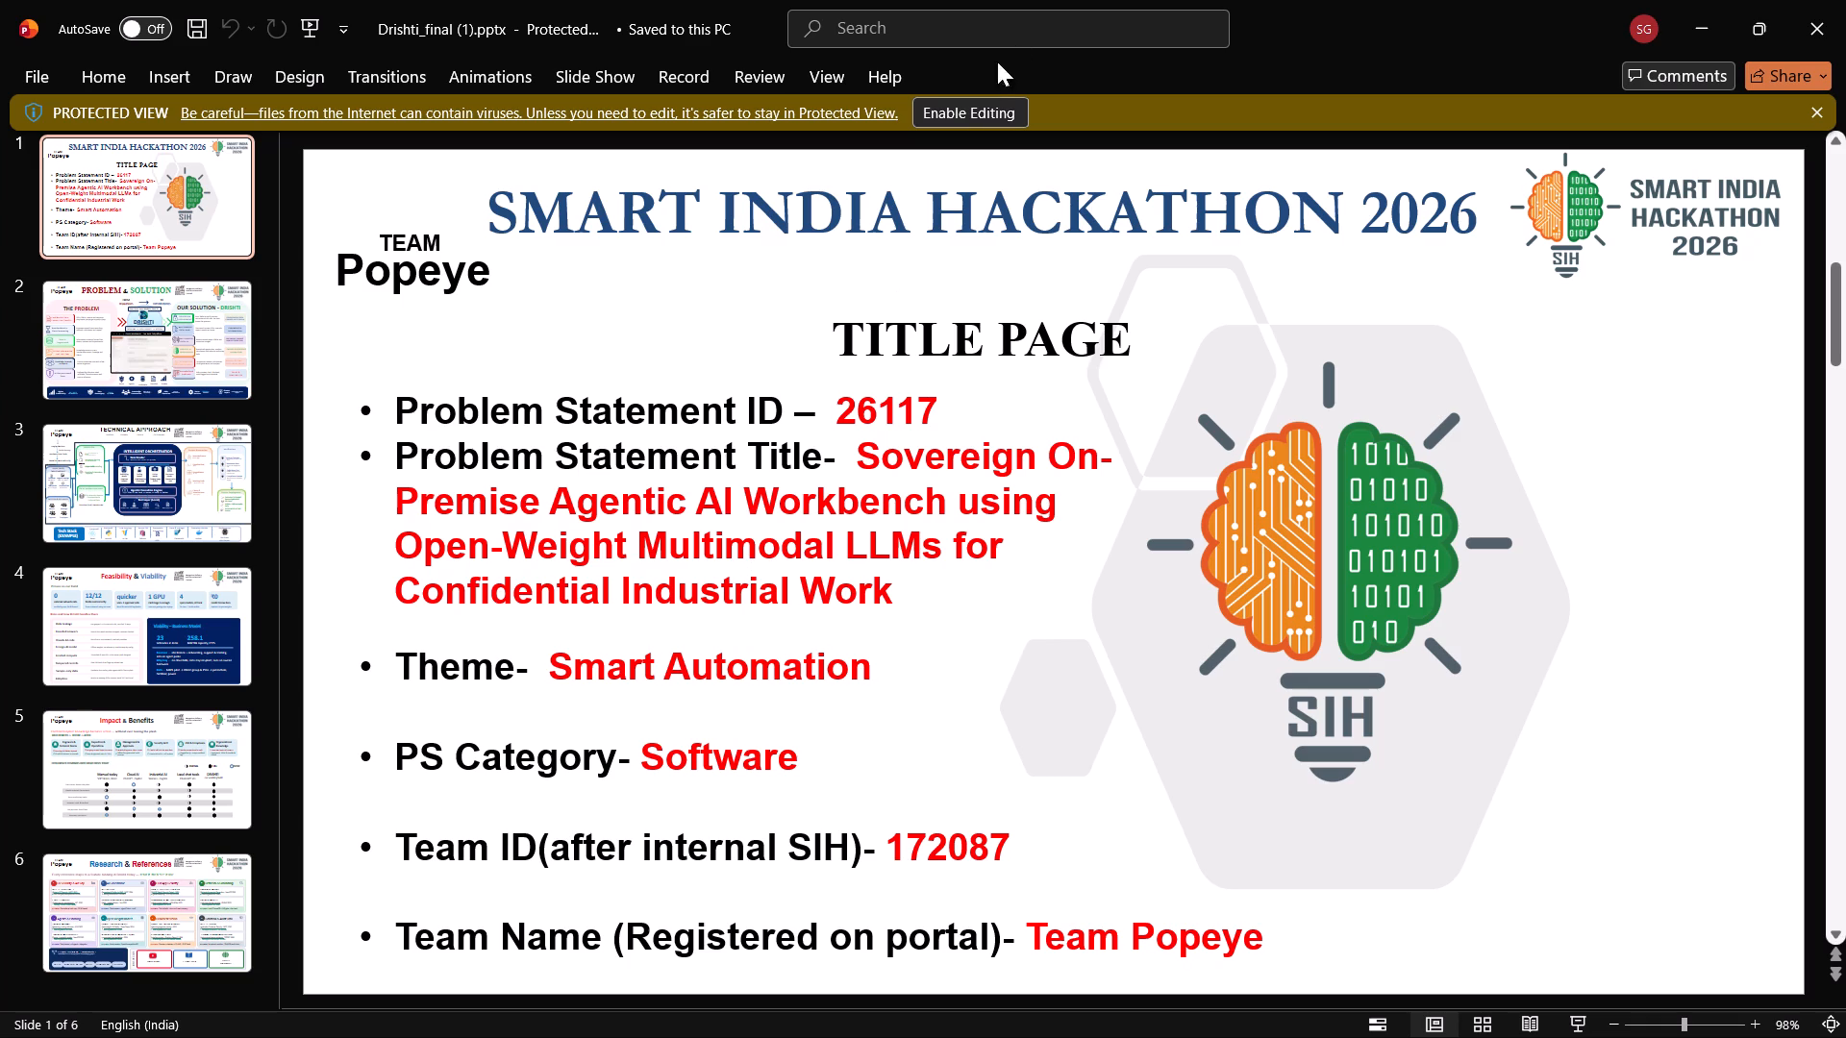
{"action": "left_click", "coordinate": [970, 106]}
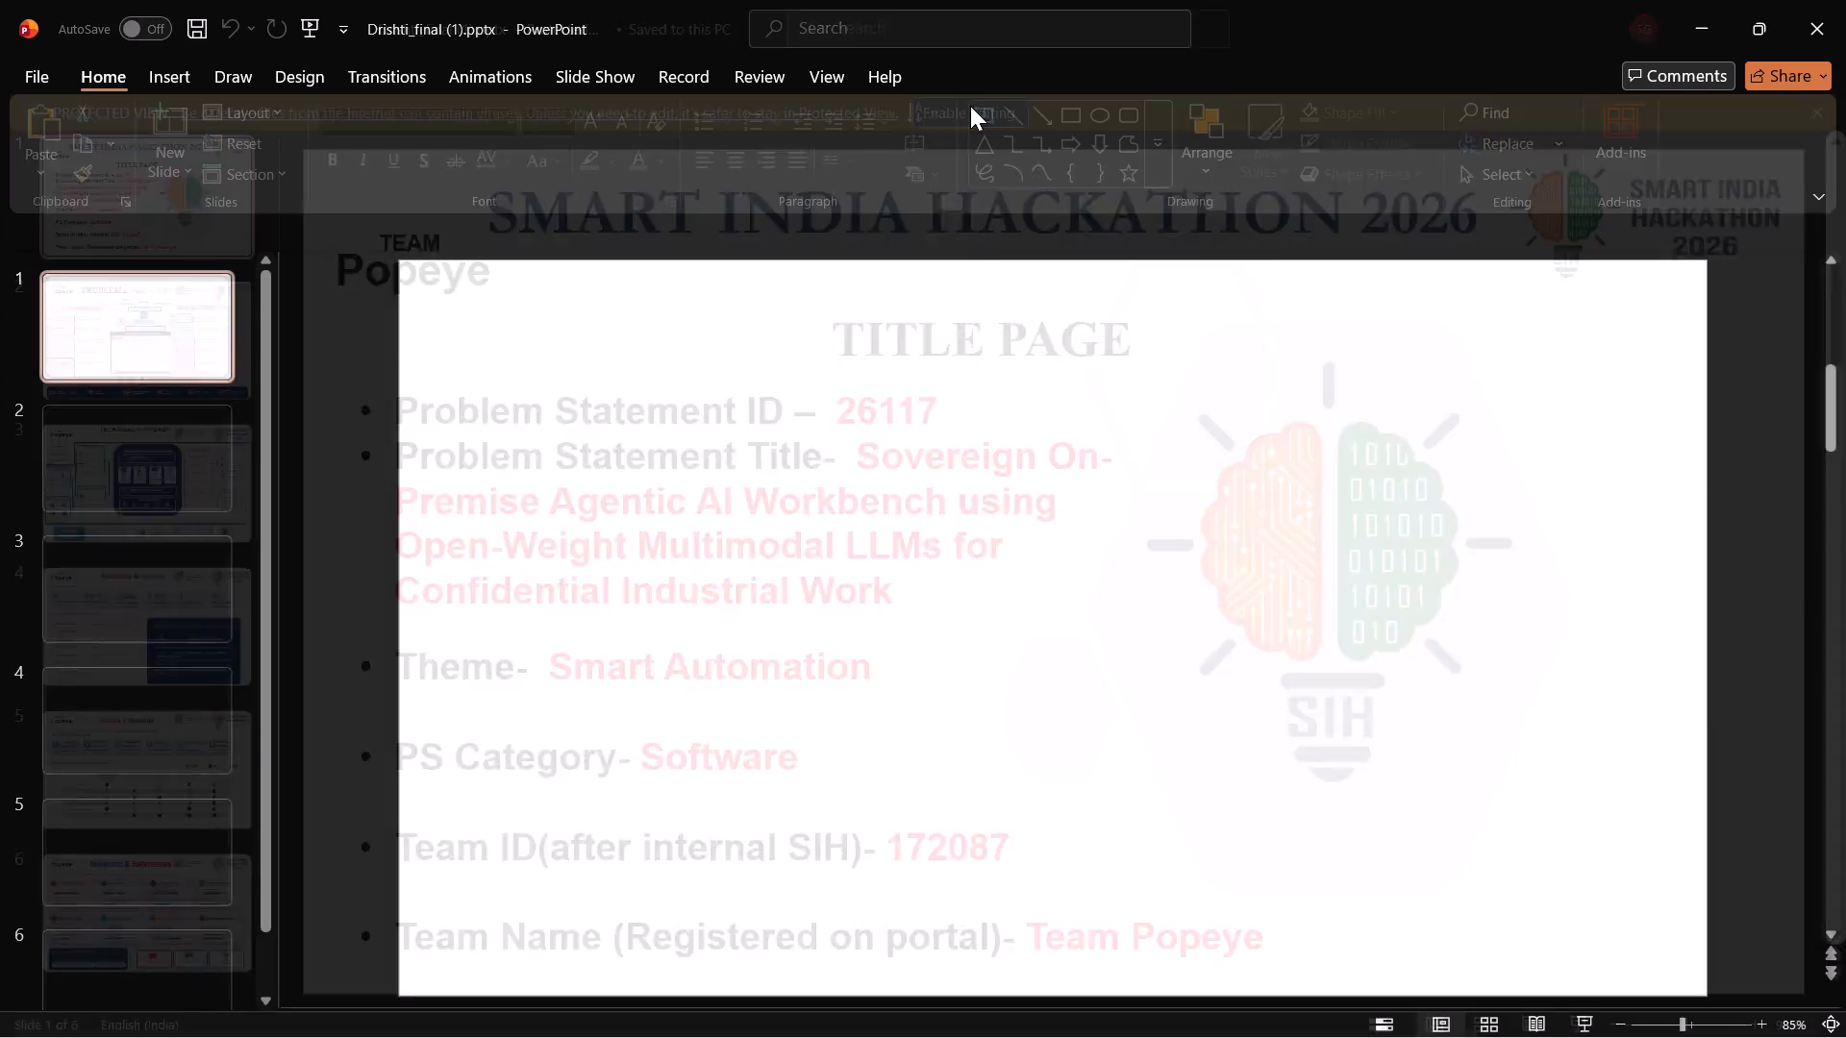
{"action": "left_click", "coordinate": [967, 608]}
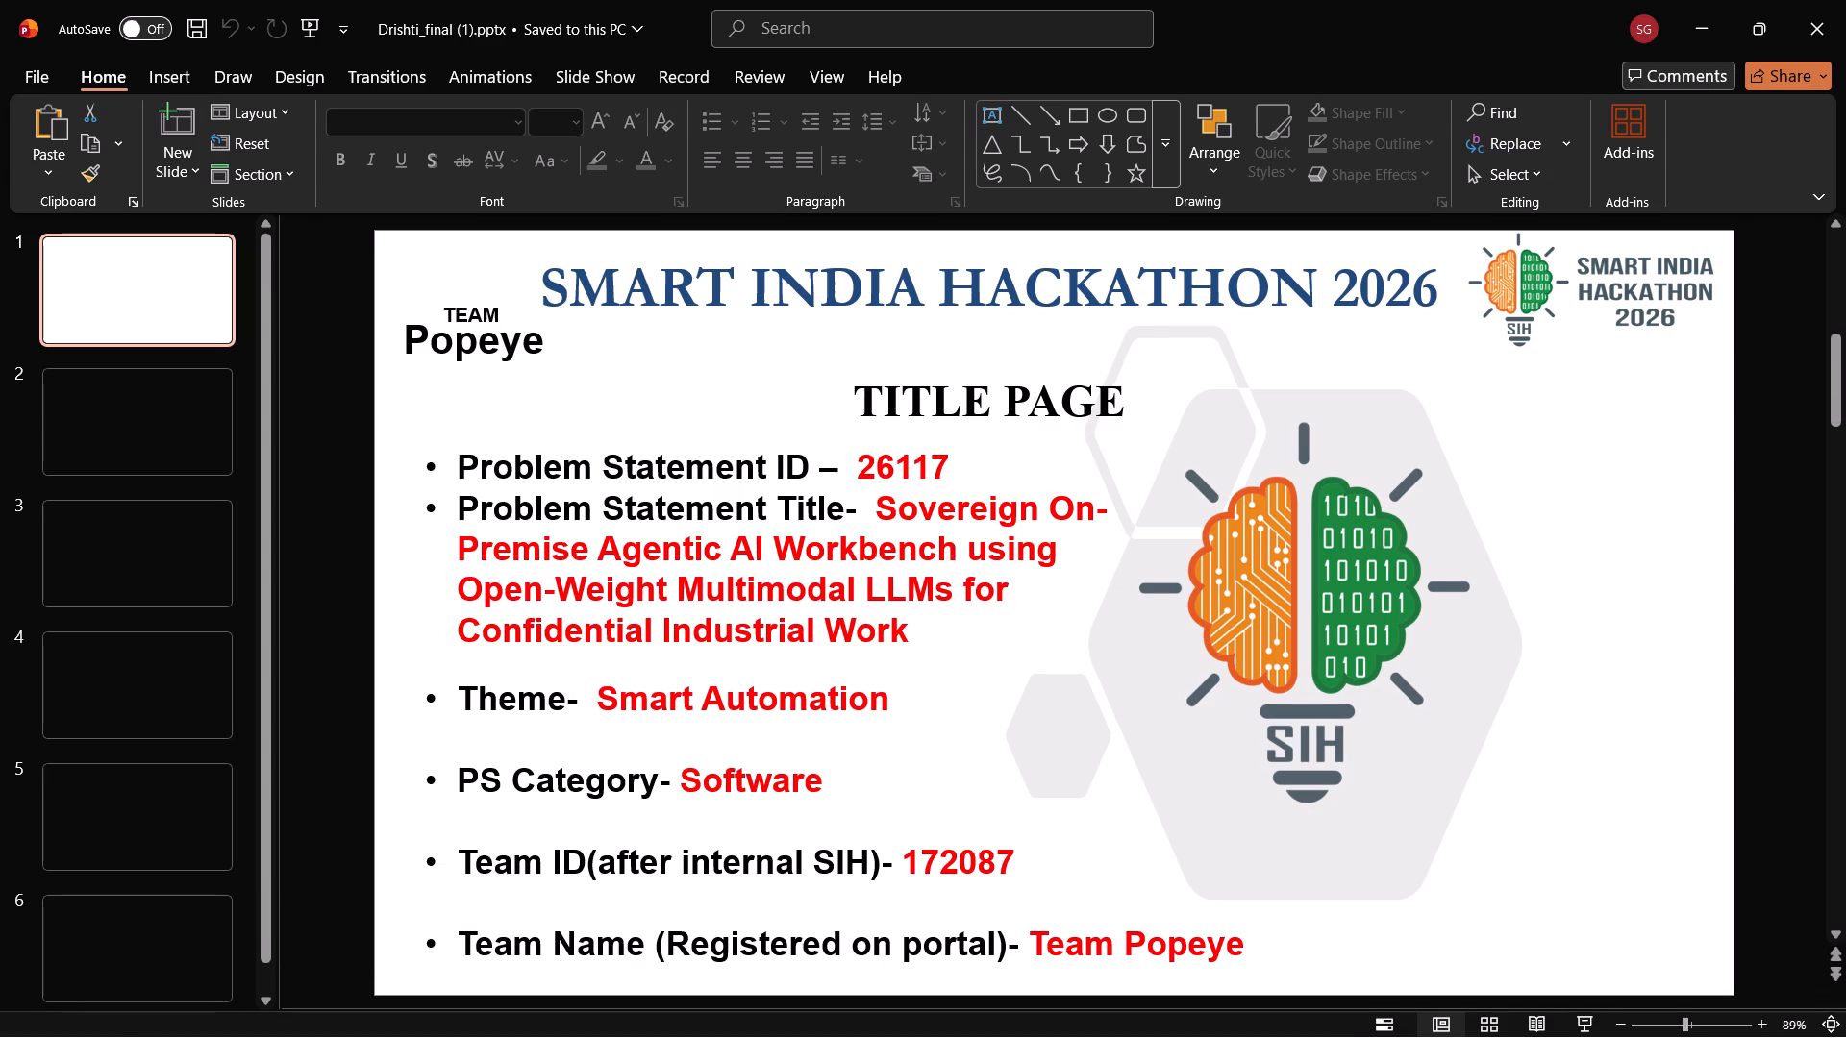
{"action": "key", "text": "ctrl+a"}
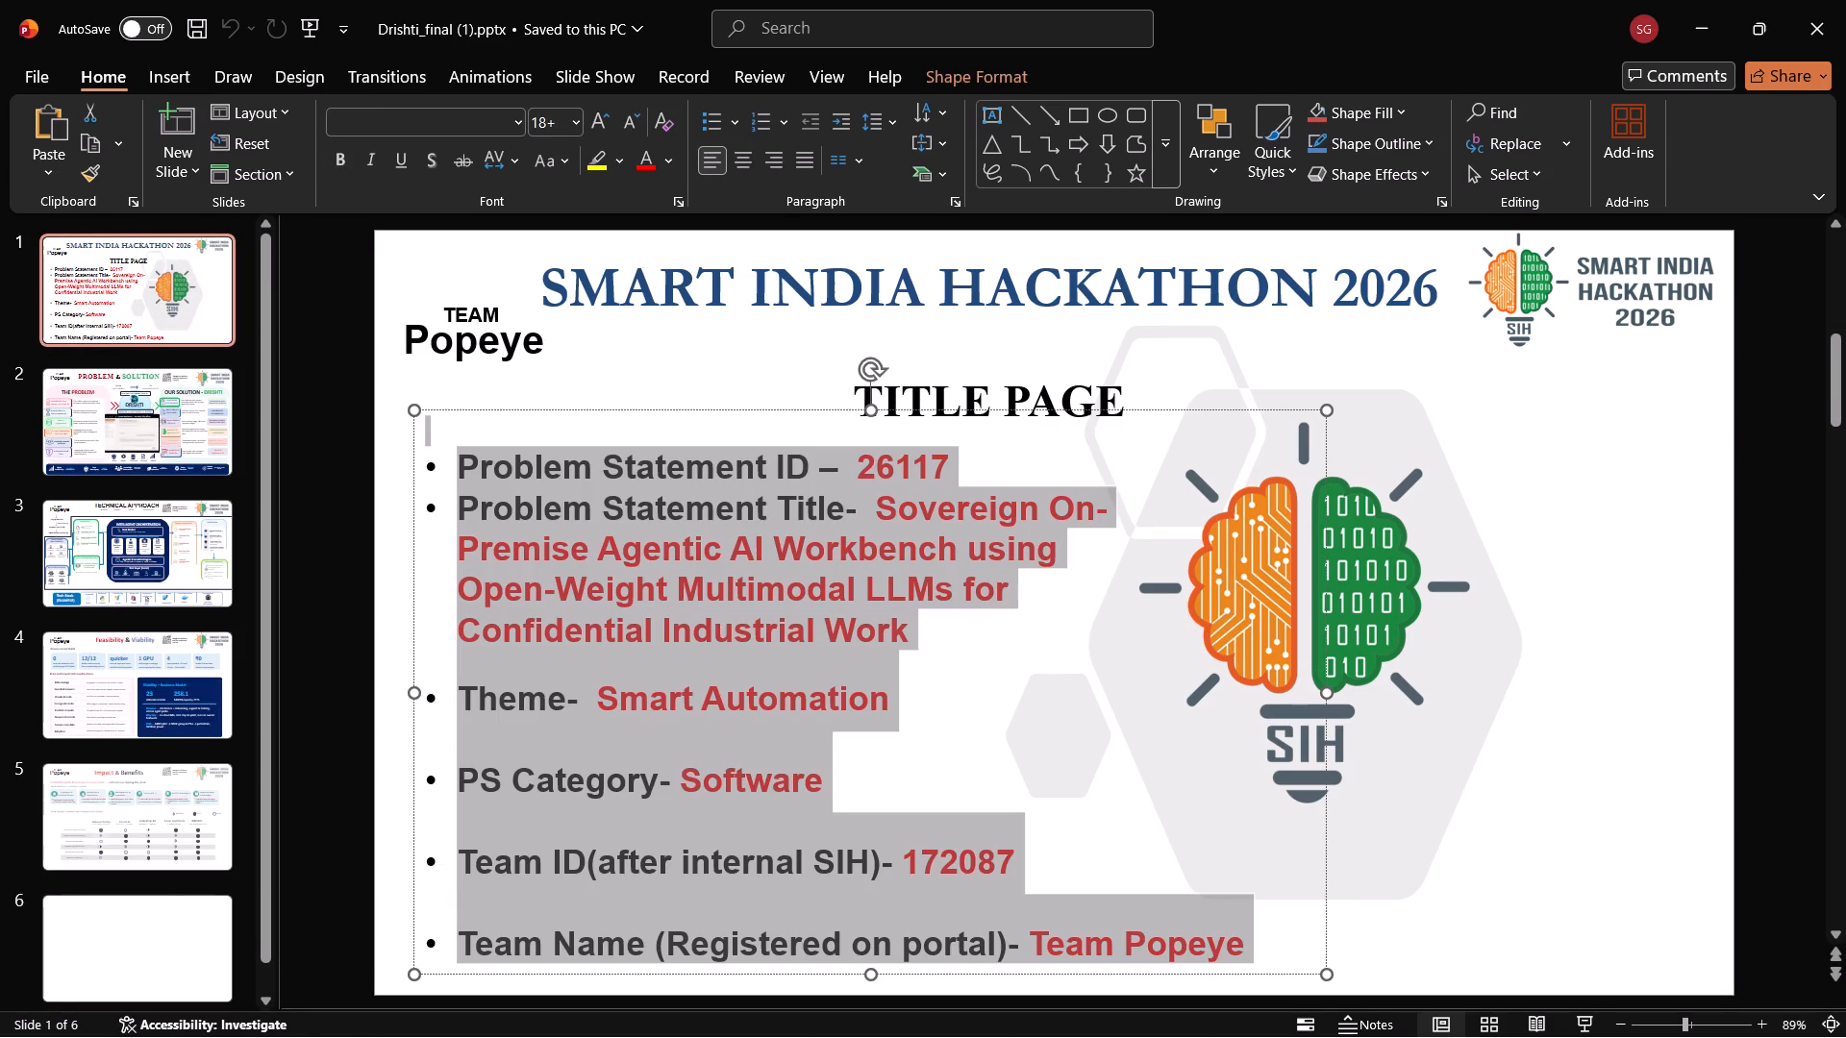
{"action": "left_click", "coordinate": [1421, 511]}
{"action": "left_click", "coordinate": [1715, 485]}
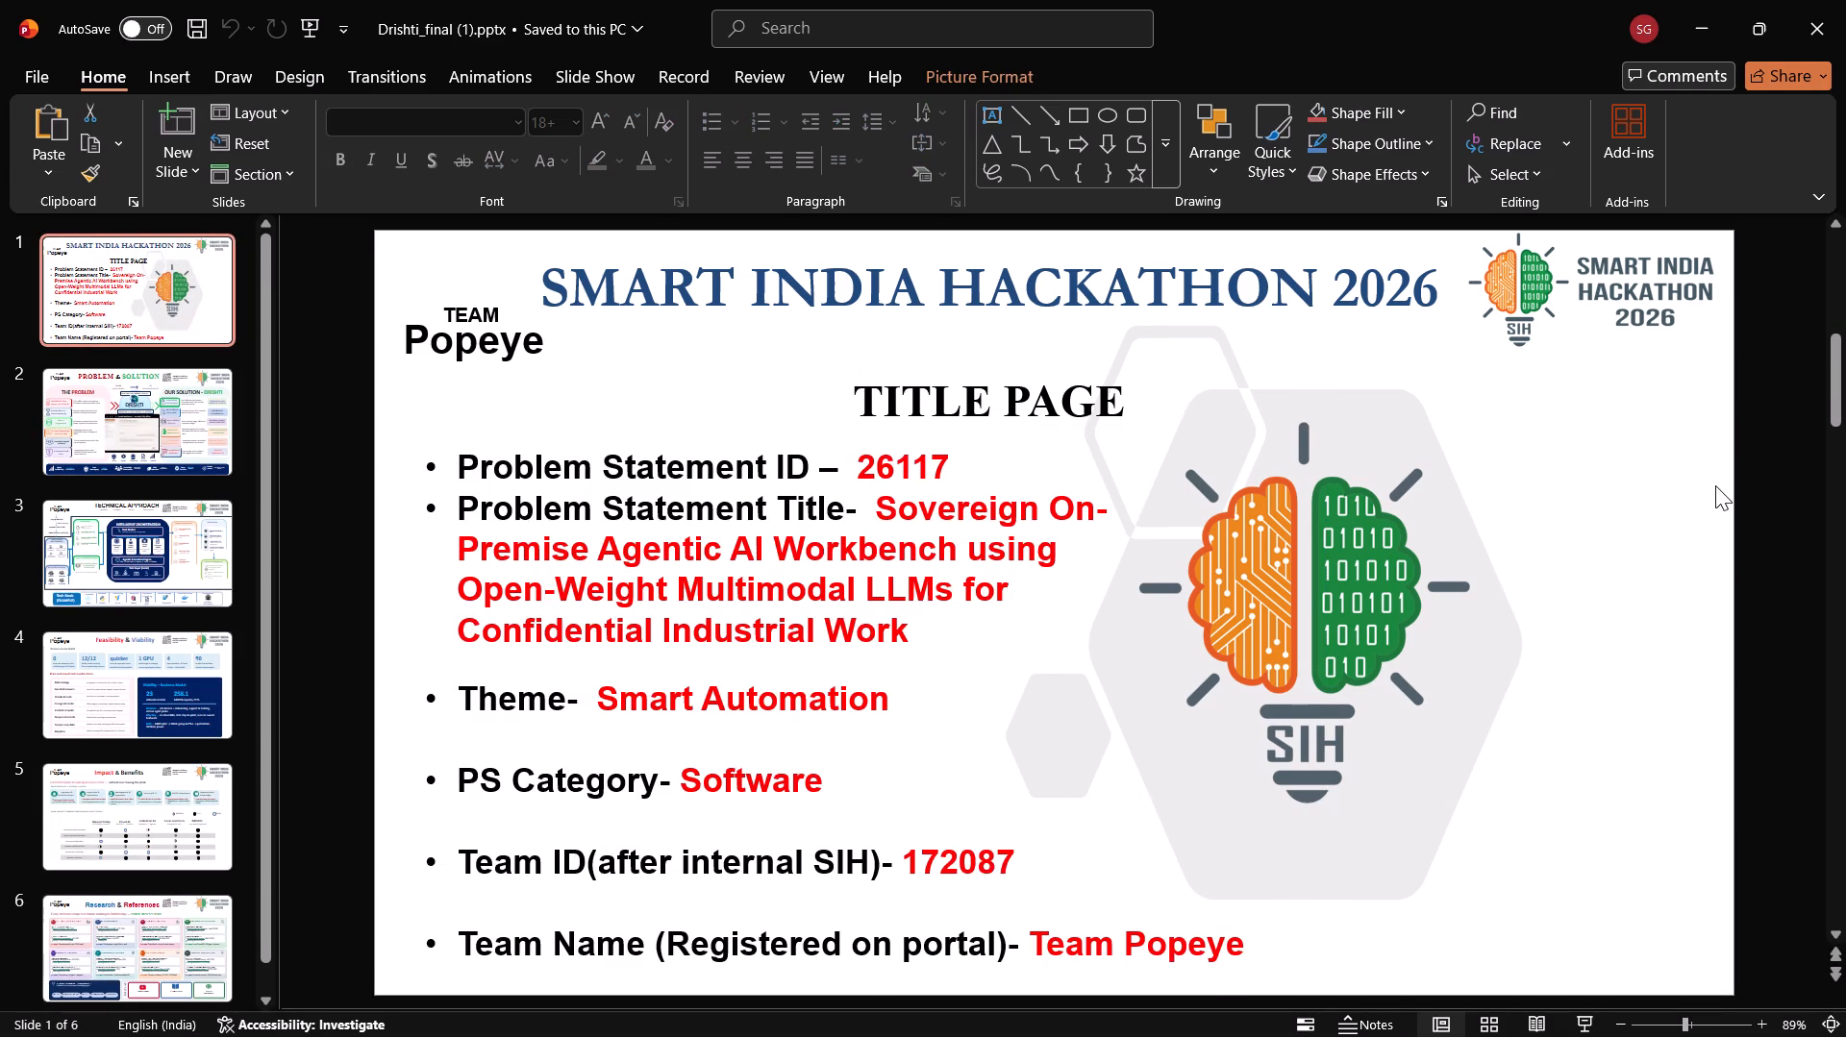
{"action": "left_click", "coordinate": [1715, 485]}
Switch to Chrome and open the Canva home page in a new tab.
{"action": "left_click", "coordinate": [761, 1017]}
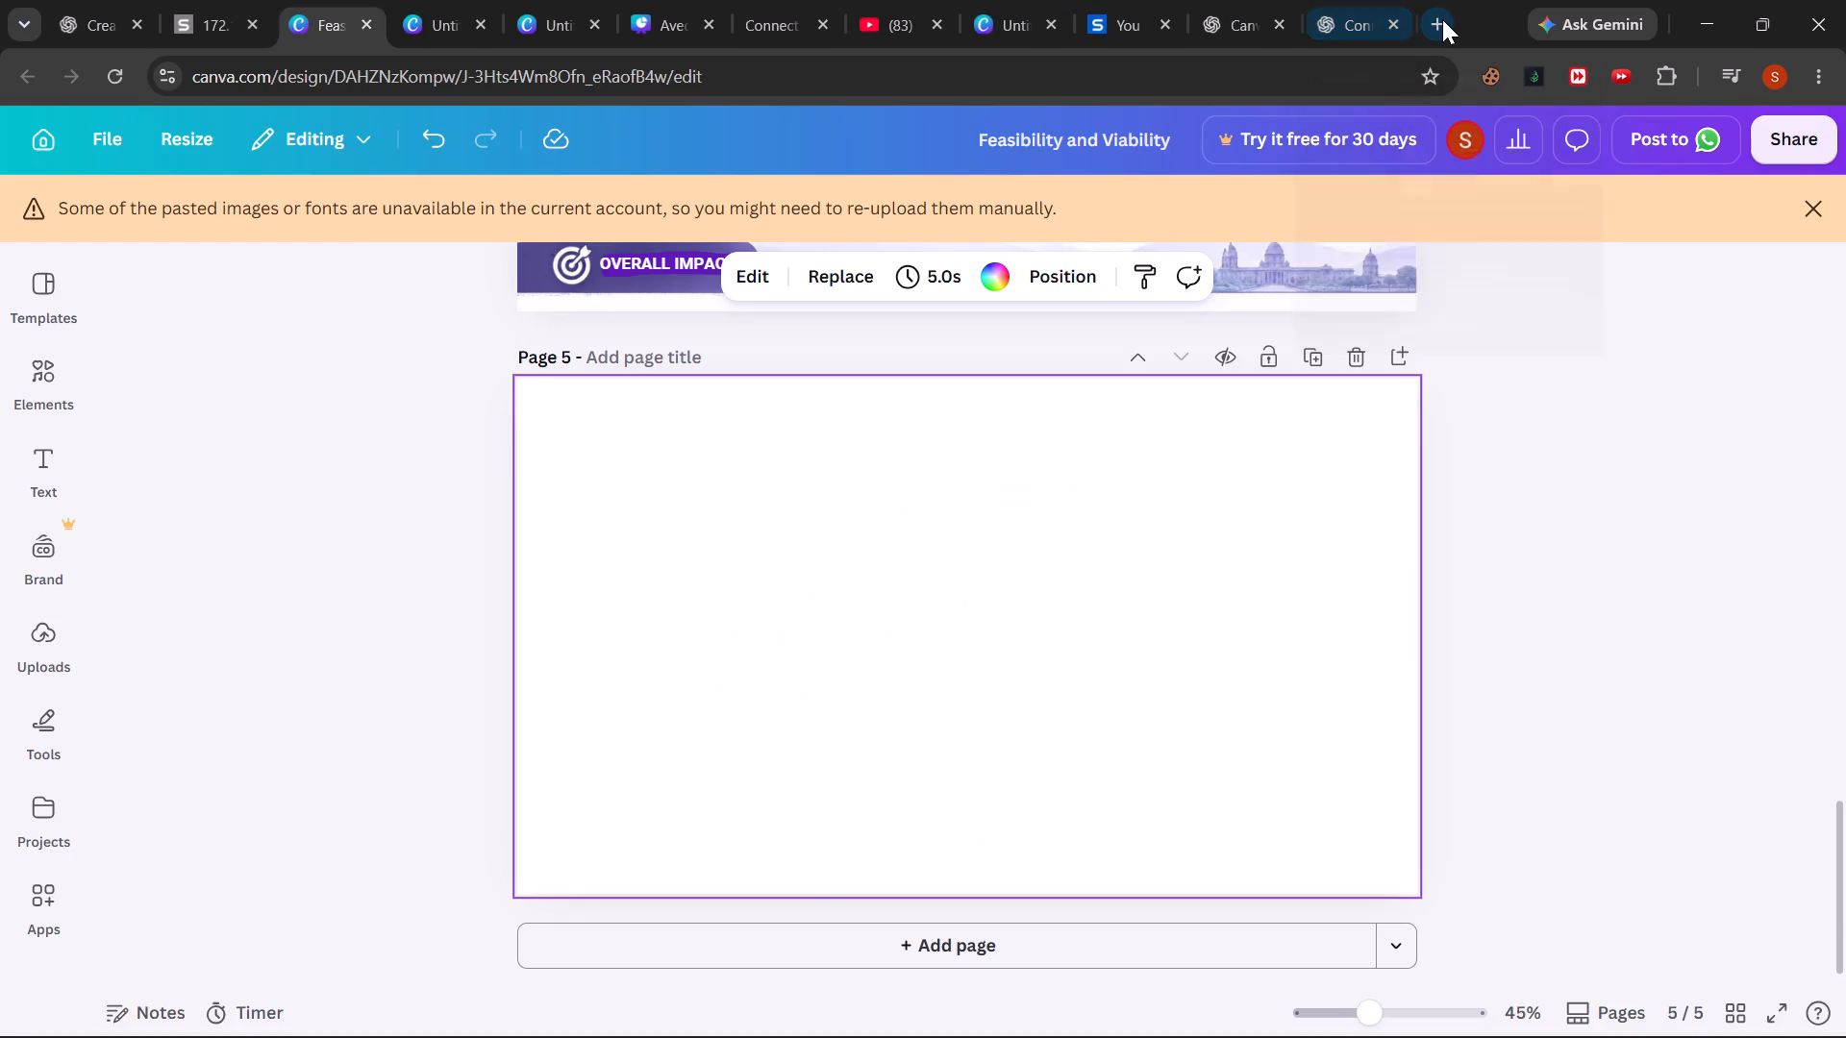
{"action": "left_click", "coordinate": [1443, 19]}
{"action": "type", "text": "canv"}
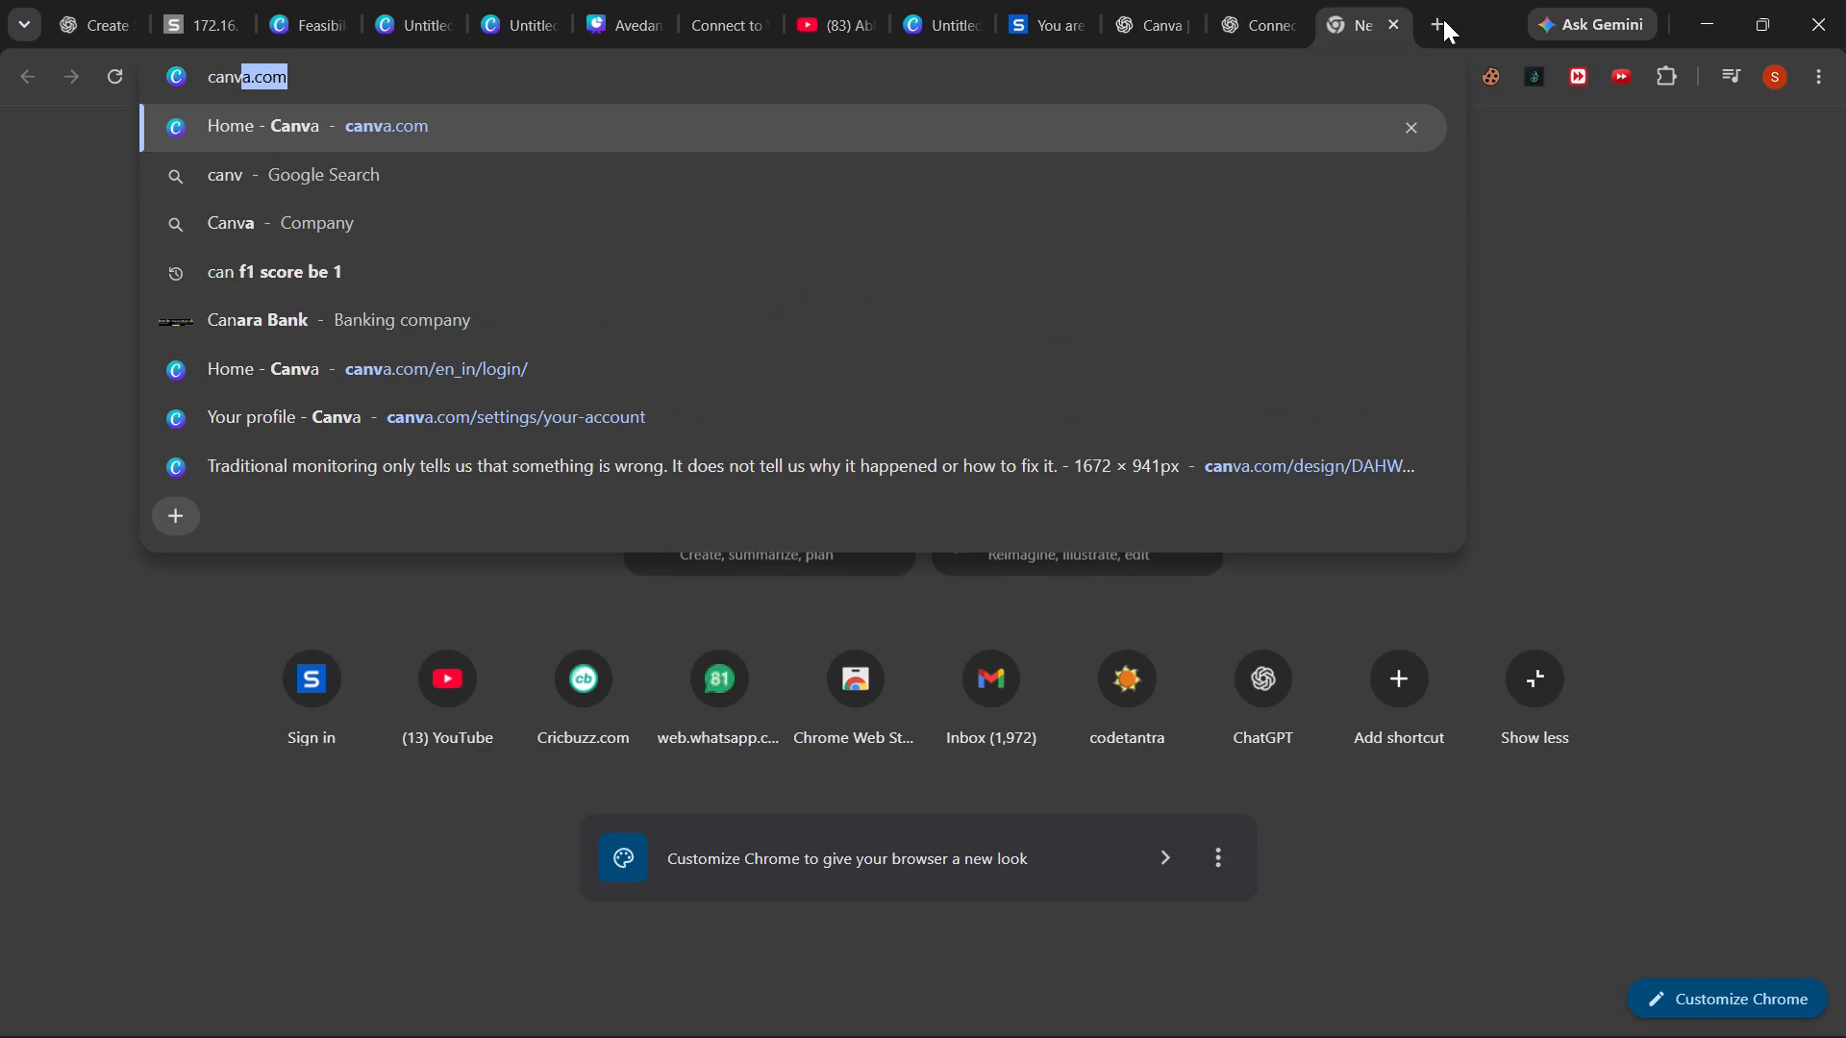
{"action": "key", "text": "Return"}
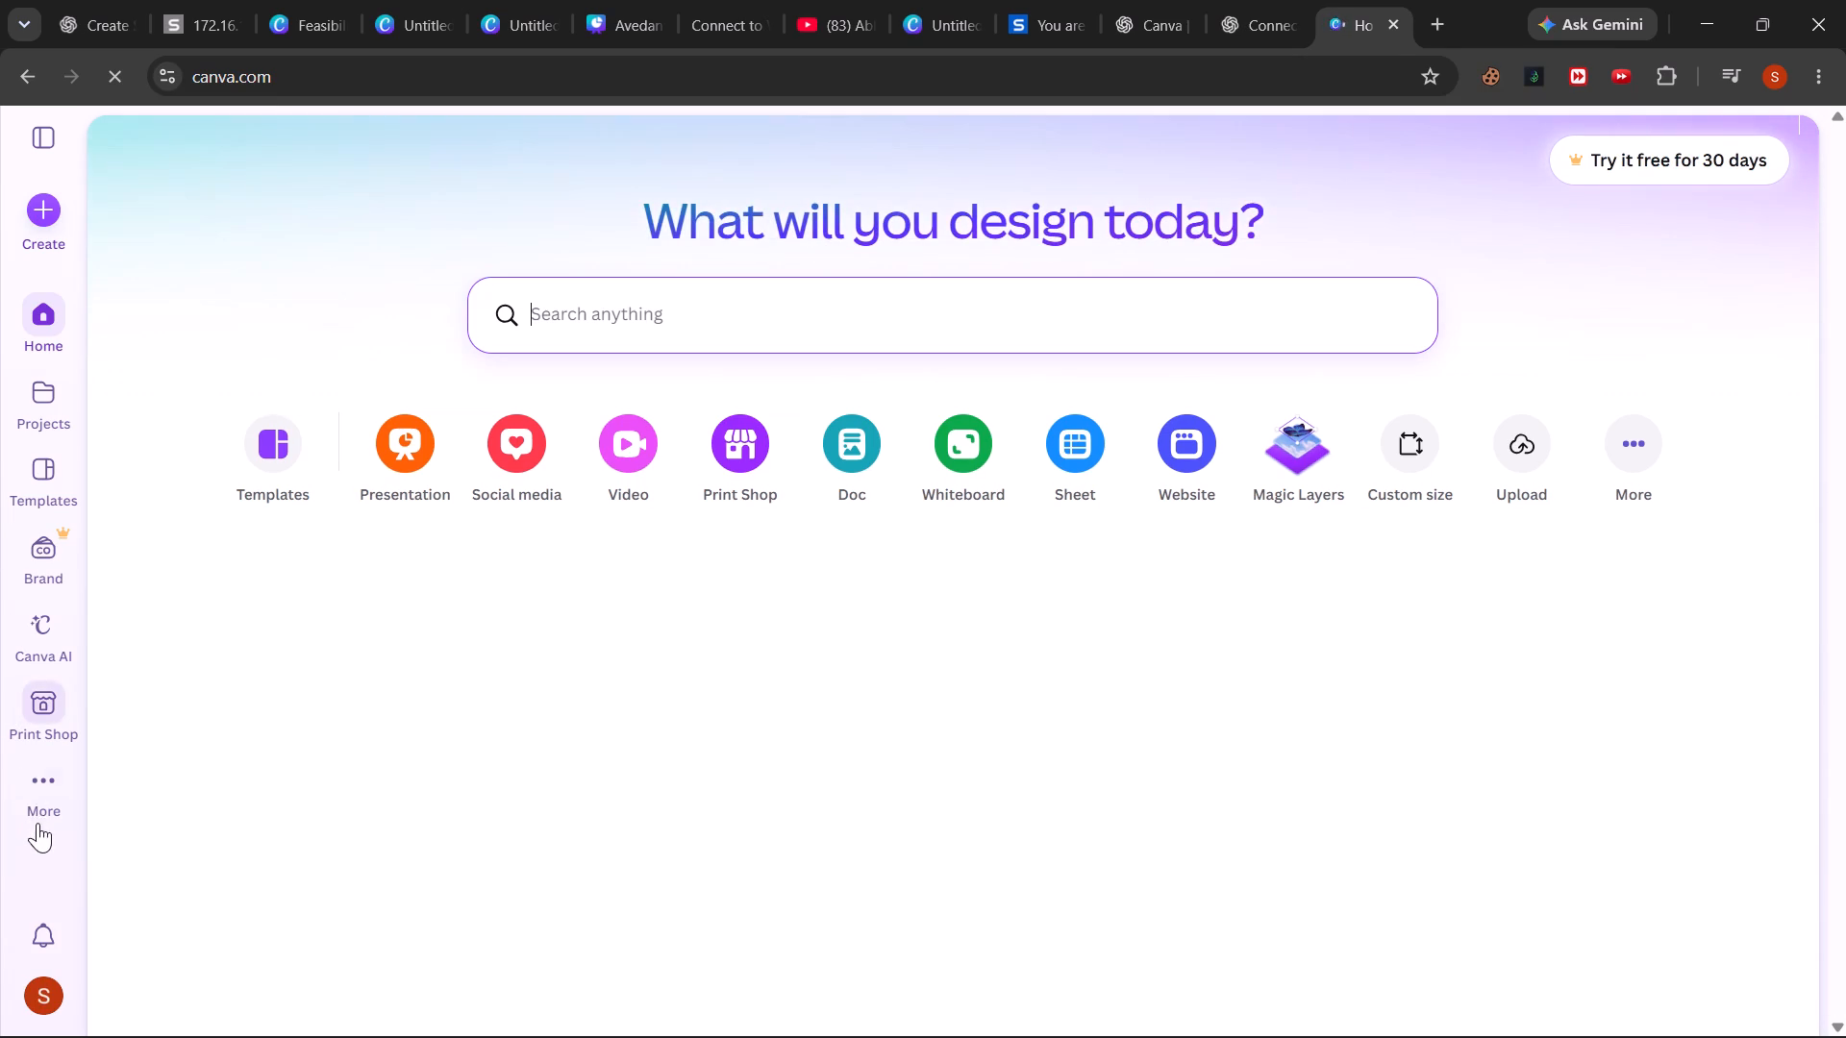
{"action": "left_click", "coordinate": [42, 799]}
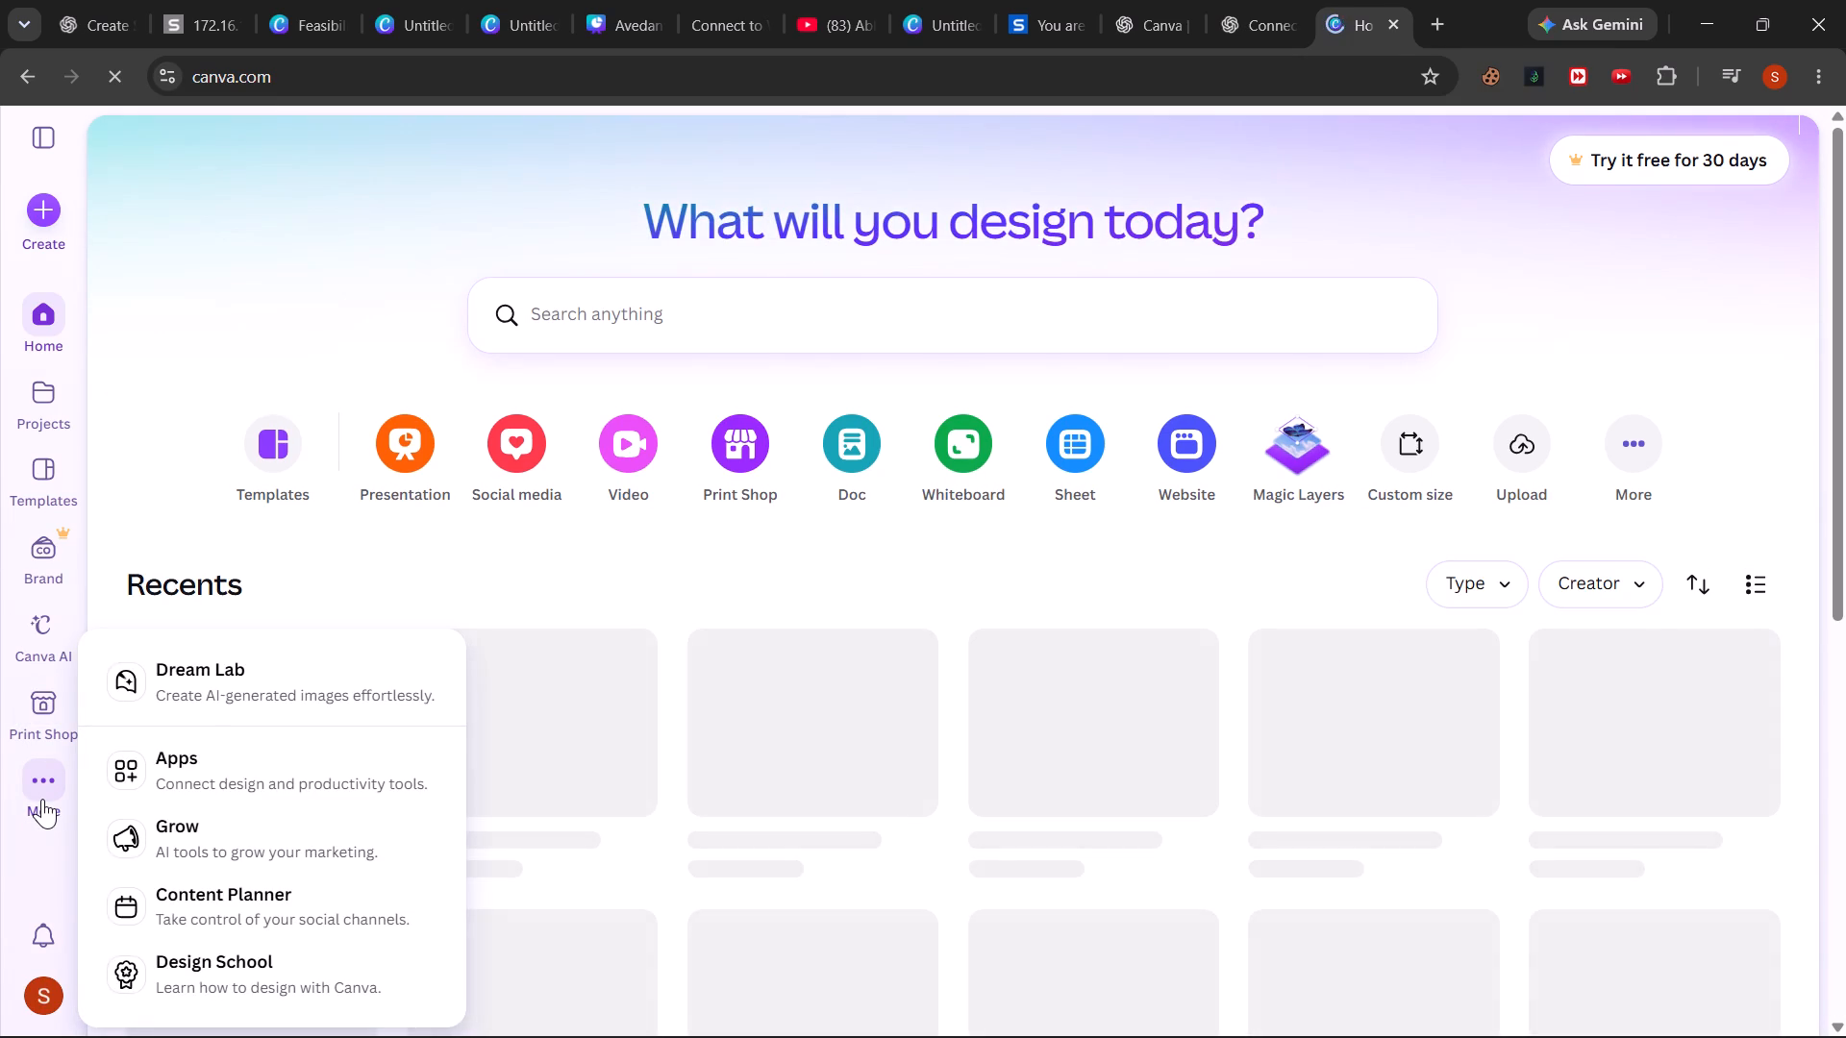
{"action": "left_click", "coordinate": [368, 155]}
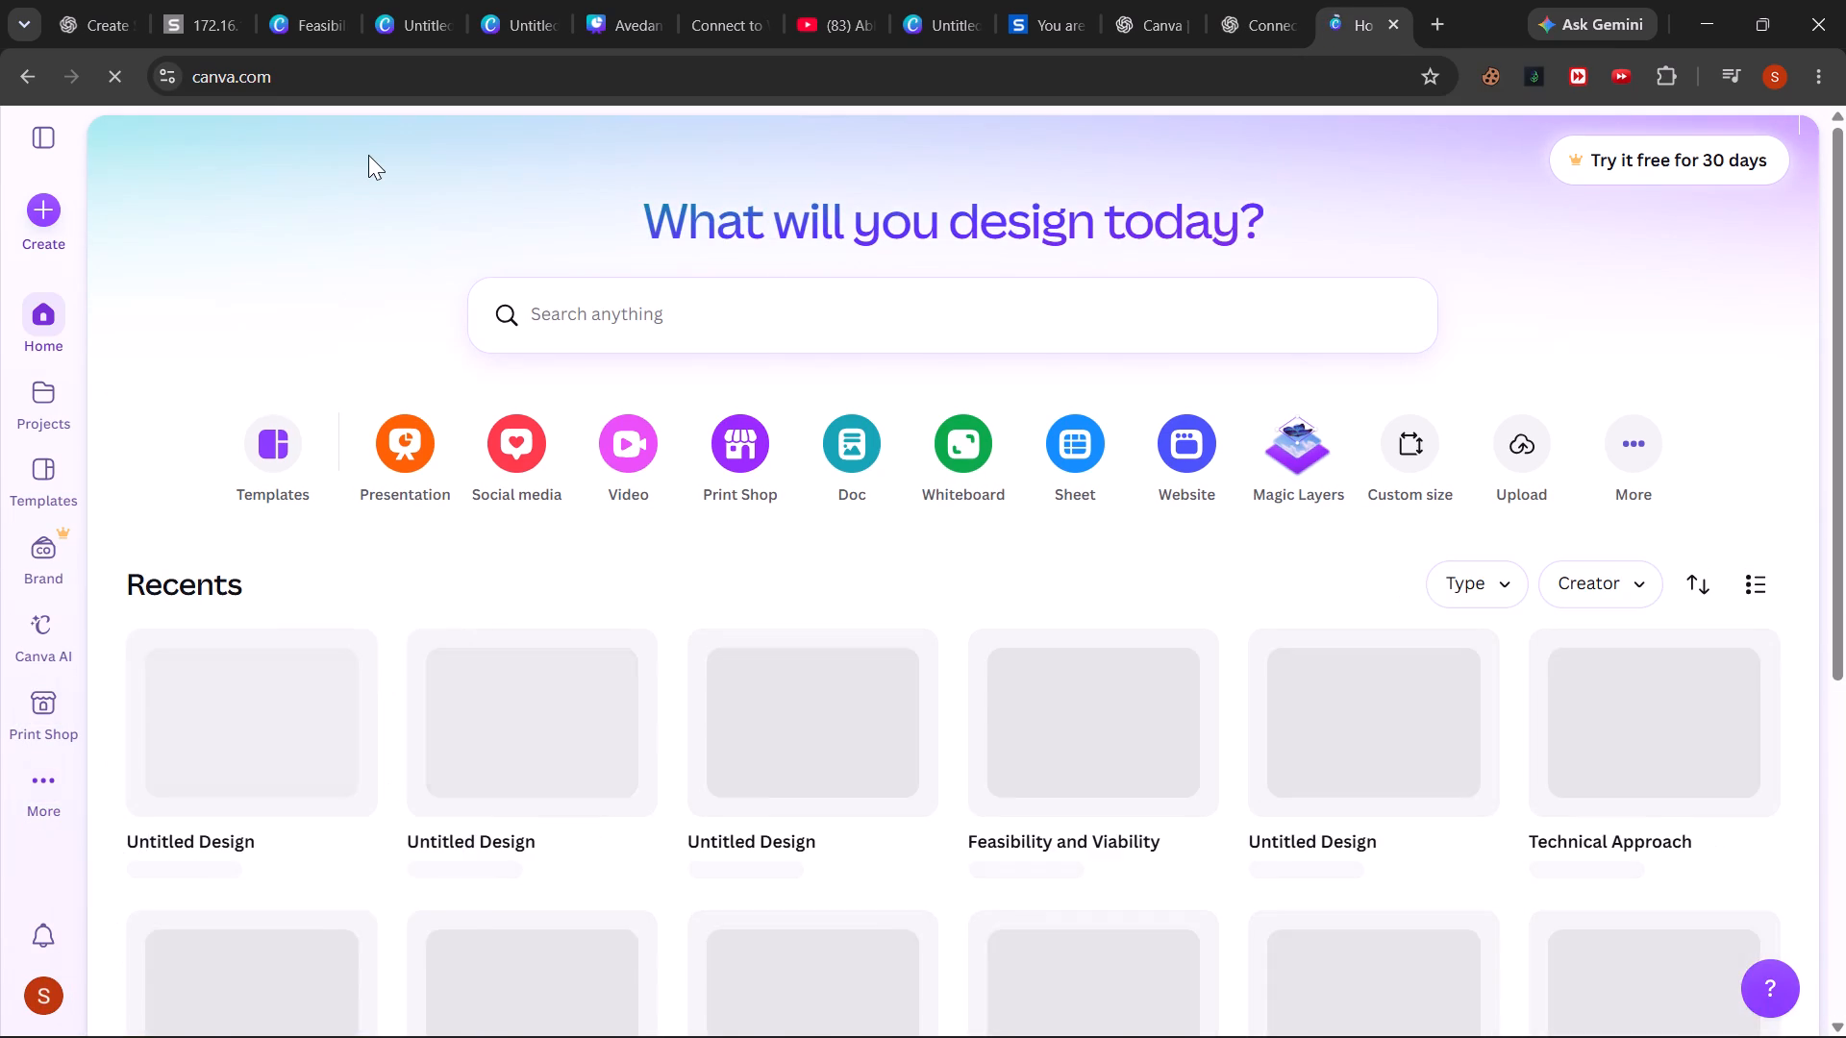
Upload Drishti_final (1).pptx from the Downloads folder to Canva.
{"action": "left_click", "coordinate": [1511, 458]}
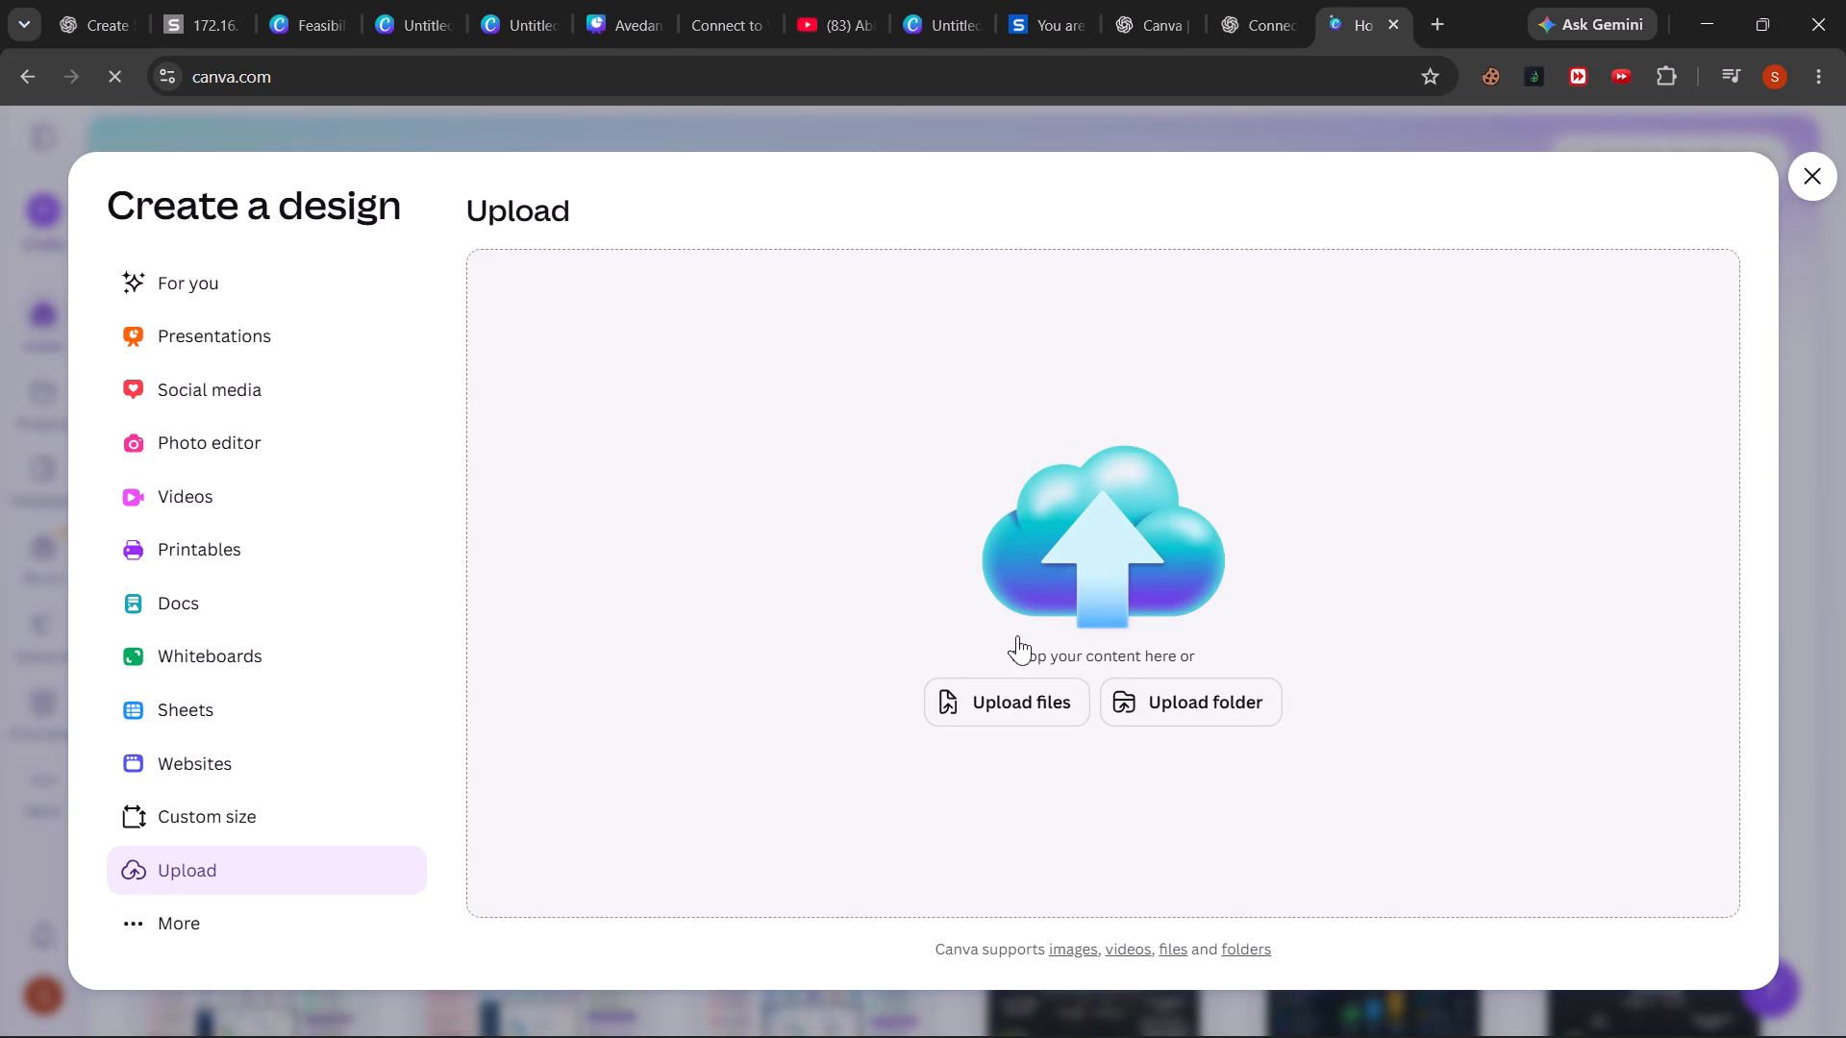
{"action": "left_click", "coordinate": [1028, 704]}
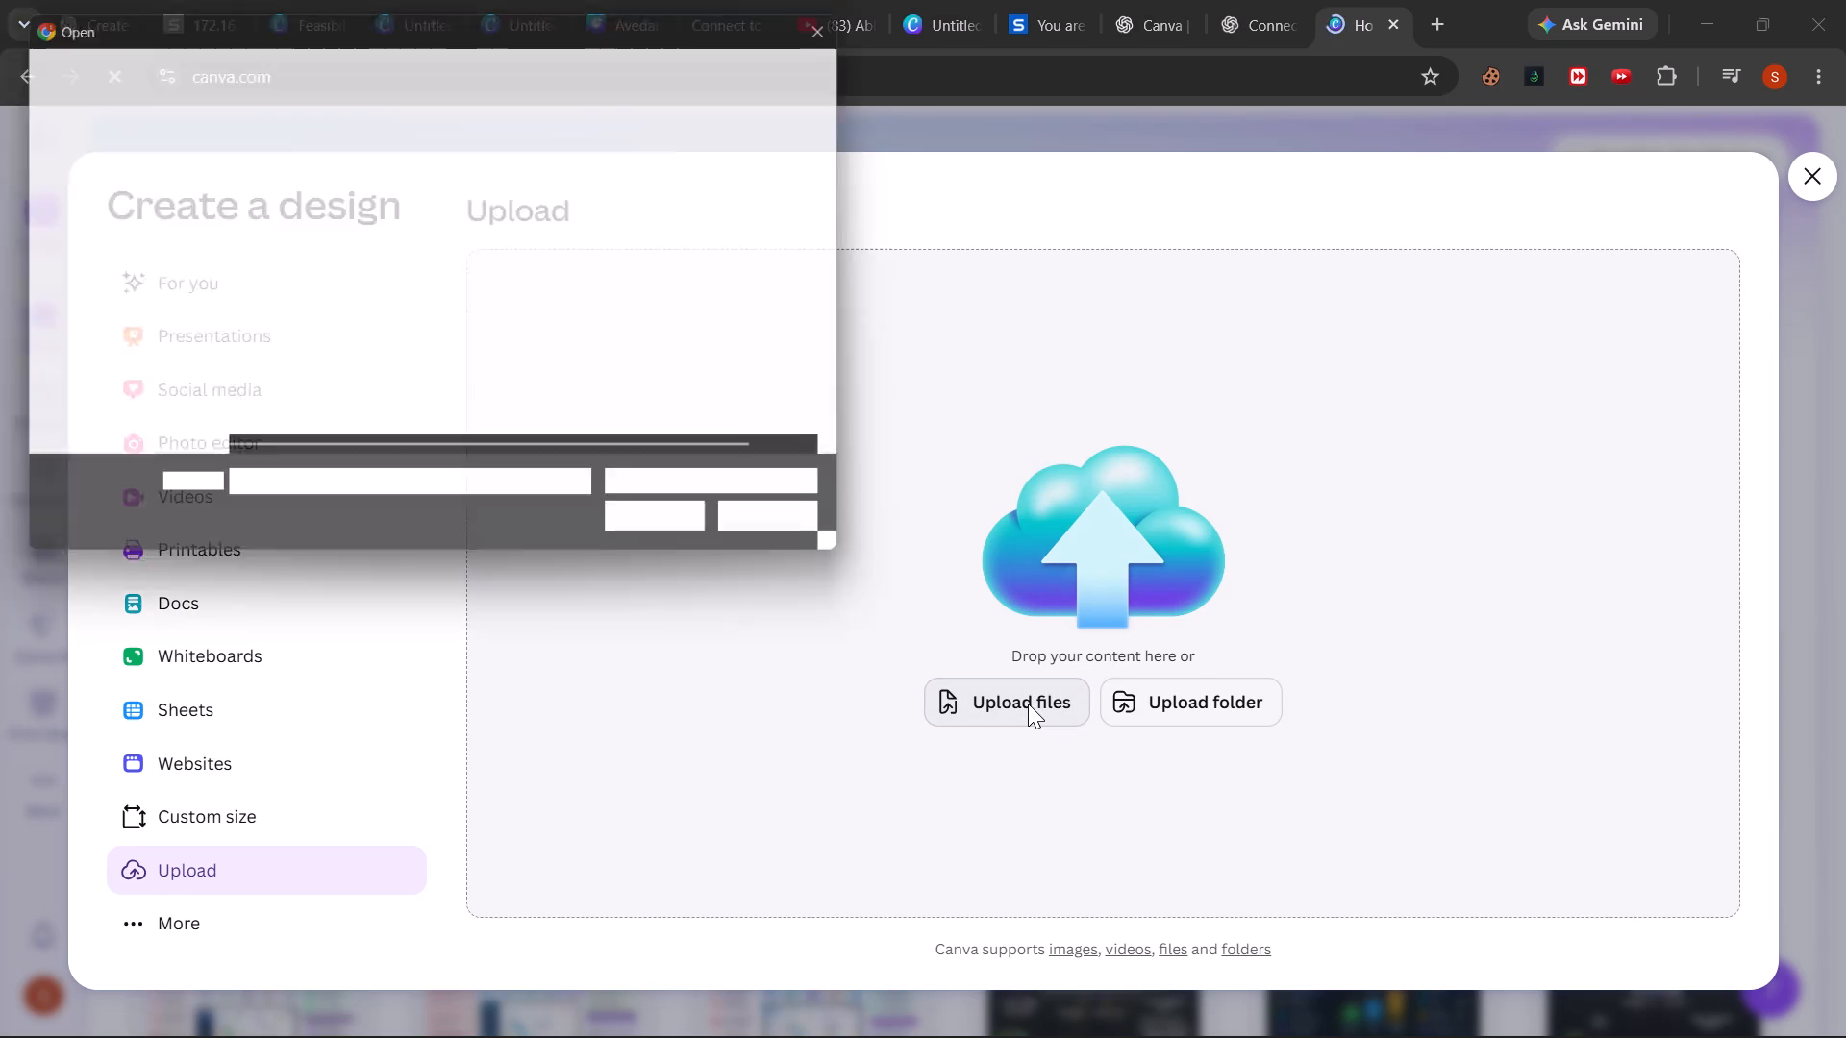
{"action": "scroll", "coordinate": [487, 337], "scroll_direction": "down", "scroll_amount": 1}
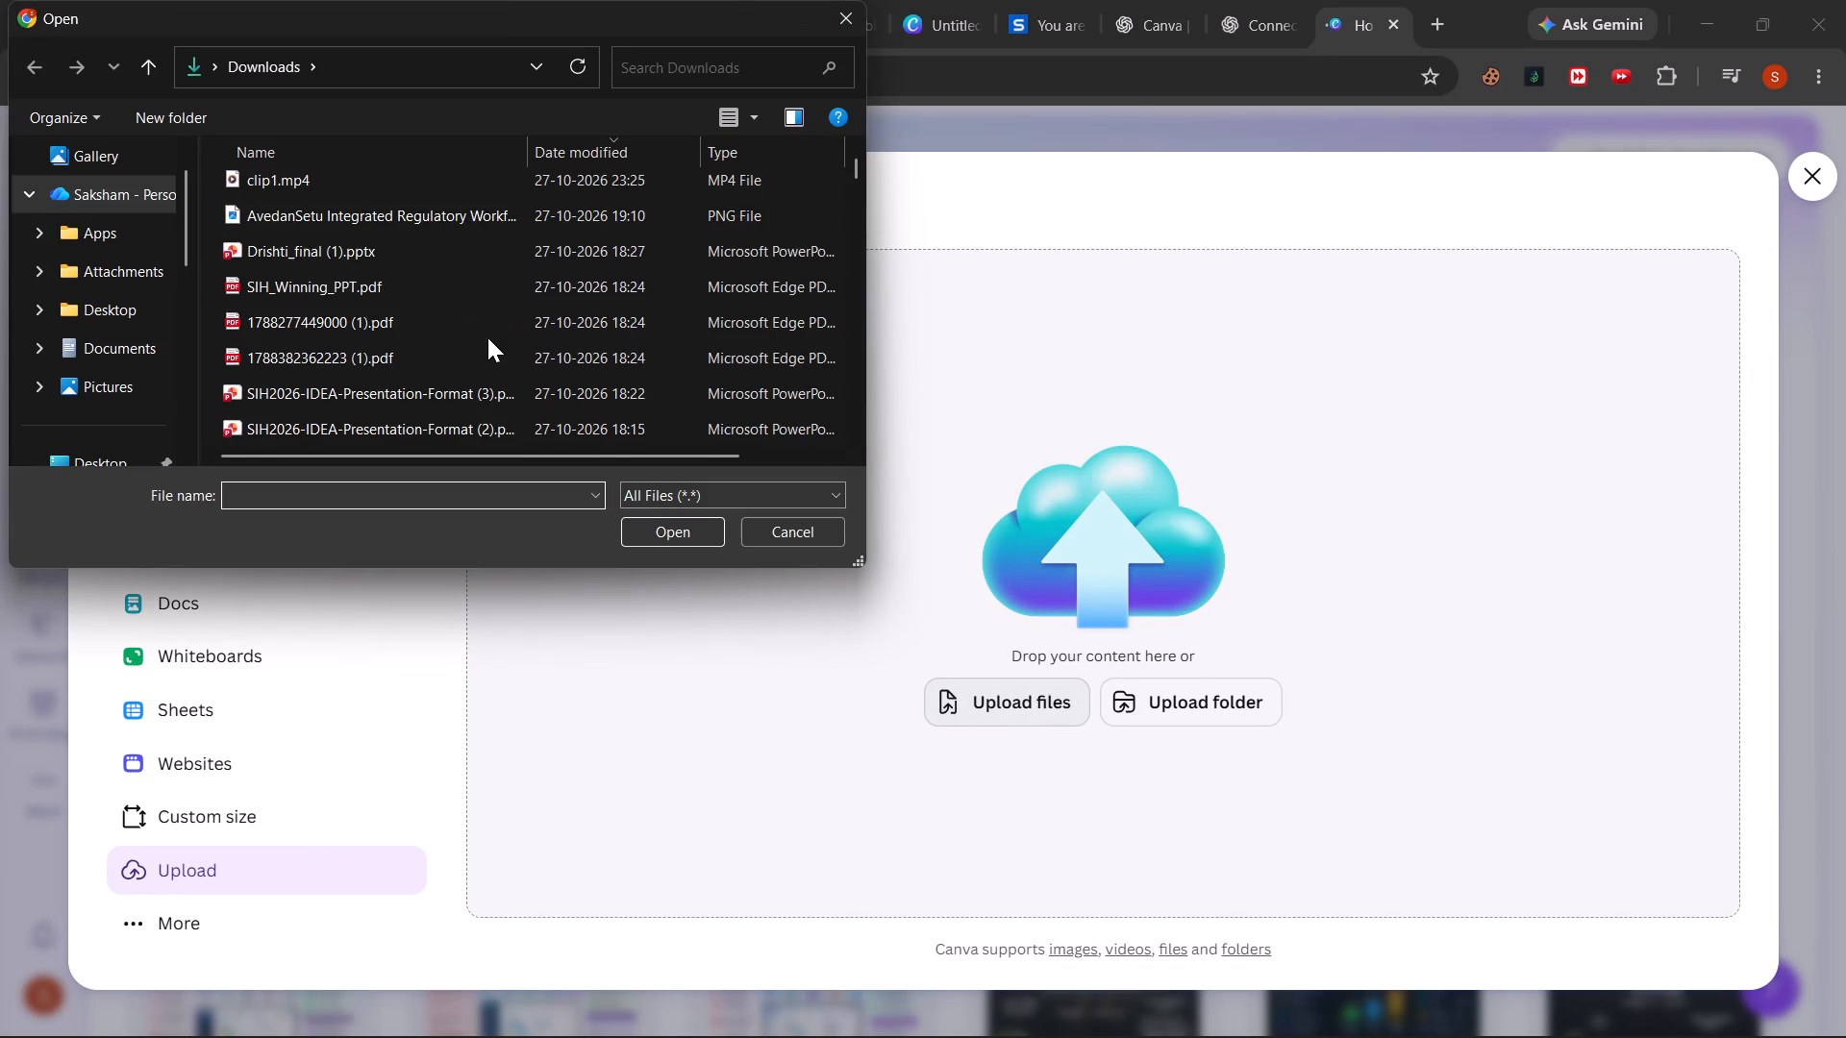
{"action": "scroll", "coordinate": [487, 337], "scroll_direction": "down", "scroll_amount": 1}
{"action": "left_click", "coordinate": [407, 246]}
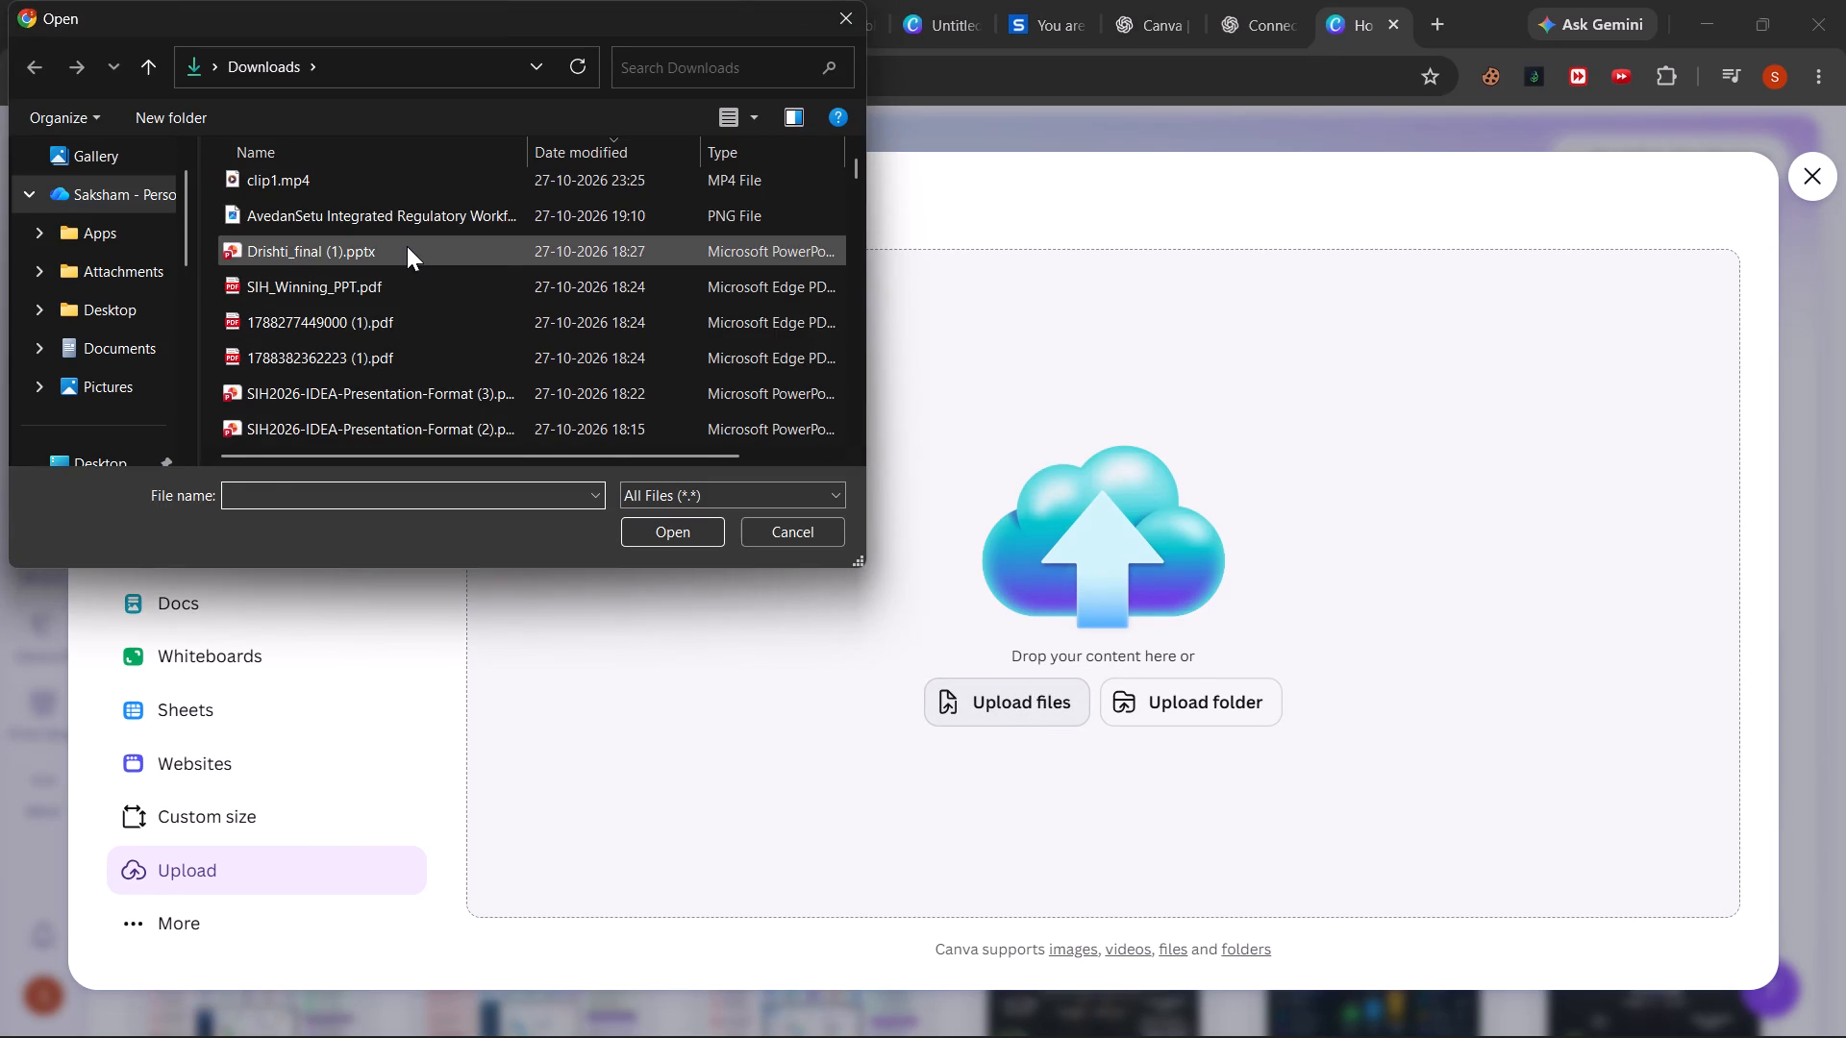
{"action": "left_click", "coordinate": [655, 527]}
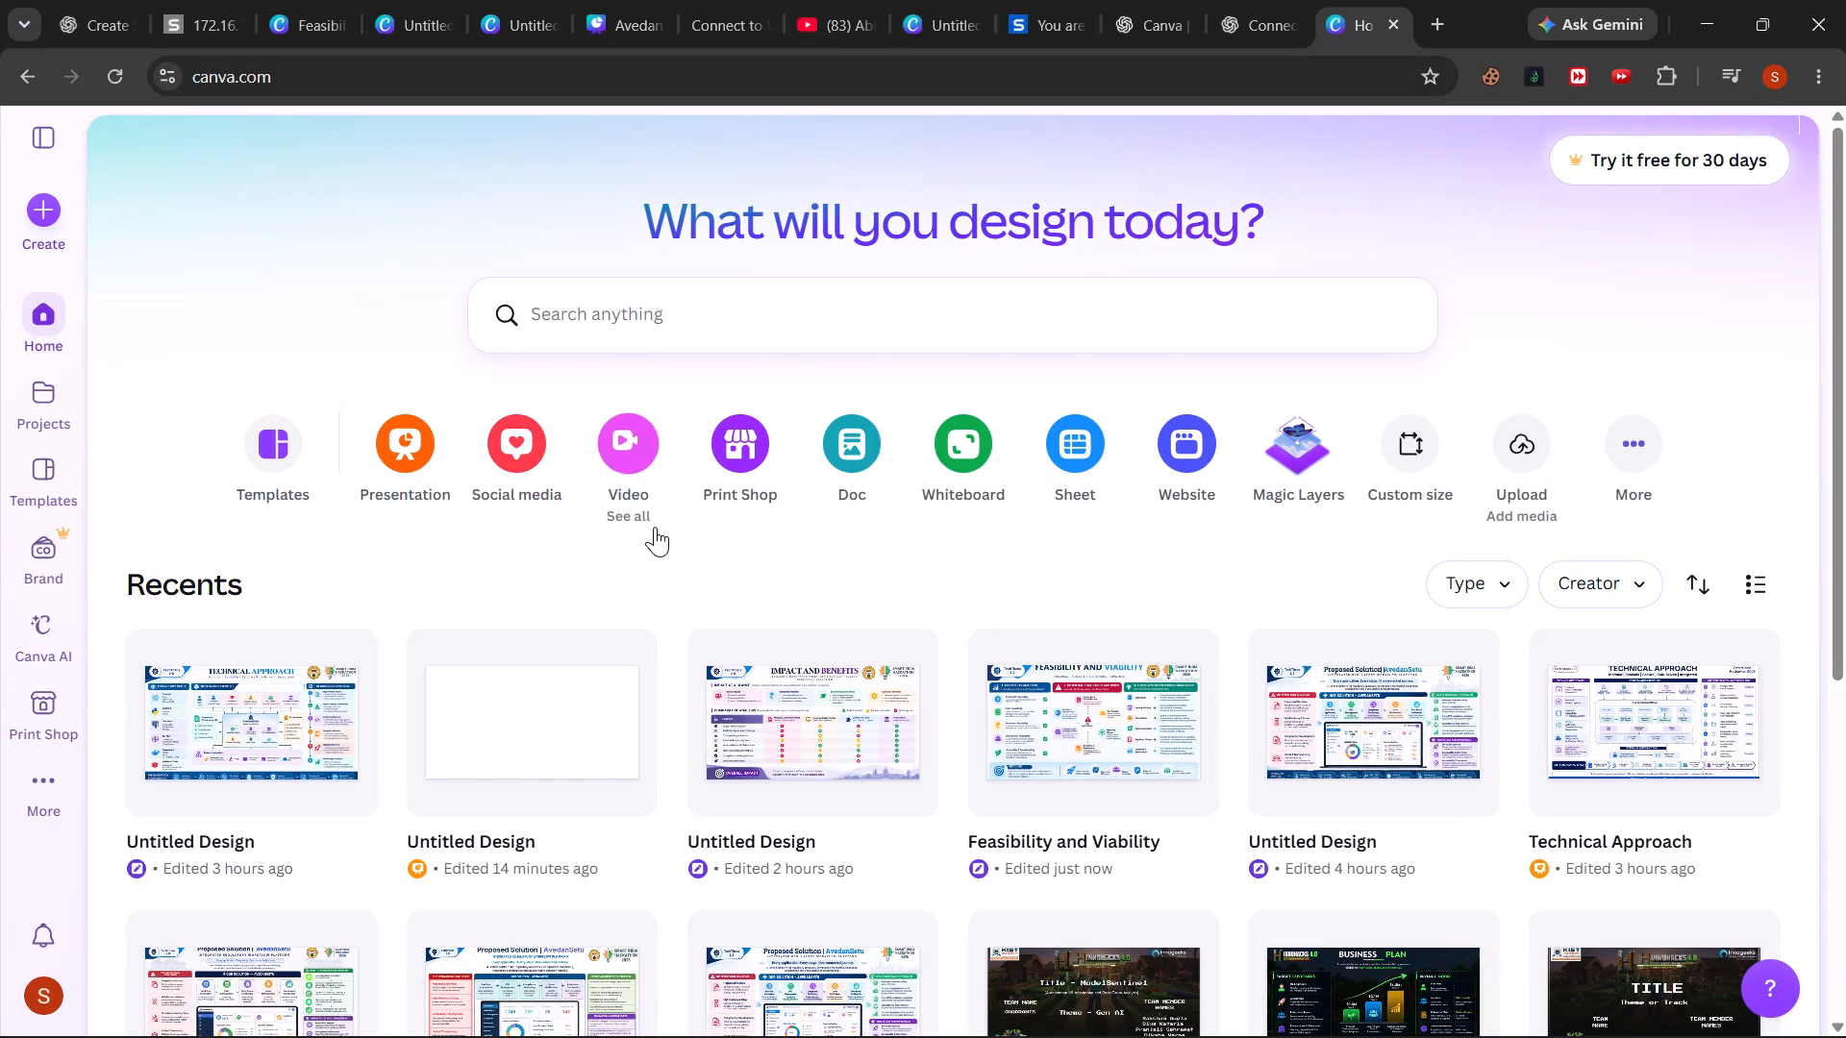
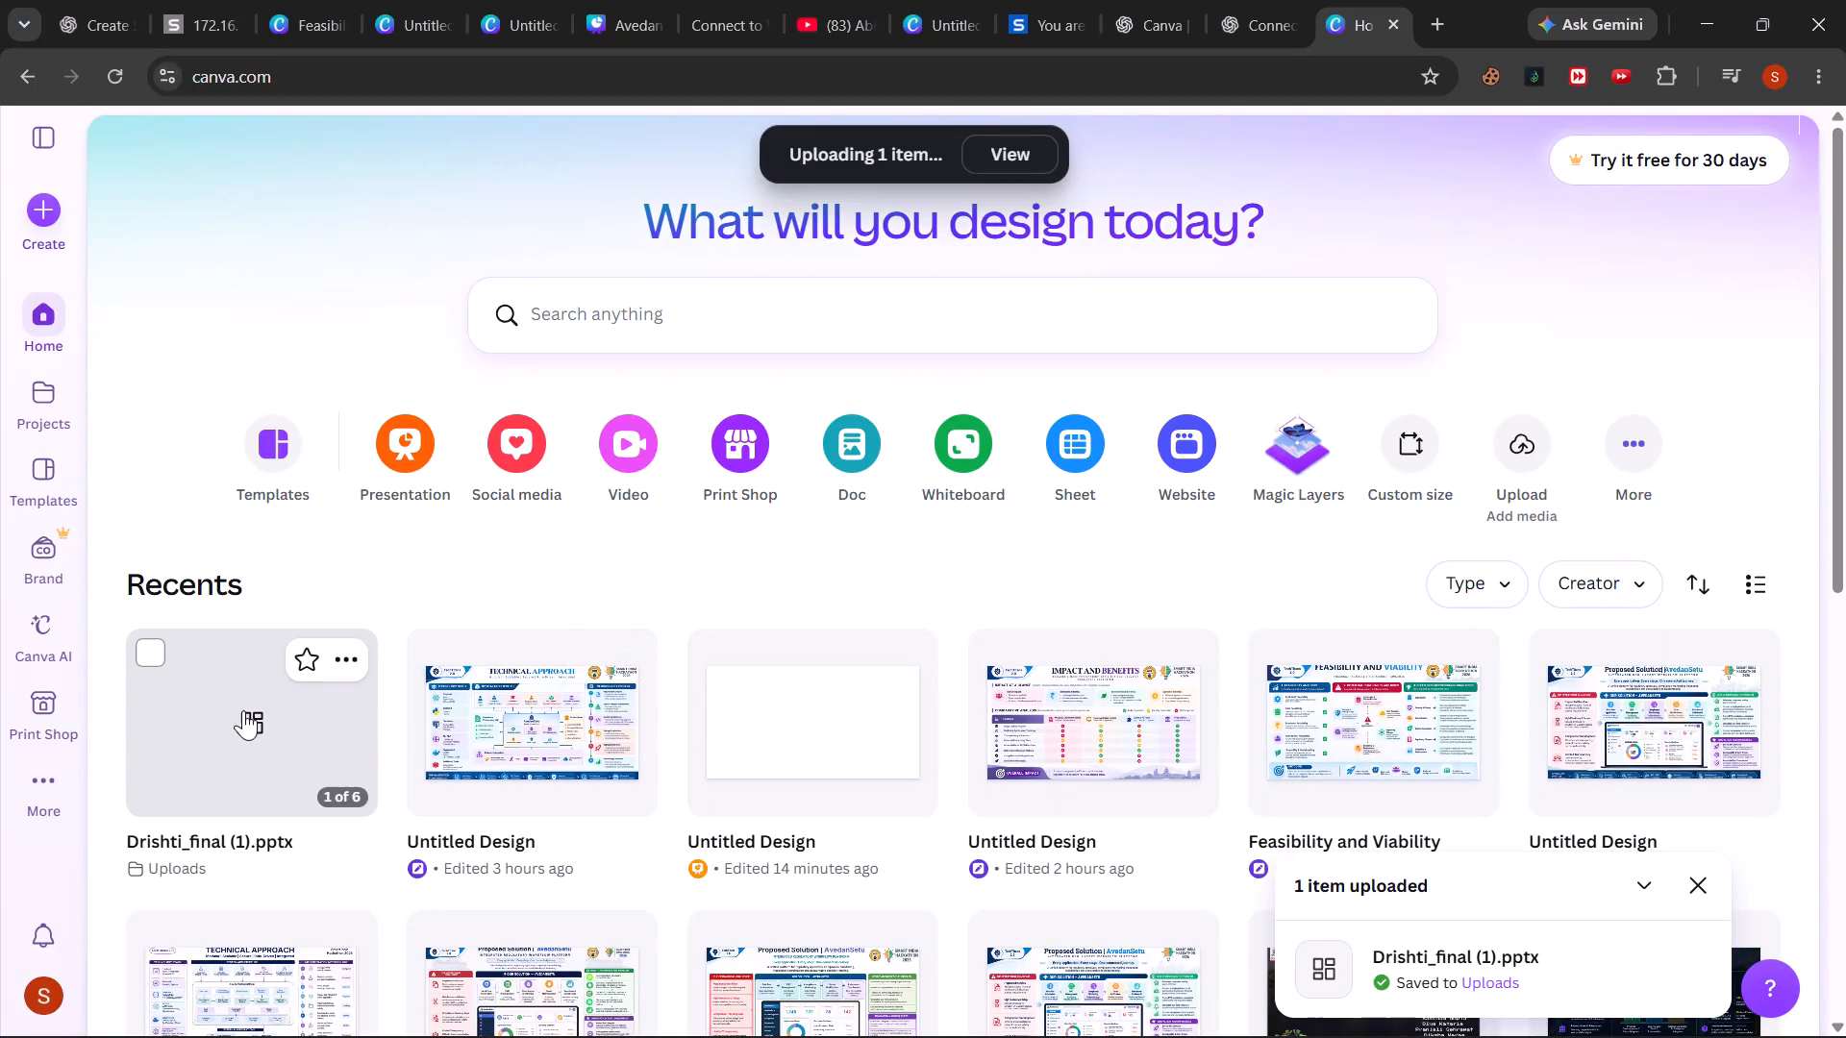
Open the uploaded Drishti_final (1).pptx and copy all its title-page elements onto the blank page 5 of the Feasibility and Viability design.
{"action": "left_click", "coordinate": [209, 747]}
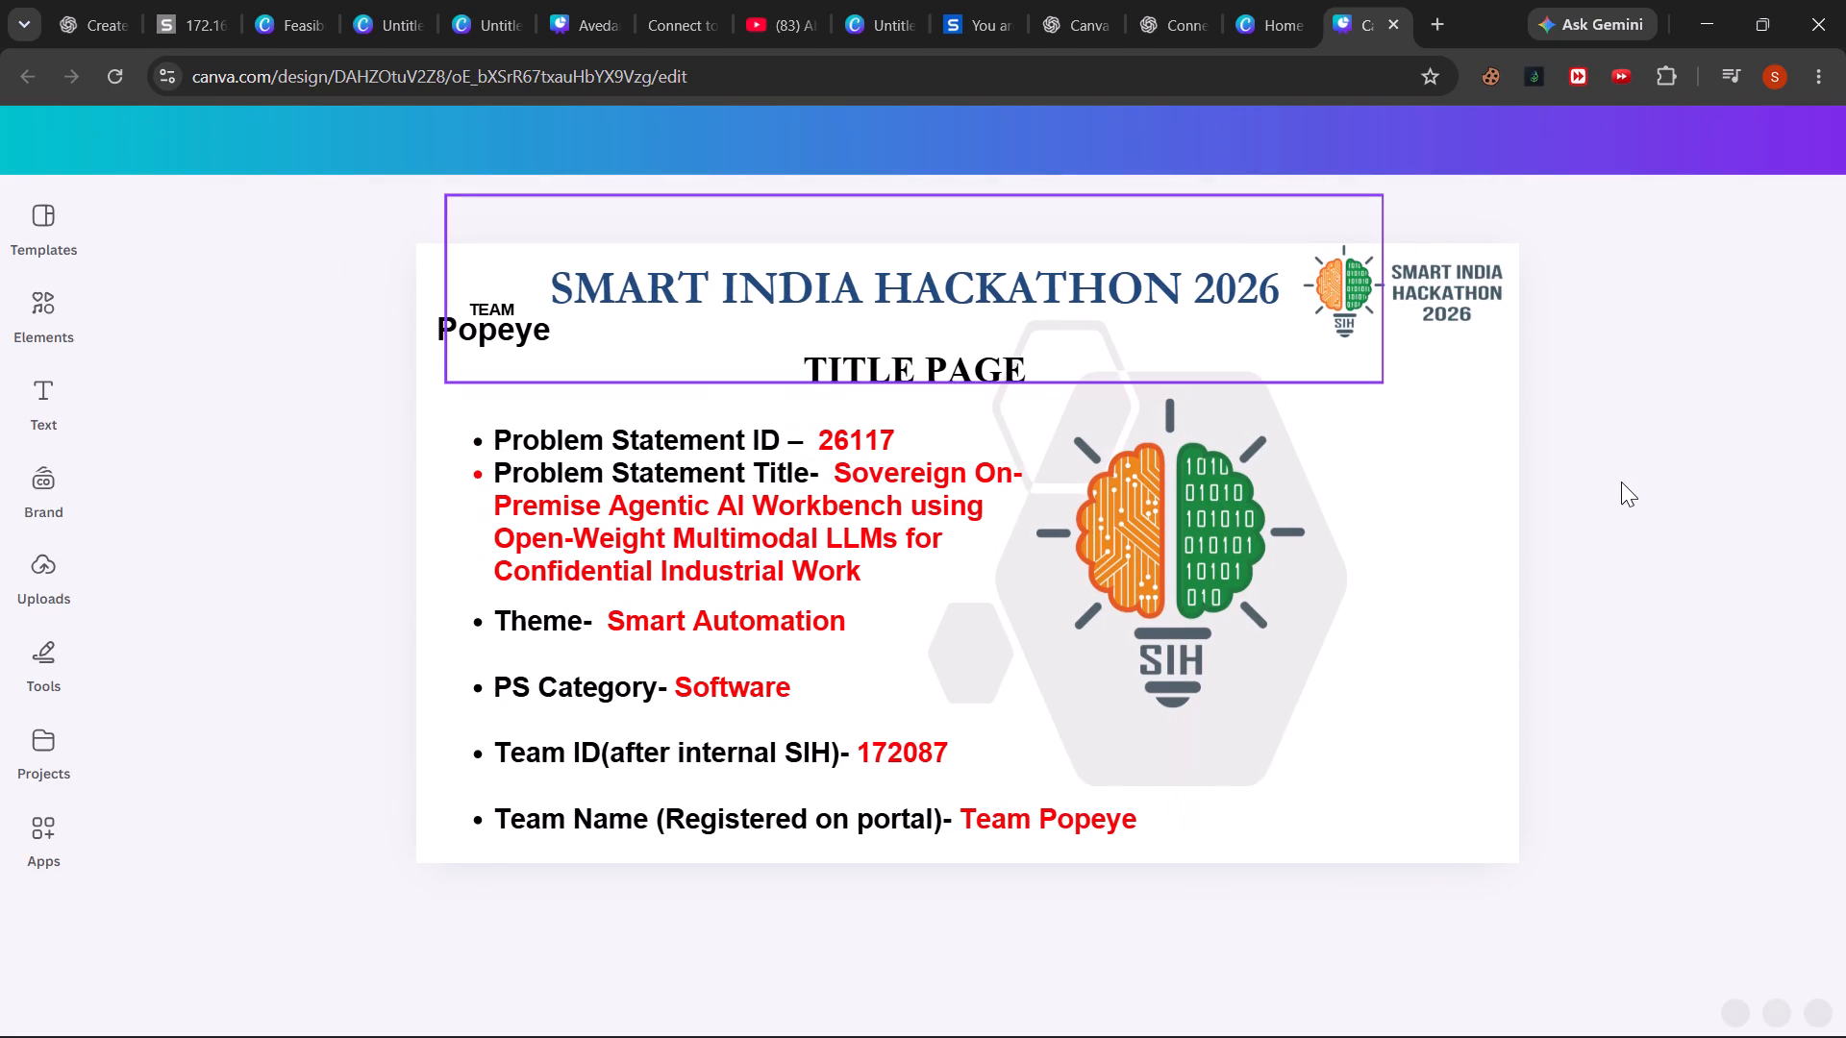
{"action": "left_click", "coordinate": [1387, 564]}
{"action": "key", "text": "ctrl+a"}
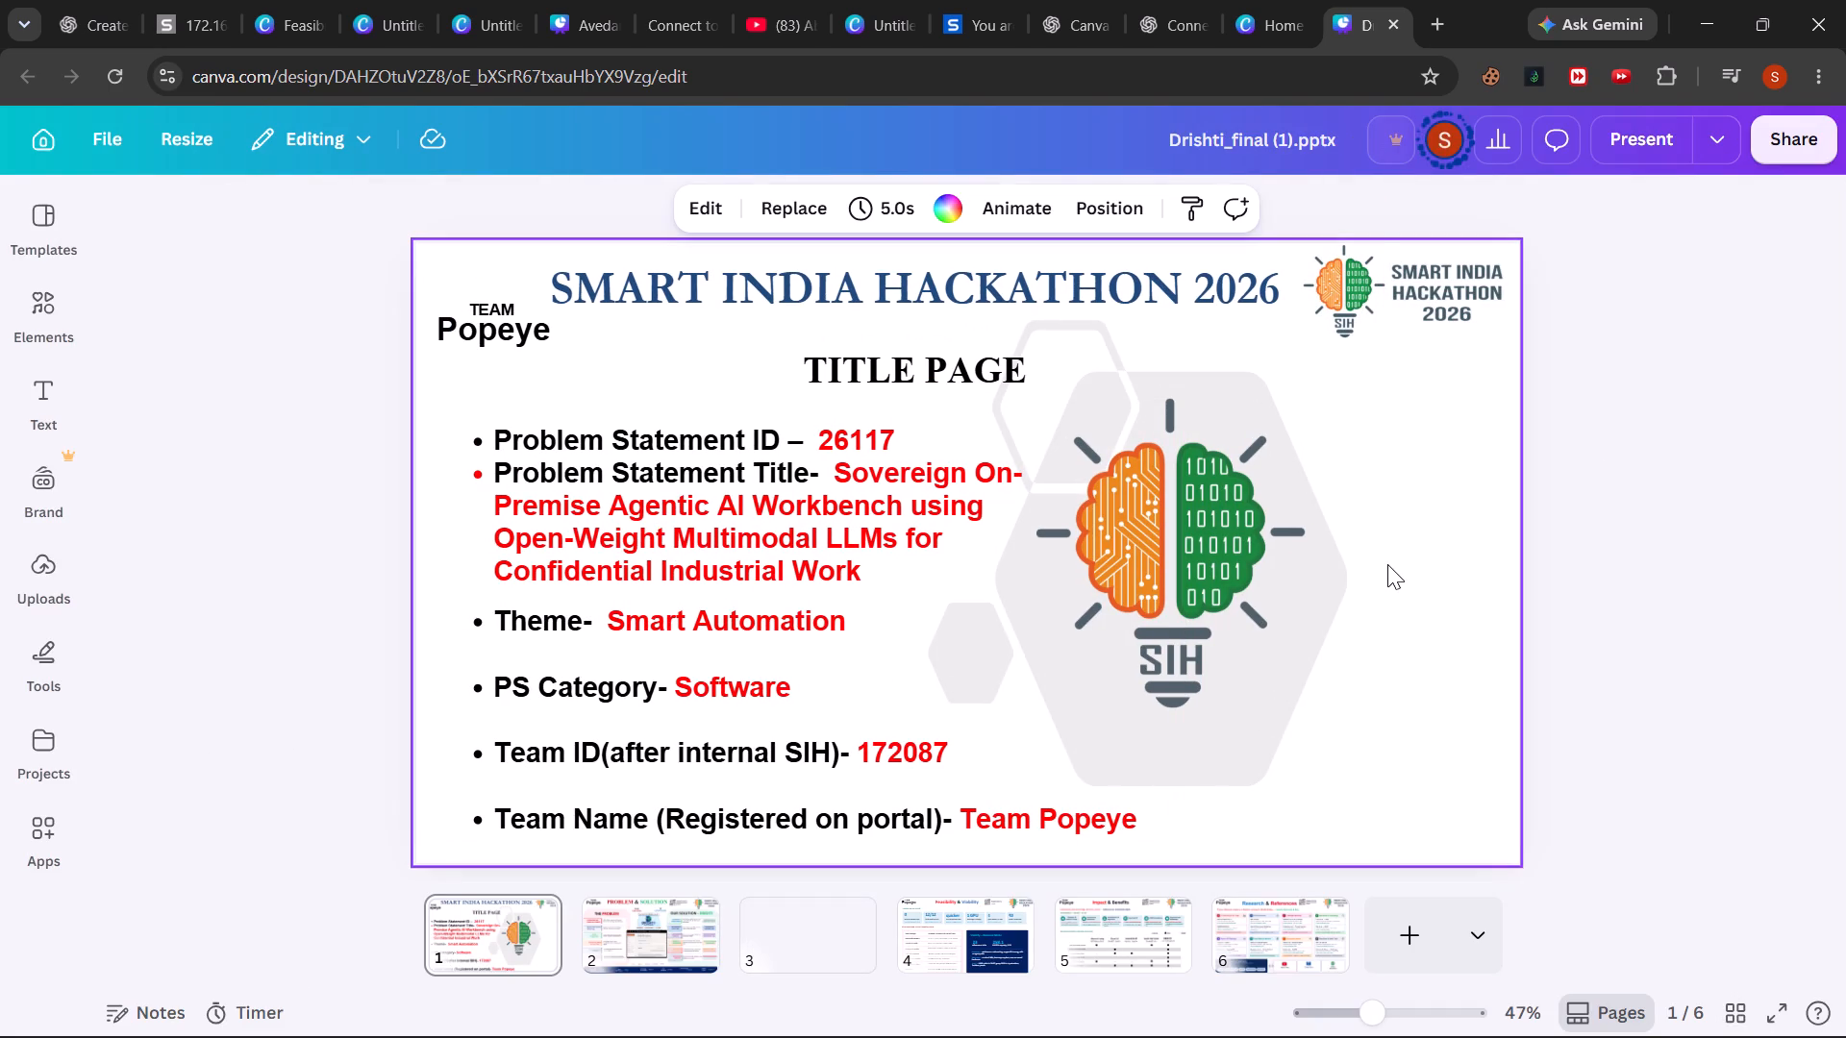
{"action": "key", "text": "ctrl+c"}
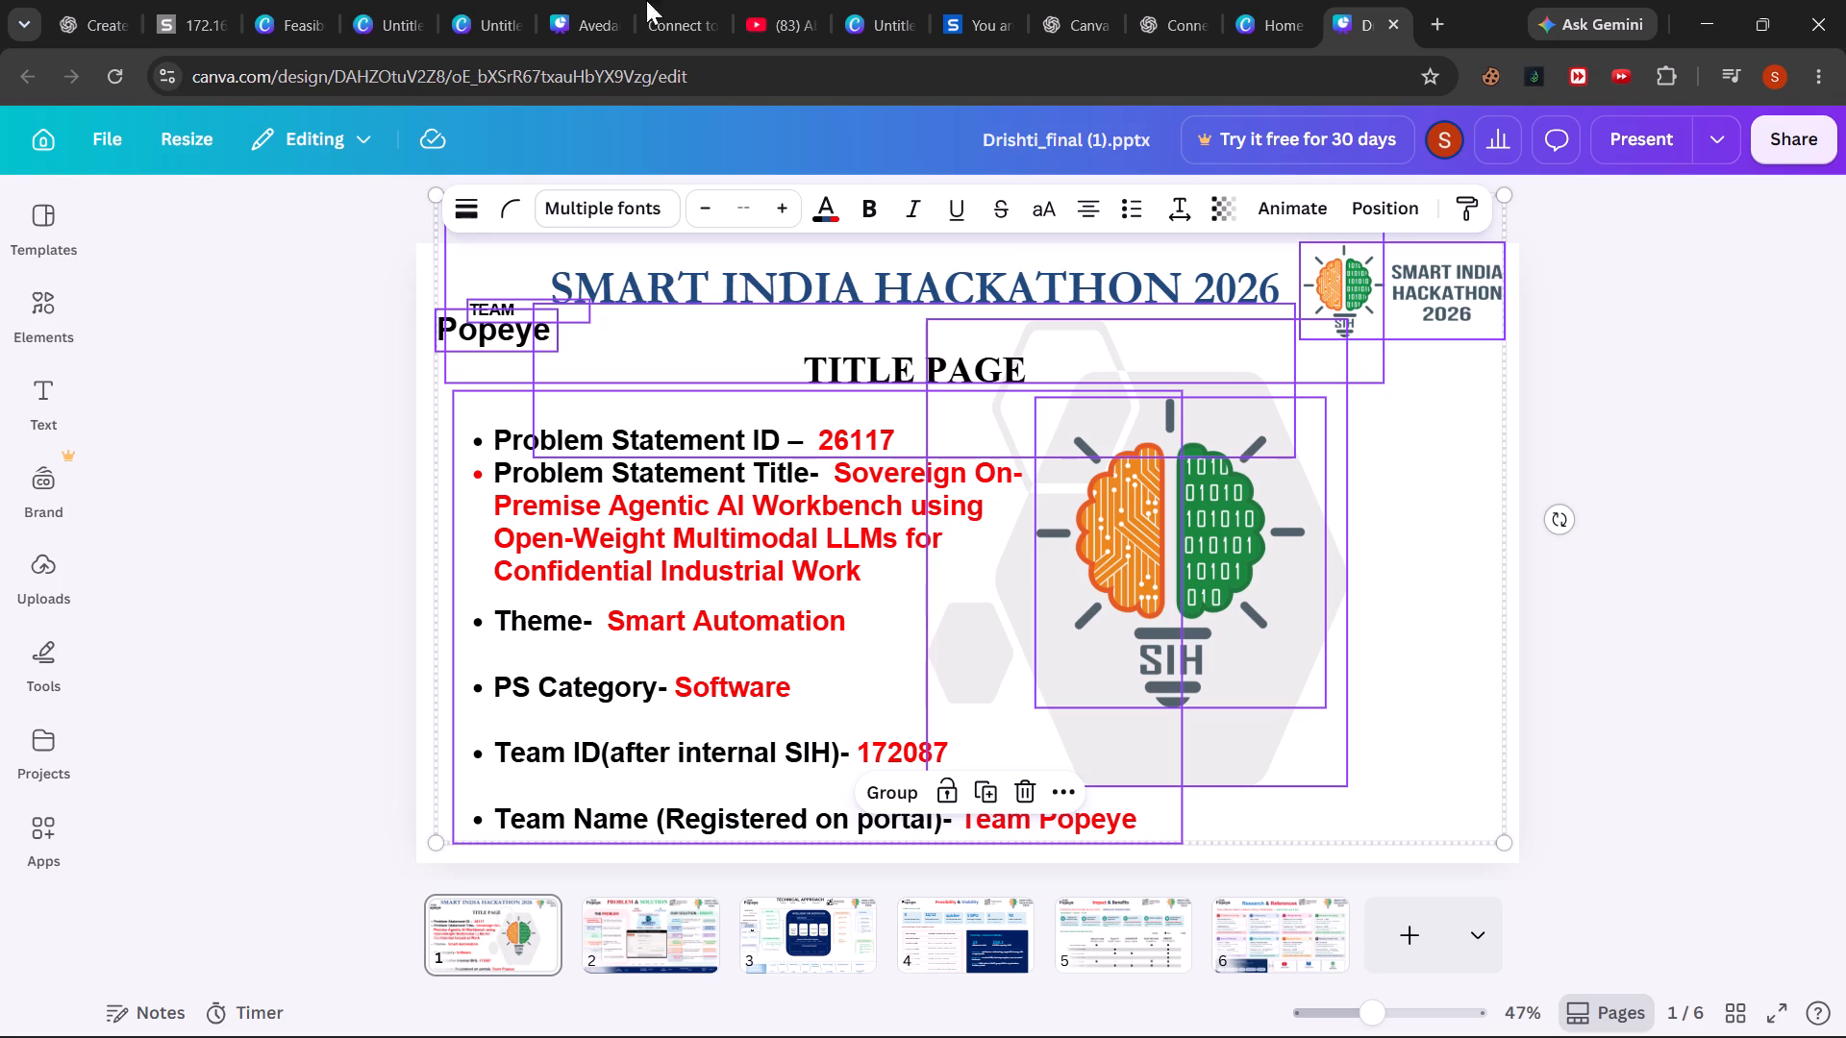
{"action": "left_click", "coordinate": [283, 15]}
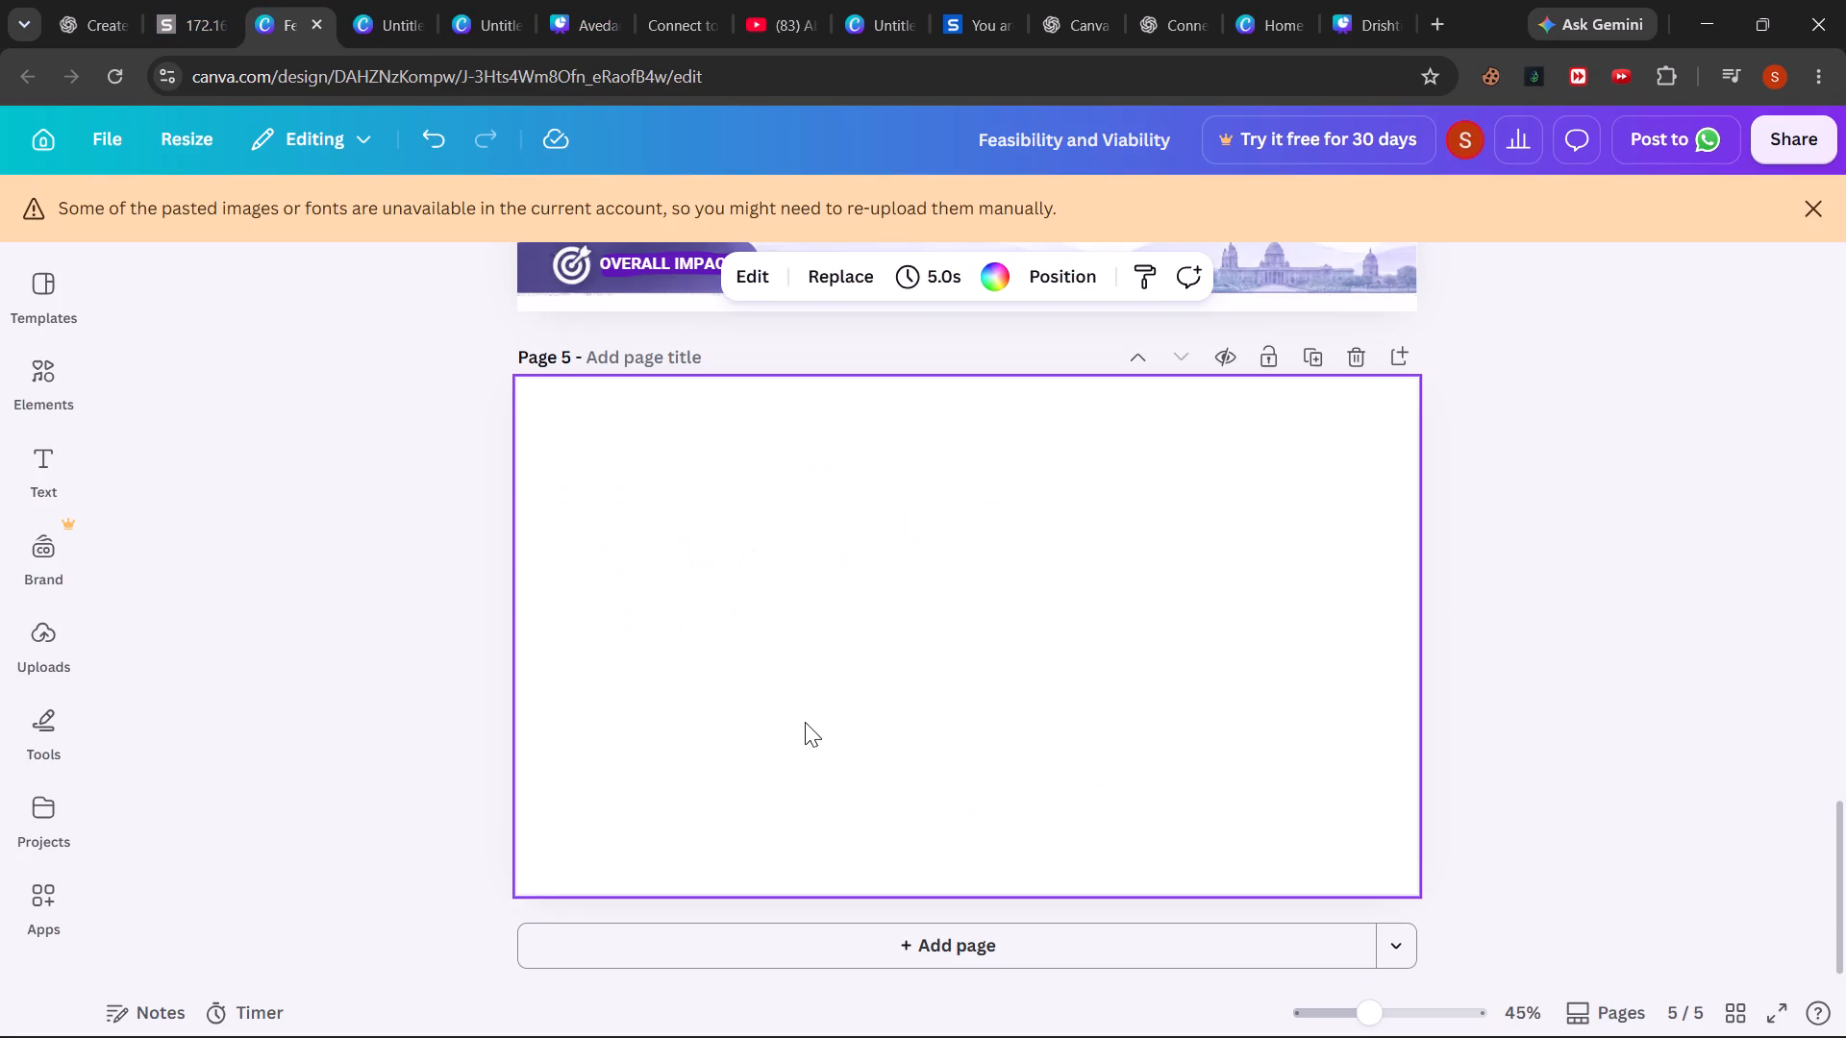
{"action": "key", "text": "ctrl+v"}
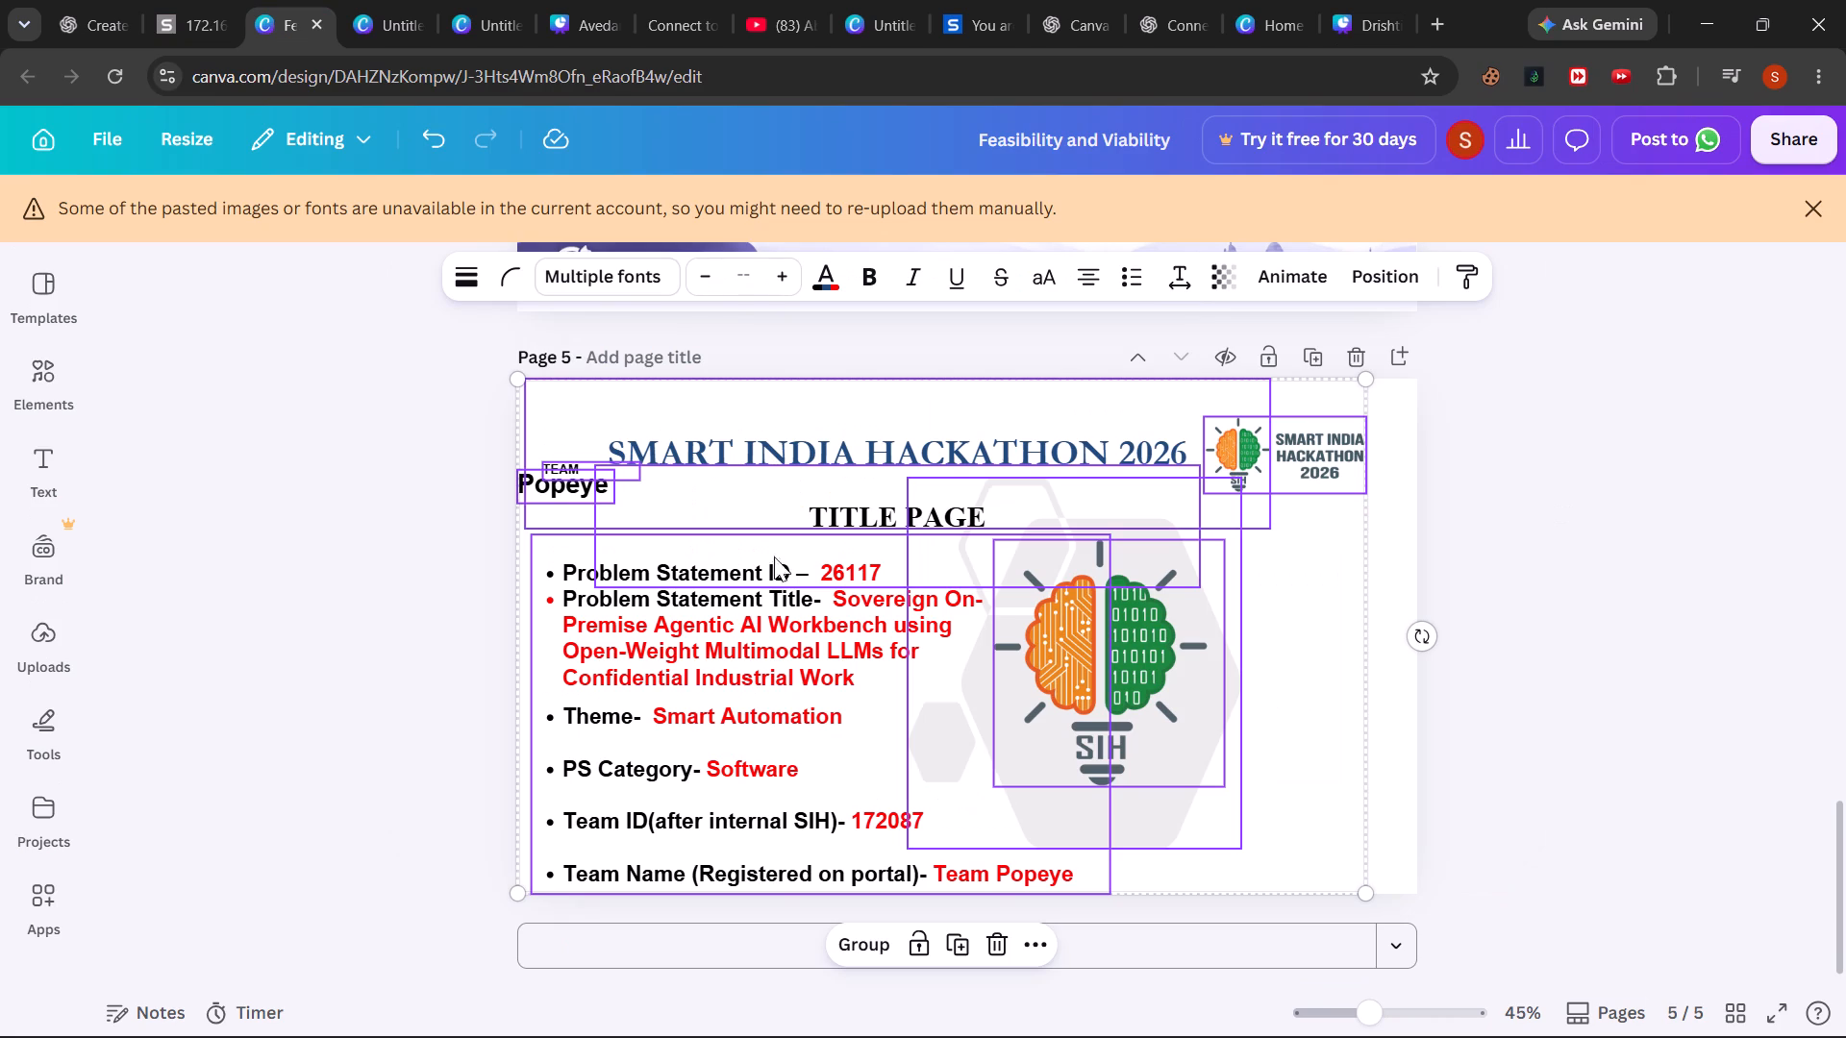
{"action": "left_click", "coordinate": [1526, 460]}
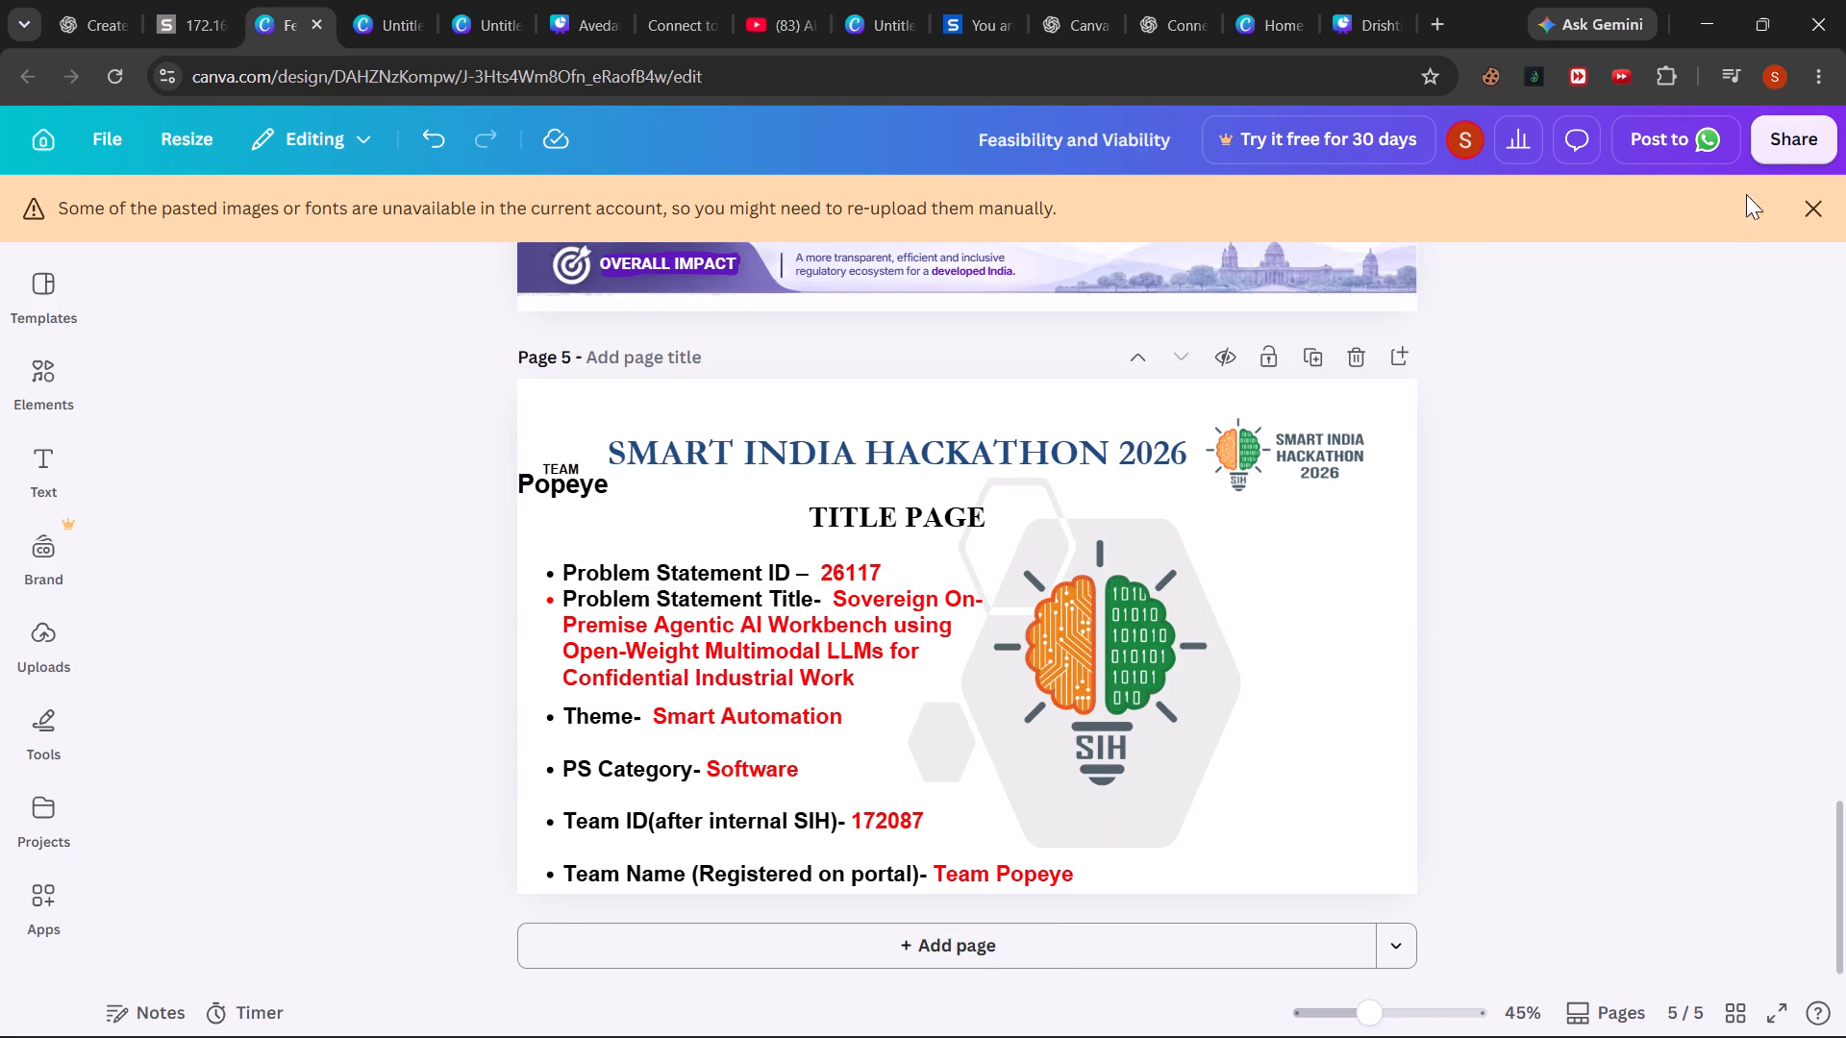
{"action": "left_click", "coordinate": [1804, 208]}
{"action": "scroll", "coordinate": [1582, 498], "scroll_direction": "down", "scroll_amount": 1}
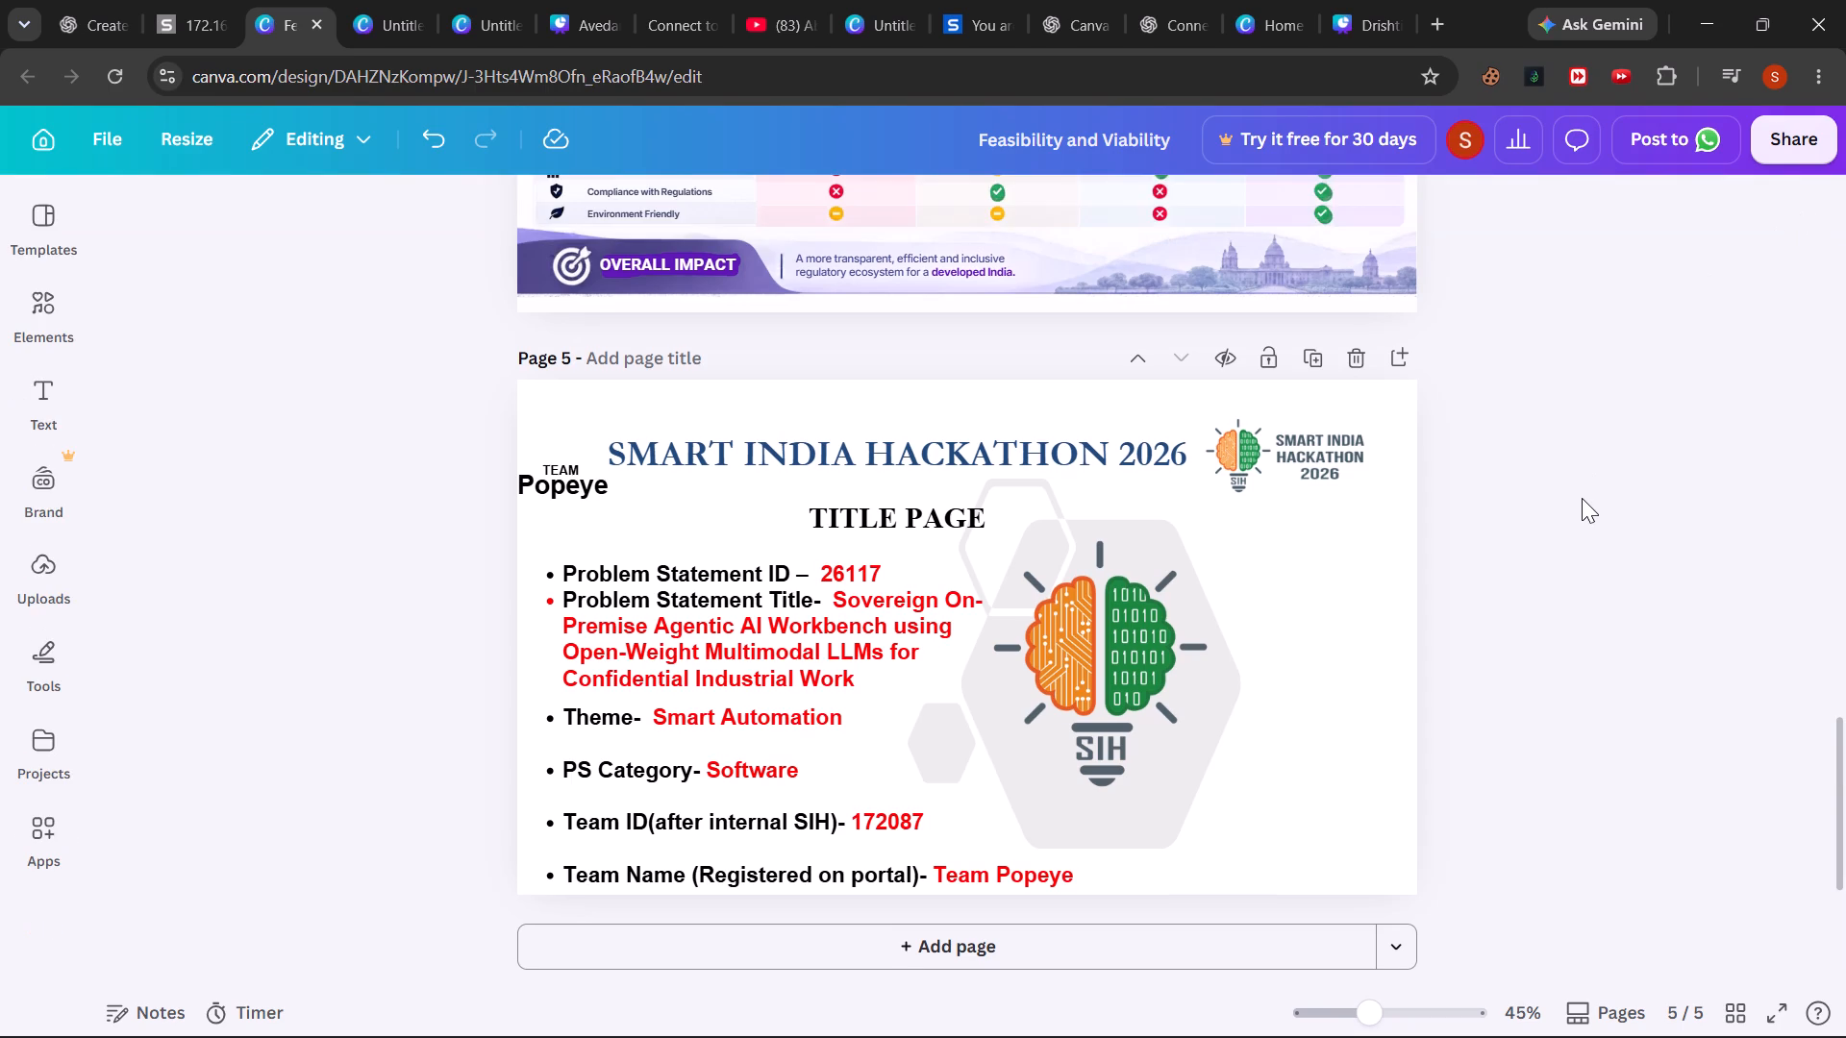
{"action": "scroll", "coordinate": [1582, 498], "scroll_direction": "down", "scroll_amount": 1}
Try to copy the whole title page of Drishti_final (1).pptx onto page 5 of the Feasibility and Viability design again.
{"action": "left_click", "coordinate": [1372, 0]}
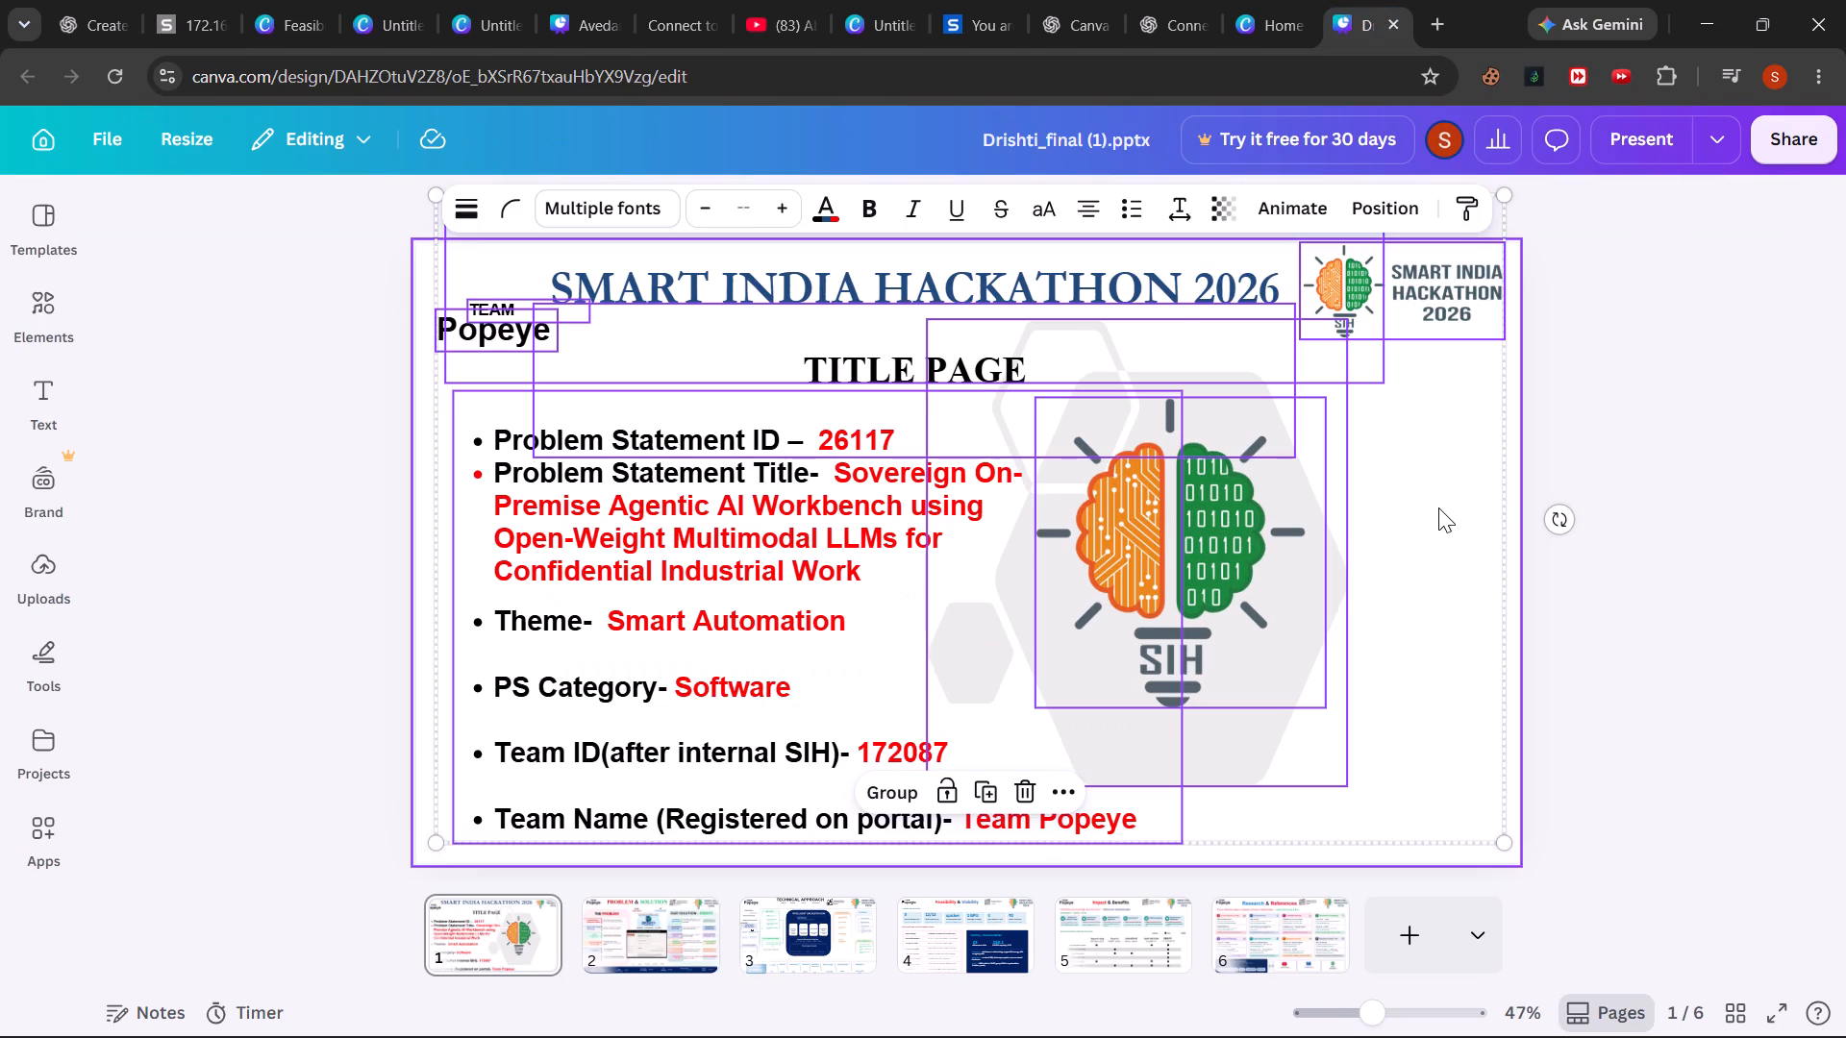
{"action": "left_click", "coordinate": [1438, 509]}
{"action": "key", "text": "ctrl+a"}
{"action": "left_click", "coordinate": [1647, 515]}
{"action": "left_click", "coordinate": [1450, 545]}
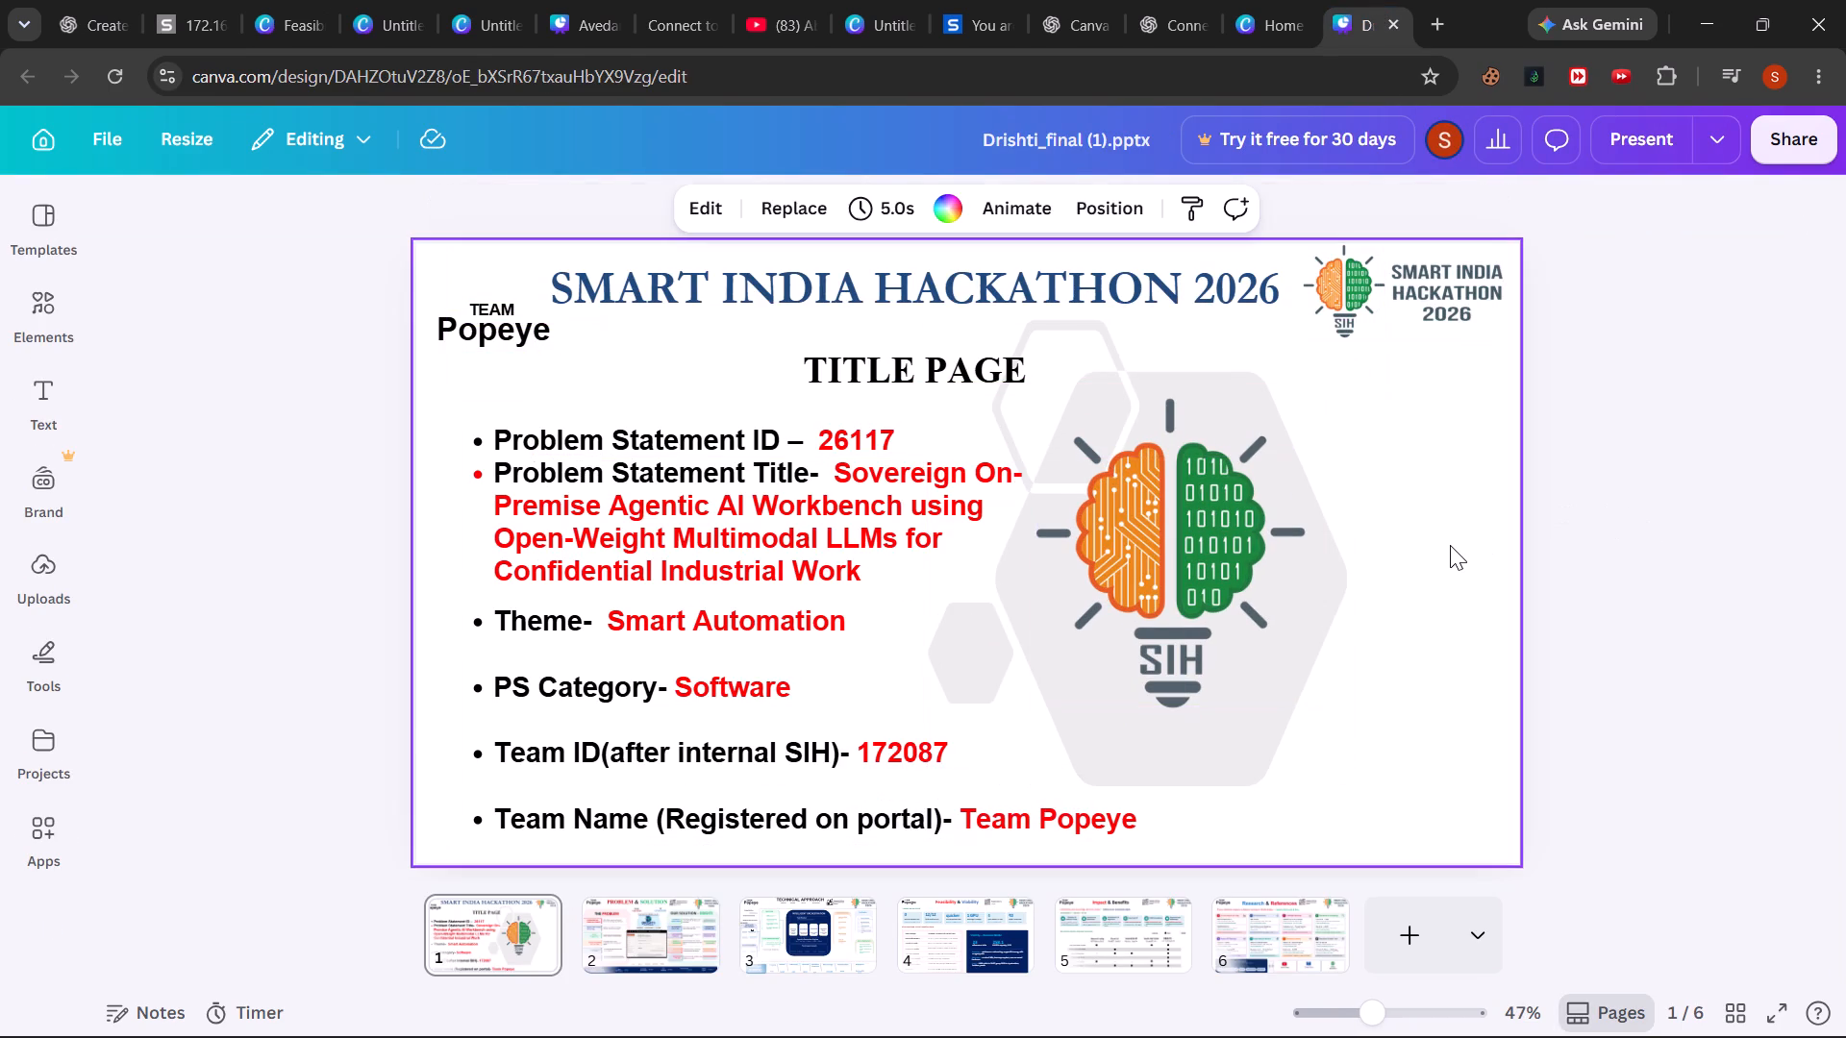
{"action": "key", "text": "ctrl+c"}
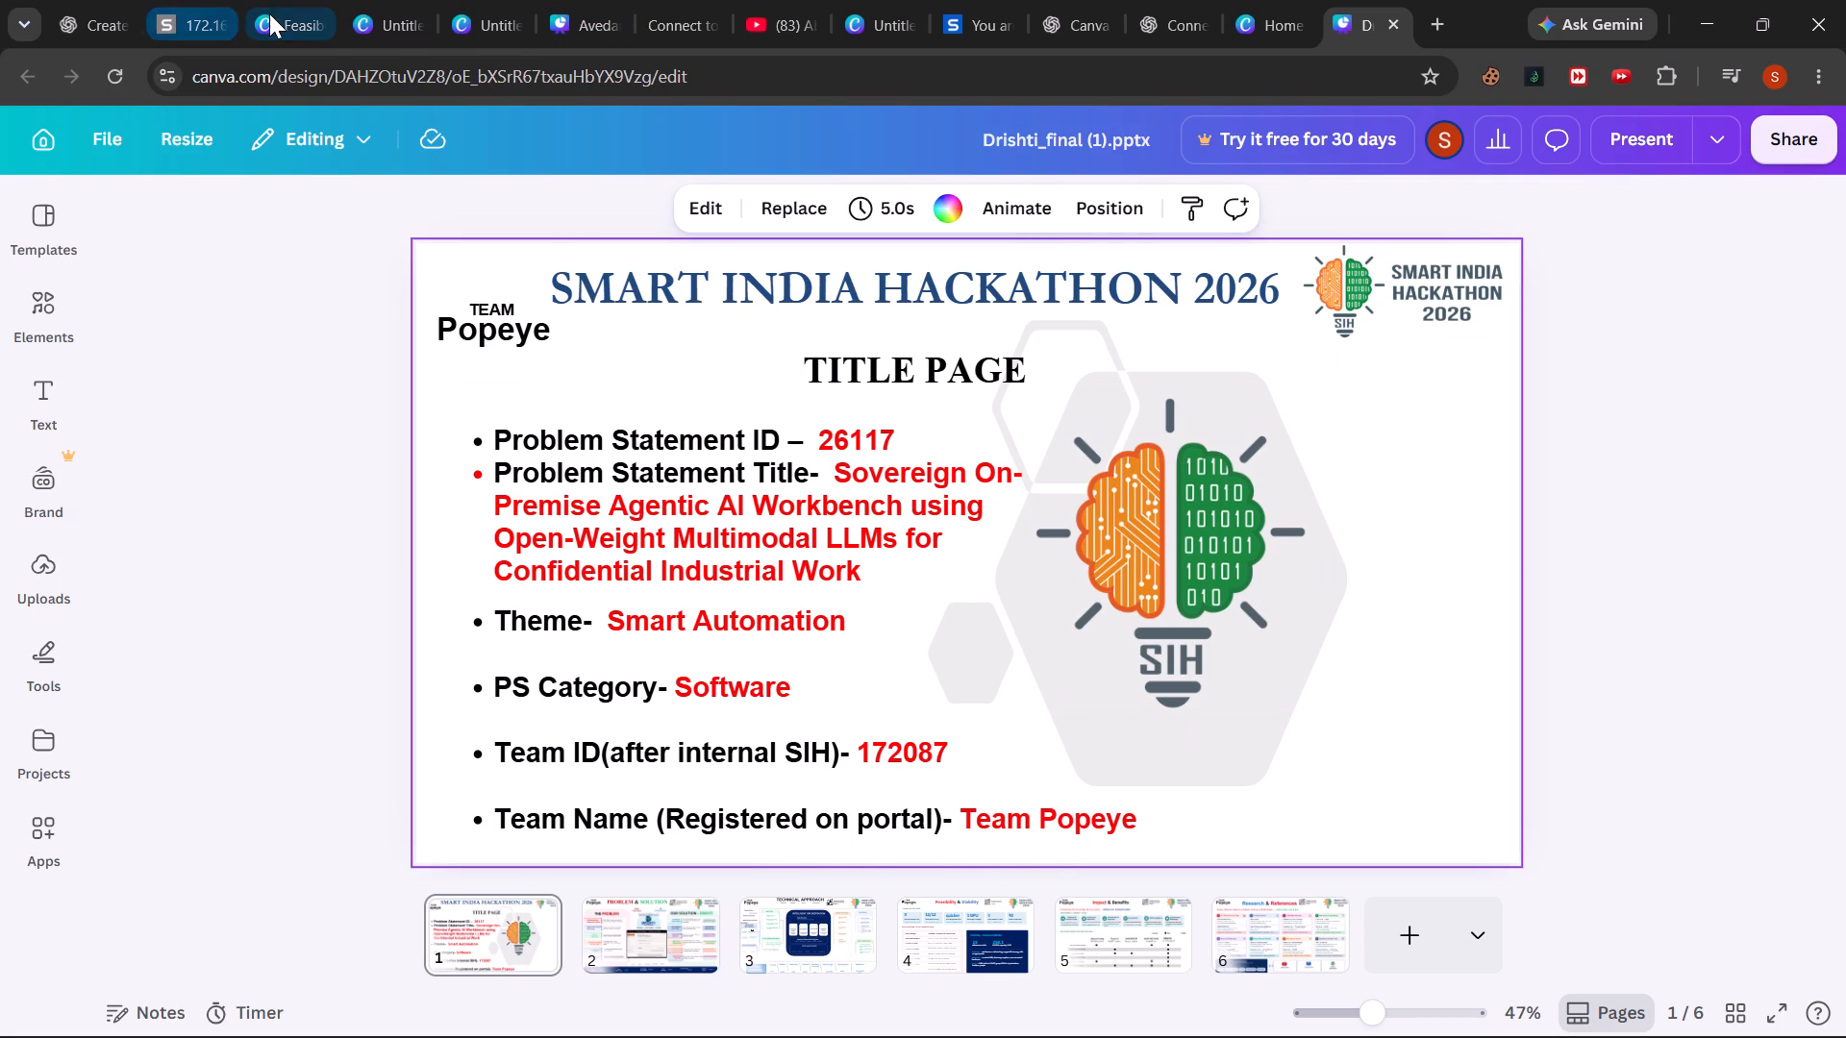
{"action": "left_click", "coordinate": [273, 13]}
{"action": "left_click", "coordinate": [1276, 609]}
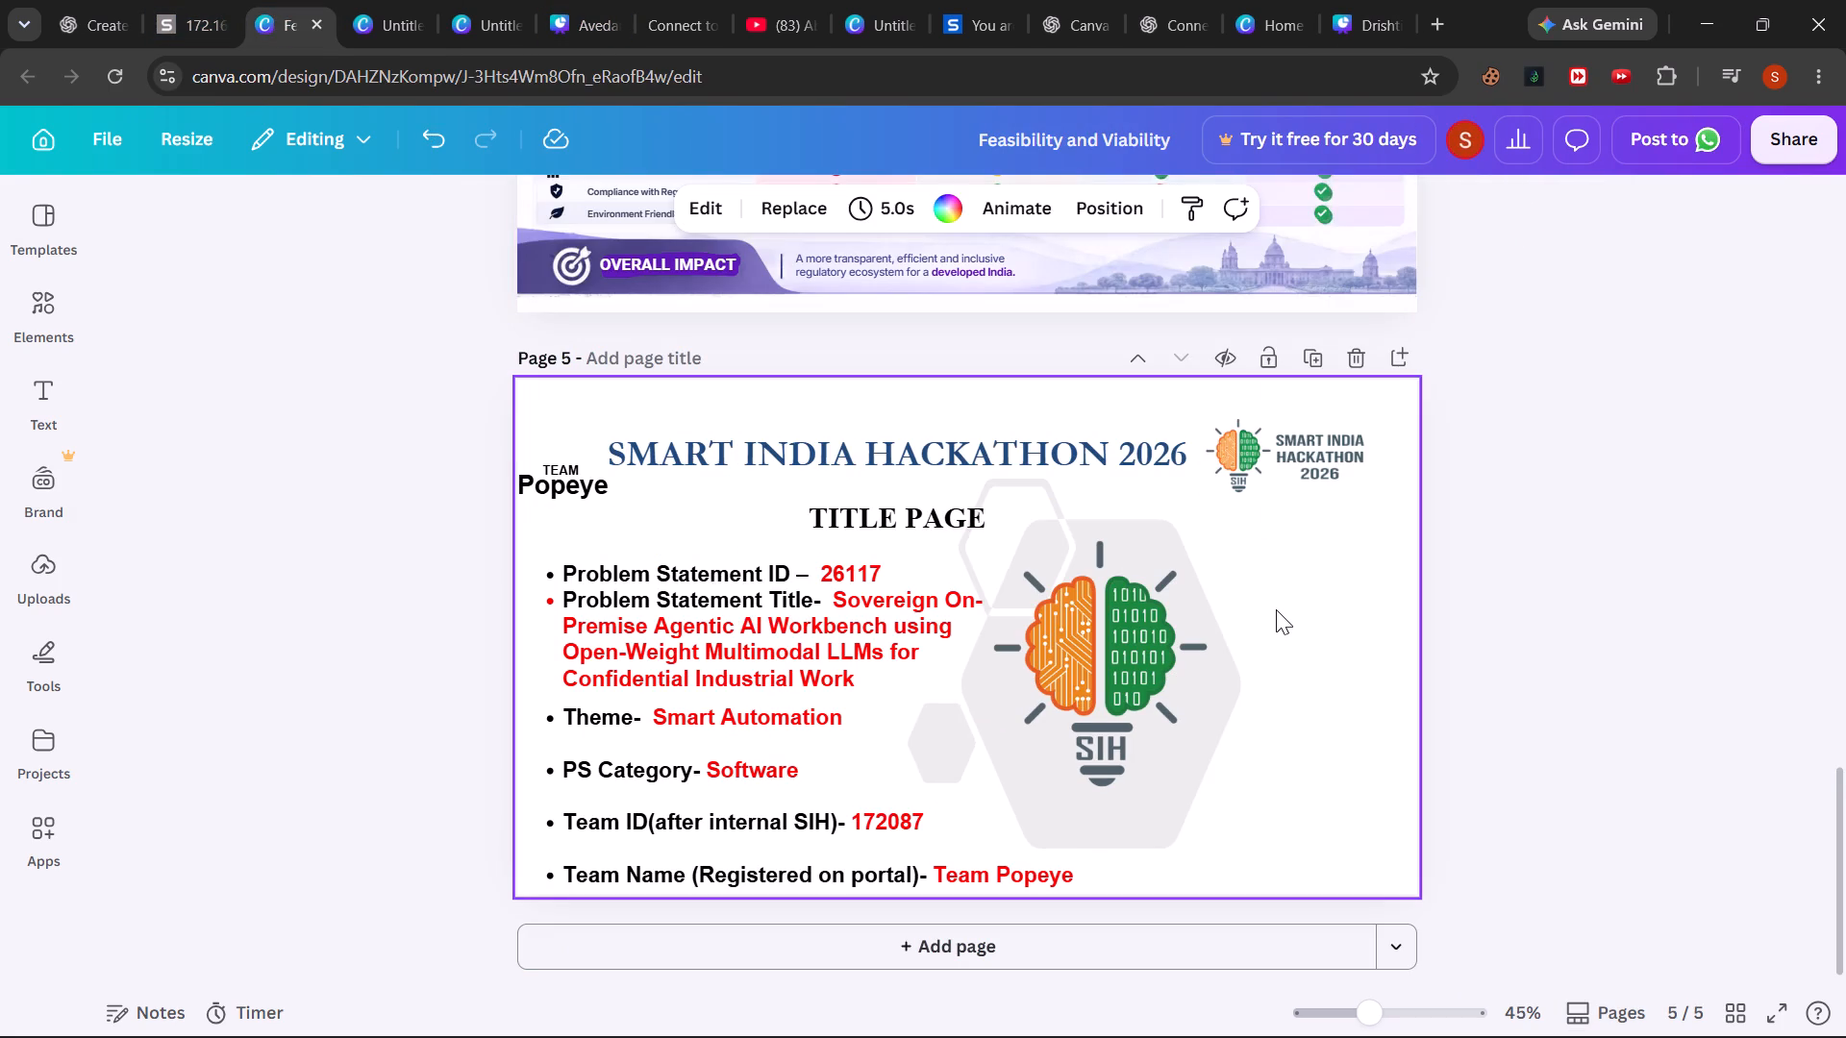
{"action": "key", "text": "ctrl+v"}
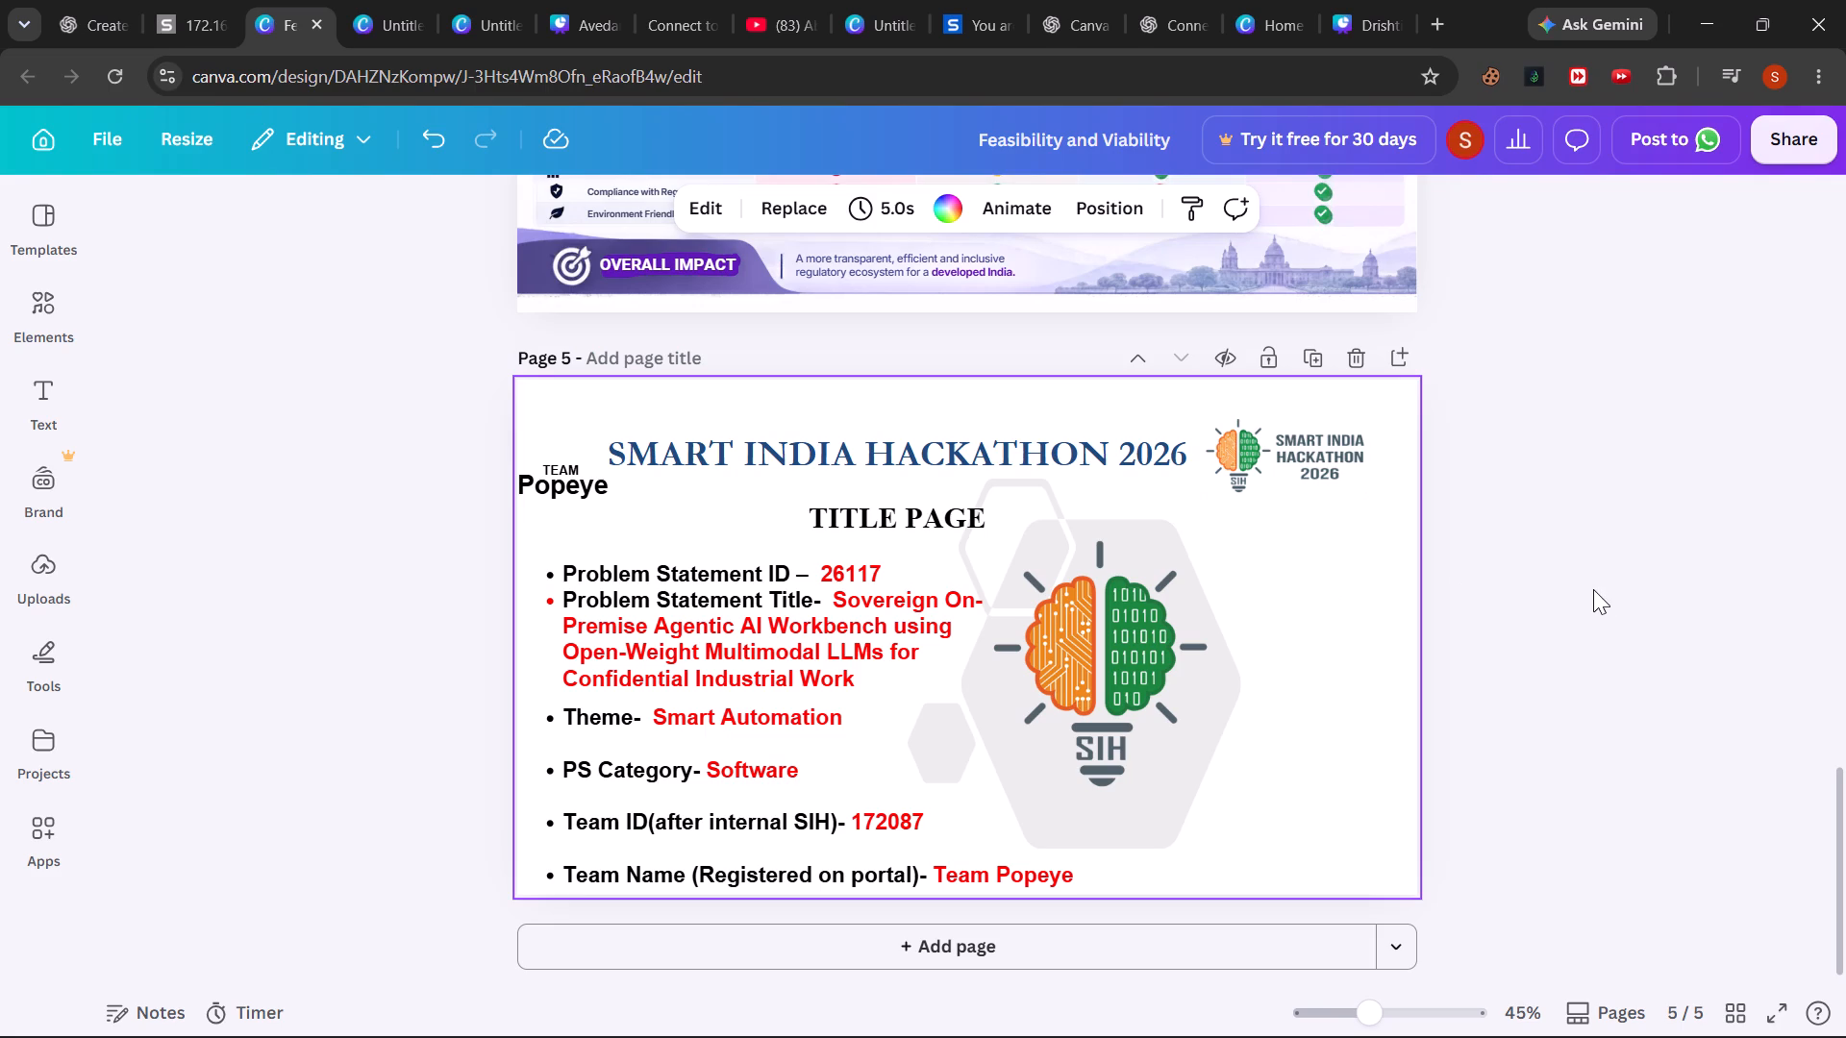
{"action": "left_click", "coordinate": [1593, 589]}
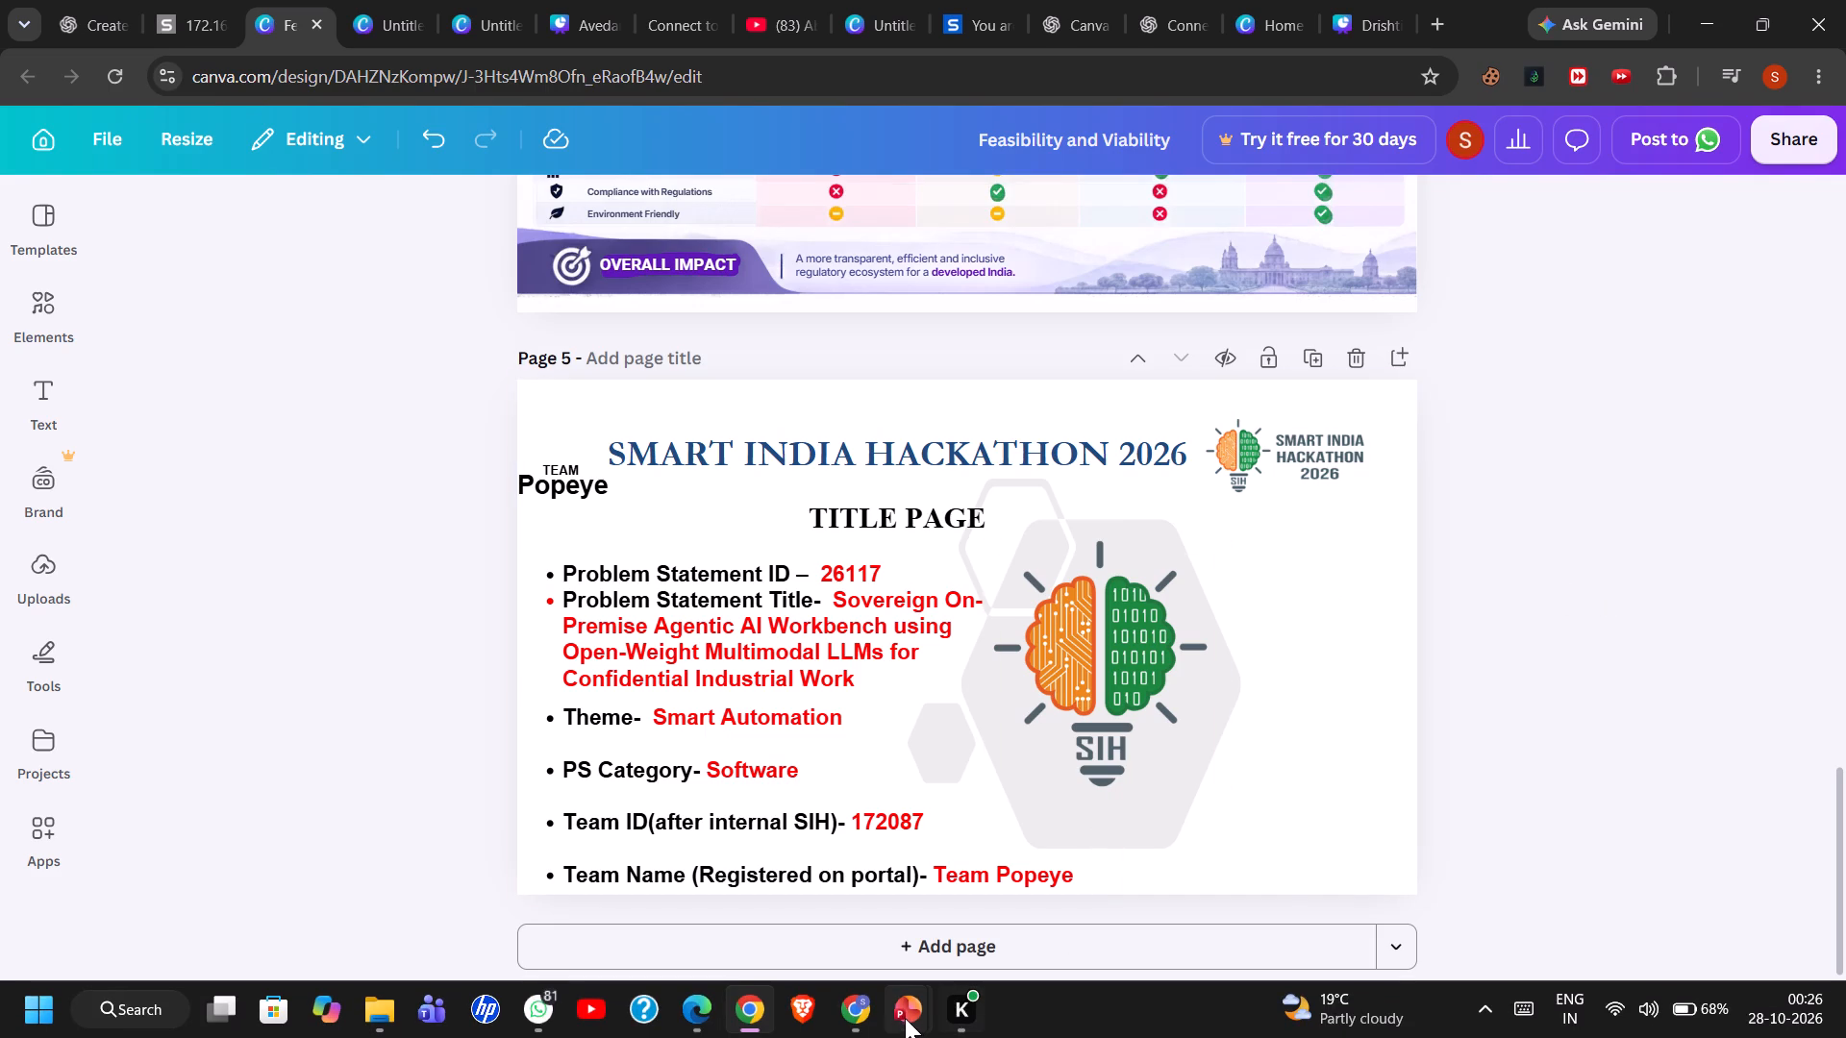
Switch to PowerPoint, check the title slide of the SIH2026-IDEA-Presentation-Format template, and return to the Canva design in Chrome.
{"action": "left_click", "coordinate": [707, 917]}
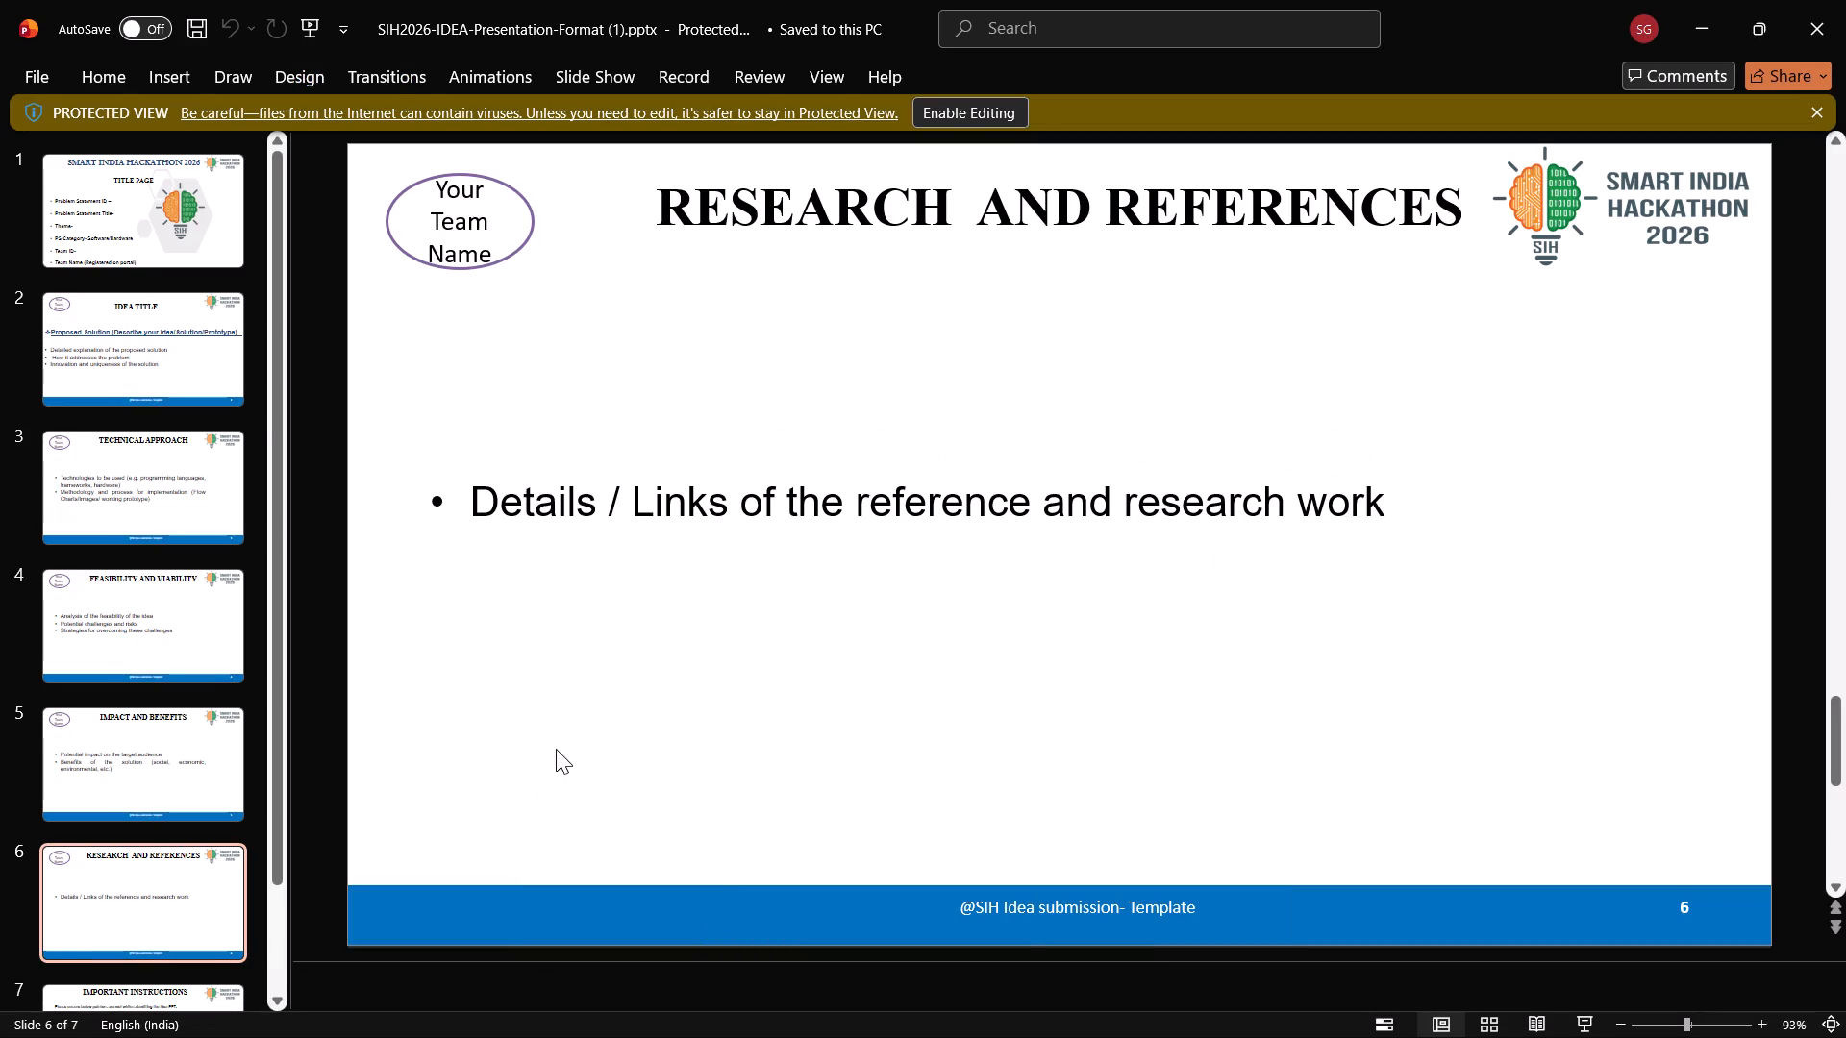
{"action": "left_click", "coordinate": [160, 214]}
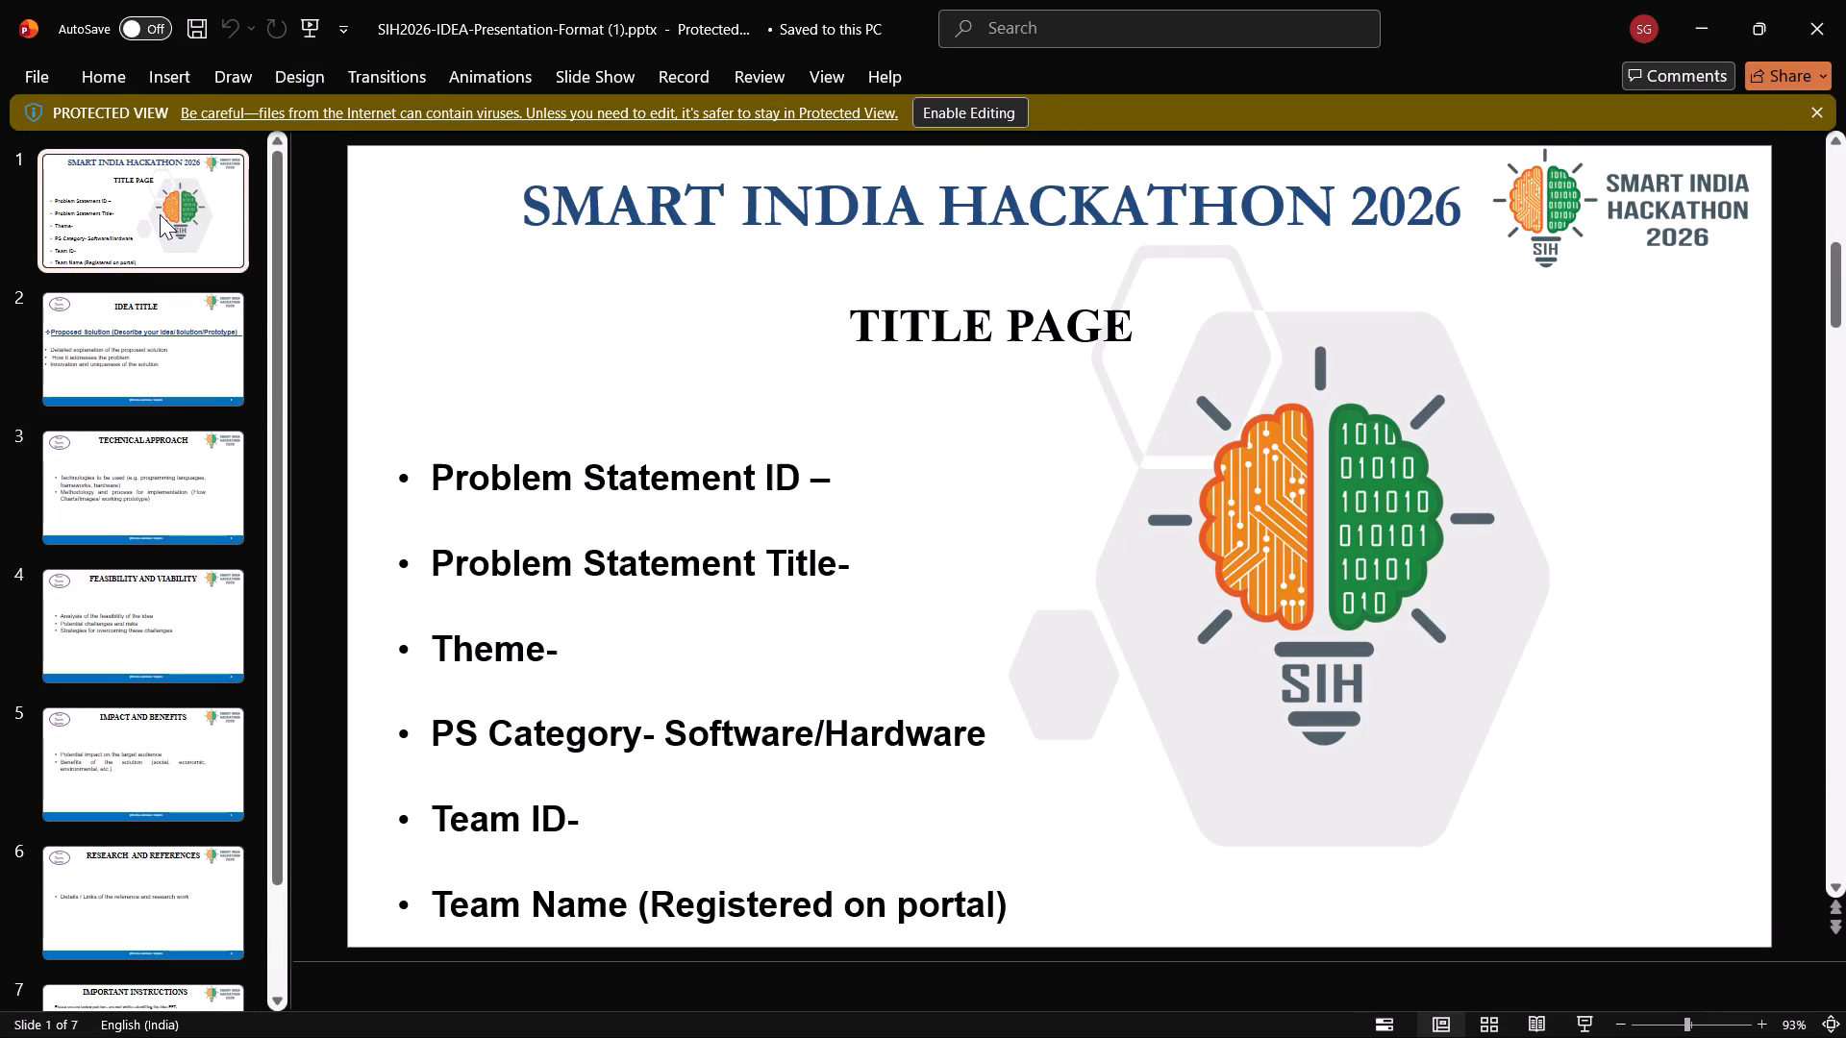
{"action": "left_click", "coordinate": [1693, 20]}
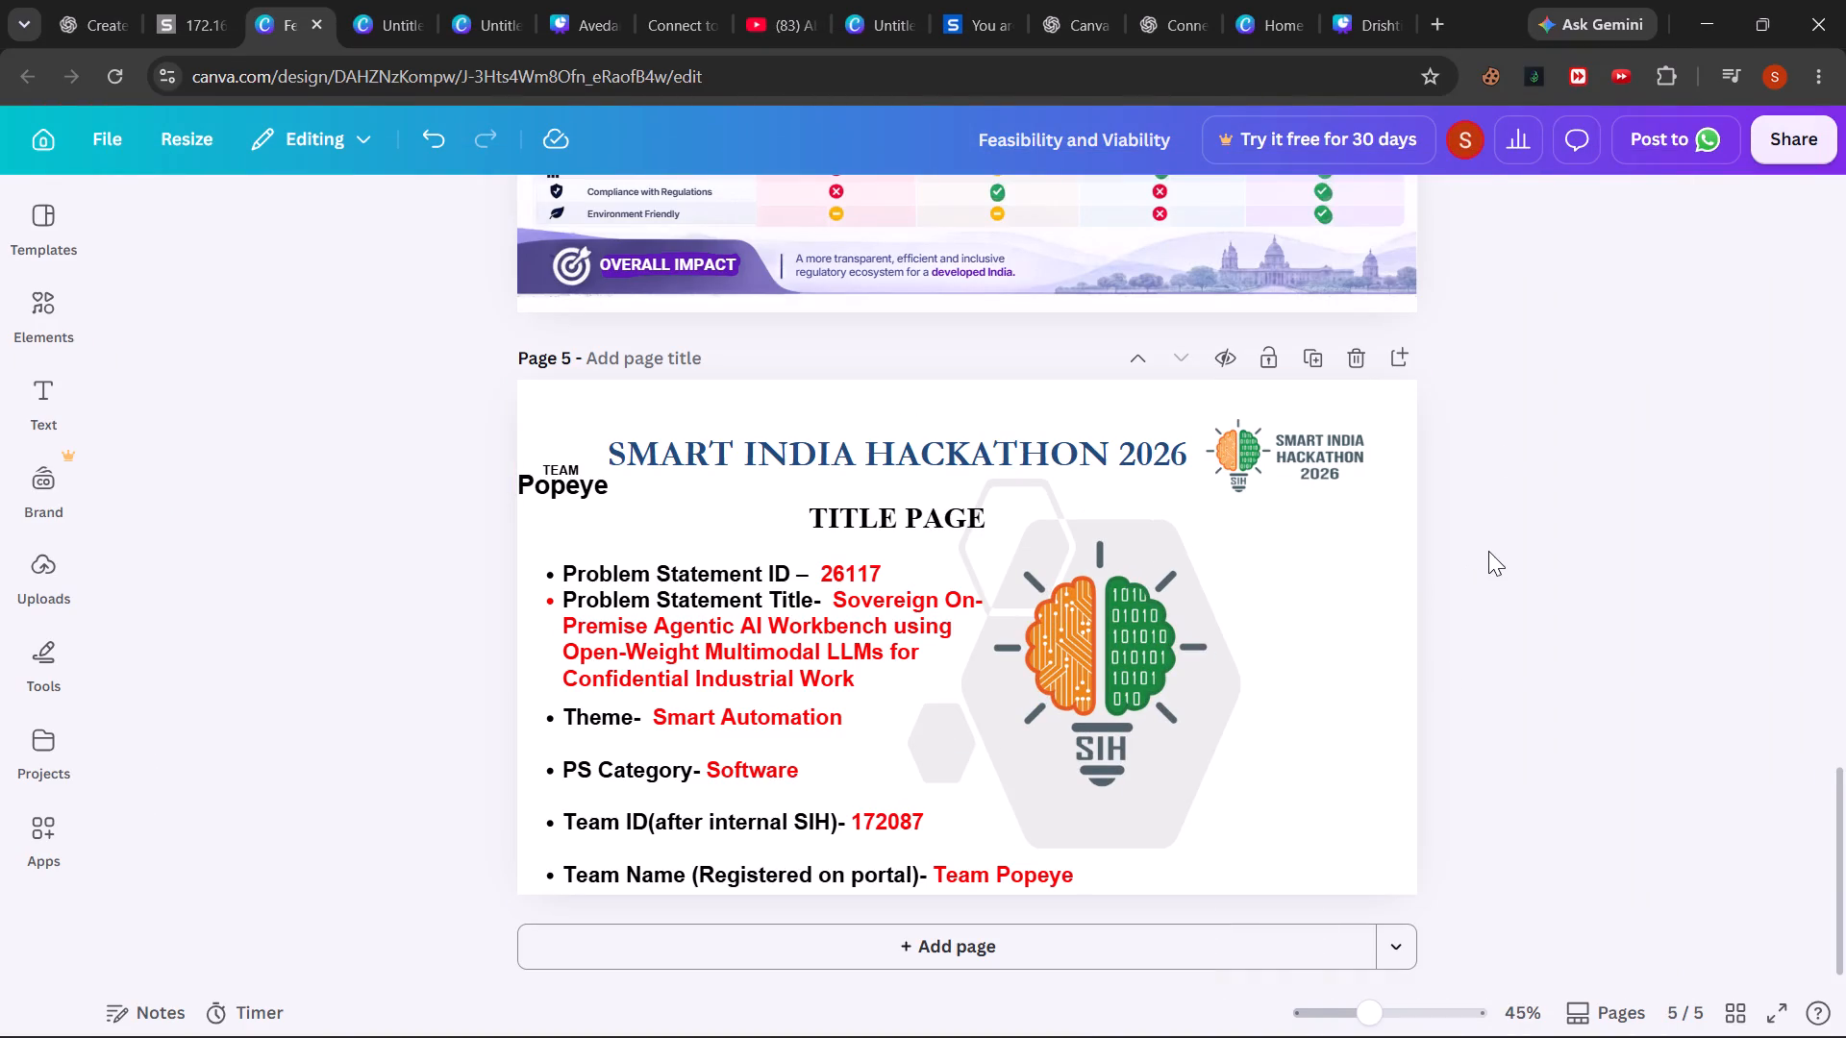
Cut the pasted Smart India Hackathon 2026 logo image from the title slide on page 5.
{"action": "left_click", "coordinate": [1321, 464]}
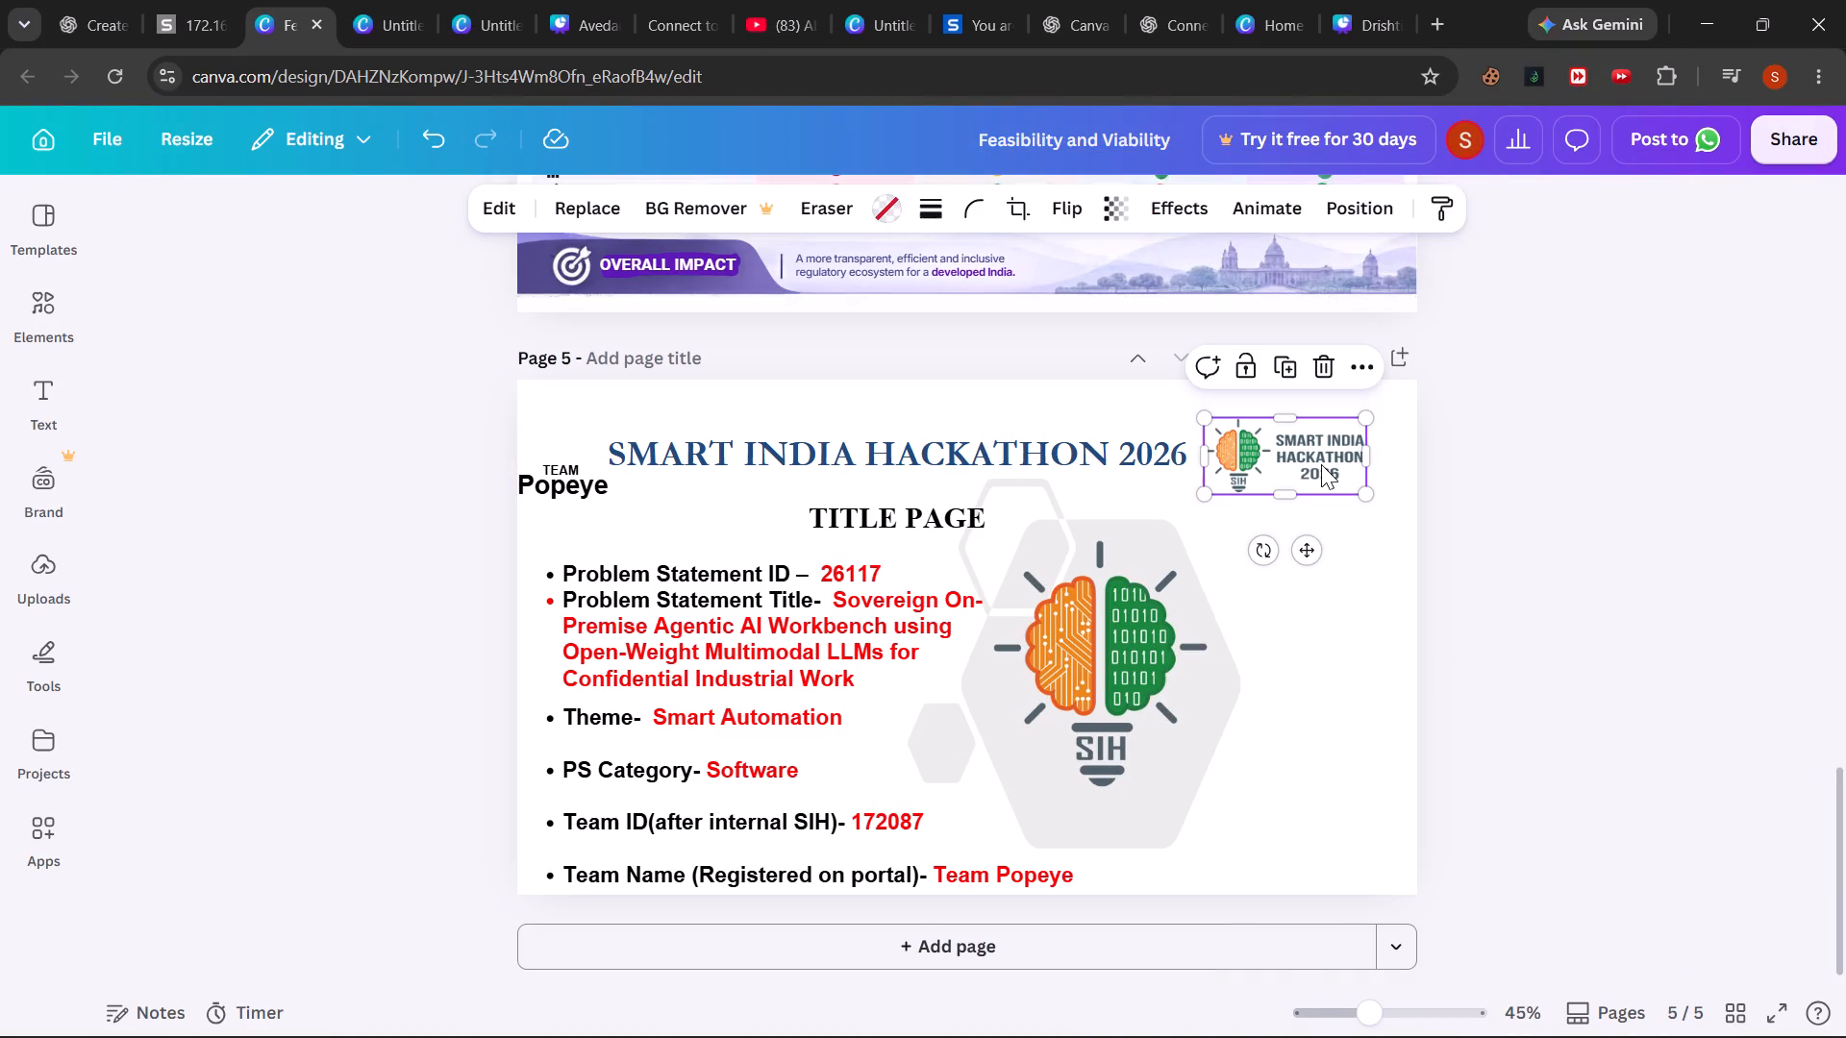
{"action": "key", "text": "ctrl+x"}
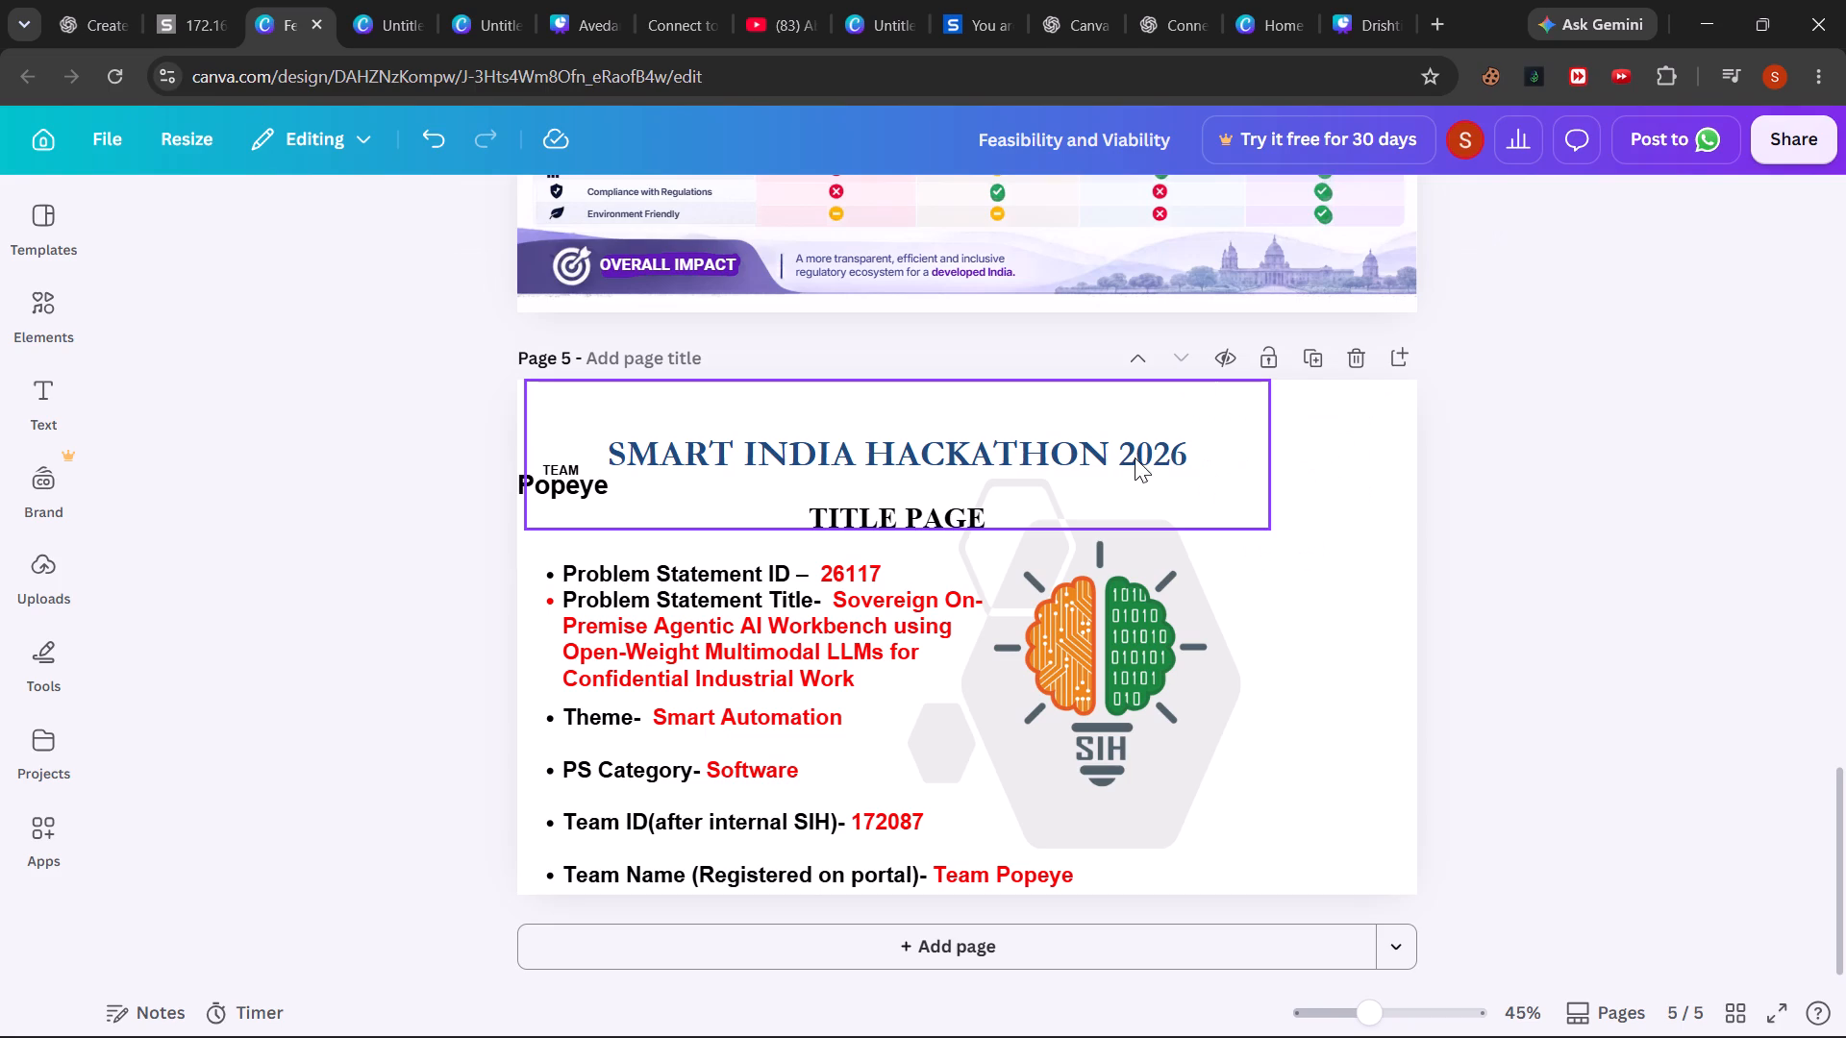
Copy the small SMART INDIA HACKATHON 2026 logo text from the page 1 header to the same position on page 5.
{"action": "scroll", "coordinate": [1489, 429], "scroll_direction": "up", "scroll_amount": 4}
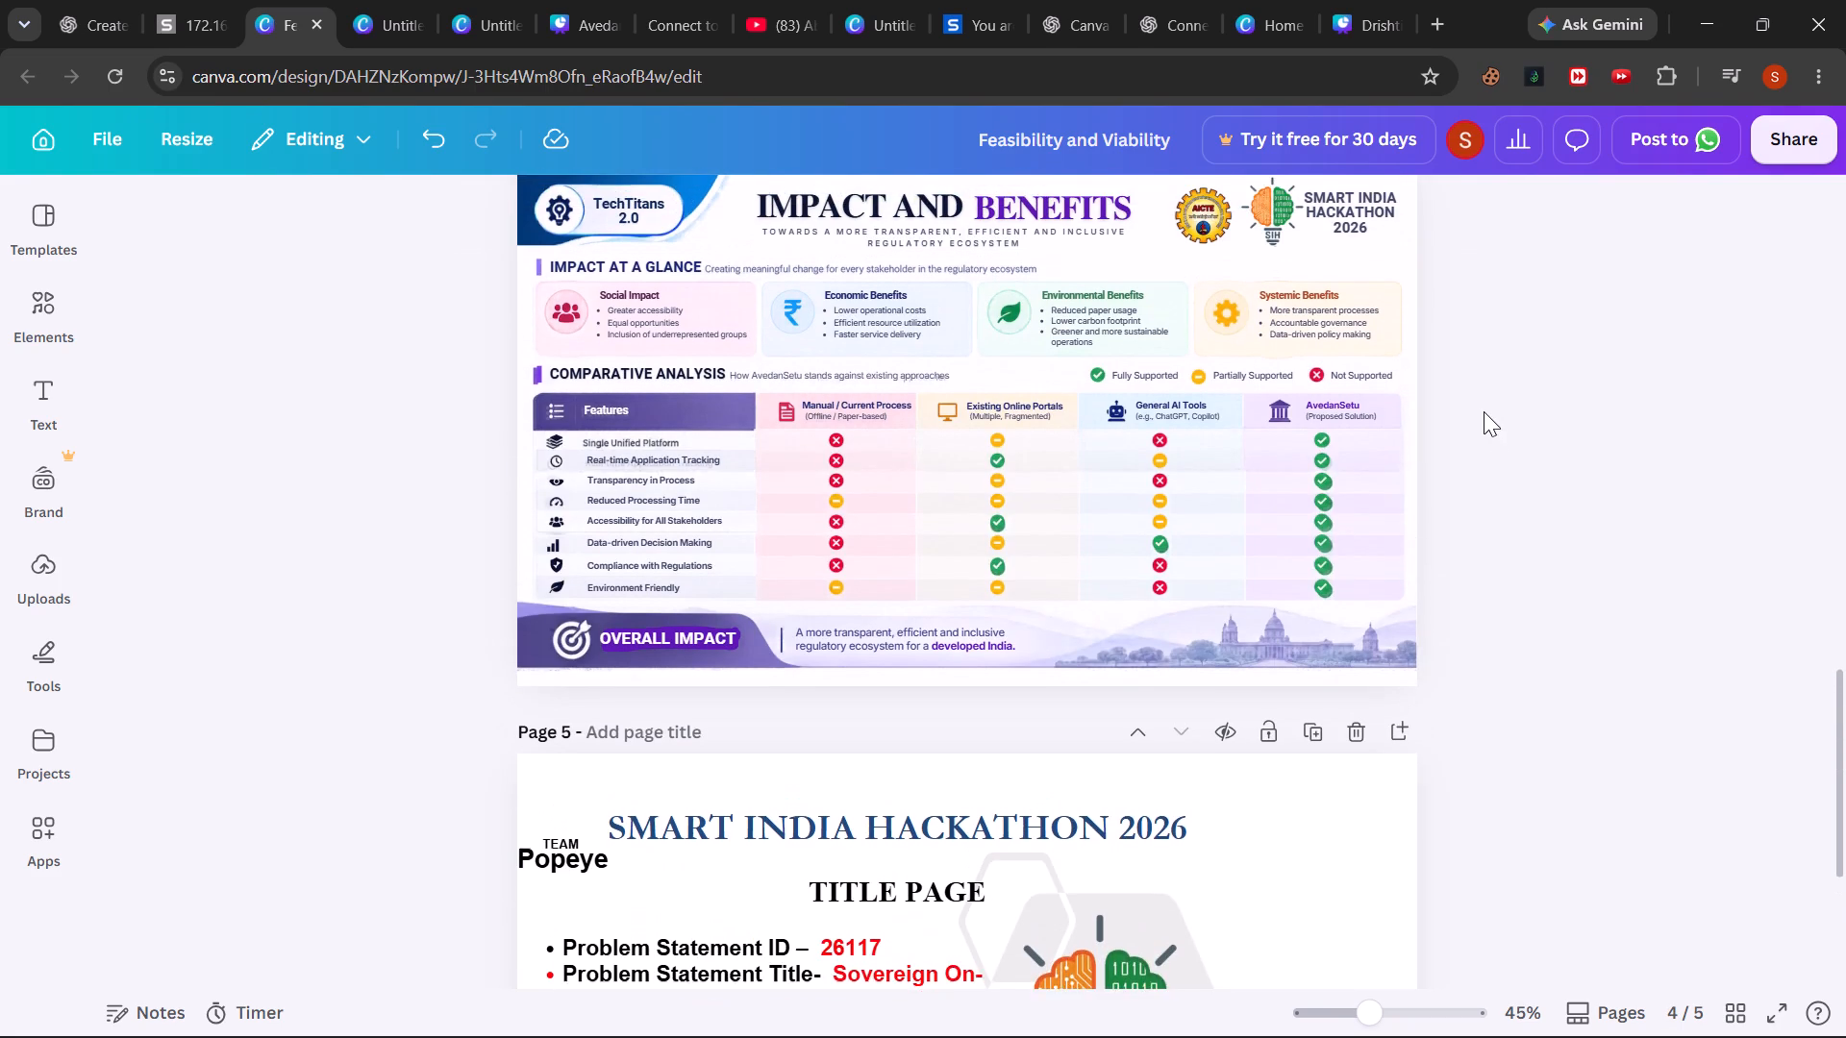
{"action": "scroll", "coordinate": [1484, 411], "scroll_direction": "up", "scroll_amount": 1}
{"action": "left_click", "coordinate": [1340, 250]}
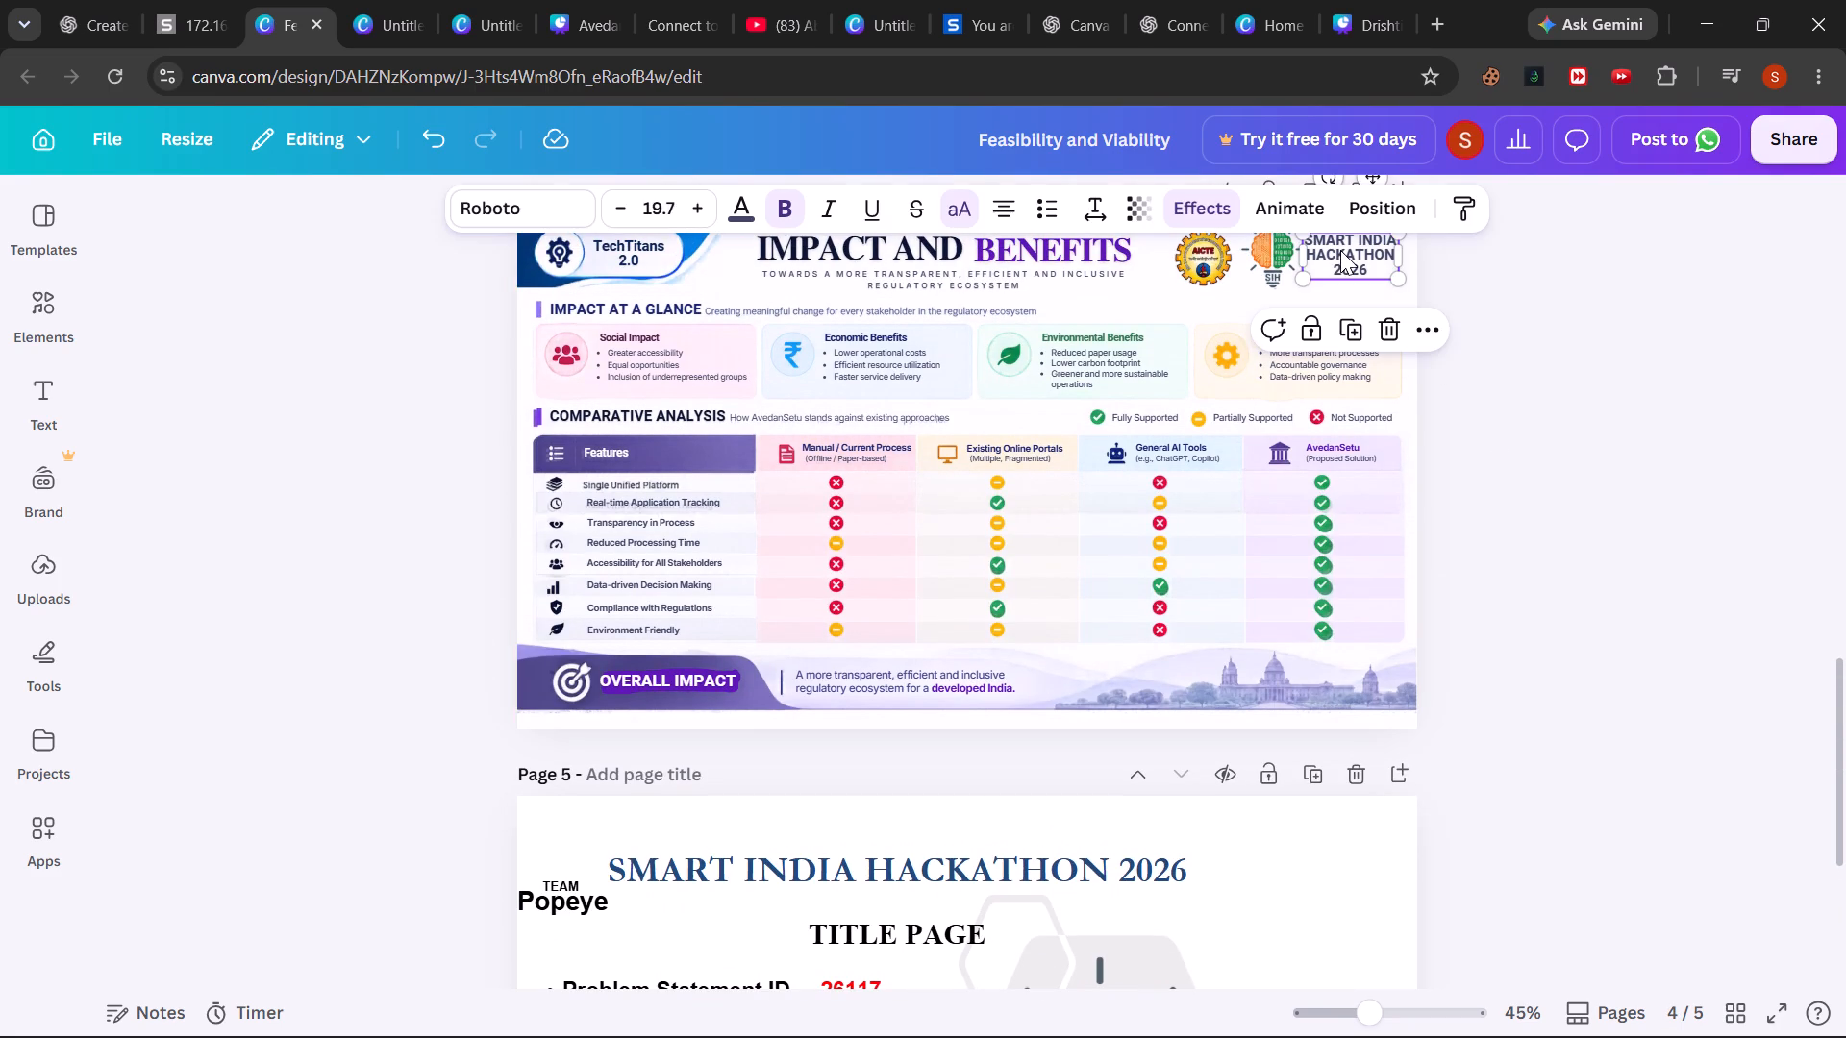
{"action": "left_click", "coordinate": [1581, 303]}
{"action": "scroll", "coordinate": [1581, 303], "scroll_direction": "up", "scroll_amount": 5}
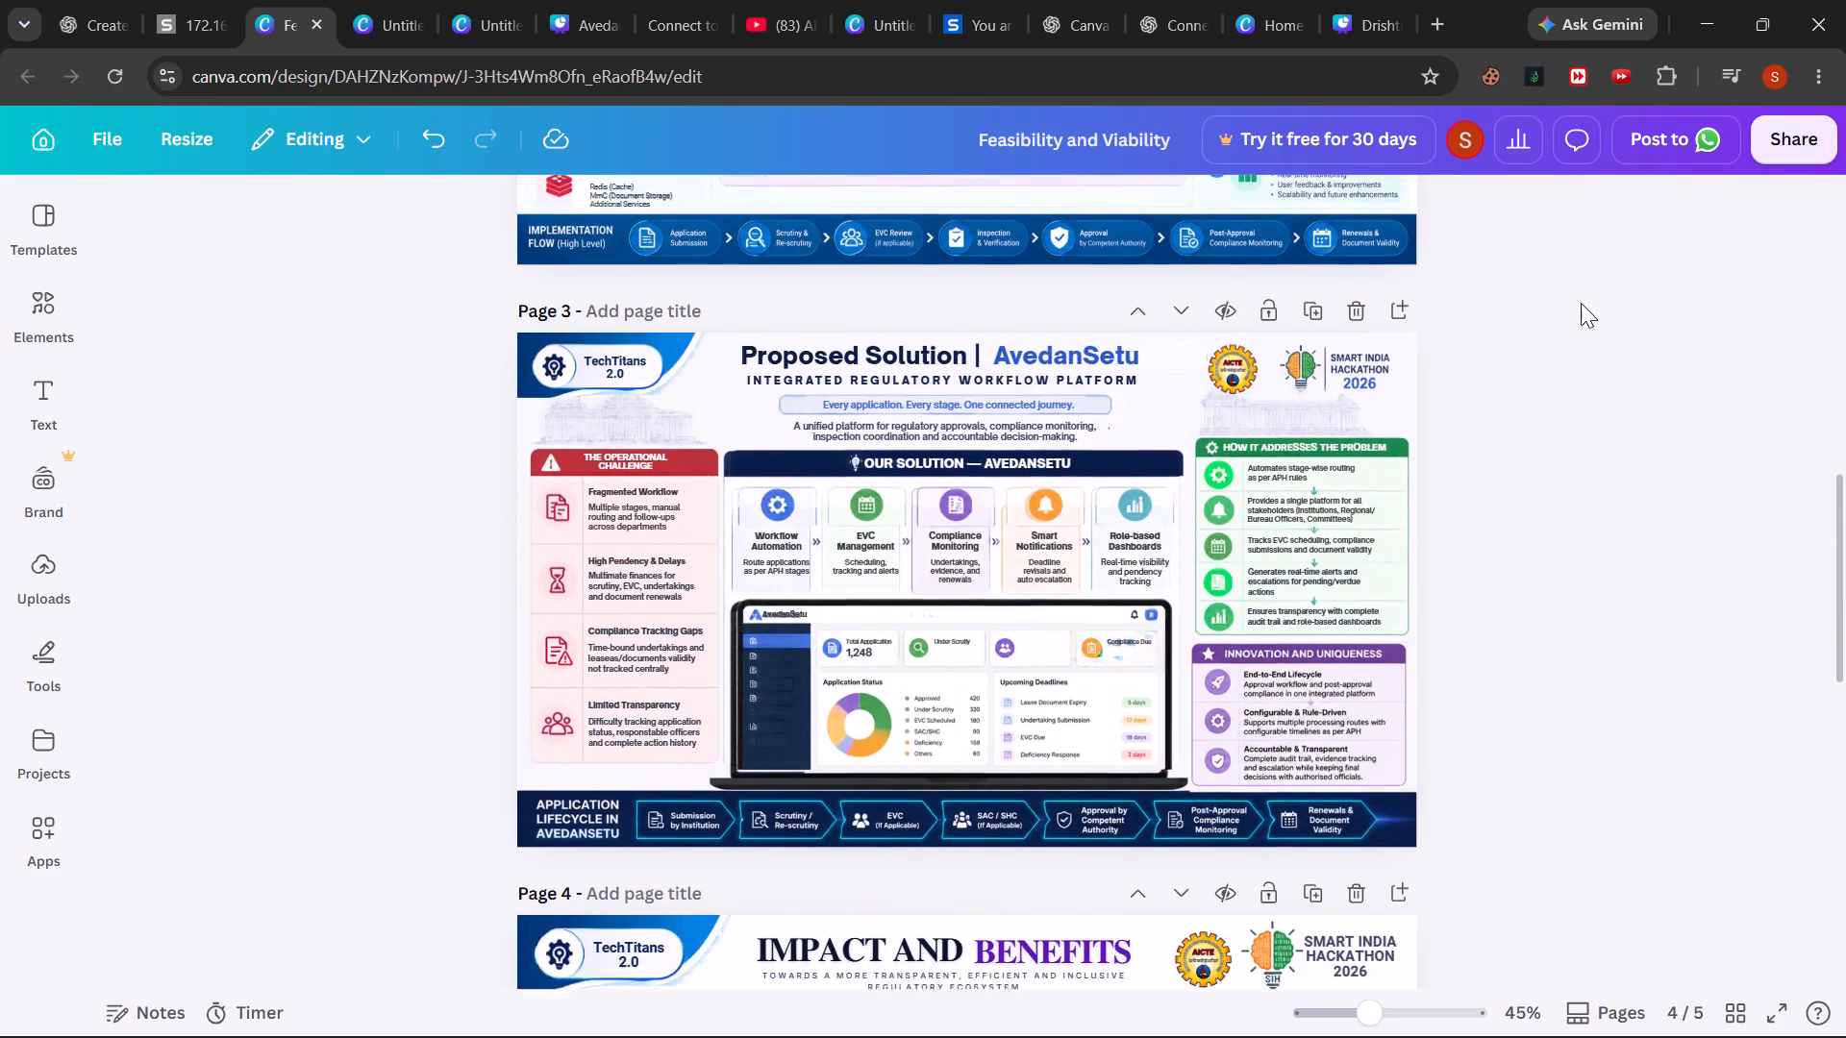
{"action": "scroll", "coordinate": [1581, 303], "scroll_direction": "up", "scroll_amount": 7}
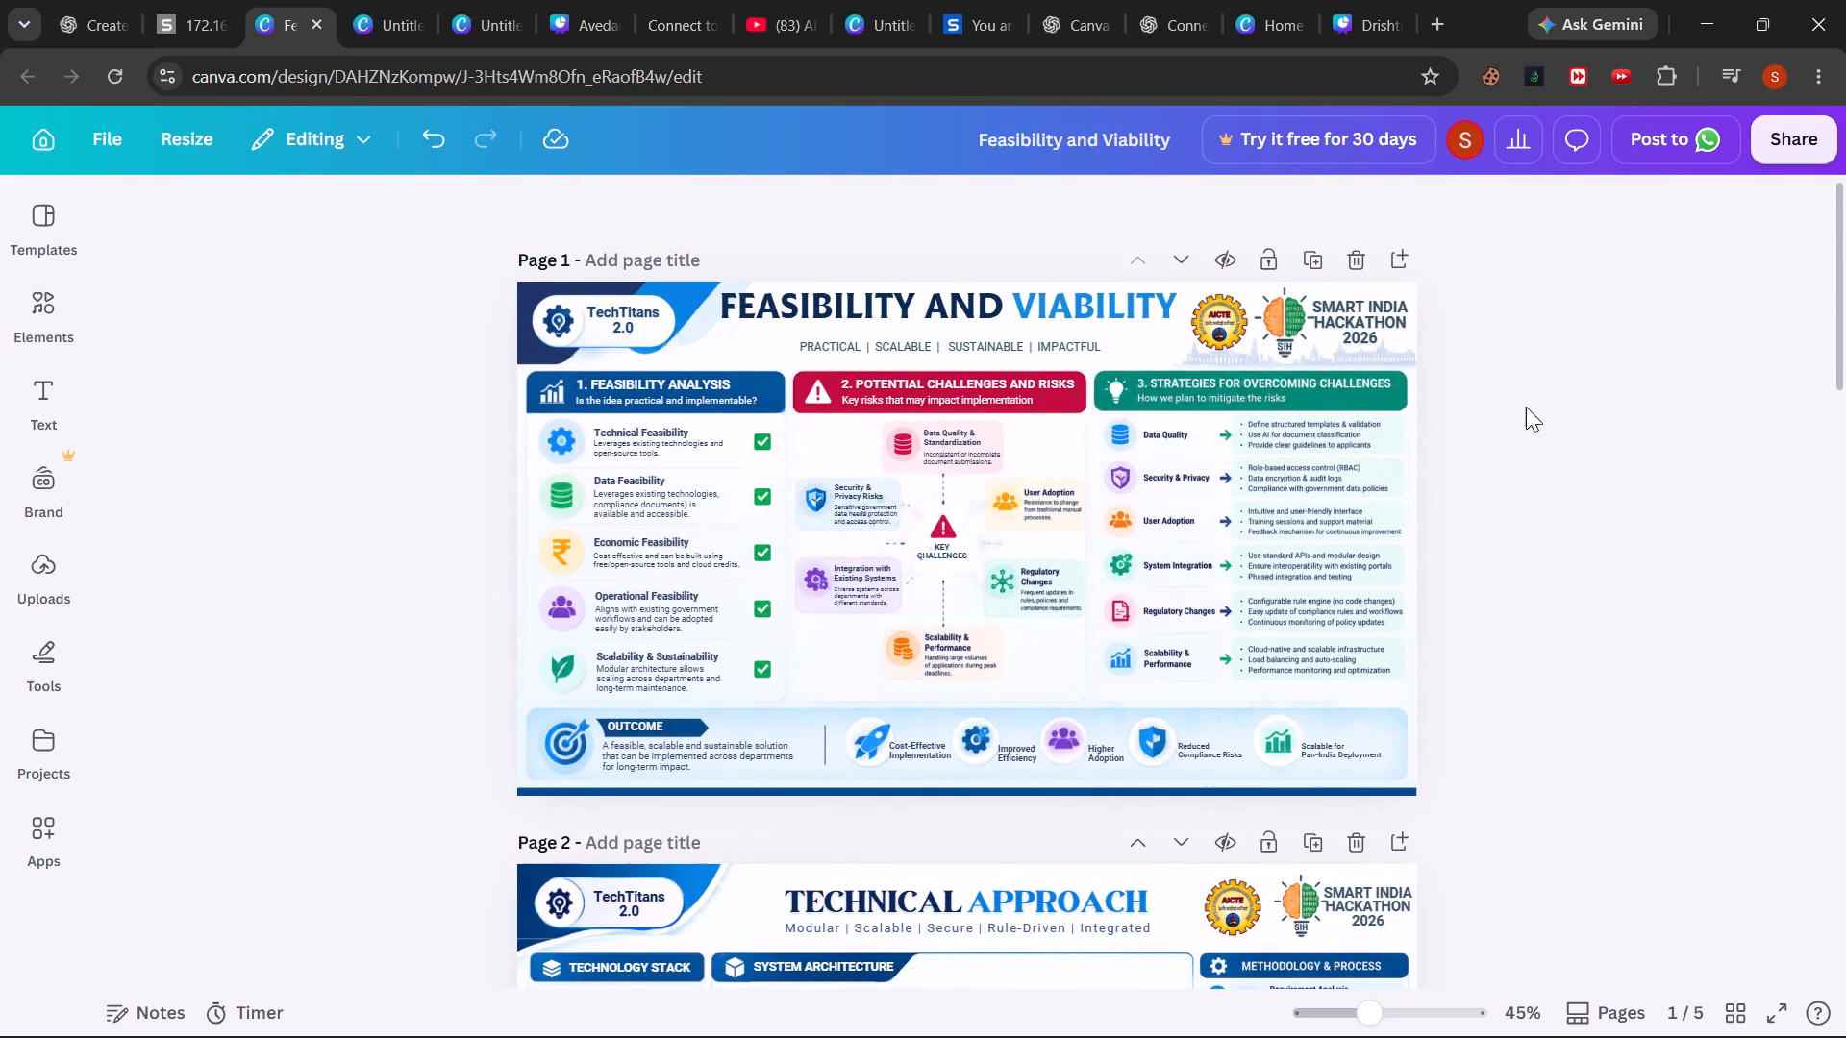
{"action": "left_click", "coordinate": [1358, 327]}
{"action": "key", "text": "ctrl+c"}
{"action": "scroll", "coordinate": [1358, 327], "scroll_direction": "down", "scroll_amount": 9}
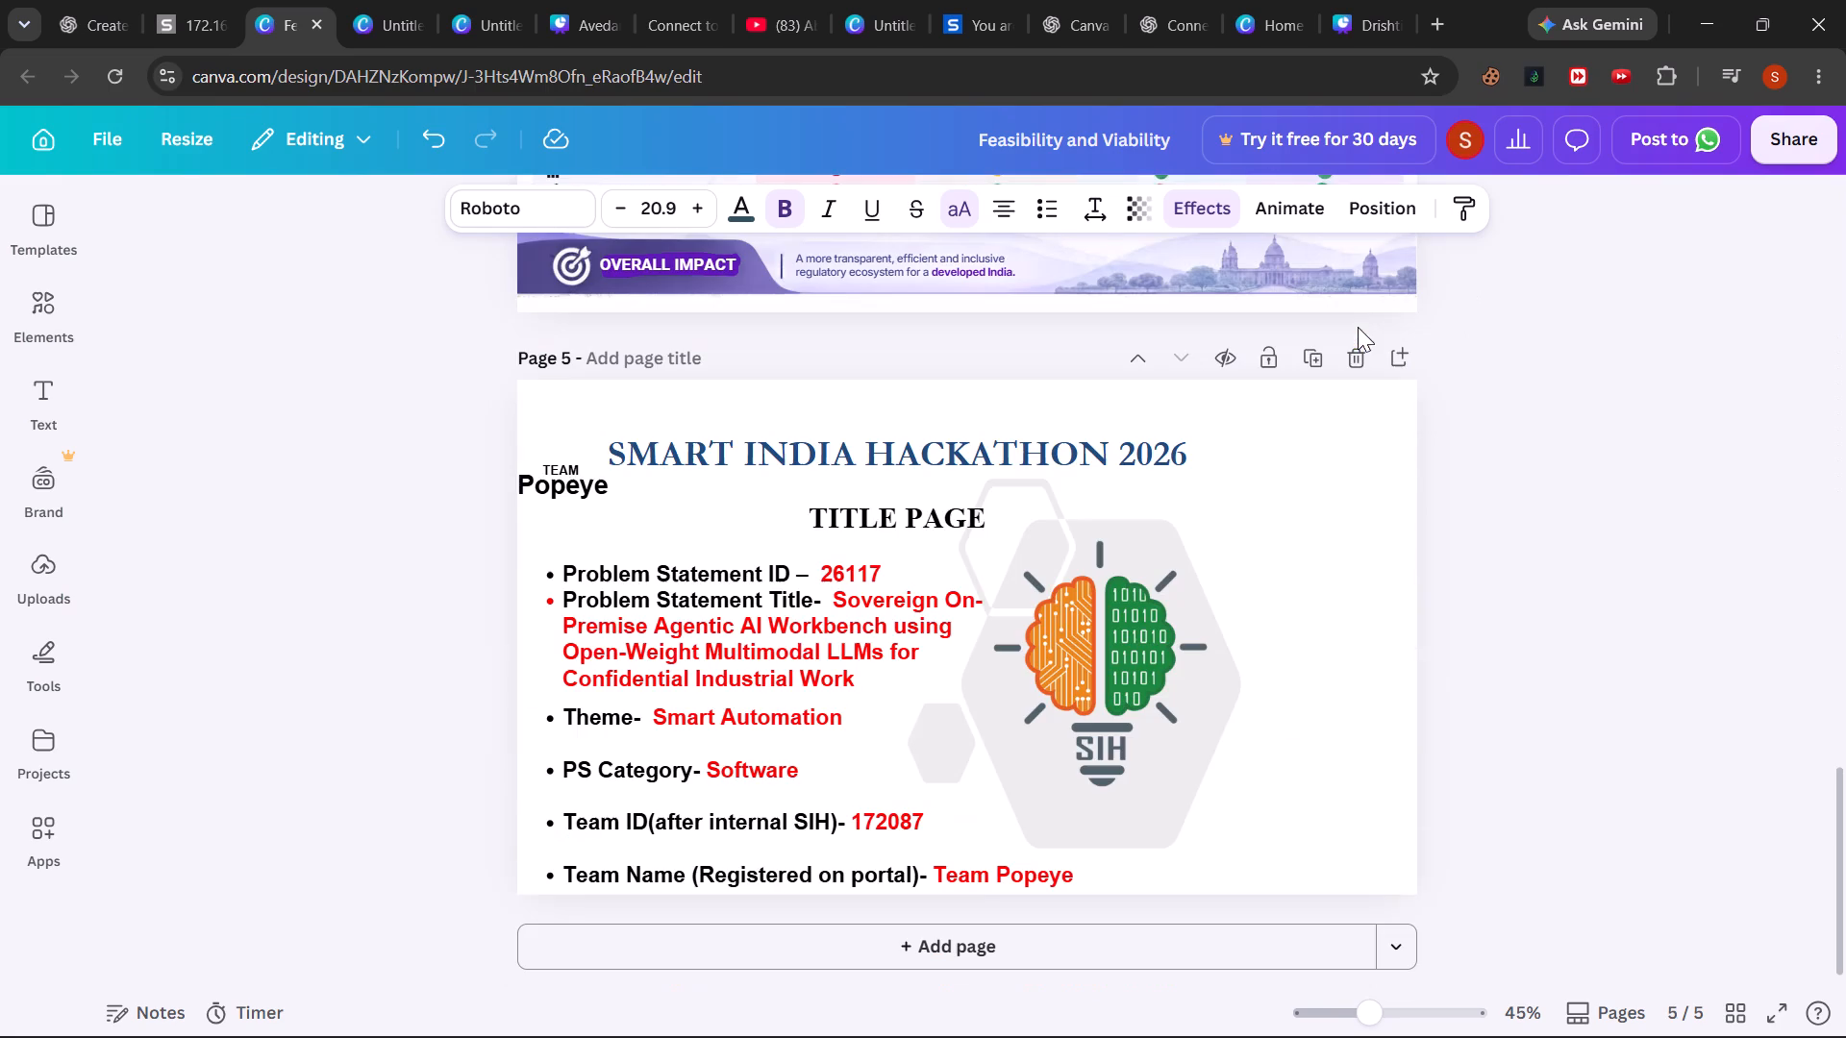
{"action": "left_click", "coordinate": [1365, 511]}
{"action": "key", "text": "ctrl+v"}
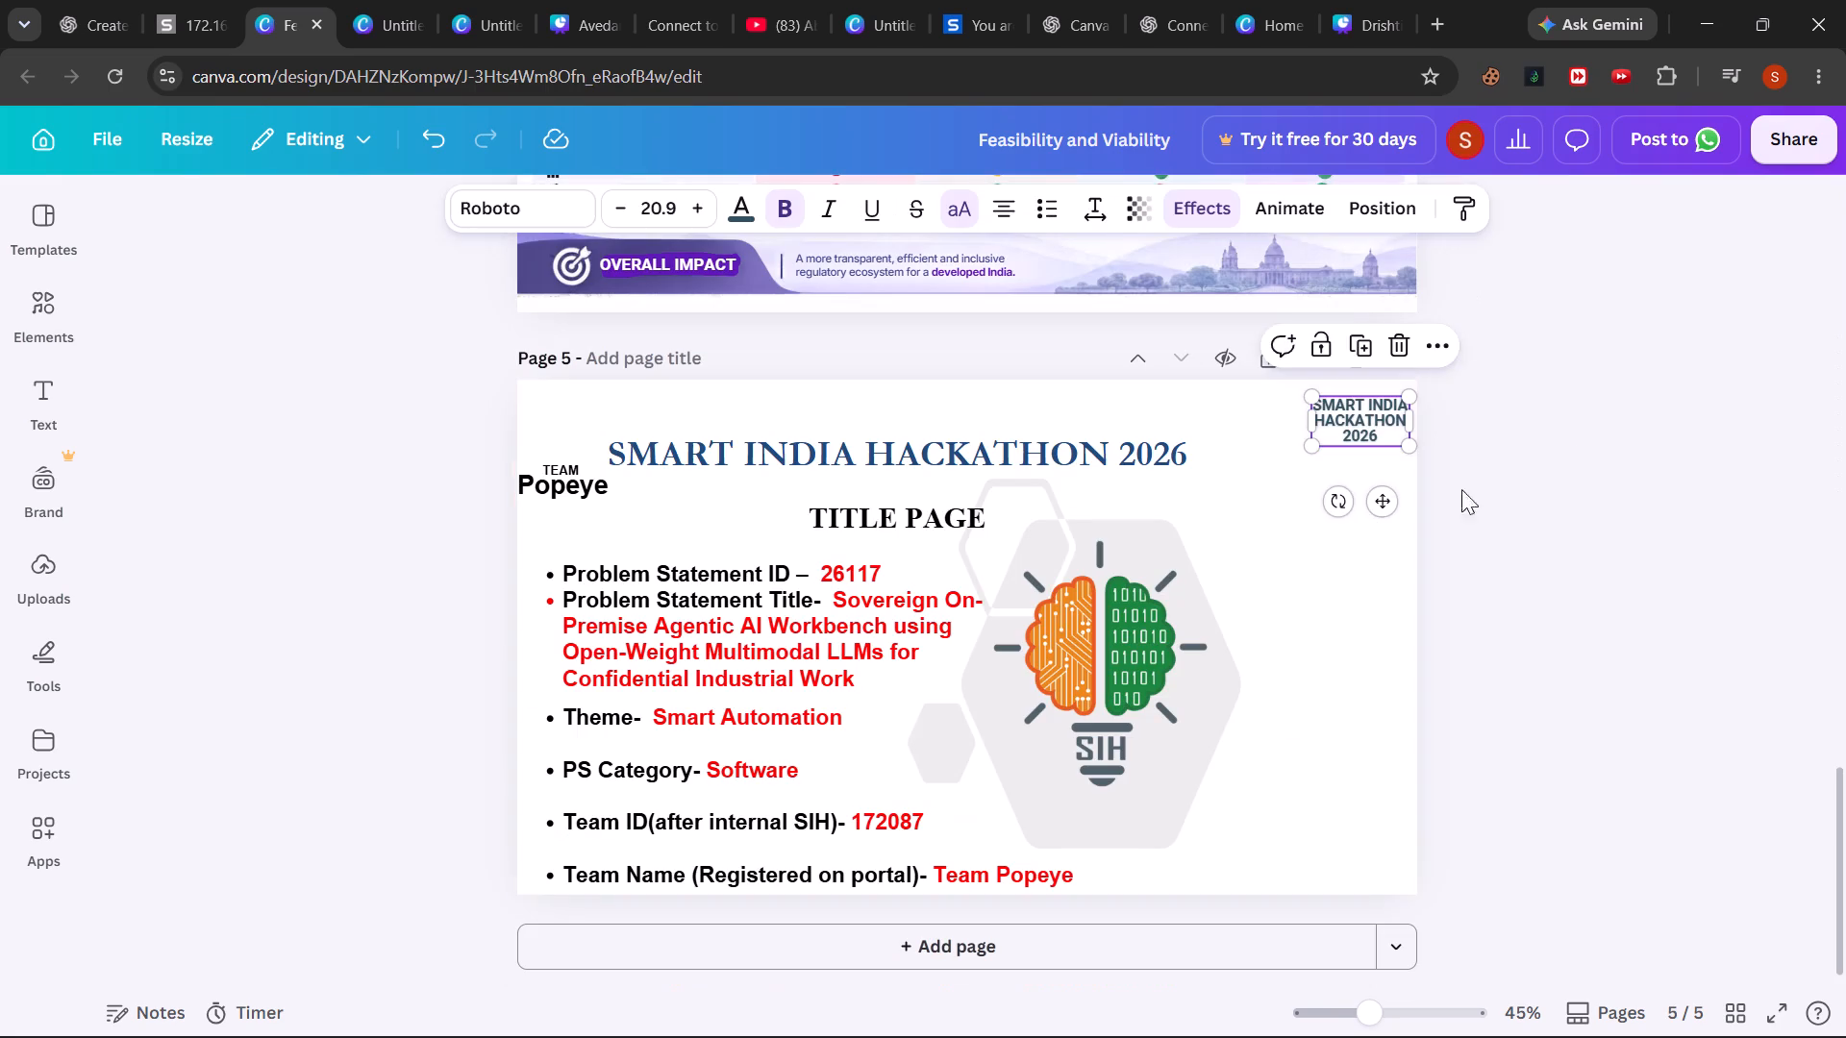
Copy the brain-bulb SIH emblem from the page 1 header to page 5, beside the small logo text.
{"action": "scroll", "coordinate": [1615, 436], "scroll_direction": "up", "scroll_amount": 7}
{"action": "left_click", "coordinate": [1282, 331]}
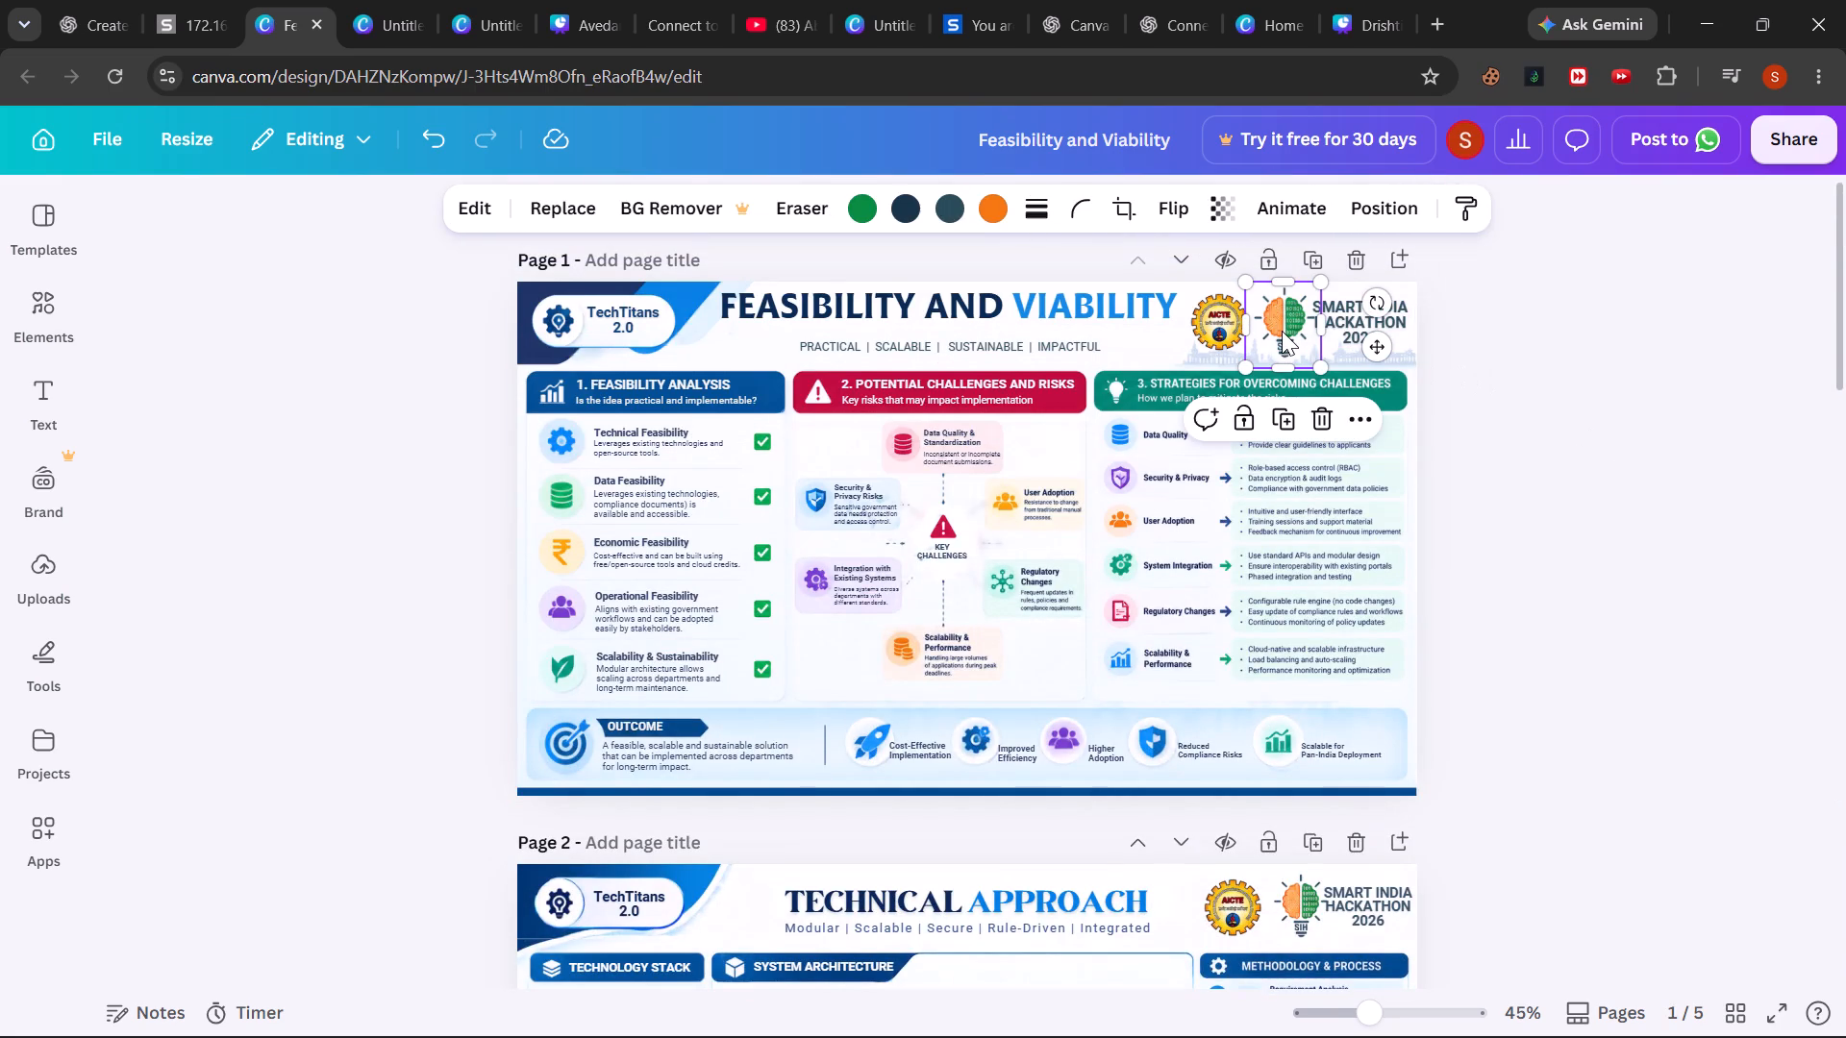
{"action": "key", "text": "ctrl+c"}
{"action": "scroll", "coordinate": [1706, 494], "scroll_direction": "down", "scroll_amount": 8}
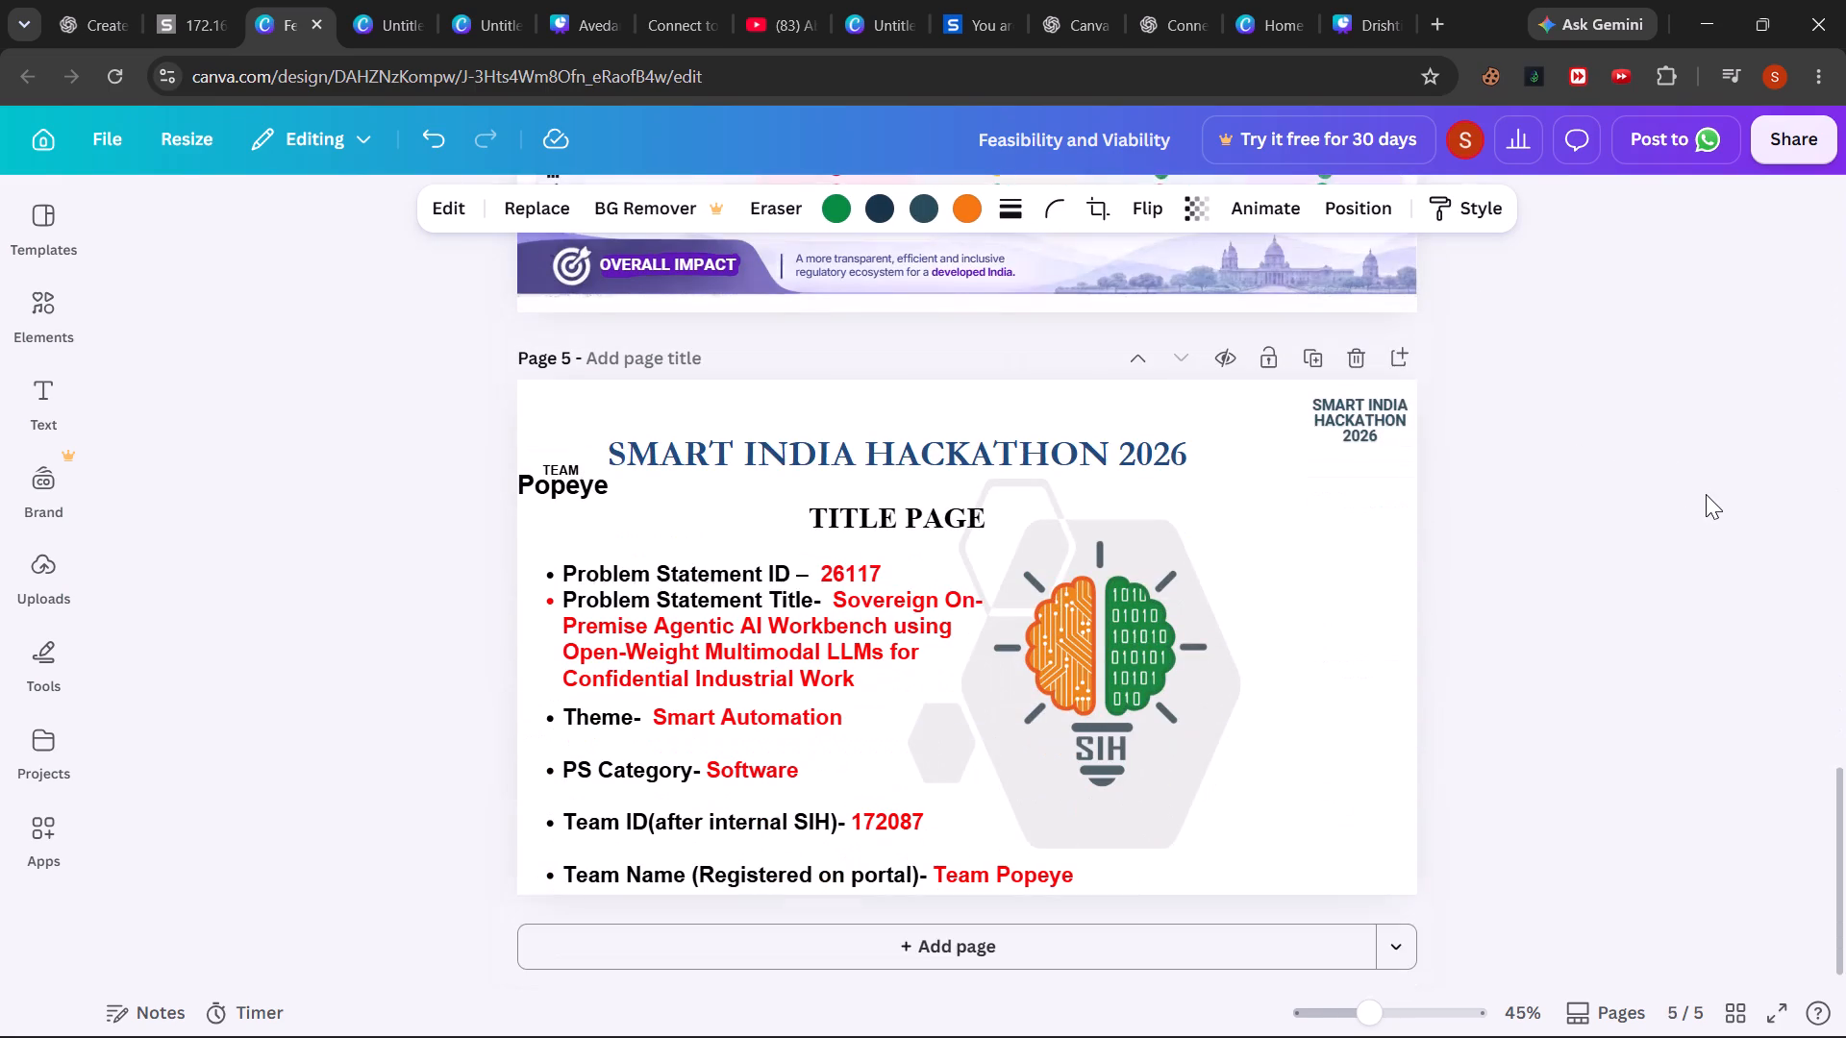
{"action": "left_click", "coordinate": [1316, 709]}
{"action": "key", "text": "ctrl+v"}
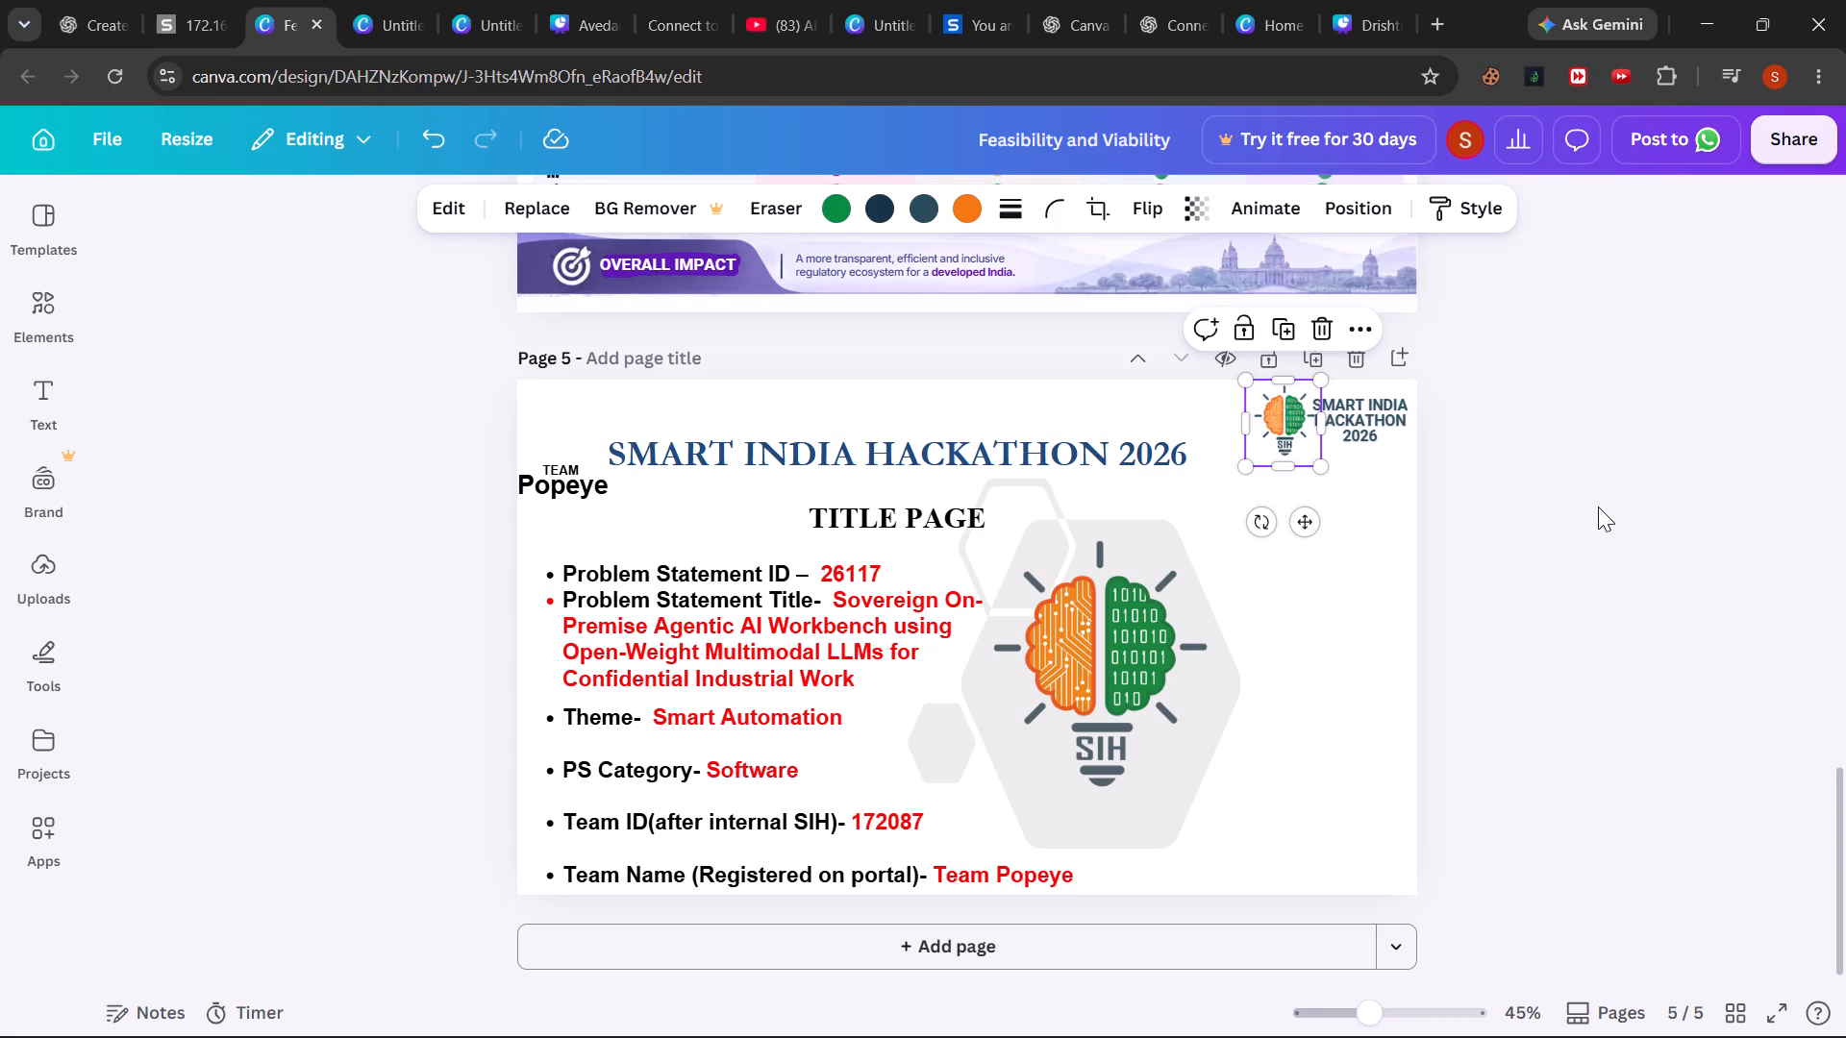
{"action": "left_click", "coordinate": [1598, 507]}
Delete the Popeye and TEAM text boxes from the title slide on page 5.
{"action": "scroll", "coordinate": [1598, 507], "scroll_direction": "up", "scroll_amount": 7}
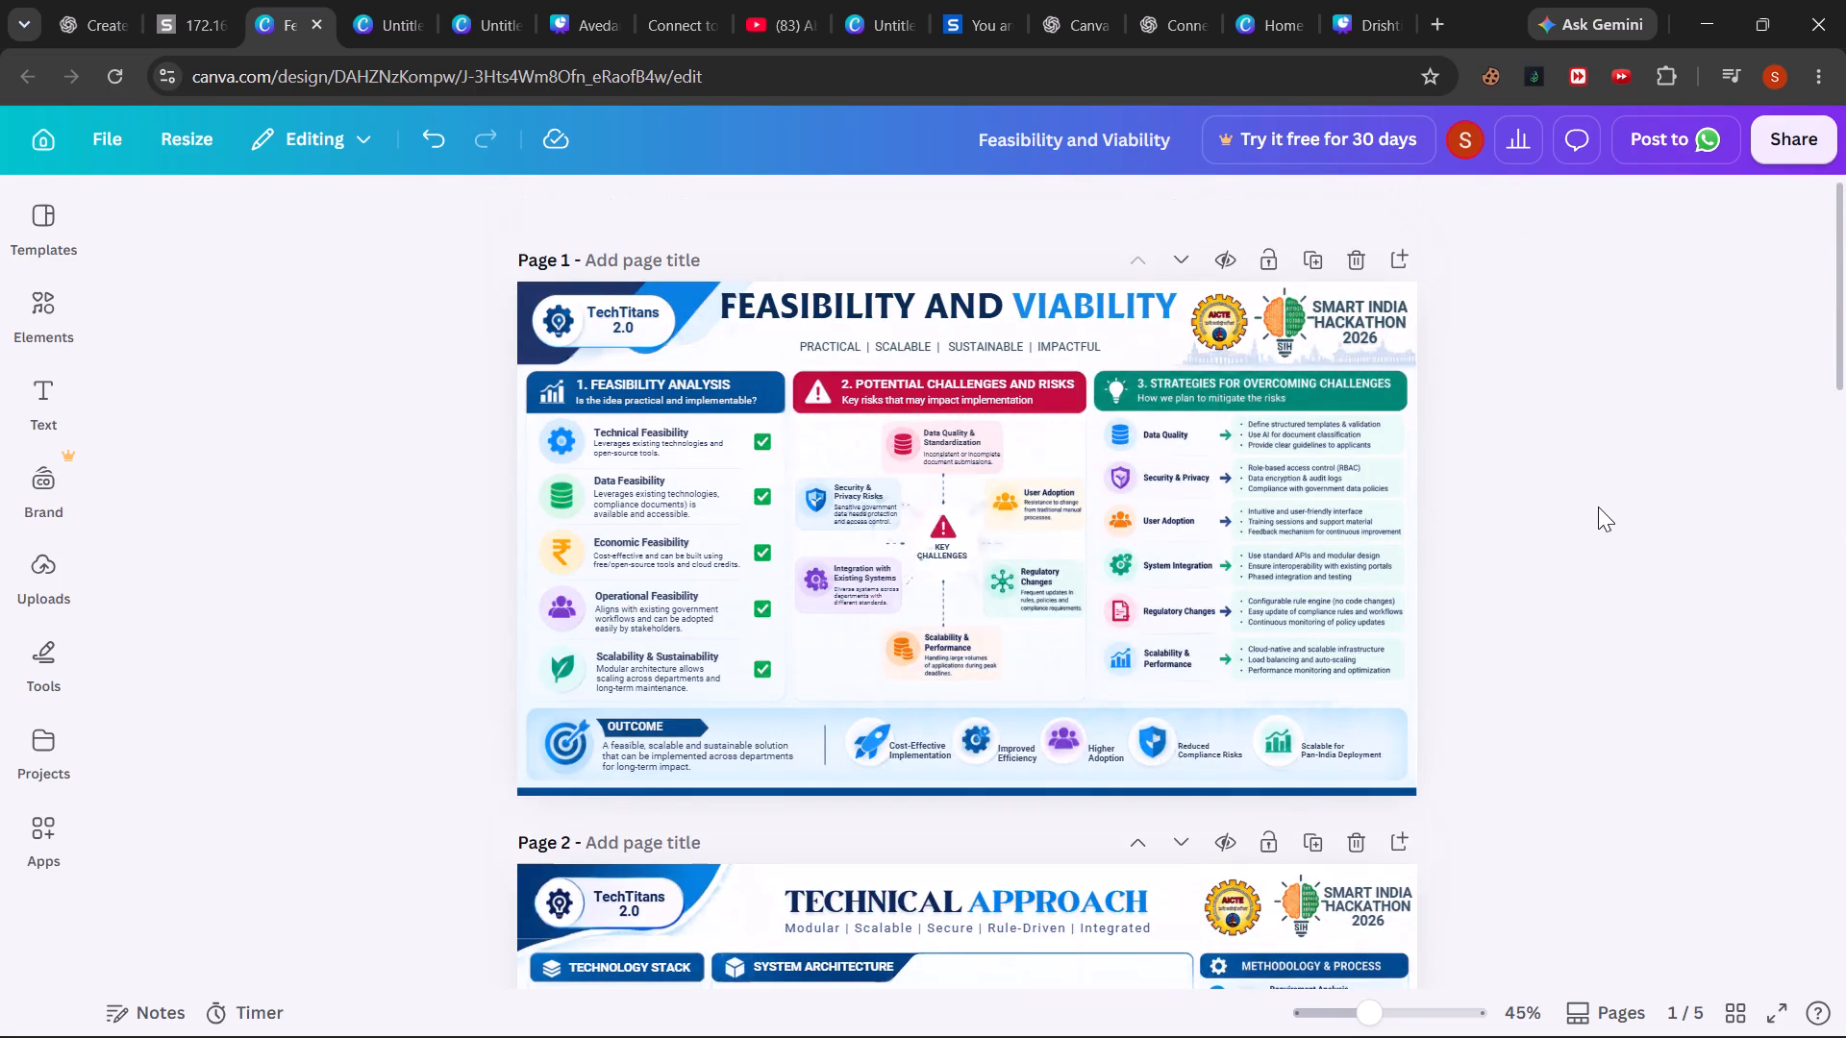
{"action": "scroll", "coordinate": [1598, 507], "scroll_direction": "down", "scroll_amount": 1}
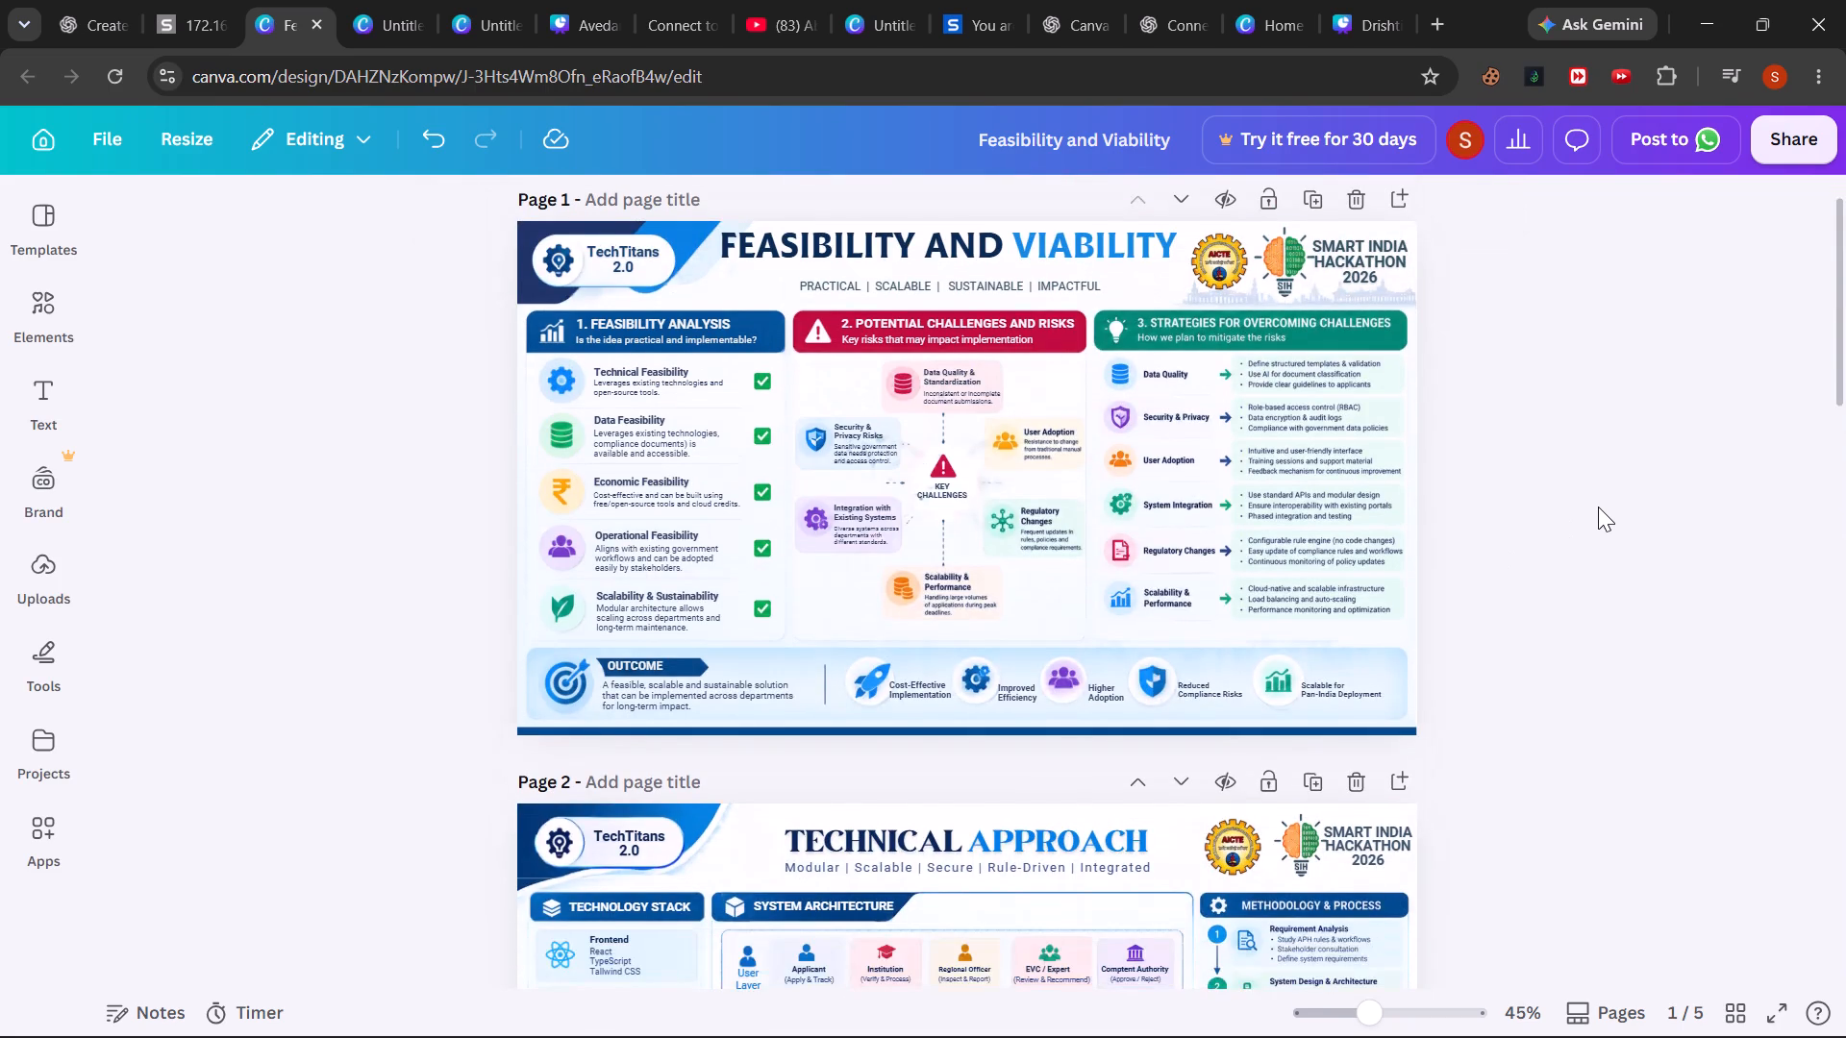
{"action": "scroll", "coordinate": [1598, 507], "scroll_direction": "up", "scroll_amount": 2}
{"action": "scroll", "coordinate": [1598, 507], "scroll_direction": "down", "scroll_amount": 9}
{"action": "scroll", "coordinate": [1598, 507], "scroll_direction": "up", "scroll_amount": 6}
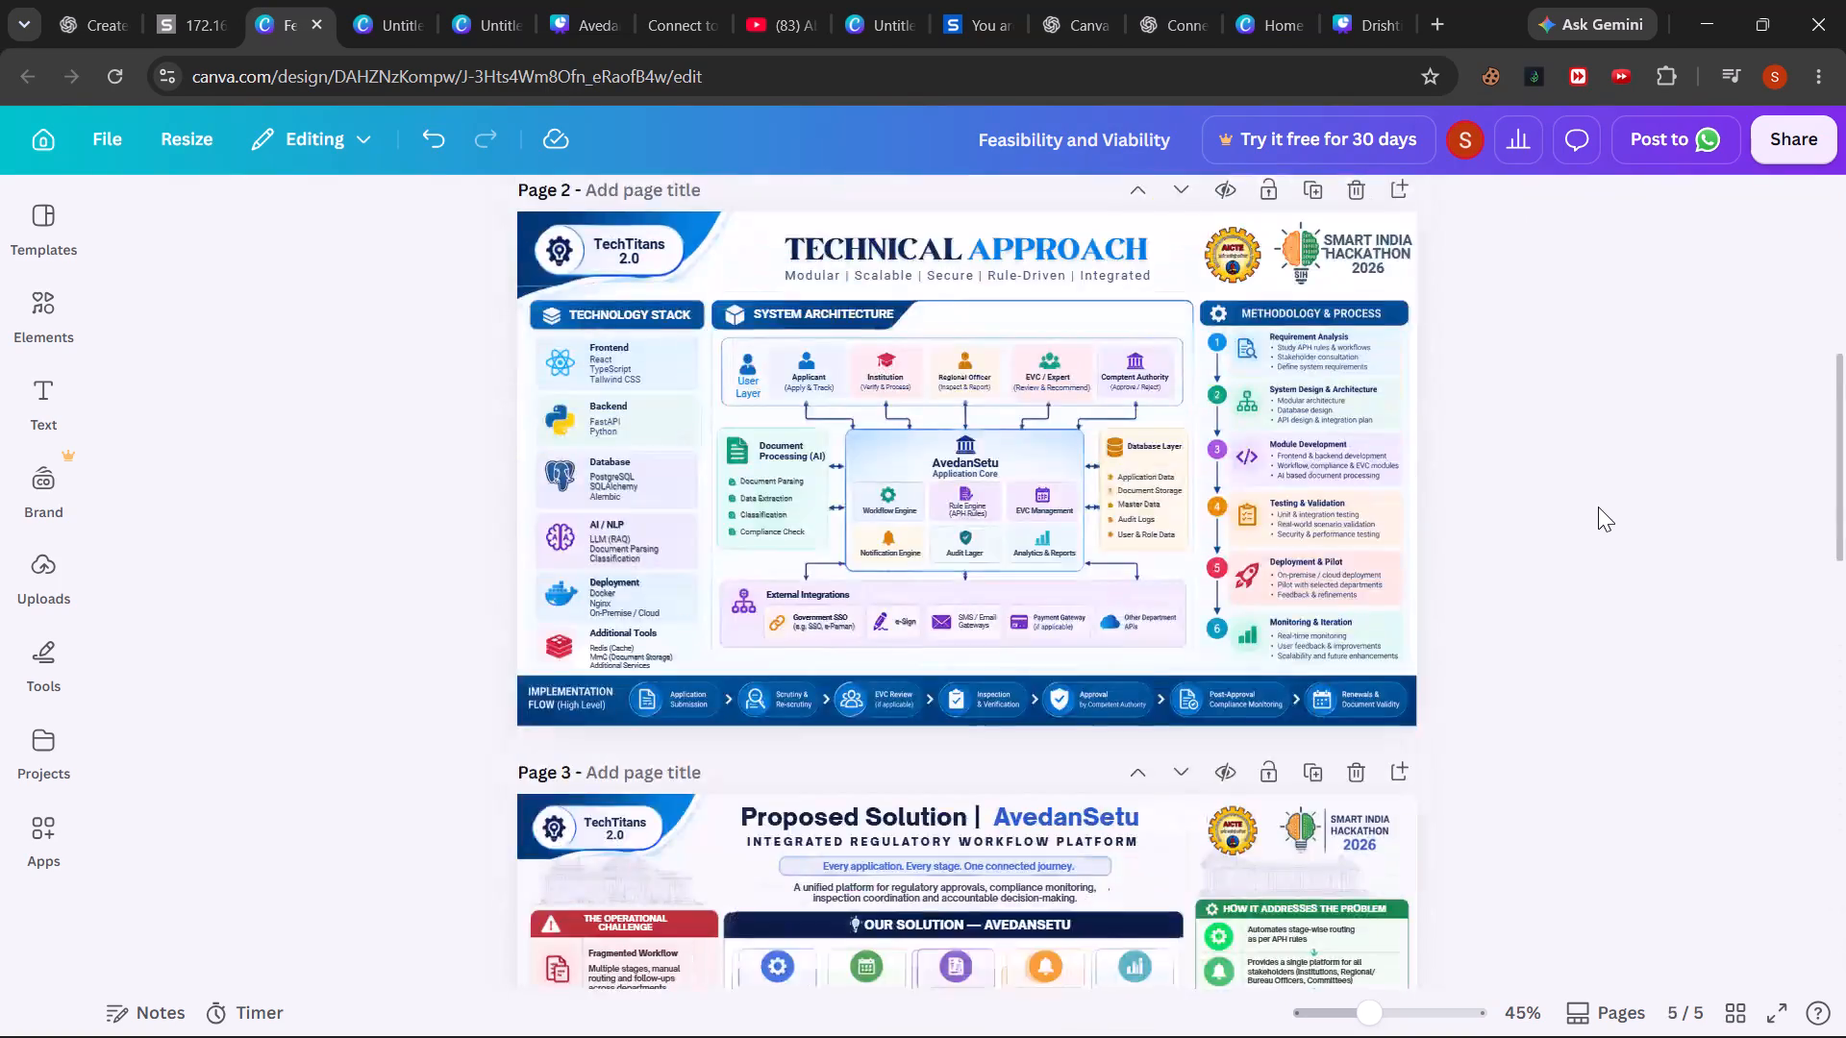
{"action": "scroll", "coordinate": [1598, 507], "scroll_direction": "down", "scroll_amount": 9}
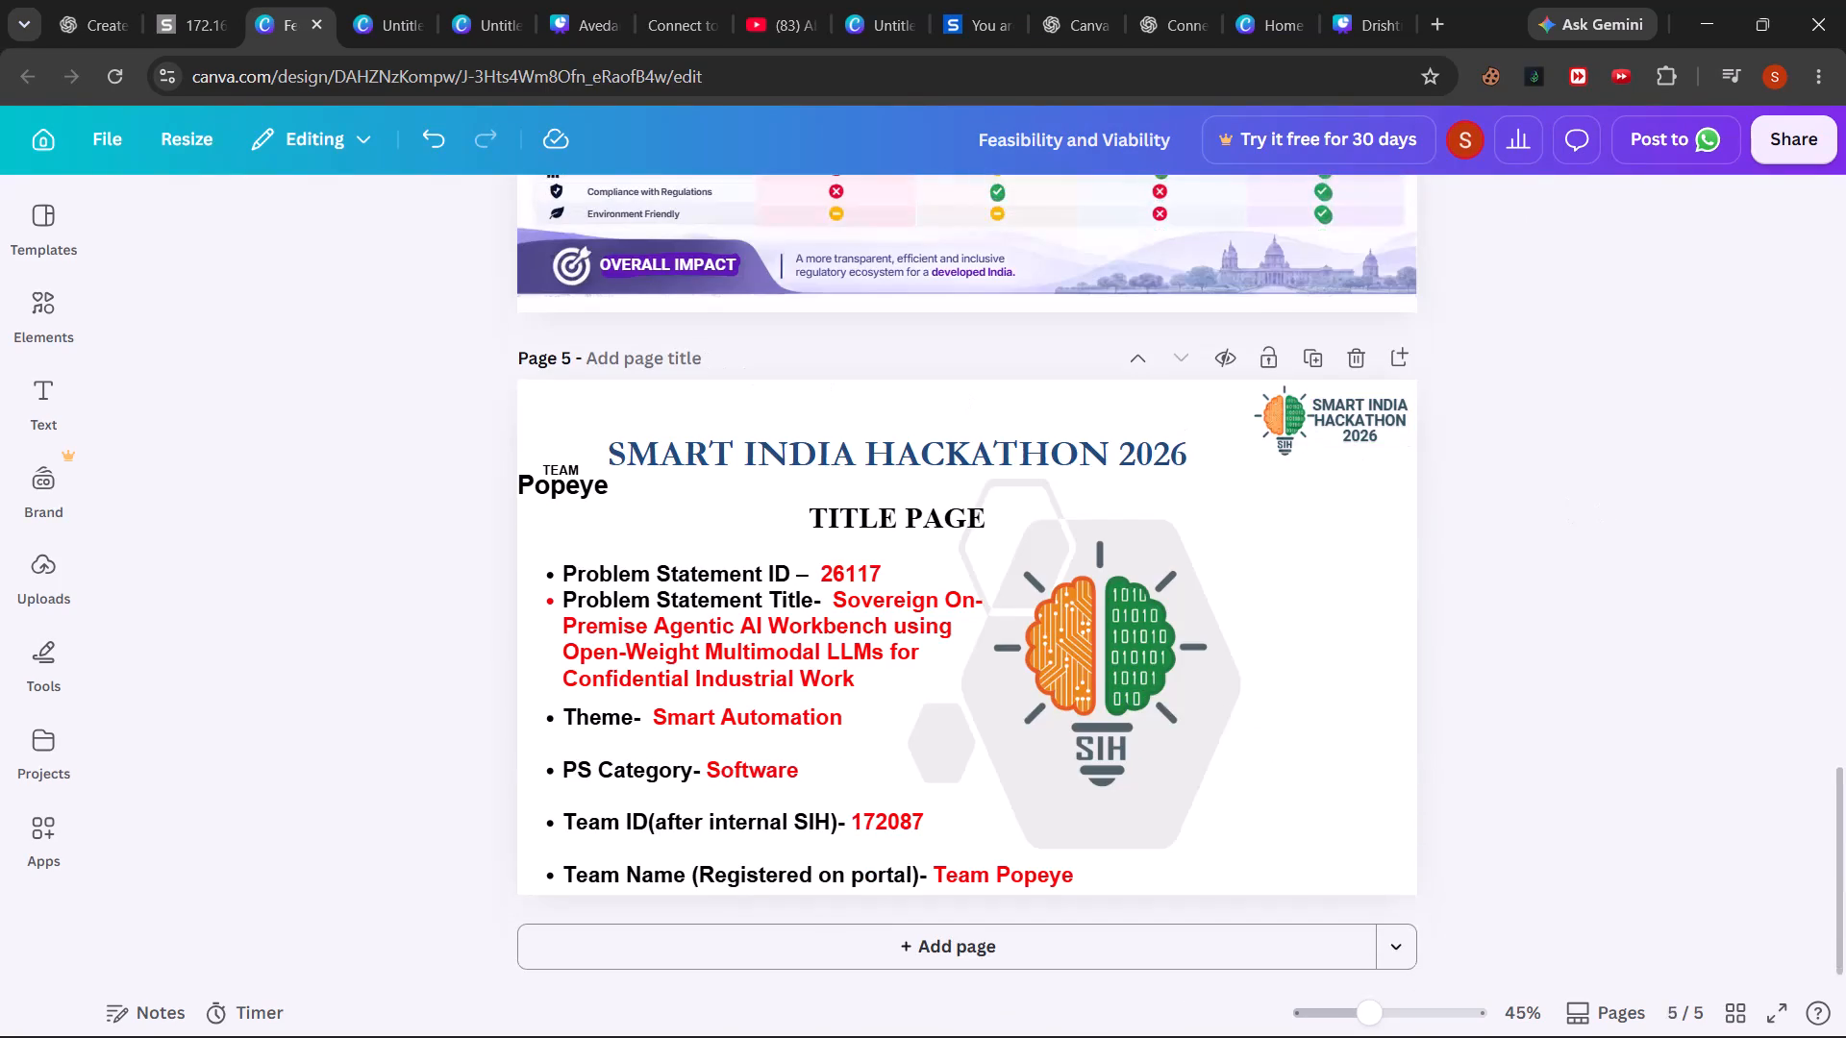
{"action": "left_click", "coordinate": [550, 482]}
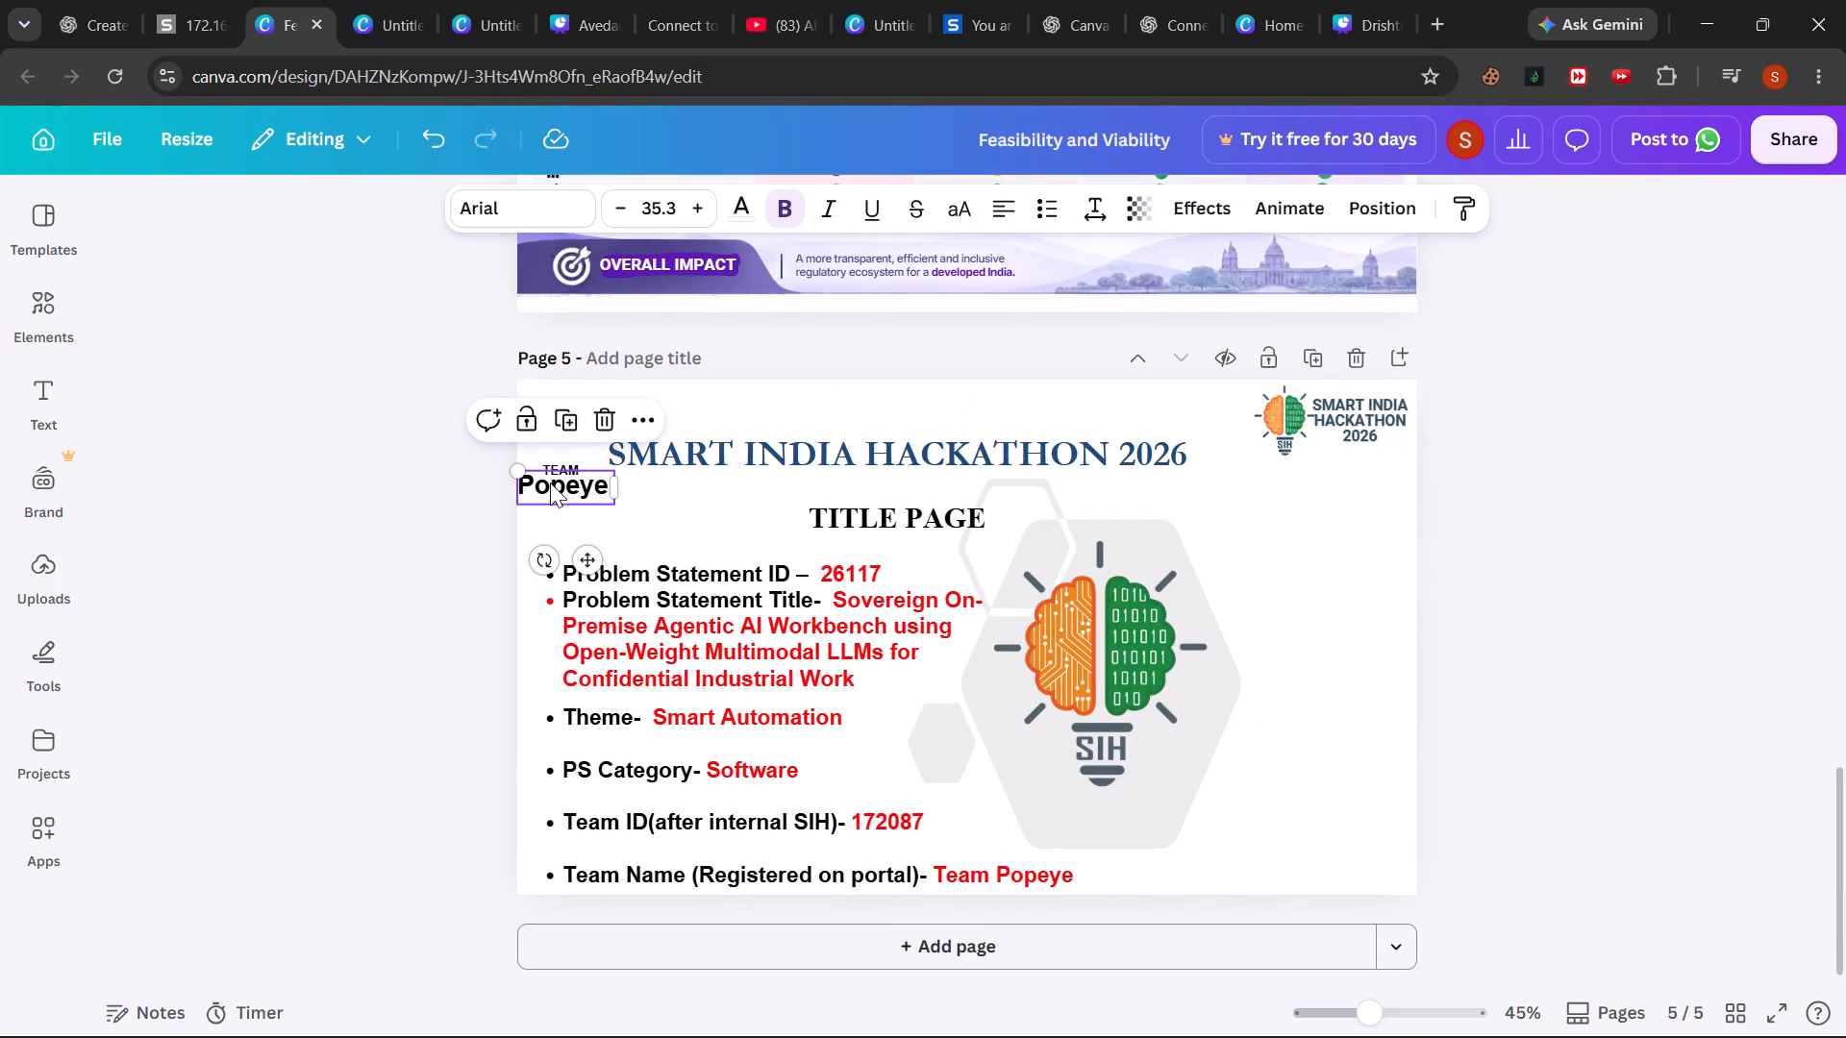
{"action": "key", "text": "BackSpace"}
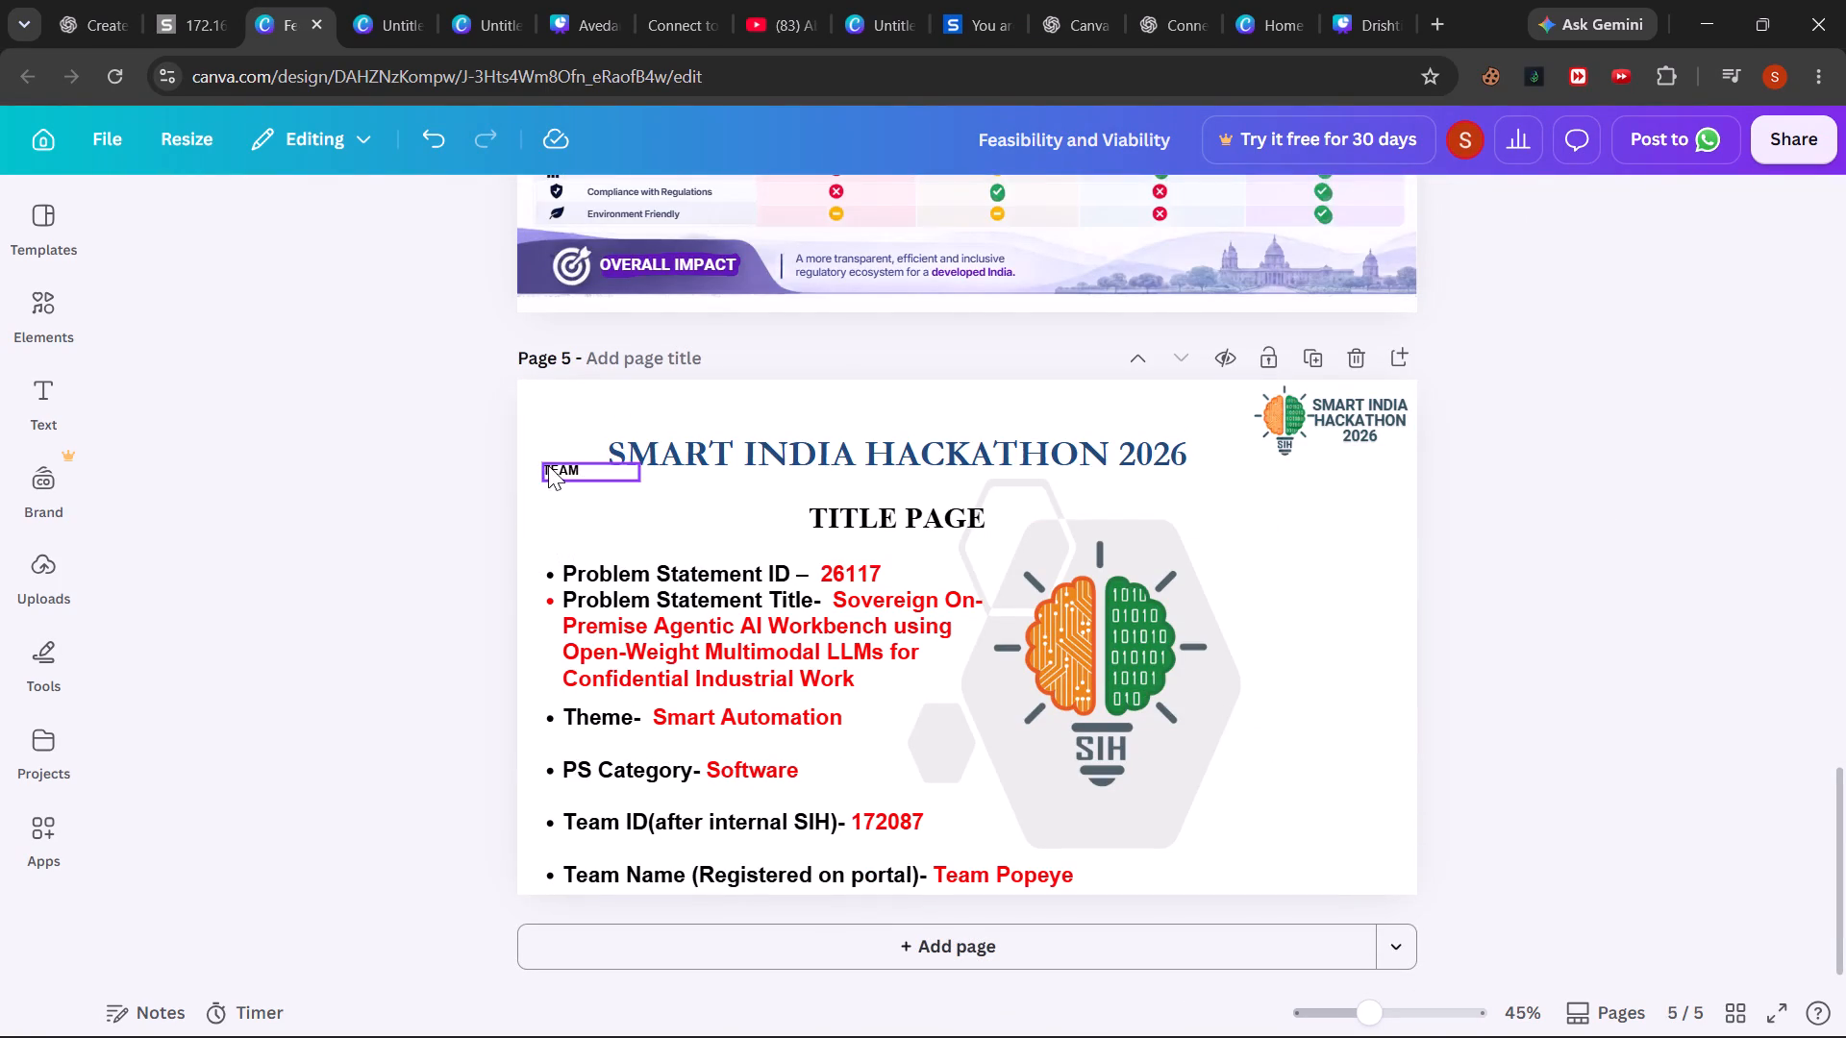
{"action": "left_click", "coordinate": [548, 465]}
{"action": "key", "text": "BackSpace"}
{"action": "scroll", "coordinate": [413, 455], "scroll_direction": "up", "scroll_amount": 3}
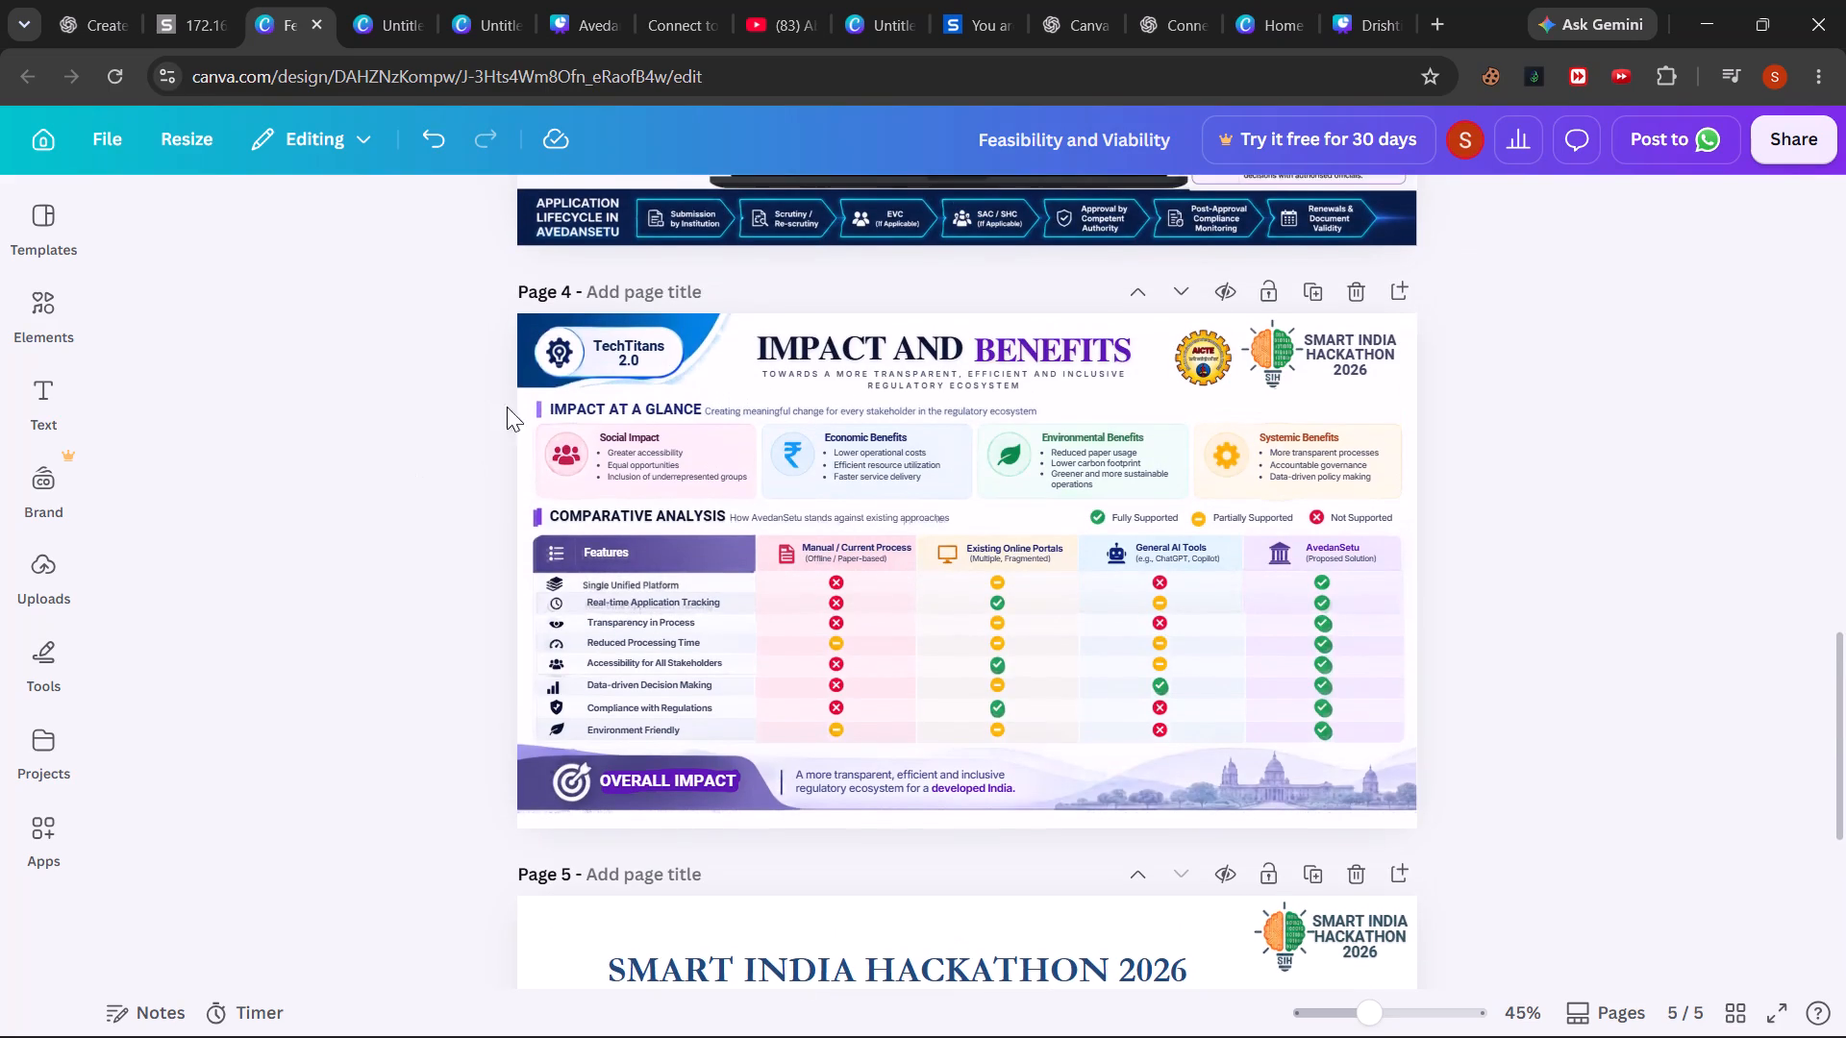
Copy the blue wave banner from the page 4 header to the same position on page 5.
{"action": "left_click", "coordinate": [692, 335]}
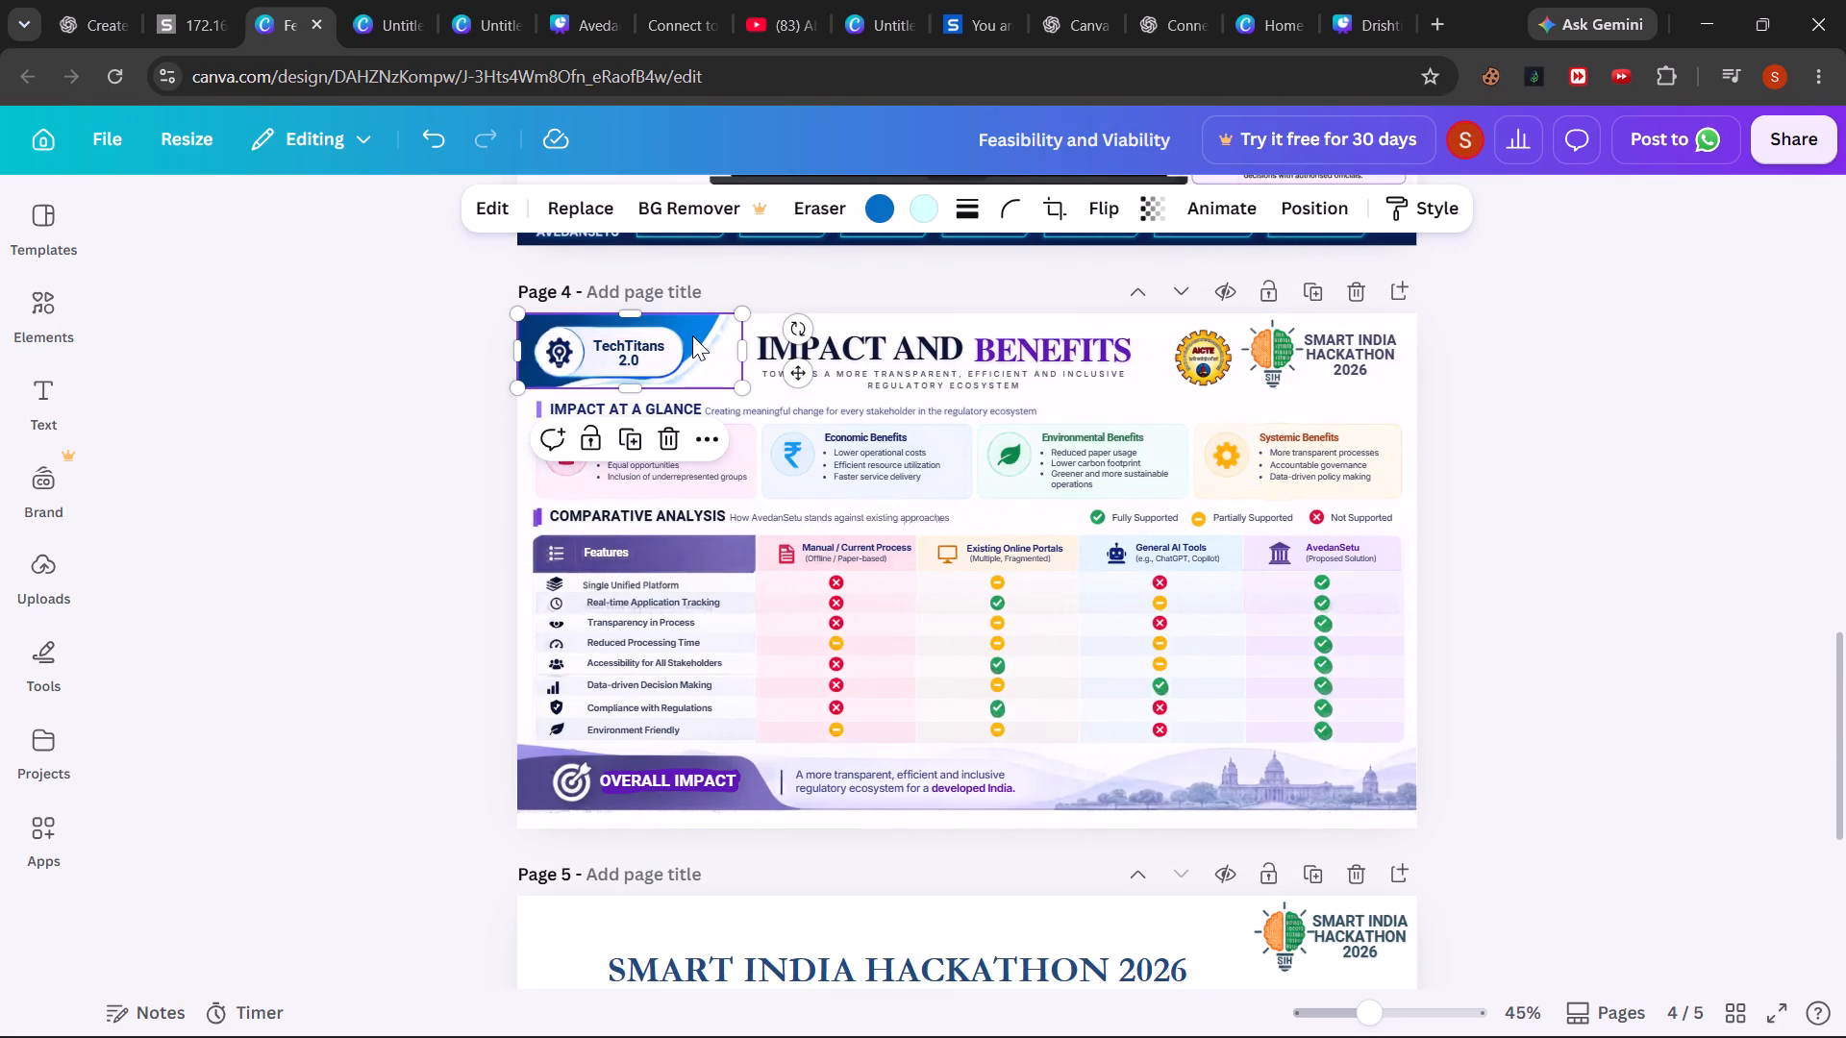
{"action": "key", "text": "ctrl+c"}
{"action": "scroll", "coordinate": [692, 335], "scroll_direction": "down", "scroll_amount": 2}
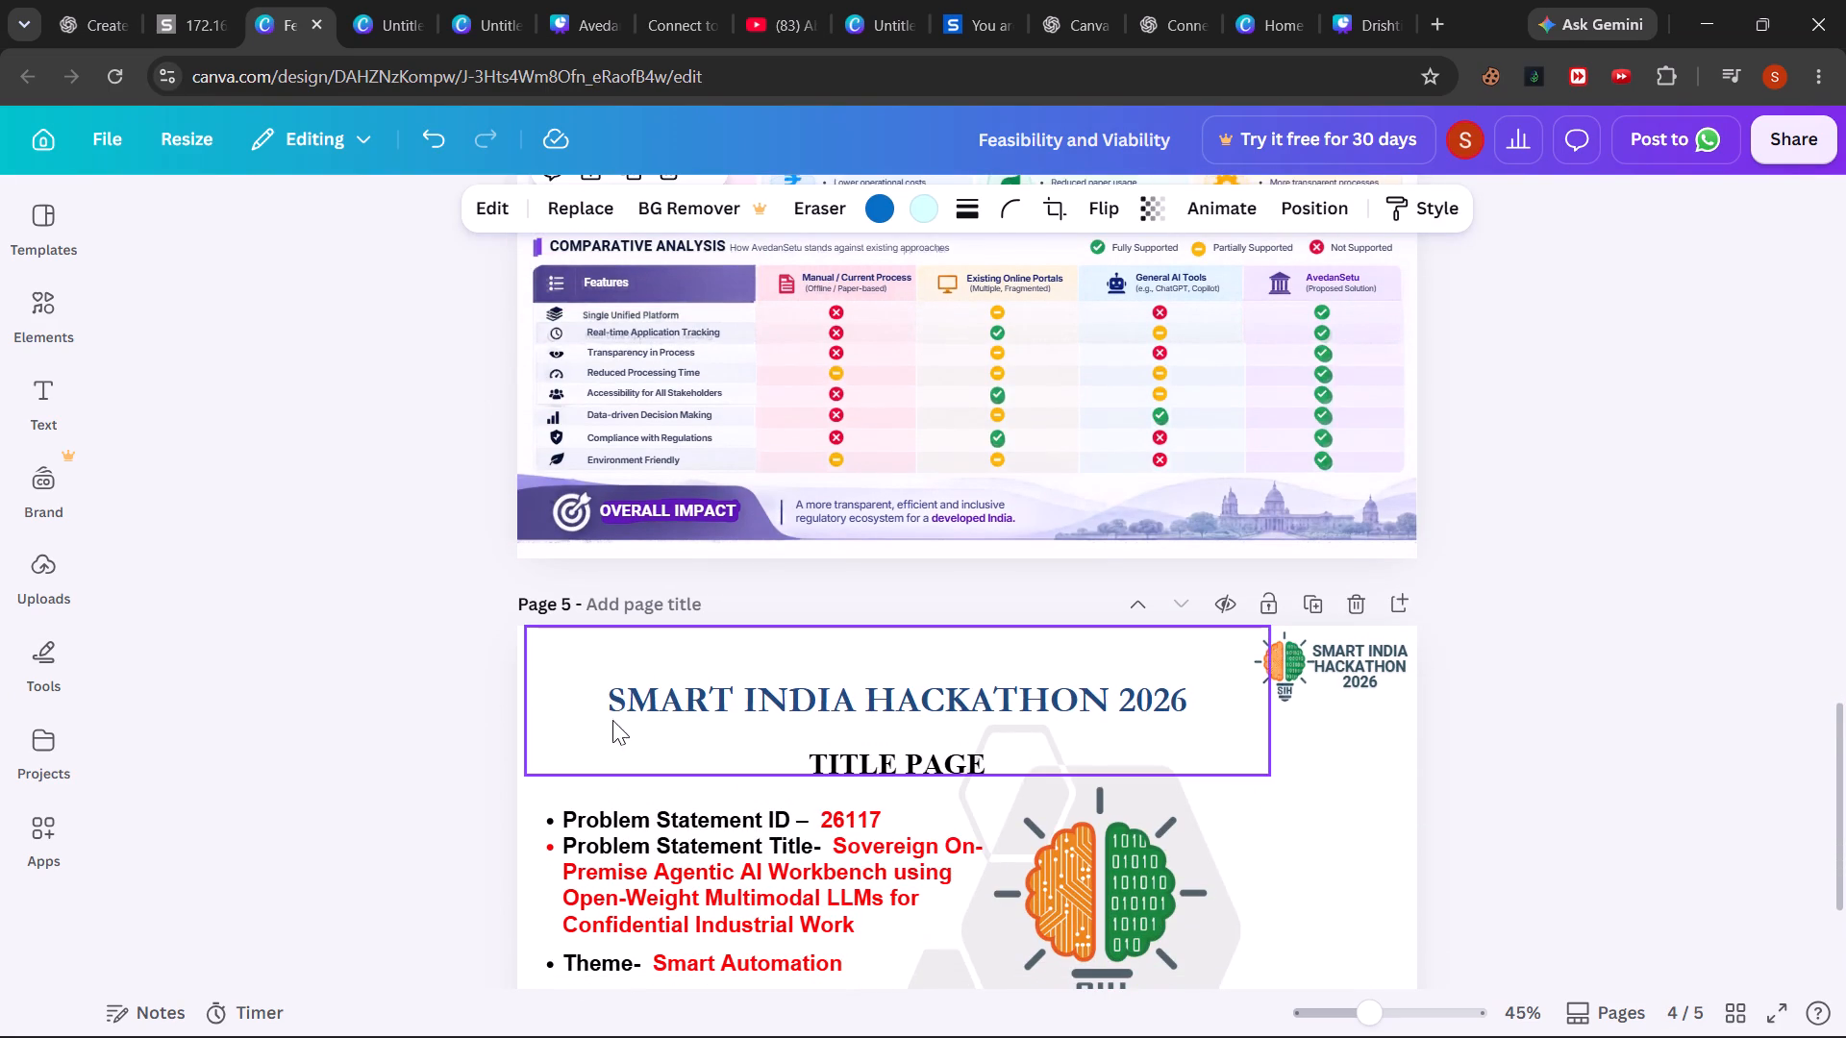
{"action": "left_click", "coordinate": [1280, 850]}
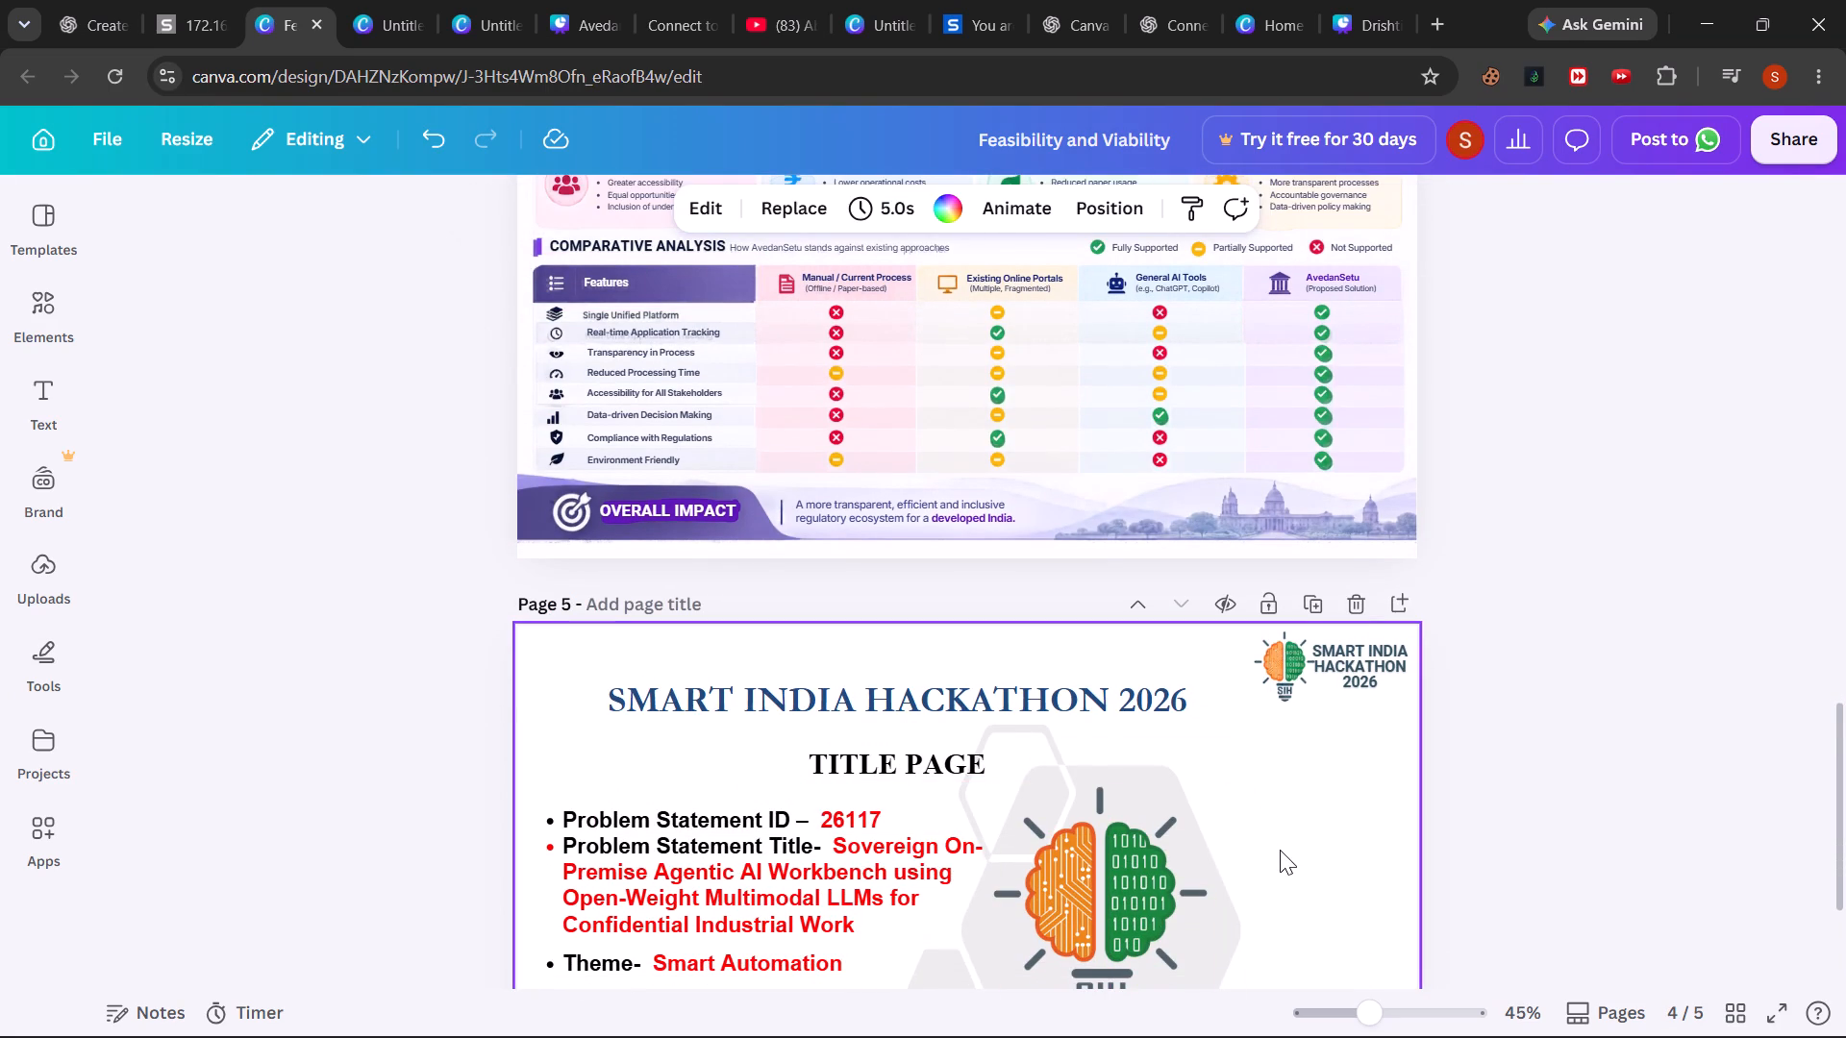
{"action": "key", "text": "ctrl+v"}
Copy the white rounded badge shape behind the team name from the page 4 header onto page 5's blue banner.
{"action": "scroll", "coordinate": [1280, 850], "scroll_direction": "up", "scroll_amount": 2}
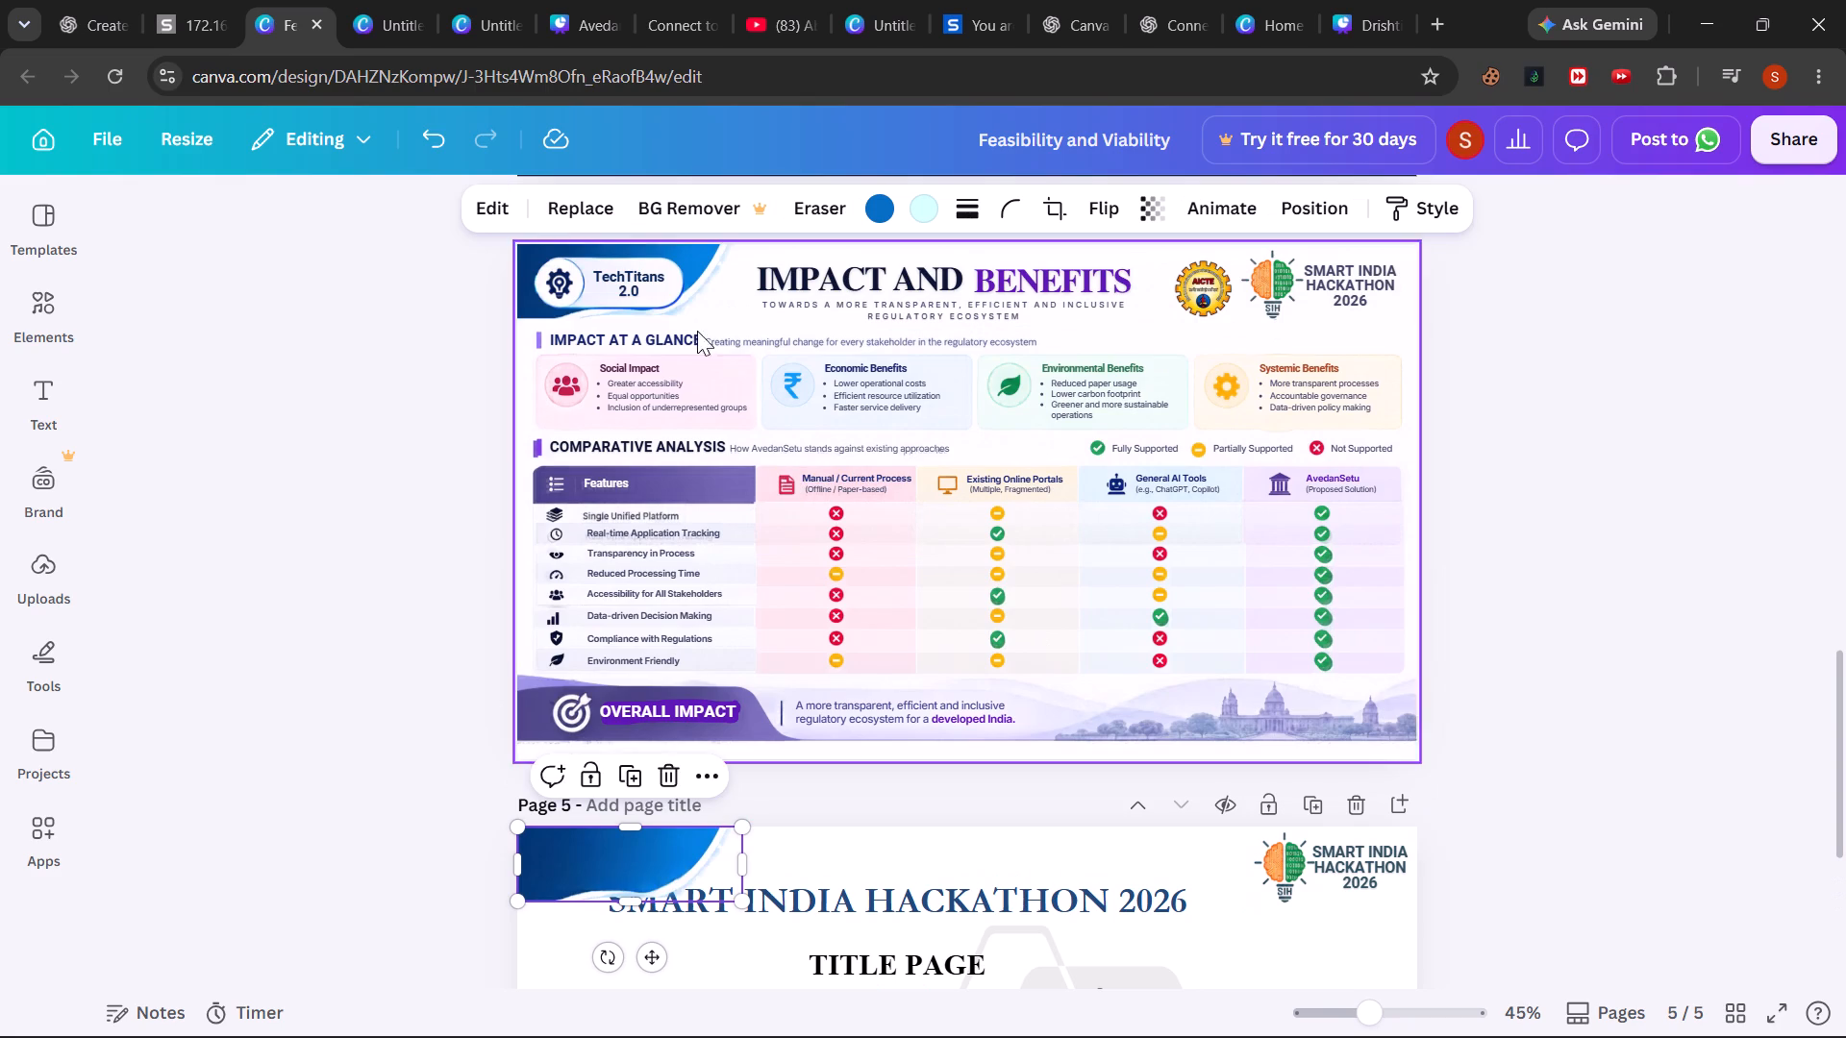
{"action": "left_click", "coordinate": [675, 275]}
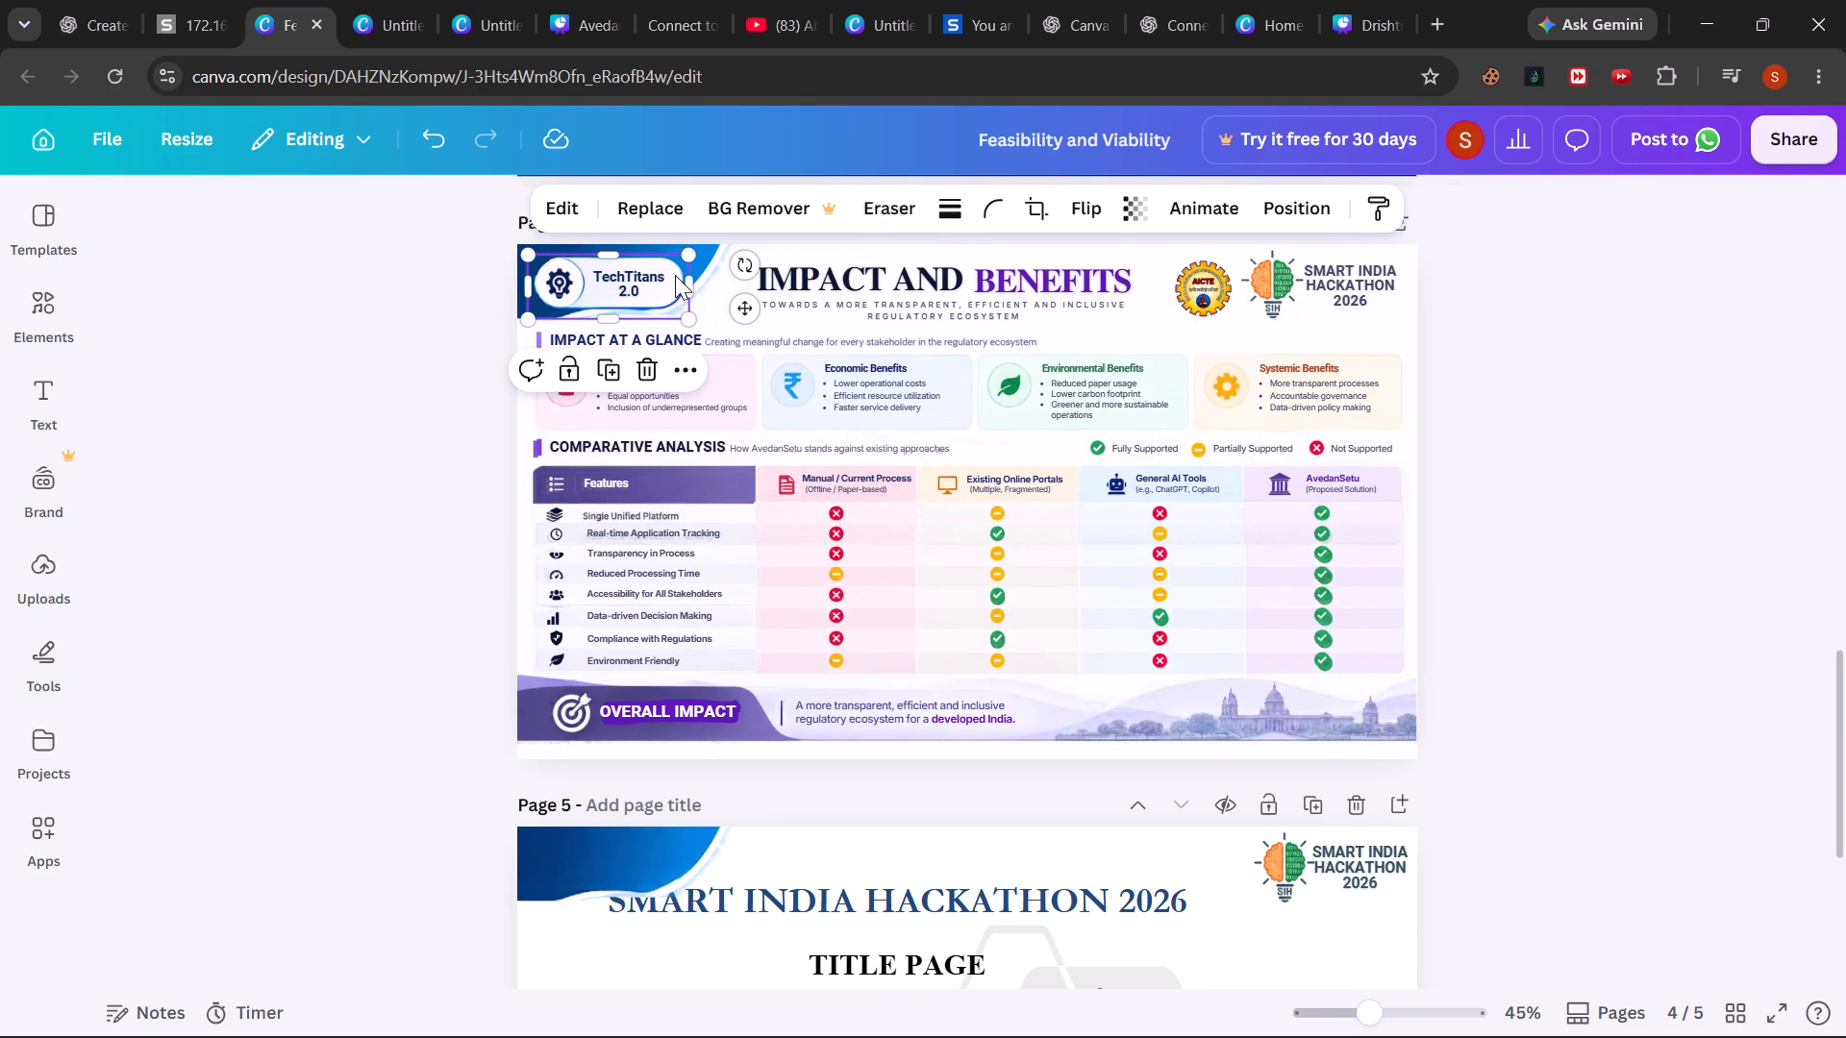
{"action": "key", "text": "ctrl+c"}
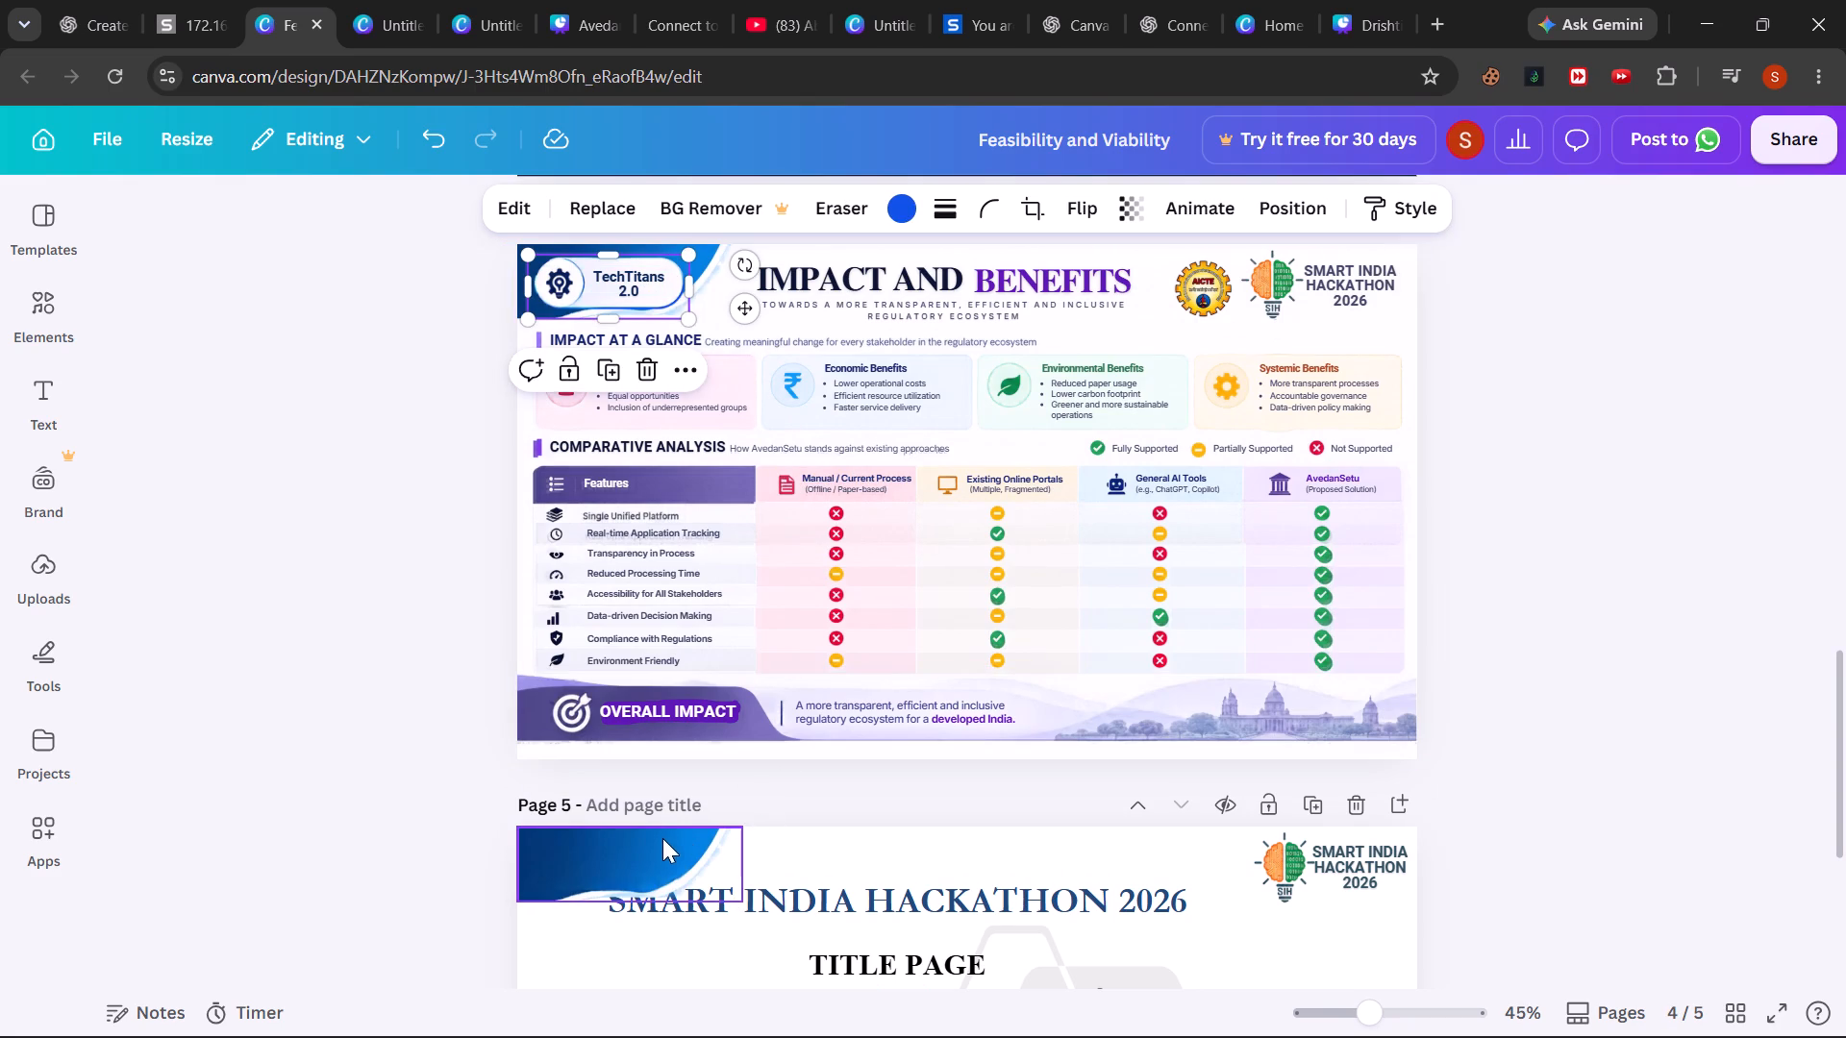
{"action": "left_click", "coordinate": [877, 849]}
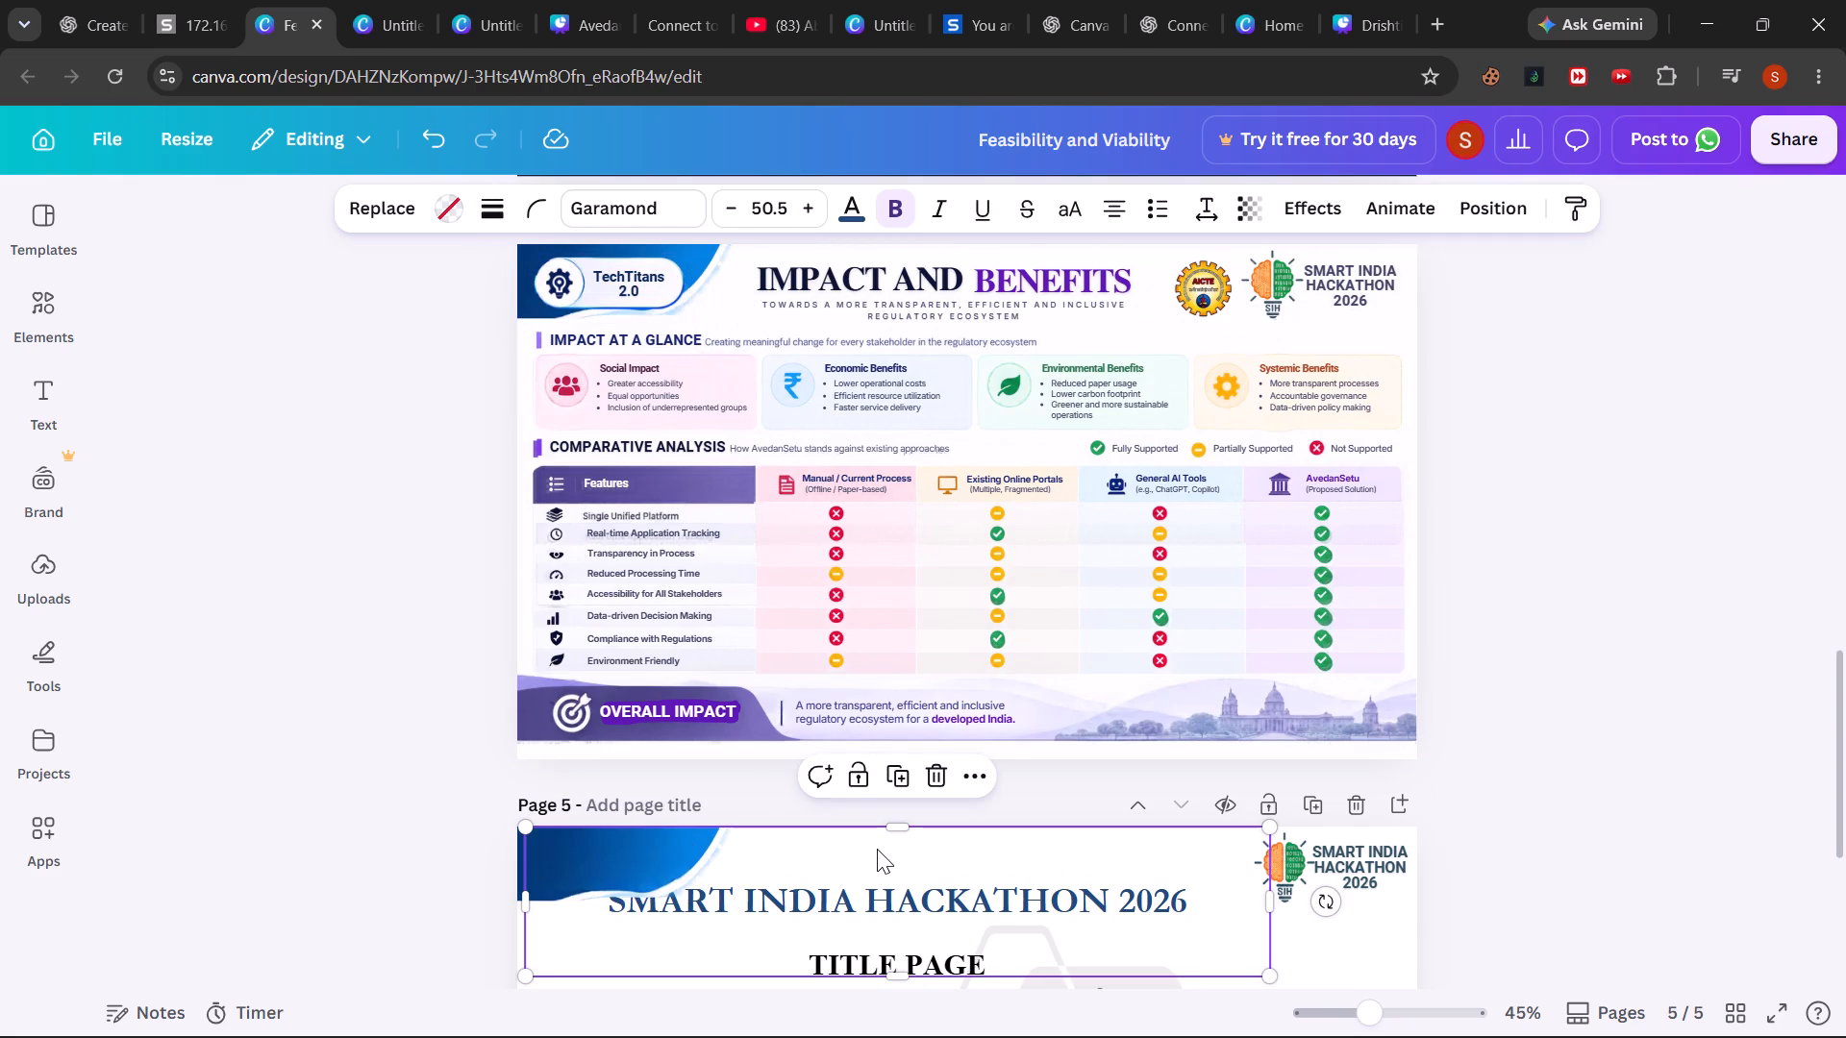
{"action": "scroll", "coordinate": [460, 956], "scroll_direction": "down", "scroll_amount": 2}
{"action": "left_click", "coordinate": [461, 877]}
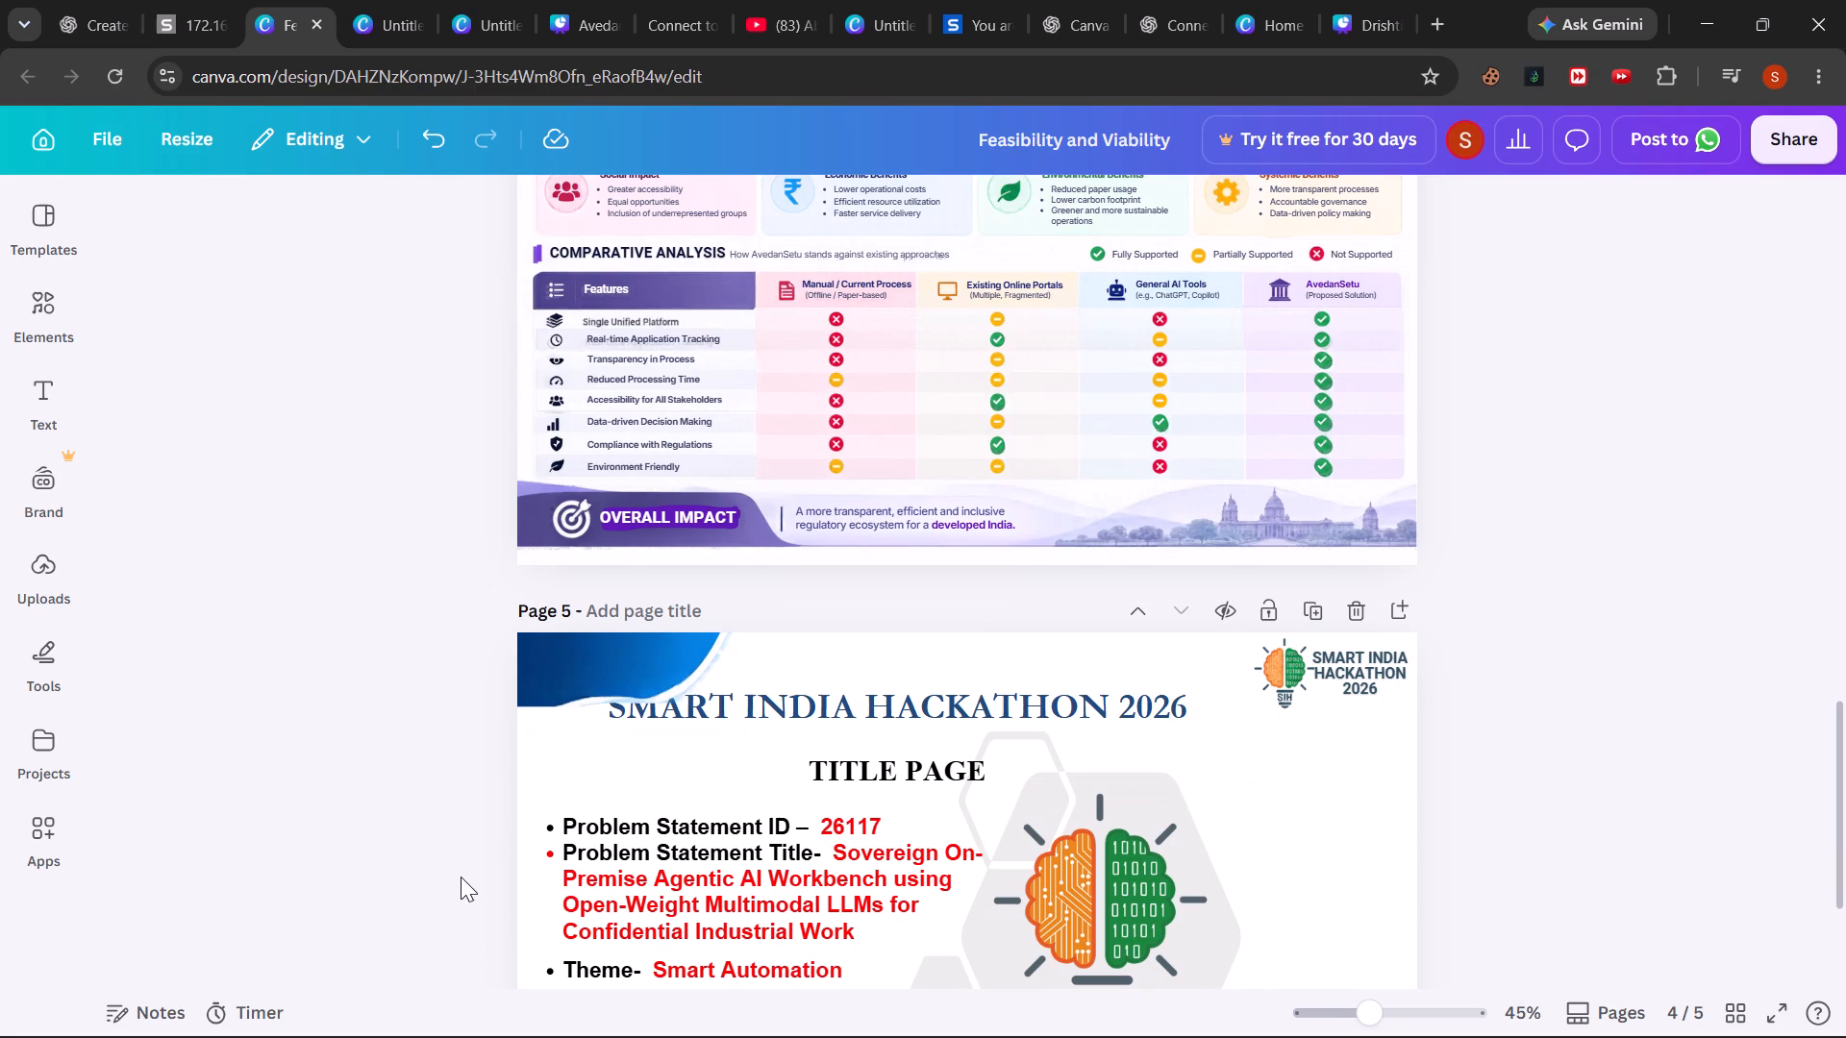
{"action": "left_click", "coordinate": [461, 877]}
{"action": "left_click", "coordinate": [1318, 838]}
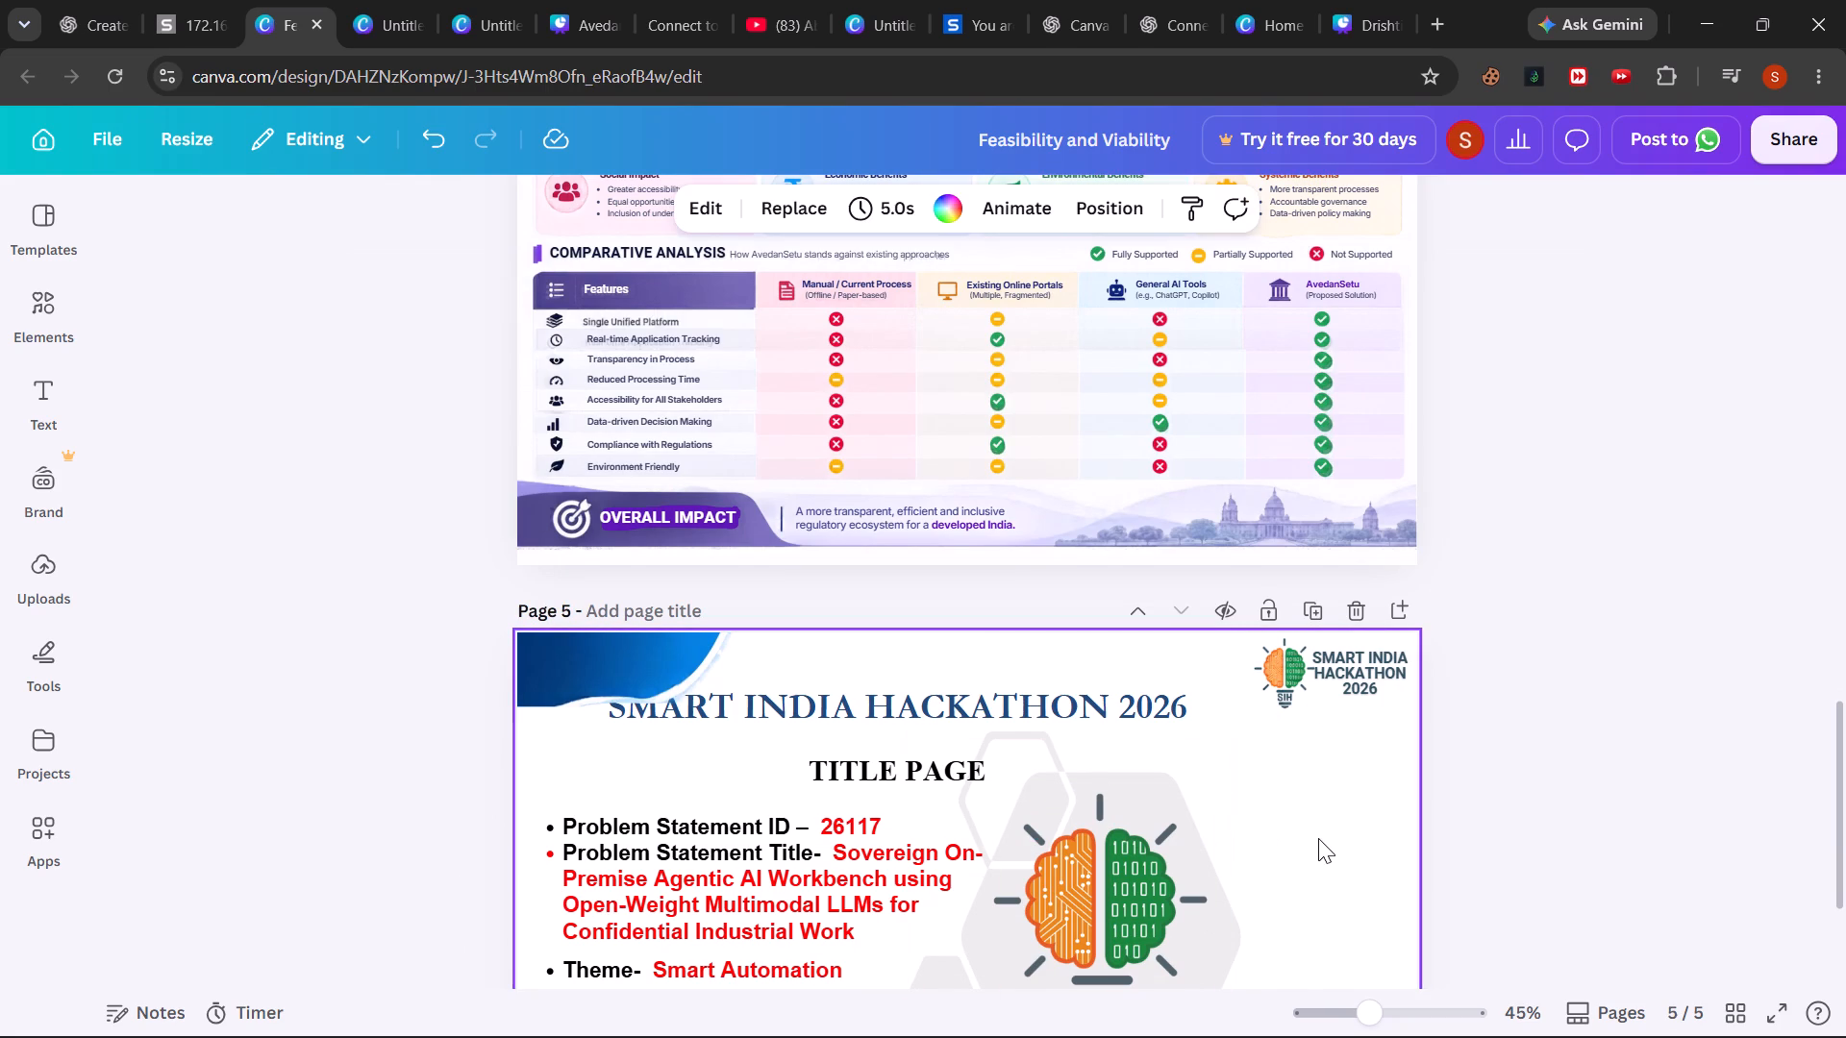
{"action": "key", "text": "ctrl+v"}
Copy the TechTitans 2.0 text from the page 4 header into the white badge on page 5.
{"action": "scroll", "coordinate": [1318, 838], "scroll_direction": "up", "scroll_amount": 3}
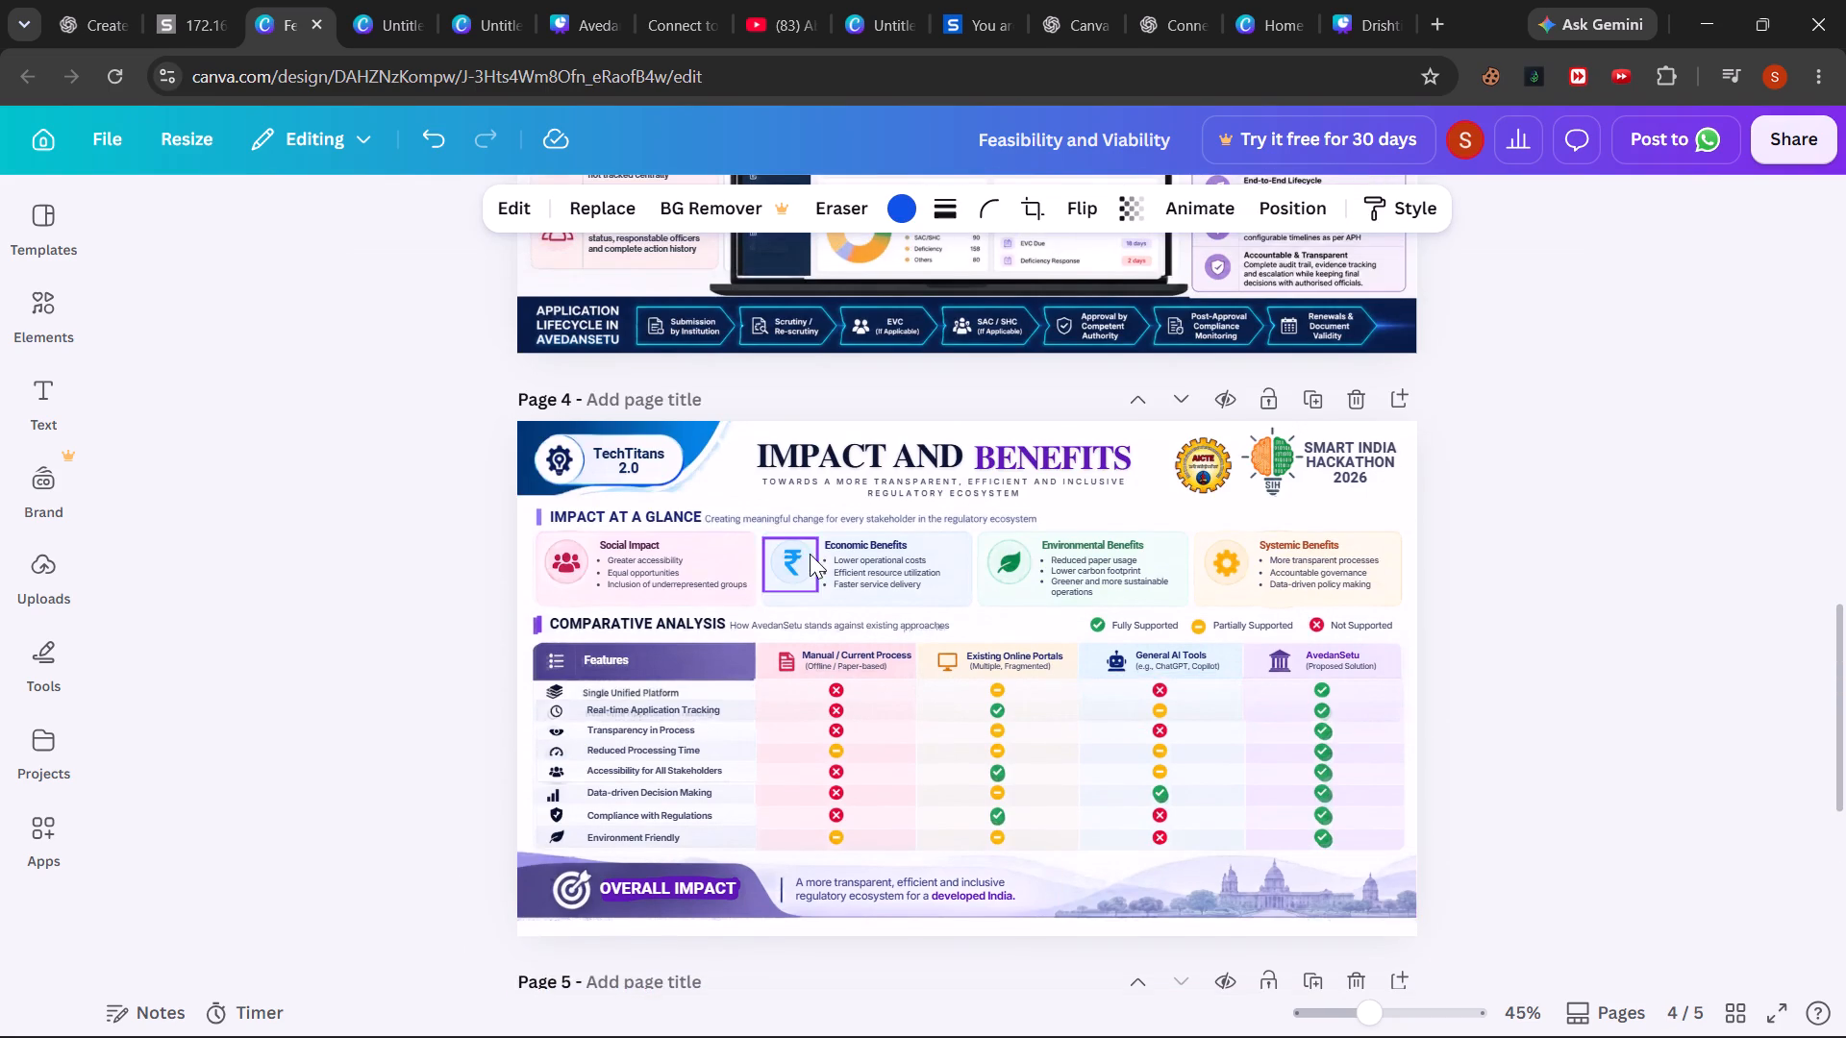
{"action": "left_click", "coordinate": [630, 453]}
{"action": "key", "text": "ctrl+c"}
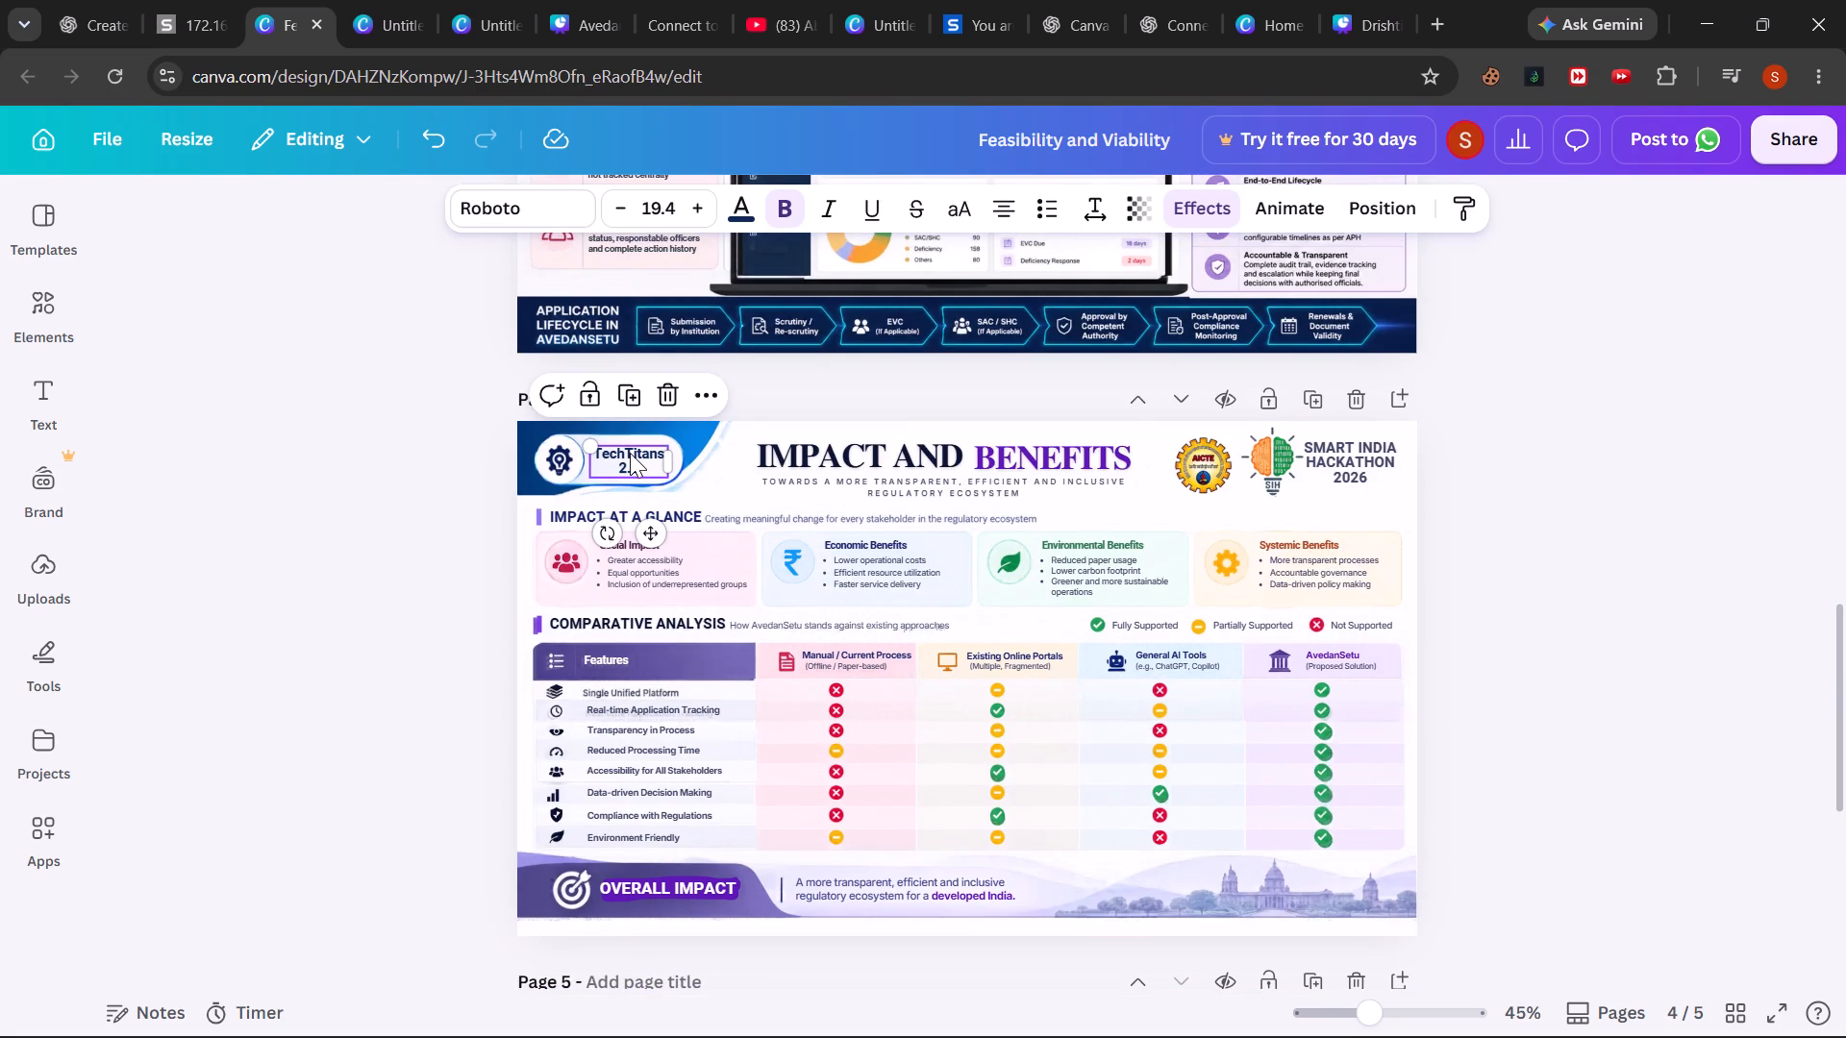
{"action": "scroll", "coordinate": [630, 453], "scroll_direction": "down", "scroll_amount": 4}
{"action": "left_click", "coordinate": [1304, 655]}
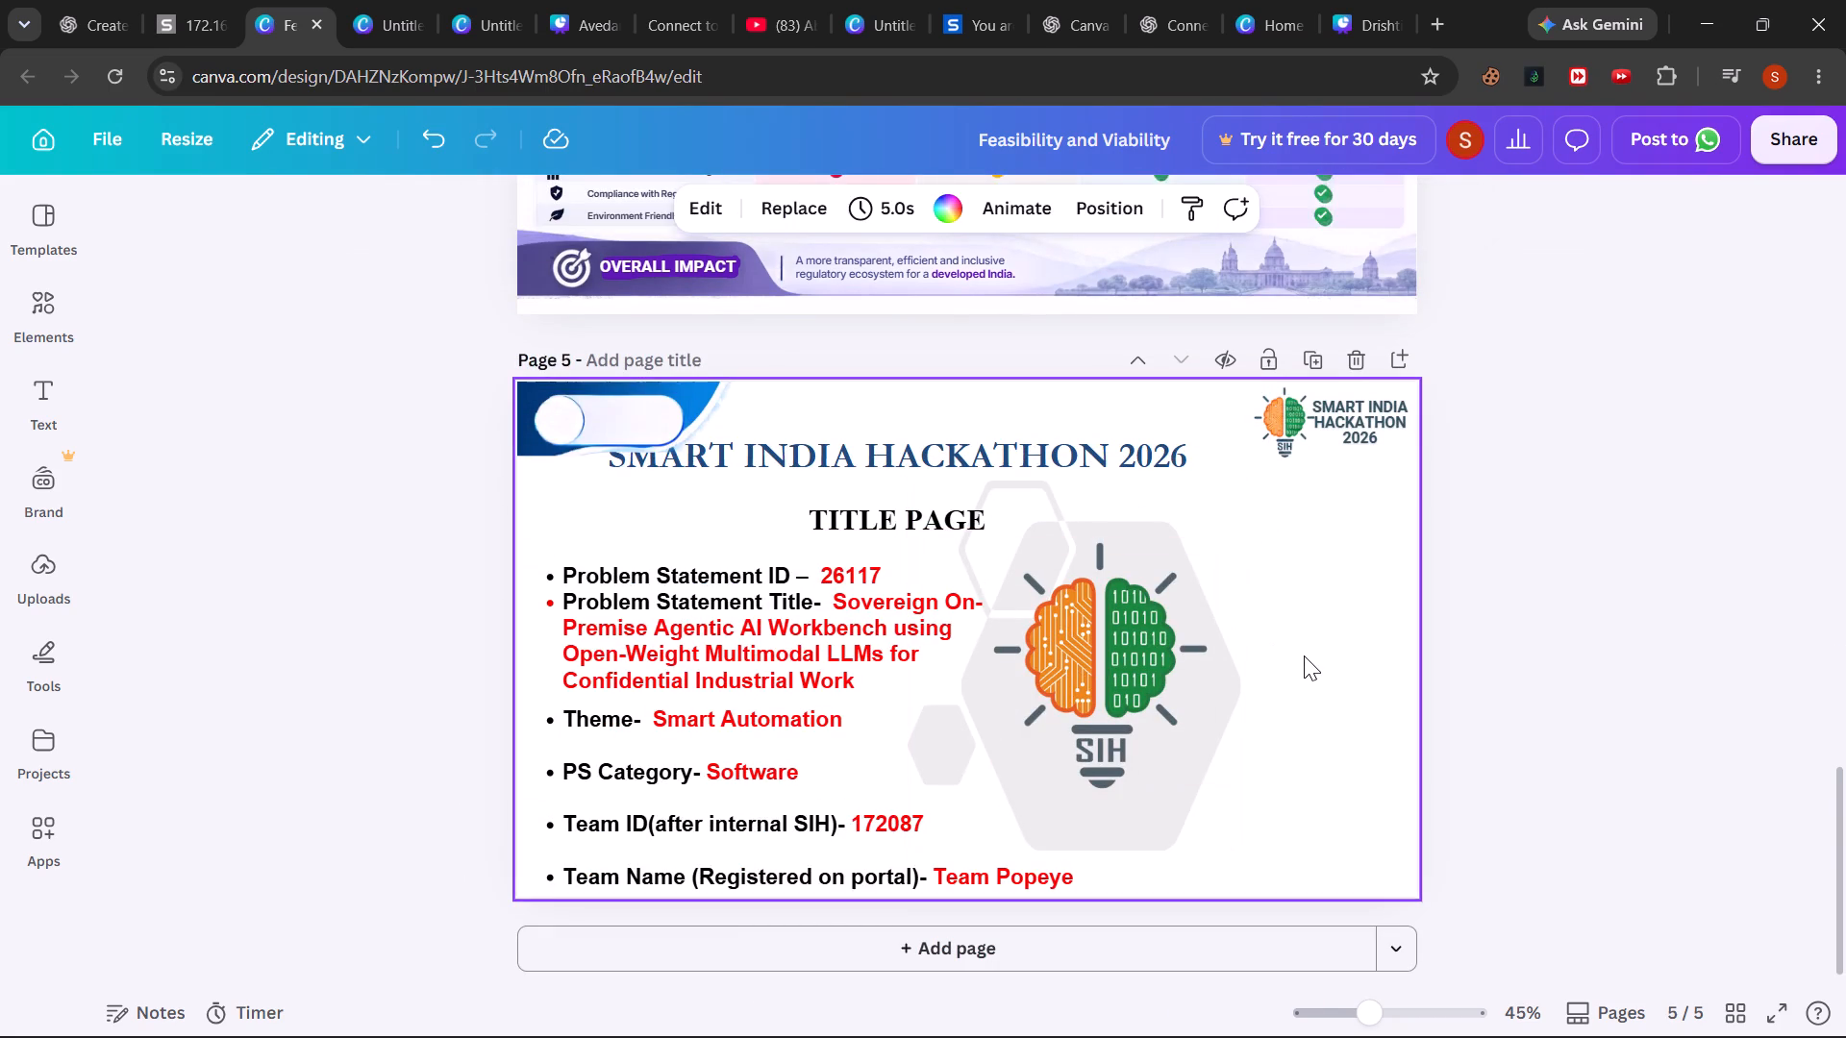
{"action": "key", "text": "ctrl+v"}
Copy the gear icon from the page 4 header badge to the same spot in the page 5 badge.
{"action": "scroll", "coordinate": [1304, 655], "scroll_direction": "up", "scroll_amount": 4}
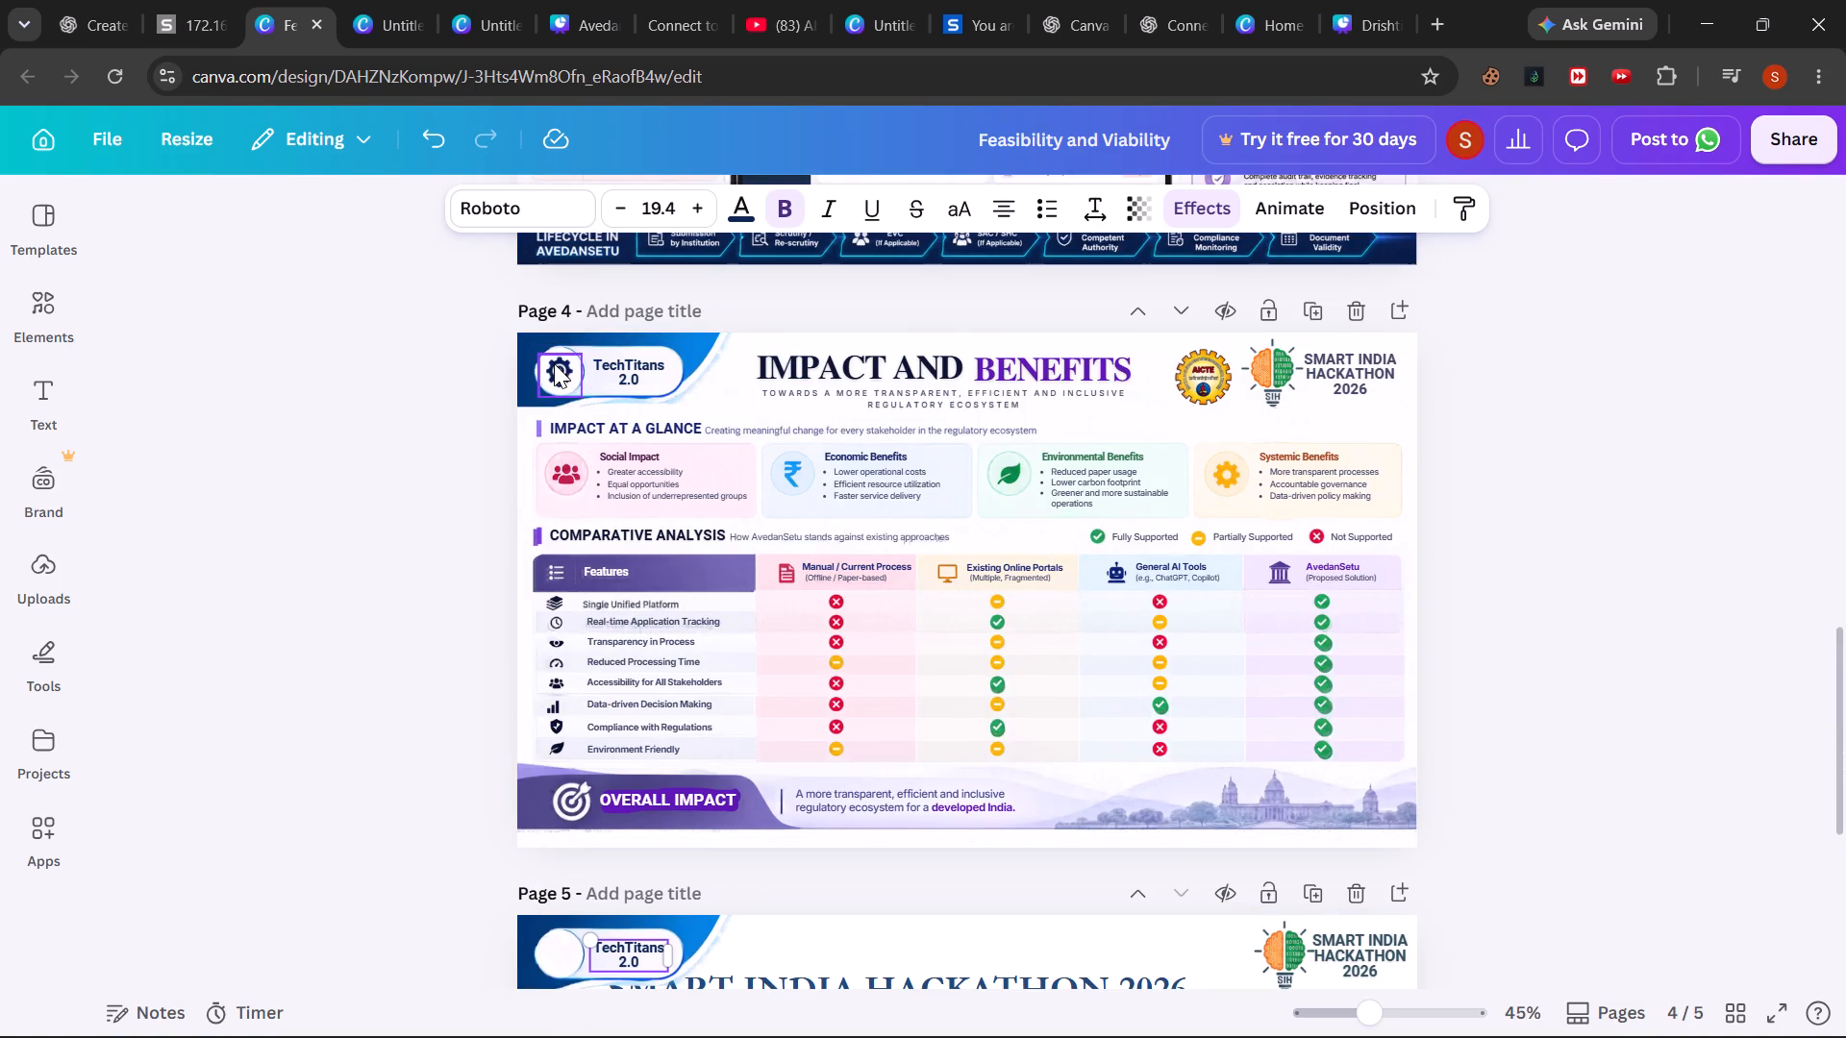
{"action": "left_click", "coordinate": [547, 367]}
{"action": "key", "text": "ctrl+c"}
{"action": "scroll", "coordinate": [547, 367], "scroll_direction": "down", "scroll_amount": 3}
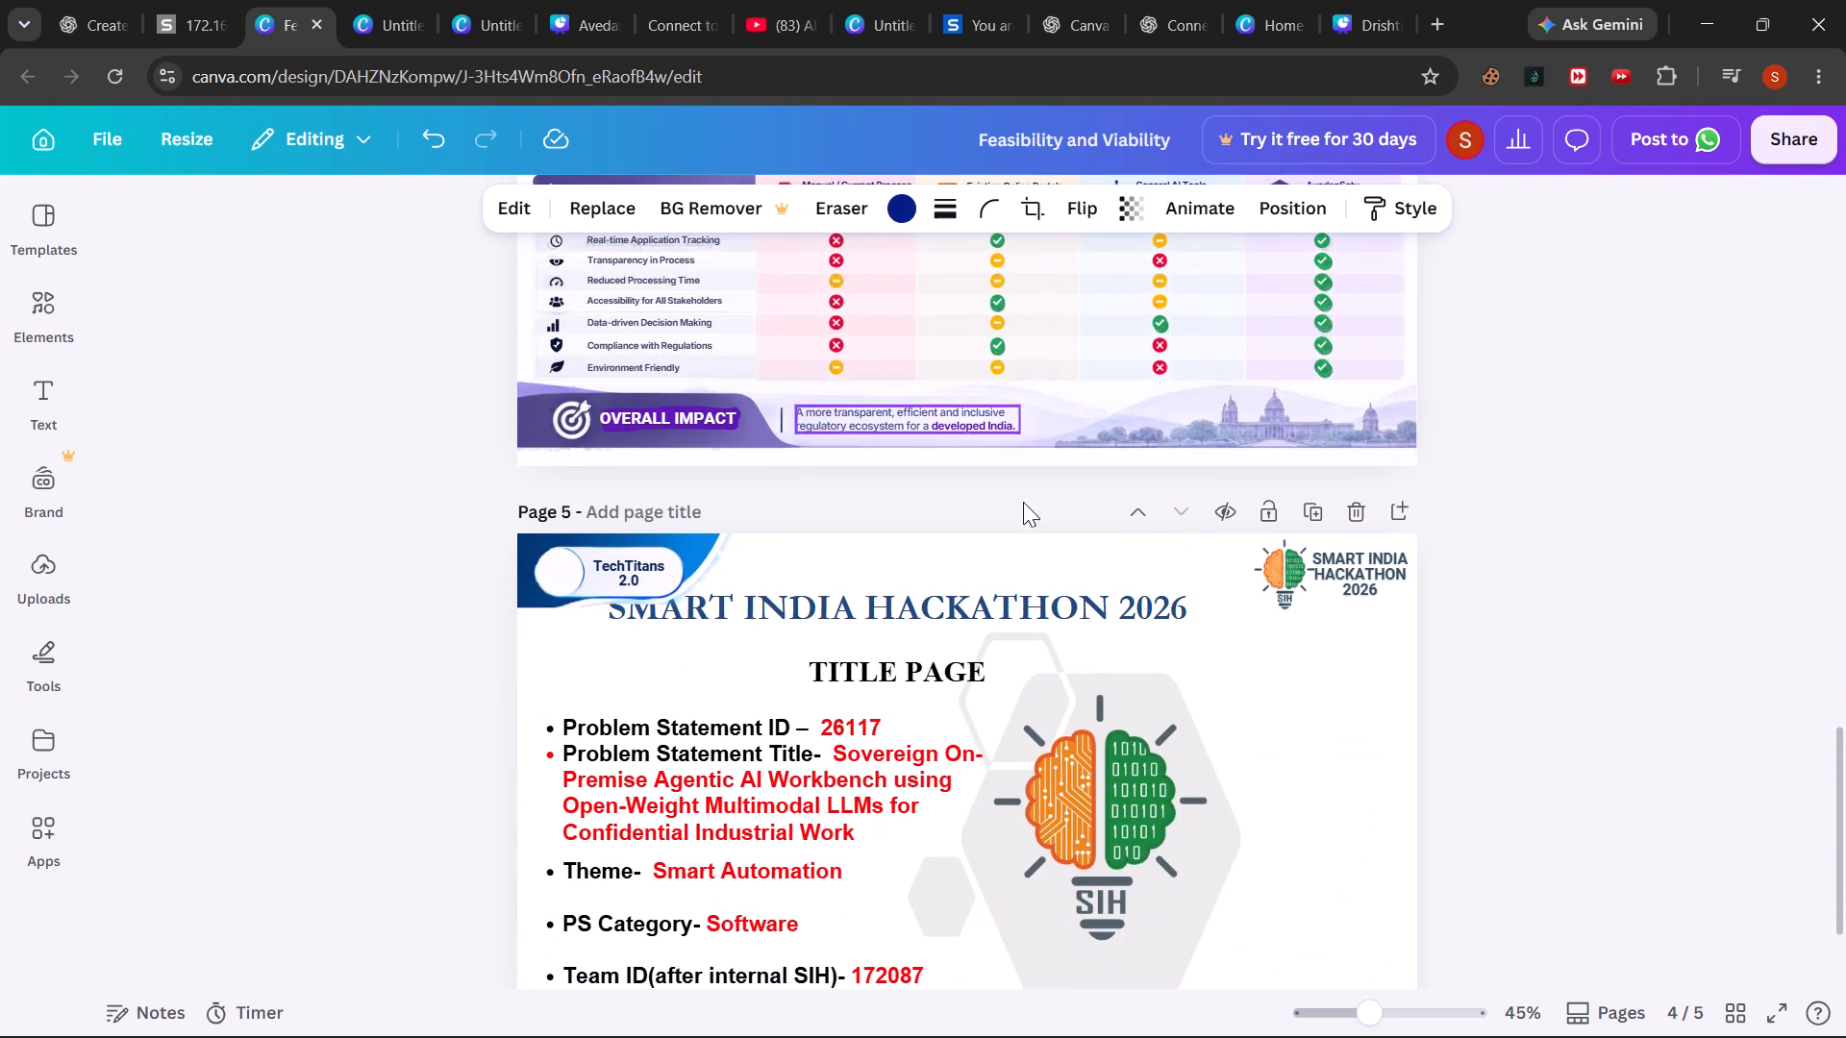
{"action": "left_click", "coordinate": [1320, 772]}
{"action": "key", "text": "ctrl+v"}
{"action": "scroll", "coordinate": [1320, 772], "scroll_direction": "down", "scroll_amount": 1}
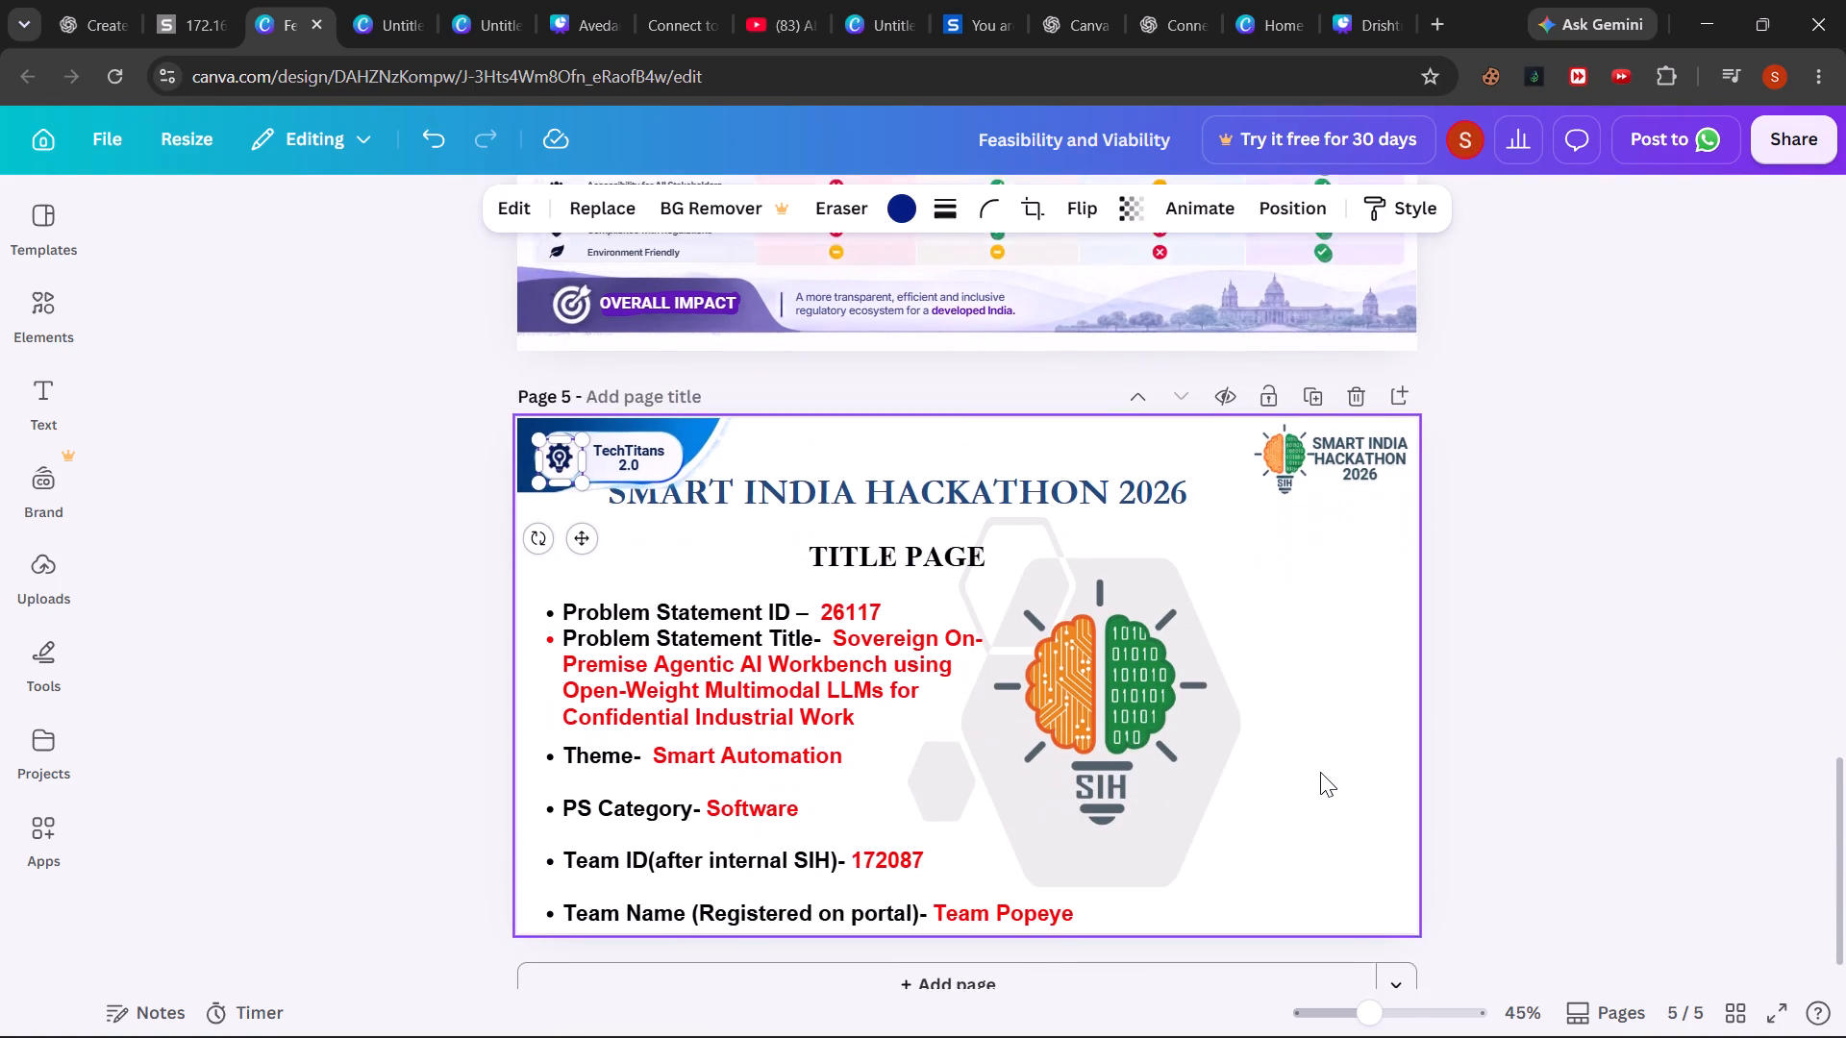
{"action": "left_click", "coordinate": [1604, 671]}
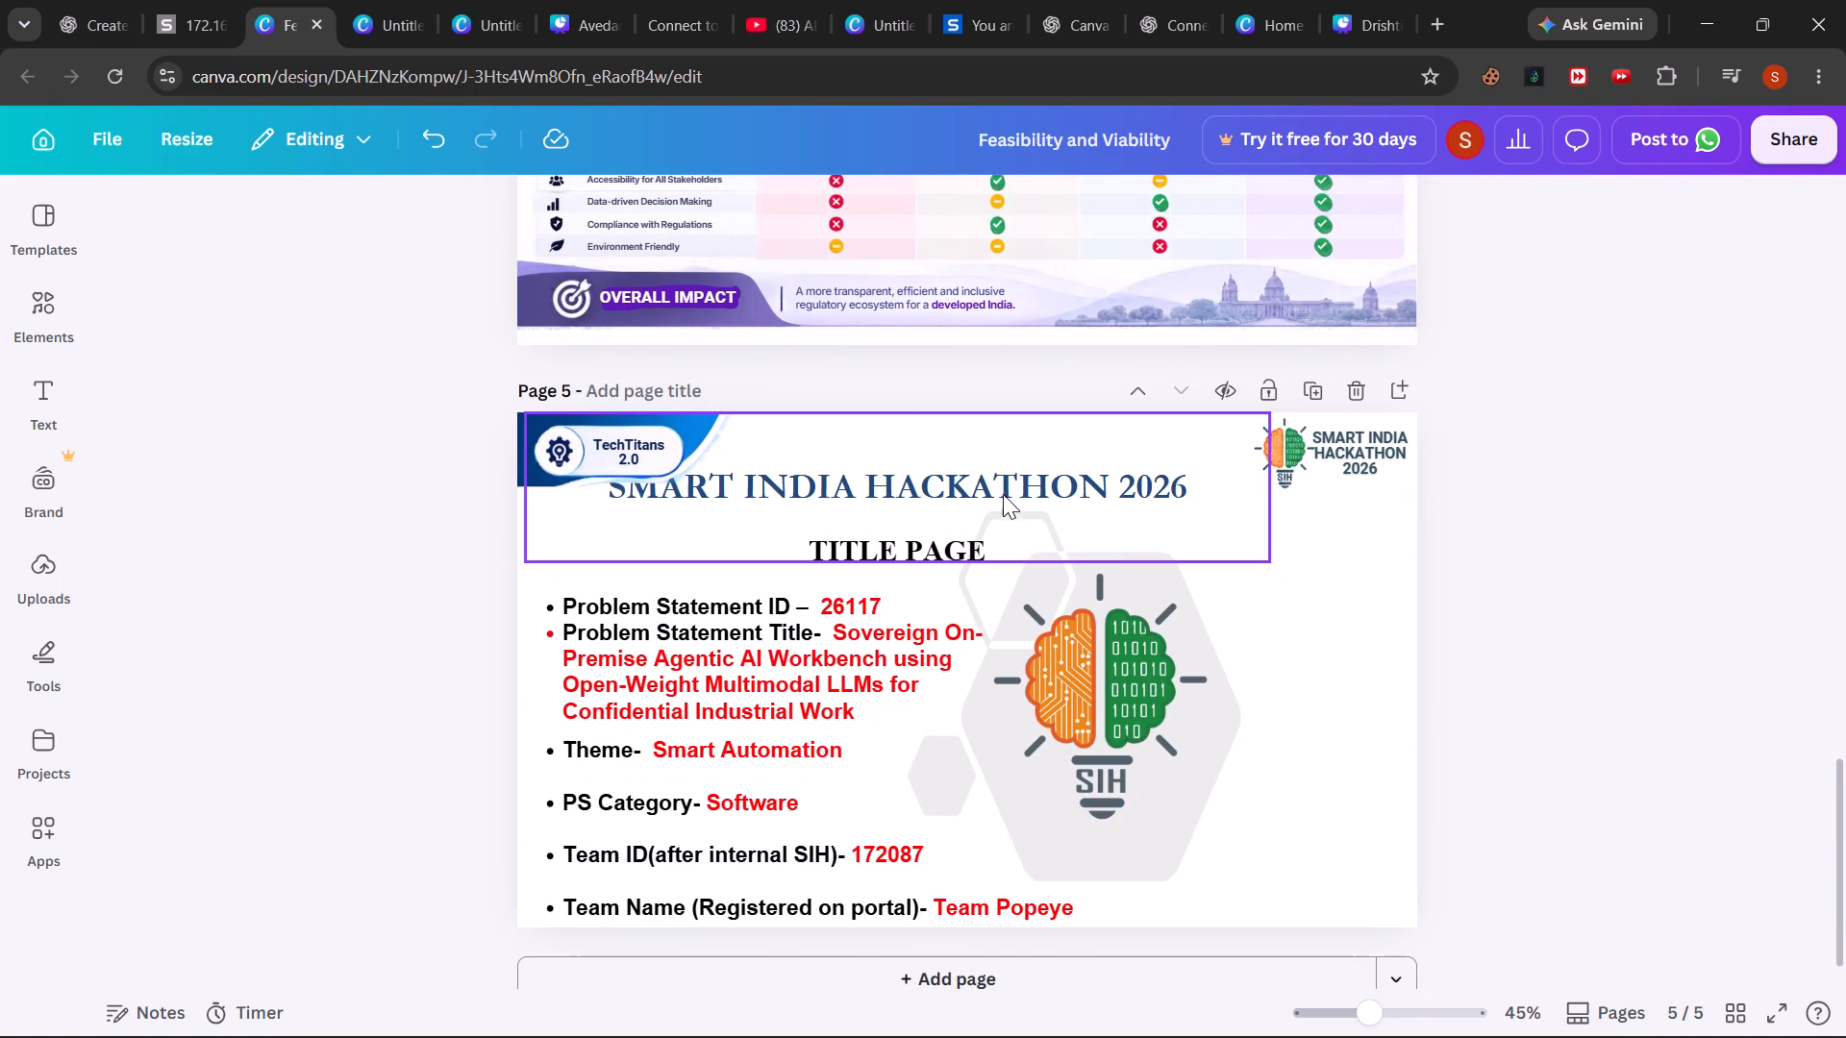
Shift the SMART INDIA HACKATHON 2026 heading clear of the blue banner on page 5 and narrow its box between the badge and the logo.
{"action": "left_click_drag", "start_coordinate": [1000, 492], "coordinate": [1080, 473]}
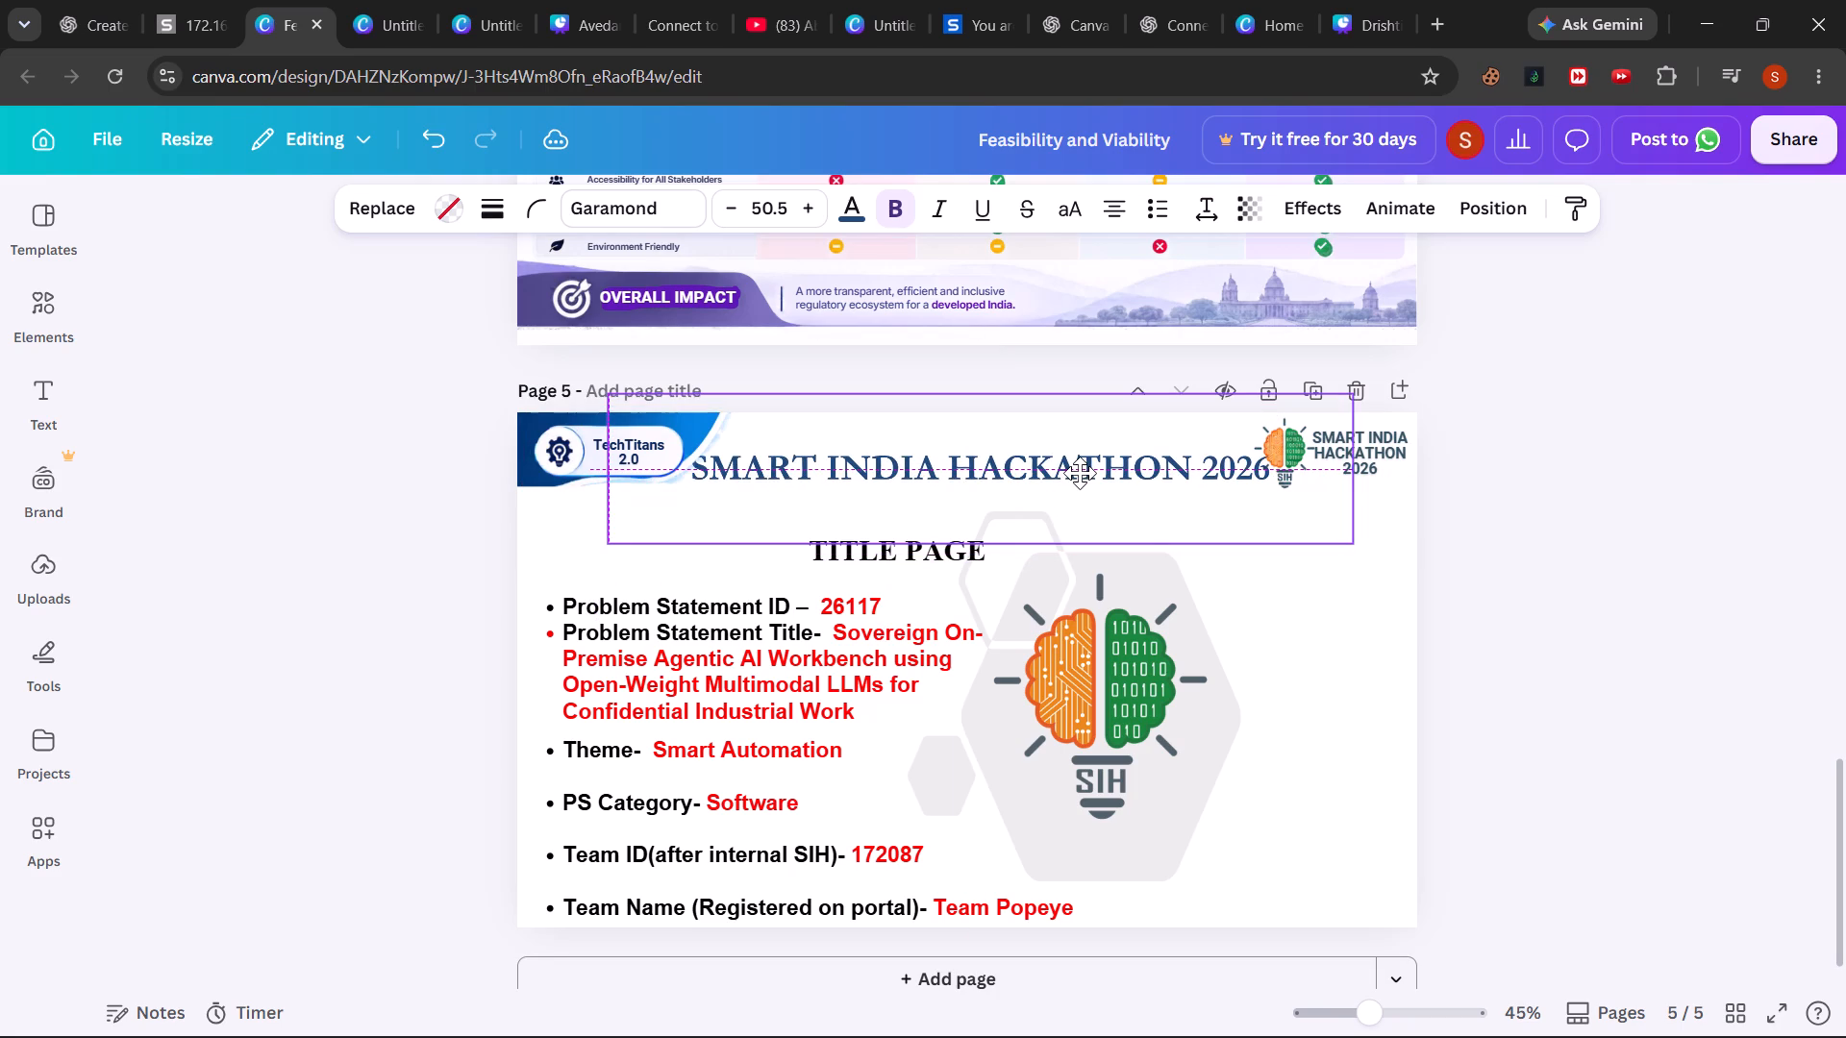
{"action": "left_click_drag", "start_coordinate": [1080, 473], "coordinate": [1080, 475]}
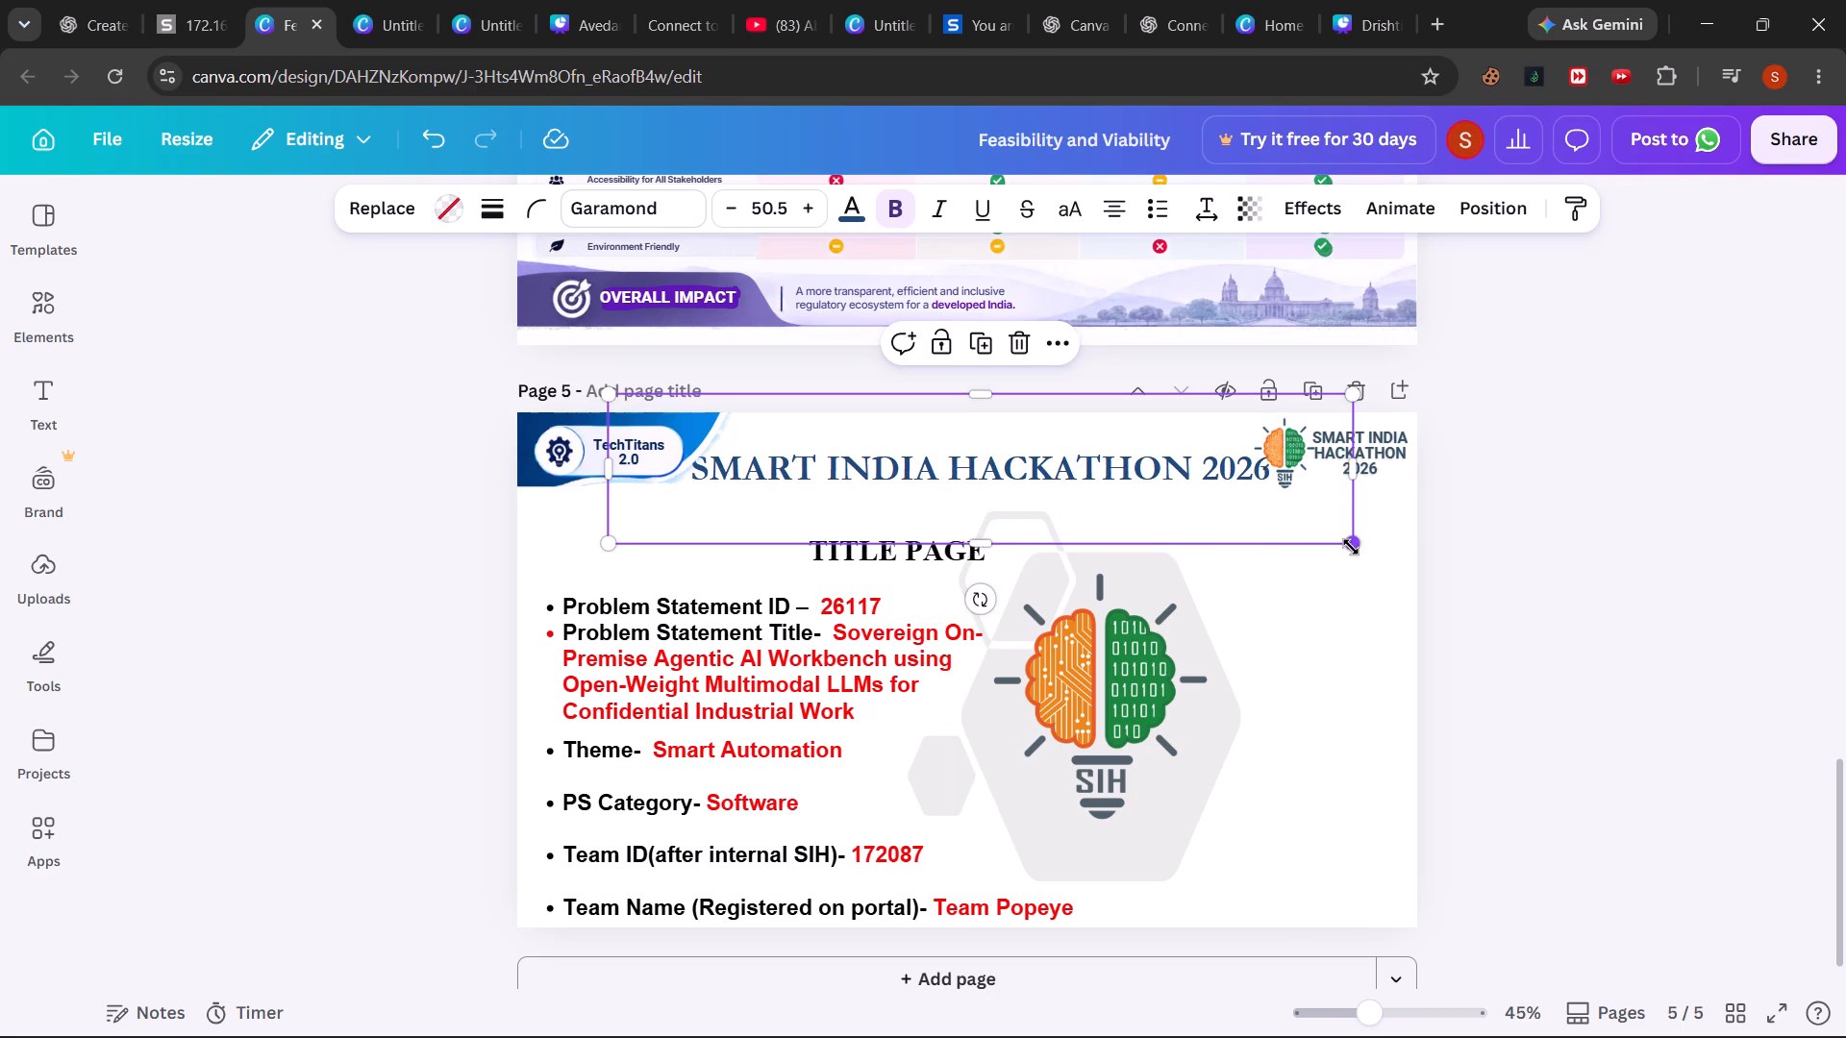
{"action": "left_click_drag", "start_coordinate": [1353, 547], "coordinate": [1255, 533]}
{"action": "left_click_drag", "start_coordinate": [989, 460], "coordinate": [1075, 487]}
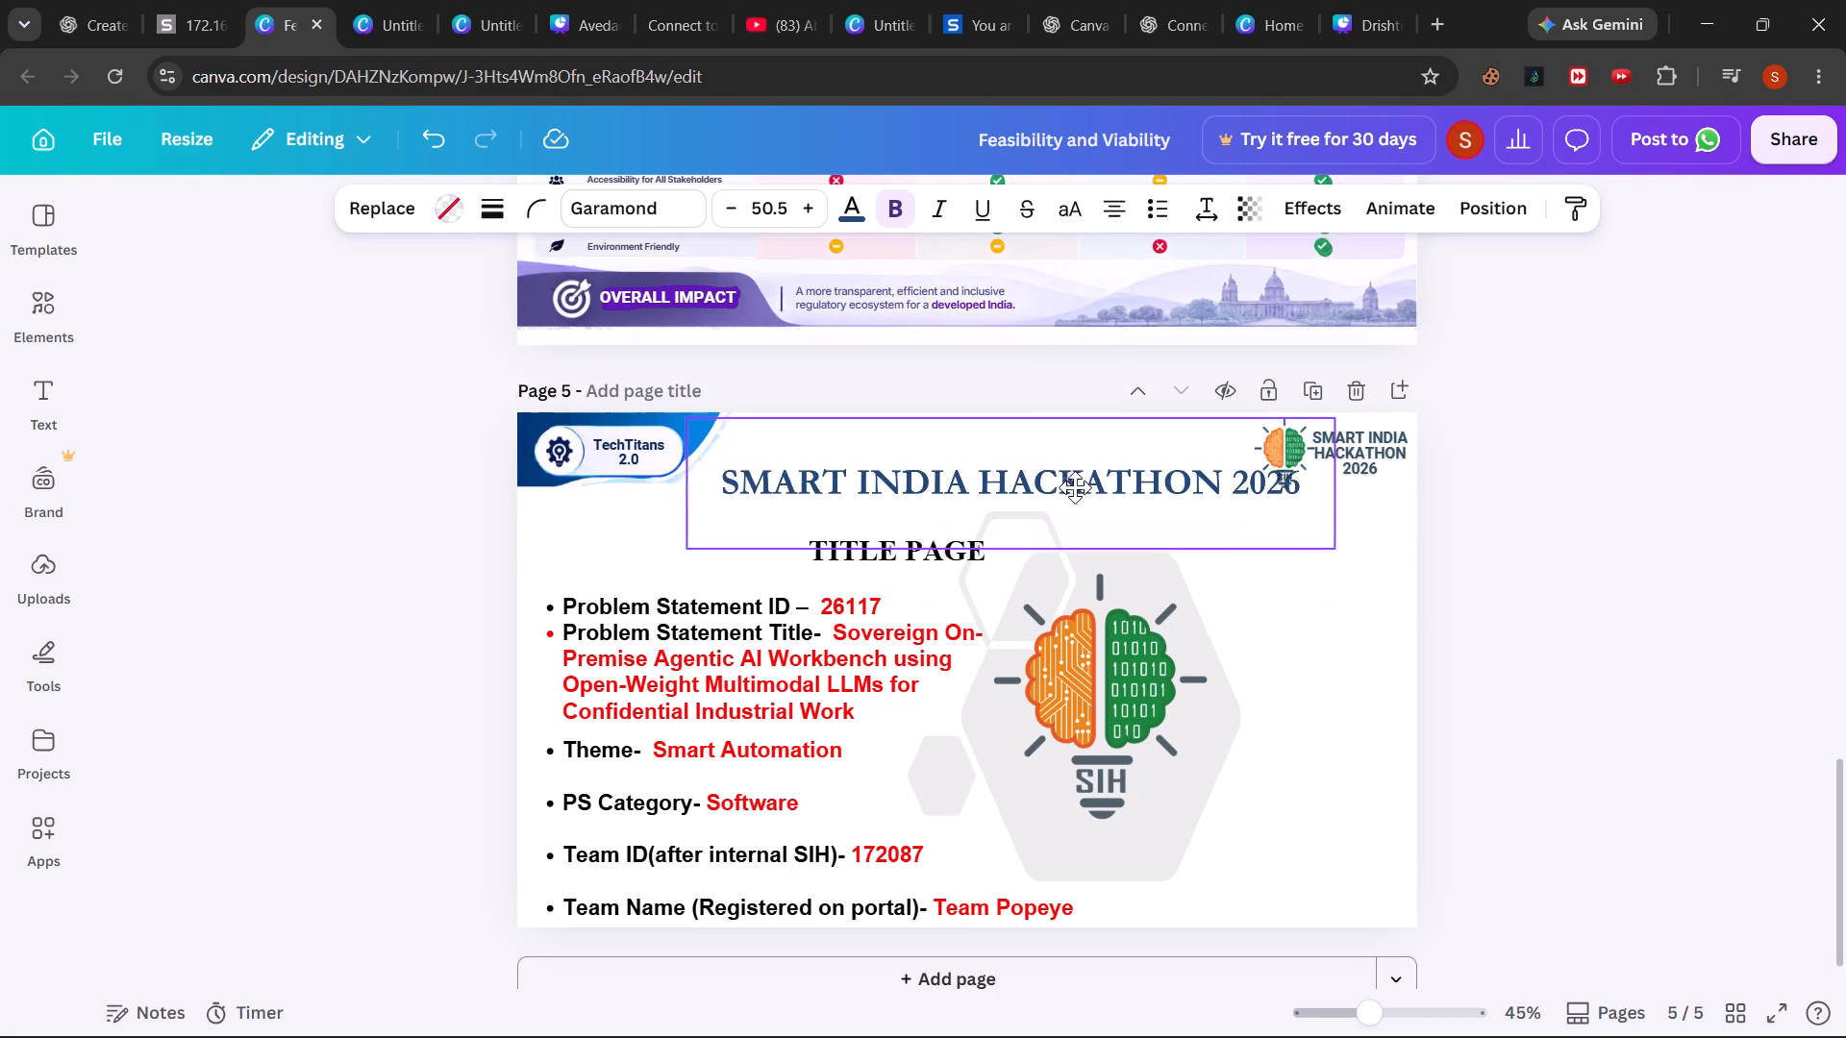
{"action": "left_click_drag", "start_coordinate": [1075, 487], "coordinate": [1080, 491]}
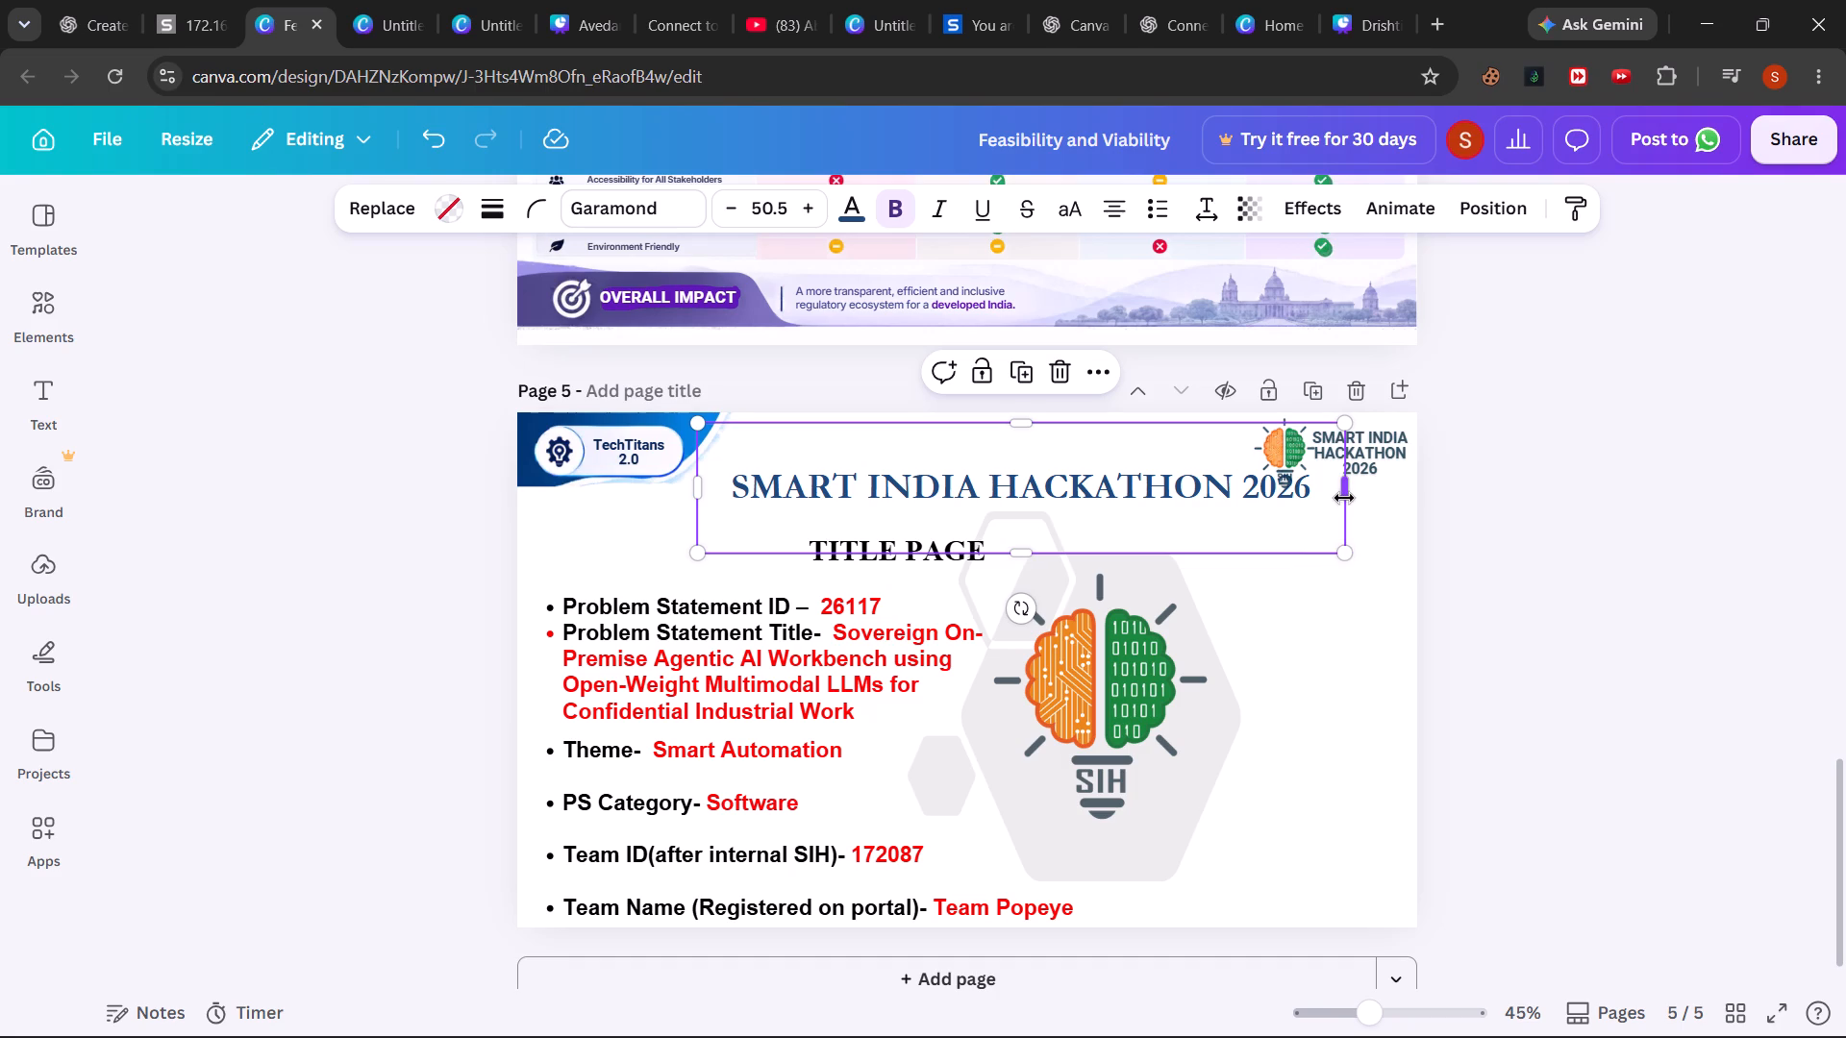
{"action": "left_click_drag", "start_coordinate": [1344, 498], "coordinate": [1268, 503]}
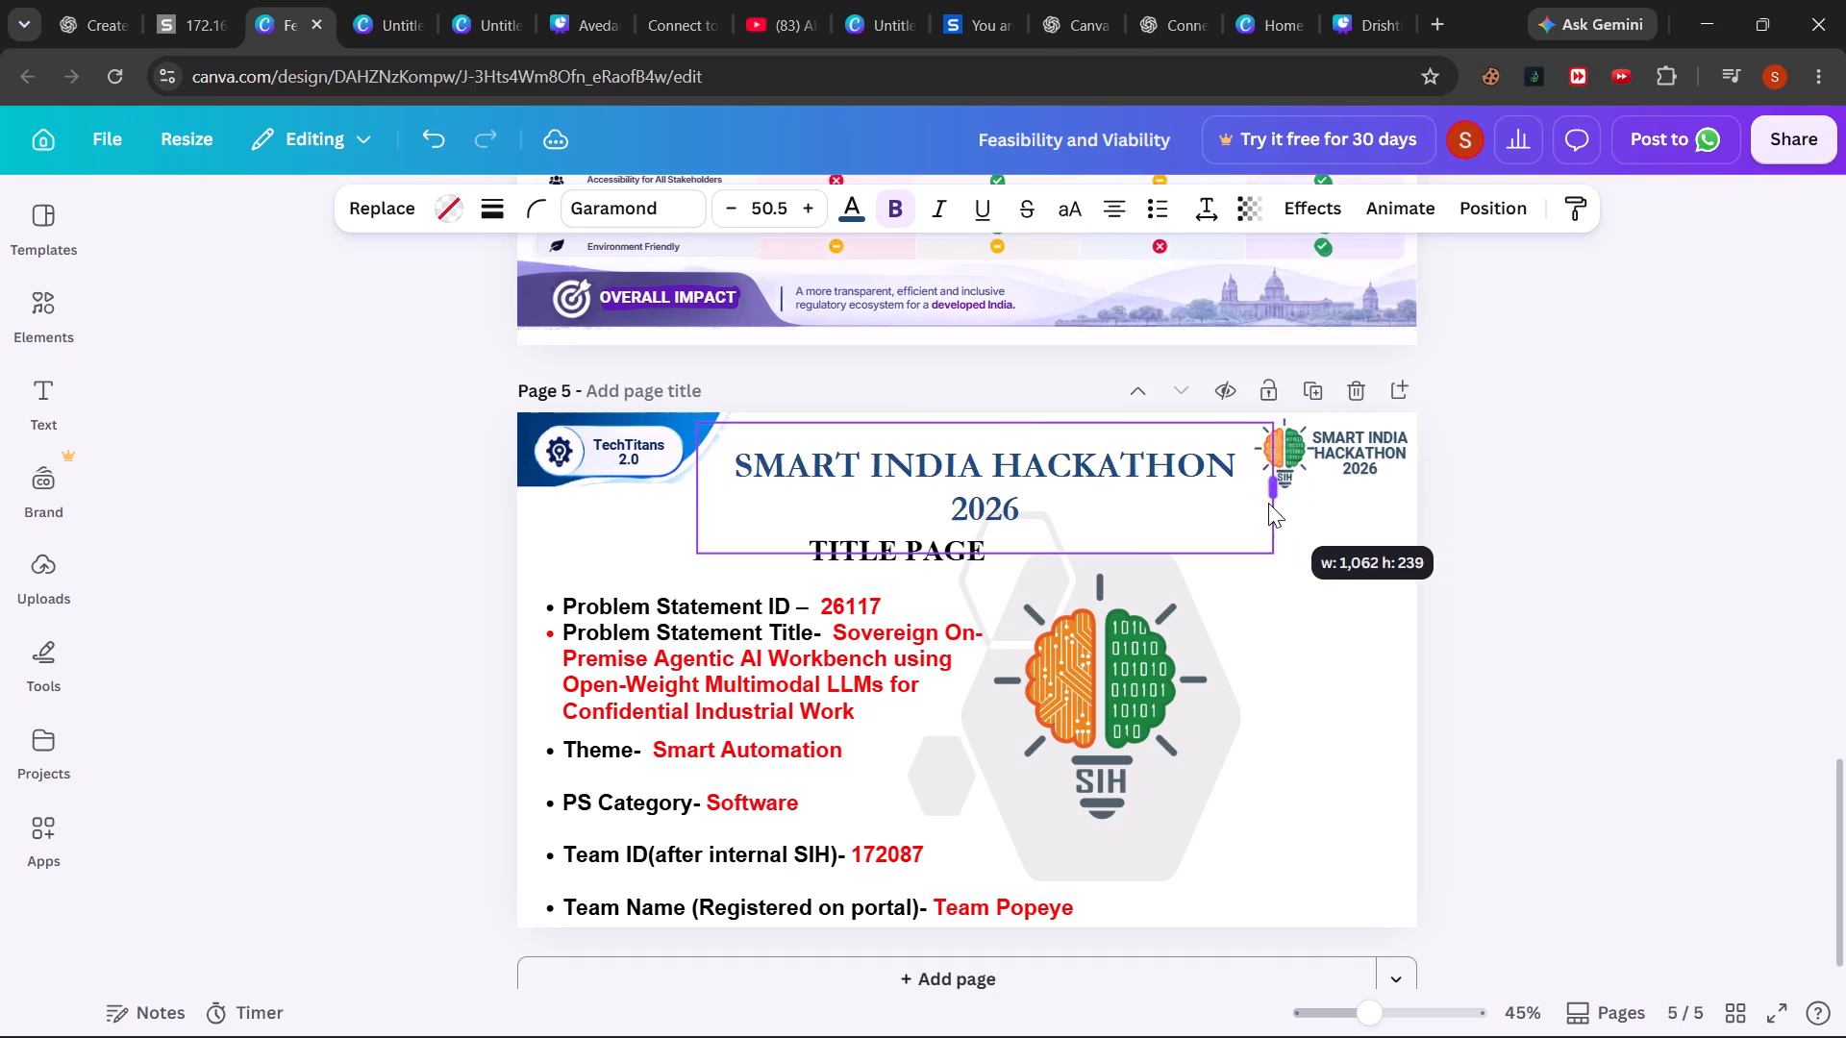
{"action": "left_click_drag", "start_coordinate": [1268, 503], "coordinate": [1204, 506]}
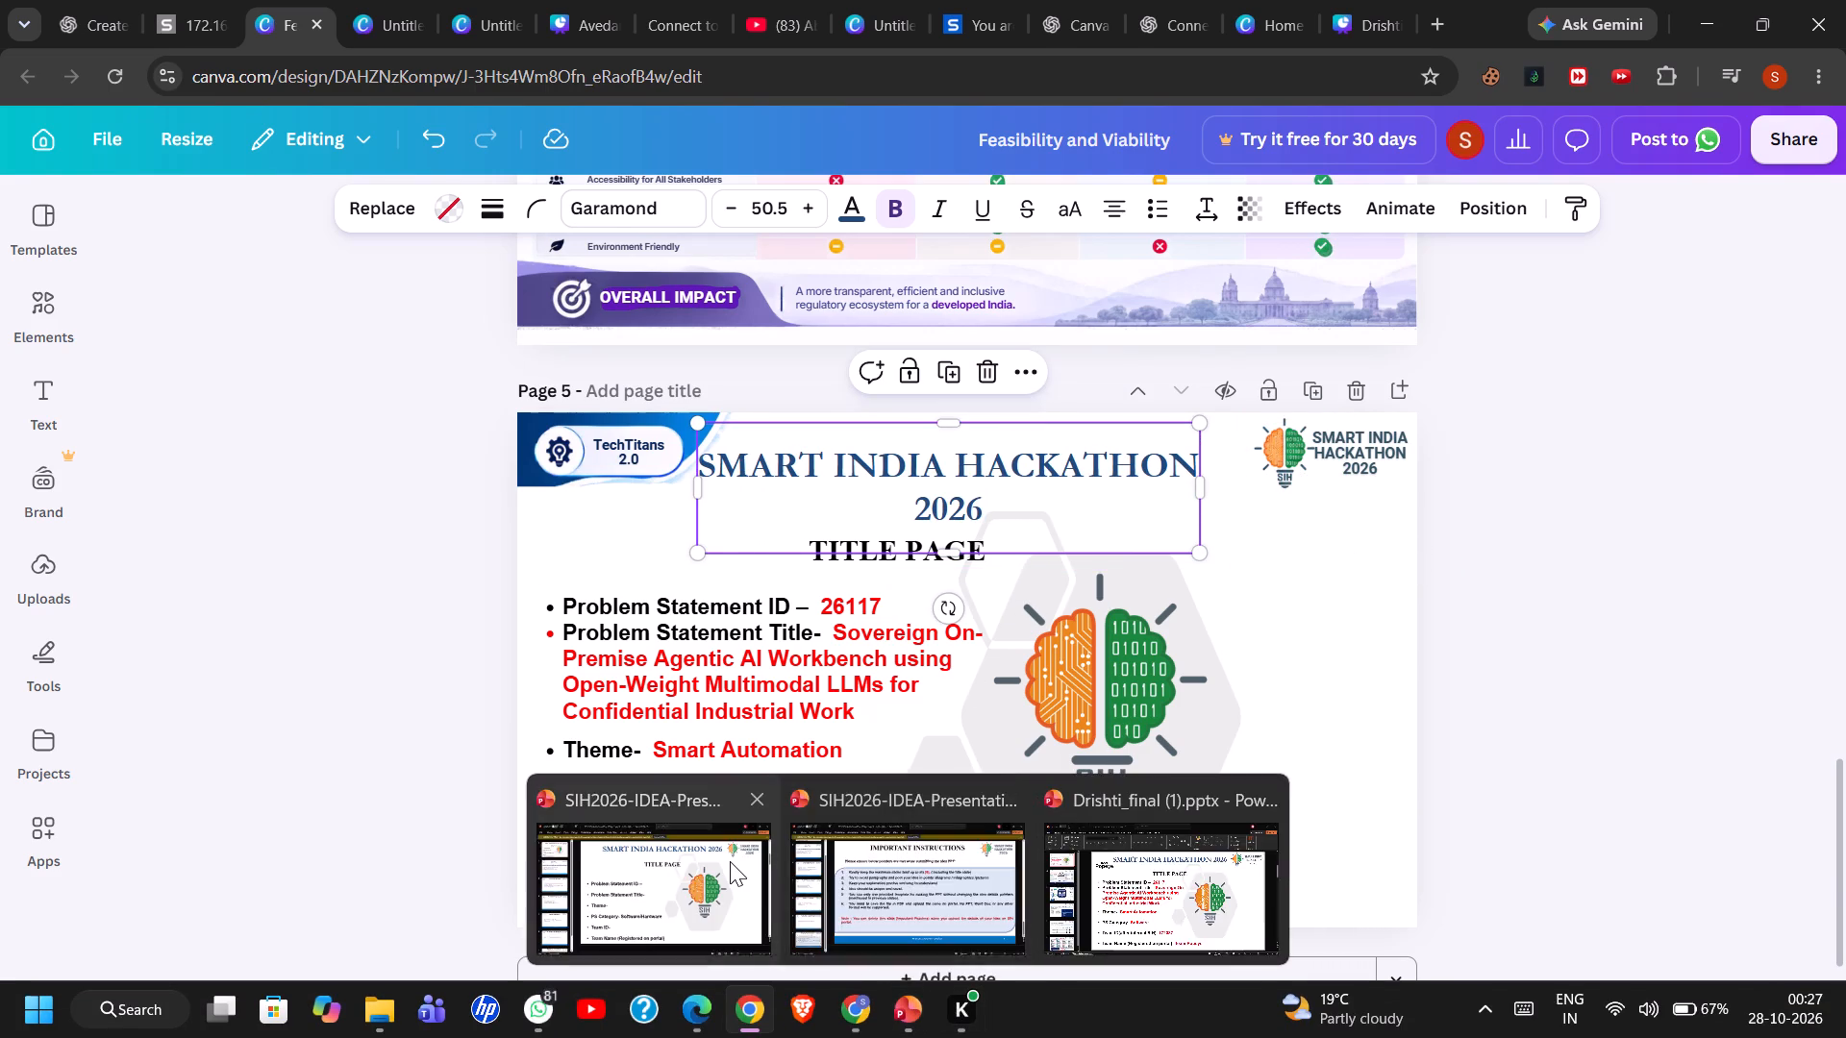
Check the heading on the SIH2026-IDEA-Presentation-Format title slide in PowerPoint, and resize Canva's page 5 heading box to one line, about 1,080 wide, with reduced height.
{"action": "left_click", "coordinate": [730, 861]}
{"action": "left_click", "coordinate": [1682, 44]}
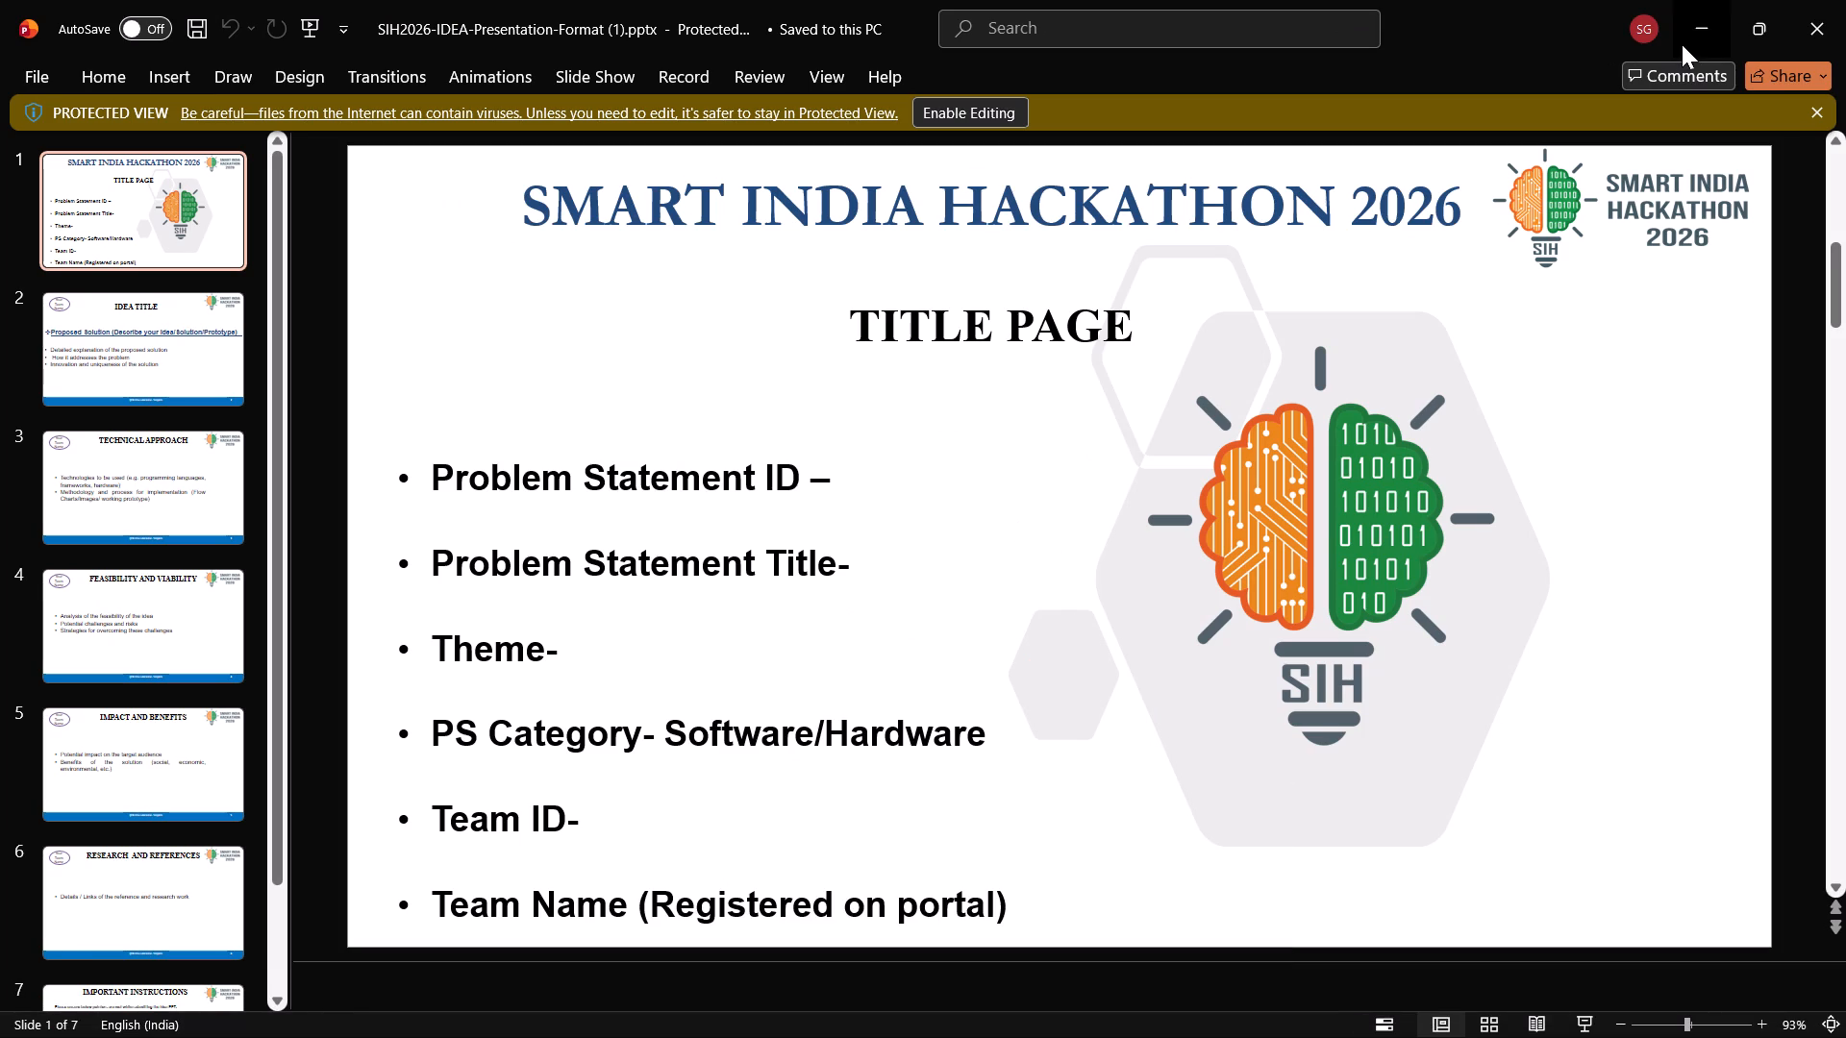
{"action": "left_click_drag", "start_coordinate": [1202, 490], "coordinate": [1238, 472]}
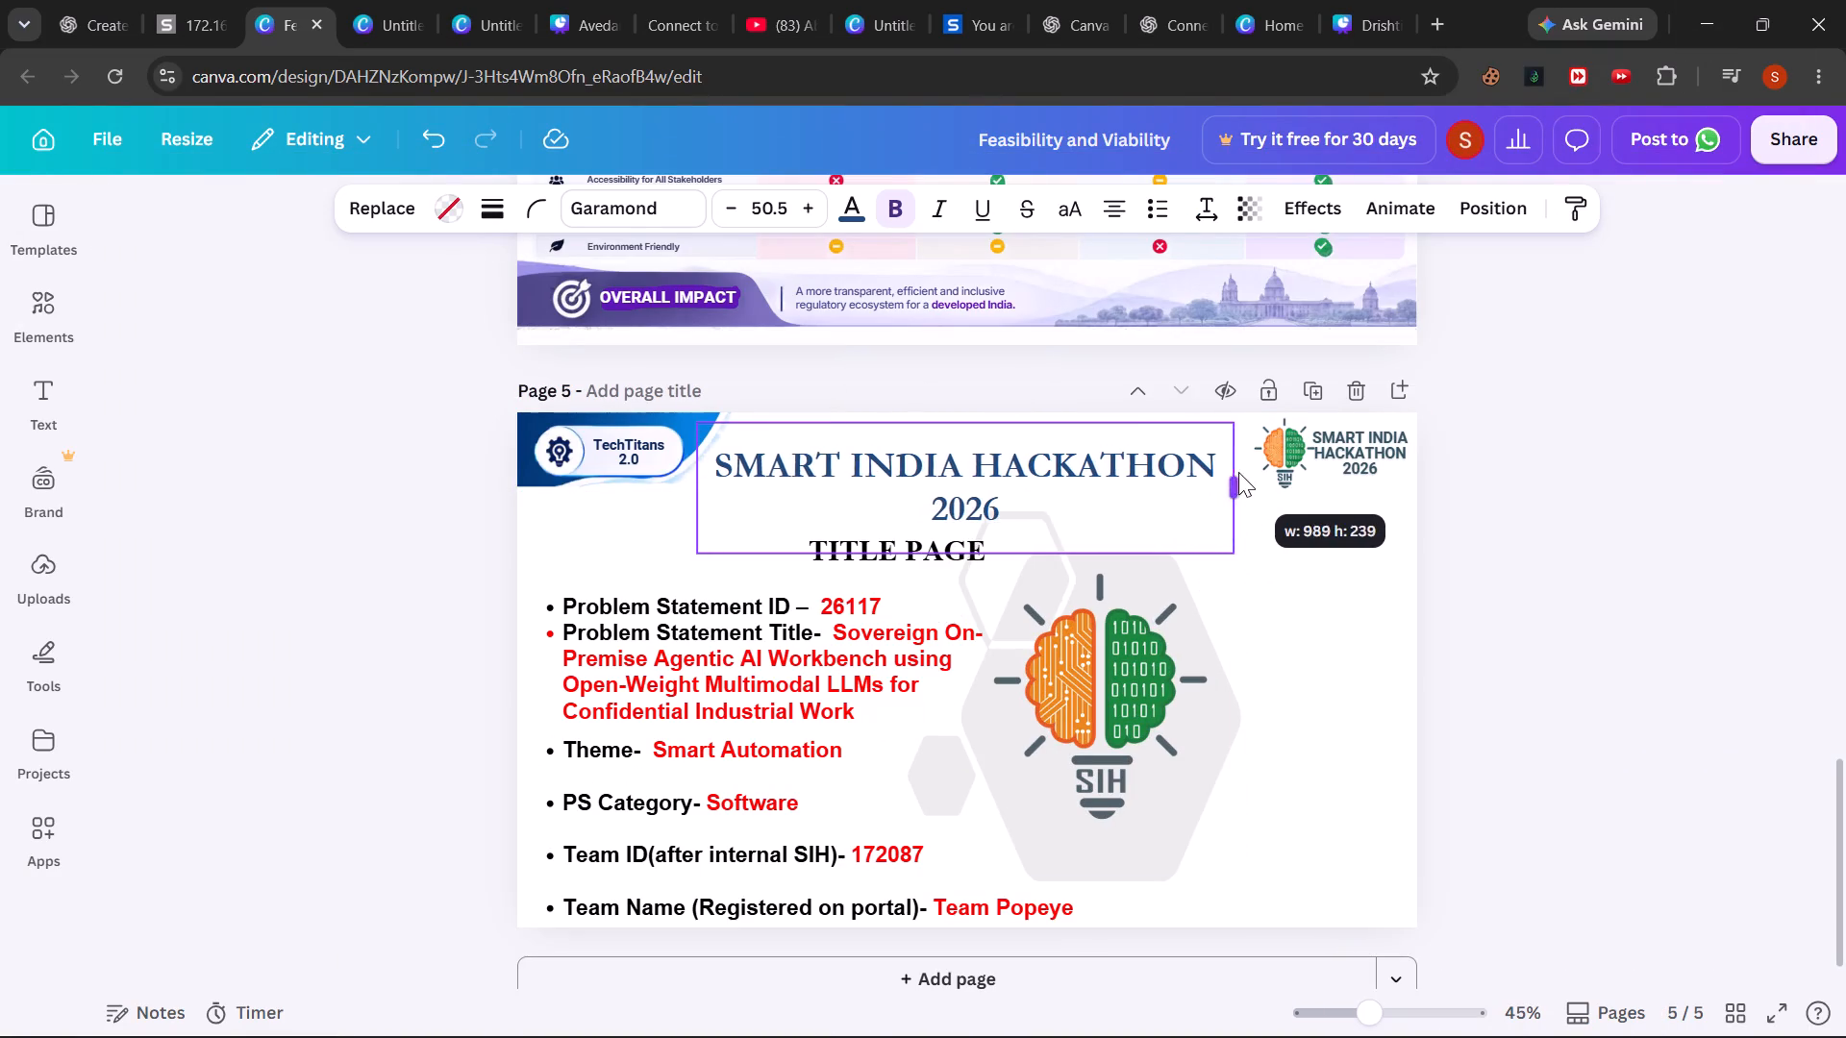
{"action": "left_click_drag", "start_coordinate": [1238, 472], "coordinate": [1294, 454]}
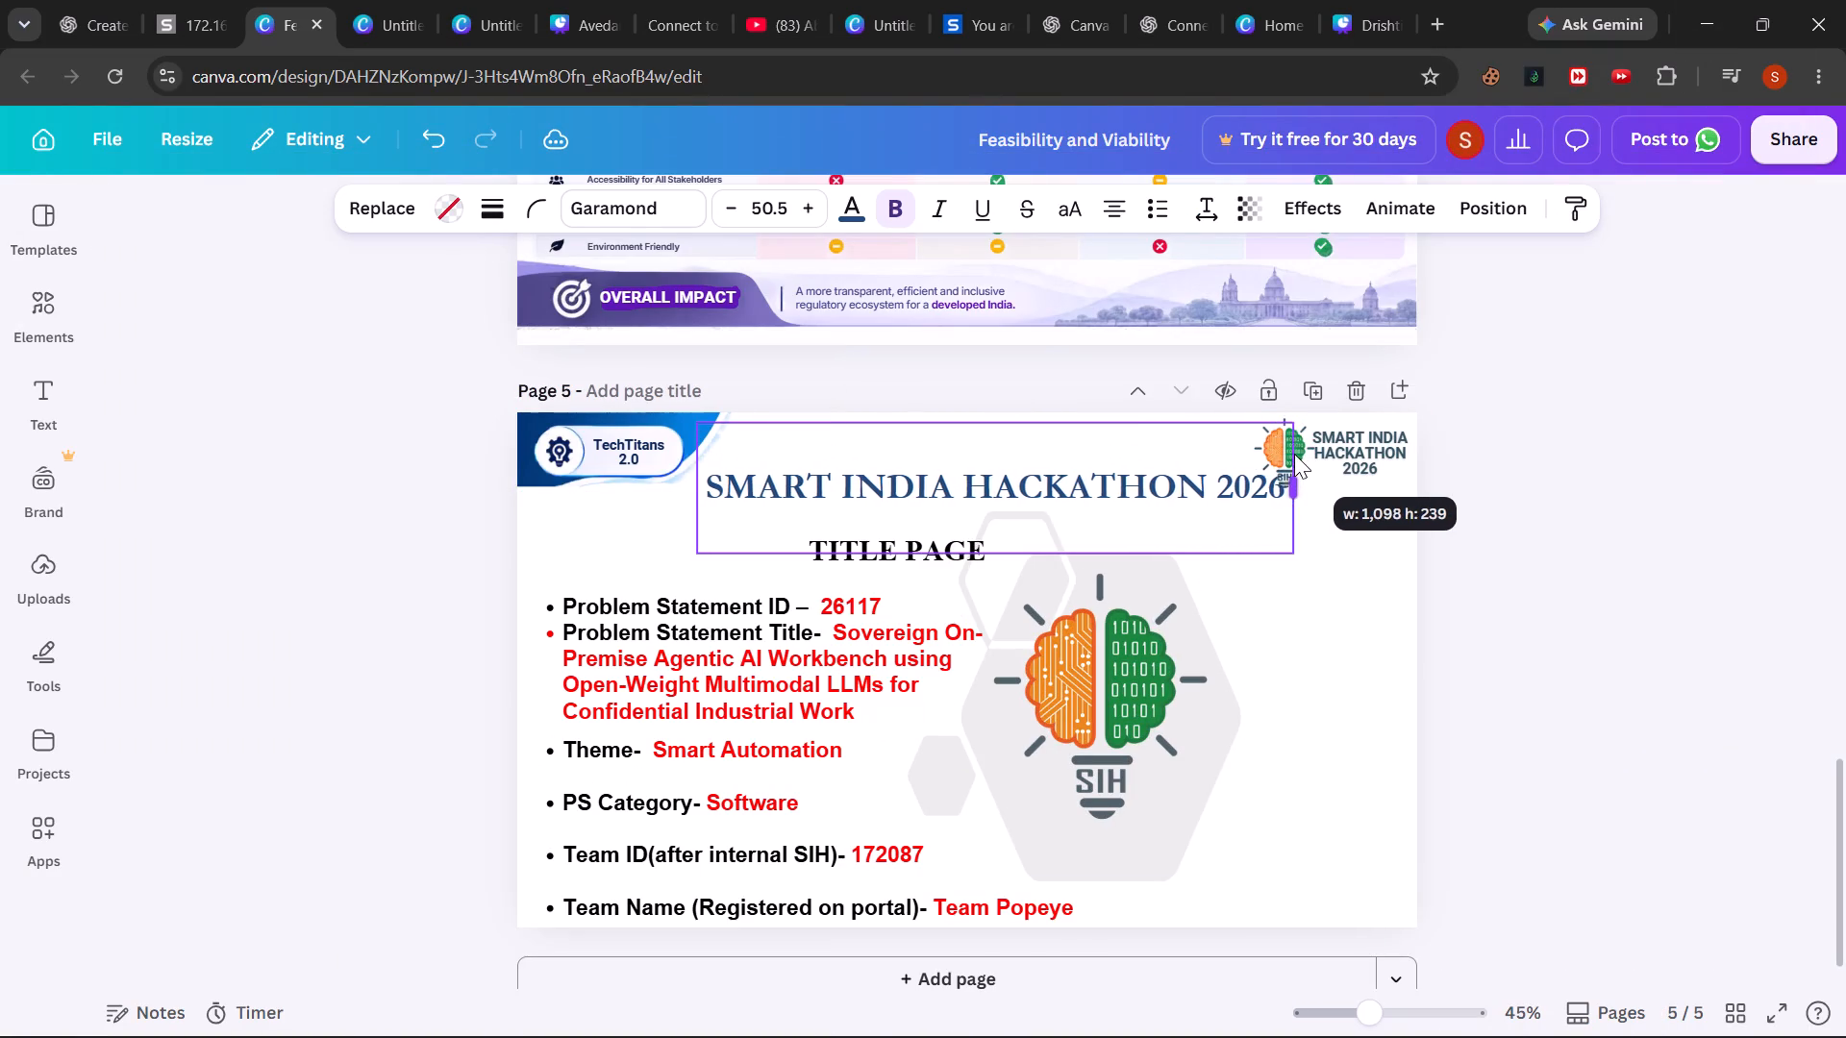
{"action": "left_click_drag", "start_coordinate": [1294, 454], "coordinate": [1293, 454]}
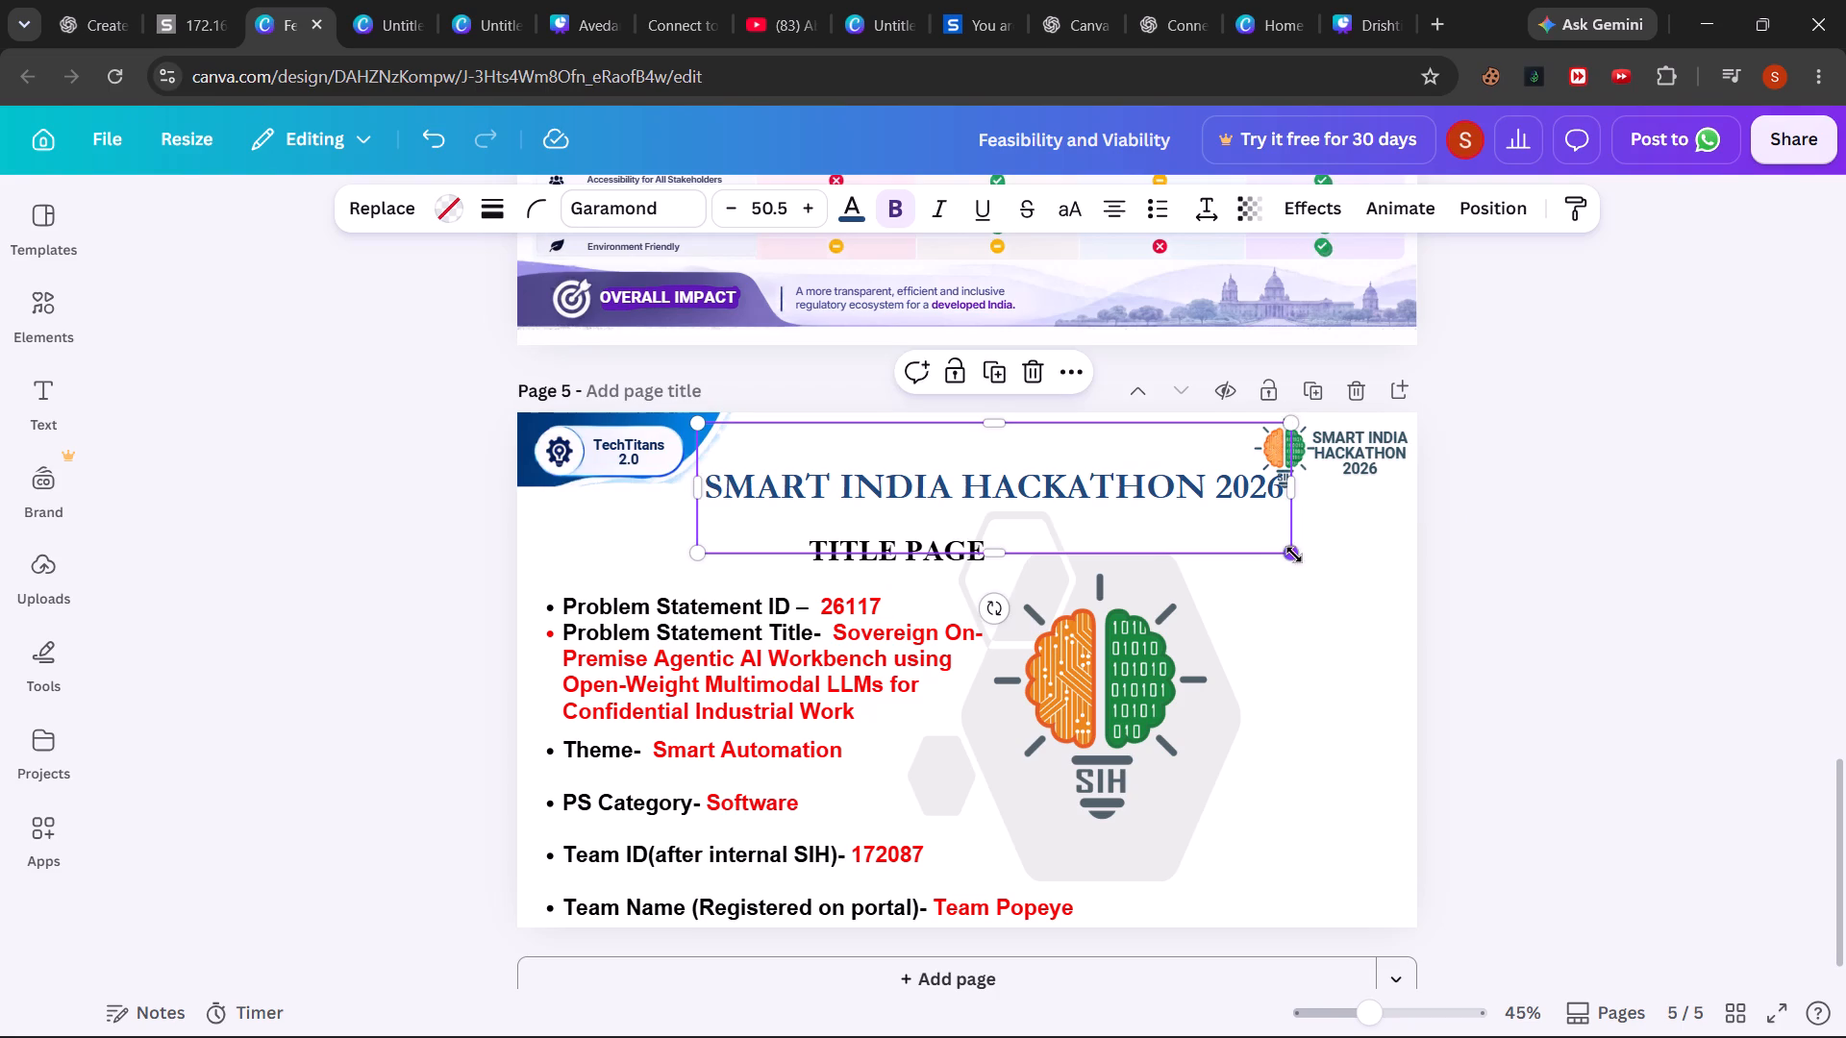
{"action": "left_click_drag", "start_coordinate": [1294, 555], "coordinate": [1288, 519]}
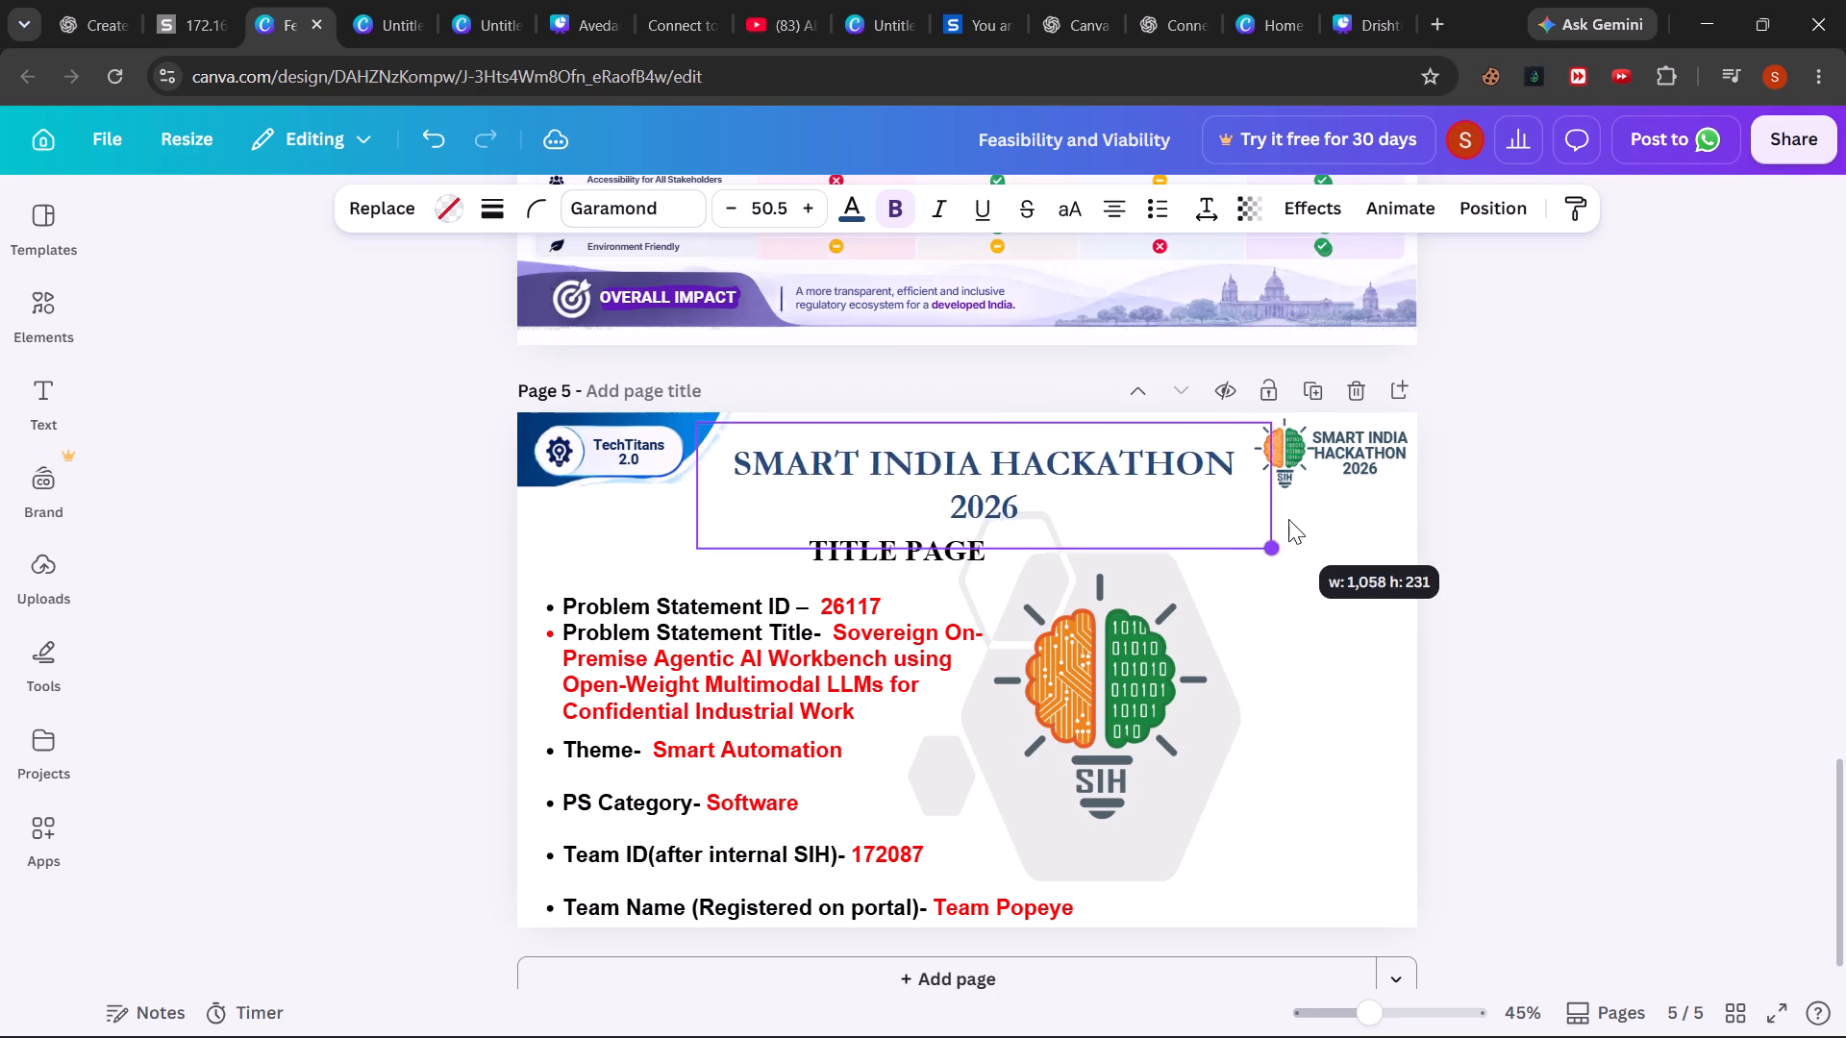
{"action": "left_click_drag", "start_coordinate": [1288, 519], "coordinate": [1294, 519]}
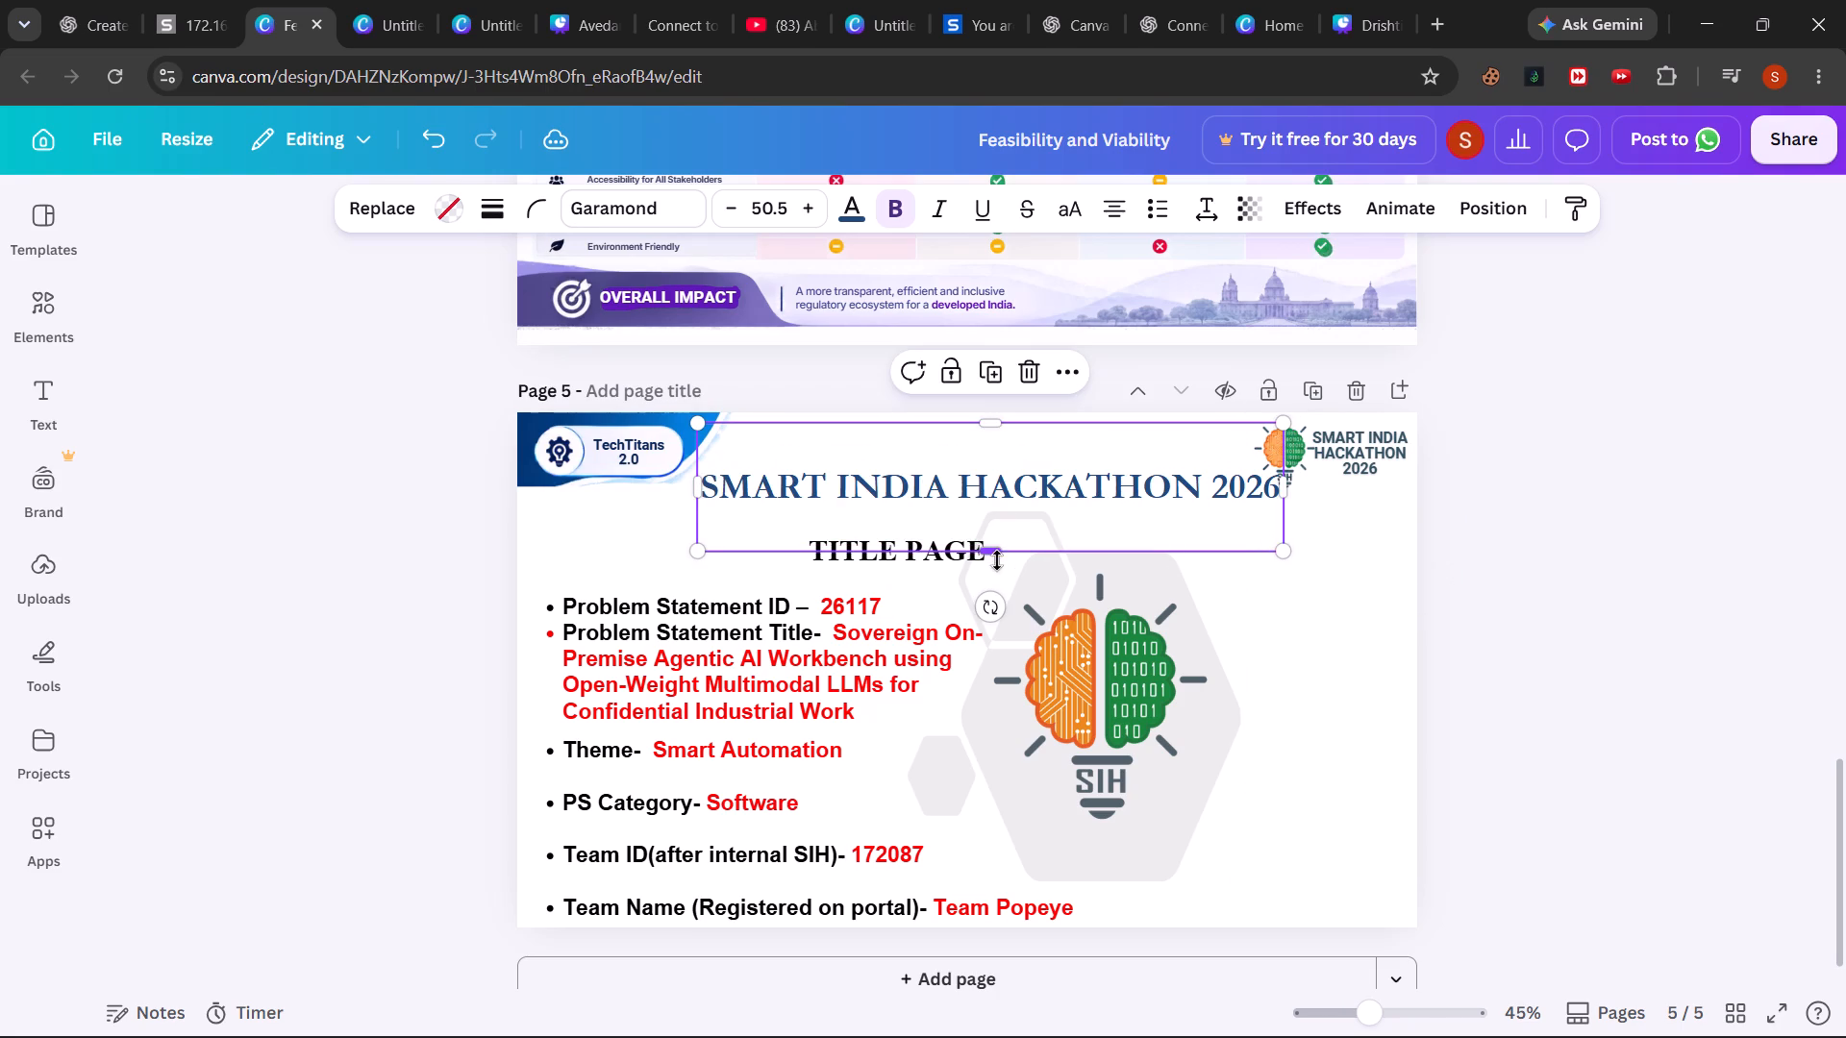
{"action": "left_click_drag", "start_coordinate": [984, 555], "coordinate": [984, 513]}
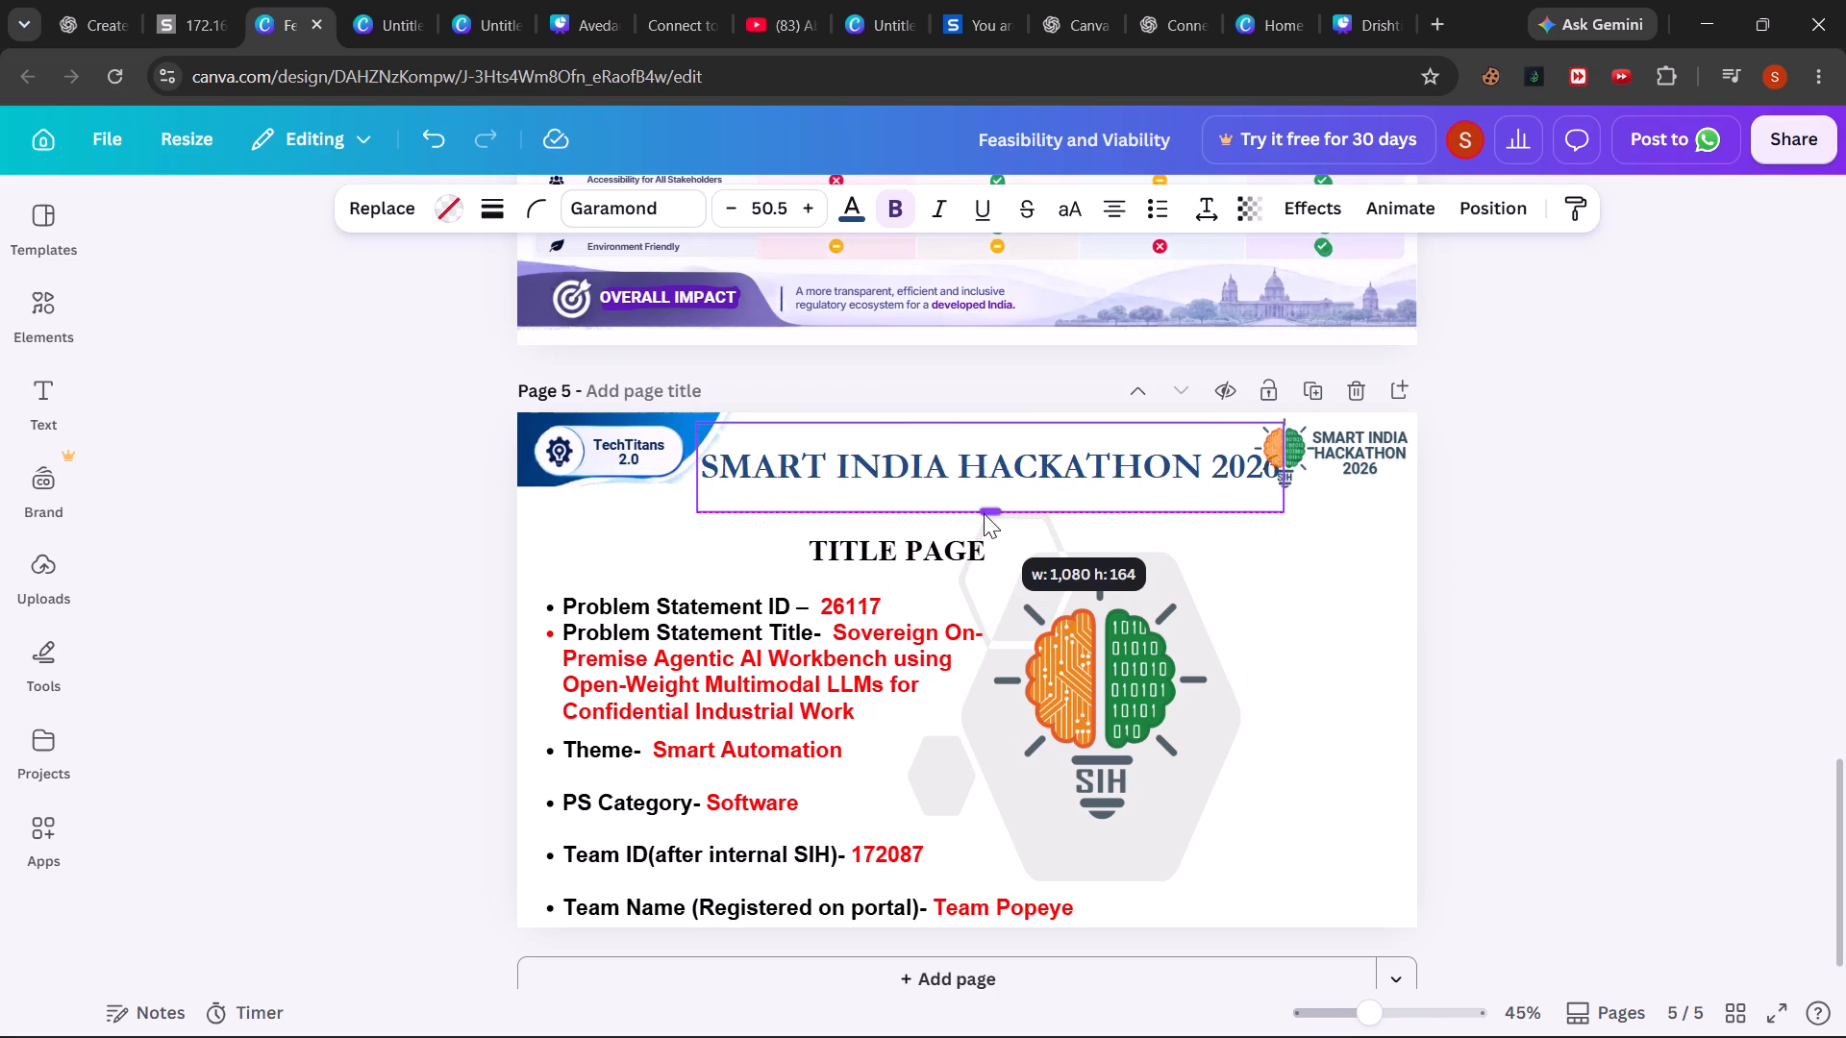
{"action": "left_click_drag", "start_coordinate": [984, 513], "coordinate": [984, 506]}
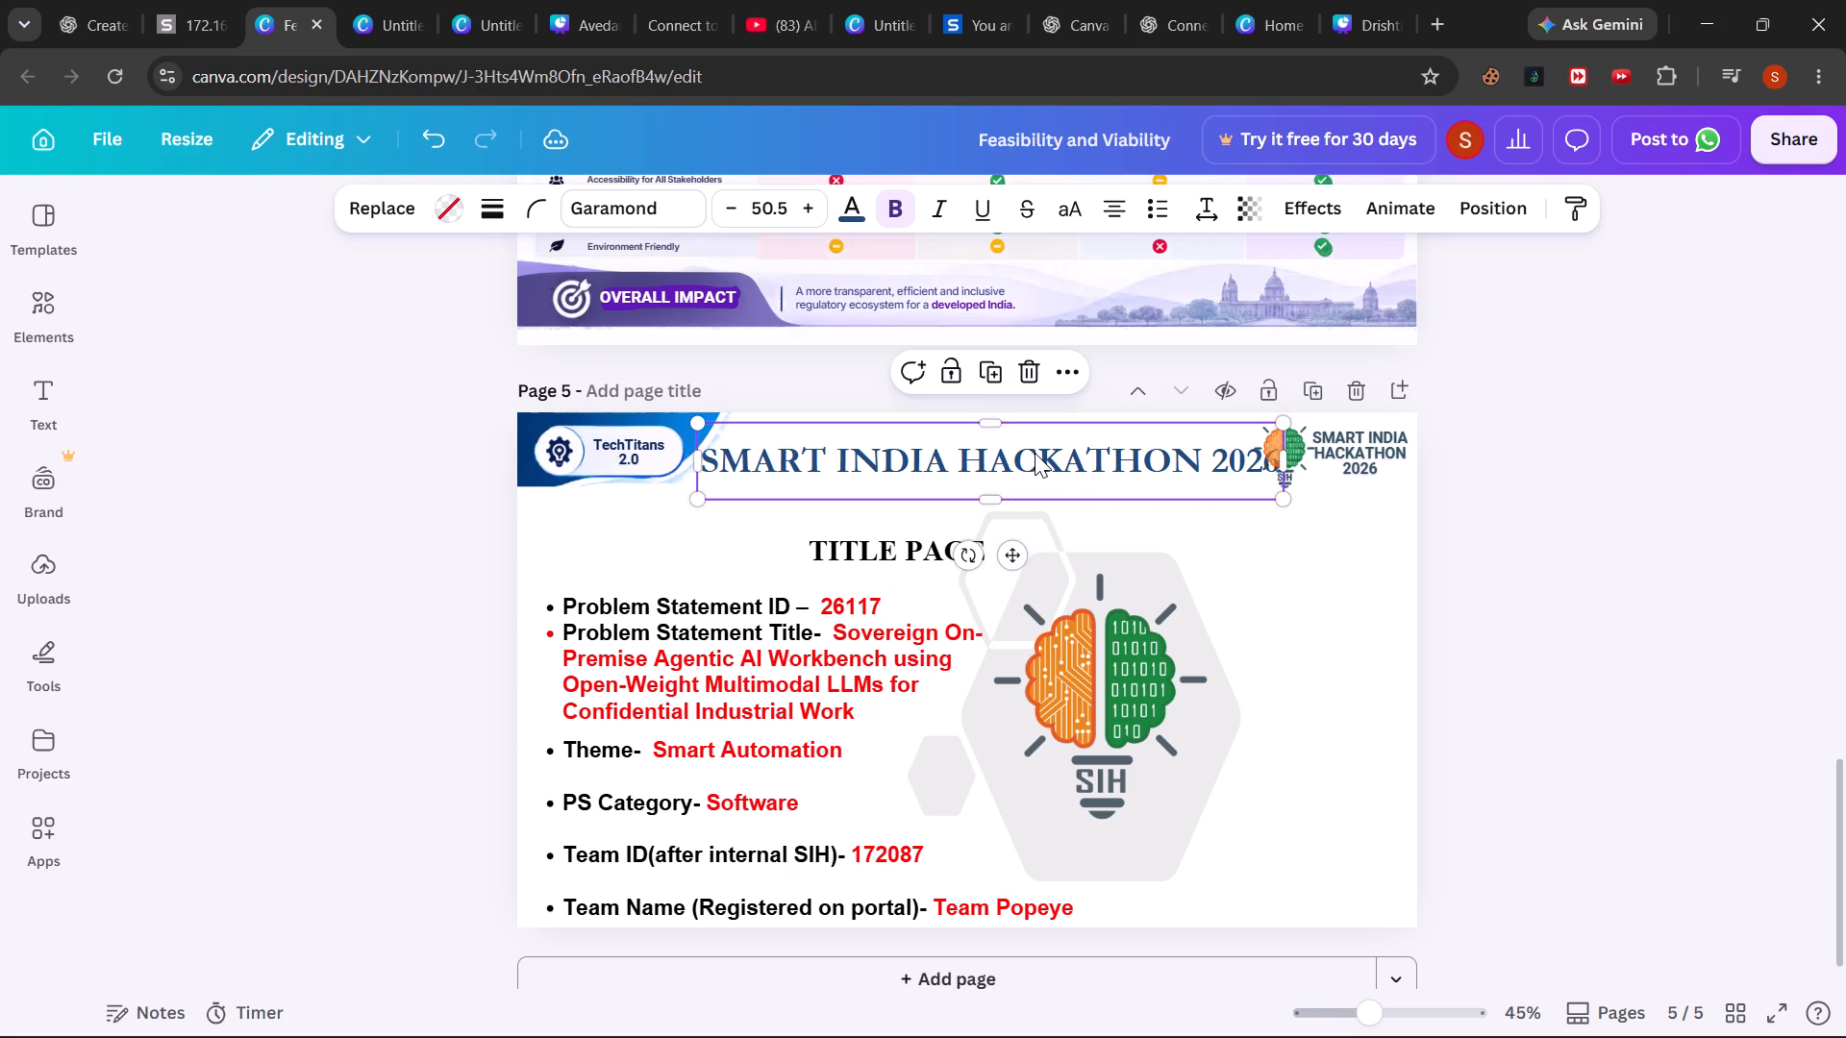
Move the SMART INDIA HACKATHON 2026 heading below the header badge and logo, just above TITLE PAGE.
{"action": "left_click_drag", "start_coordinate": [1035, 453], "coordinate": [1001, 496]}
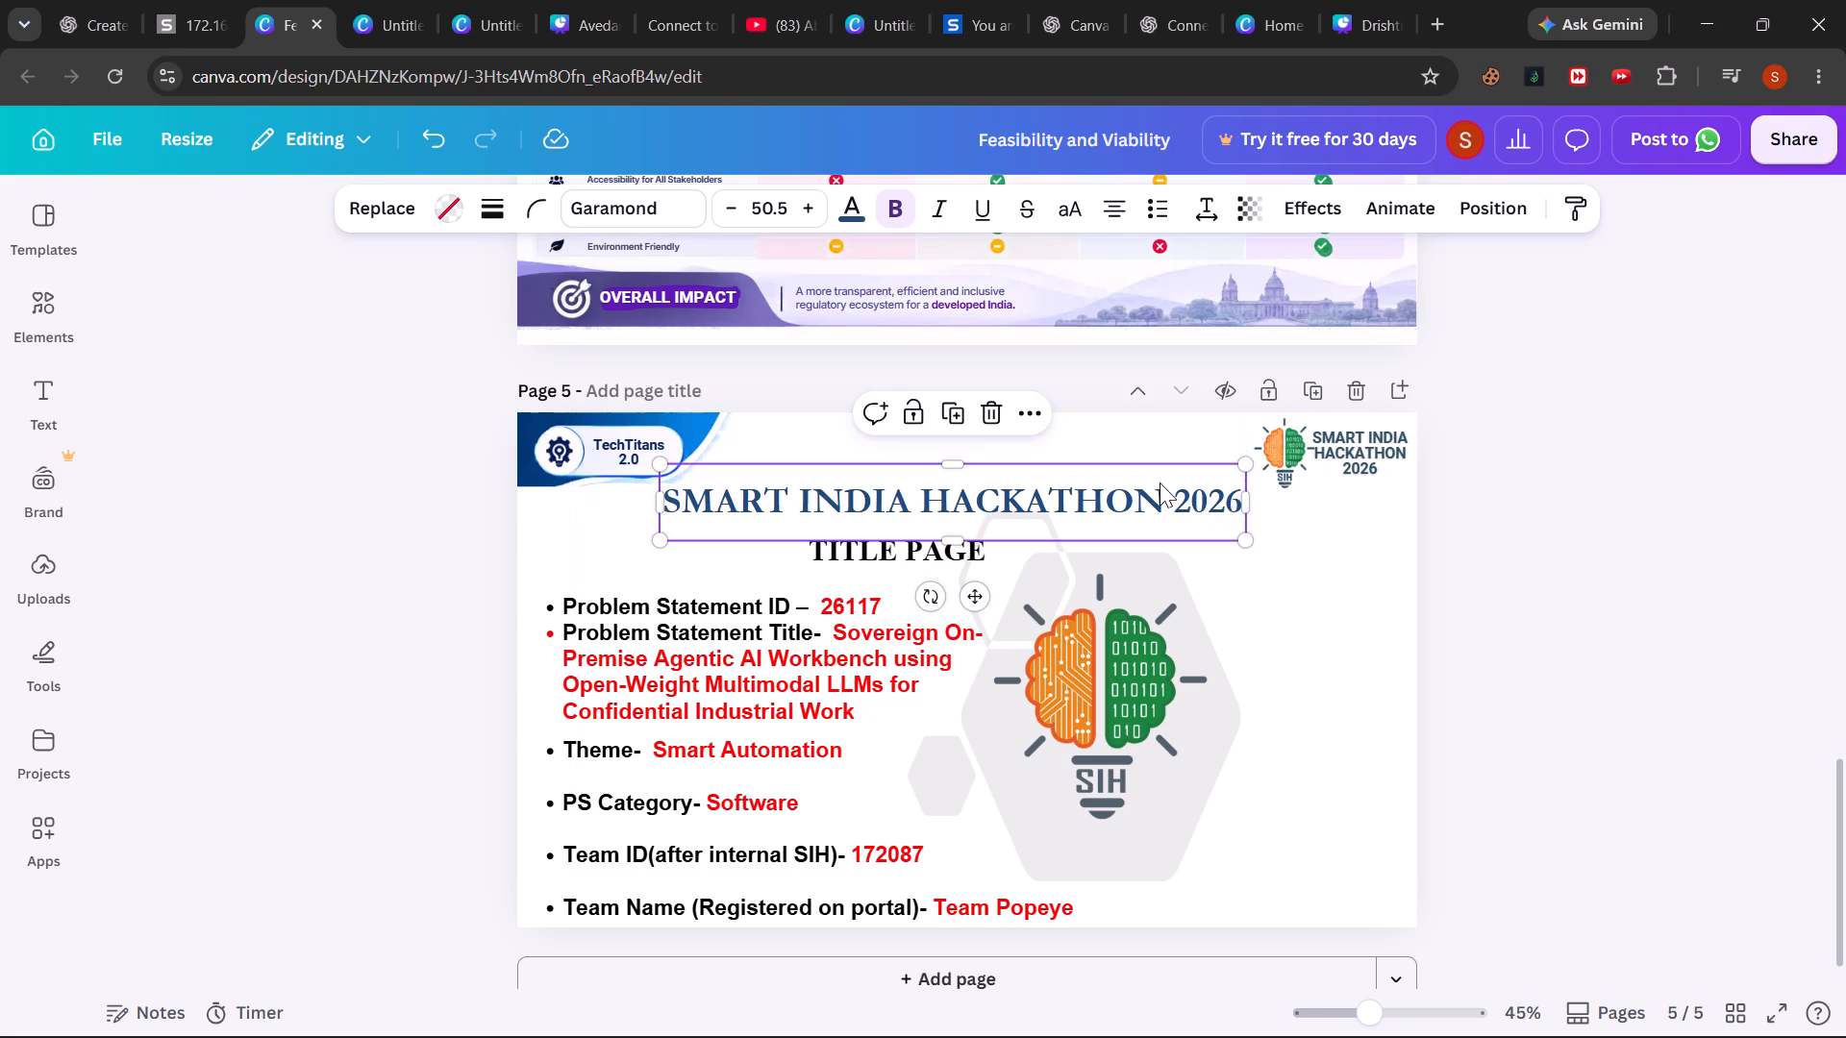
{"action": "left_click", "coordinate": [1520, 501]}
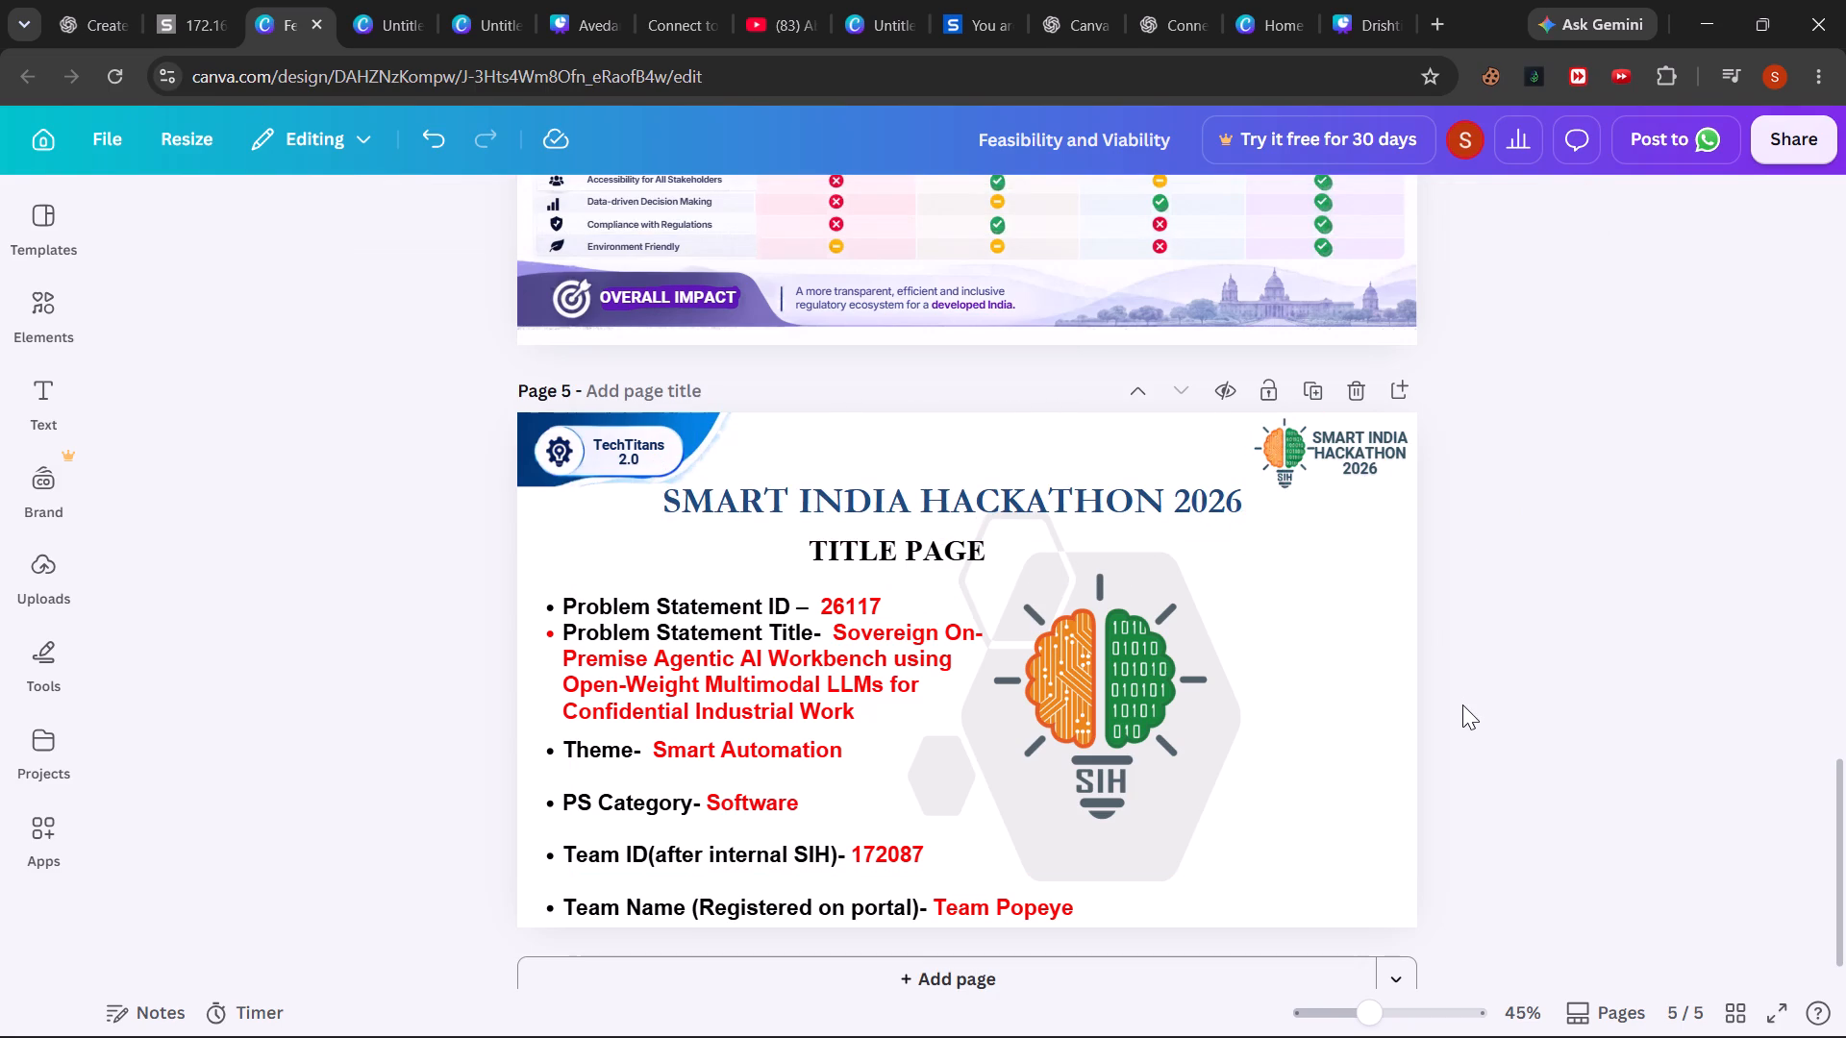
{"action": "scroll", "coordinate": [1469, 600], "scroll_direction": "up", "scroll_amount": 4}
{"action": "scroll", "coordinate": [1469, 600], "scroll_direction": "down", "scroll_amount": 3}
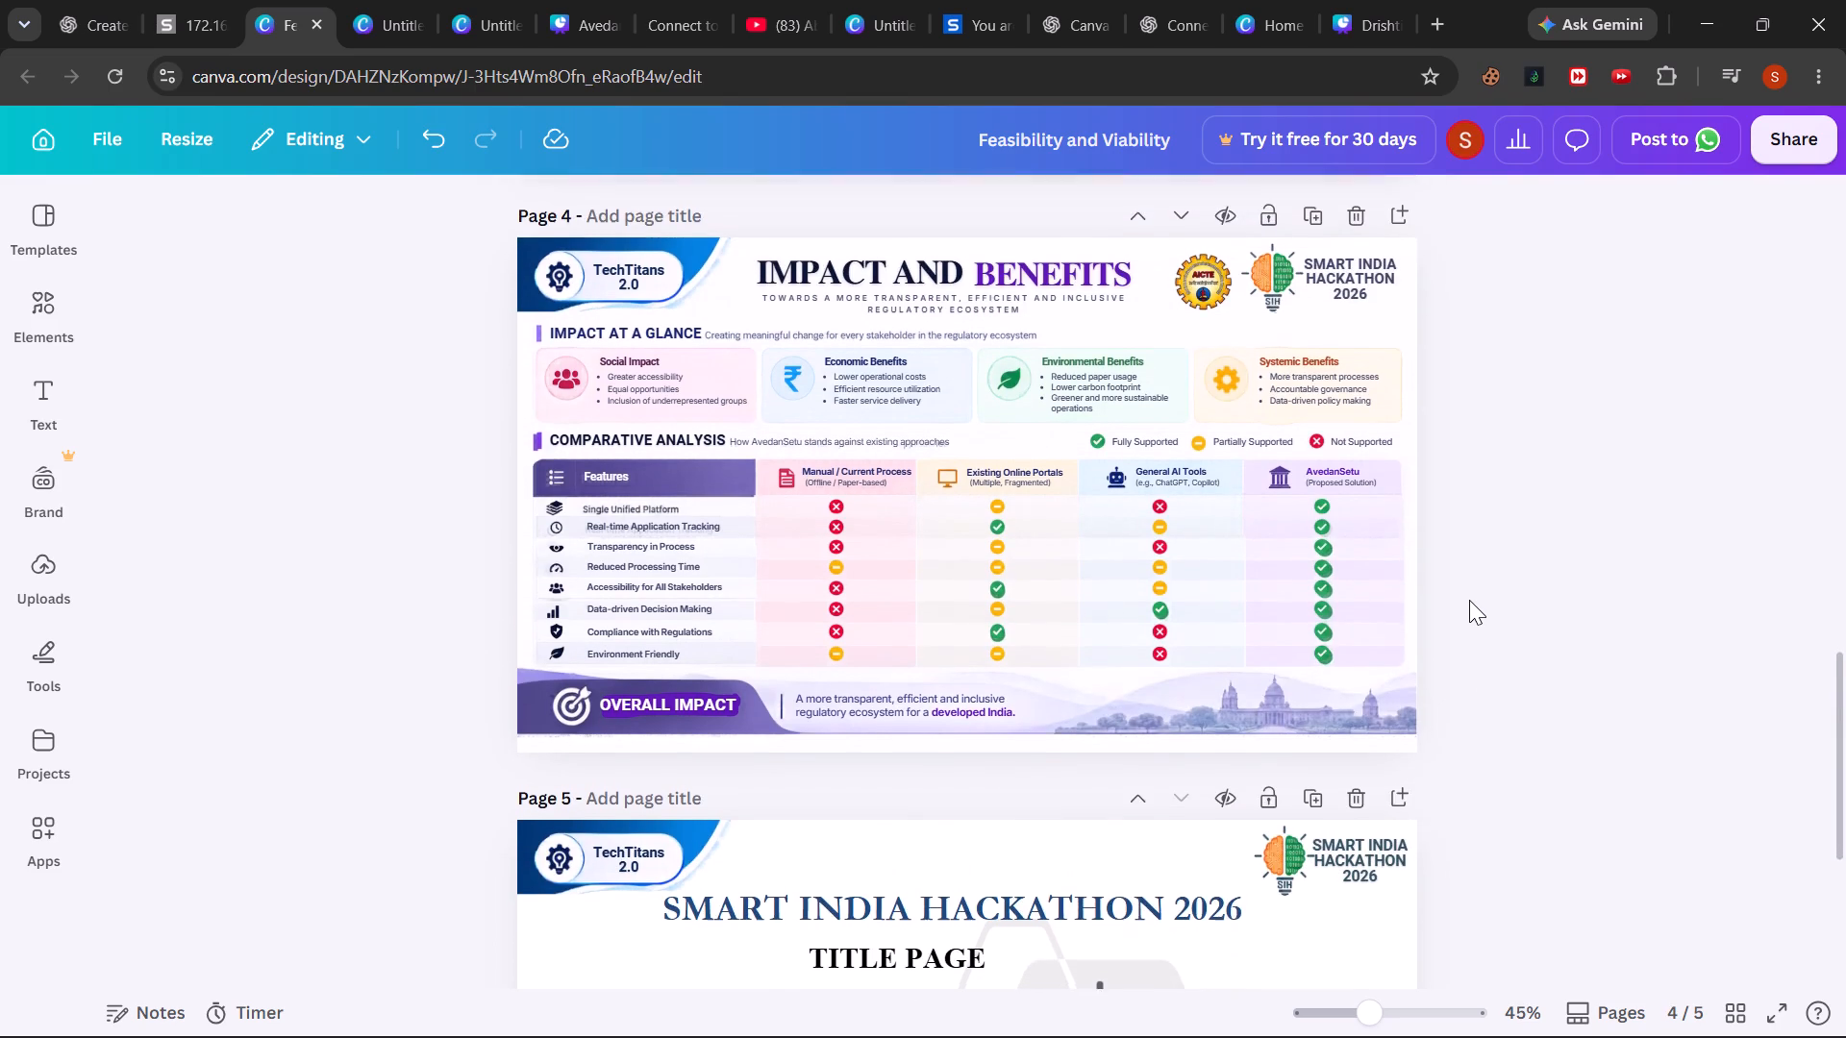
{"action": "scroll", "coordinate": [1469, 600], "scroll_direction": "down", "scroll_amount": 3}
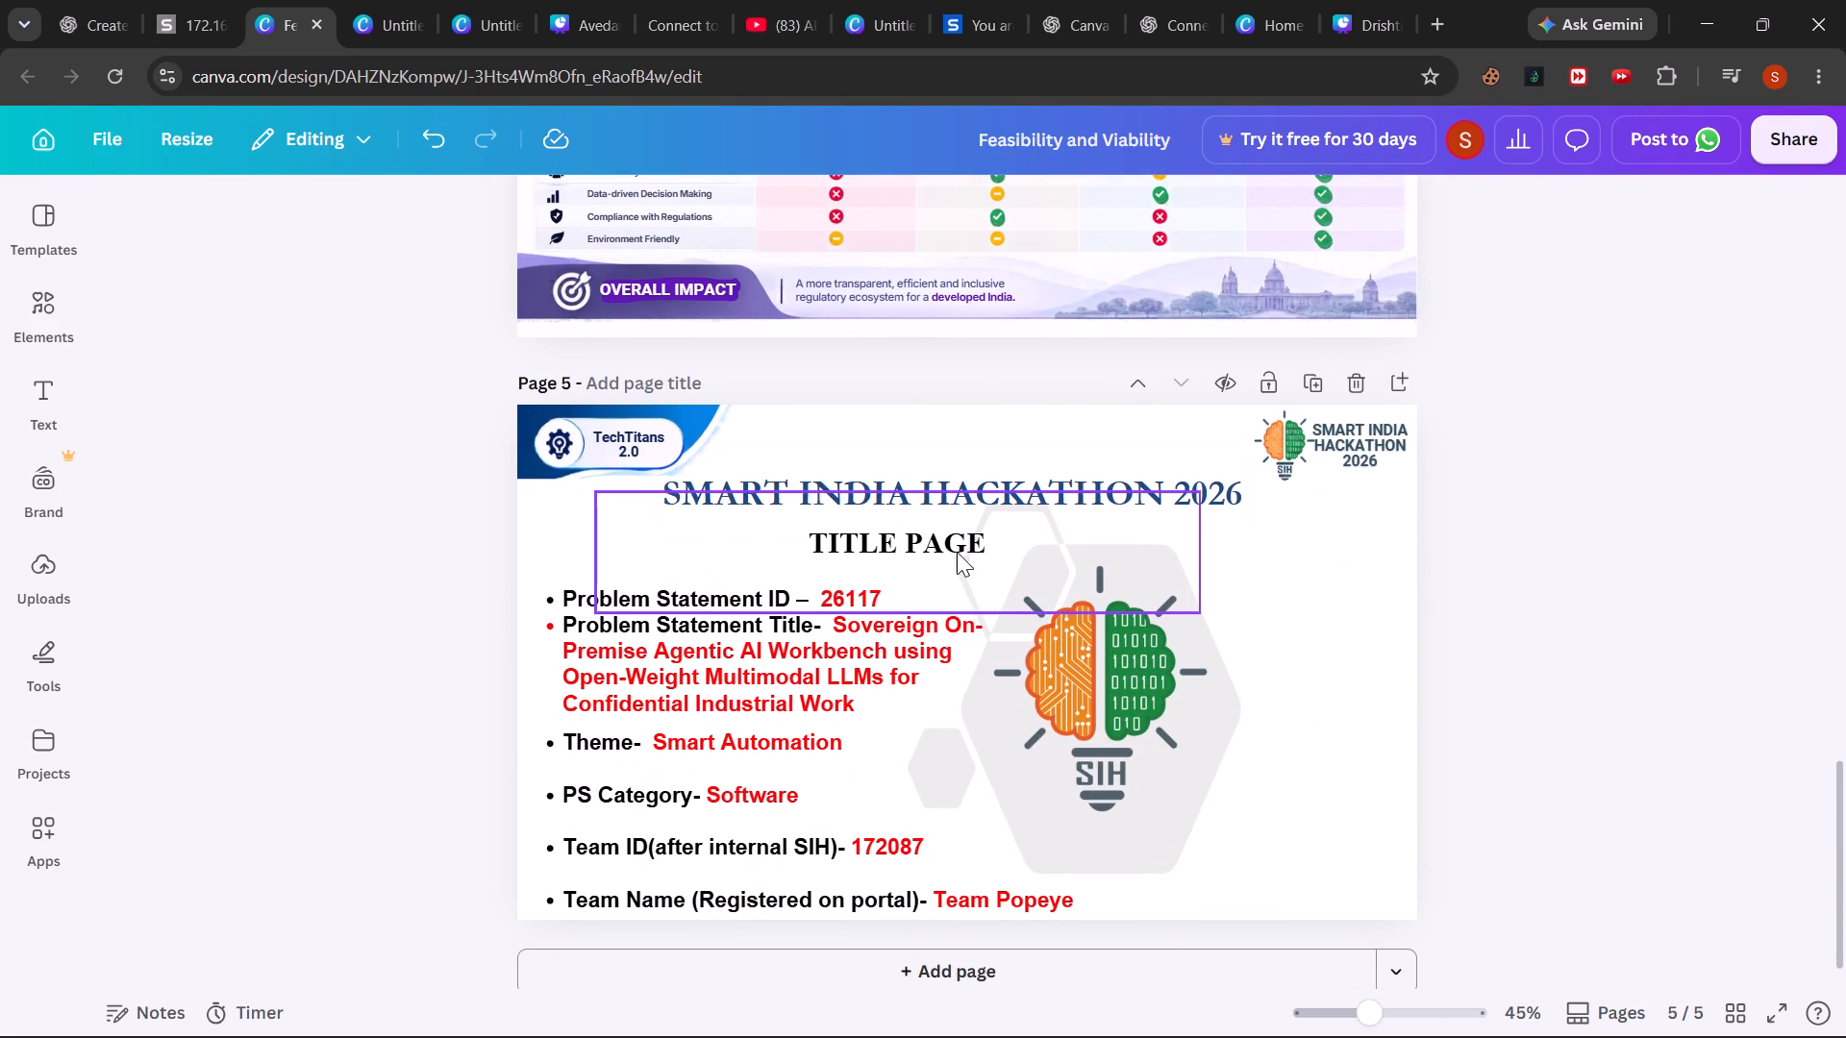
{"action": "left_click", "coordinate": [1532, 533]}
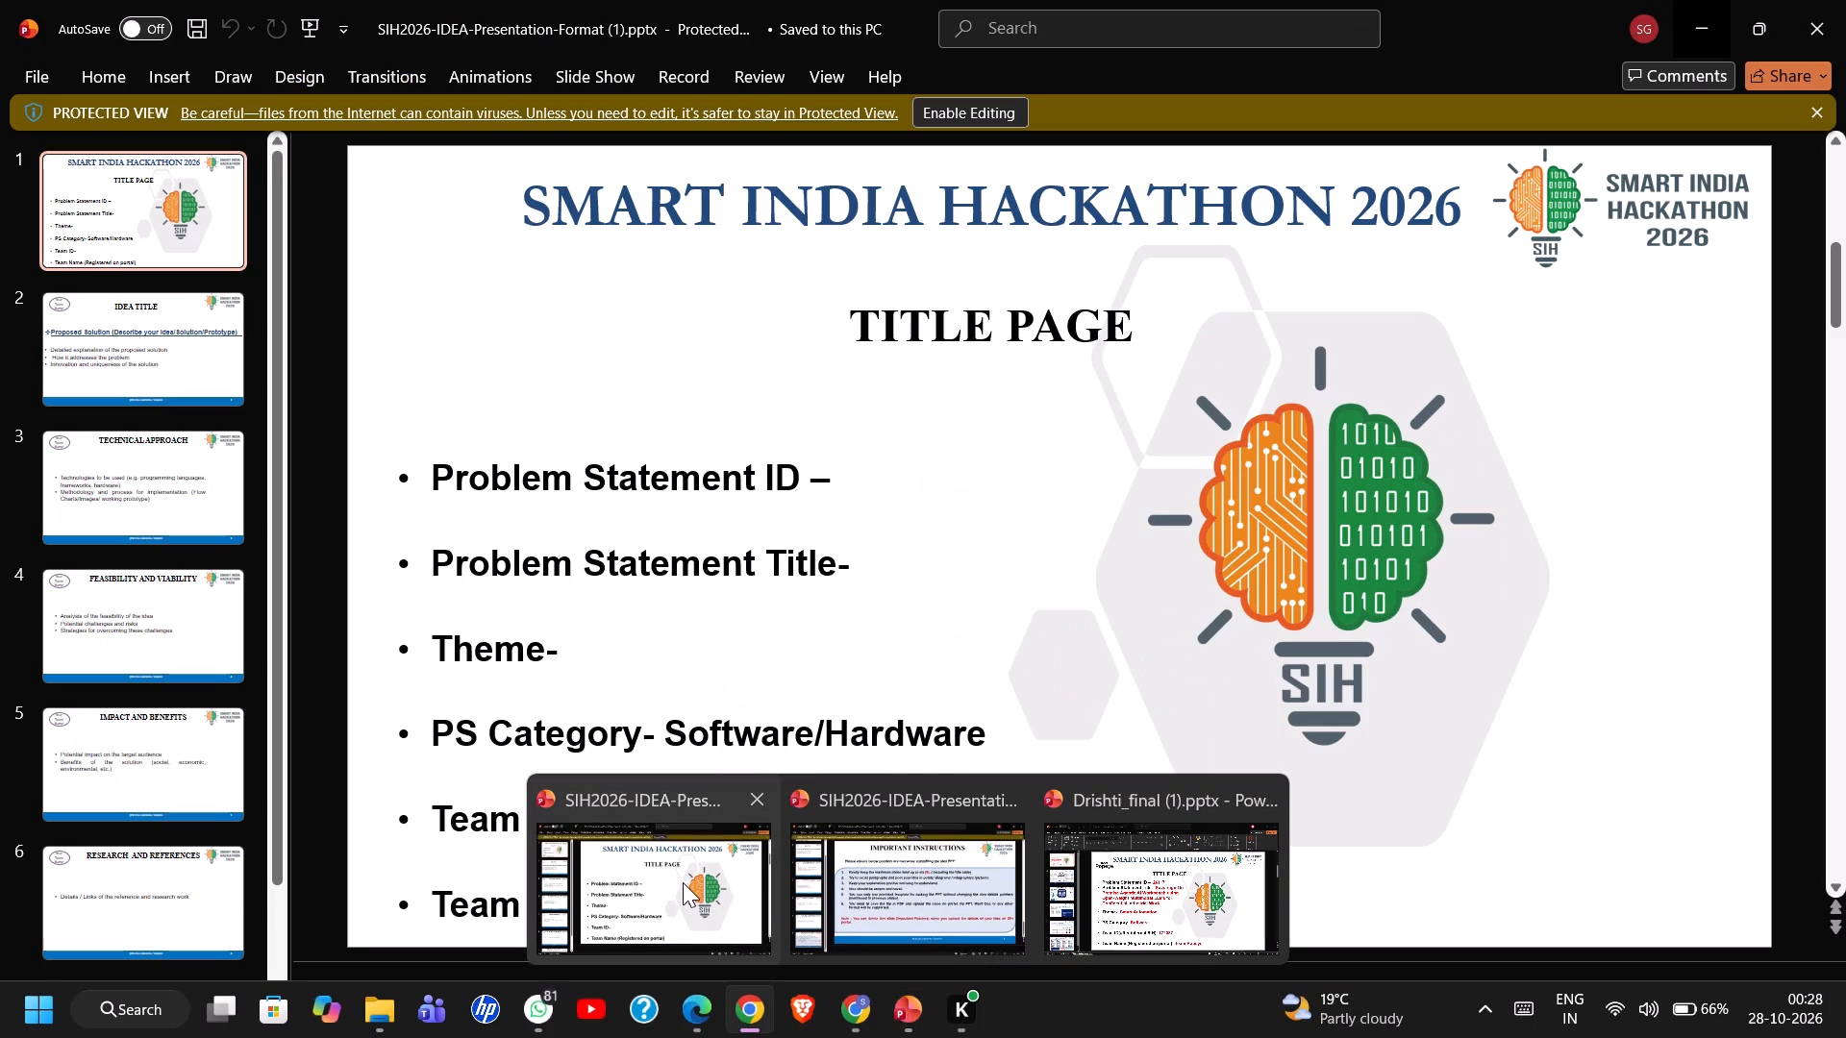
Recheck the template's title slide in PowerPoint, and in Canva narrow the page 5 SMART INDIA HACKATHON 2026 heading and move it up between badge and logo.
{"action": "left_click", "coordinate": [683, 882]}
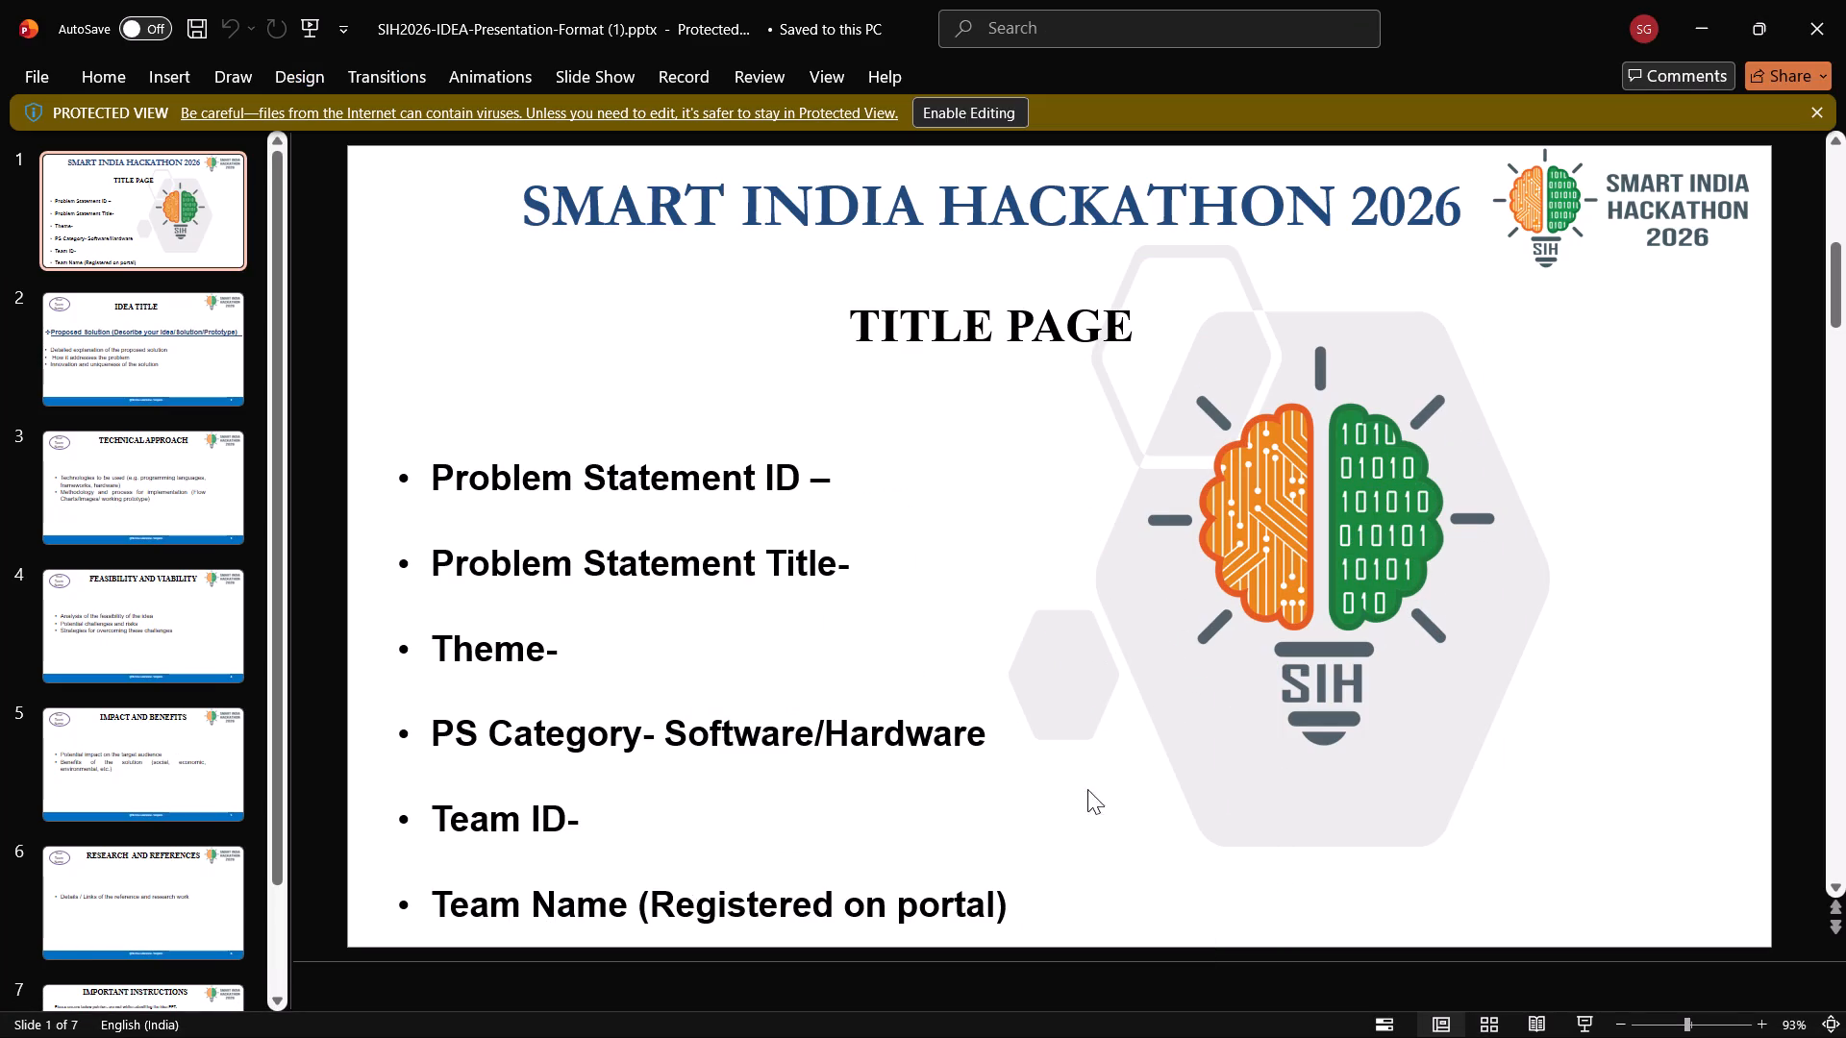
{"action": "left_click", "coordinate": [854, 1011]}
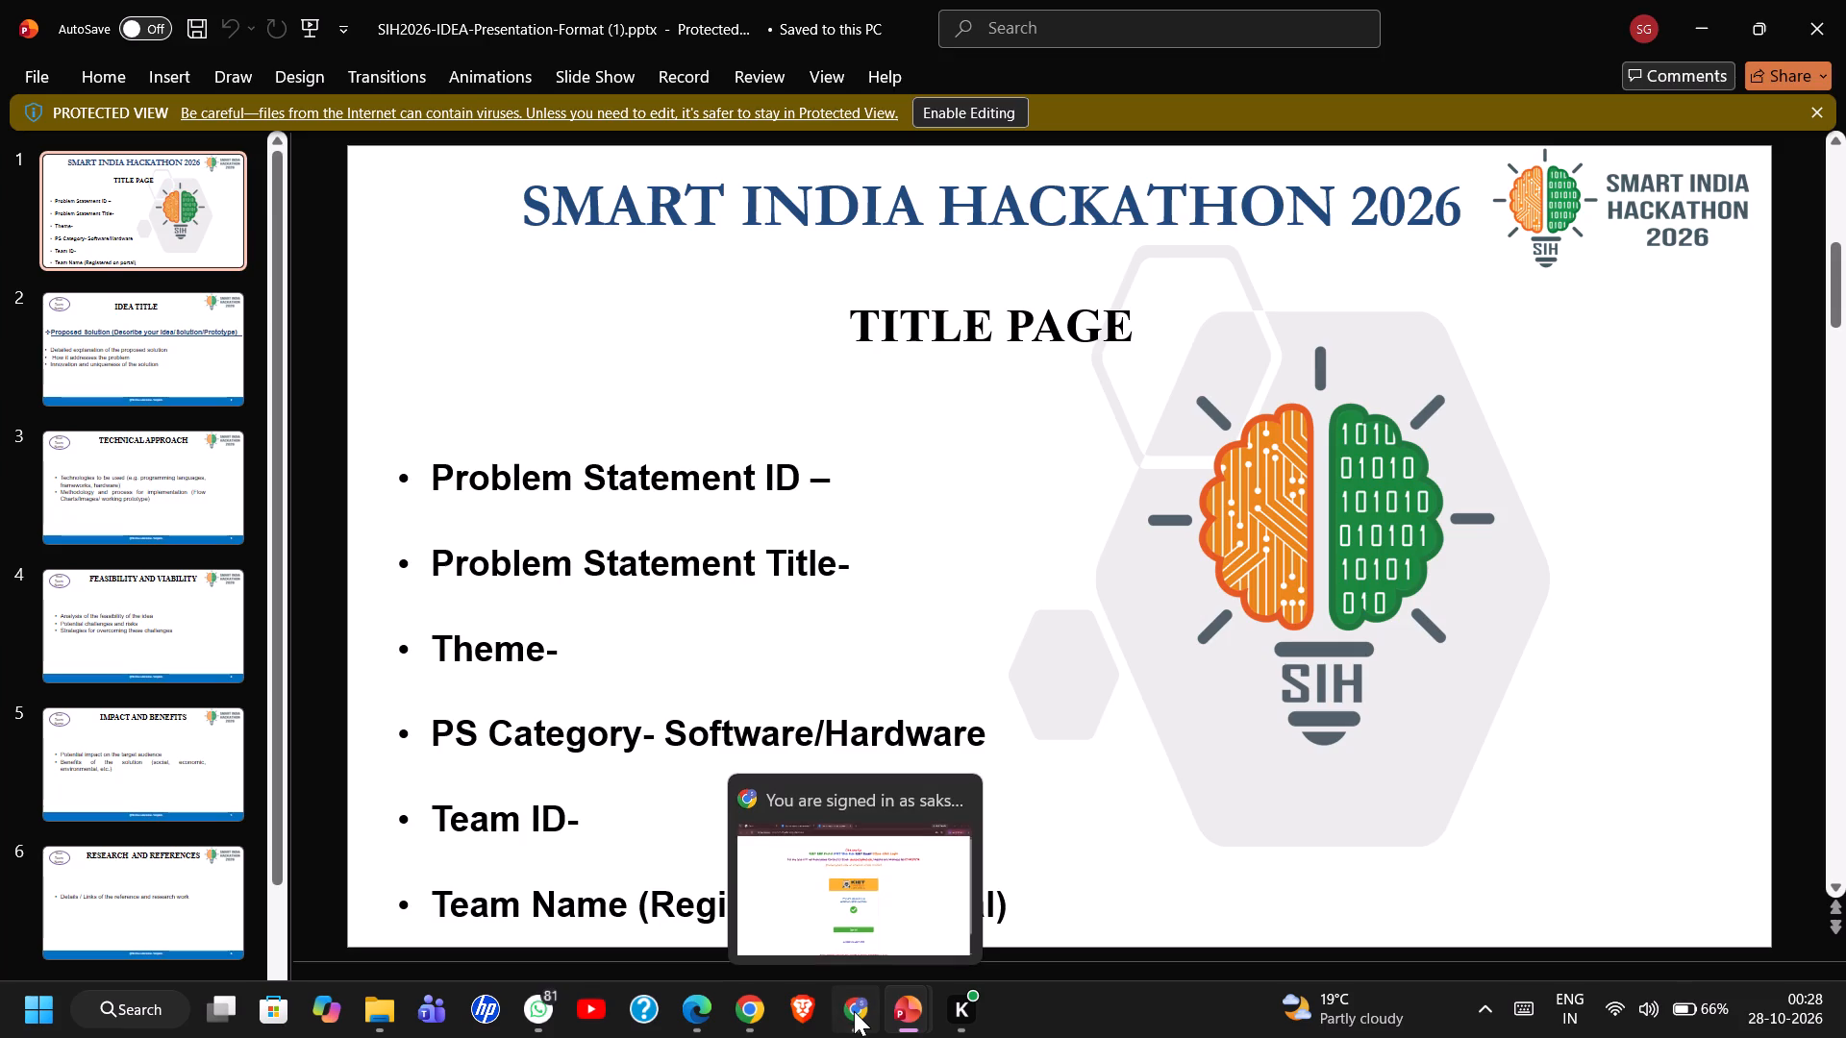
{"action": "left_click", "coordinate": [731, 1019]}
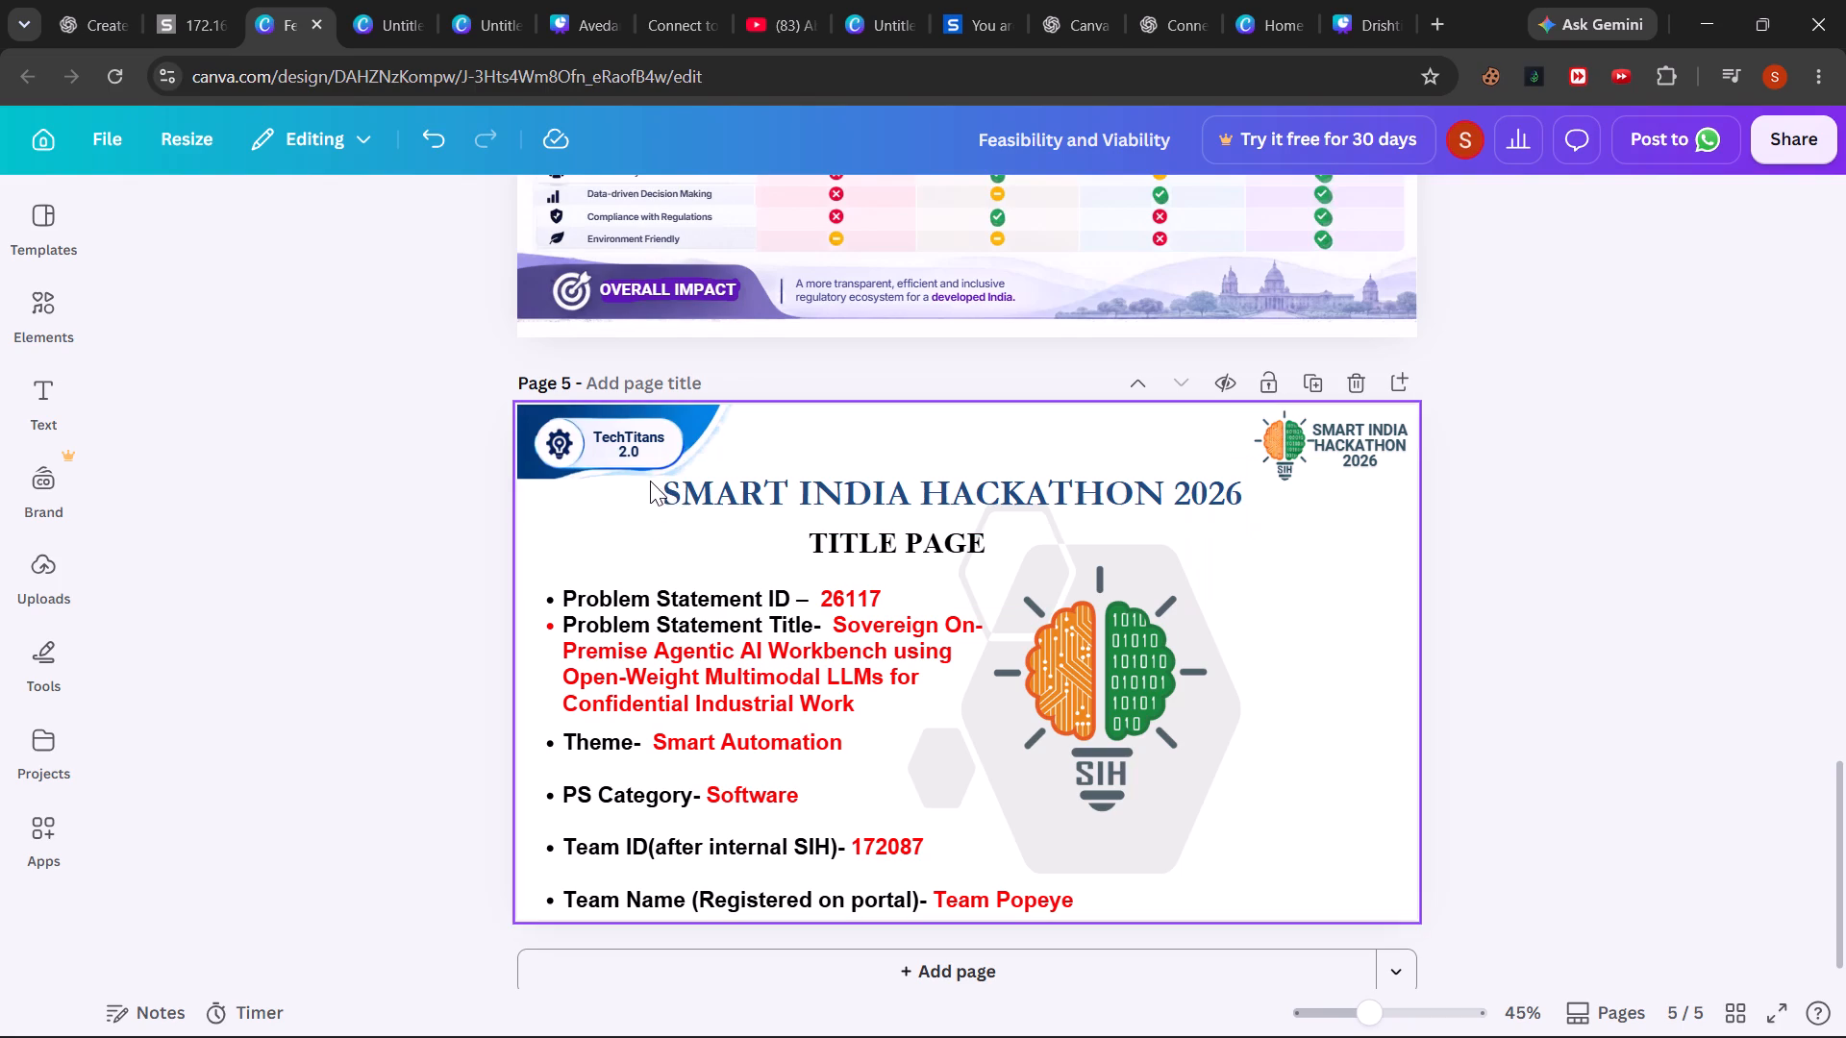
{"action": "left_click", "coordinate": [682, 486]}
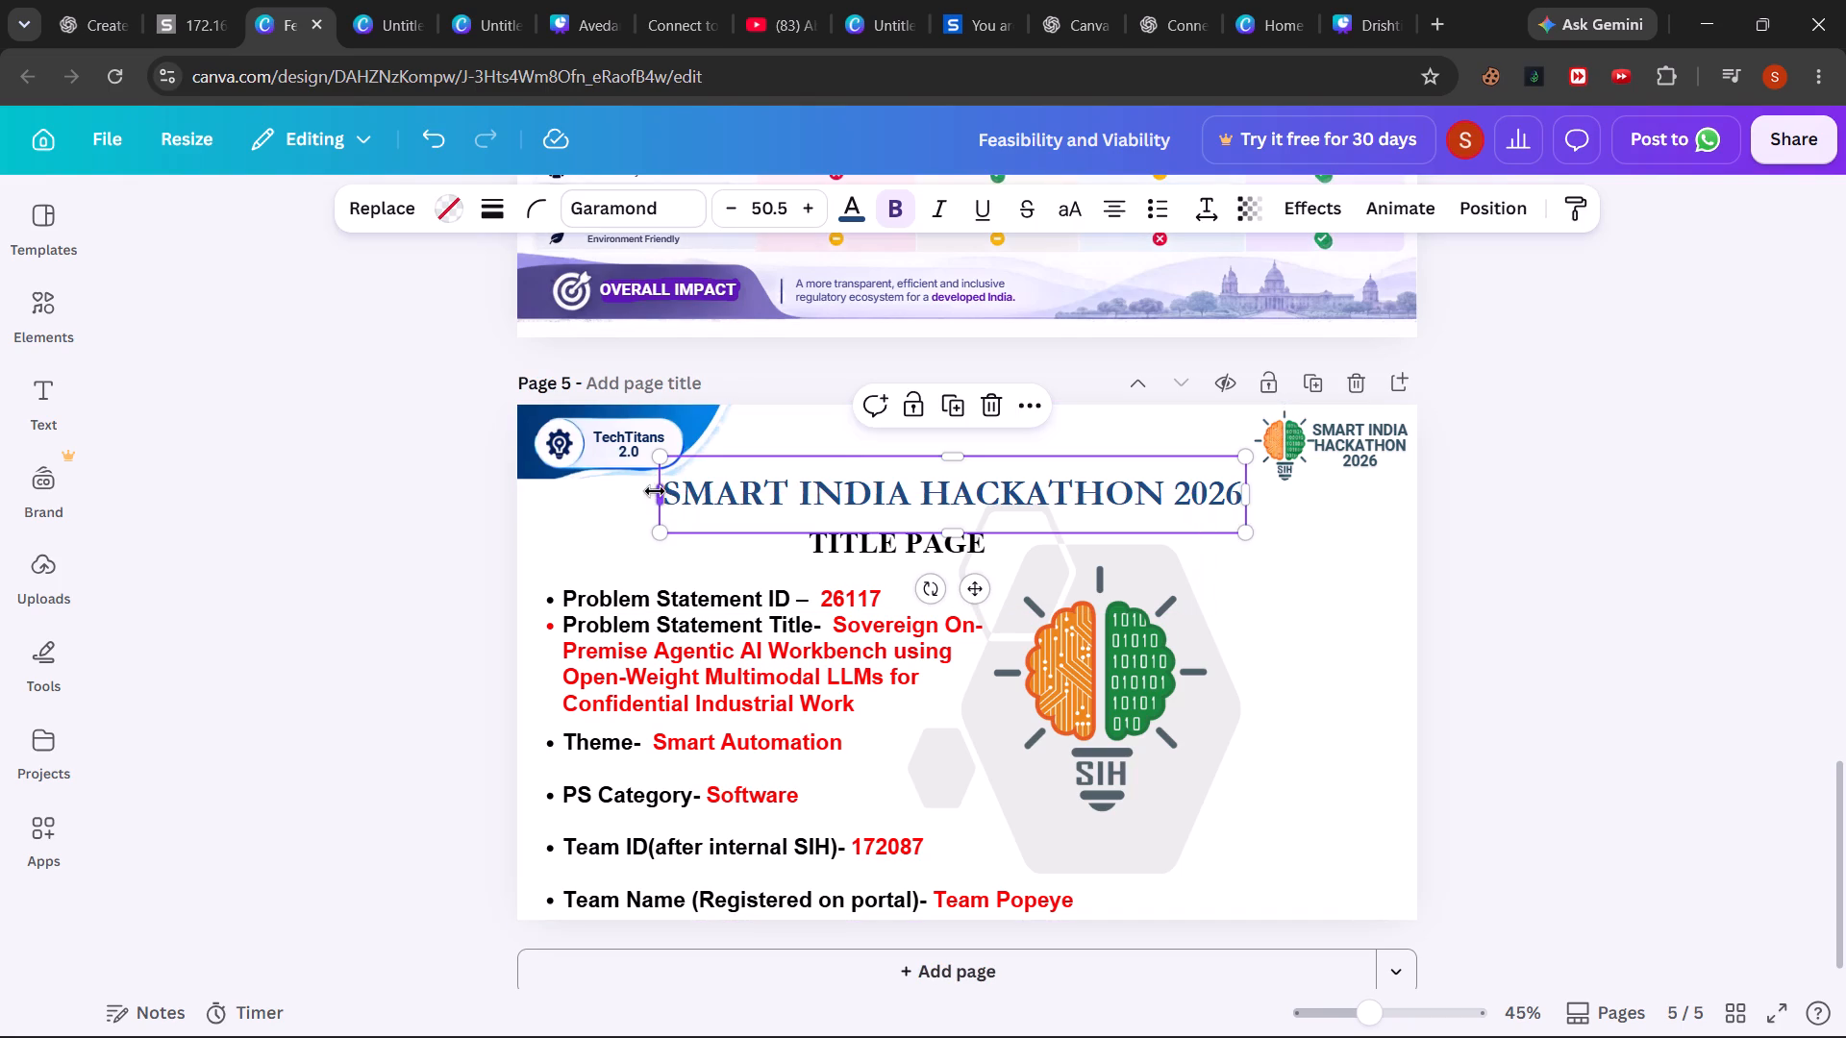
{"action": "left_click_drag", "start_coordinate": [656, 491], "coordinate": [673, 491]}
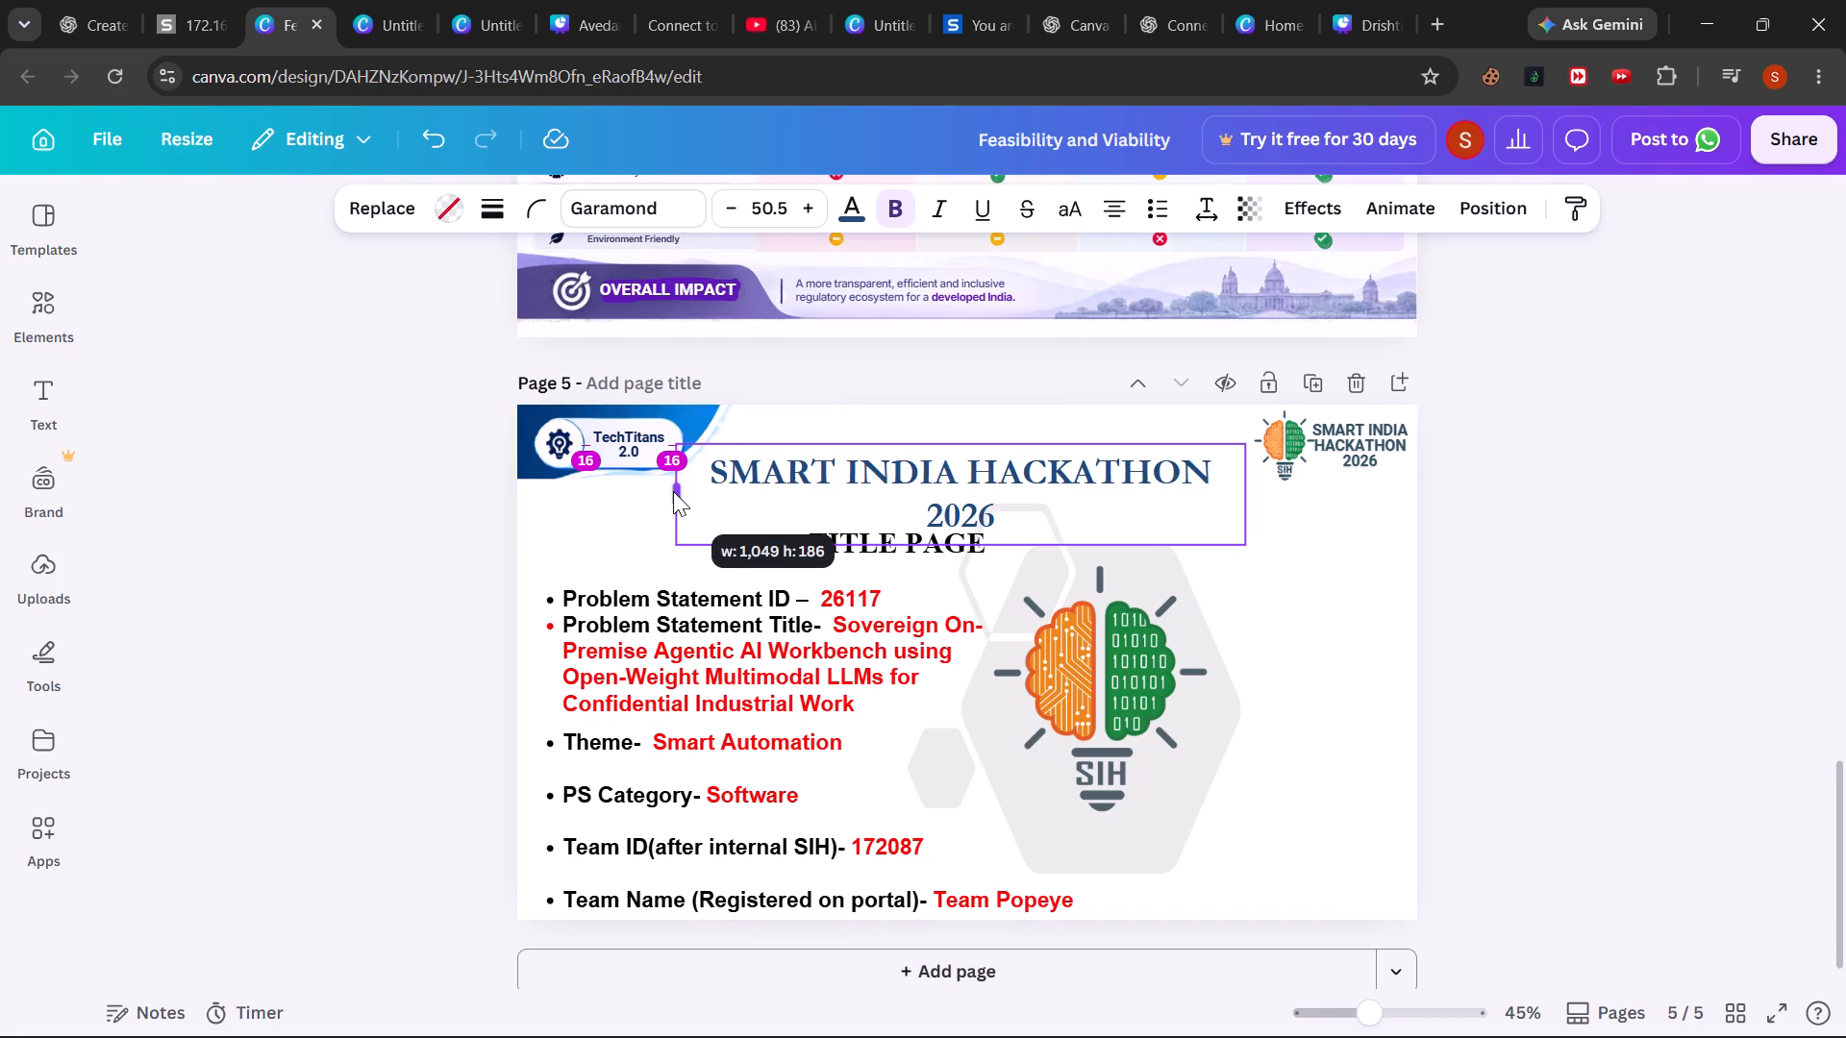
{"action": "left_click_drag", "start_coordinate": [673, 491], "coordinate": [733, 491]}
{"action": "left_click_drag", "start_coordinate": [1043, 475], "coordinate": [1001, 455]}
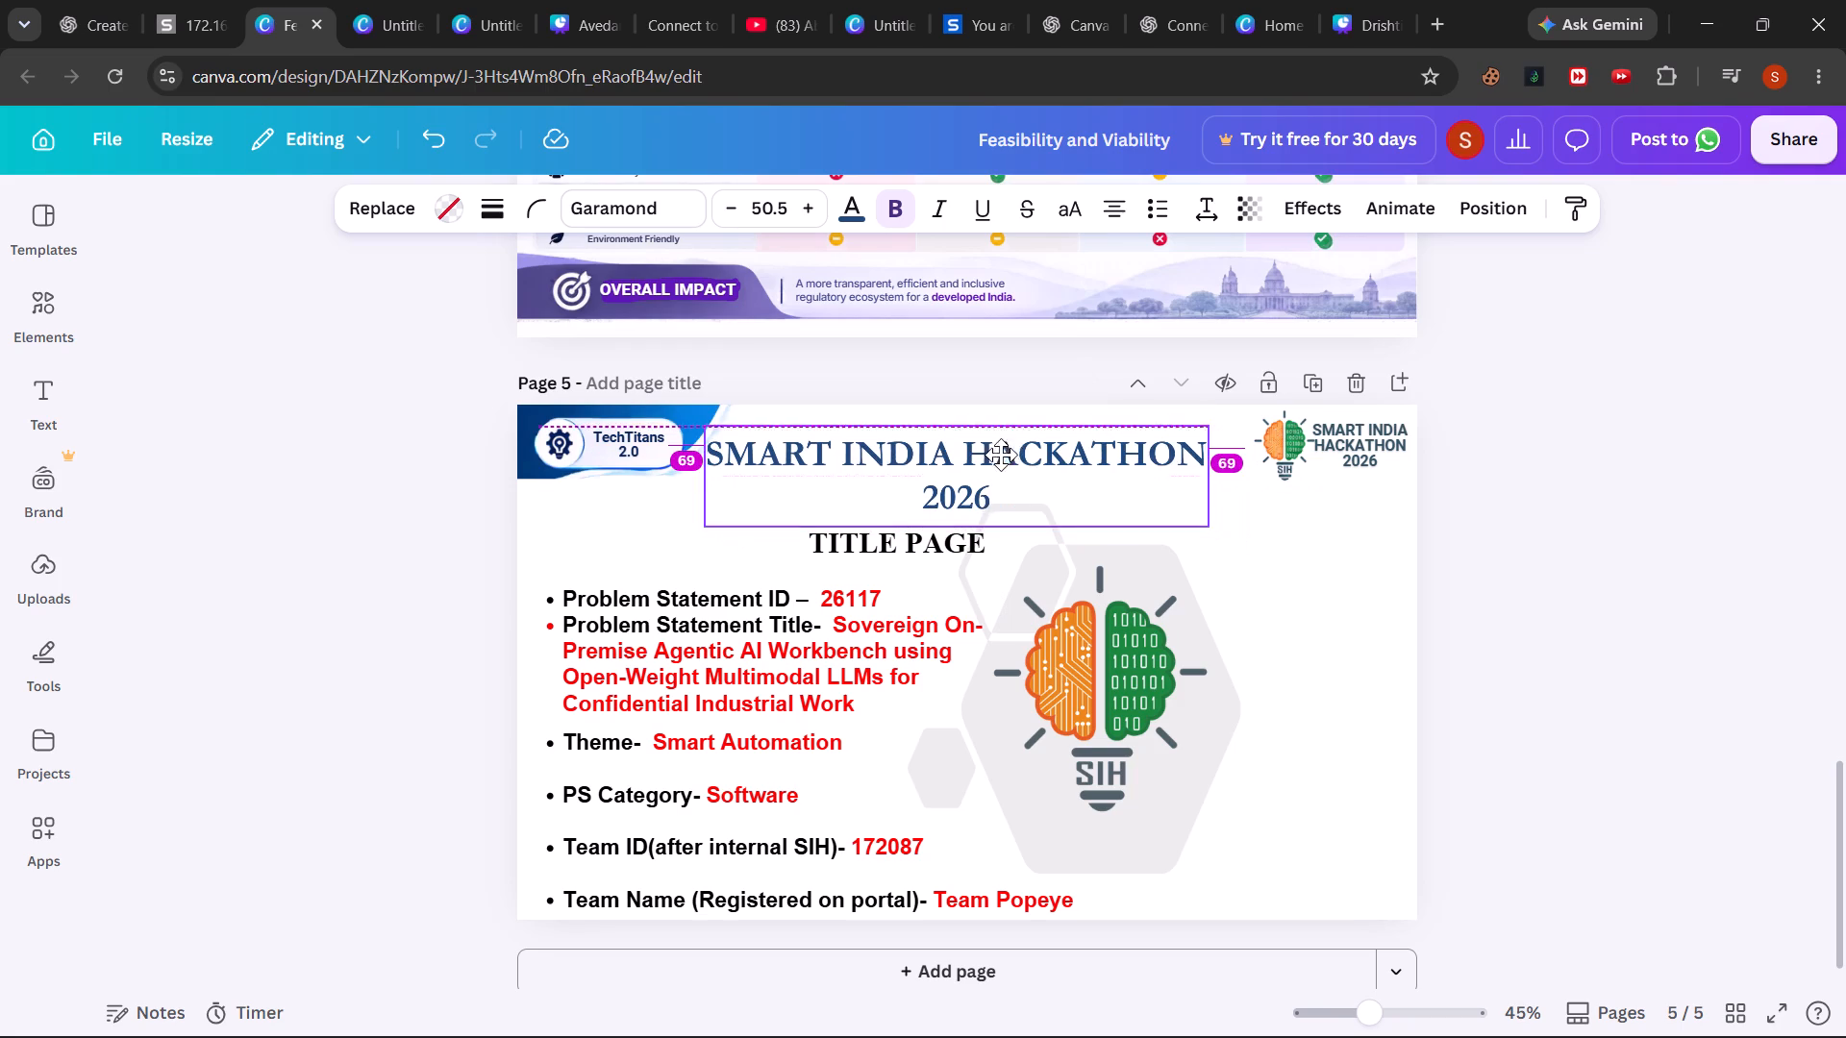
{"action": "left_click_drag", "start_coordinate": [1001, 455], "coordinate": [1023, 443]}
{"action": "left_click", "coordinate": [1623, 519]}
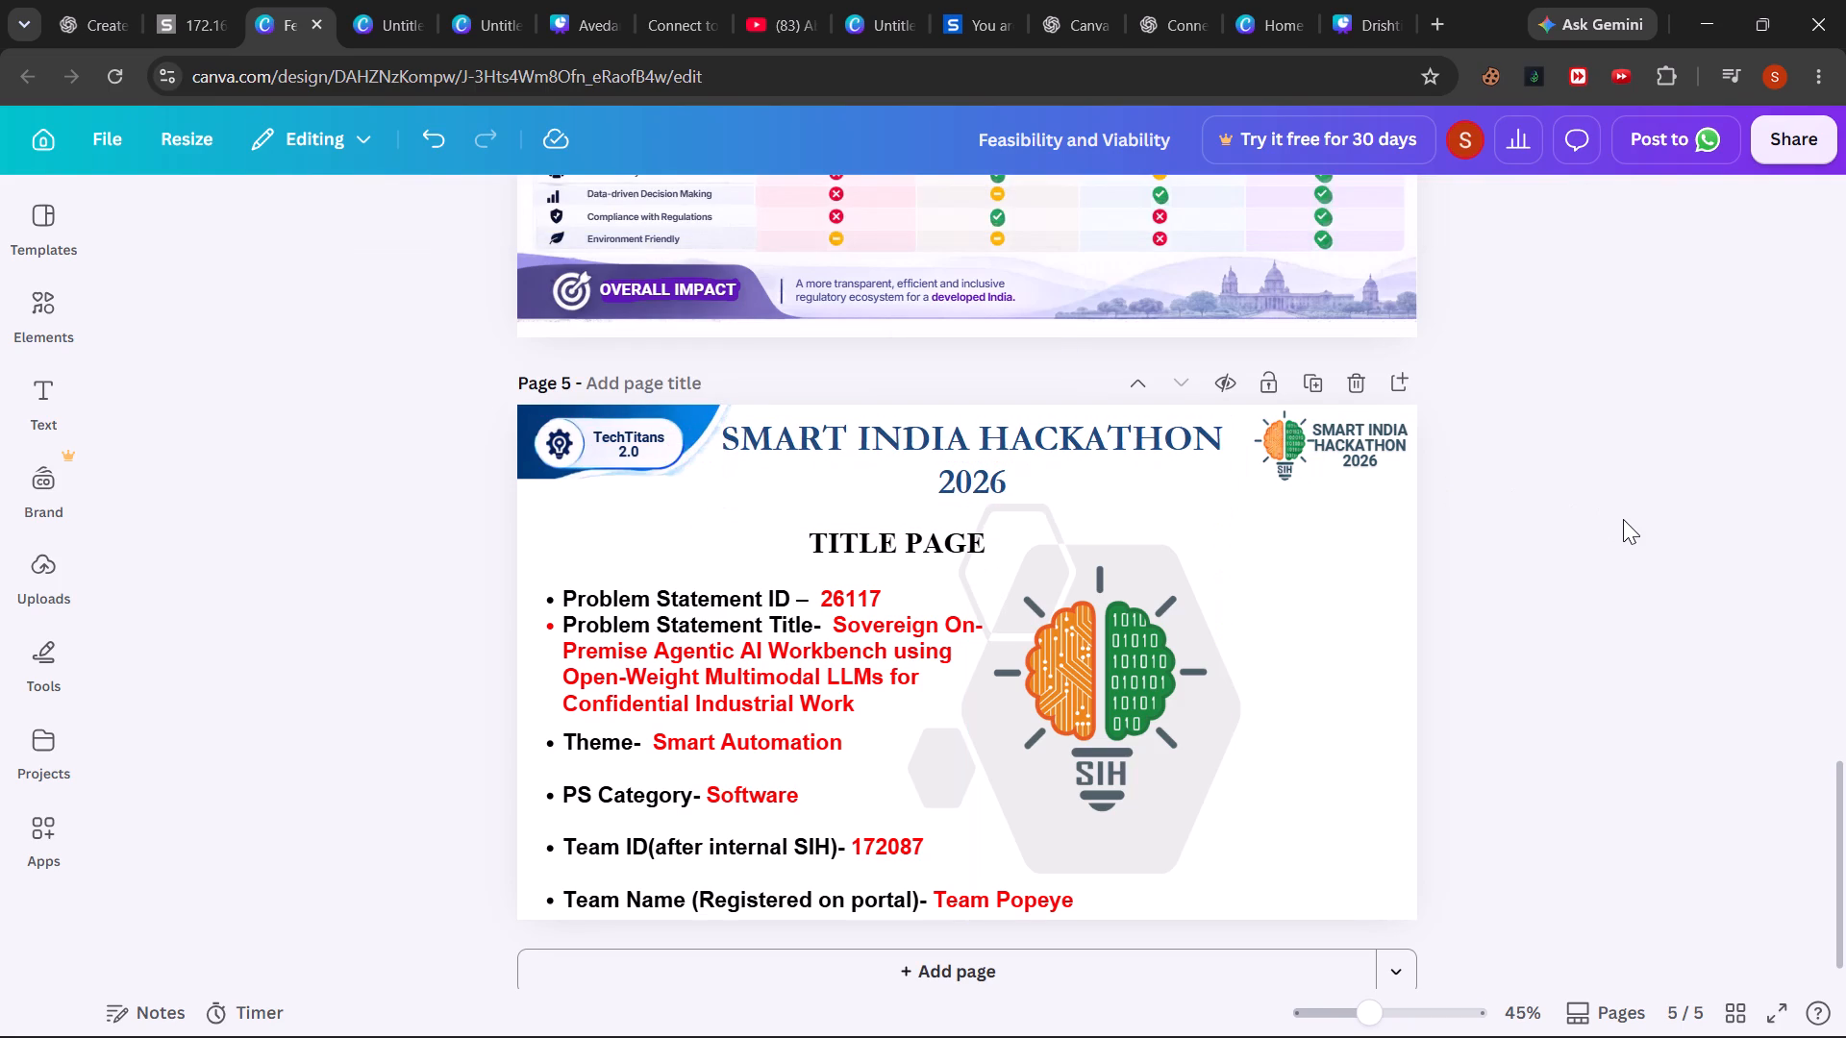
Widen the heading box to fit one line, reduce its font size to 47.5, and position it between the TechTitans badge and the SIH logo.
{"action": "left_click", "coordinate": [979, 483]}
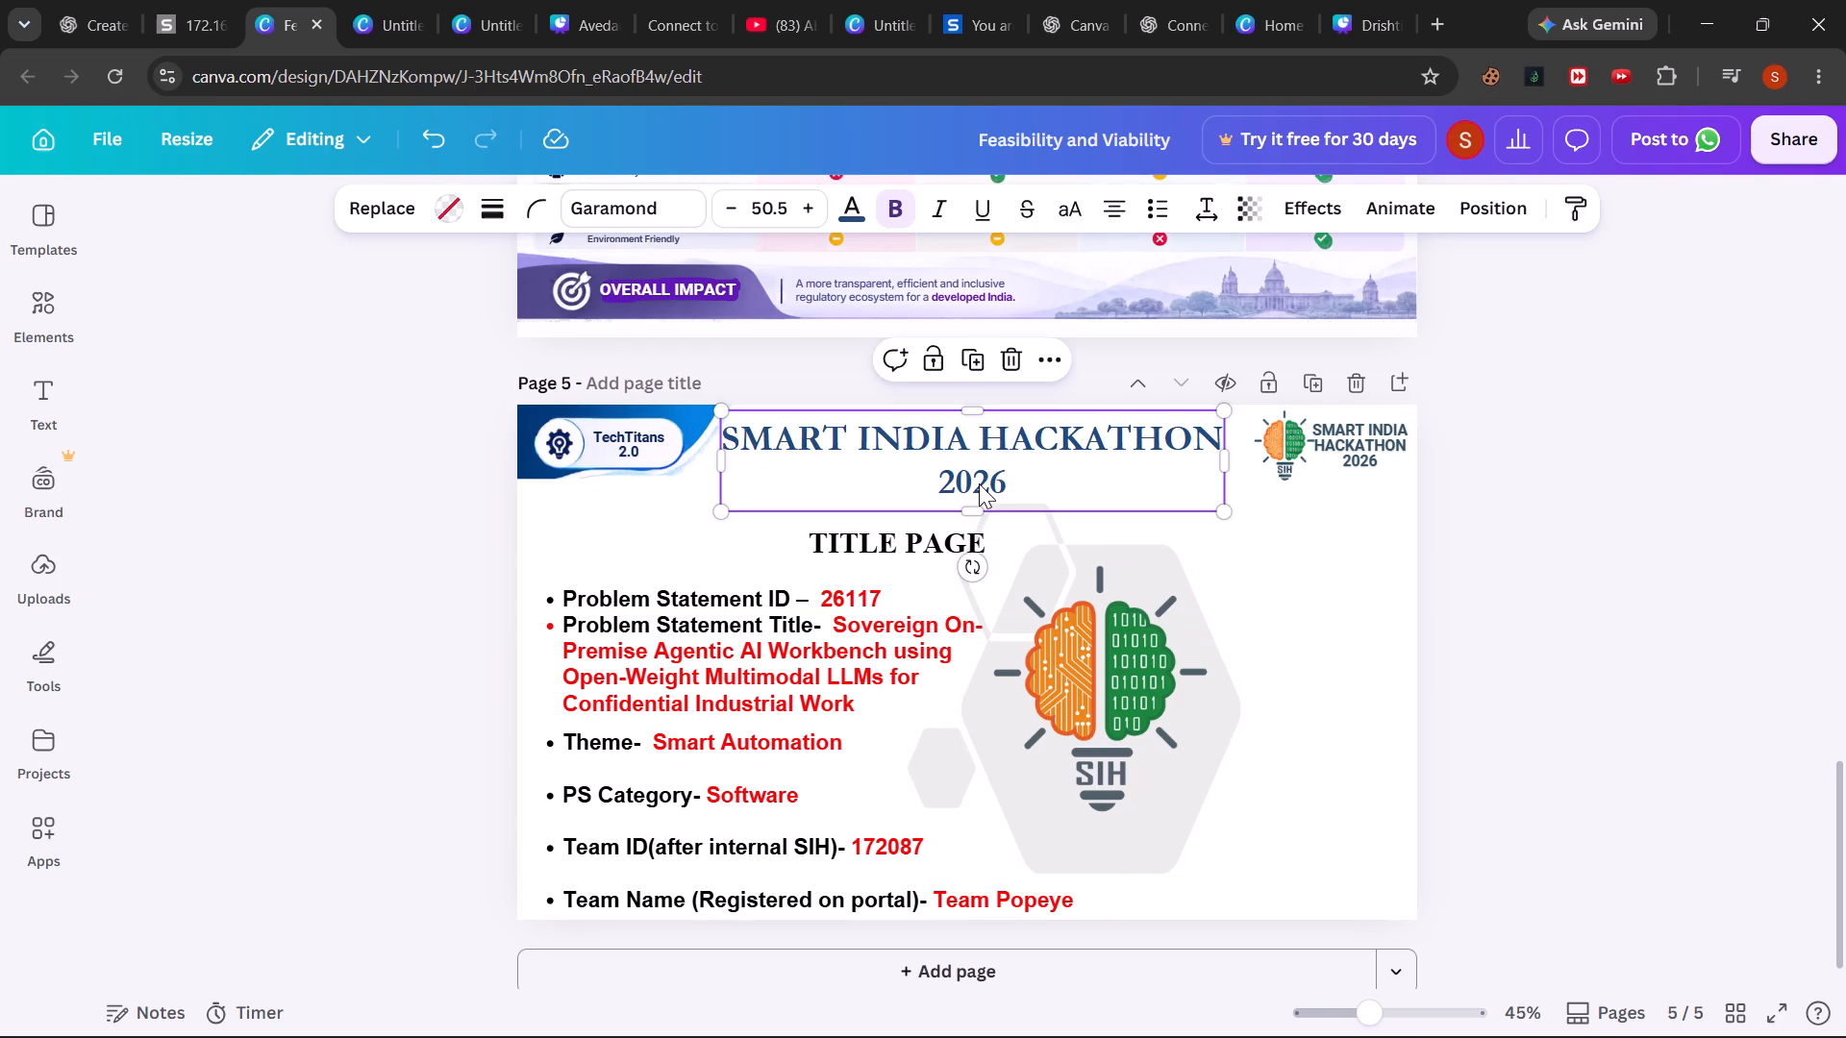
{"action": "left_click_drag", "start_coordinate": [1225, 466], "coordinate": [1294, 465]}
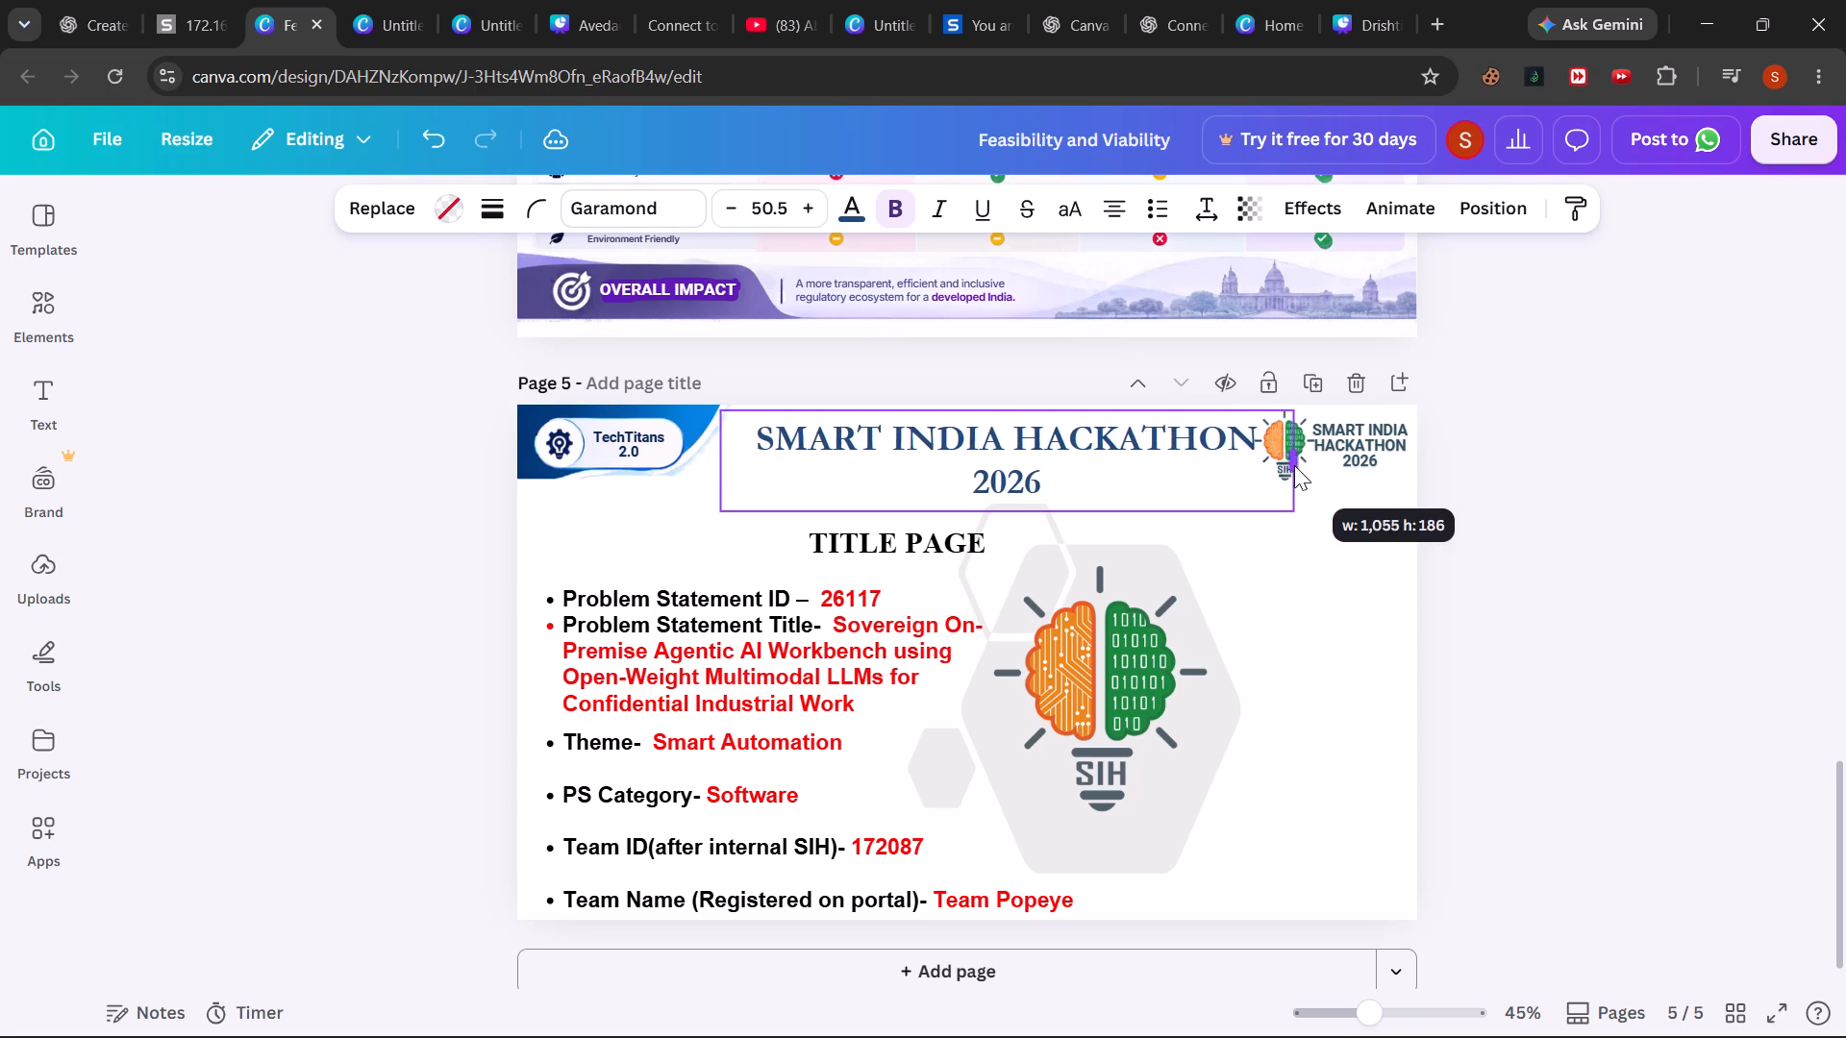
{"action": "left_click_drag", "start_coordinate": [1294, 465], "coordinate": [1308, 460]}
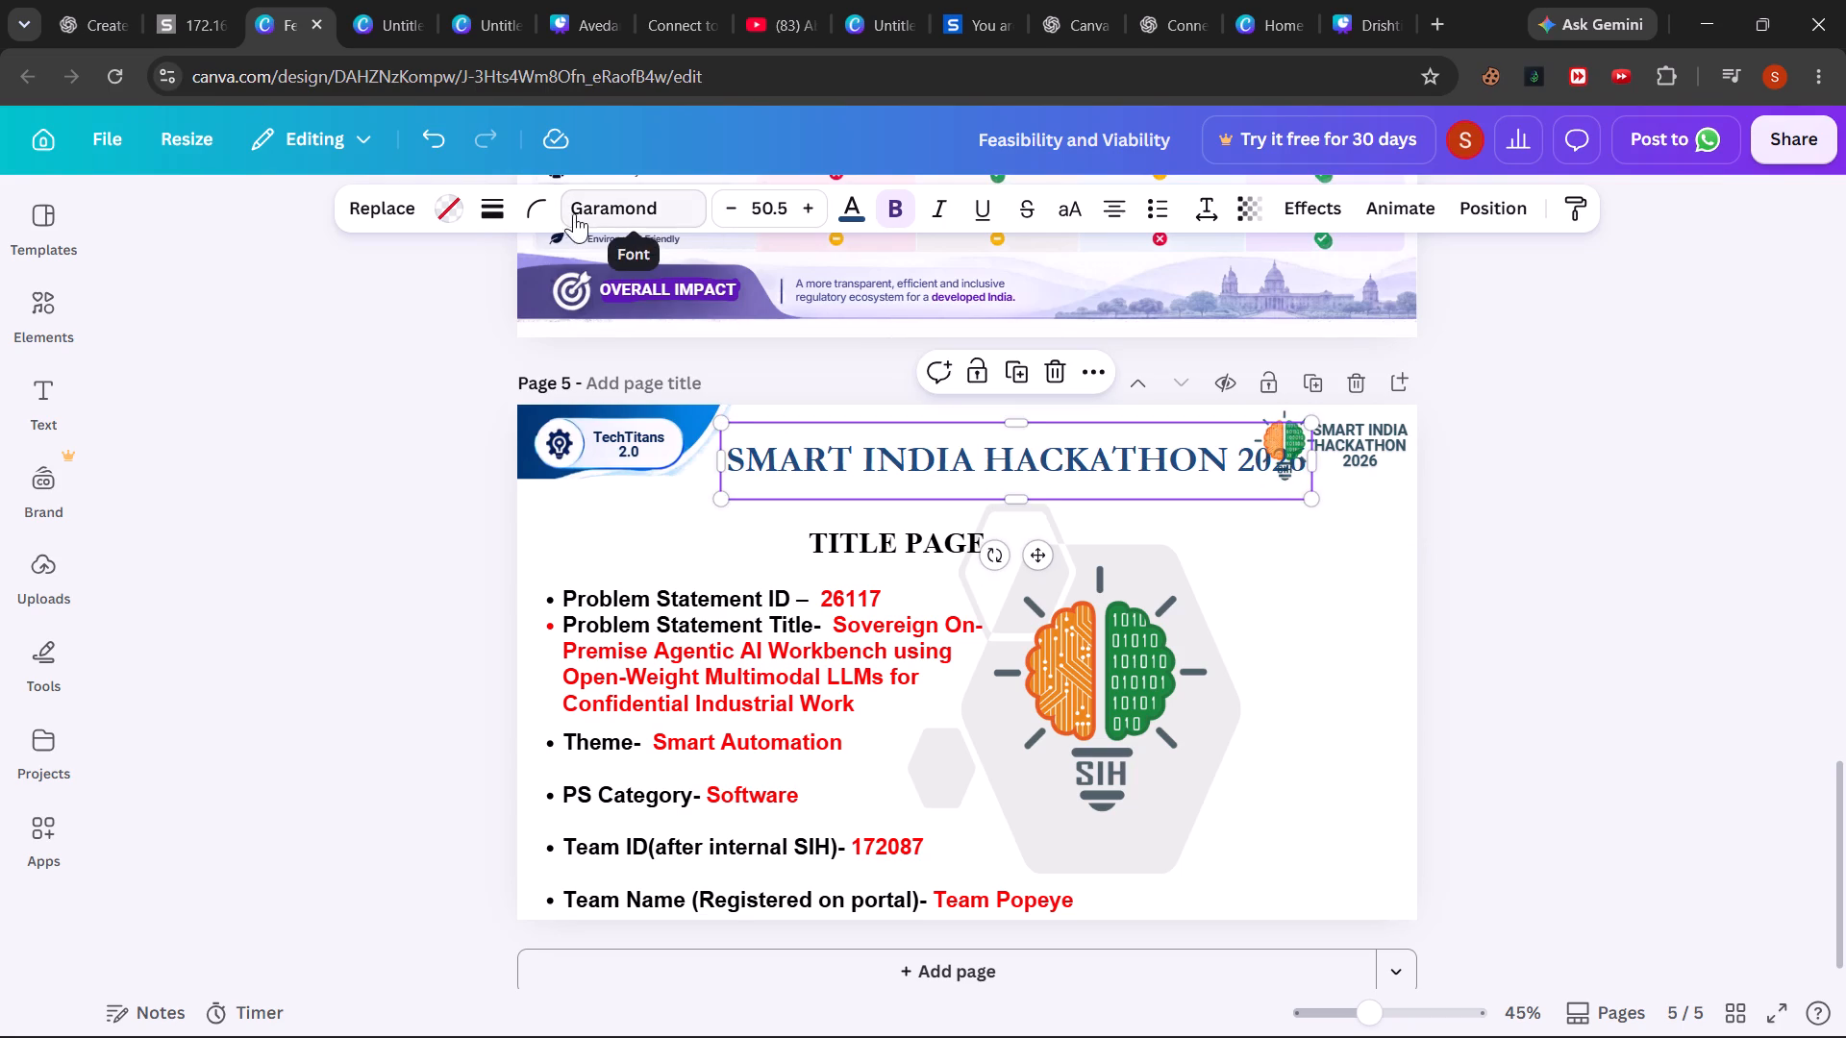
{"action": "left_click", "coordinate": [740, 211]}
{"action": "left_click", "coordinate": [740, 211]}
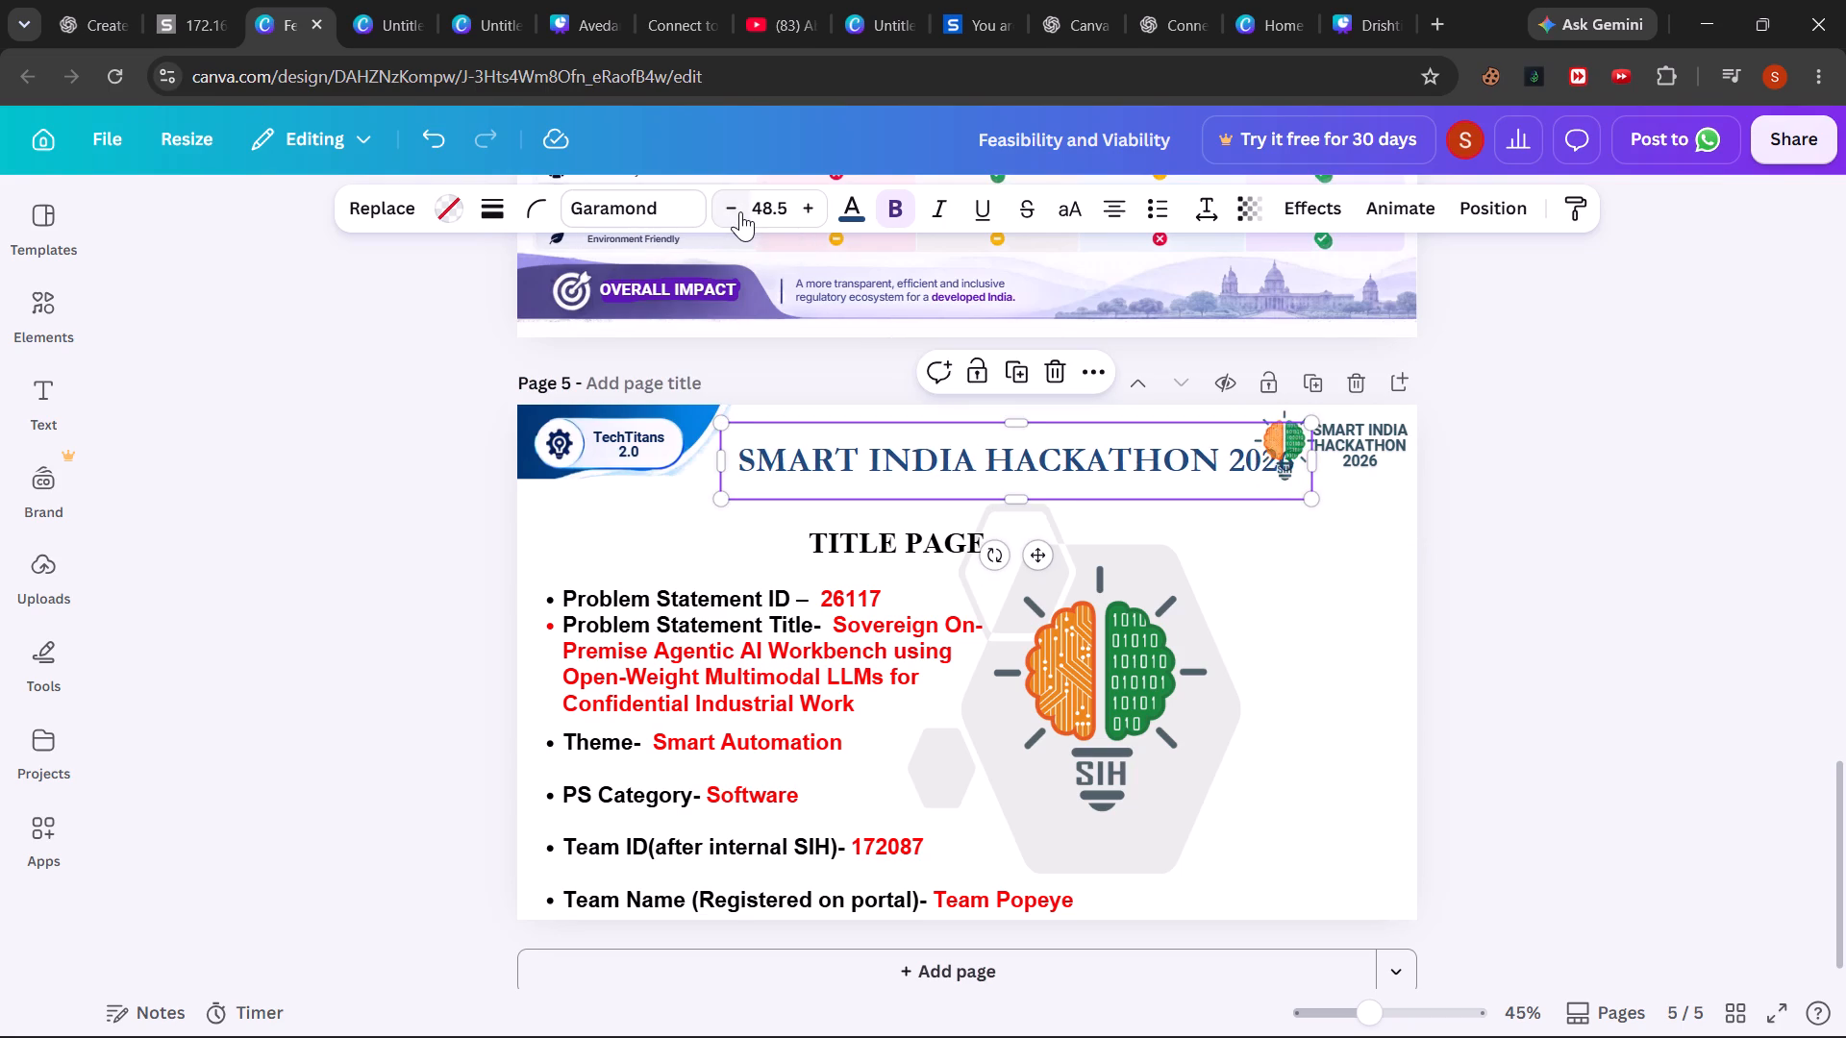
{"action": "left_click", "coordinate": [740, 211]}
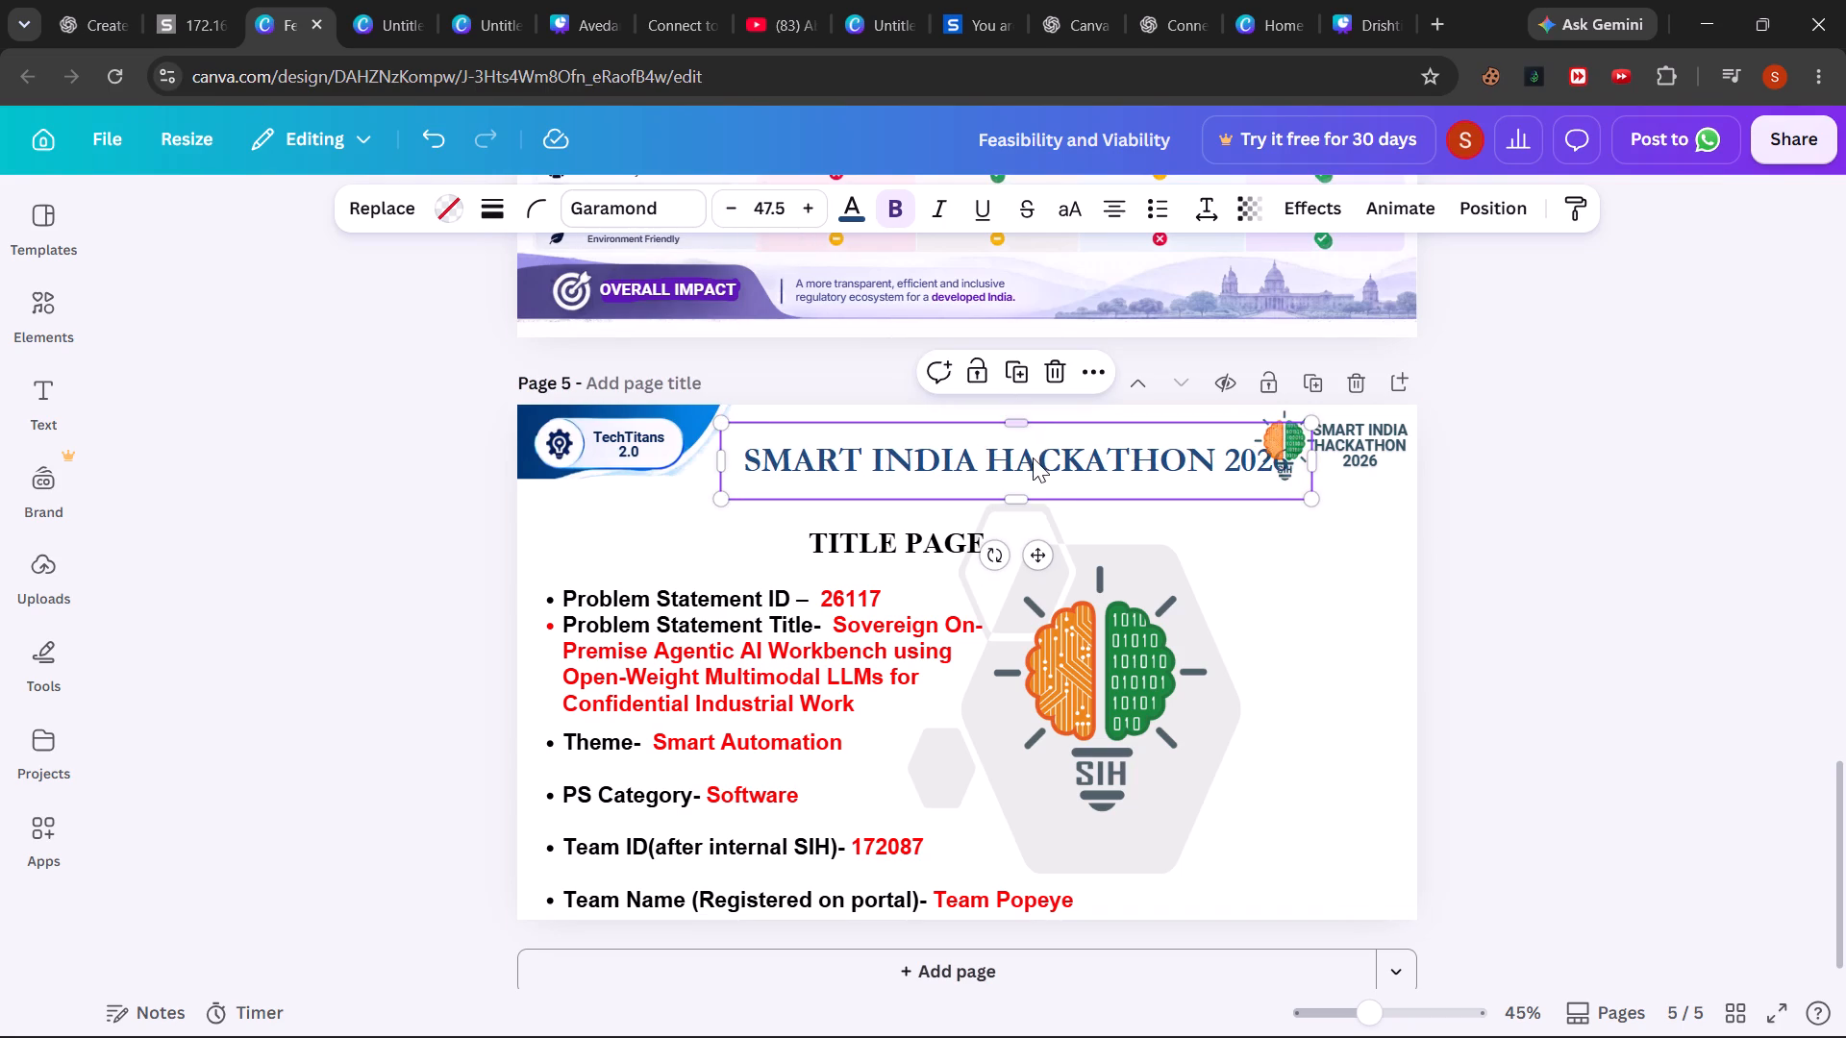
{"action": "left_click_drag", "start_coordinate": [1033, 457], "coordinate": [996, 440]}
{"action": "left_click", "coordinate": [1597, 574]}
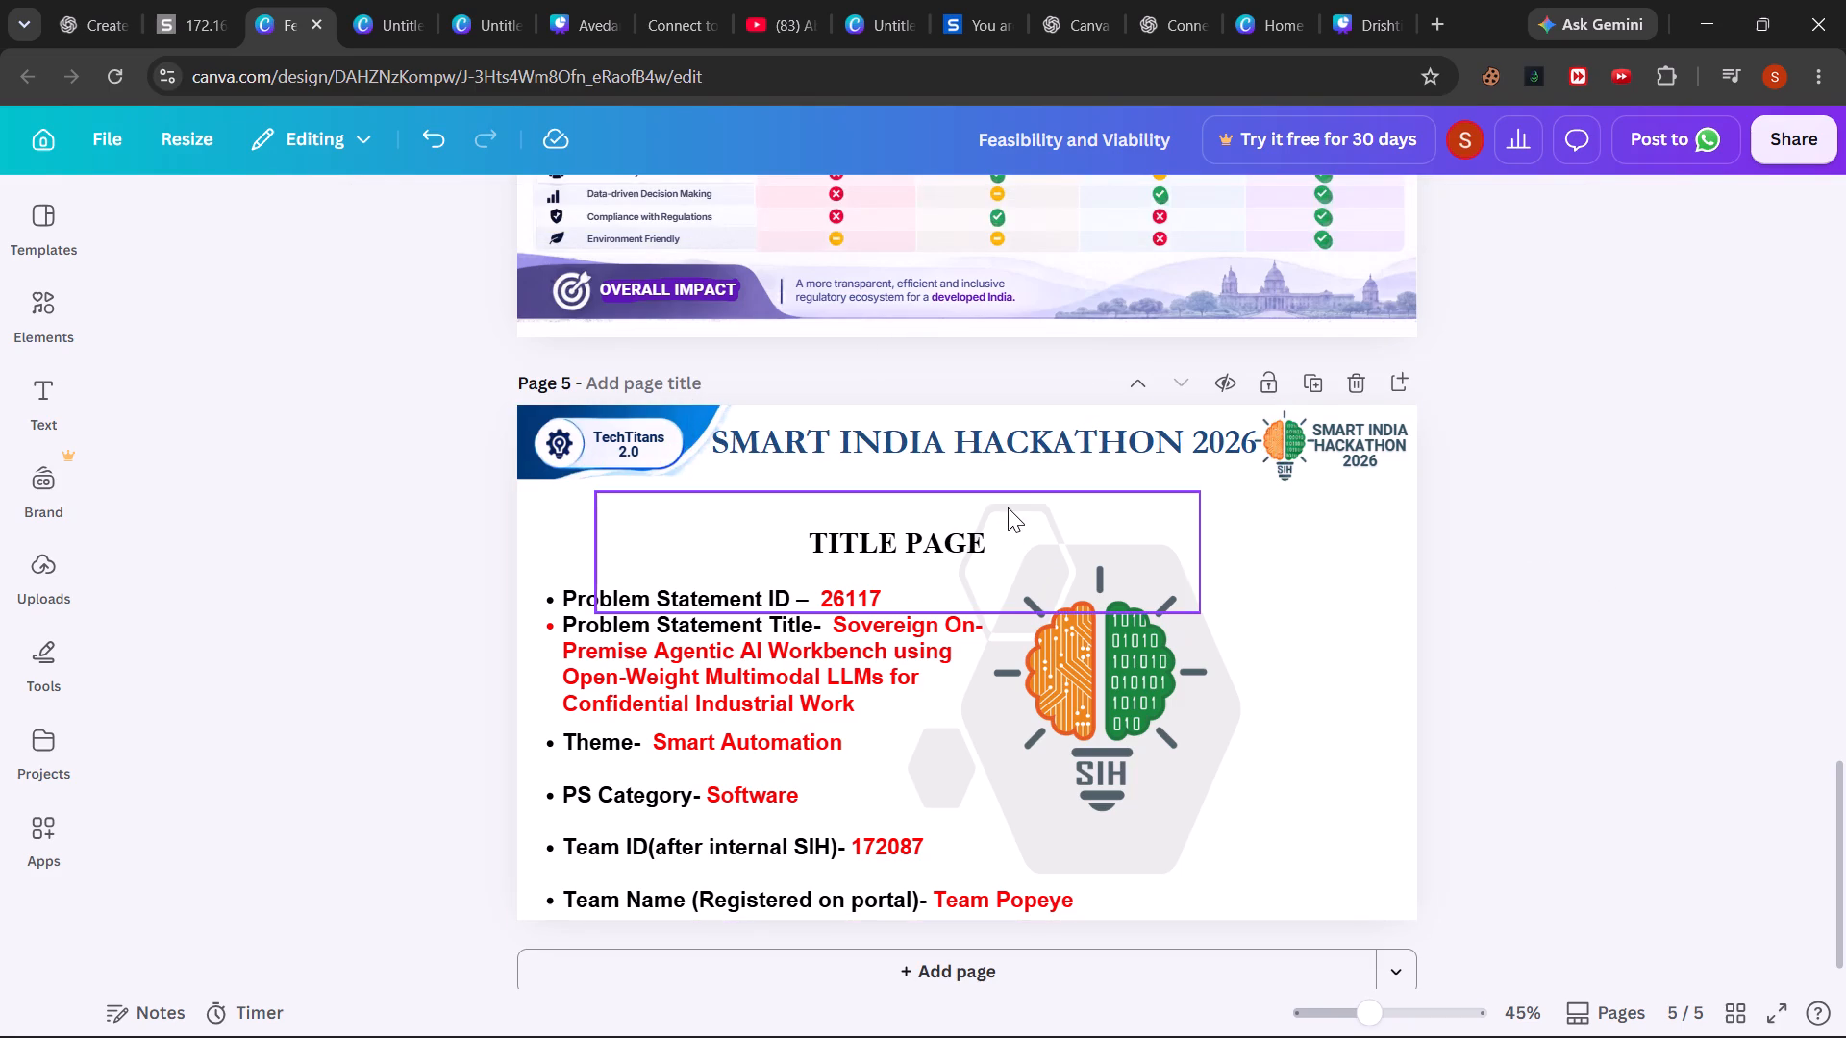
Move the TITLE PAGE text up directly beneath the SMART INDIA HACKATHON 2026 heading, centred under it.
{"action": "left_click", "coordinate": [915, 542]}
{"action": "left_click_drag", "start_coordinate": [915, 542], "coordinate": [980, 484]}
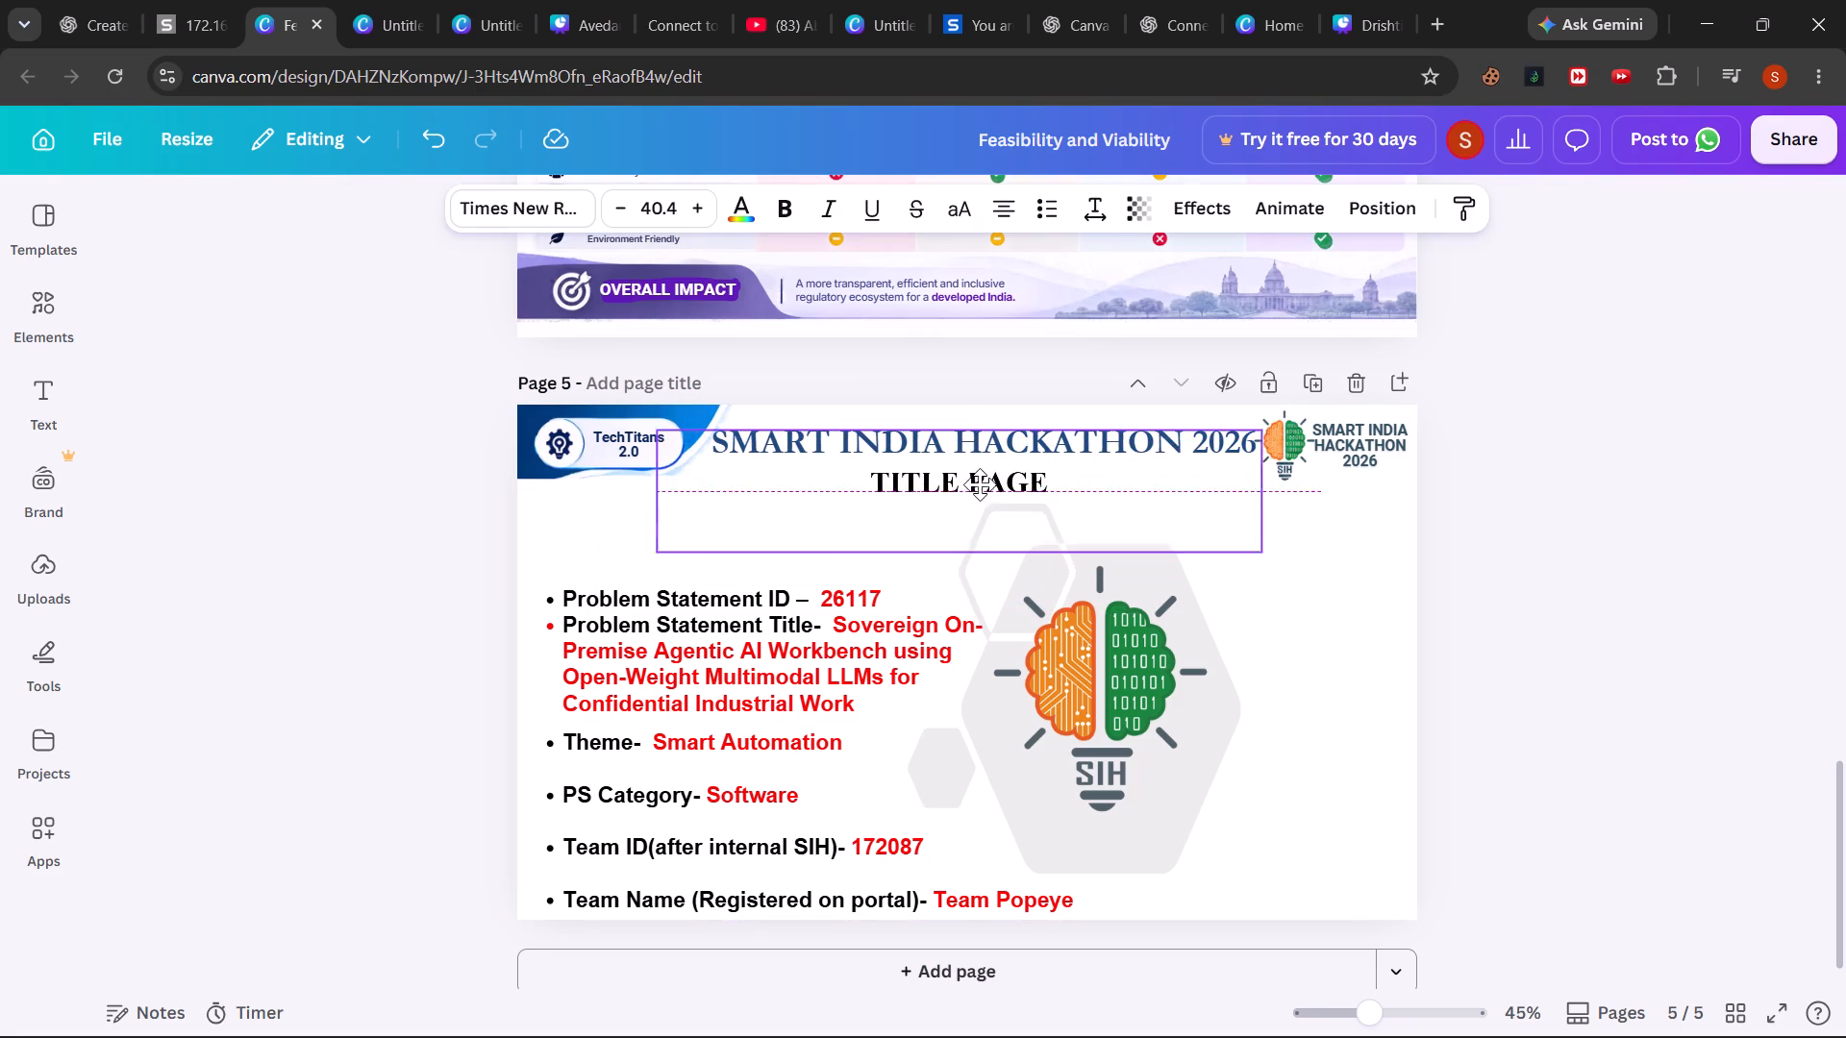
{"action": "left_click_drag", "start_coordinate": [980, 484], "coordinate": [982, 489]}
{"action": "left_click", "coordinate": [1524, 507]}
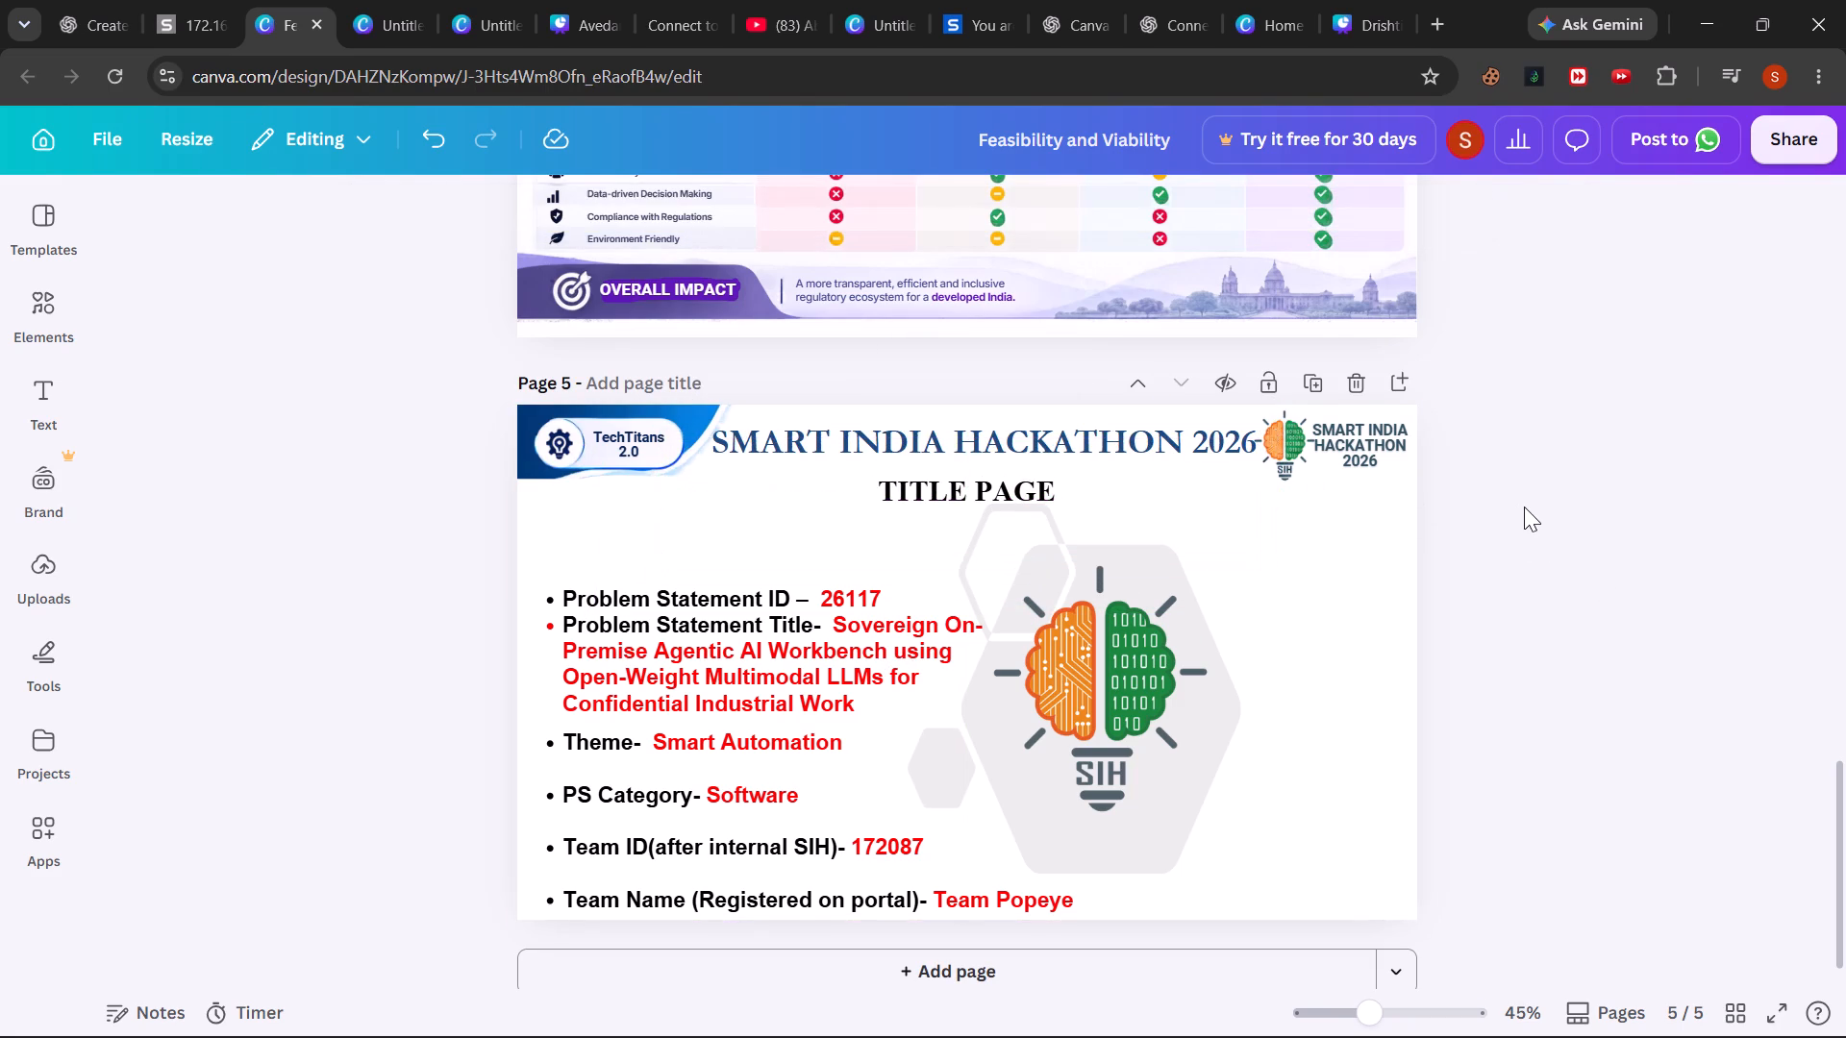
Move the problem statement details list slightly up into the space below TITLE PAGE.
{"action": "left_click", "coordinate": [709, 597]}
{"action": "left_click_drag", "start_coordinate": [867, 721], "coordinate": [864, 687]}
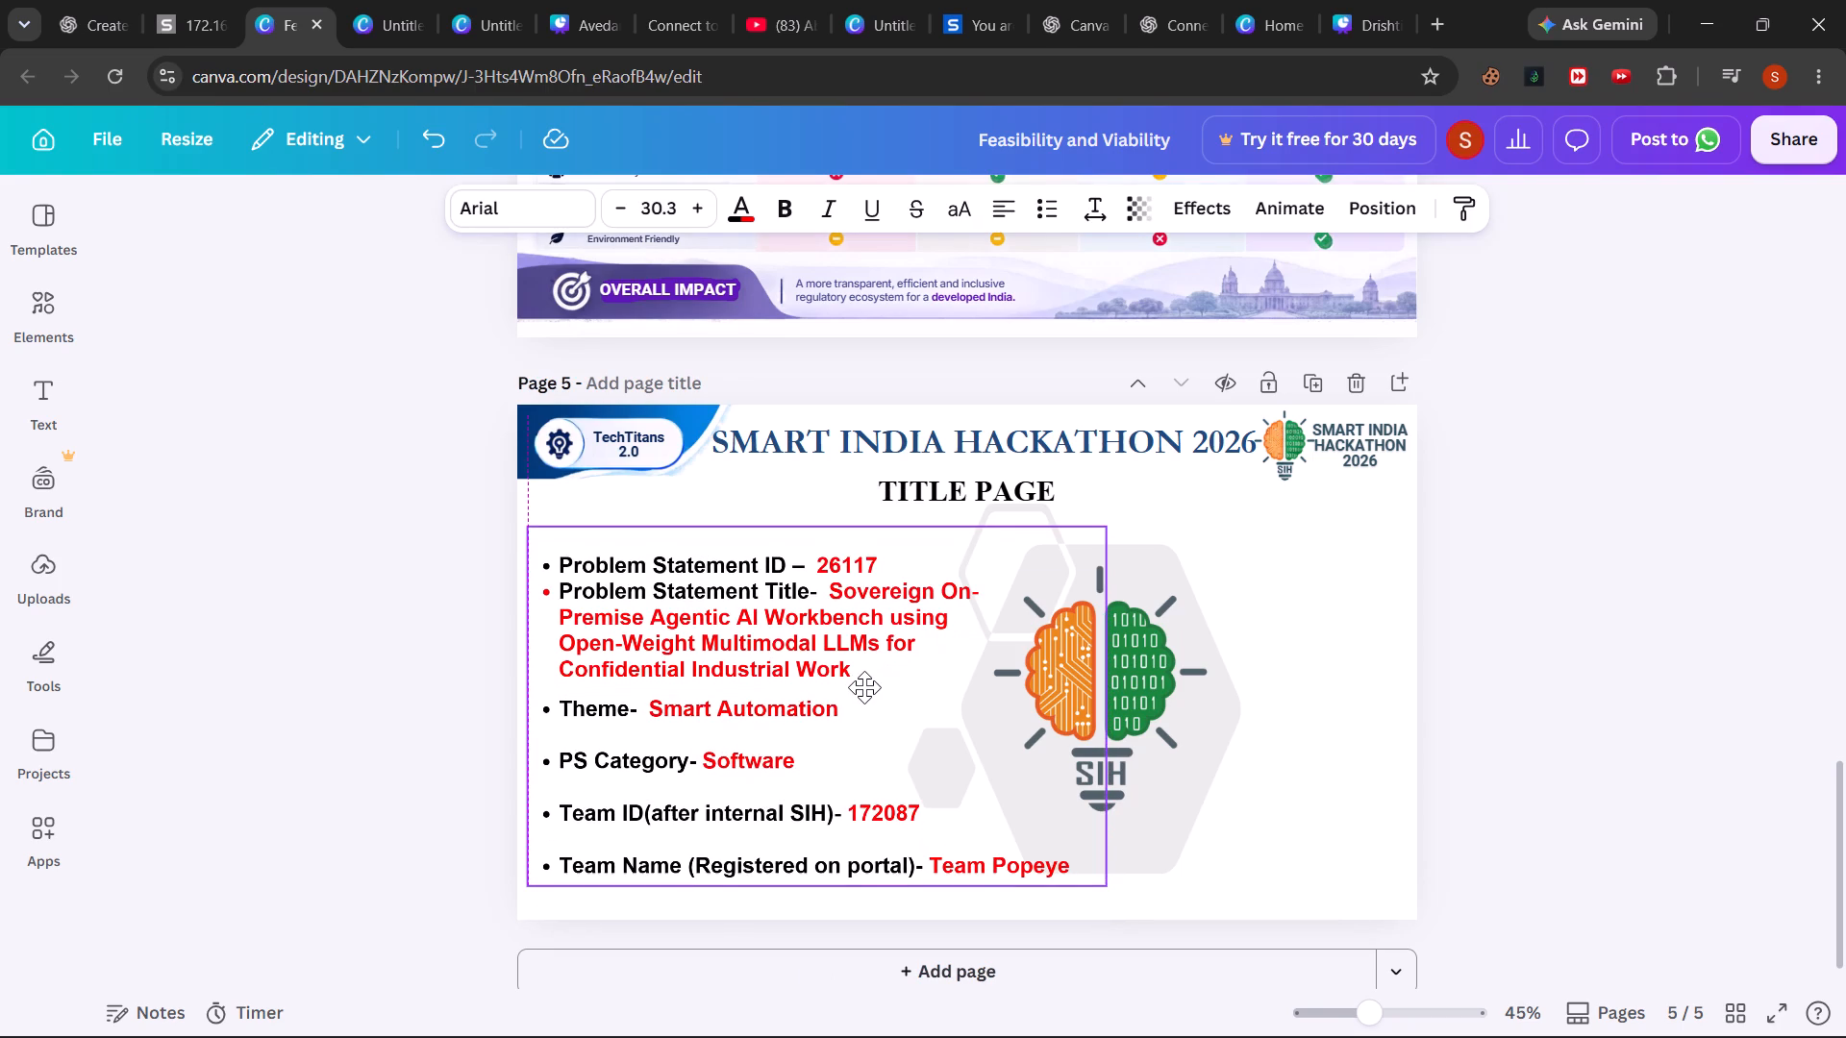
{"action": "left_click_drag", "start_coordinate": [864, 687], "coordinate": [863, 687]}
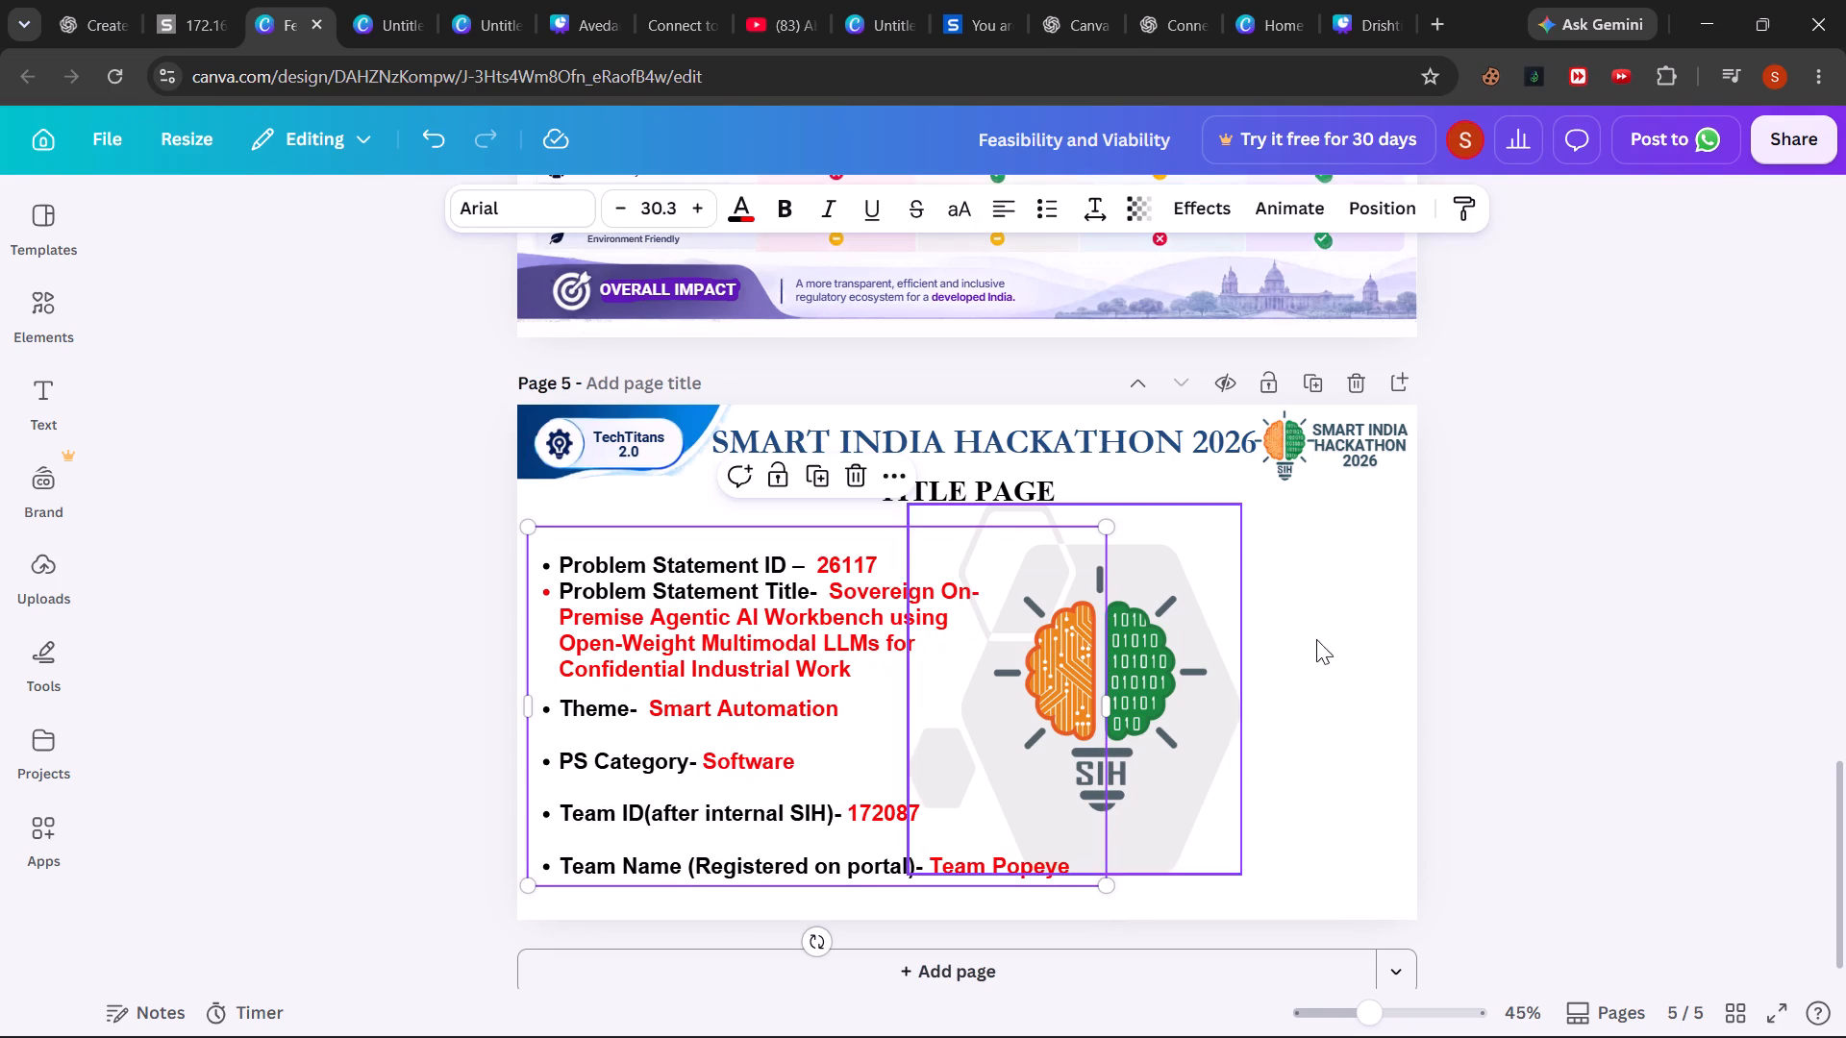
{"action": "left_click", "coordinate": [1531, 581]}
Change the Problem Statement ID to 26262 and insert an empty bullet line below it.
{"action": "left_click", "coordinate": [911, 565]}
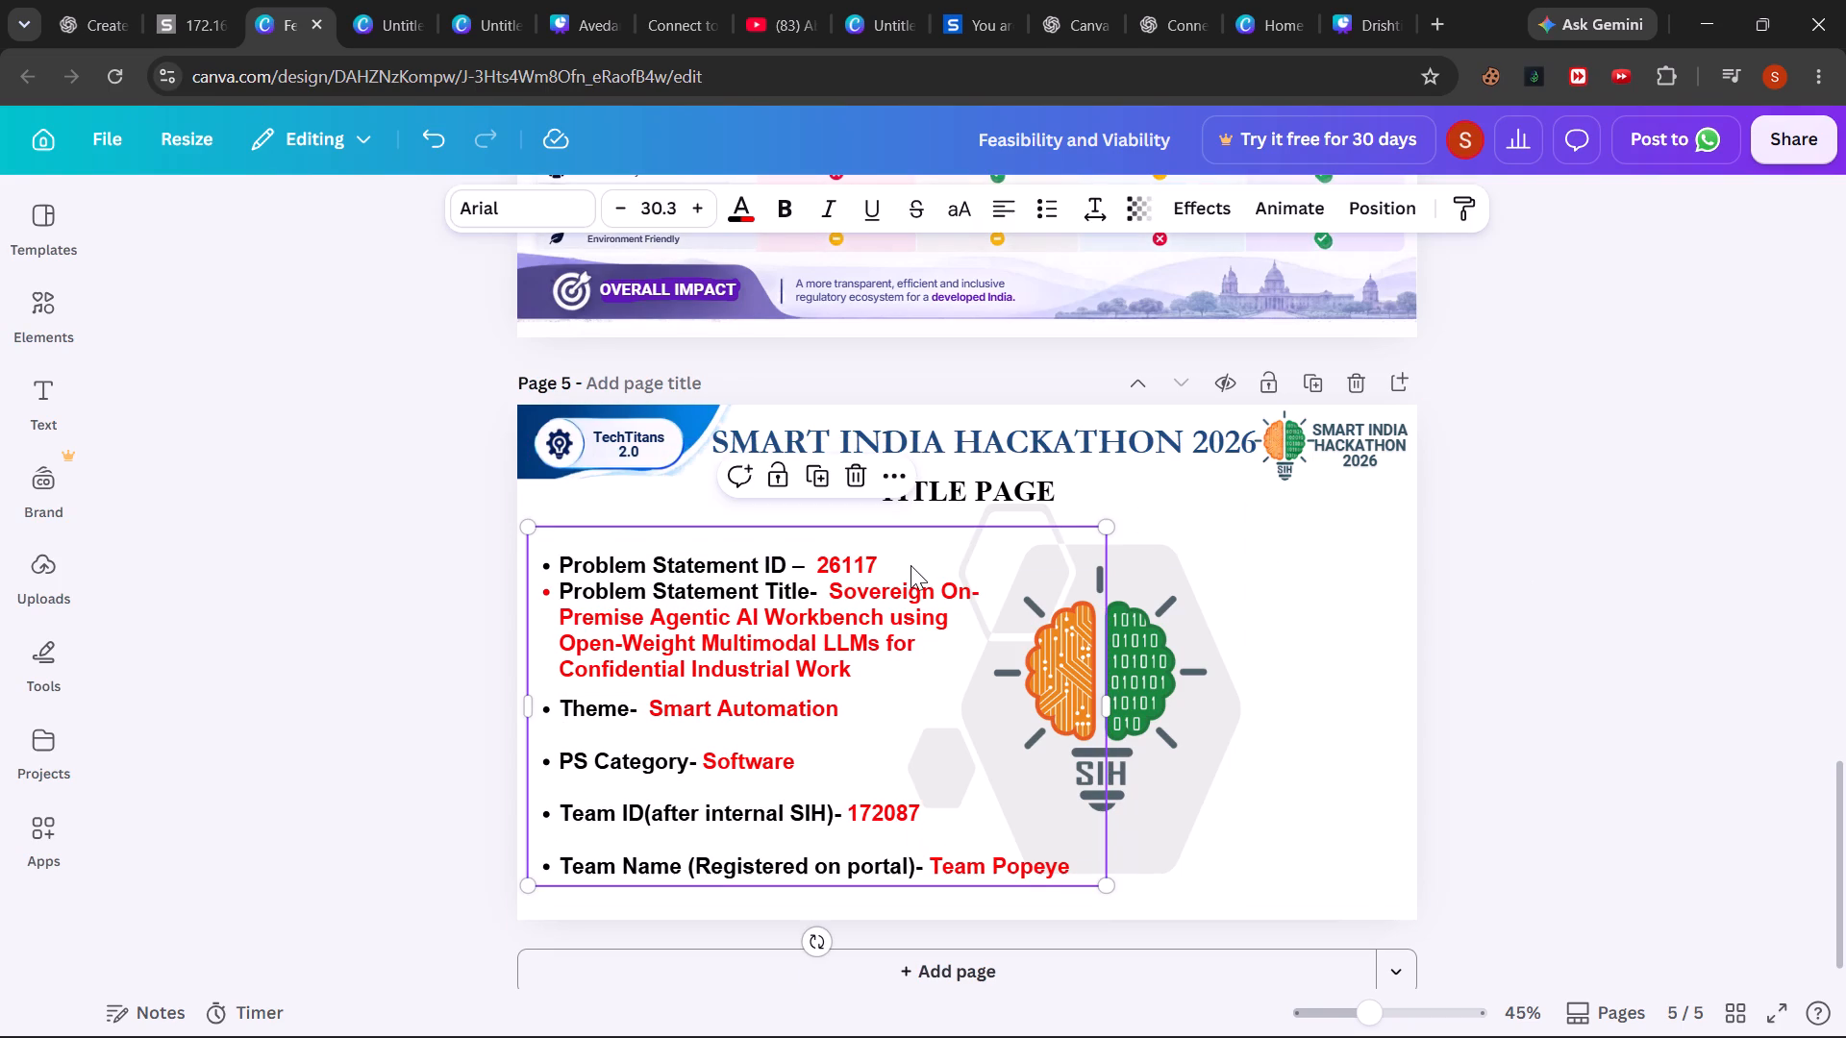
{"action": "double_click", "coordinate": [898, 565]}
{"action": "left_click", "coordinate": [898, 565]}
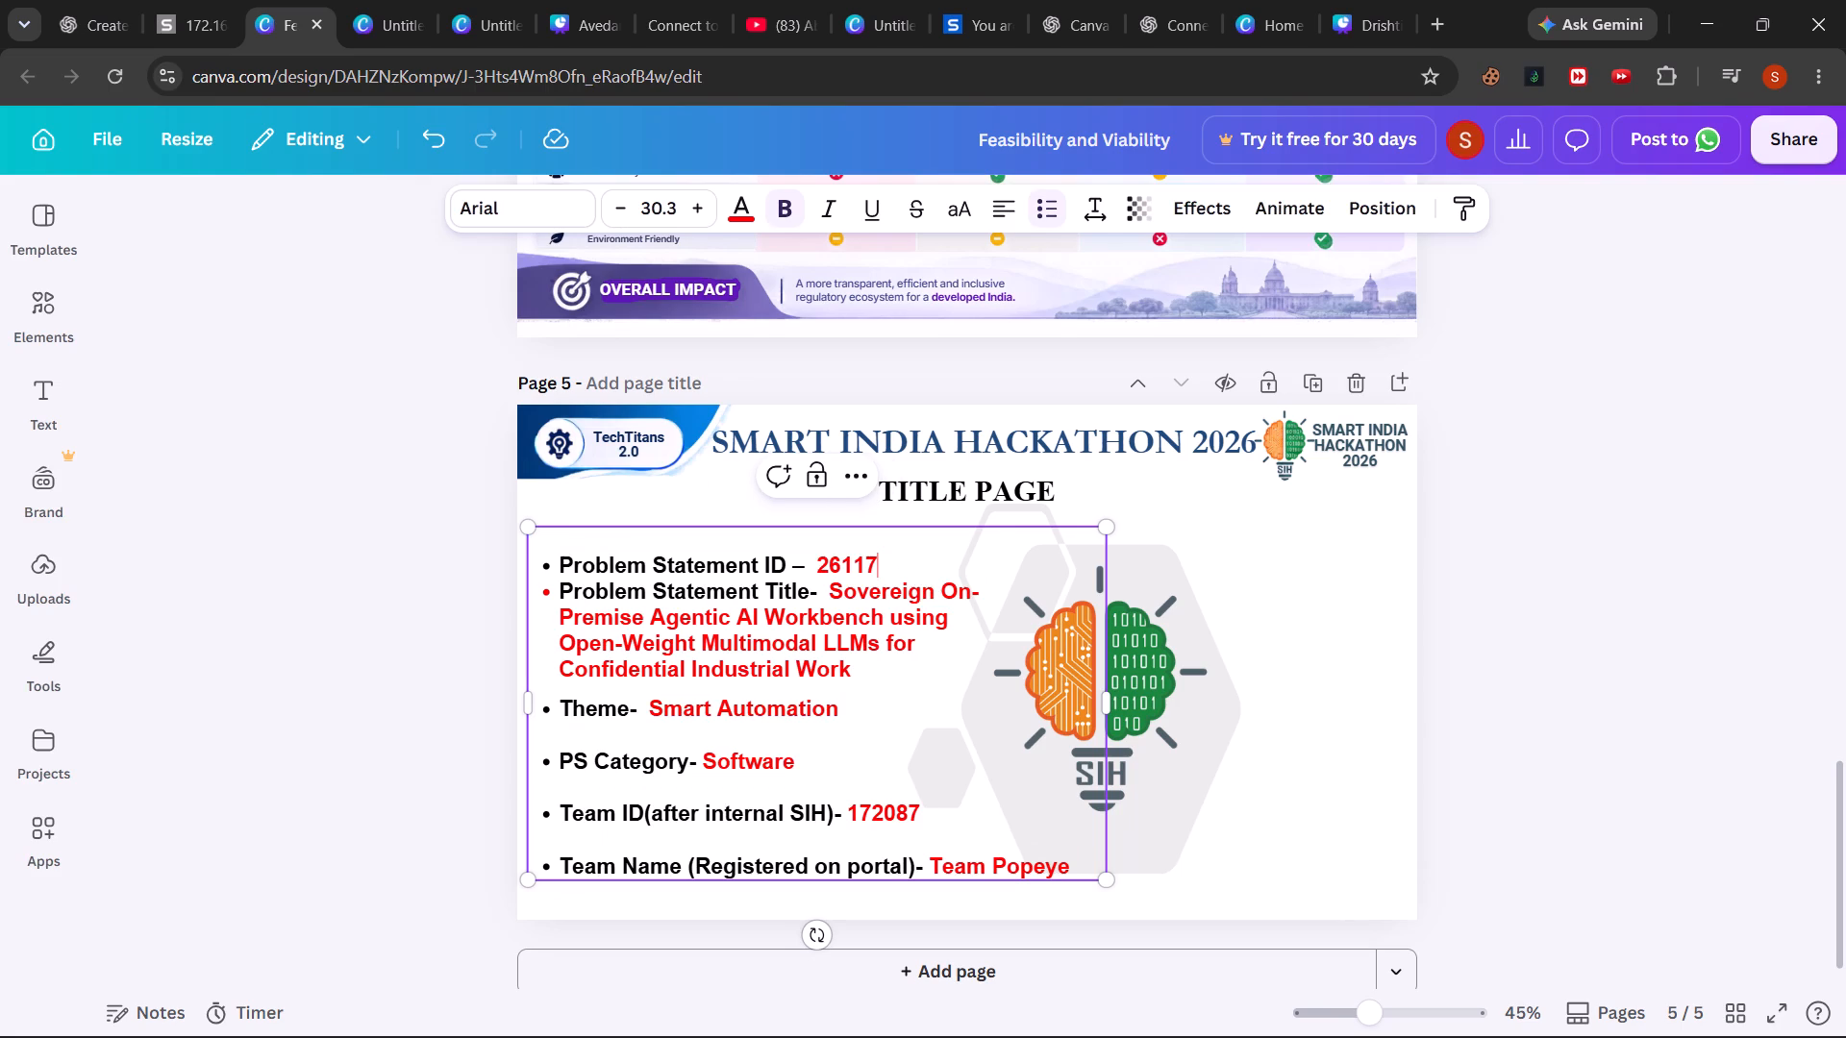
{"action": "key", "text": "BackSpace"}
{"action": "key", "text": "BackSpace"}
{"action": "key", "text": "BackSpace"}
{"action": "type", "text": "262"}
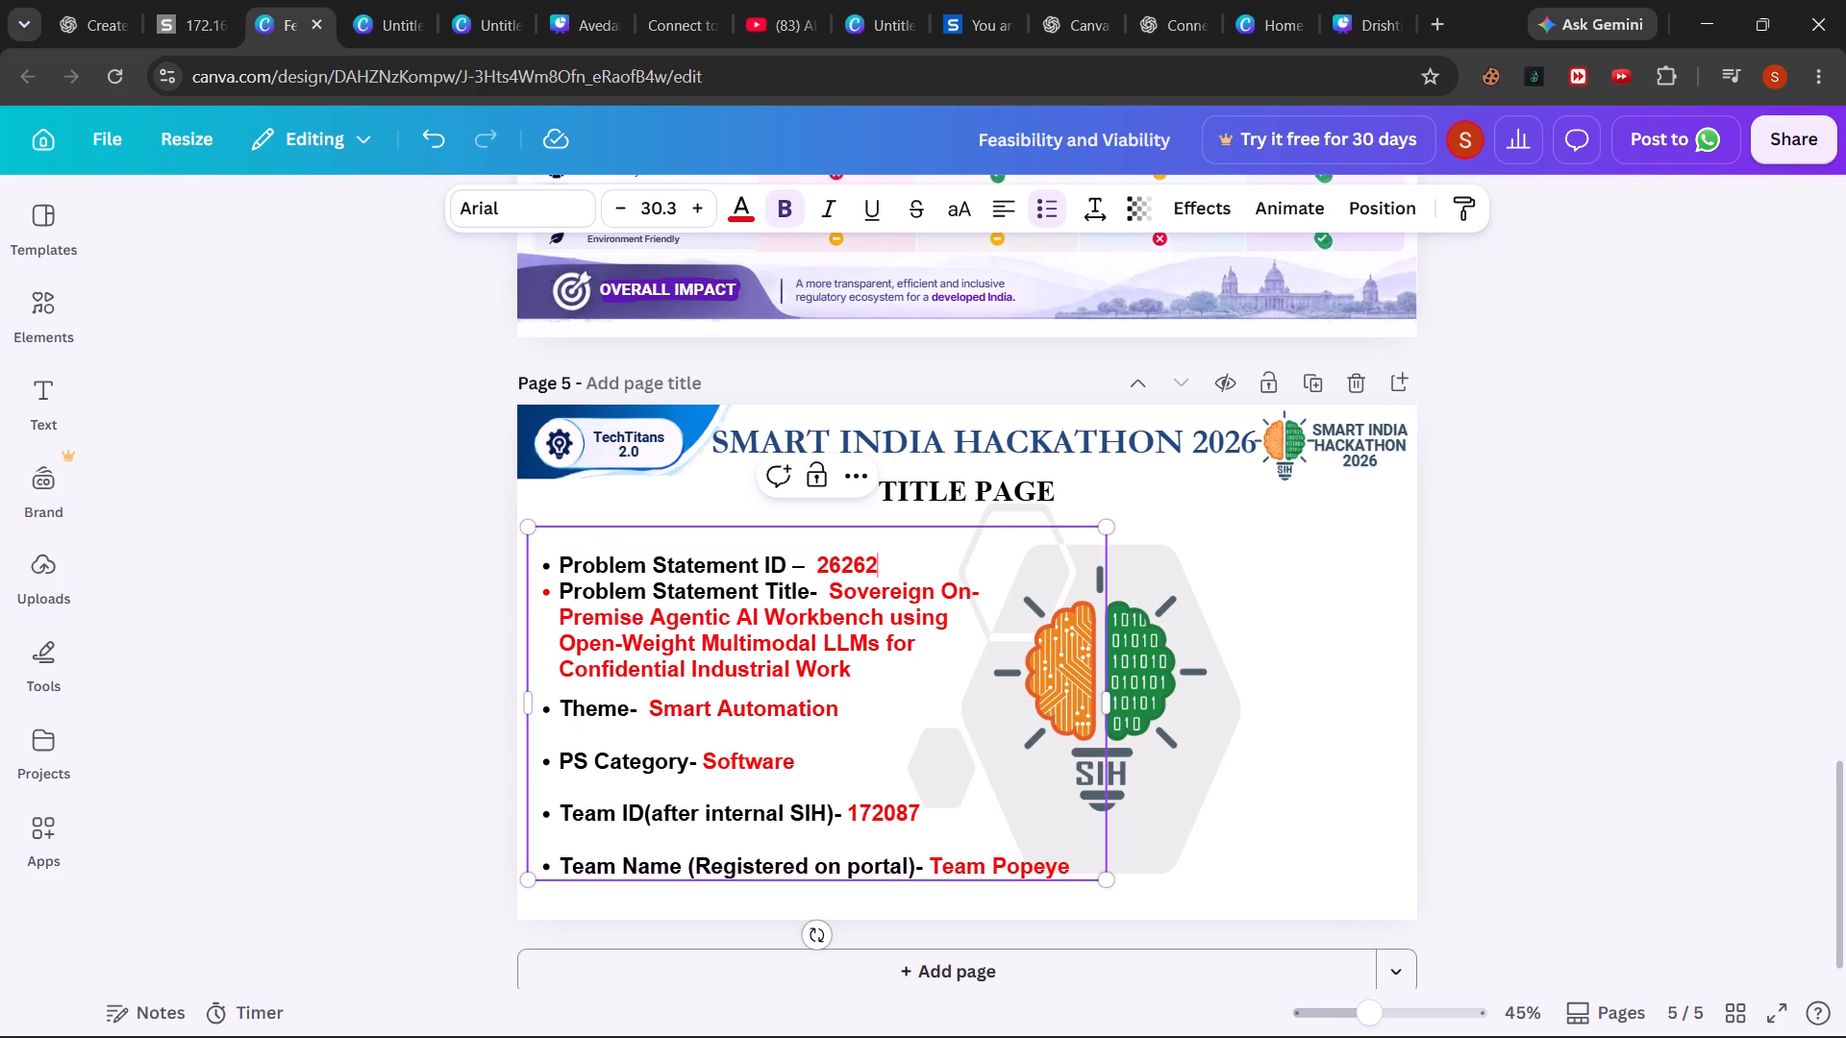
{"action": "key", "text": "Return"}
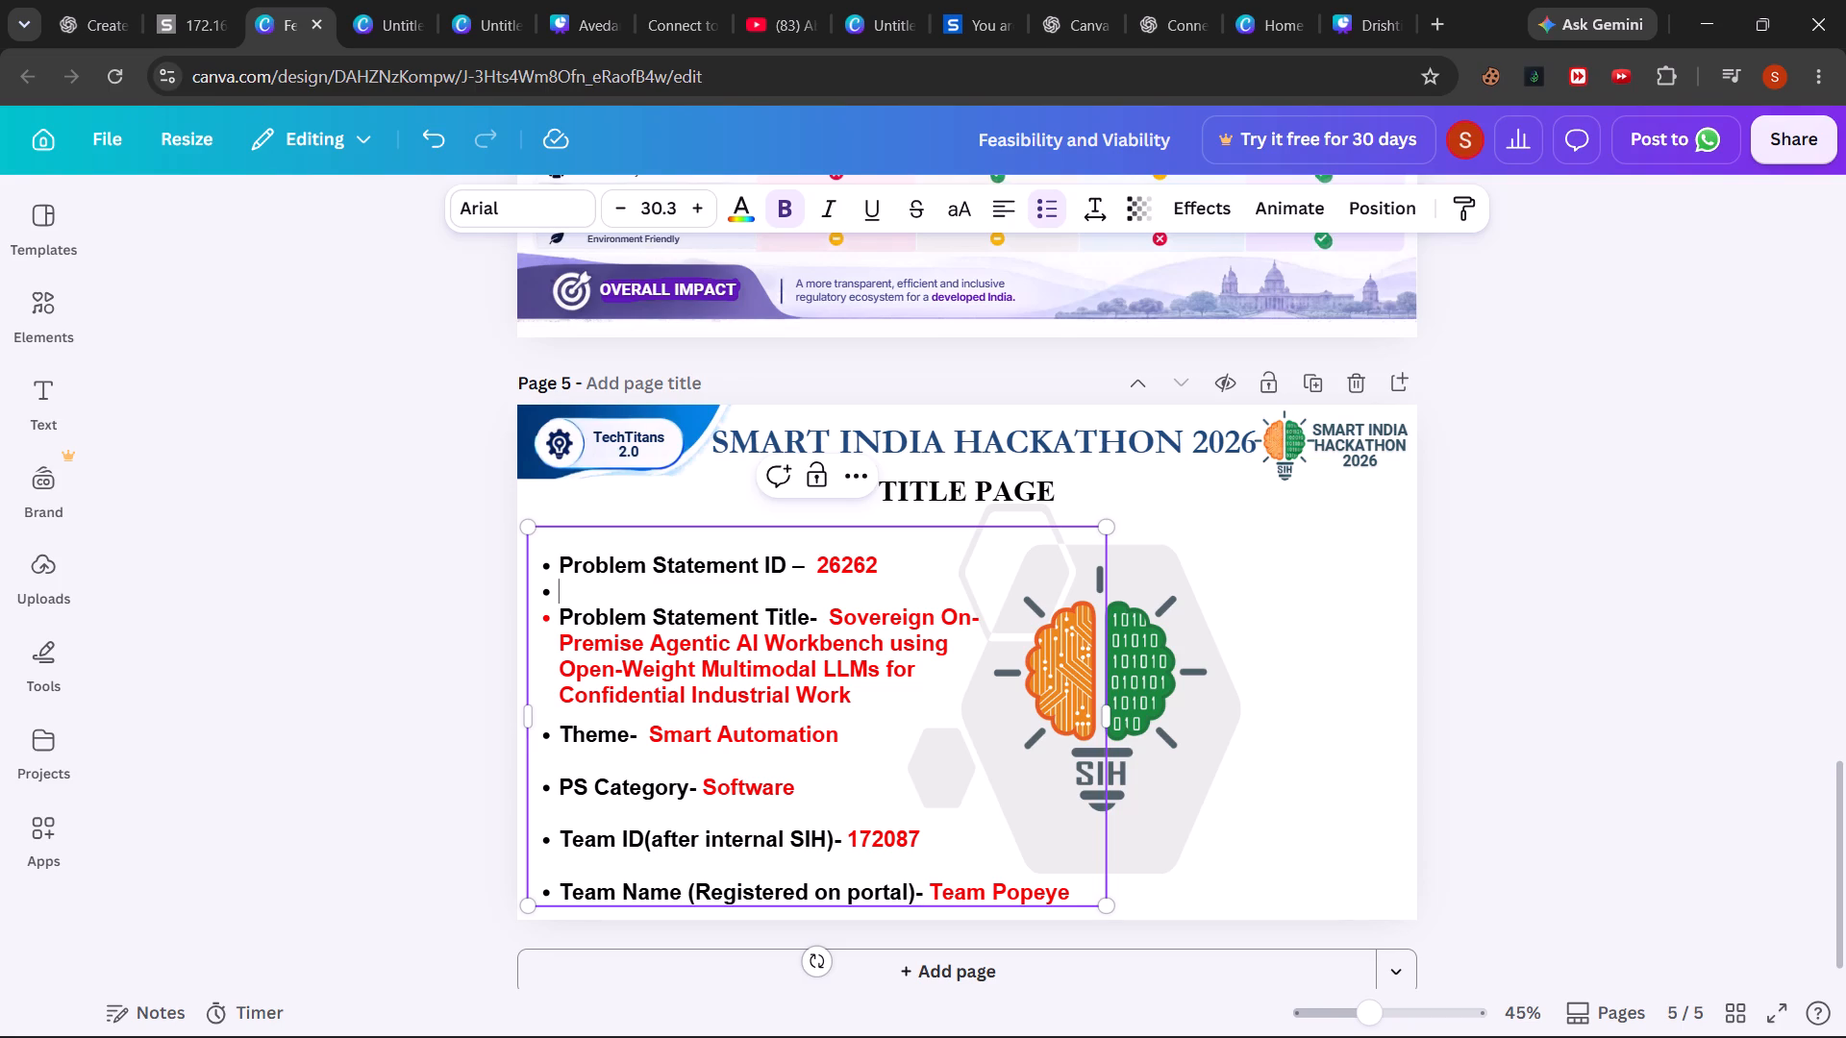
Search the web for "sih 2026 problem statement" and open the "Every SIH 2026 problem statement" listing.
{"action": "left_click_drag", "start_coordinate": [884, 700], "coordinate": [833, 618]}
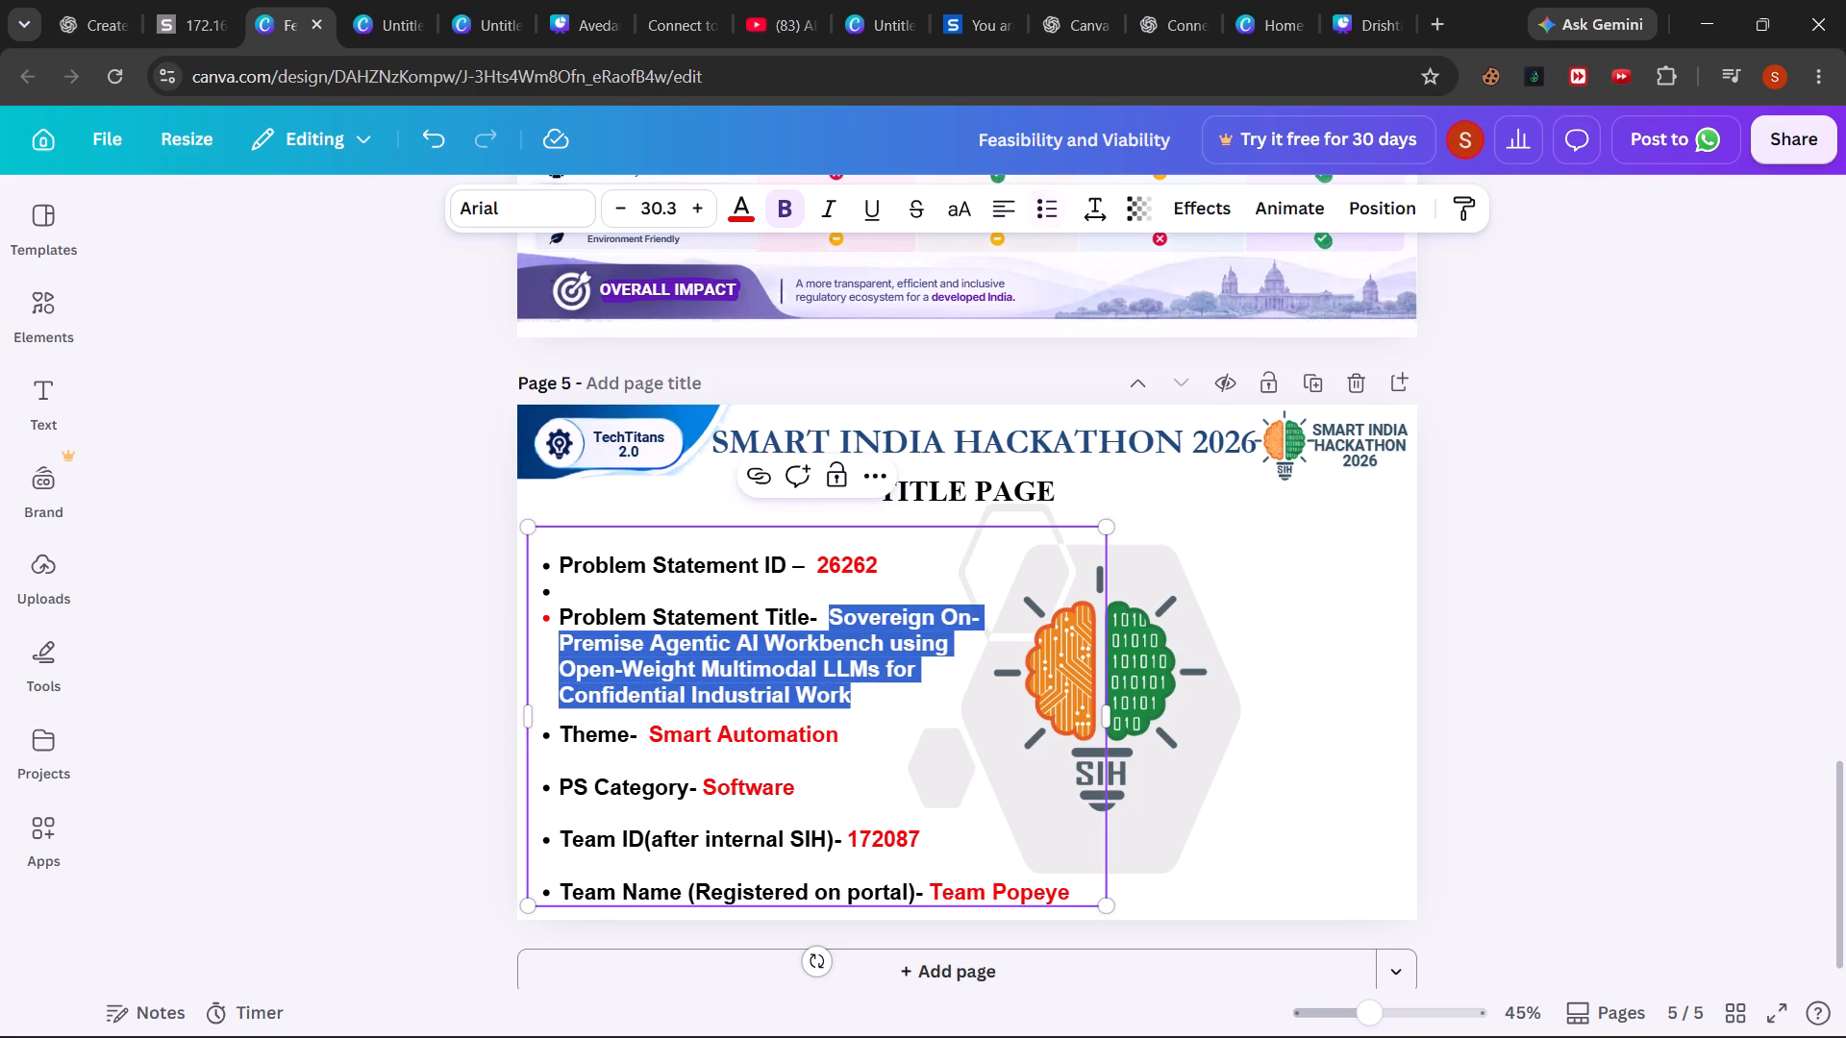
{"action": "left_click", "coordinate": [1457, 22]}
{"action": "left_click", "coordinate": [1447, 23]}
{"action": "type", "text": "sih"}
{"action": "key", "text": "Return"}
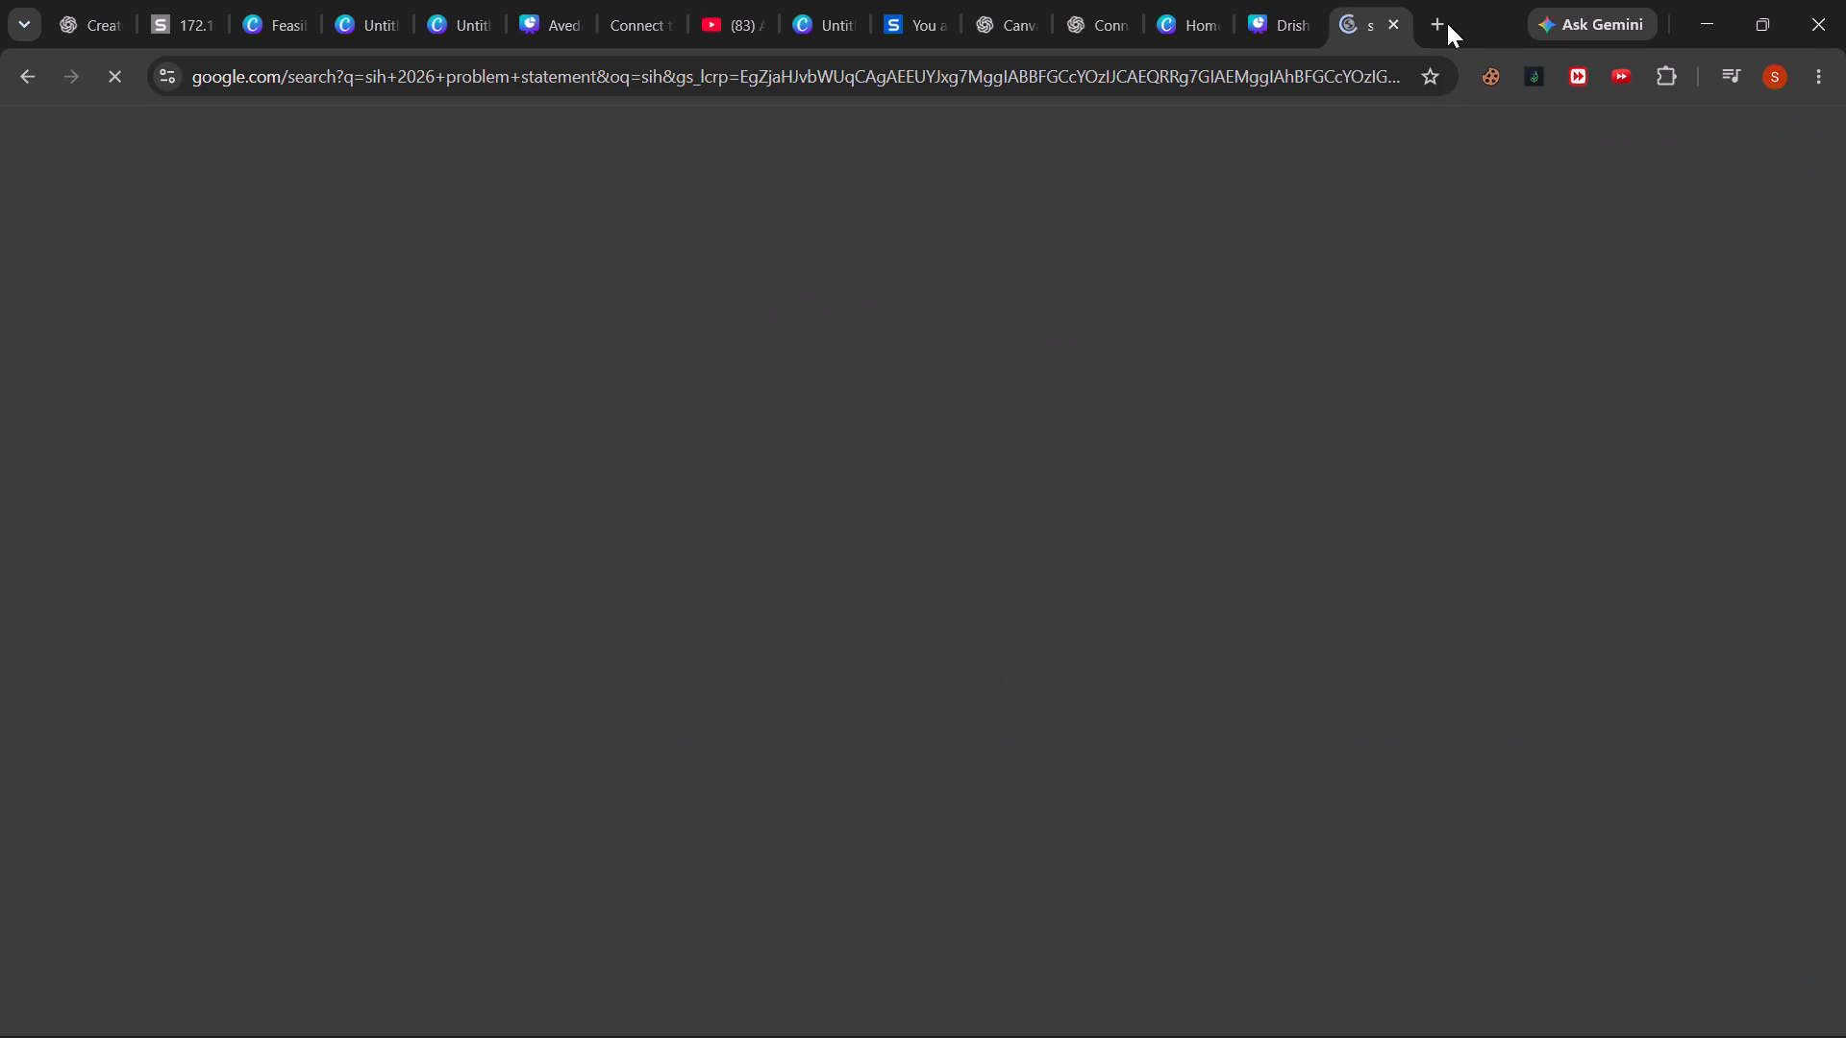
{"action": "scroll", "coordinate": [583, 493], "scroll_direction": "down", "scroll_amount": 6}
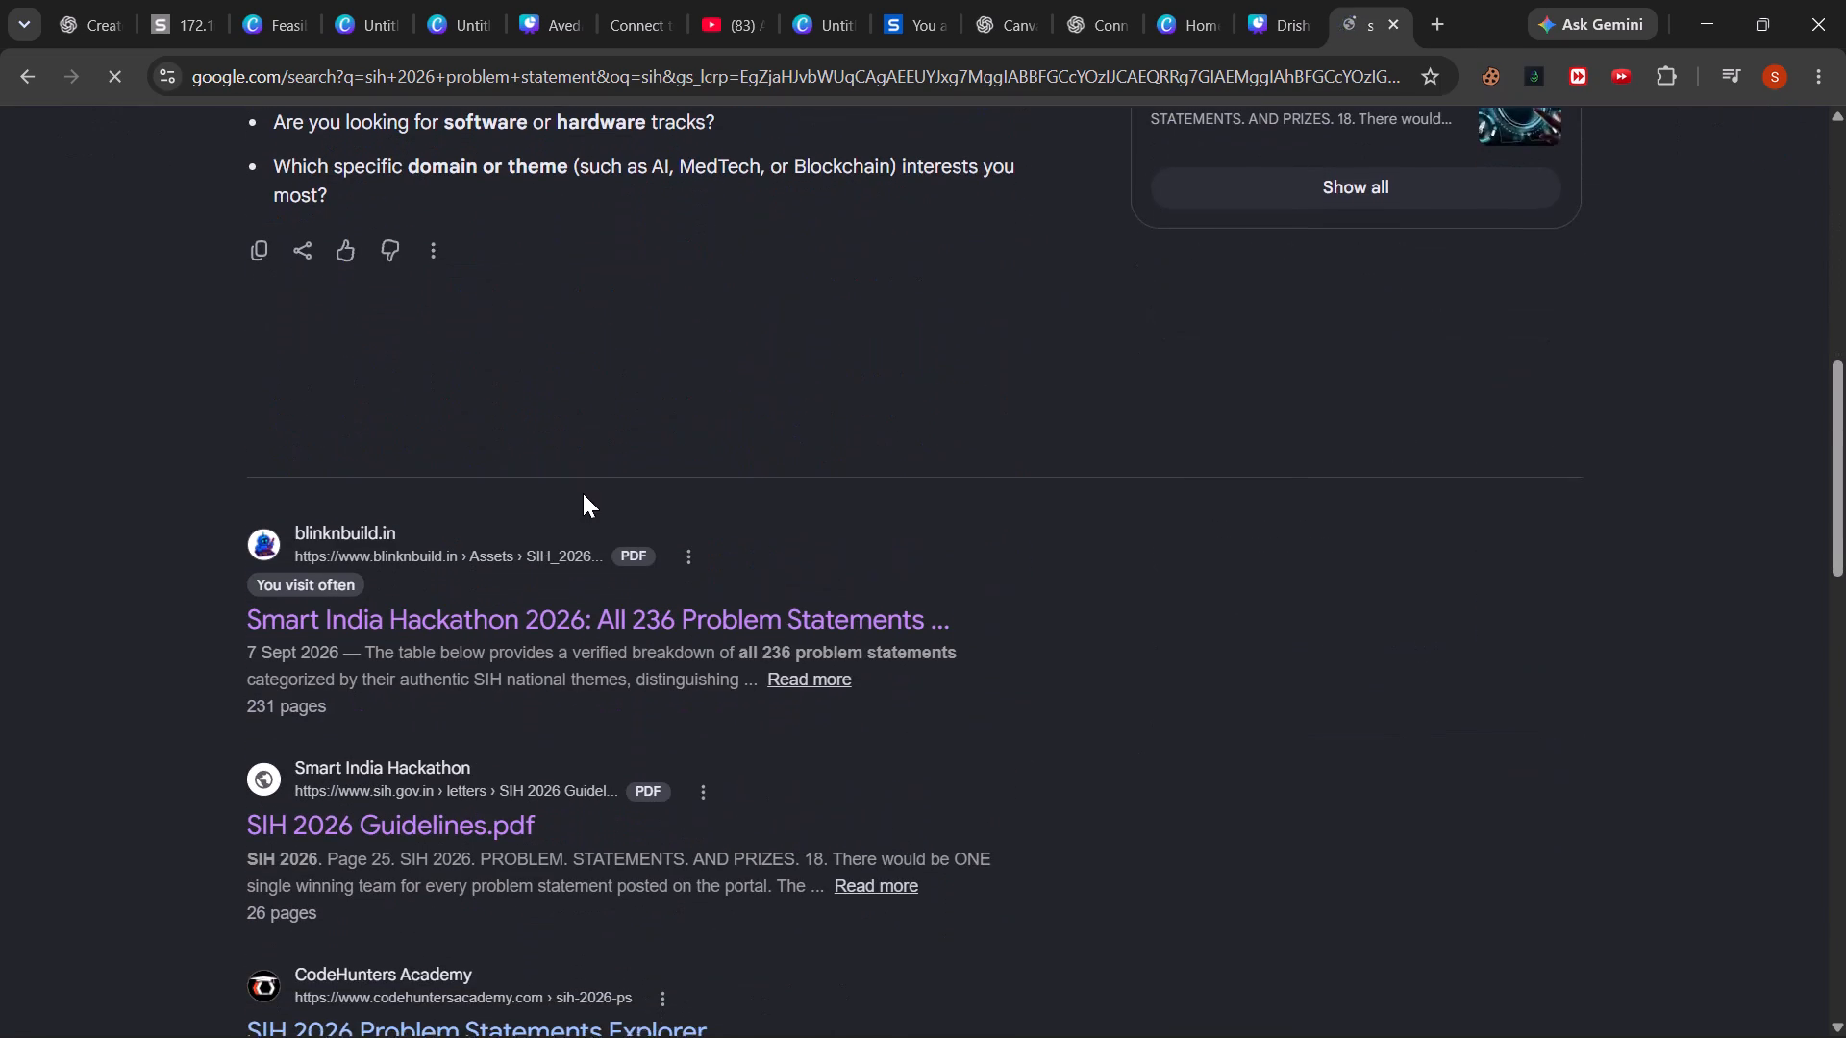
{"action": "scroll", "coordinate": [529, 830], "scroll_direction": "down", "scroll_amount": 6}
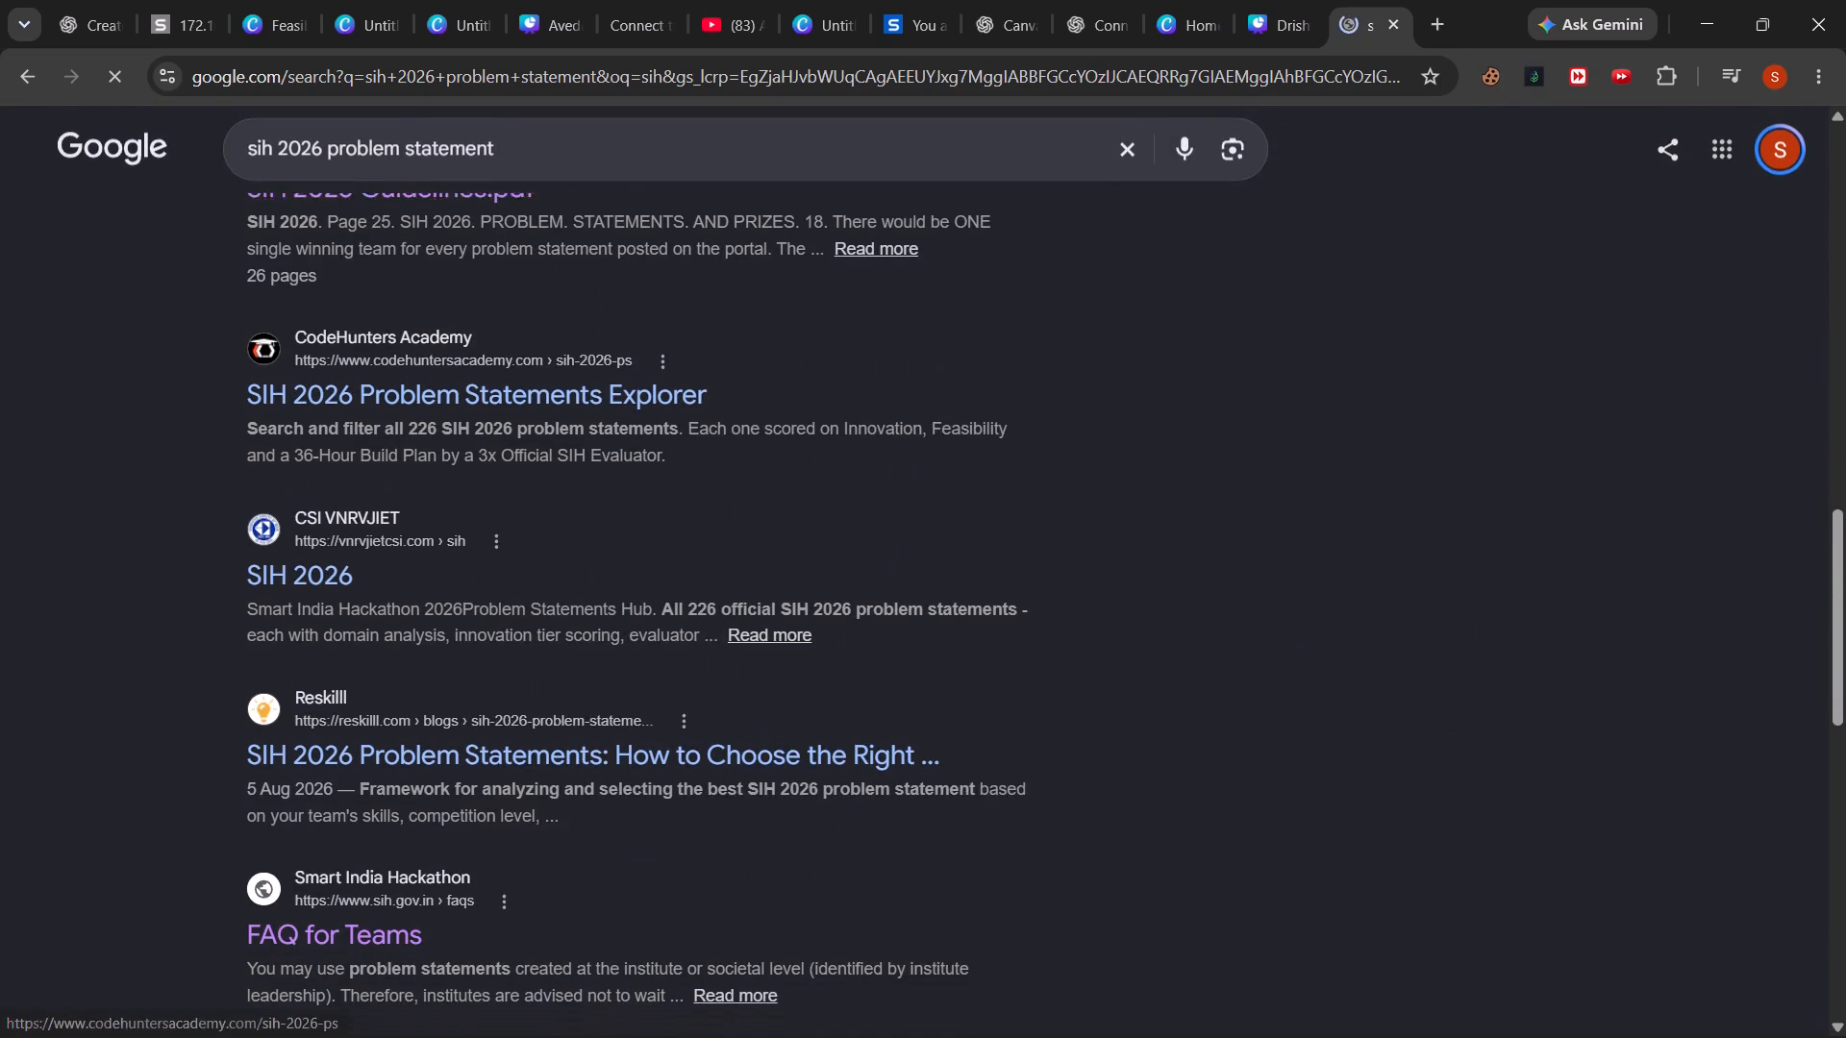
{"action": "scroll", "coordinate": [508, 732], "scroll_direction": "down", "scroll_amount": 1}
{"action": "scroll", "coordinate": [407, 864], "scroll_direction": "down", "scroll_amount": 1}
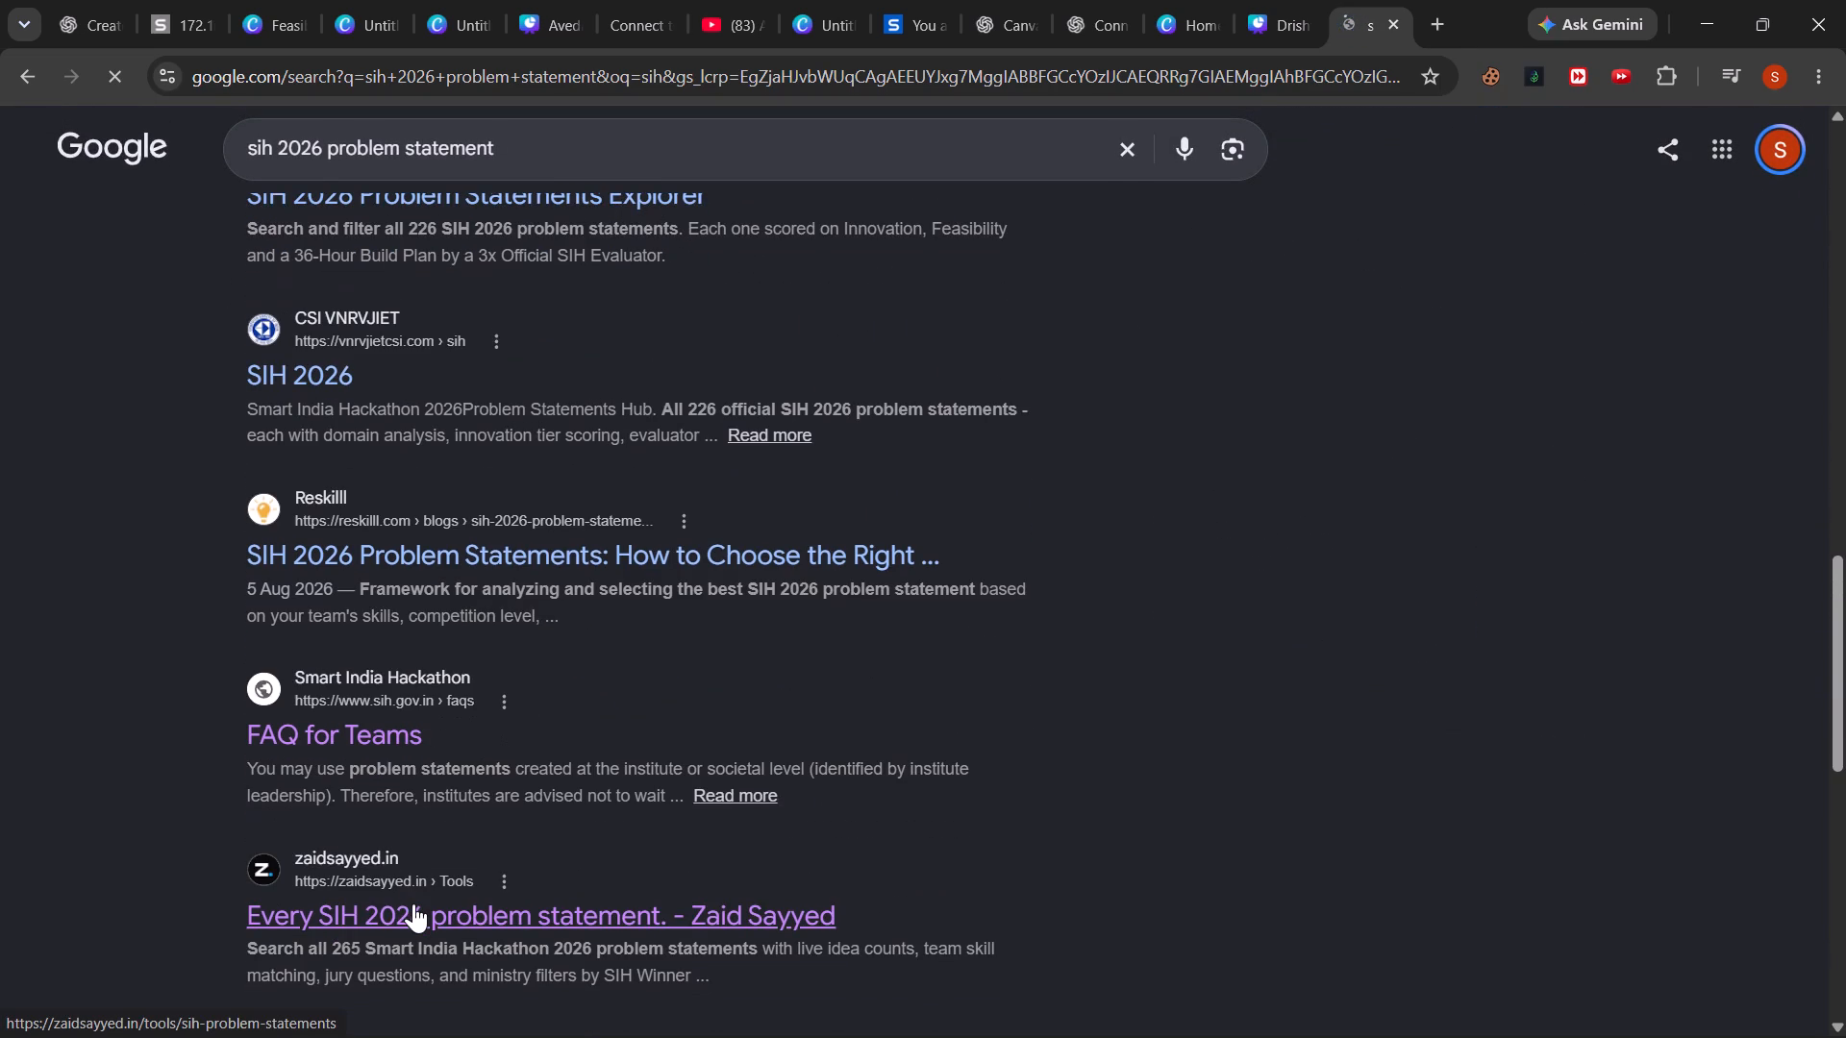
{"action": "left_click", "coordinate": [413, 903]}
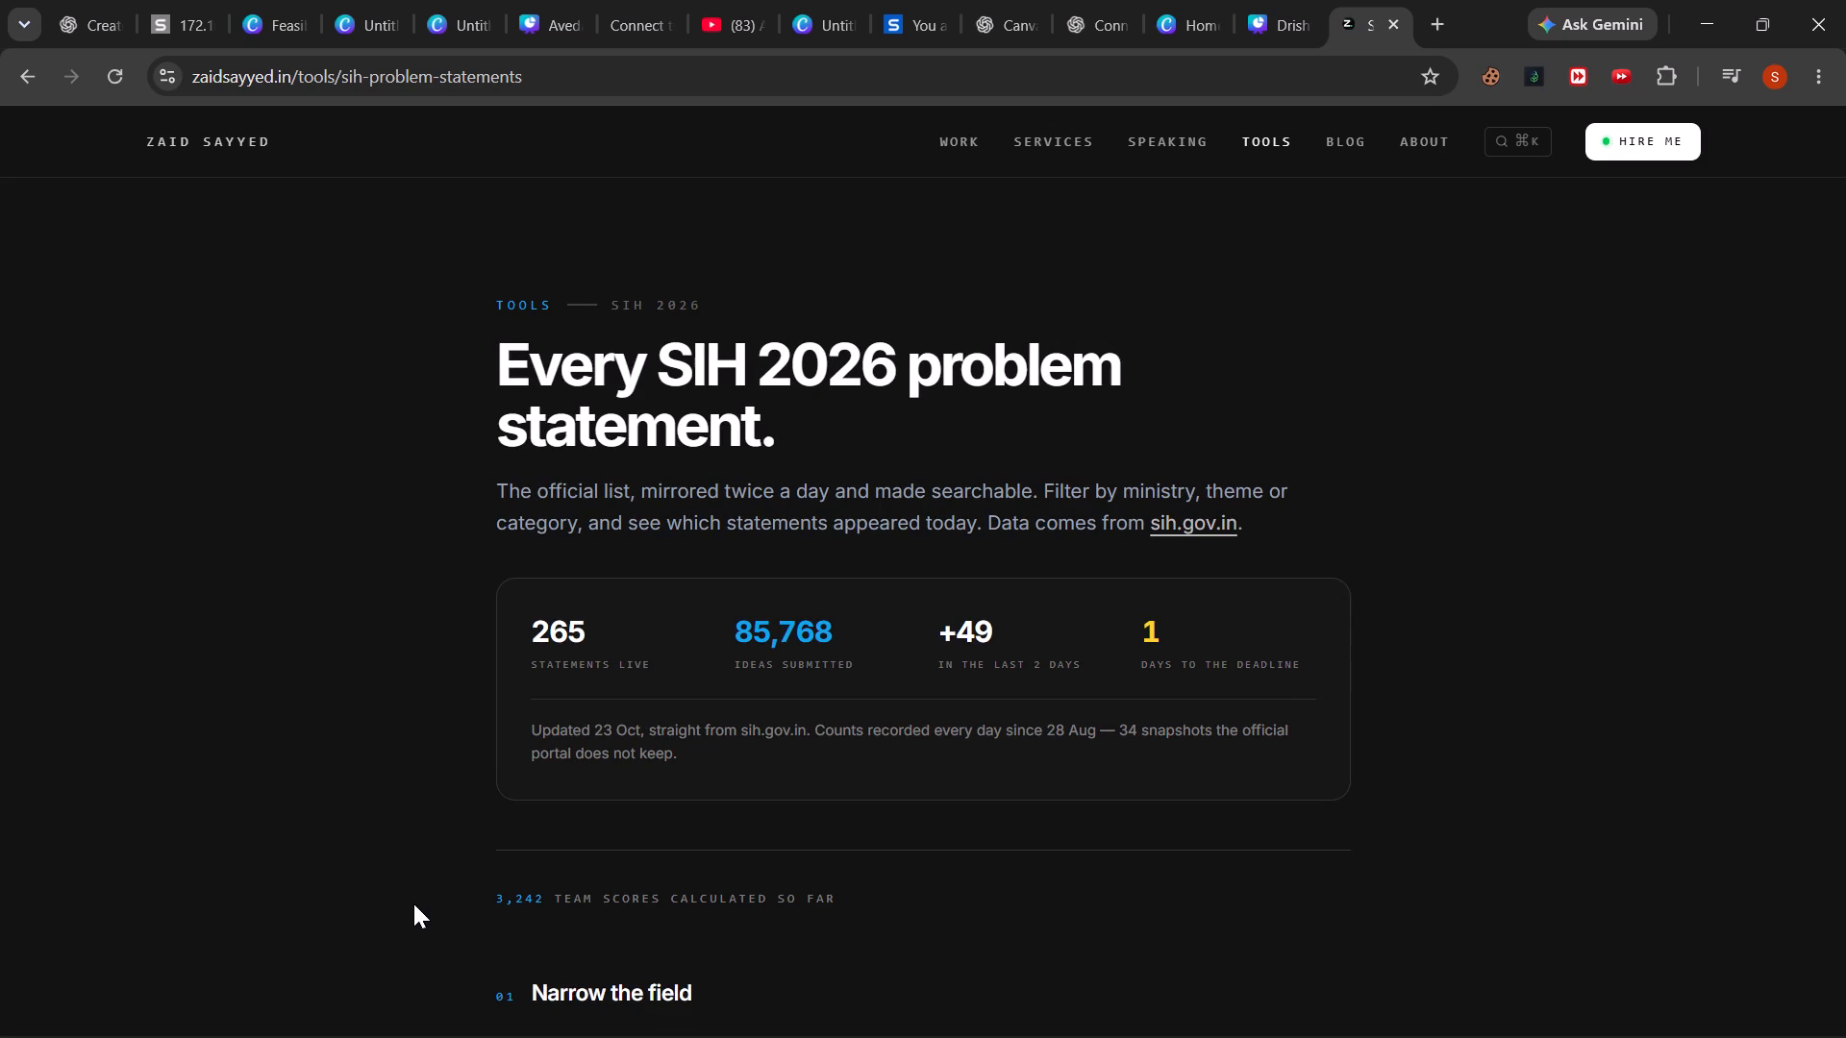
Copy SIH26262's title, "Integrated AICTE Approval Workflow Automation, Compliance Monitoring and Alert Management System", with its AICTE line from the listing.
{"action": "scroll", "coordinate": [559, 861], "scroll_direction": "down", "scroll_amount": 11}
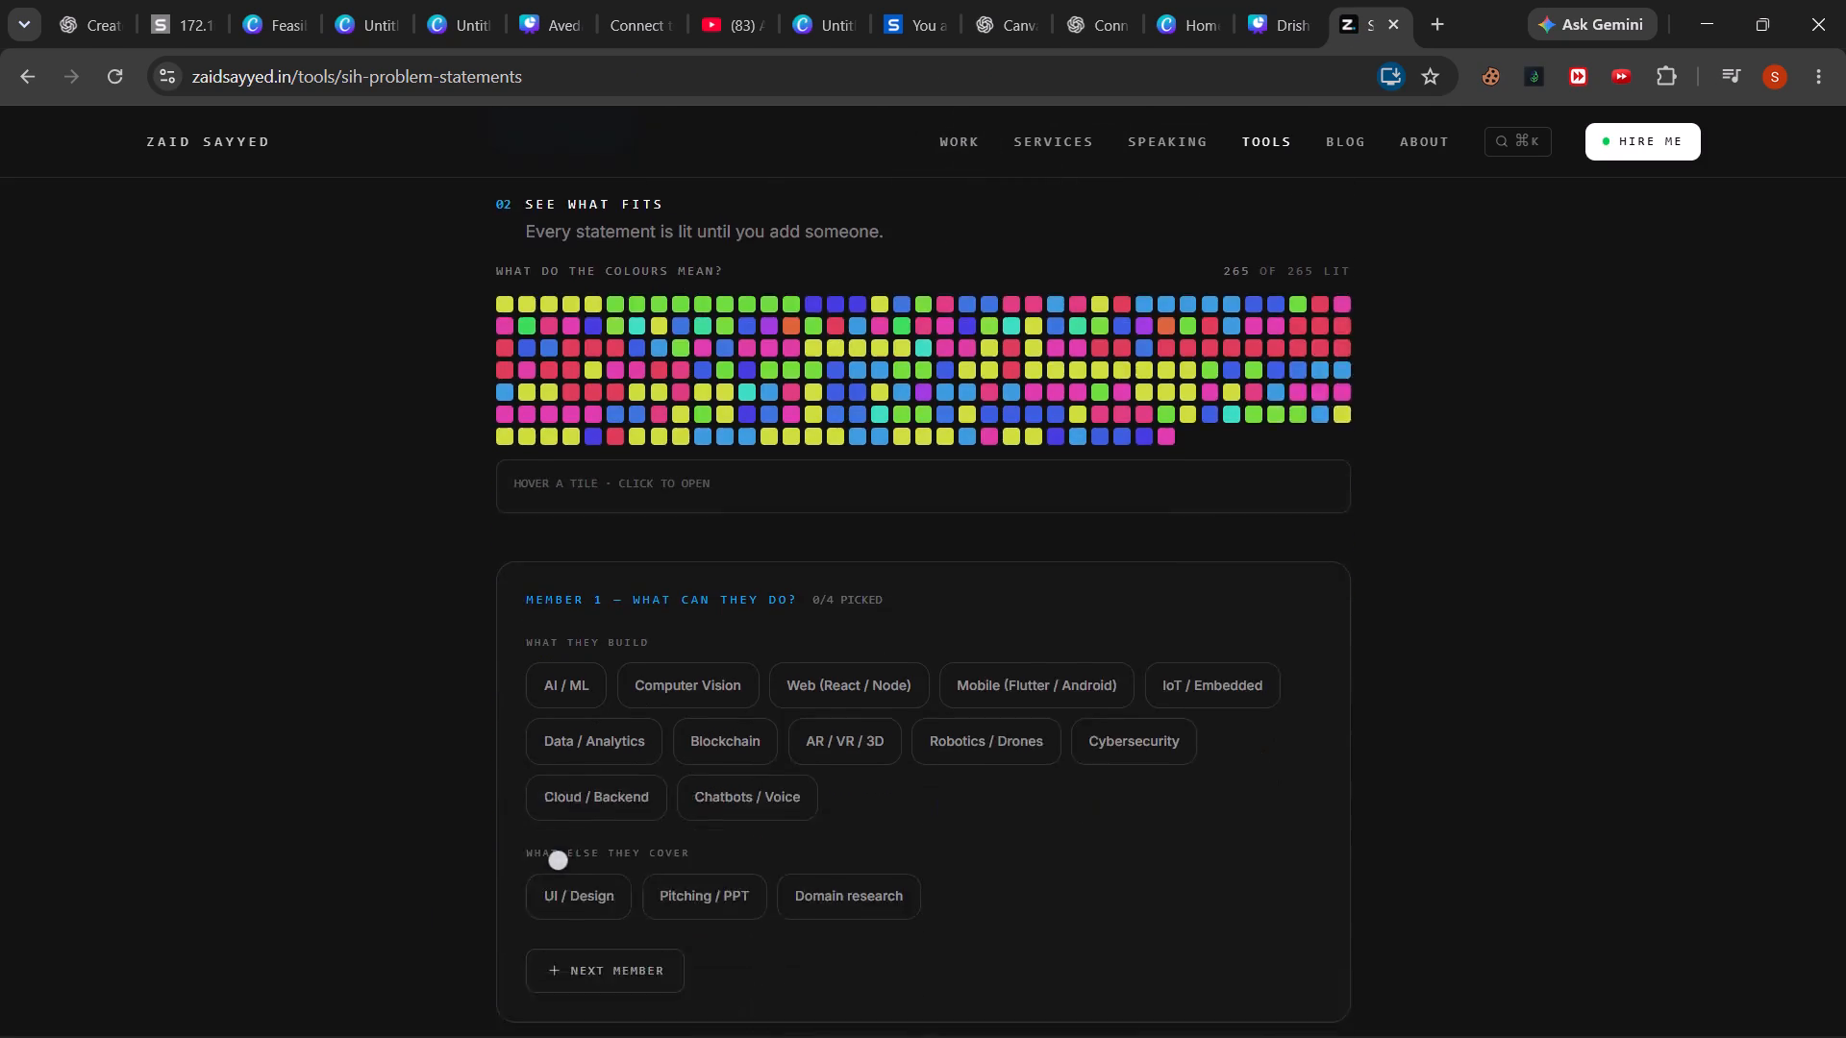
{"action": "scroll", "coordinate": [559, 861], "scroll_direction": "down", "scroll_amount": 9}
{"action": "scroll", "coordinate": [559, 861], "scroll_direction": "up", "scroll_amount": 1}
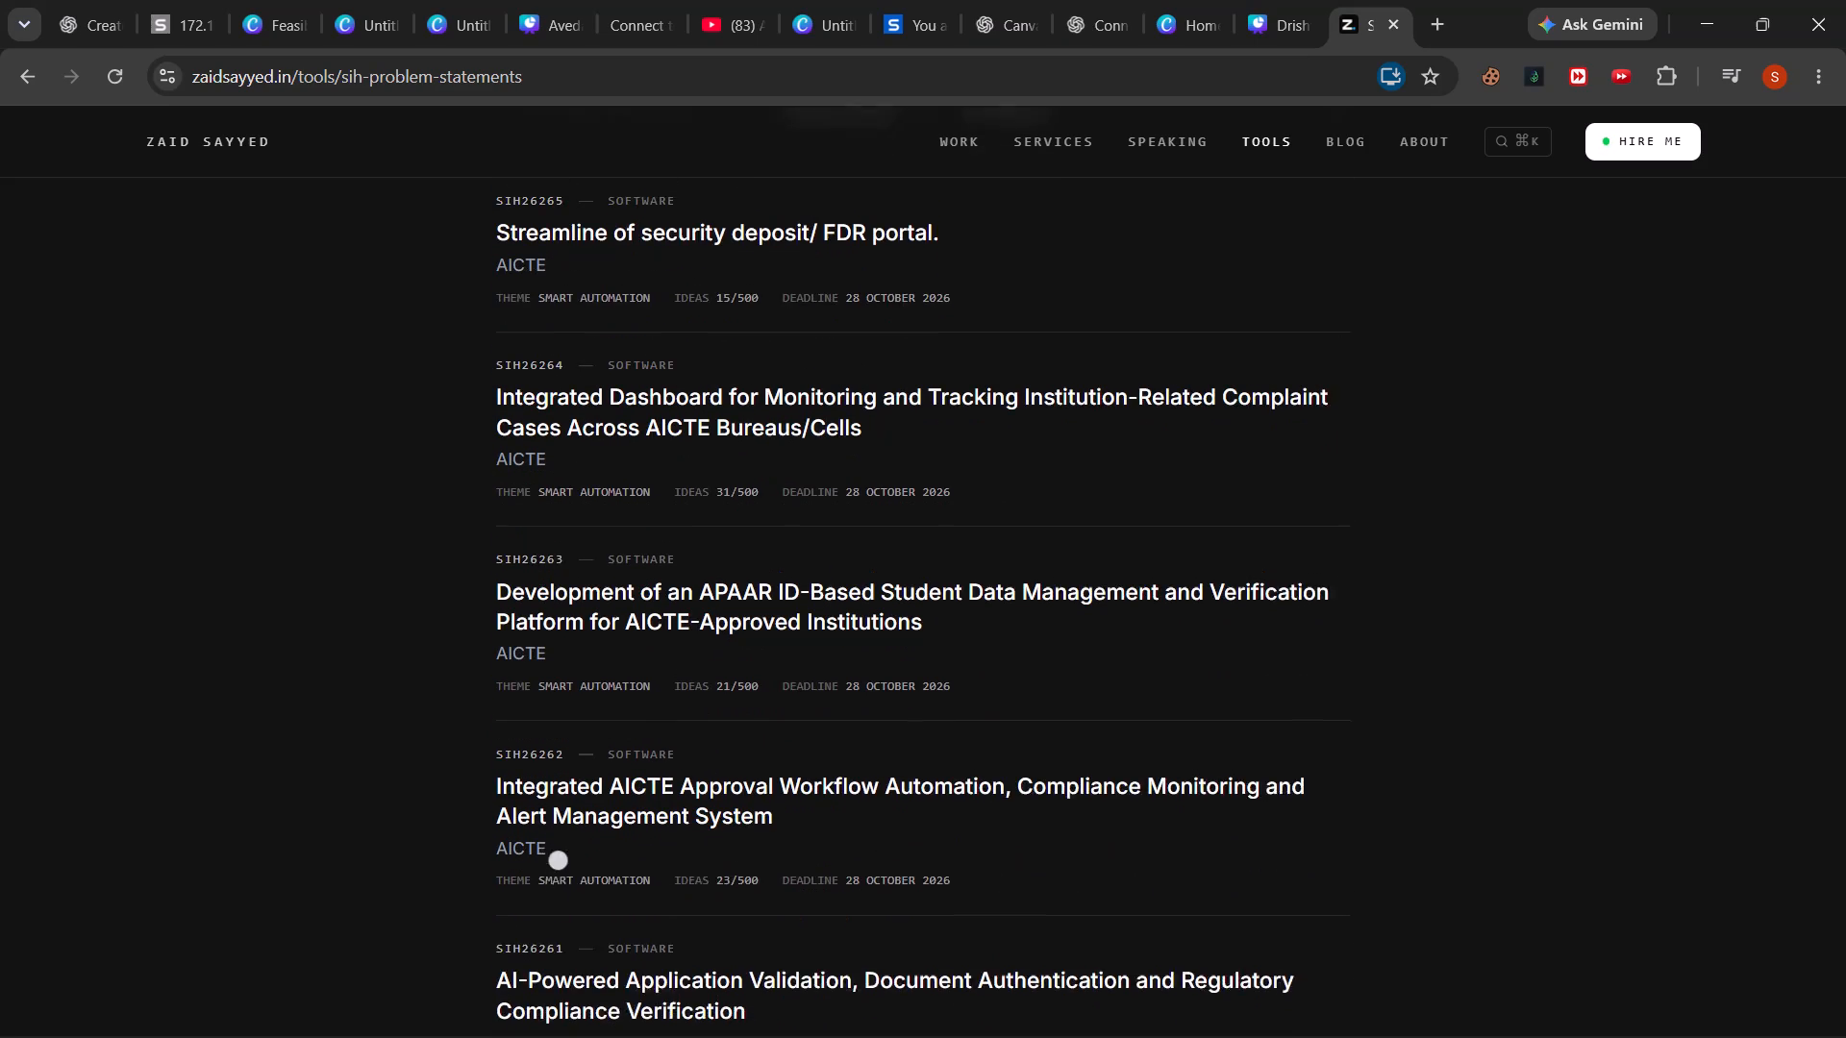
{"action": "scroll", "coordinate": [559, 861], "scroll_direction": "up", "scroll_amount": 1}
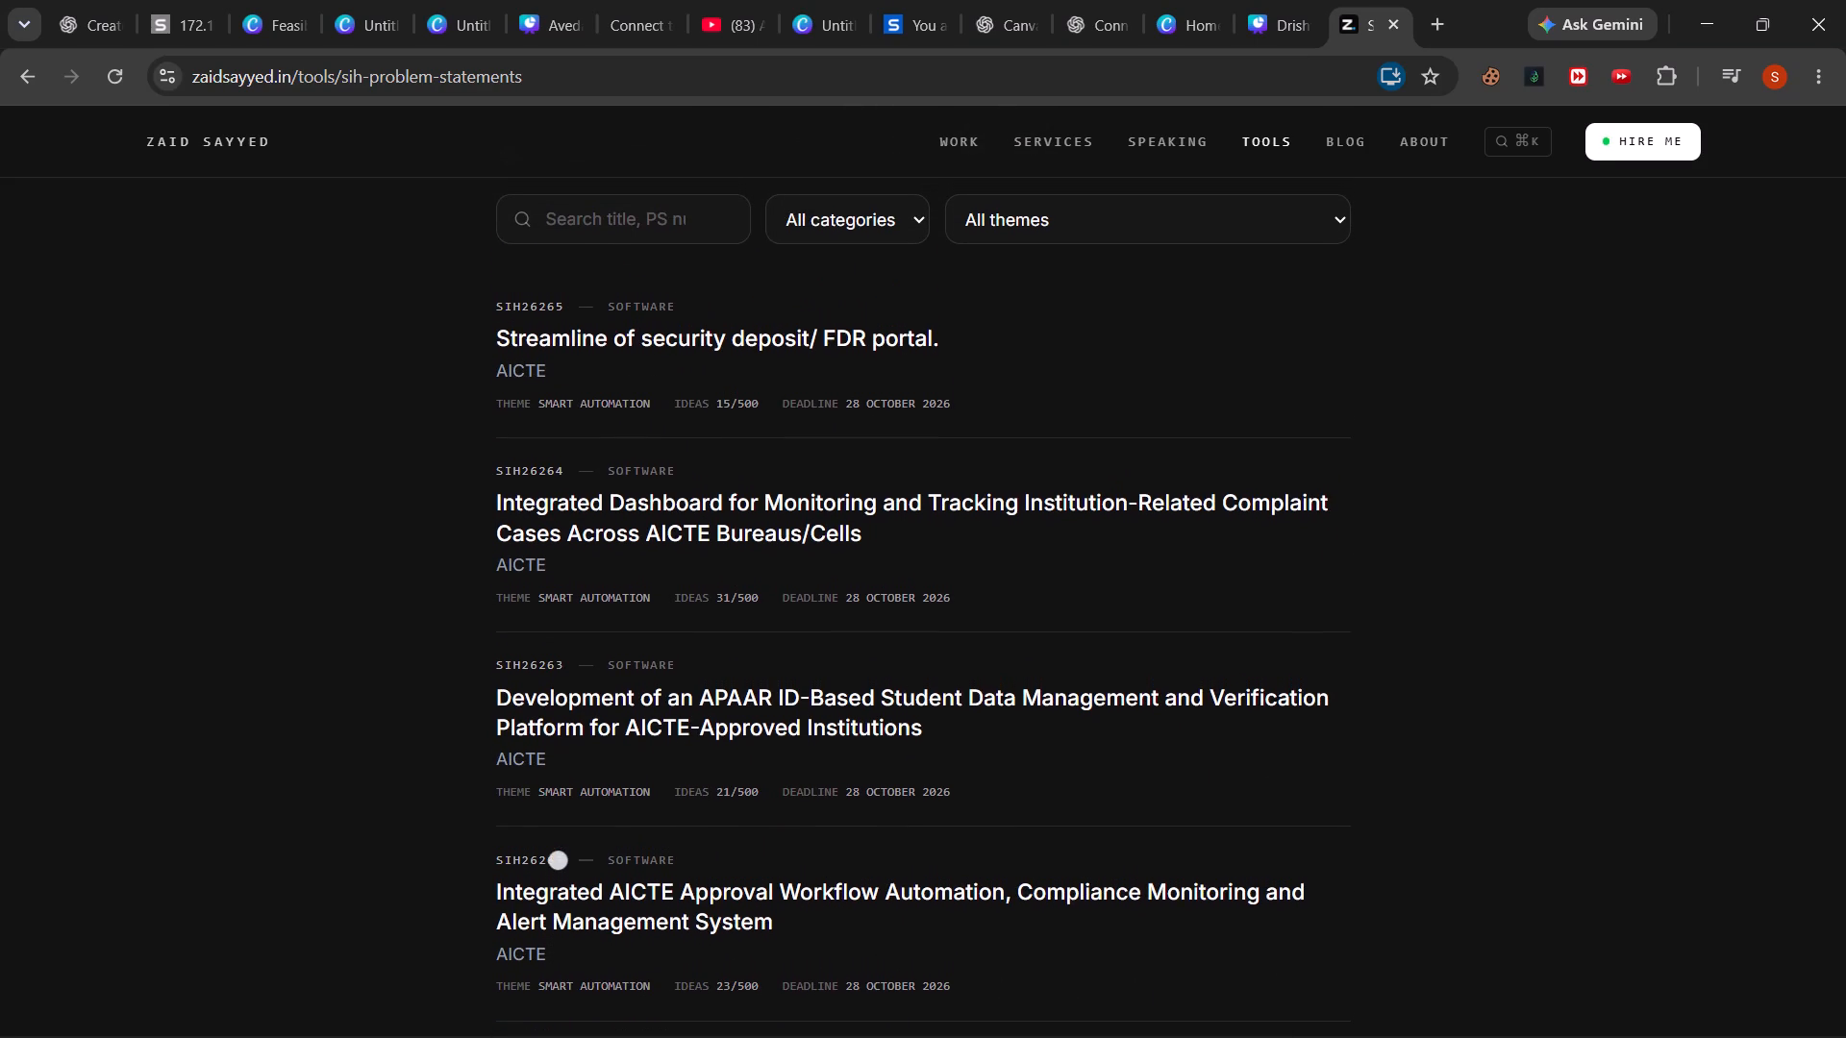
{"action": "scroll", "coordinate": [559, 861], "scroll_direction": "down", "scroll_amount": 2}
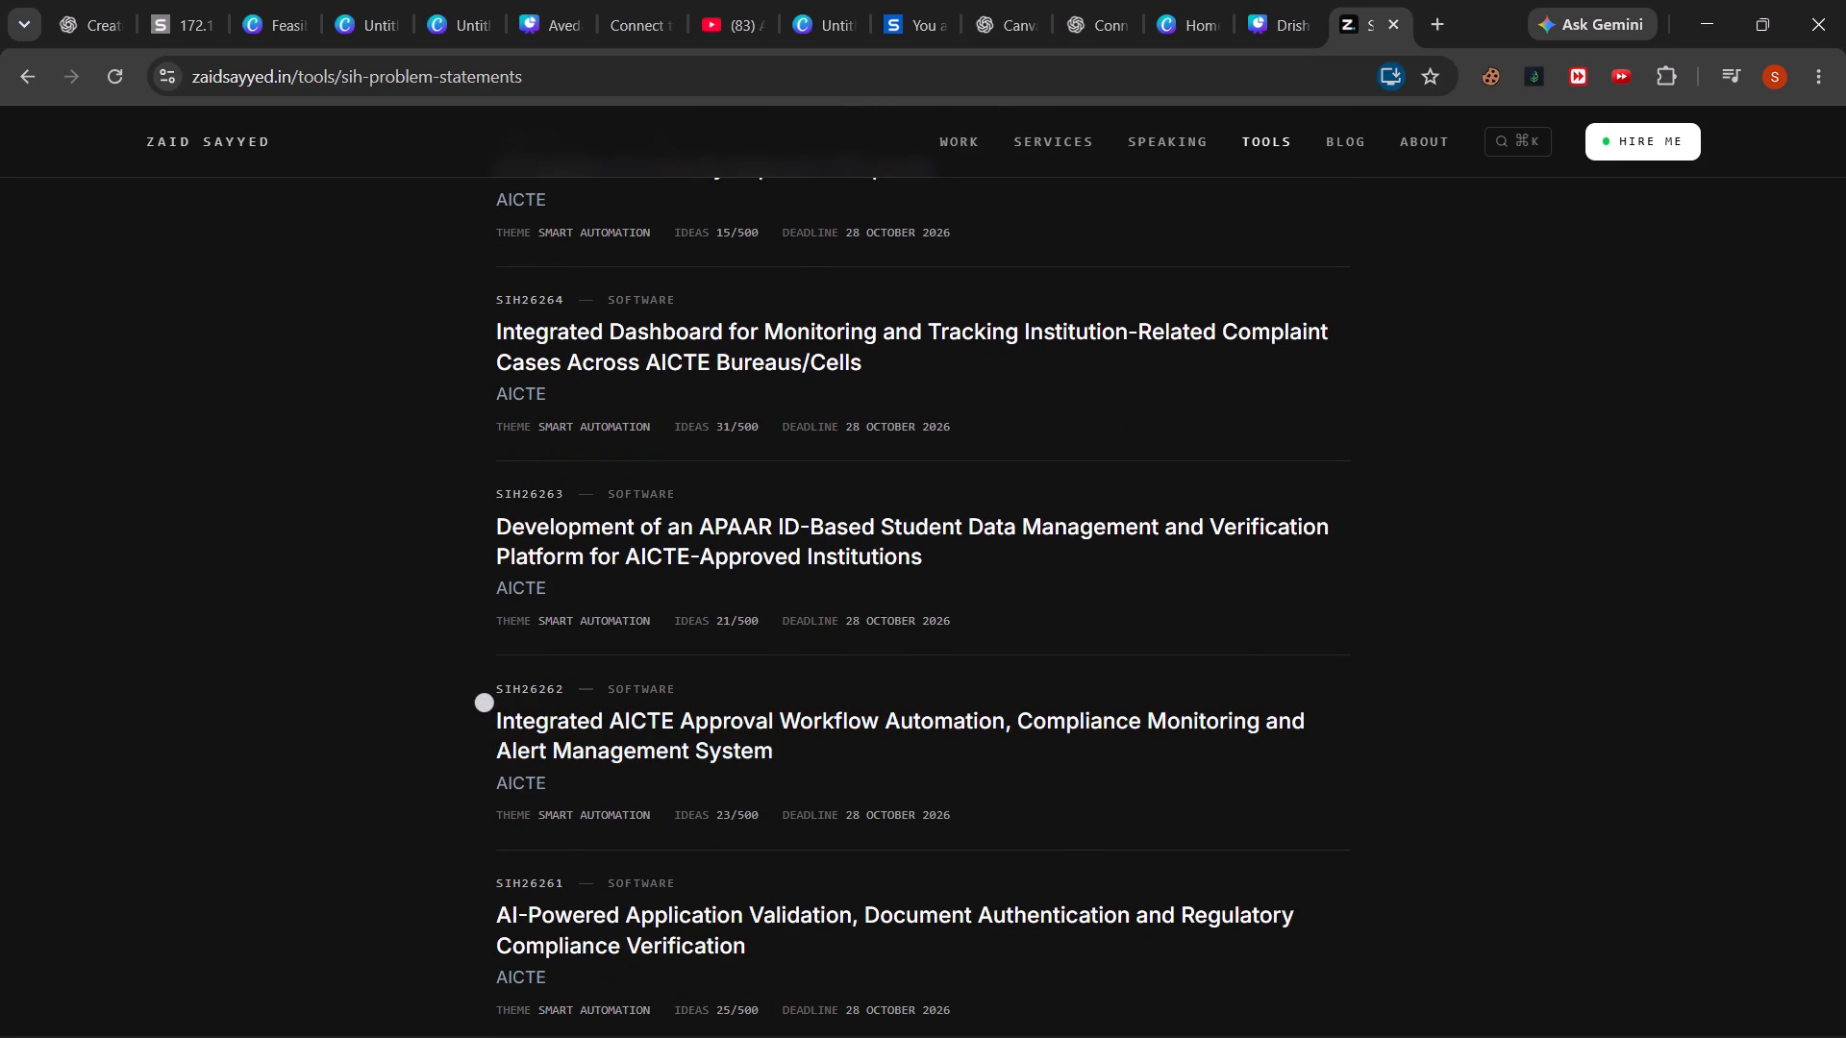
{"action": "left_click_drag", "start_coordinate": [486, 704], "coordinate": [886, 781]}
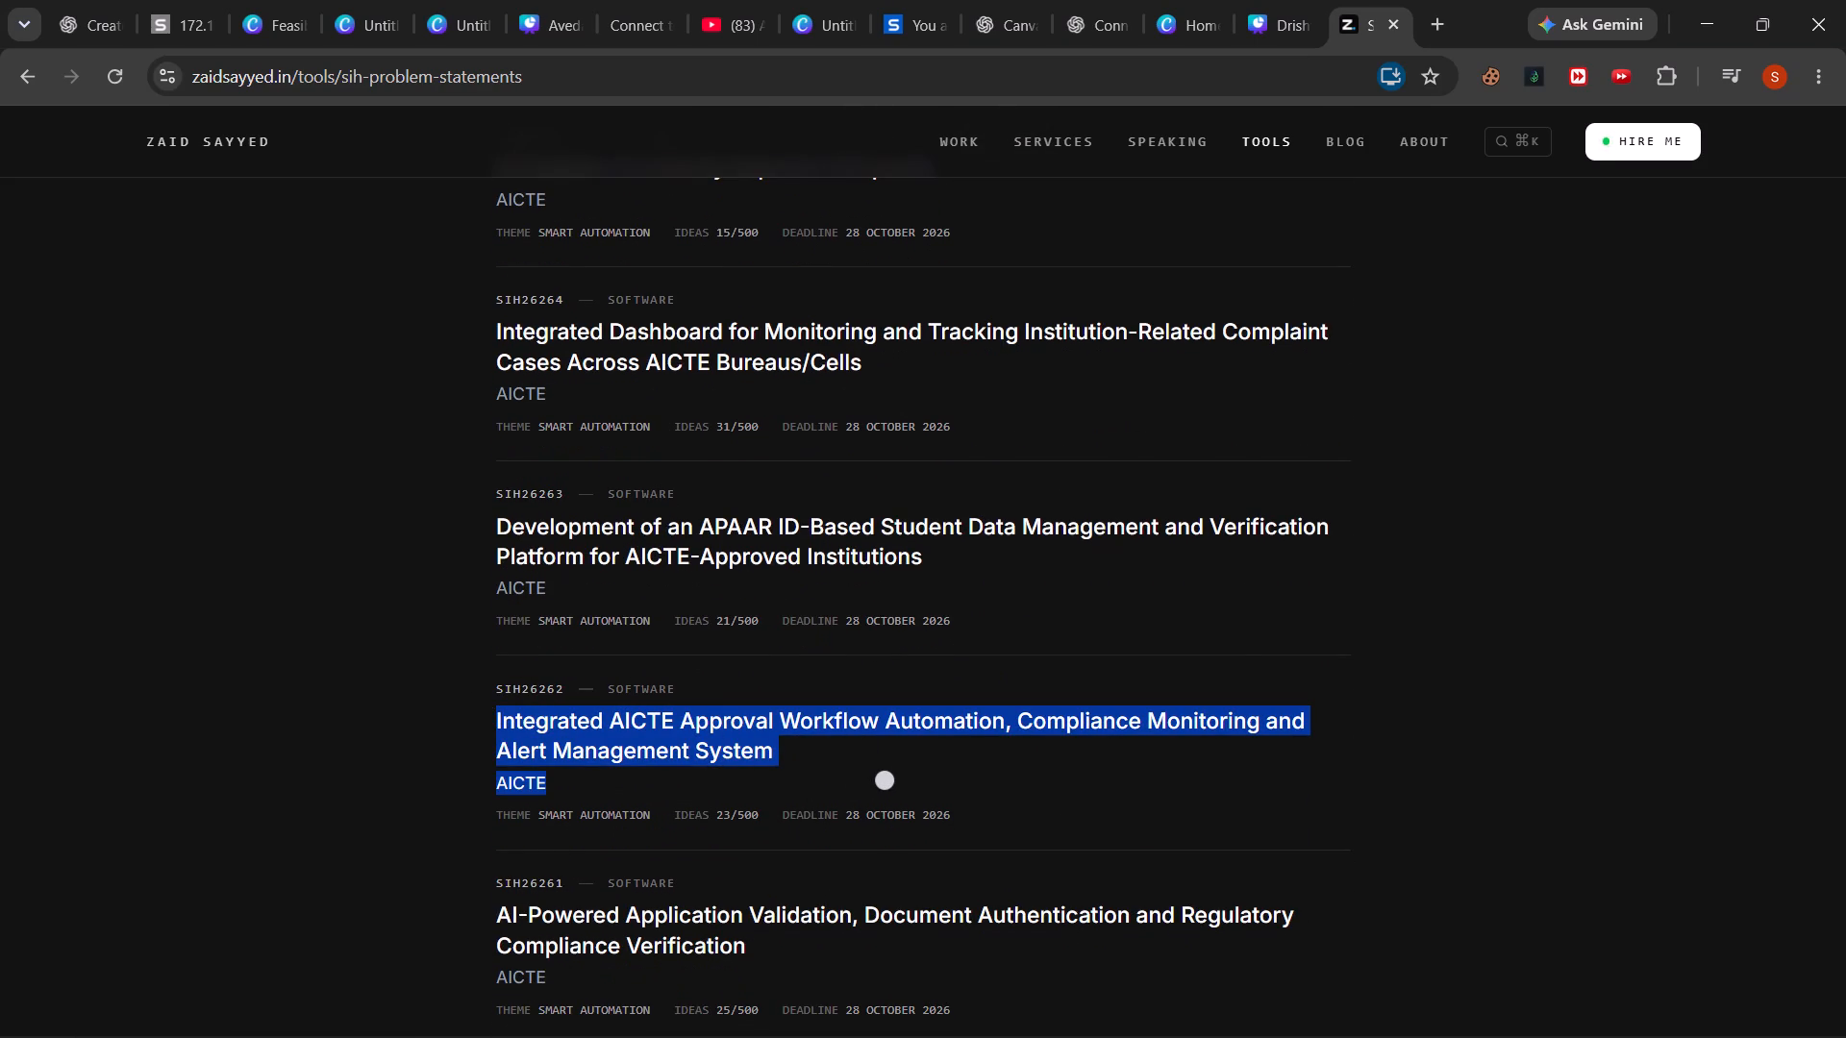
{"action": "key", "text": "ctrl+c"}
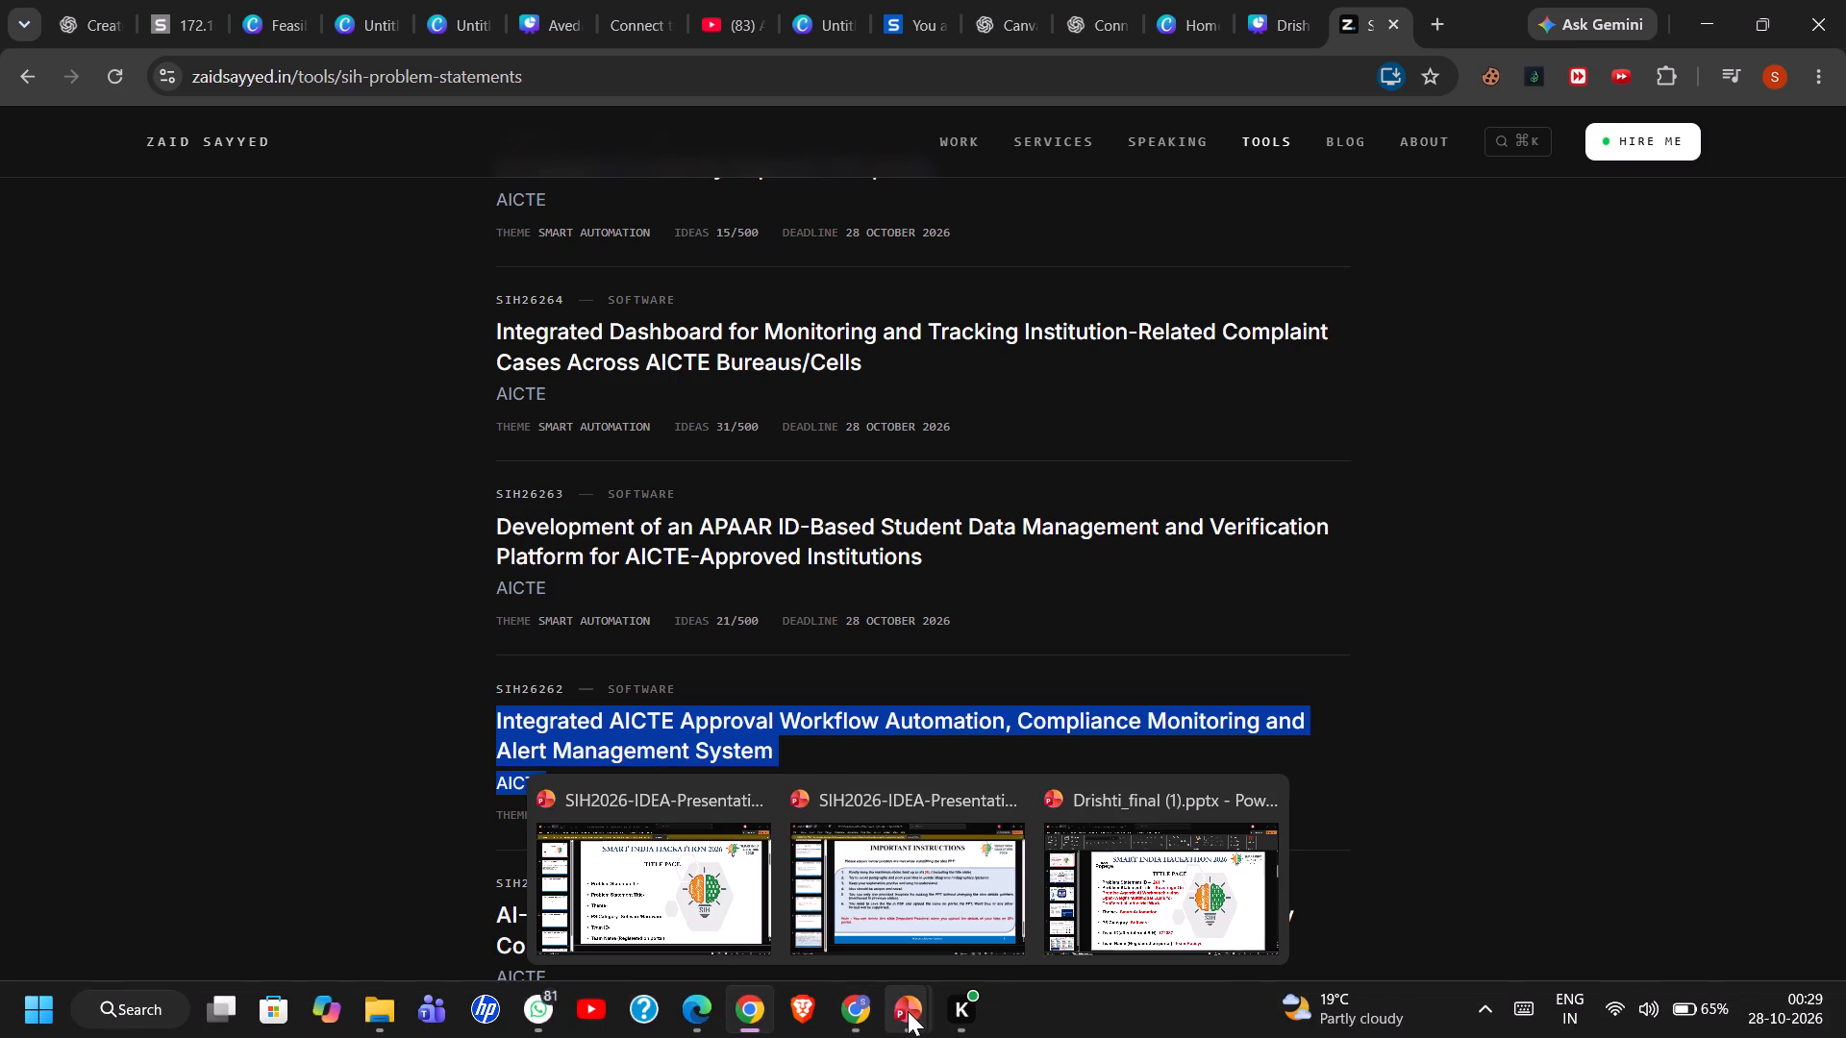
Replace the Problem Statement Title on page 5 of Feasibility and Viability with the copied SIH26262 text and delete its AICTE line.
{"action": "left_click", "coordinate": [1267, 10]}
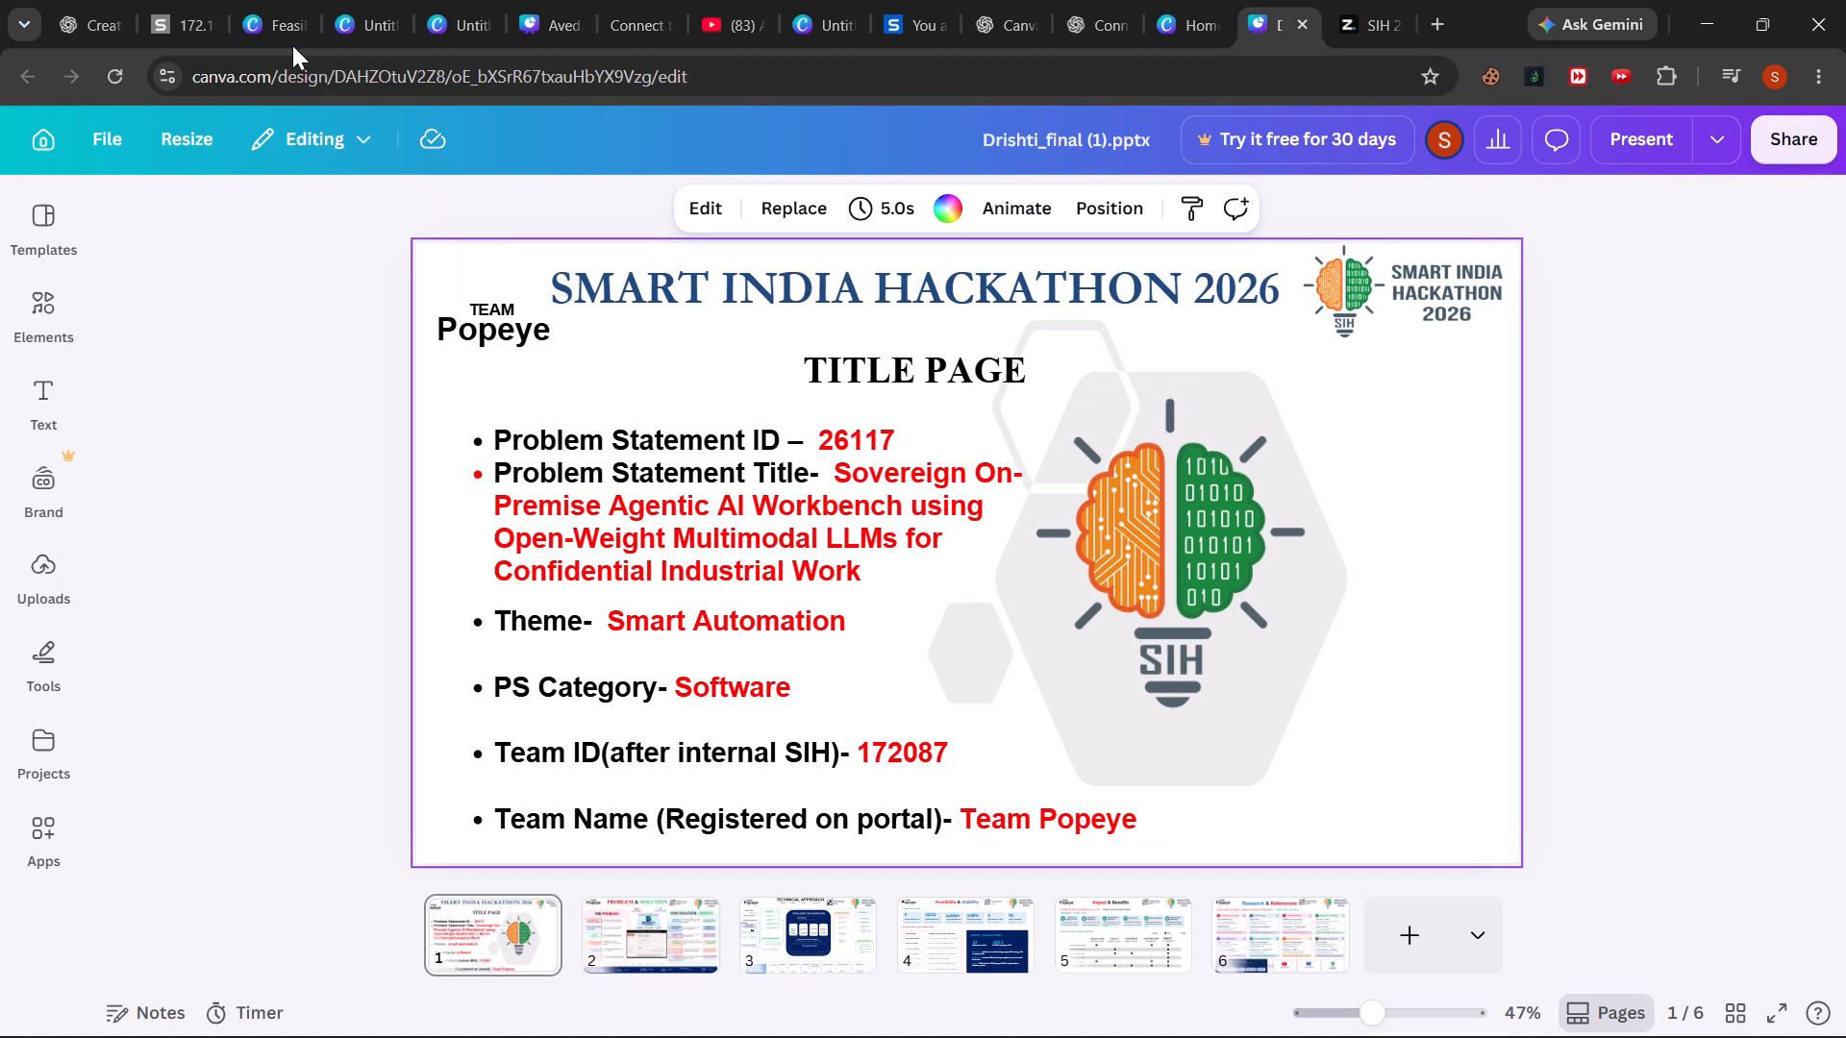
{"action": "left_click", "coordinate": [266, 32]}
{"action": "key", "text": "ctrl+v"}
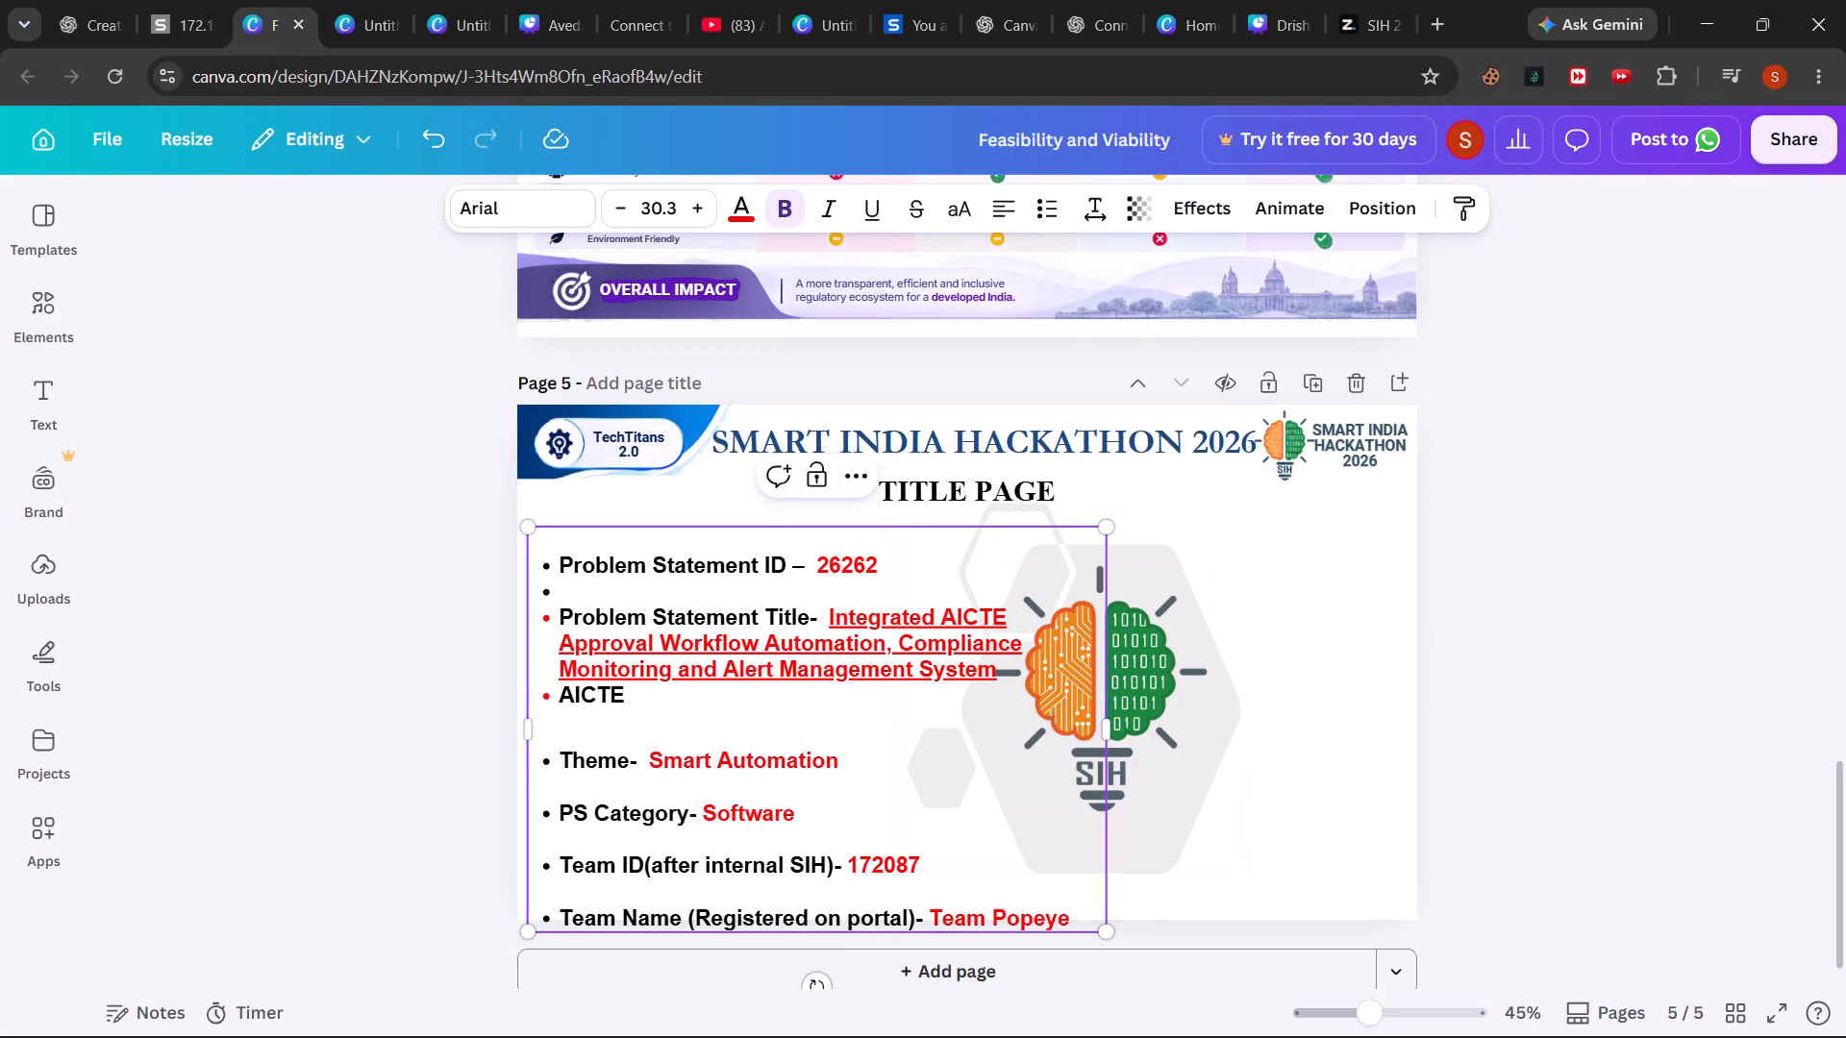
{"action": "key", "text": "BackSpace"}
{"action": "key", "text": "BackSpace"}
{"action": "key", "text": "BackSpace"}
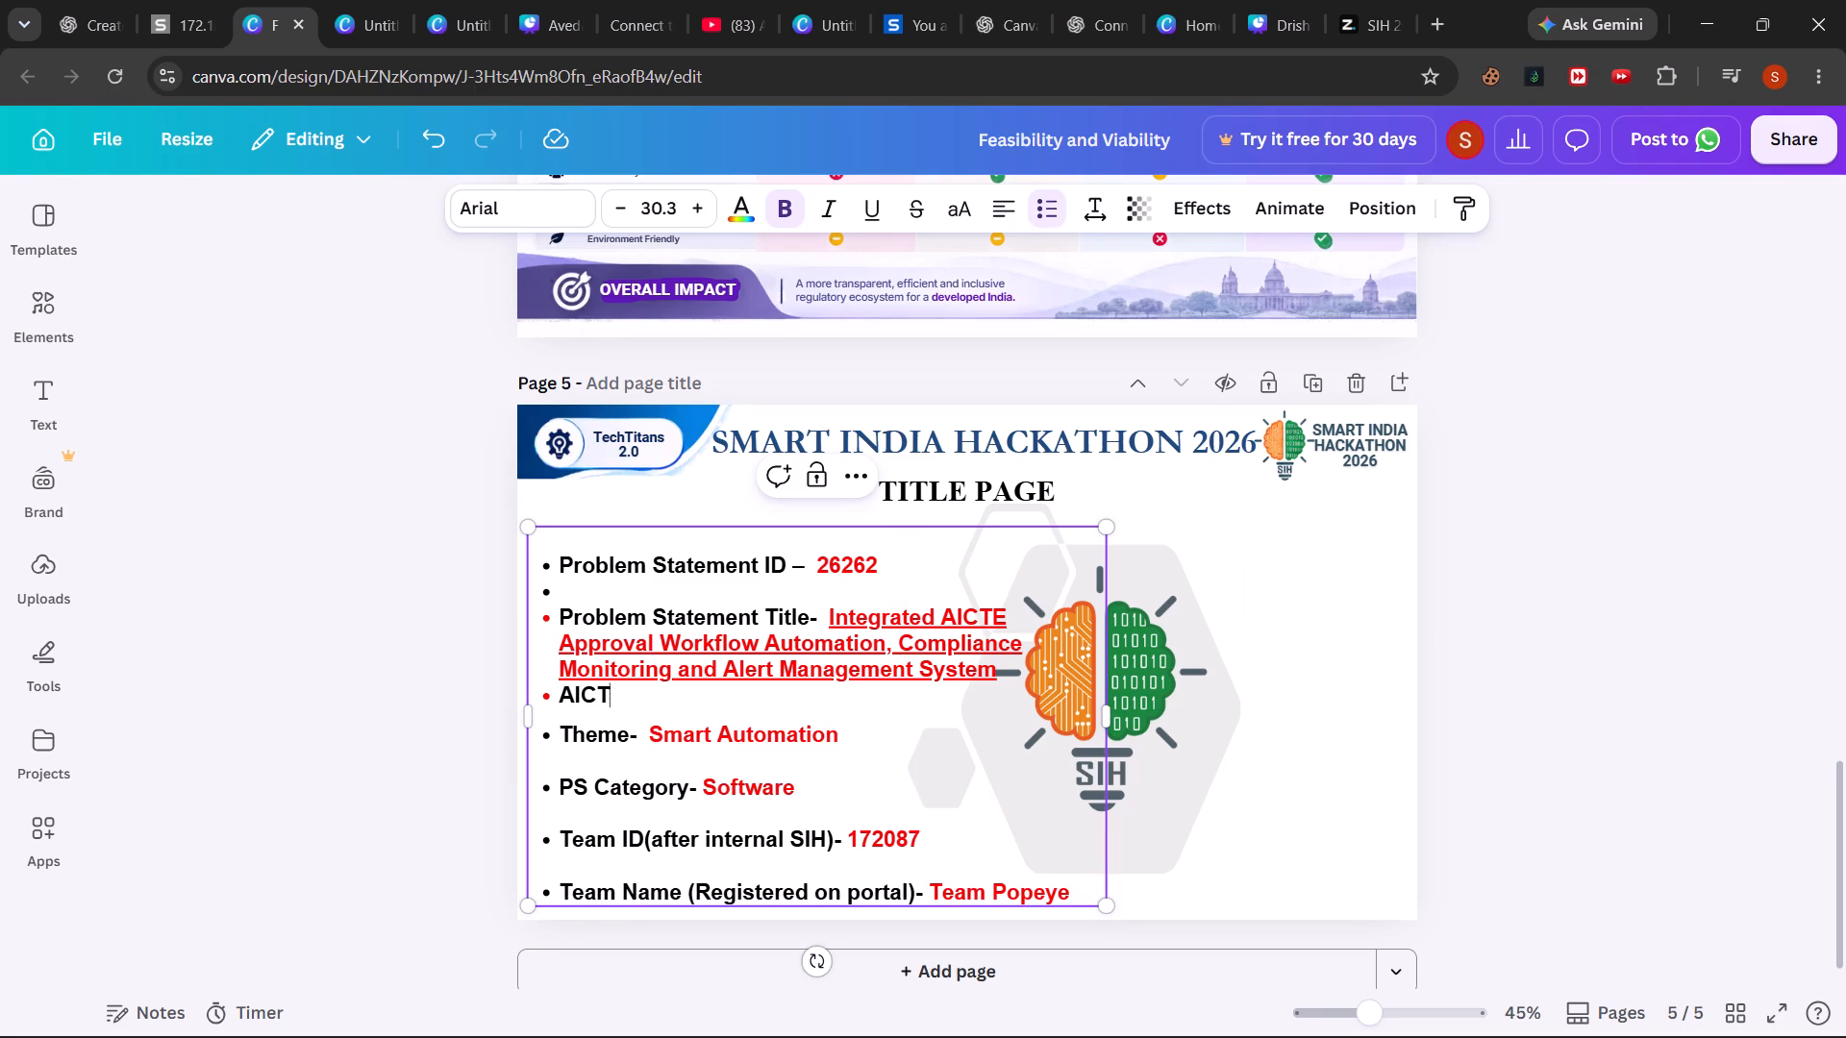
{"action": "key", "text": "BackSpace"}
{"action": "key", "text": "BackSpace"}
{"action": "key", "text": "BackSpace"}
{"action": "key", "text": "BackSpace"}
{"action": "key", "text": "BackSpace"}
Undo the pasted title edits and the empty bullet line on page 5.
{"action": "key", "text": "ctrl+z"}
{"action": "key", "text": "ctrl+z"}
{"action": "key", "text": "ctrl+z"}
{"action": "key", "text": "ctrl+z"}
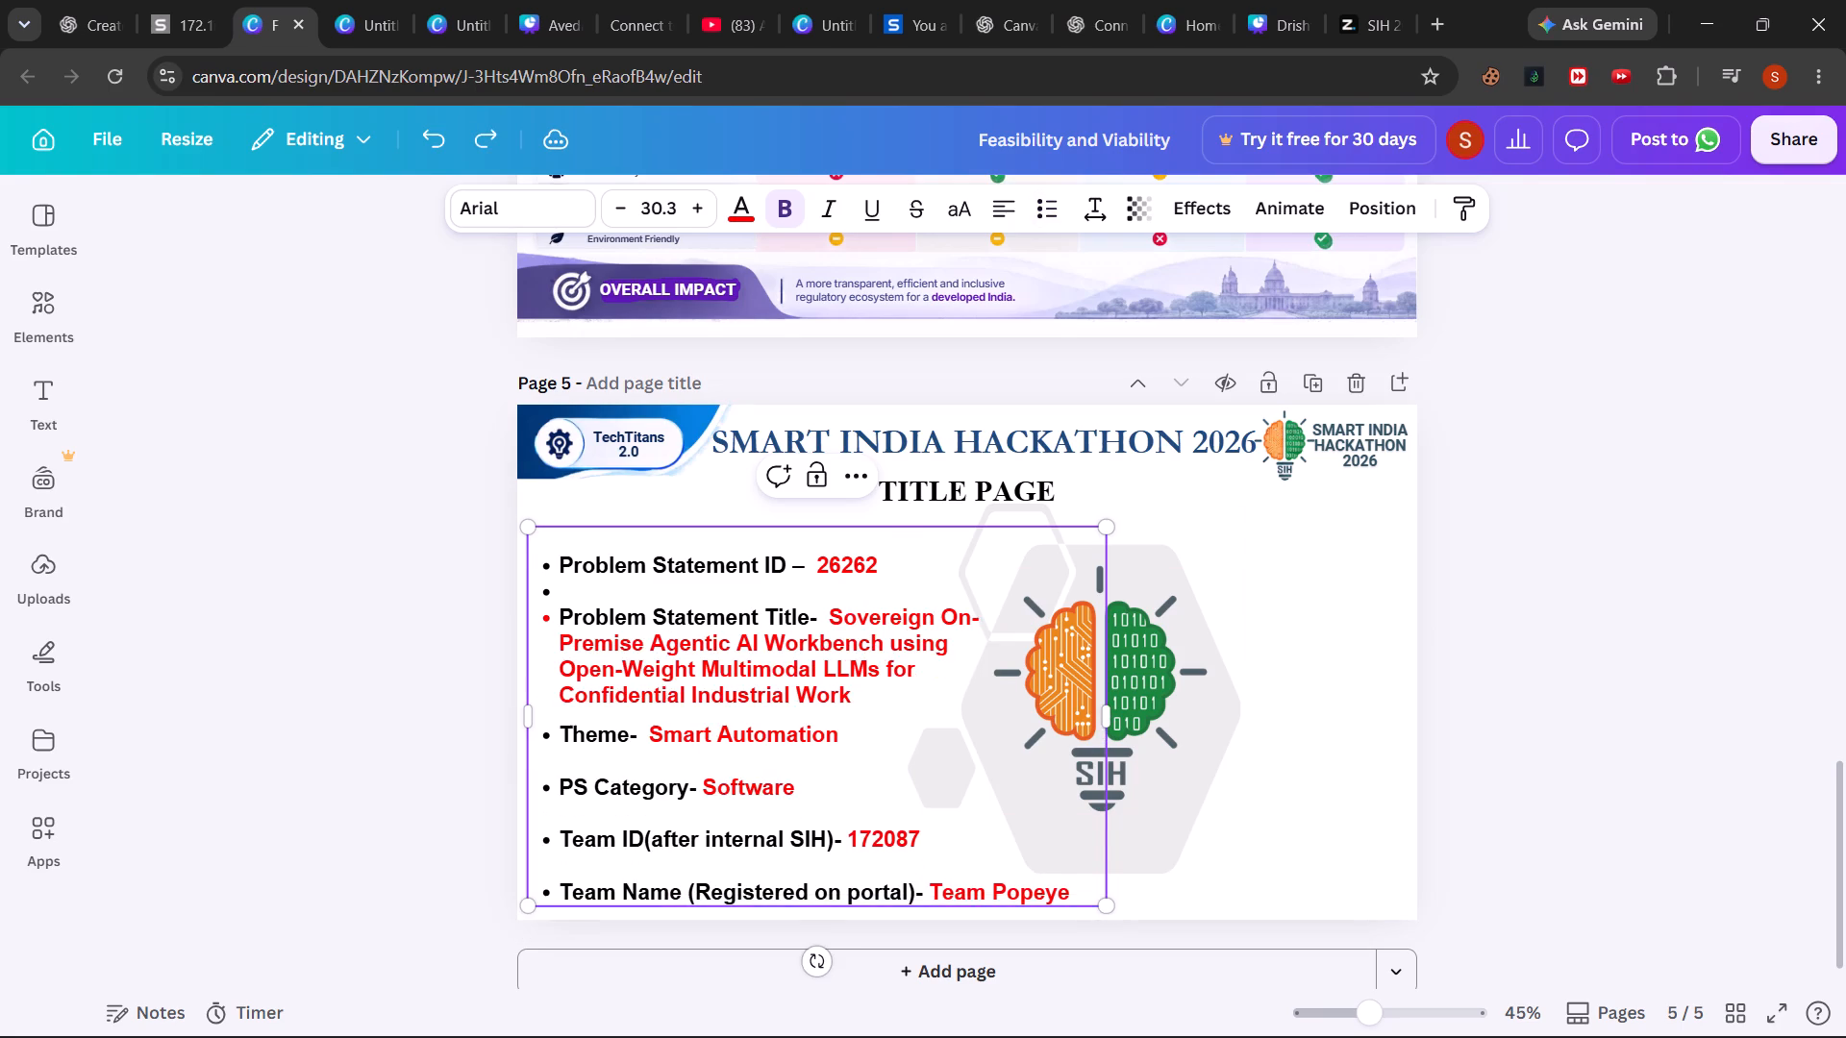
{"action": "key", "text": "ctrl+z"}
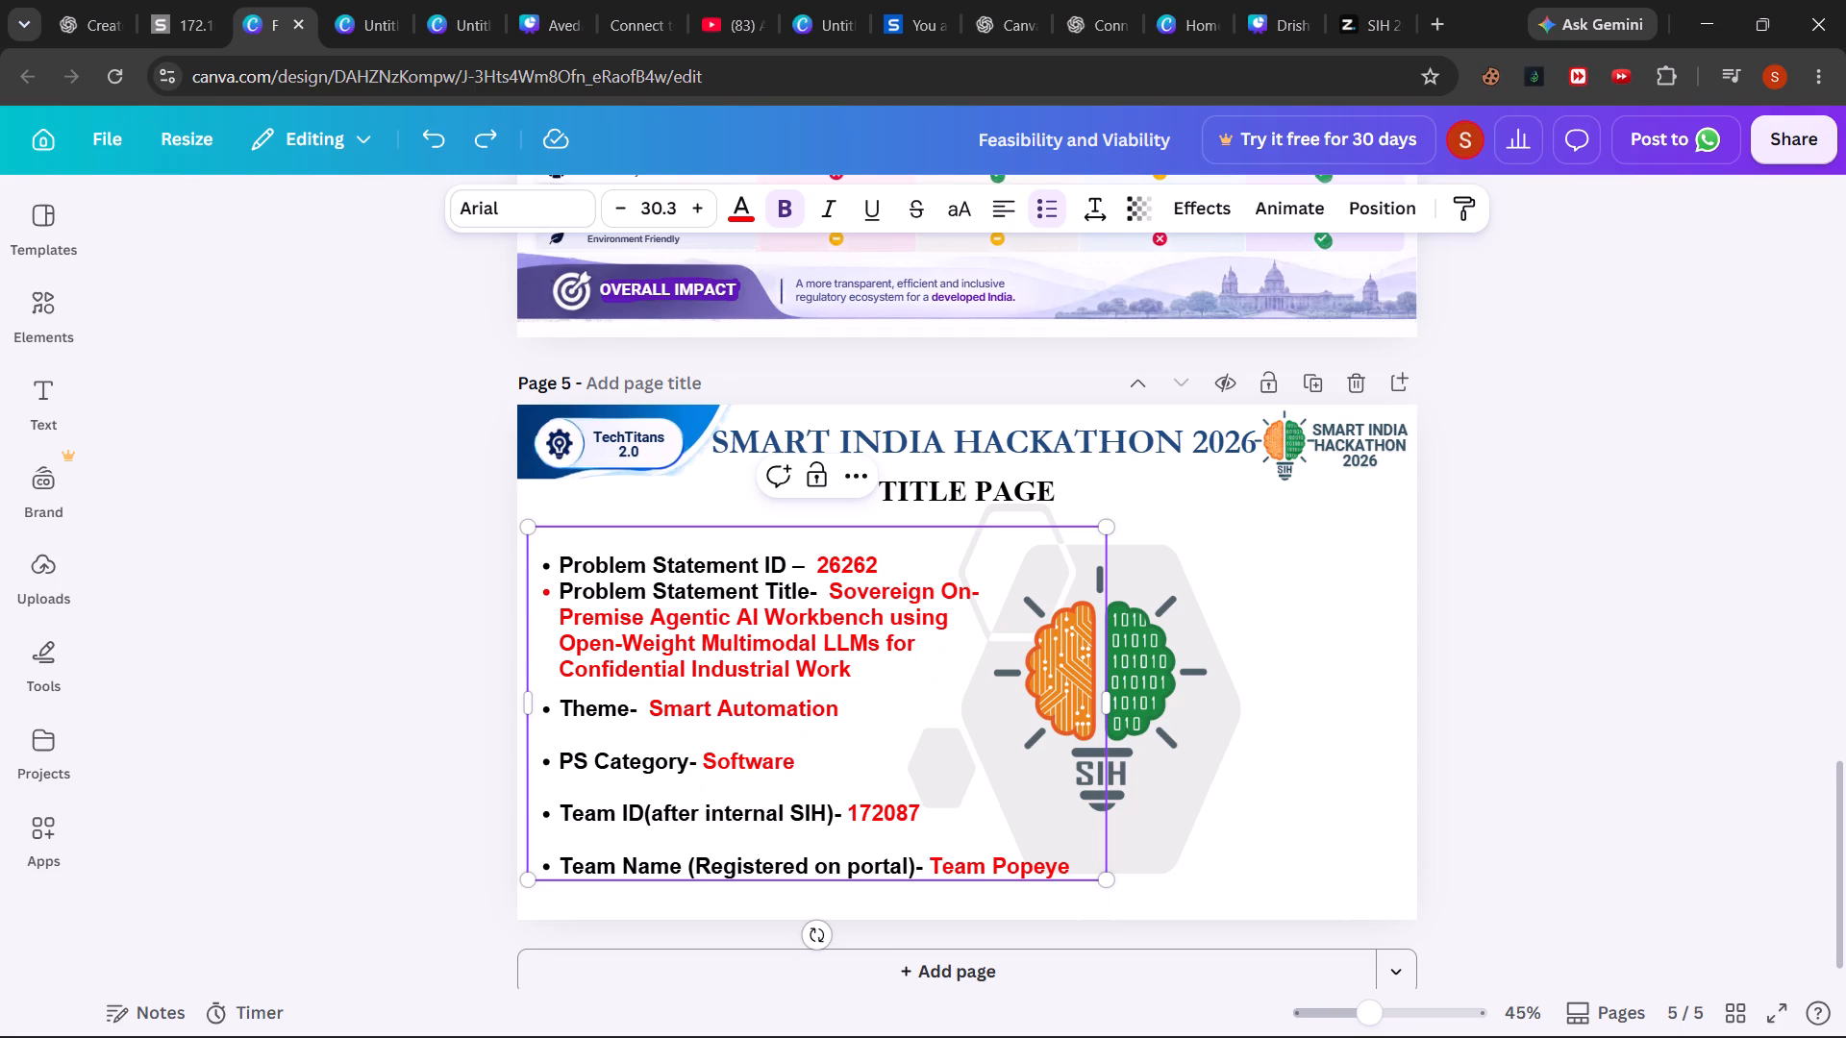
Insert an empty bullet line below the Problem Statement ID.
{"action": "left_click", "coordinate": [902, 573]}
{"action": "key", "text": "Return"}
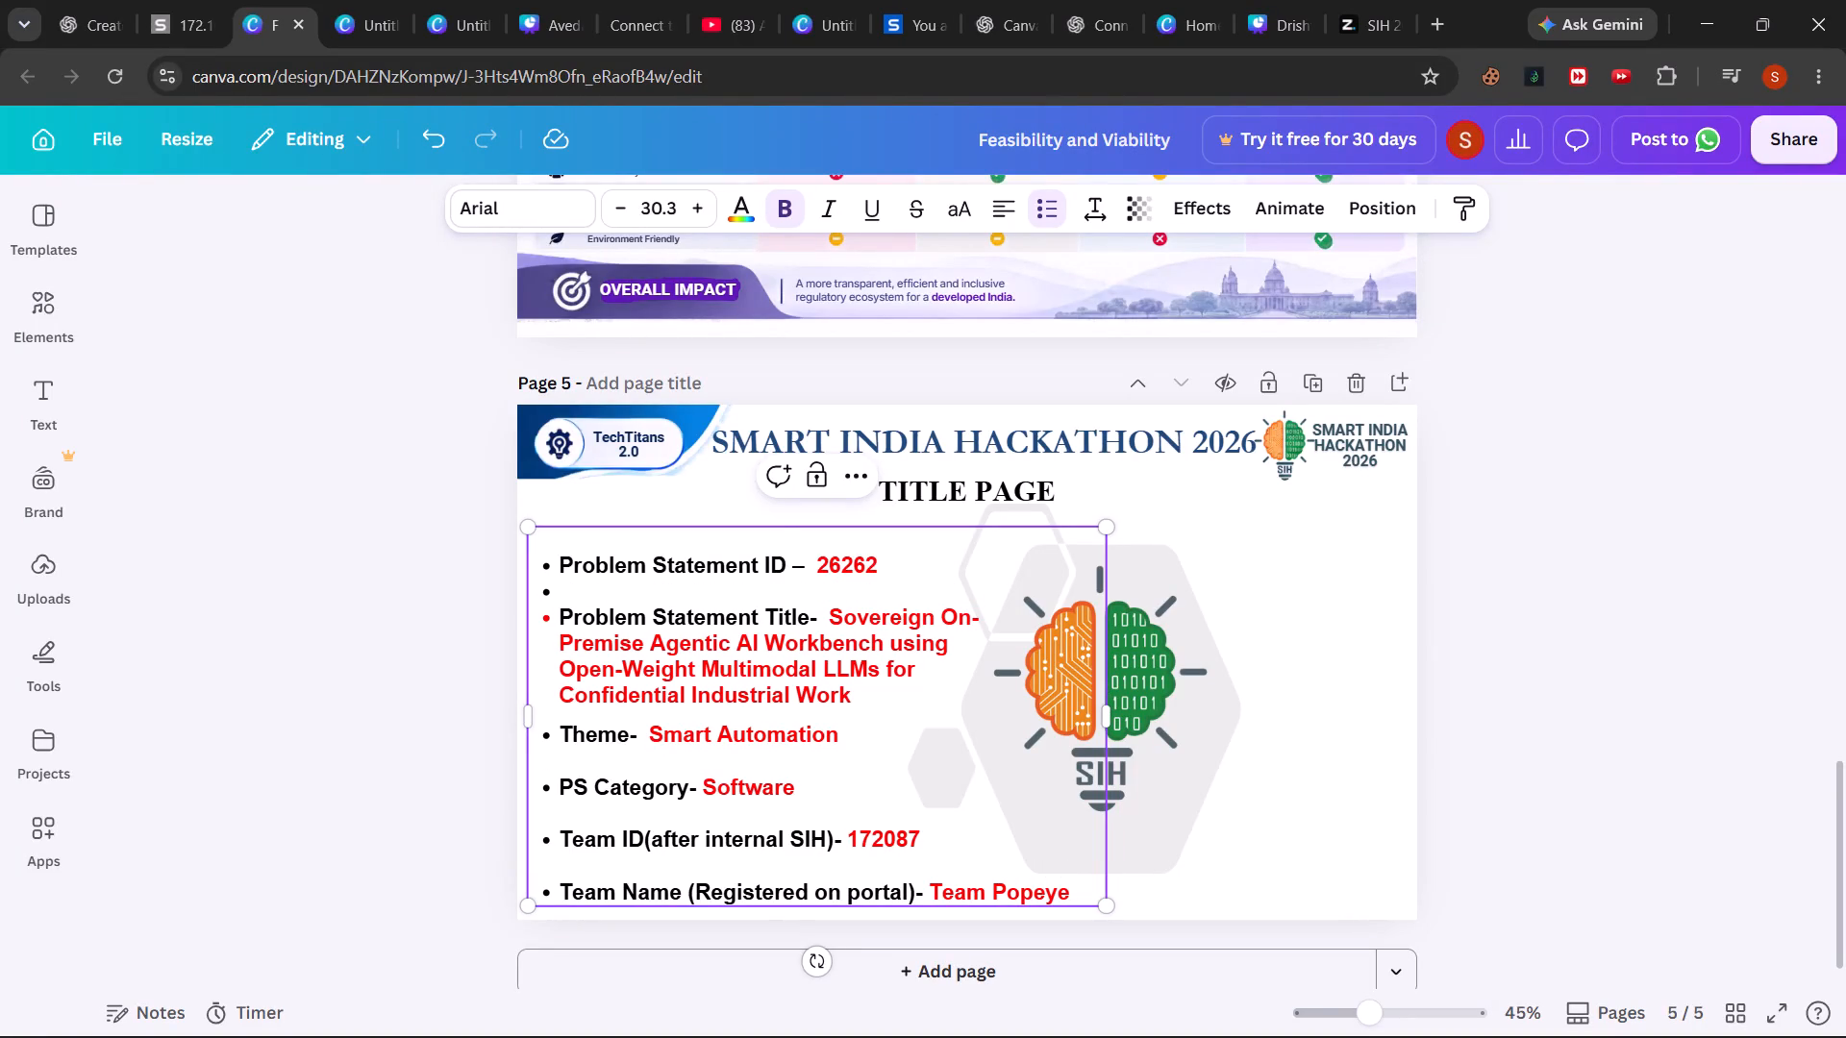
Open SIH26262's details in the problem statement listing and copy only its title, without the AICTE line.
{"action": "left_click", "coordinate": [1343, 2]}
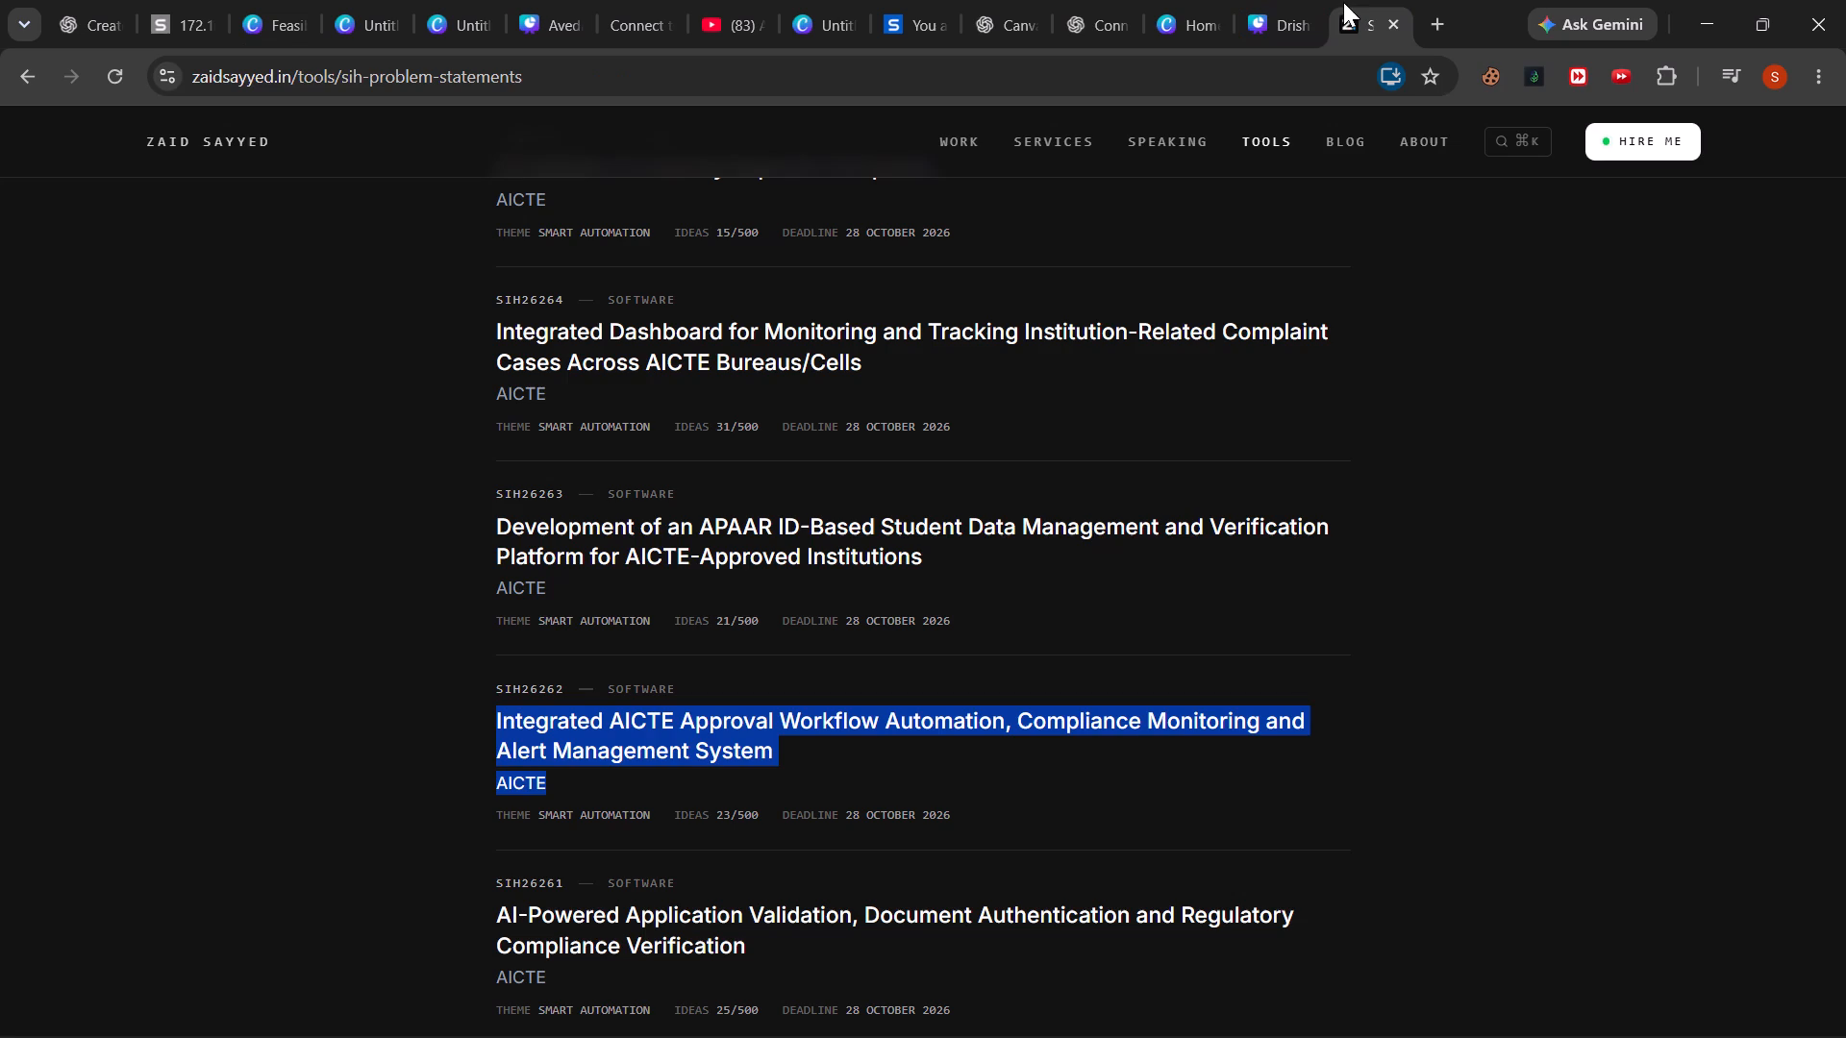
{"action": "left_click", "coordinate": [783, 757]}
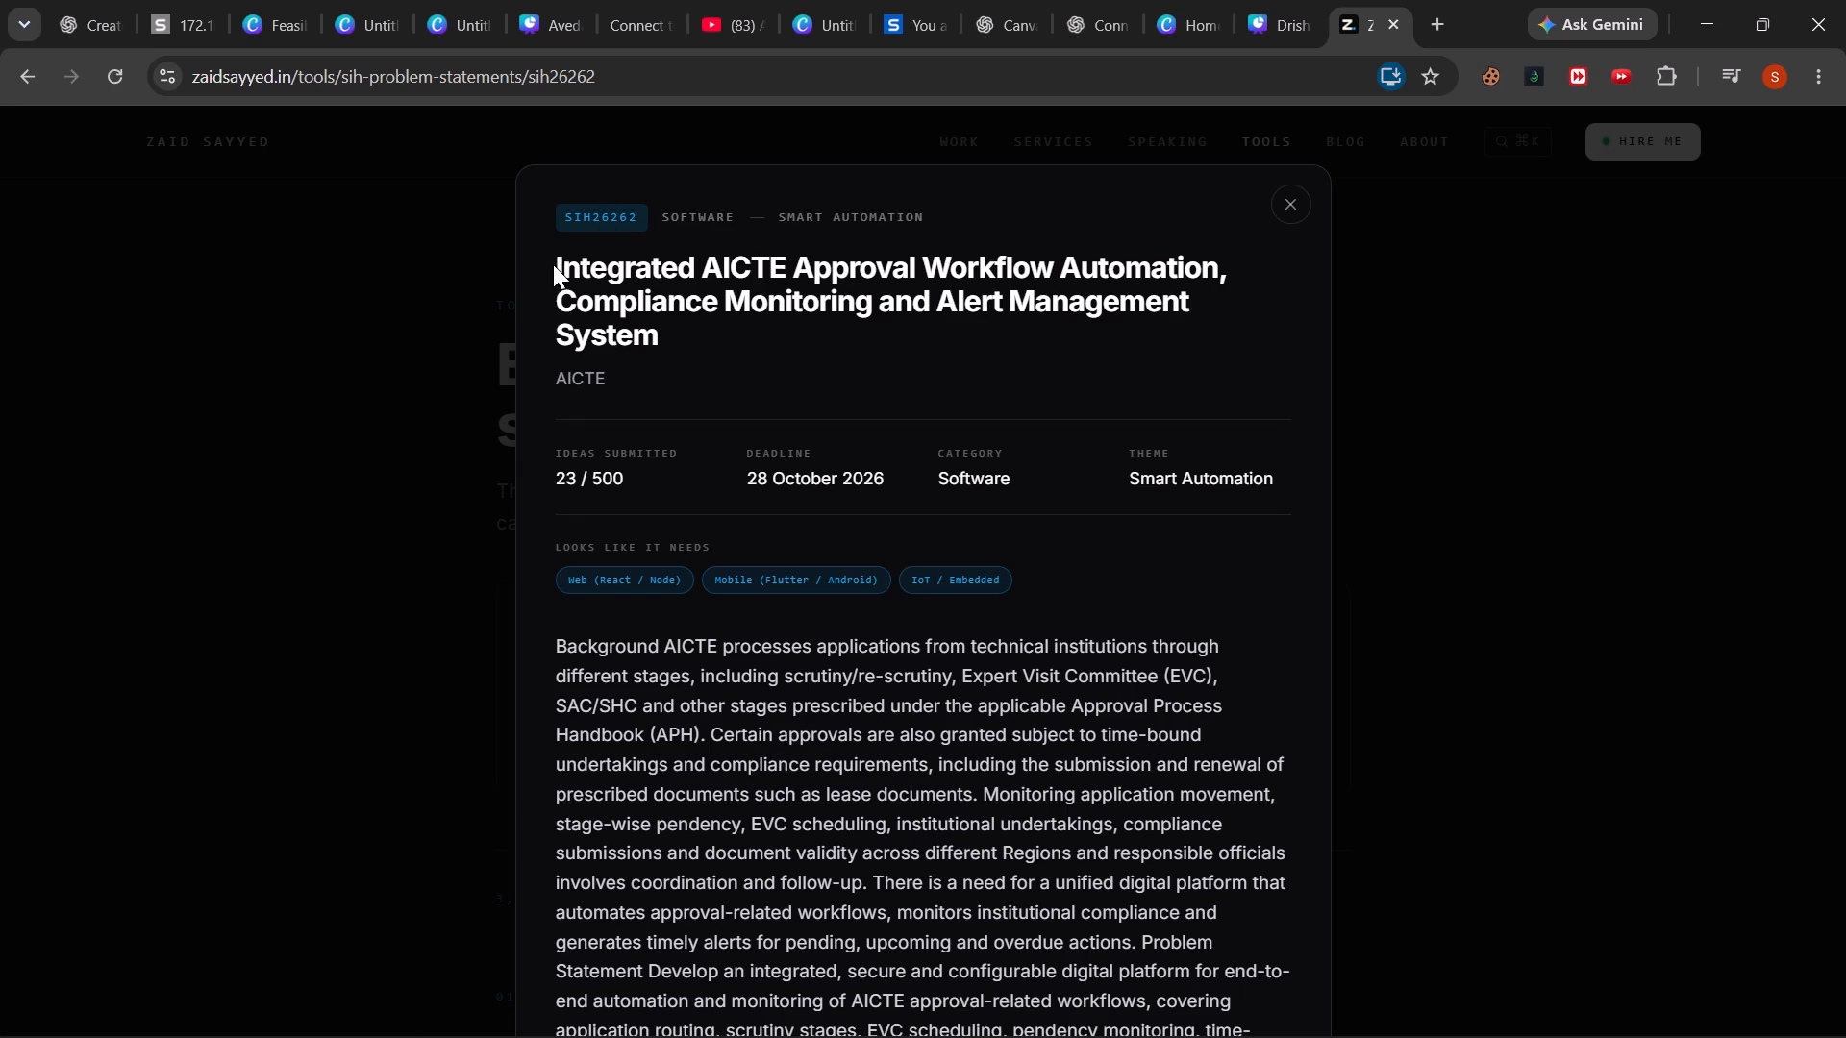
{"action": "left_click_drag", "start_coordinate": [553, 264], "coordinate": [686, 355]}
{"action": "left_click", "coordinate": [680, 347]}
{"action": "left_click_drag", "start_coordinate": [680, 347], "coordinate": [542, 259]}
{"action": "key", "text": "ctrl+c"}
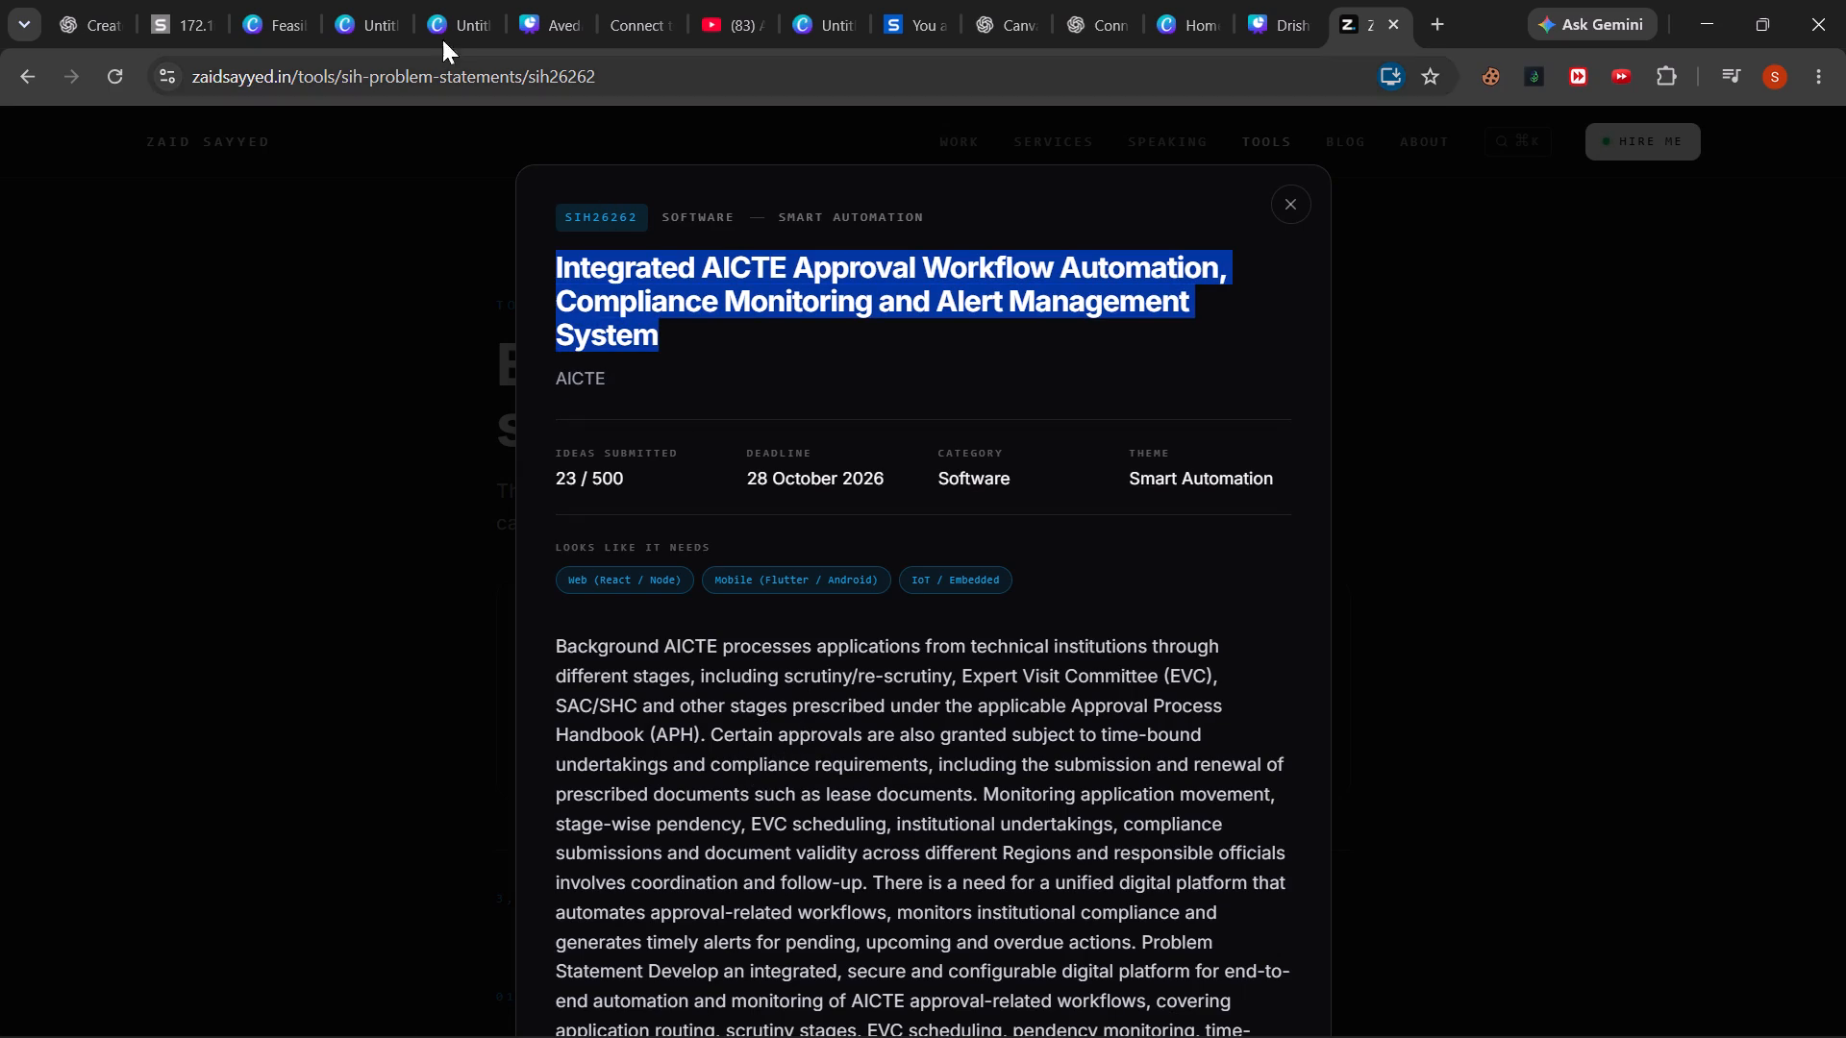
Replace the Problem Statement Title text on page 5 with "Integrated AICTE Approval Workflow Automation, Compliance Monitoring and Alert Management System".
{"action": "left_click", "coordinate": [263, 2]}
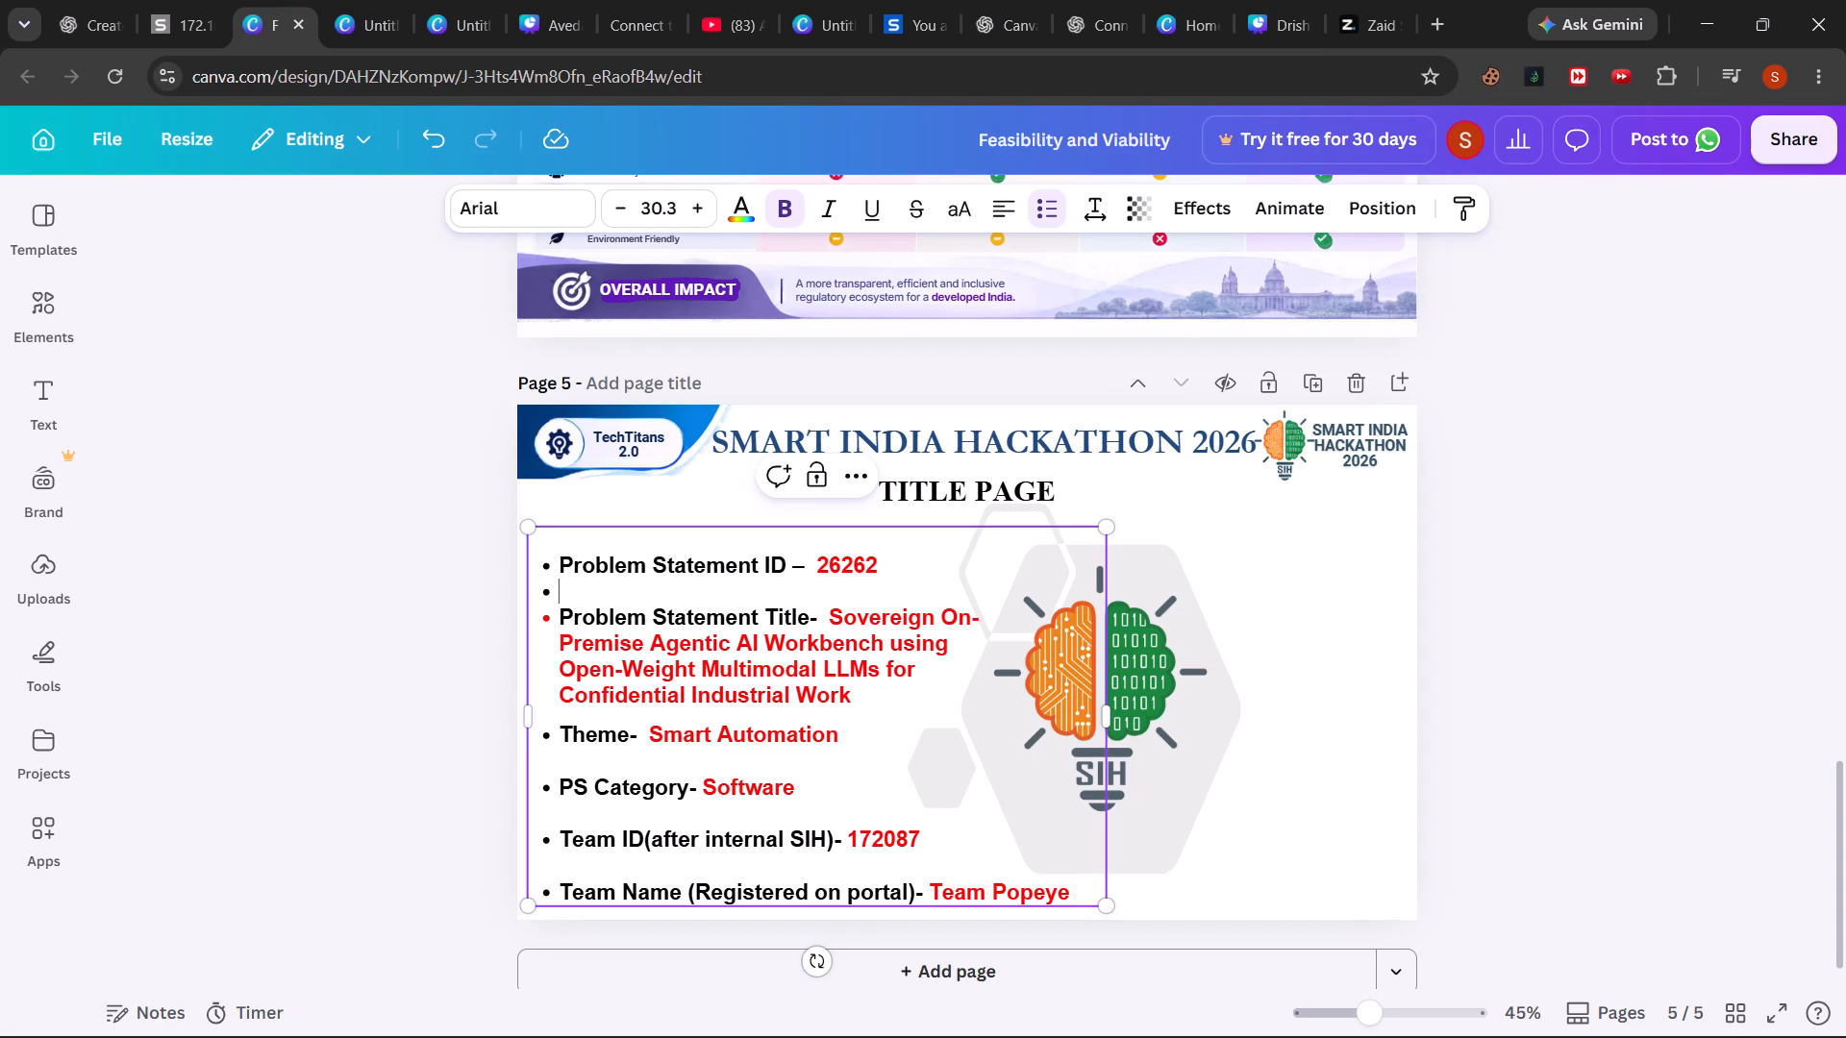
{"action": "left_click_drag", "start_coordinate": [861, 705], "coordinate": [834, 621]}
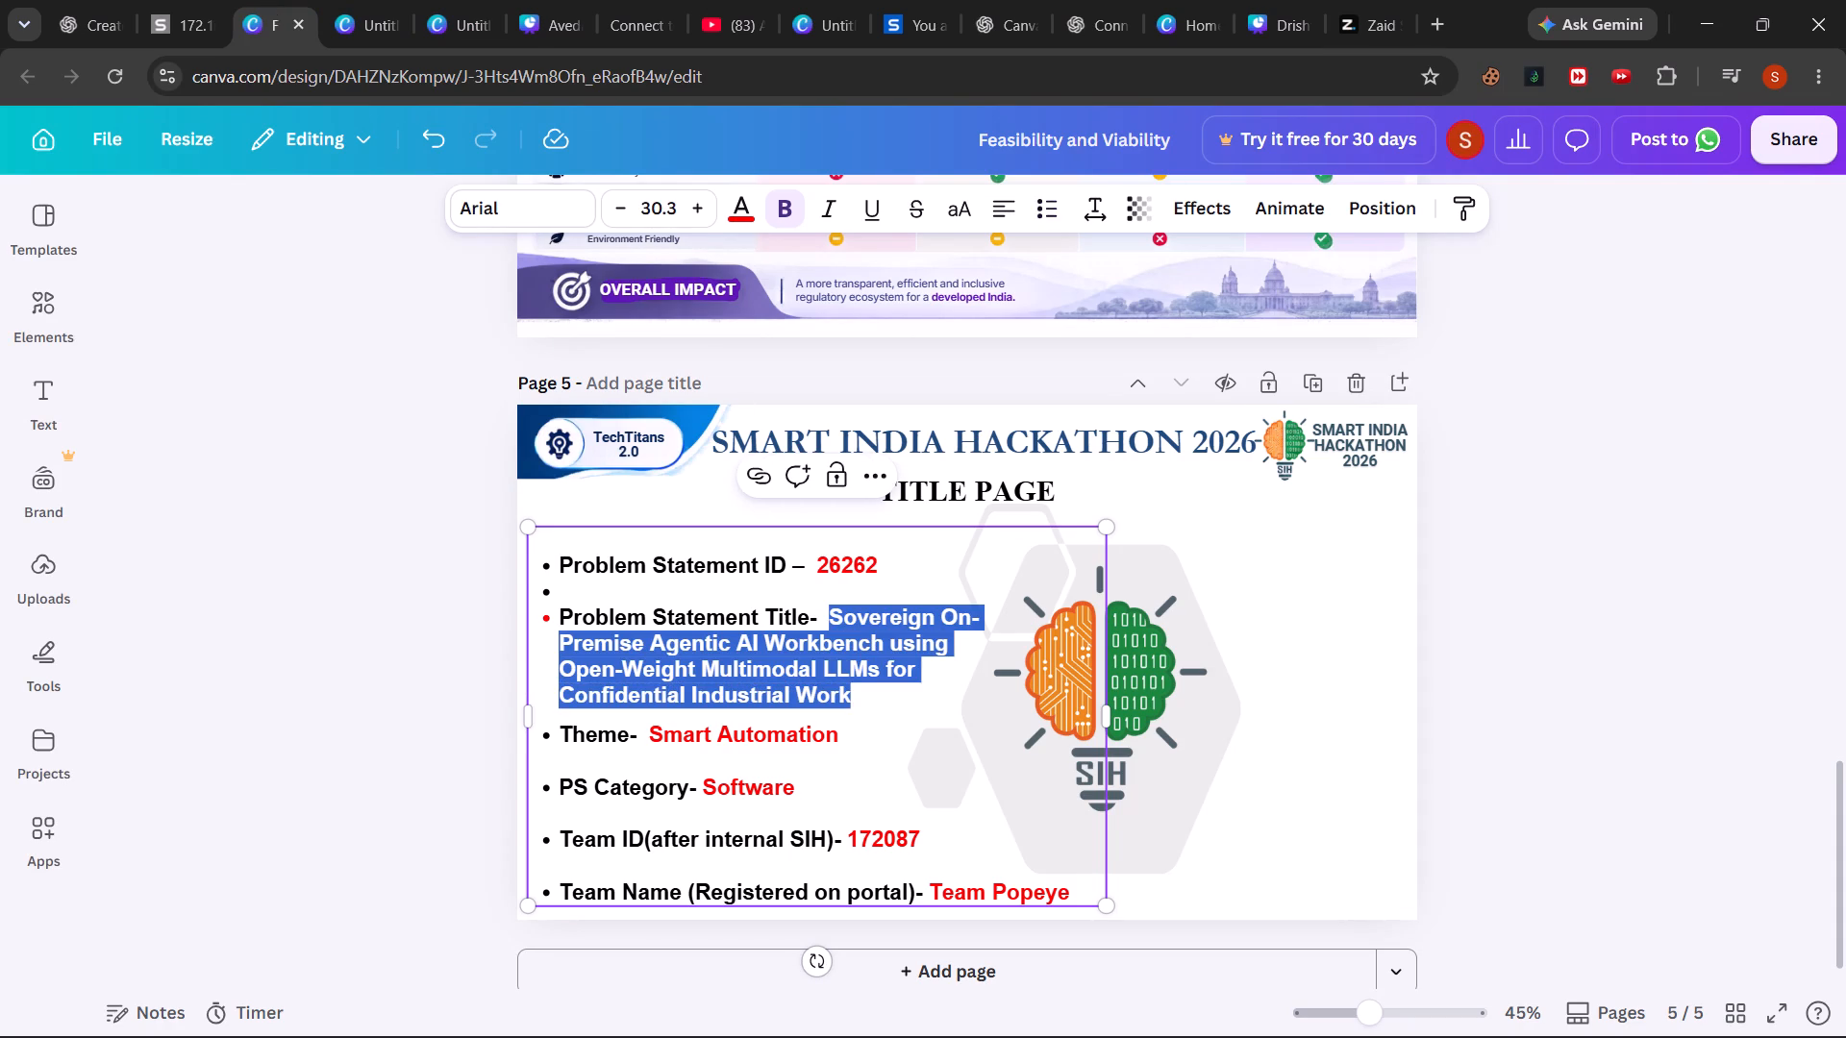
{"action": "key", "text": "ctrl+v"}
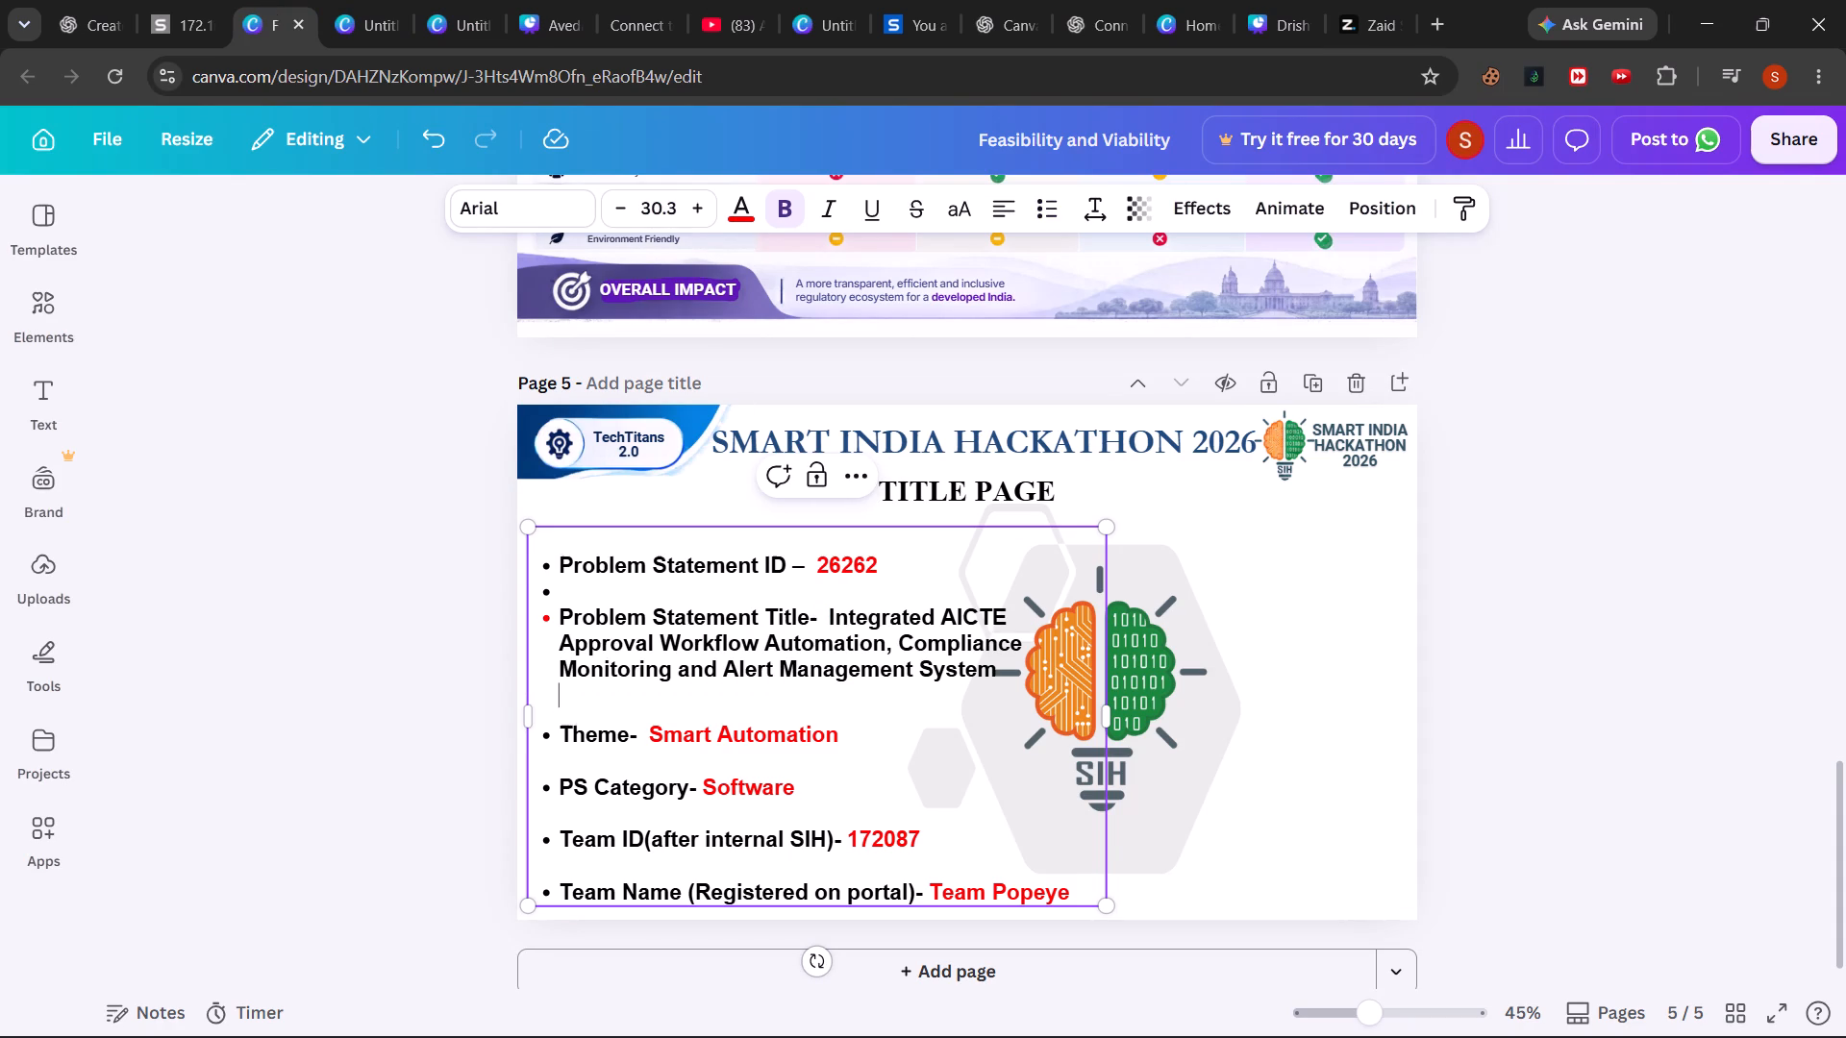
Colour the new problem statement title red (#FF0000) and apply the black-to-red change to all matching text on the page.
{"action": "left_click_drag", "start_coordinate": [995, 678], "coordinate": [832, 617]}
{"action": "left_click", "coordinate": [740, 208]}
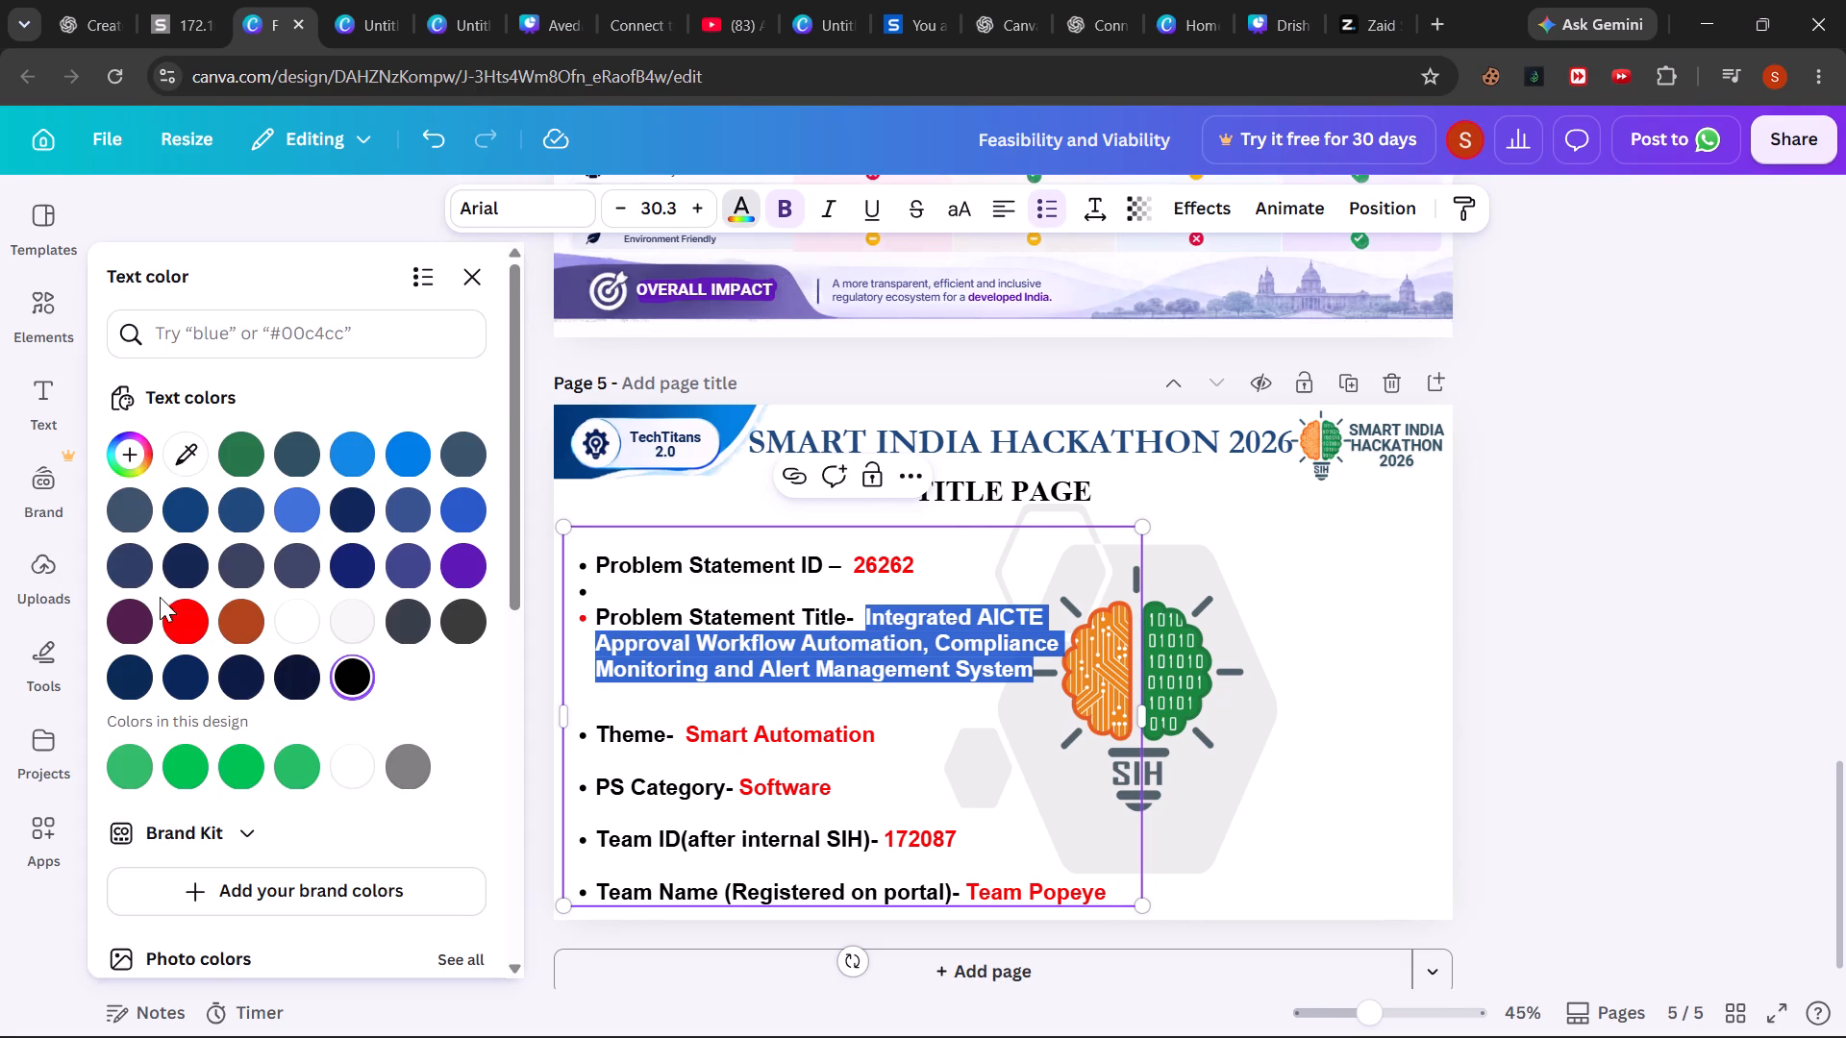
{"action": "left_click", "coordinate": [180, 605]}
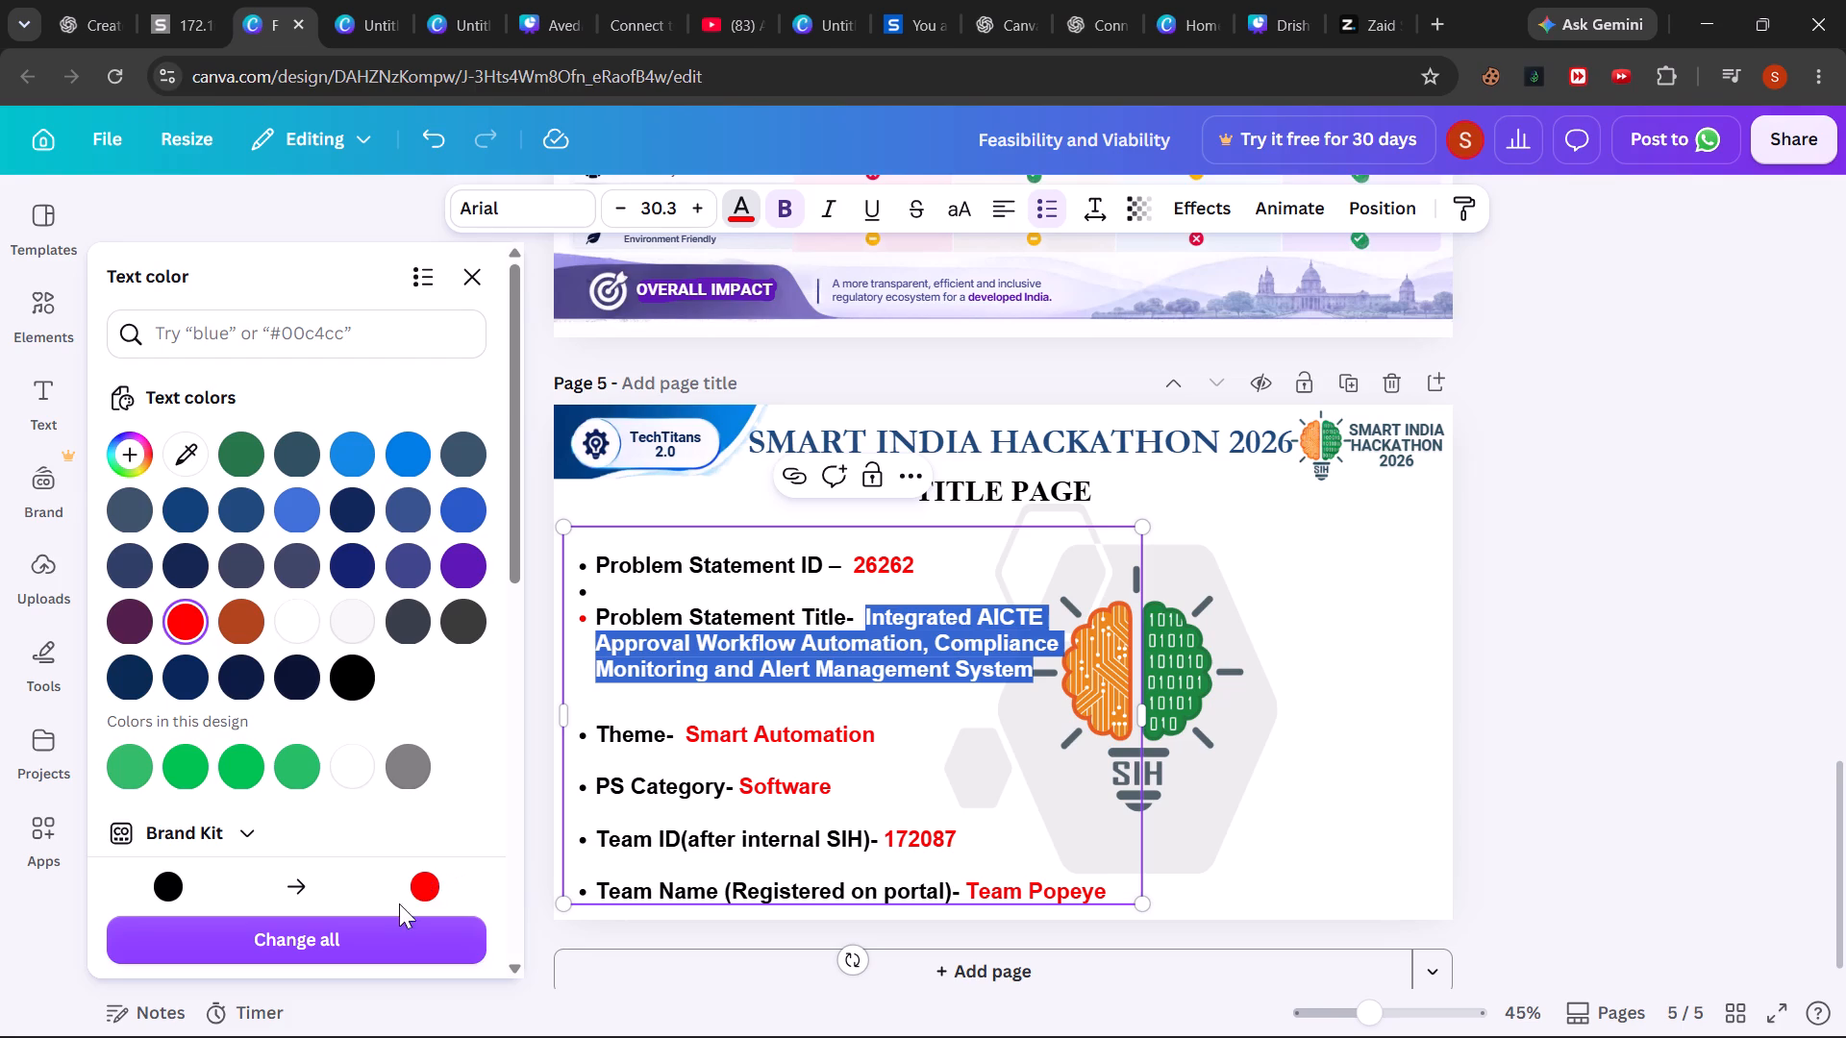
{"action": "left_click", "coordinate": [382, 929]}
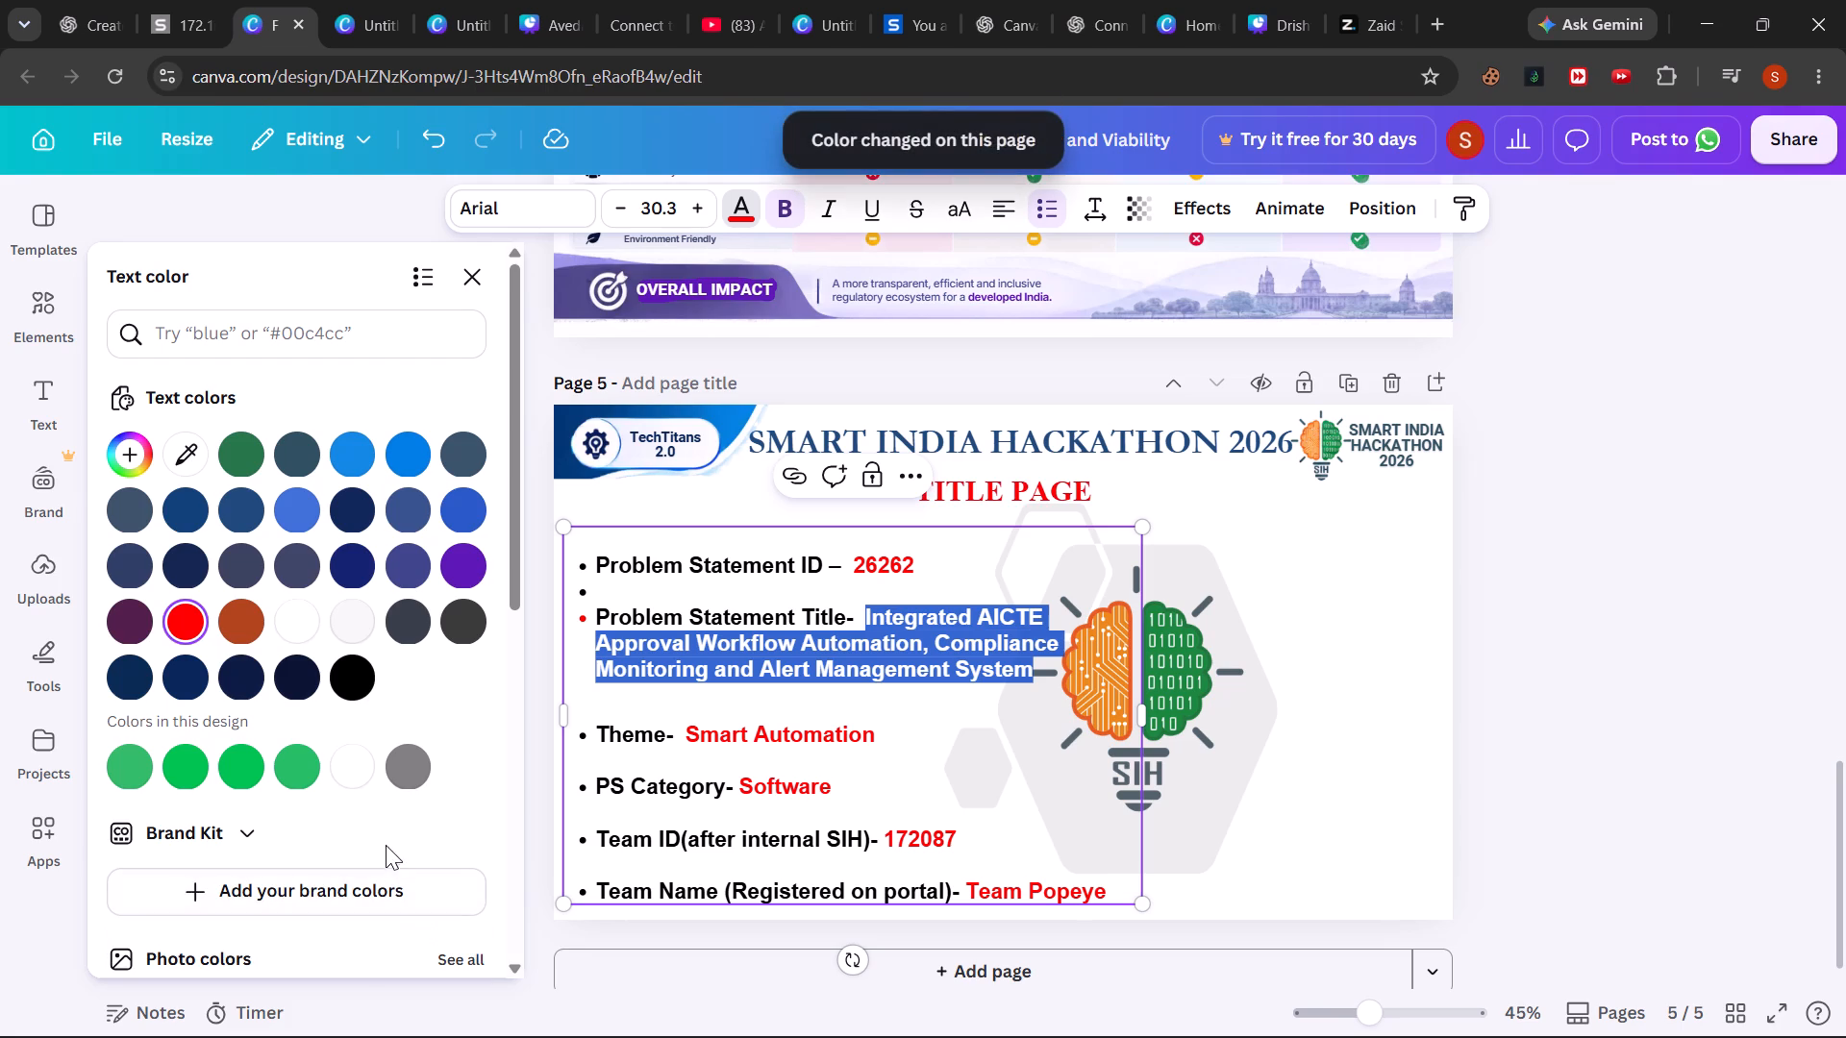
{"action": "left_click", "coordinate": [183, 622]}
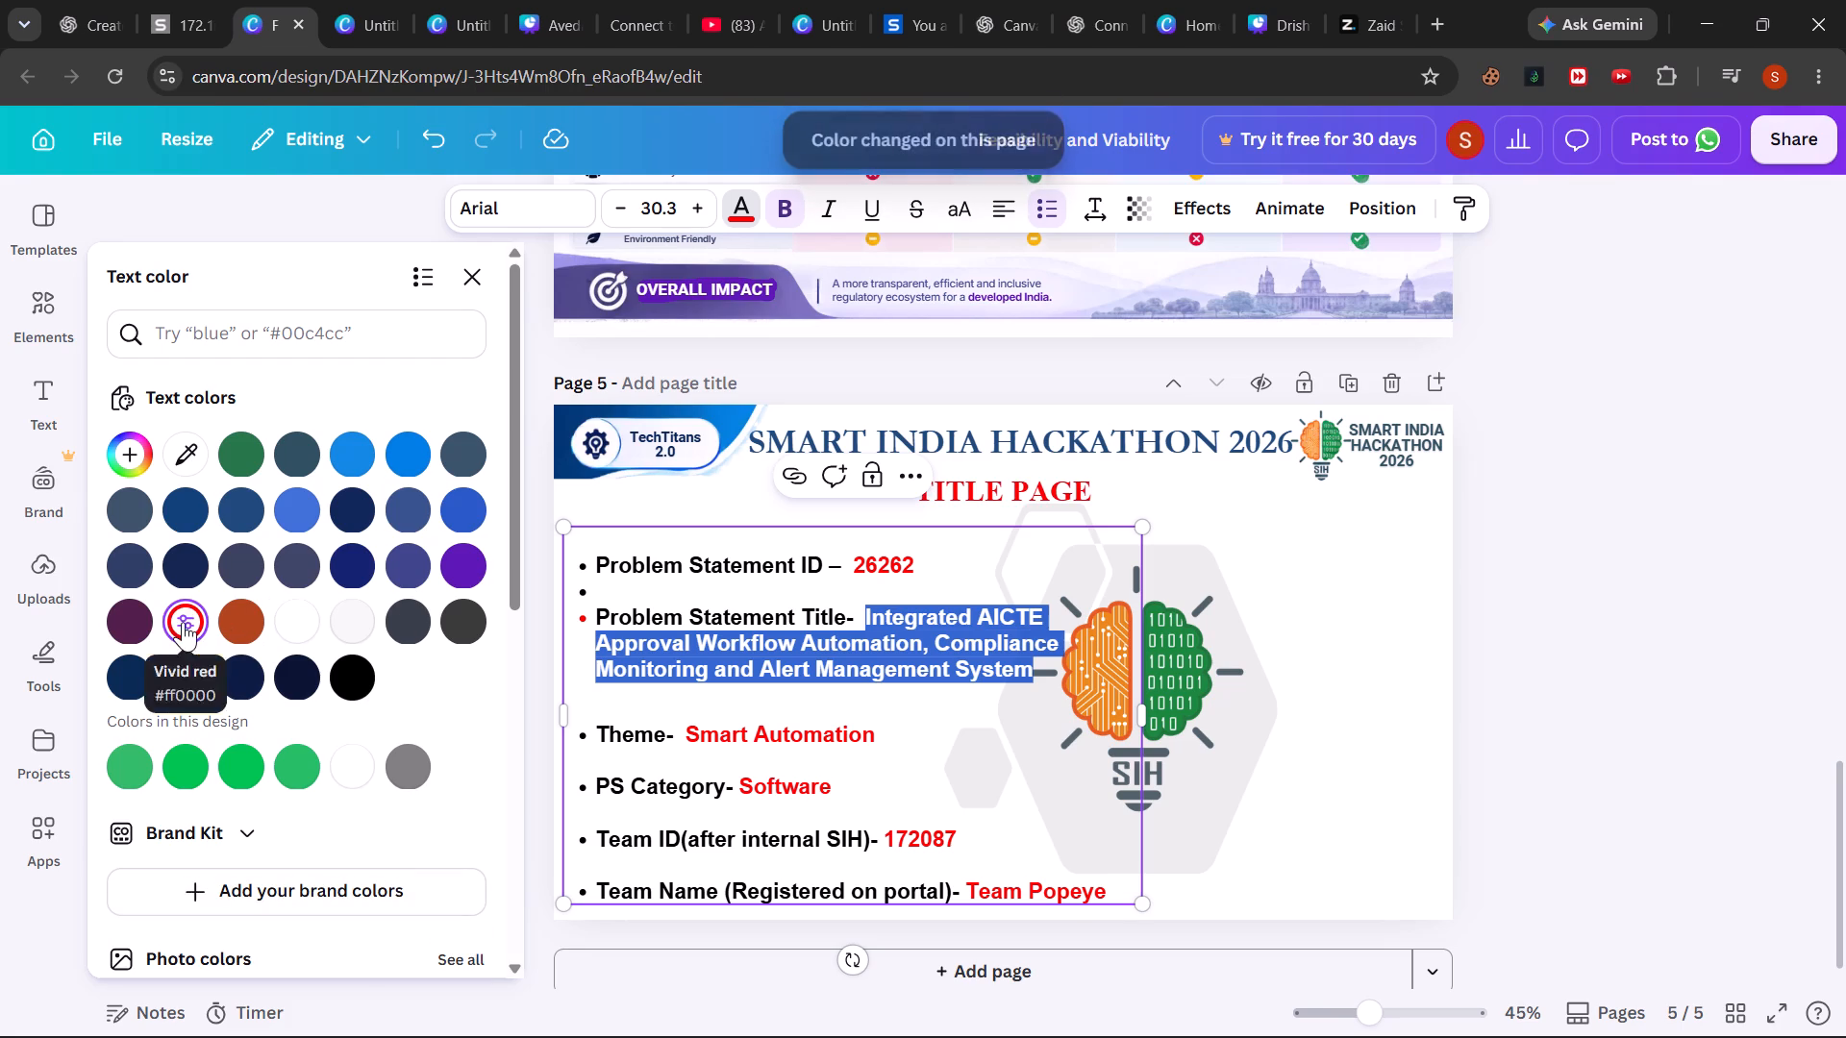
{"action": "left_click", "coordinate": [1613, 578]}
{"action": "left_click", "coordinate": [1534, 583]}
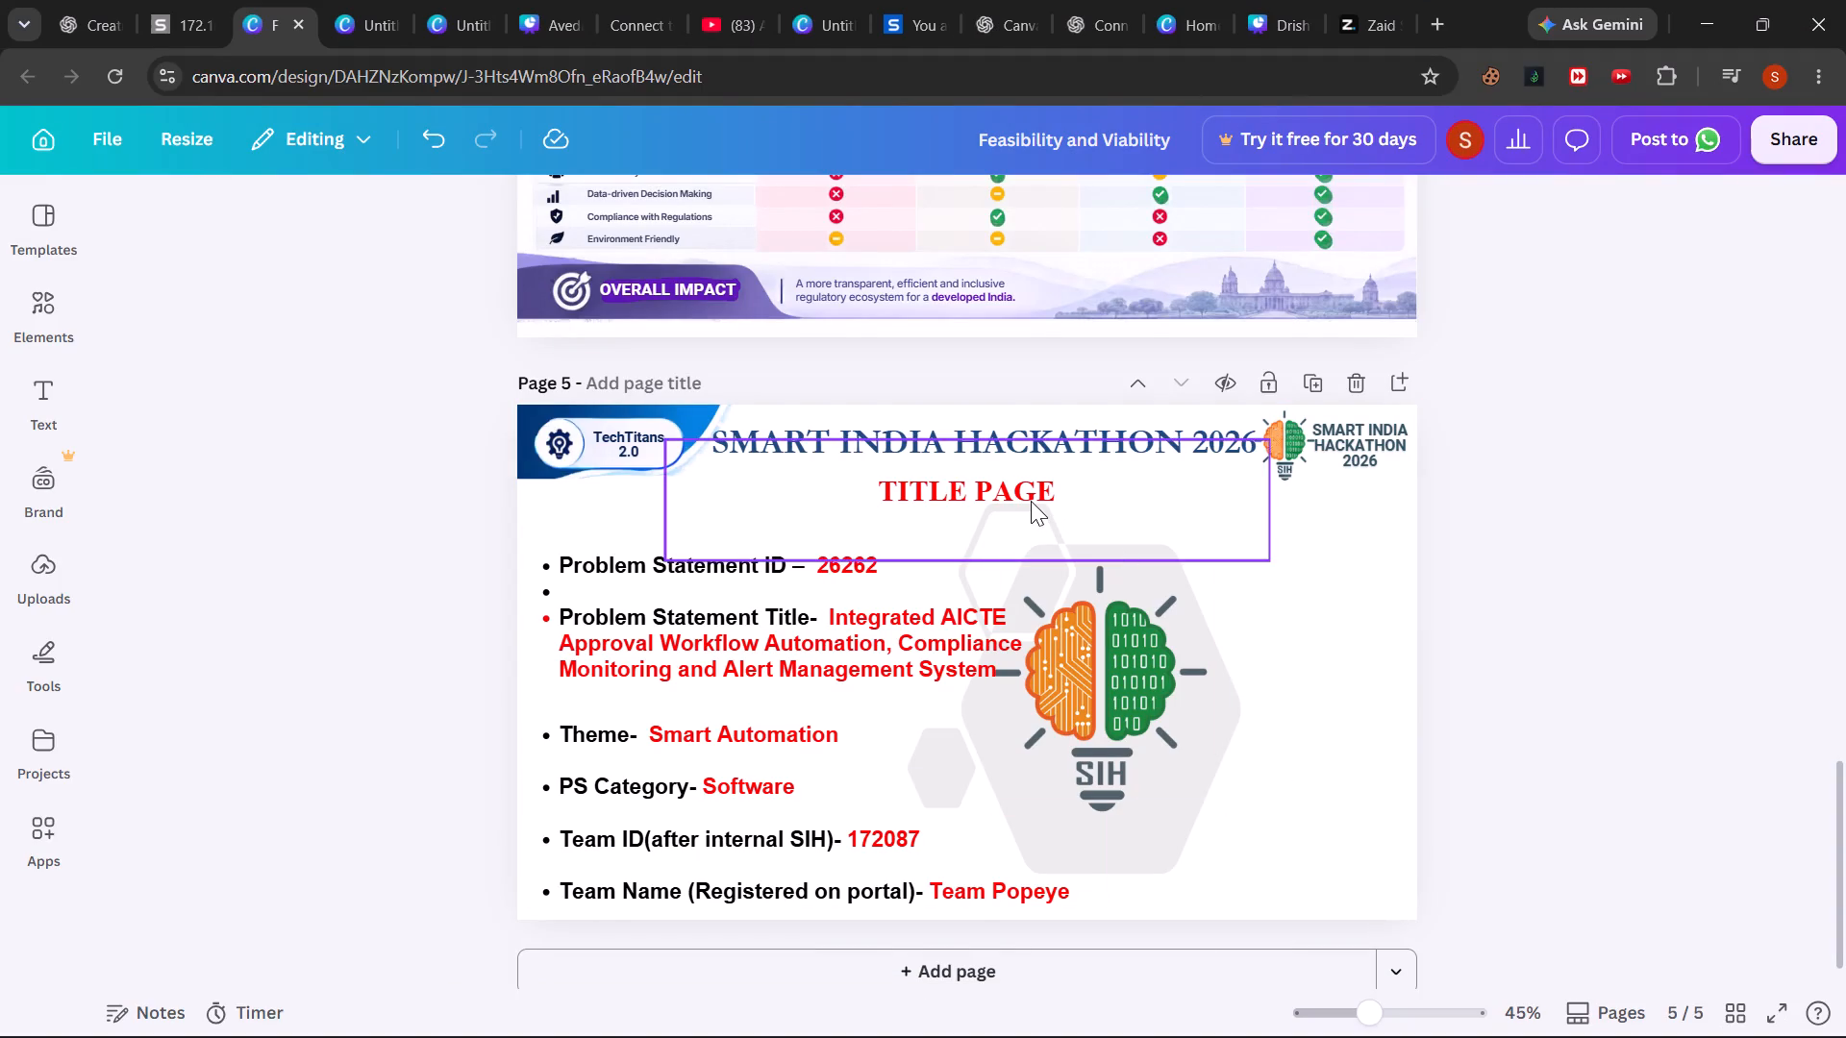
Set the TITLE PAGE heading's text colour to black (#000000).
{"action": "left_click", "coordinate": [988, 476]}
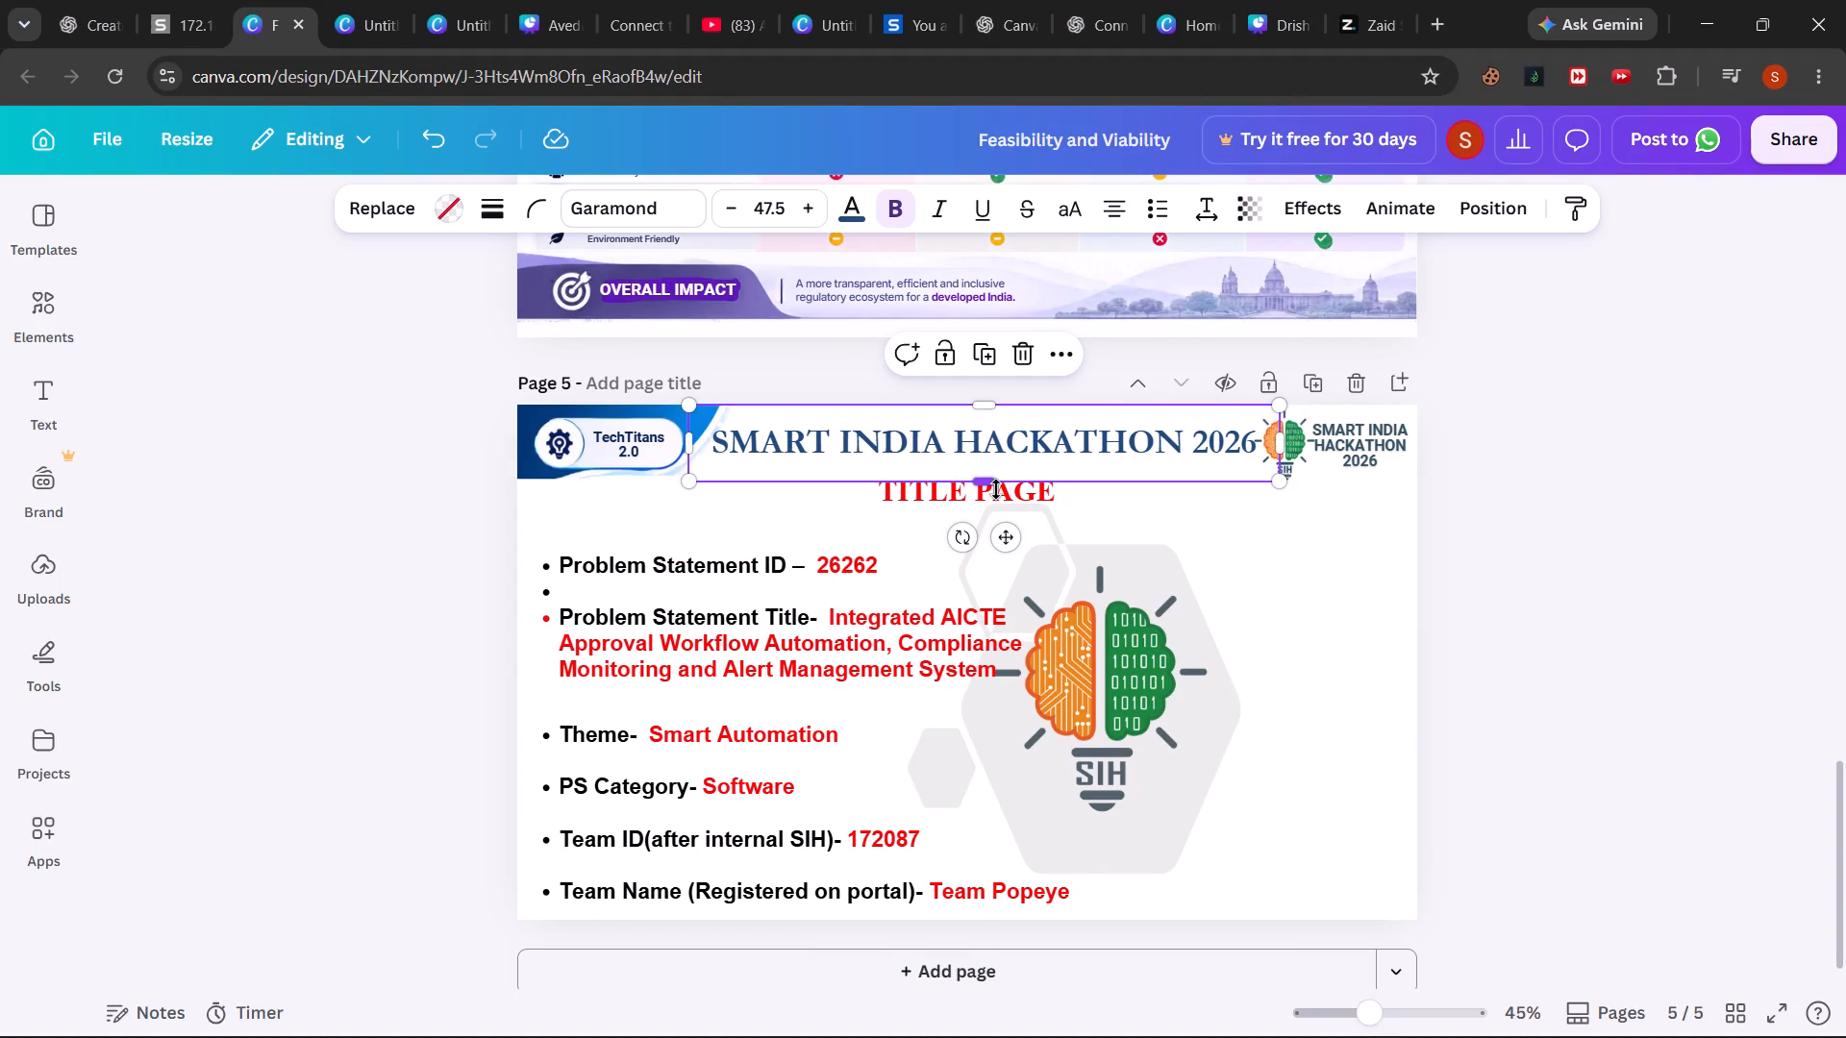
{"action": "left_click", "coordinate": [1010, 494]}
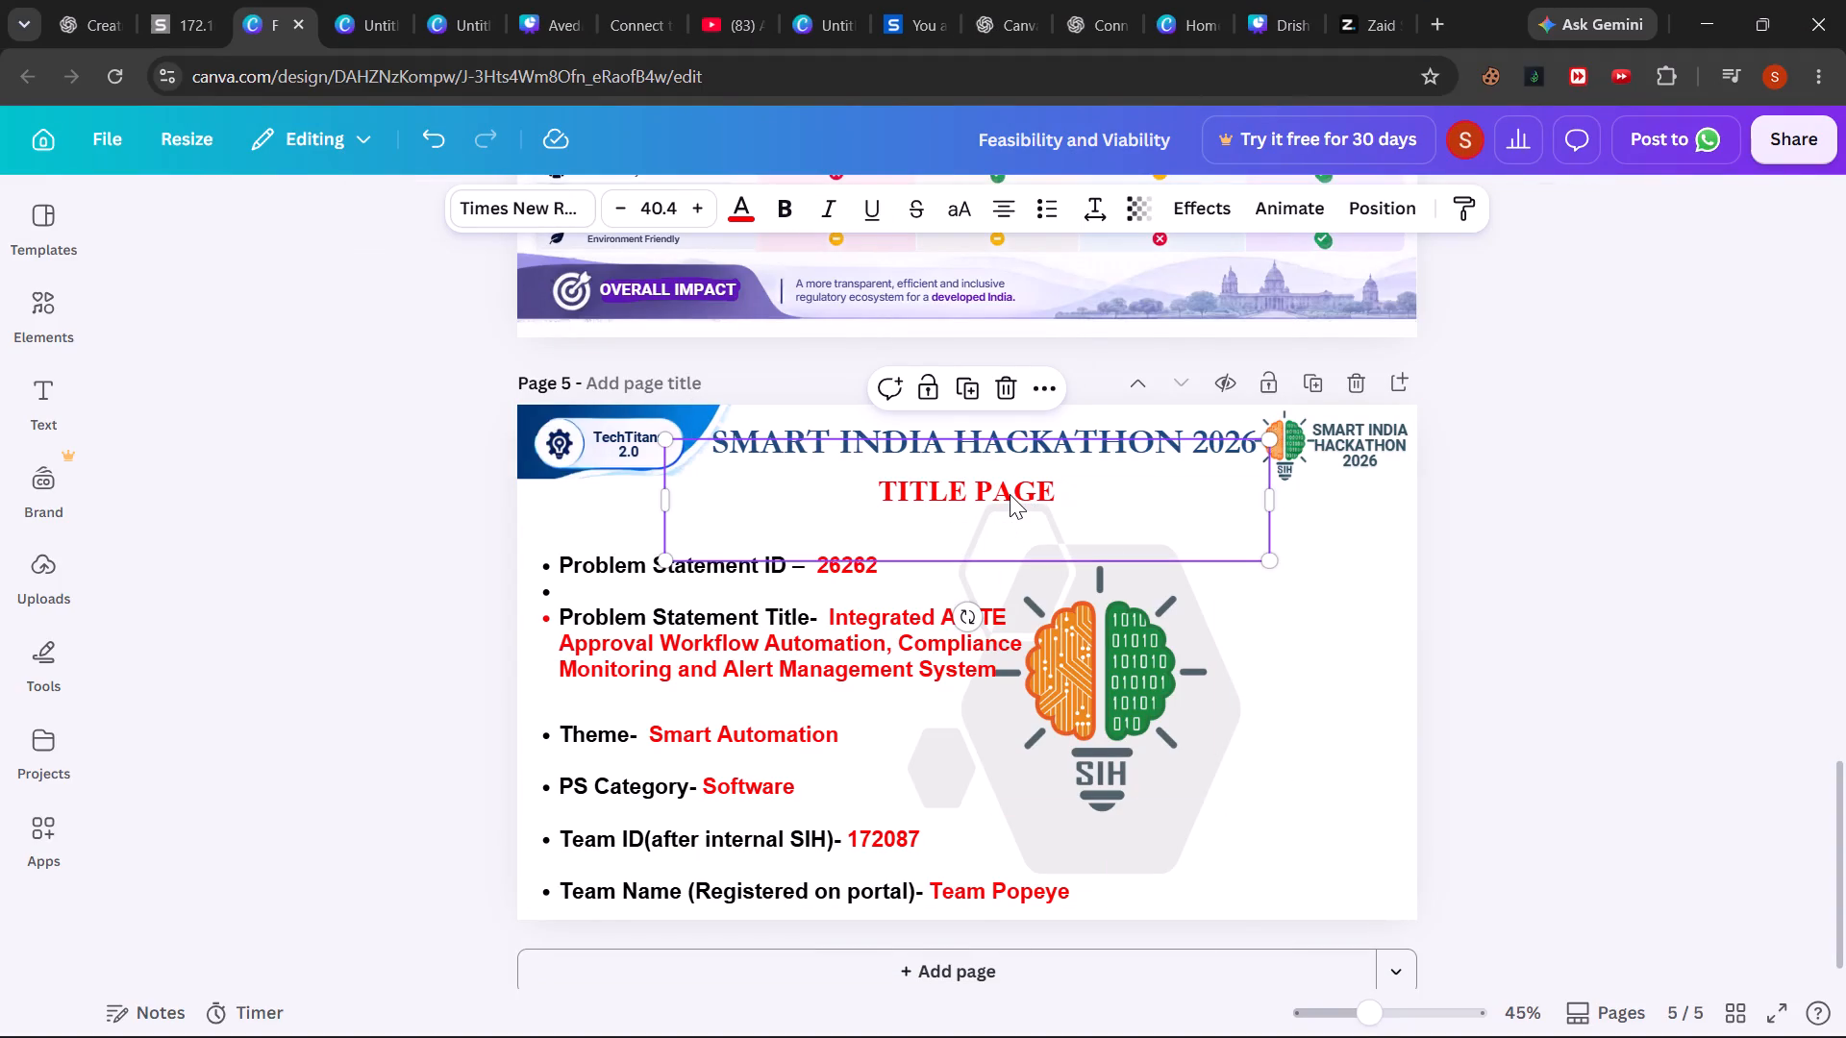
{"action": "key", "text": "ctrl+a"}
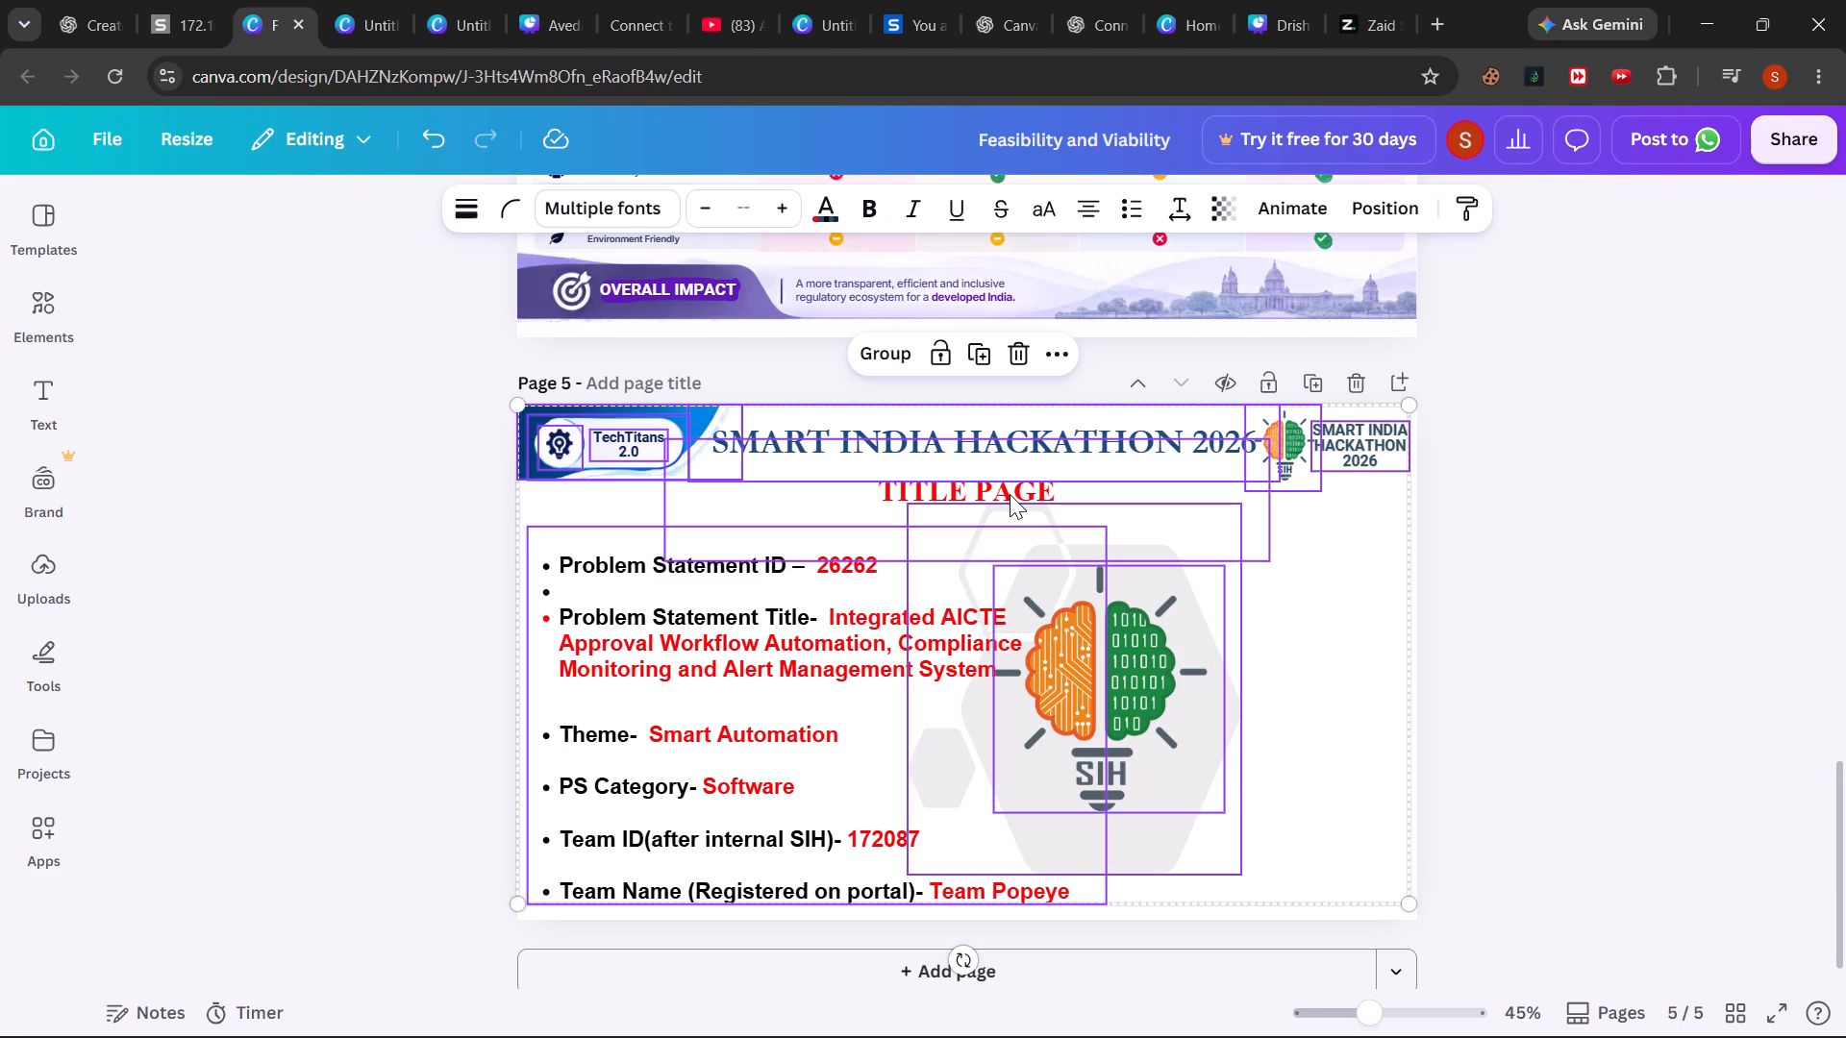
{"action": "left_click", "coordinate": [1442, 615]}
{"action": "left_click", "coordinate": [978, 504]}
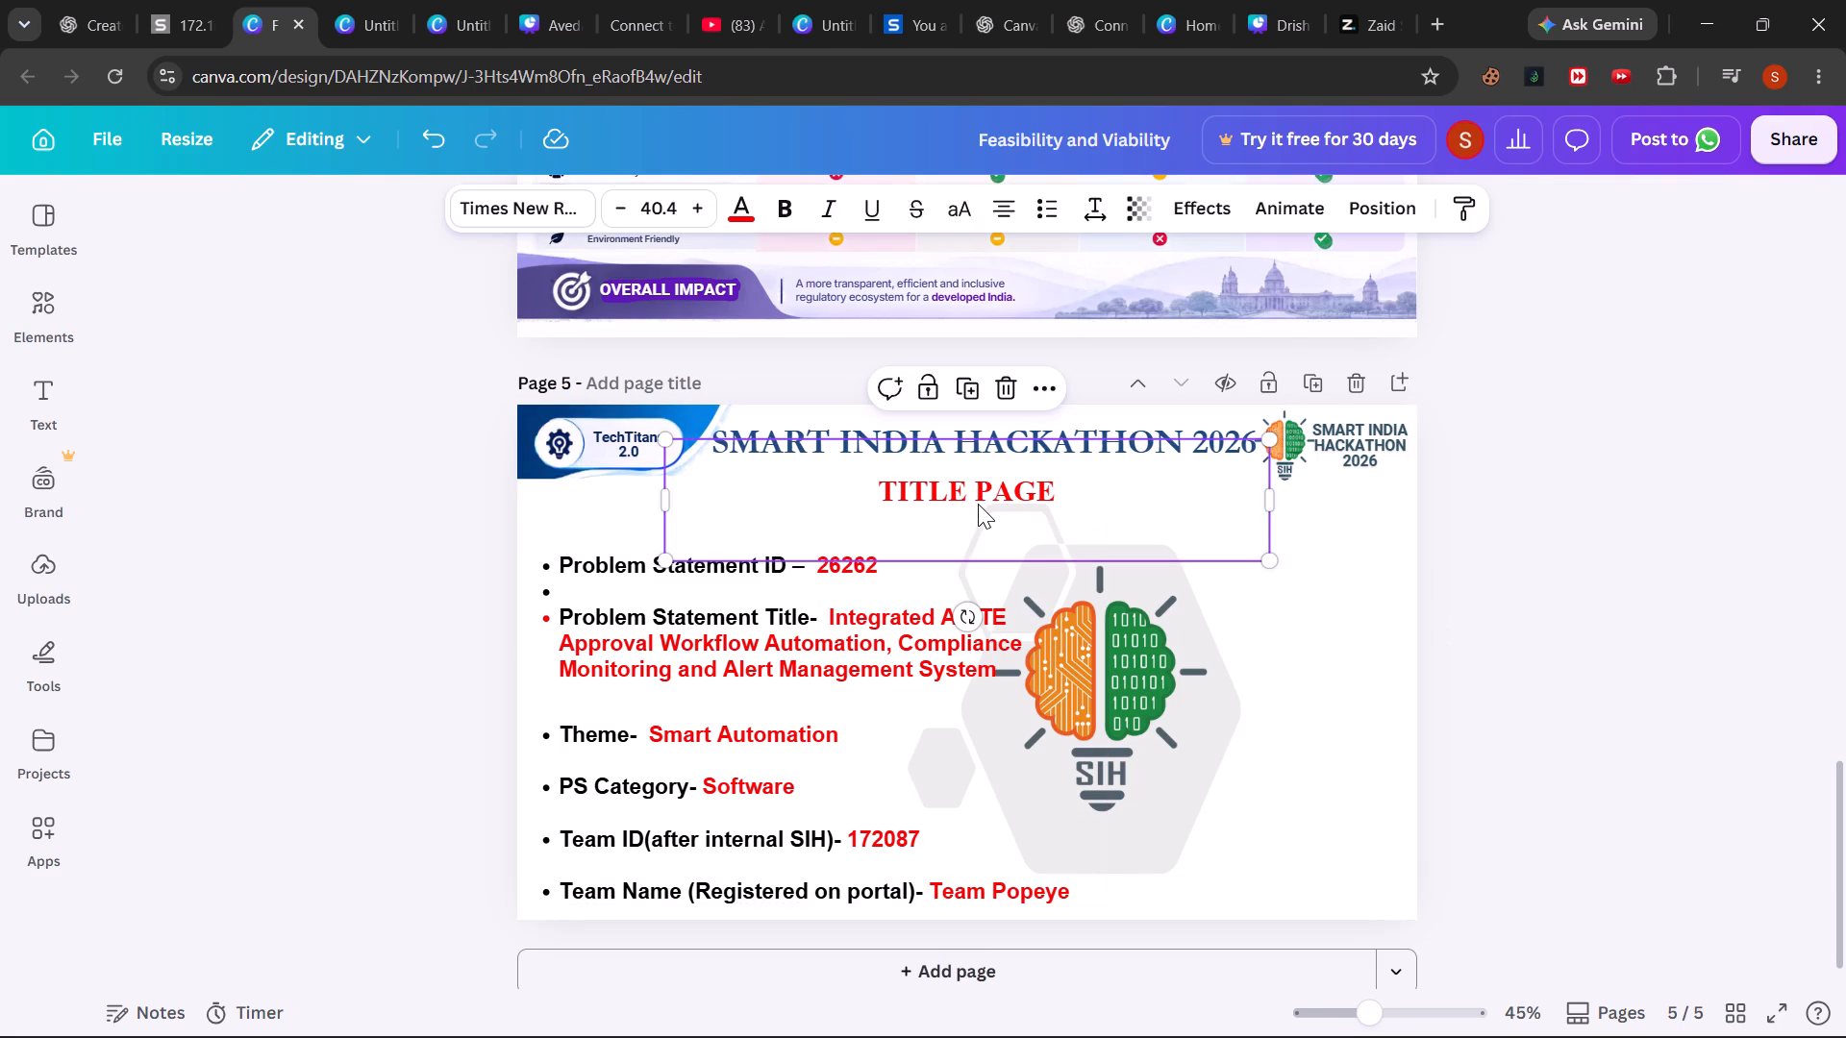
{"action": "left_click_drag", "start_coordinate": [1046, 491], "coordinate": [1004, 491]}
{"action": "key", "text": "ctrl+z"}
{"action": "double_click", "coordinate": [1028, 487]}
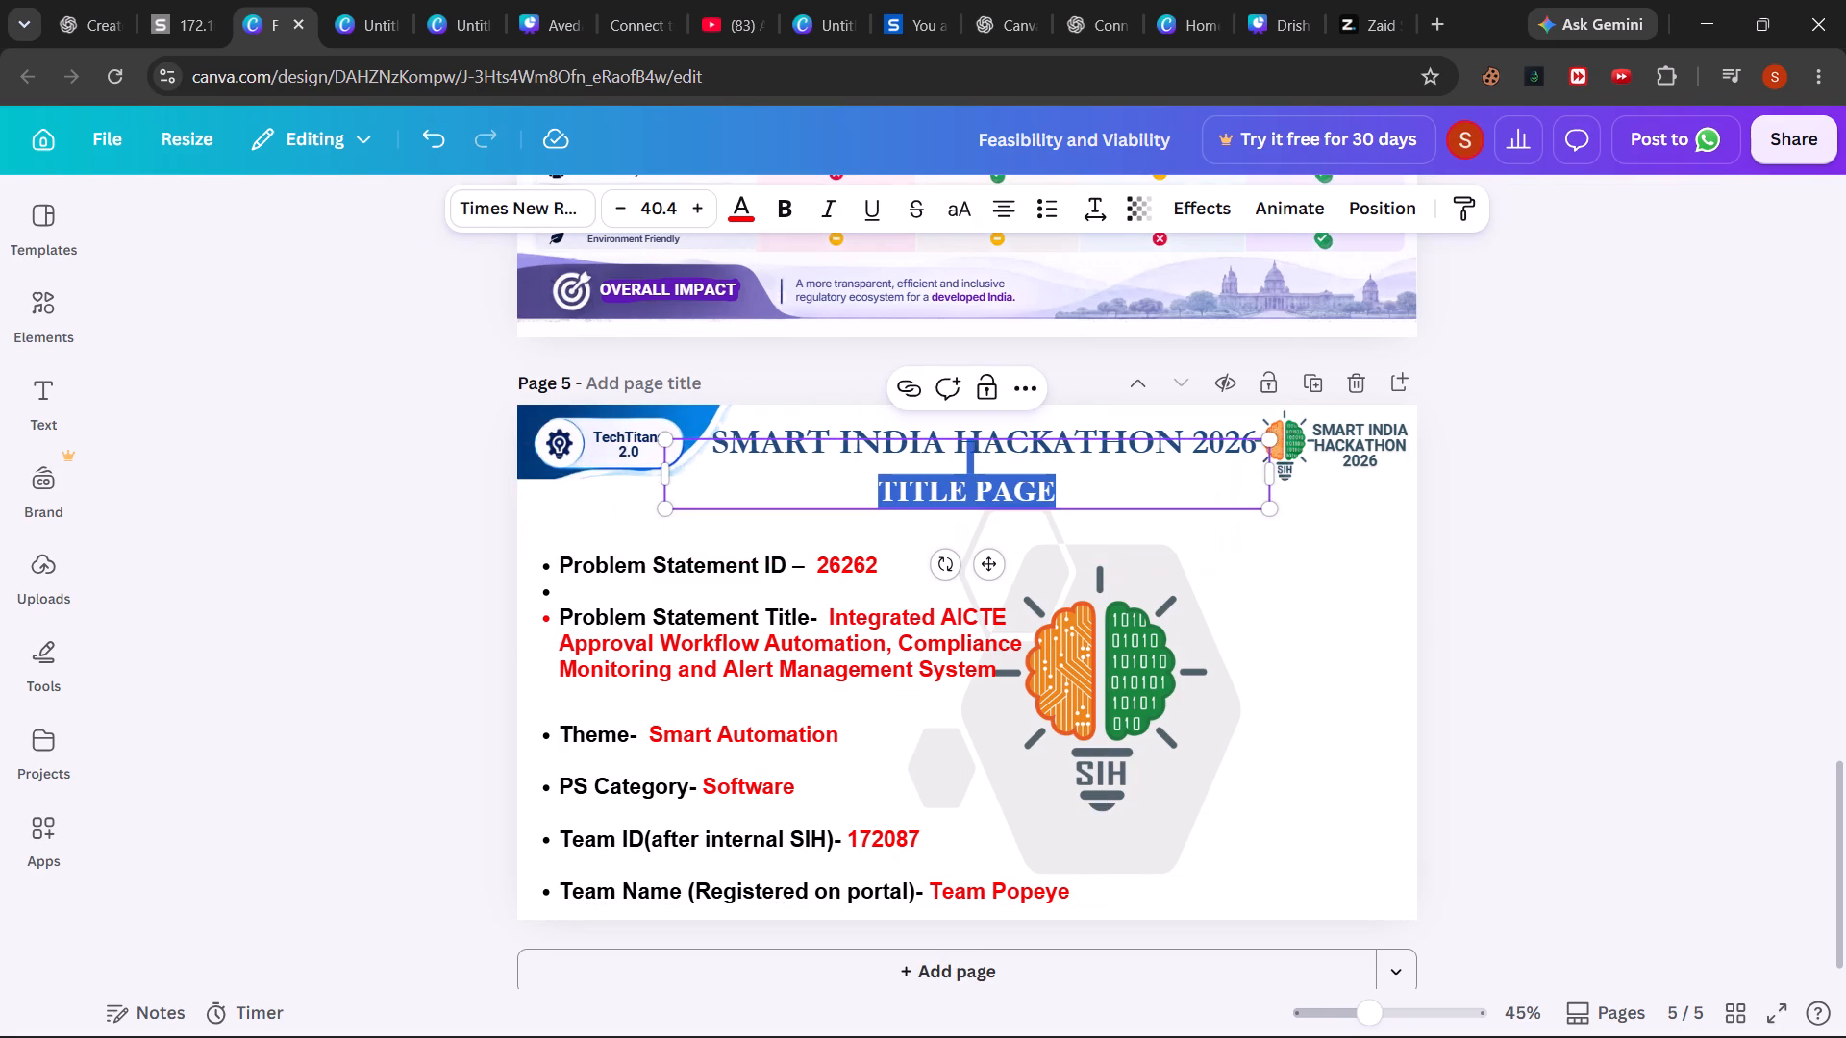
{"action": "left_click", "coordinate": [732, 202]}
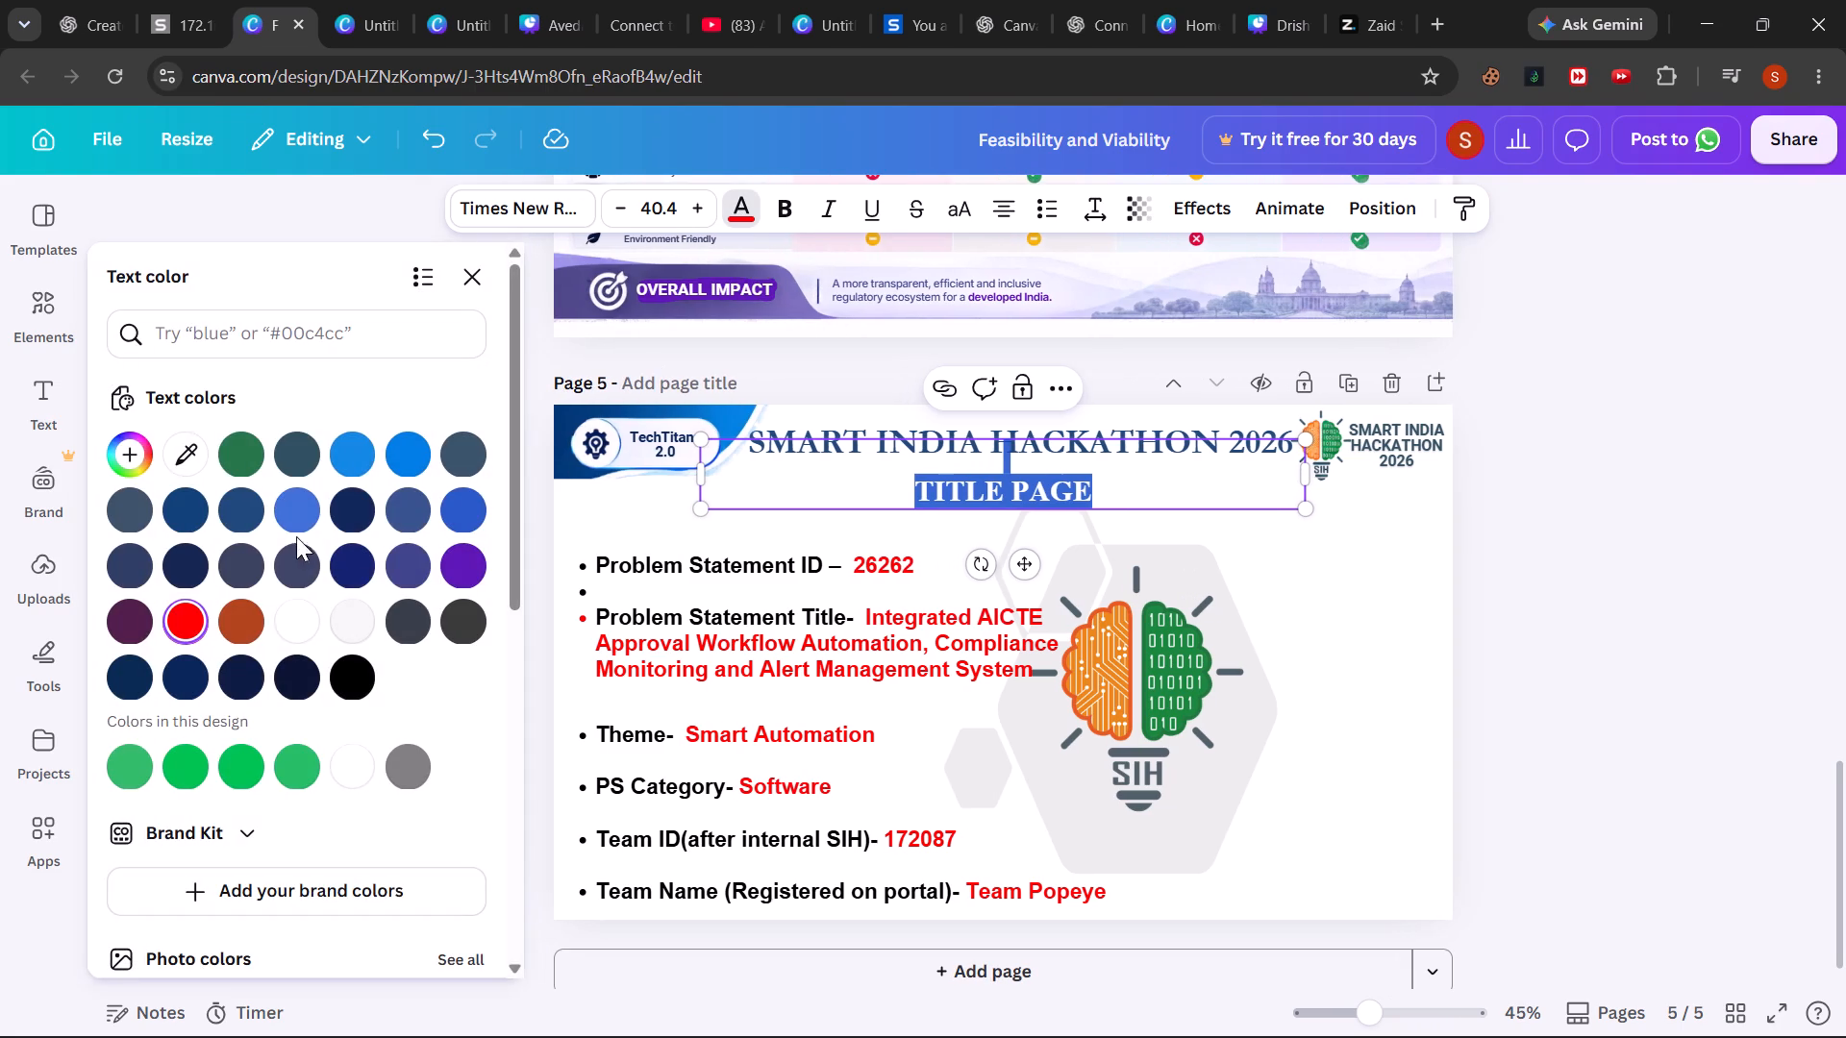
{"action": "left_click", "coordinate": [363, 683]}
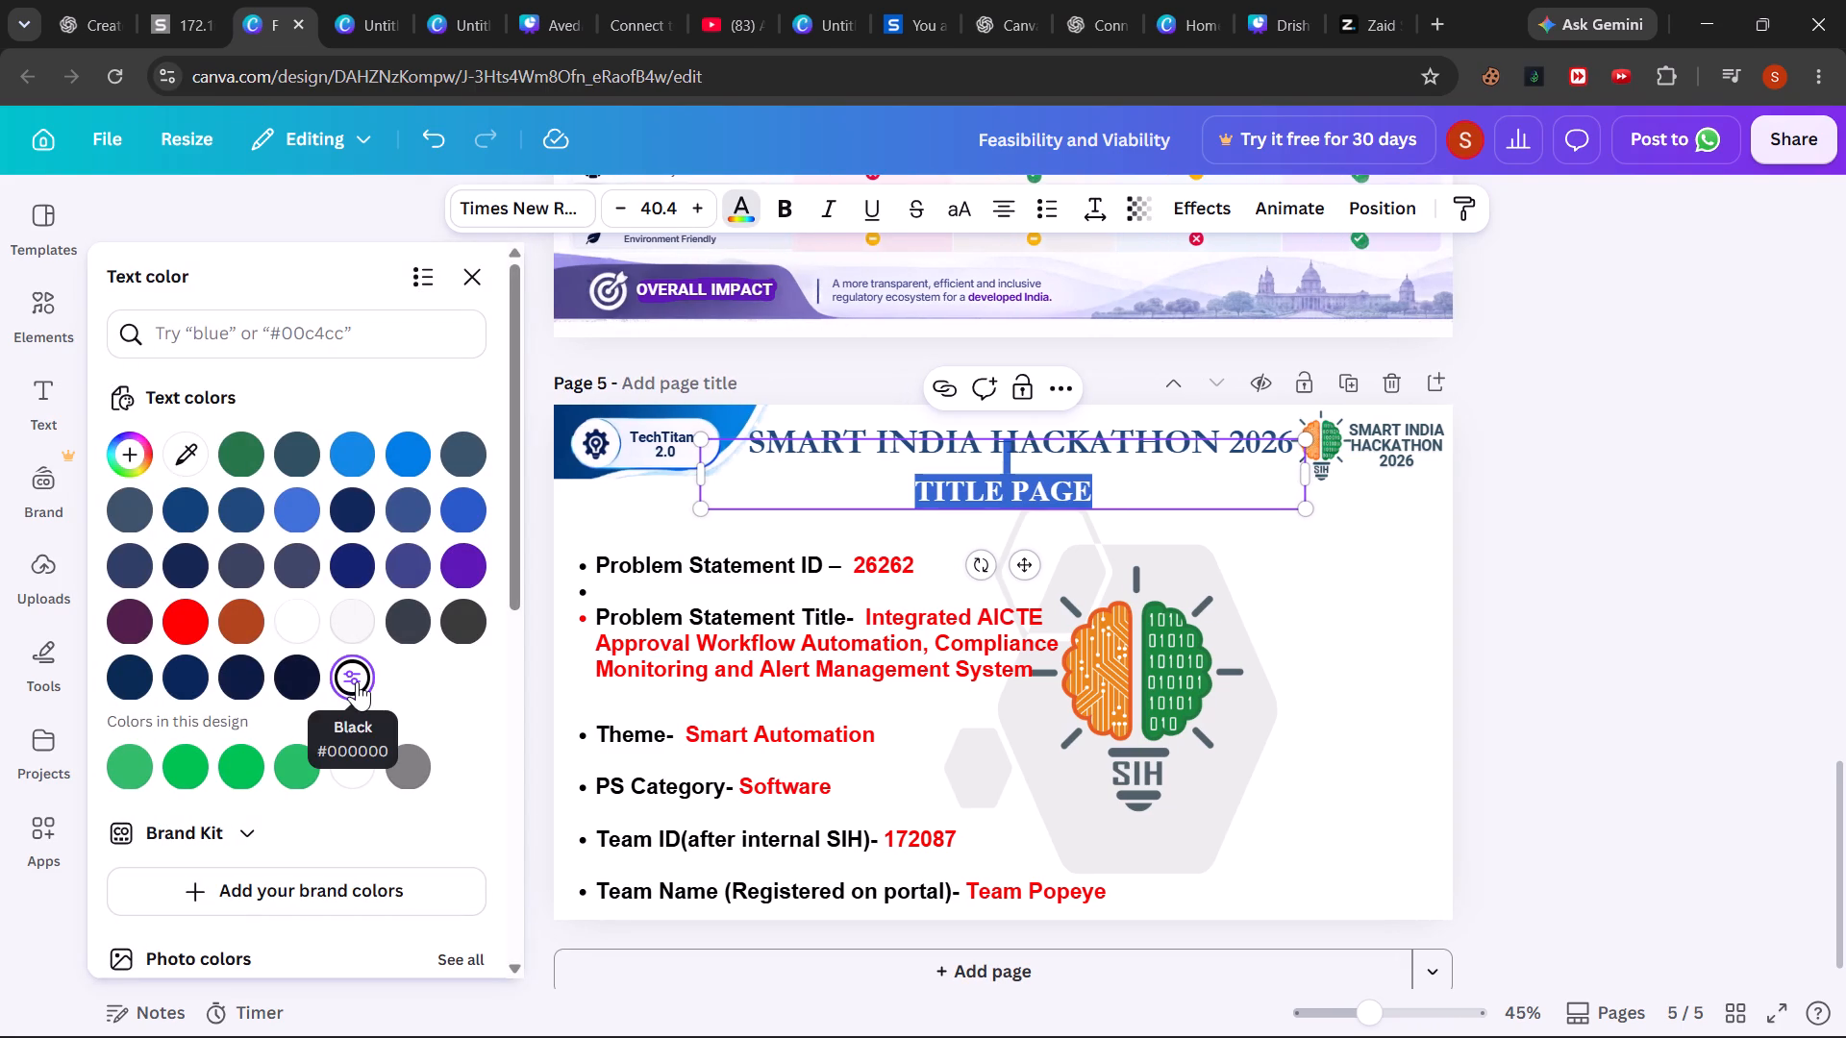
{"action": "left_click", "coordinate": [357, 681]}
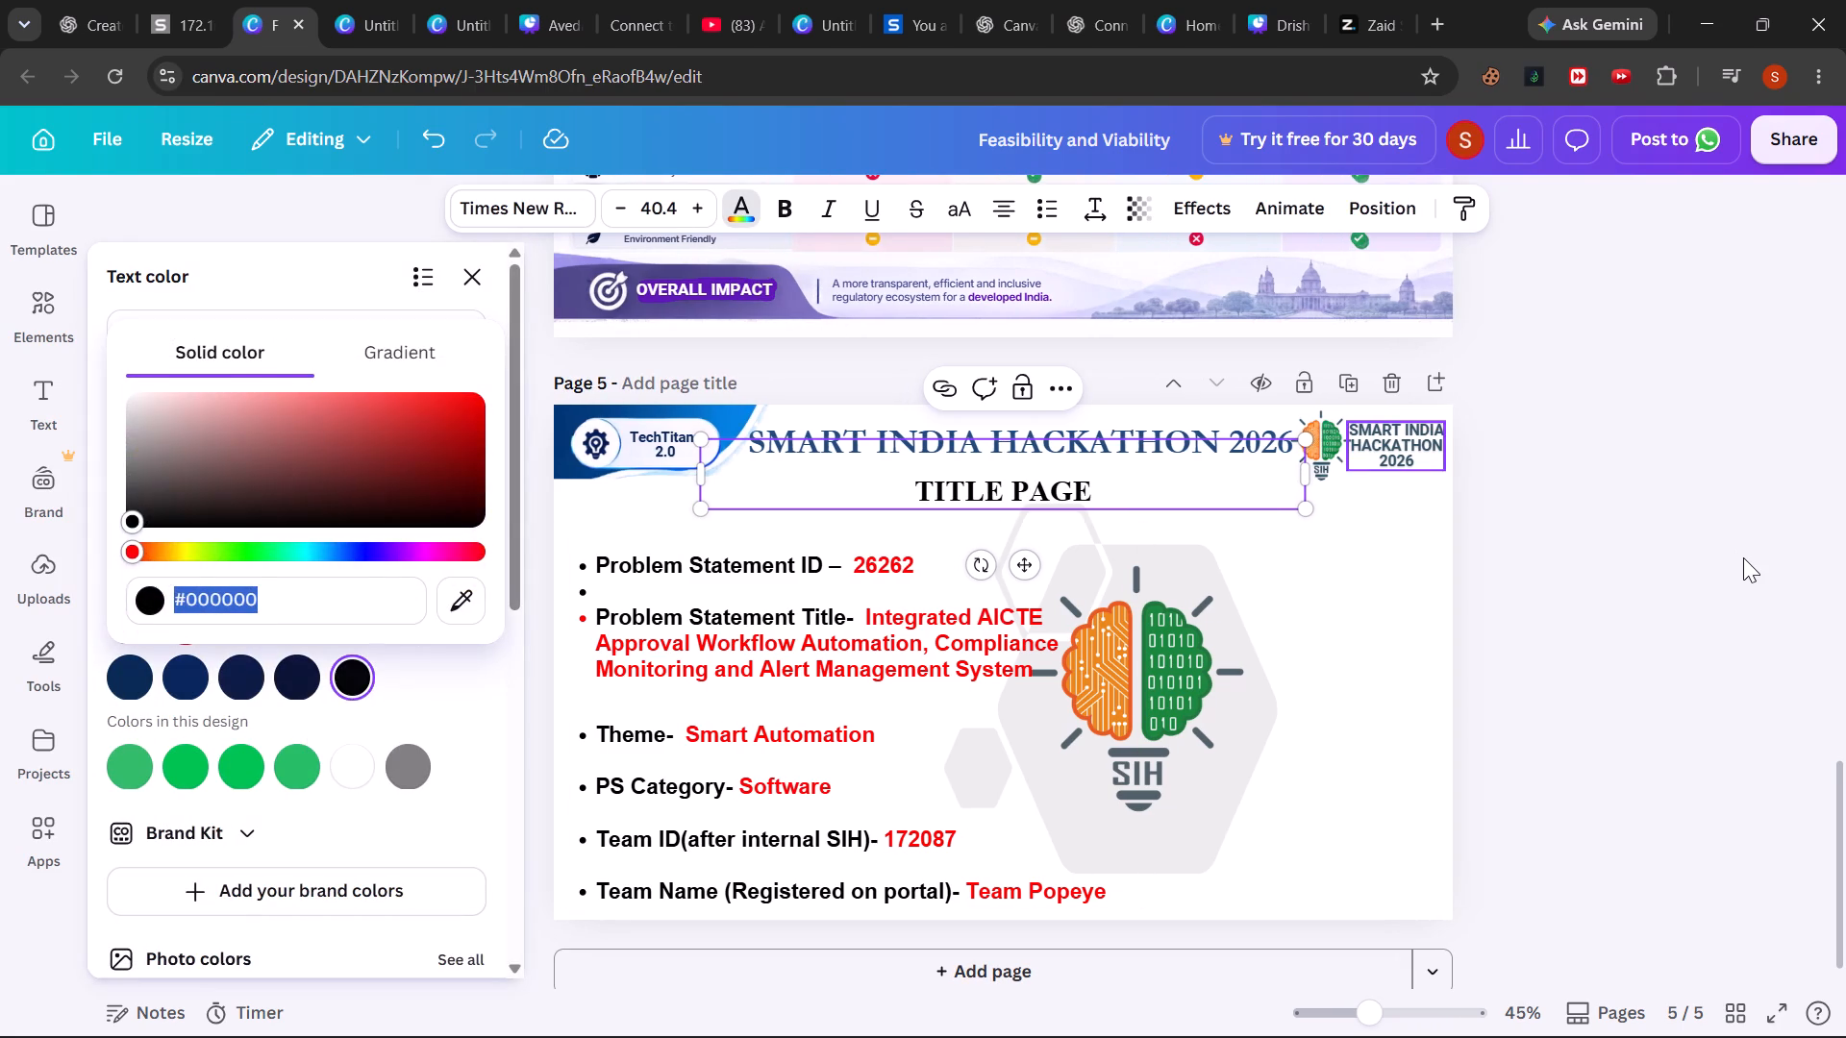
{"action": "left_click", "coordinate": [1743, 557]}
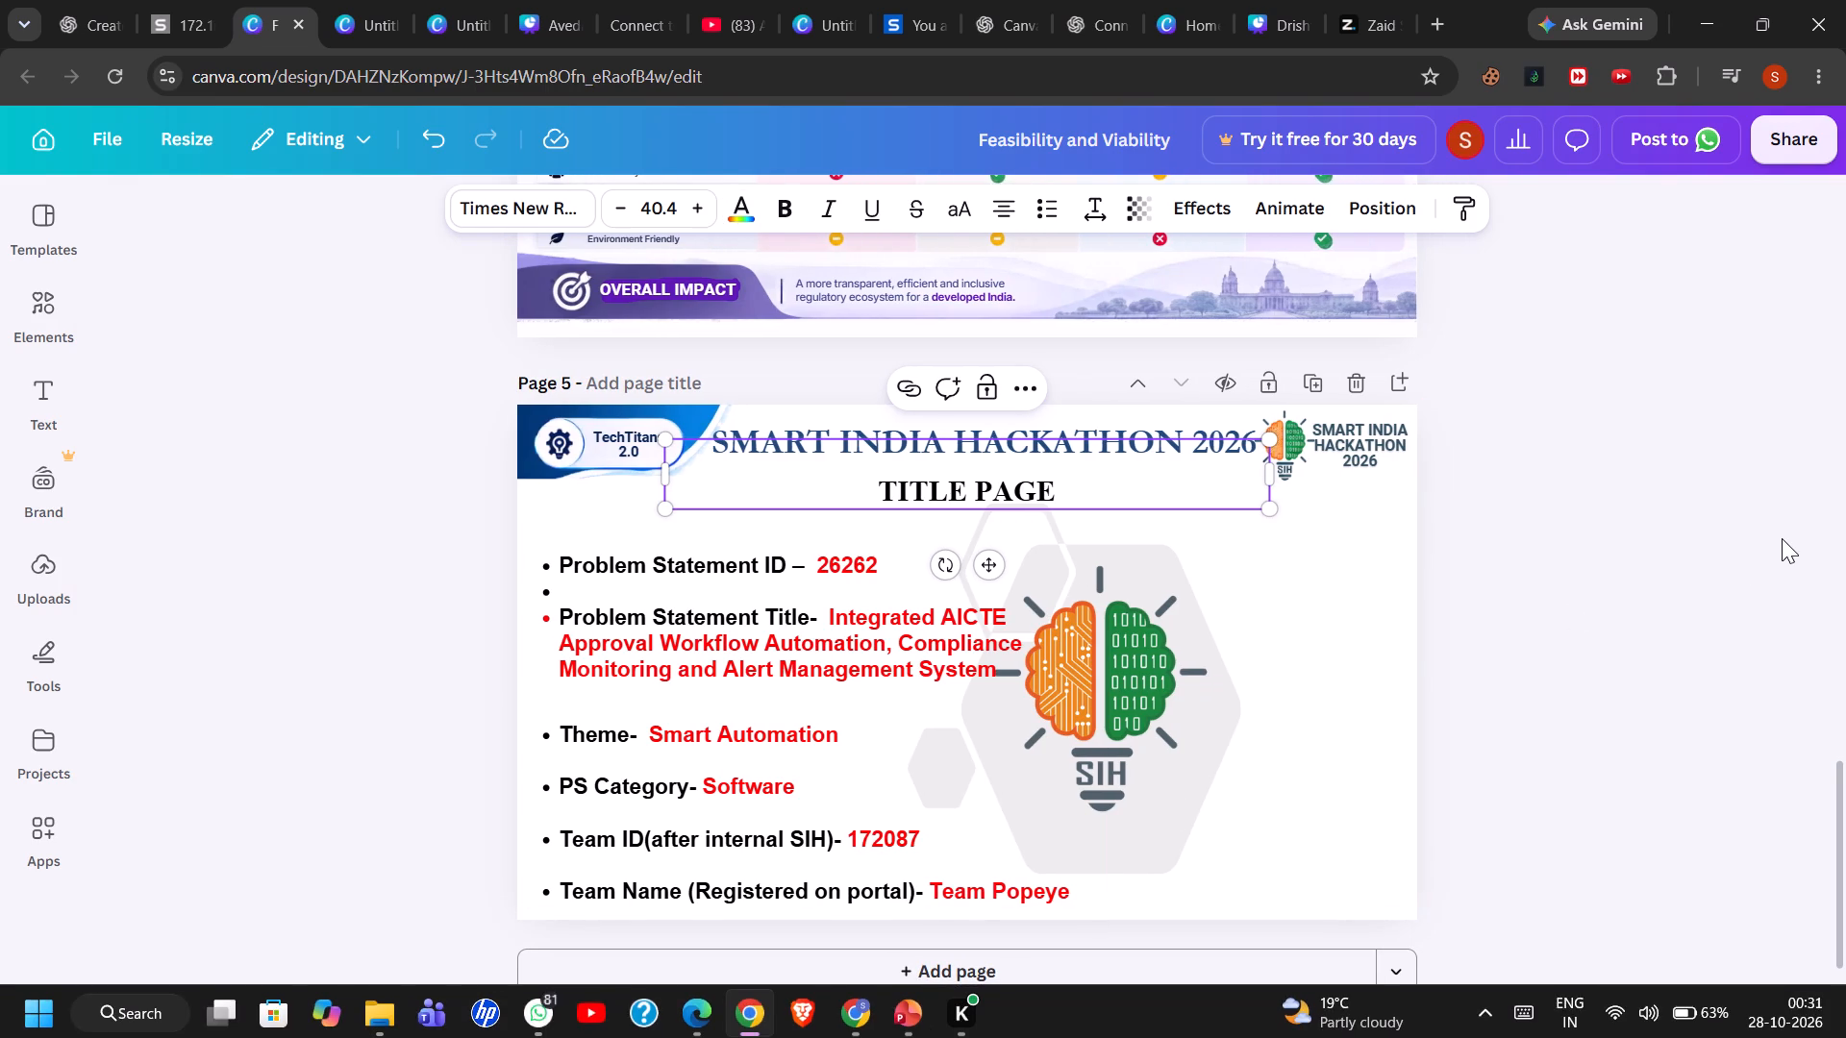
{"action": "left_click", "coordinate": [1782, 538]}
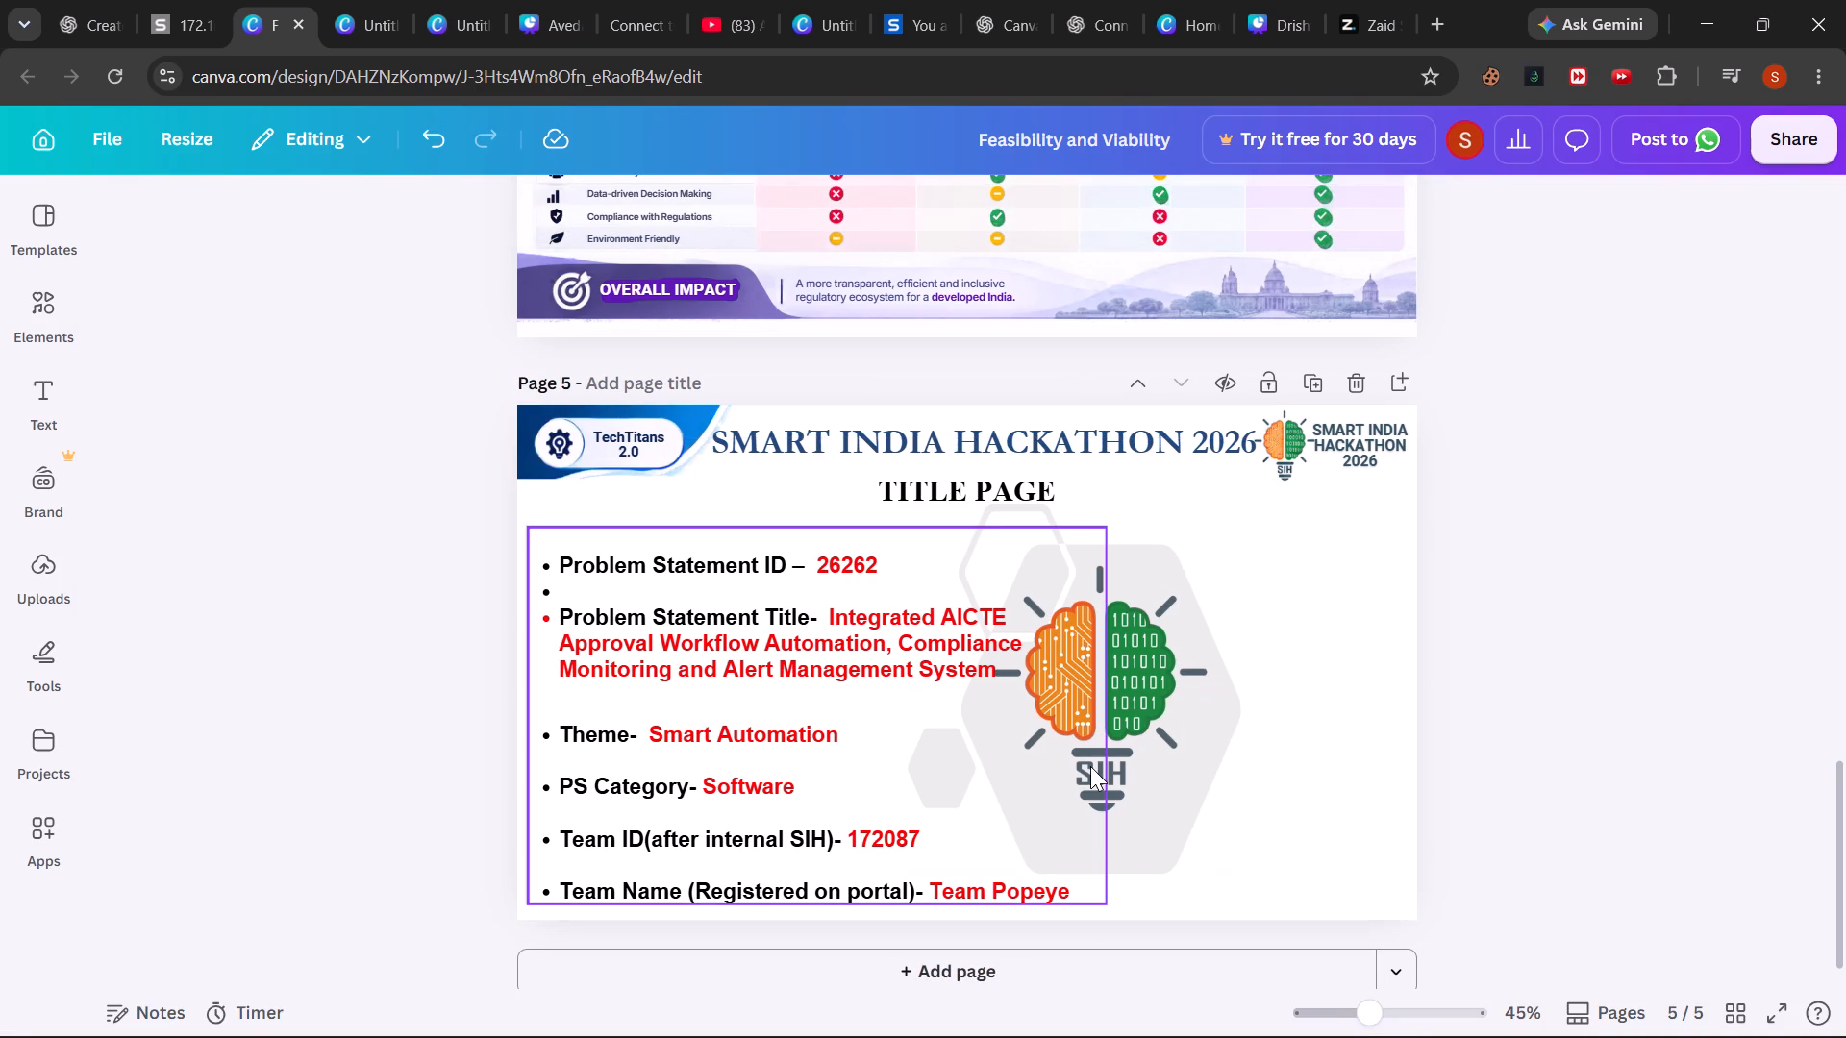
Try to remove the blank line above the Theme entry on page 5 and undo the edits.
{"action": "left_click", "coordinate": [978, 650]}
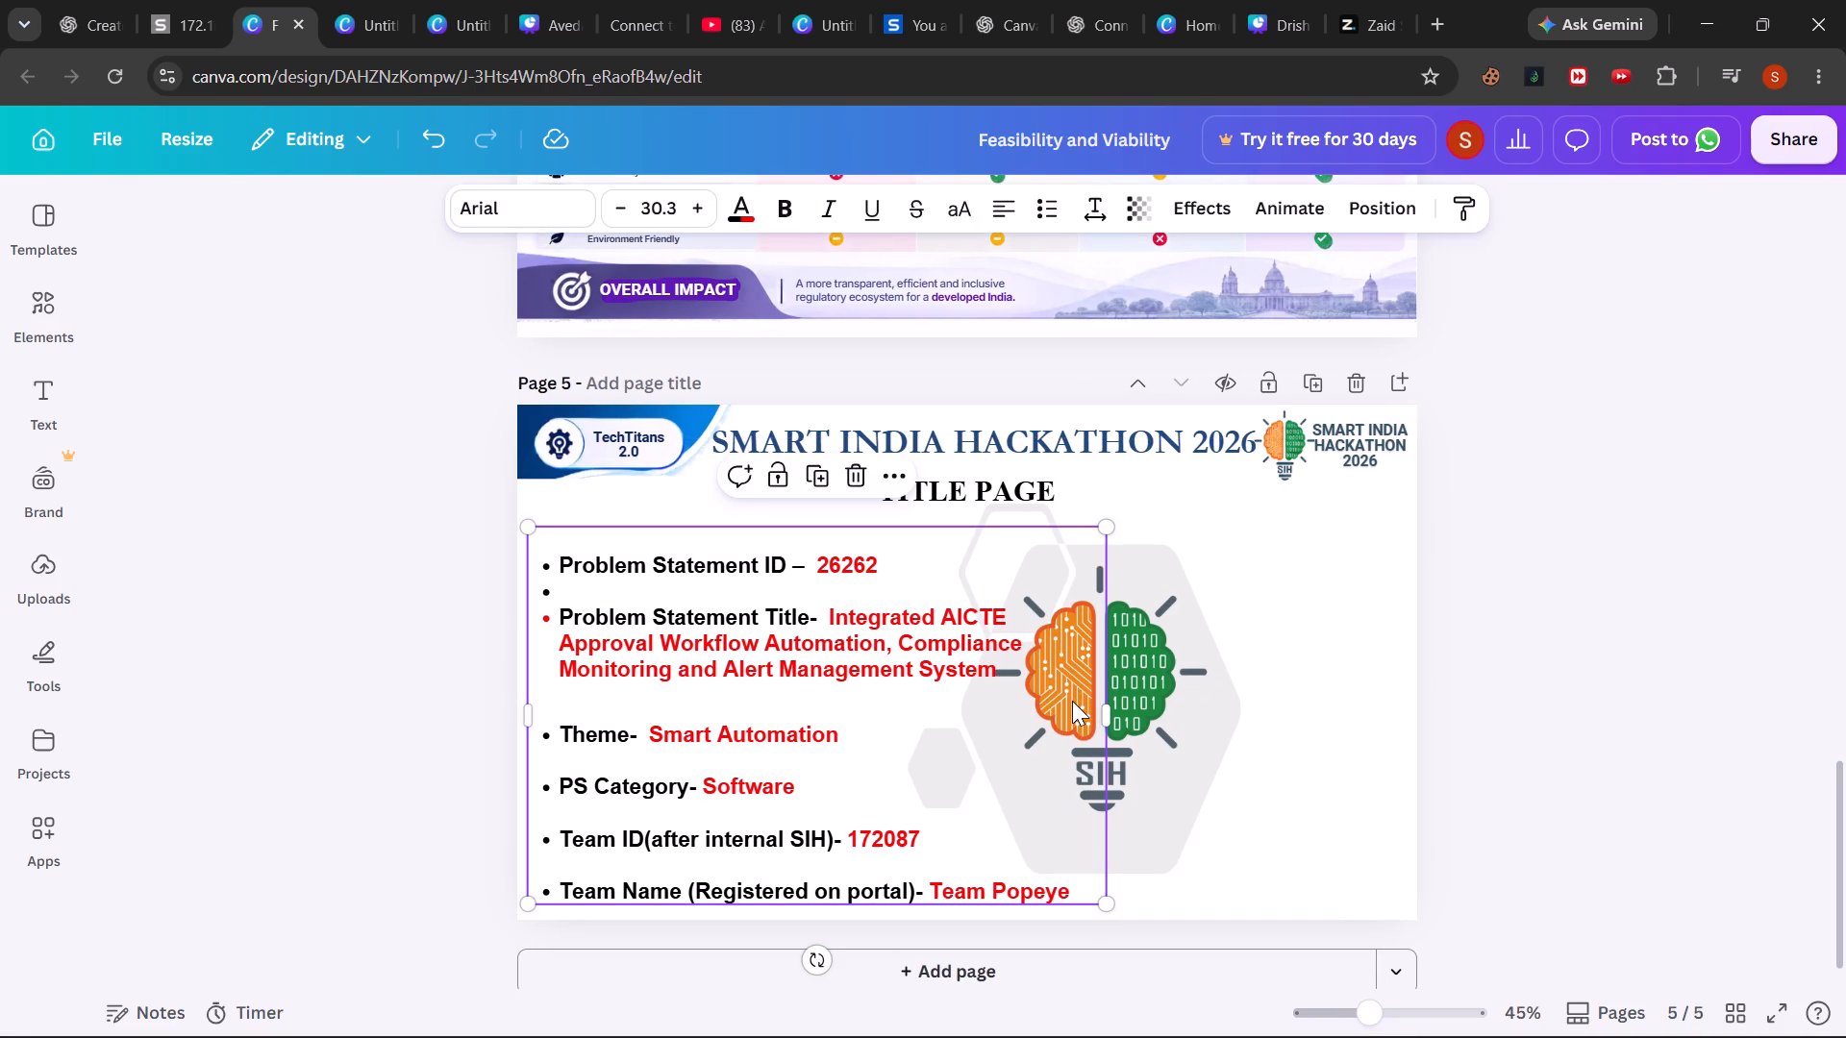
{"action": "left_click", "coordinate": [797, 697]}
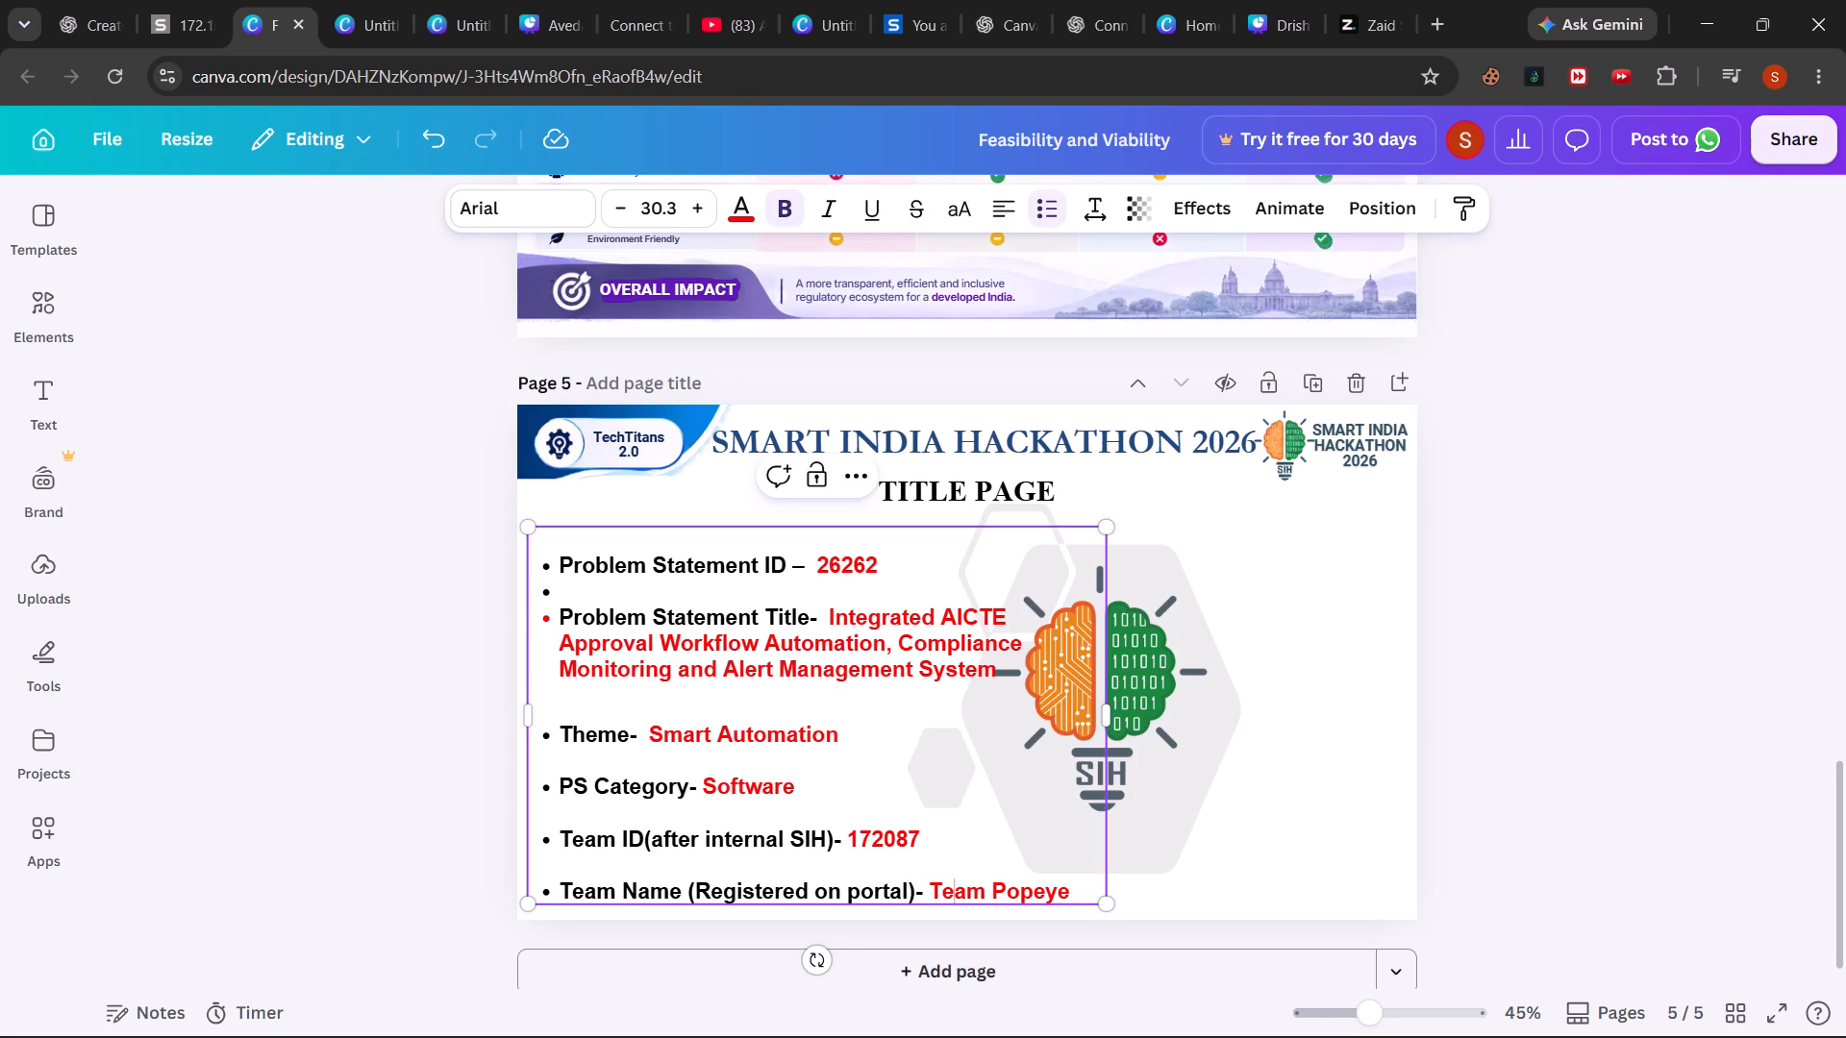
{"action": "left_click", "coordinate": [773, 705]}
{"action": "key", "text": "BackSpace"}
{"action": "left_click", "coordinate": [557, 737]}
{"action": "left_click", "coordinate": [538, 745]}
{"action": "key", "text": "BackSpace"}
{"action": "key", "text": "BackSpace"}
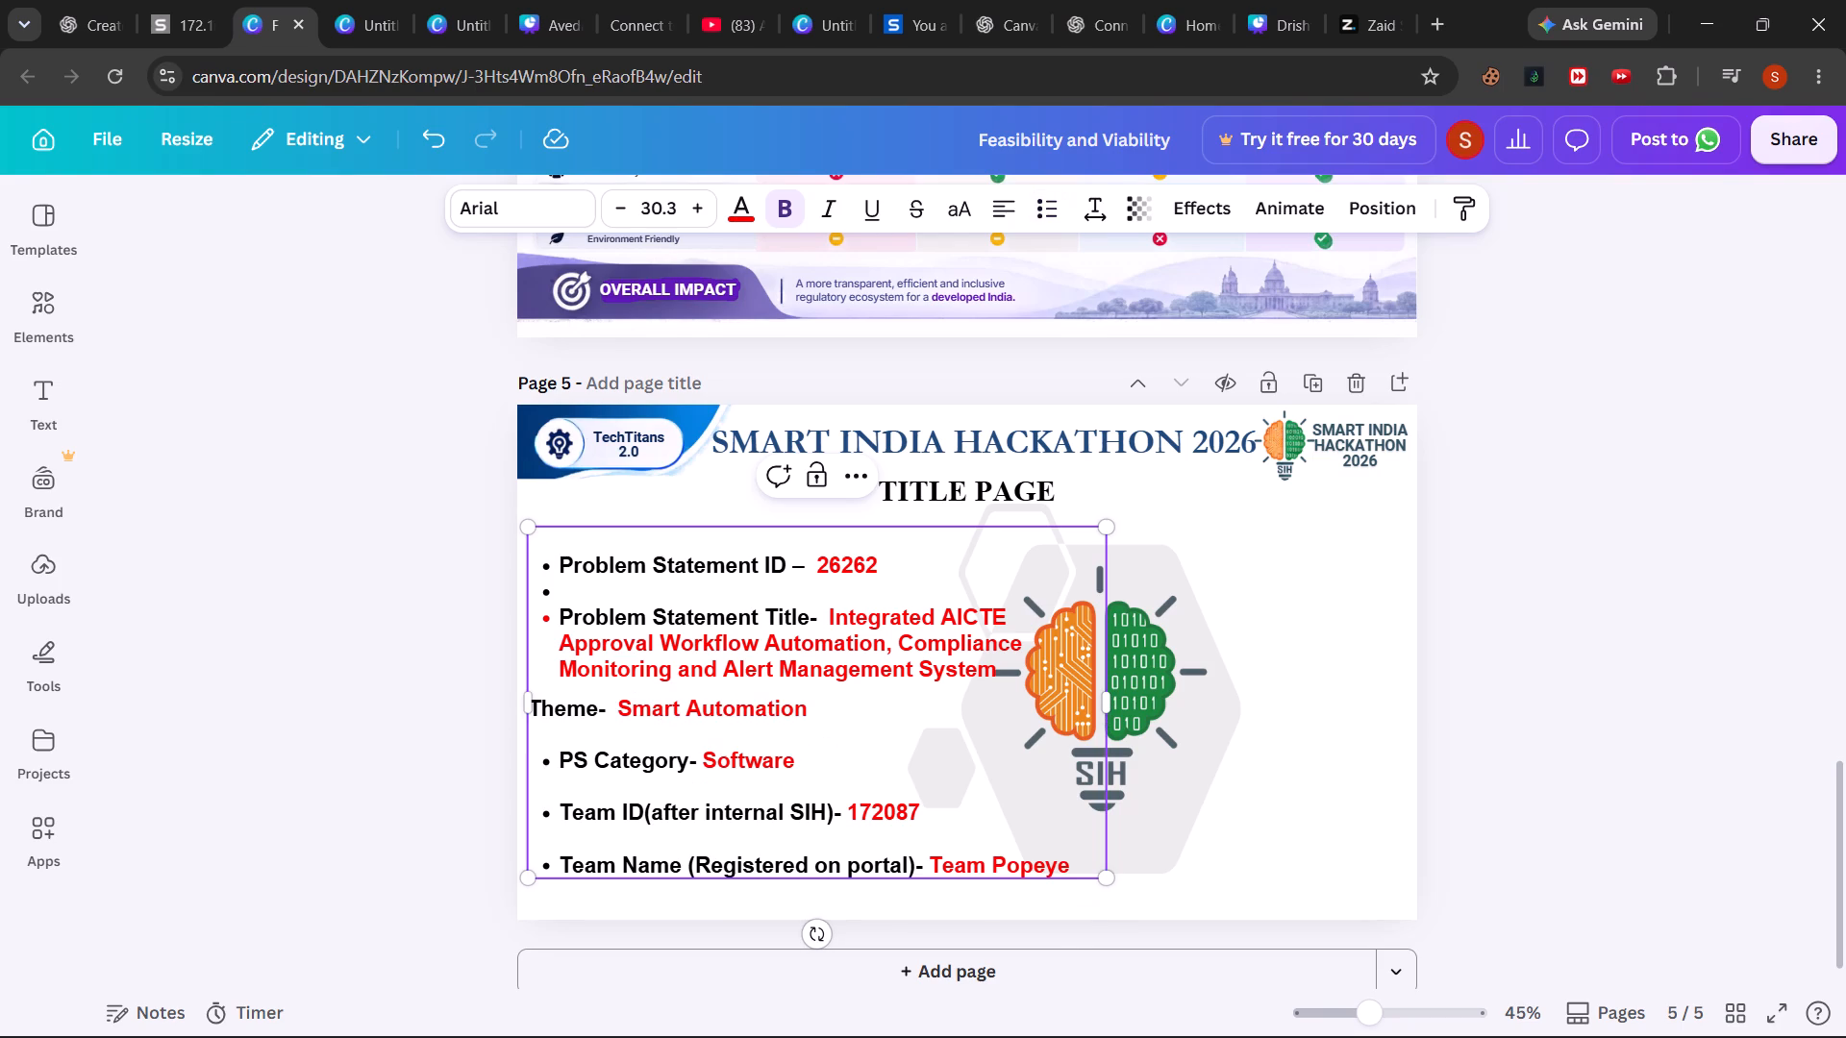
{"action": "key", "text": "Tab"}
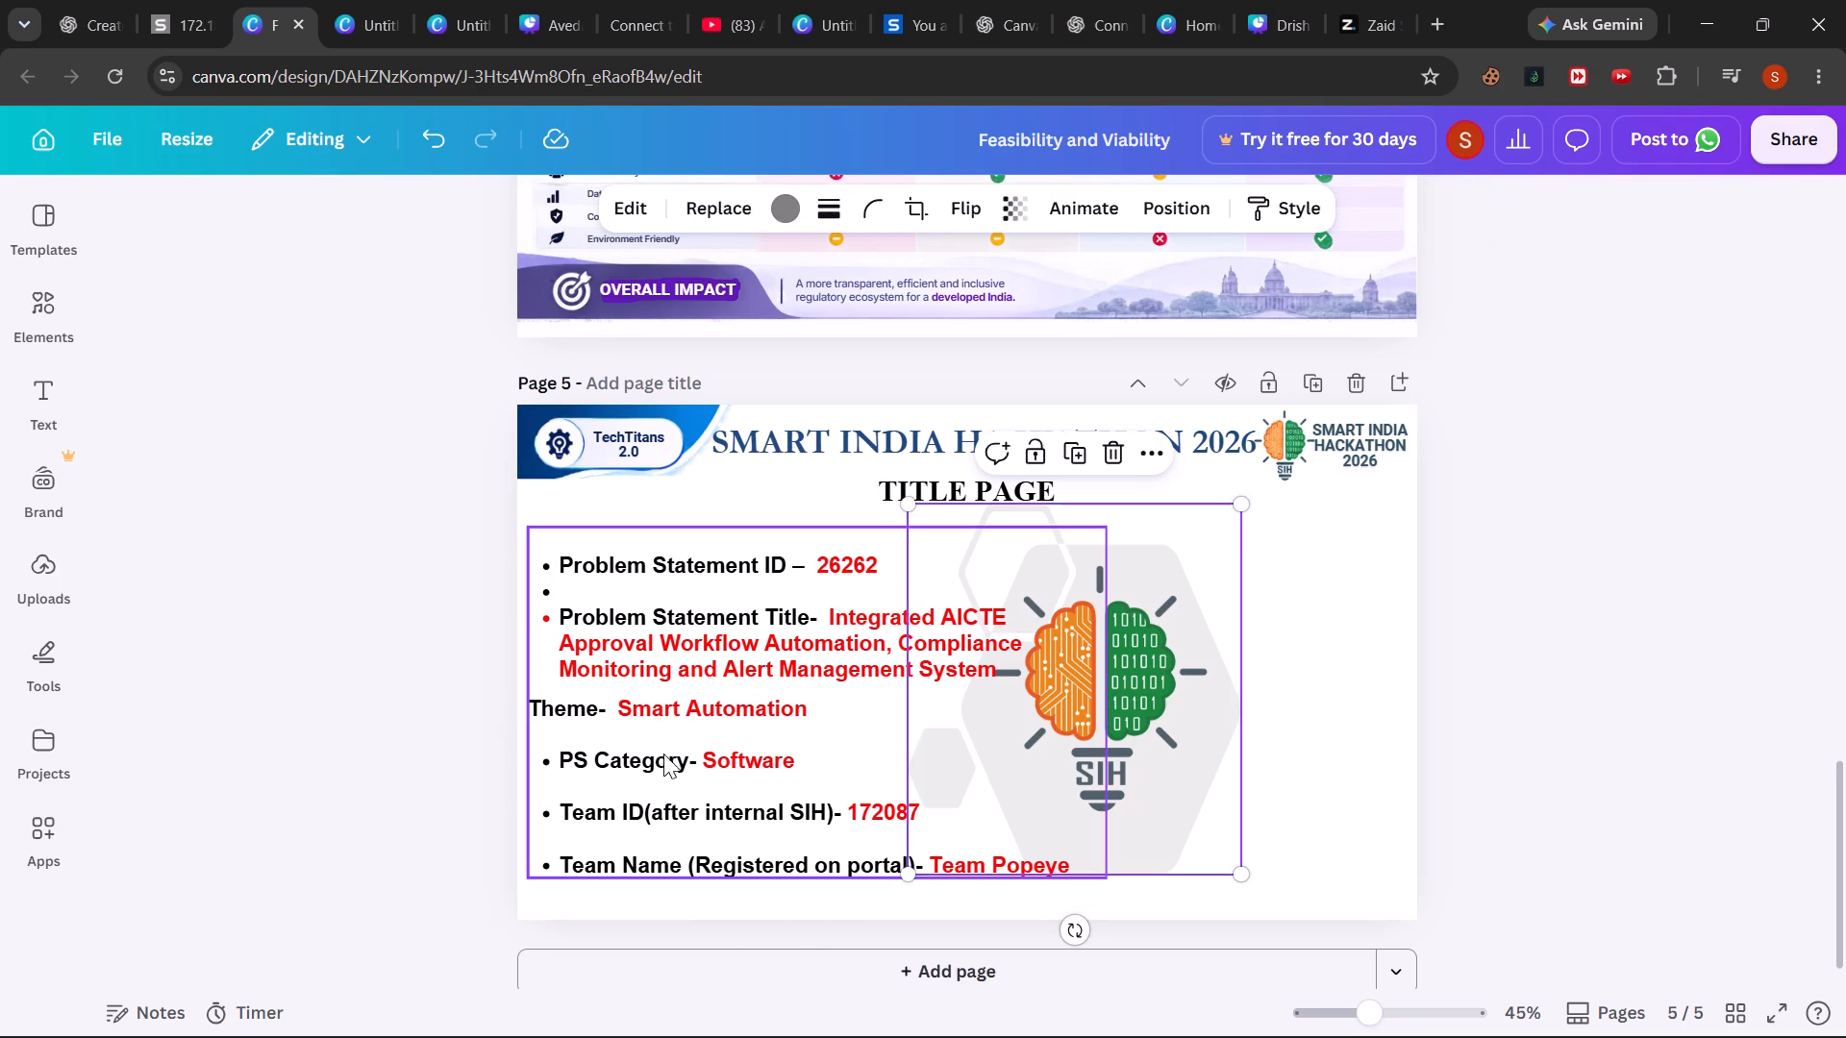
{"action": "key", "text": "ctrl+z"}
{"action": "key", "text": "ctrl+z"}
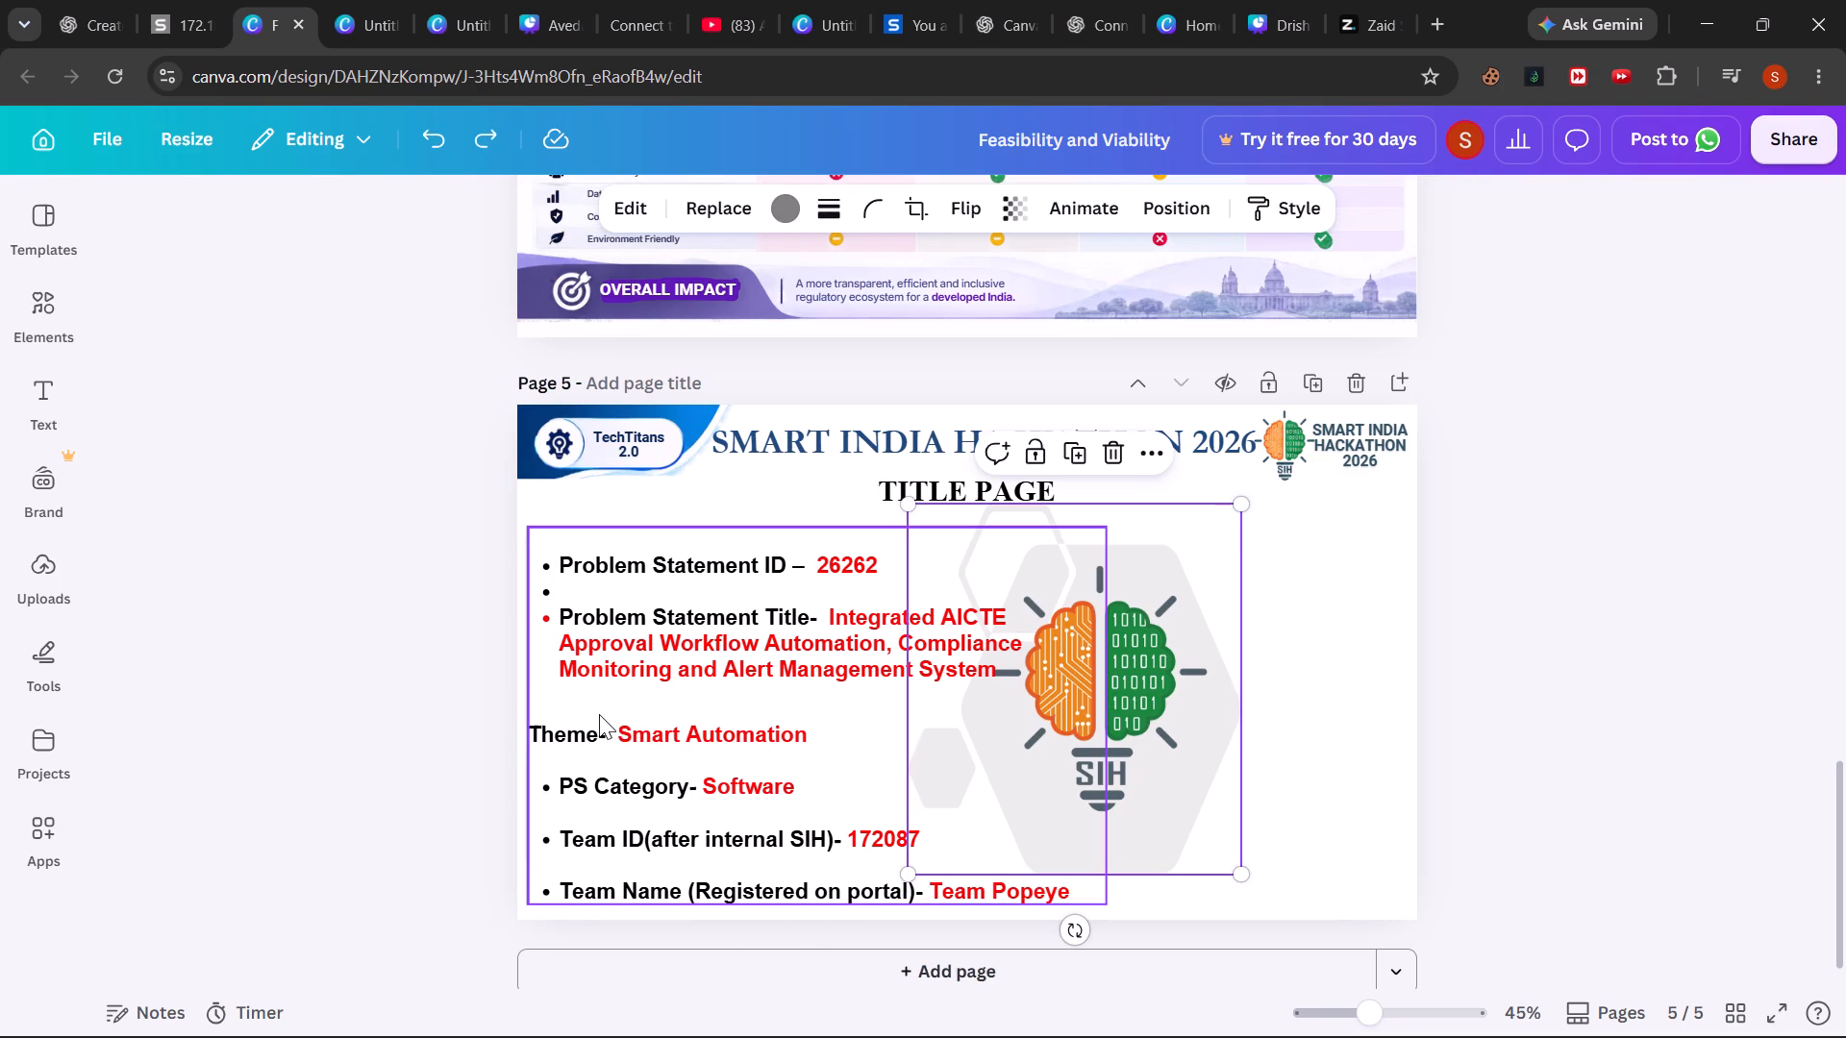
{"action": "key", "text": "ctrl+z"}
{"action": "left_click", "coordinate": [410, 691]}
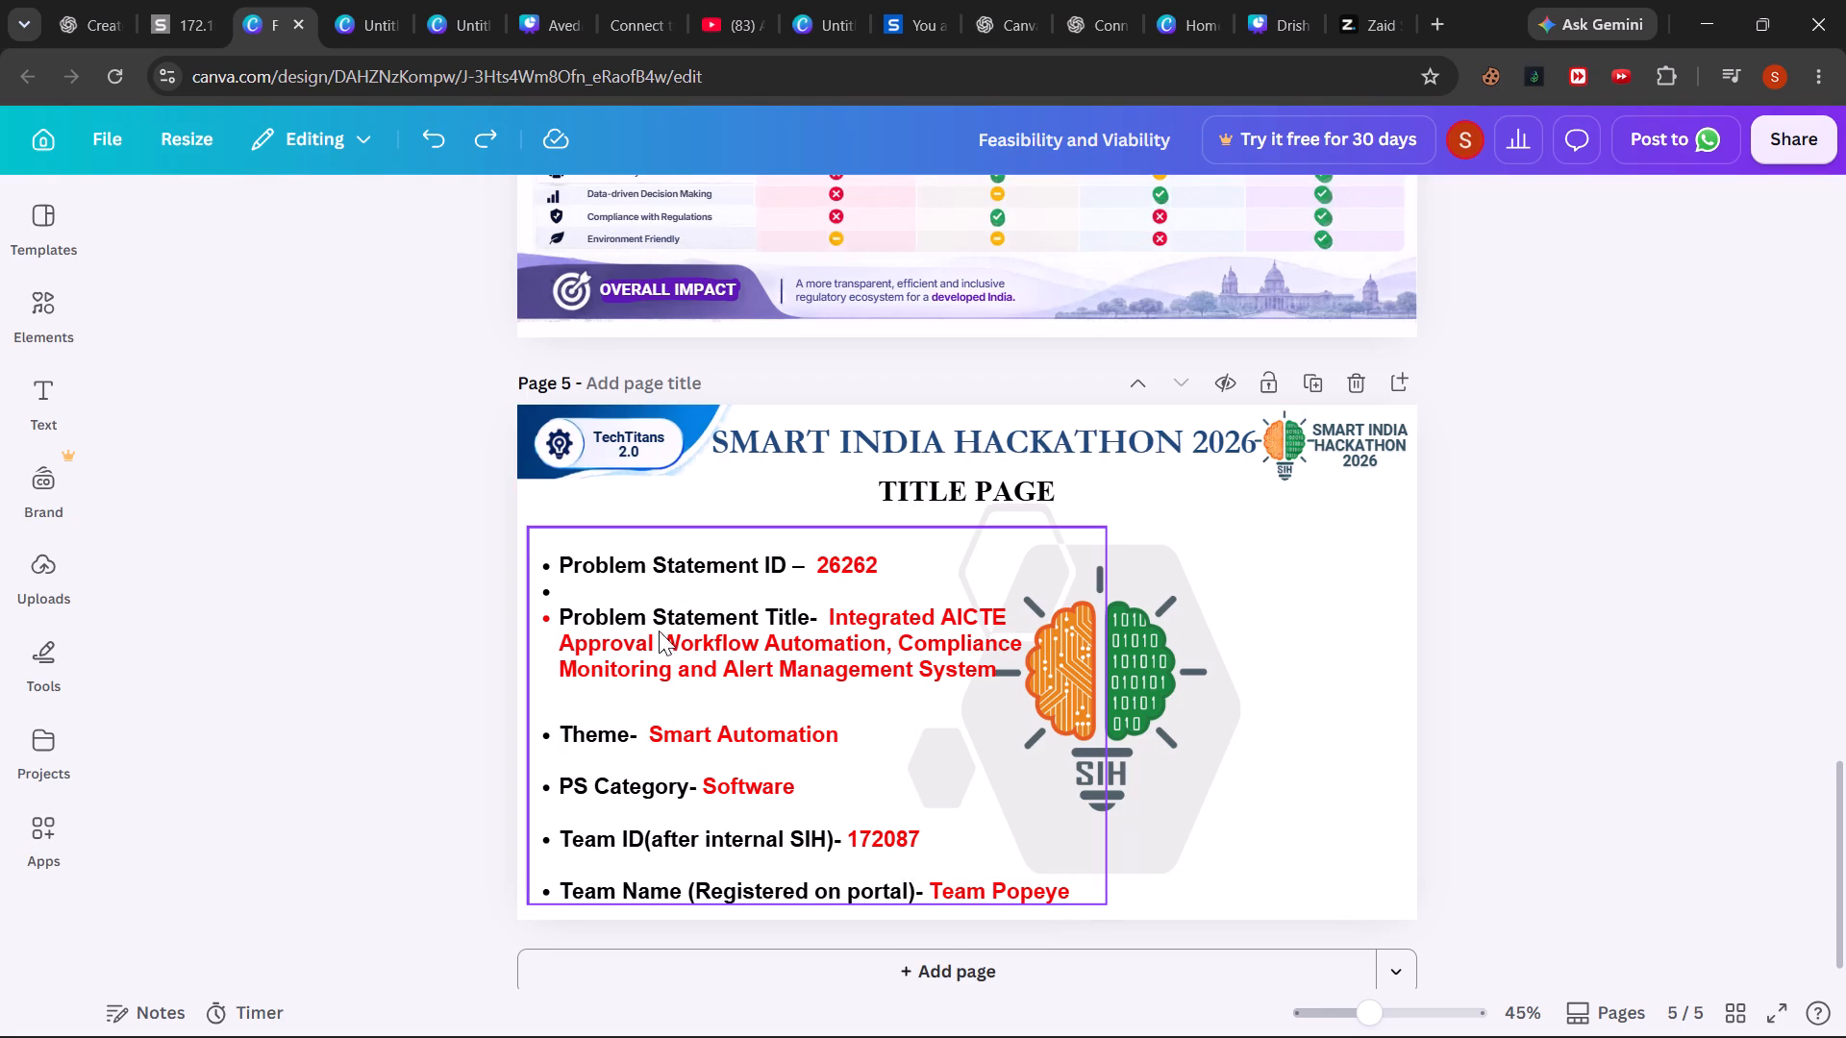
Delete the empty bullet line between Problem Statement ID and Problem Statement Title.
{"action": "left_click", "coordinate": [702, 589]}
{"action": "double_click", "coordinate": [688, 586]}
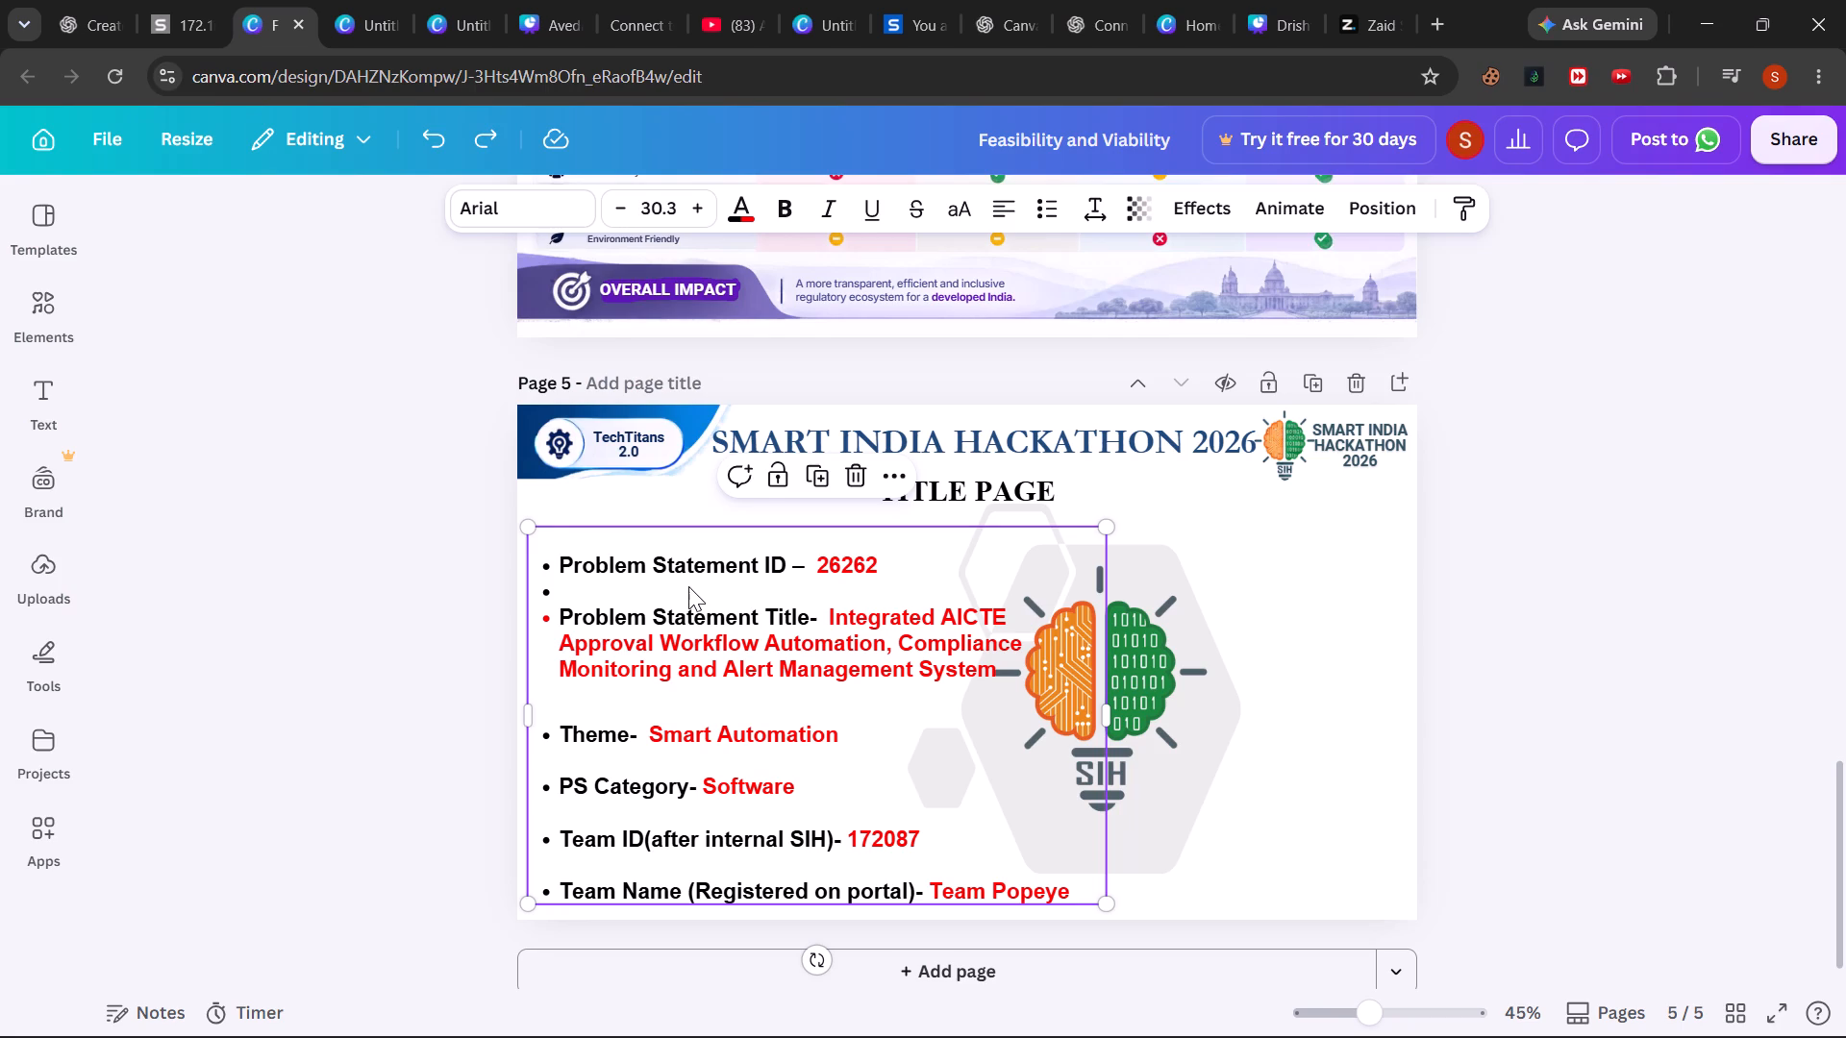
{"action": "key", "text": "BackSpace"}
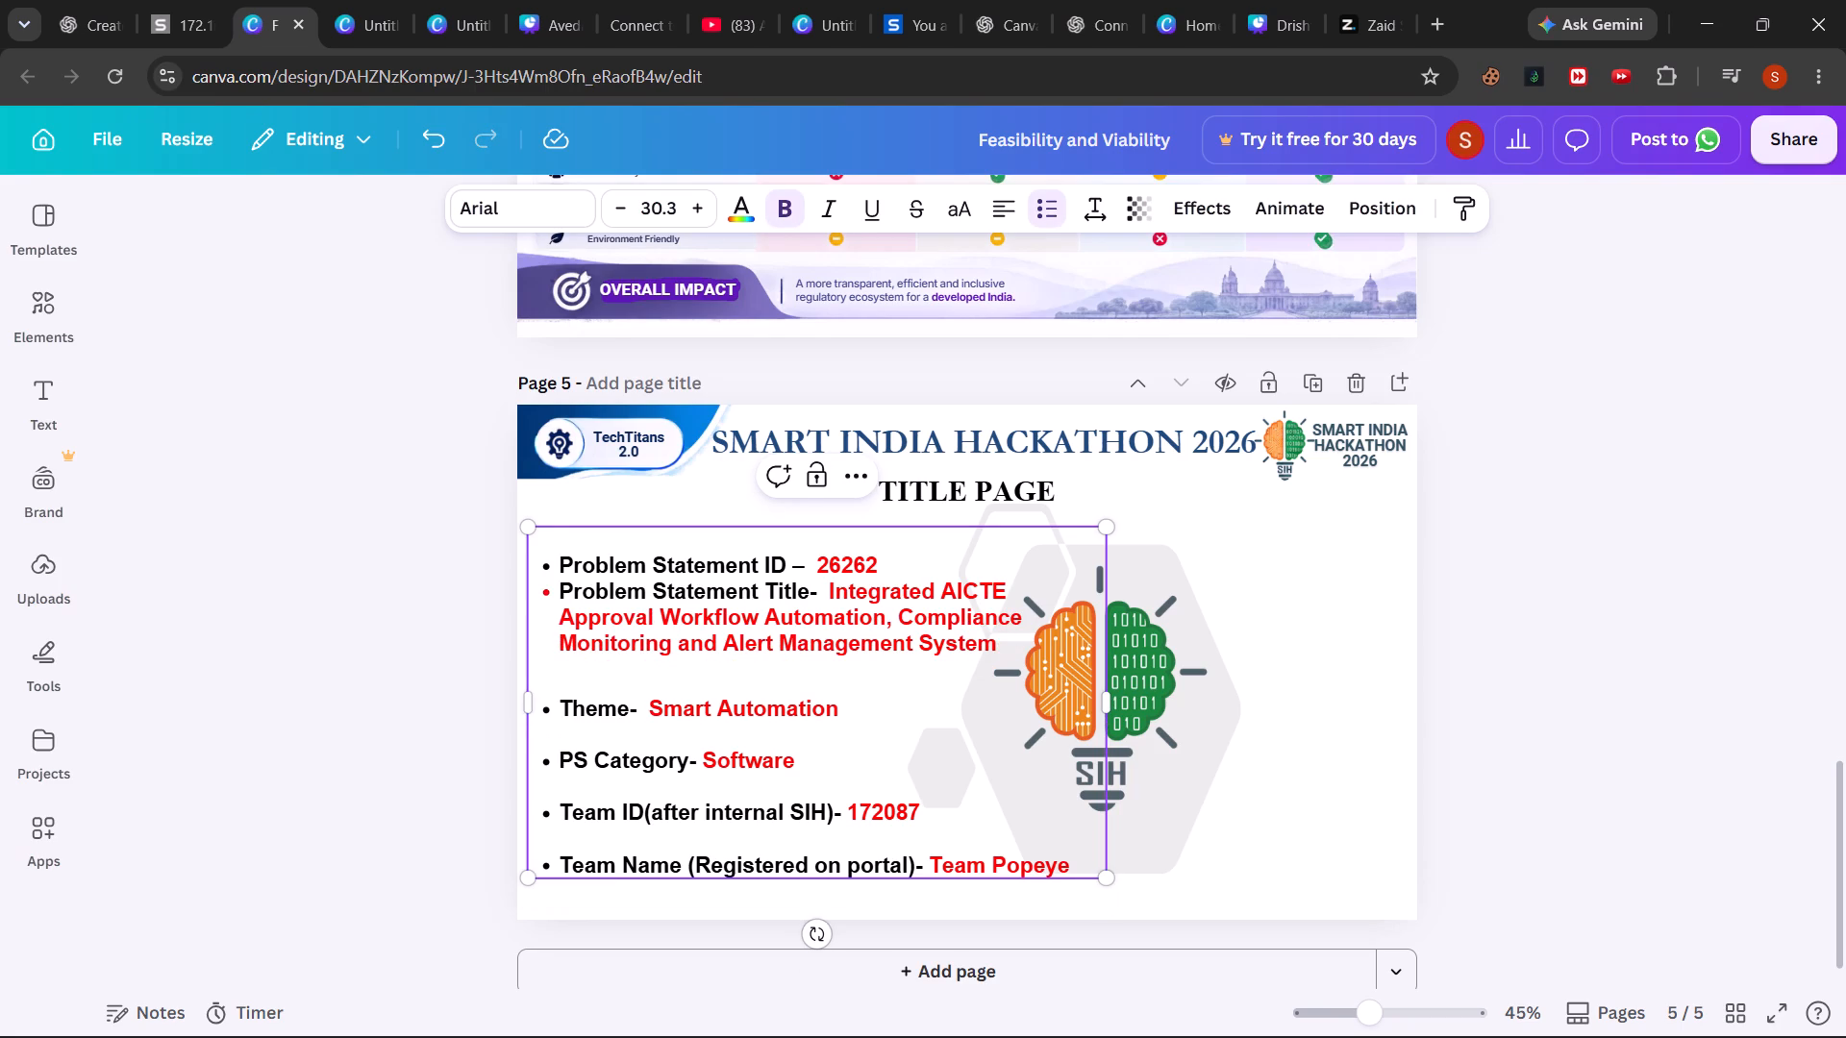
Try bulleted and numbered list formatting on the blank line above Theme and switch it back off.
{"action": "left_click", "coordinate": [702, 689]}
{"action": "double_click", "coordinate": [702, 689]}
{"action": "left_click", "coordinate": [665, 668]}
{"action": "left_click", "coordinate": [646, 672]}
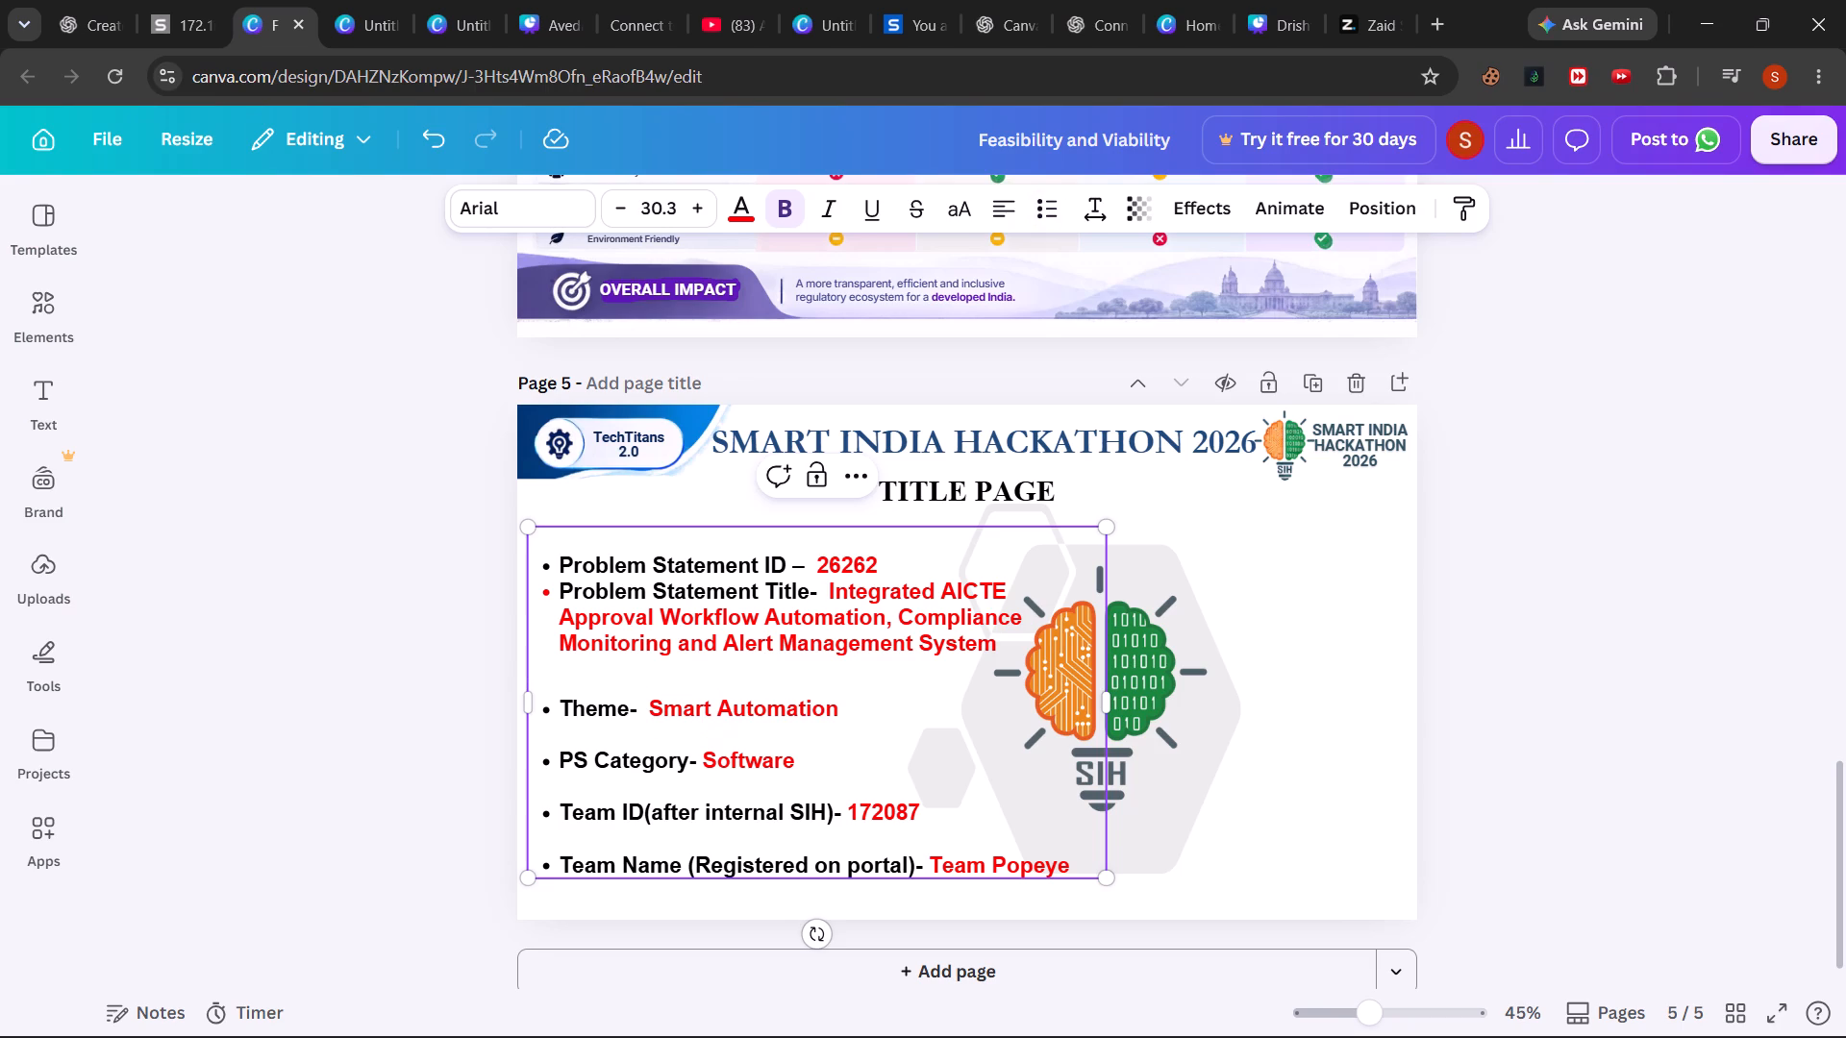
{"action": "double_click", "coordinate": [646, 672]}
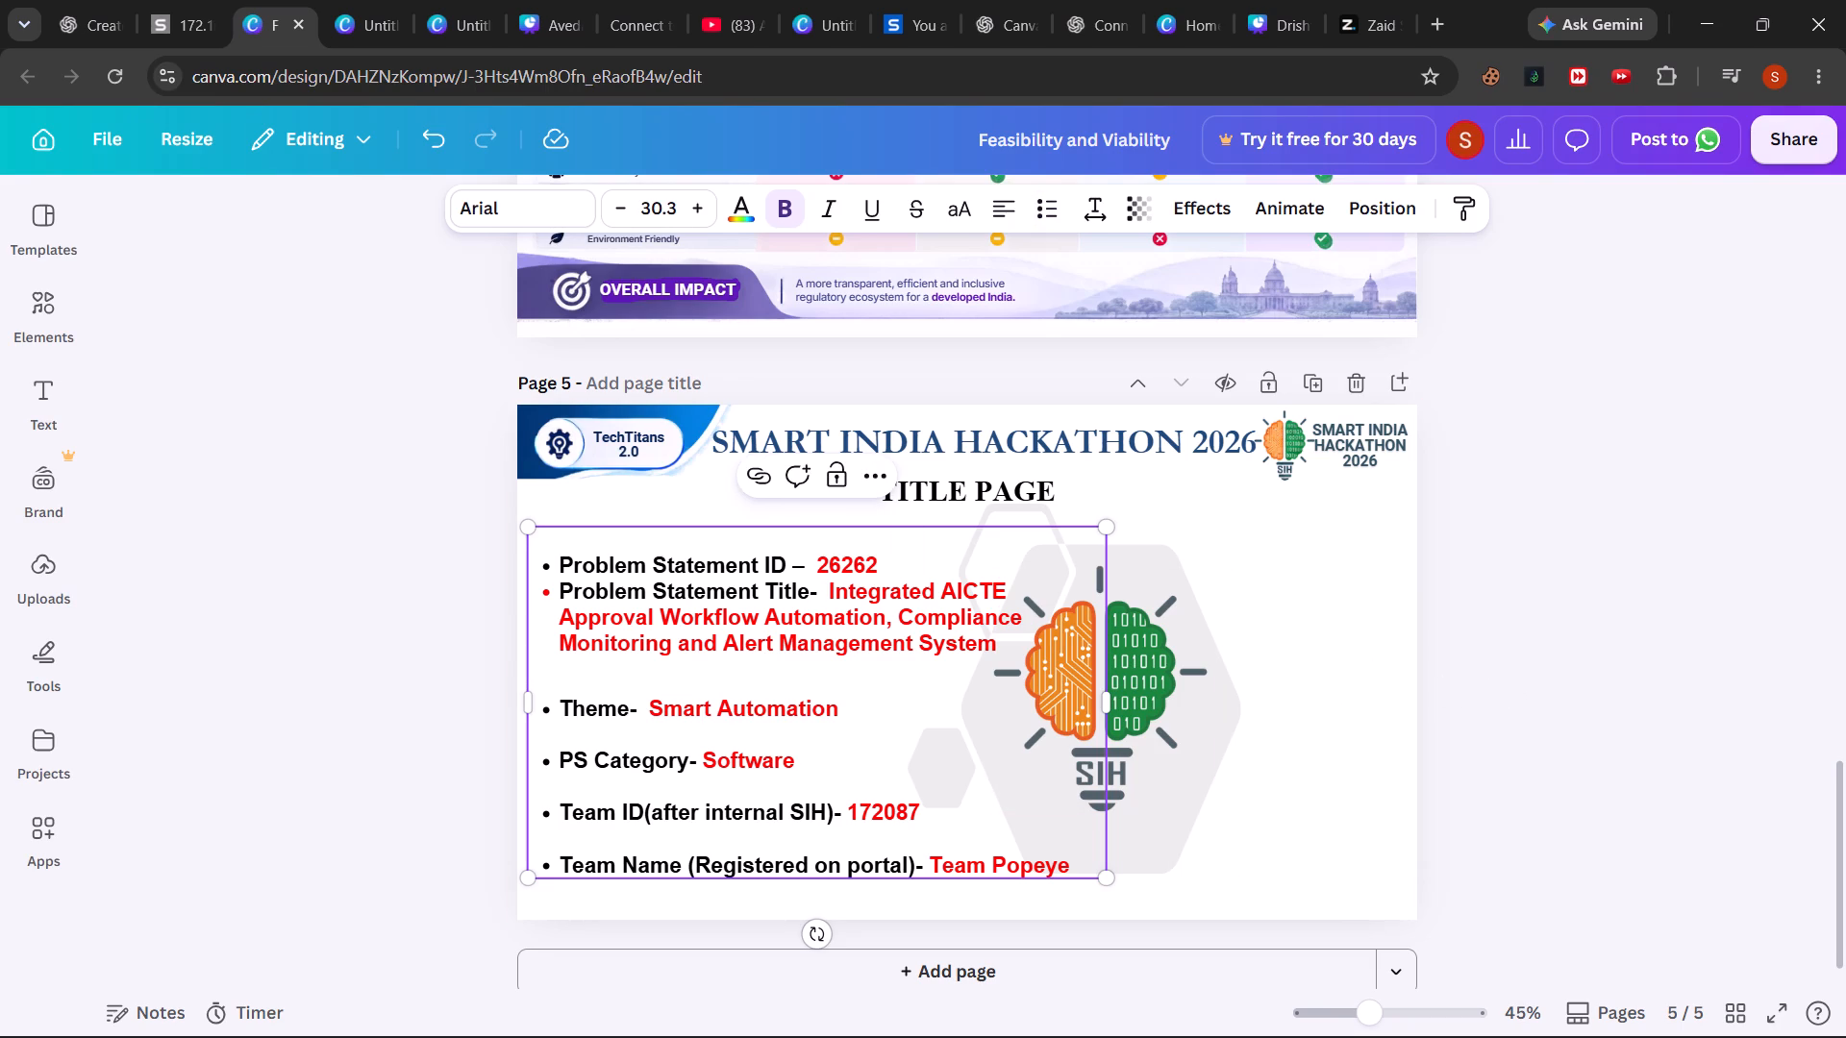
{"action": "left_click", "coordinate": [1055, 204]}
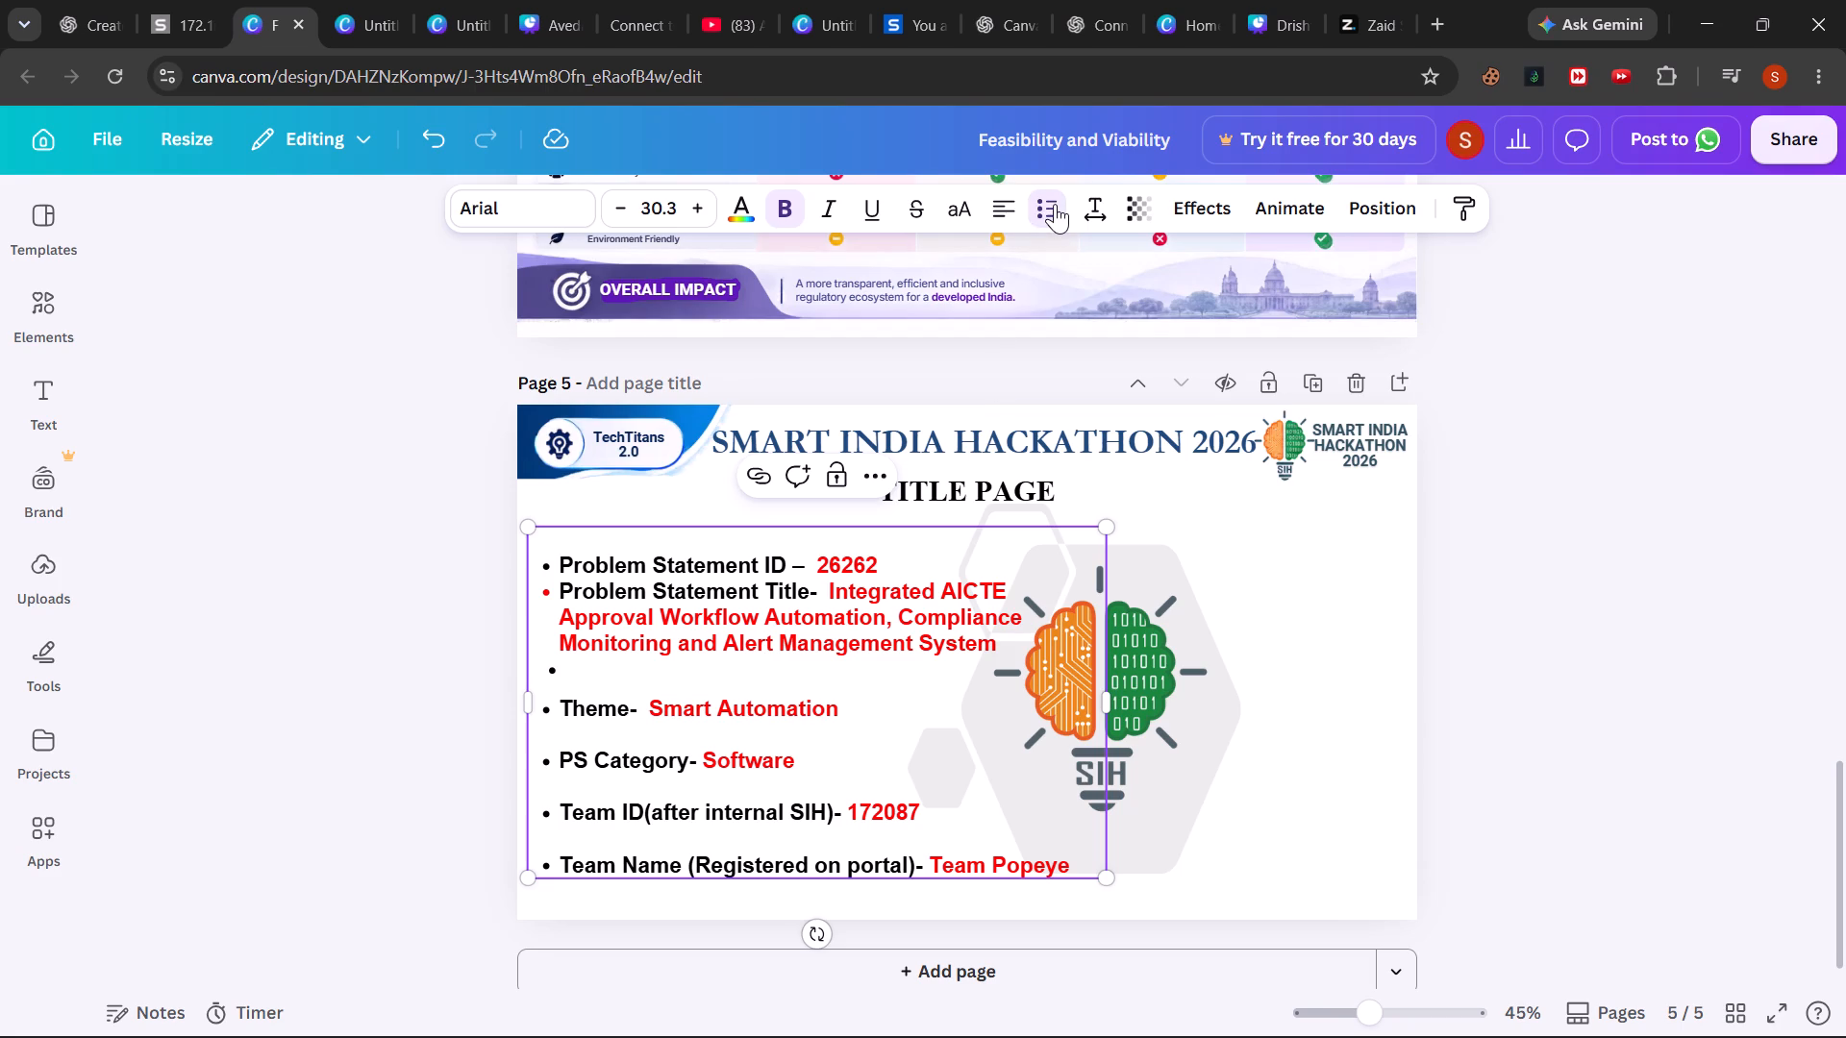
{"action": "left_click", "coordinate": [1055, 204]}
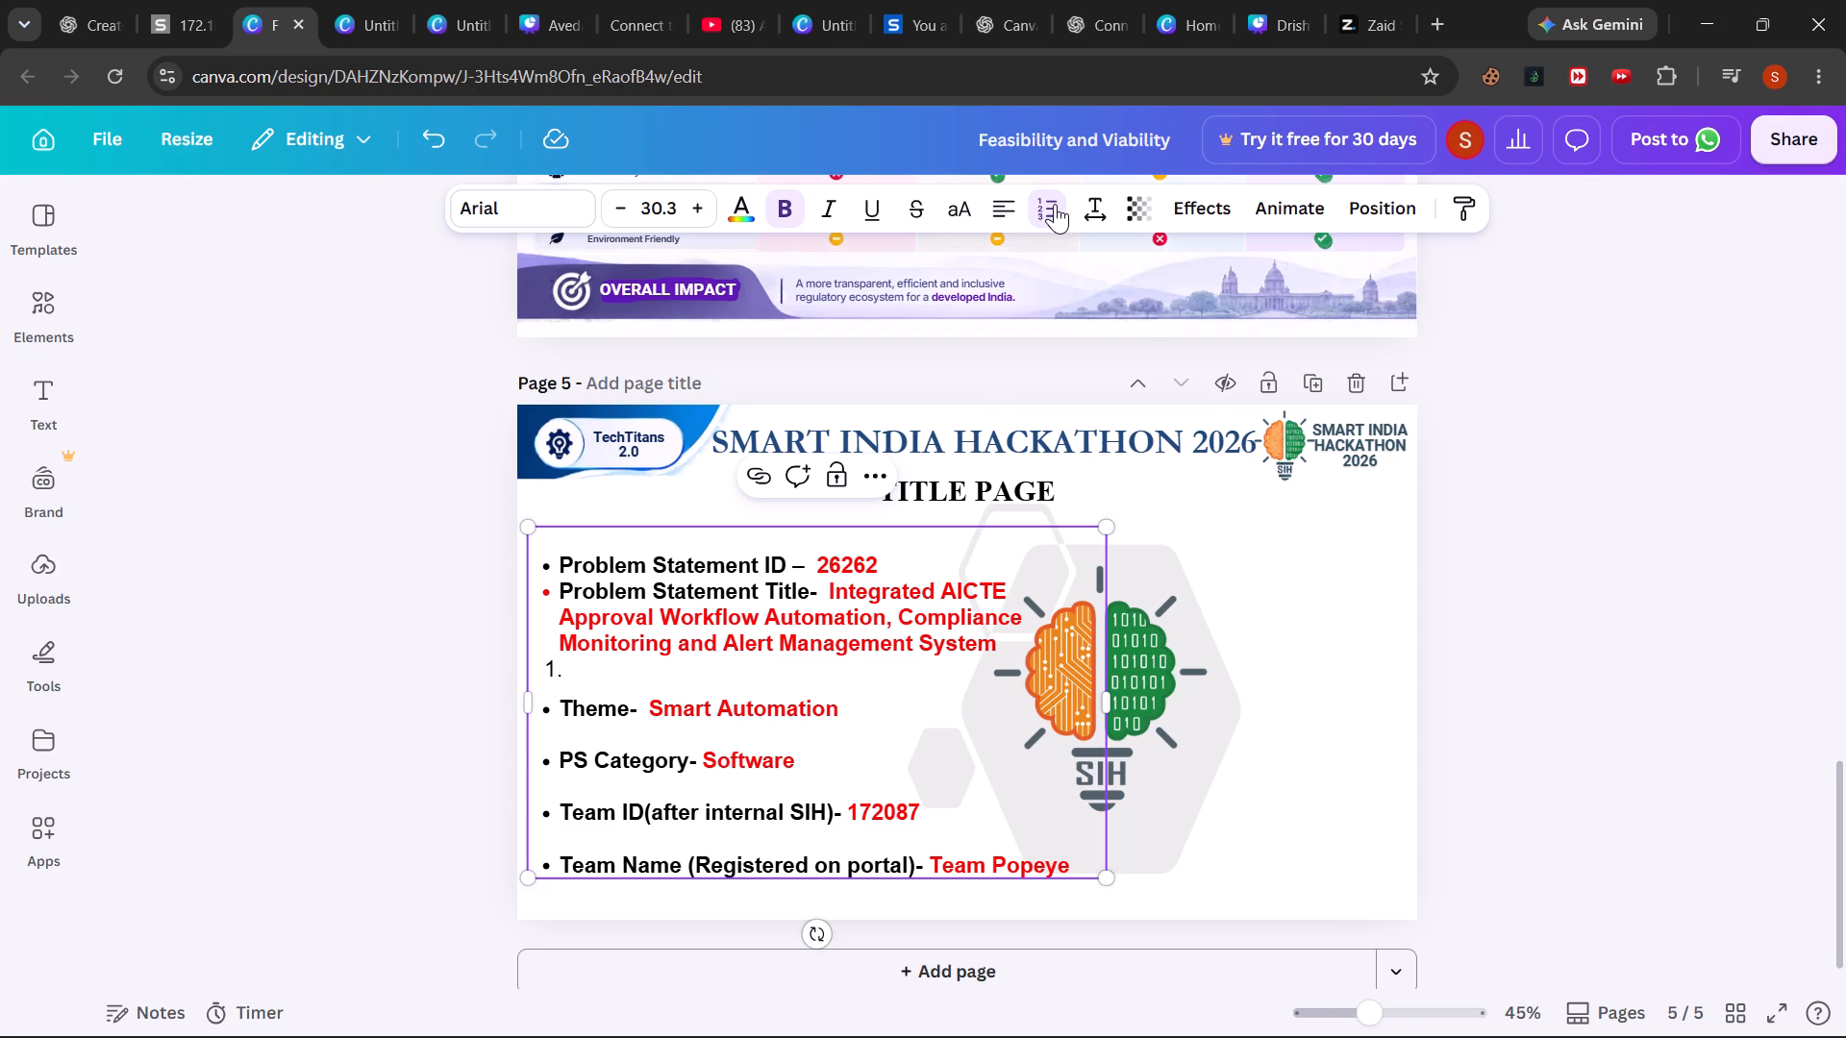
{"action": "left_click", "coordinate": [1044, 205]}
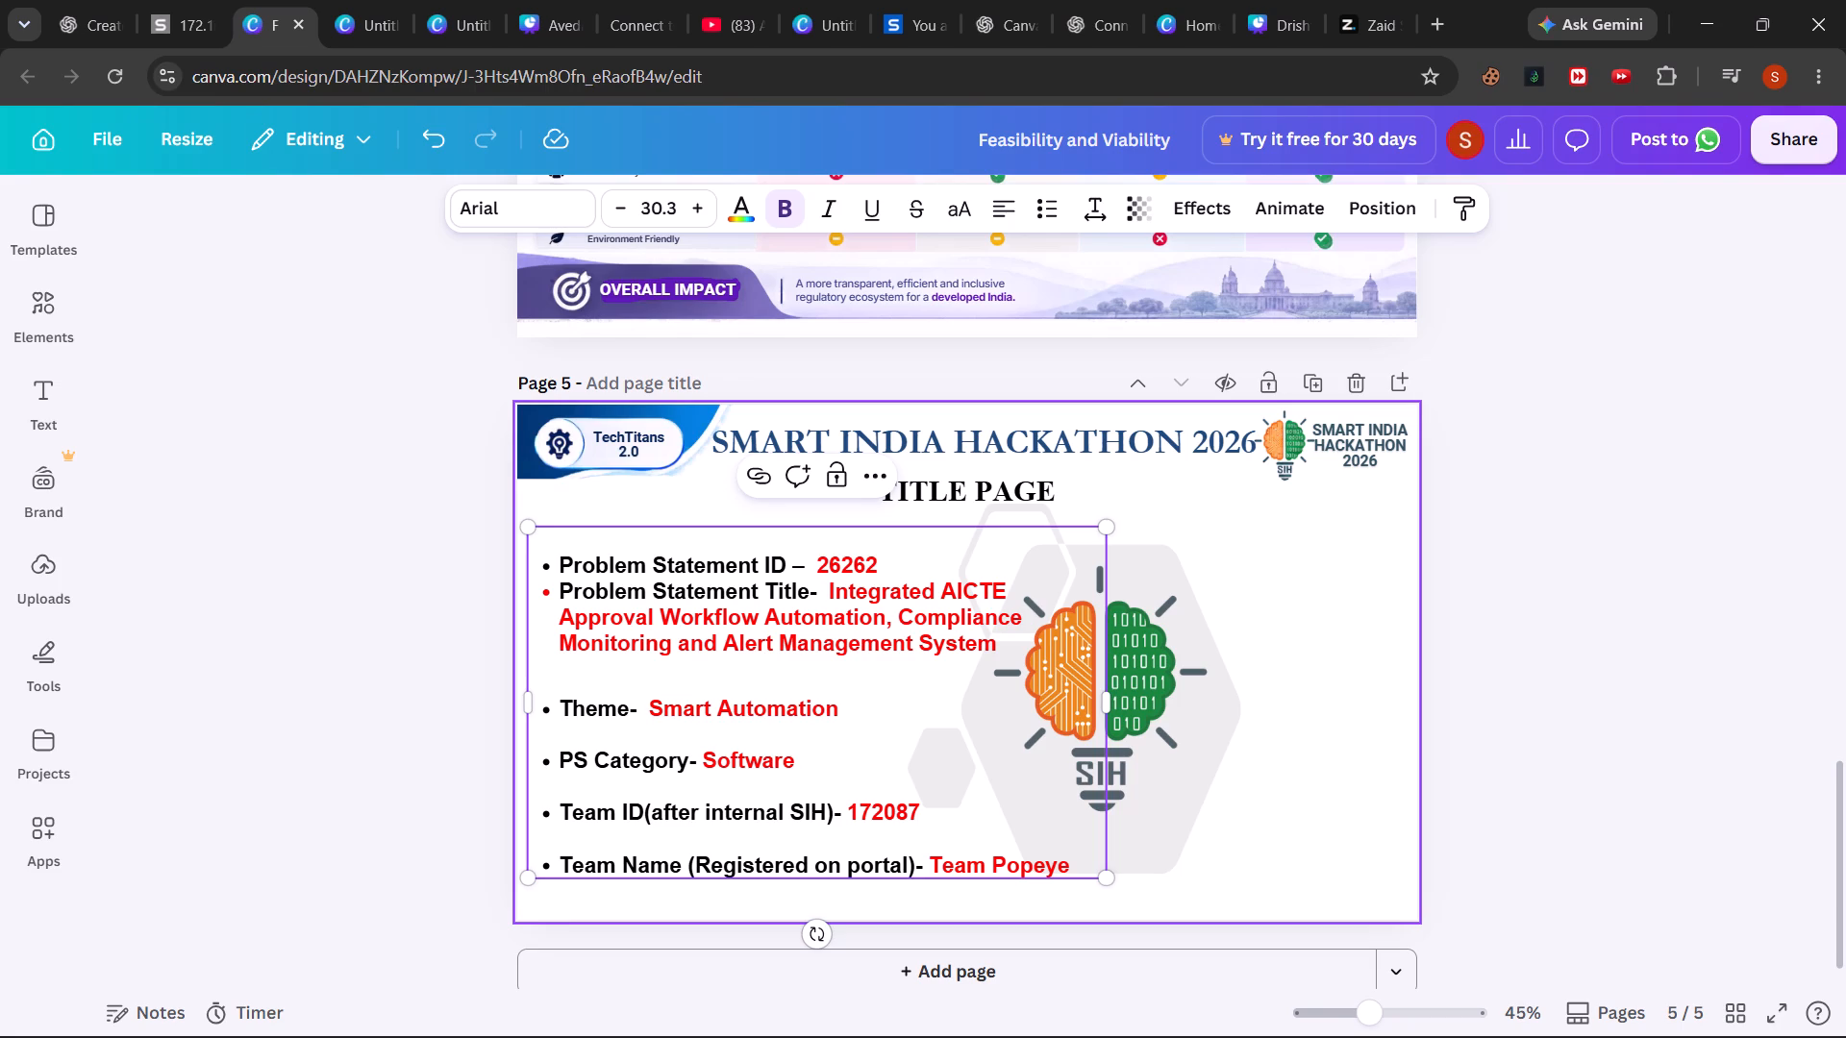
Insert a blank line without a bullet between Problem Statement ID and Problem Statement Title.
{"action": "left_click", "coordinate": [892, 576]}
{"action": "key", "text": "Return"}
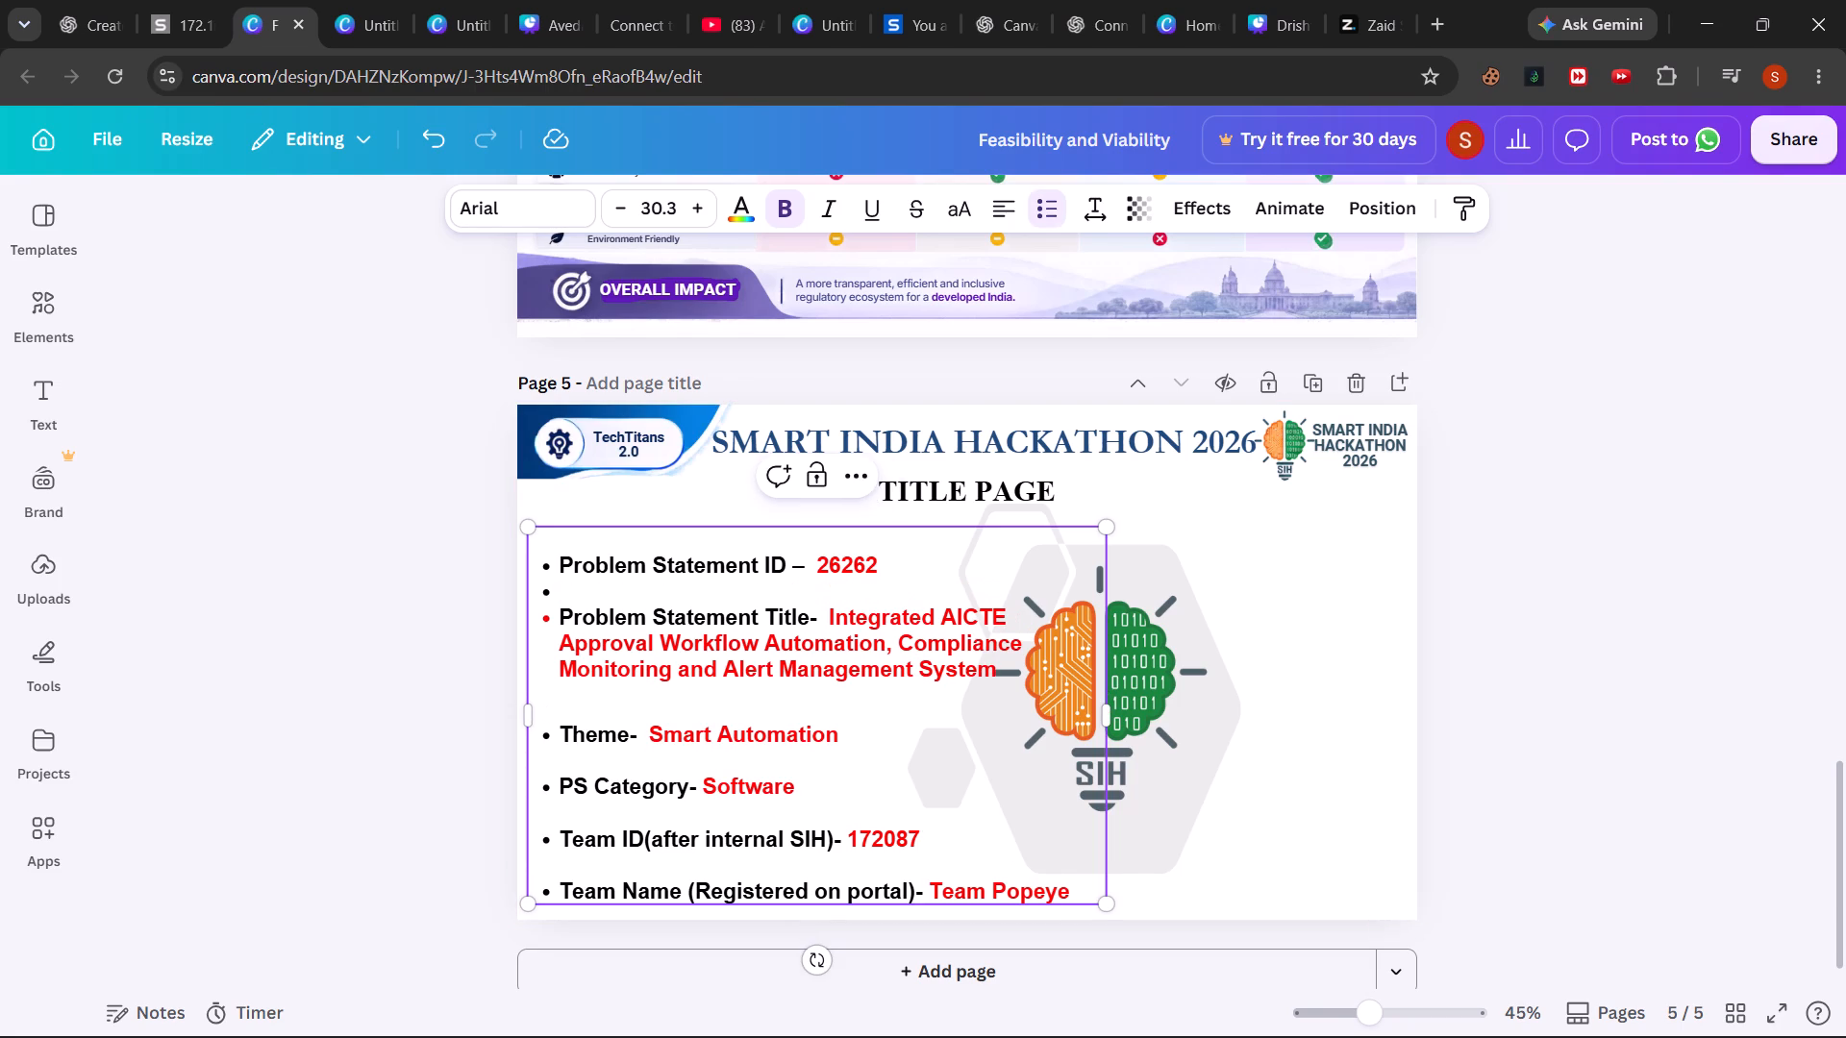
{"action": "key", "text": "BackSpace"}
{"action": "left_click", "coordinate": [676, 705]}
{"action": "double_click", "coordinate": [676, 705]}
{"action": "left_click", "coordinate": [1545, 613]}
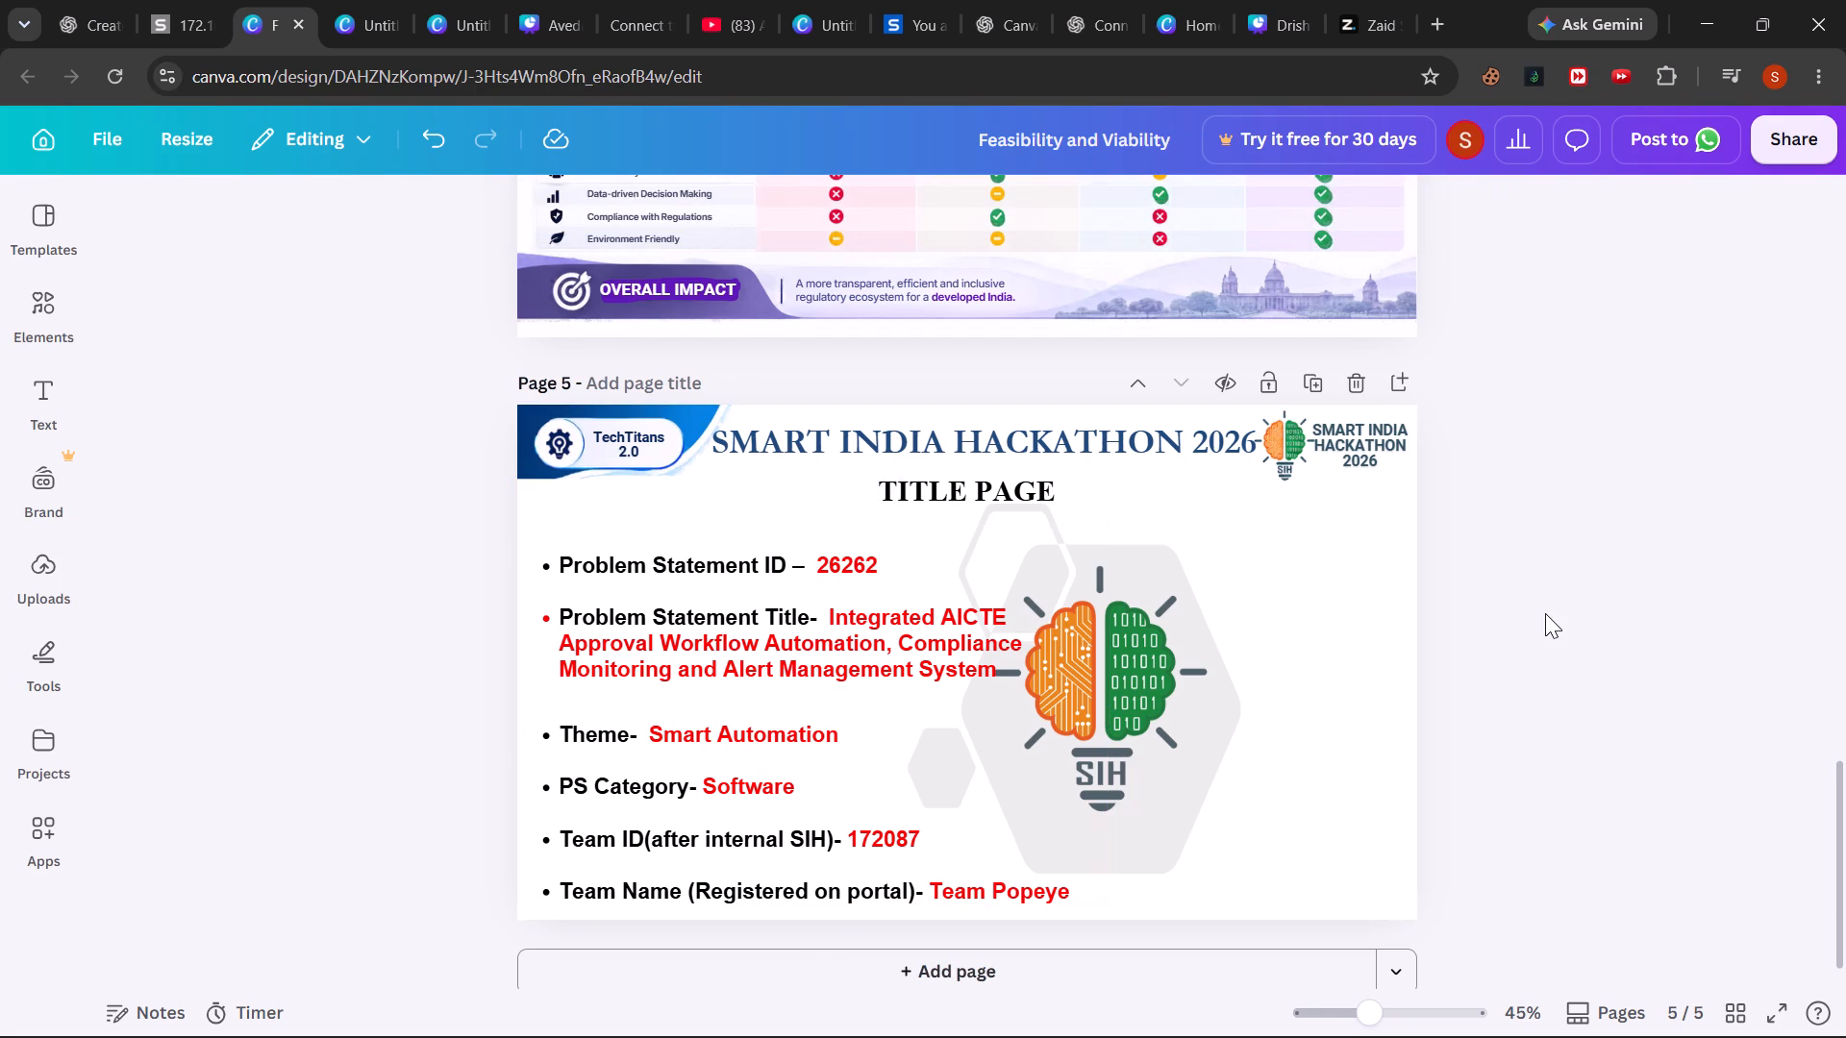
Narrow the problem statement details text box to clear the brain illustration and move it slightly higher on page 5.
{"action": "left_click", "coordinate": [975, 650]}
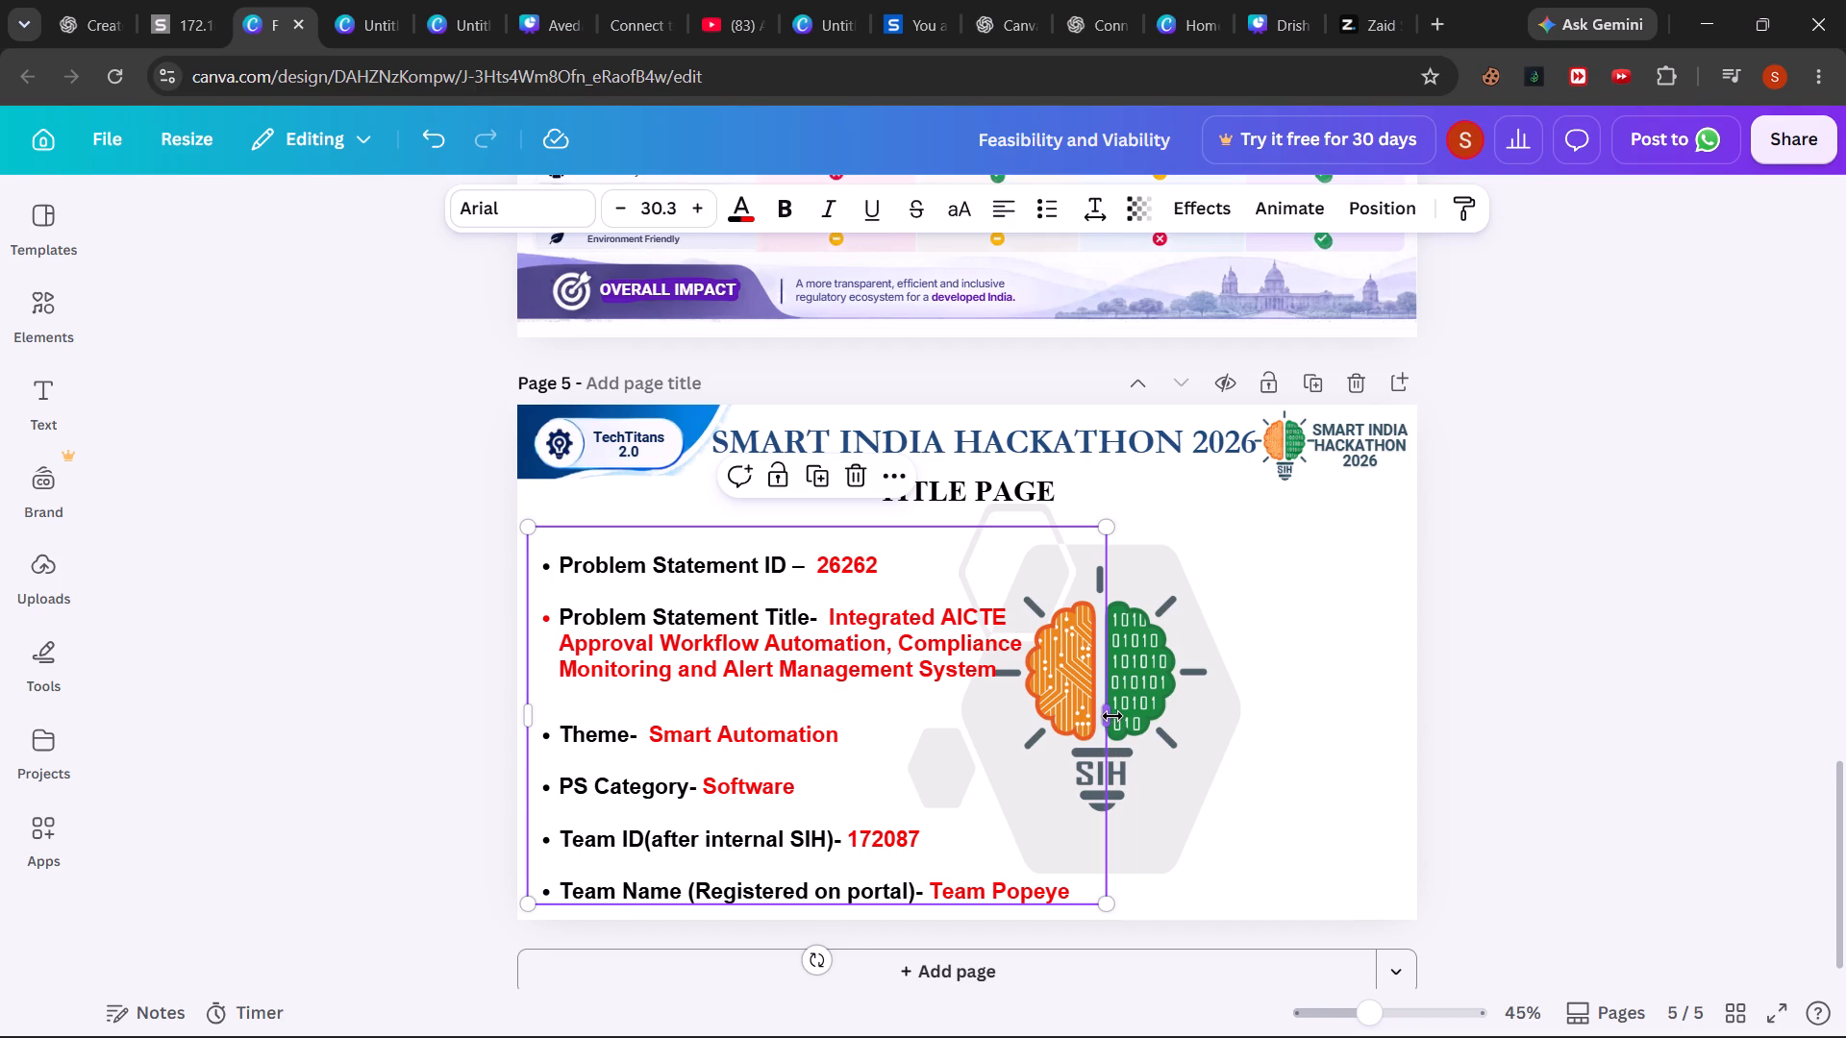
{"action": "left_click_drag", "start_coordinate": [1112, 716], "coordinate": [1076, 720]}
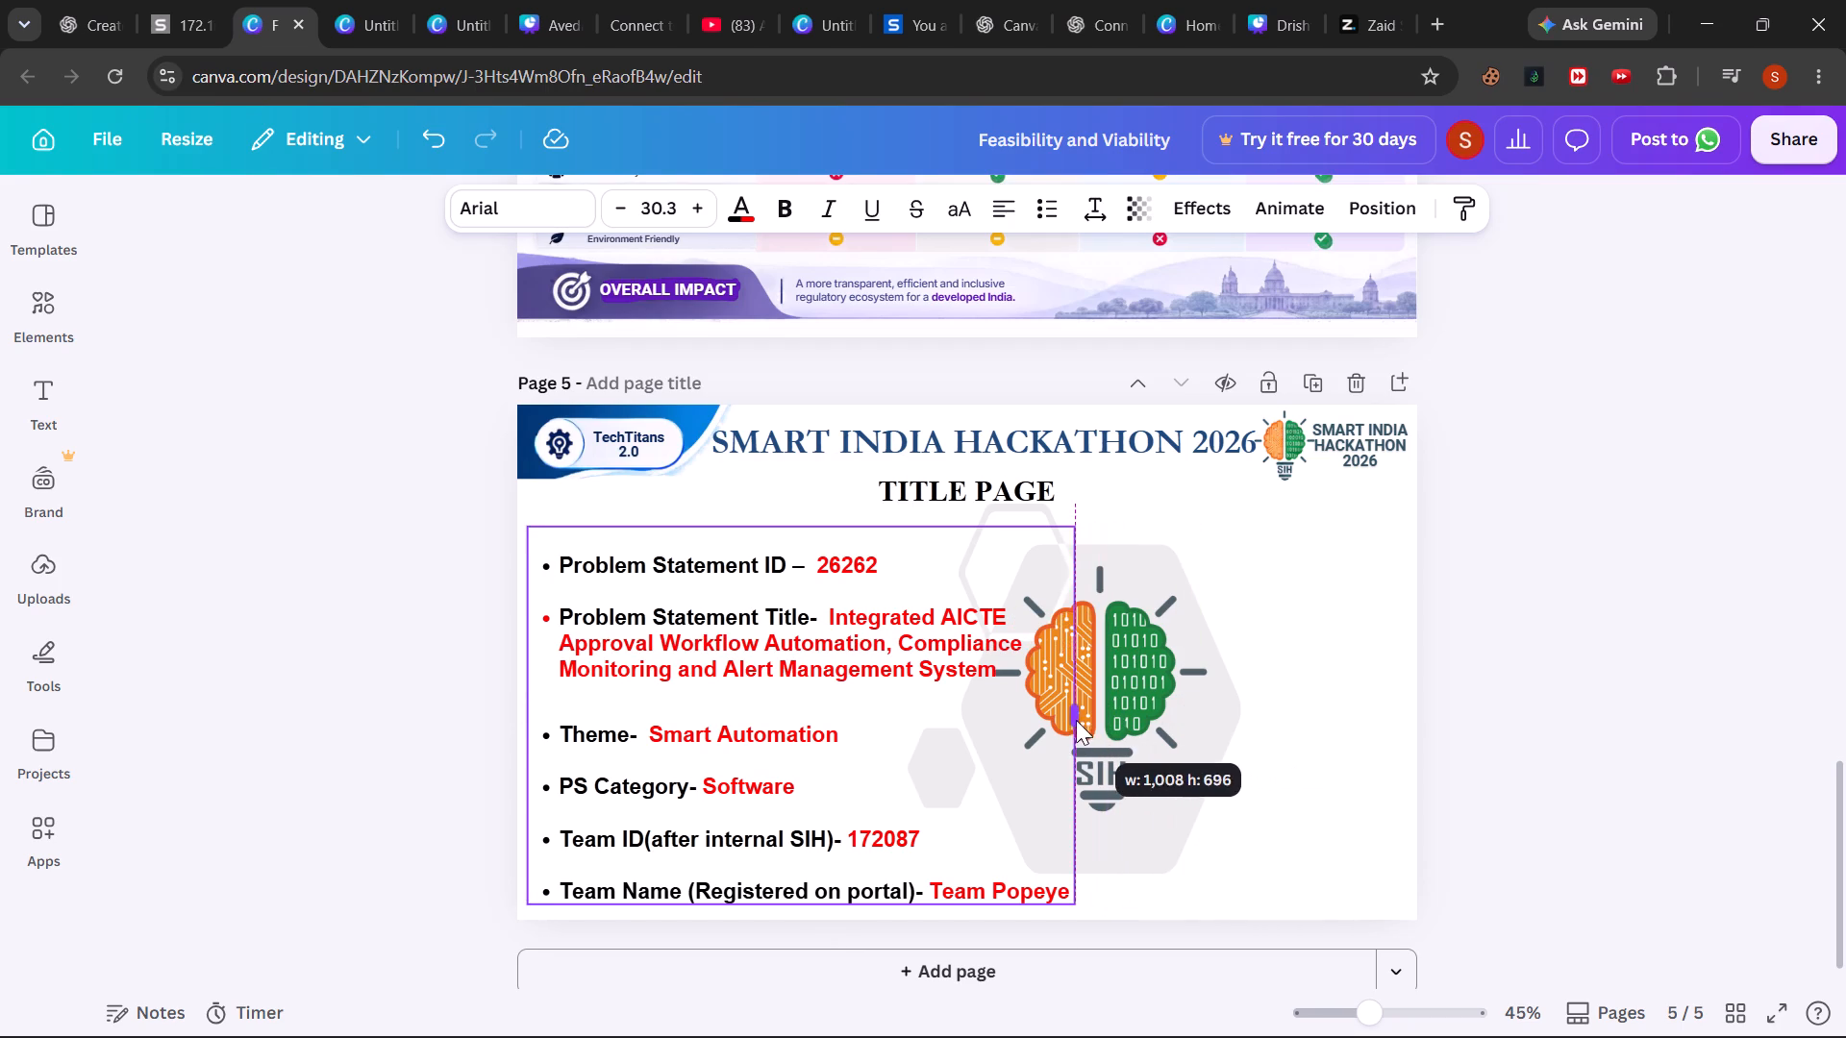
{"action": "left_click_drag", "start_coordinate": [1076, 720], "coordinate": [1020, 715]}
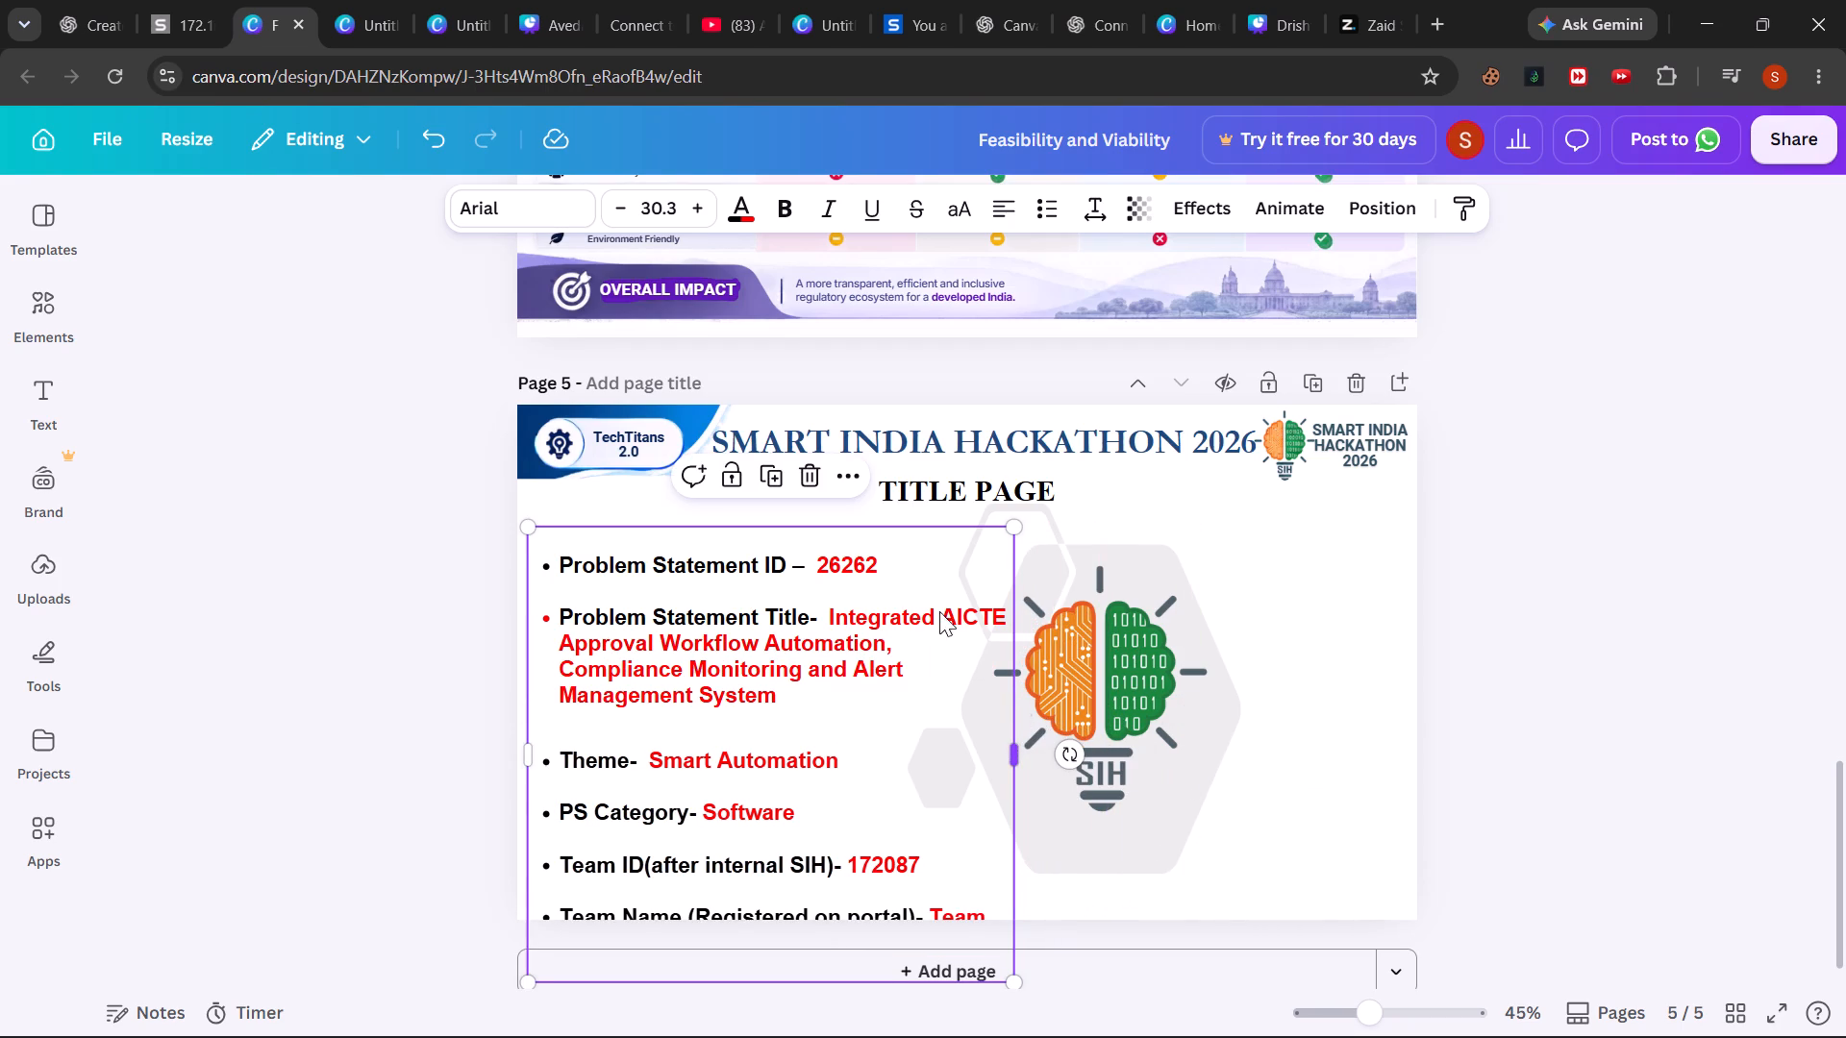
{"action": "left_click_drag", "start_coordinate": [931, 764], "coordinate": [929, 751]}
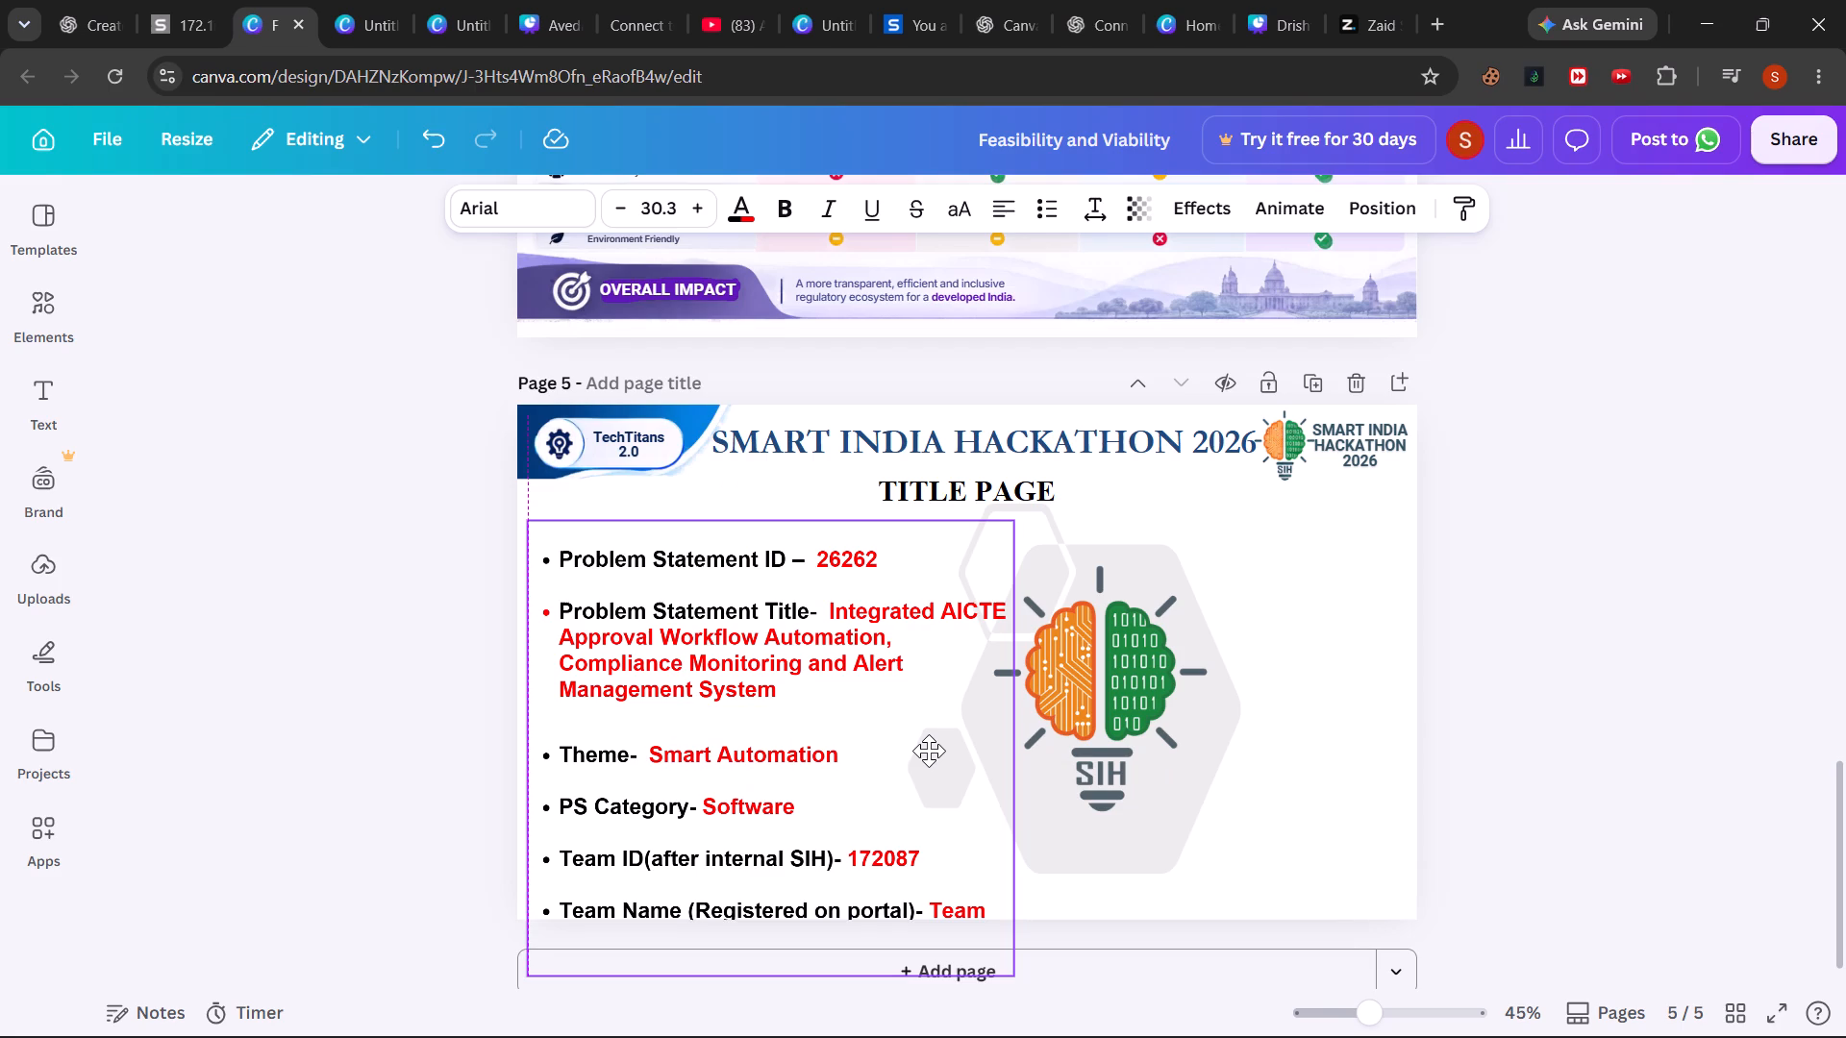
{"action": "left_click_drag", "start_coordinate": [929, 751], "coordinate": [929, 750]}
{"action": "left_click", "coordinate": [1572, 602]}
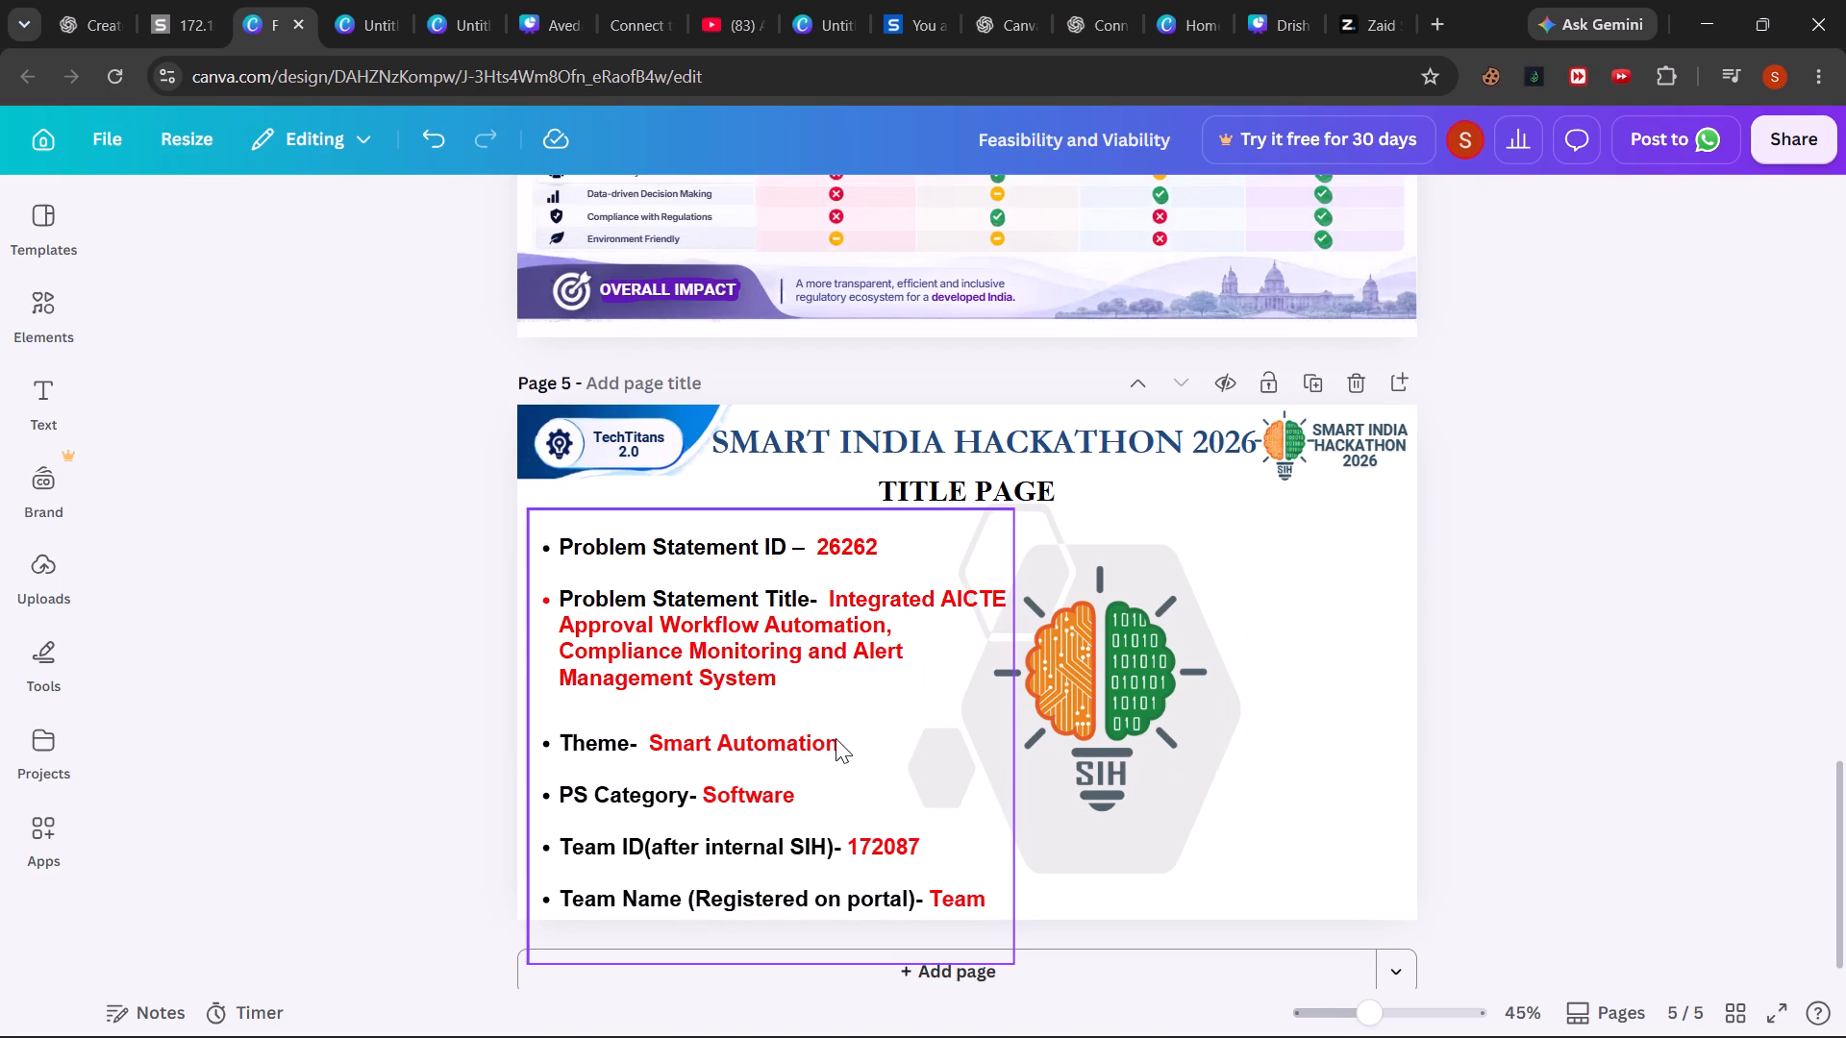
Check SIH26262's category and theme in the problem statement listing and return to the Canva design.
{"action": "left_click", "coordinate": [1368, 2]}
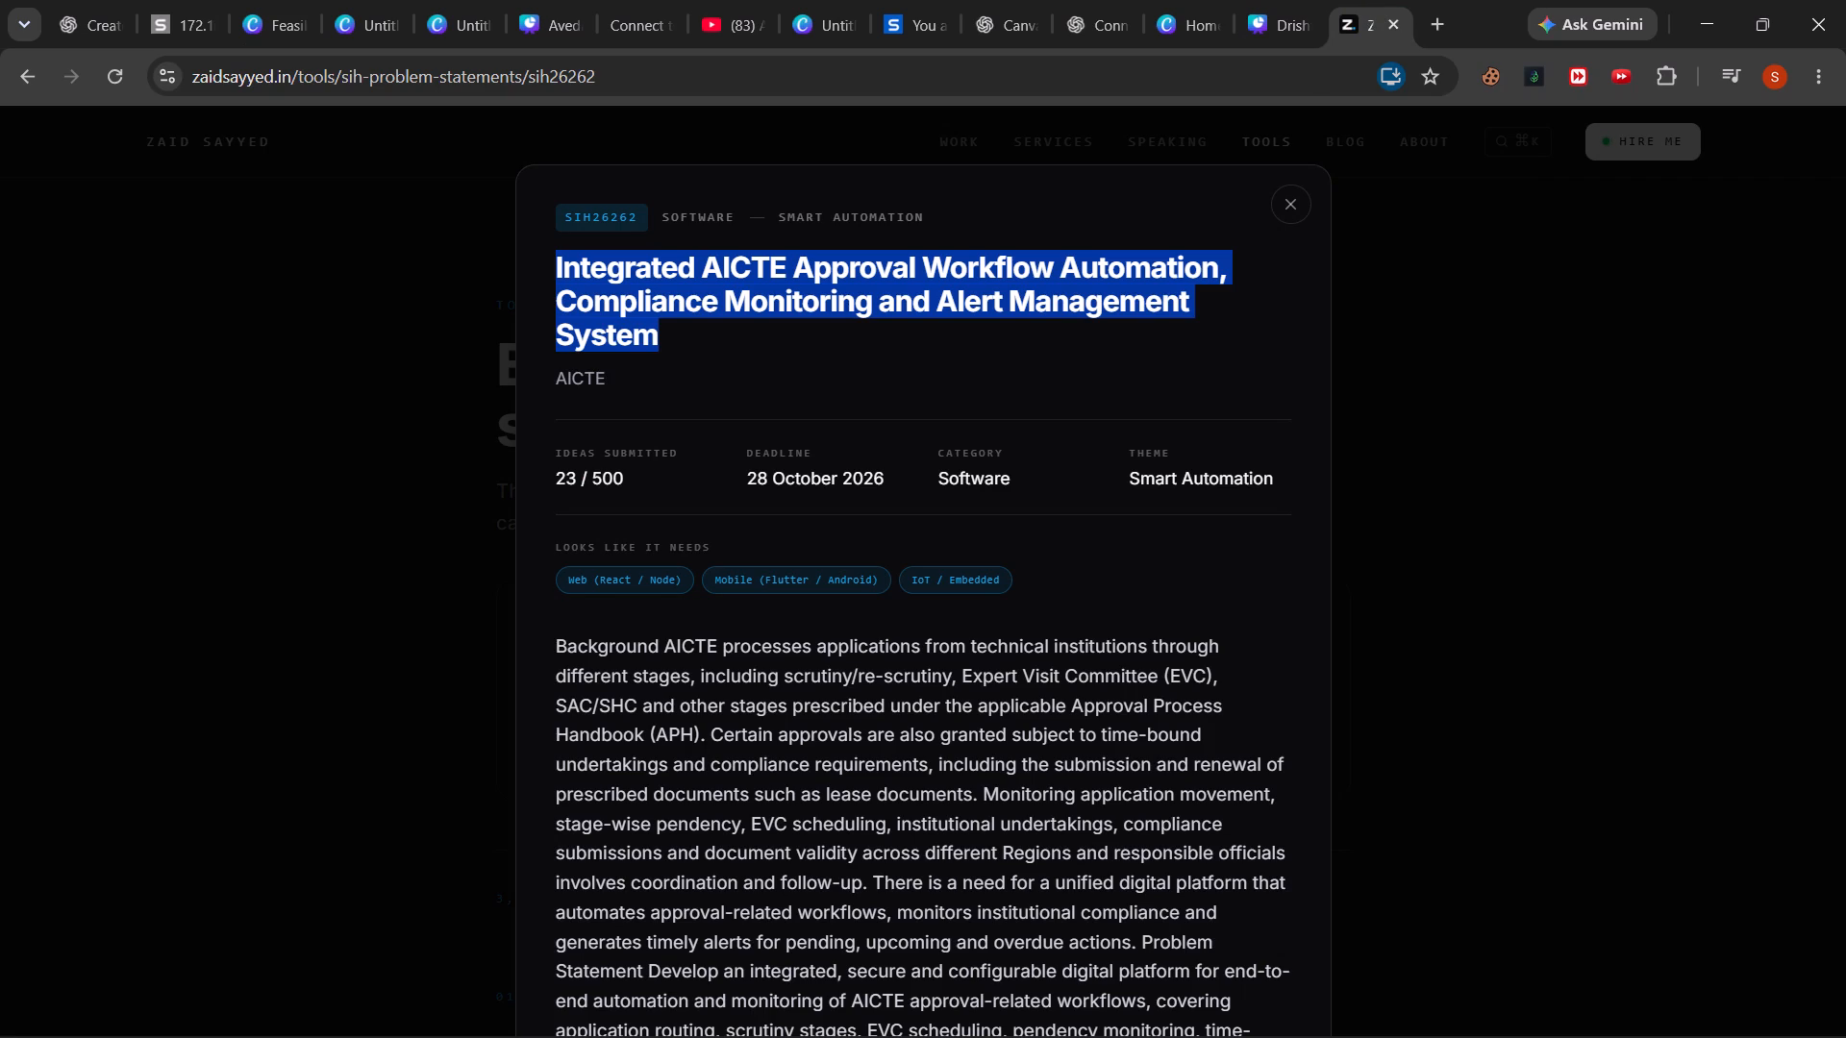
{"action": "left_click", "coordinate": [262, 5]}
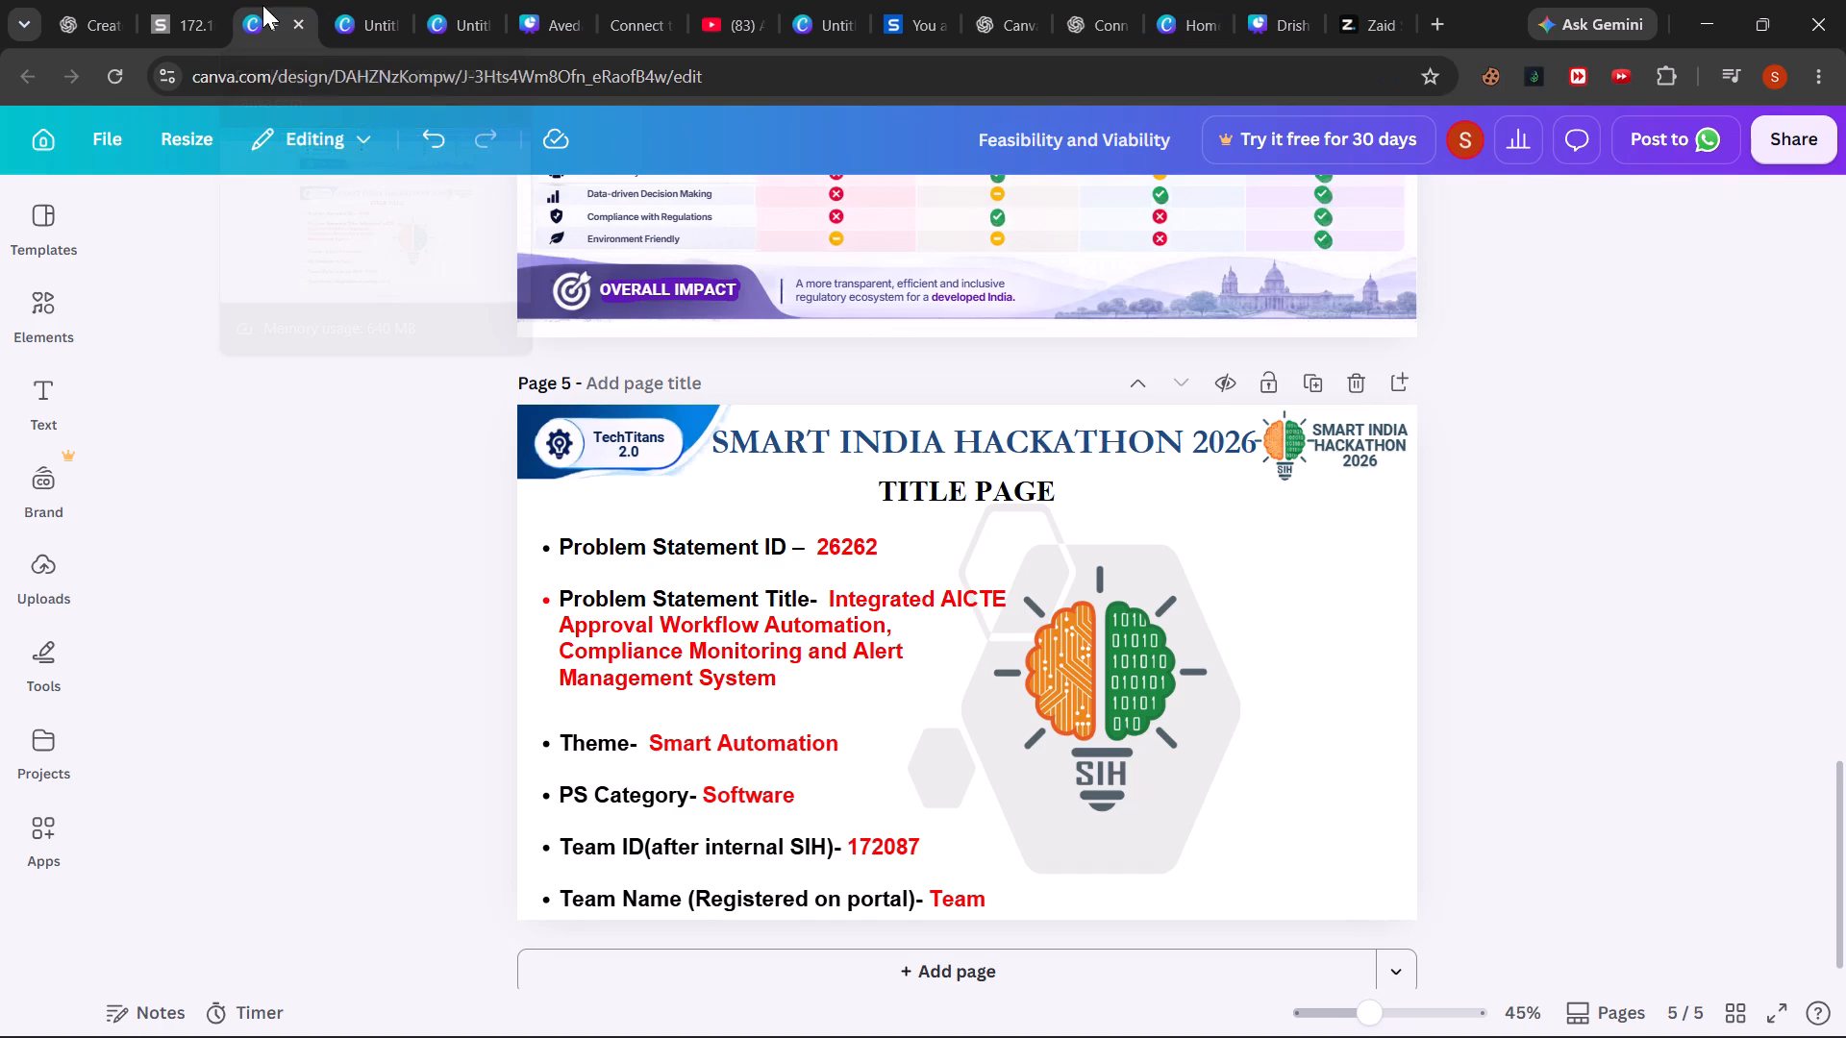
Replace the Team ID value on page 5 with the placeholder XXXXXX.
{"action": "double_click", "coordinate": [922, 840]}
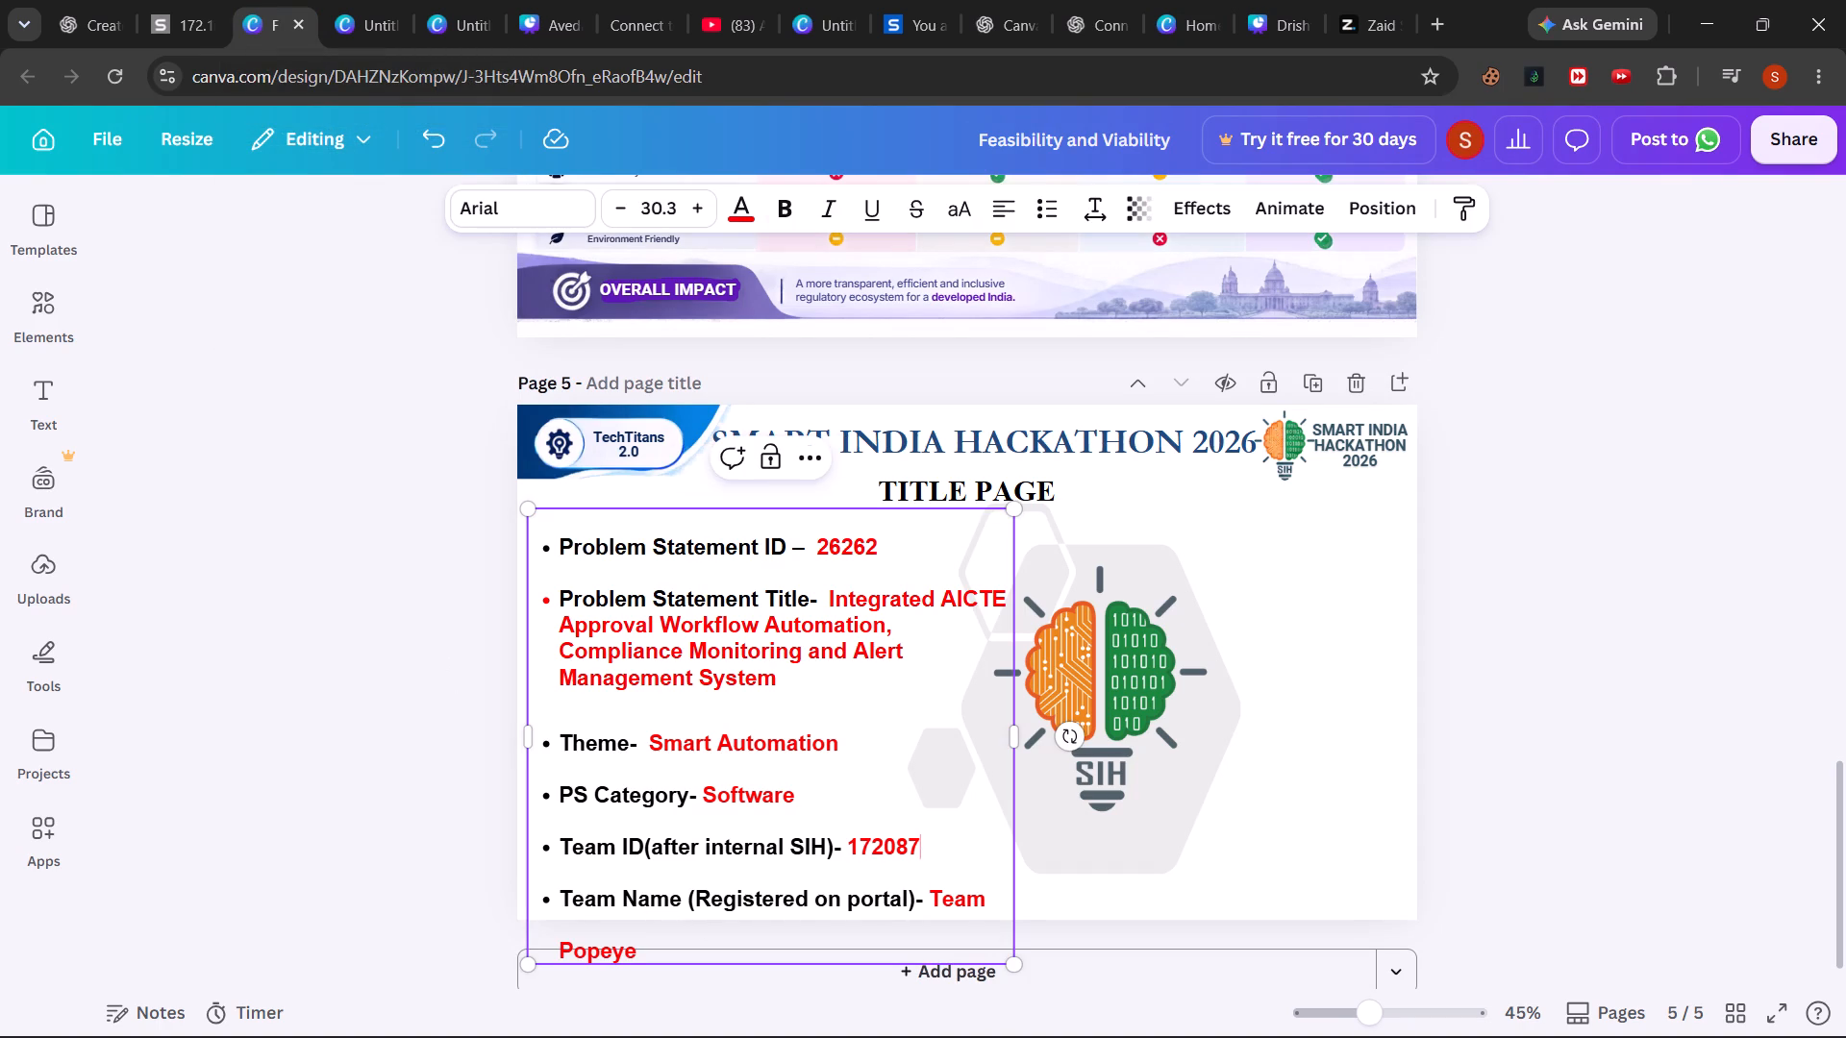
{"action": "key", "text": "BackSpace"}
{"action": "key", "text": "BackSpace"}
{"action": "key", "text": "BackSpace"}
{"action": "key", "text": "BackSpace"}
{"action": "key", "text": "BackSpace"}
{"action": "key", "text": "BackSpace"}
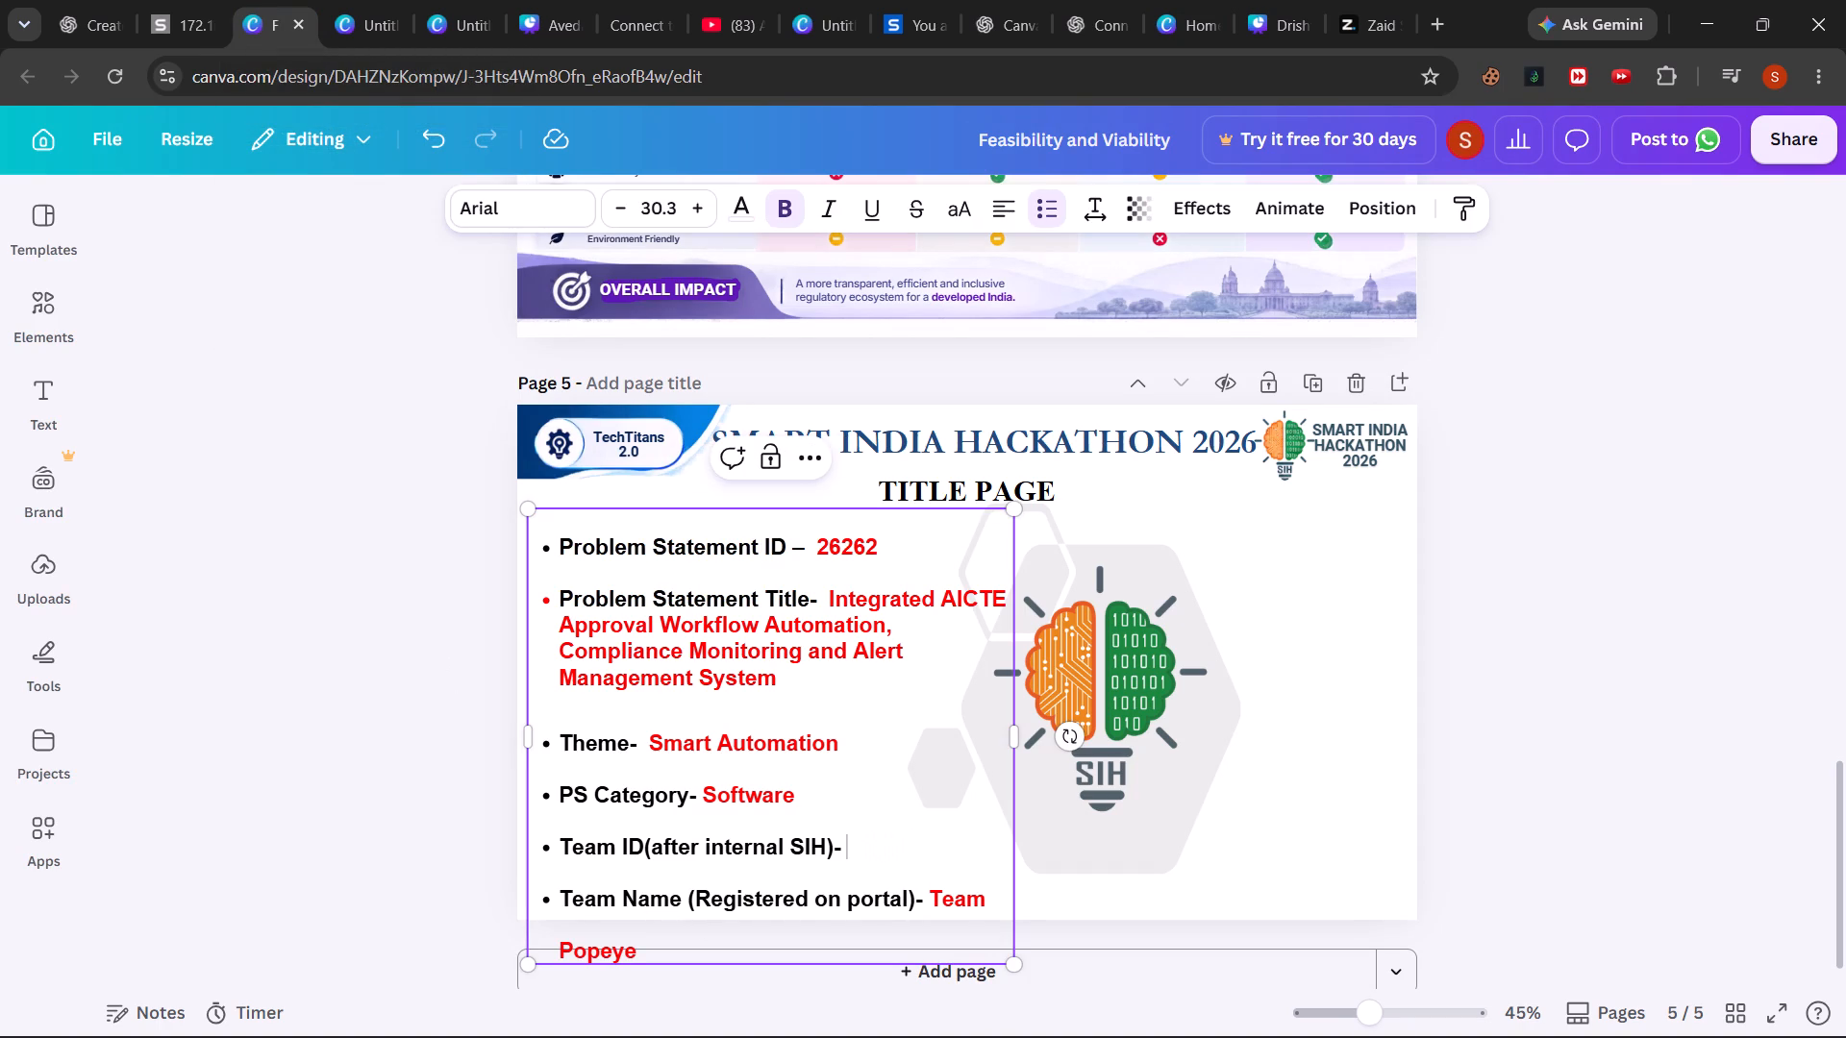
{"action": "type", "text": "XXXXXX"}
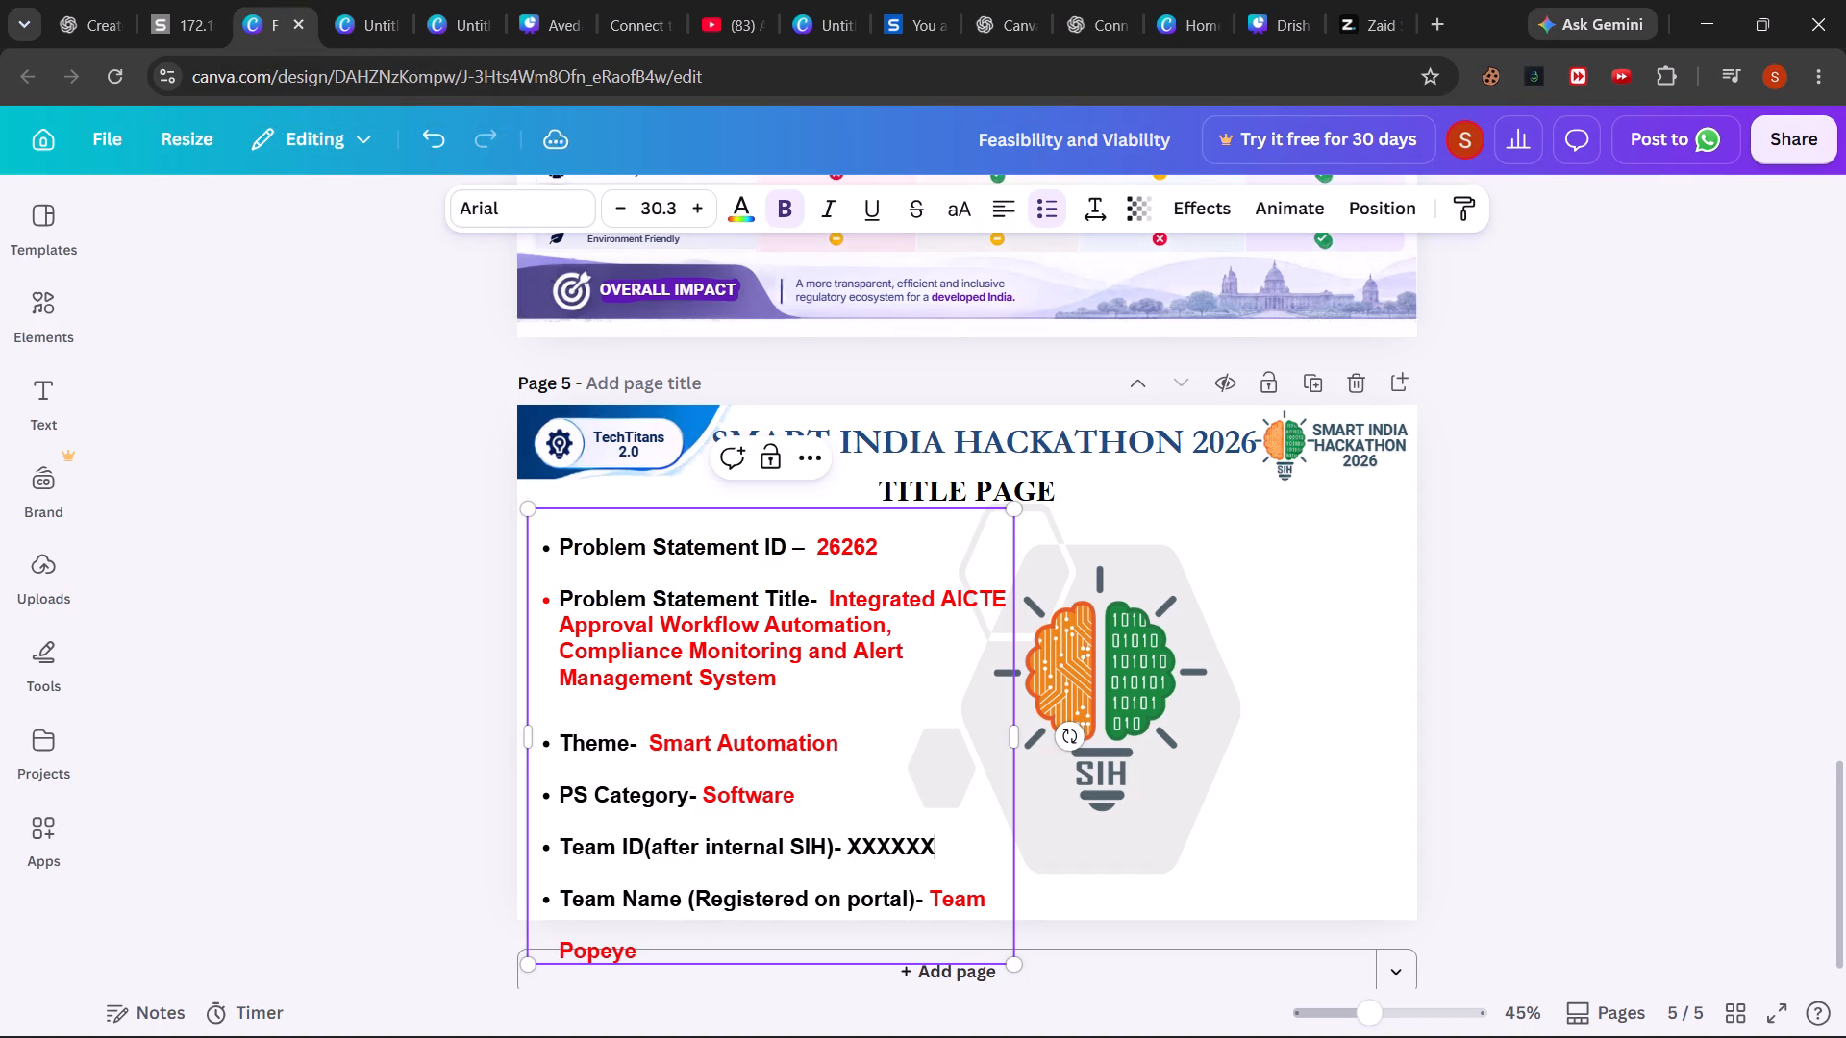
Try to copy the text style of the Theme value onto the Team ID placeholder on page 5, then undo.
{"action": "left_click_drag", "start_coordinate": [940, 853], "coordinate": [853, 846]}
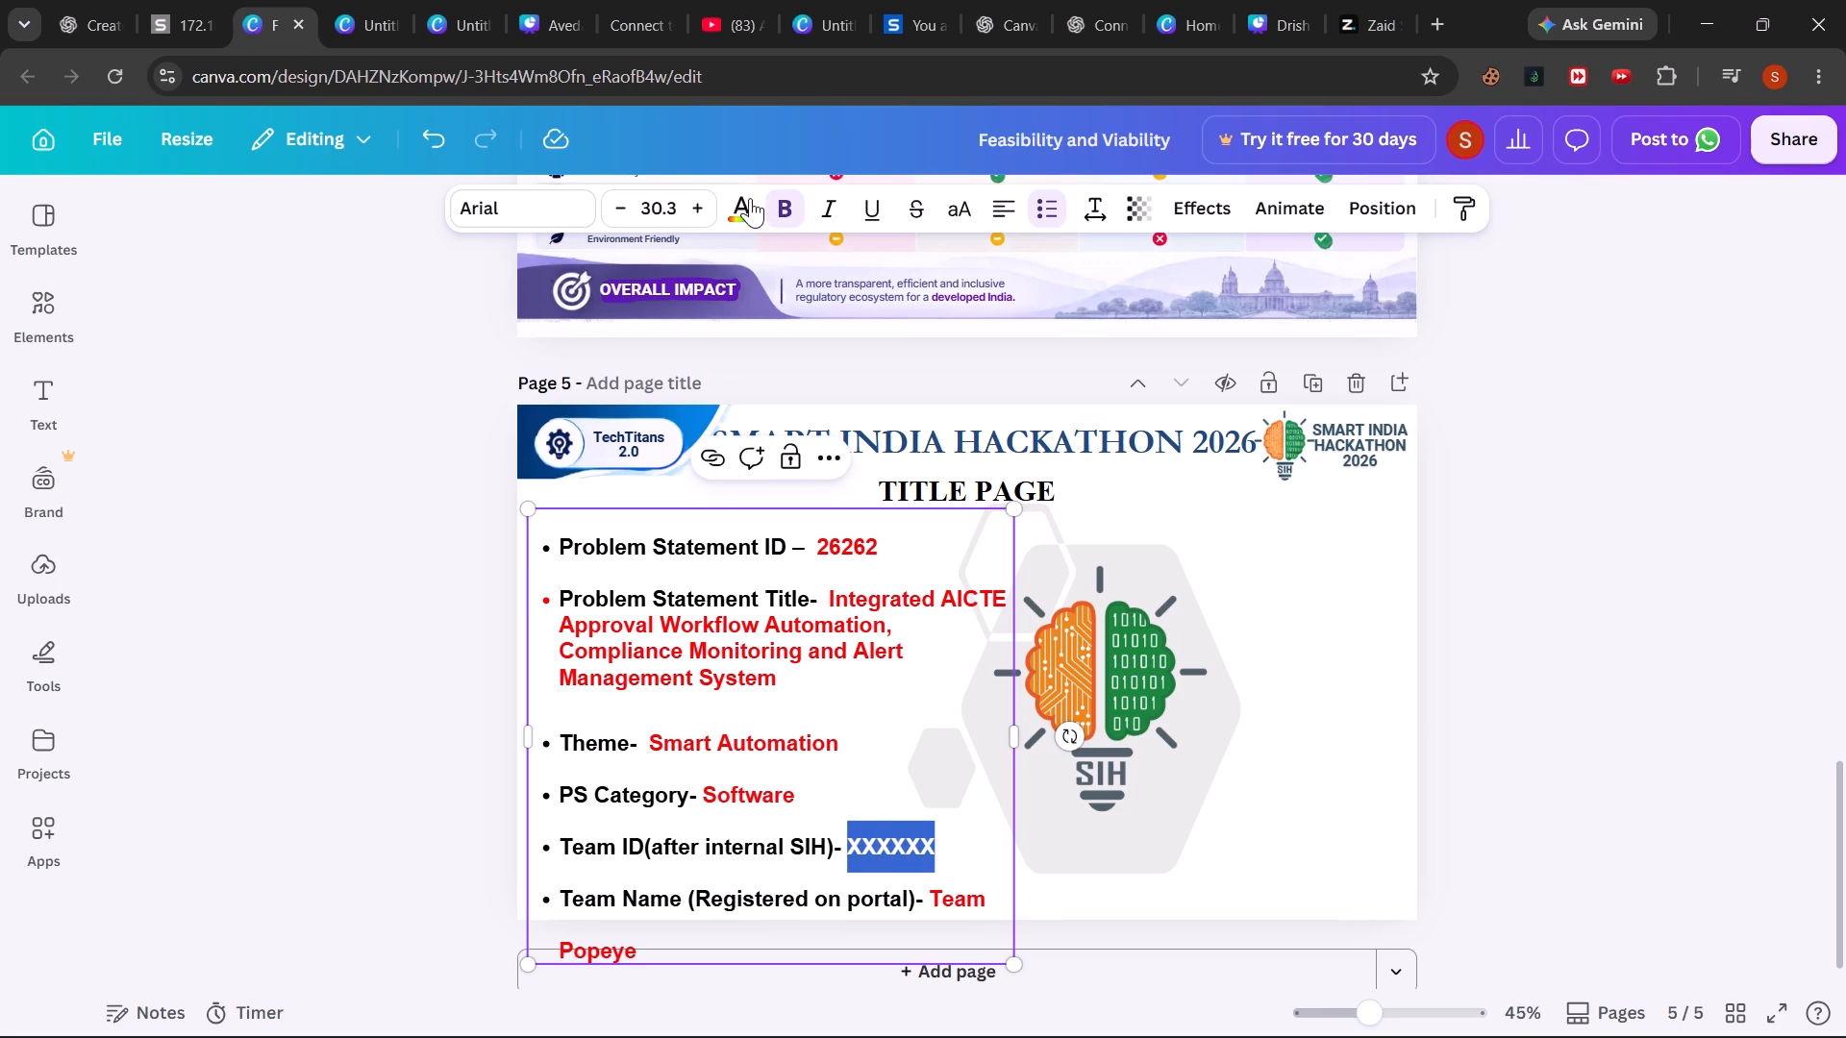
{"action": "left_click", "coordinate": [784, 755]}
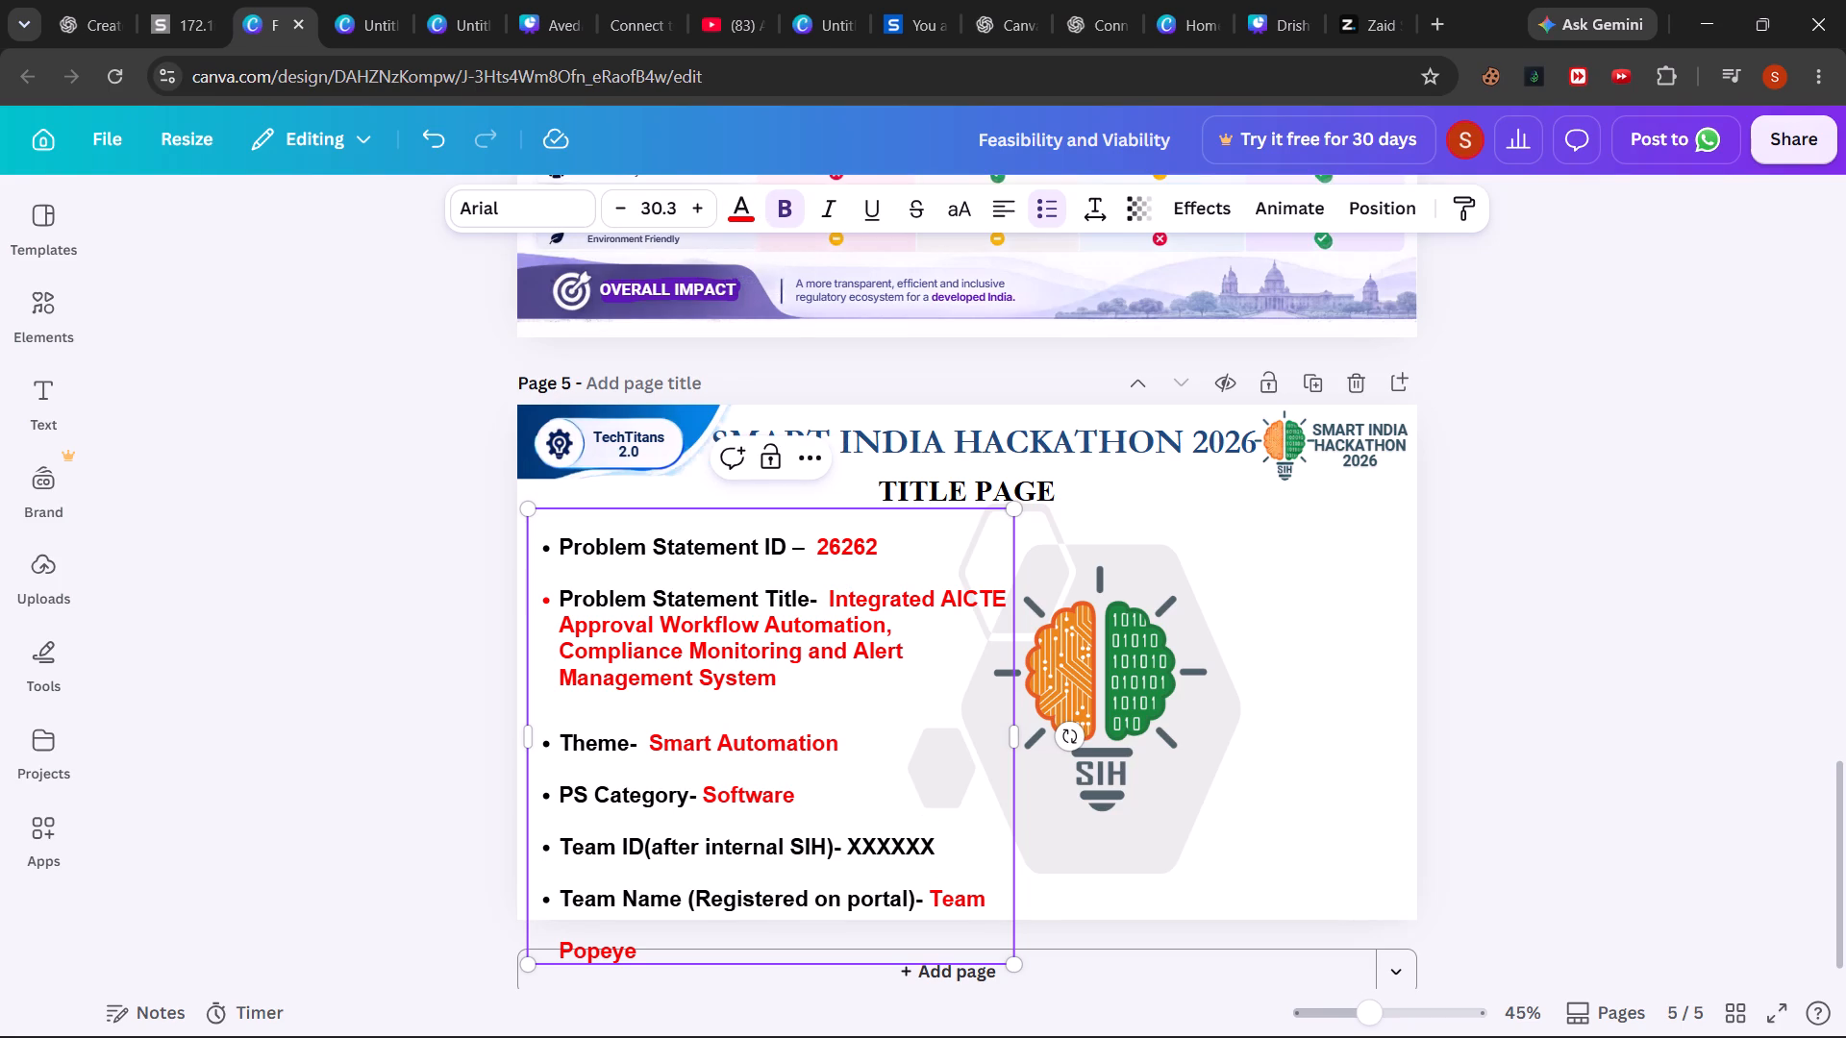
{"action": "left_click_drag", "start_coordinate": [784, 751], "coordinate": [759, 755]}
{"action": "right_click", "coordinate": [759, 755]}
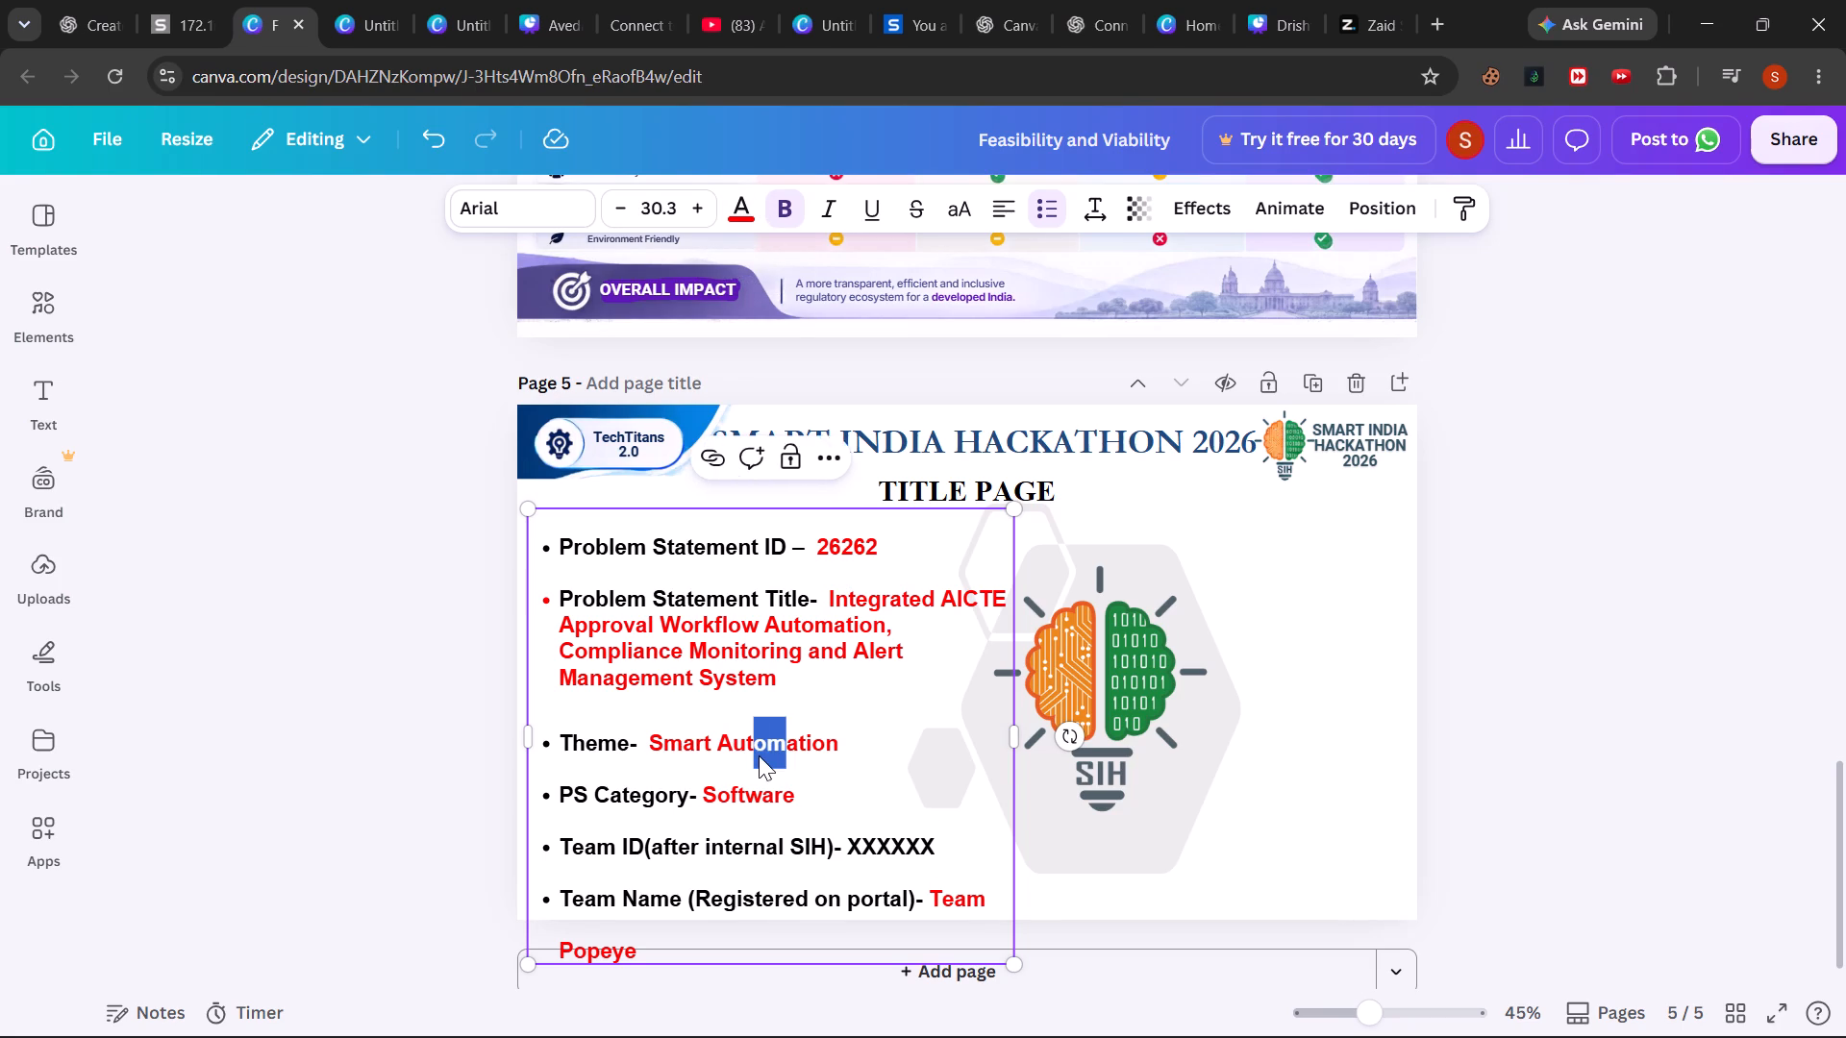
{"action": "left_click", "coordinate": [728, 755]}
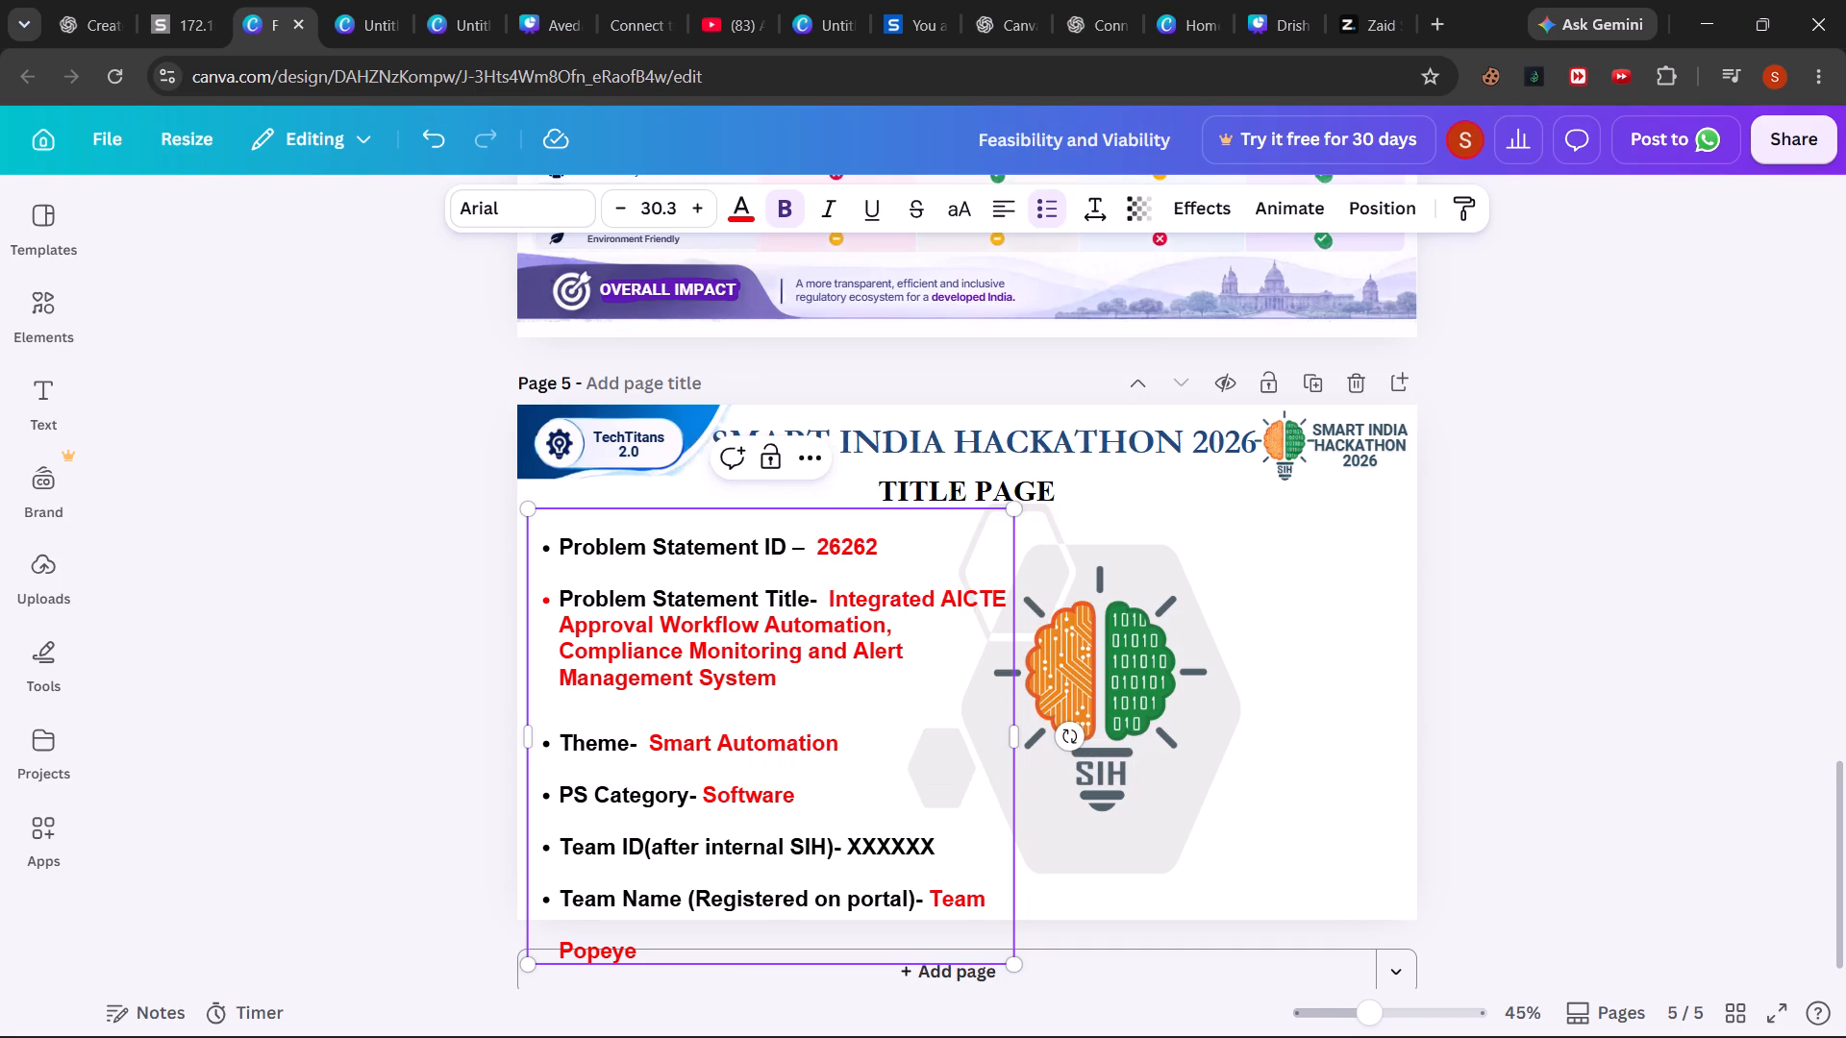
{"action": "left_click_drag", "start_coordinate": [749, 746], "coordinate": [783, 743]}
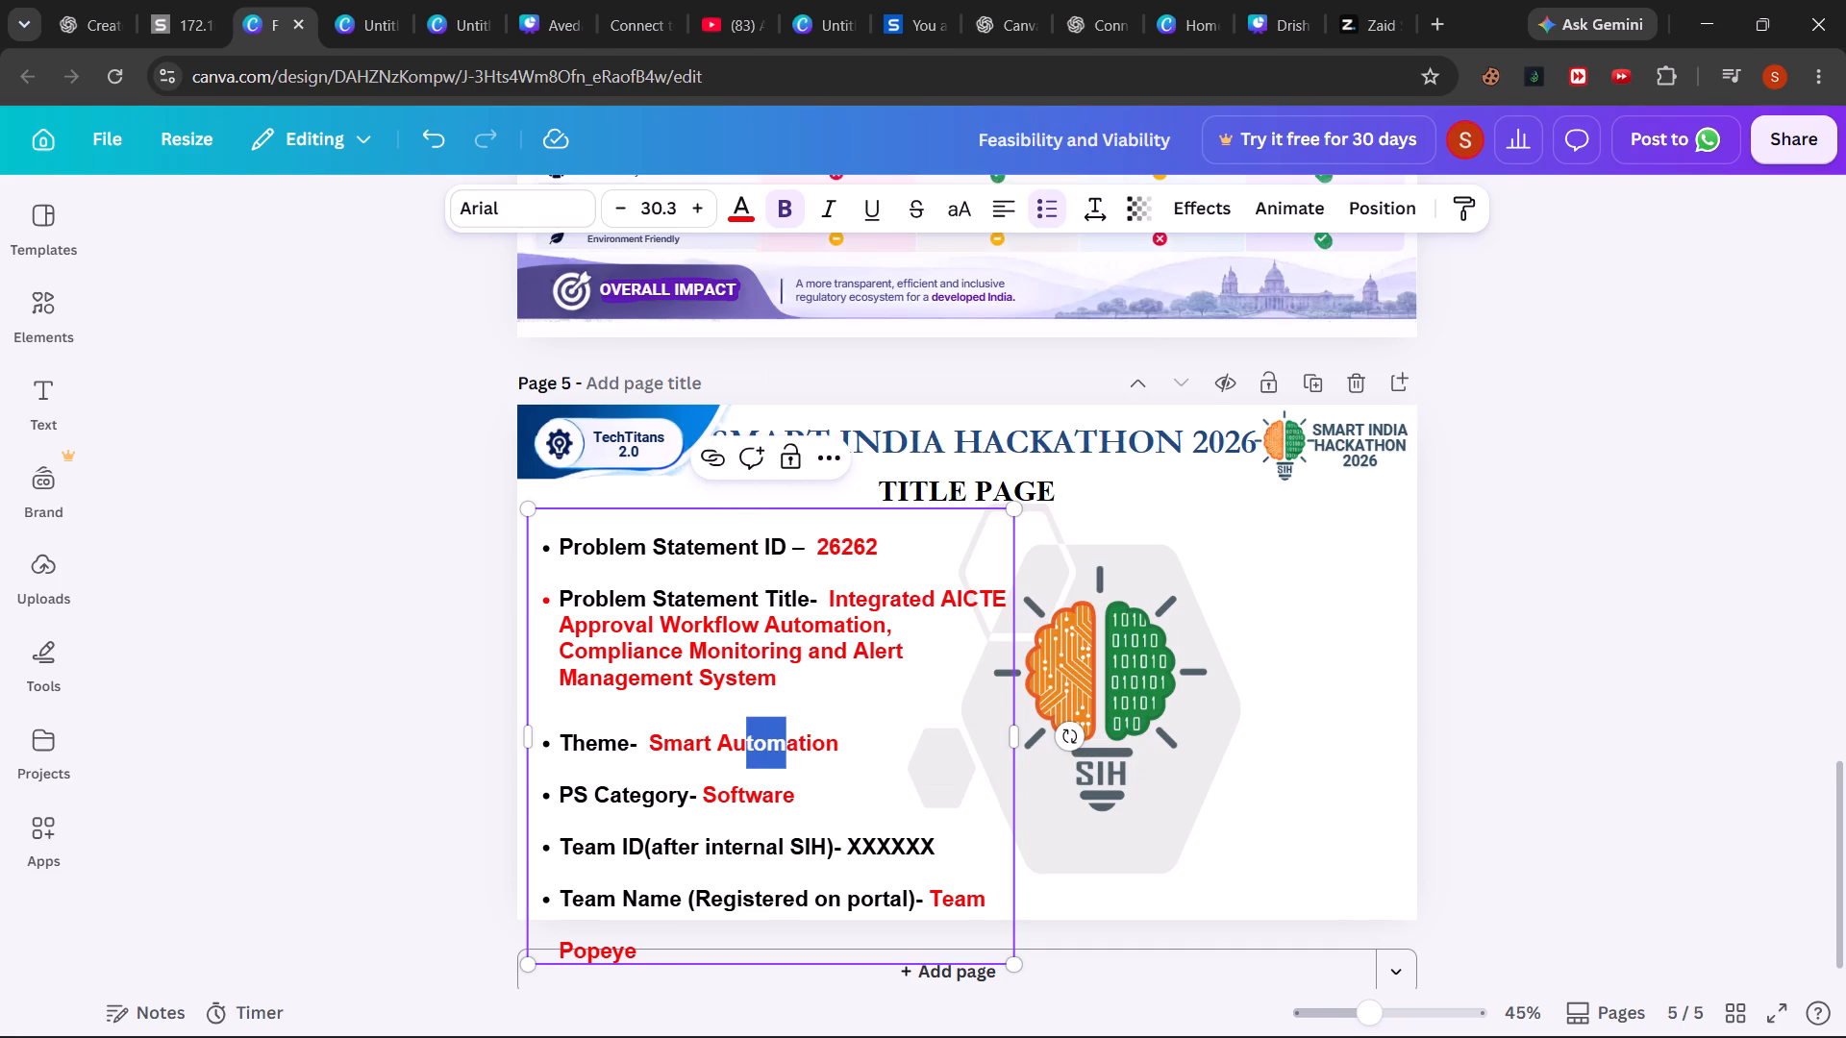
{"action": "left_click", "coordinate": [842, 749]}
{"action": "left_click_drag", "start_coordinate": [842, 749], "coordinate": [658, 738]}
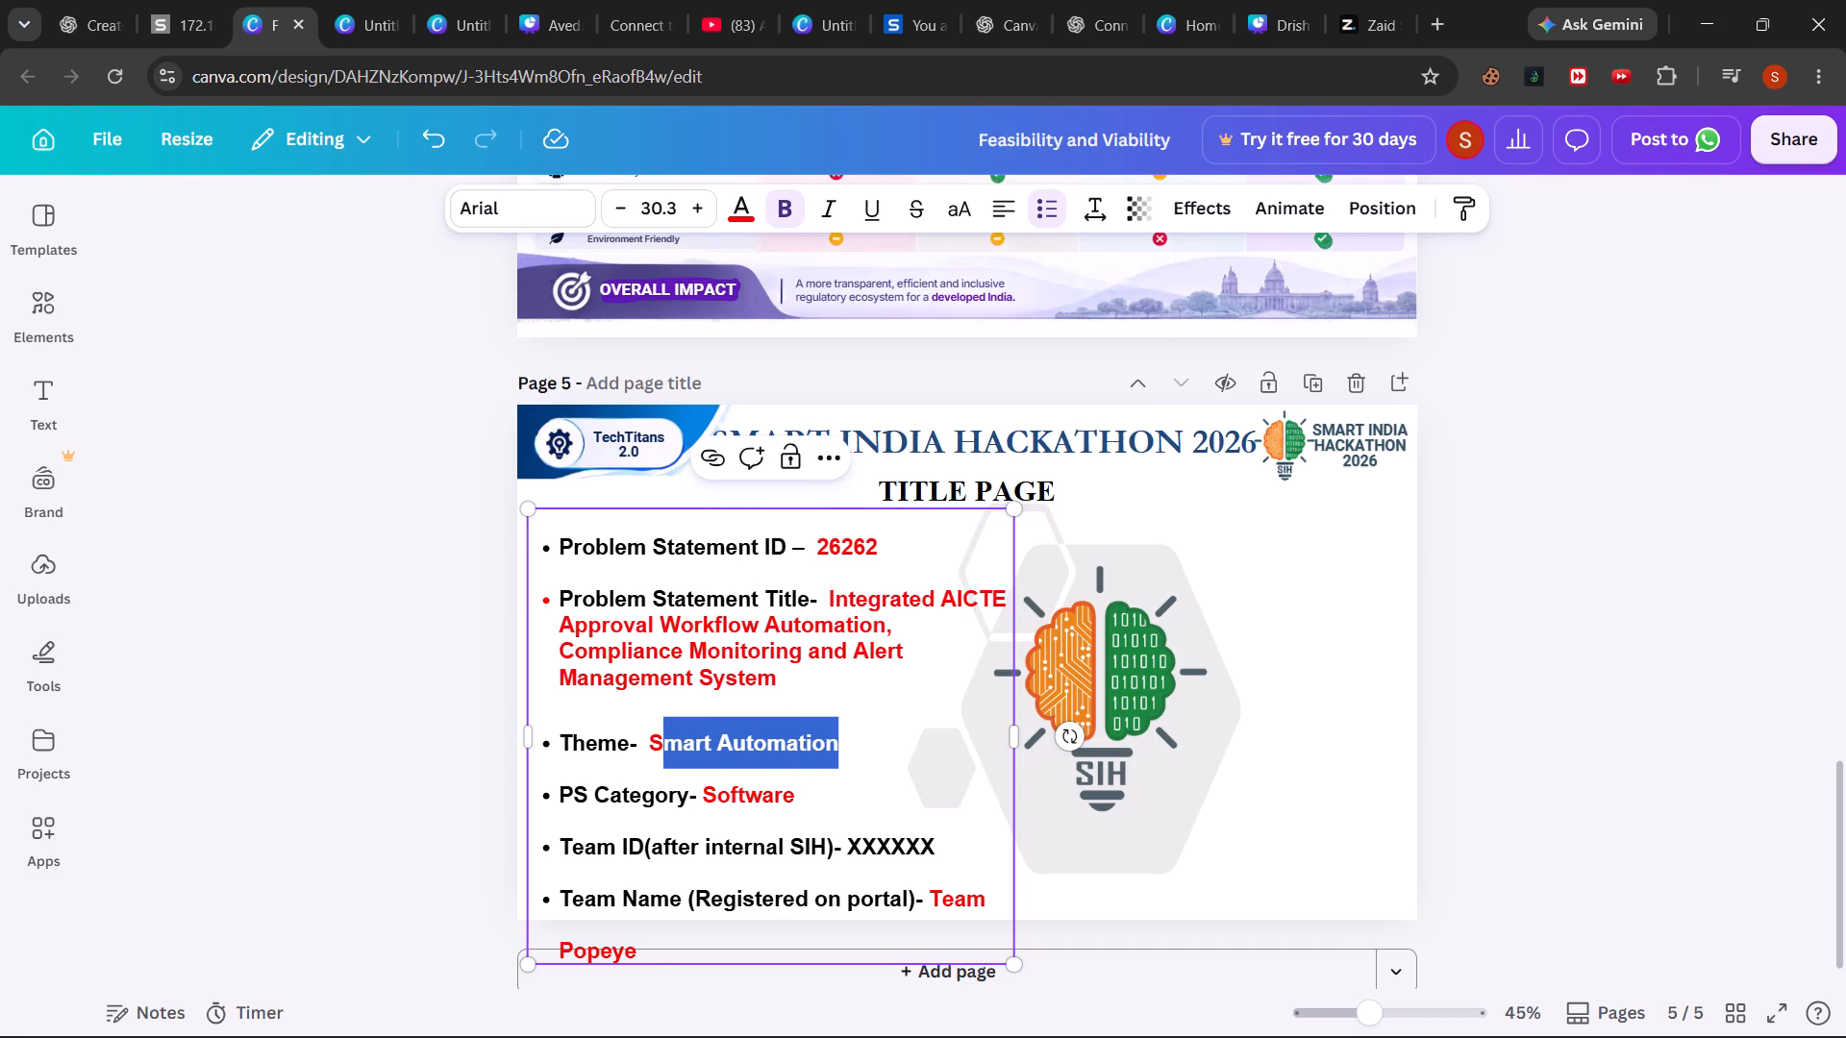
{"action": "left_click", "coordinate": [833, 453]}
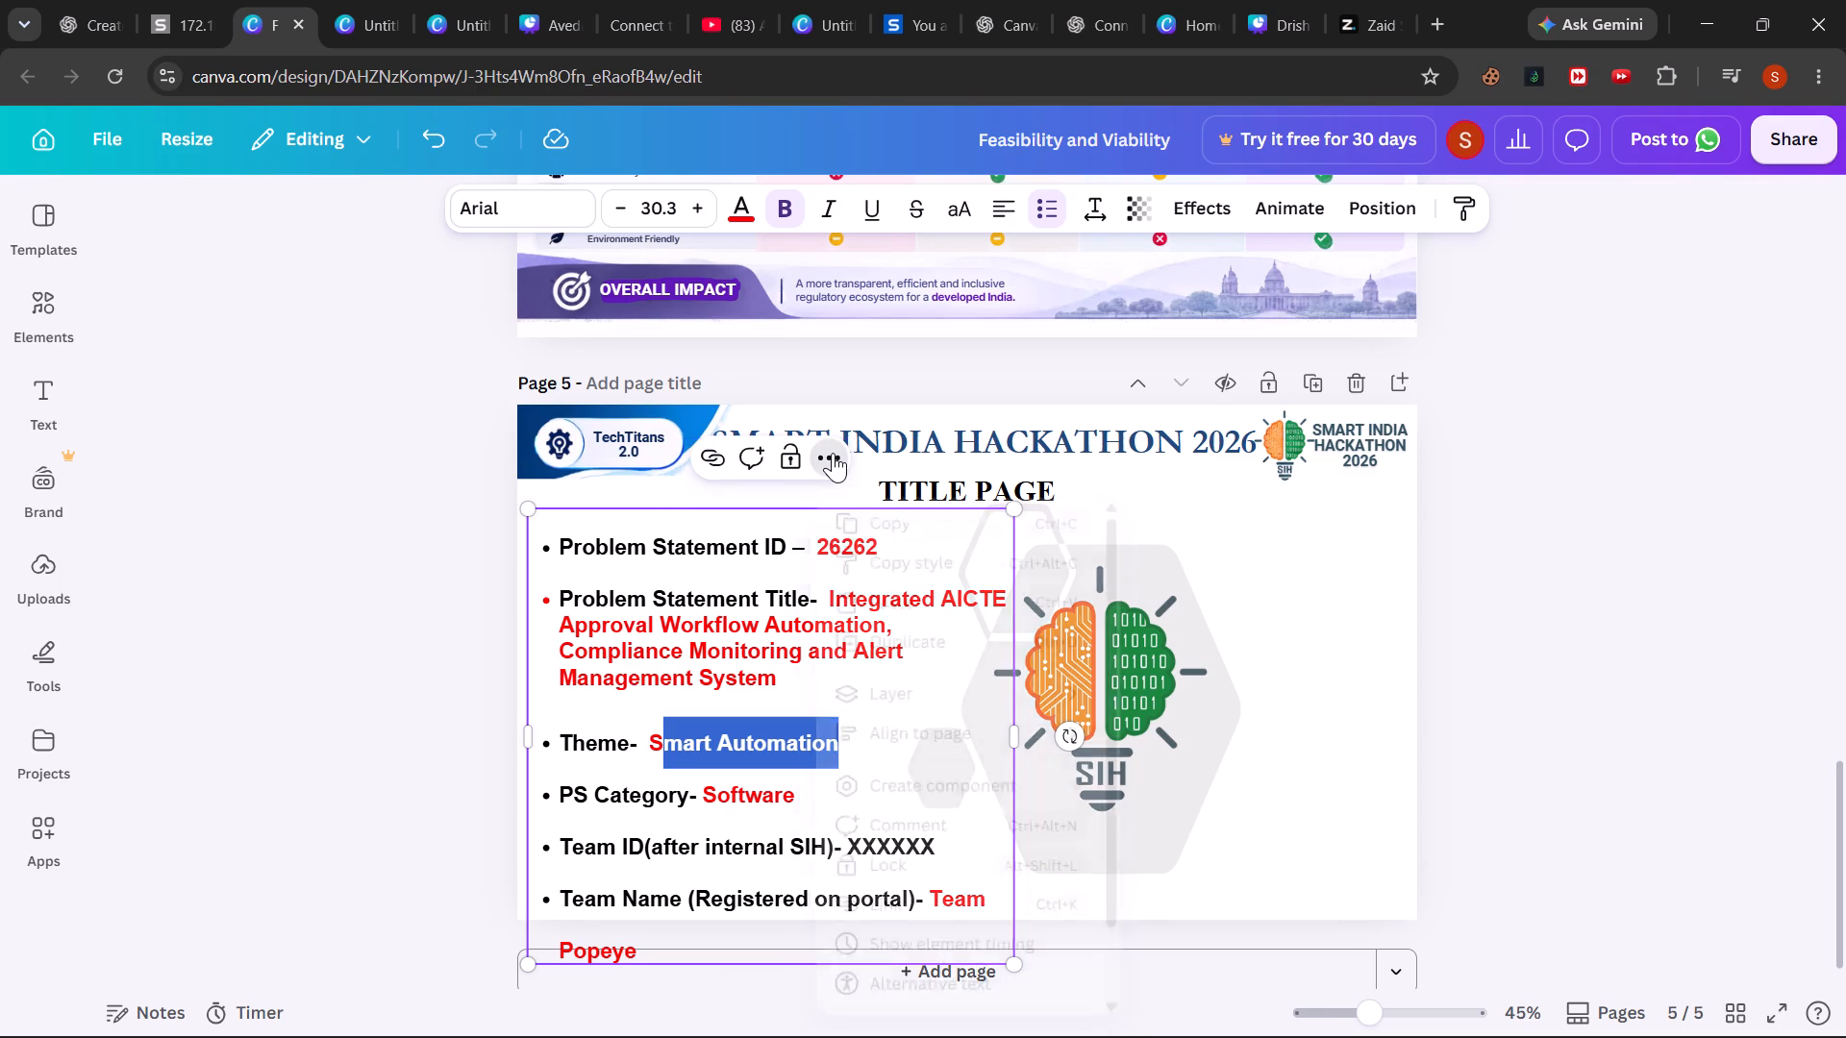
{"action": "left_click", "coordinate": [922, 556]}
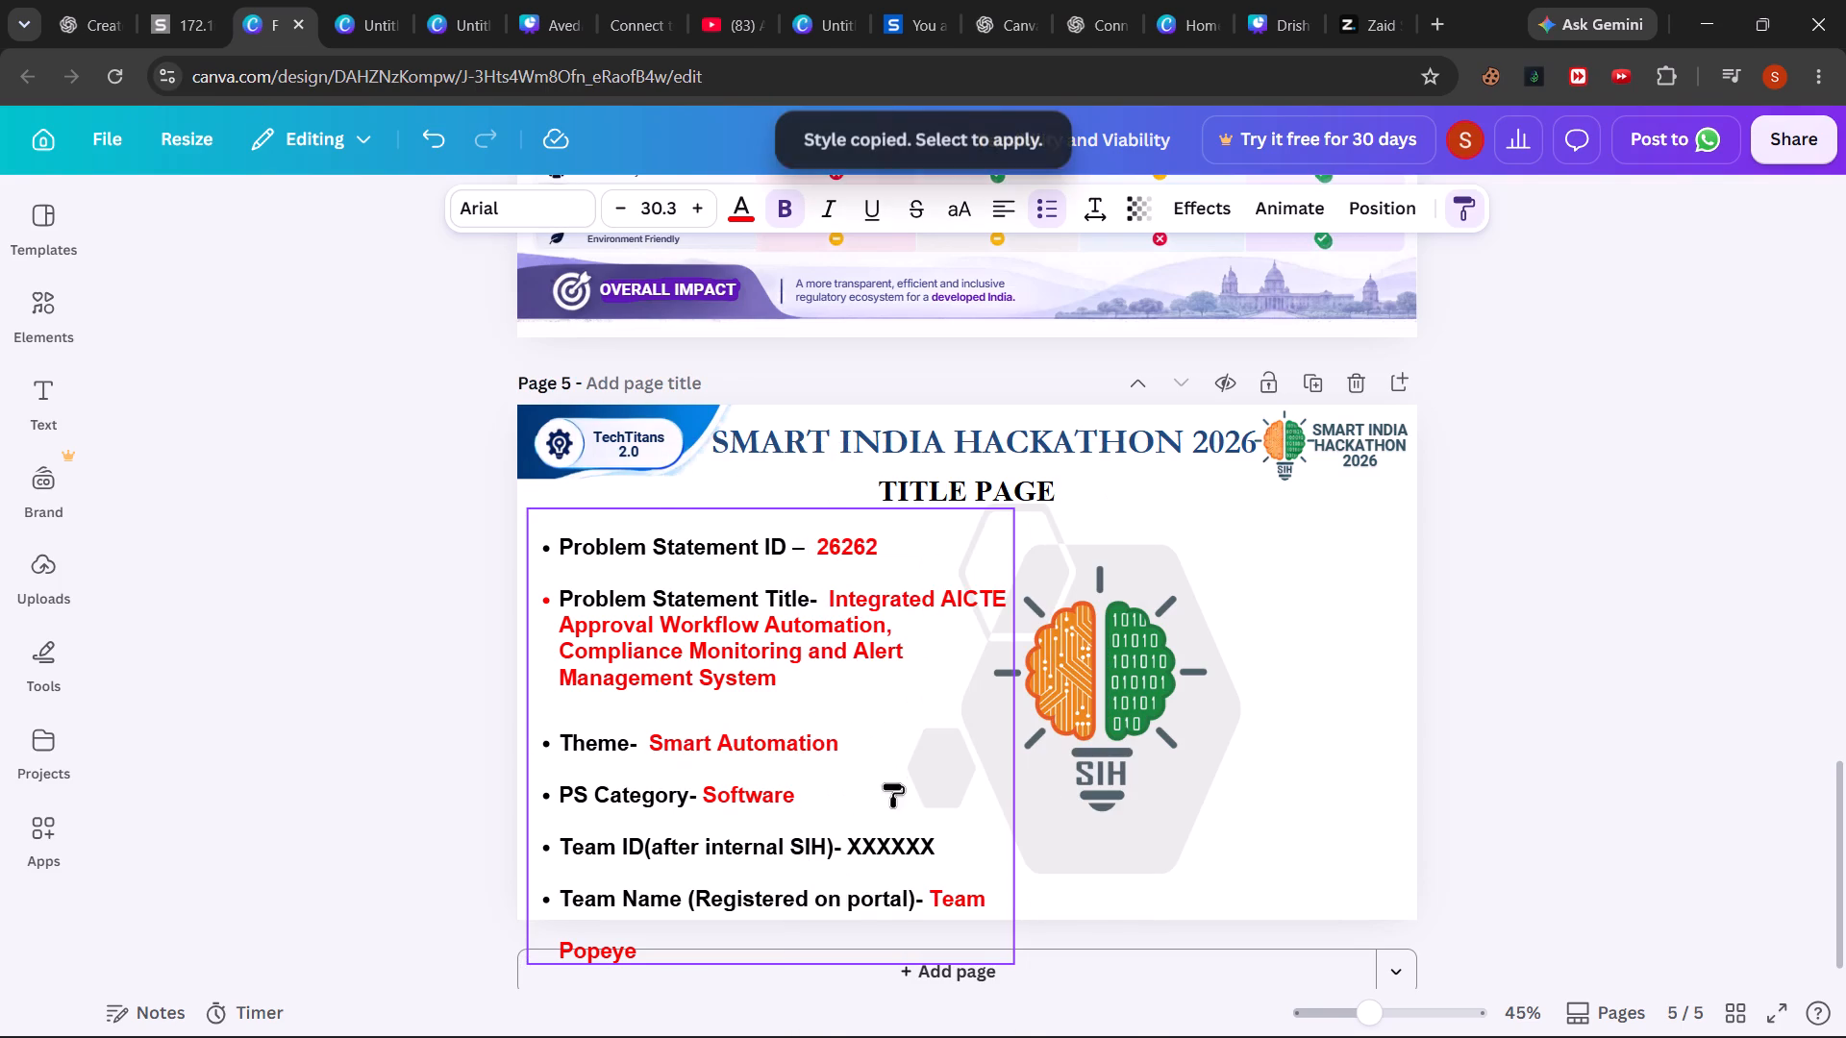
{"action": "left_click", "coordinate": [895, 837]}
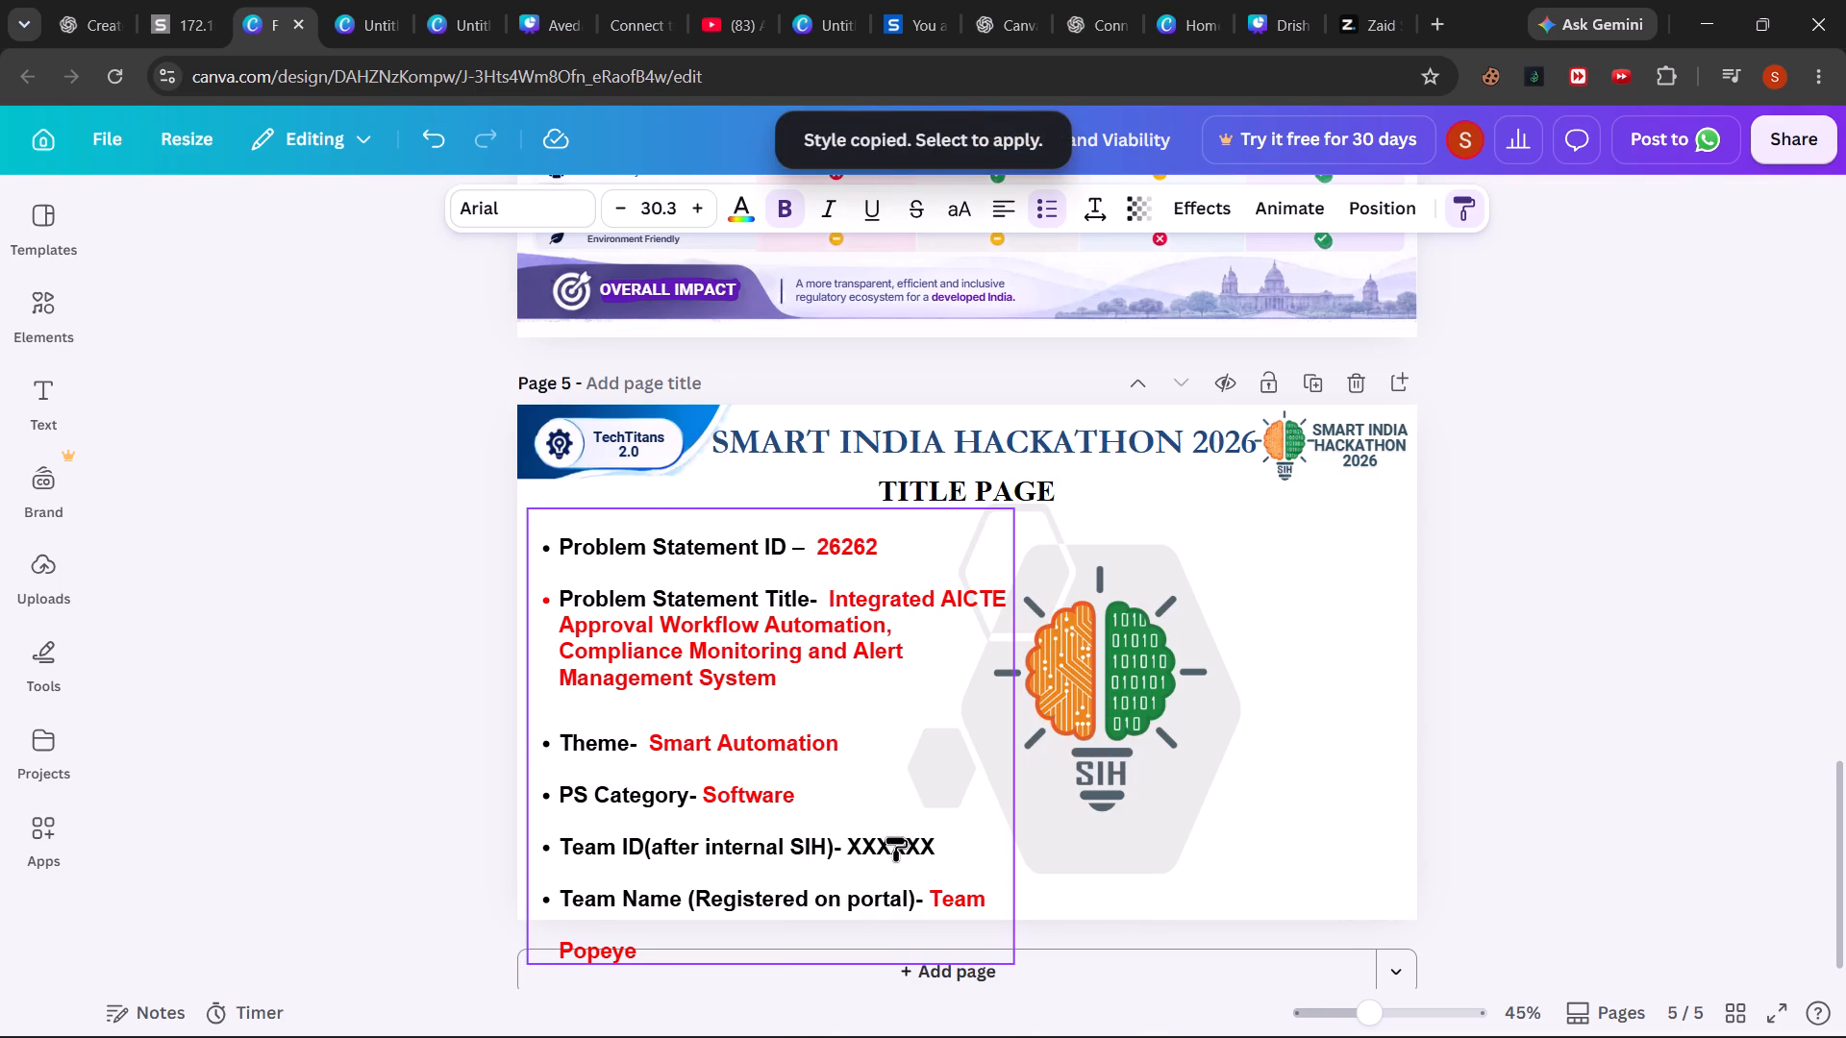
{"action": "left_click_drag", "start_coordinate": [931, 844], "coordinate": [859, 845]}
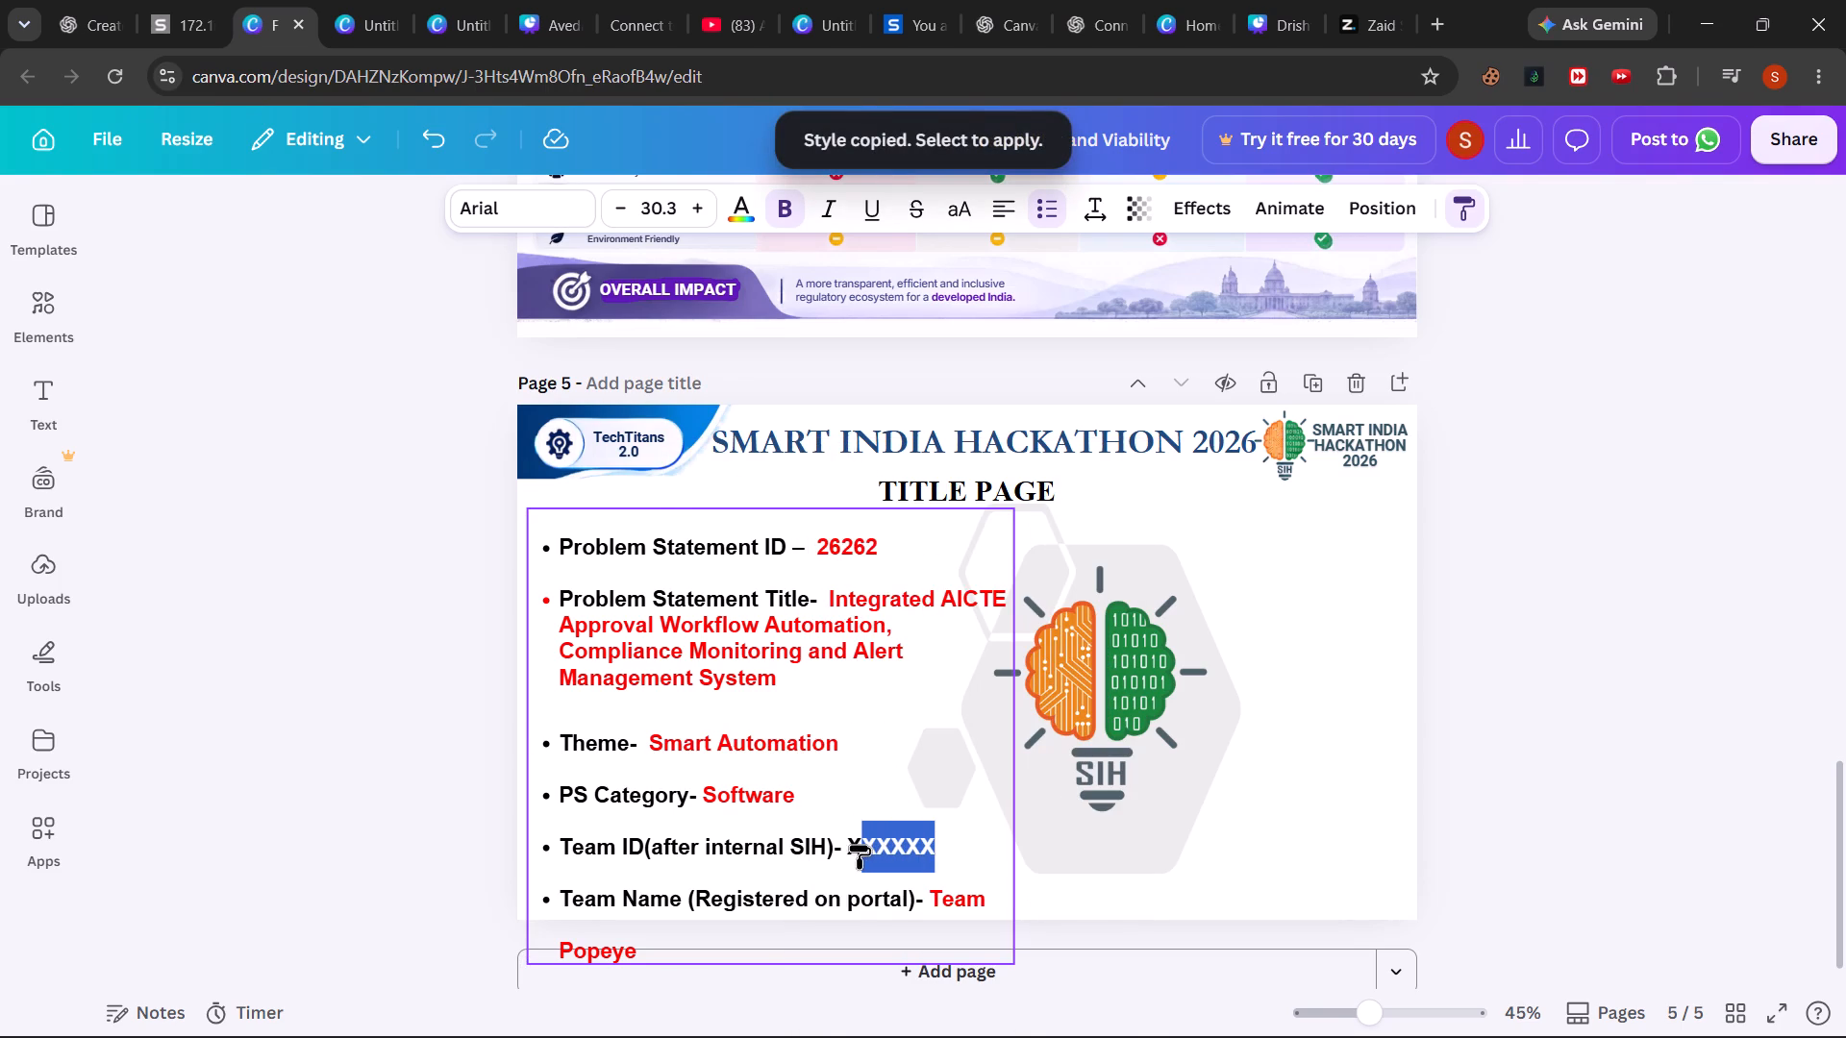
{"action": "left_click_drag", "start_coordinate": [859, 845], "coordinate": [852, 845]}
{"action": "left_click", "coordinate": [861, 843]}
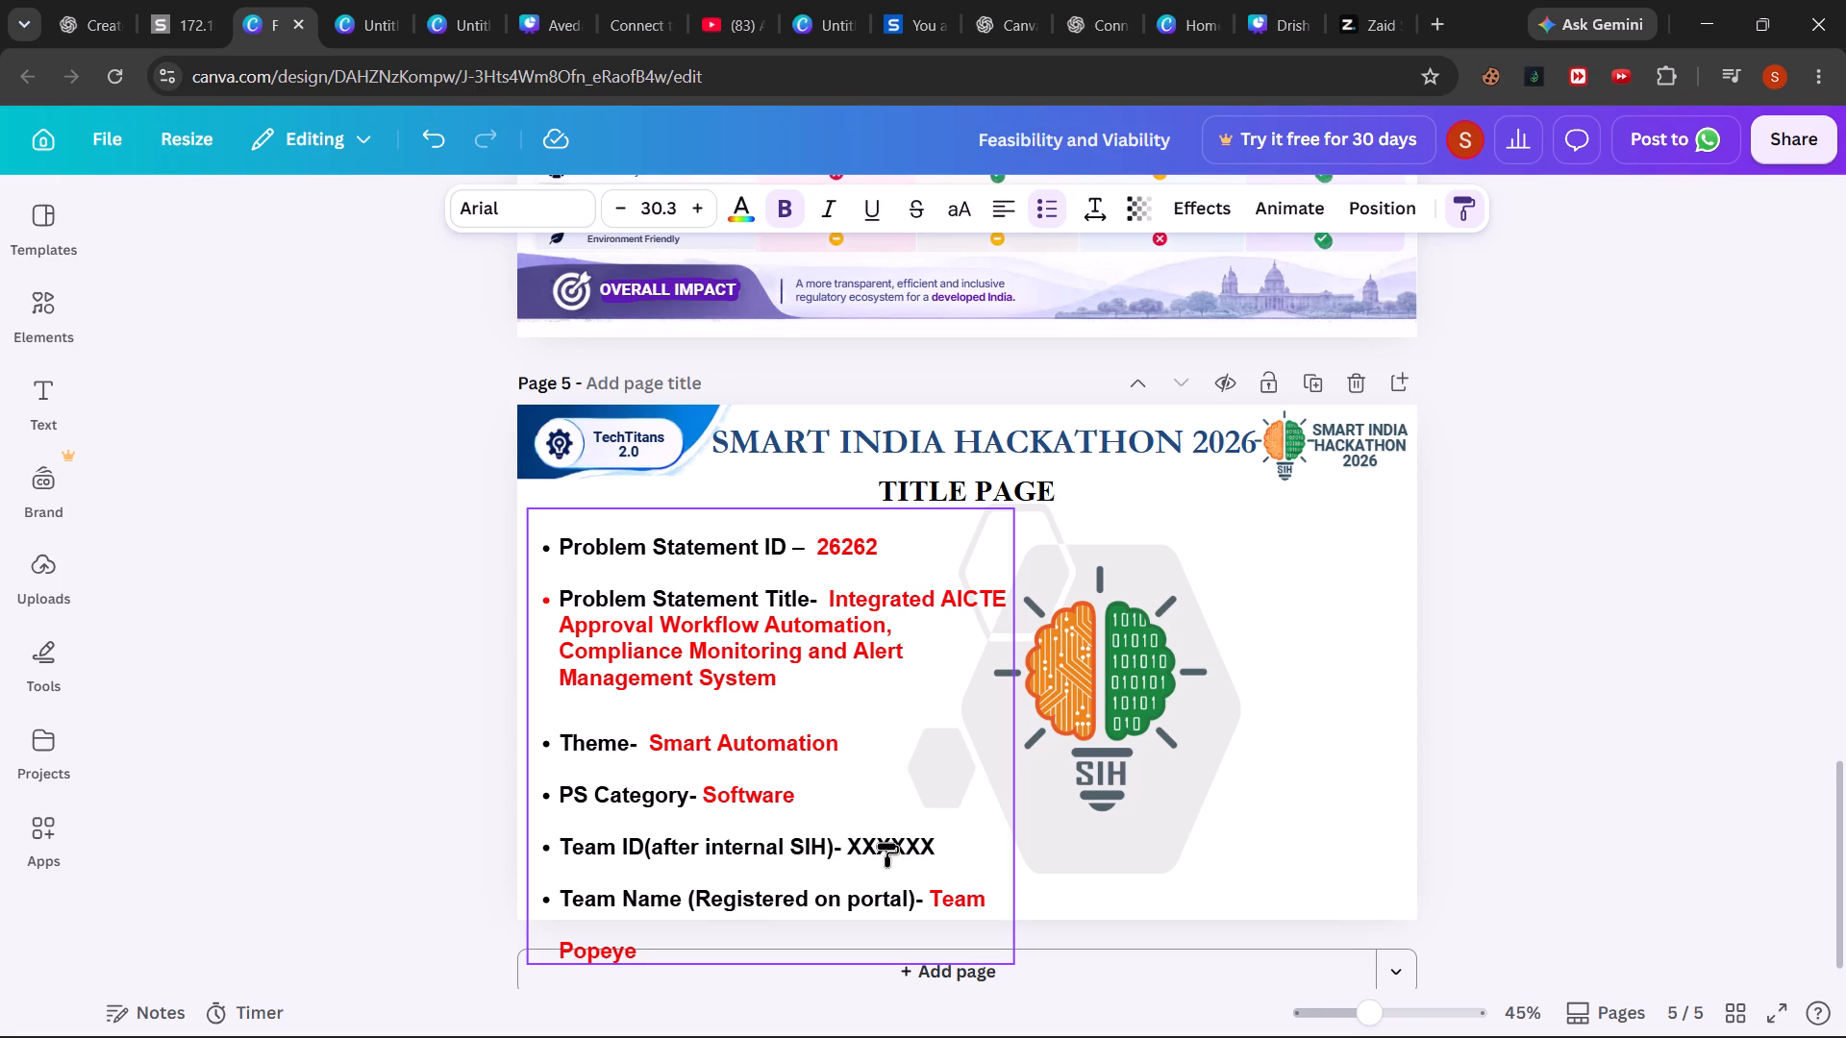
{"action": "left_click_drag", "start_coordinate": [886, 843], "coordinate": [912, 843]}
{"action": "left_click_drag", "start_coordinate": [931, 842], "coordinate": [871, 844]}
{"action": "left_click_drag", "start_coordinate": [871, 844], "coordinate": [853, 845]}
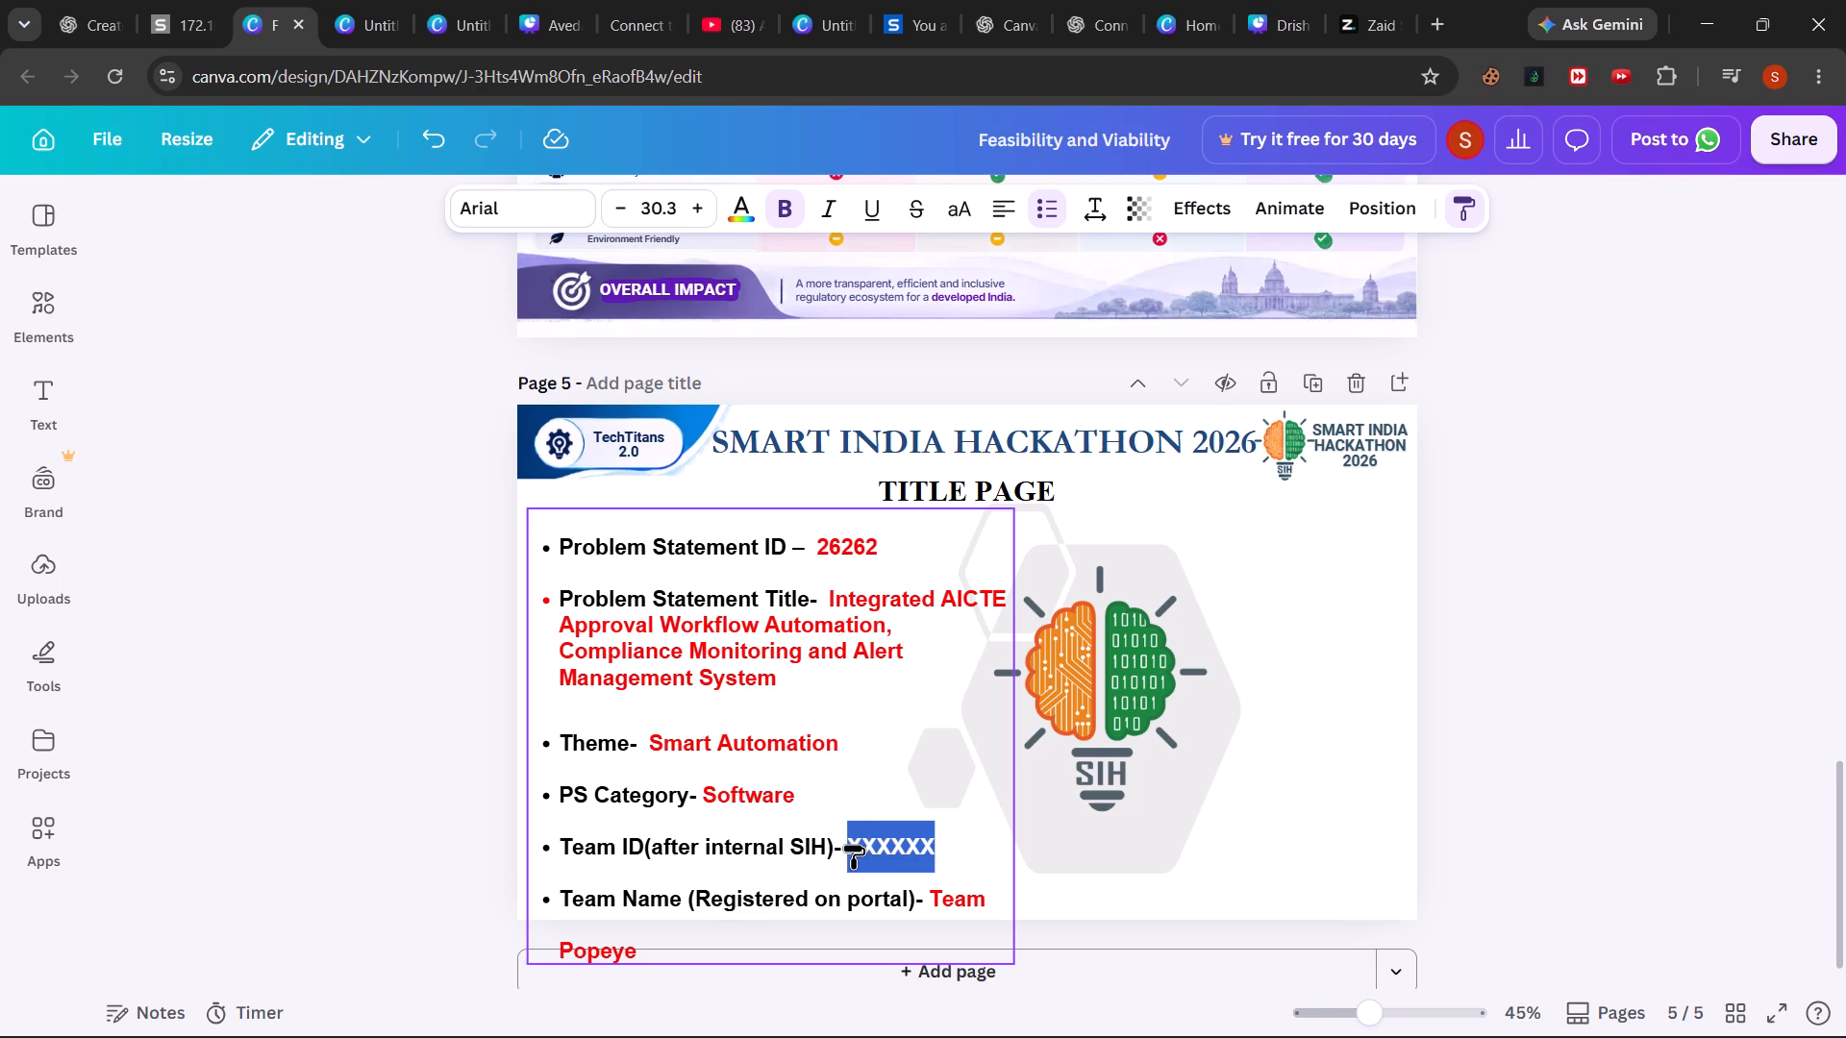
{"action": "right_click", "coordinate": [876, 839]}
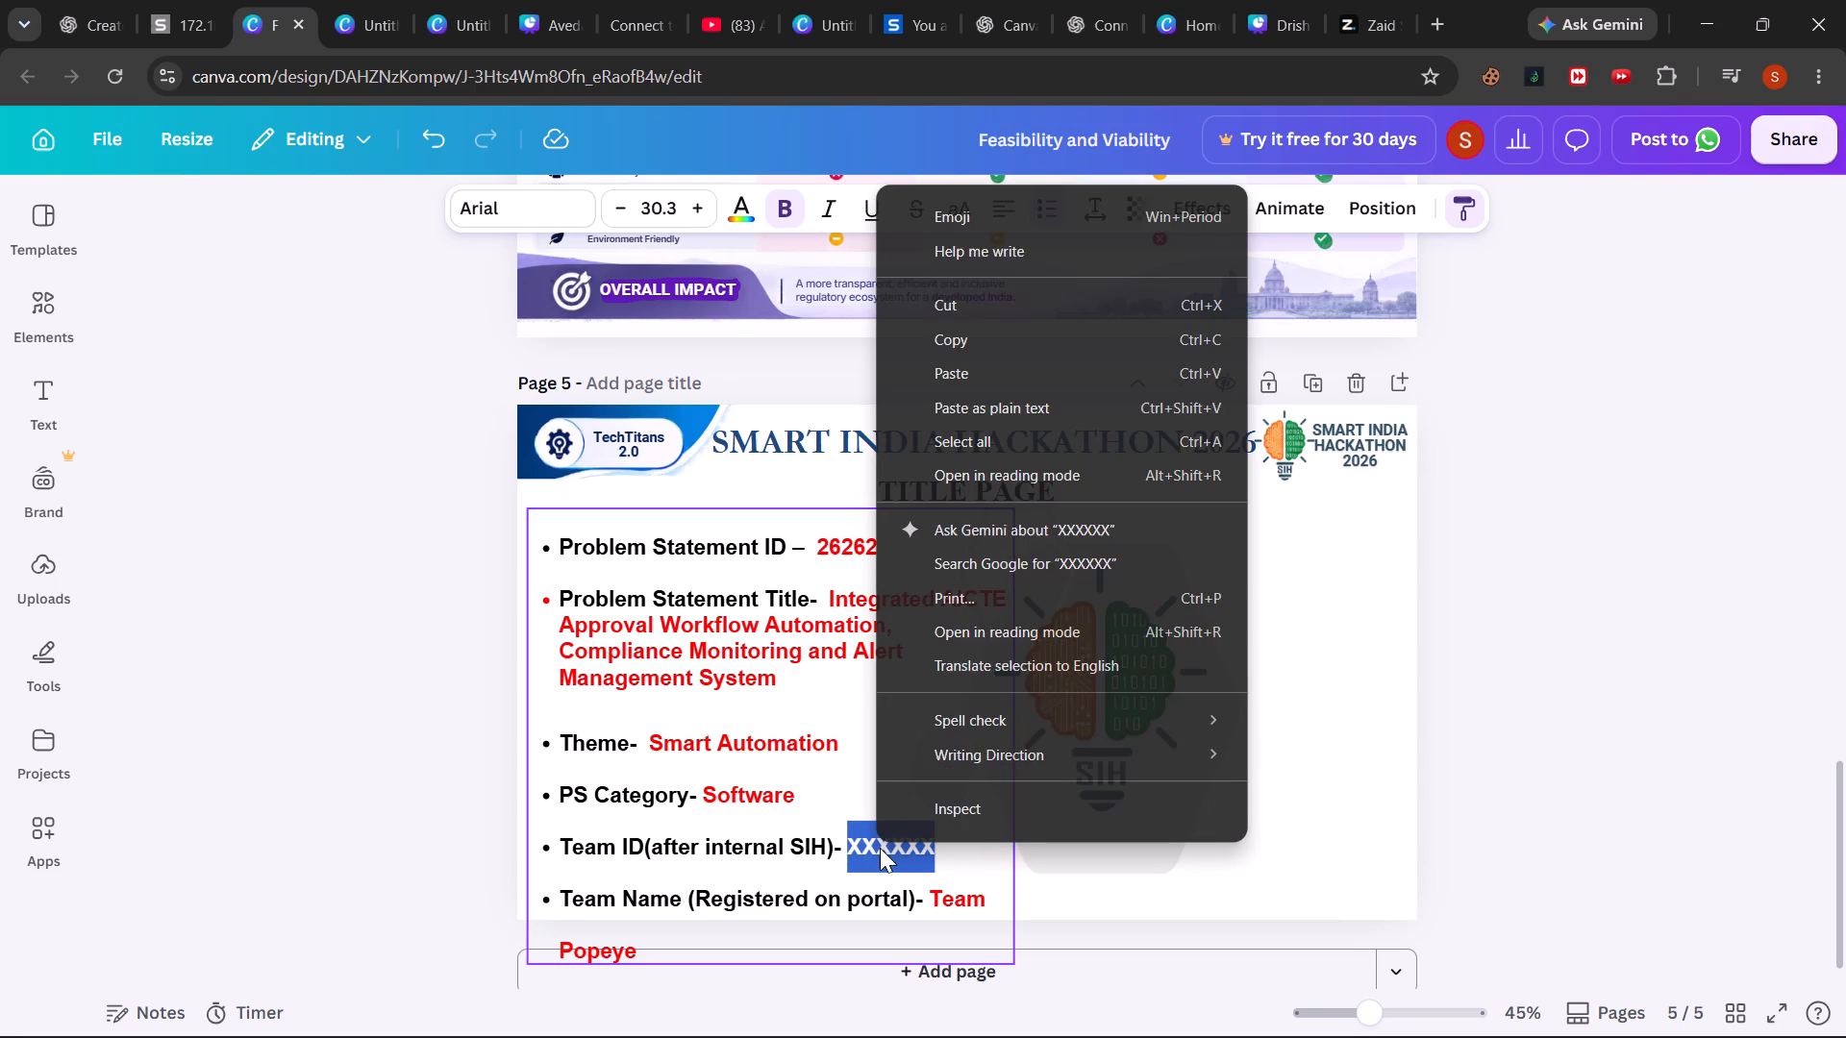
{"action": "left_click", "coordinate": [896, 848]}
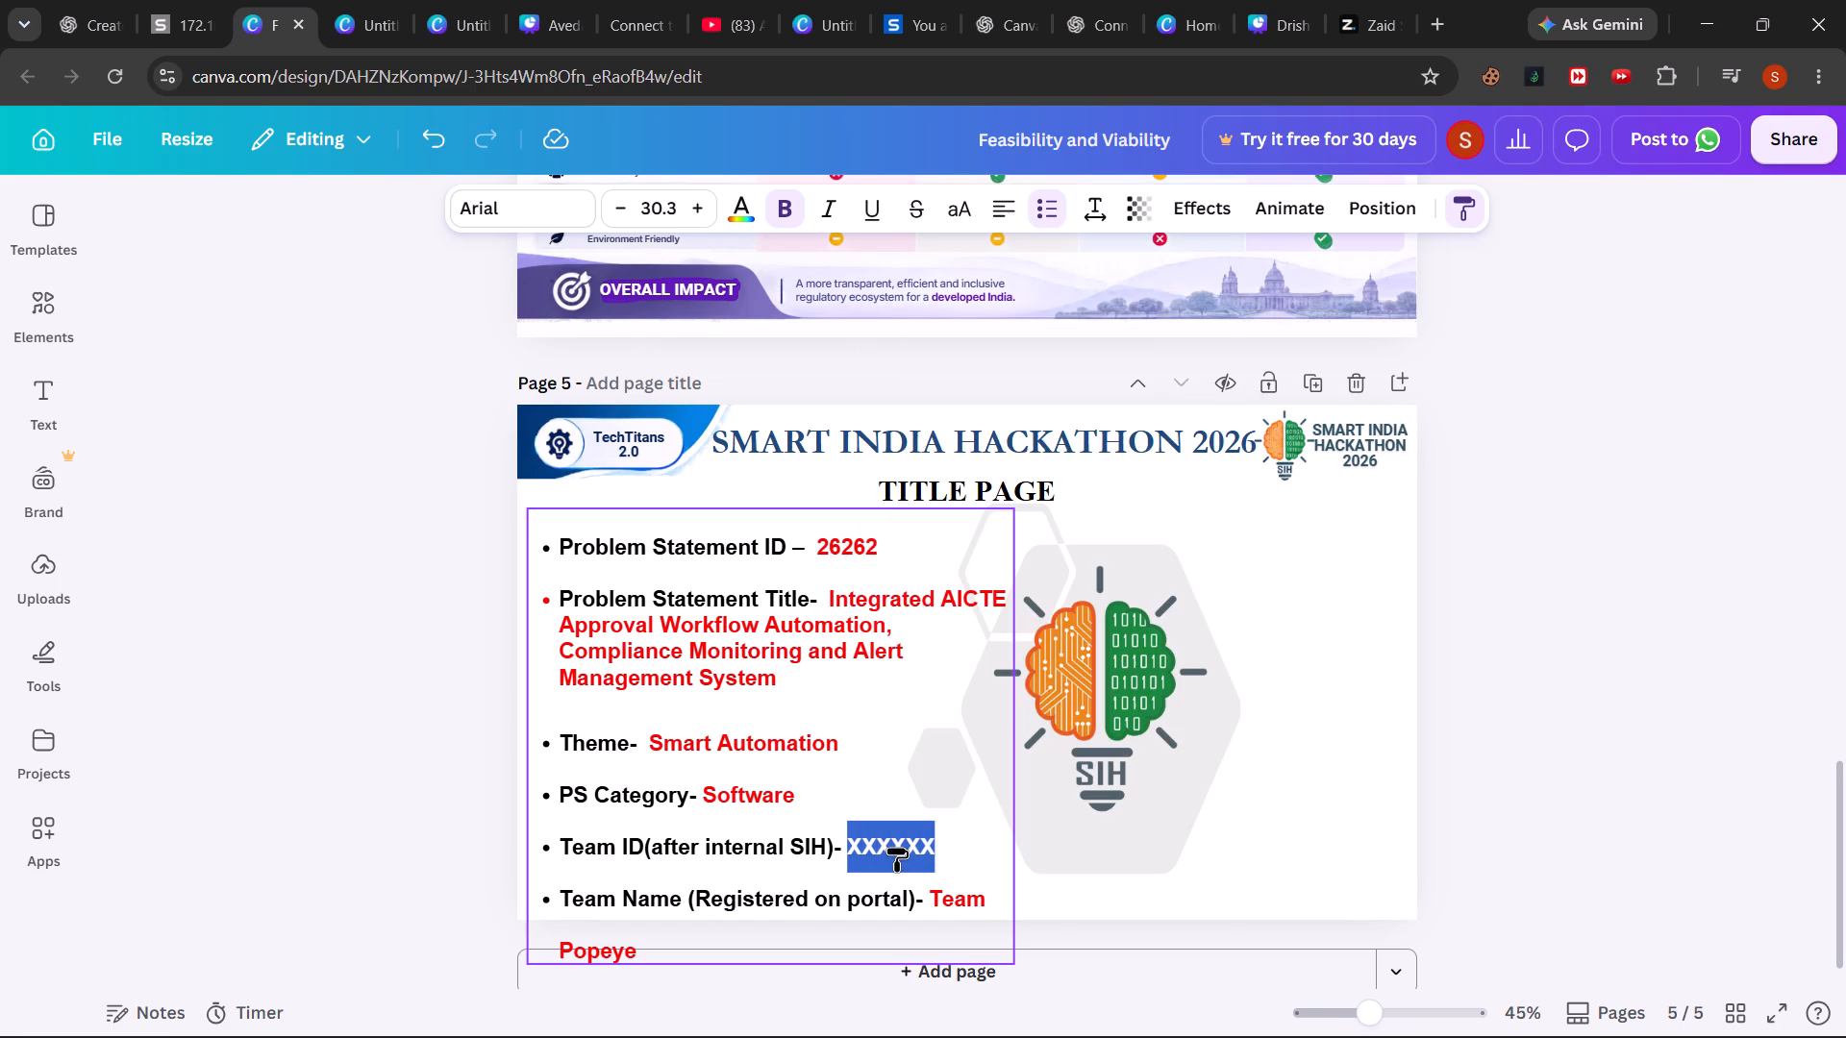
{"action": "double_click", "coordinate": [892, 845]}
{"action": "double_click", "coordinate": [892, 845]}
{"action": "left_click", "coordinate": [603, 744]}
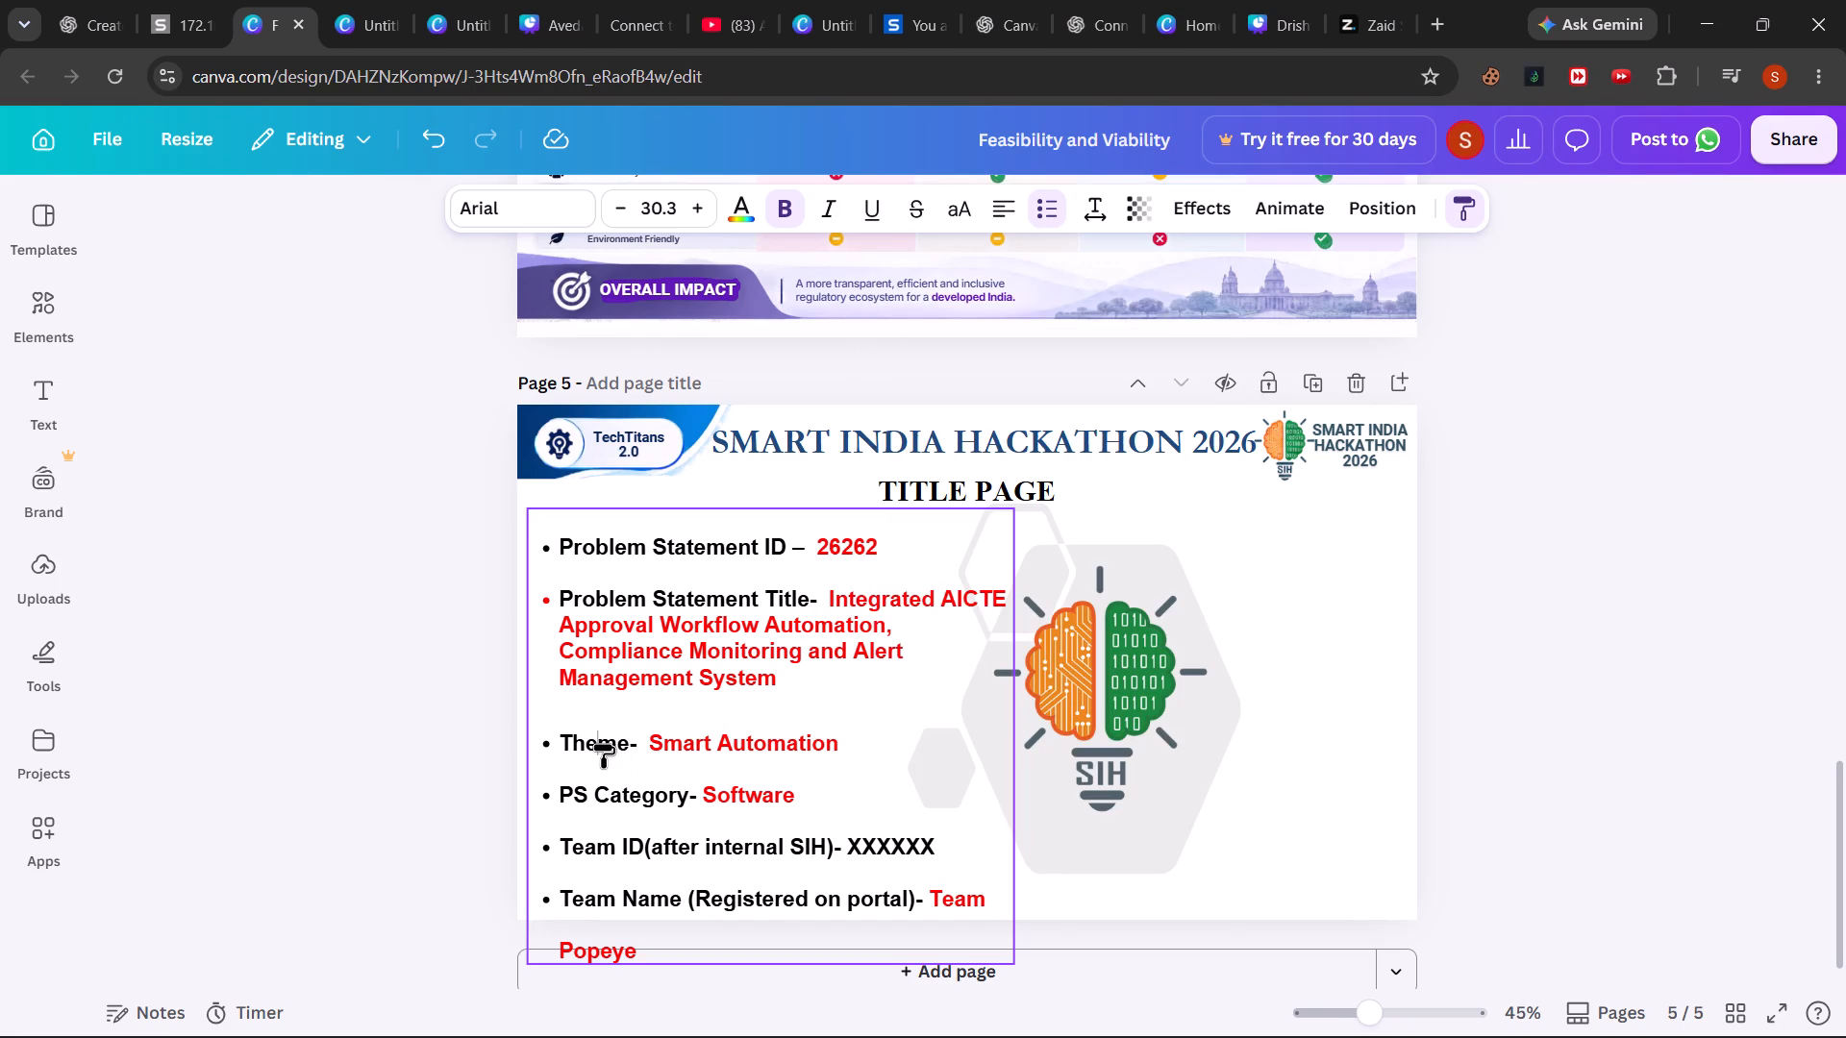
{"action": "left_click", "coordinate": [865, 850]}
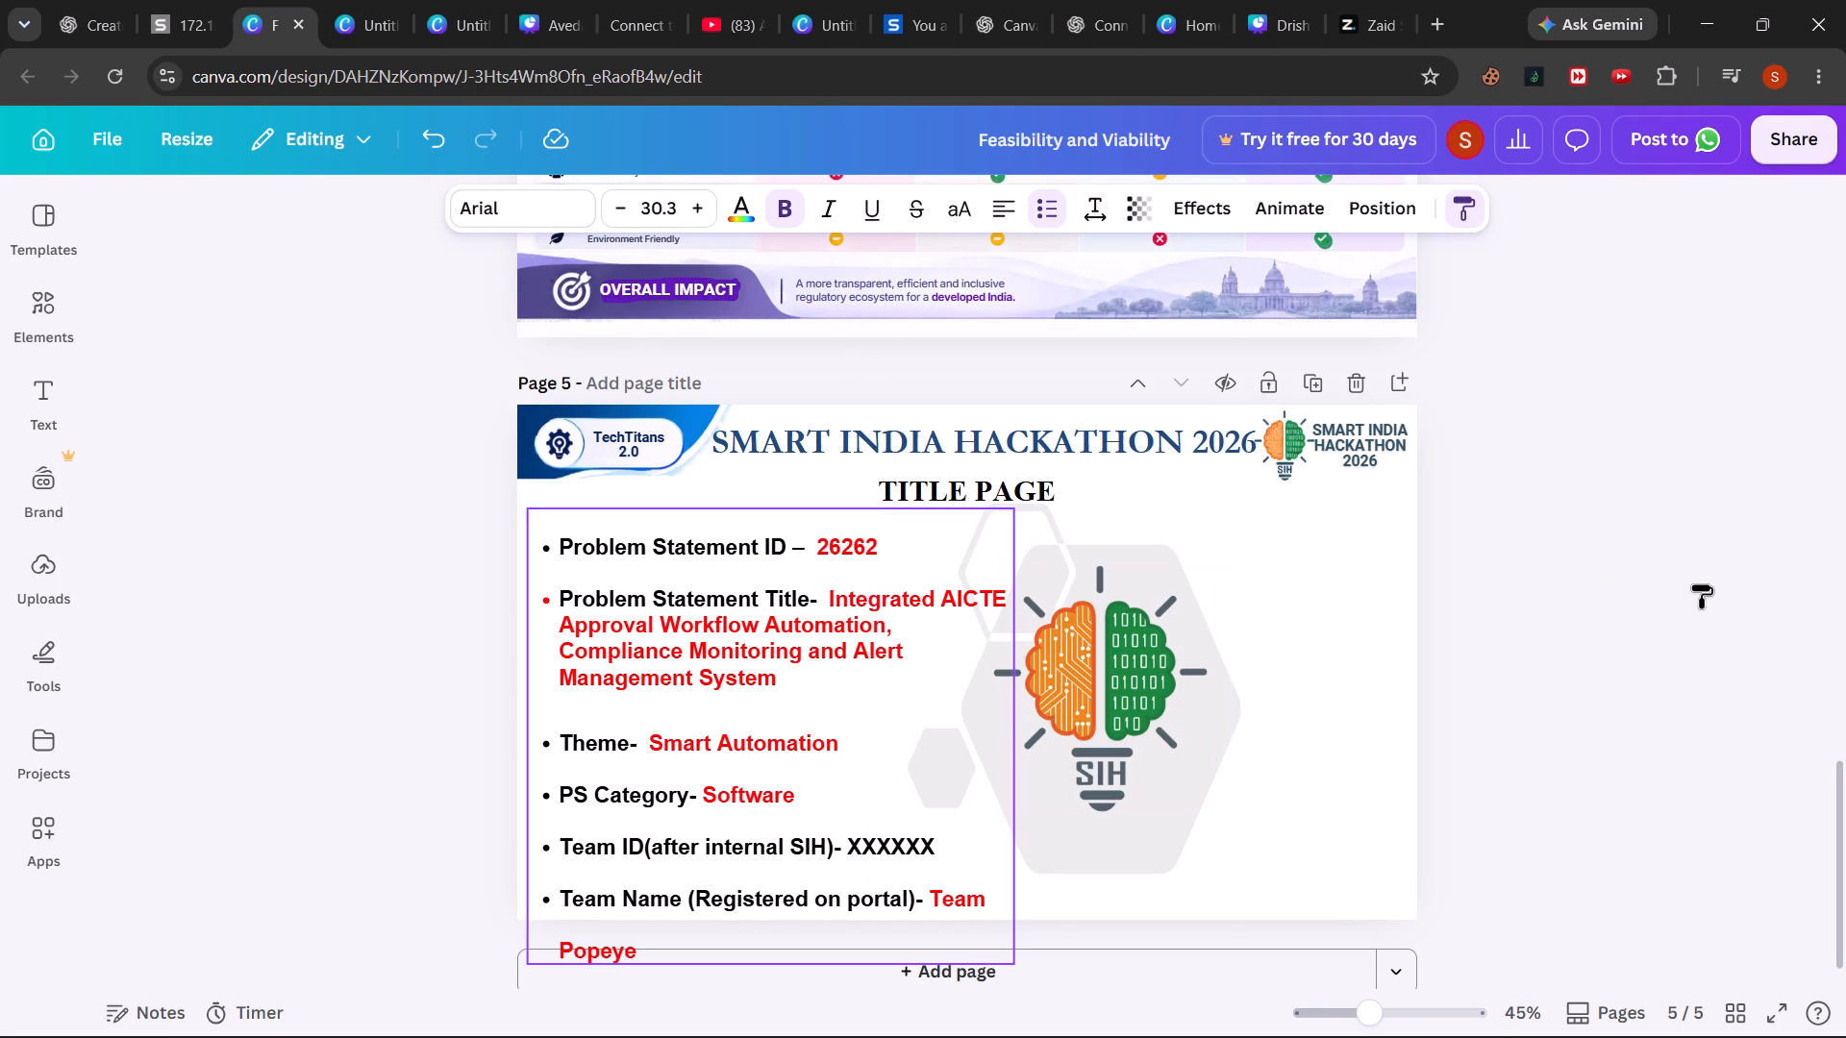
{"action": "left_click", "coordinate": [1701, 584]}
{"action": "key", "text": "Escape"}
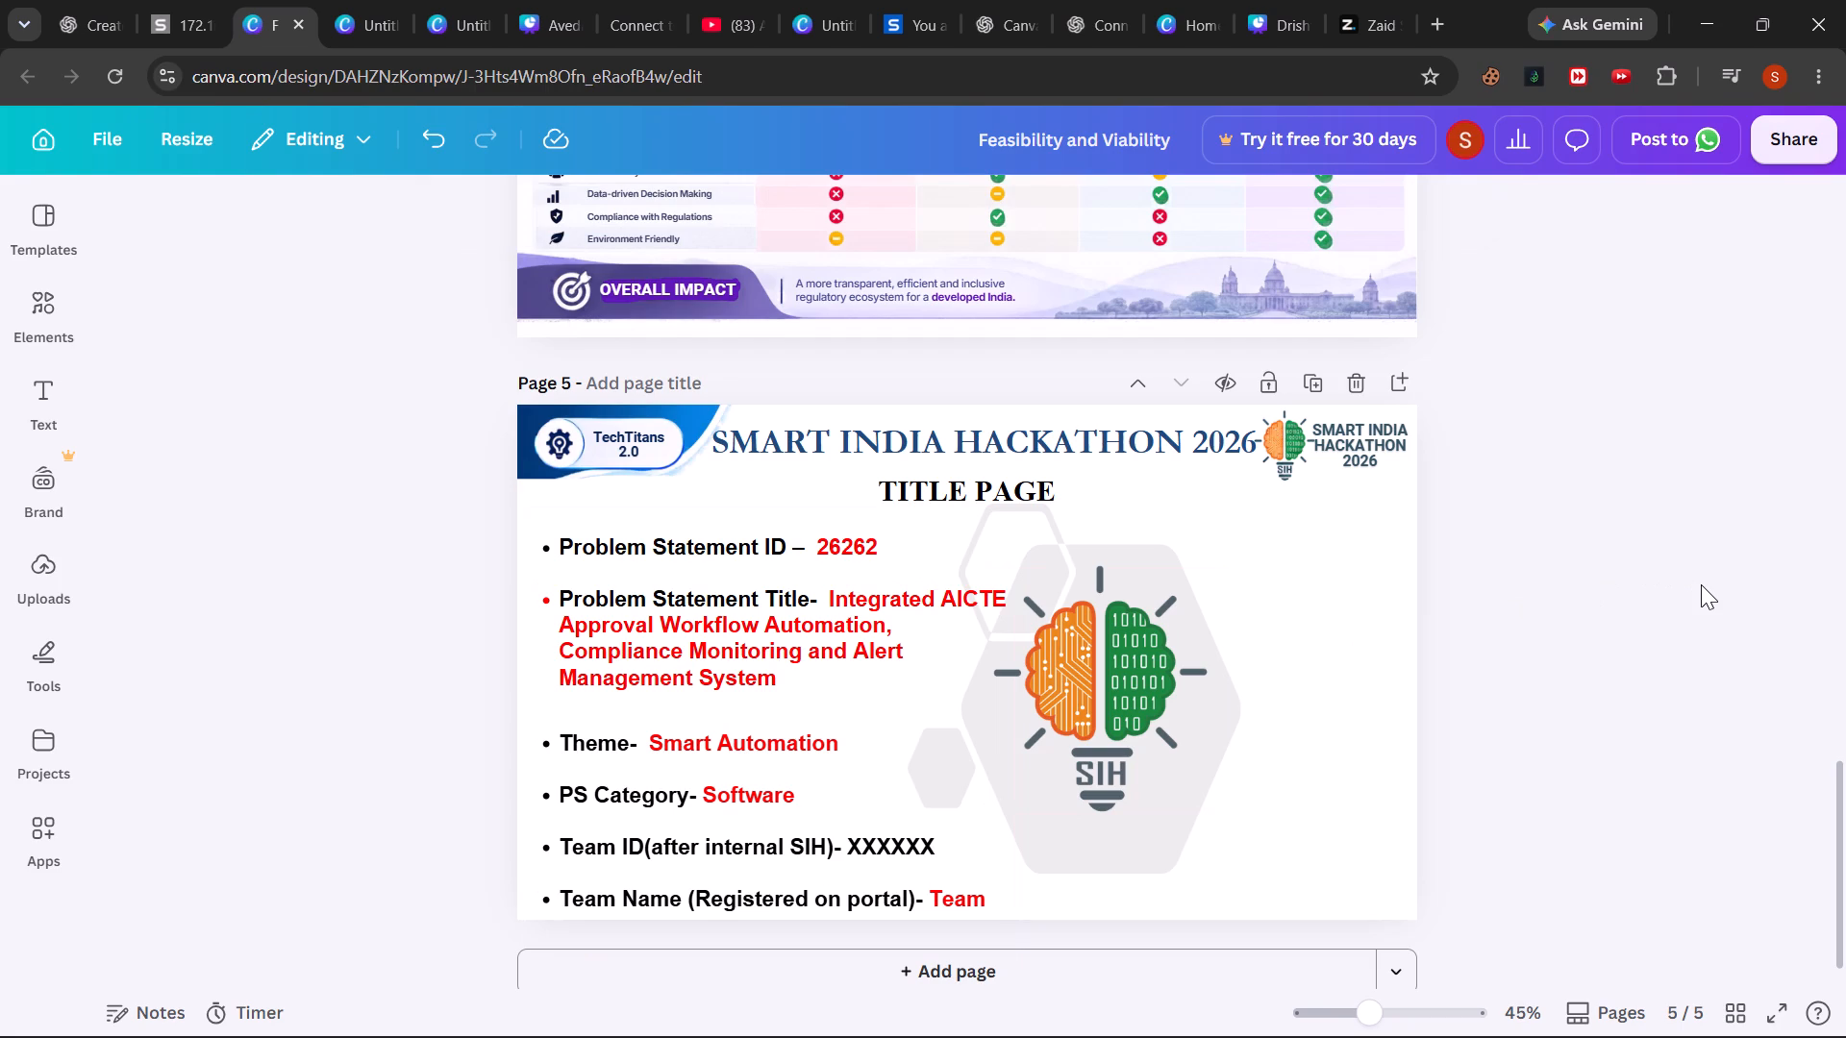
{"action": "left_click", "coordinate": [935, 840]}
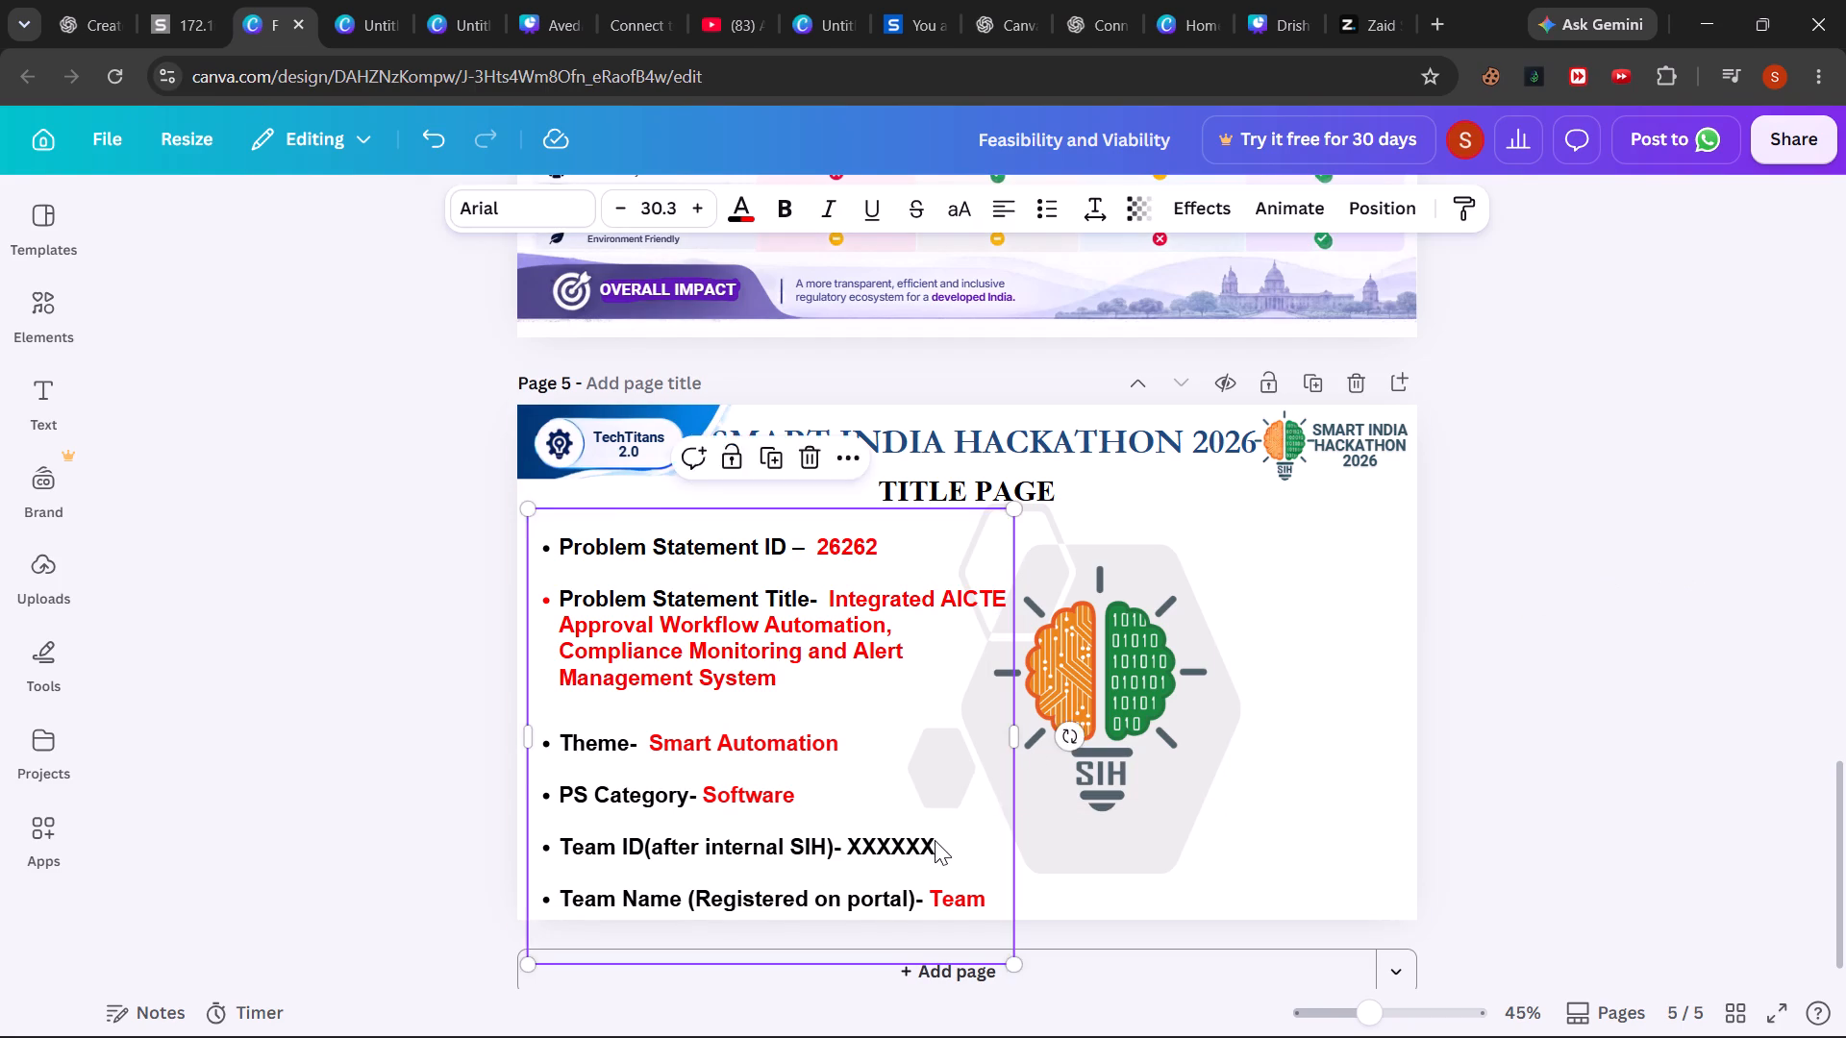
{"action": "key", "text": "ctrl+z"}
Colour the Team ID placeholder XXXXXX on page 5 vivid red (#ff0000).
{"action": "left_click", "coordinate": [915, 842]}
{"action": "left_click_drag", "start_coordinate": [935, 842], "coordinate": [852, 850]}
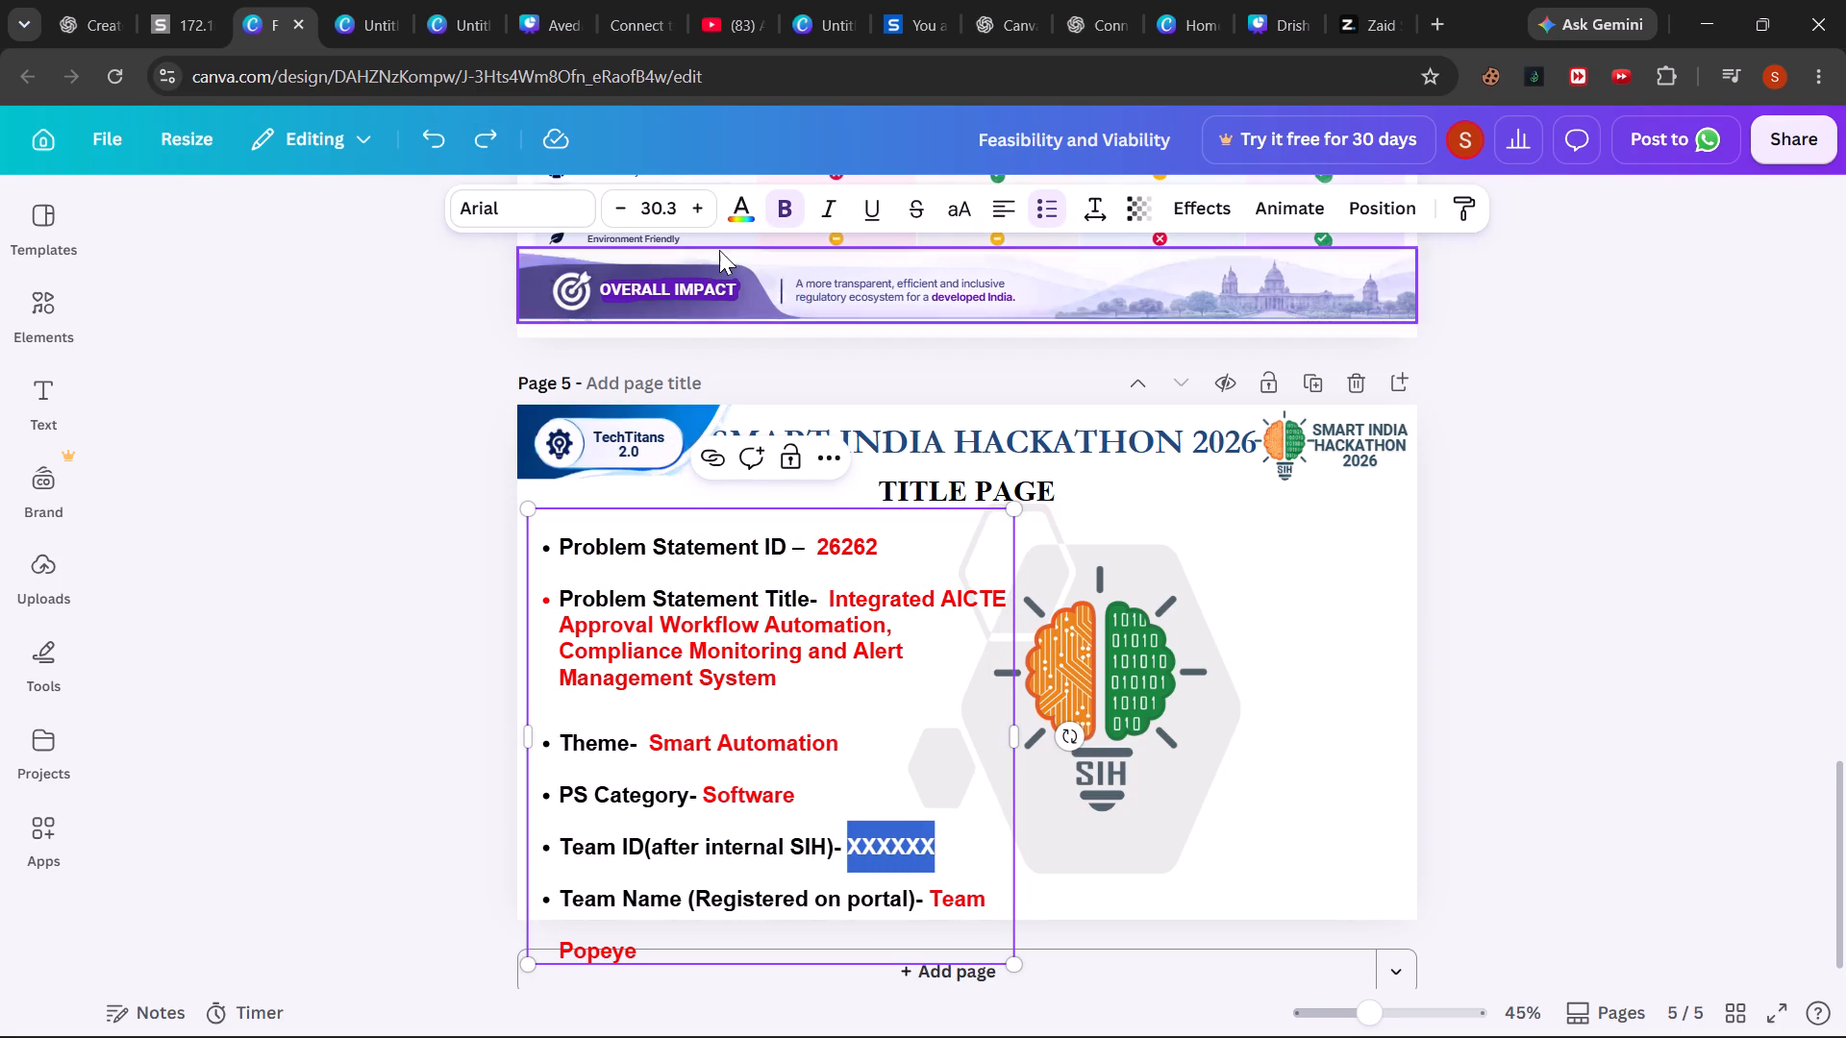
{"action": "left_click", "coordinate": [738, 202]}
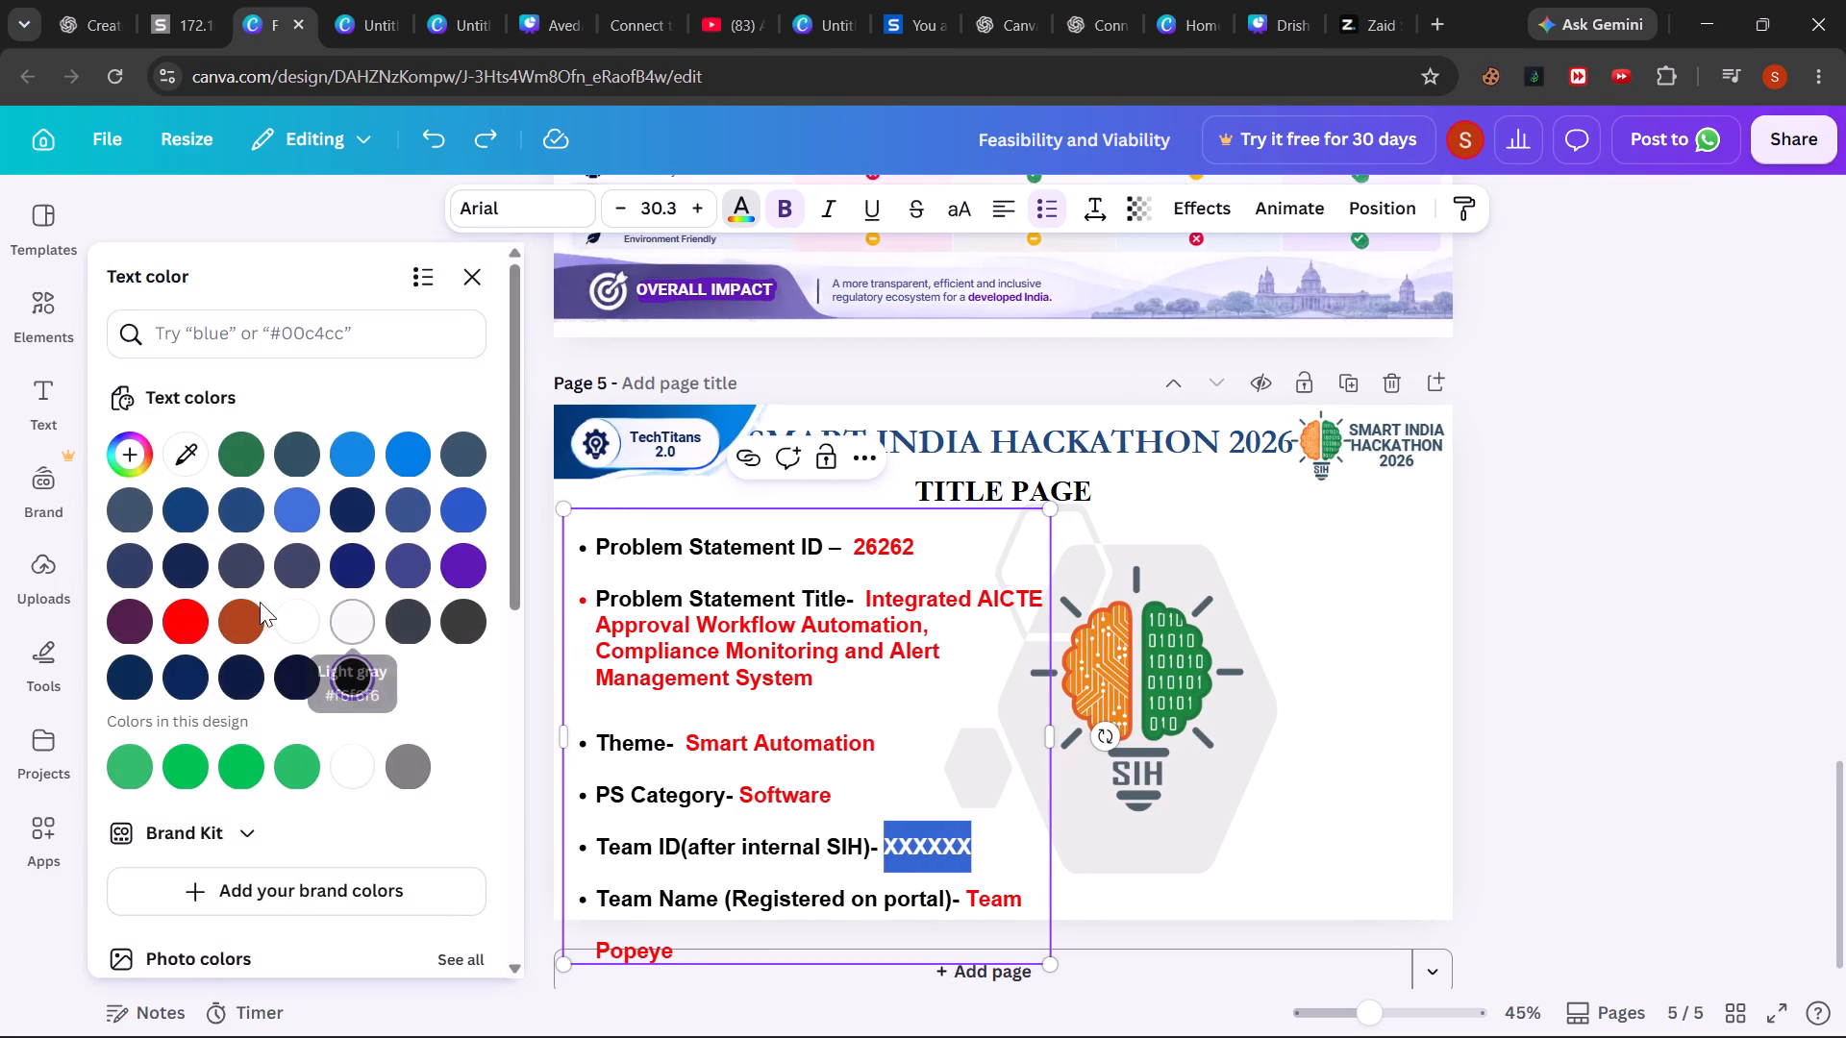
{"action": "left_click", "coordinate": [187, 614]}
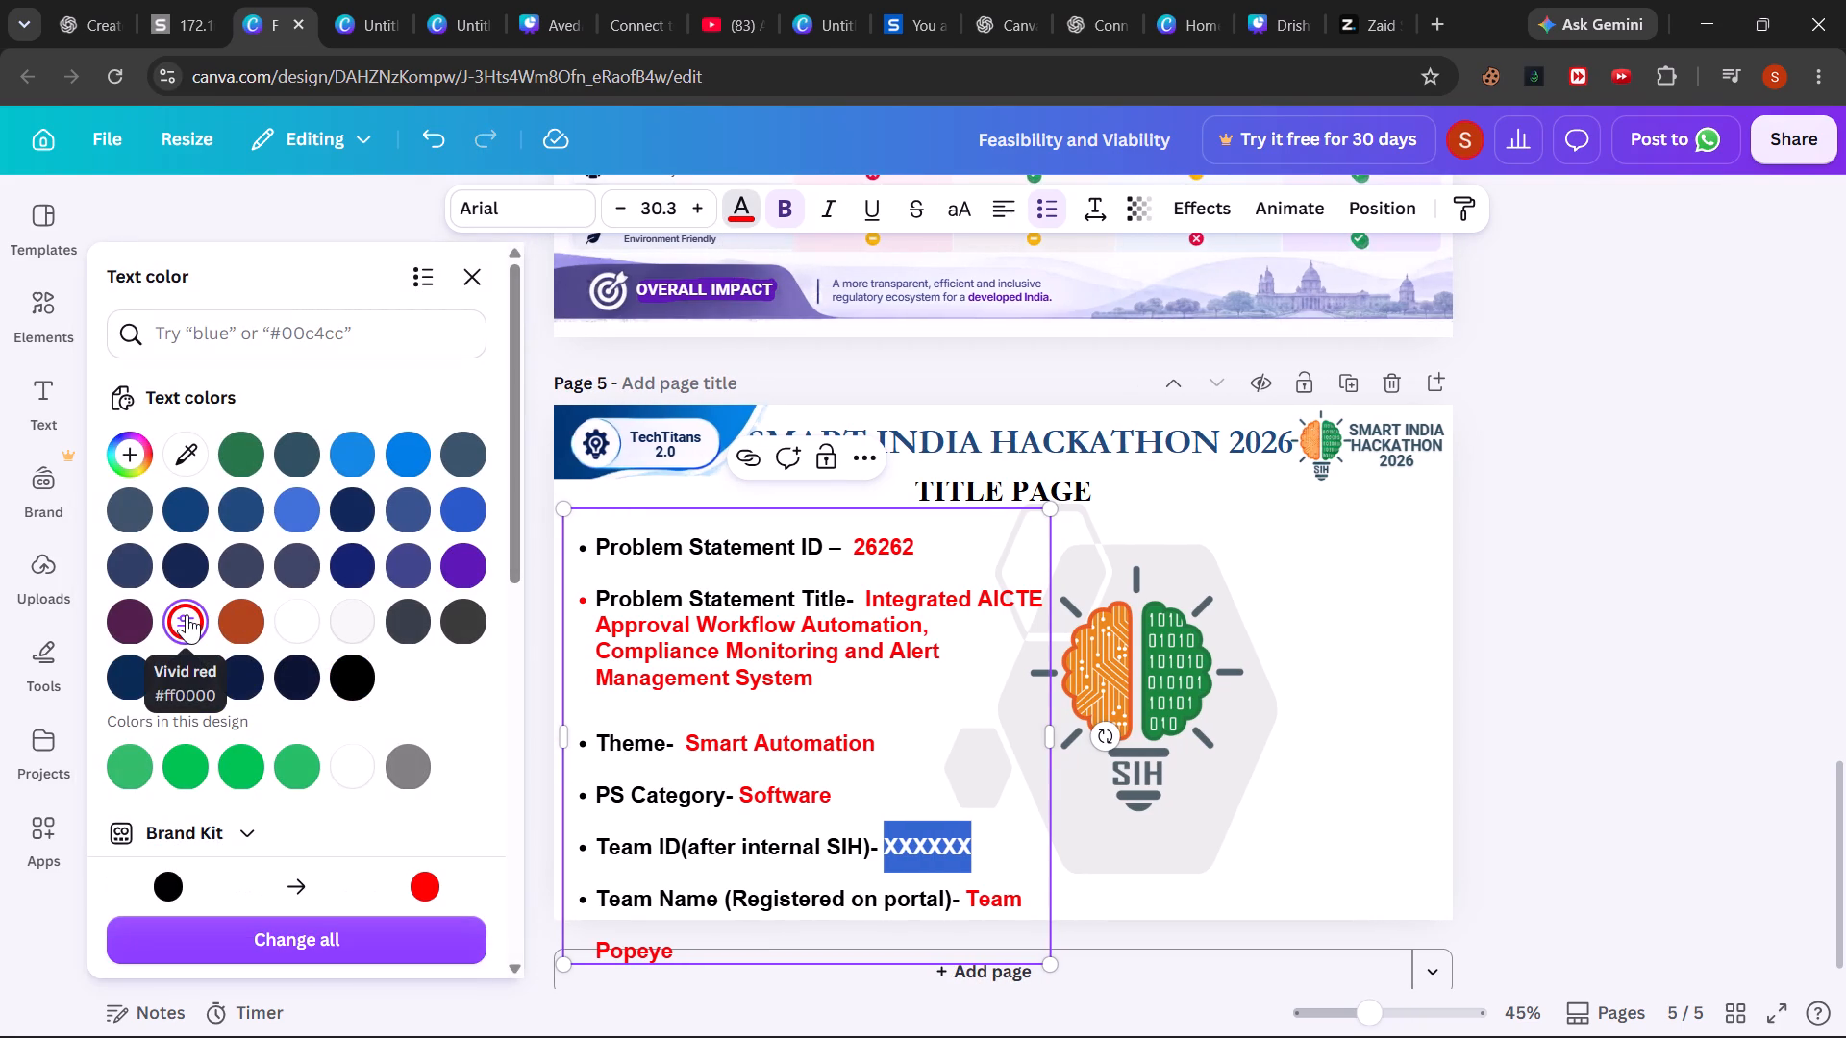
{"action": "left_click", "coordinate": [187, 614]}
{"action": "left_click", "coordinate": [1597, 656]}
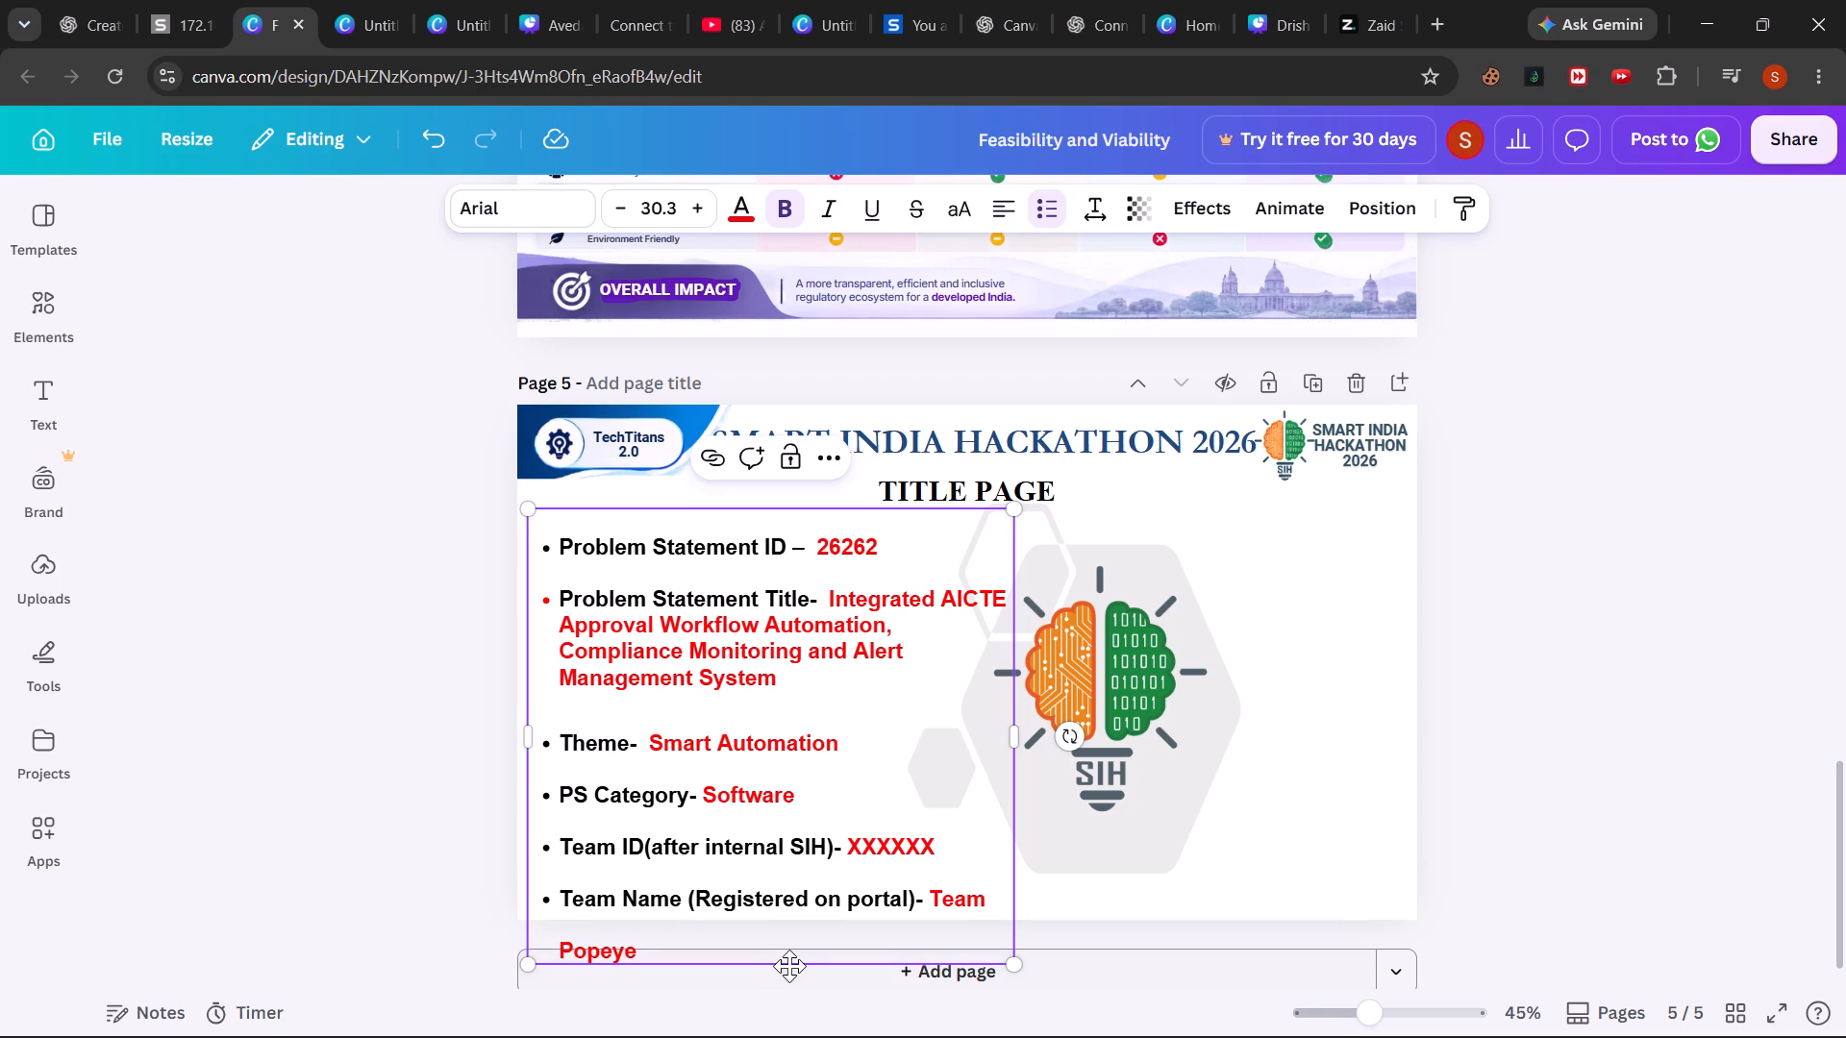
Move the problem statement details text box slightly higher on page 5.
{"action": "left_click_drag", "start_coordinate": [885, 821], "coordinate": [885, 798]}
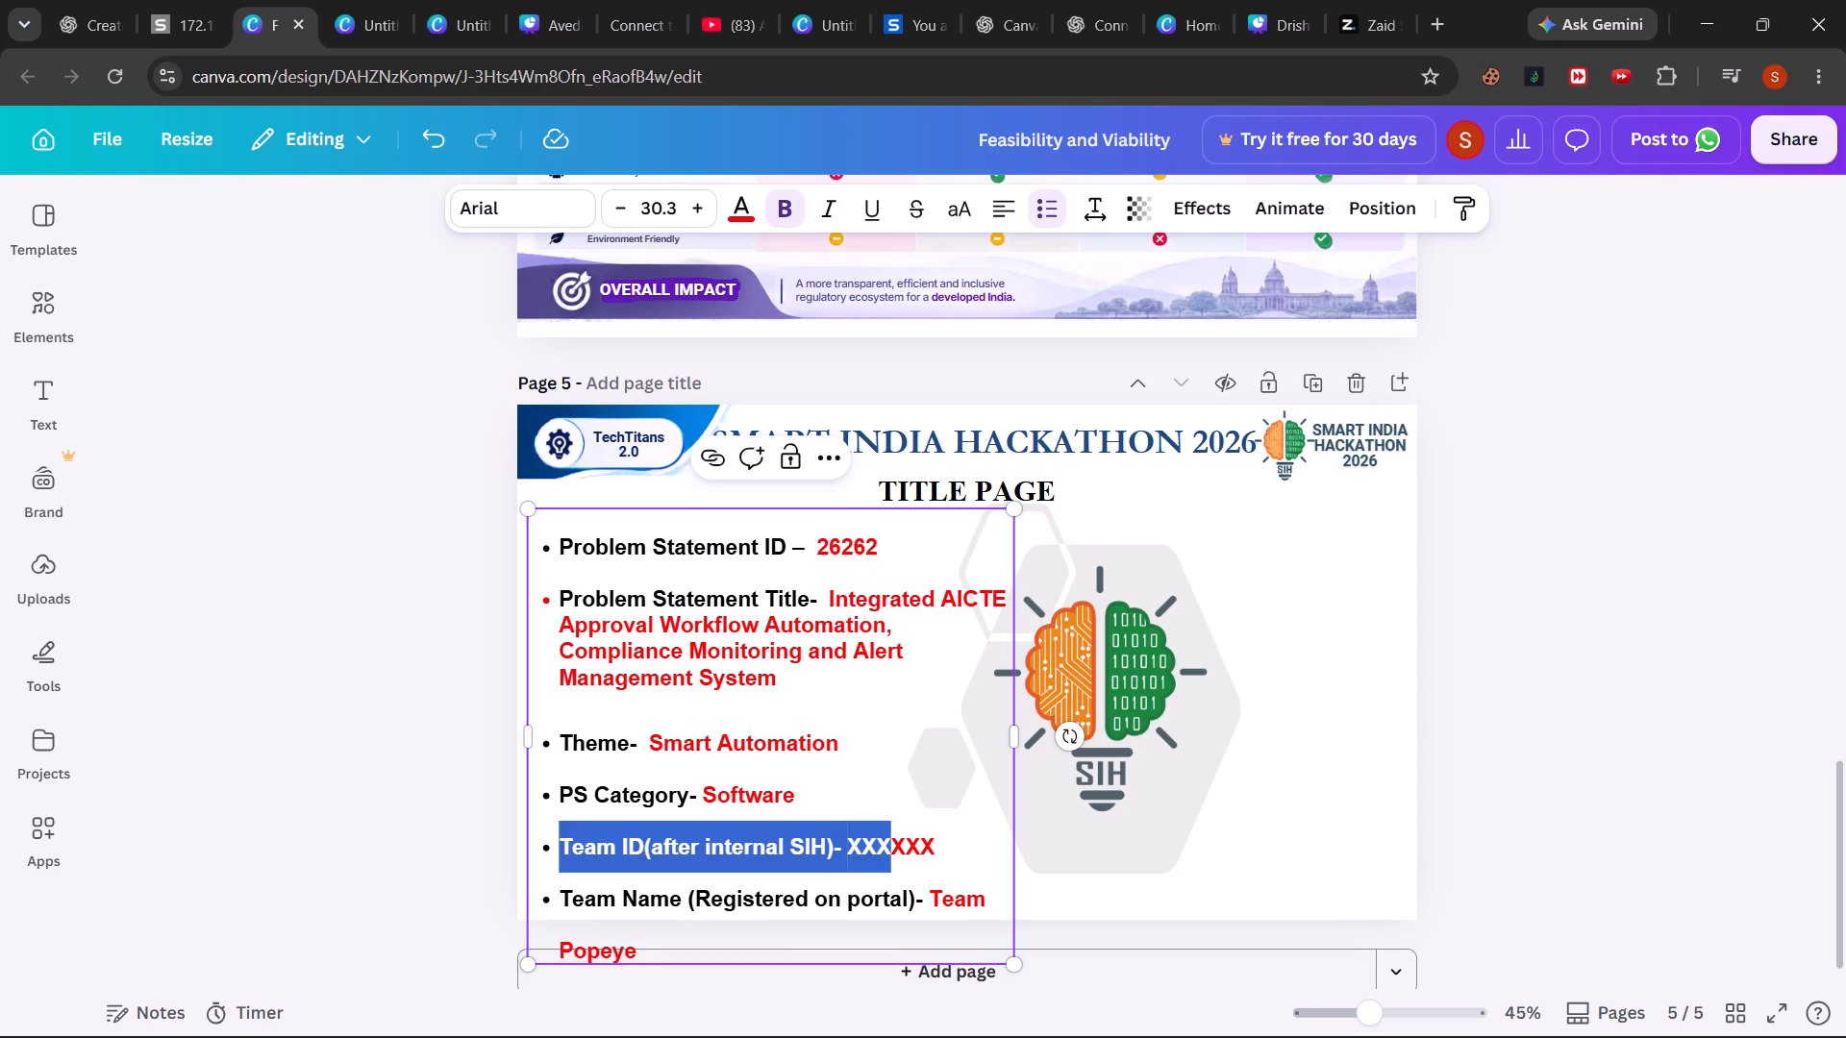
{"action": "left_click_drag", "start_coordinate": [885, 798], "coordinate": [884, 772]}
{"action": "left_click_drag", "start_coordinate": [889, 747], "coordinate": [888, 724]}
{"action": "left_click_drag", "start_coordinate": [927, 705], "coordinate": [927, 681]}
{"action": "left_click", "coordinate": [1614, 729]}
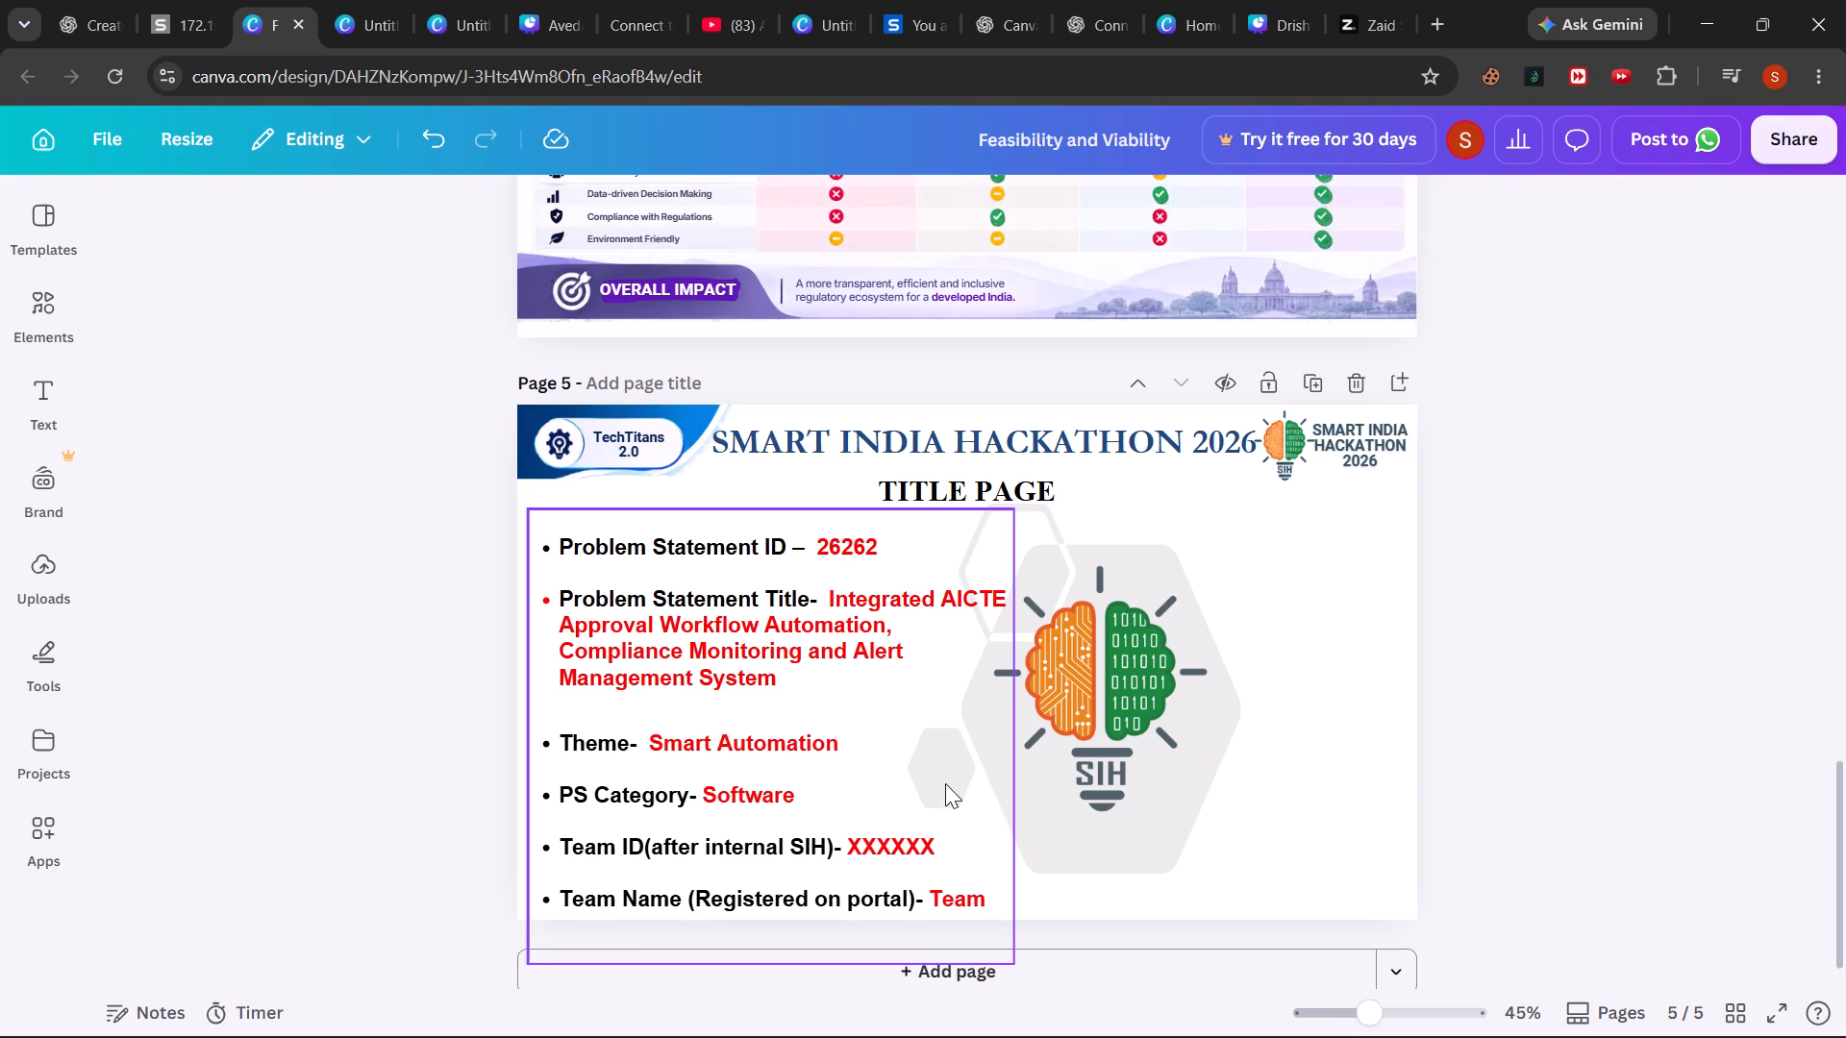
{"action": "left_click", "coordinate": [945, 783]}
{"action": "left_click_drag", "start_coordinate": [945, 742], "coordinate": [944, 719]}
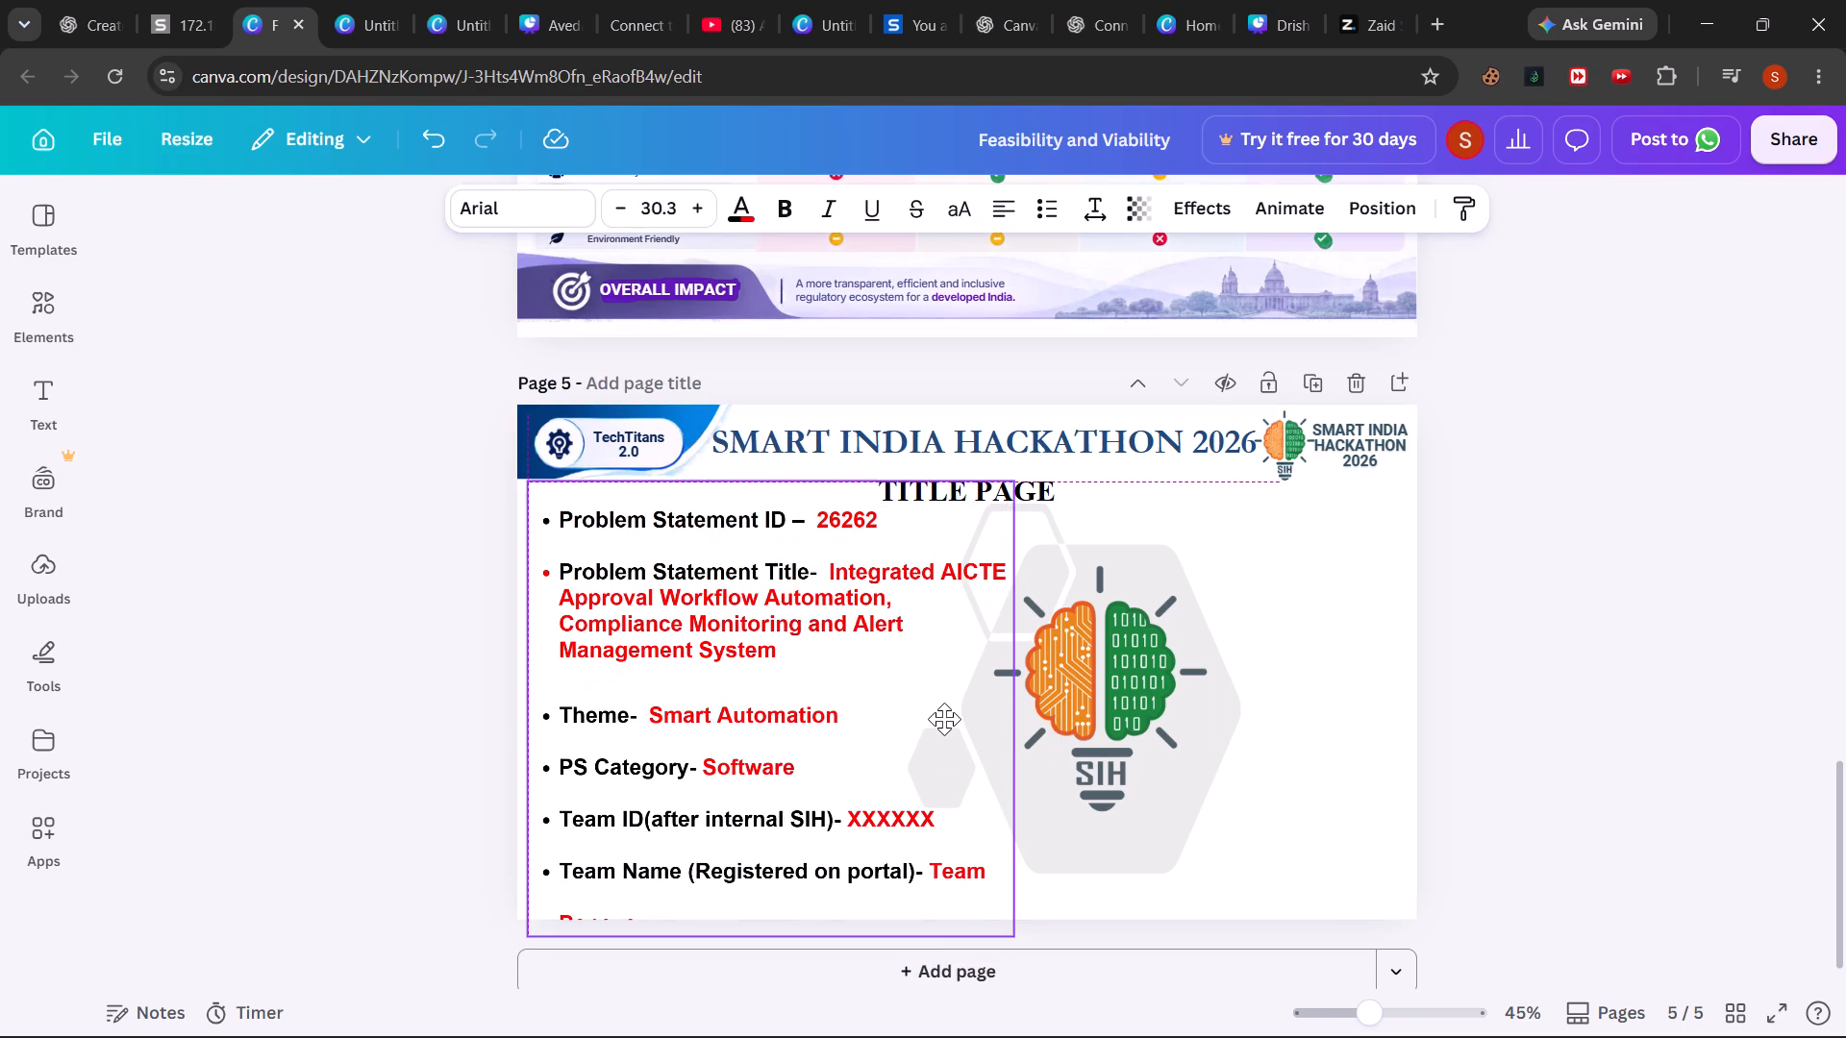
{"action": "left_click_drag", "start_coordinate": [944, 719], "coordinate": [944, 721]}
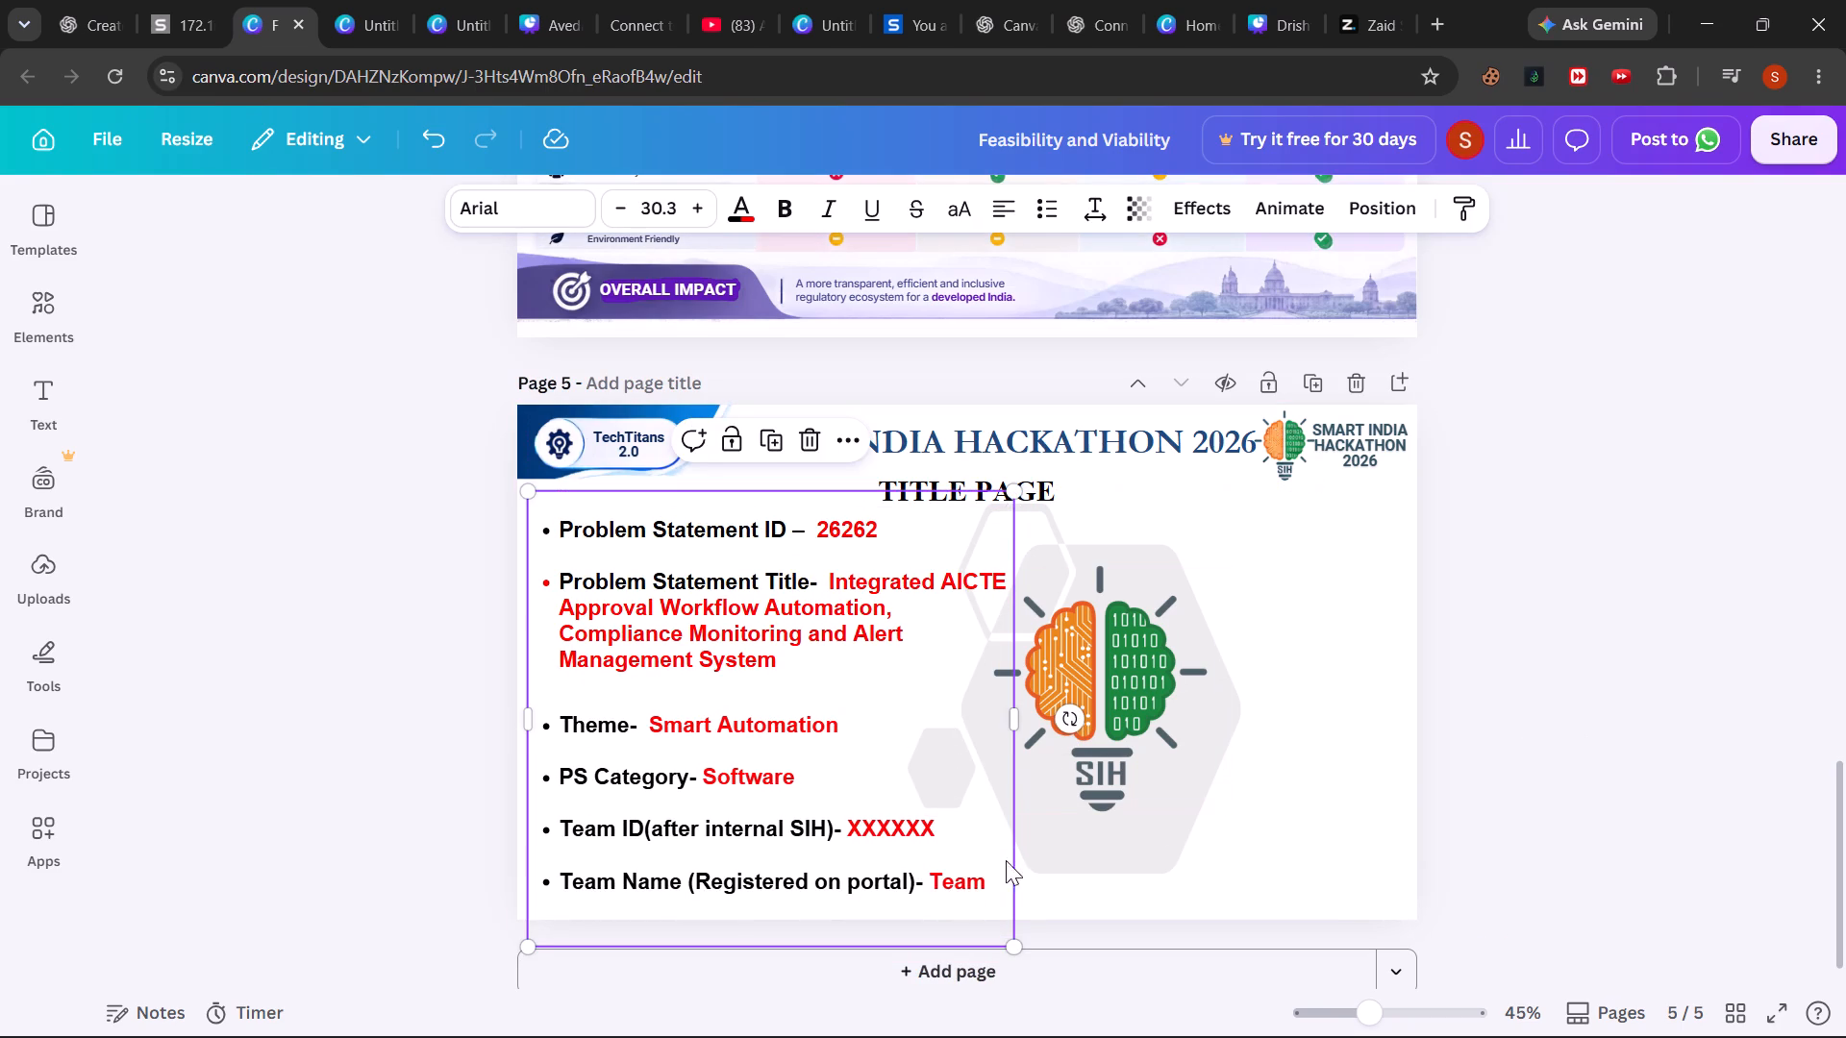
{"action": "left_click", "coordinate": [1017, 841]}
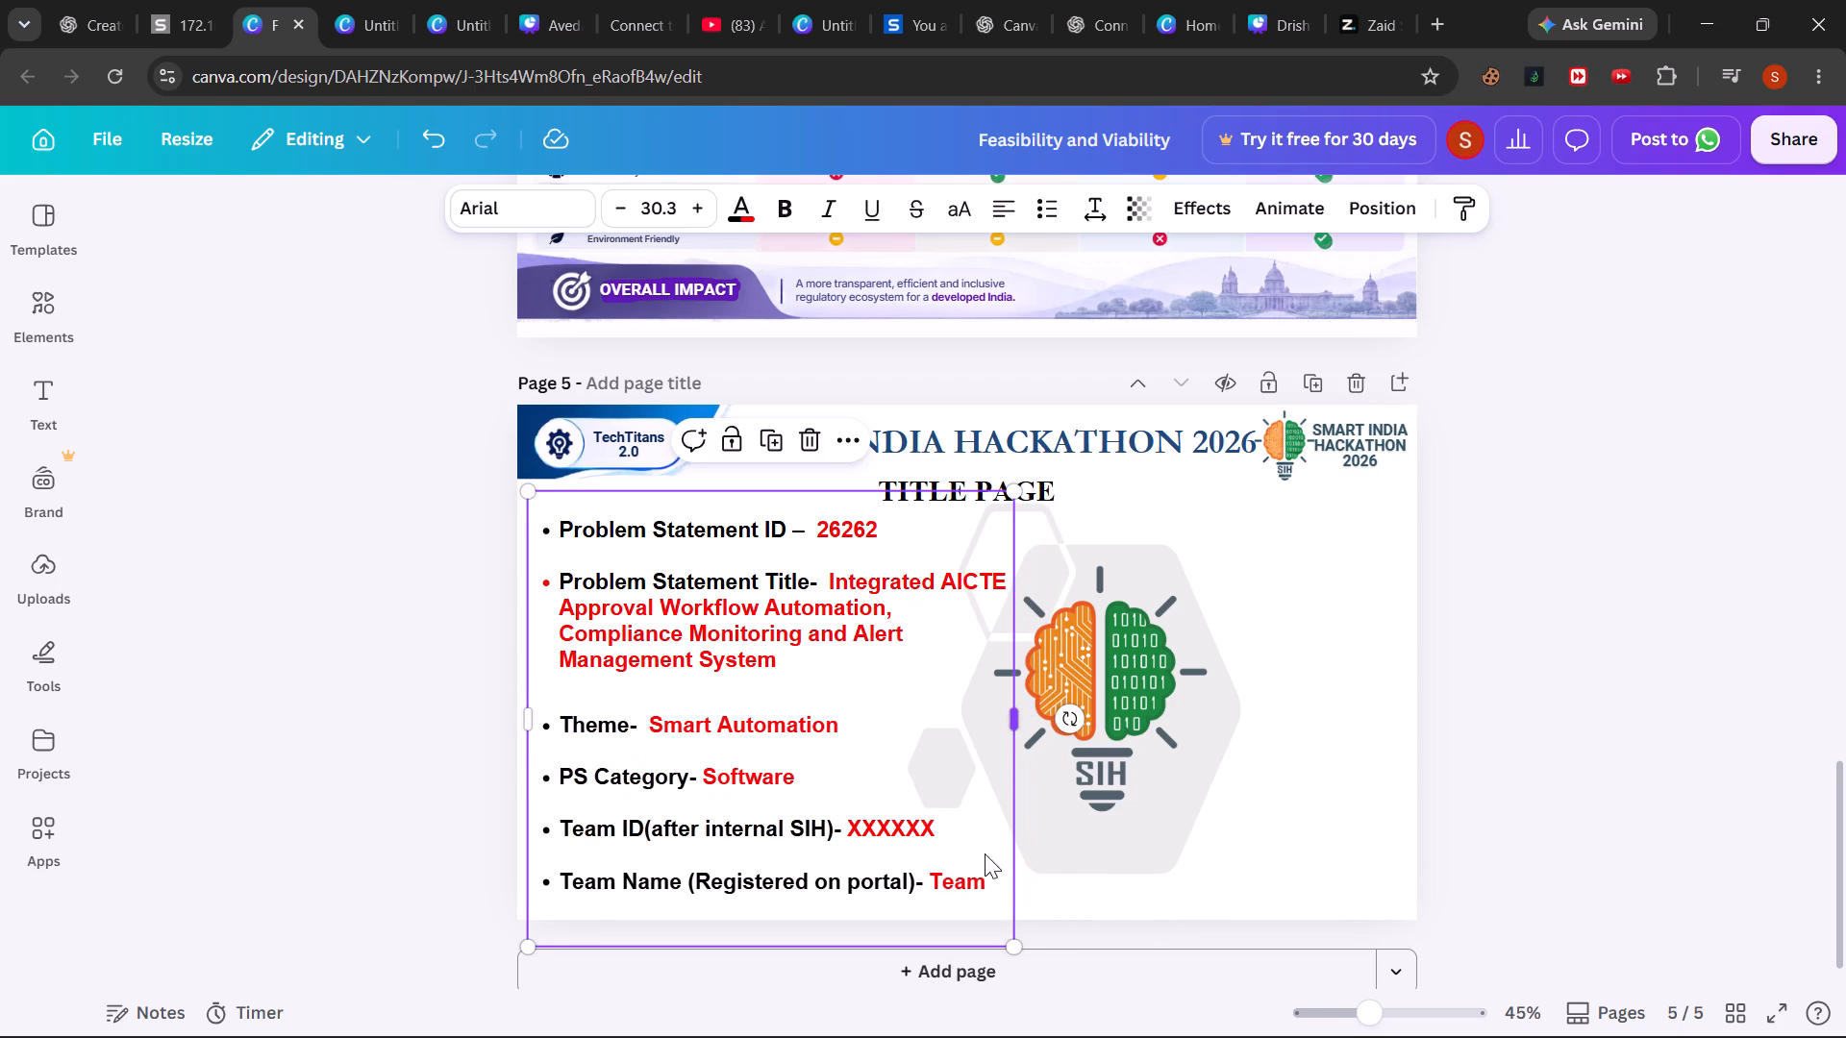
Replace the Team Name value on page 5 with Team TechTitans 2.0 and widen the text box to fit it on one line.
{"action": "double_click", "coordinate": [812, 891]}
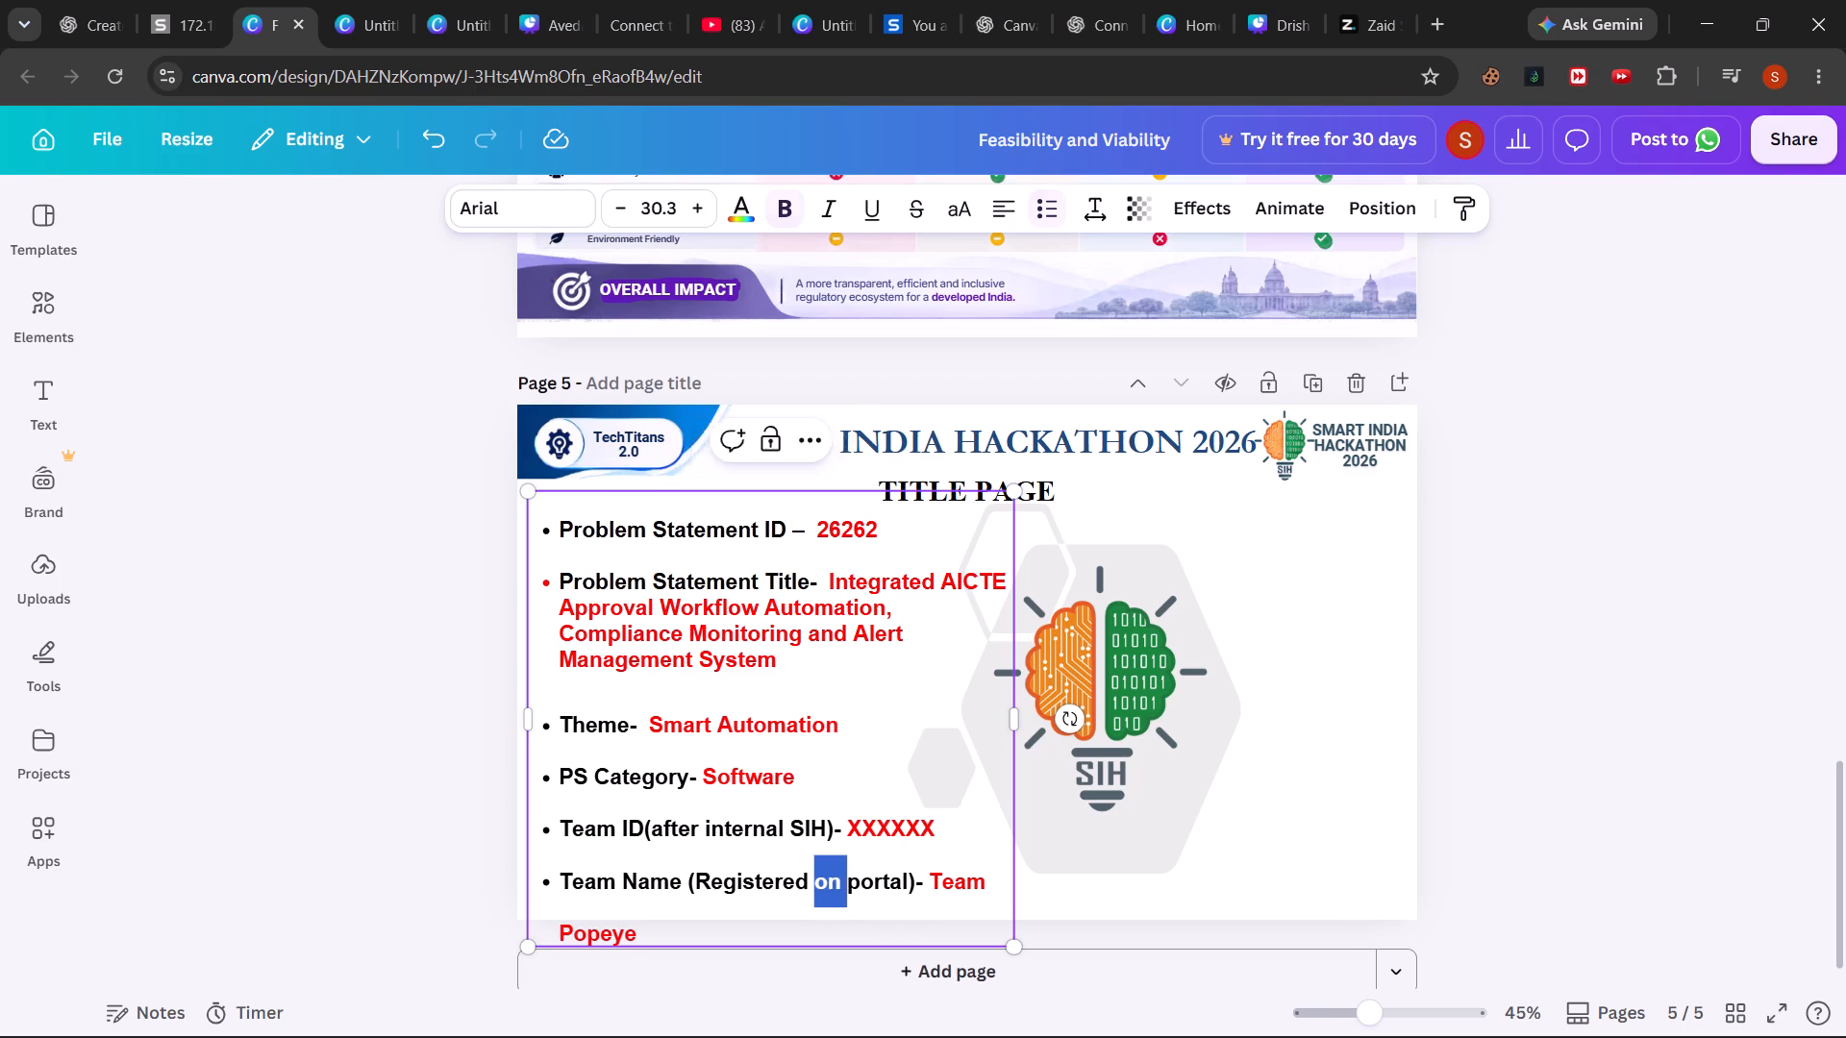
{"action": "left_click", "coordinate": [674, 941]}
{"action": "key", "text": "BackSpace"}
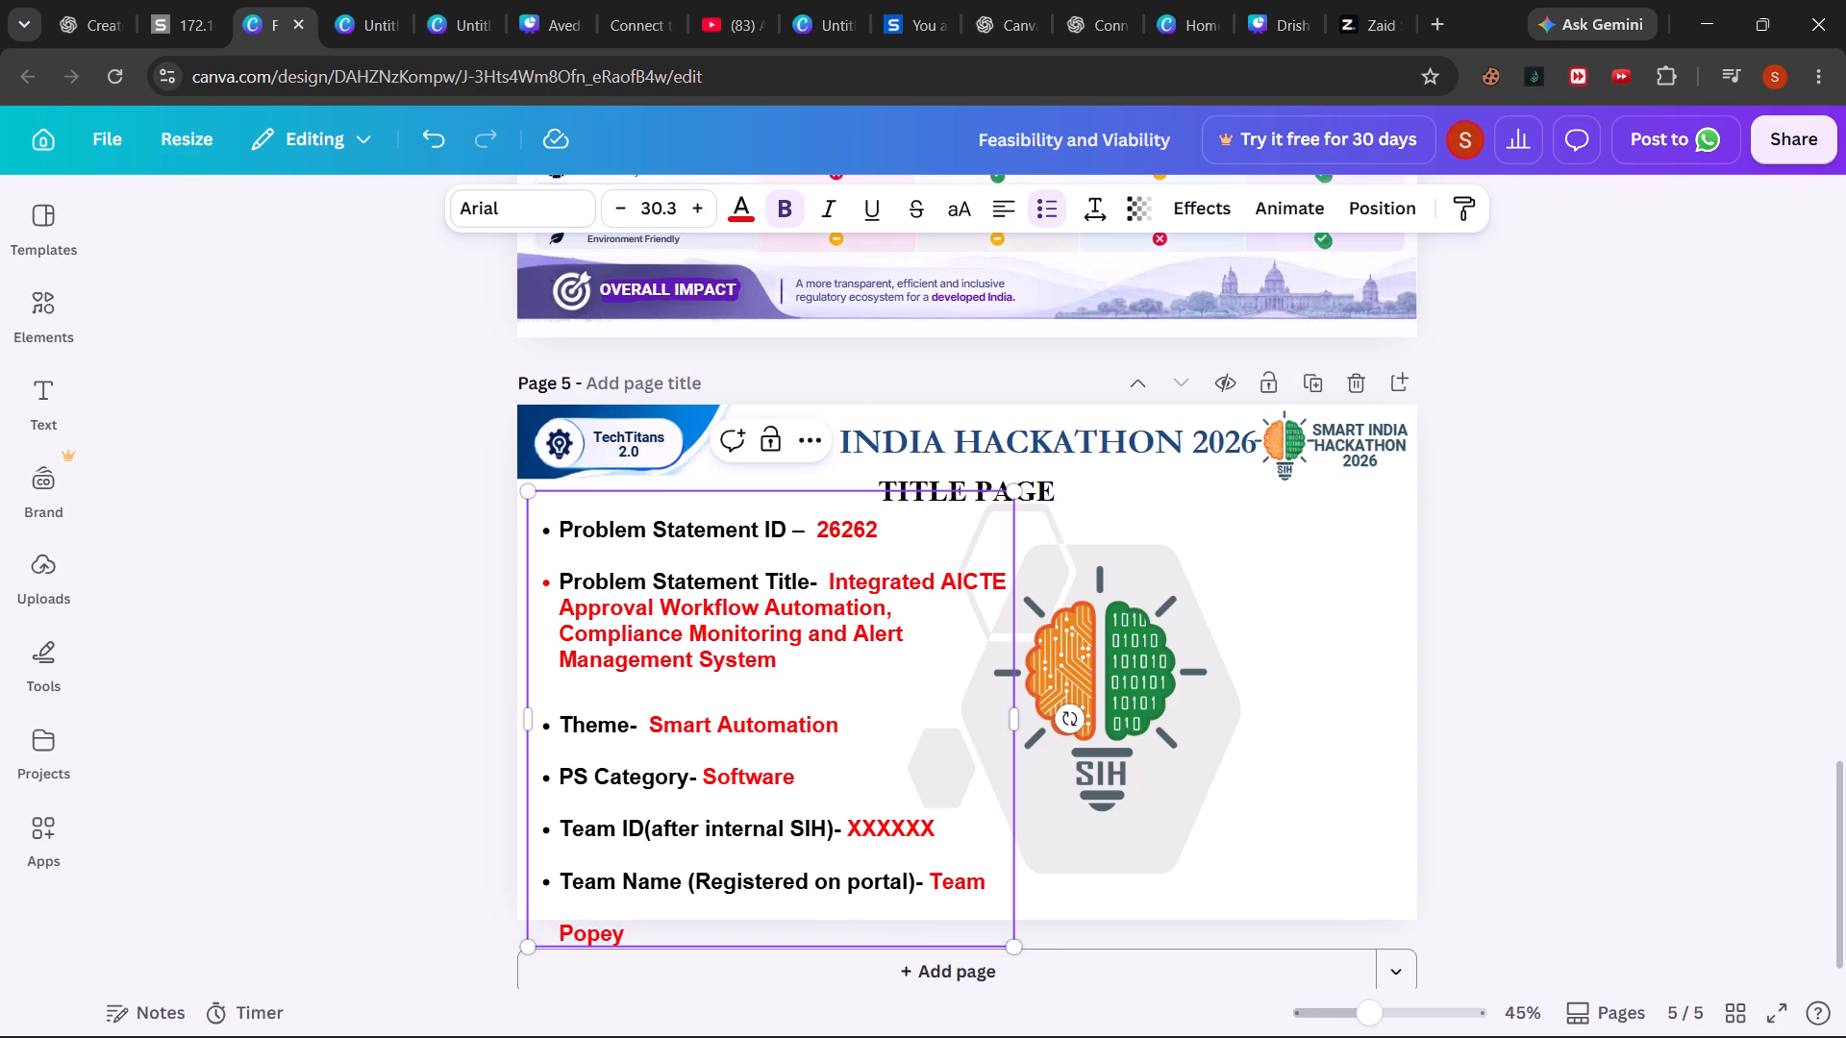
{"action": "key", "text": "BackSpace"}
{"action": "key", "text": "BackSpace"}
{"action": "key", "text": "BackSpace"}
{"action": "key", "text": "BackSpace"}
{"action": "key", "text": "BackSpace"}
{"action": "key", "text": "BackSpace"}
{"action": "key", "text": "BackSpace"}
{"action": "key", "text": "BackSpace"}
{"action": "key", "text": "BackSpace"}
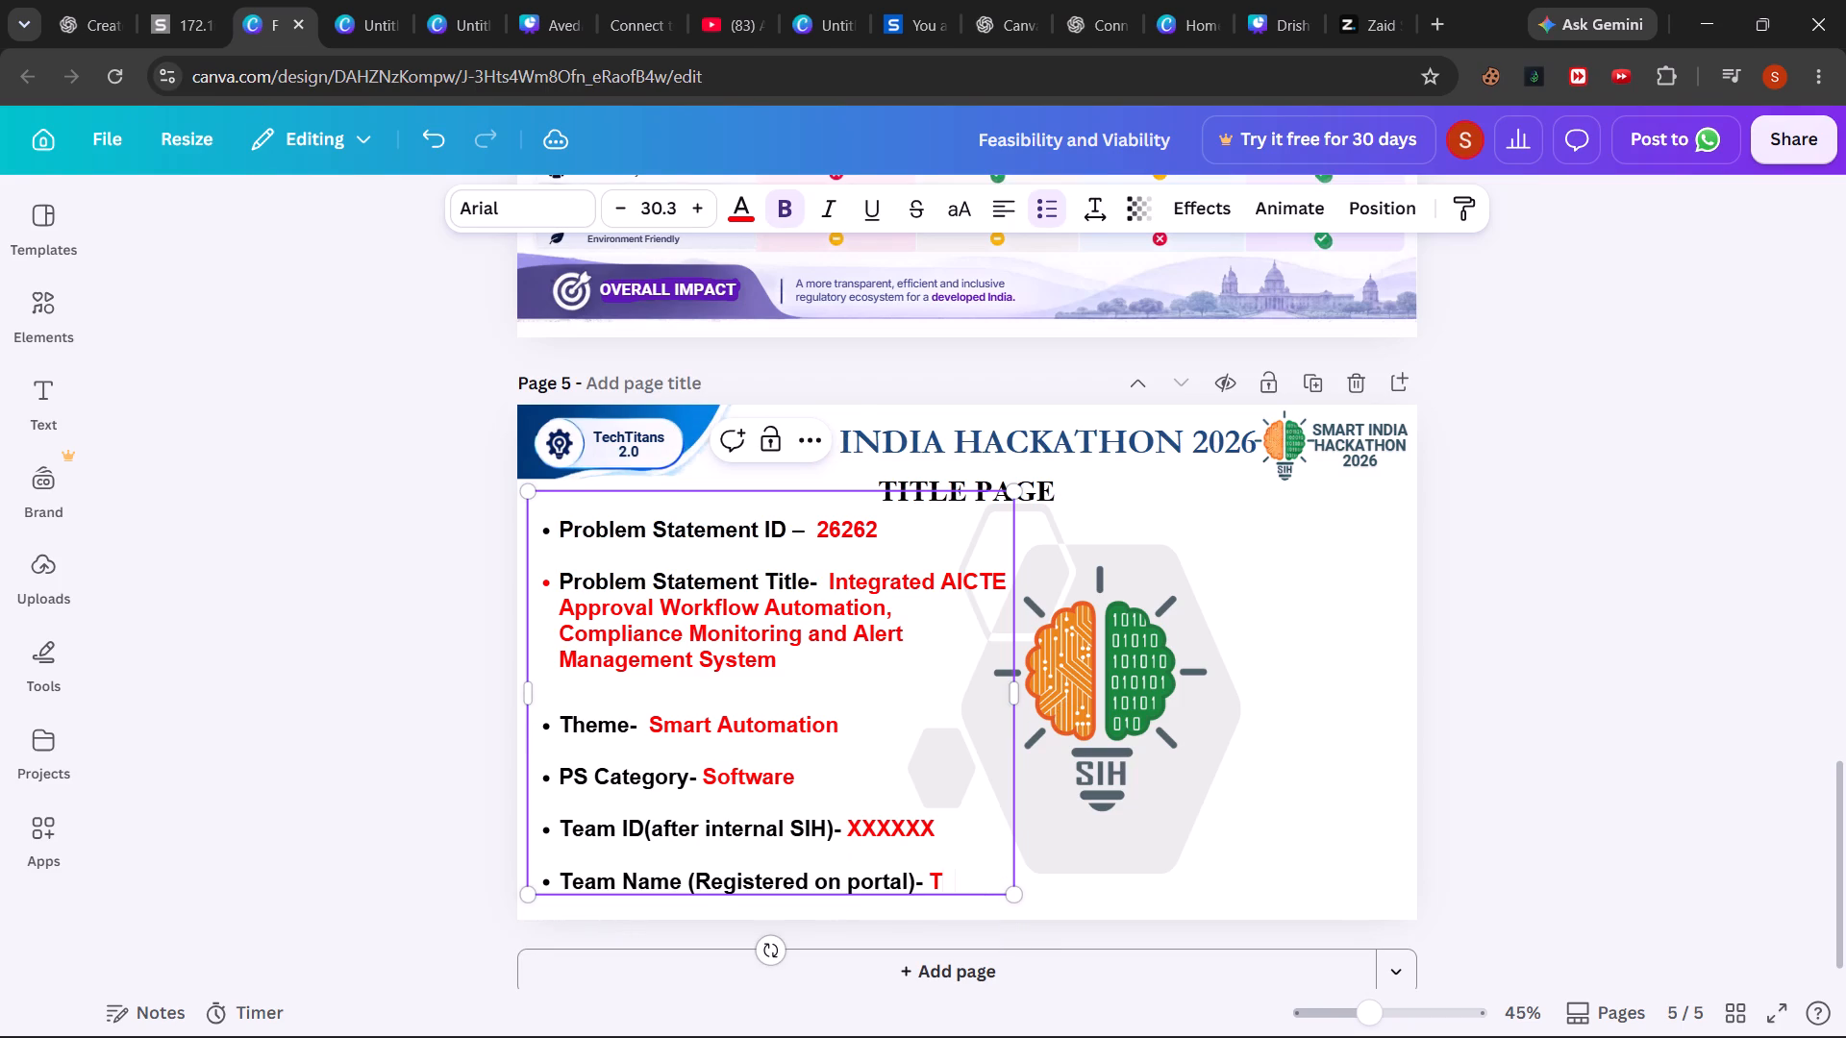
{"action": "key", "text": "BackSpace"}
{"action": "key", "text": "t"}
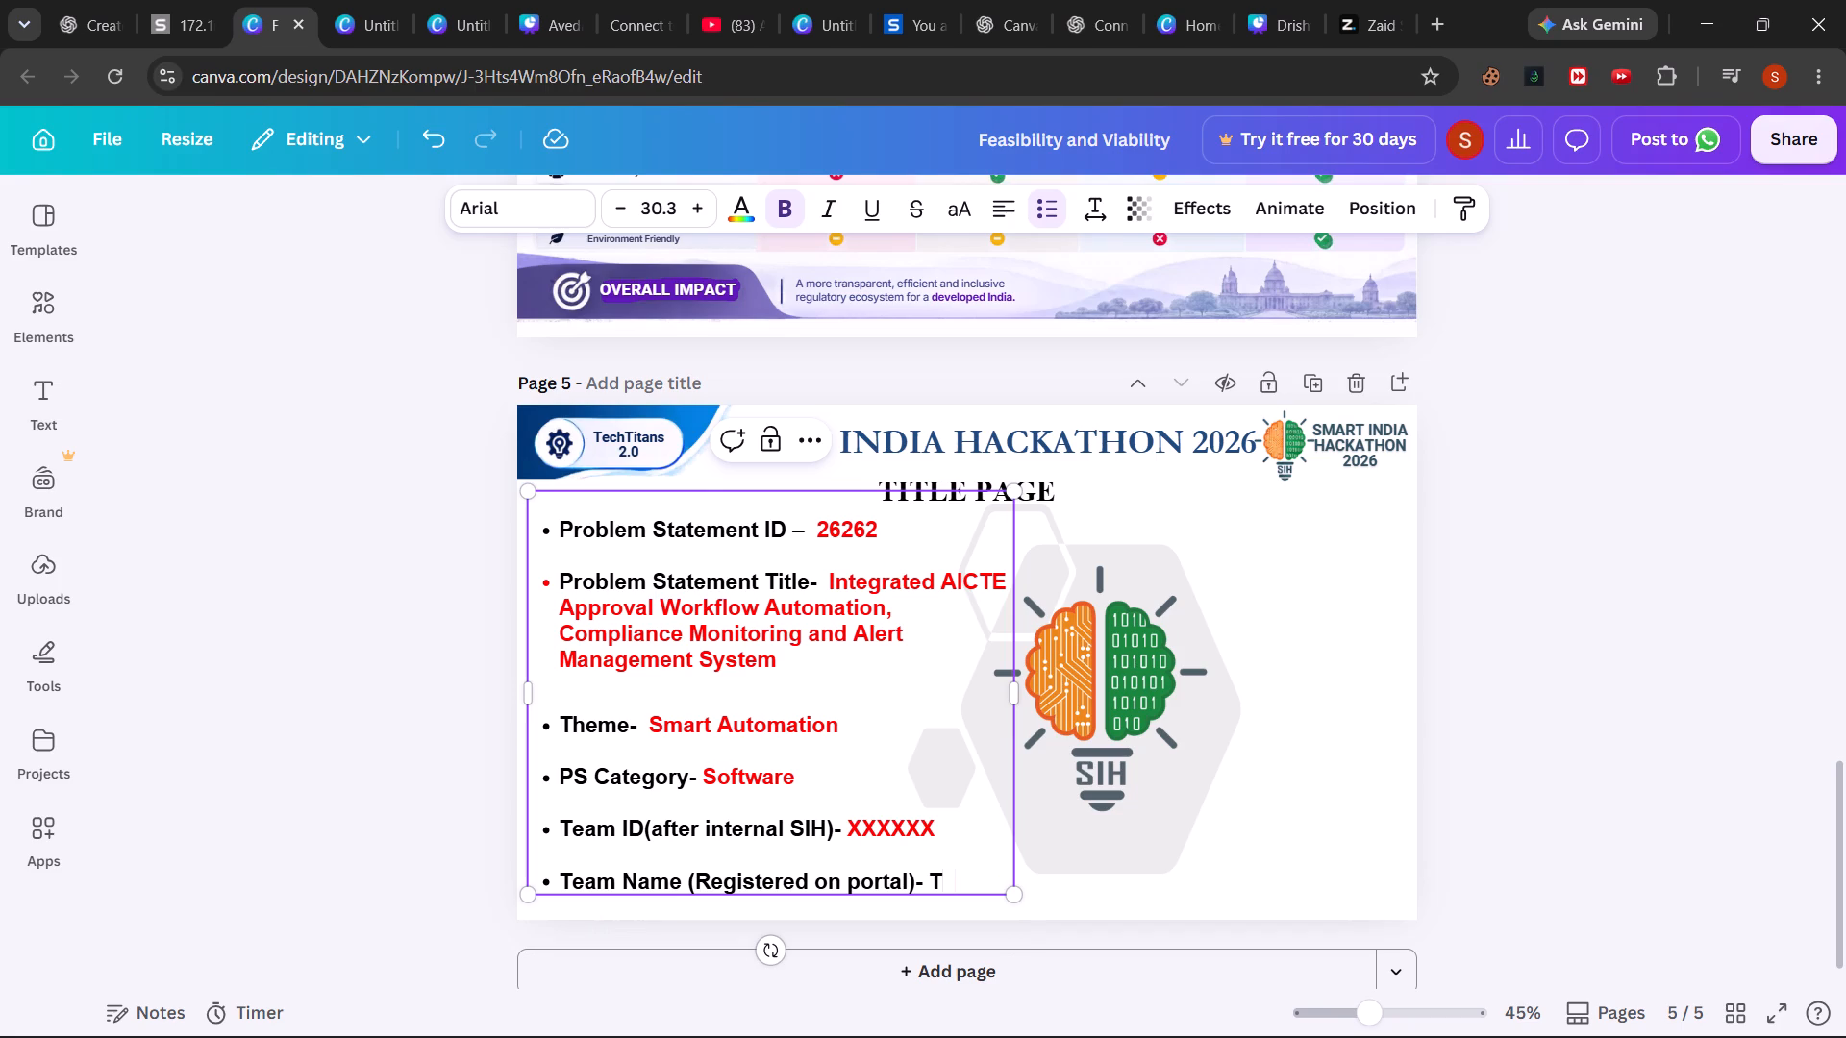
{"action": "key", "text": "BackSpace"}
{"action": "type", "text": "Teak"}
{"action": "key", "text": "space"}
{"action": "key", "text": "BackSpace"}
{"action": "key", "text": "BackSpace"}
{"action": "type", "text": "m Tech"}
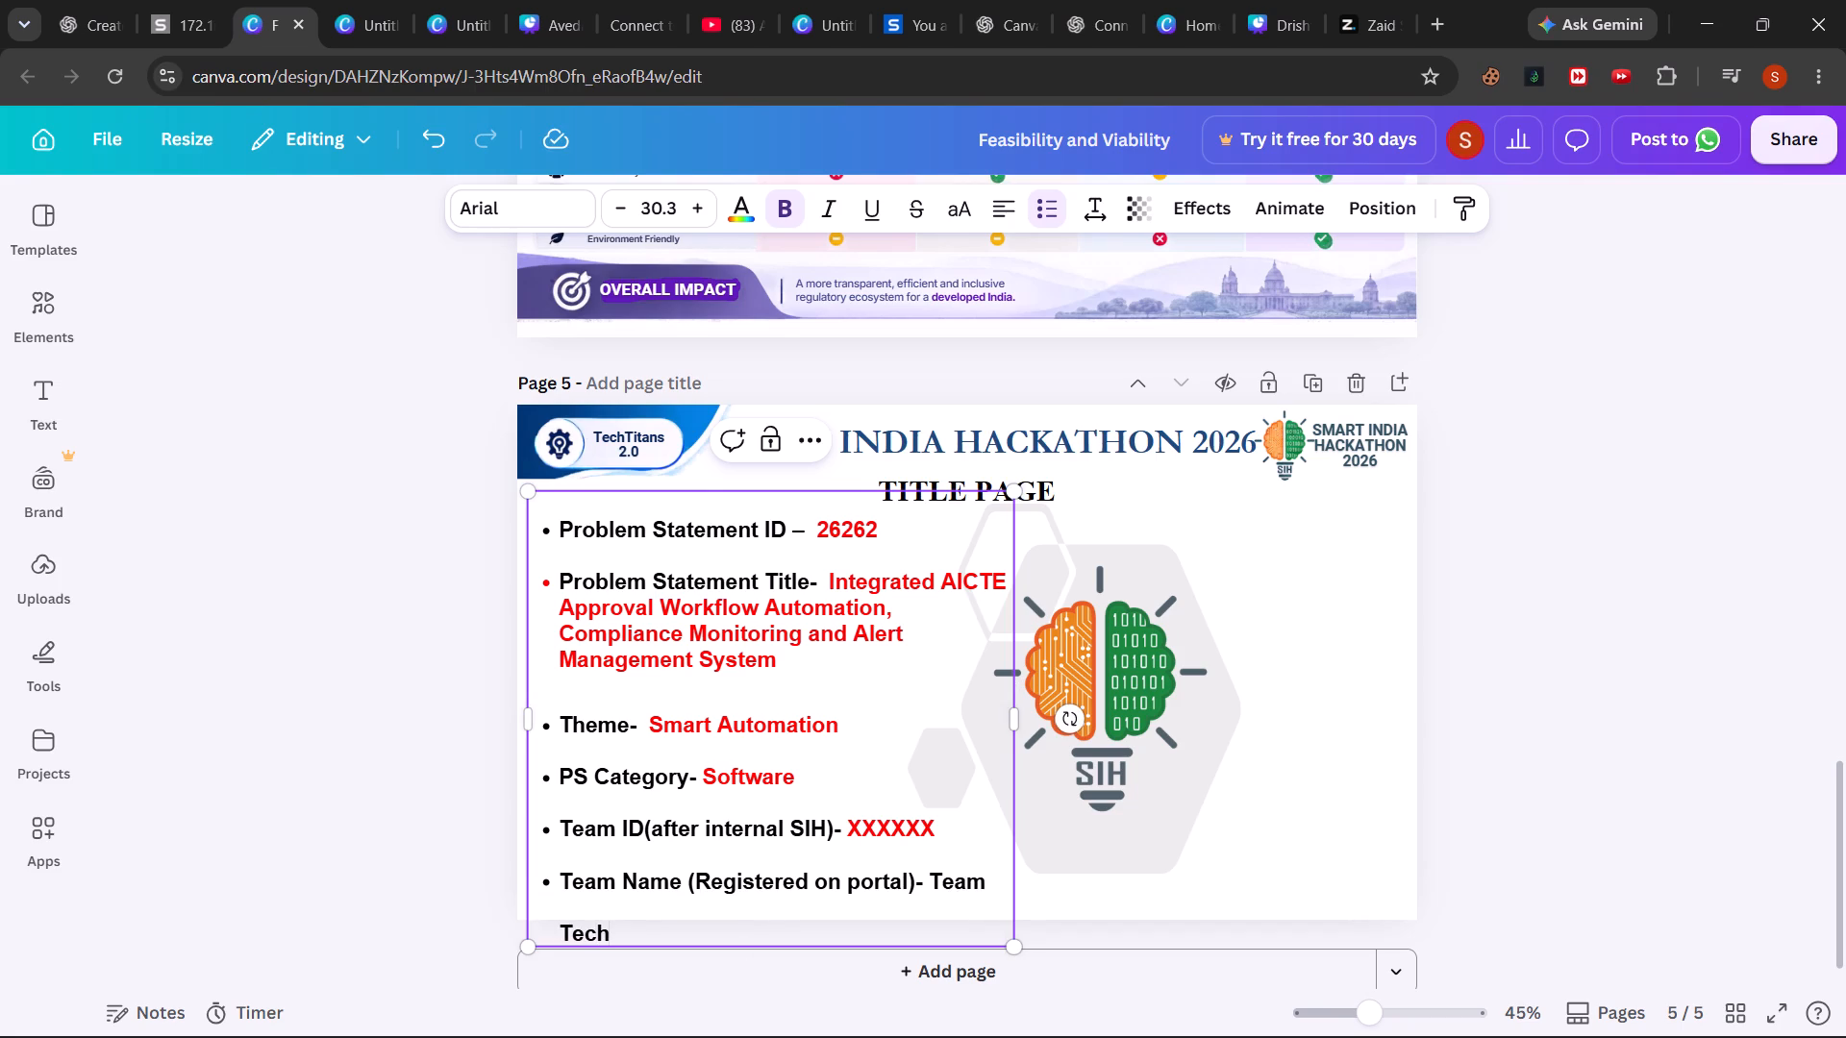
{"action": "type", "text": "Tian"}
{"action": "key", "text": "BackSpace"}
{"action": "key", "text": "BackSpace"}
{"action": "type", "text": "tans 2.0"}
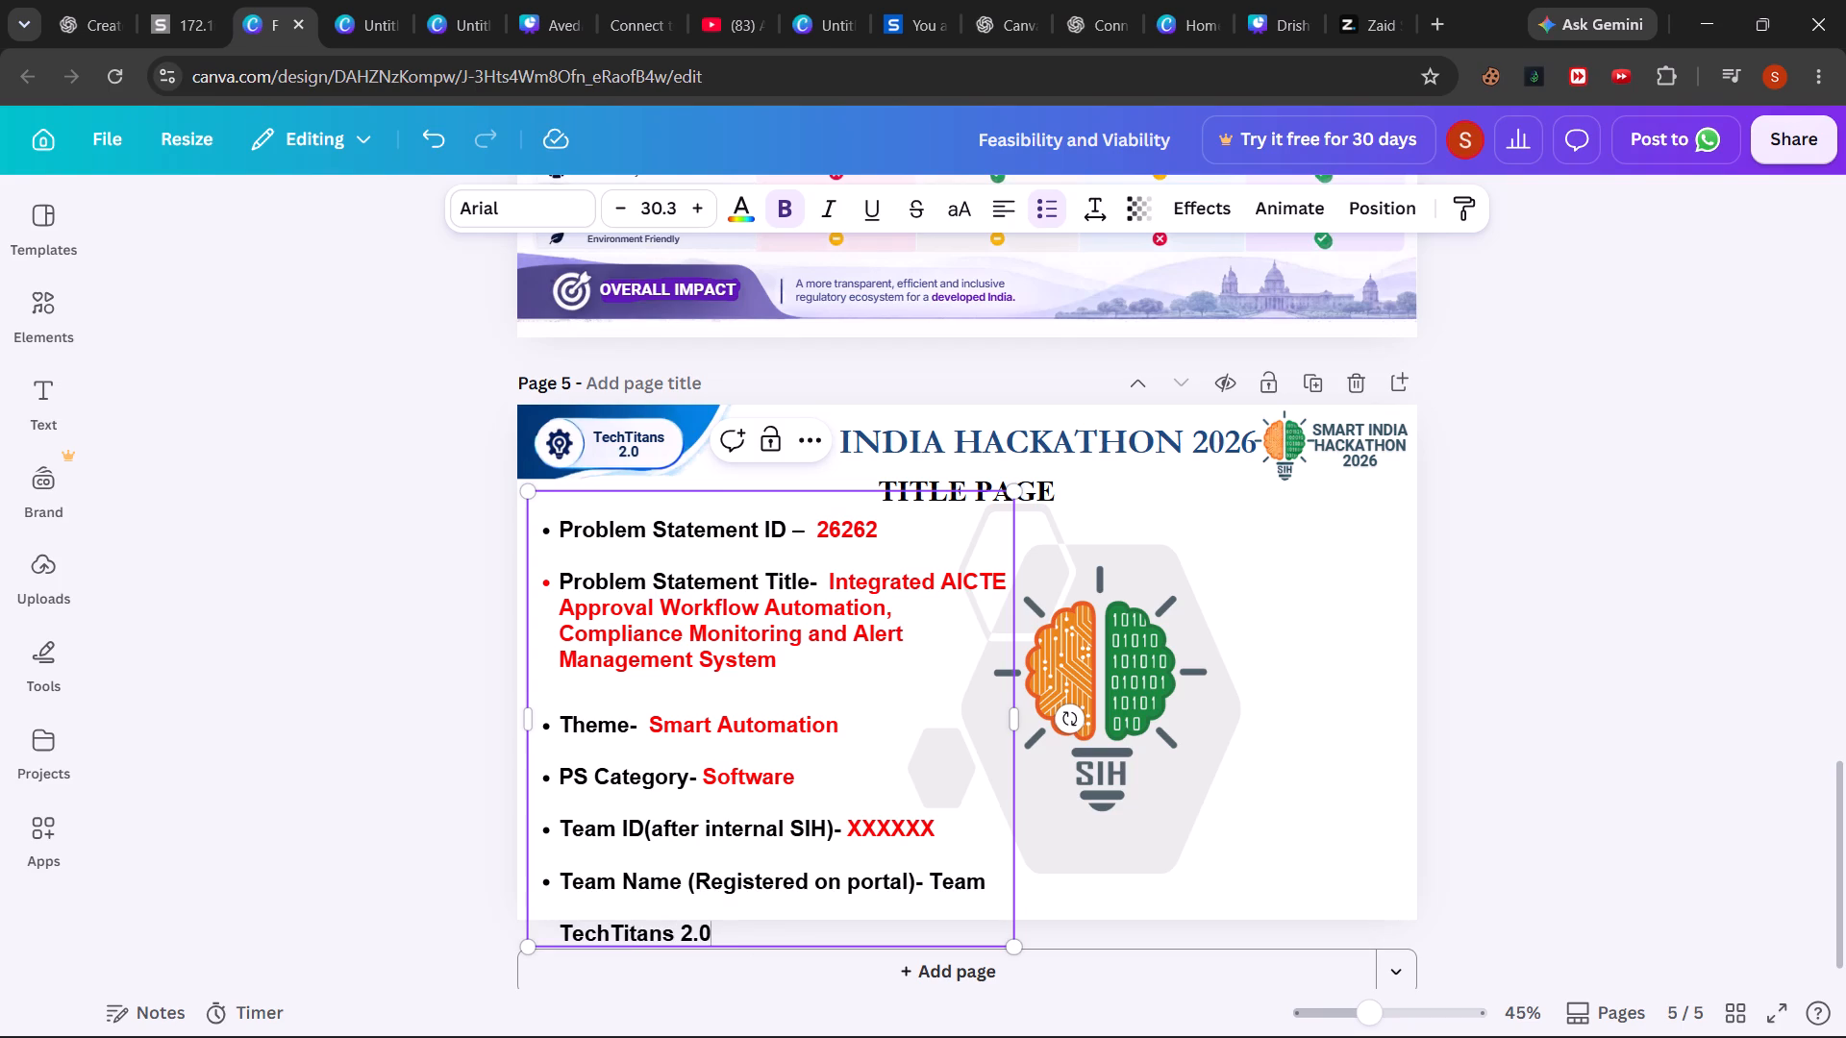
{"action": "left_click_drag", "start_coordinate": [1019, 855], "coordinate": [1172, 860]}
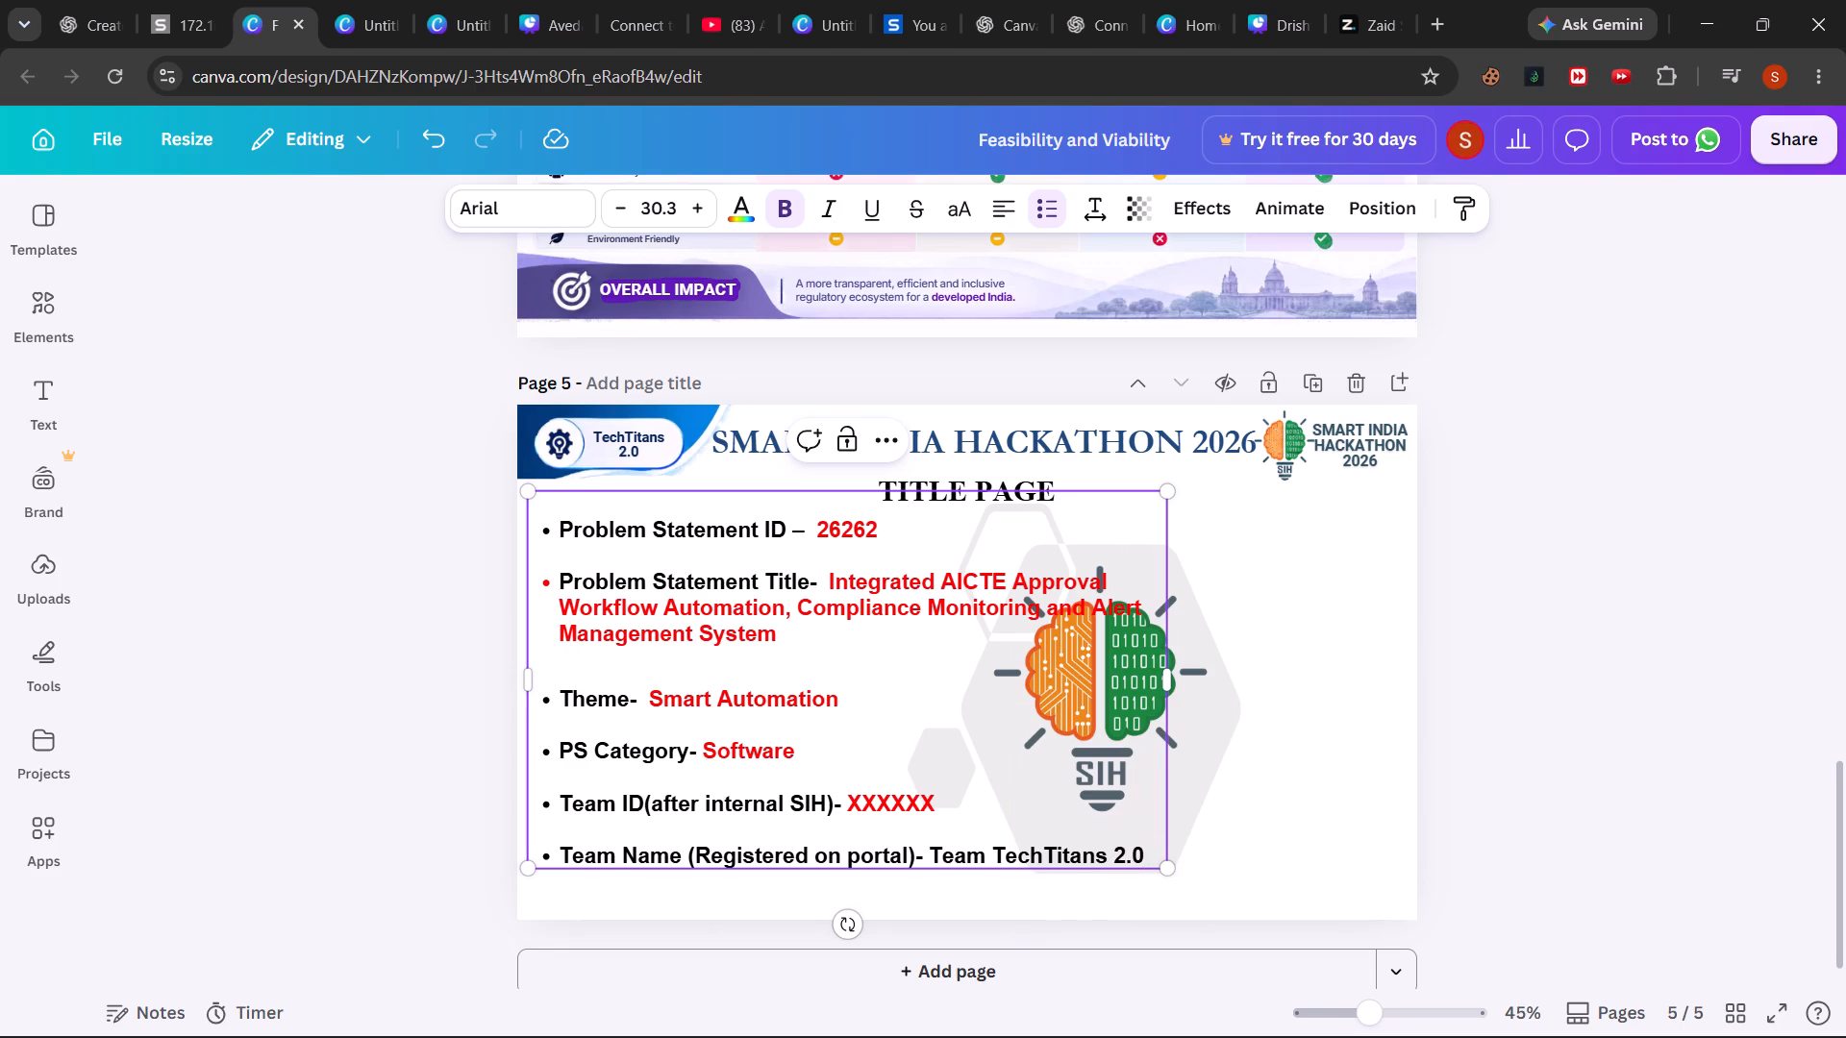
Colour the team name Team TechTitans 2.0 on page 5 vivid red (#FF0000).
{"action": "left_click_drag", "start_coordinate": [1146, 865], "coordinate": [939, 857]}
{"action": "key", "text": "shift+Left"}
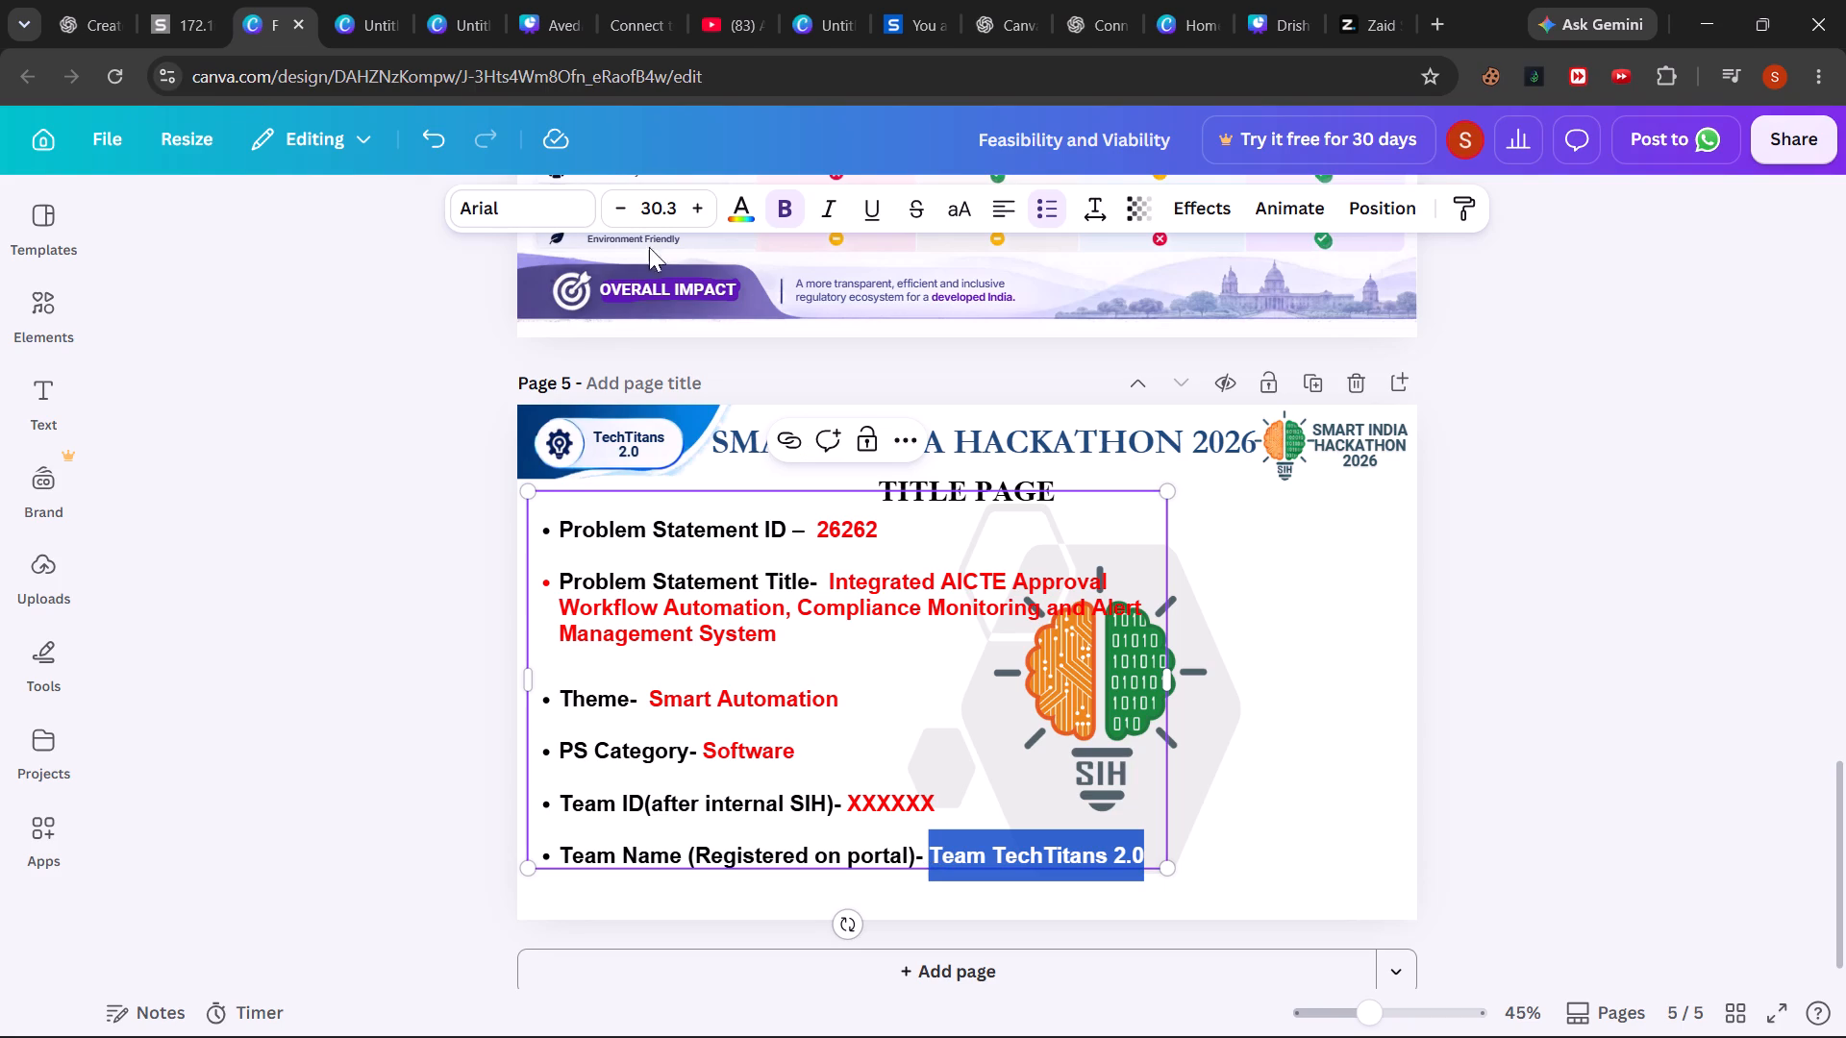
{"action": "left_click", "coordinate": [738, 220]}
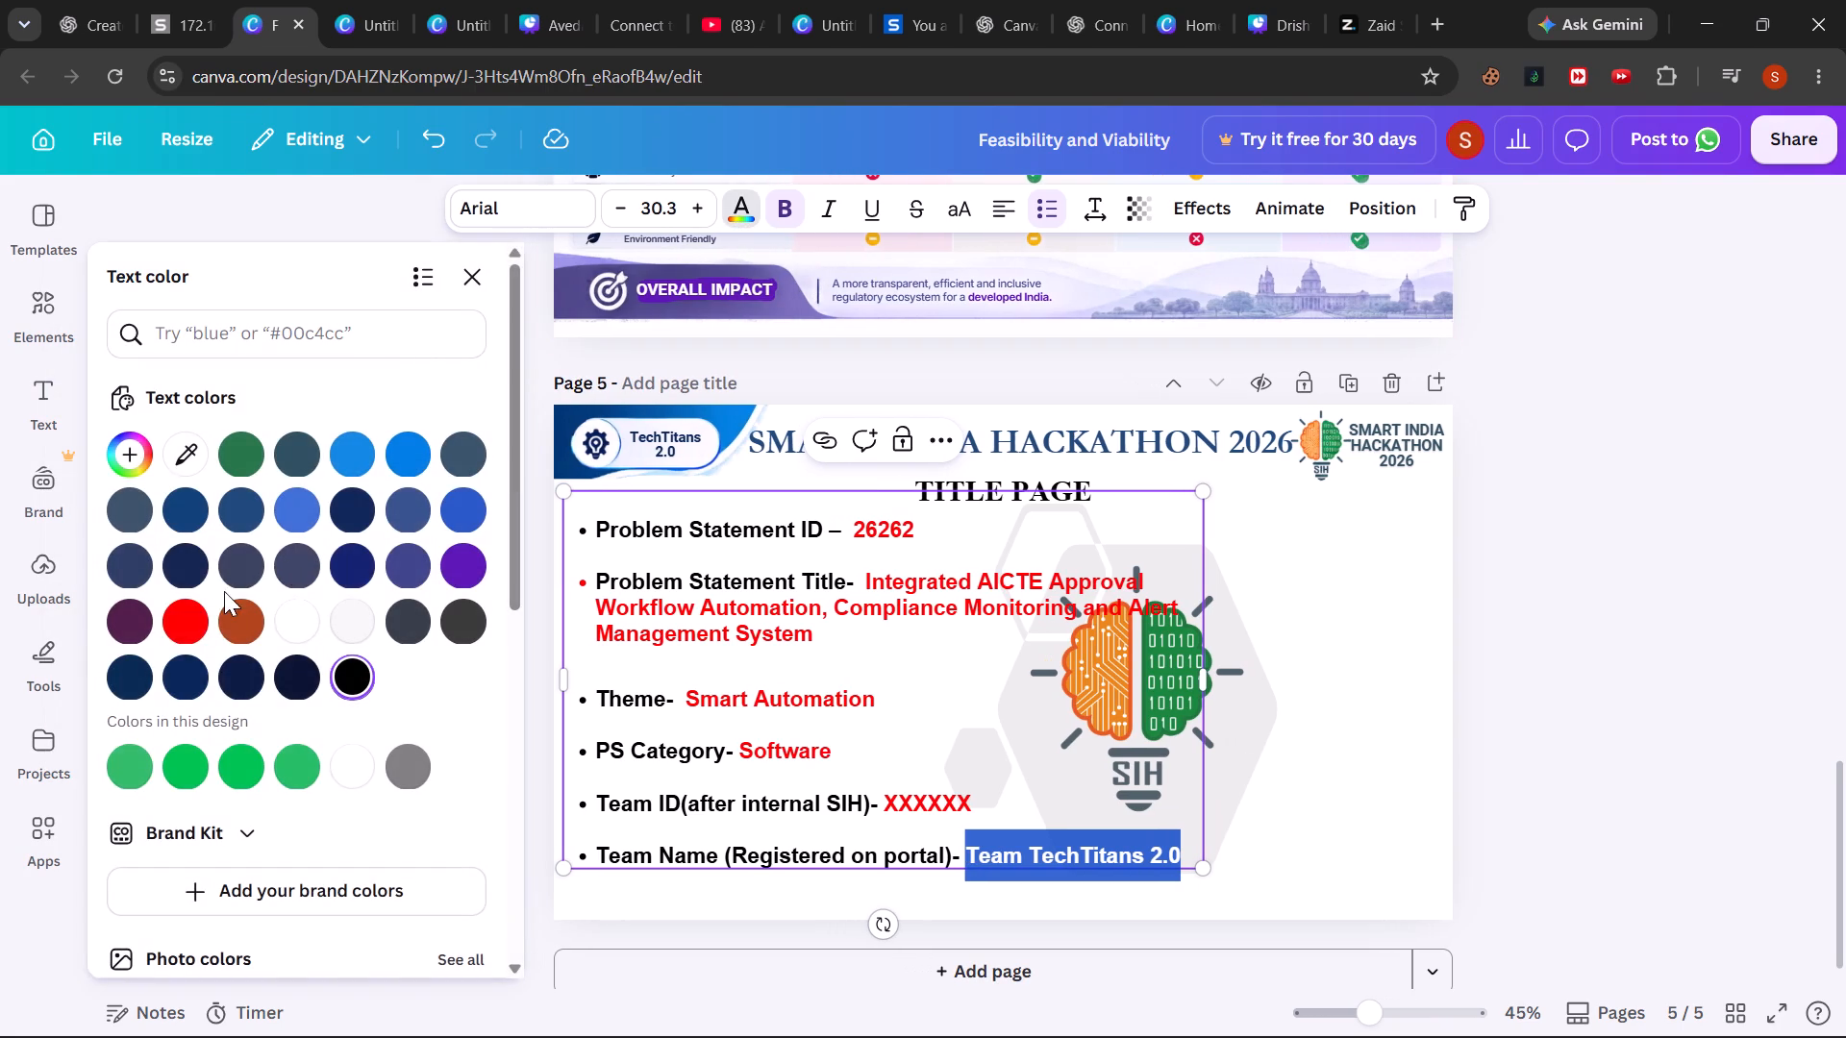
{"action": "left_click", "coordinate": [185, 614]}
{"action": "left_click", "coordinate": [185, 614]}
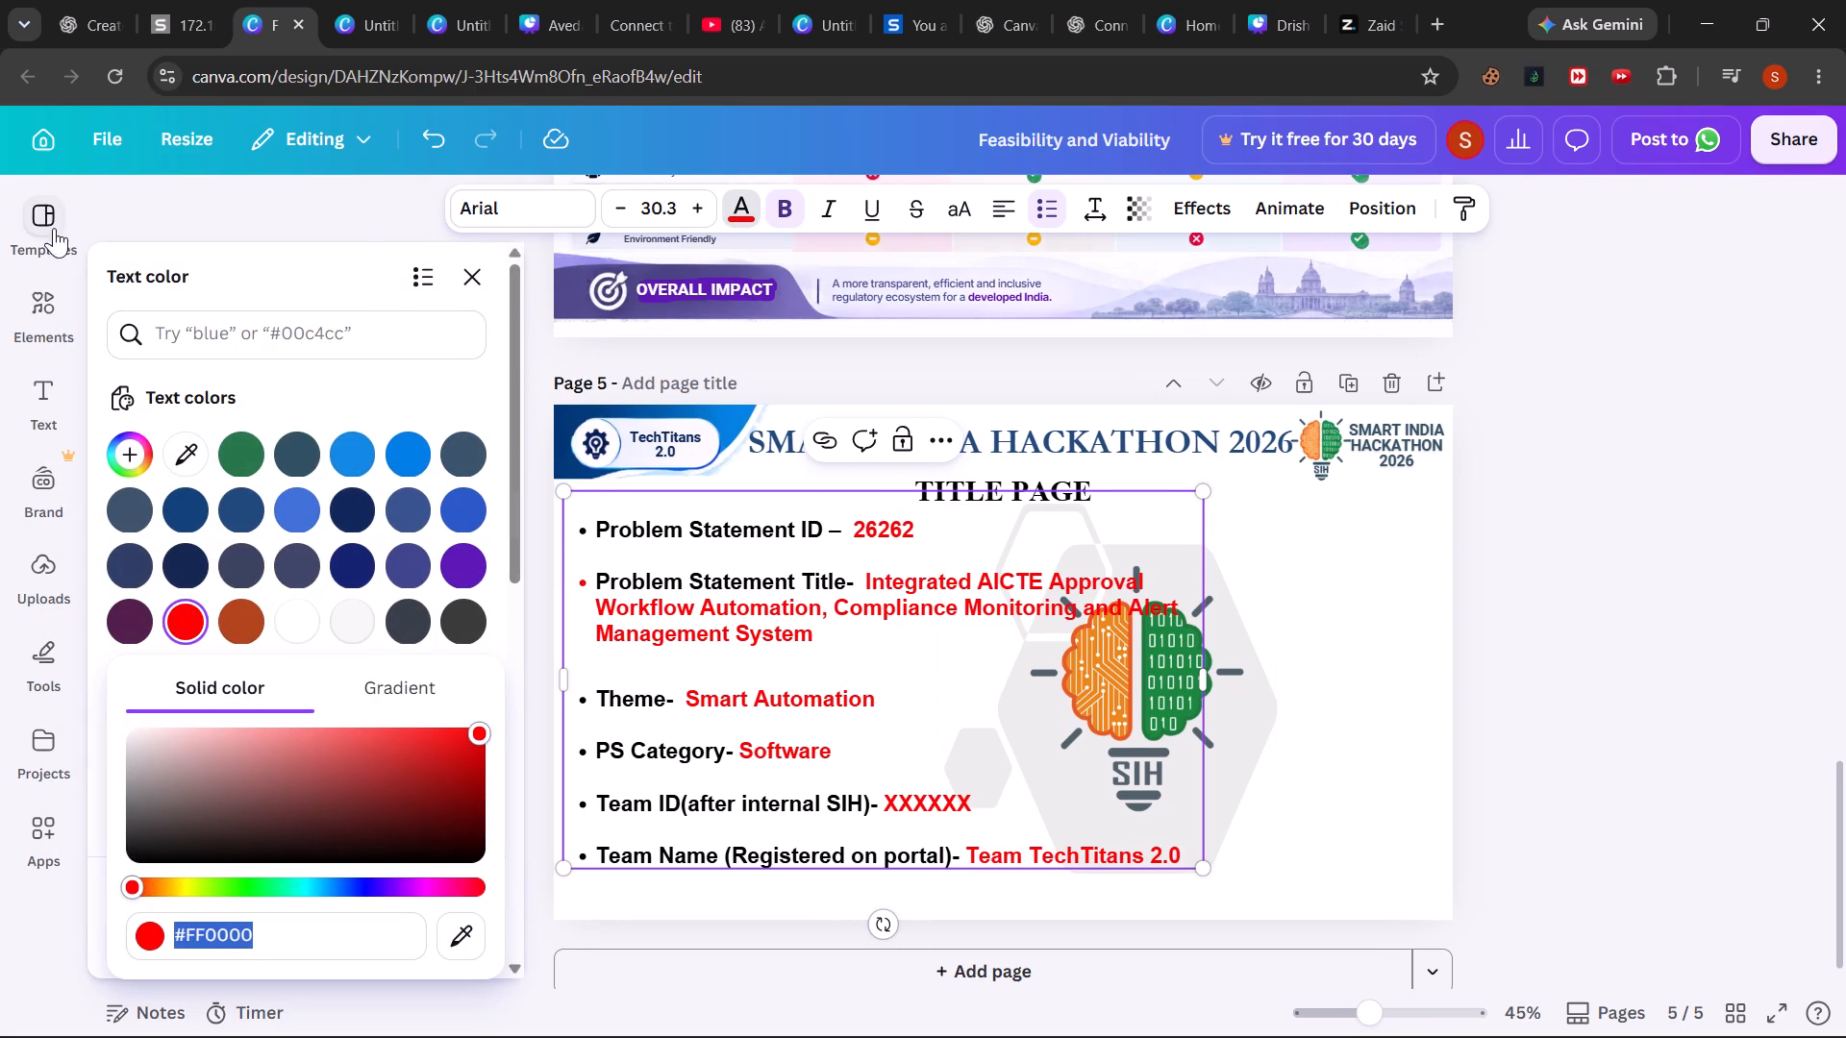
{"action": "left_click", "coordinate": [461, 271]}
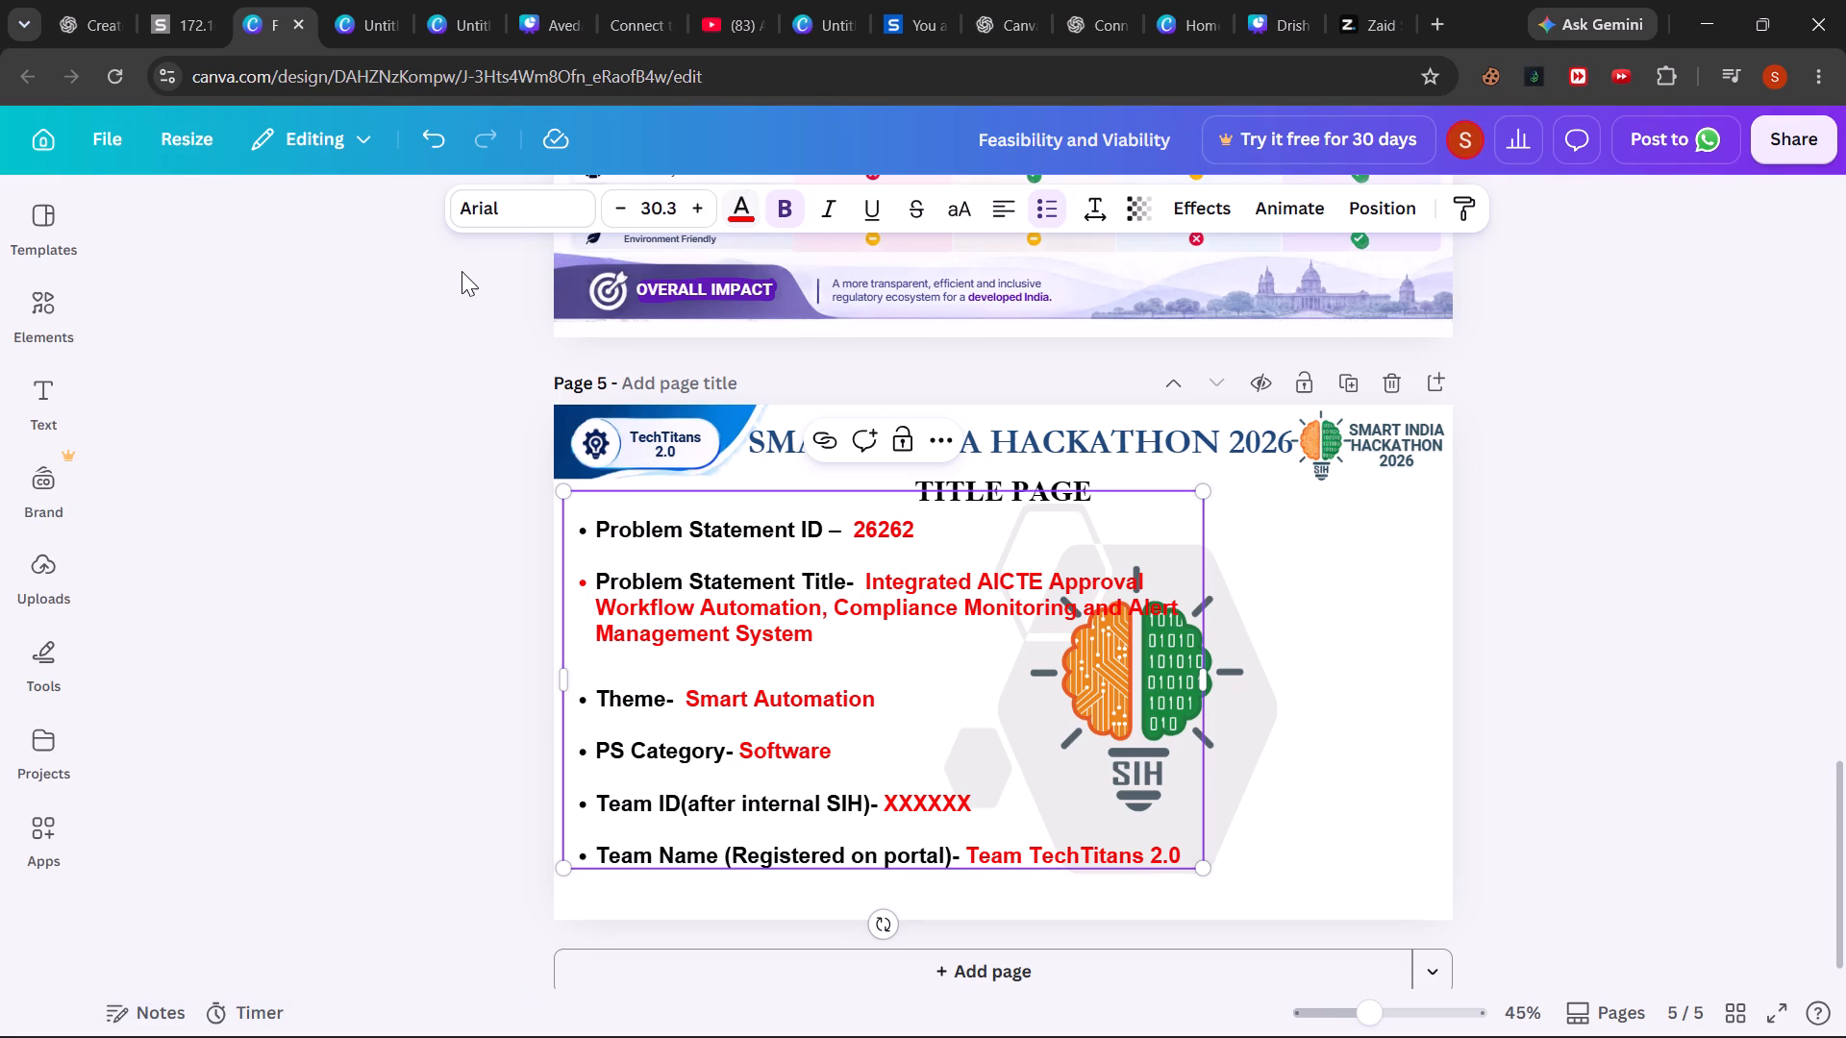
{"action": "left_click", "coordinate": [1588, 539]}
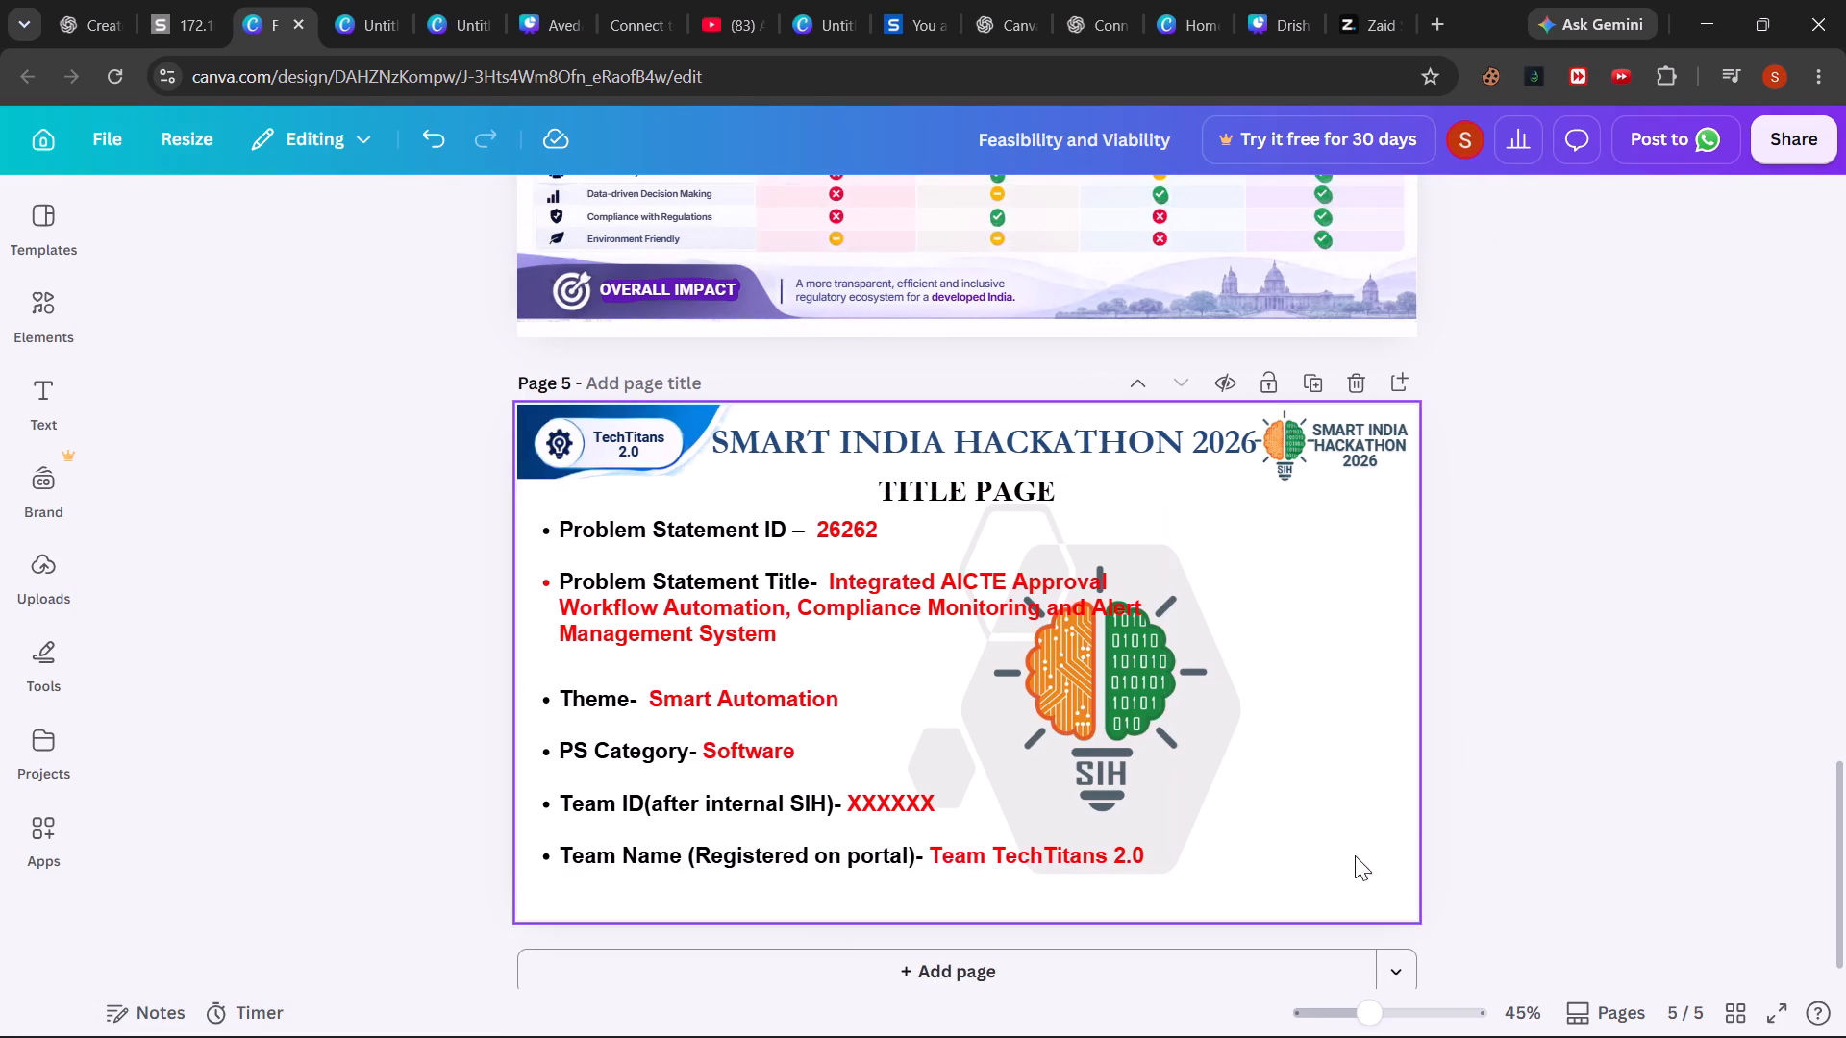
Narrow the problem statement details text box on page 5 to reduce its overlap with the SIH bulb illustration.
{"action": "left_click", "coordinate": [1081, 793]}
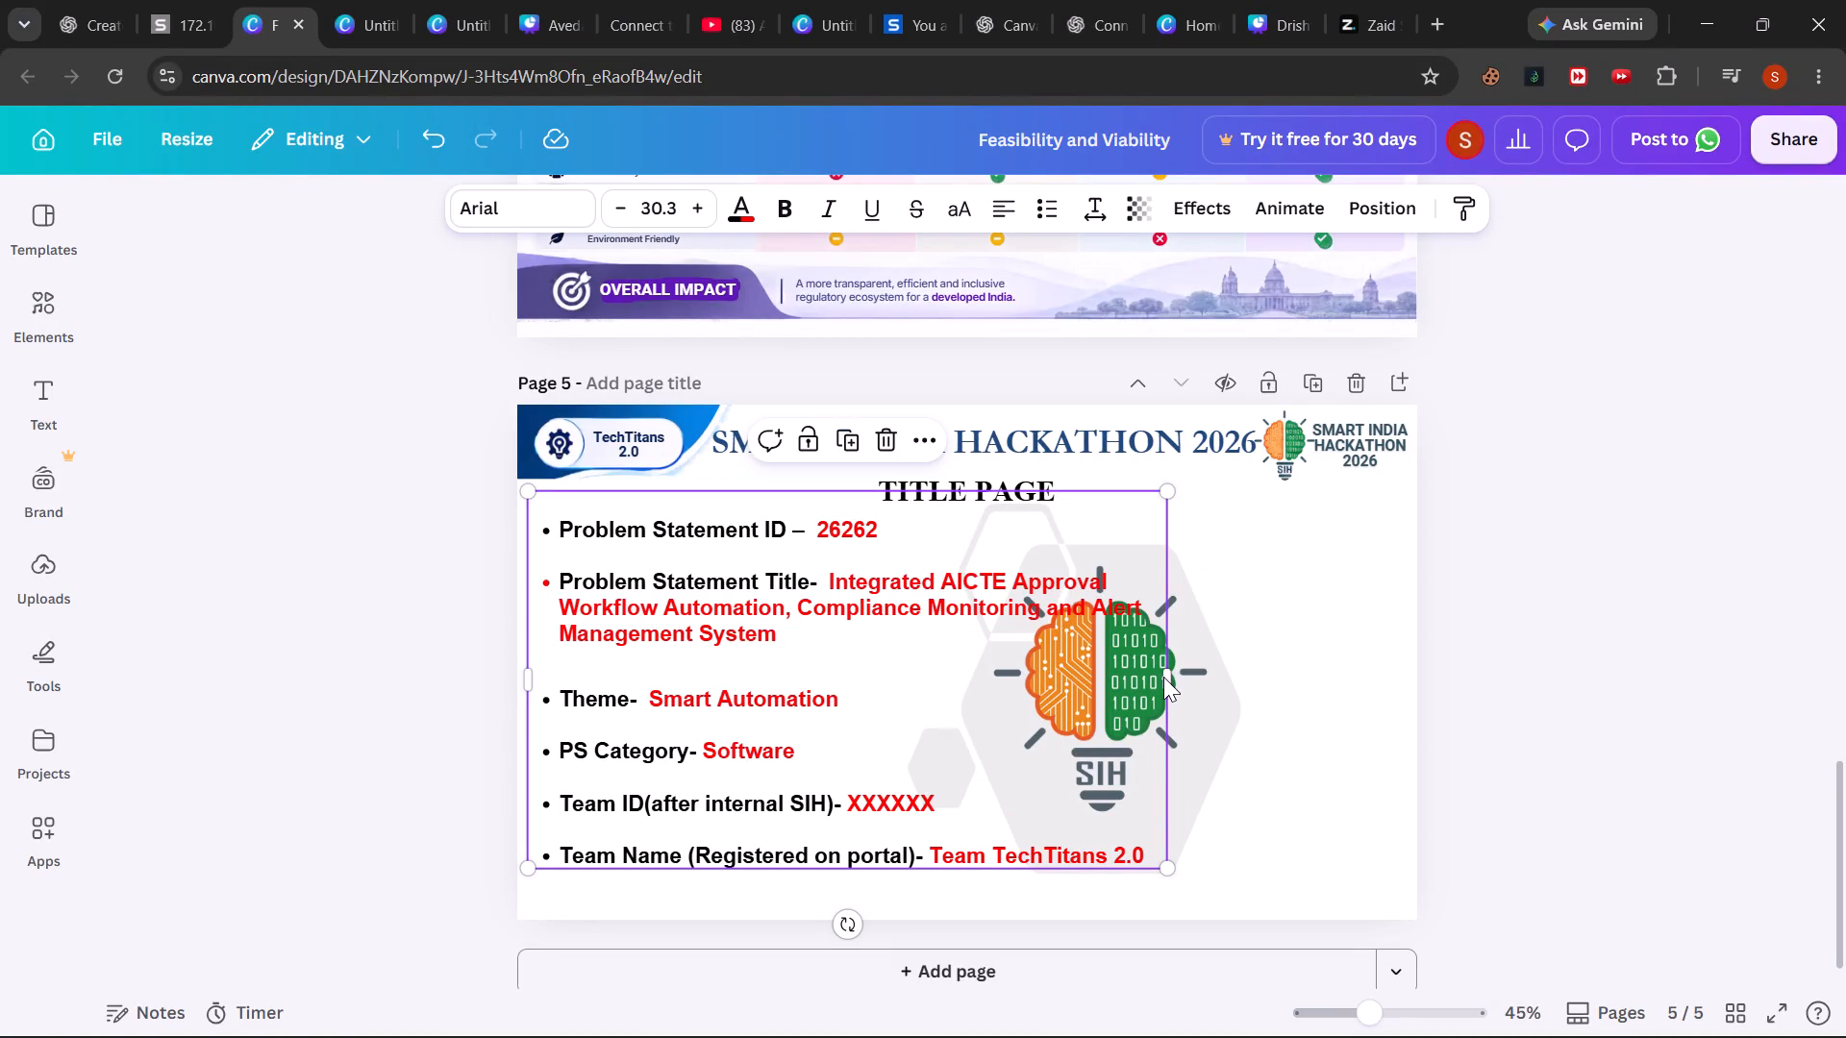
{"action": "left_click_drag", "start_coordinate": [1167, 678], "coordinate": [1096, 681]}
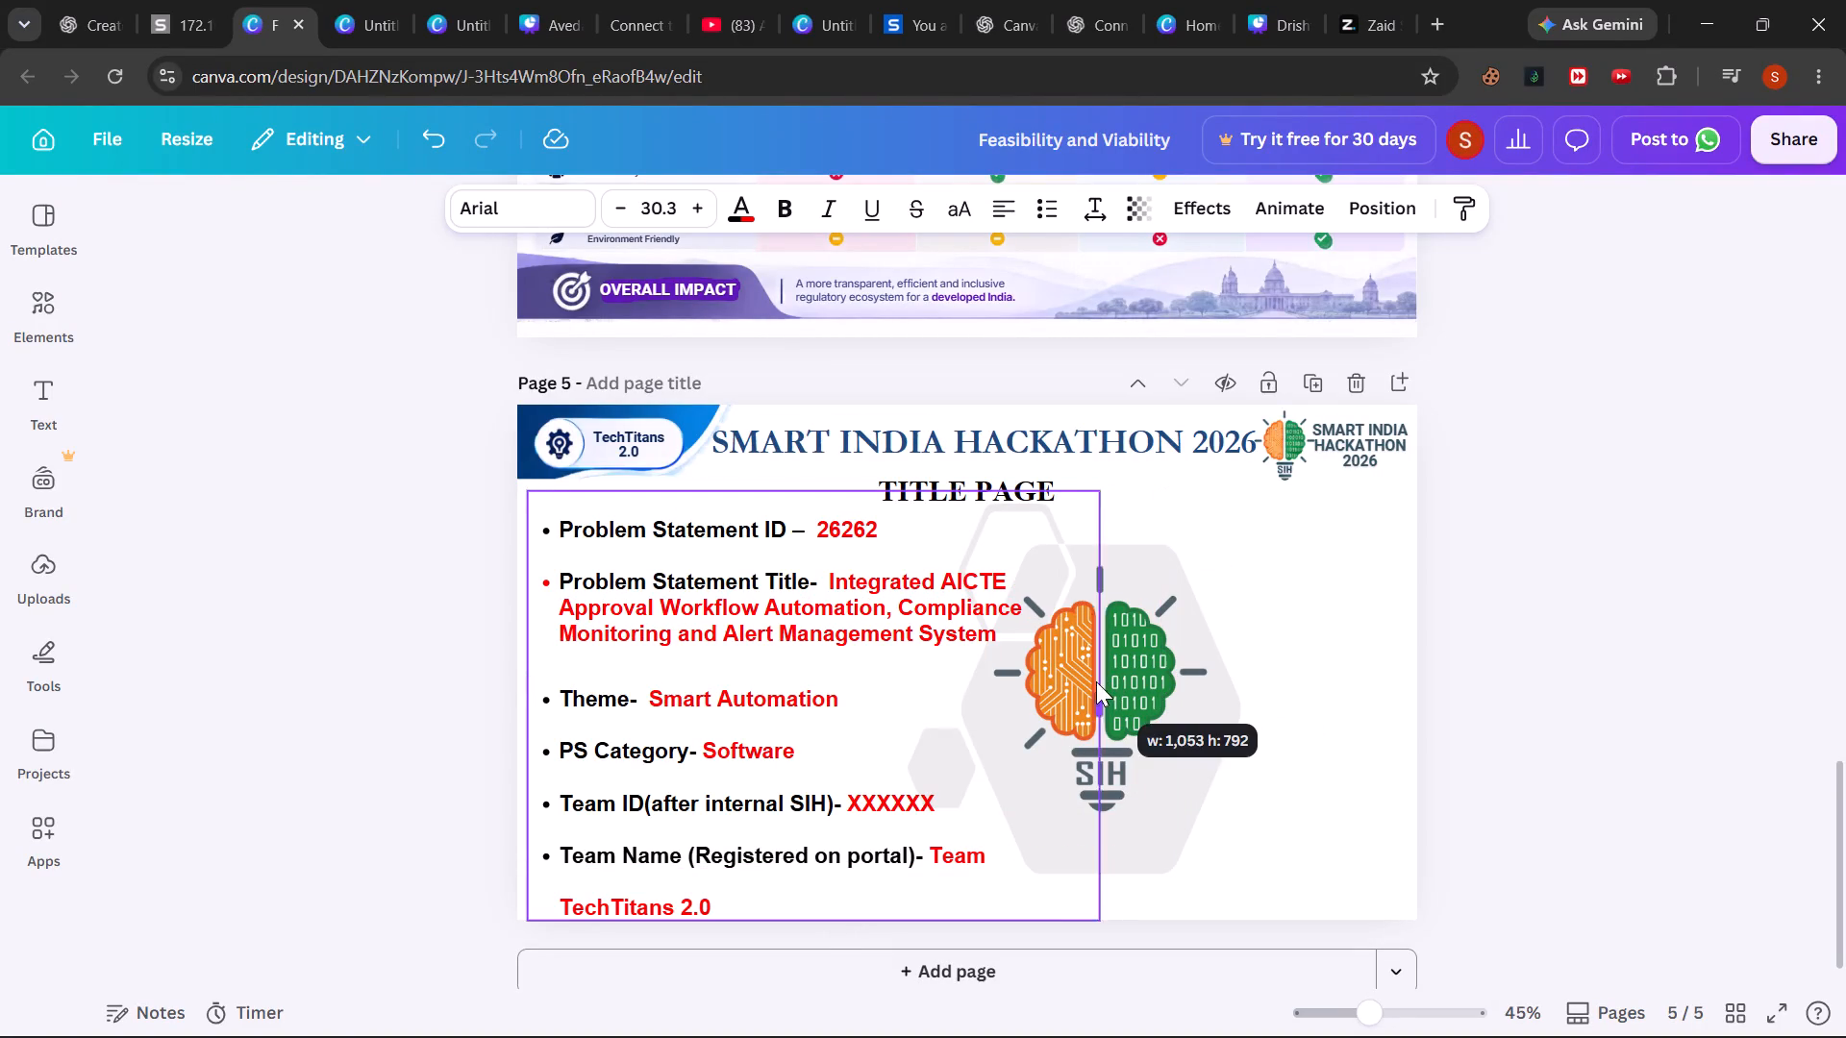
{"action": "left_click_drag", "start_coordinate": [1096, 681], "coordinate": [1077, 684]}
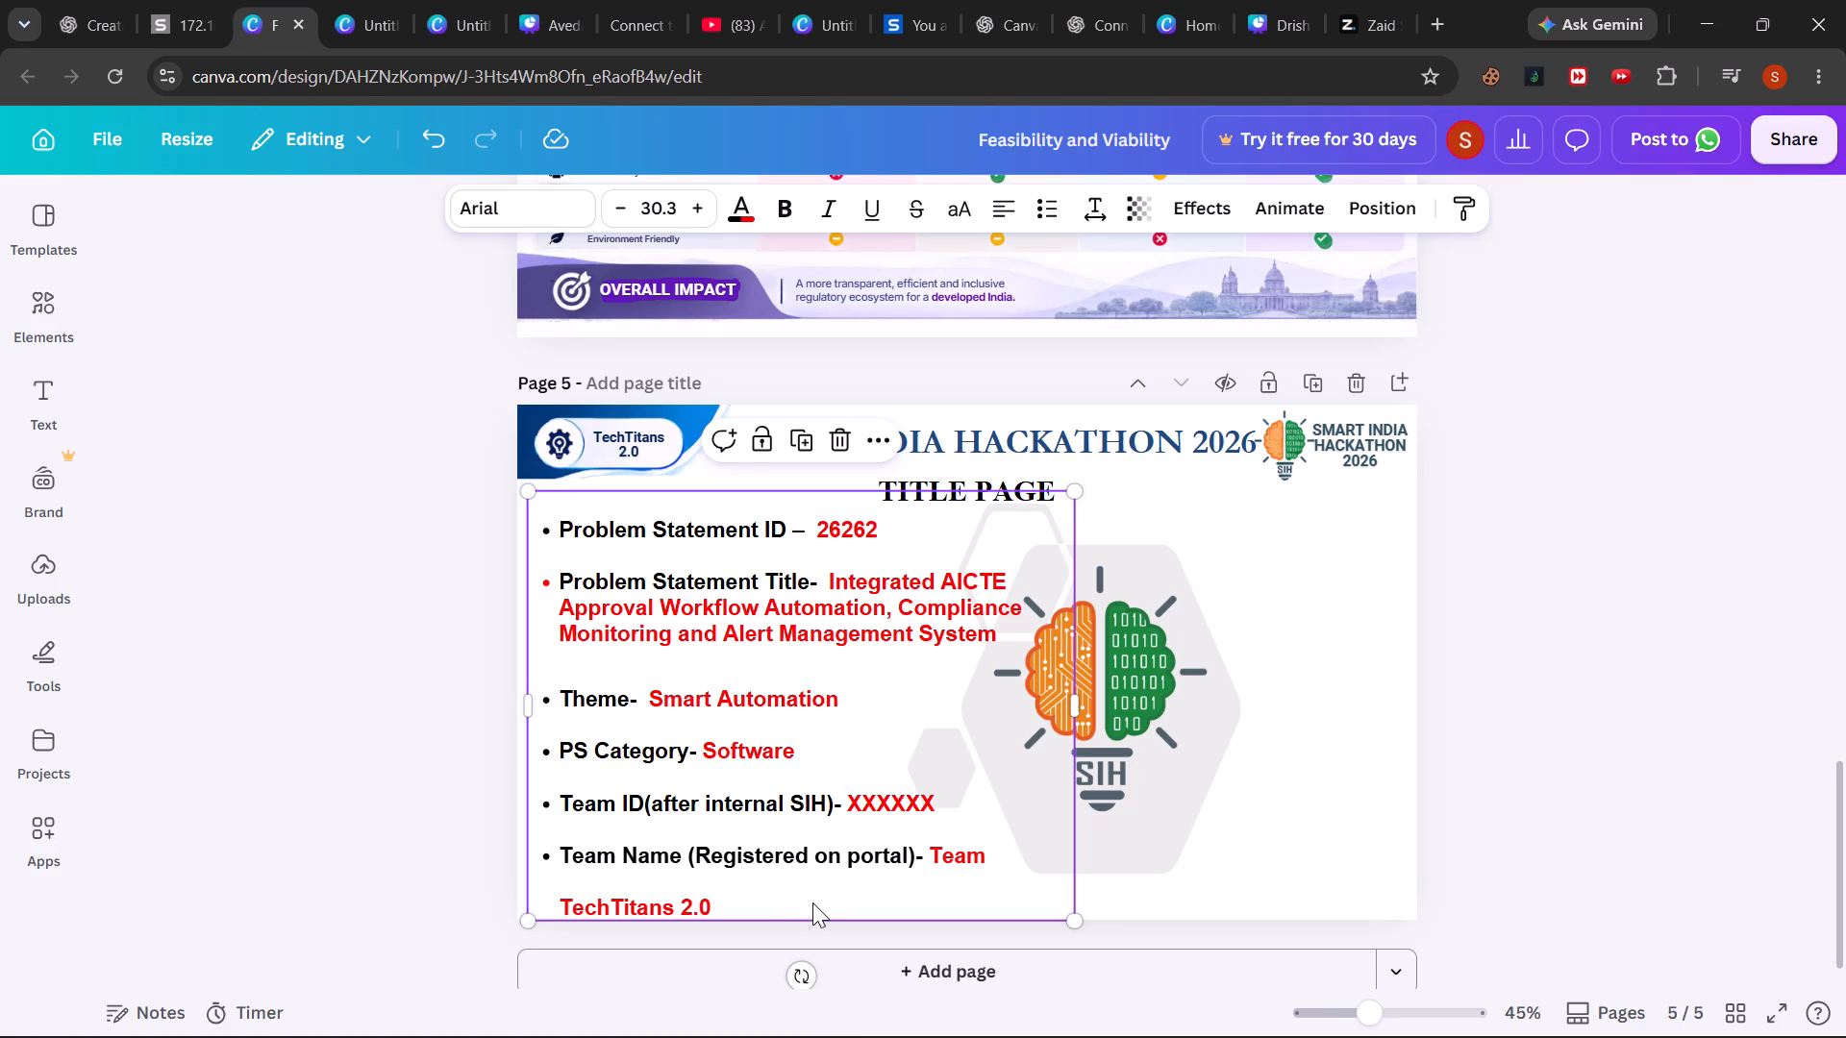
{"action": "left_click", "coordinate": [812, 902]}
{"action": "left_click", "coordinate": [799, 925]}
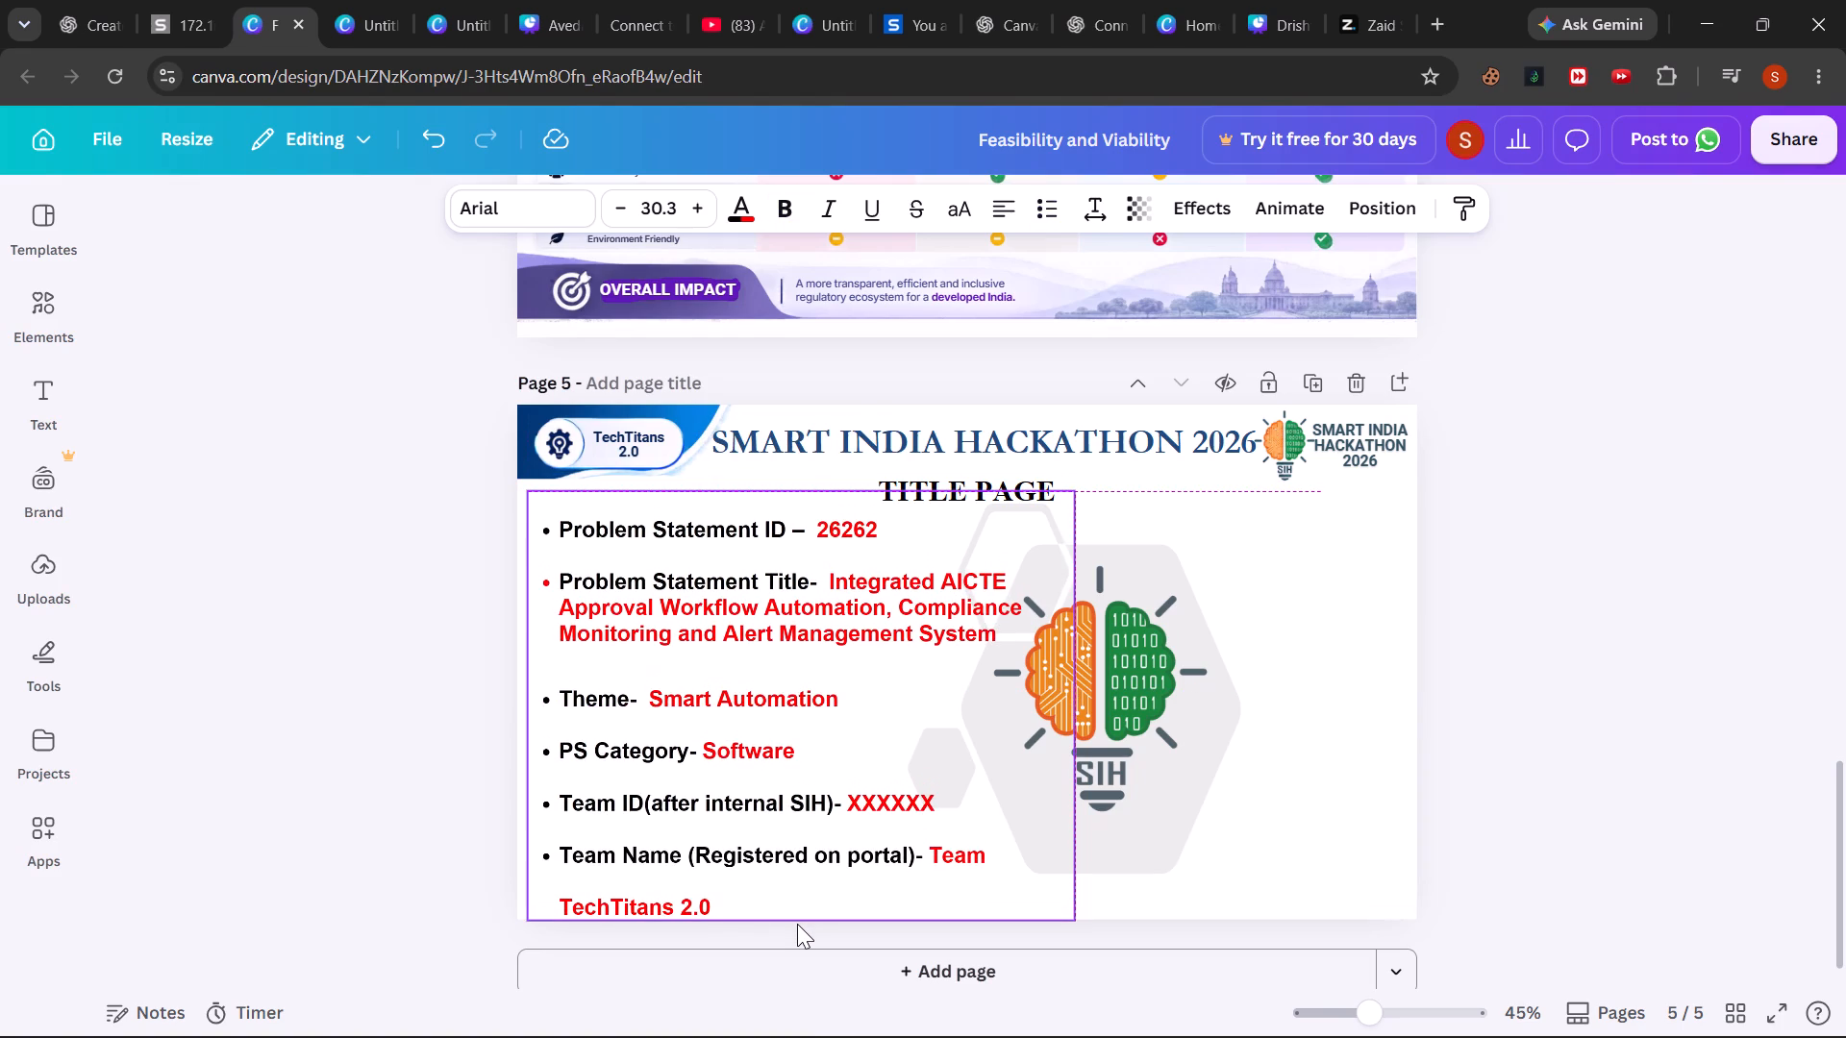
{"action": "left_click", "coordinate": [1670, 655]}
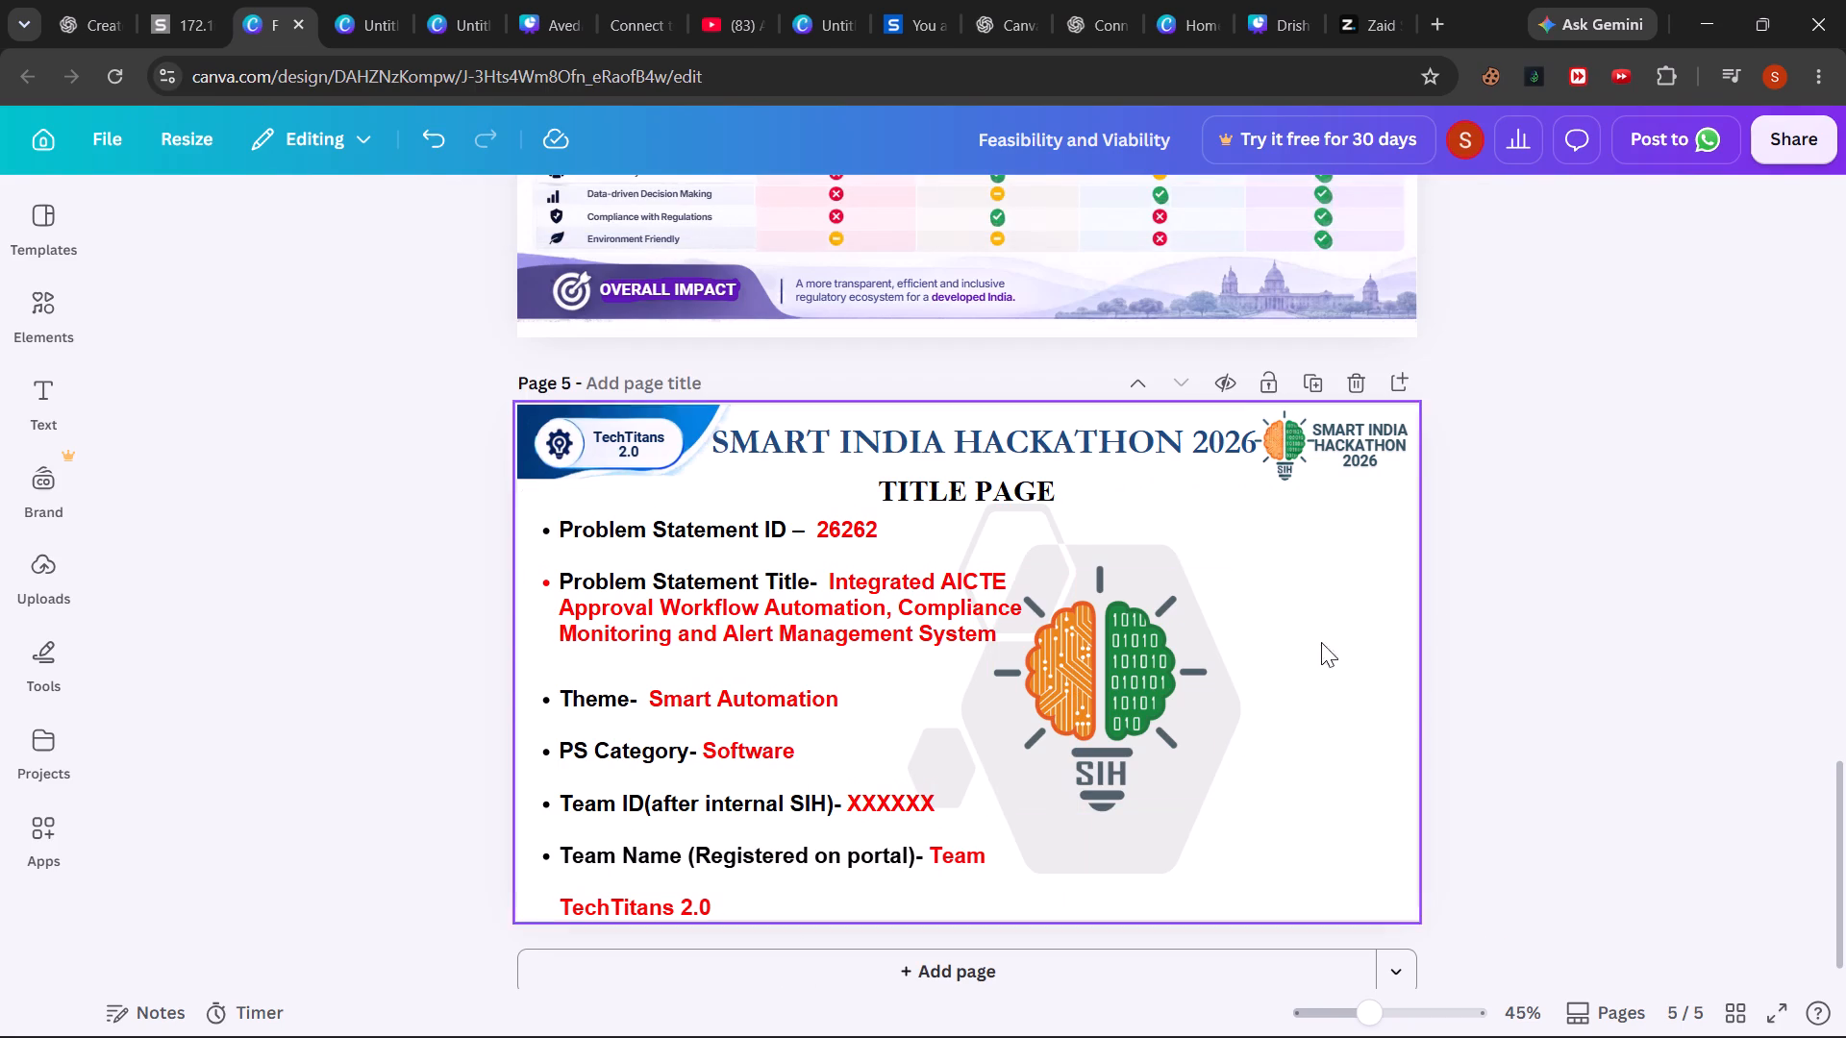
After checking the PowerPoint title slide, widen the details text box on page 5 and move it slightly down and left.
{"action": "left_click", "coordinate": [1150, 891]}
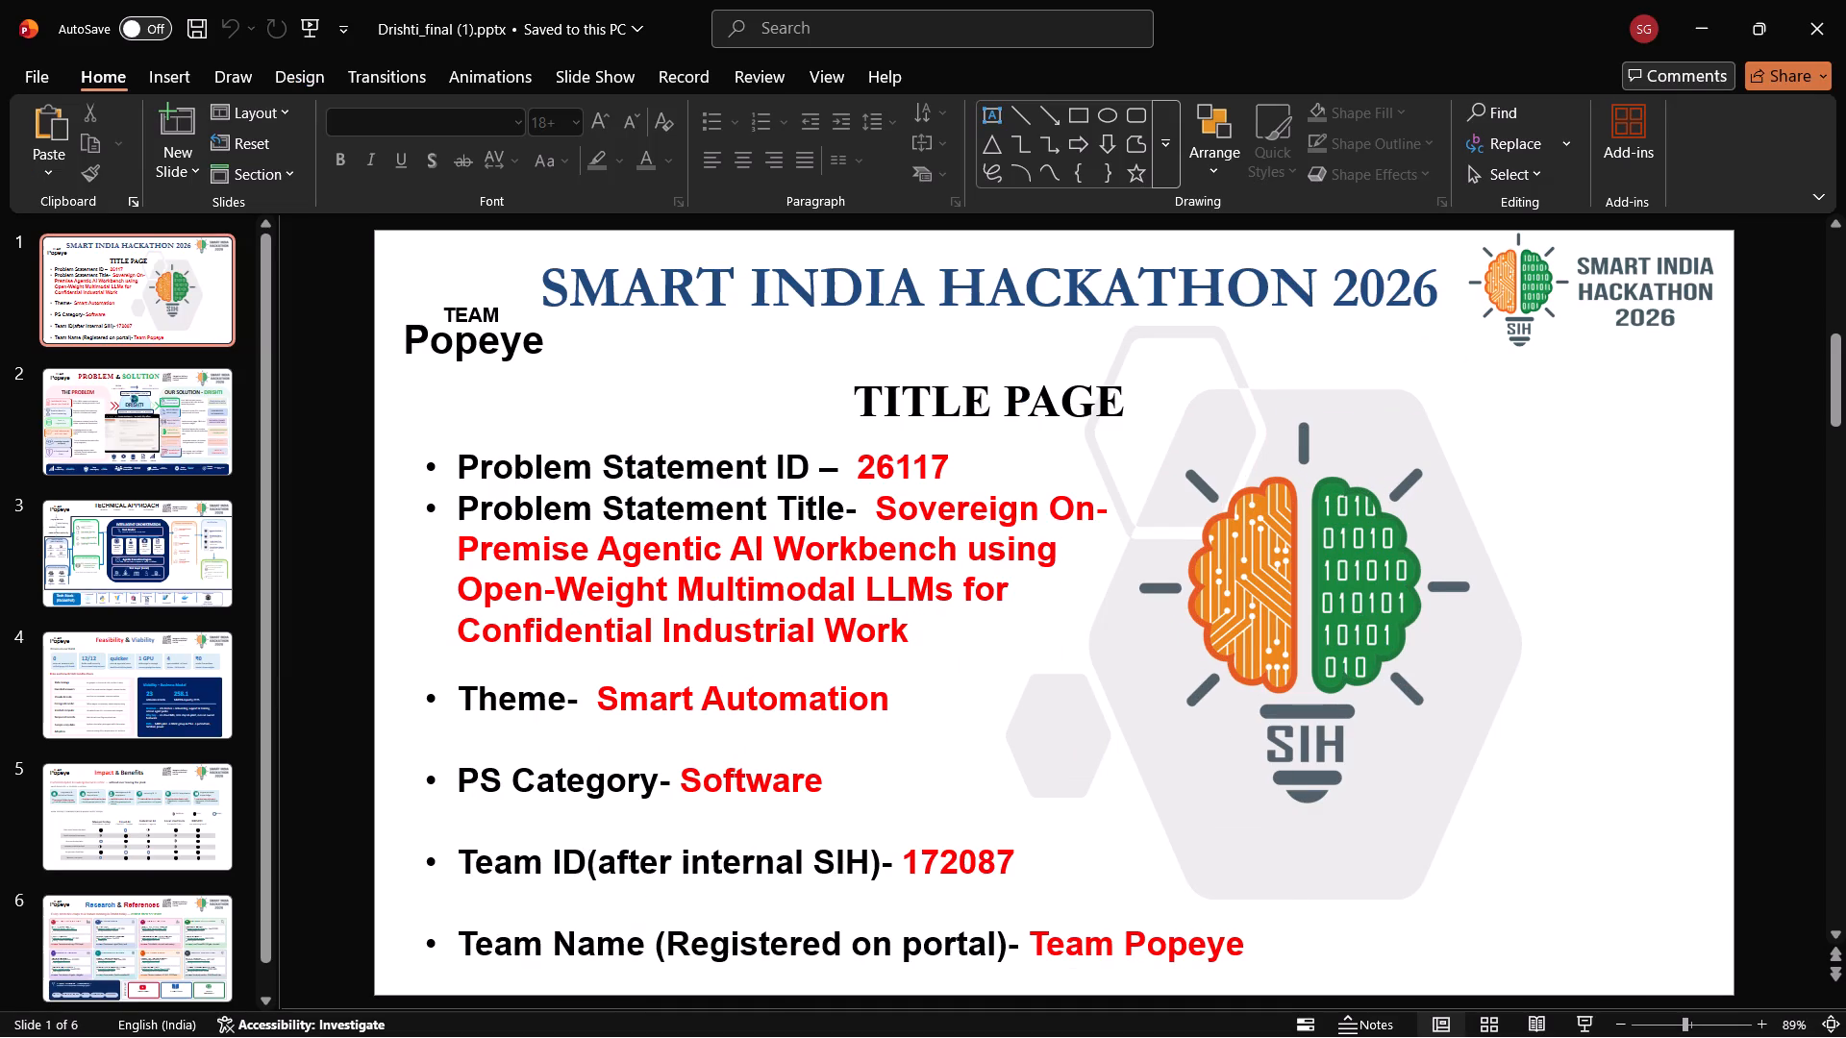
{"action": "left_click", "coordinate": [740, 1013]}
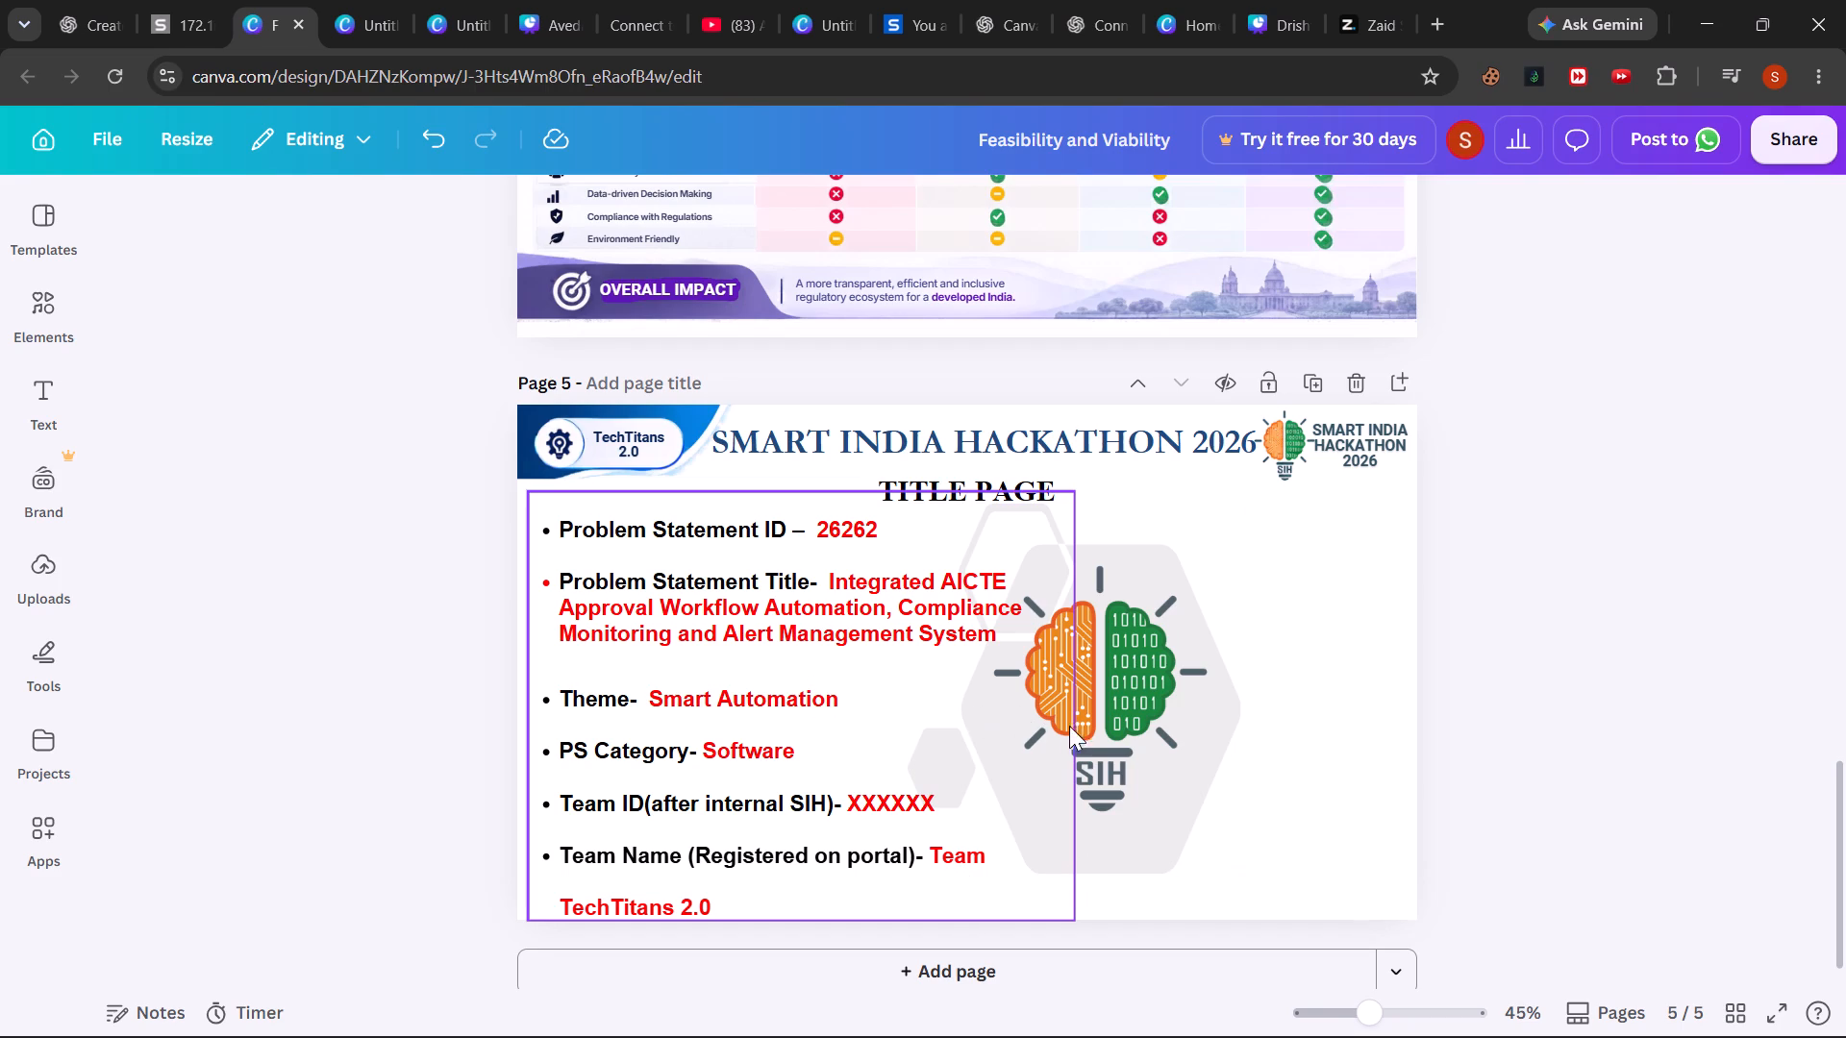
{"action": "left_click", "coordinate": [916, 714]}
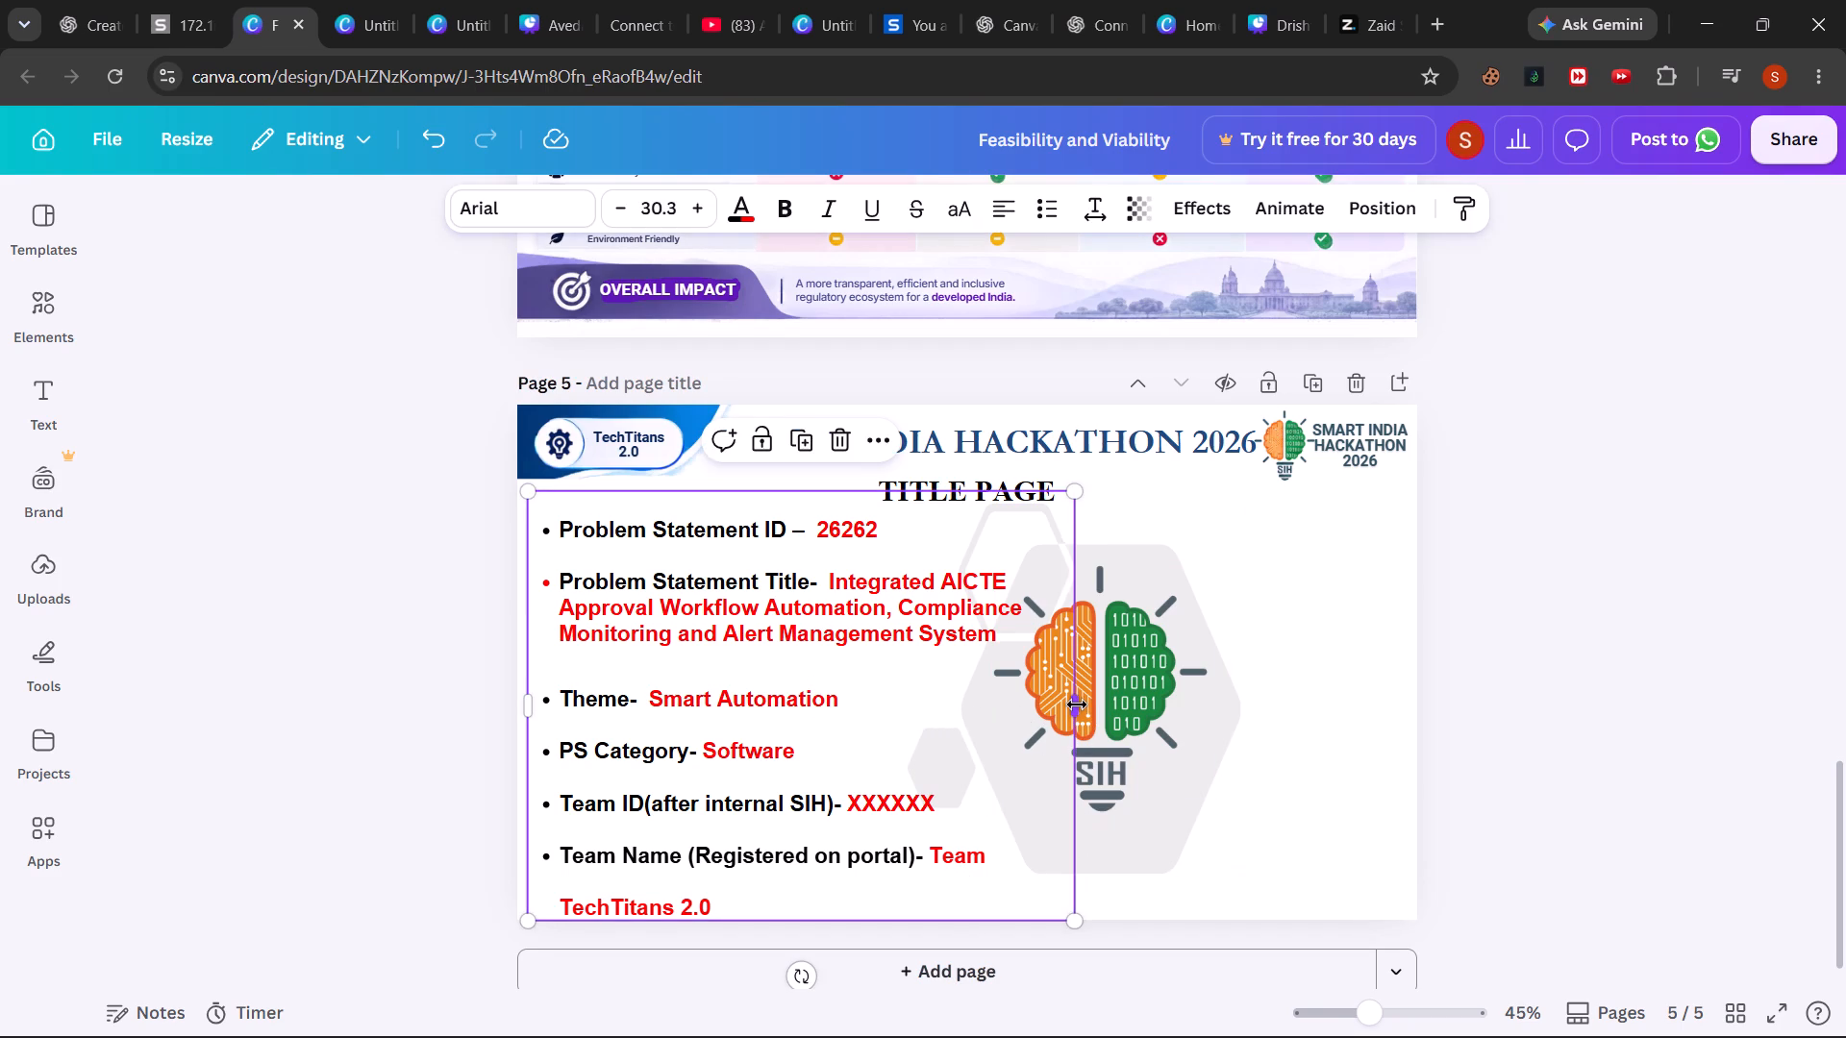
{"action": "left_click_drag", "start_coordinate": [1077, 704], "coordinate": [1160, 717]}
{"action": "left_click_drag", "start_coordinate": [948, 710], "coordinate": [925, 740]}
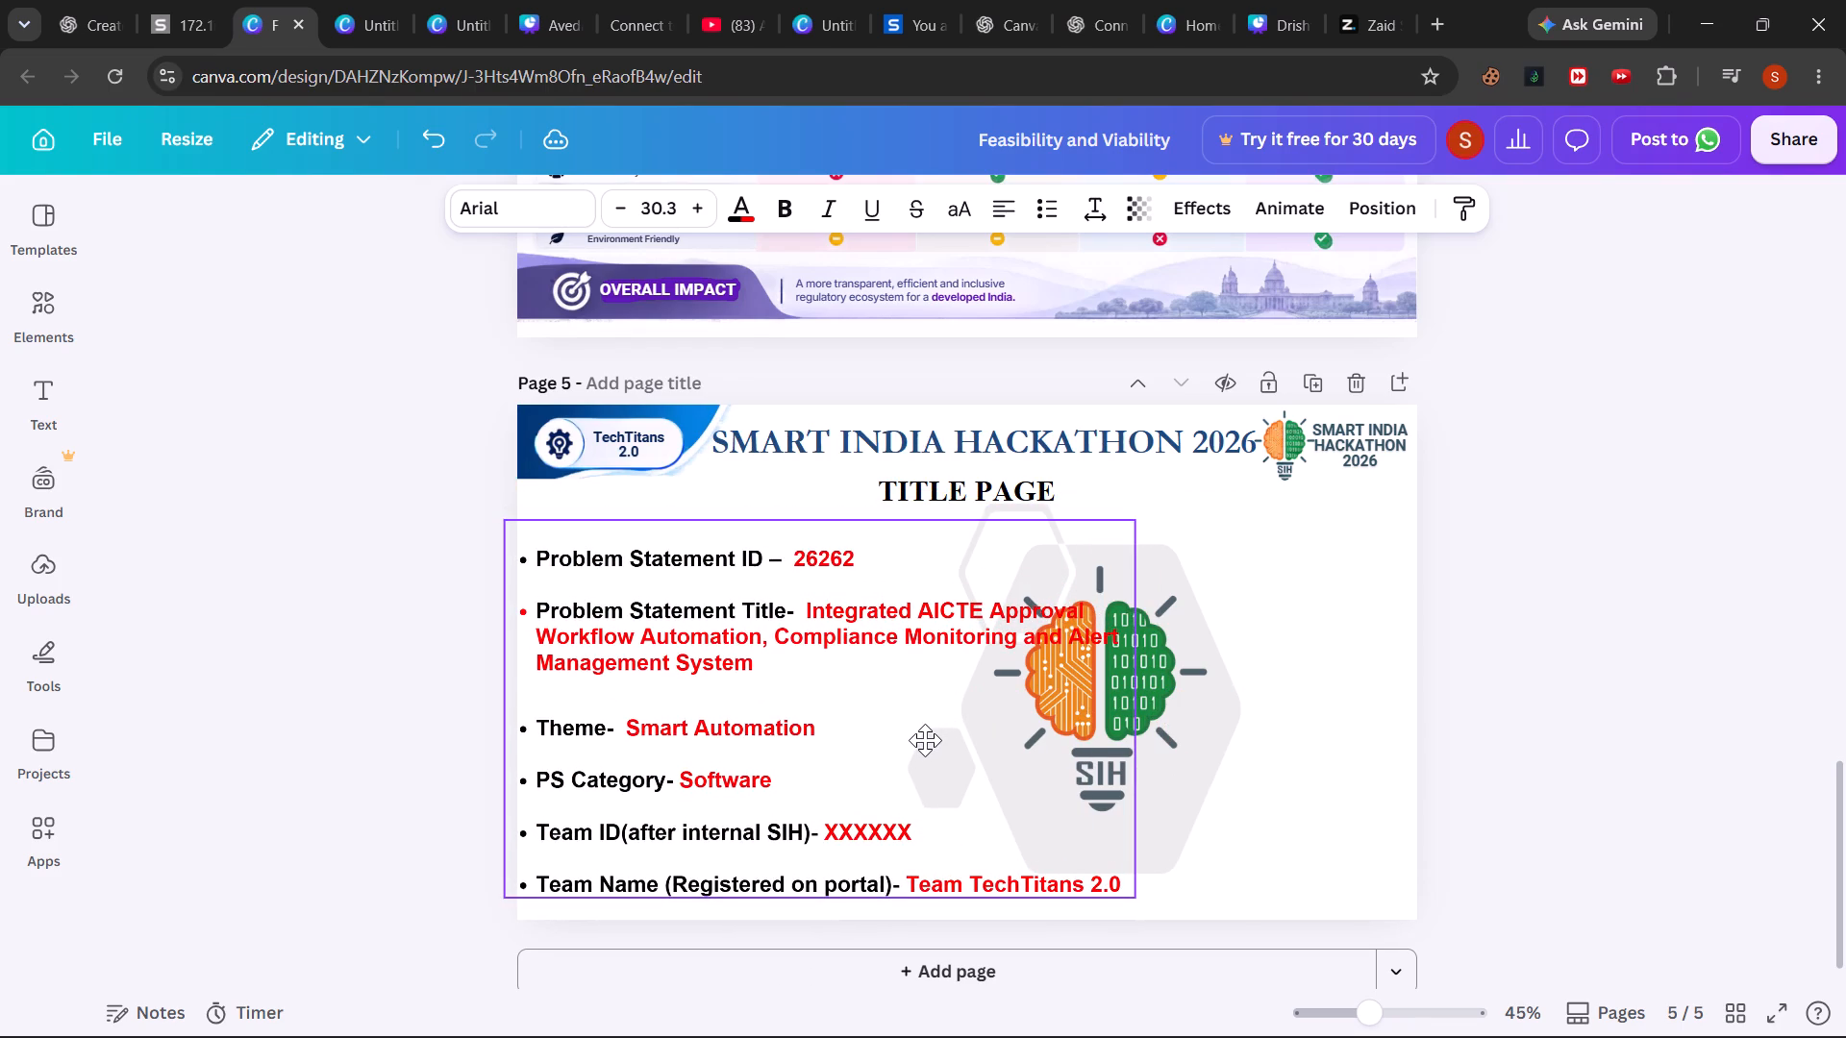
{"action": "left_click_drag", "start_coordinate": [925, 740], "coordinate": [925, 741]}
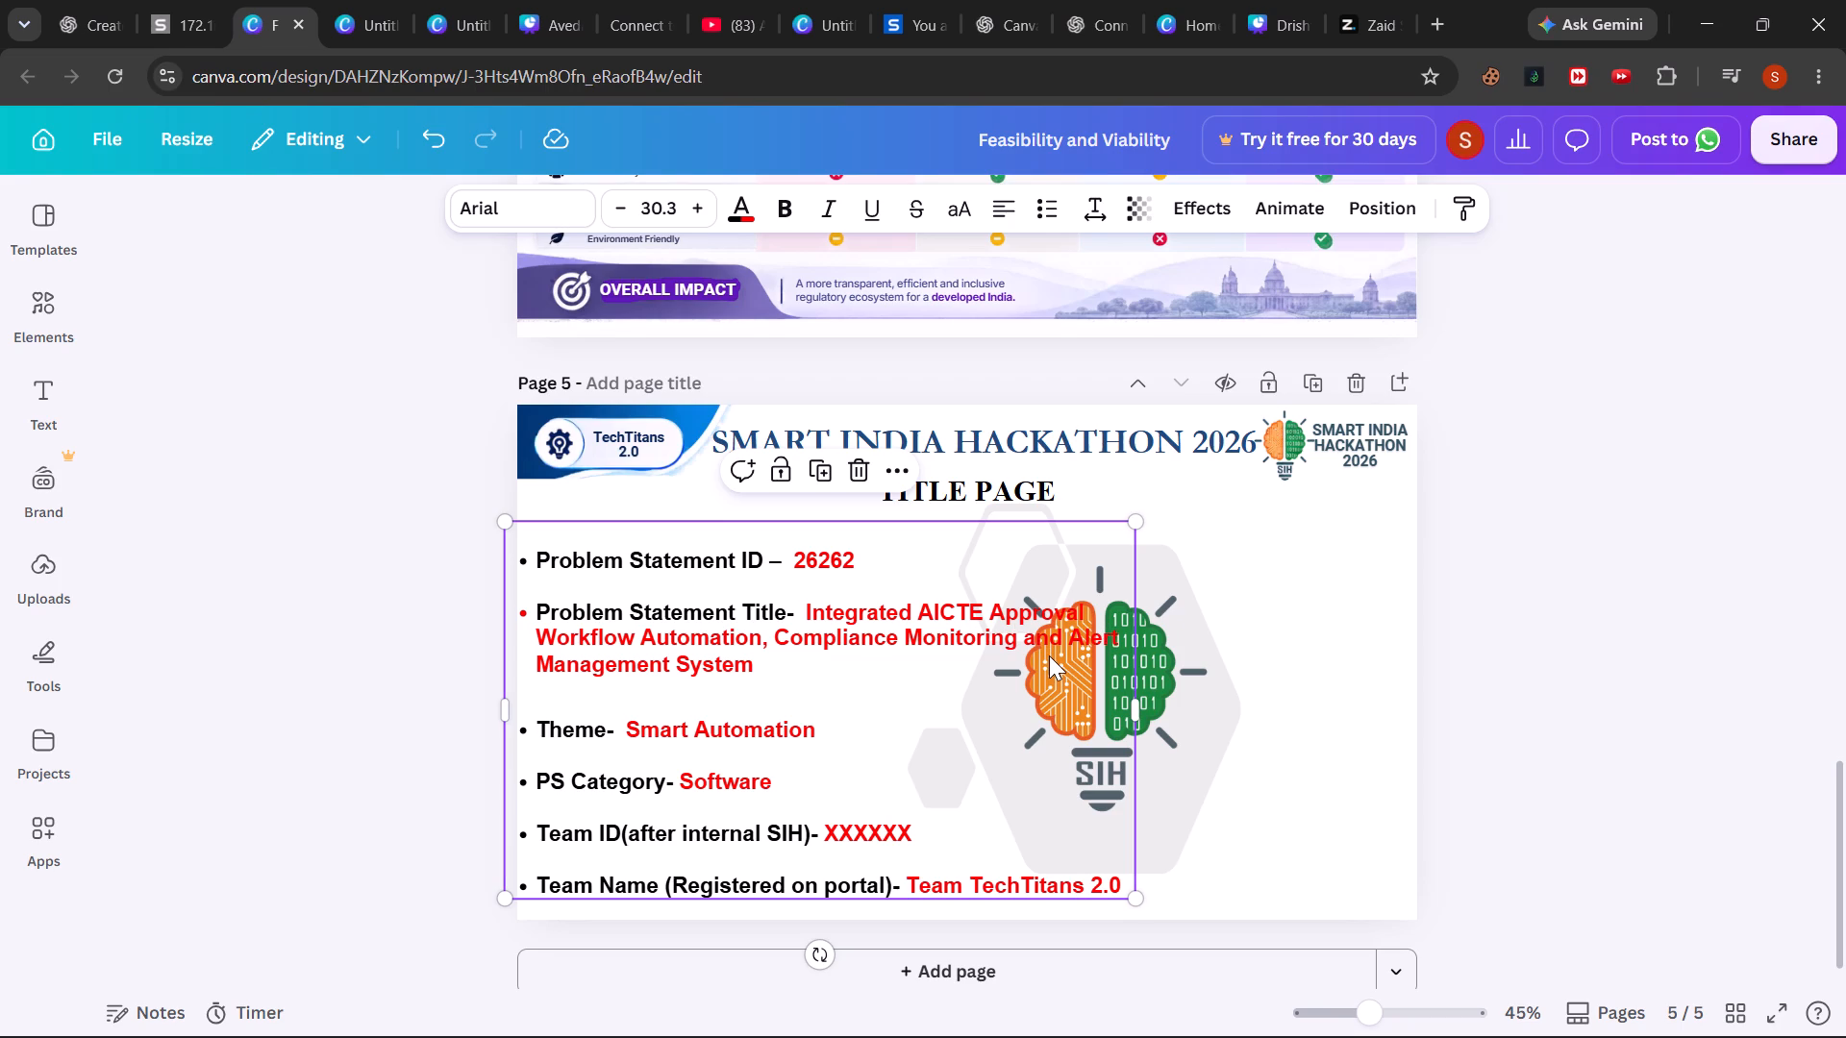
{"action": "left_click", "coordinate": [1638, 526]}
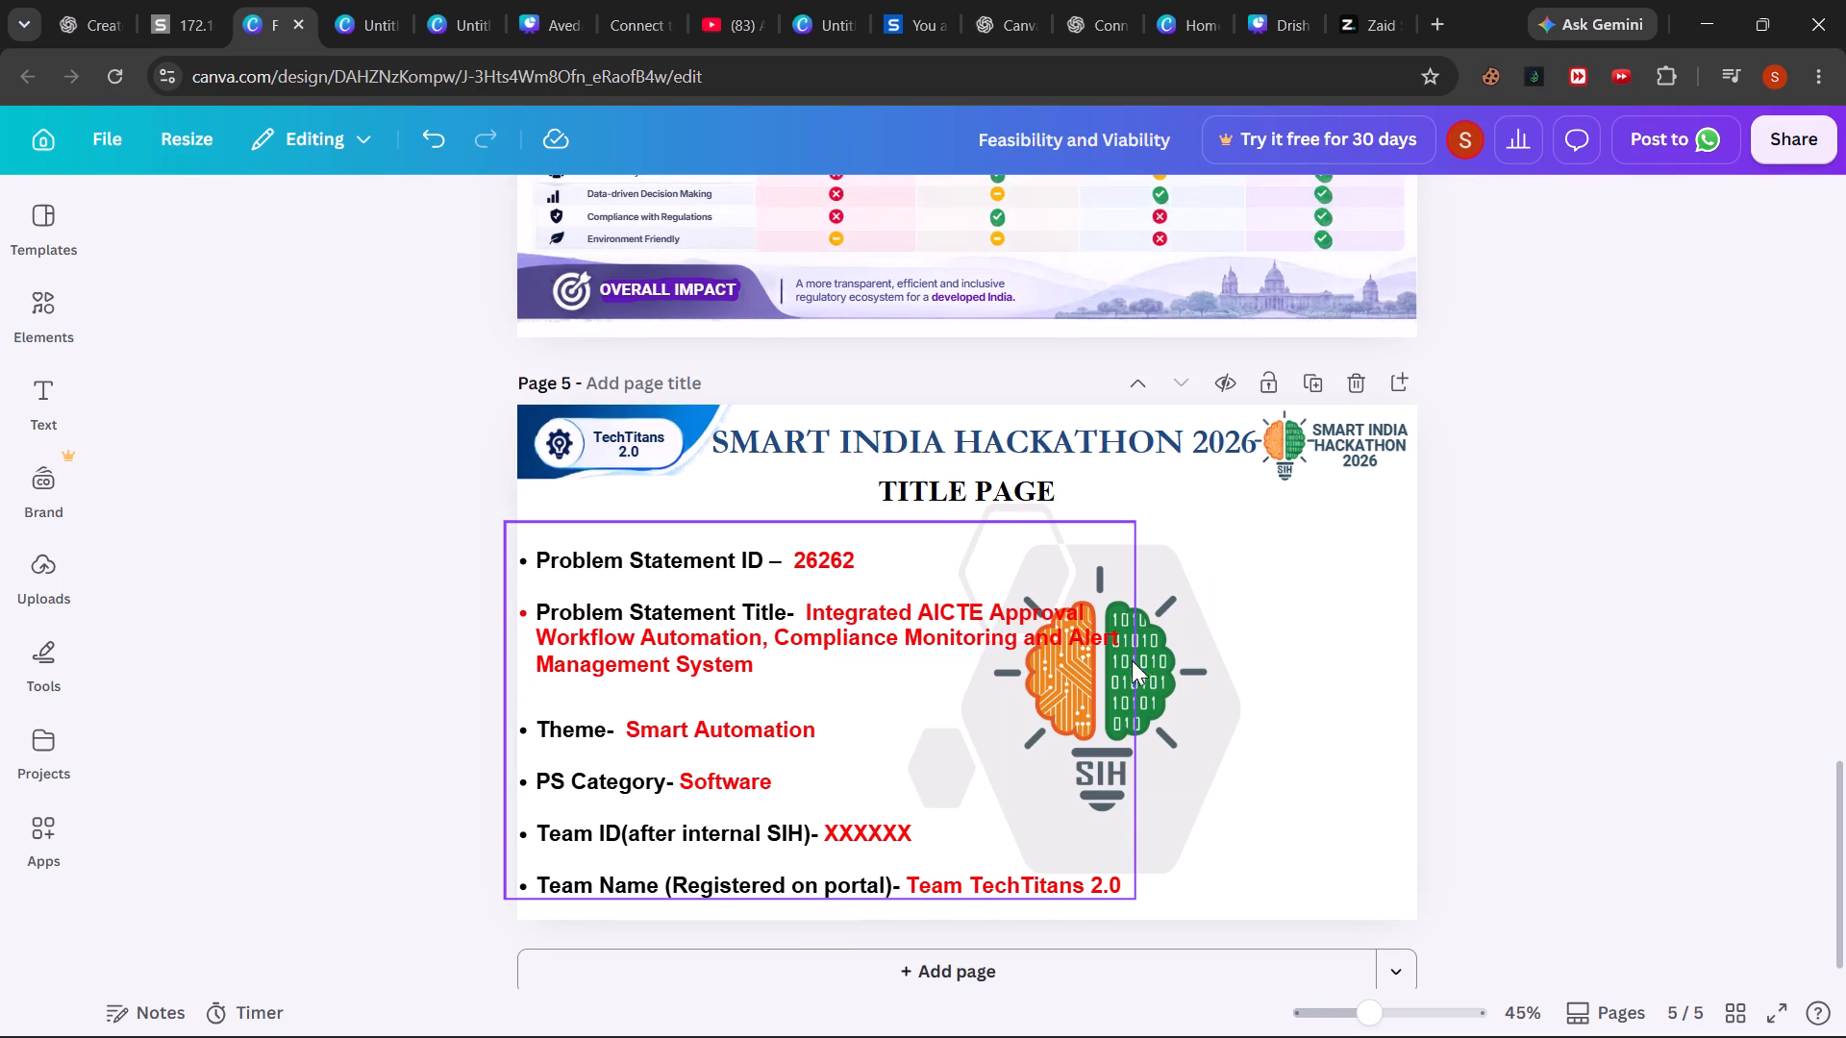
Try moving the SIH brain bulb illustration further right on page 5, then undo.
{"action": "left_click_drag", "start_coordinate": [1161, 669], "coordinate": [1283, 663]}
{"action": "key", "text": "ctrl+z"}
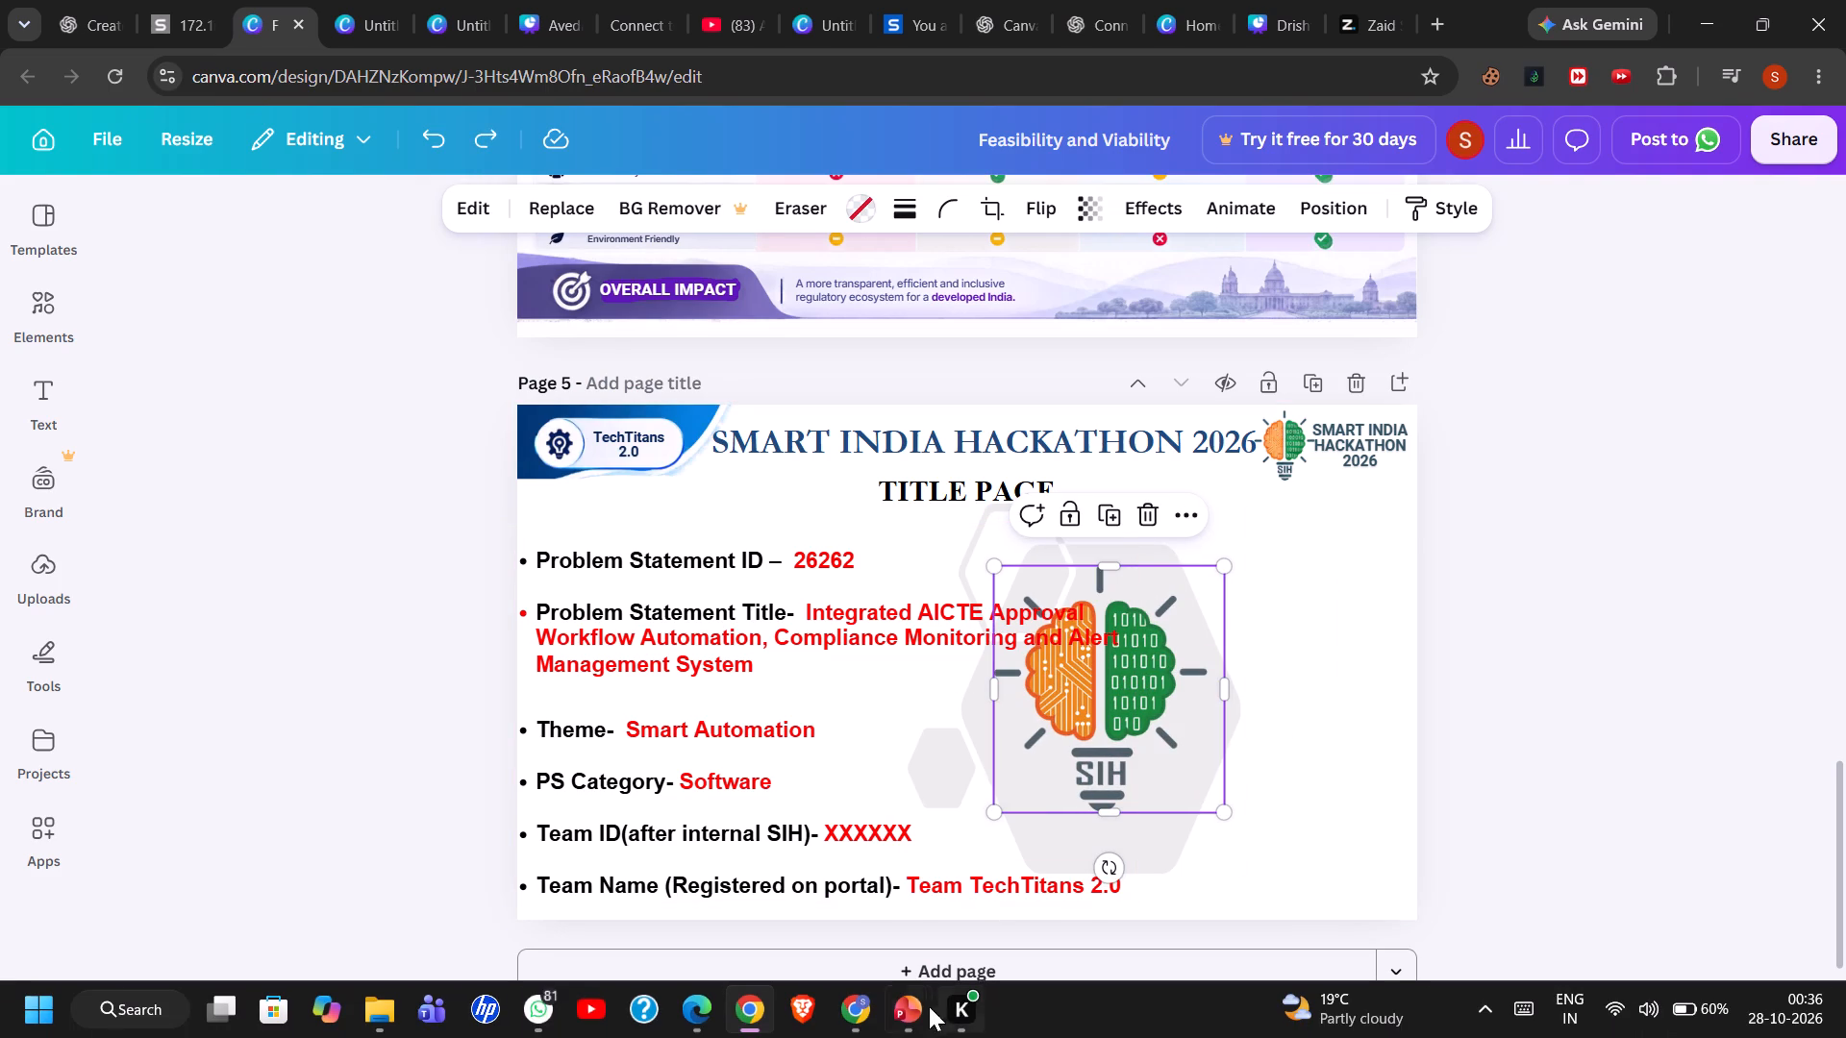
Examine the reference title slide in PowerPoint, then look over the other pages of the Canva design.
{"action": "left_click", "coordinate": [1160, 884]}
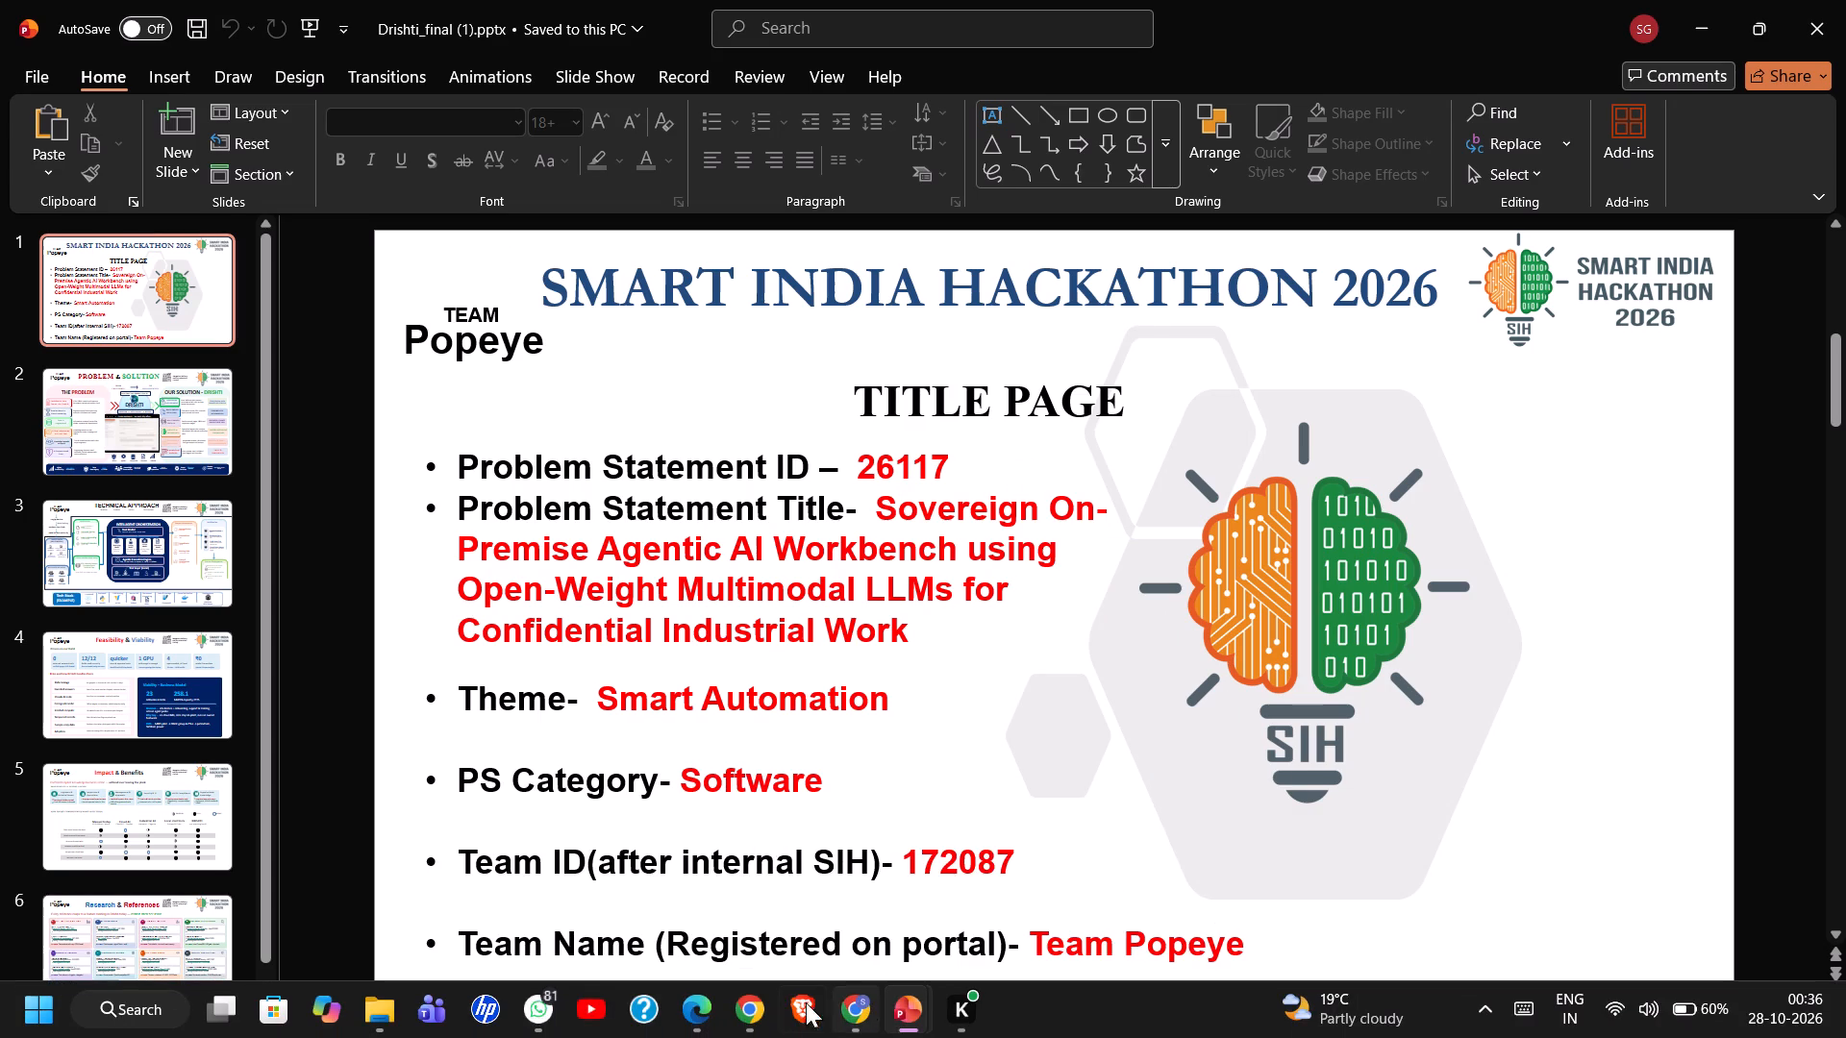
{"action": "left_click", "coordinate": [749, 1012]}
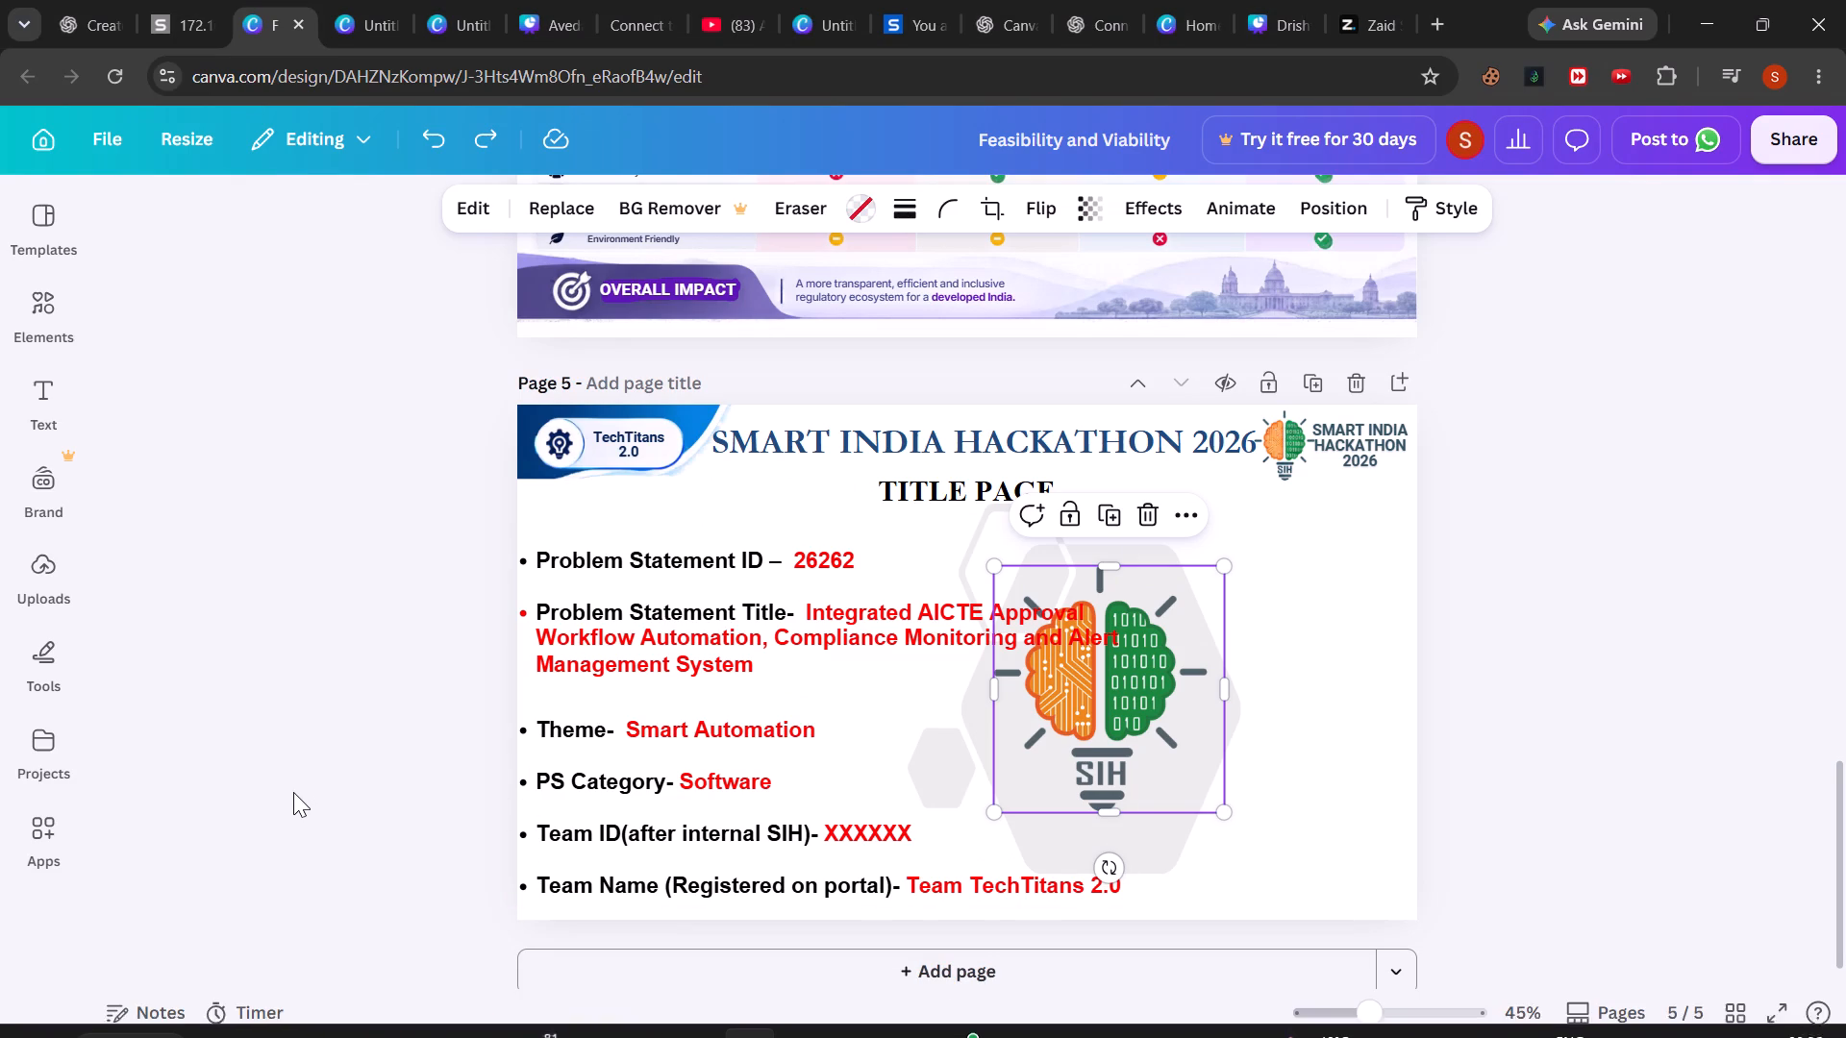
{"action": "left_click", "coordinate": [293, 792]}
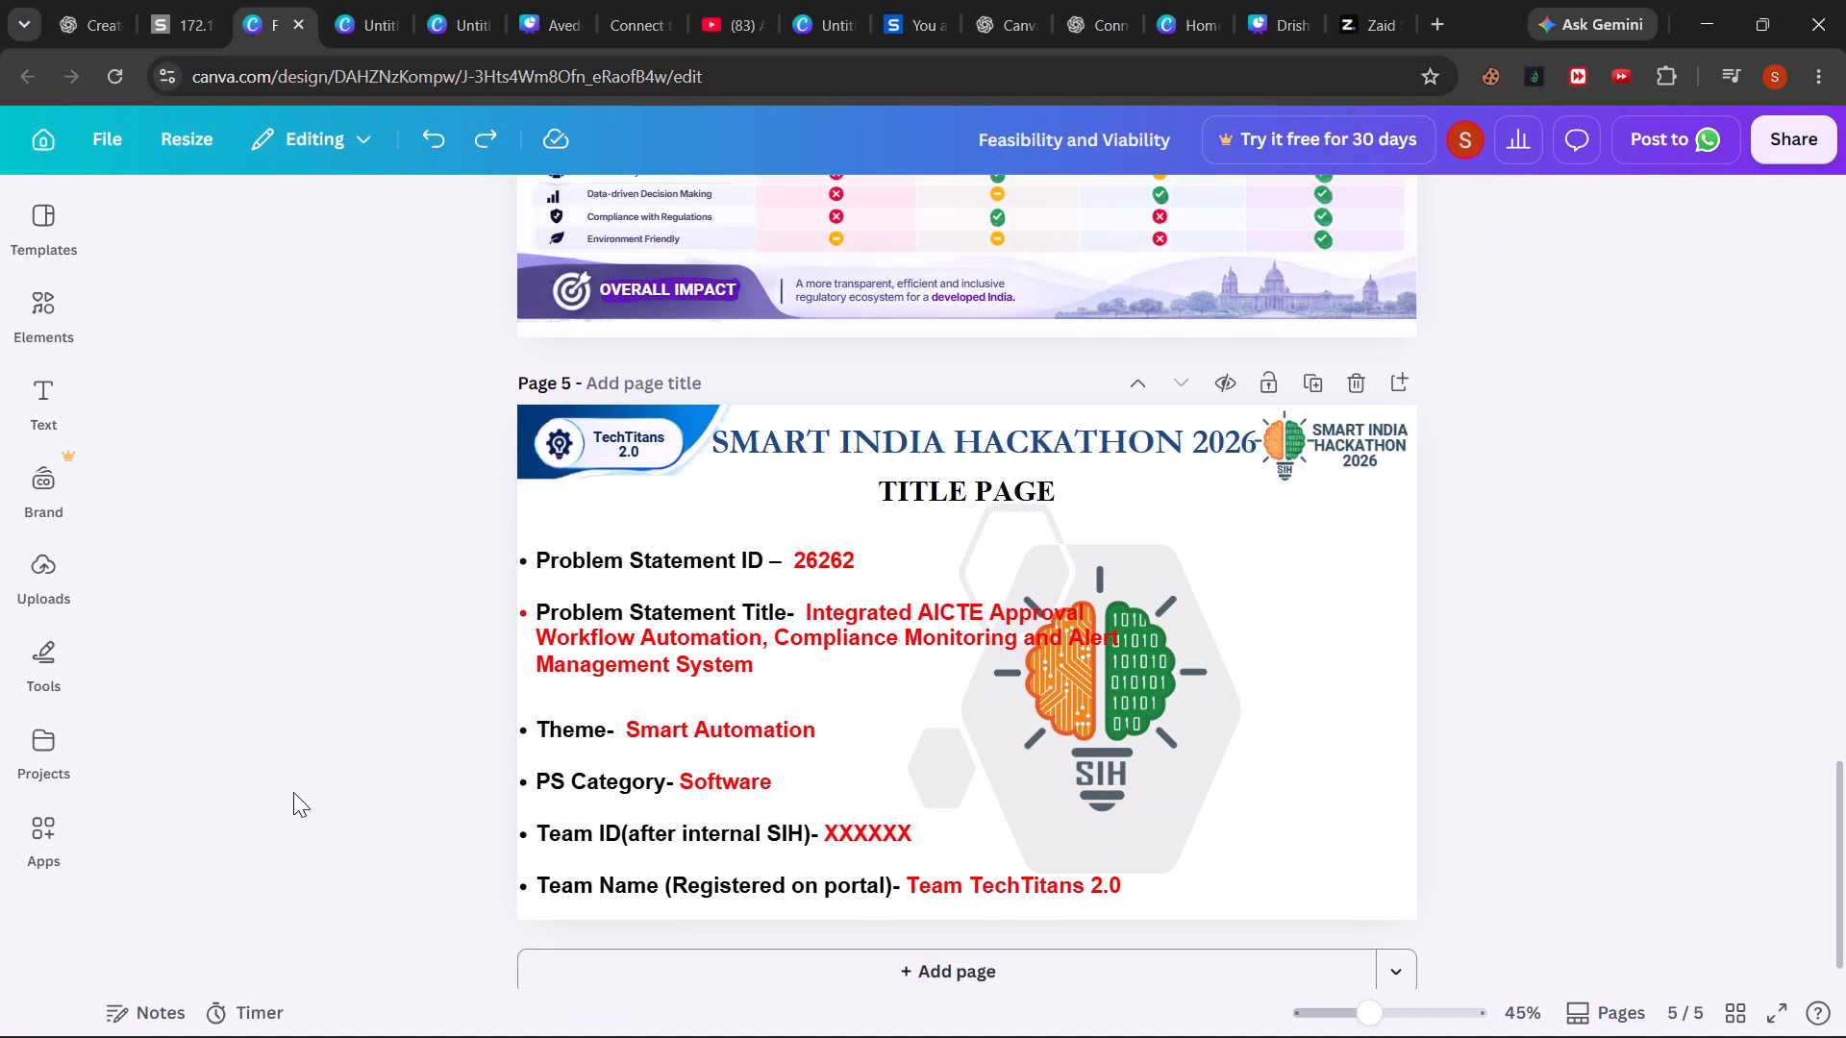
{"action": "scroll", "coordinate": [293, 792], "scroll_direction": "up", "scroll_amount": 13}
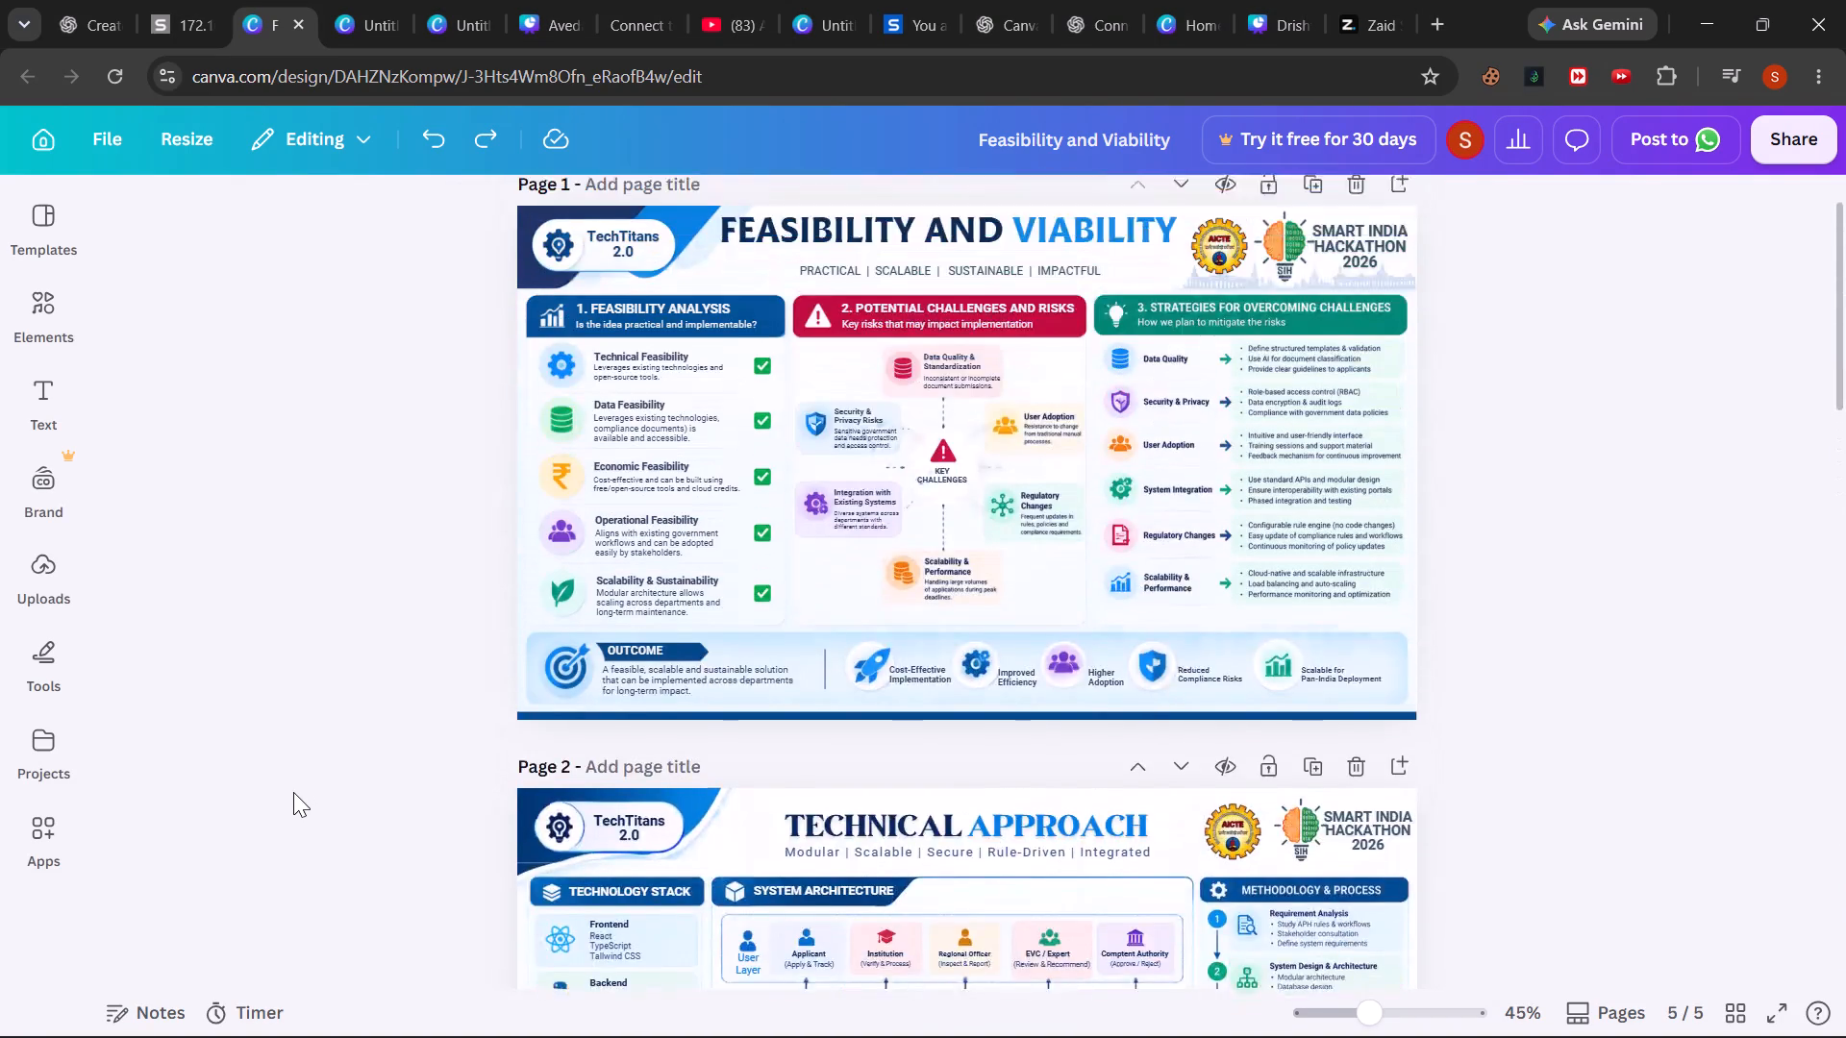
{"action": "scroll", "coordinate": [293, 792], "scroll_direction": "up", "scroll_amount": 1}
{"action": "scroll", "coordinate": [293, 792], "scroll_direction": "down", "scroll_amount": 18}
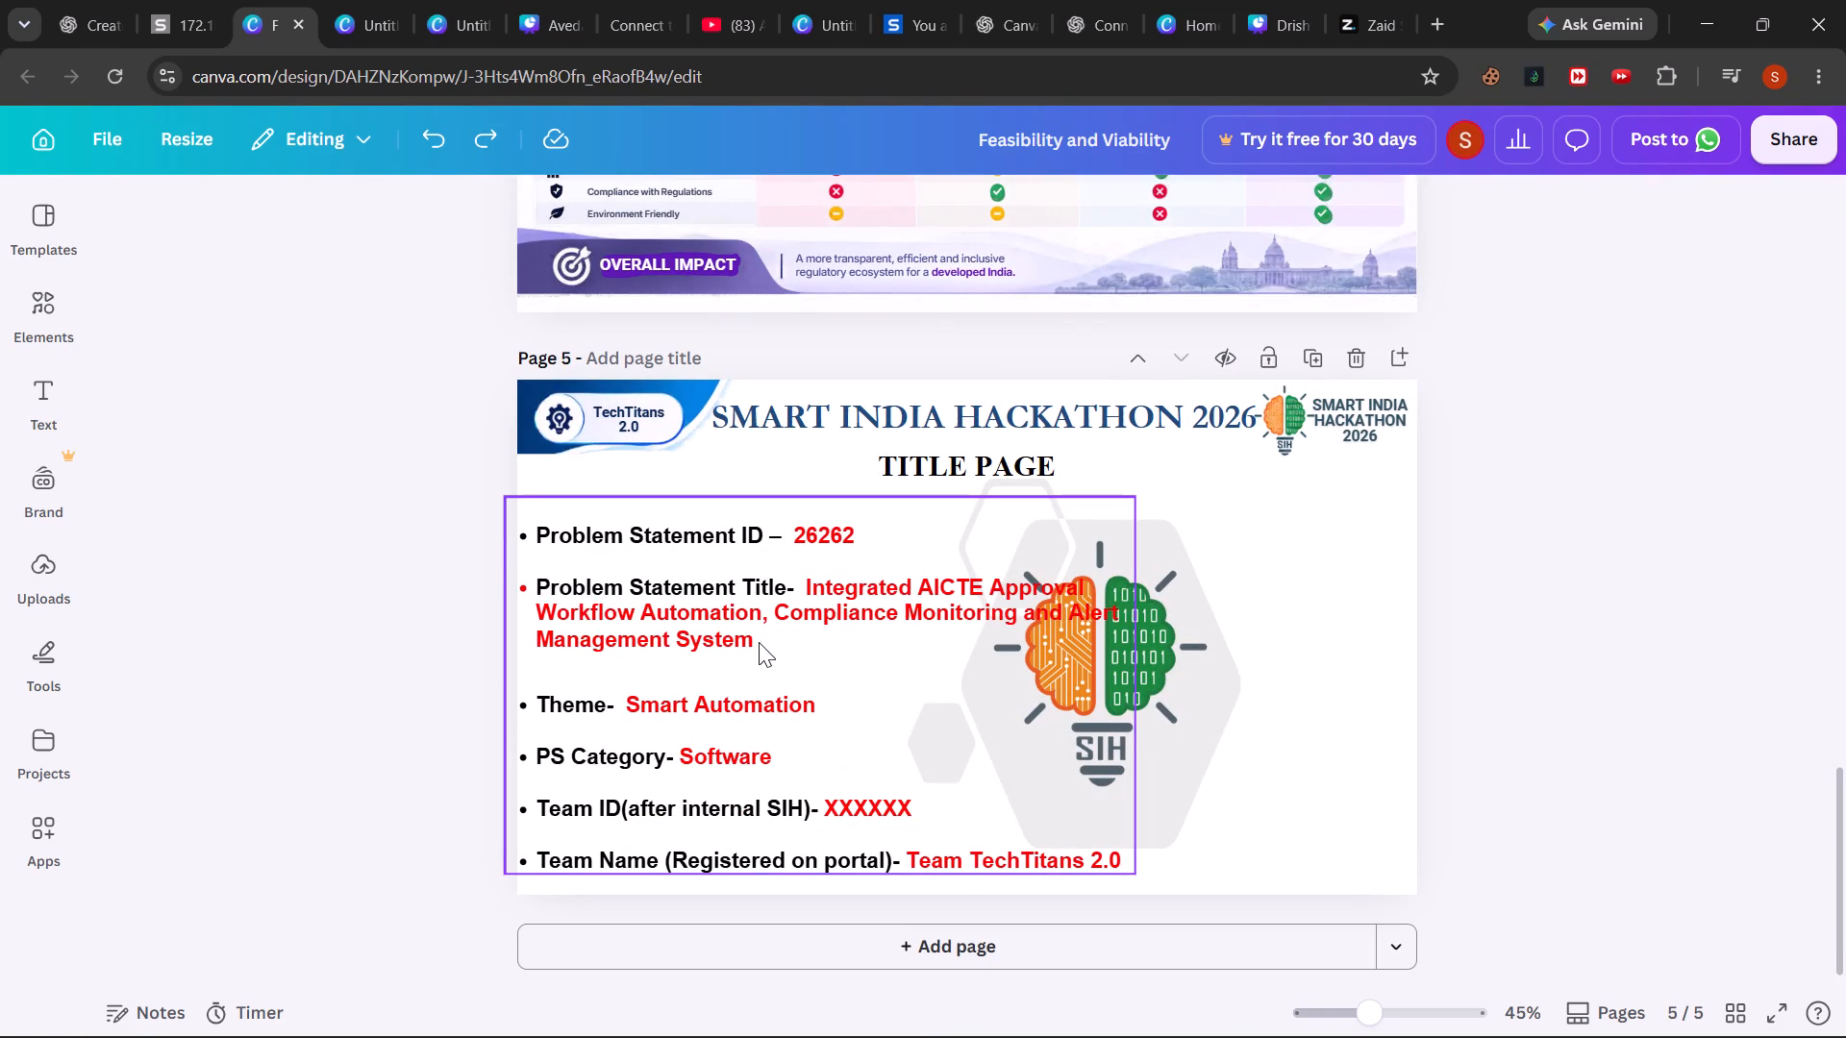
Break the problem statement title on page 5 into three lines, with new lines starting at "Approval" and "Monitoring".
{"action": "double_click", "coordinate": [984, 587]}
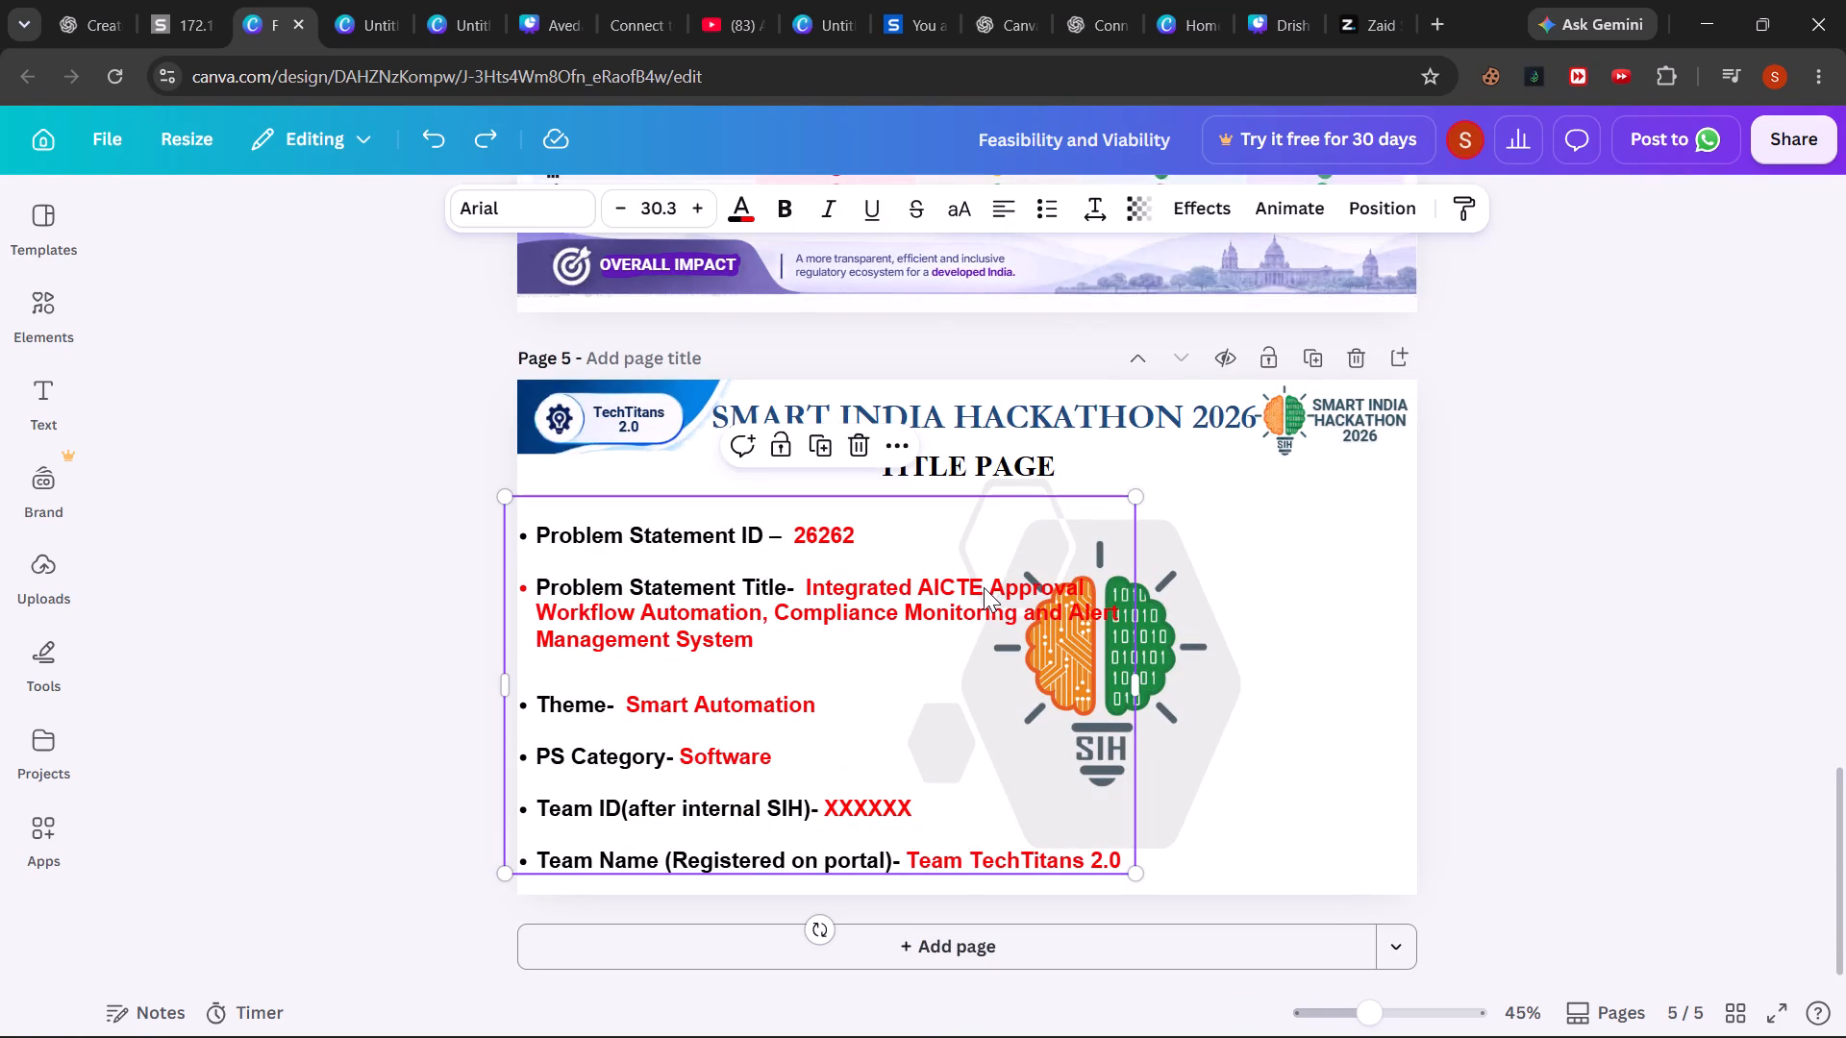
{"action": "left_click", "coordinate": [984, 587]}
{"action": "key", "text": "Return"}
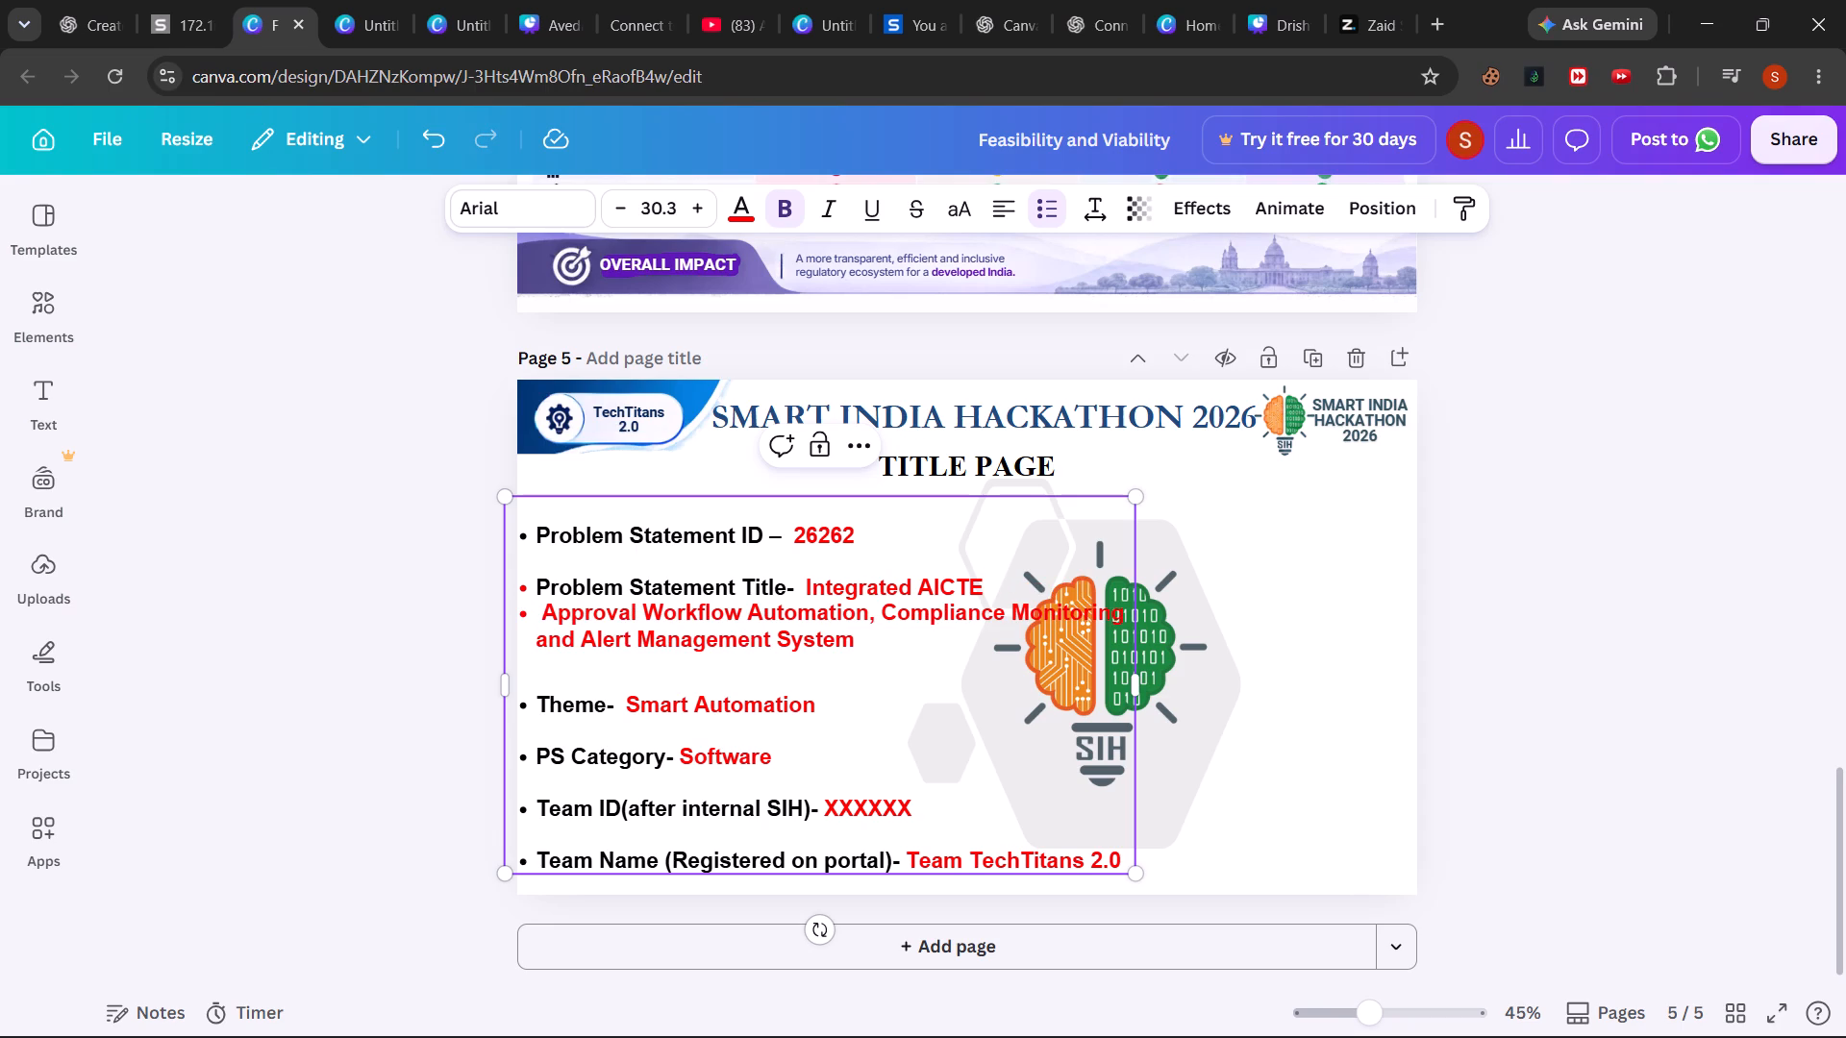
{"action": "double_click", "coordinate": [883, 616]}
{"action": "left_click", "coordinate": [883, 616]}
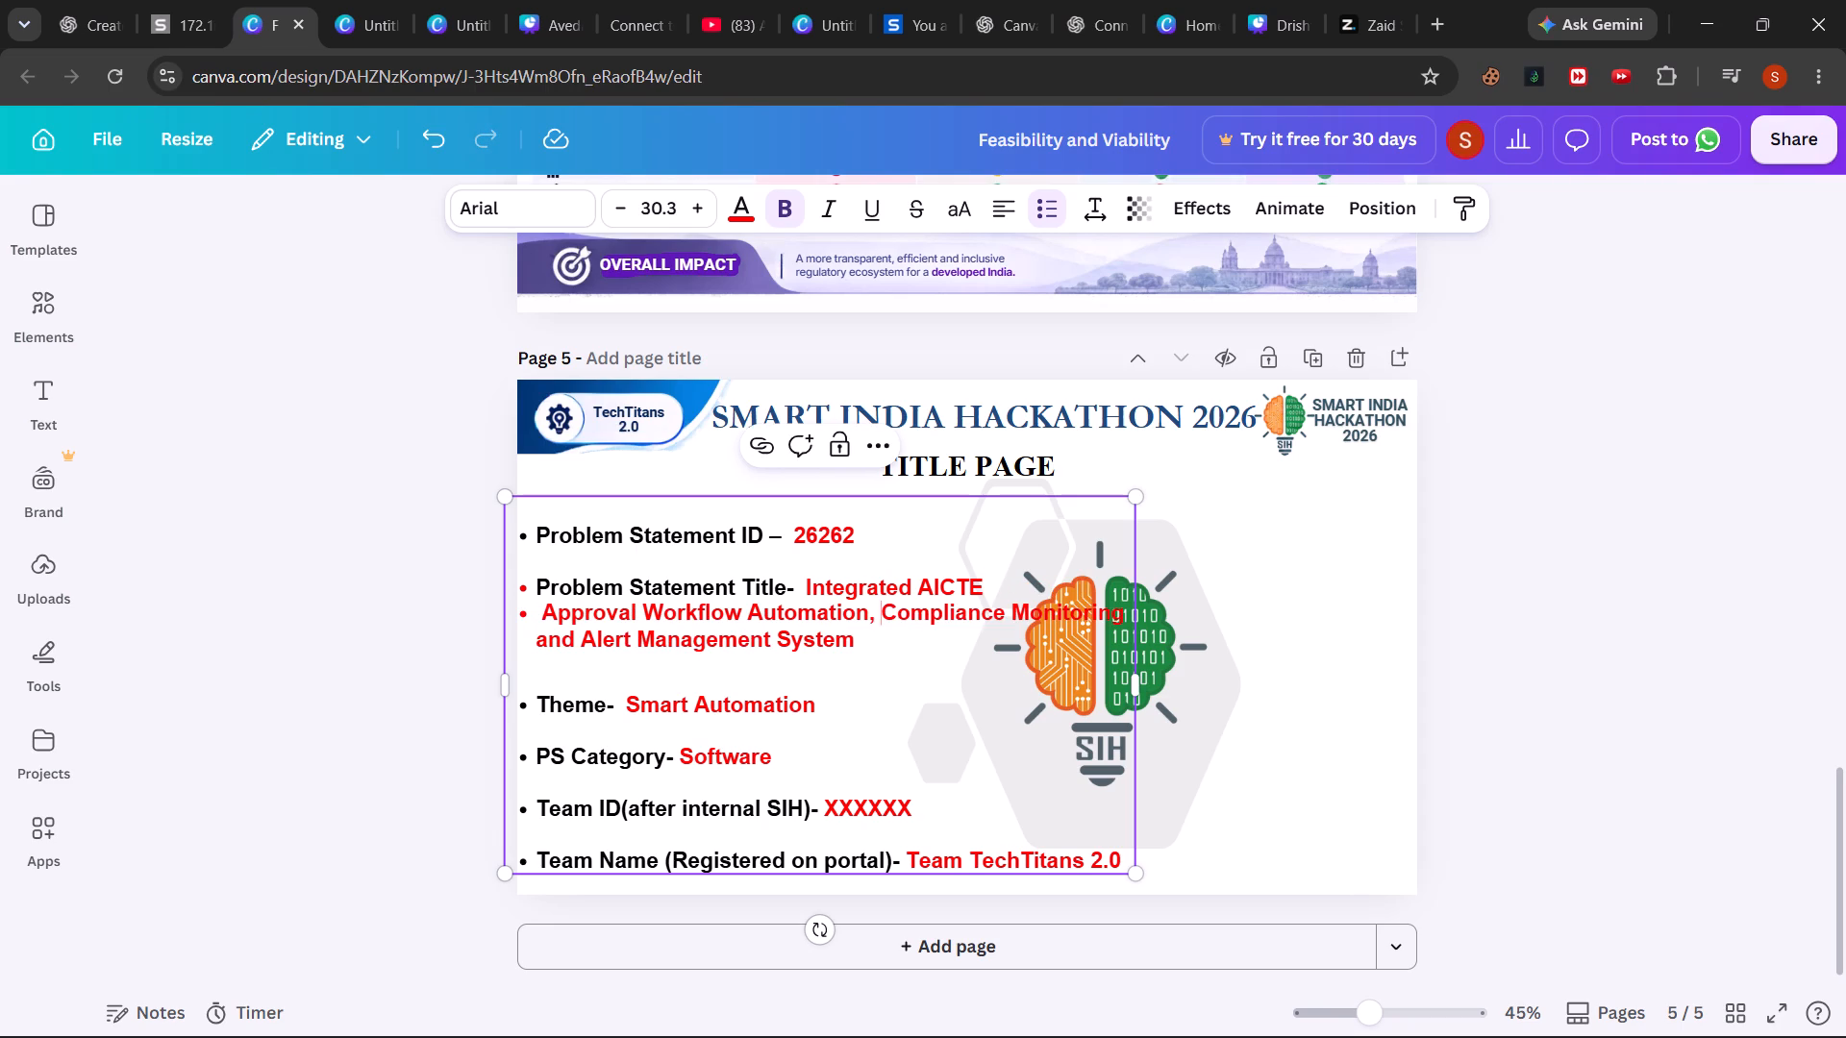
{"action": "key", "text": "Return"}
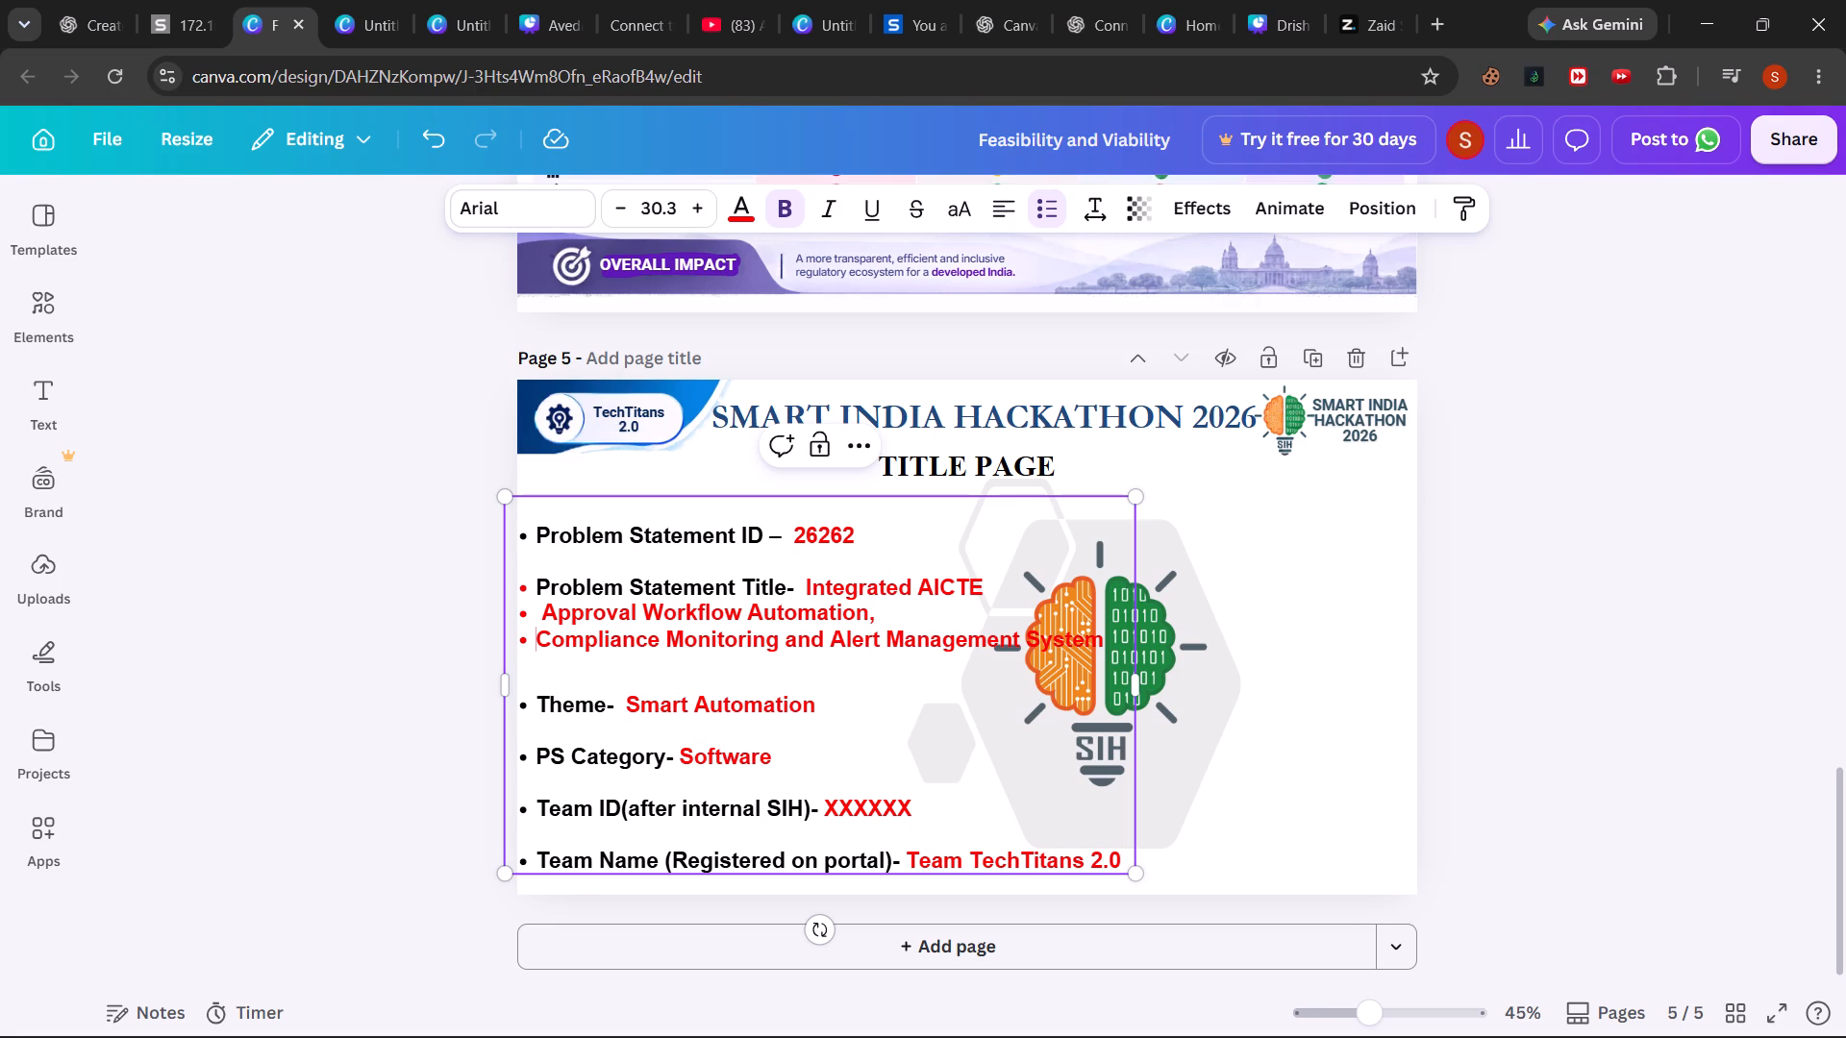
{"action": "key", "text": "BackSpace"}
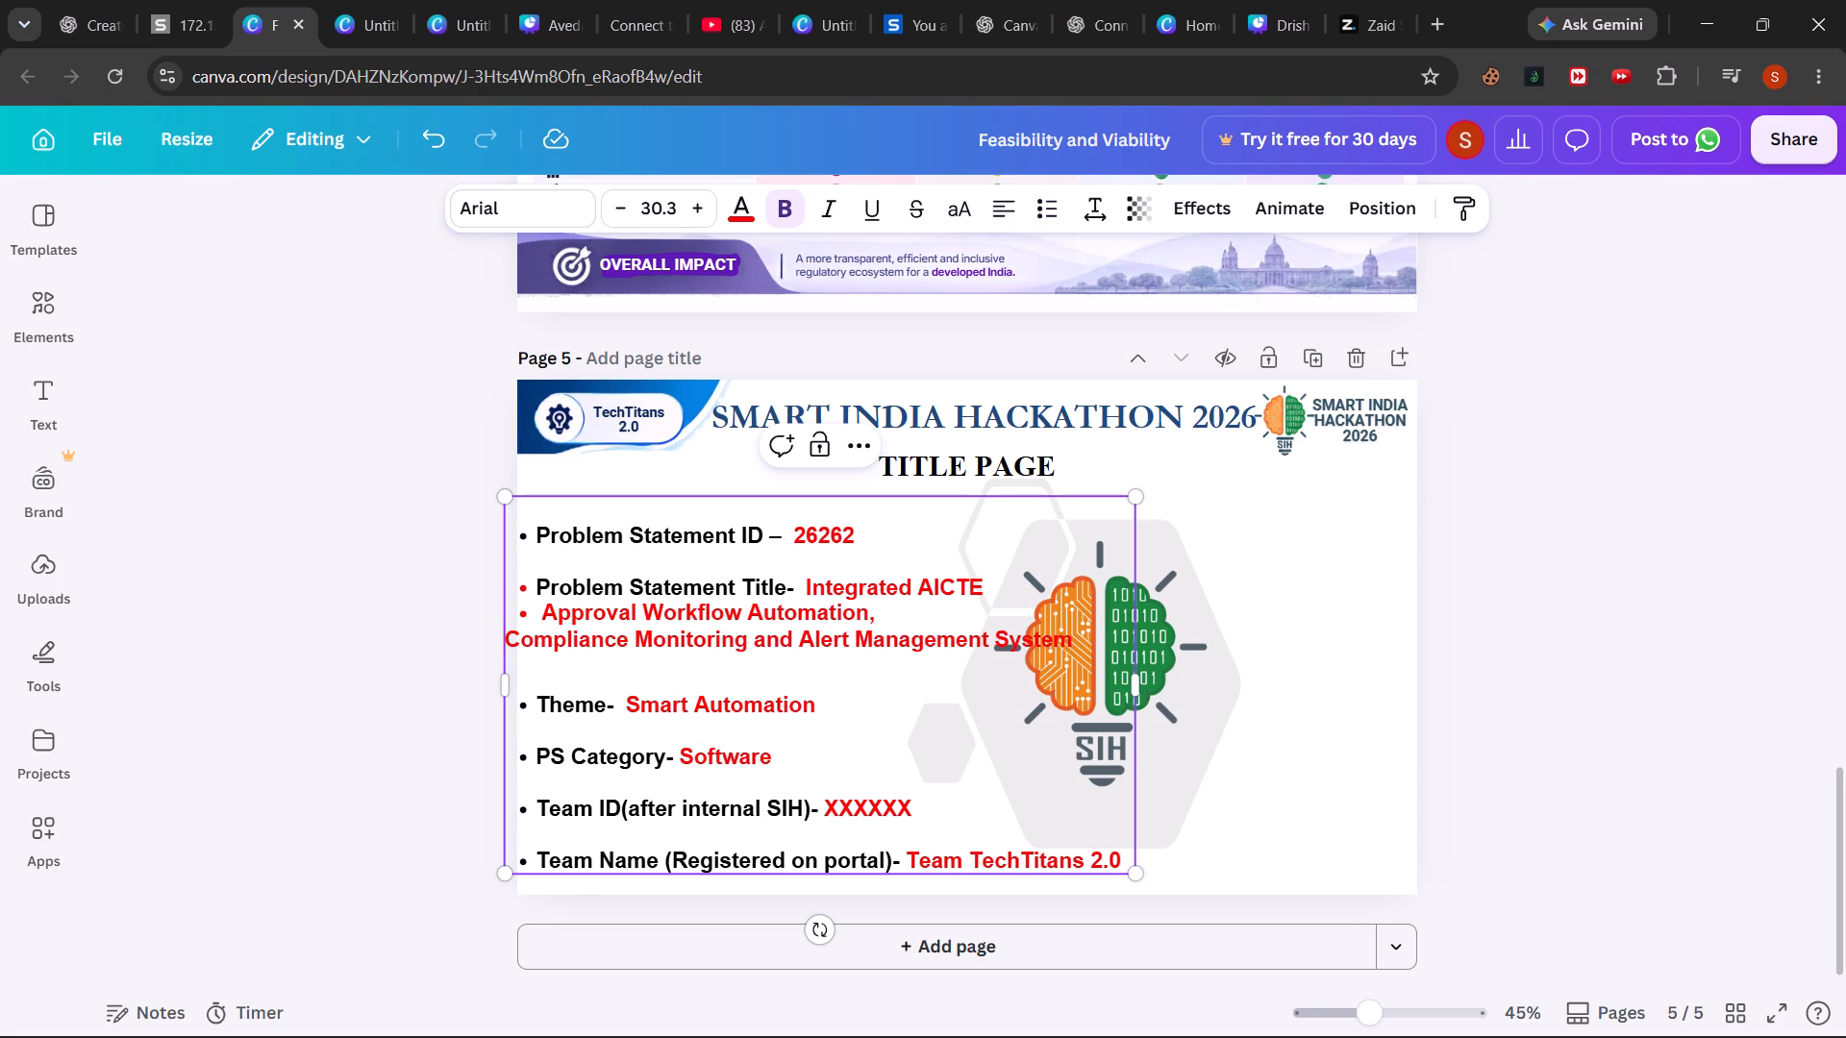
{"action": "key", "text": "BackSpace"}
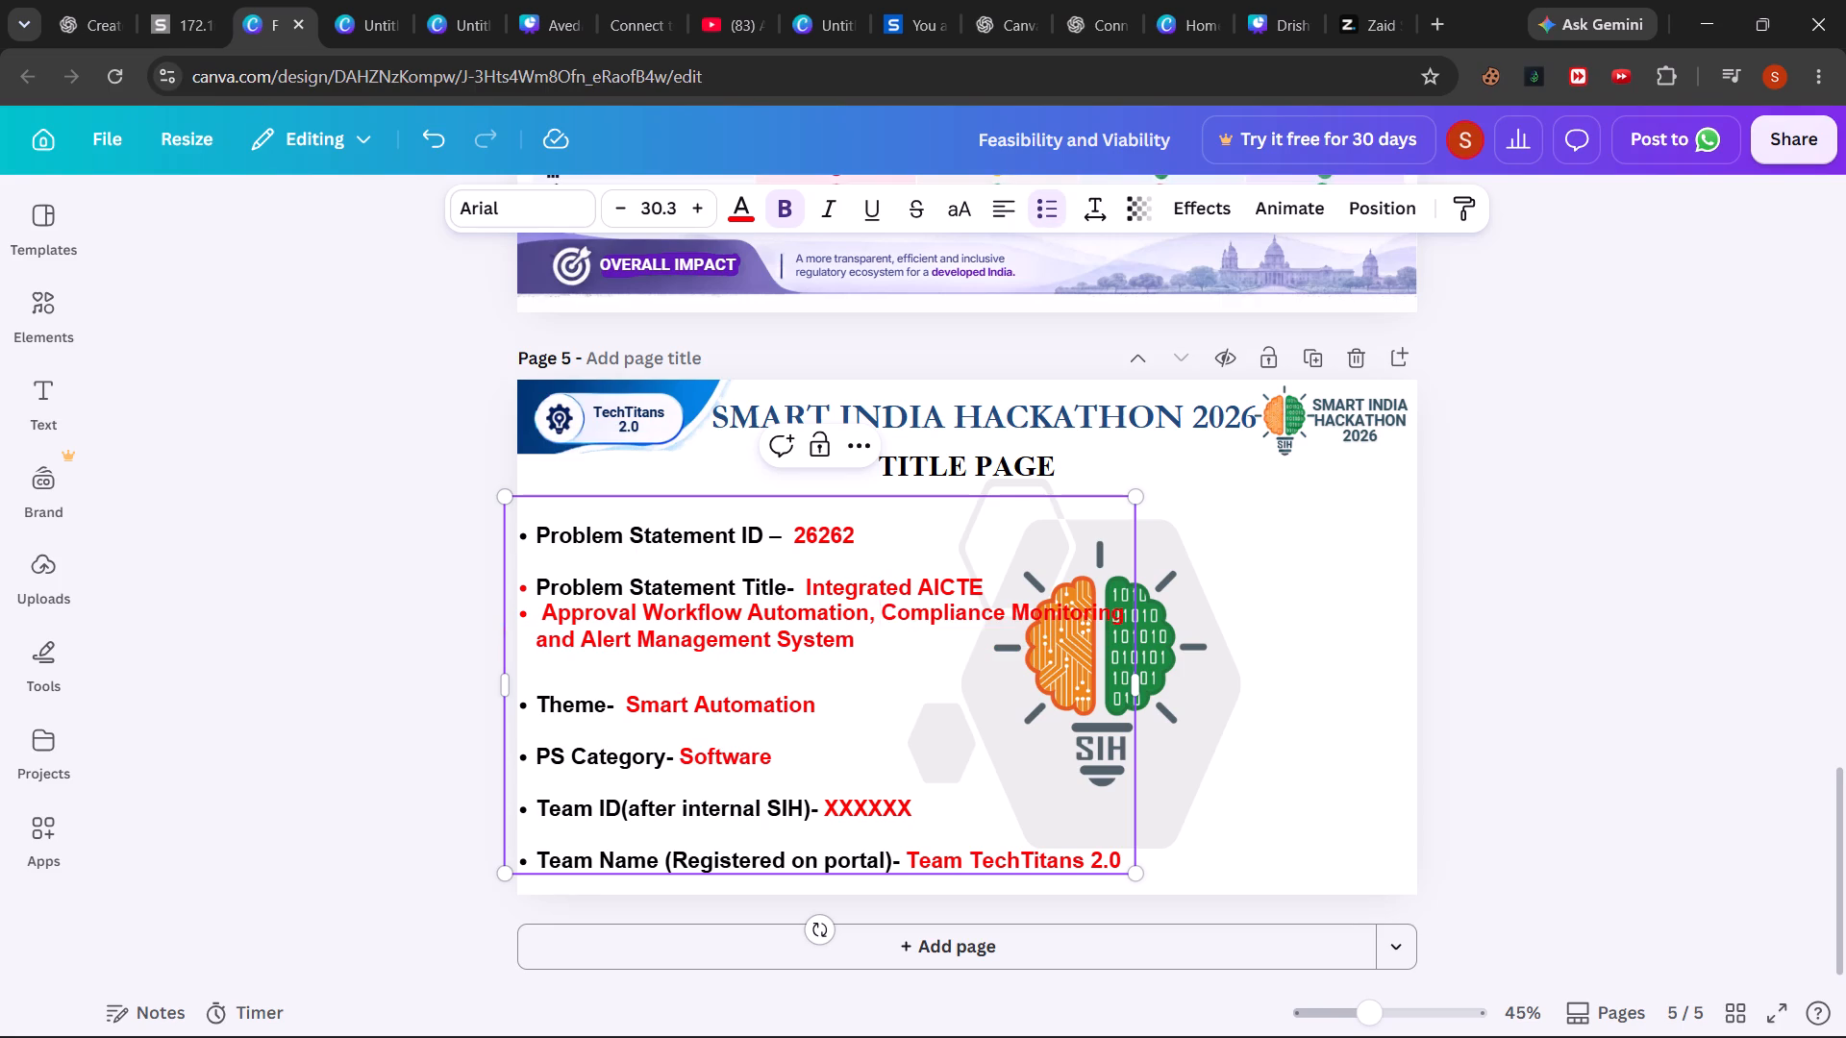
{"action": "double_click", "coordinate": [1008, 612]}
{"action": "left_click", "coordinate": [1008, 612]}
{"action": "key", "text": "Return"}
{"action": "left_click", "coordinate": [1456, 580]}
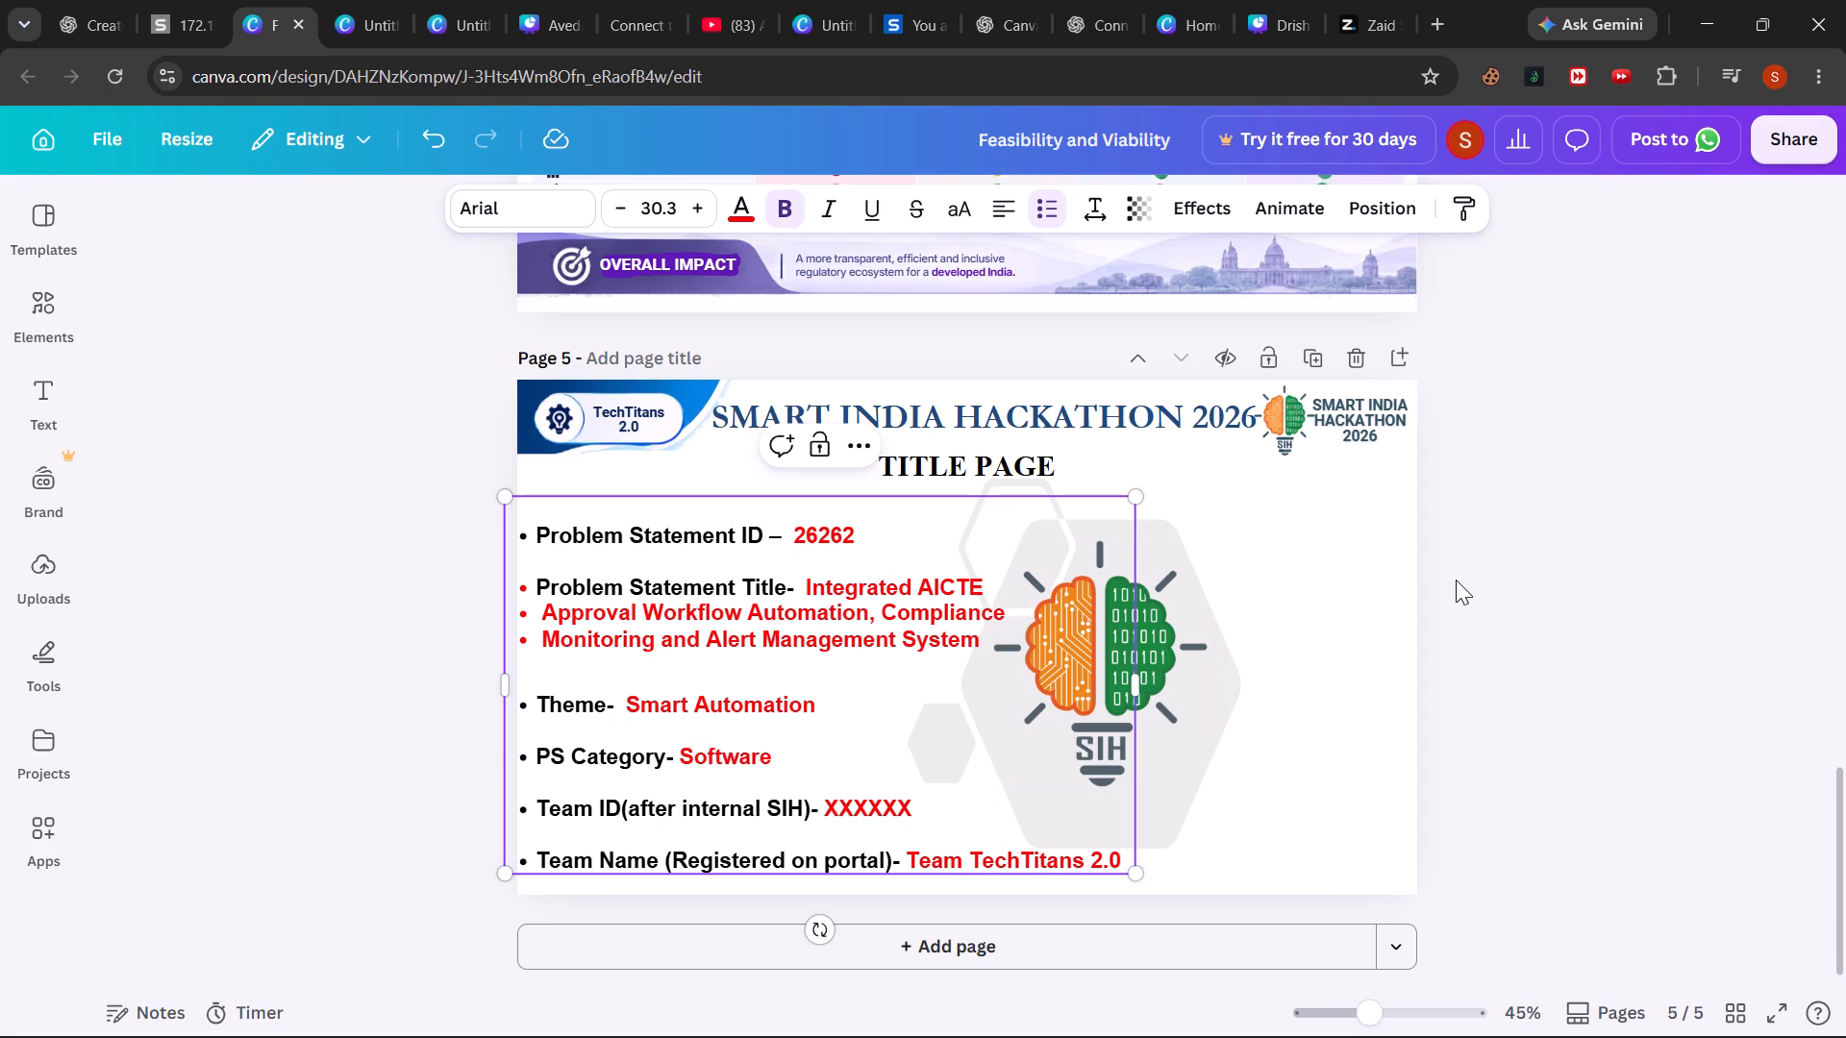
Remove the bullet from the "Approval Workflow Automation, Compliance" line and indent it with spaces under the title text.
{"action": "left_click", "coordinate": [531, 617]}
{"action": "double_click", "coordinate": [541, 594]}
{"action": "left_click", "coordinate": [541, 602]}
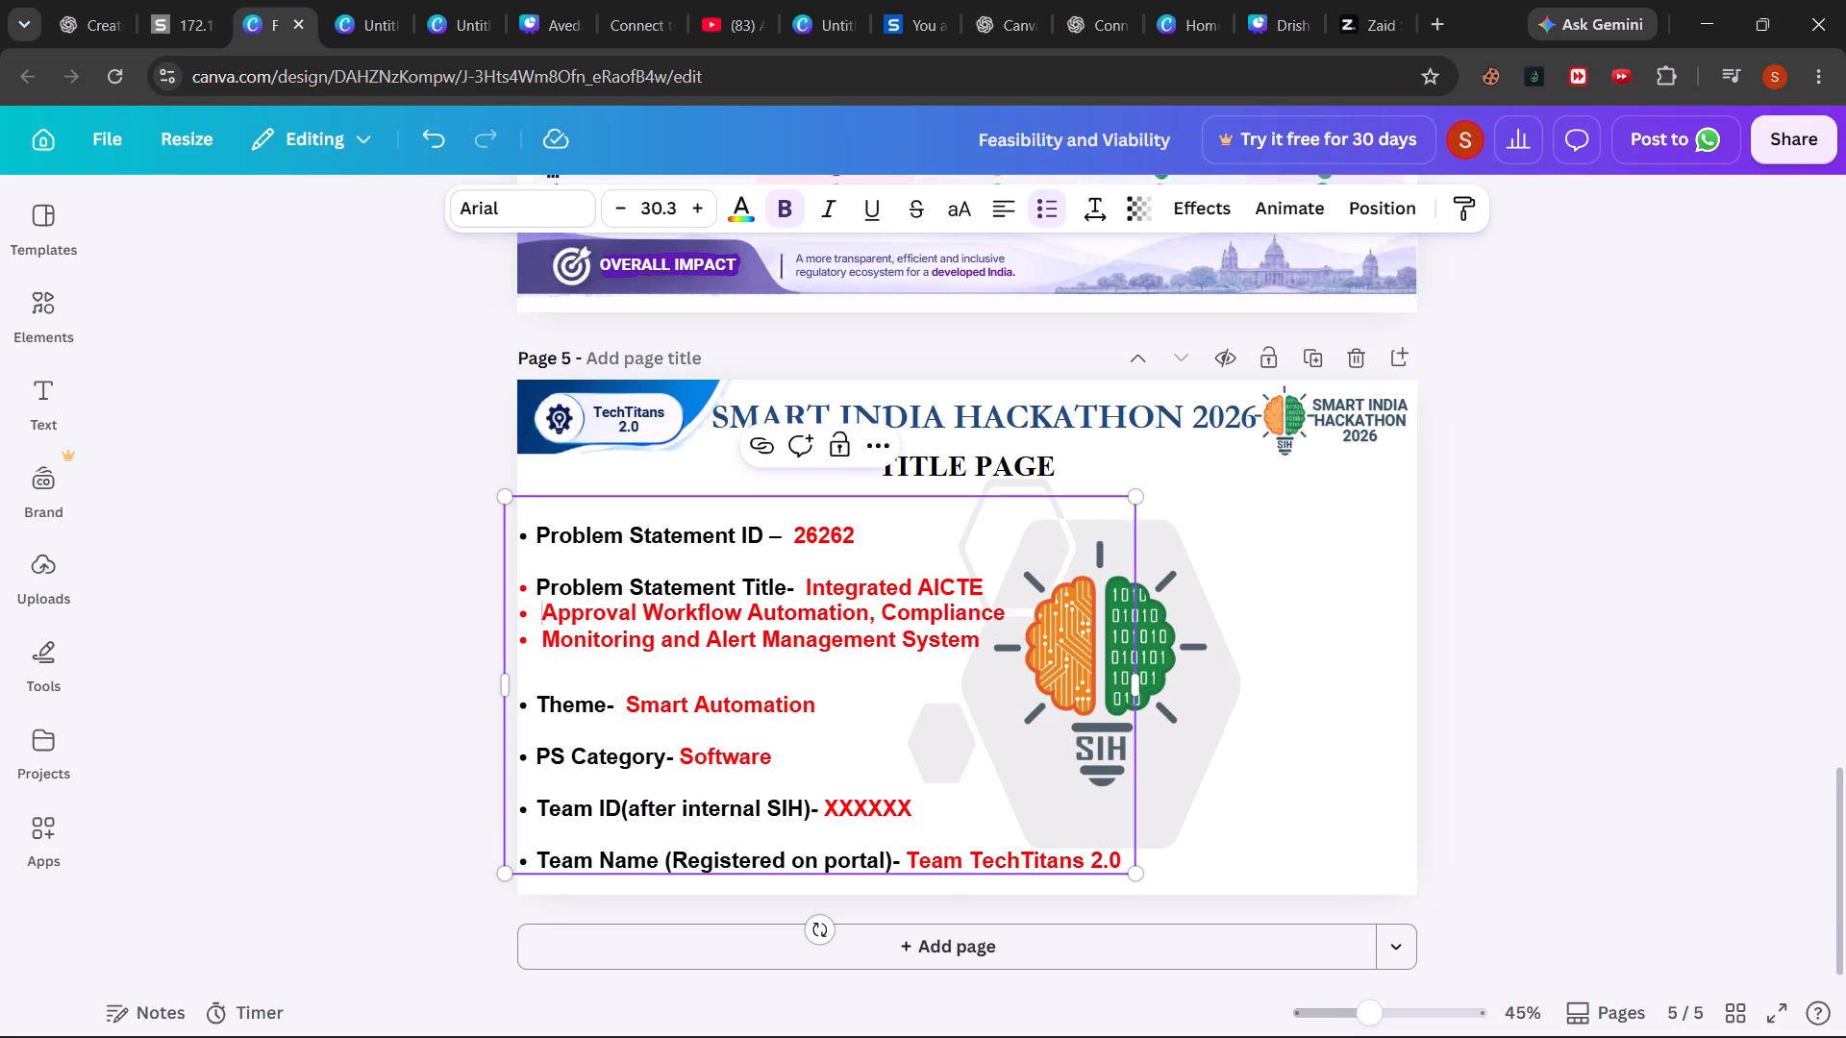
{"action": "key", "text": "BackSpace"}
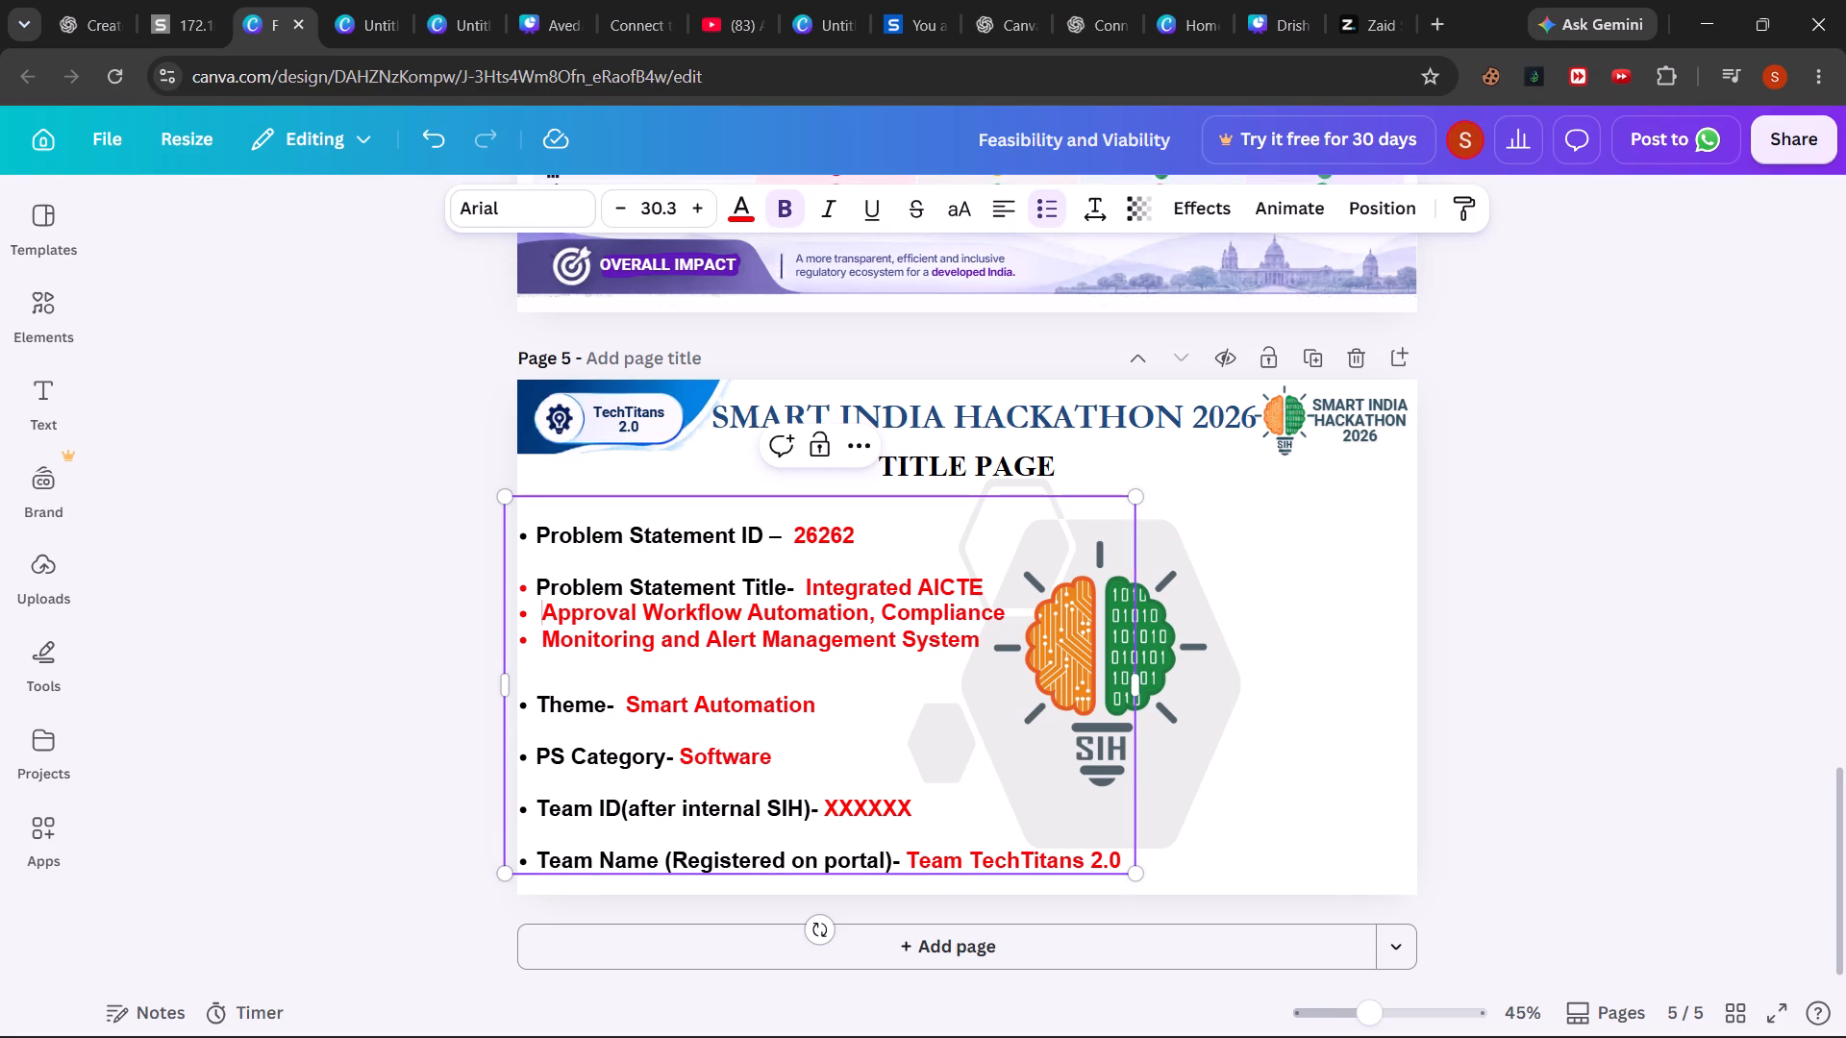
{"action": "key", "text": "BackSpace"}
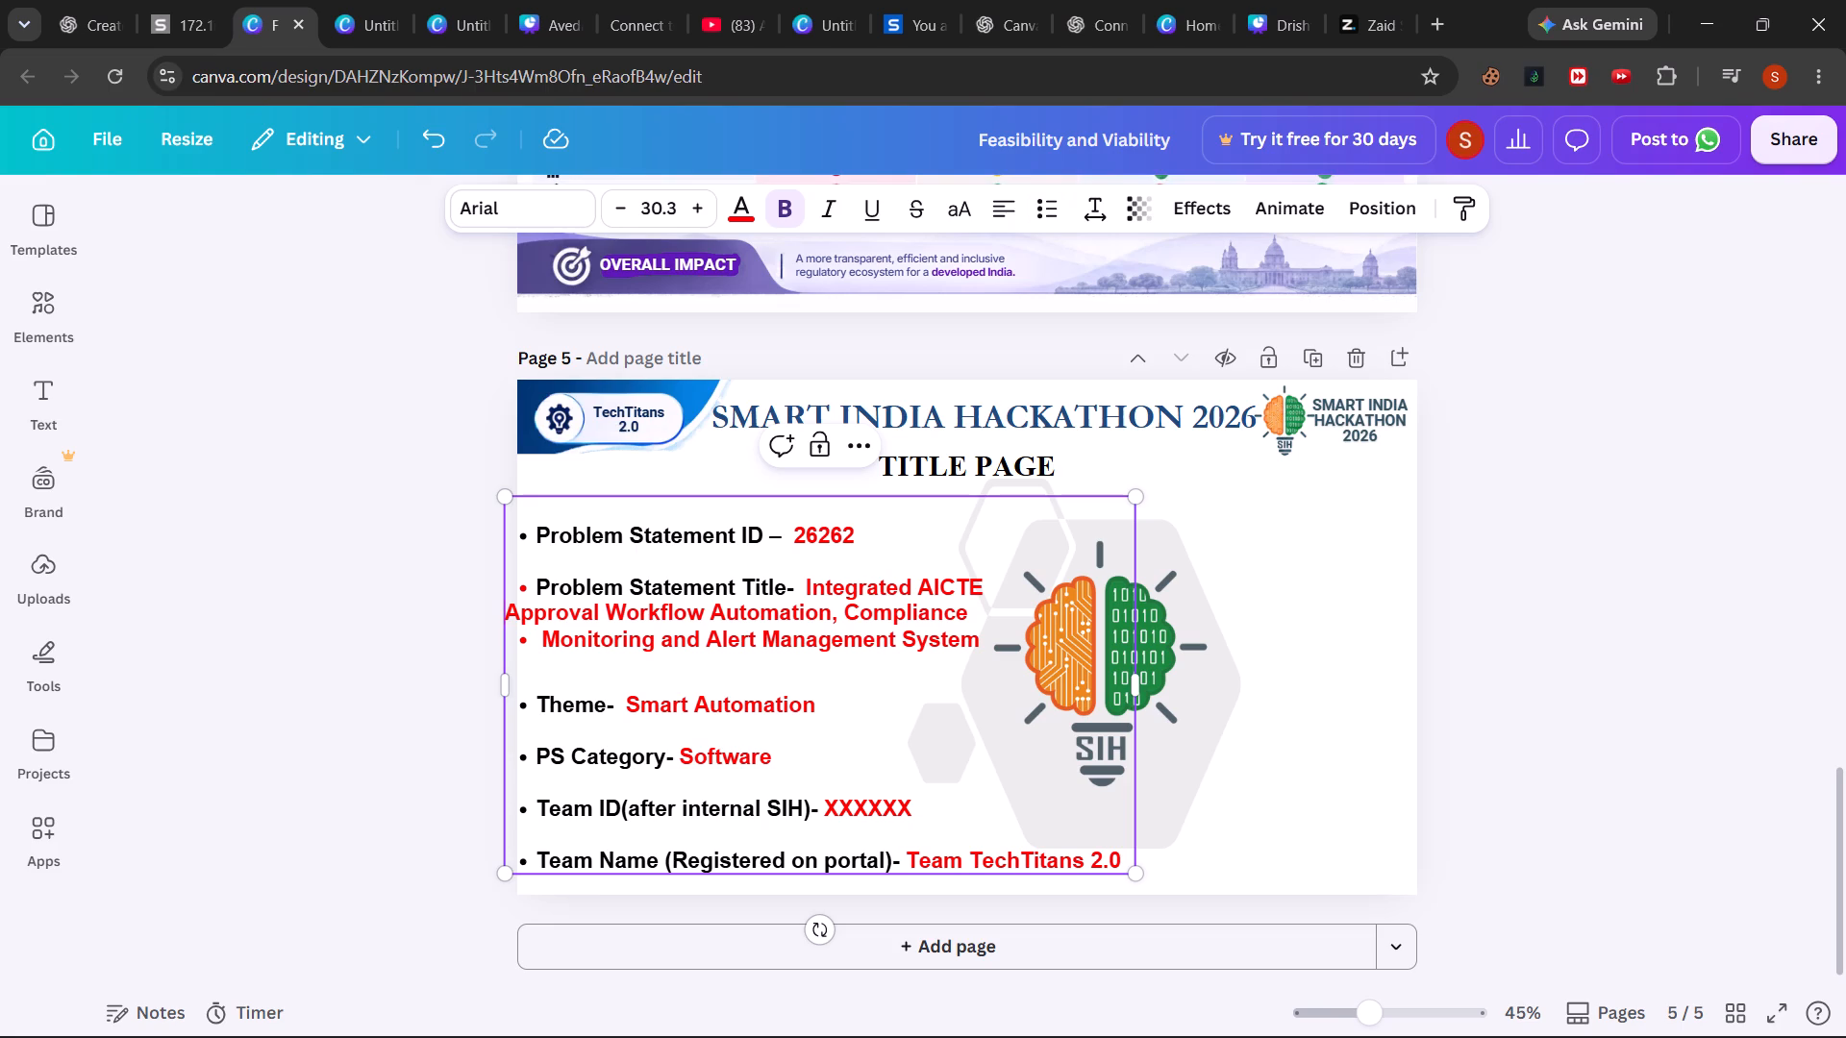
{"action": "key", "text": "space"}
{"action": "key", "text": "space"}
{"action": "key", "text": "space"}
{"action": "key", "text": "space"}
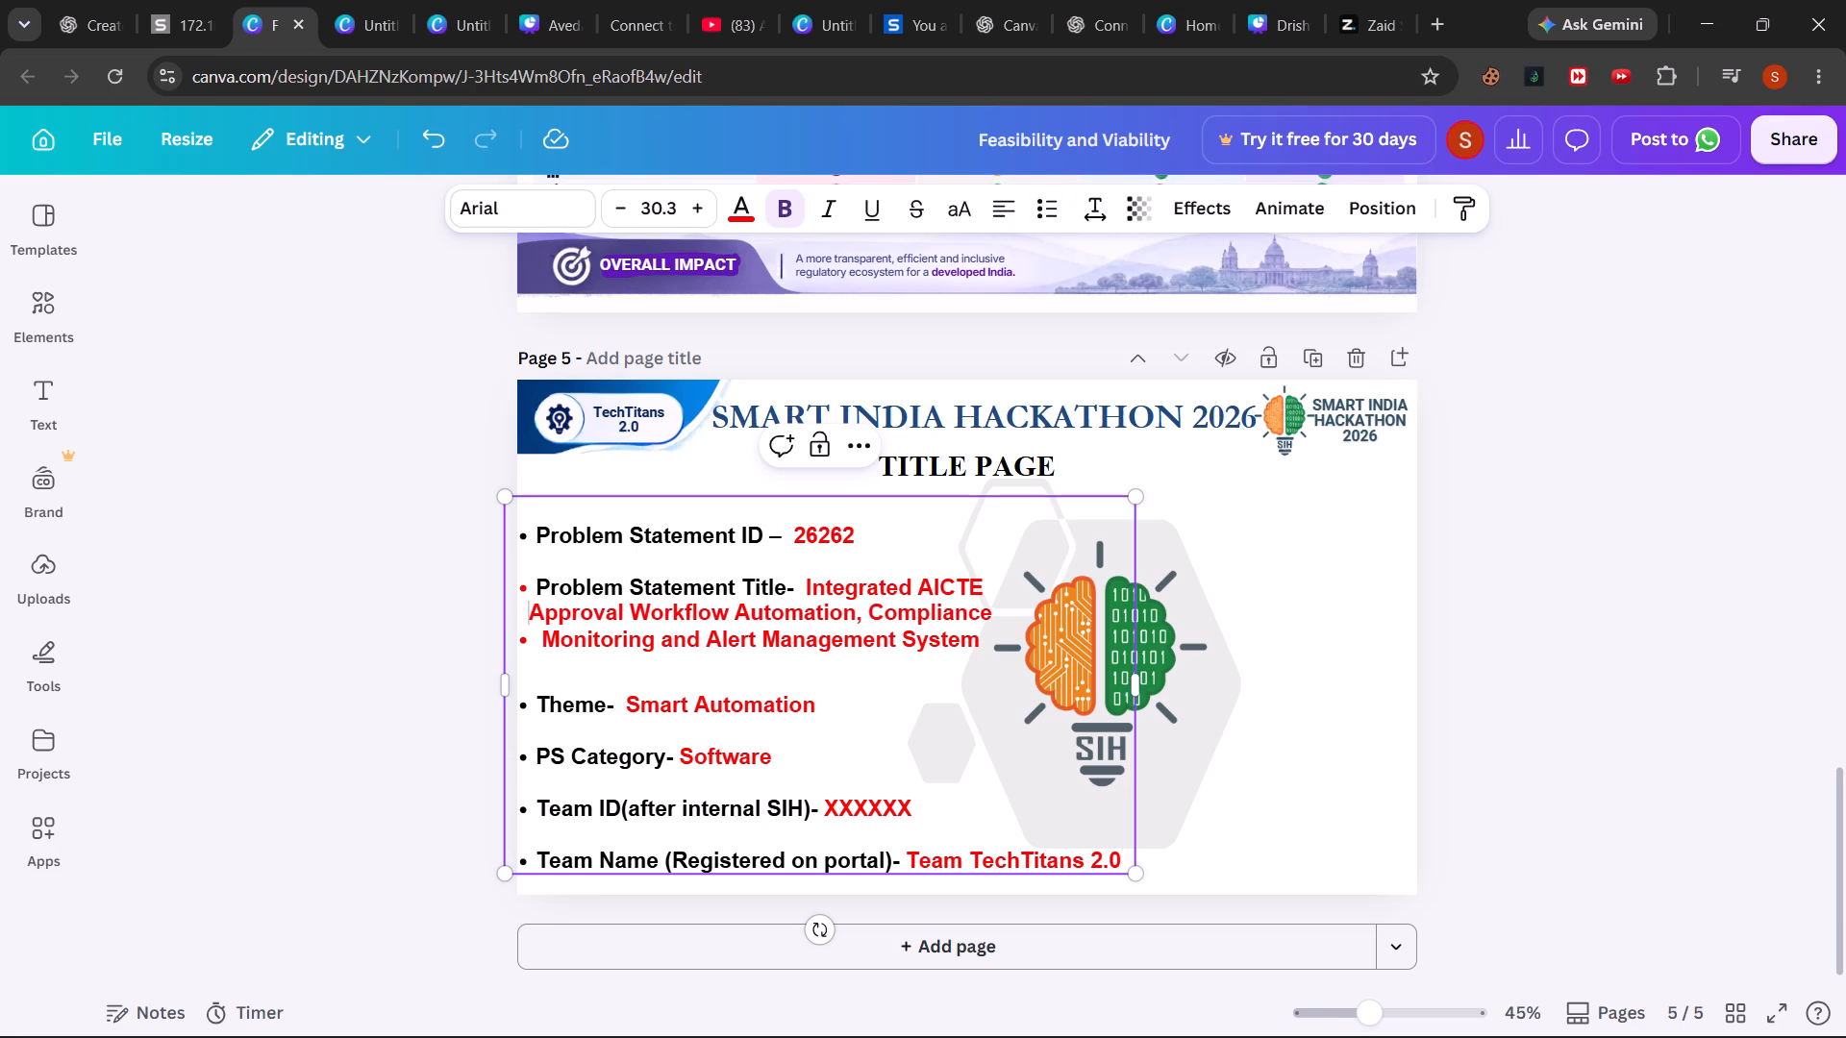
{"action": "key", "text": "space"}
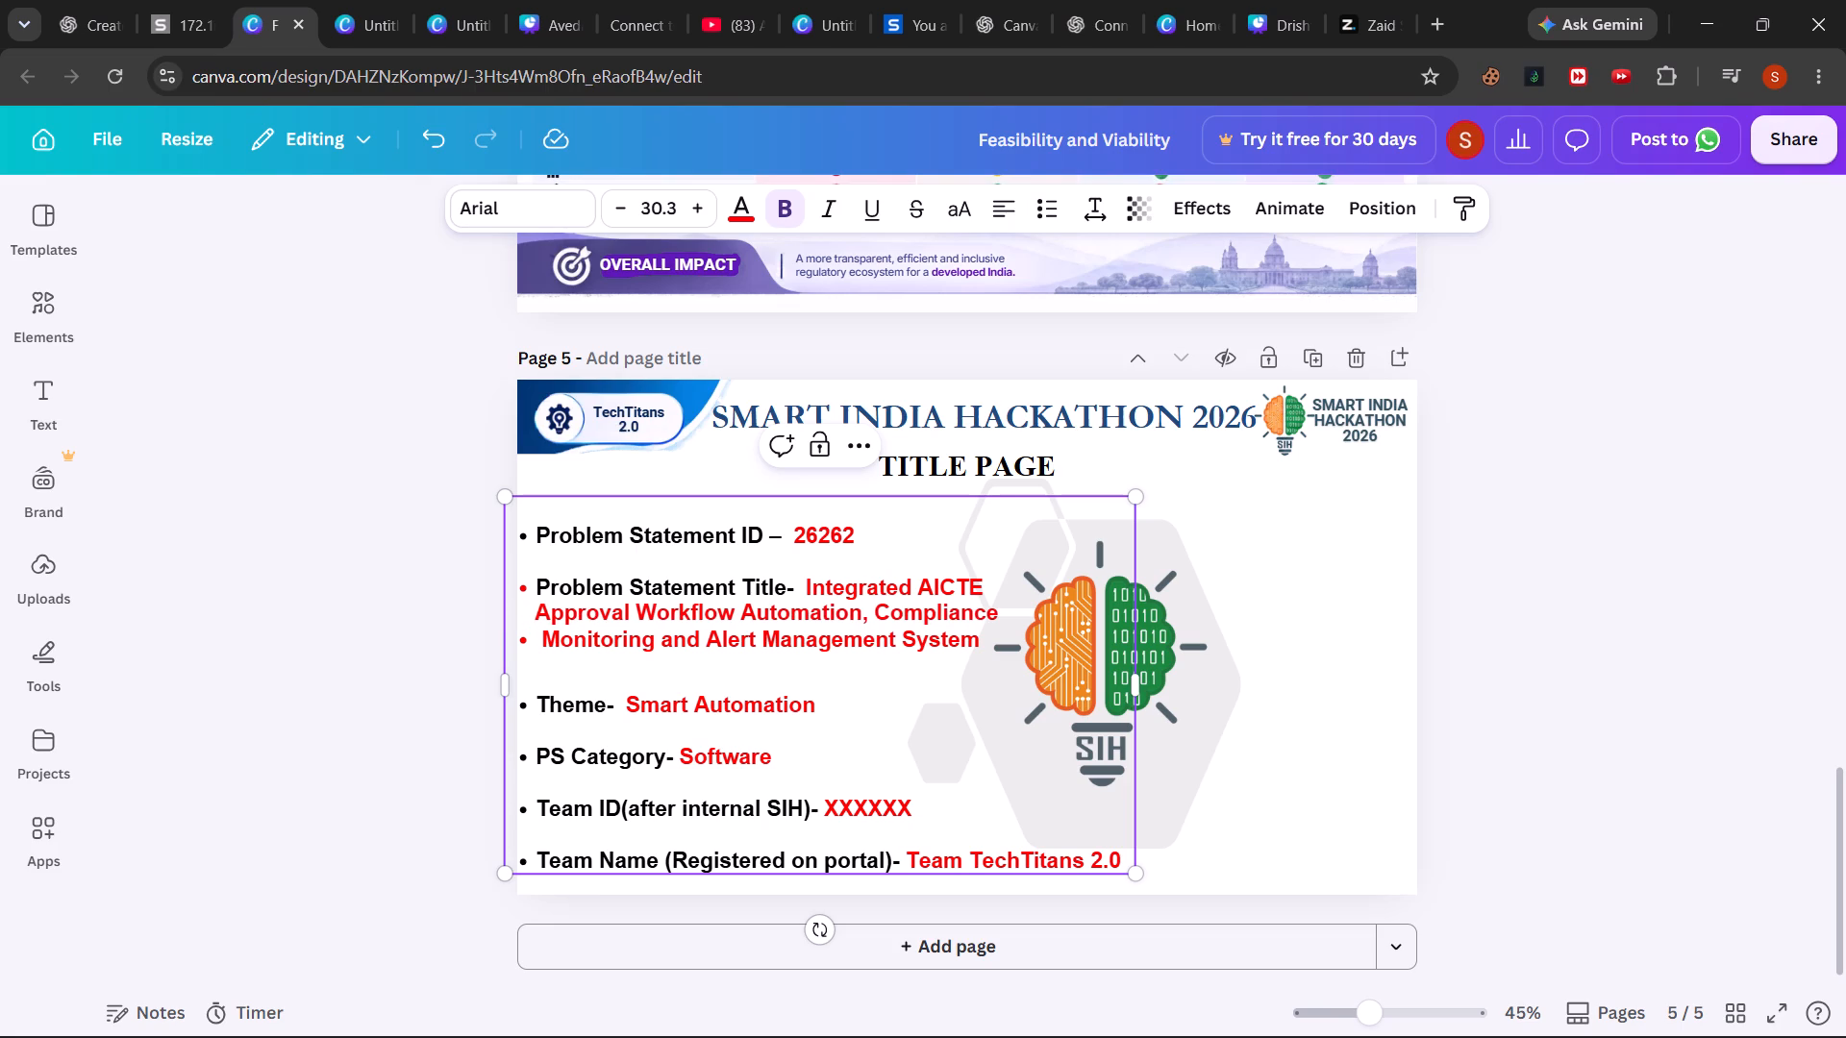
Remove the bullet from the "Monitoring and Alert Management System" line and indent it with spaces to match the line above.
{"action": "left_click", "coordinate": [546, 646]}
{"action": "key", "text": "BackSpace"}
{"action": "key", "text": "BackSpace"}
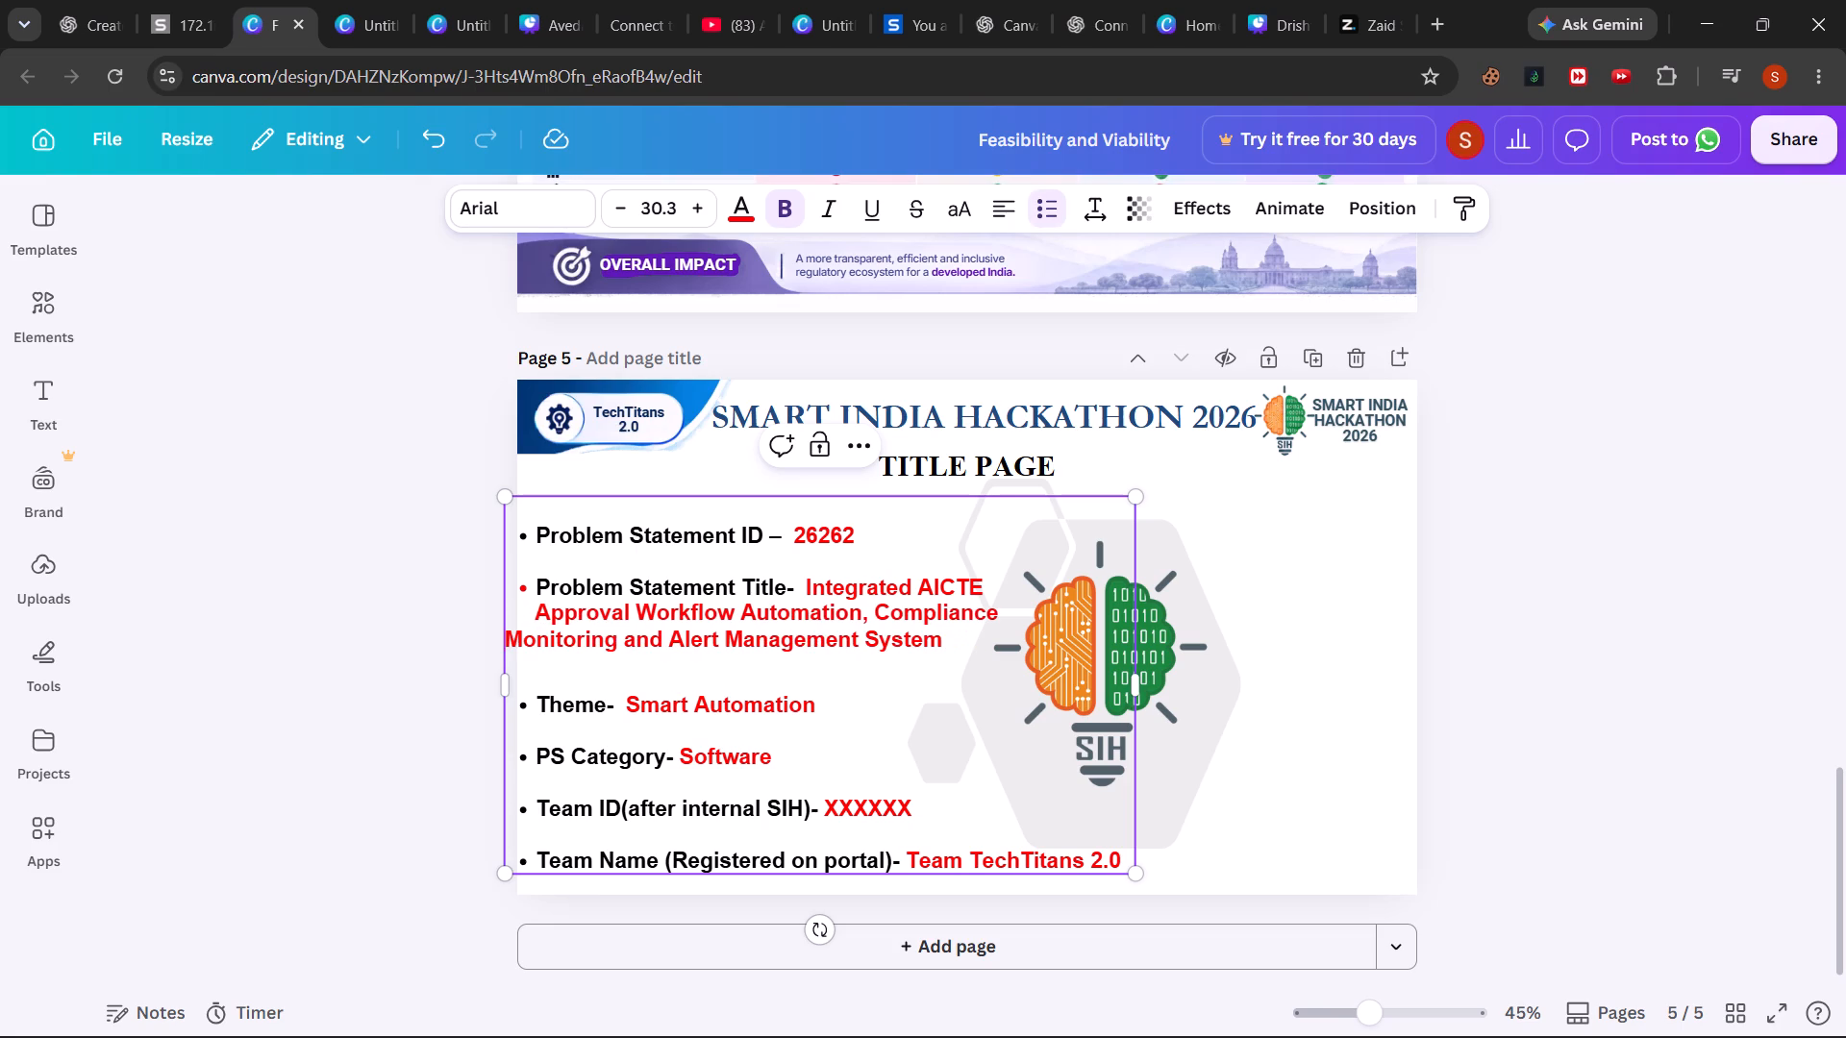
{"action": "key", "text": "space"}
{"action": "key", "text": "space"}
{"action": "key", "text": "space"}
{"action": "key", "text": "space"}
{"action": "key", "text": "space"}
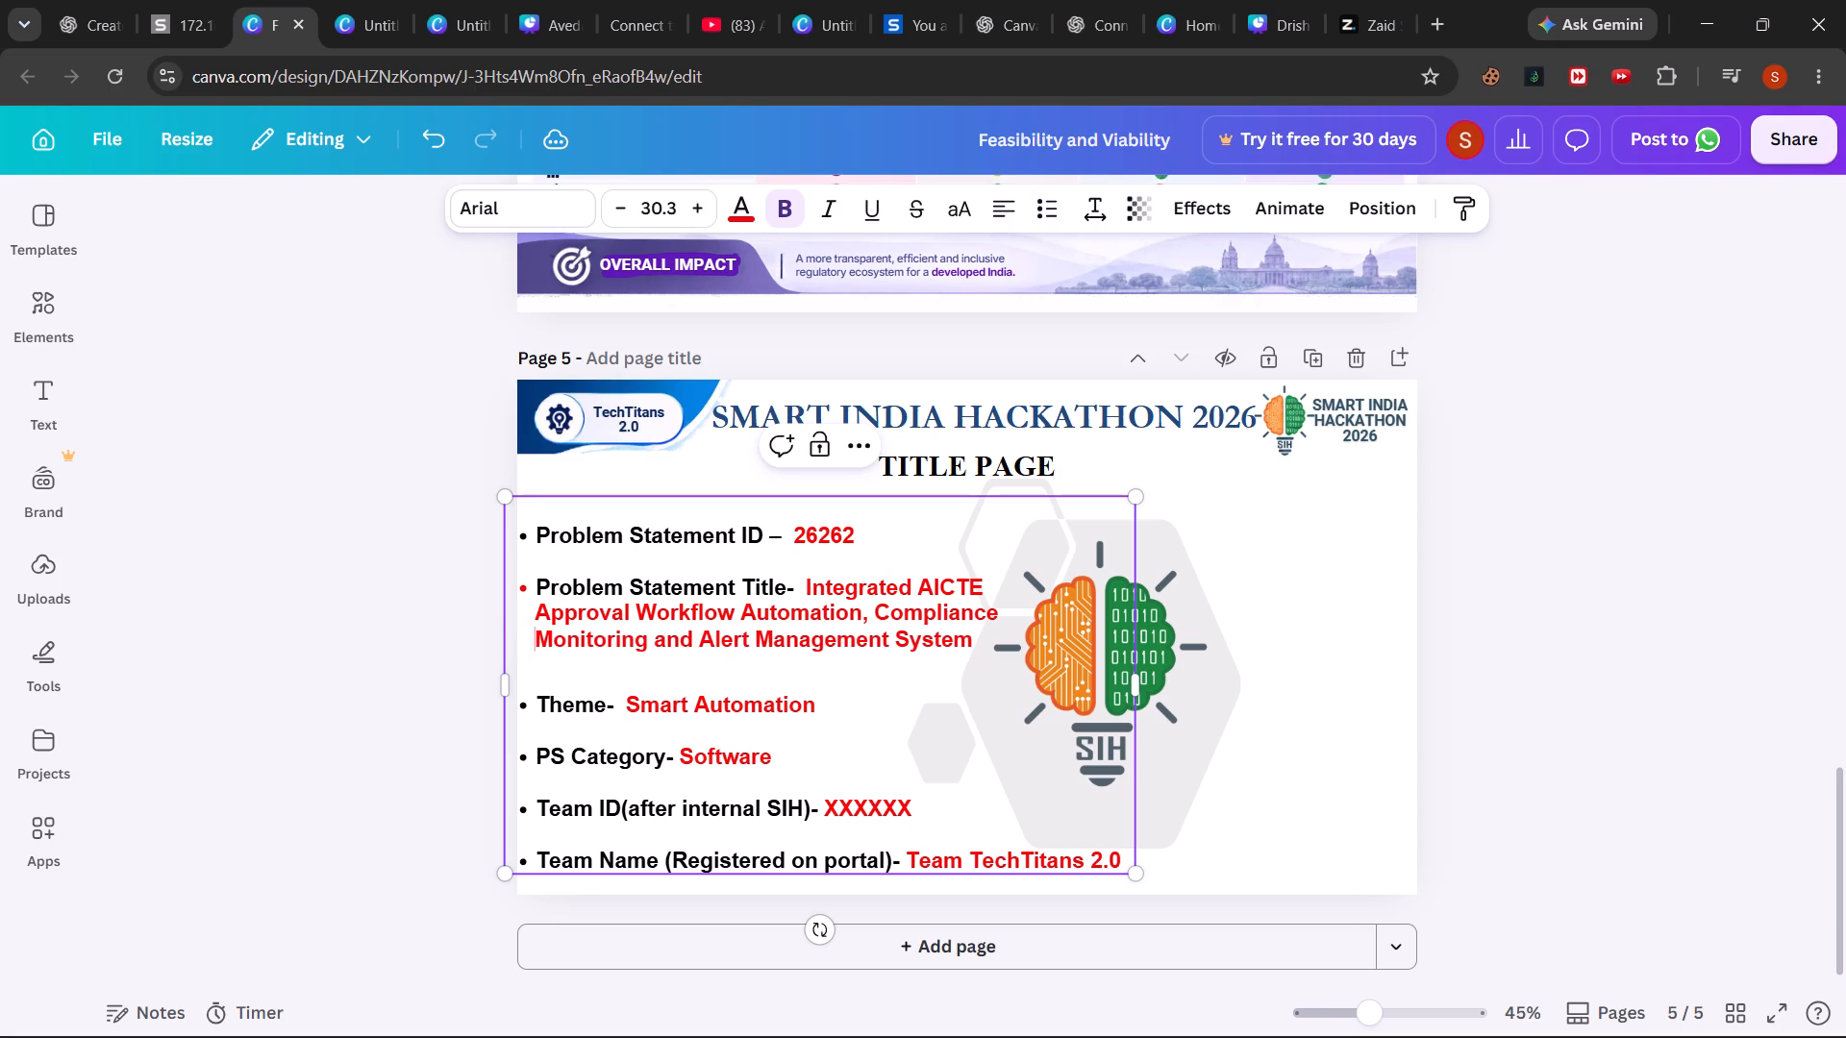
{"action": "left_click", "coordinate": [1396, 667]}
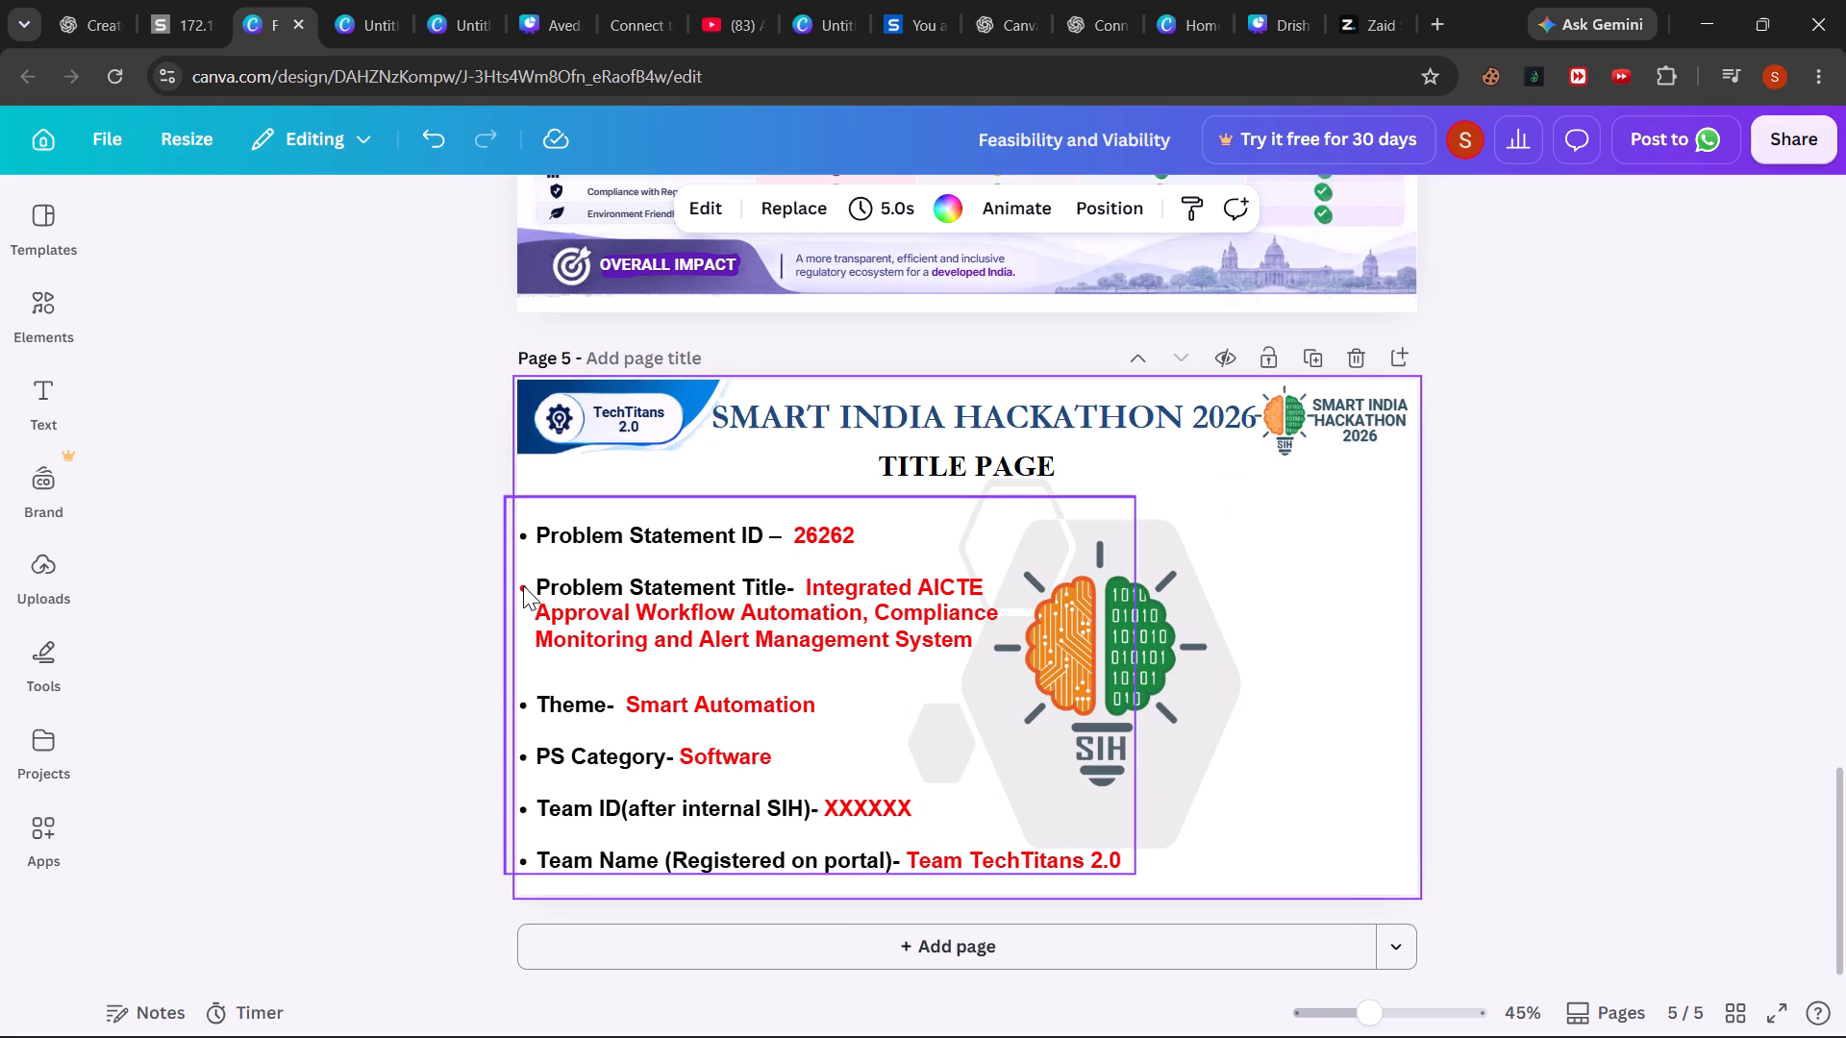
{"action": "left_click", "coordinate": [523, 585]}
{"action": "left_click", "coordinate": [369, 497]}
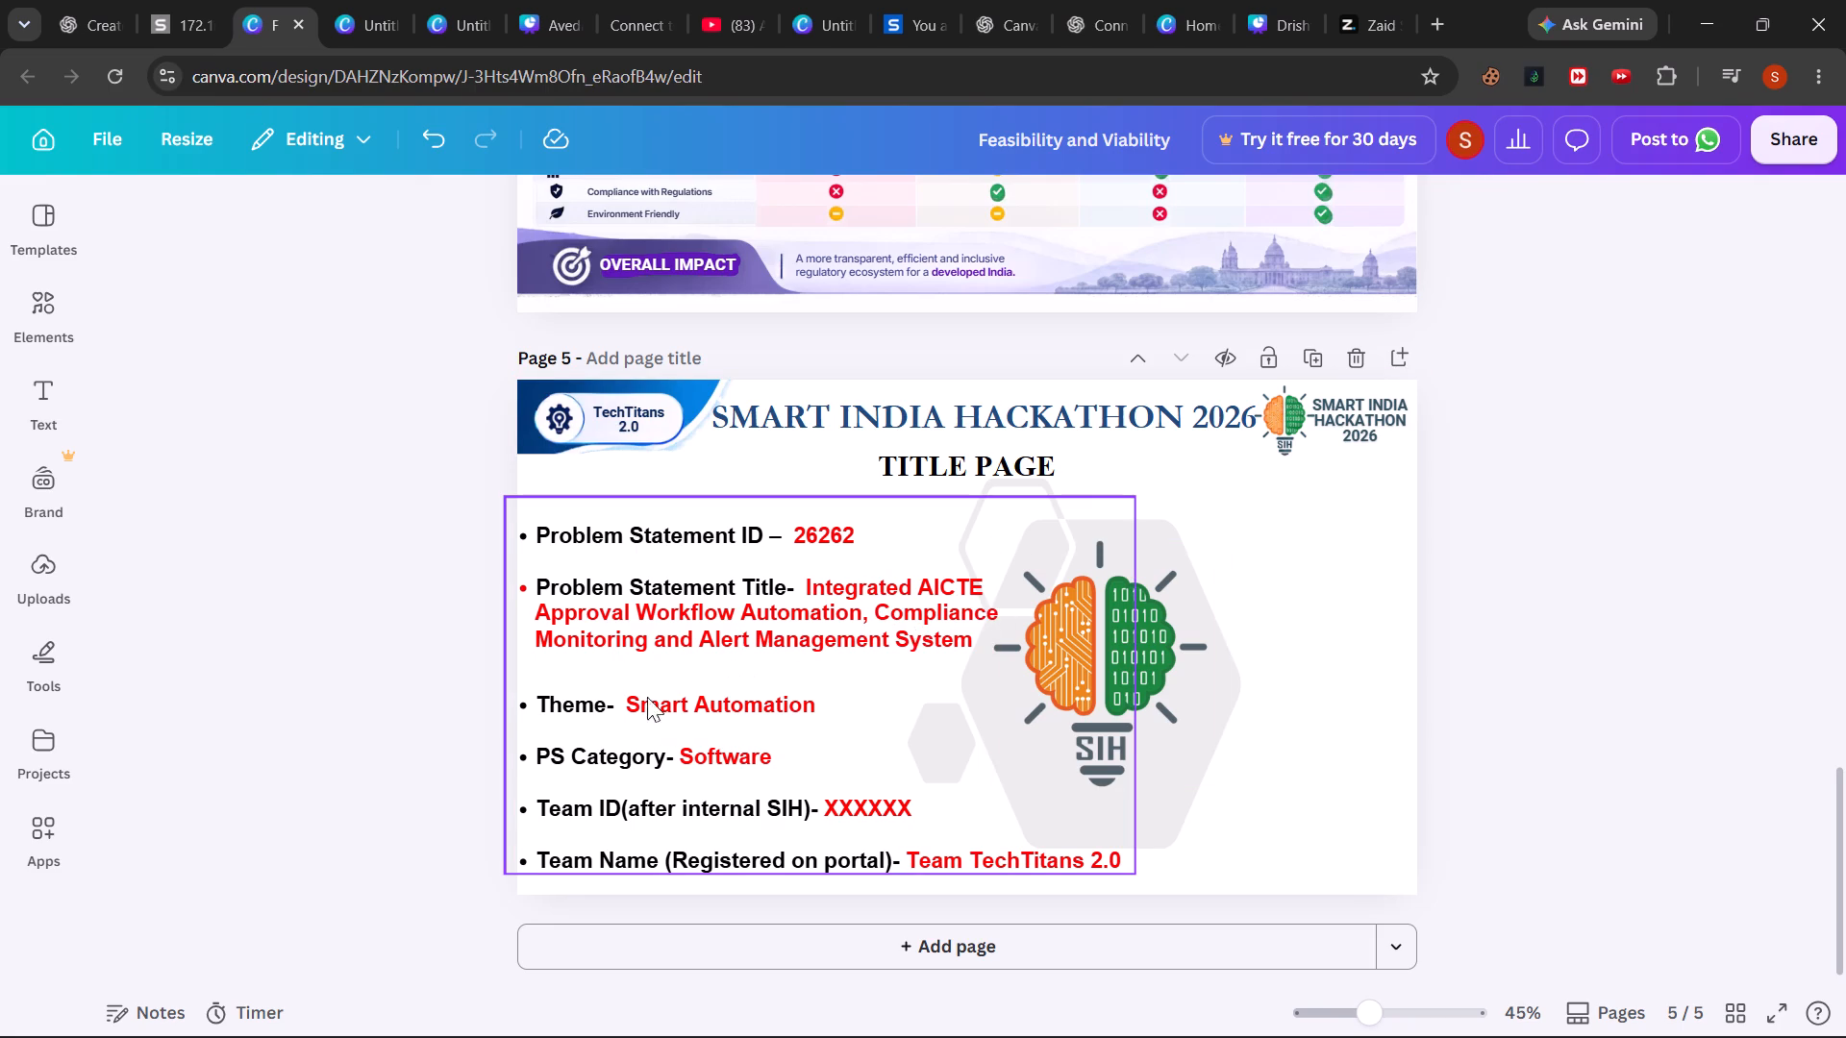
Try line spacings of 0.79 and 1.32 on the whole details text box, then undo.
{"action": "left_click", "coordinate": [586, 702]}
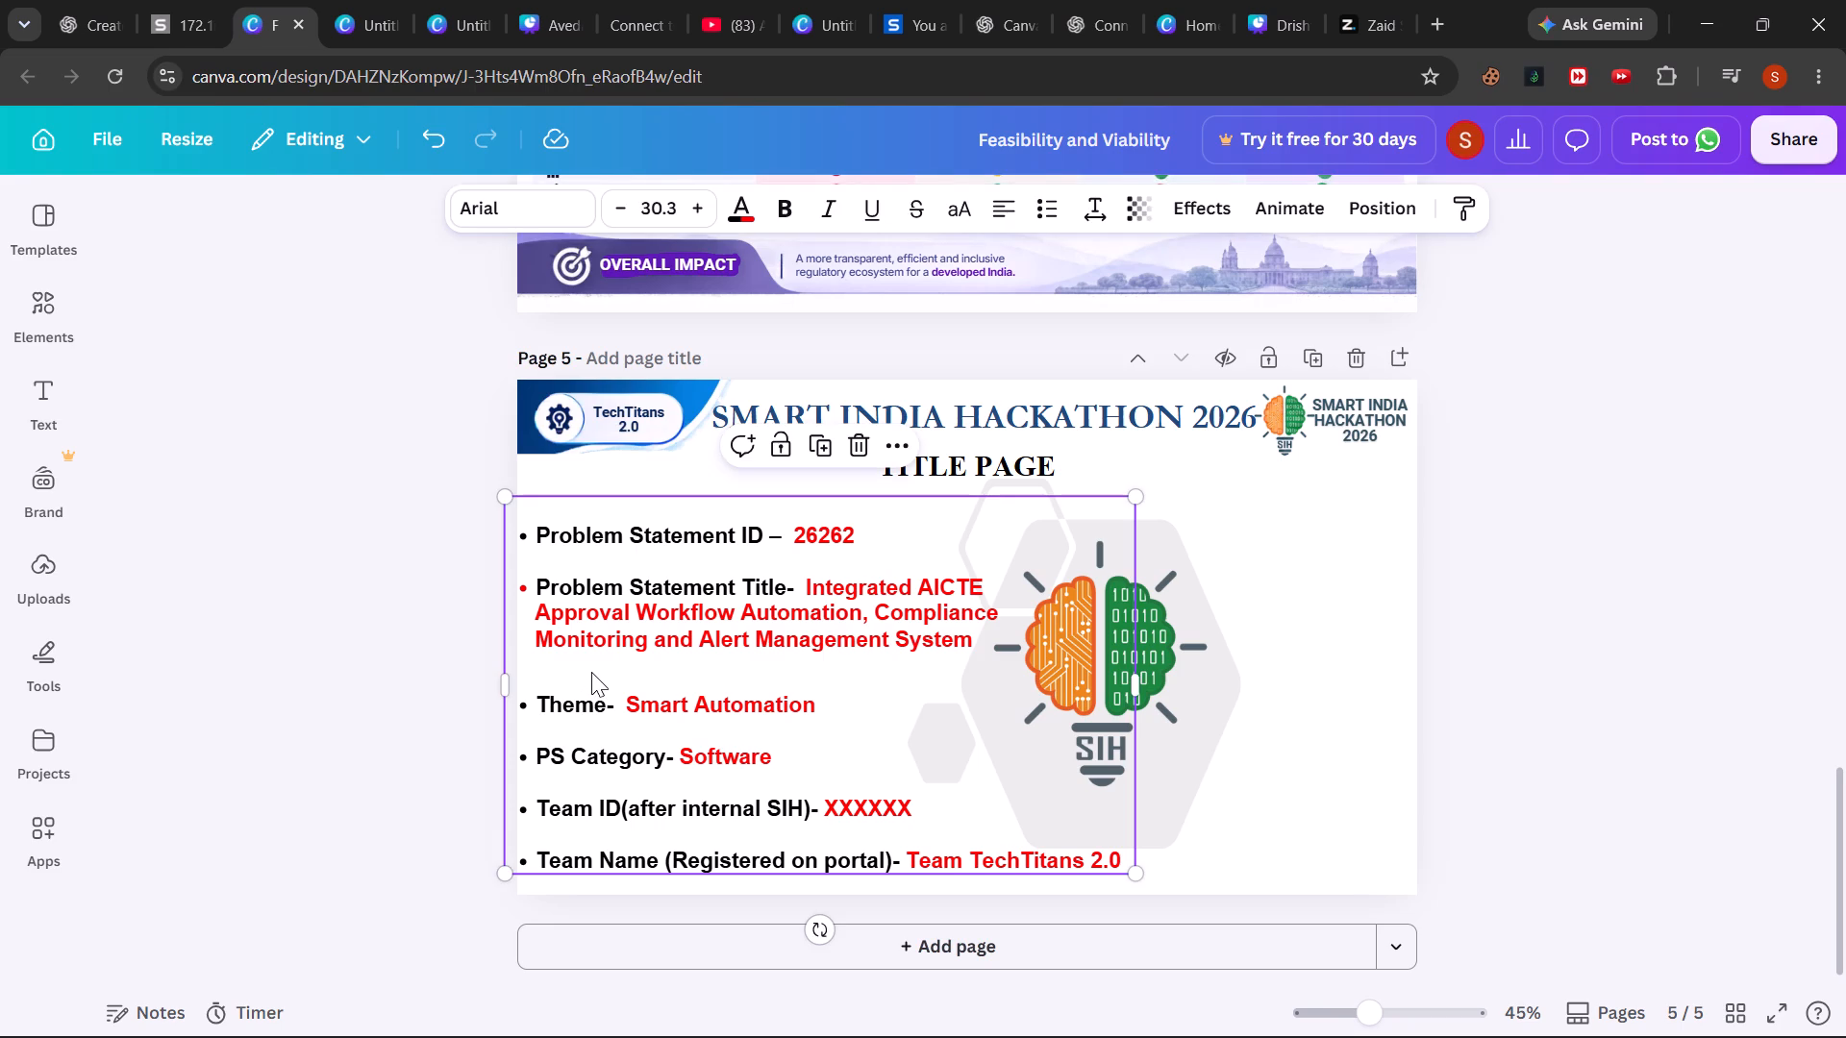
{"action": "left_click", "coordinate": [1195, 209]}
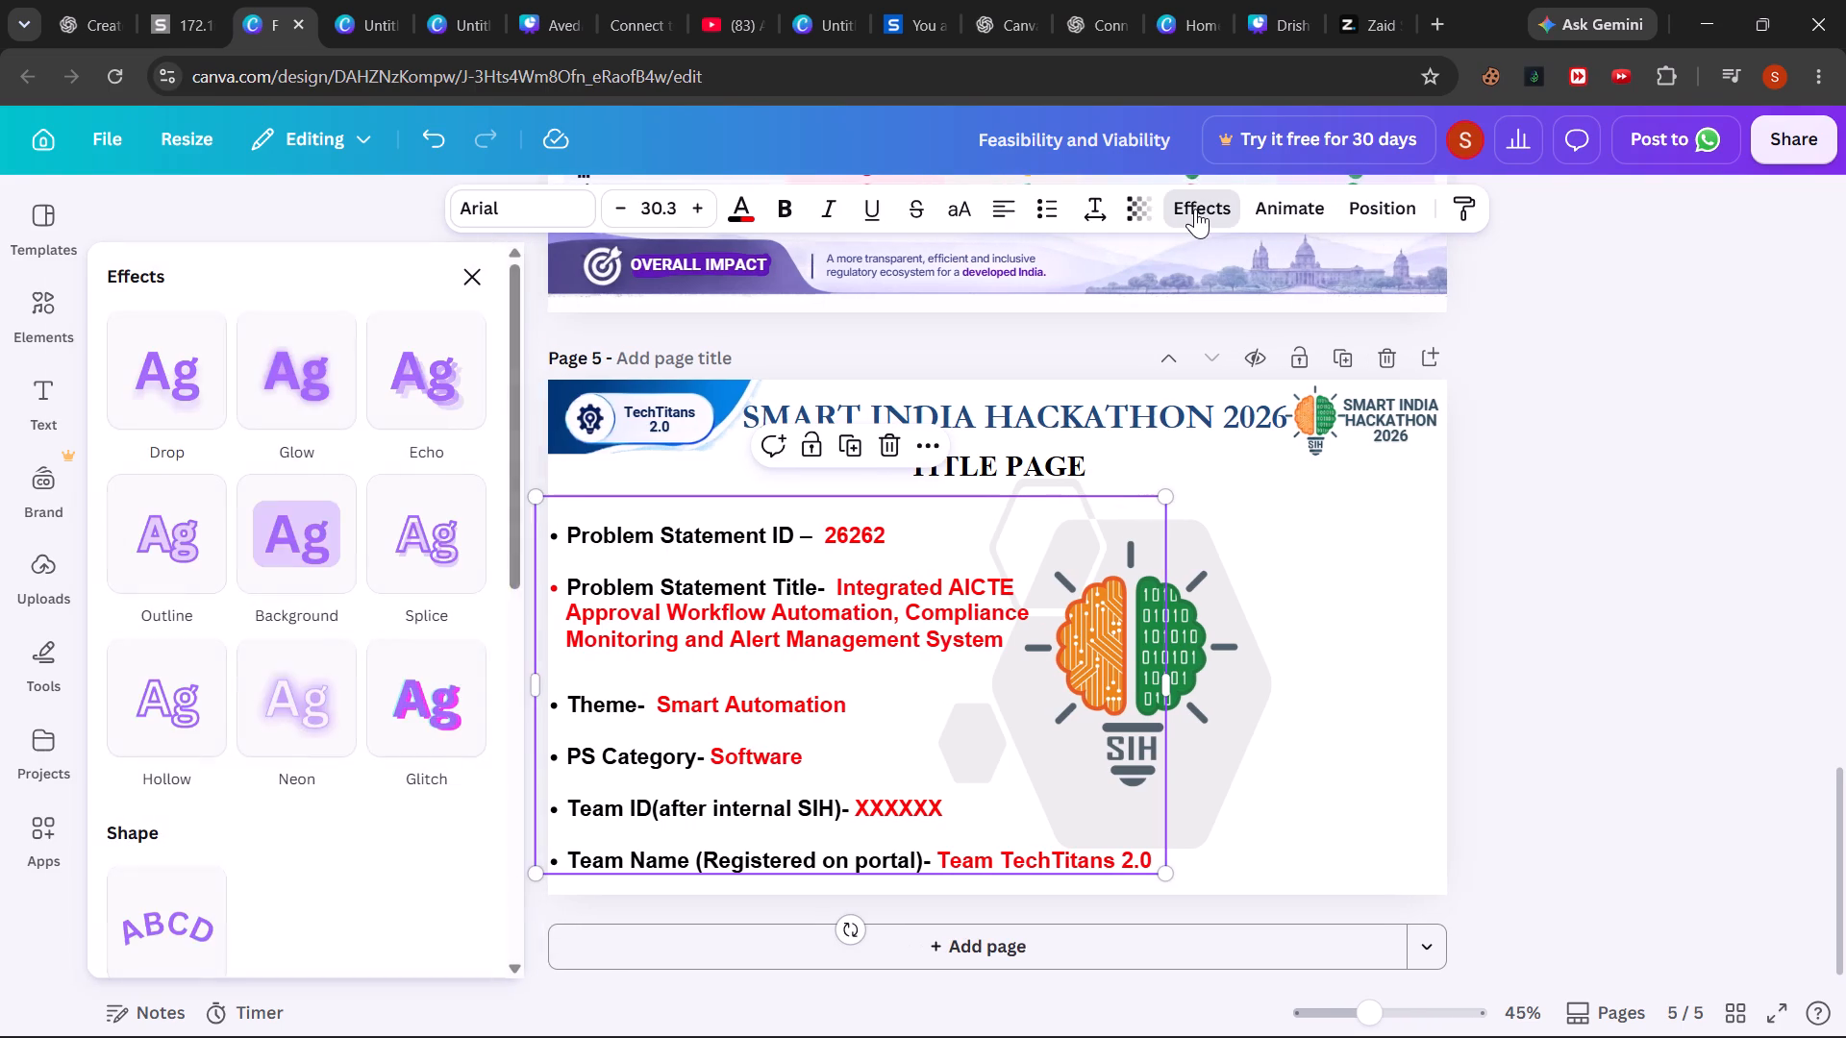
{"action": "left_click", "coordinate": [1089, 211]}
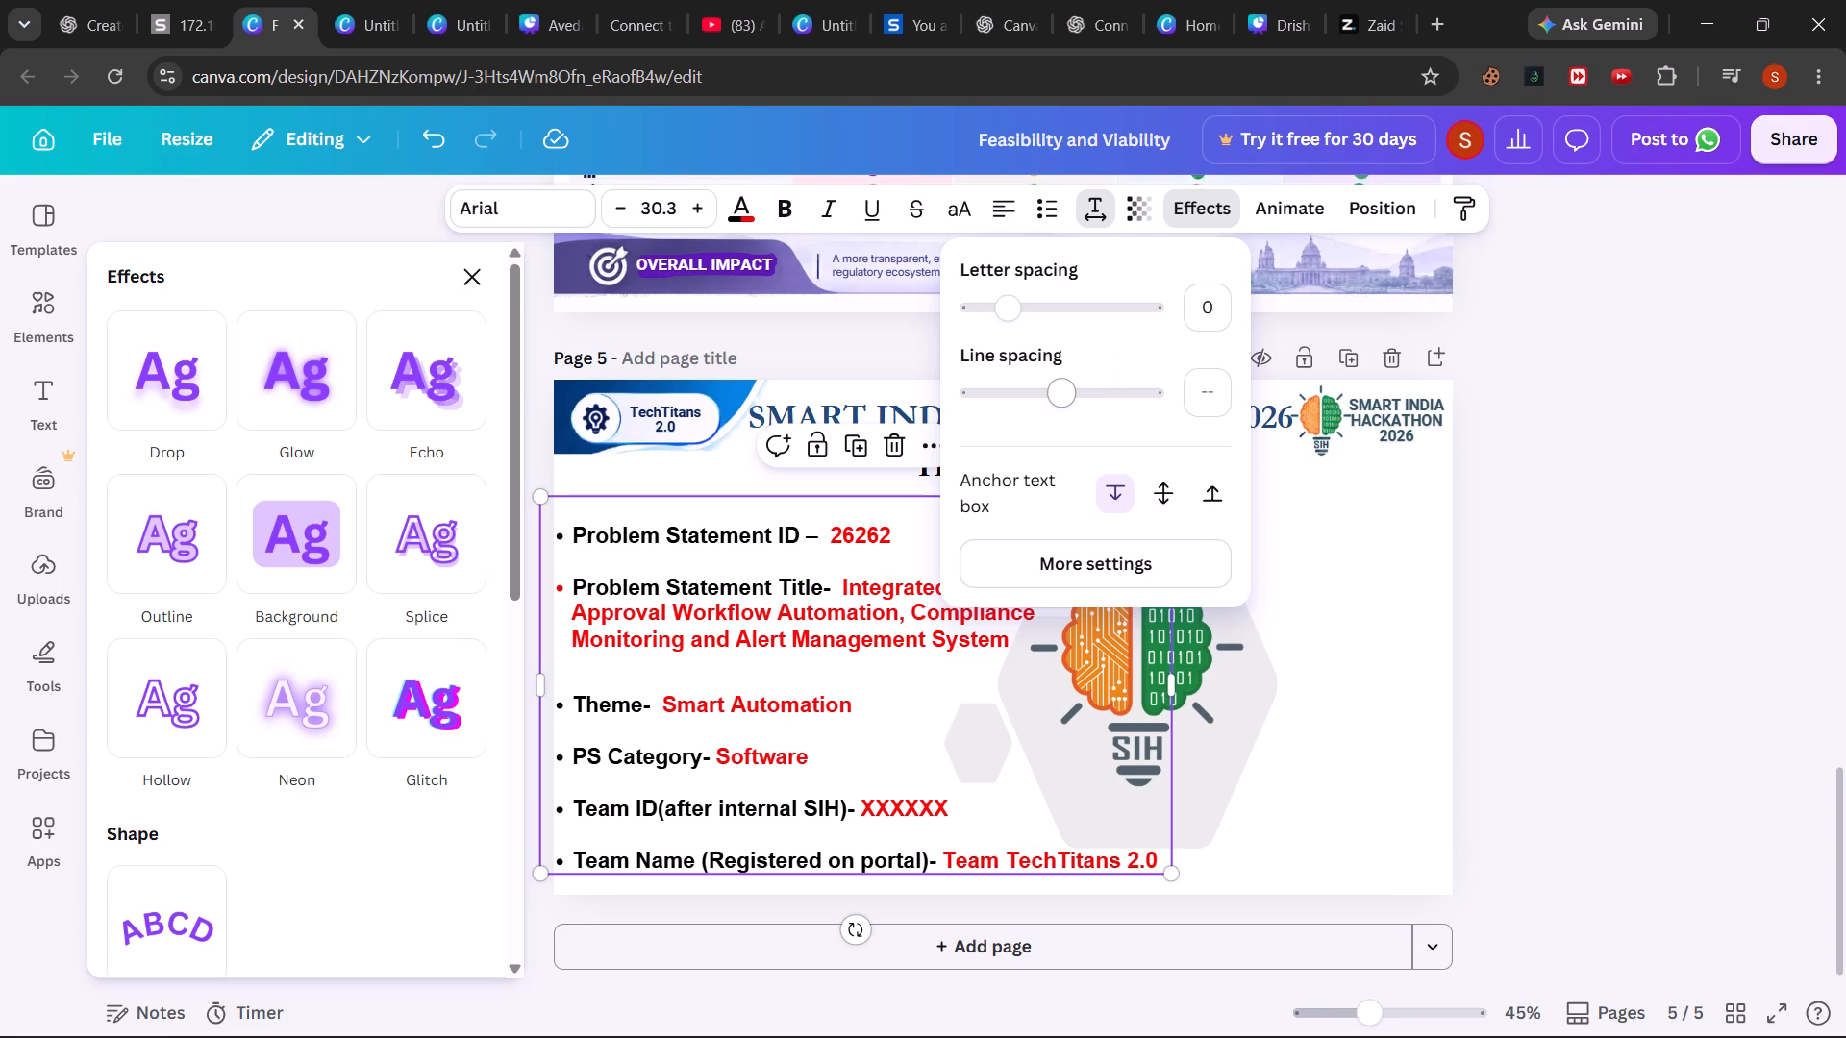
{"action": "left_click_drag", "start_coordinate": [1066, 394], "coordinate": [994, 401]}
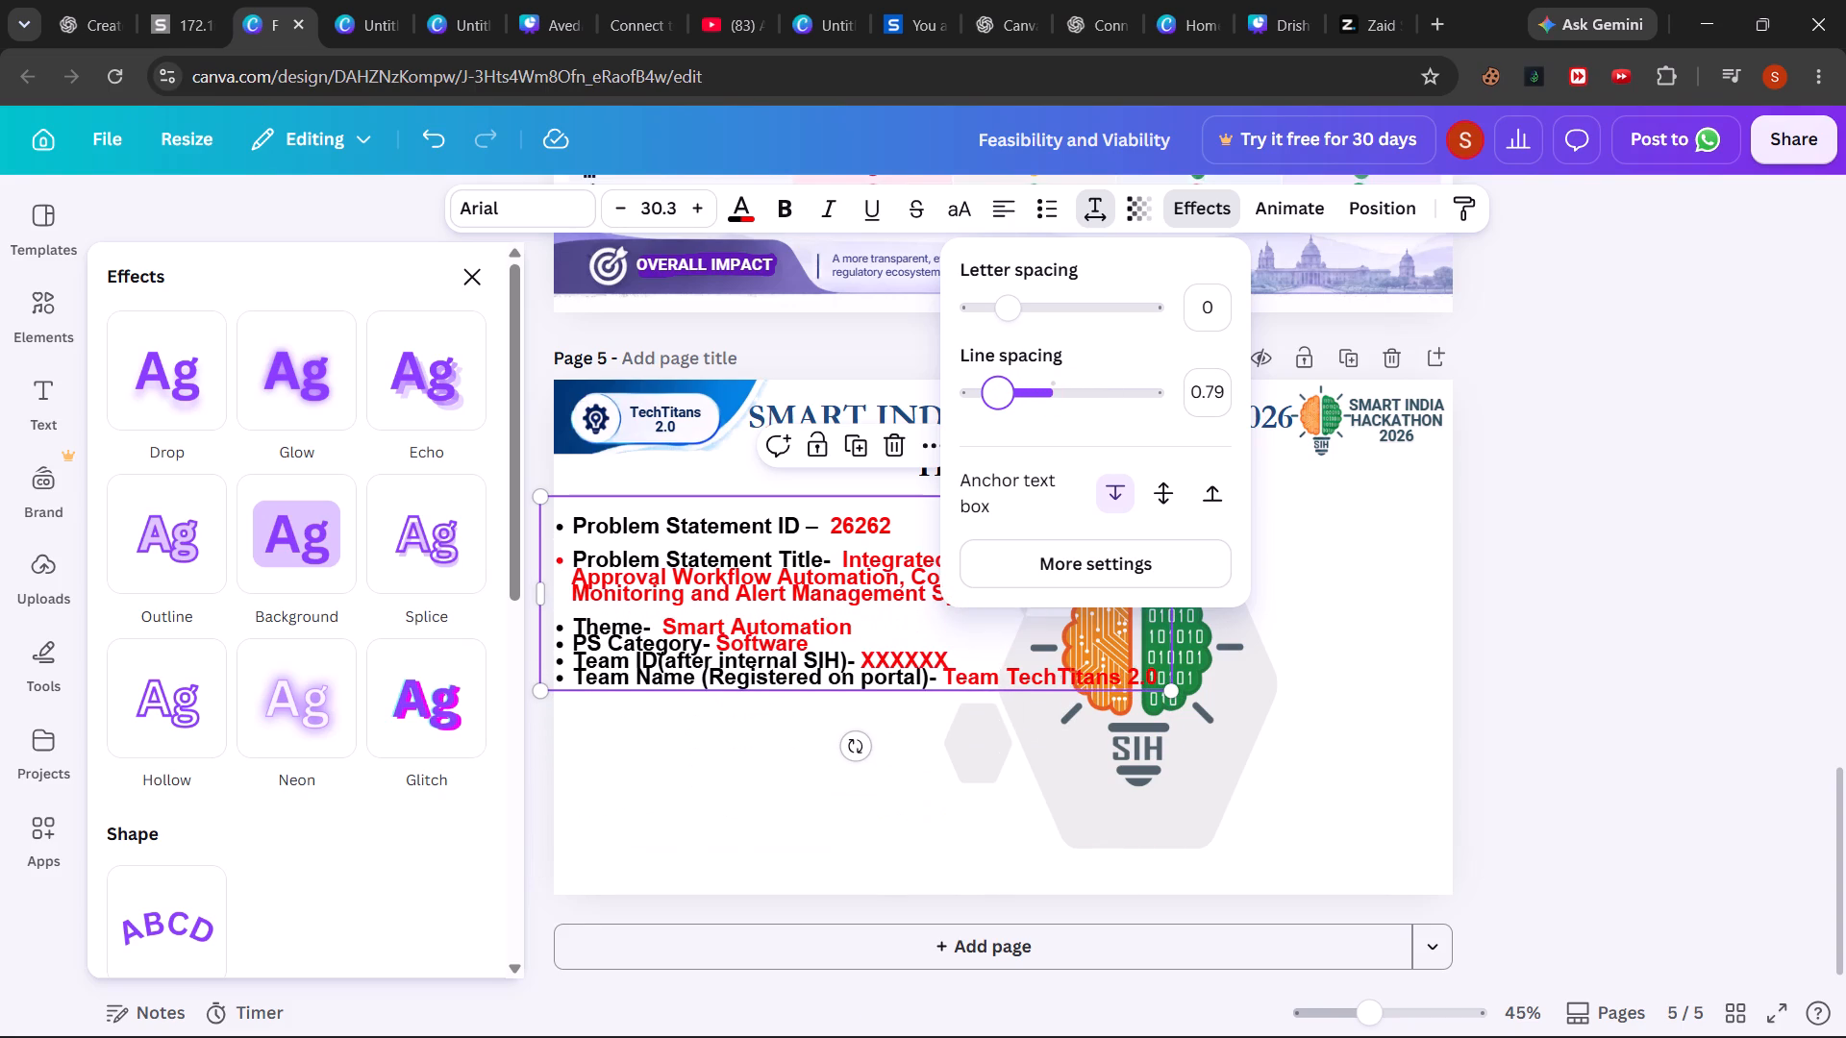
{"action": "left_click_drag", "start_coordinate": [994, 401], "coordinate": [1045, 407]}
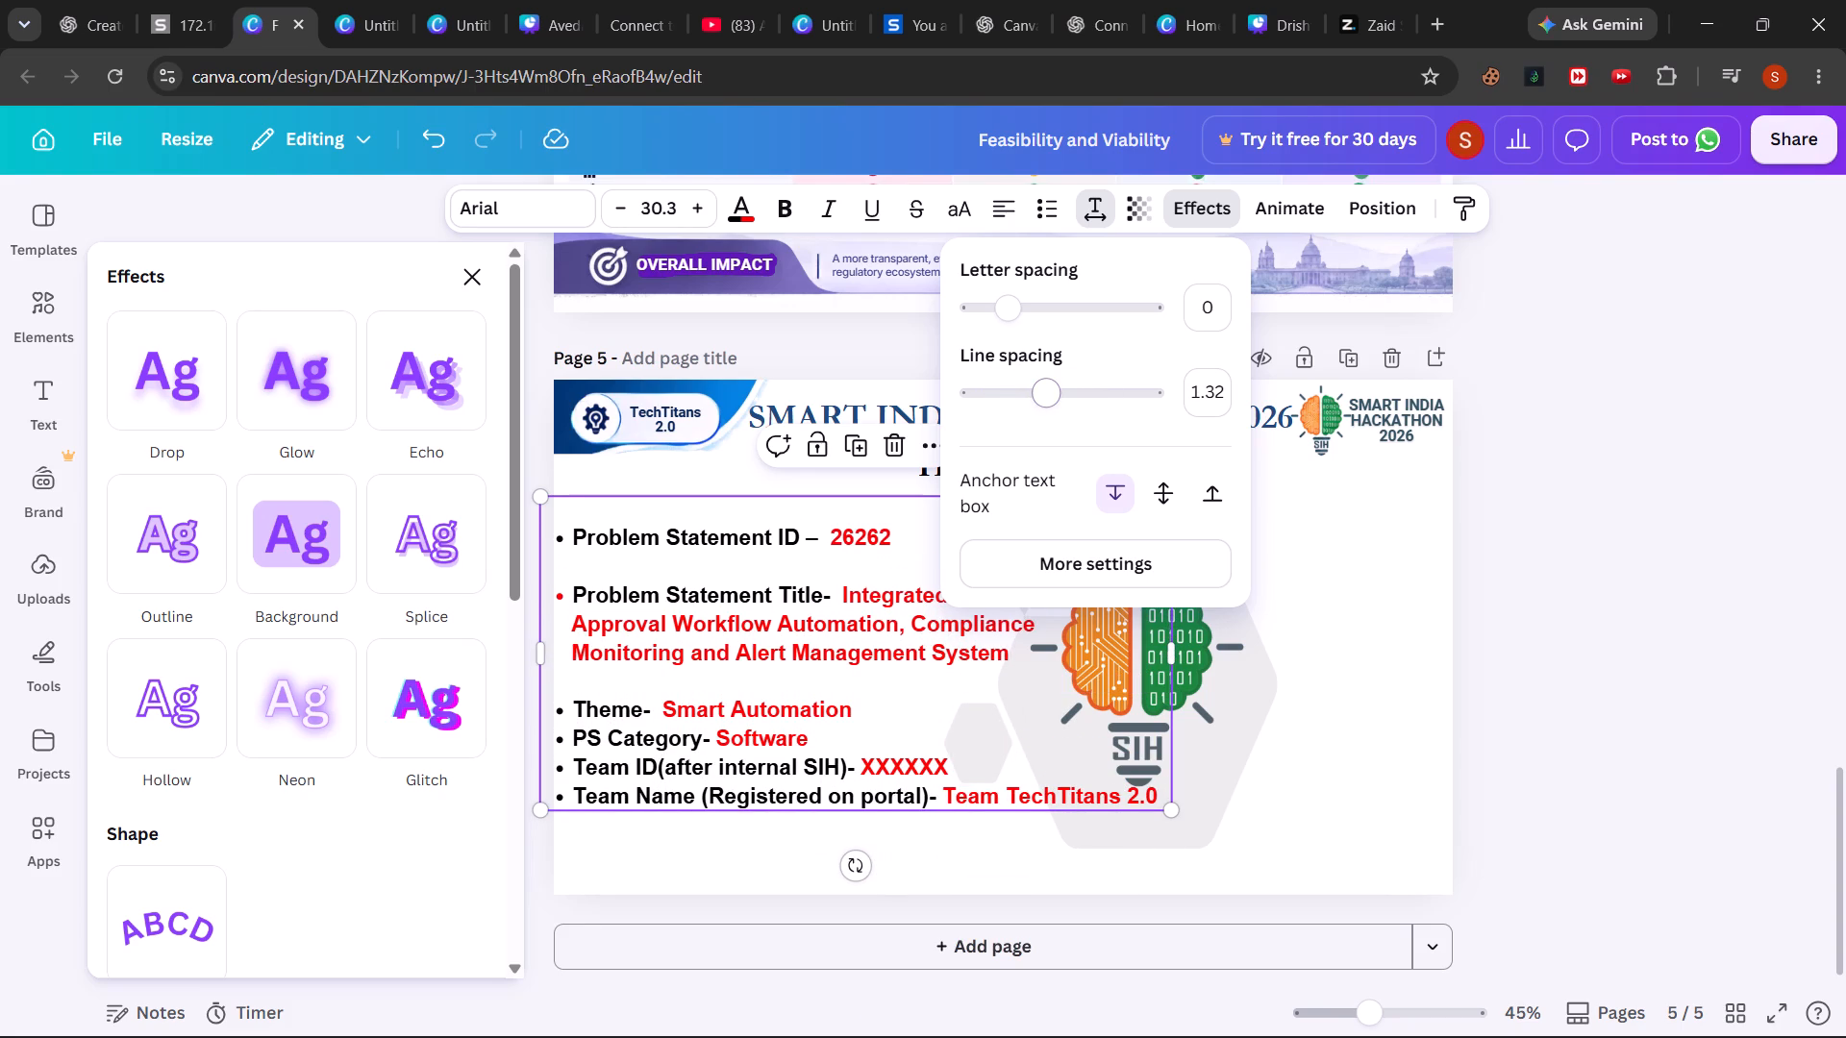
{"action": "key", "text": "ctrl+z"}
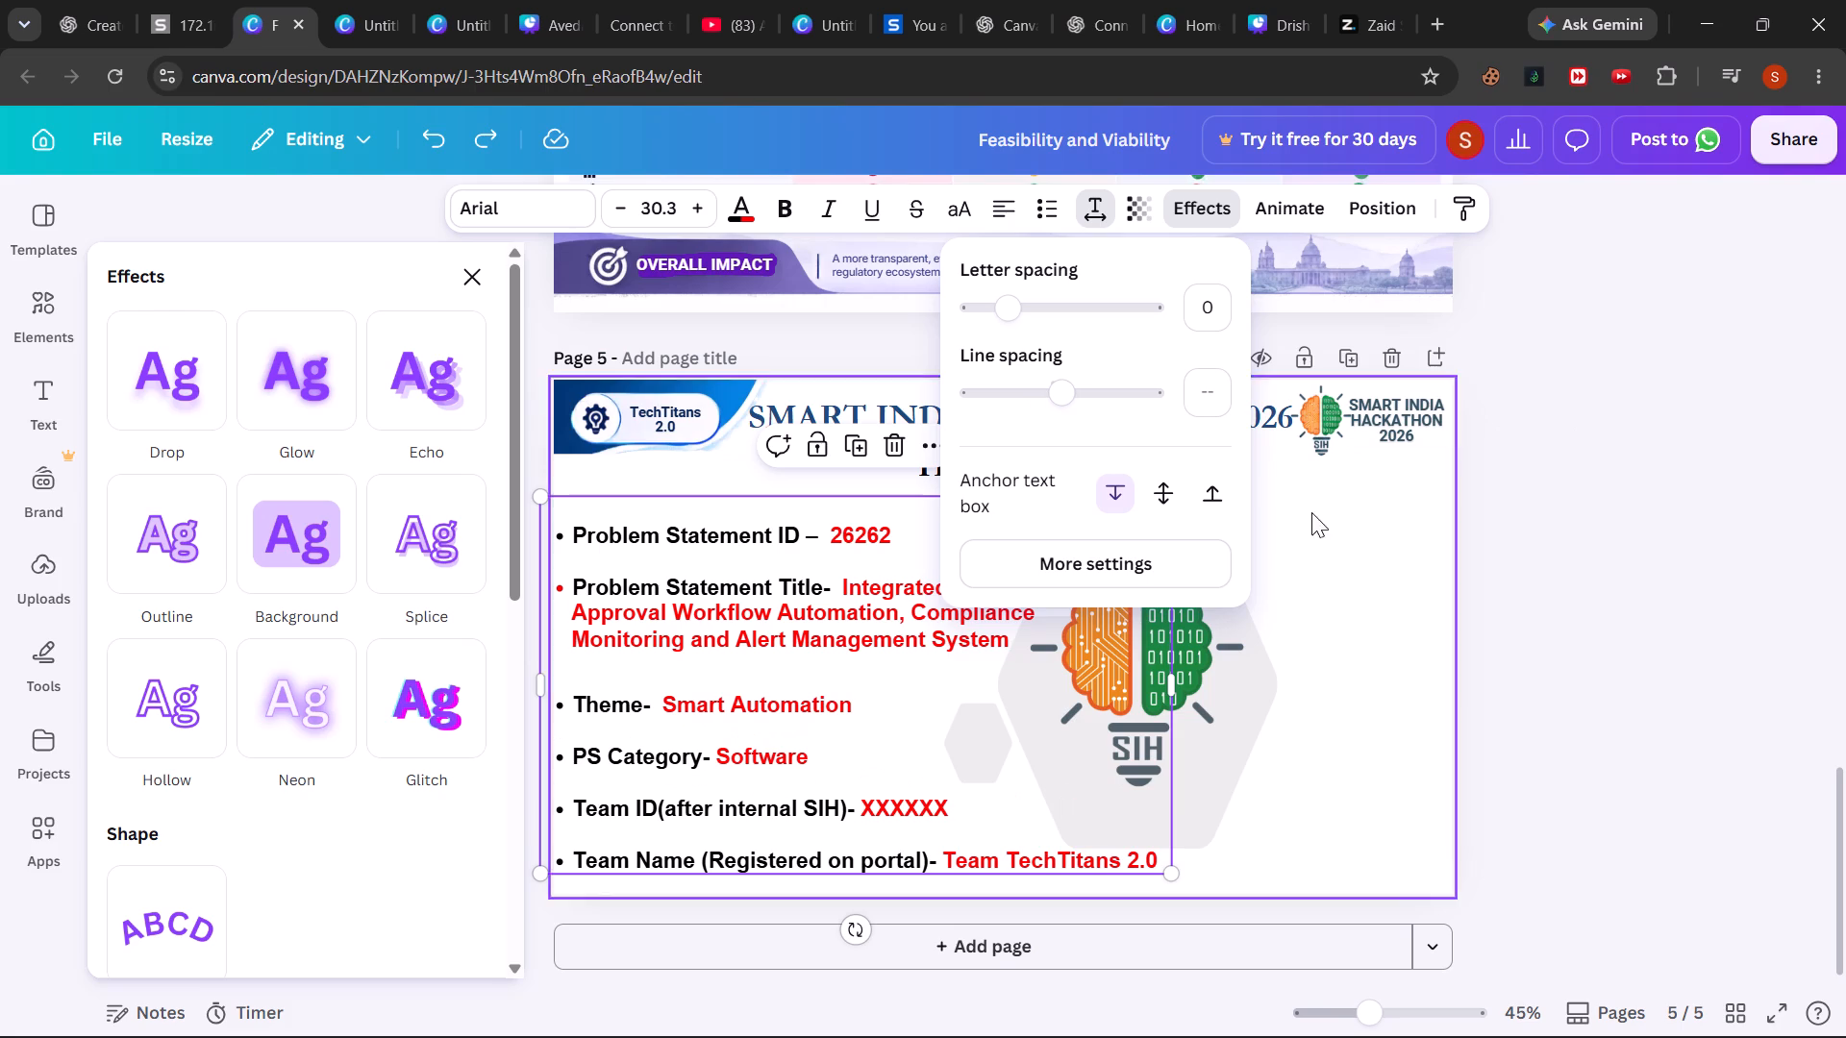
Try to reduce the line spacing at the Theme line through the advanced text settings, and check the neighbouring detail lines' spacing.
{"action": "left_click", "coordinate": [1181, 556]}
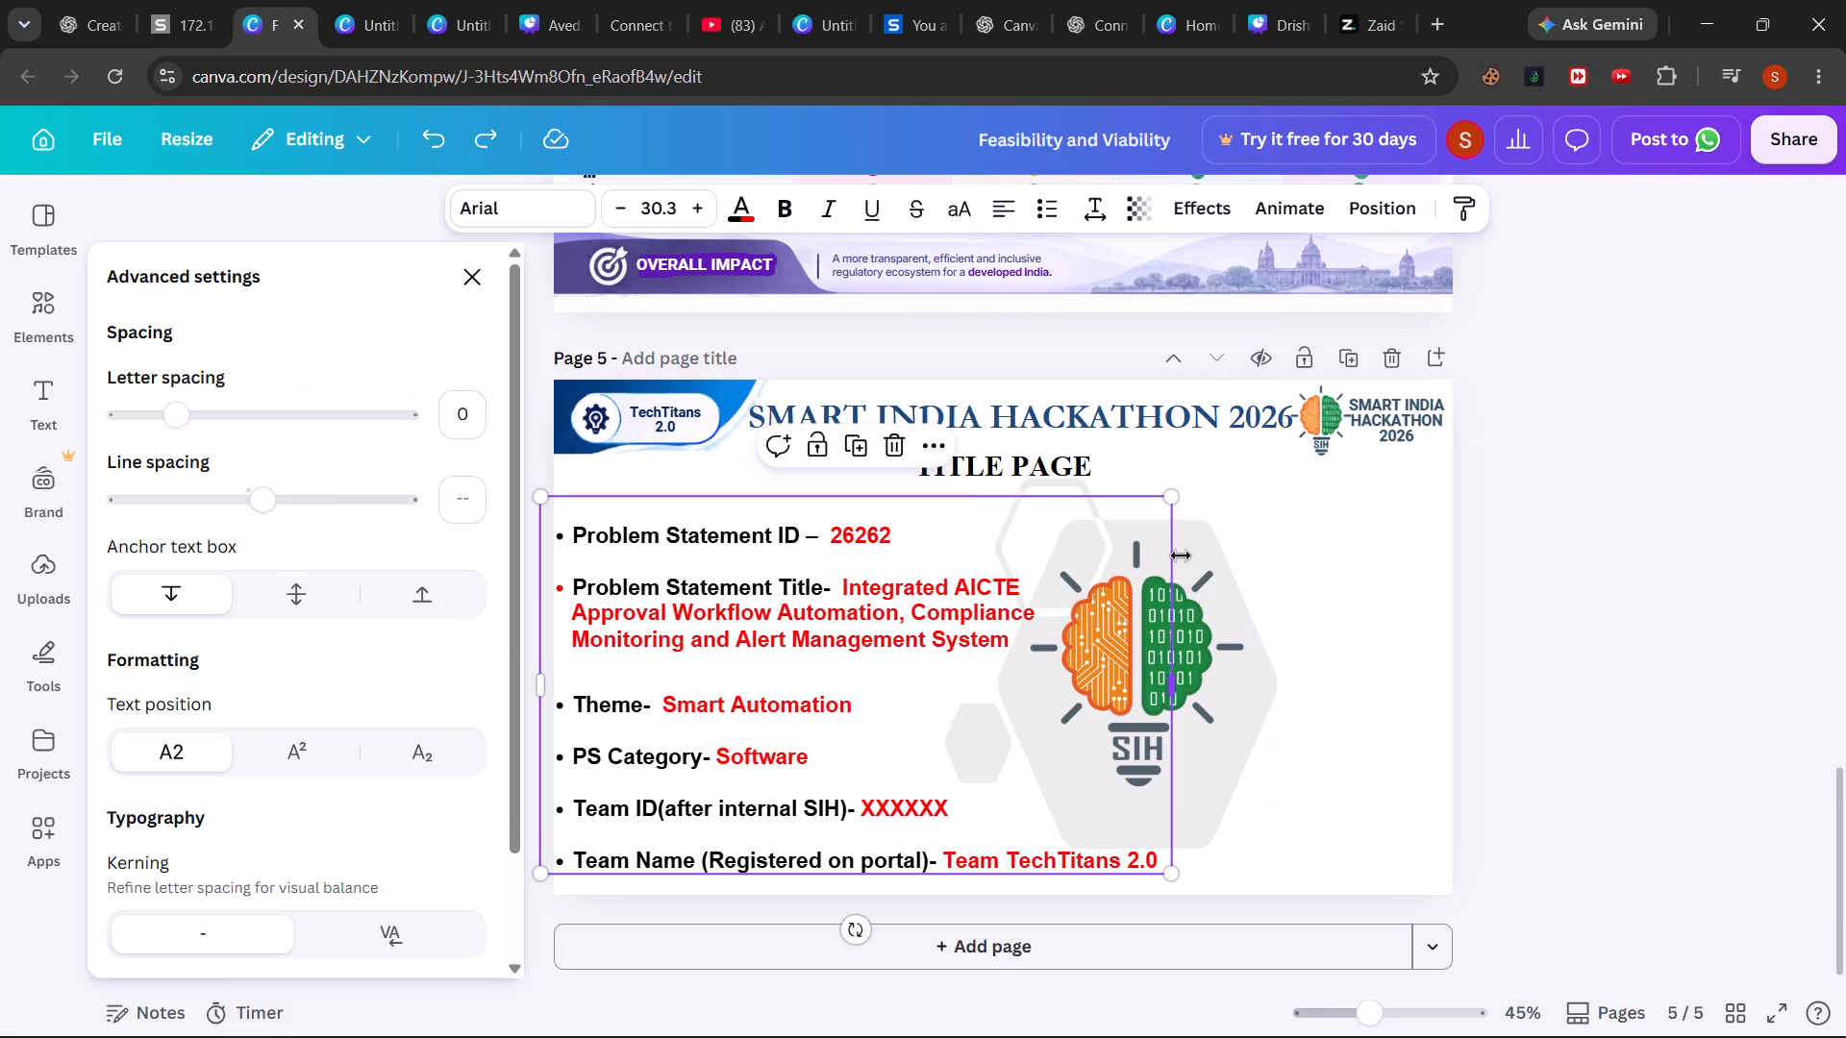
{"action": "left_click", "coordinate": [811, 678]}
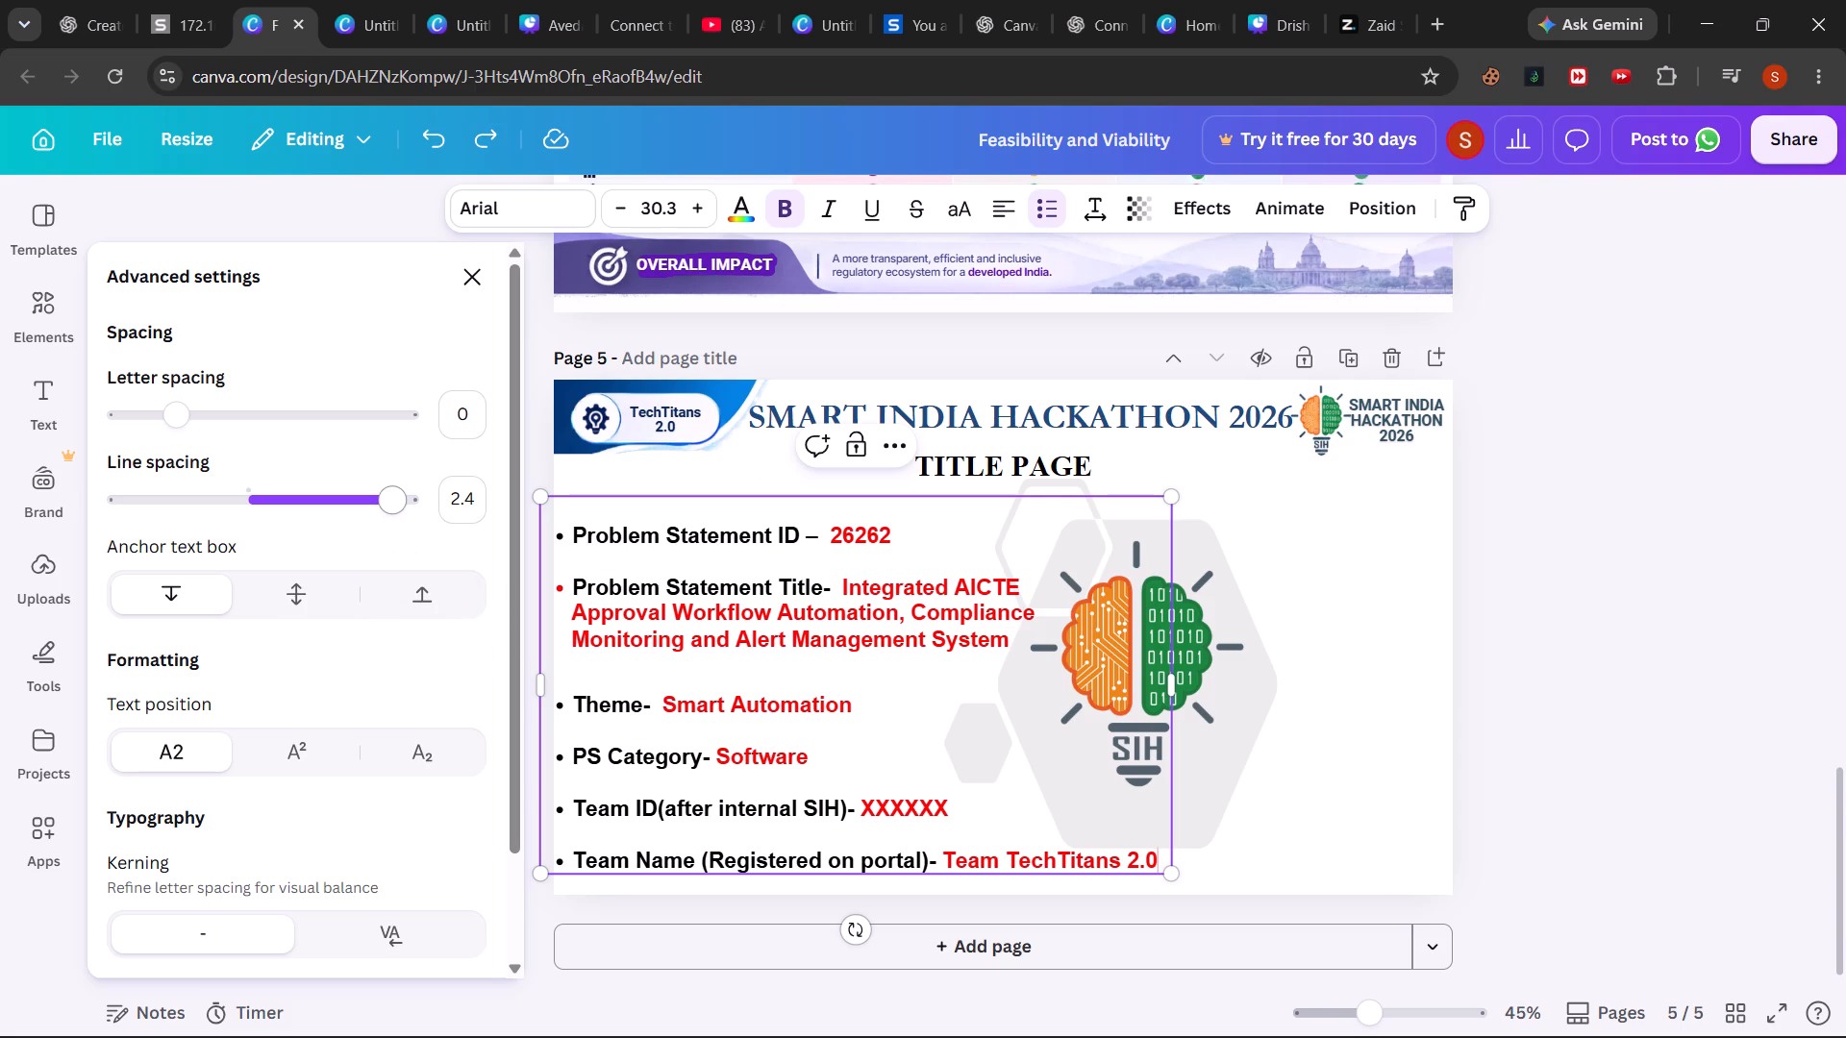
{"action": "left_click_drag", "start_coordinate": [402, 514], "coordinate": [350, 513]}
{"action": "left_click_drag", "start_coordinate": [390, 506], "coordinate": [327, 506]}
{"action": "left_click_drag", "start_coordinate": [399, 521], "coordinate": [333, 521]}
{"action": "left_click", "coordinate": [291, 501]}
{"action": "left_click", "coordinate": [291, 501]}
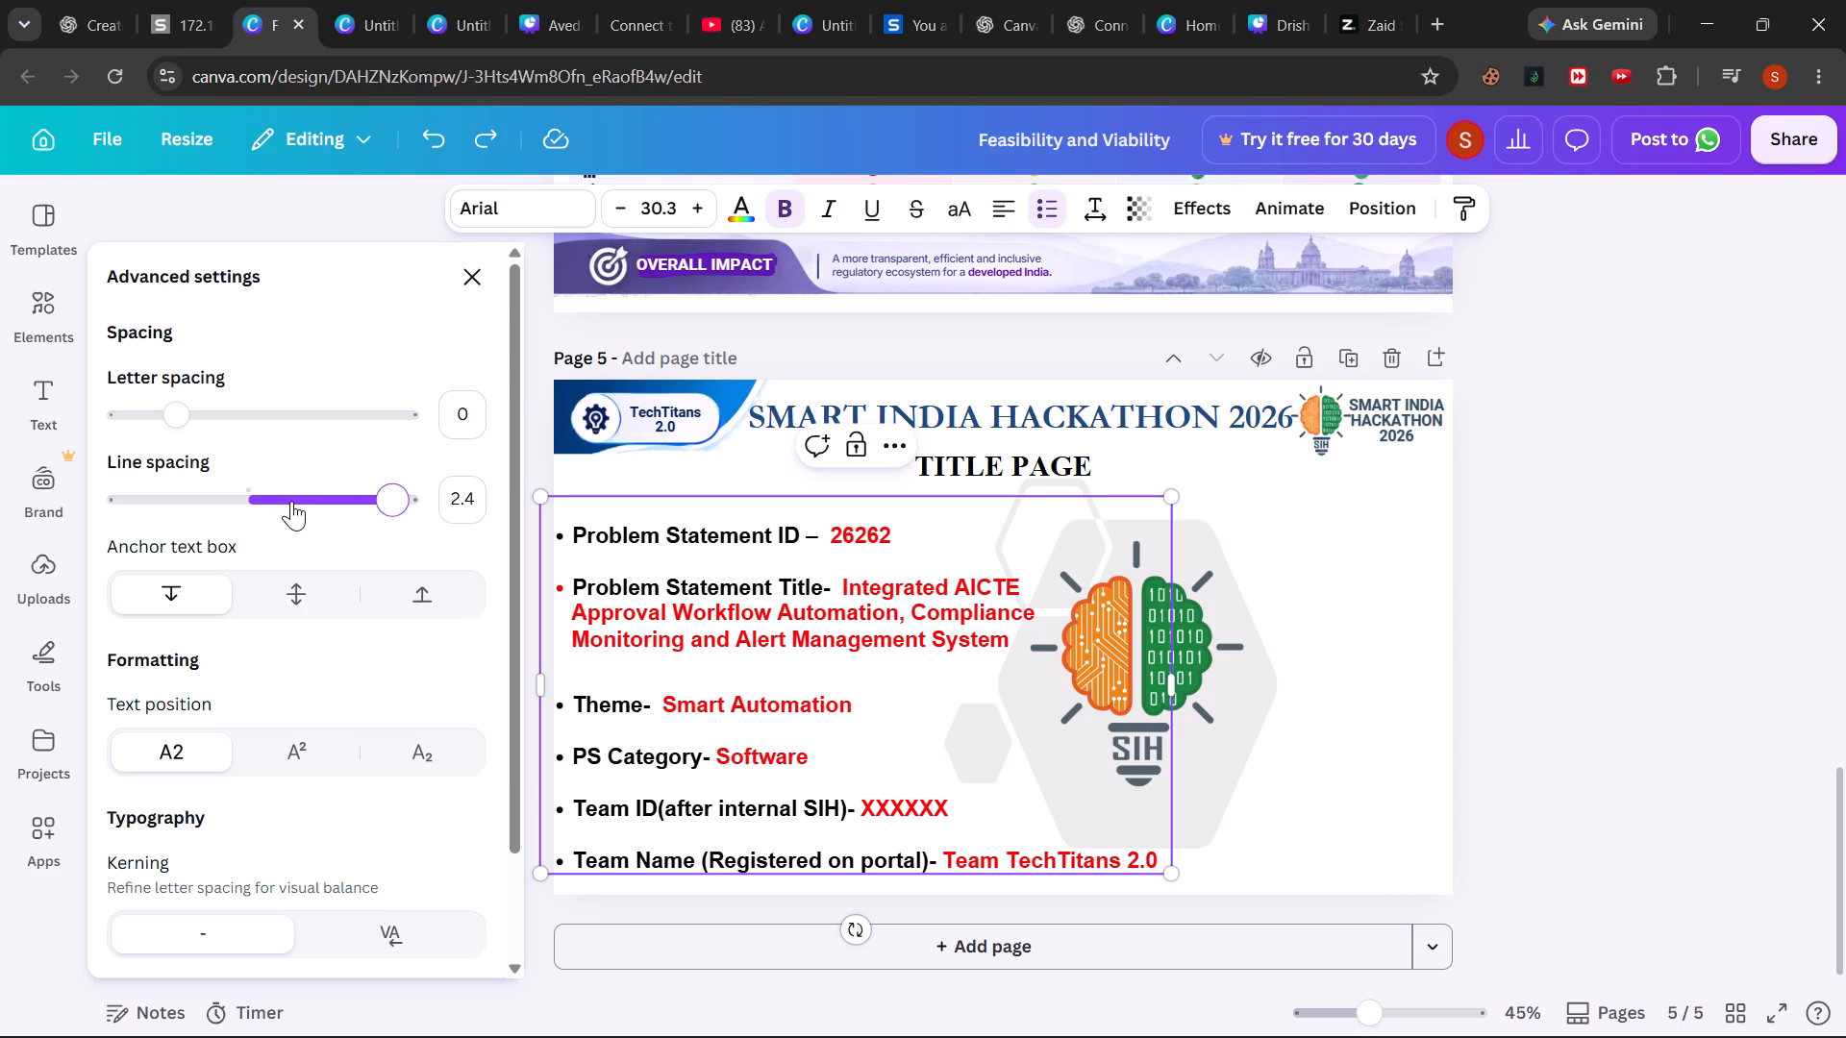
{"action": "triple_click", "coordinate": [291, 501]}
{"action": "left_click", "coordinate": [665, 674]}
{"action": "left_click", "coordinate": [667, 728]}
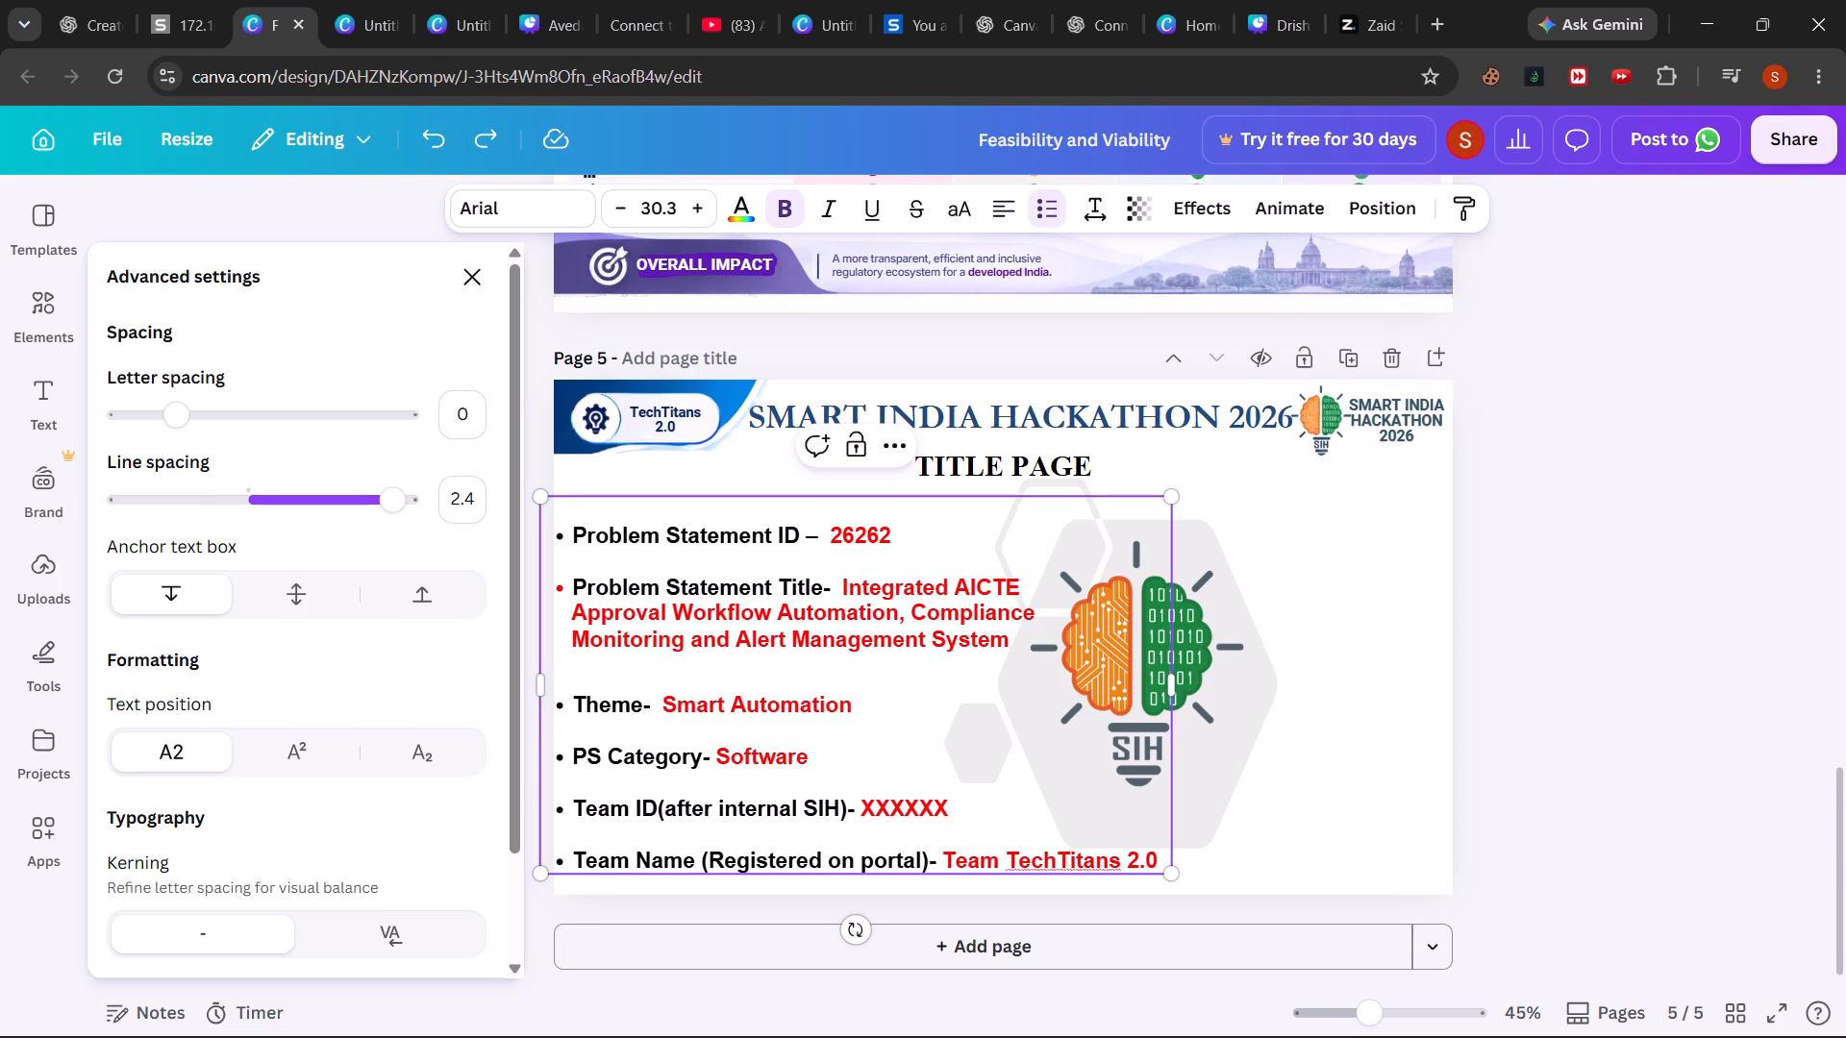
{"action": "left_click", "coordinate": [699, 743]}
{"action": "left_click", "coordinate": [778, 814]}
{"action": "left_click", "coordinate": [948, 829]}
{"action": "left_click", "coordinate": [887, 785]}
Undo the recent title-page text edits, re-indent the "Monitoring and Alert Management System" line with spaces, and close the advanced text settings.
{"action": "key", "text": "ctrl+z"}
{"action": "key", "text": "ctrl+z"}
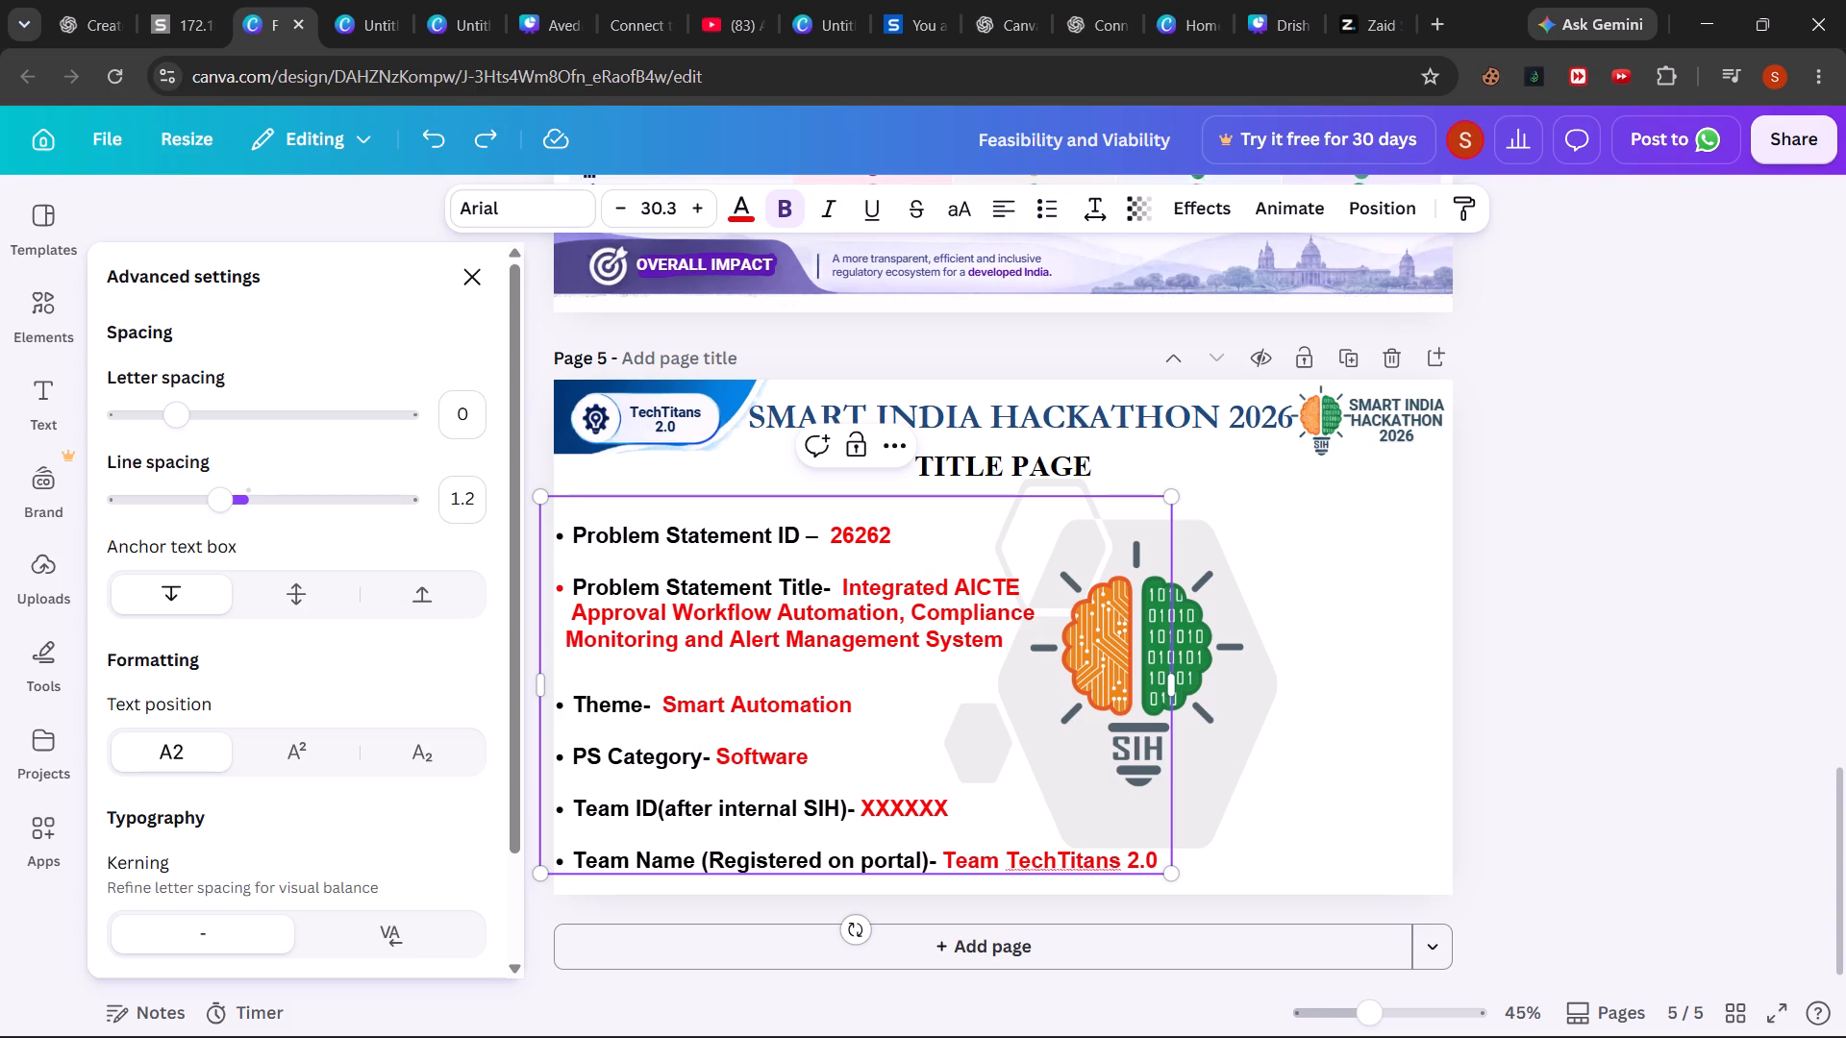
{"action": "key", "text": "ctrl+z"}
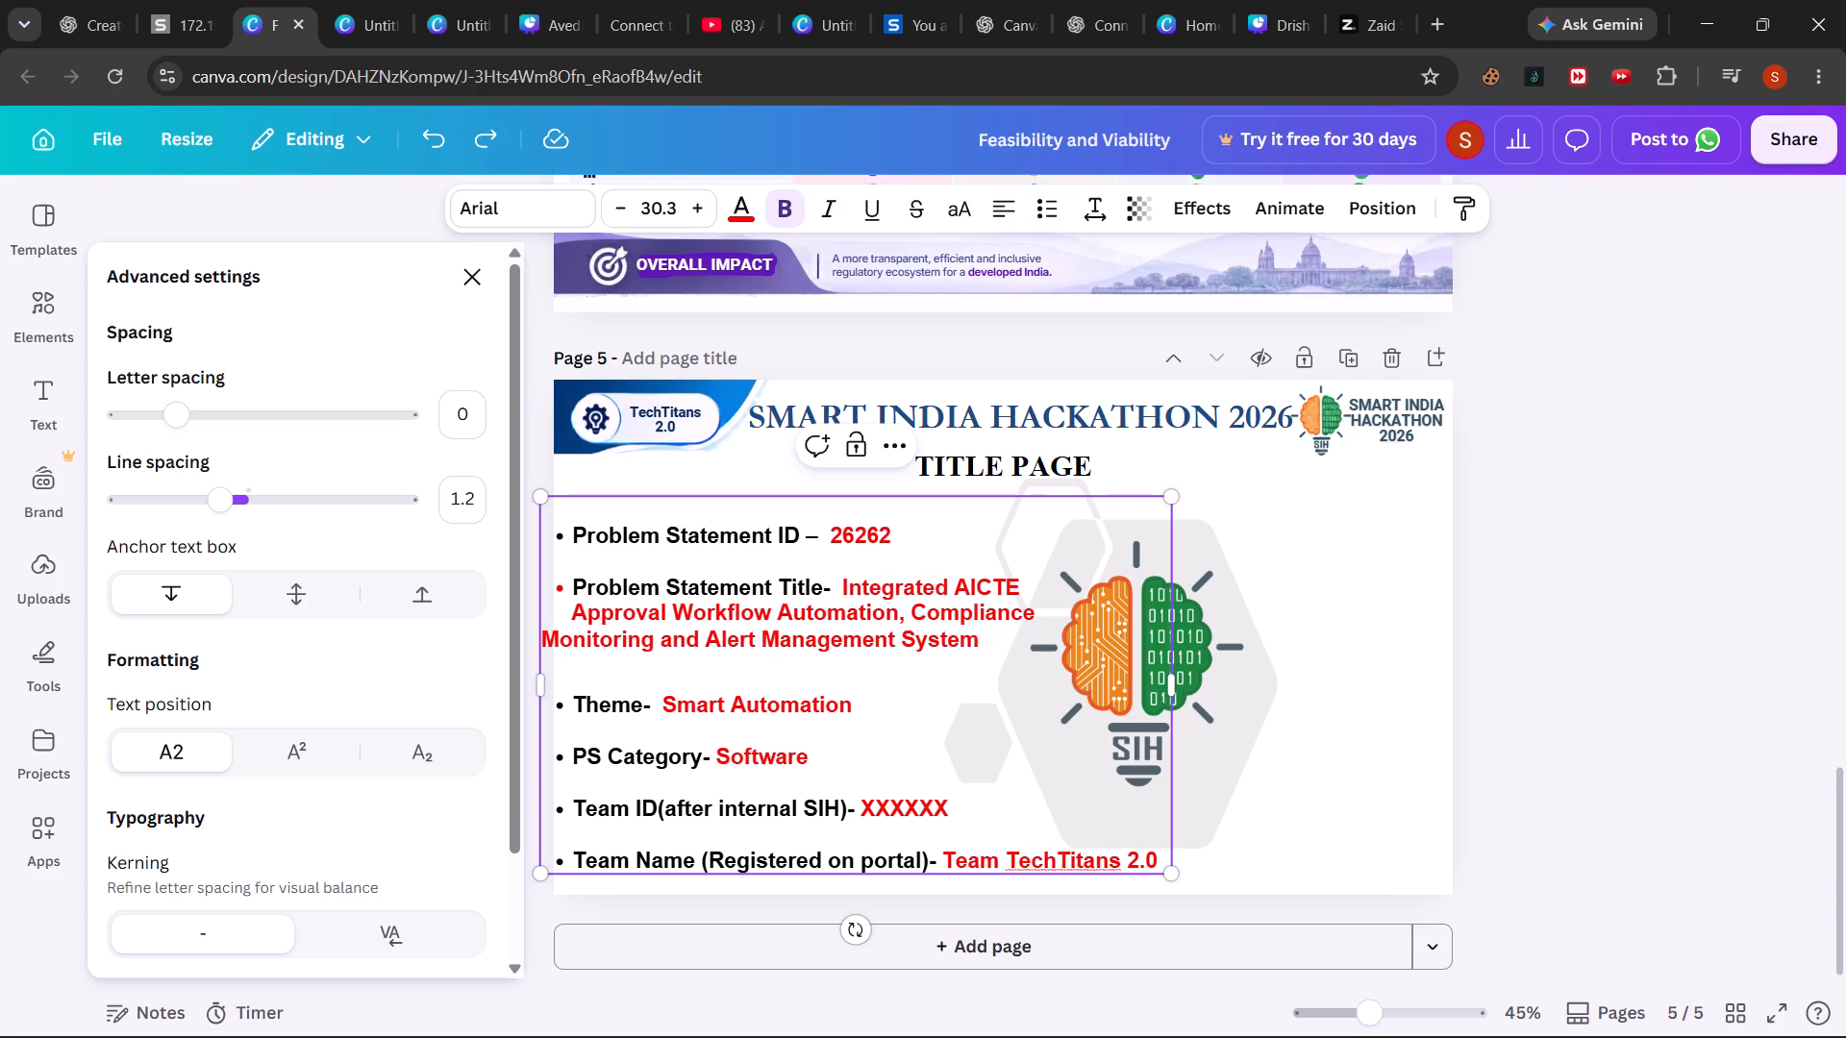
{"action": "key", "text": "space"}
{"action": "key", "text": "space"}
{"action": "key", "text": "space"}
{"action": "key", "text": "space"}
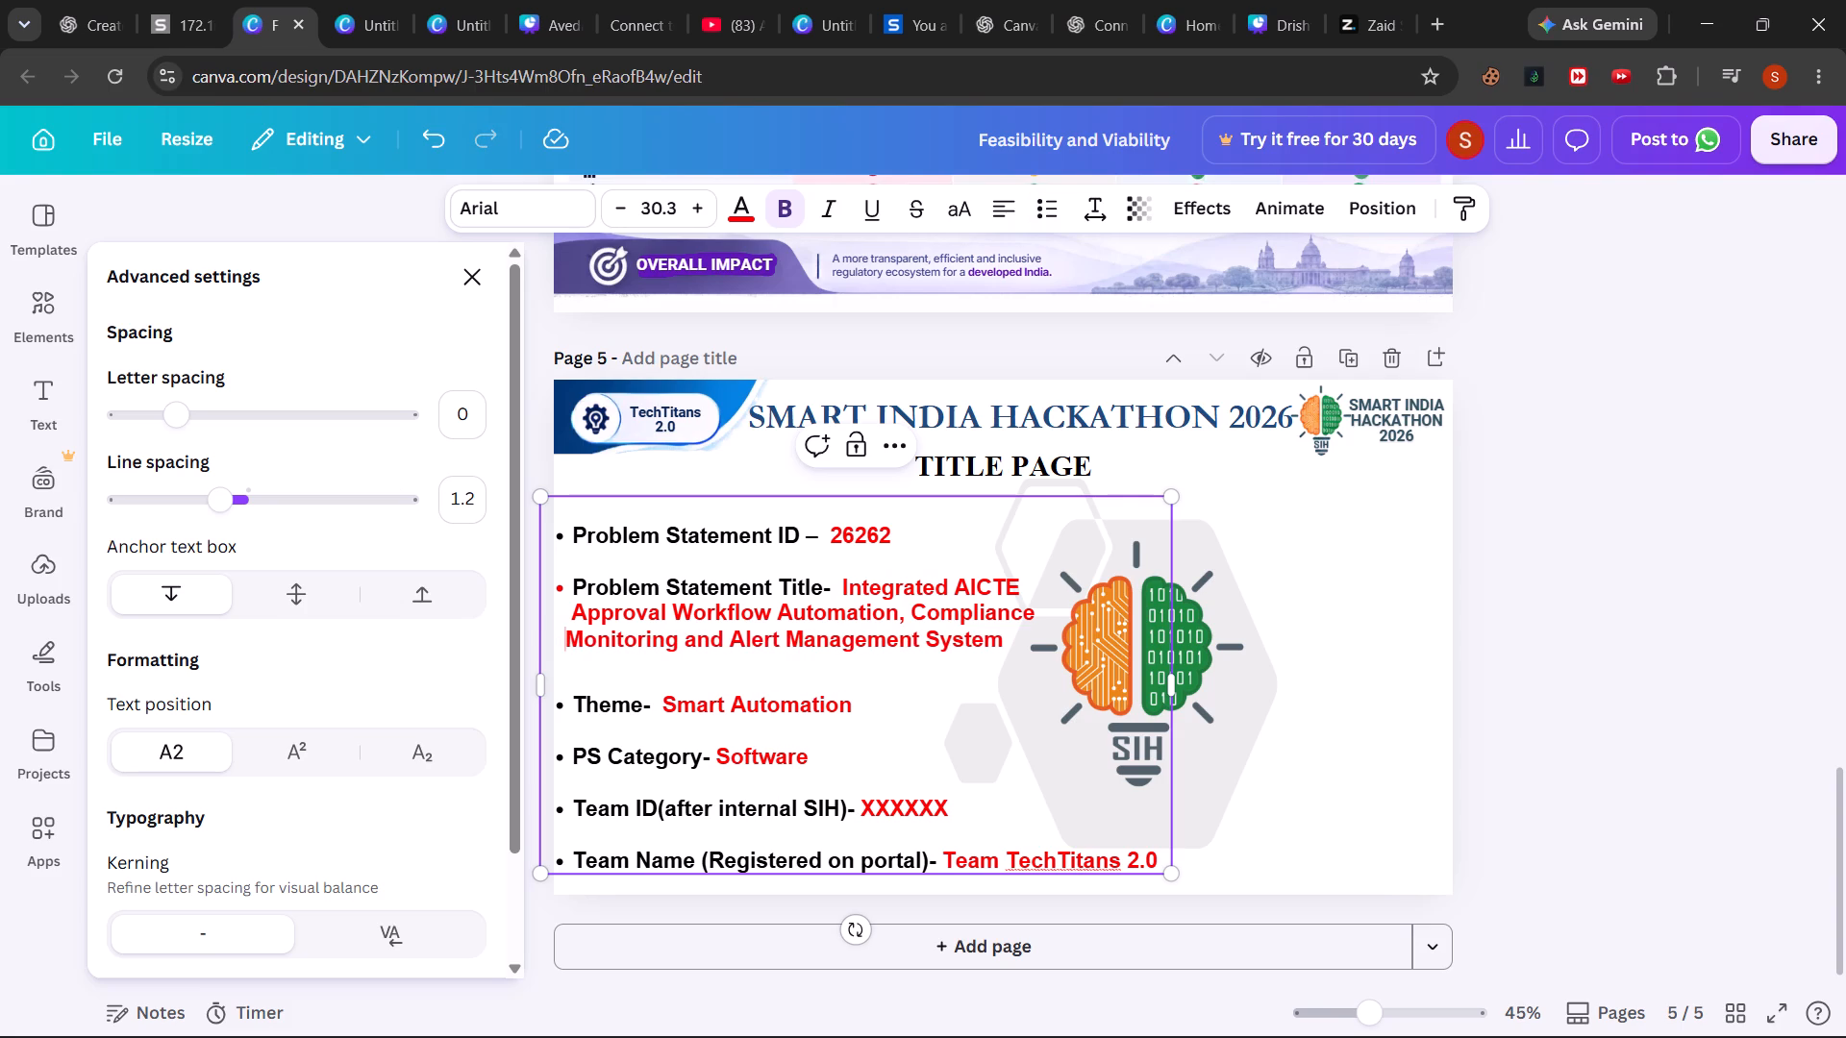
{"action": "key", "text": "space"}
{"action": "left_click", "coordinate": [466, 270]}
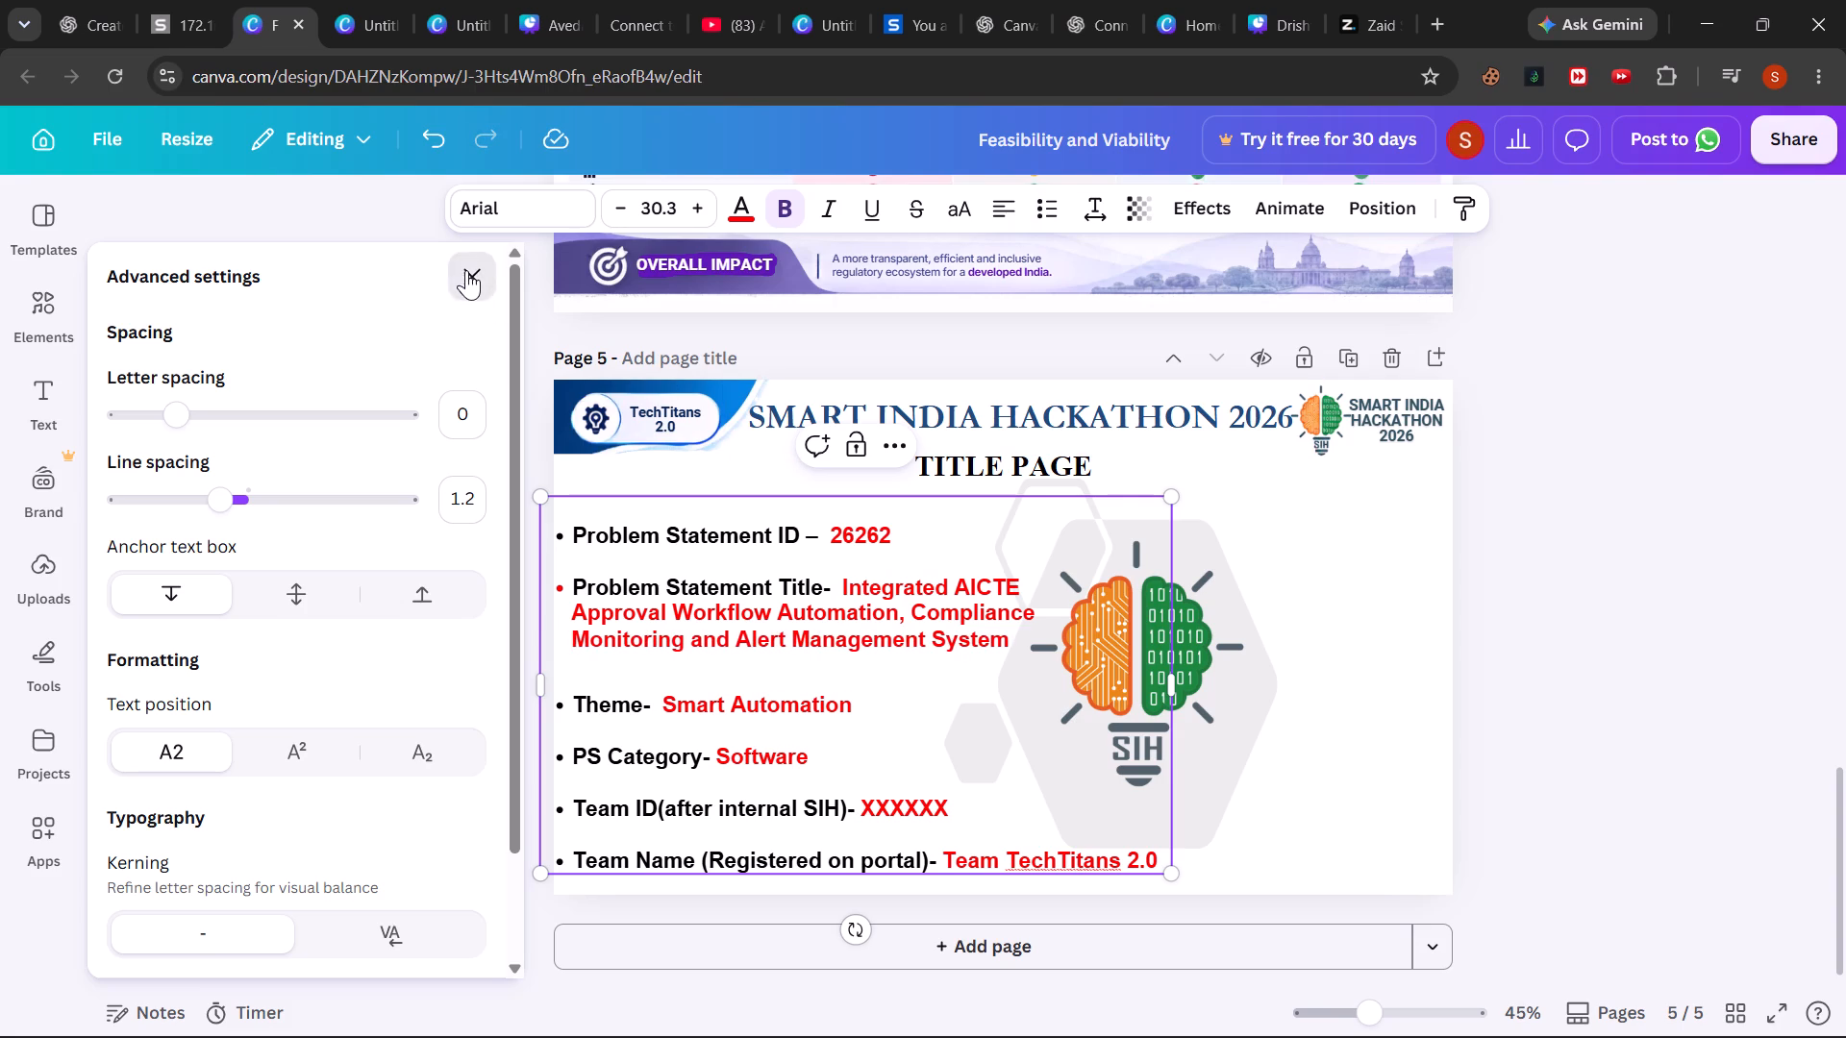
{"action": "left_click", "coordinate": [1677, 663]}
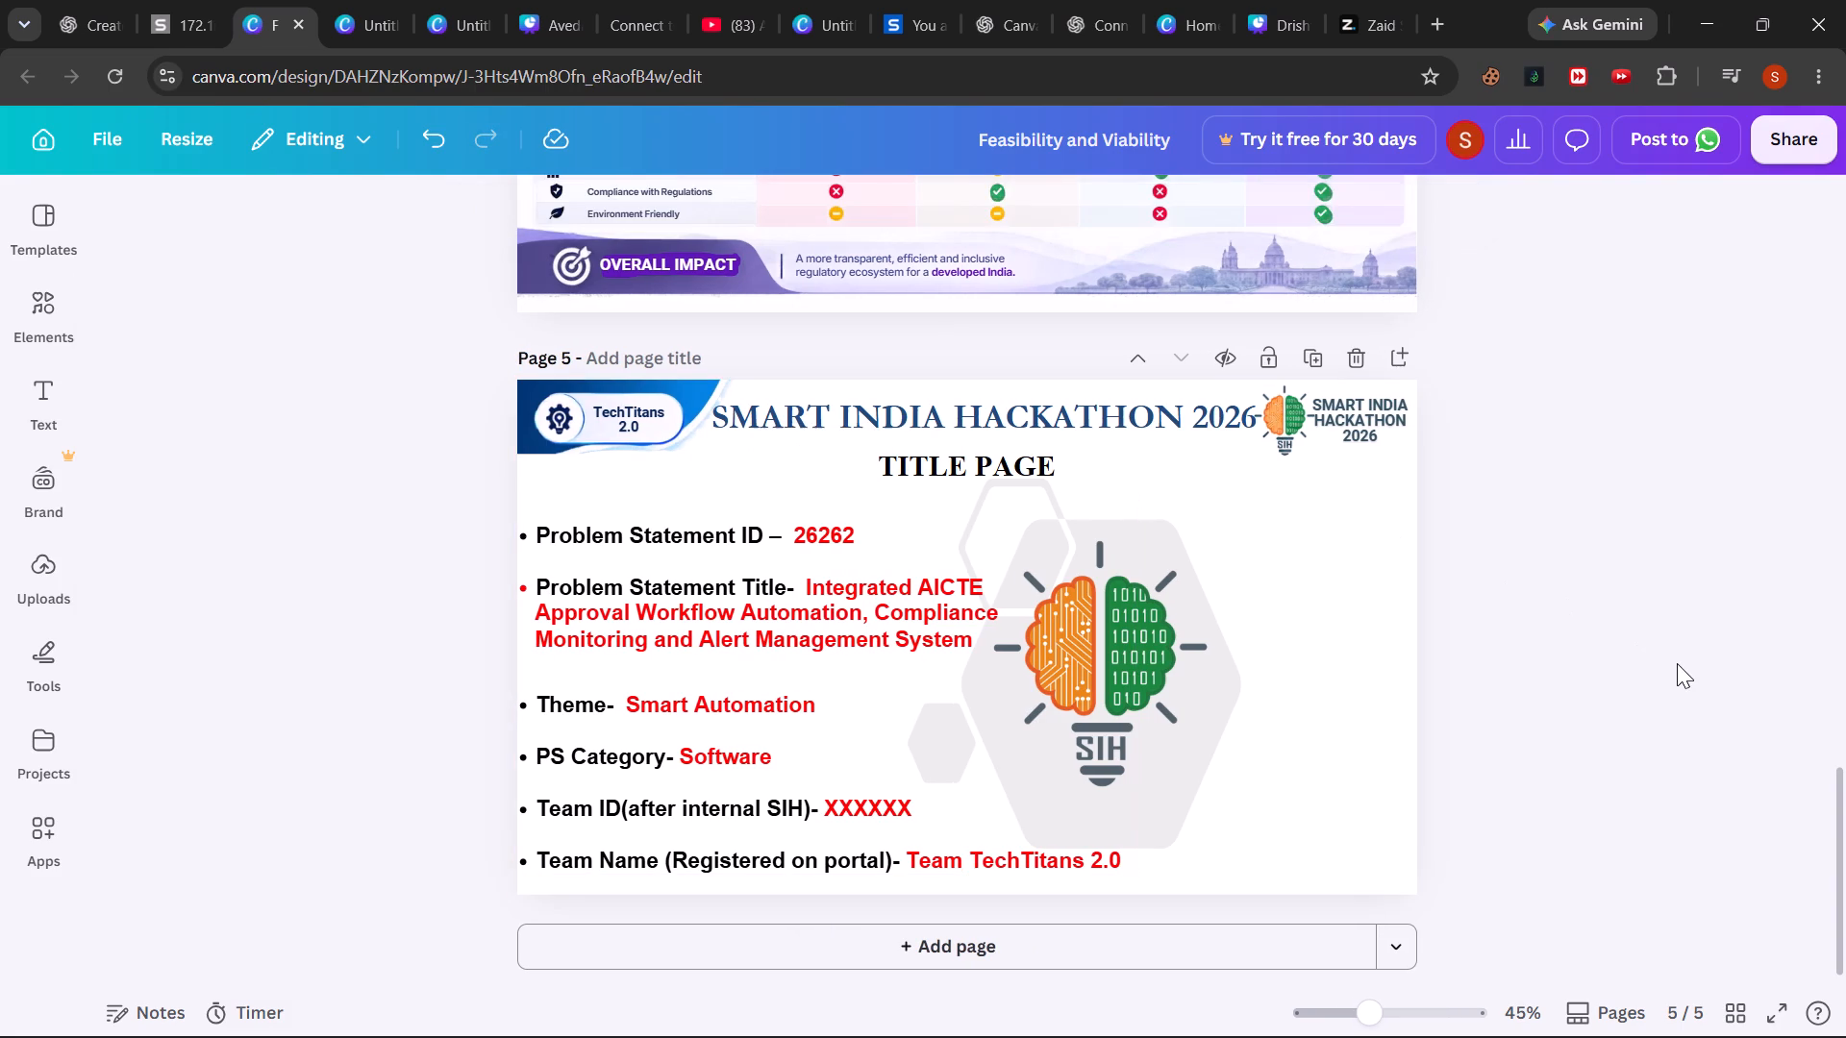
Review all five pages of the design, from Feasibility and Viability through Impact and Benefits to the title page.
{"action": "scroll", "coordinate": [1677, 663], "scroll_direction": "down", "scroll_amount": 5}
{"action": "scroll", "coordinate": [1677, 663], "scroll_direction": "up", "scroll_amount": 3}
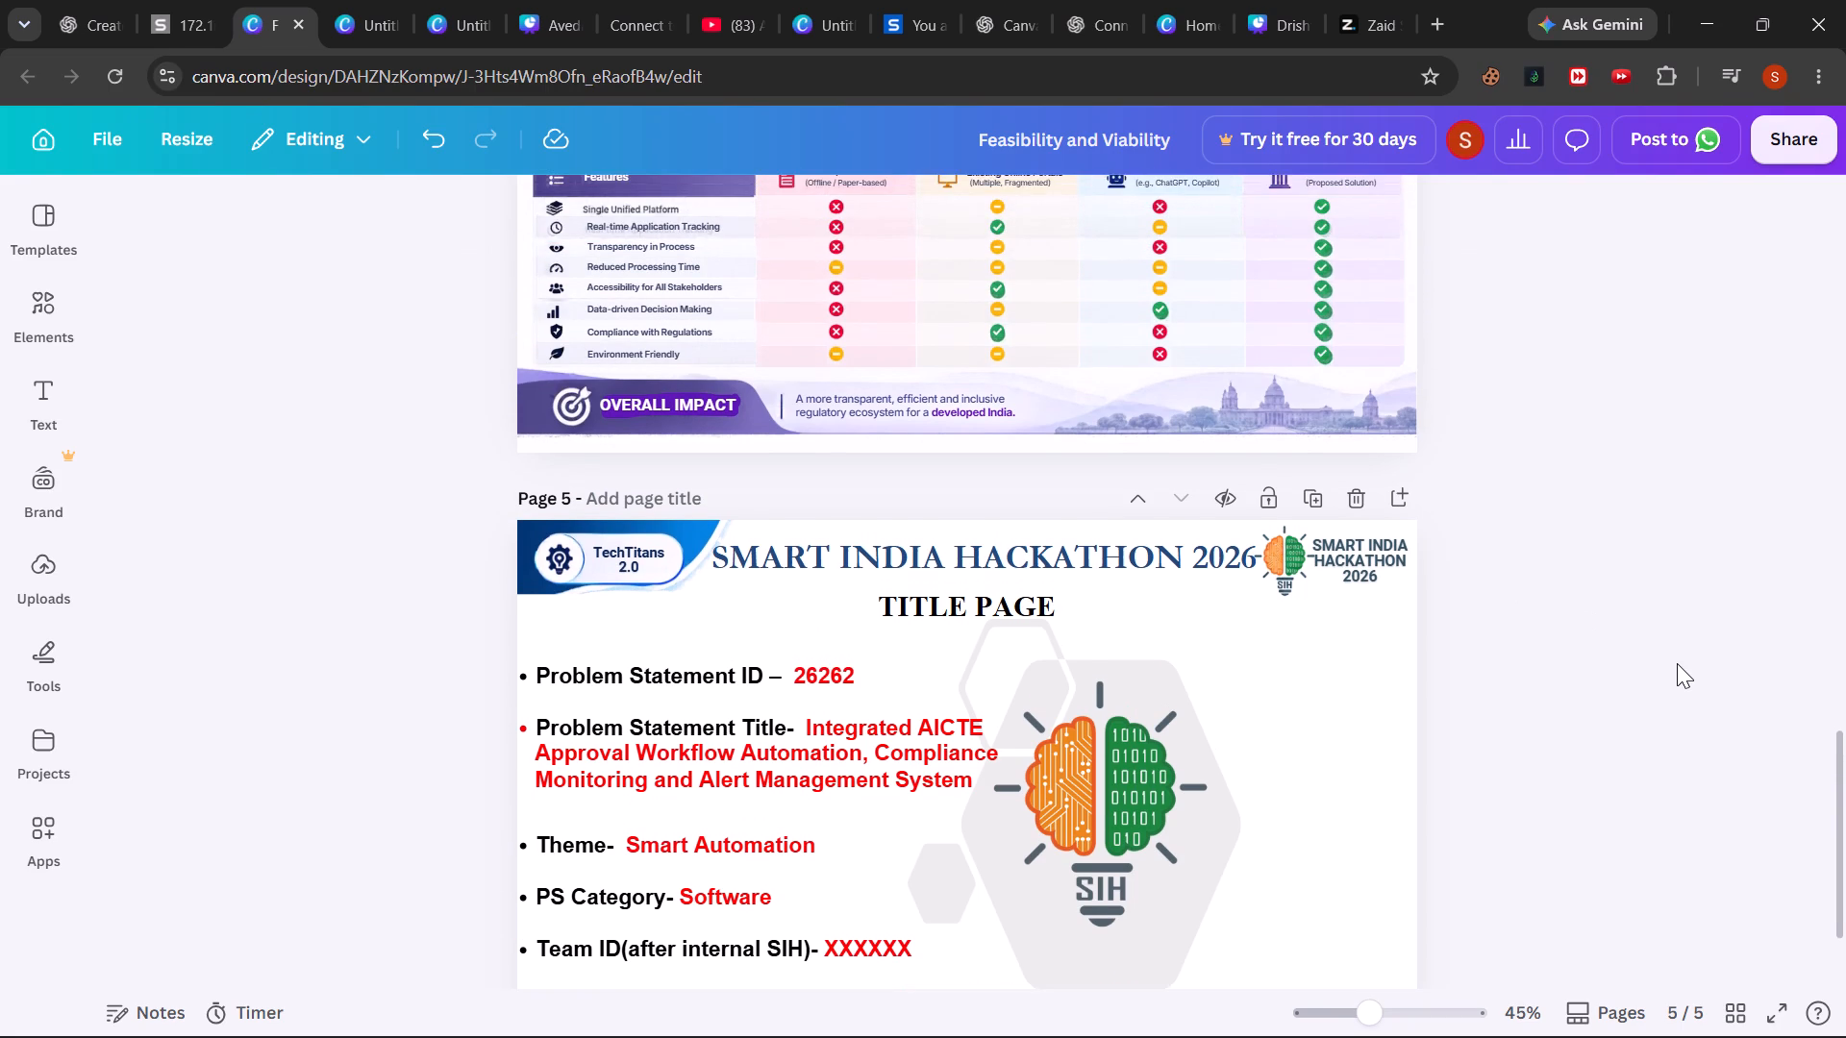
{"action": "scroll", "coordinate": [1677, 663], "scroll_direction": "up", "scroll_amount": 6}
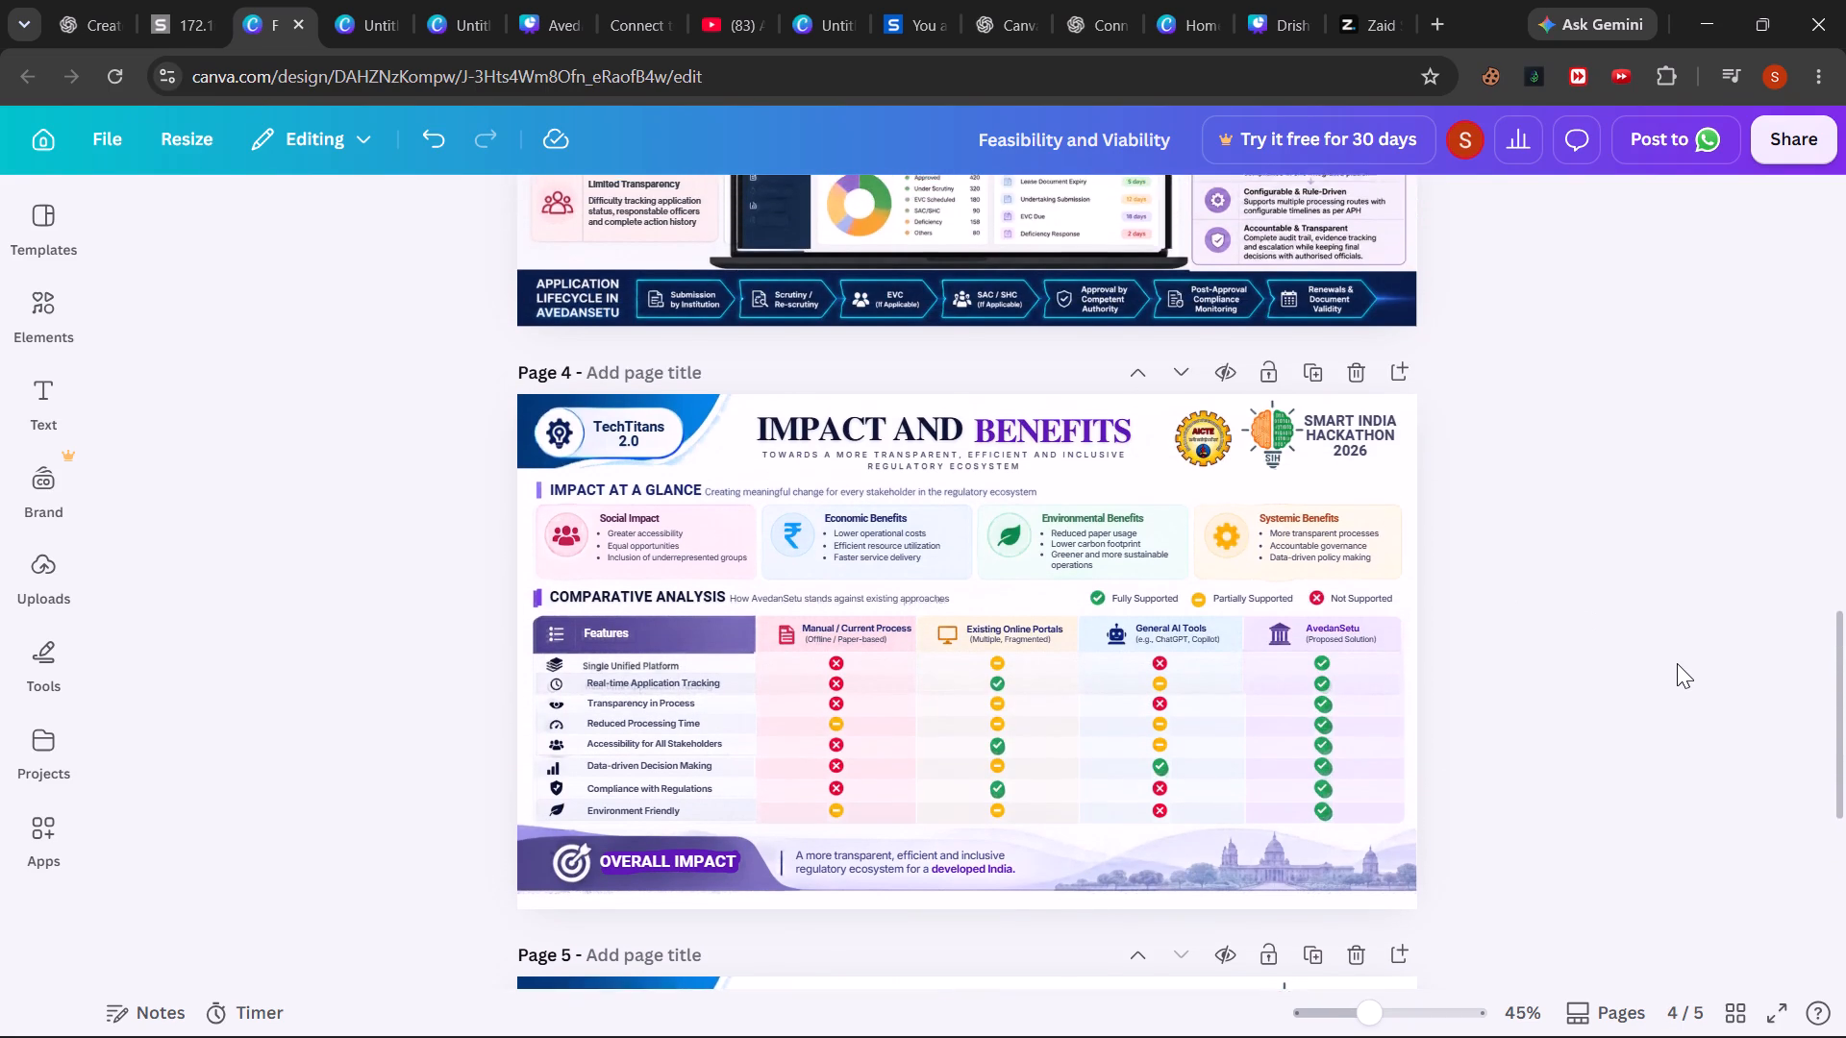
{"action": "scroll", "coordinate": [1677, 663], "scroll_direction": "up", "scroll_amount": 3}
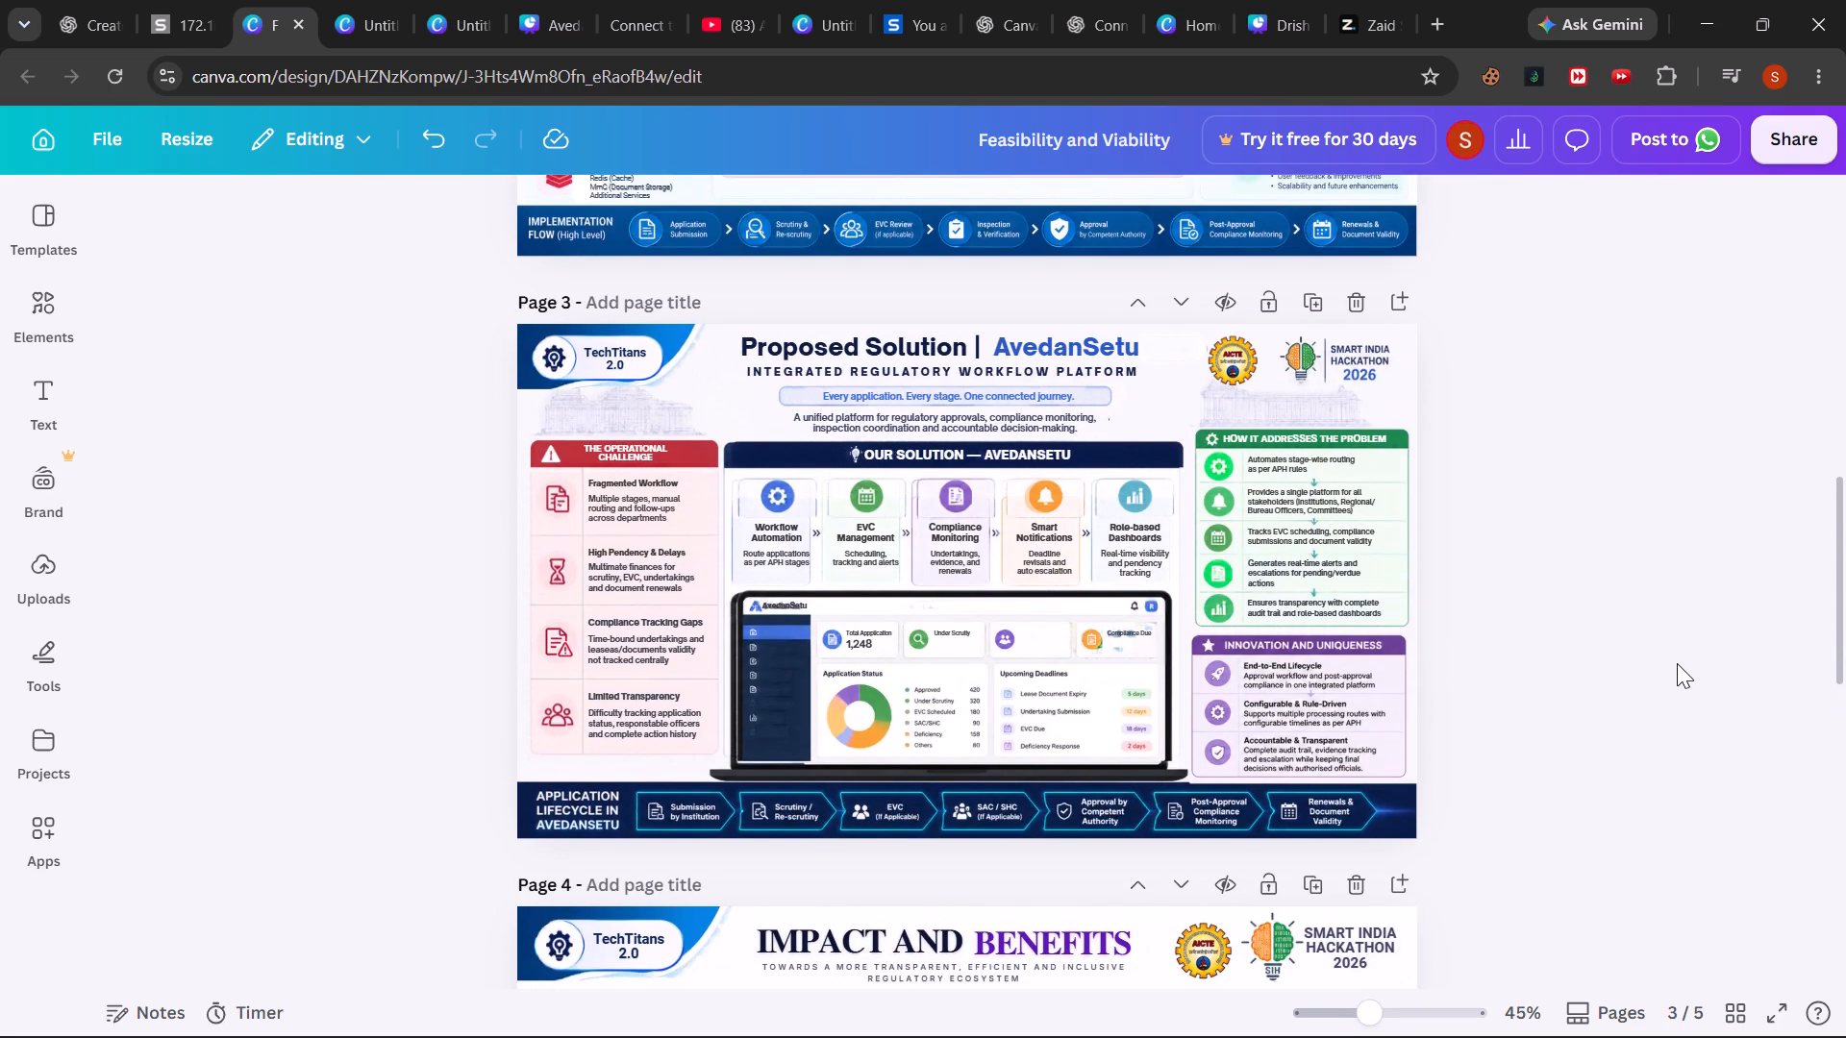
{"action": "scroll", "coordinate": [1677, 663], "scroll_direction": "right", "scroll_amount": 5}
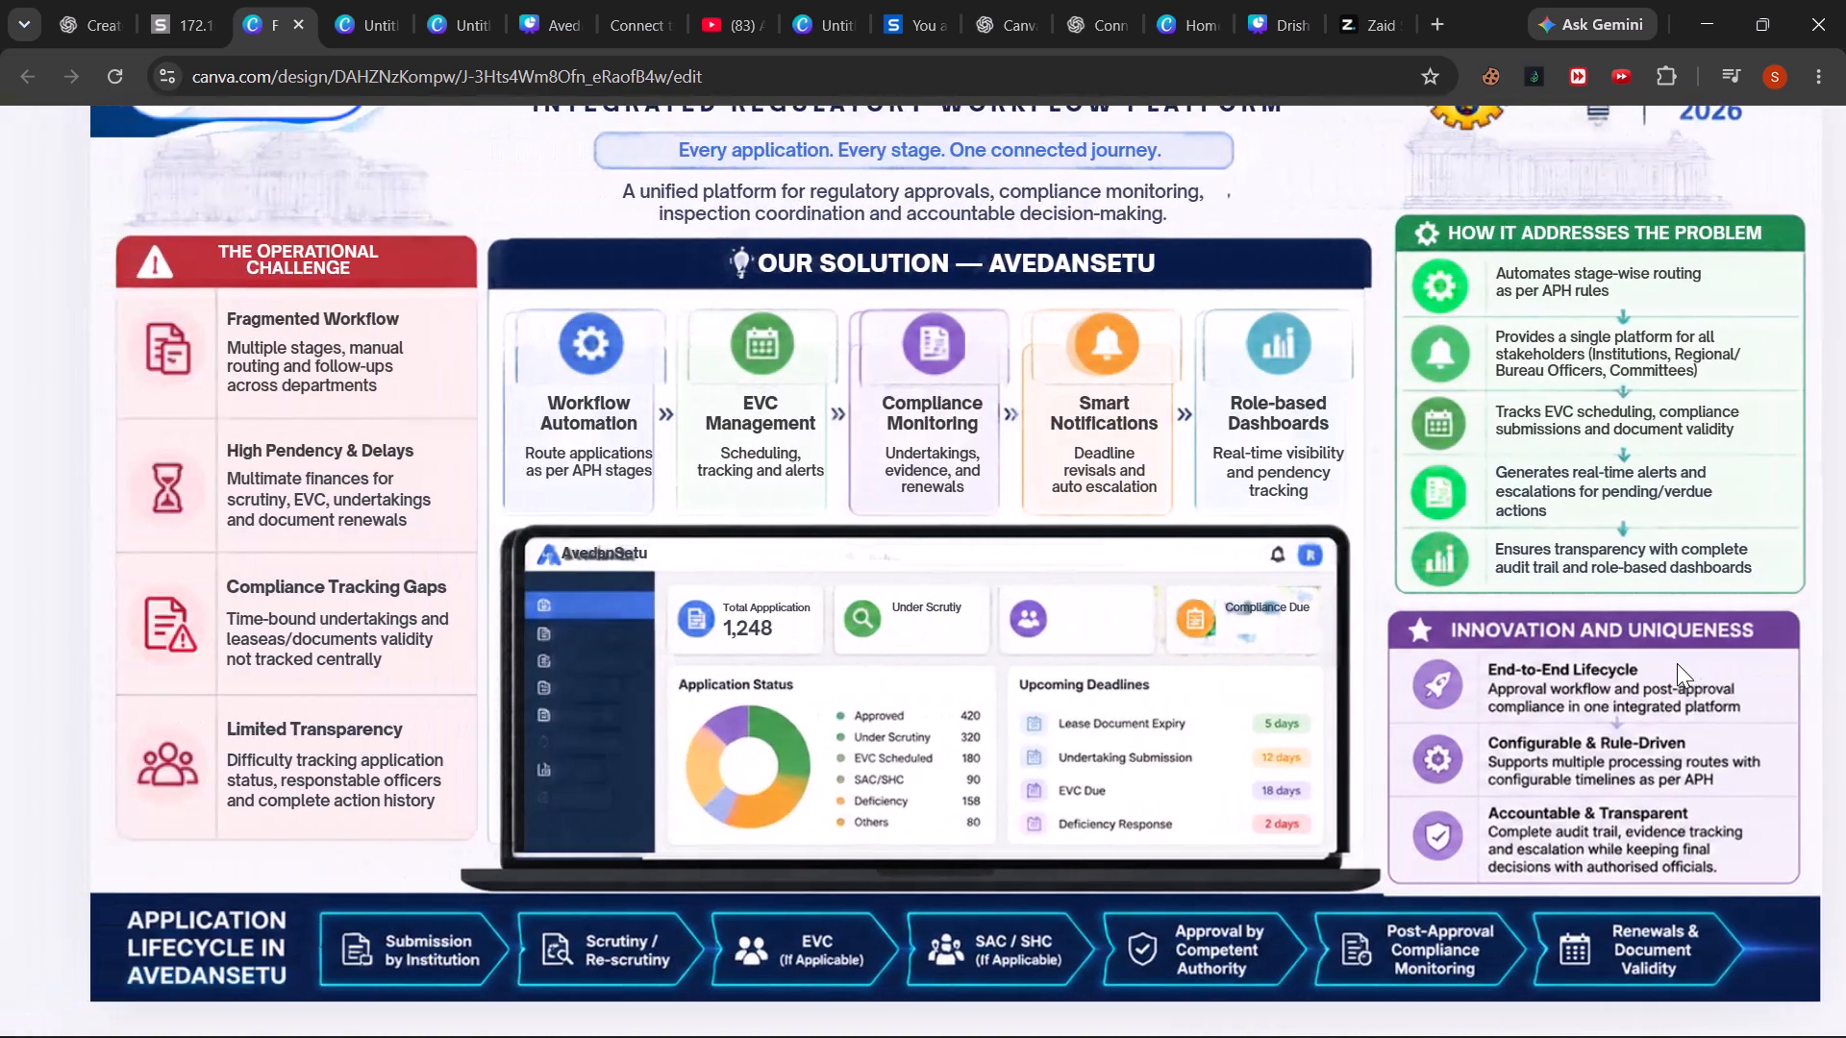
{"action": "scroll", "coordinate": [1729, 641], "scroll_direction": "up", "scroll_amount": 3}
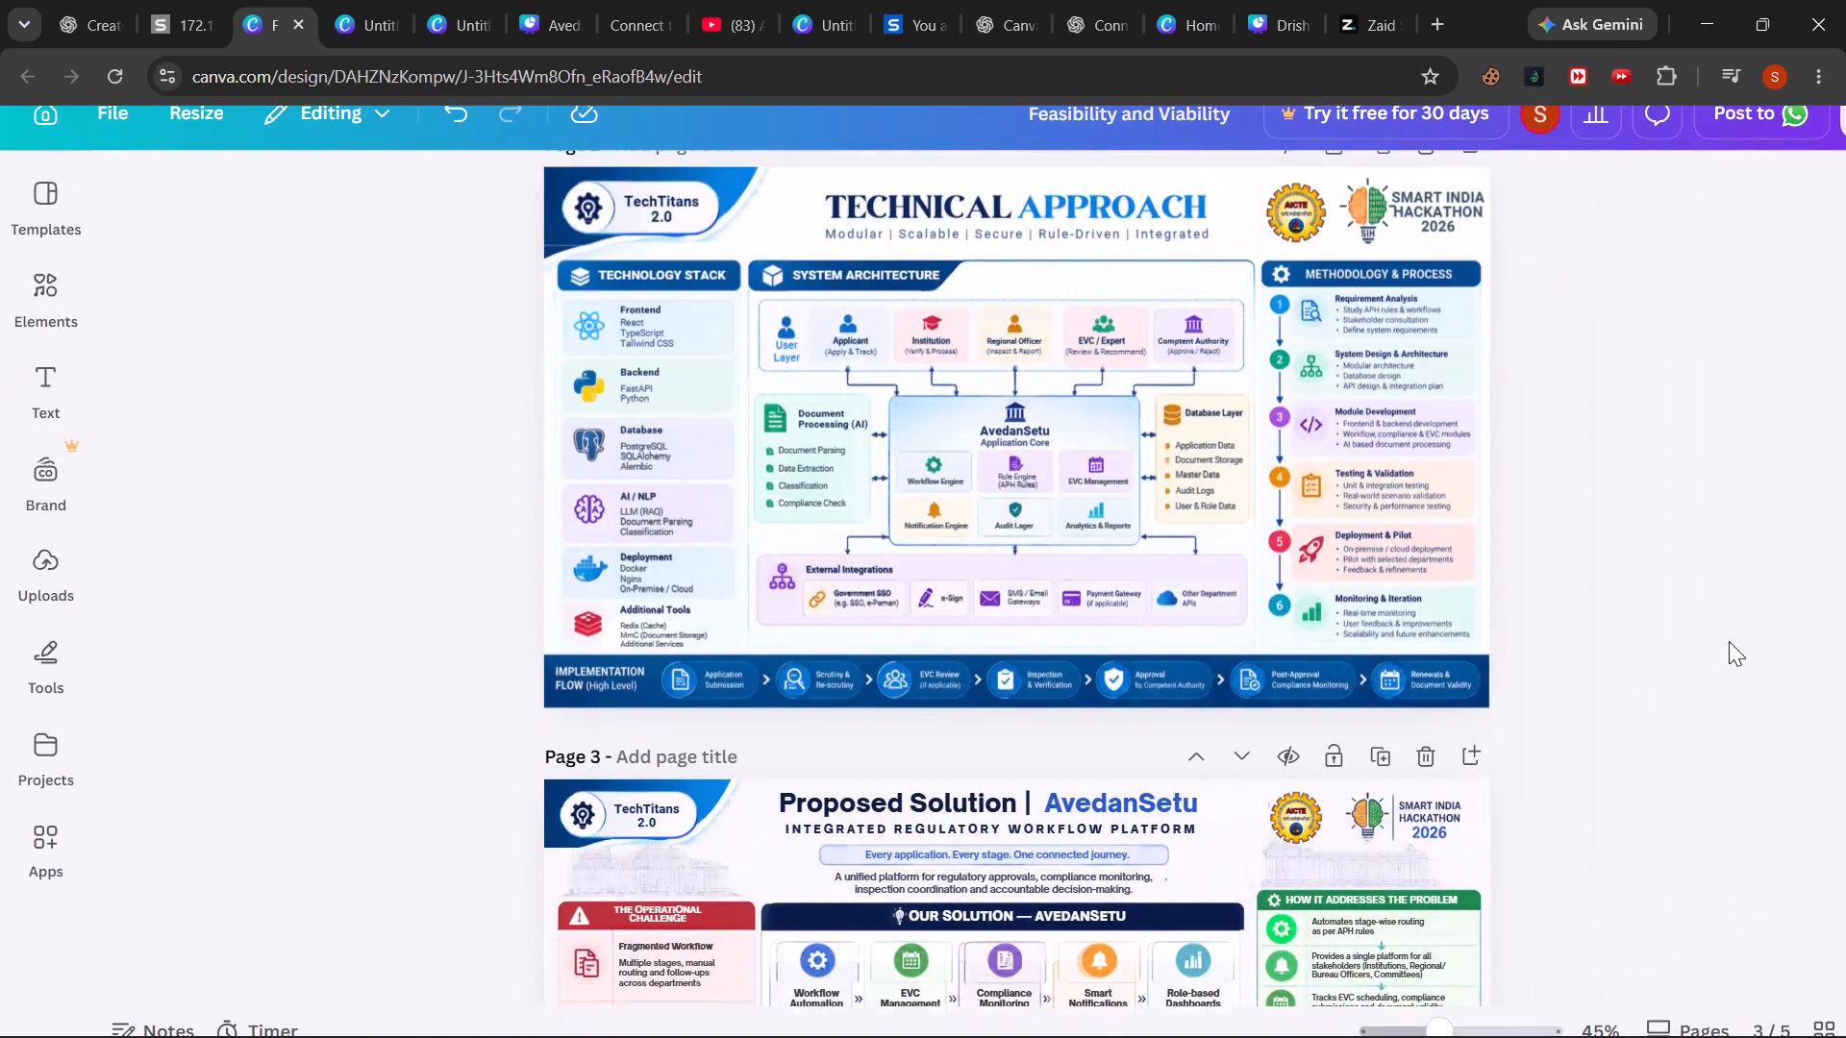
{"action": "scroll", "coordinate": [1729, 641], "scroll_direction": "up", "scroll_amount": 1}
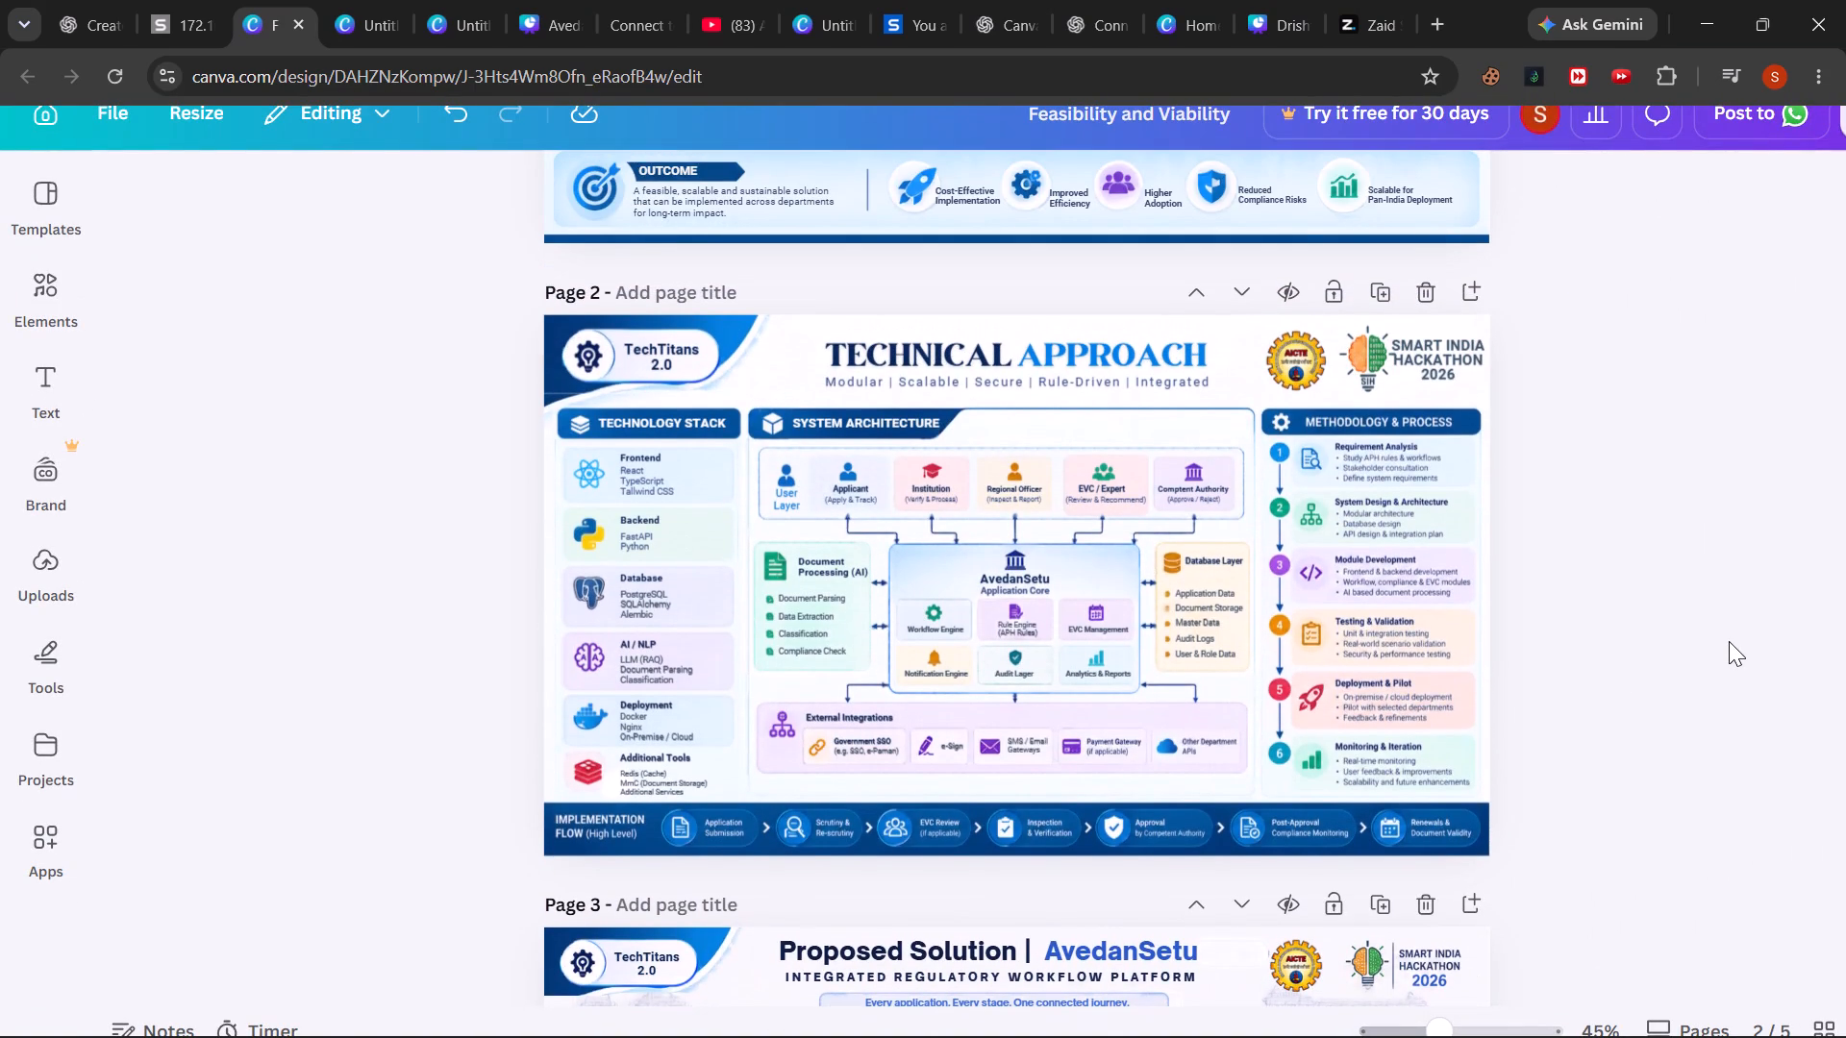
{"action": "scroll", "coordinate": [1729, 641], "scroll_direction": "up", "scroll_amount": 4}
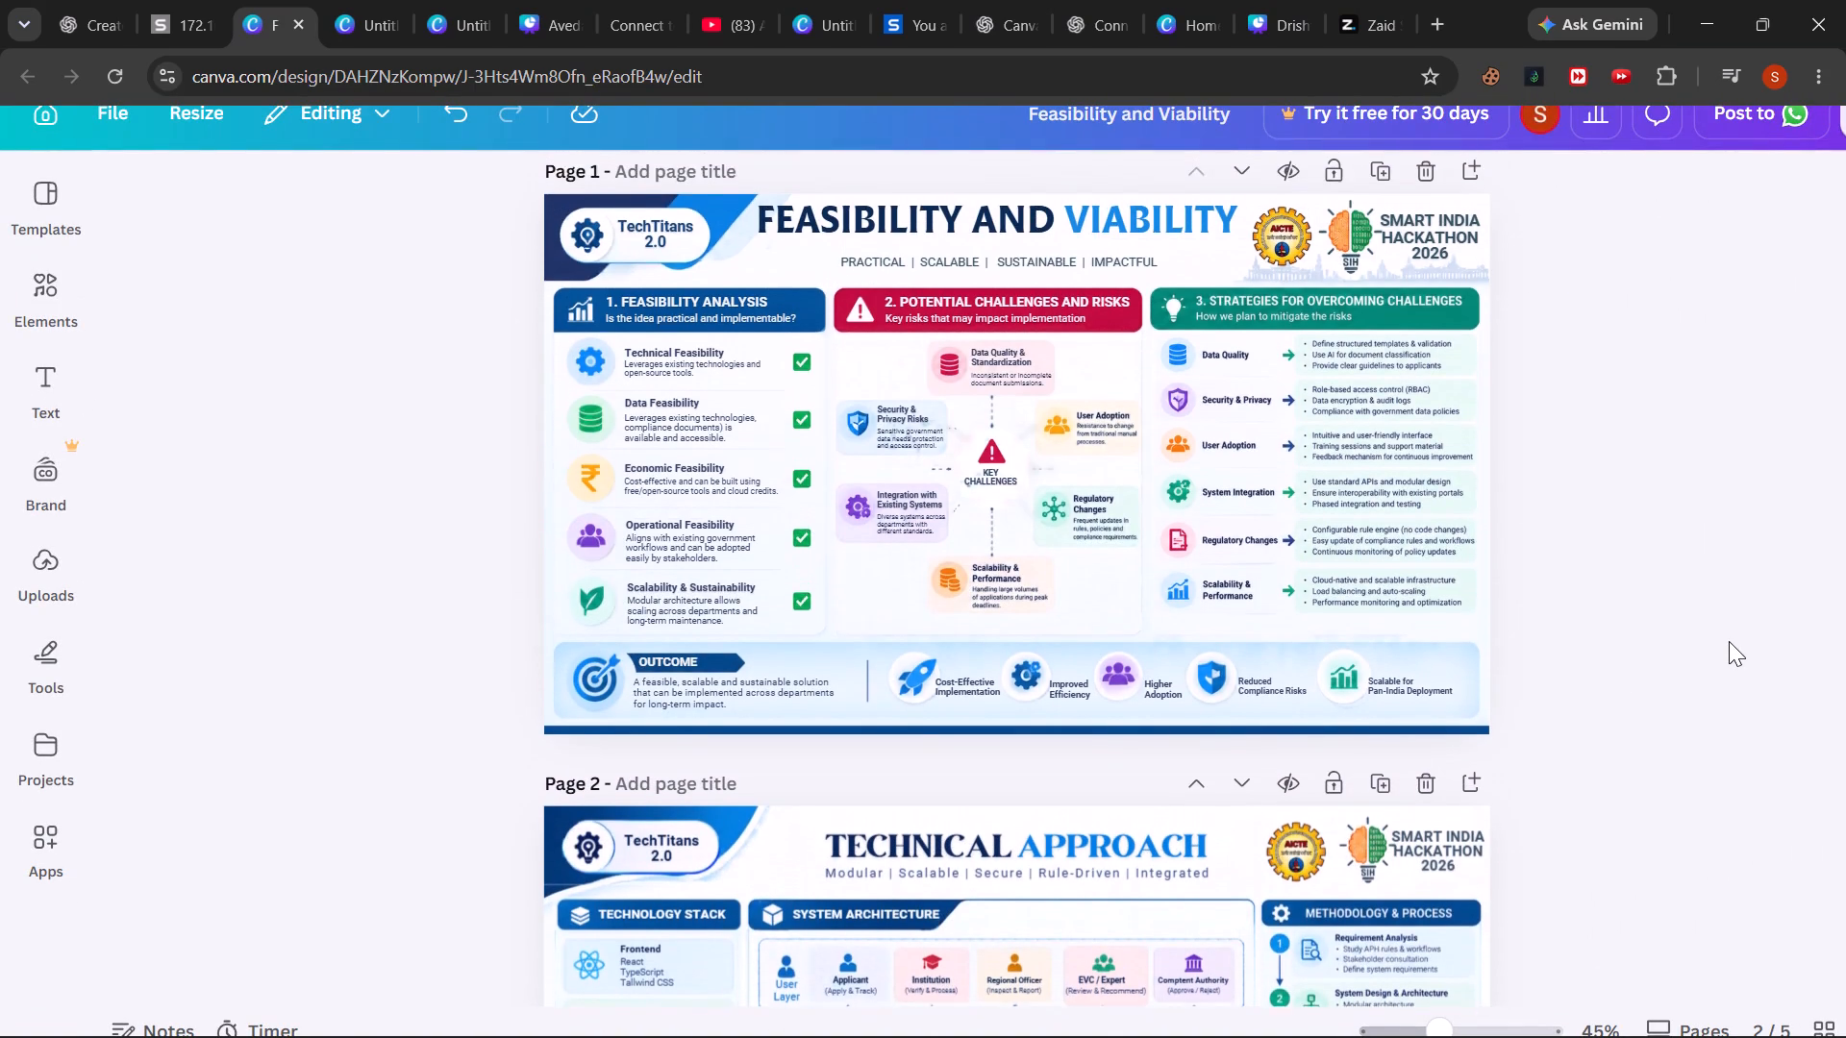
{"action": "scroll", "coordinate": [1729, 641], "scroll_direction": "up", "scroll_amount": 5}
{"action": "scroll", "coordinate": [1729, 641], "scroll_direction": "down", "scroll_amount": 7}
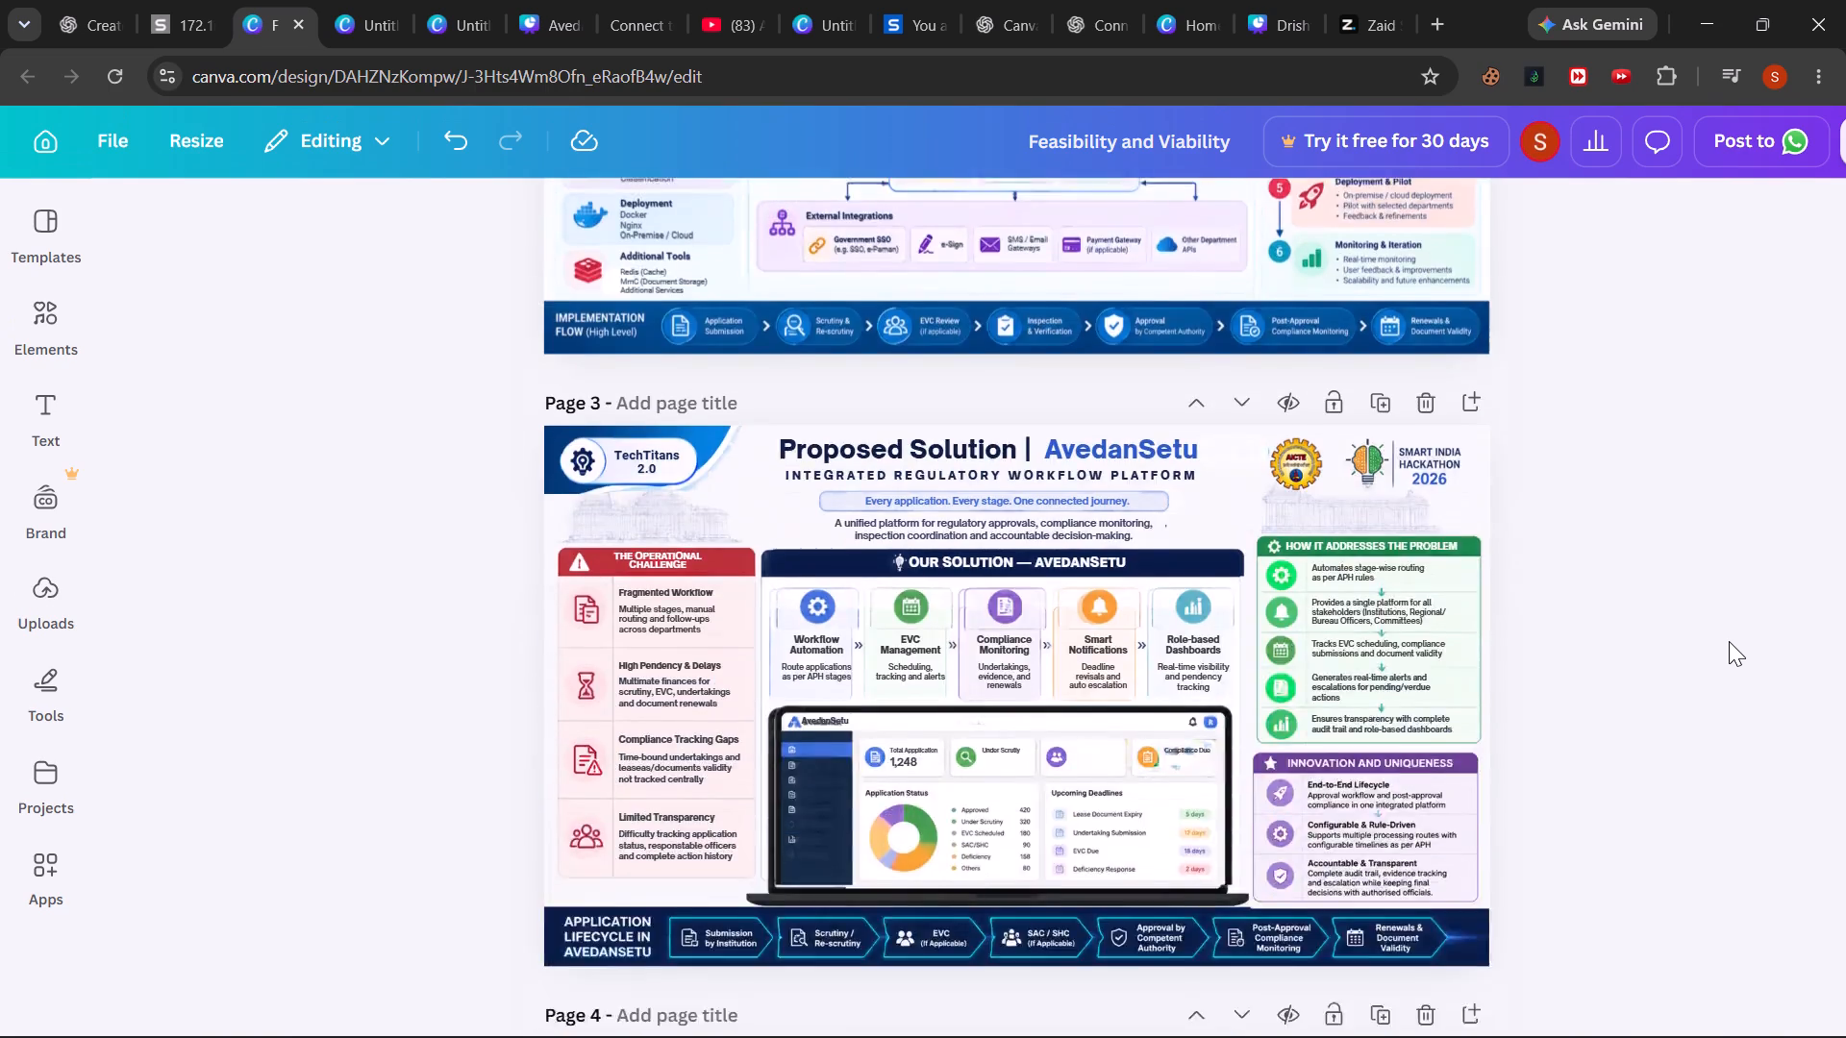
{"action": "scroll", "coordinate": [1729, 641], "scroll_direction": "down", "scroll_amount": 7}
{"action": "scroll", "coordinate": [1729, 641], "scroll_direction": "up", "scroll_amount": 10}
{"action": "scroll", "coordinate": [1729, 641], "scroll_direction": "down", "scroll_amount": 3}
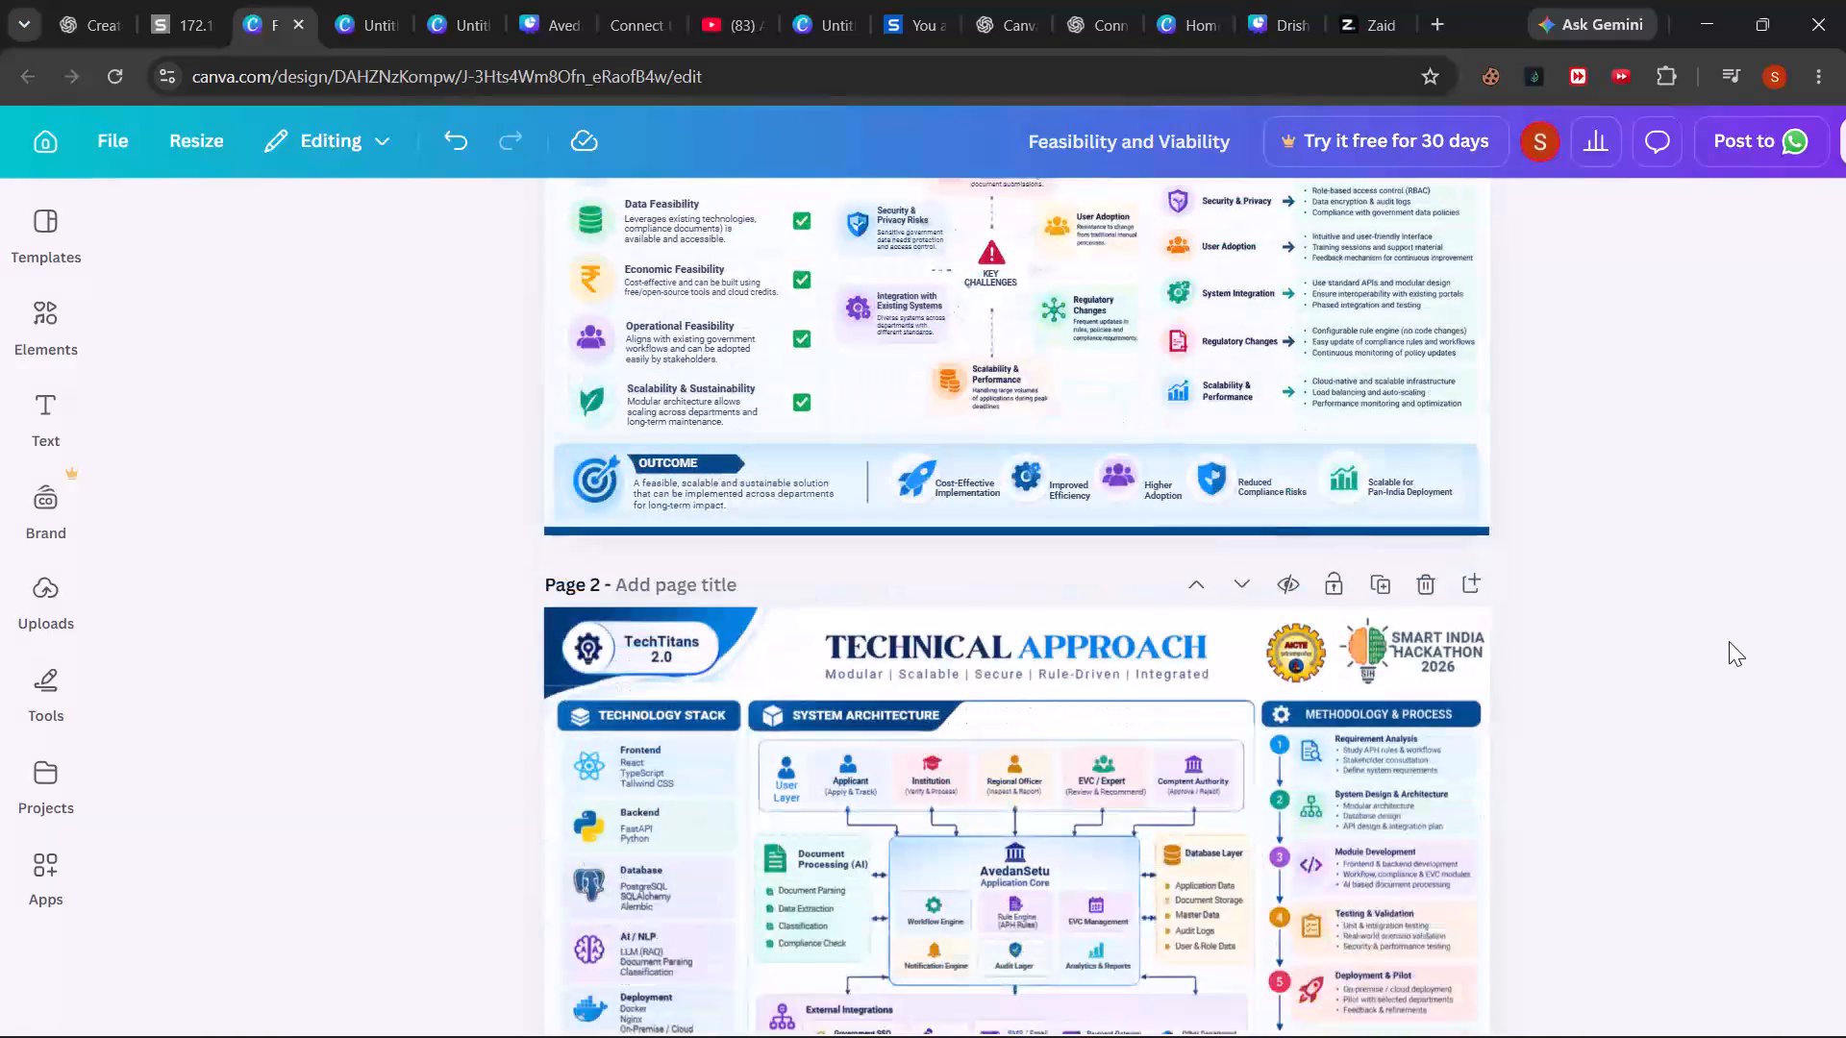
{"action": "scroll", "coordinate": [1729, 641], "scroll_direction": "down", "scroll_amount": 10}
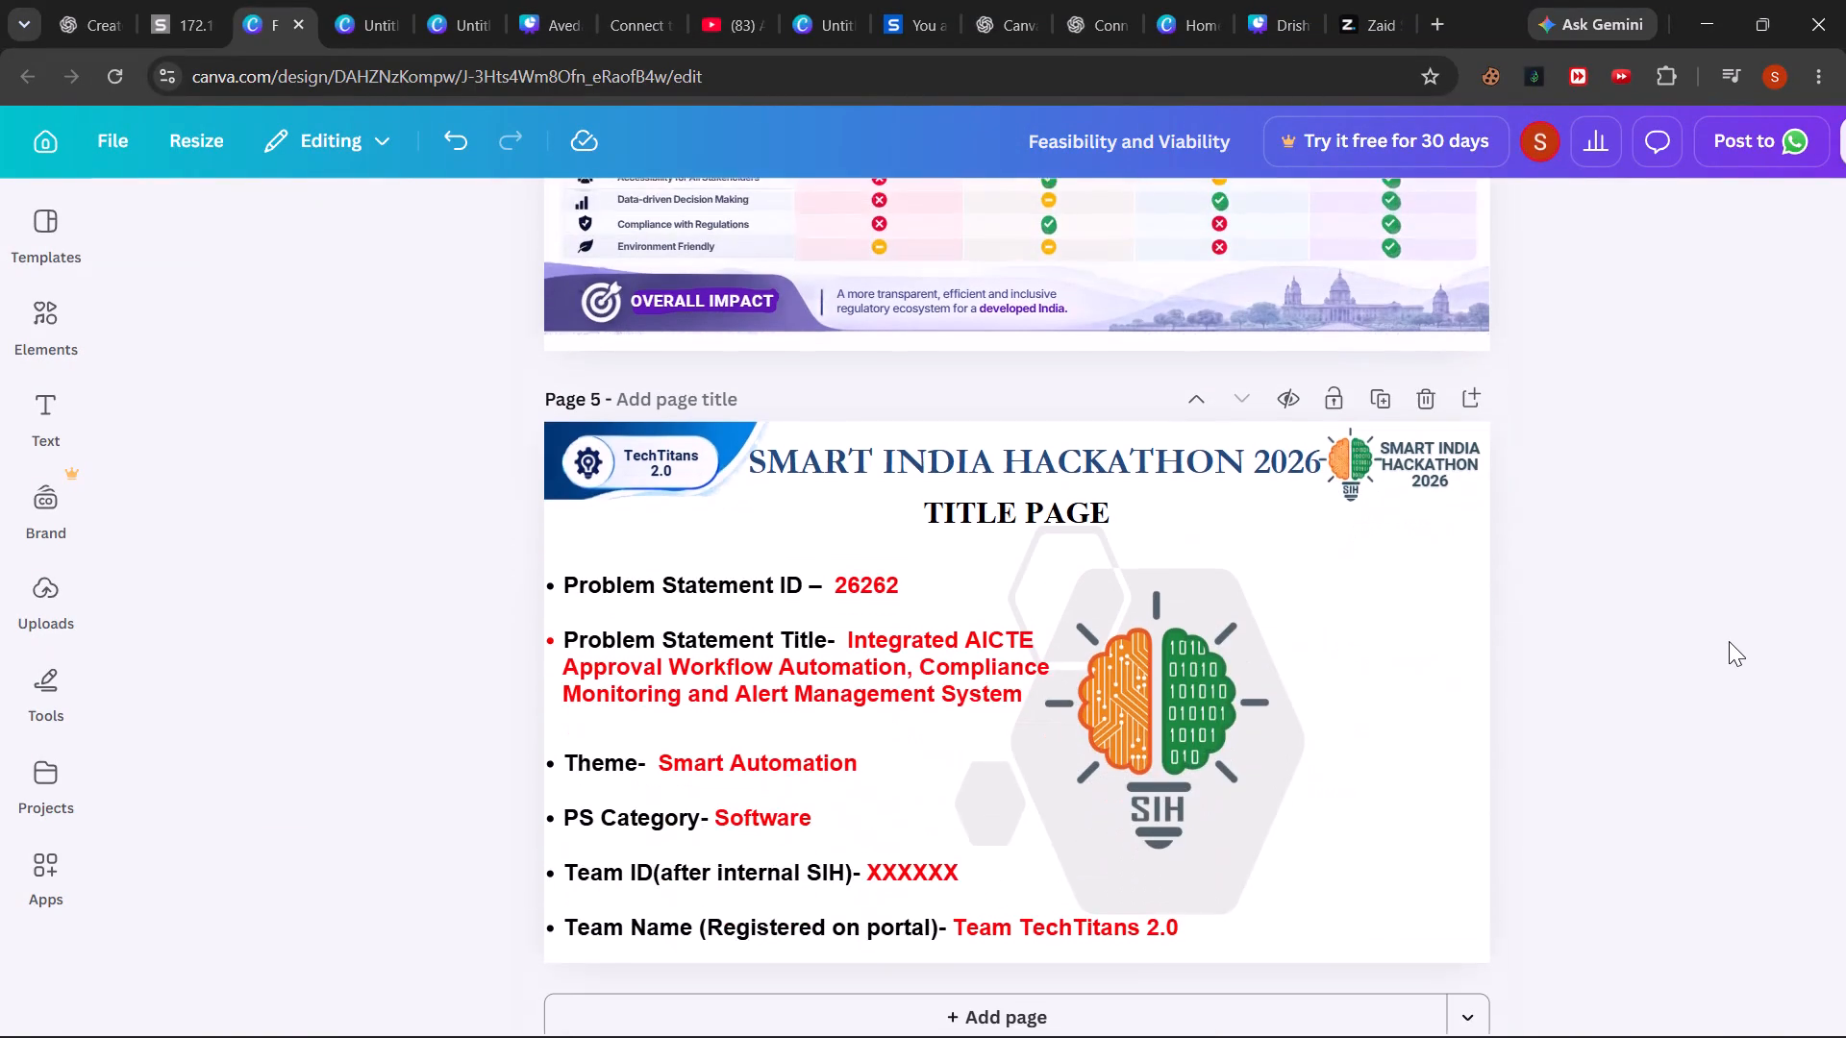
{"action": "scroll", "coordinate": [1729, 641], "scroll_direction": "up", "scroll_amount": 13}
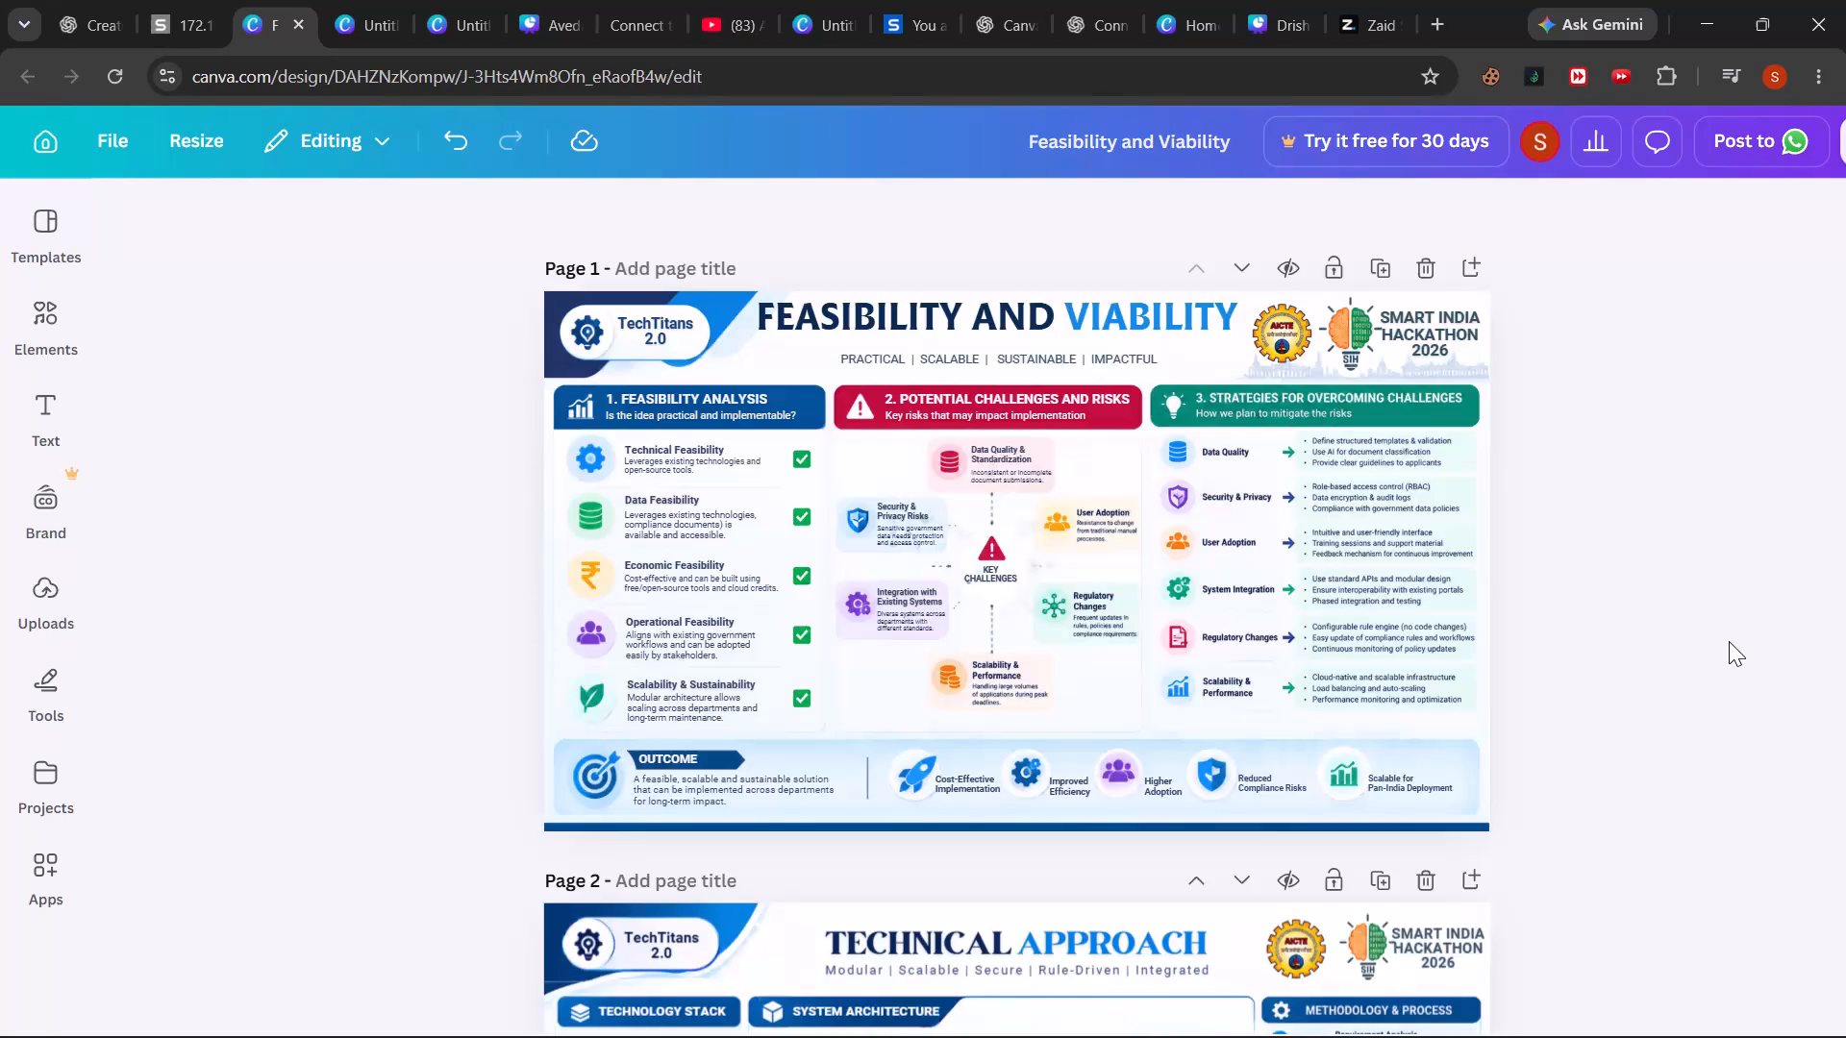
{"action": "scroll", "coordinate": [1692, 591], "scroll_direction": "down", "scroll_amount": 8}
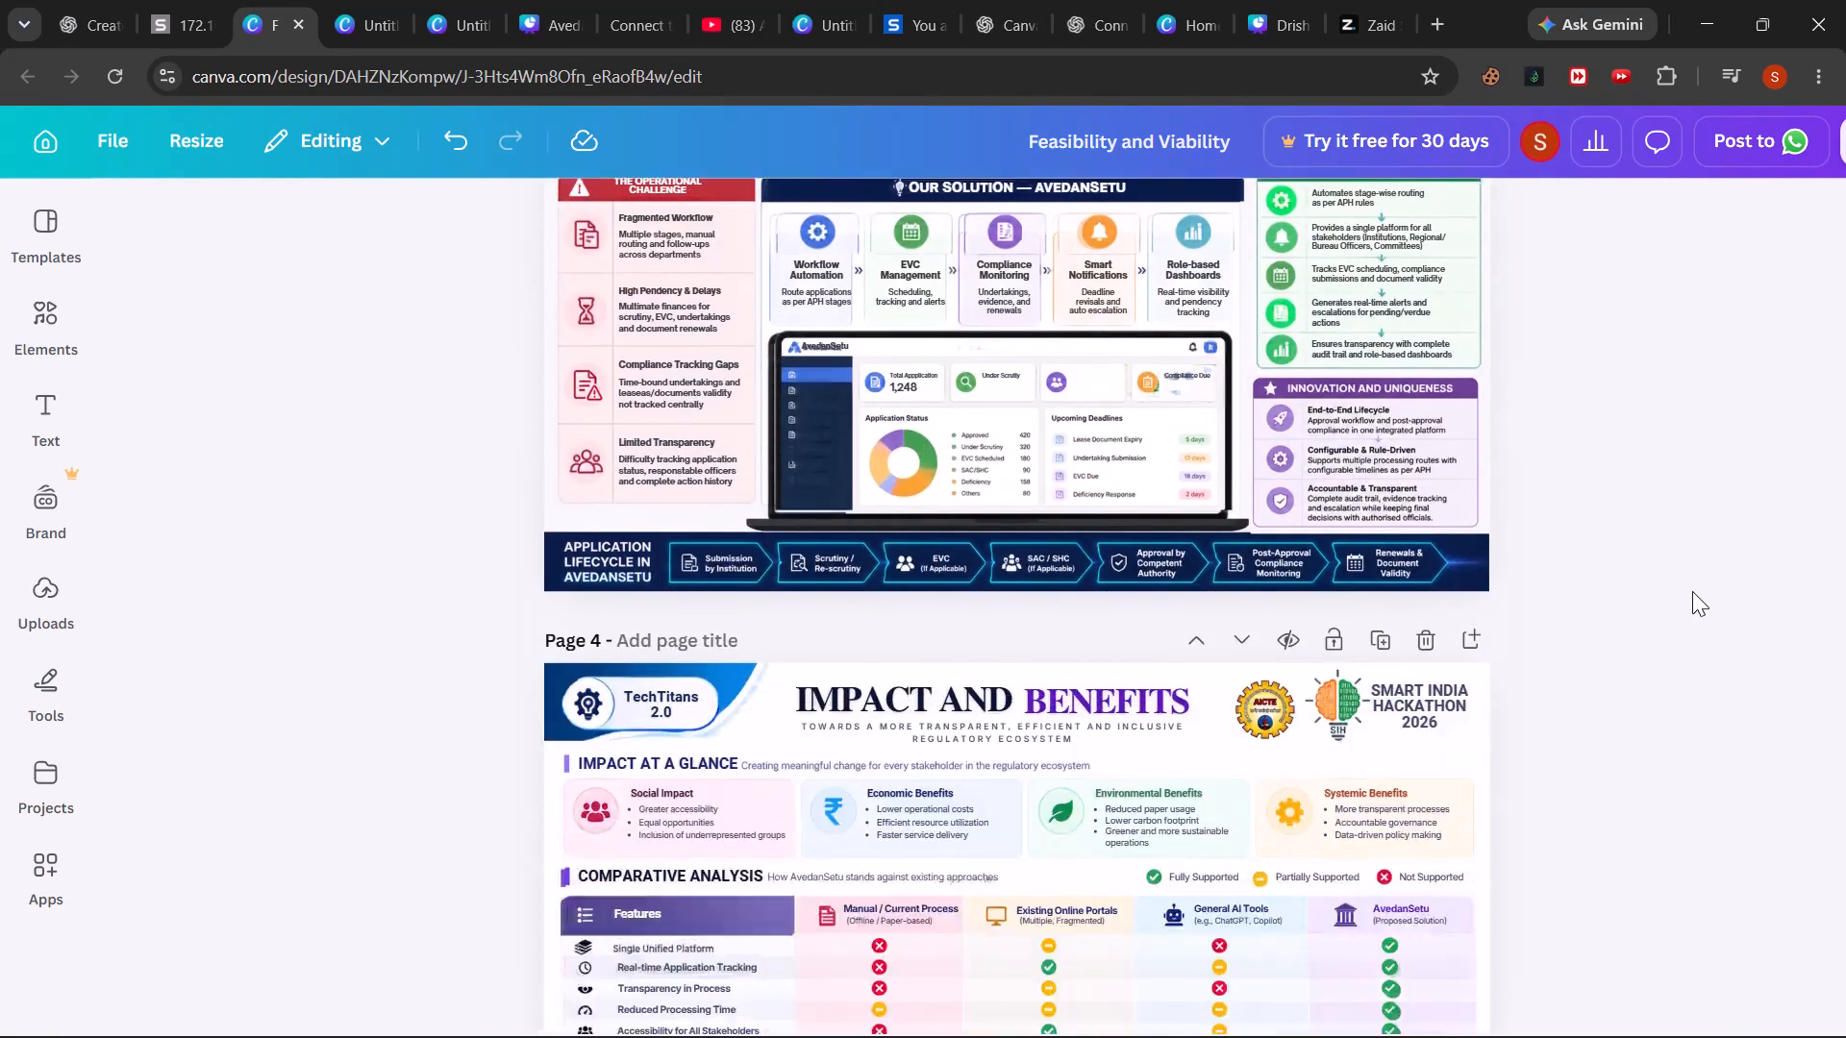
{"action": "scroll", "coordinate": [1692, 591], "scroll_direction": "down", "scroll_amount": 4}
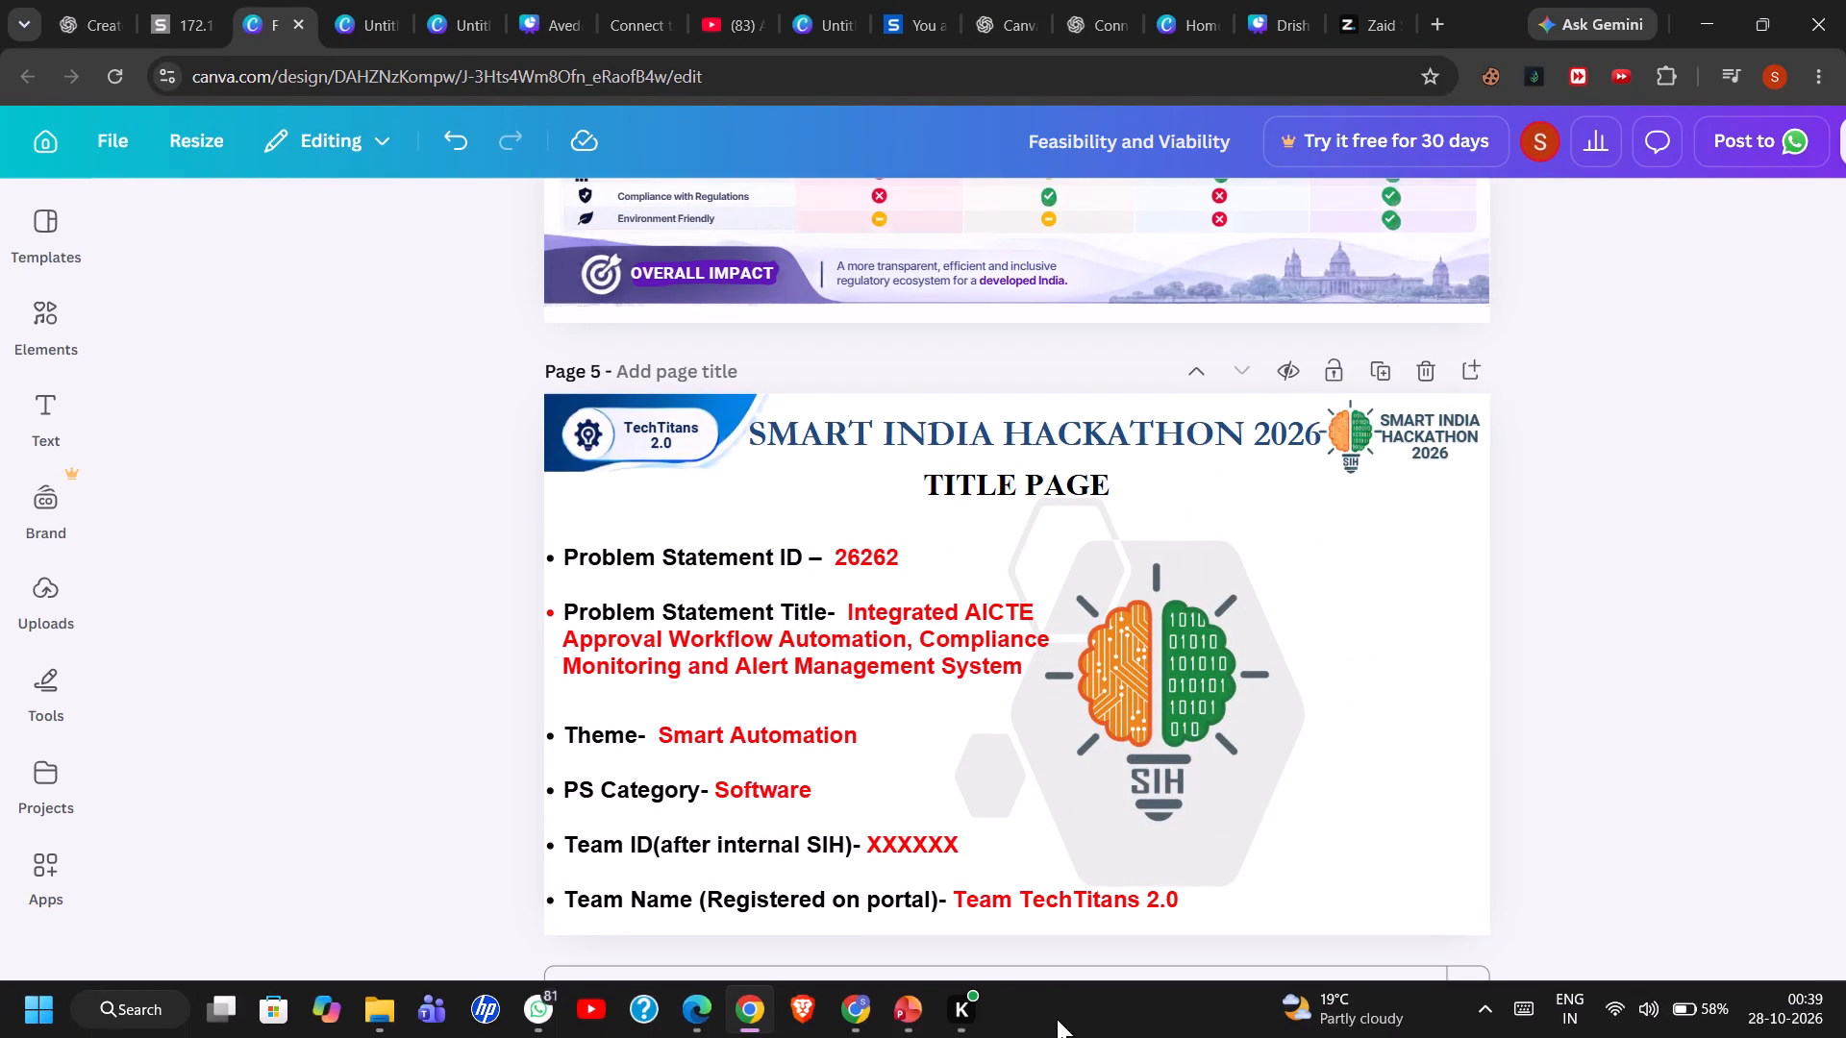
Switch to the Drishti_final reference deck in PowerPoint, check its slides through Research & References, and return to the Canva title page.
{"action": "left_click", "coordinate": [1049, 948]}
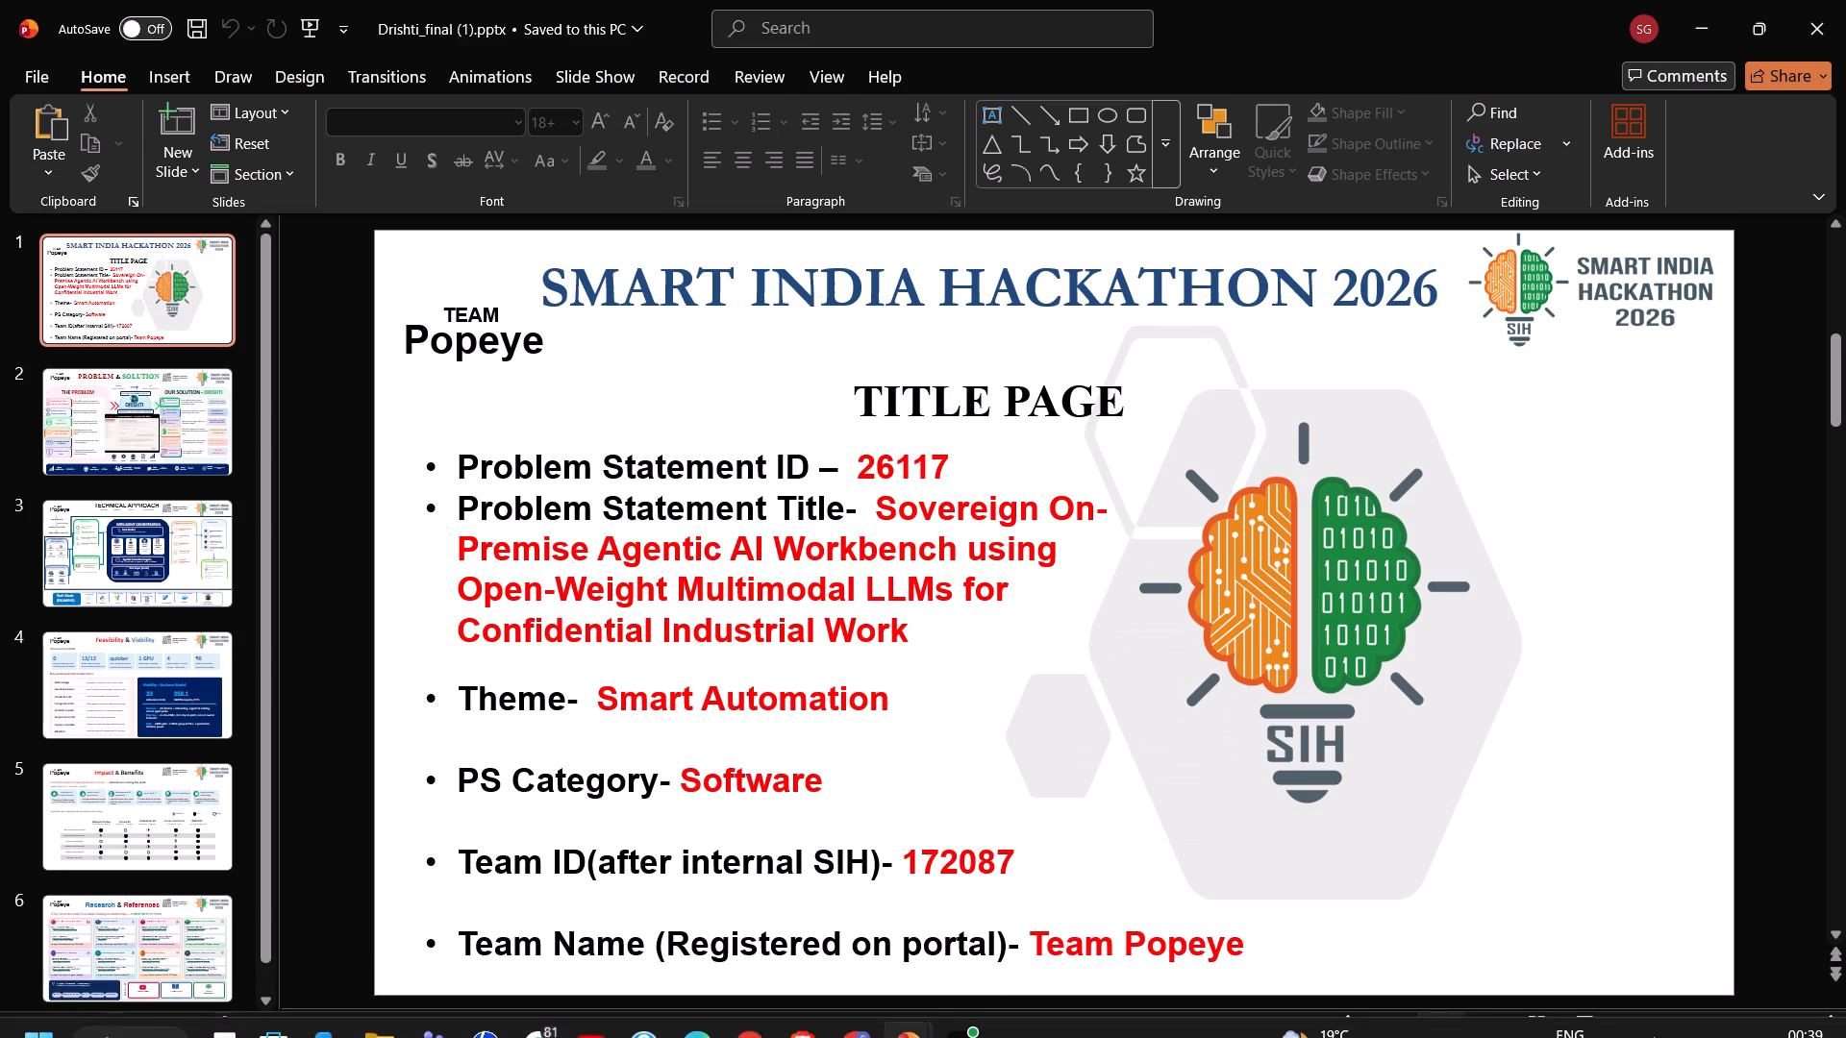
{"action": "scroll", "coordinate": [901, 643], "scroll_direction": "up", "scroll_amount": 2}
{"action": "scroll", "coordinate": [901, 643], "scroll_direction": "down", "scroll_amount": 14}
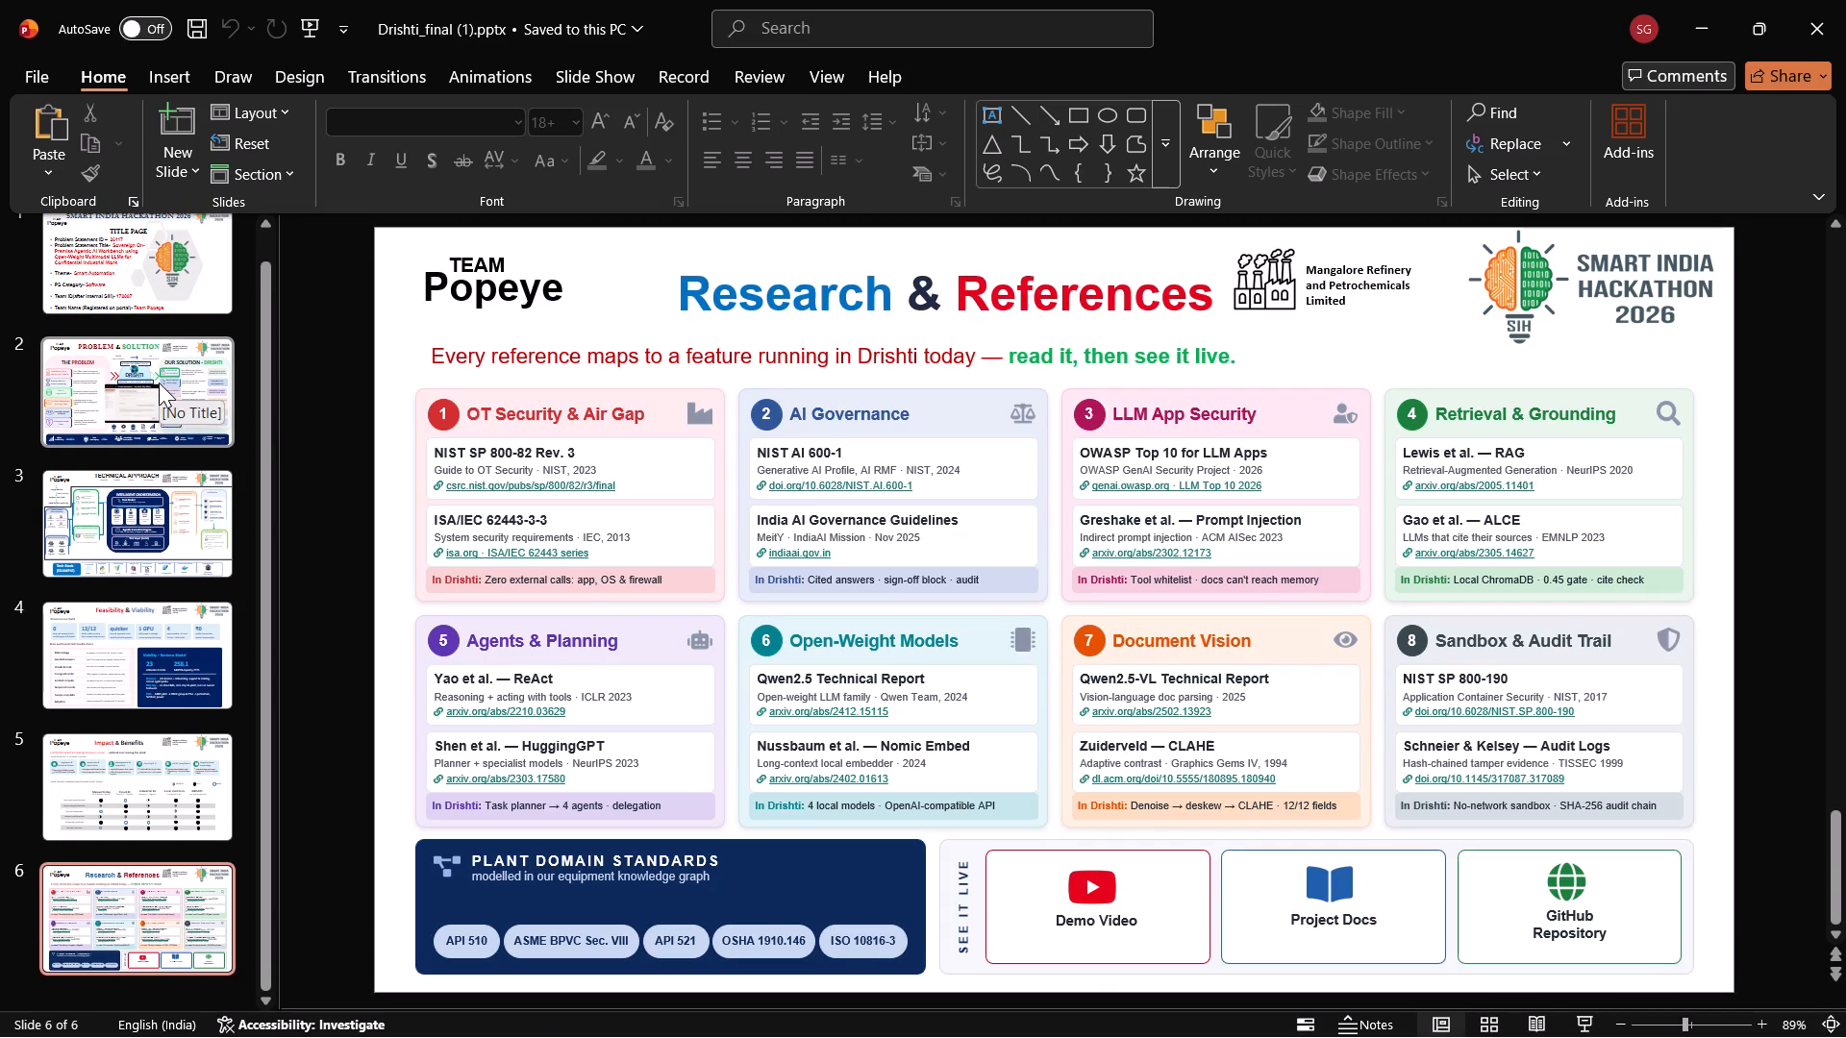
{"action": "scroll", "coordinate": [159, 383], "scroll_direction": "down", "scroll_amount": 4}
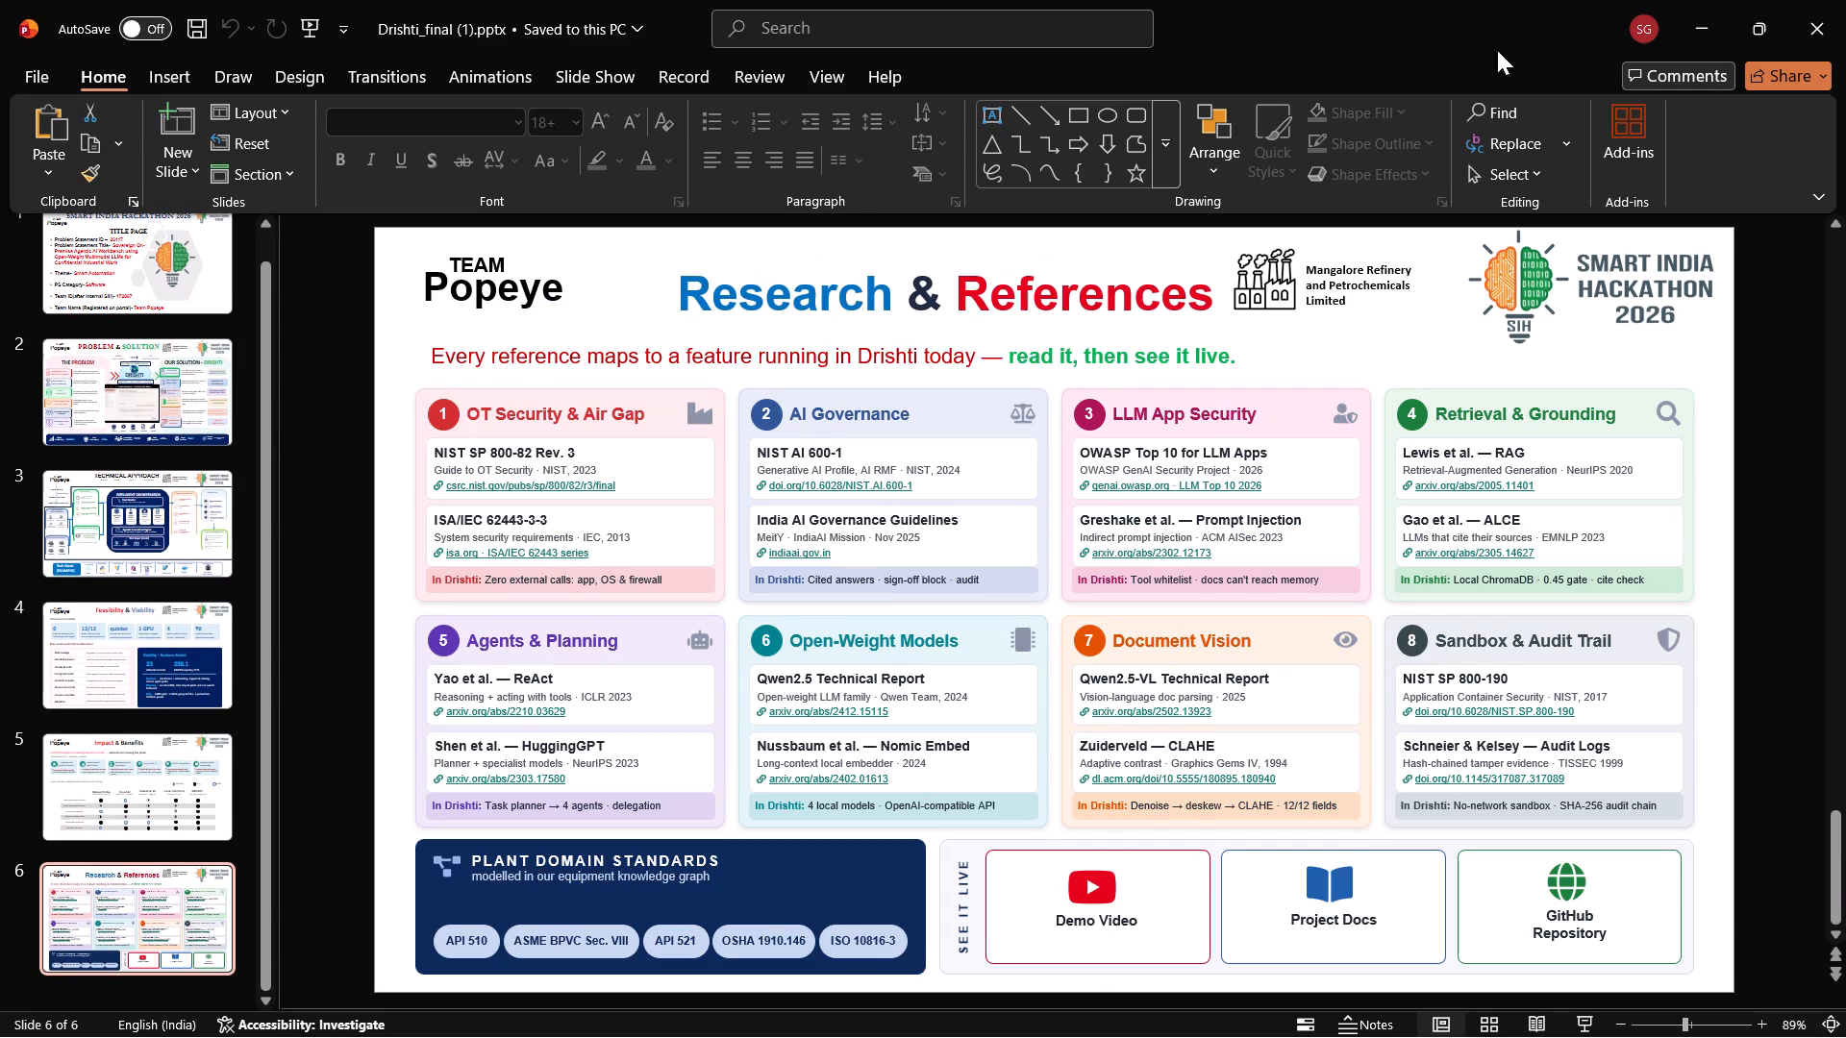
{"action": "left_click", "coordinate": [1700, 25]}
{"action": "scroll", "coordinate": [1709, 566], "scroll_direction": "down", "scroll_amount": 5}
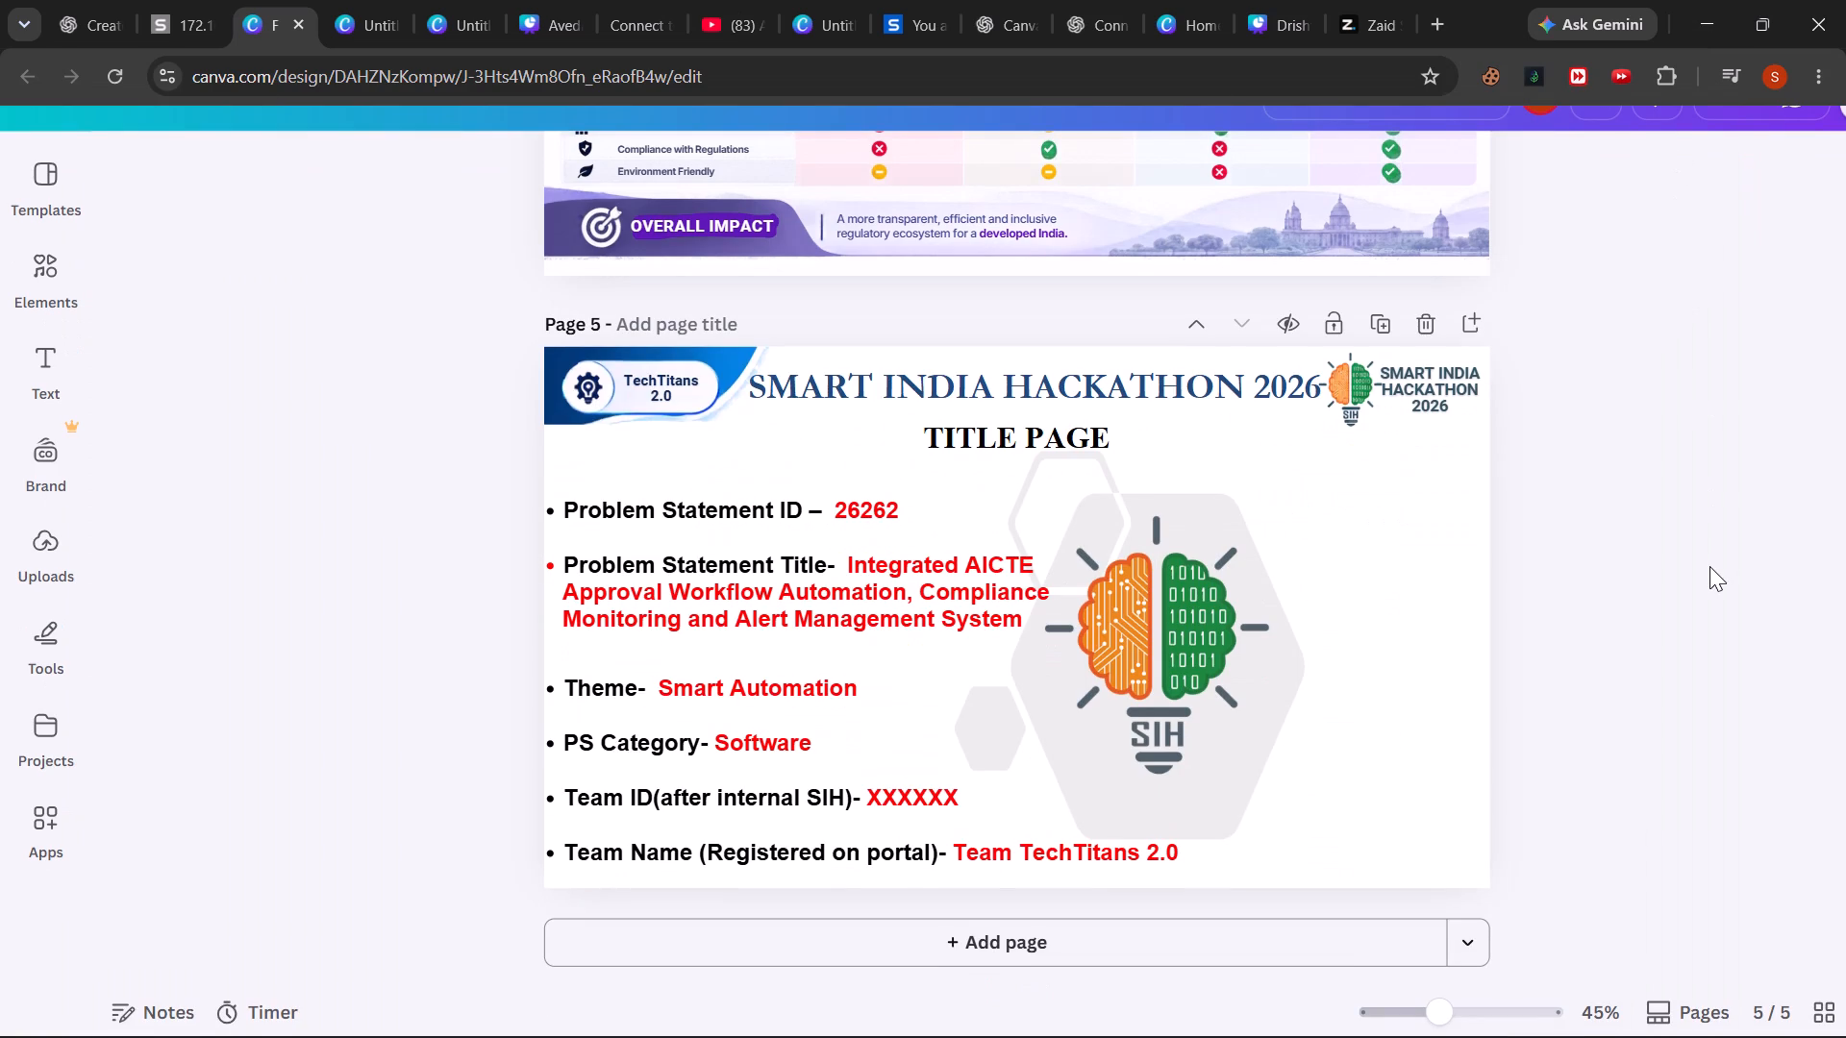
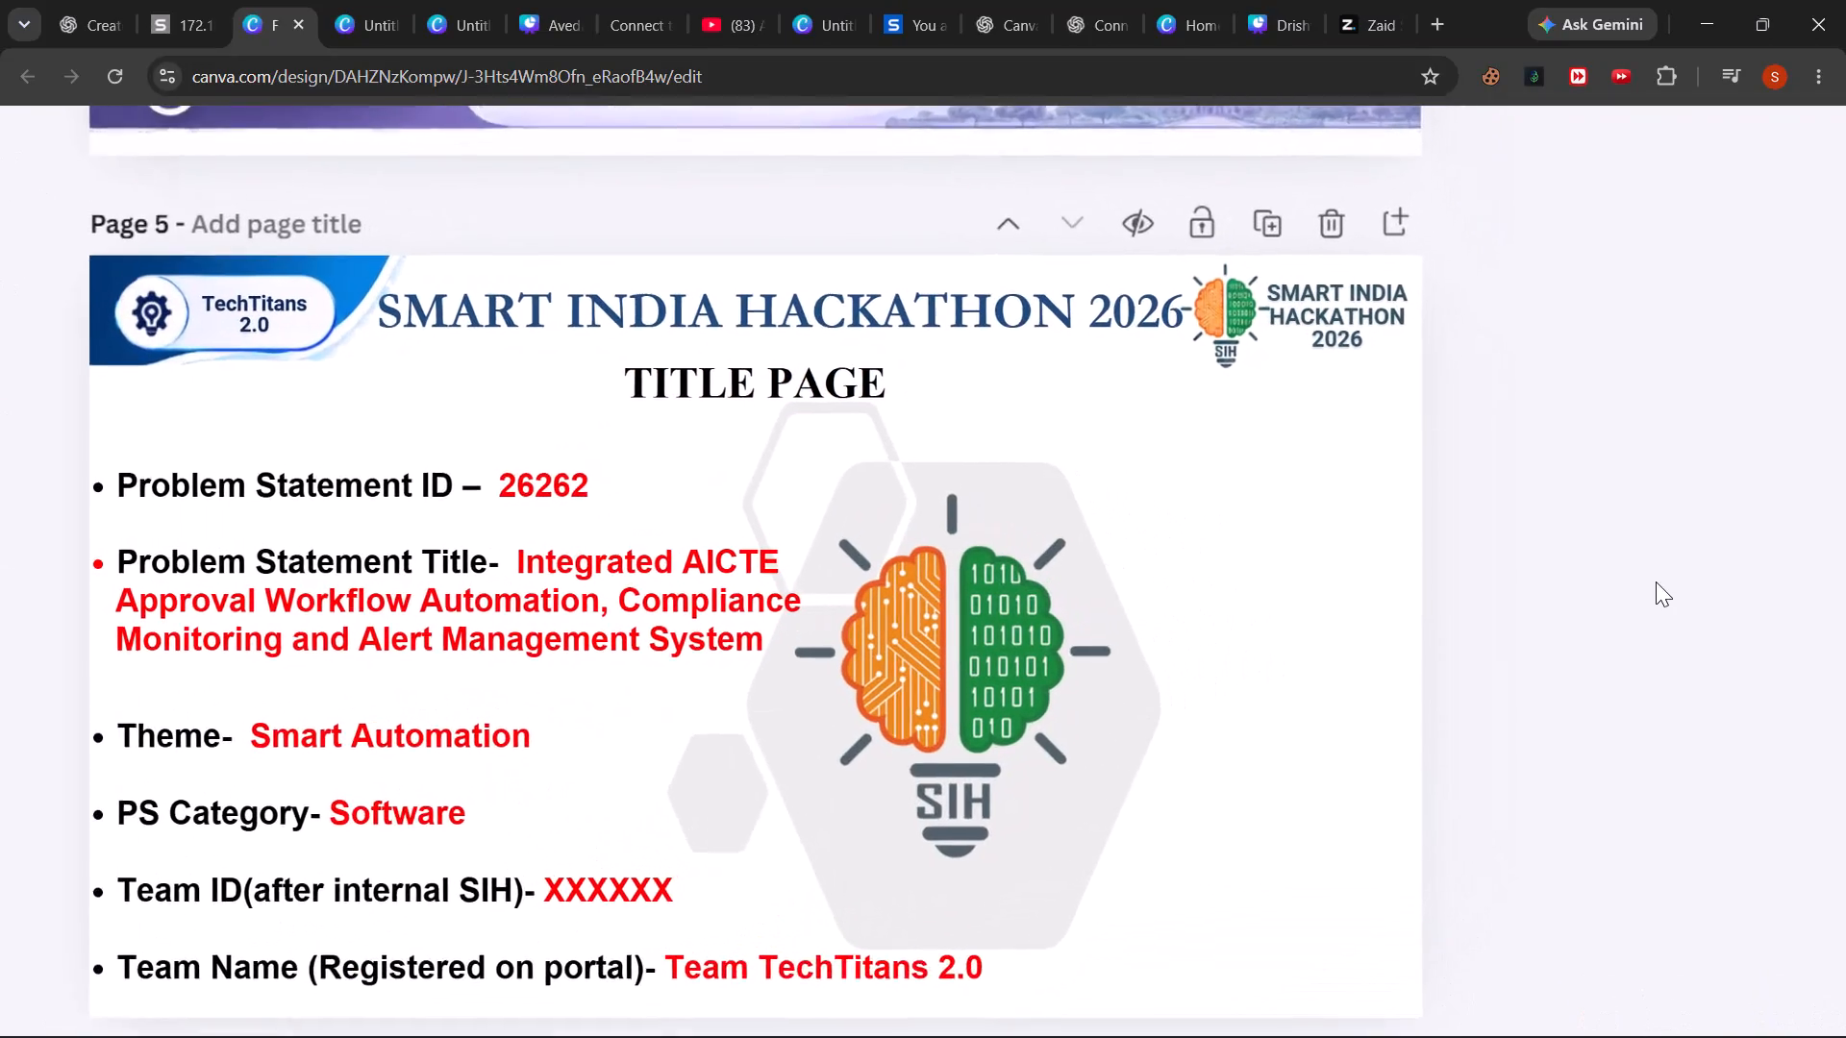
Go back from the title page to page 1 and review the Feasibility and Viability slide.
{"action": "scroll", "coordinate": [1656, 581], "scroll_direction": "right", "scroll_amount": 1}
{"action": "scroll", "coordinate": [1656, 581], "scroll_direction": "down", "scroll_amount": 1}
{"action": "scroll", "coordinate": [1656, 581], "scroll_direction": "up", "scroll_amount": 8}
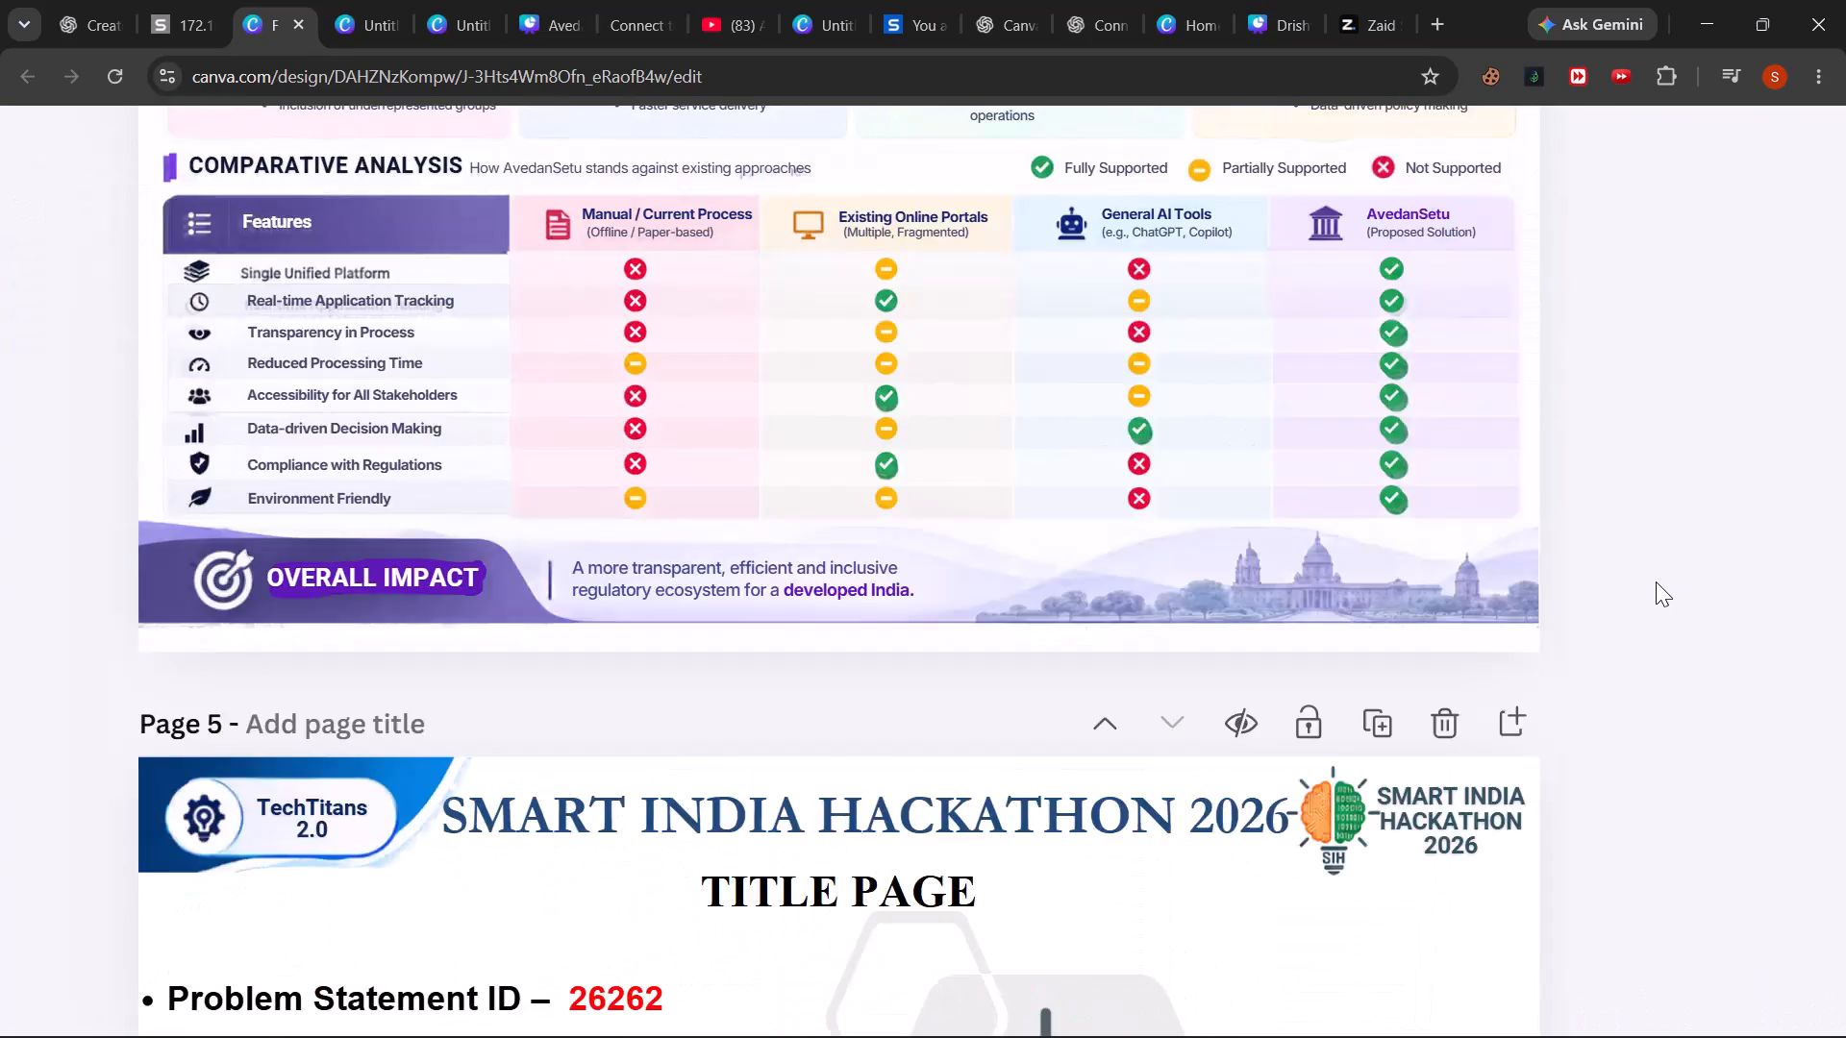
{"action": "scroll", "coordinate": [1656, 581], "scroll_direction": "up", "scroll_amount": 6}
{"action": "scroll", "coordinate": [1671, 498], "scroll_direction": "up", "scroll_amount": 1}
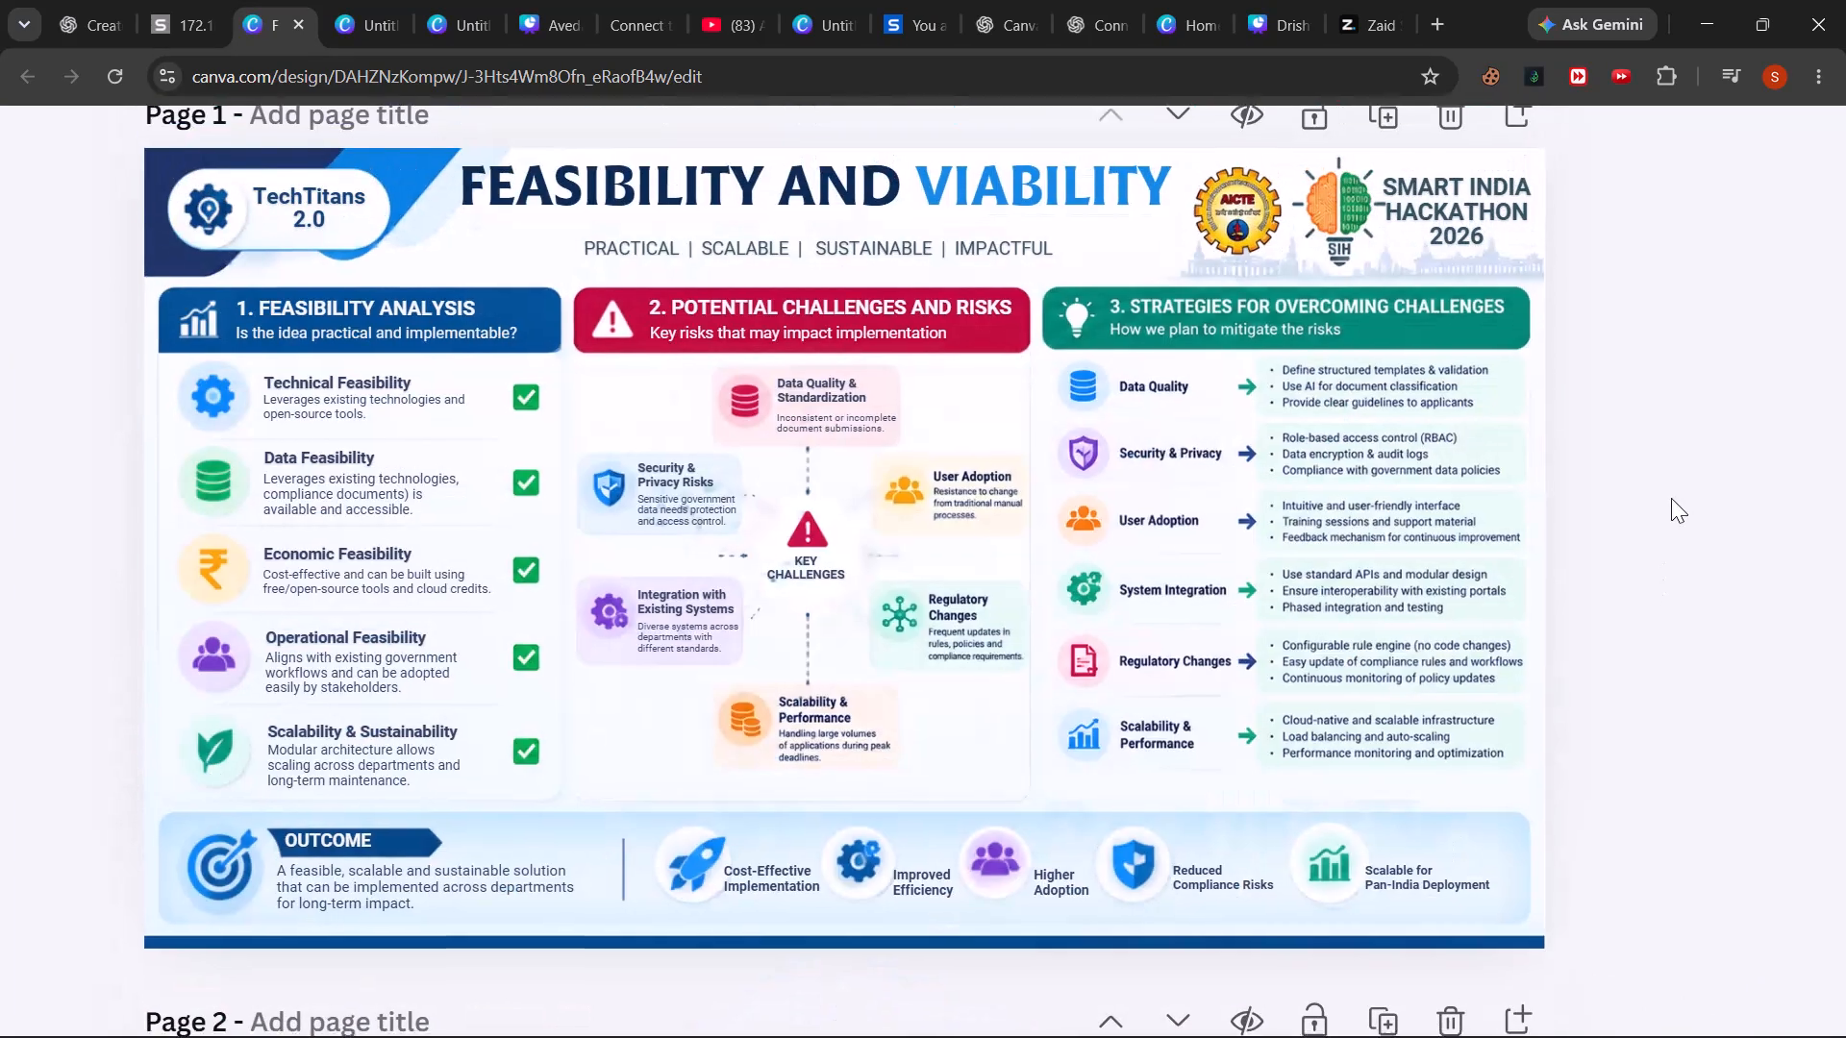
{"action": "scroll", "coordinate": [1671, 498], "scroll_direction": "up", "scroll_amount": 2}
{"action": "scroll", "coordinate": [1671, 498], "scroll_direction": "down", "scroll_amount": 1}
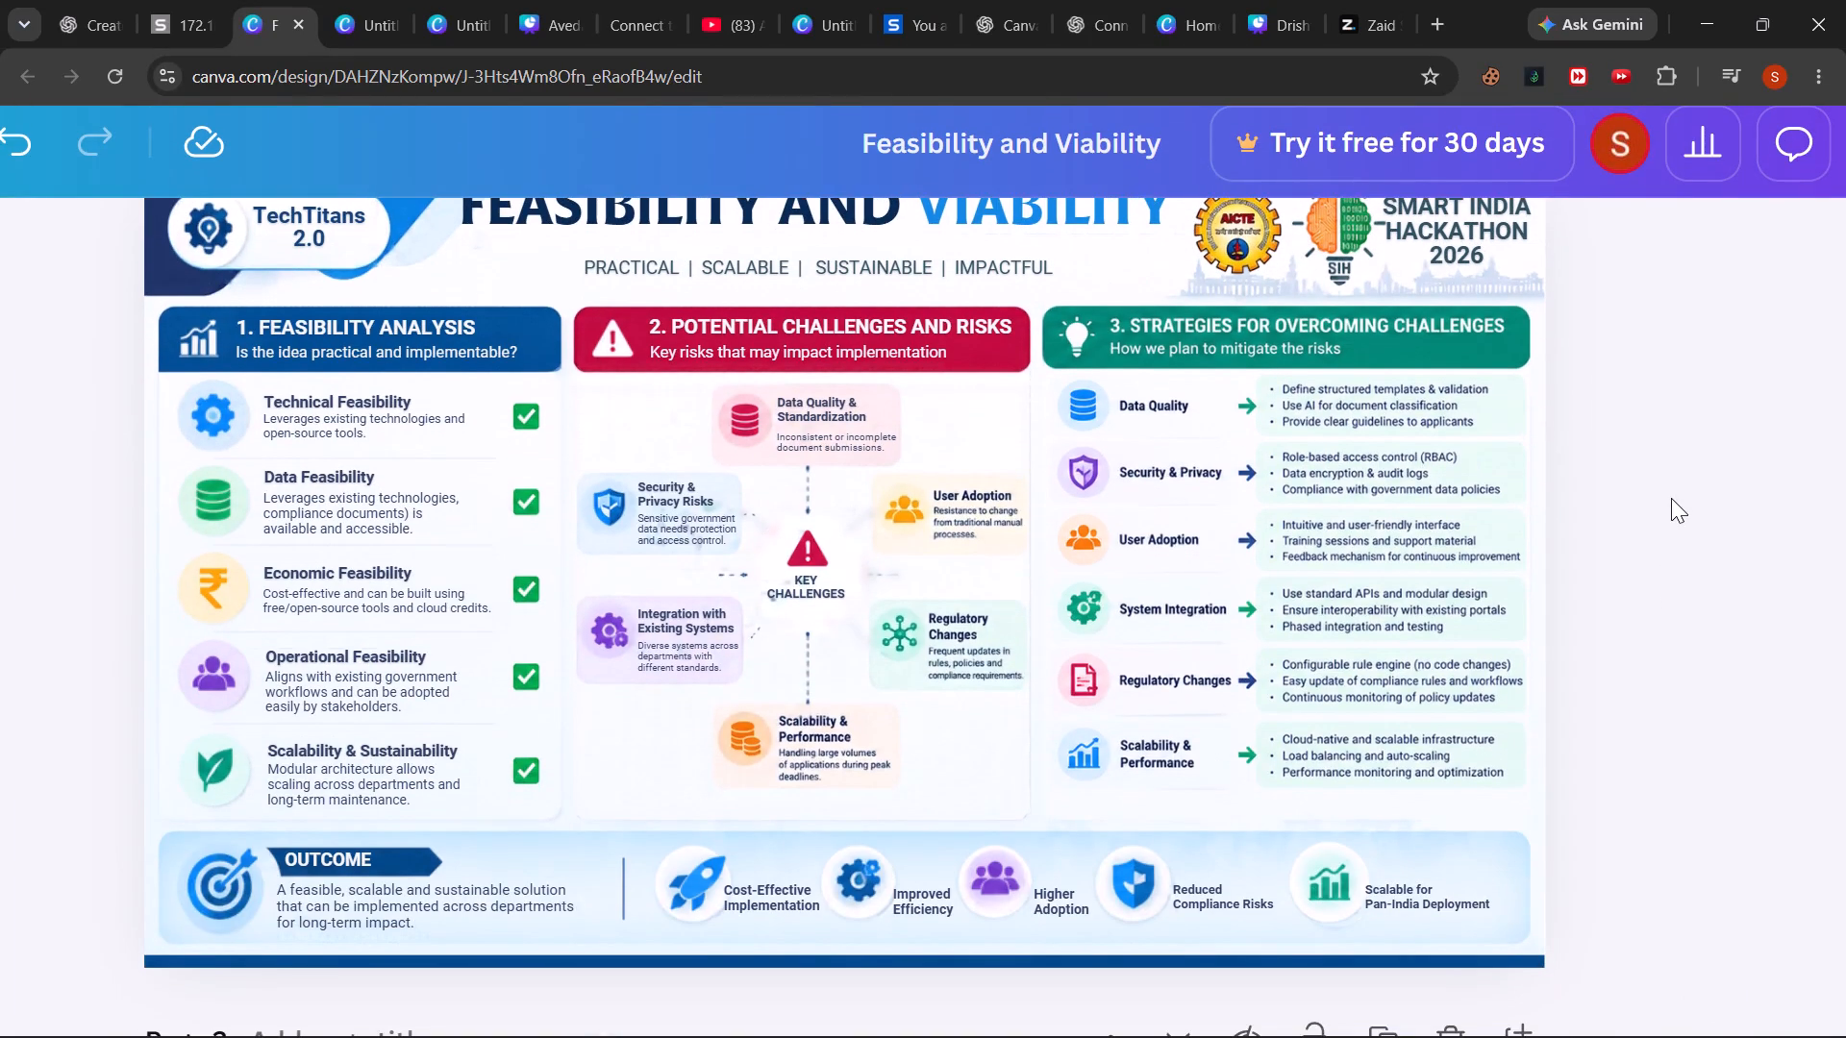
{"action": "scroll", "coordinate": [1671, 498], "scroll_direction": "up", "scroll_amount": 1}
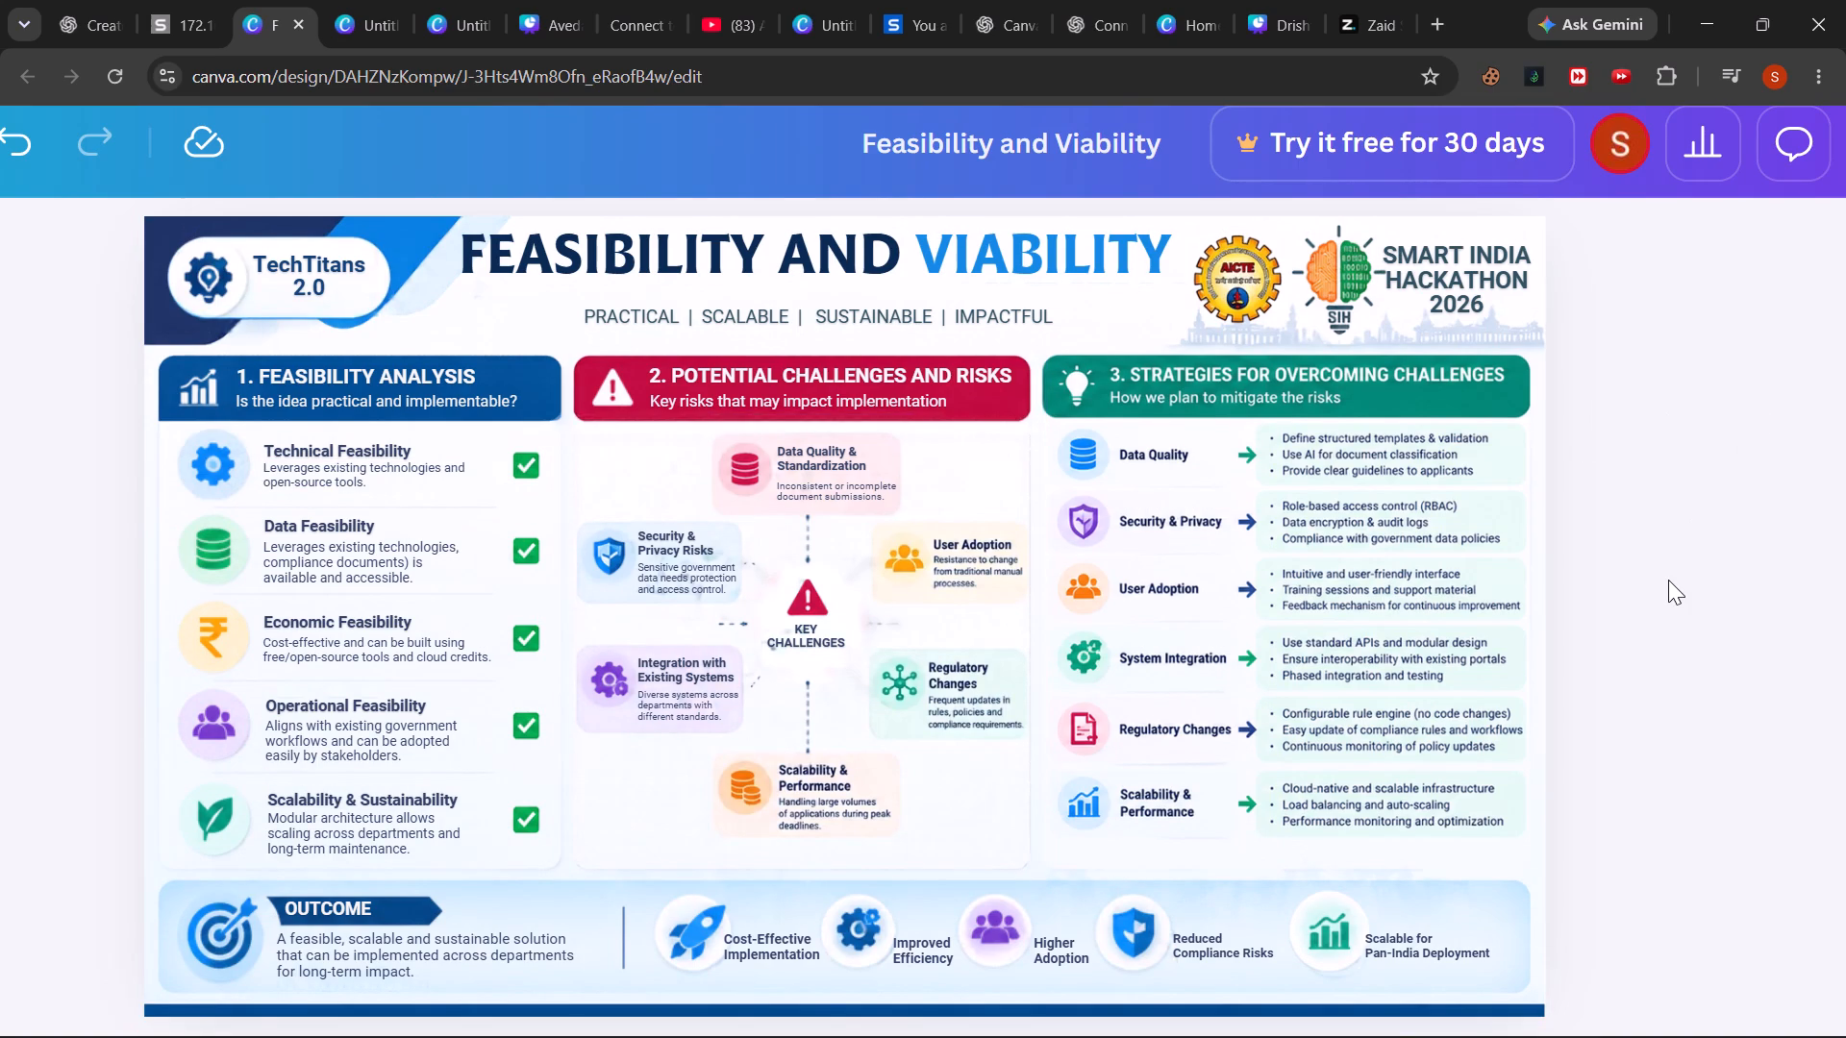
Review the Technical Approach, Proposed Solution and Impact and Benefits slides on pages 2 to 4.
{"action": "scroll", "coordinate": [1668, 580], "scroll_direction": "down", "scroll_amount": 8}
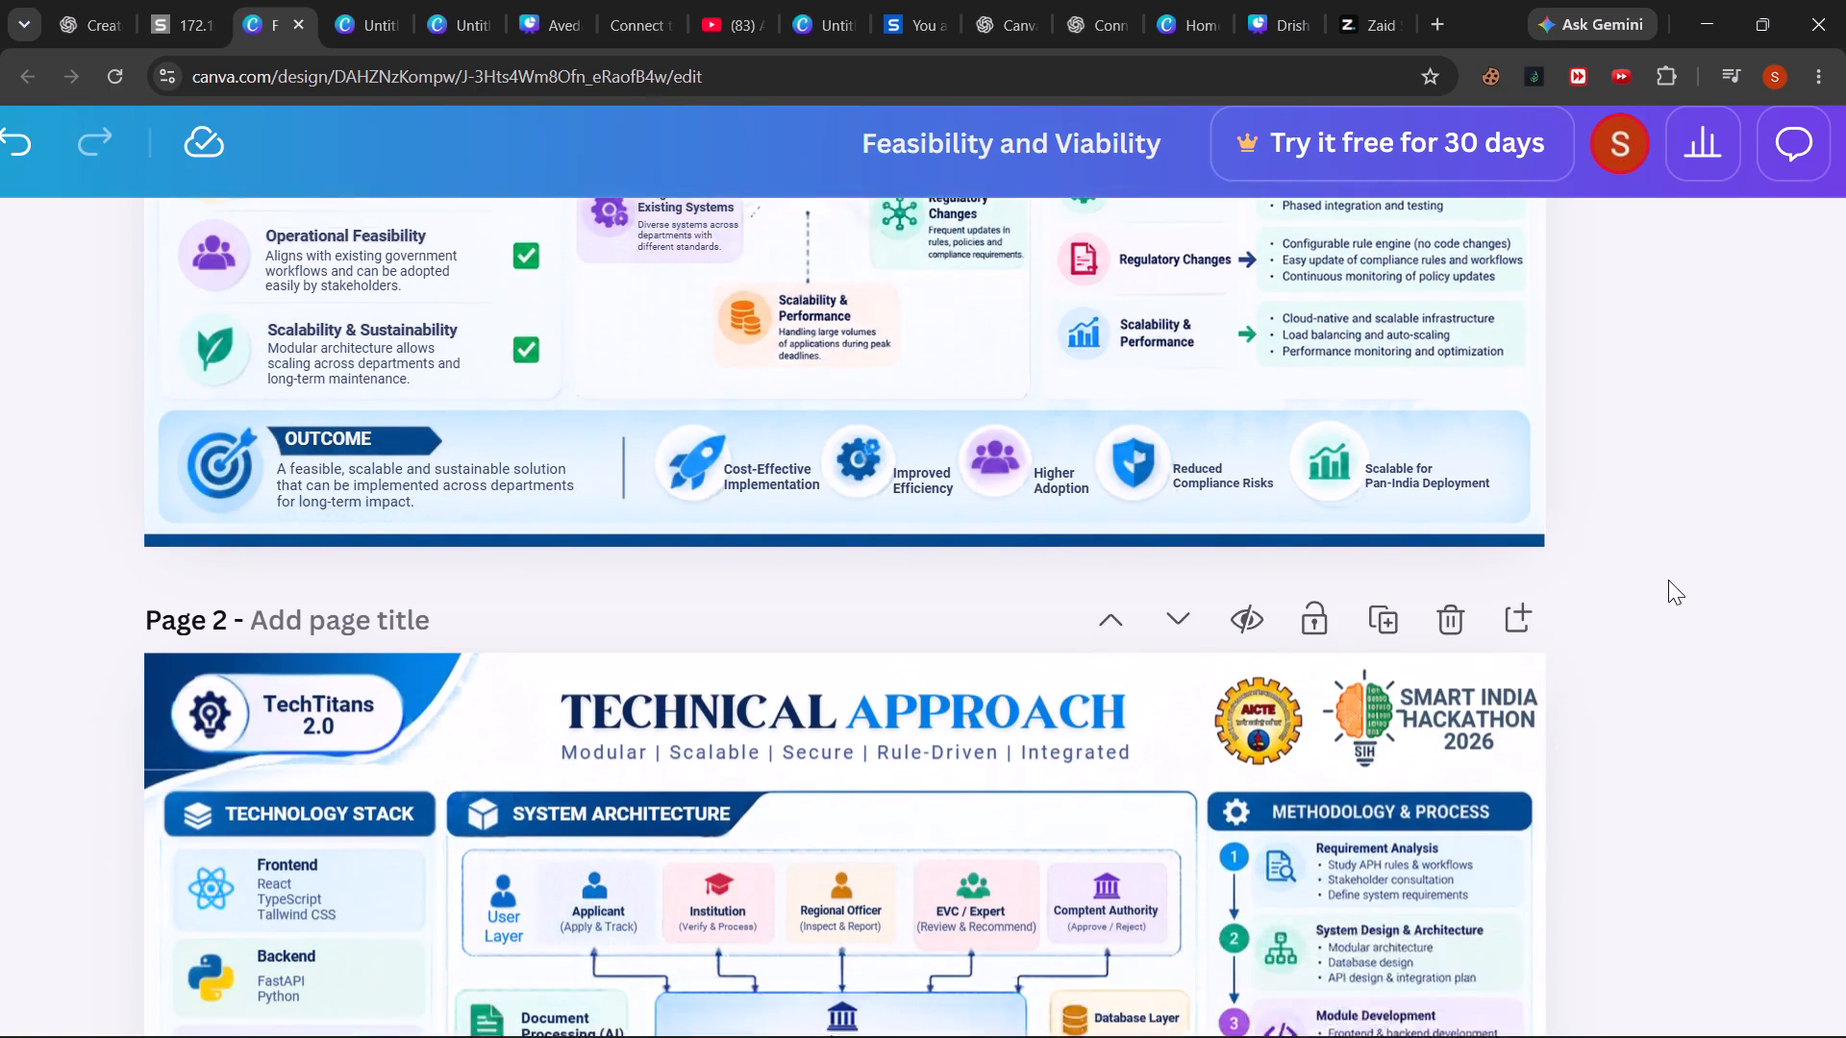
{"action": "scroll", "coordinate": [1668, 580], "scroll_direction": "down", "scroll_amount": 5}
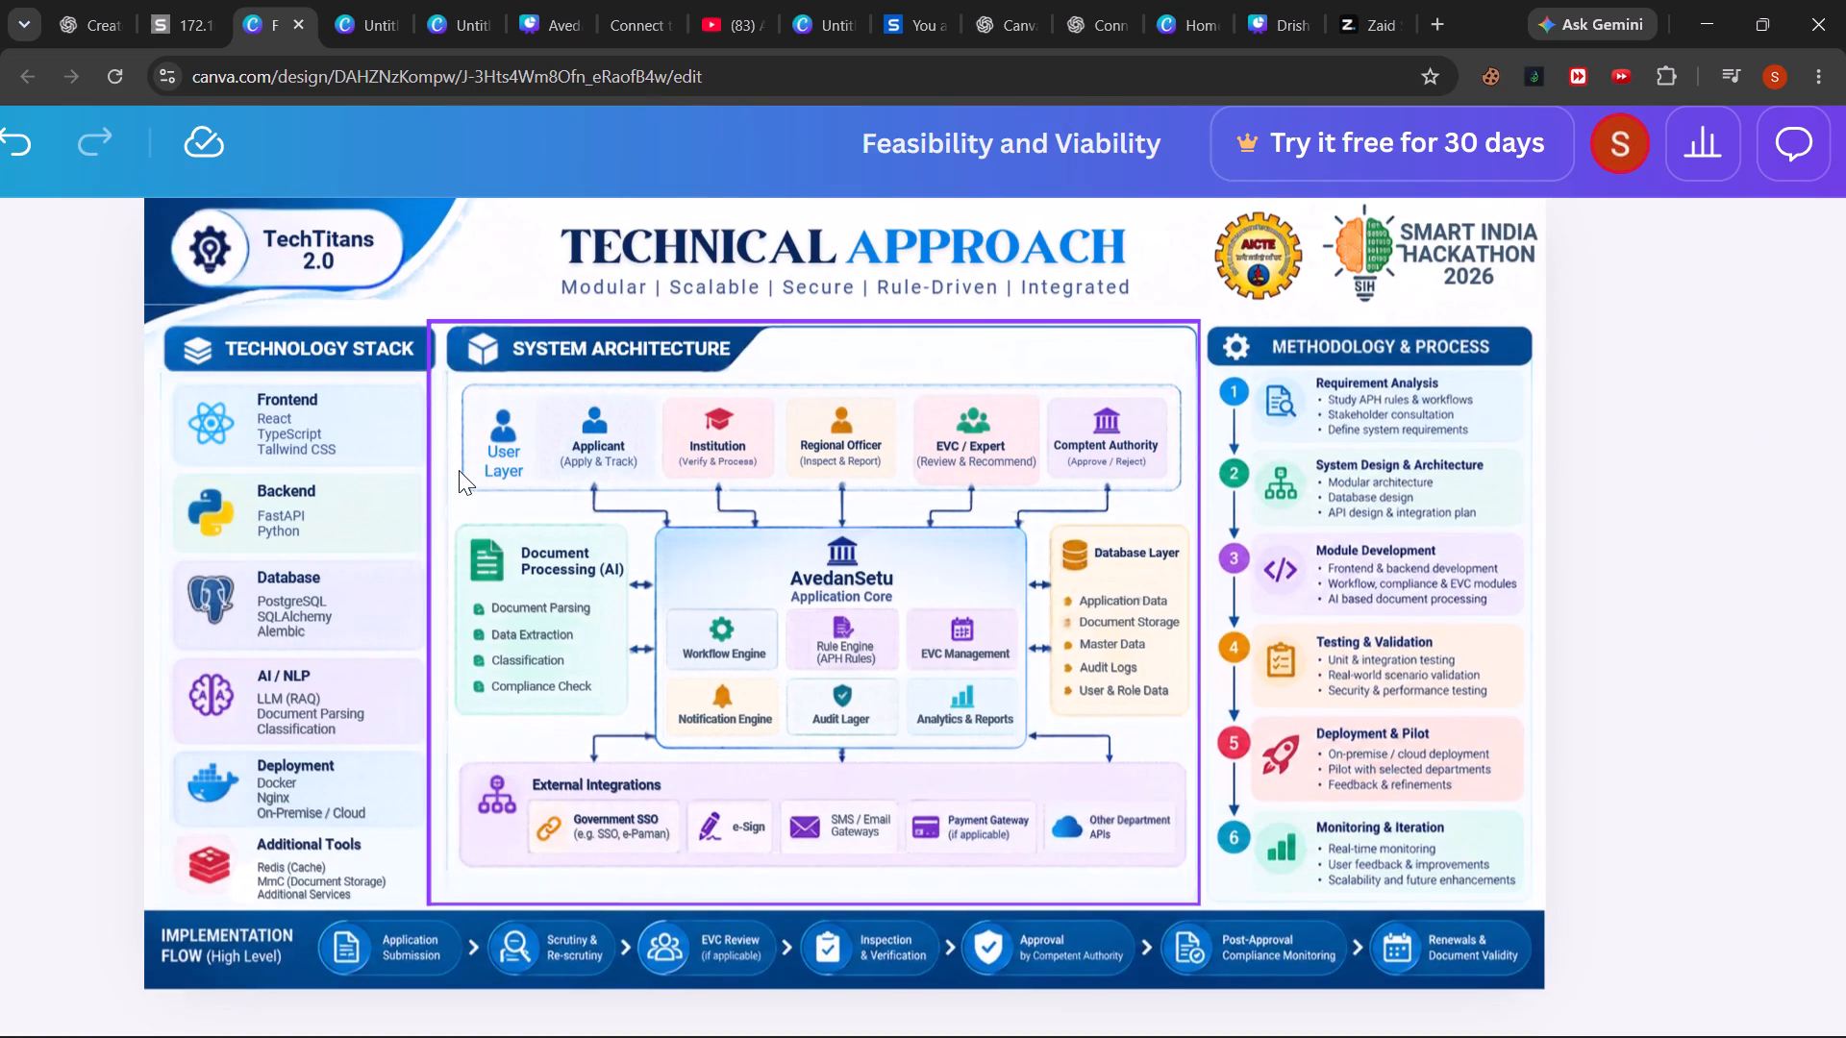
{"action": "scroll", "coordinate": [459, 470], "scroll_direction": "up", "scroll_amount": 1}
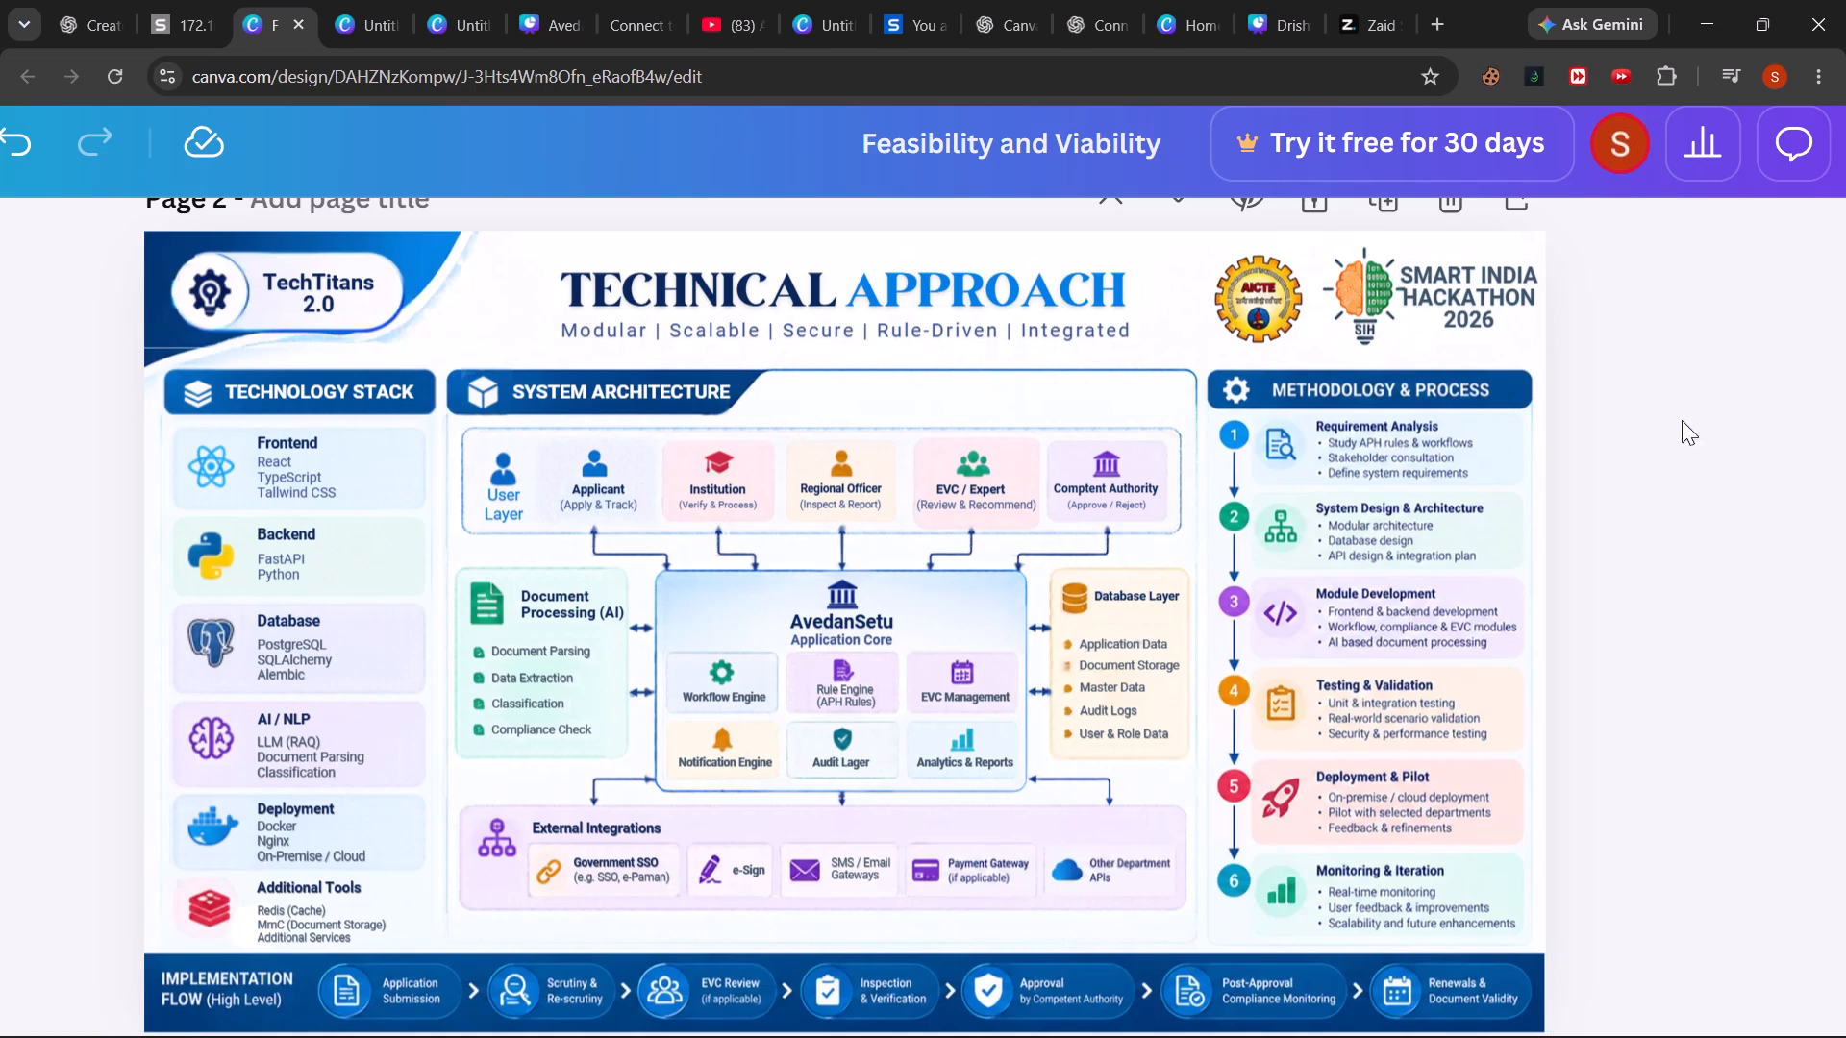
{"action": "scroll", "coordinate": [1686, 465], "scroll_direction": "down", "scroll_amount": 10}
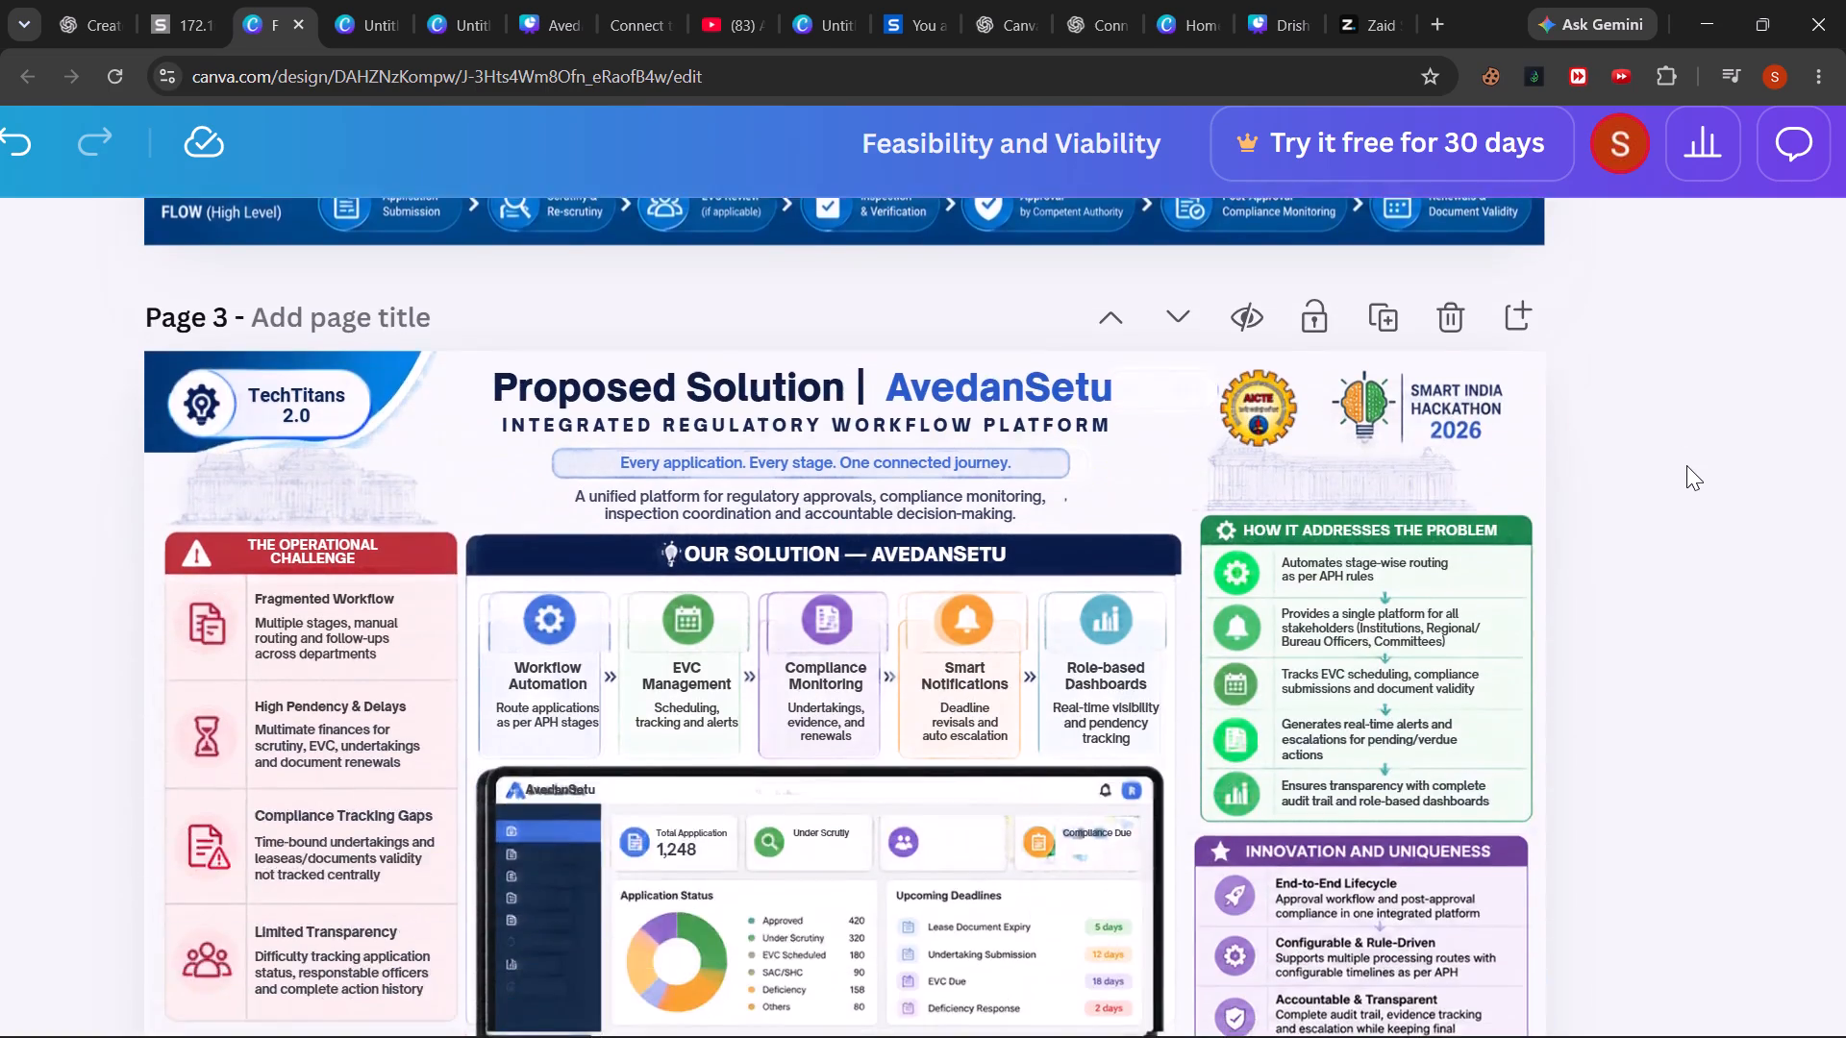
{"action": "scroll", "coordinate": [1686, 465], "scroll_direction": "up", "scroll_amount": 1}
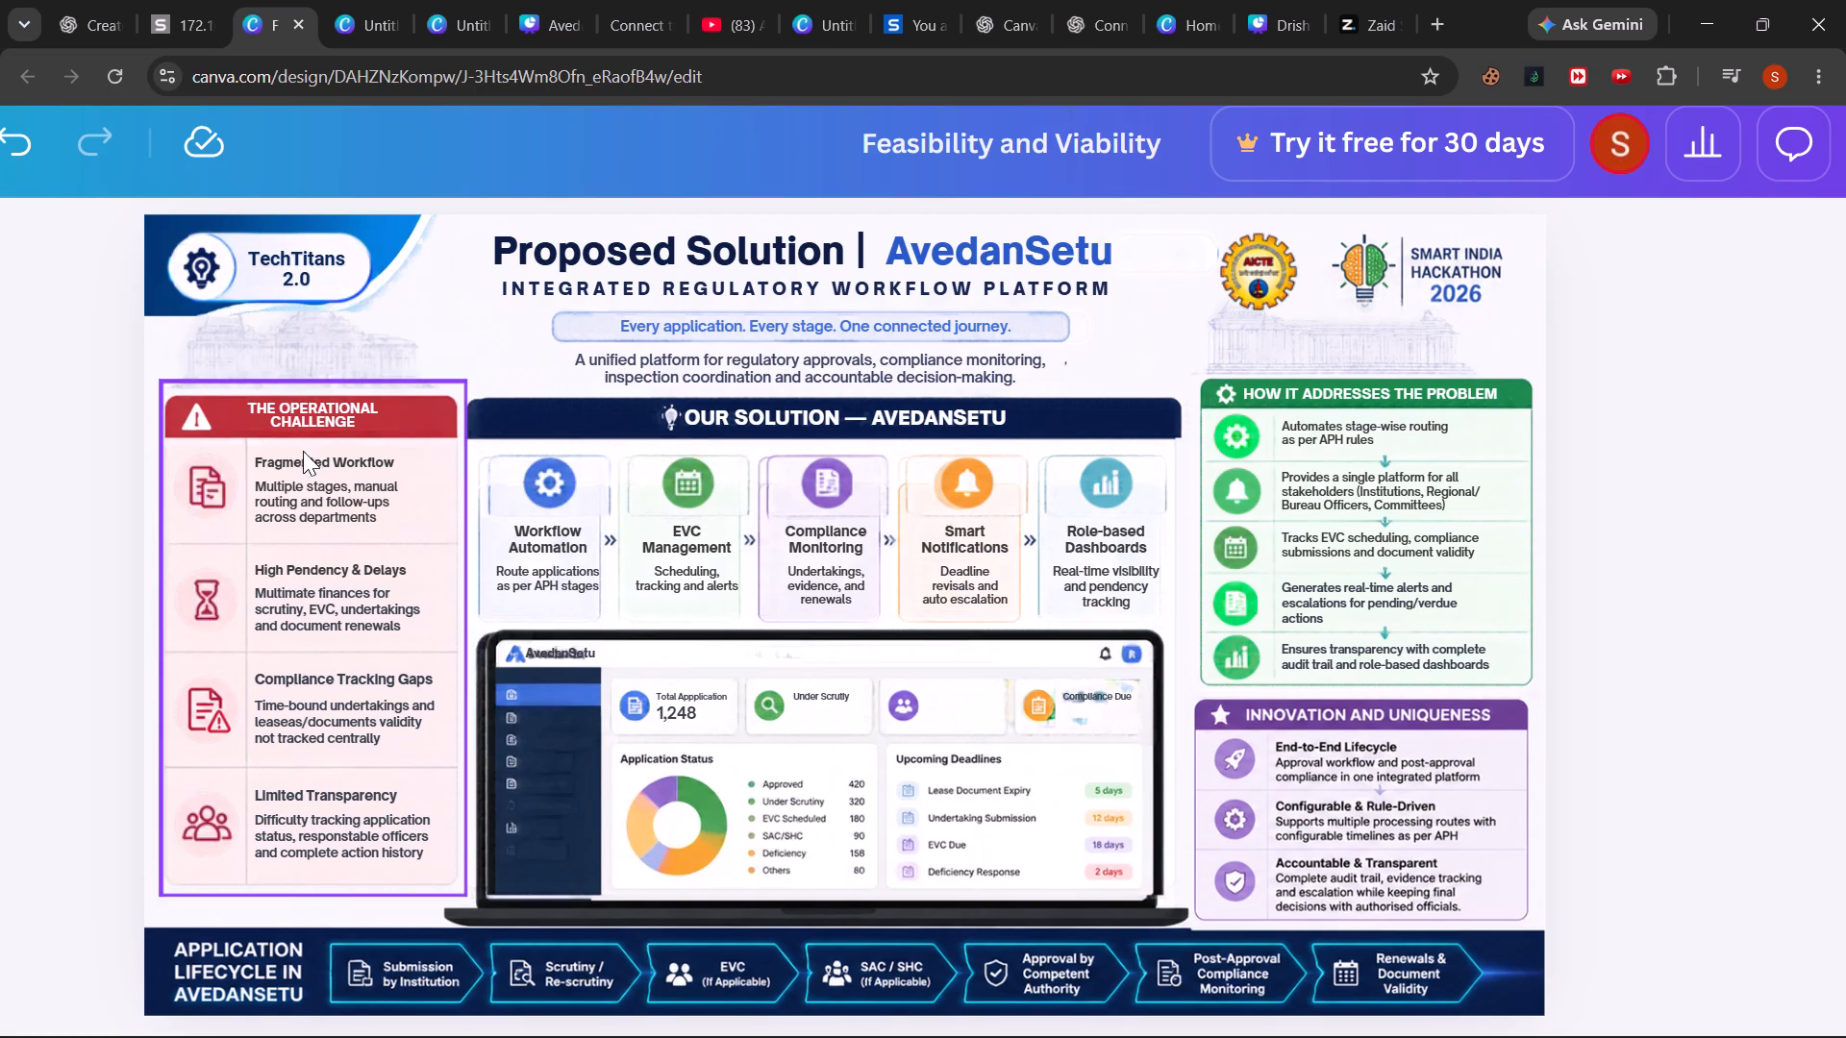
{"action": "scroll", "coordinate": [1369, 877], "scroll_direction": "down", "scroll_amount": 2}
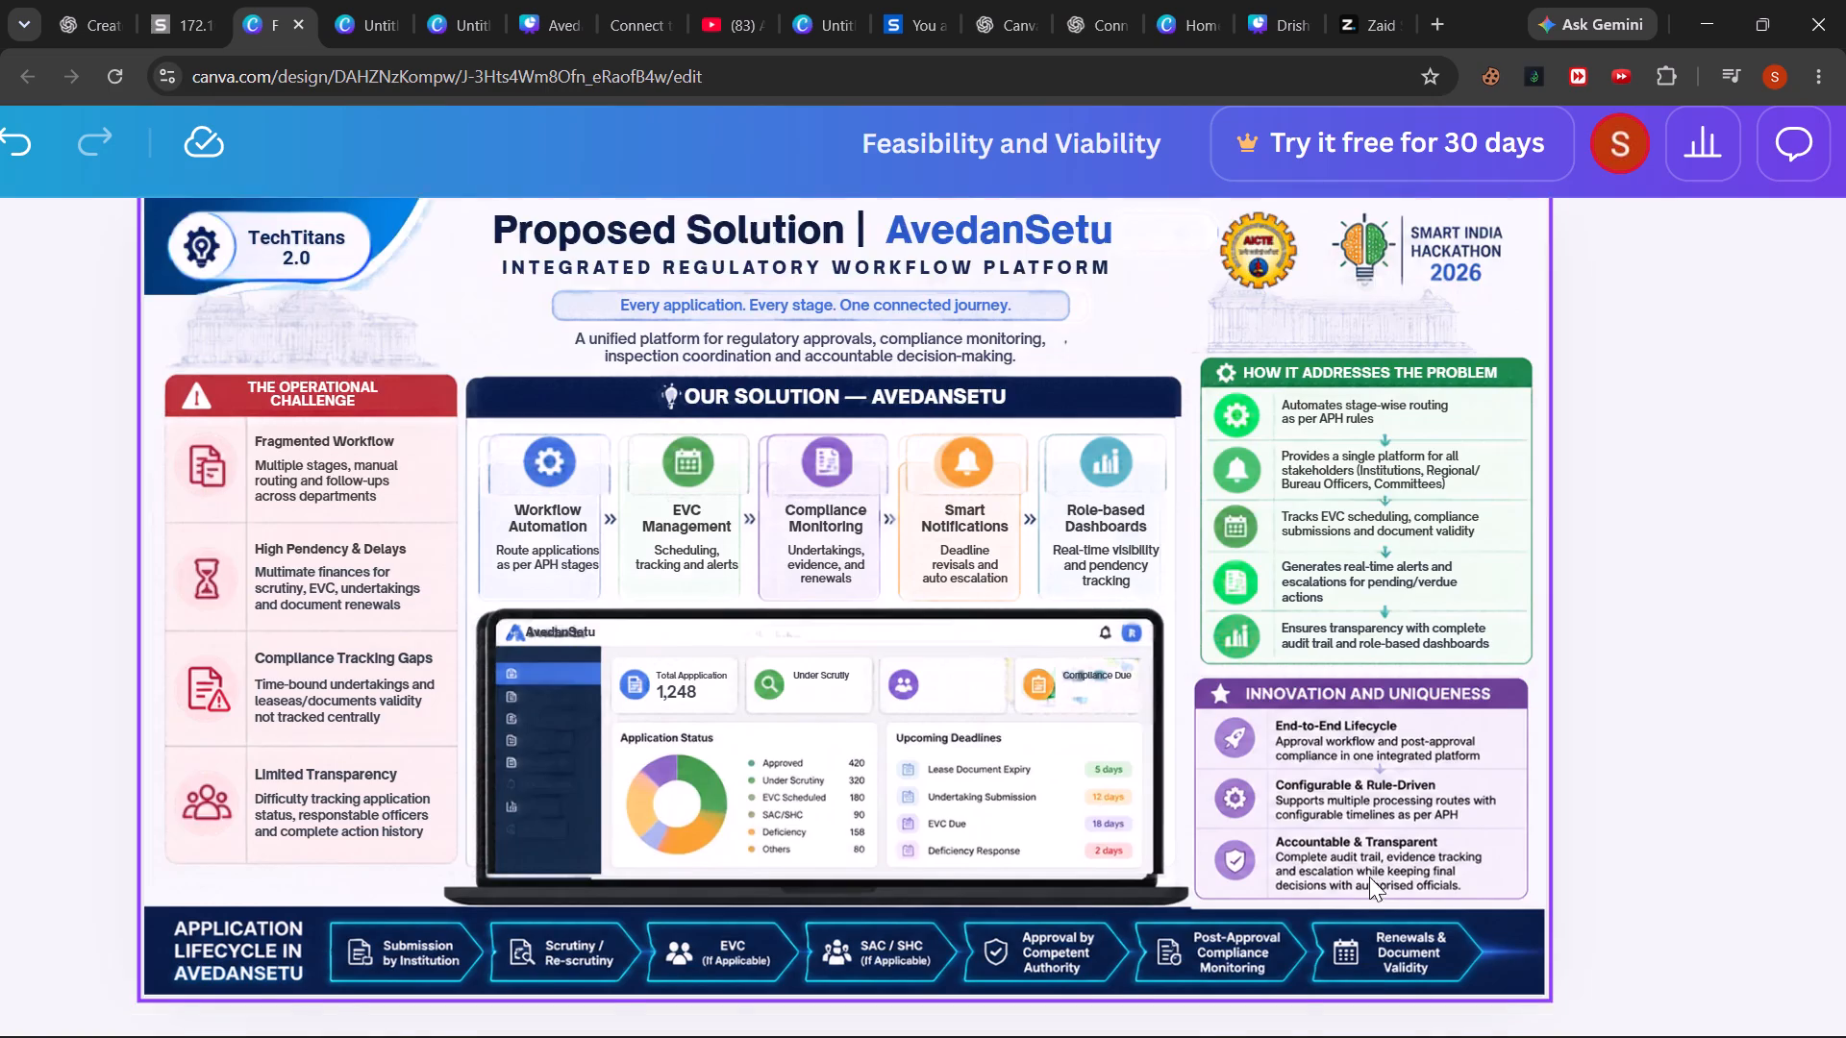
{"action": "scroll", "coordinate": [1369, 877], "scroll_direction": "down", "scroll_amount": 6}
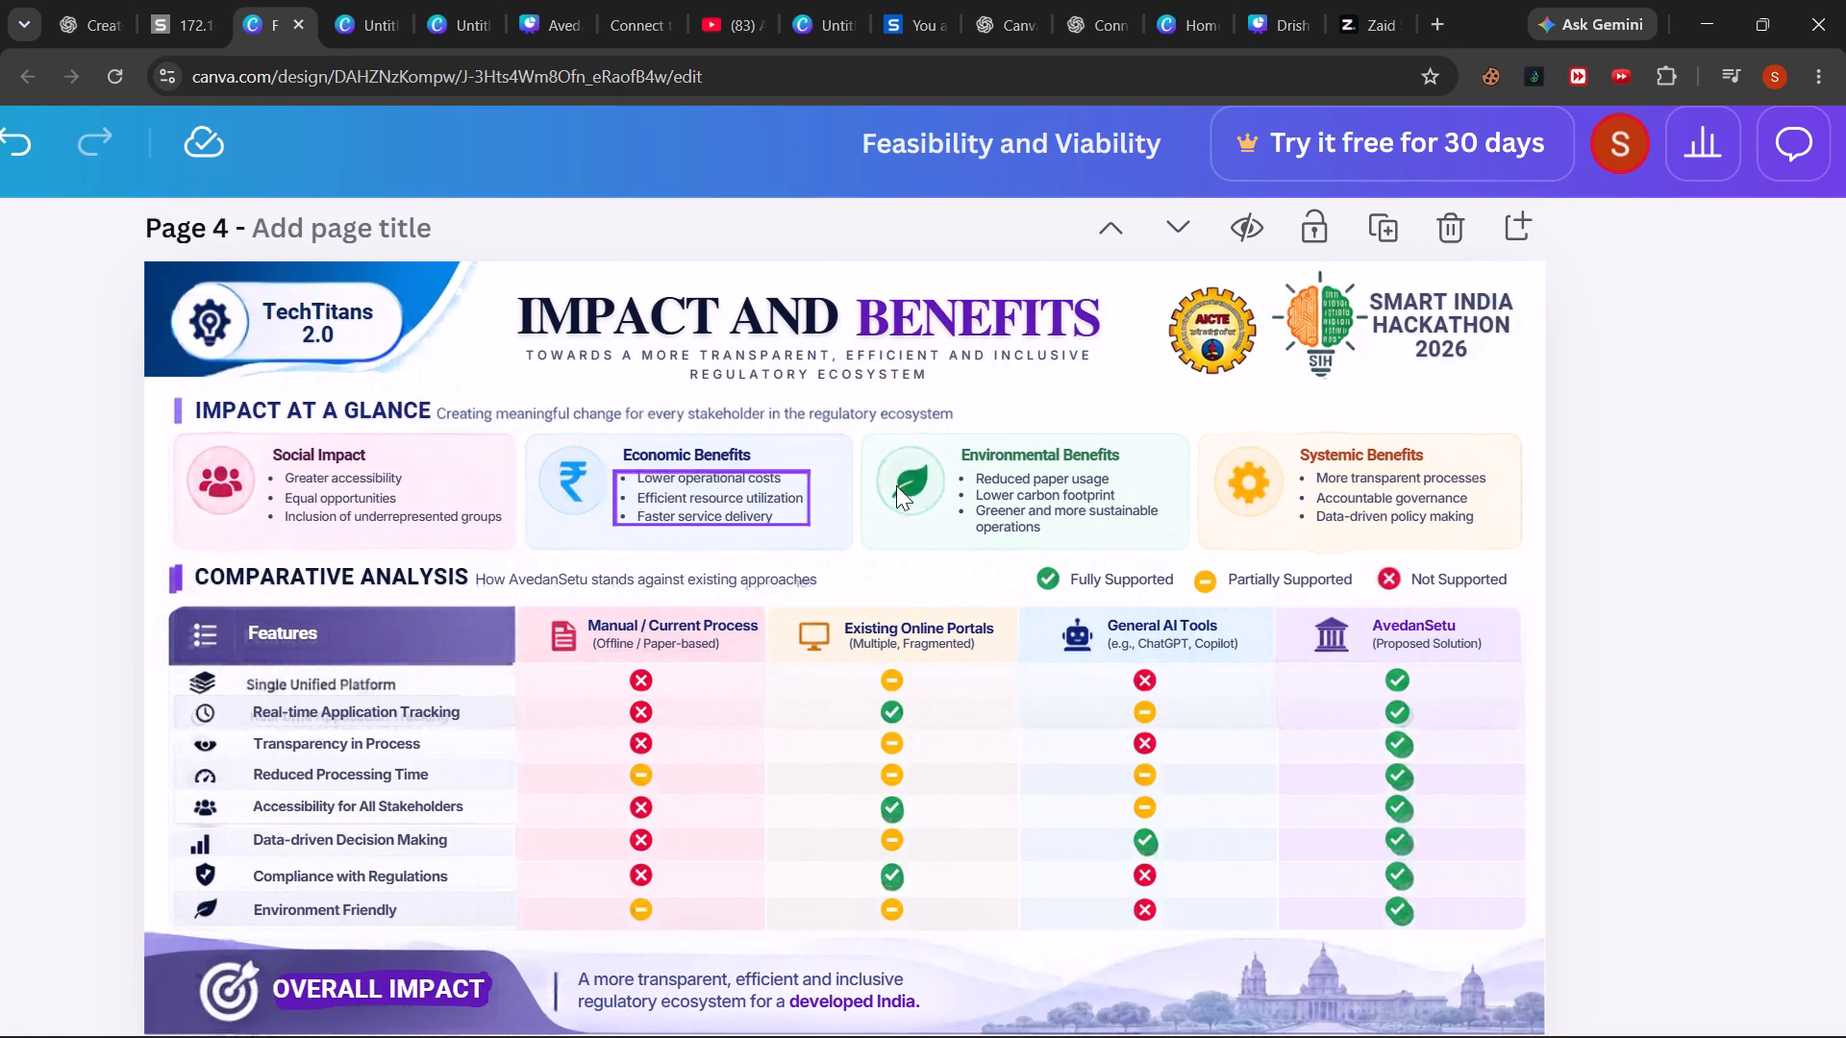
{"action": "scroll", "coordinate": [1622, 565], "scroll_direction": "down", "scroll_amount": 1}
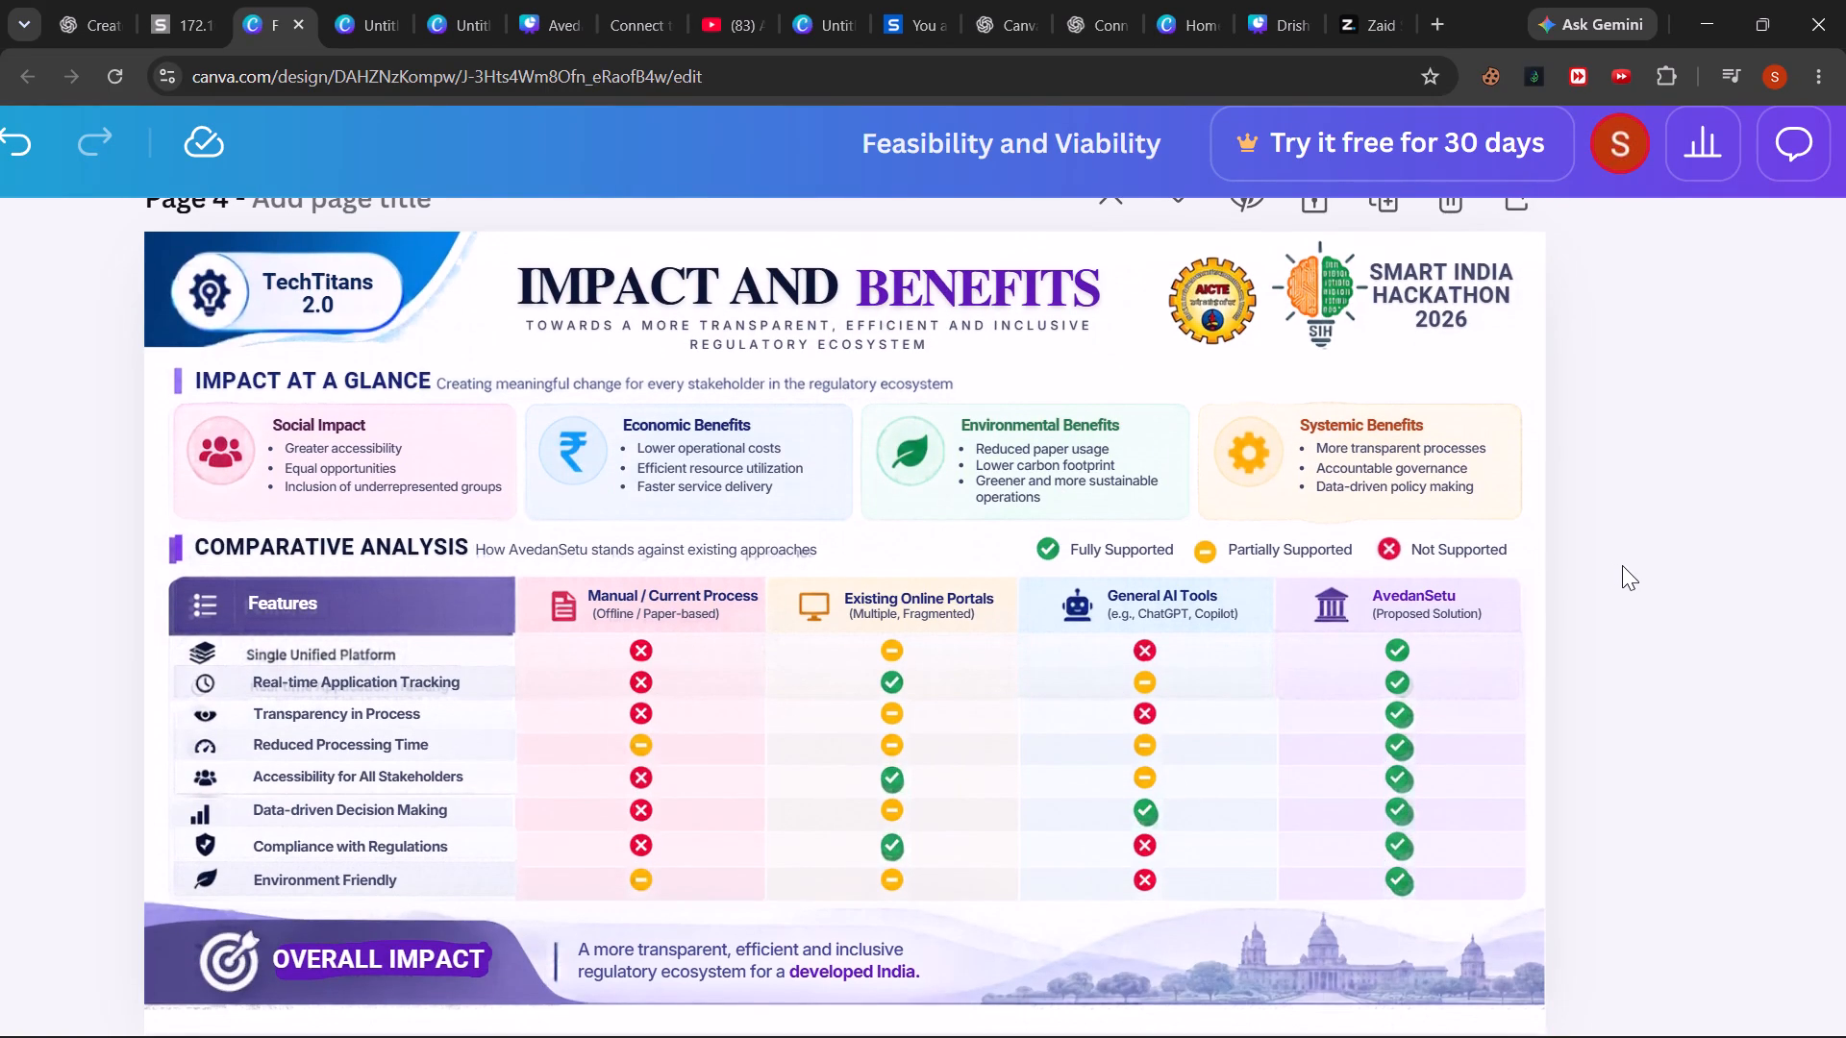
Recheck the slides from Impact and Benefits back to page 1, and again through Technical Approach and Proposed Solution.
{"action": "scroll", "coordinate": [1622, 565], "scroll_direction": "up", "scroll_amount": 5}
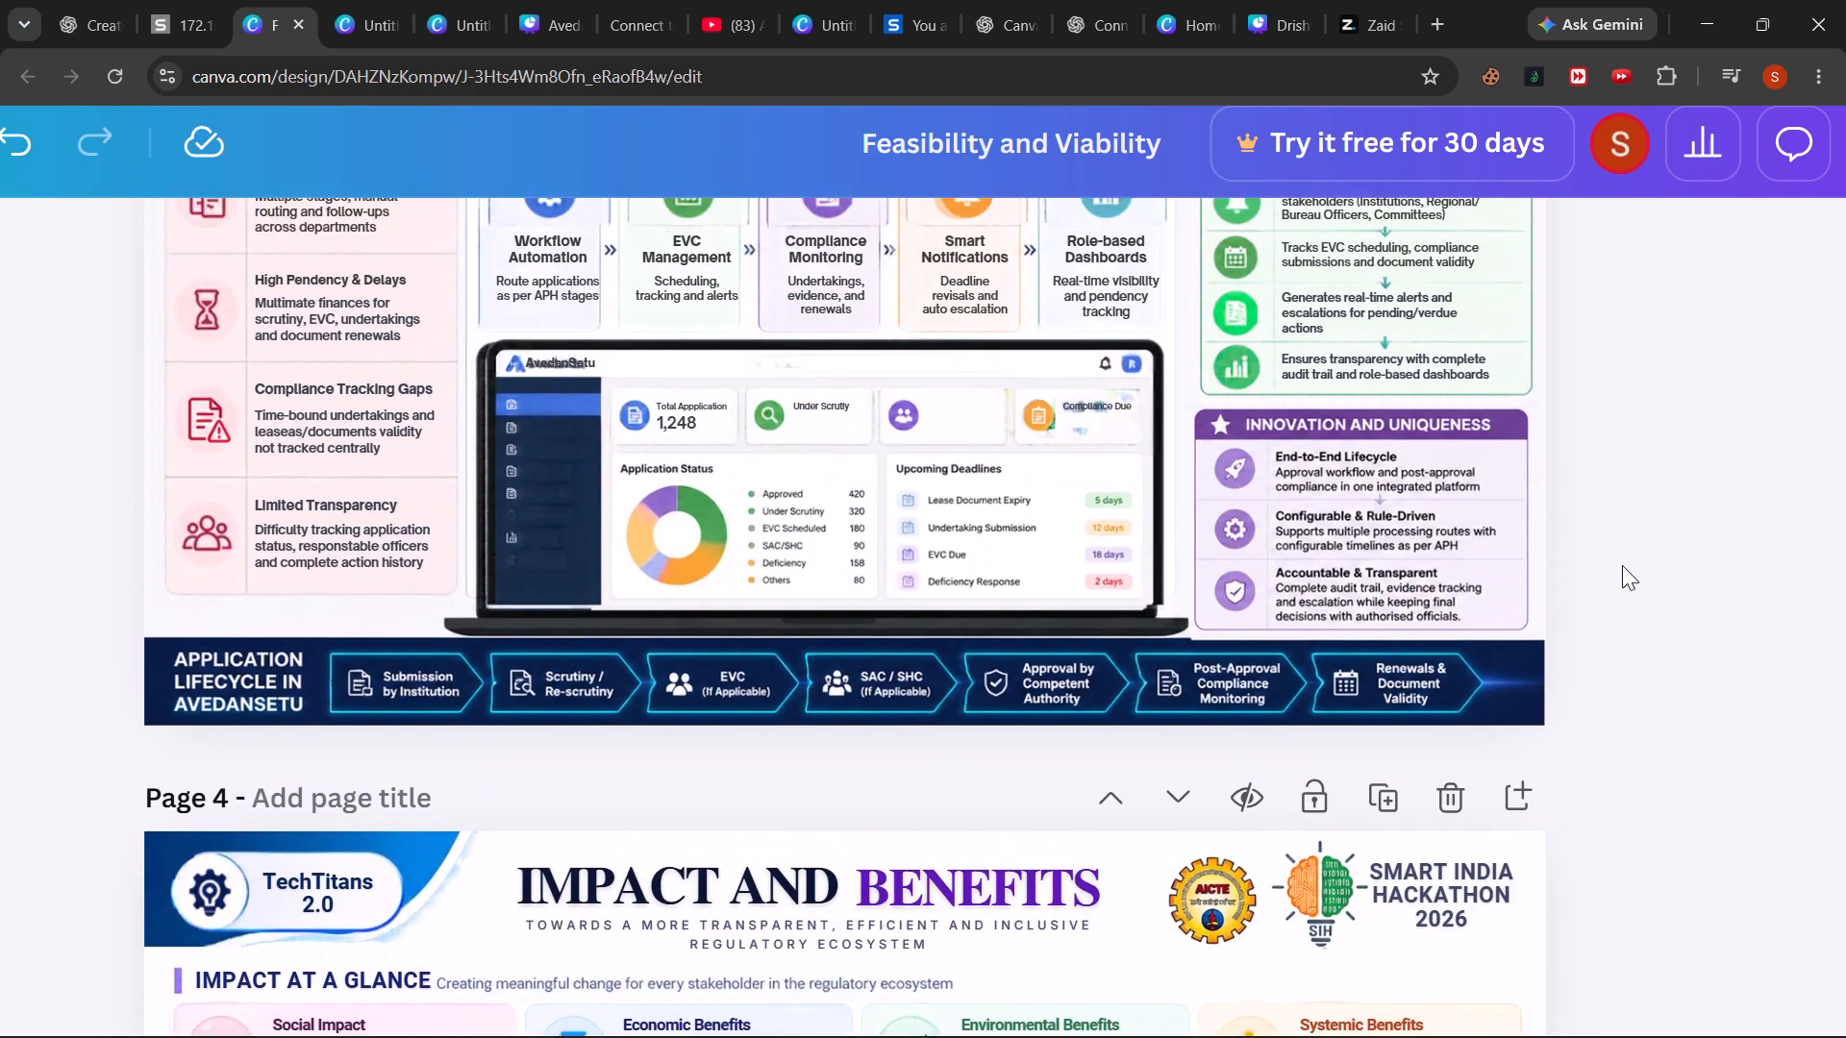
{"action": "scroll", "coordinate": [1622, 565], "scroll_direction": "up", "scroll_amount": 6}
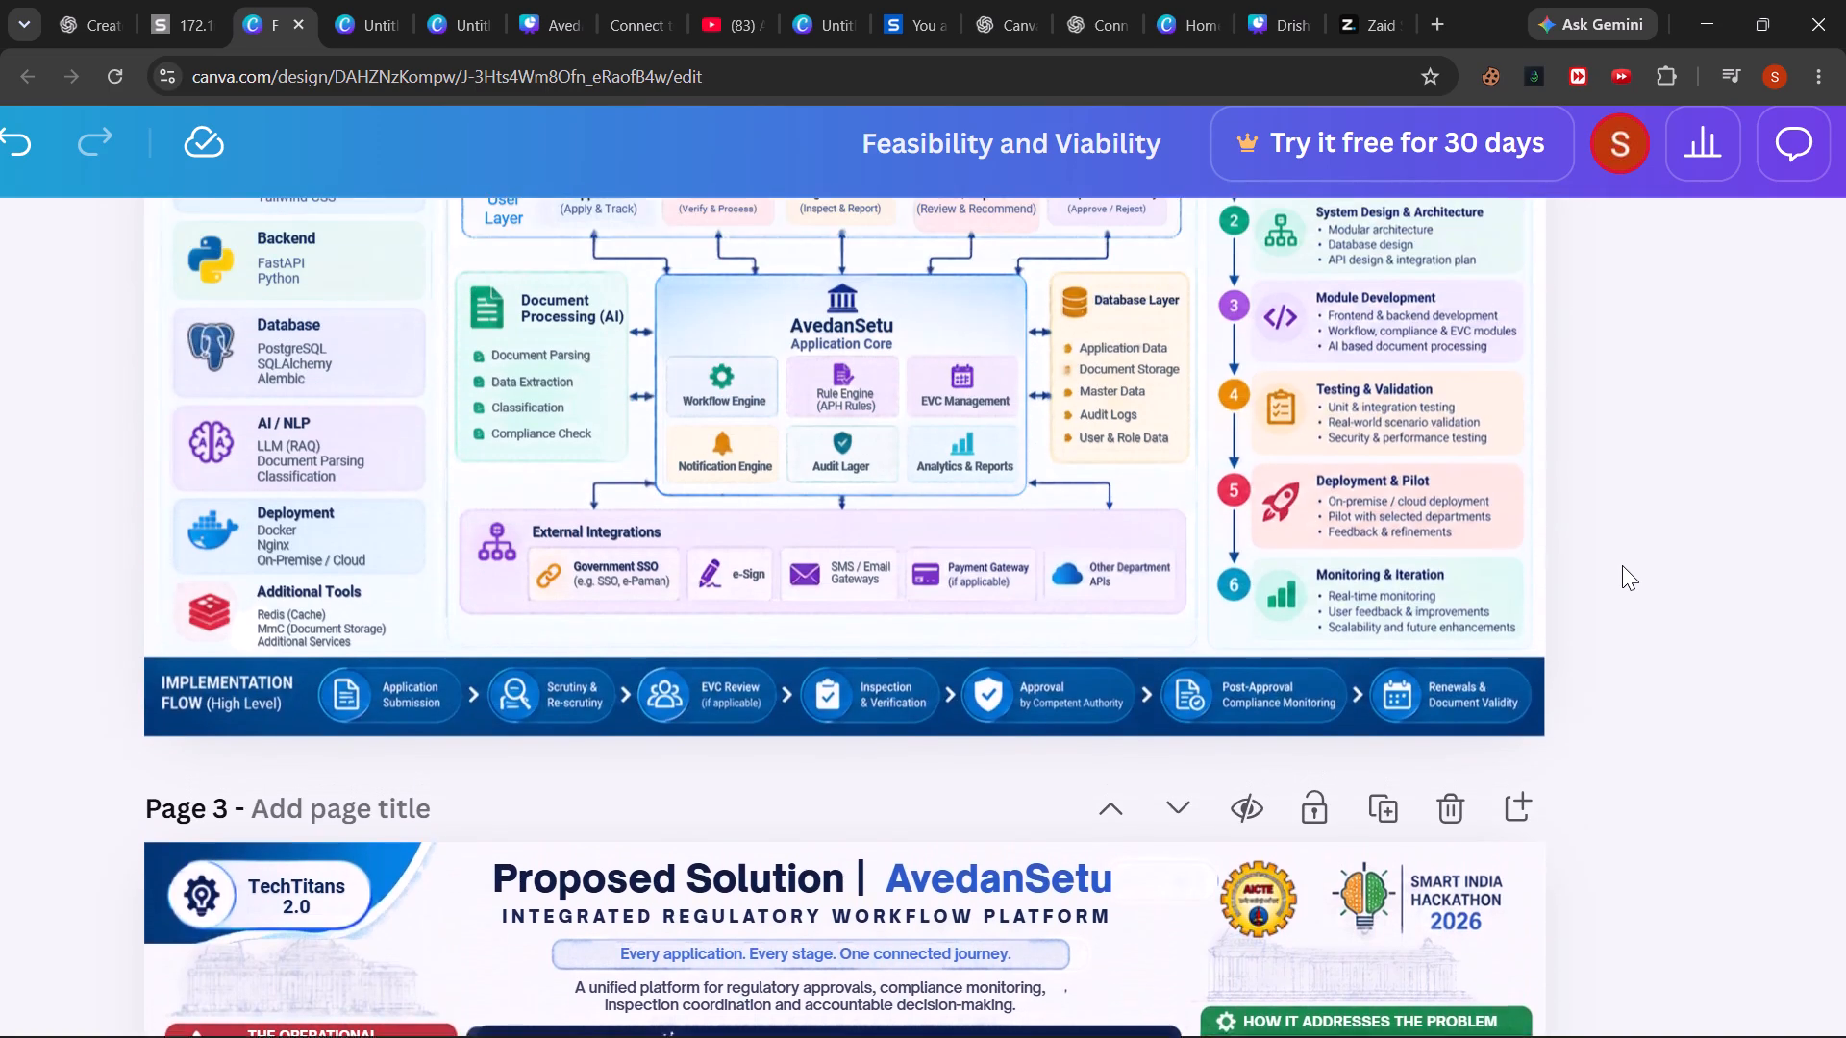
{"action": "scroll", "coordinate": [1622, 565], "scroll_direction": "up", "scroll_amount": 6}
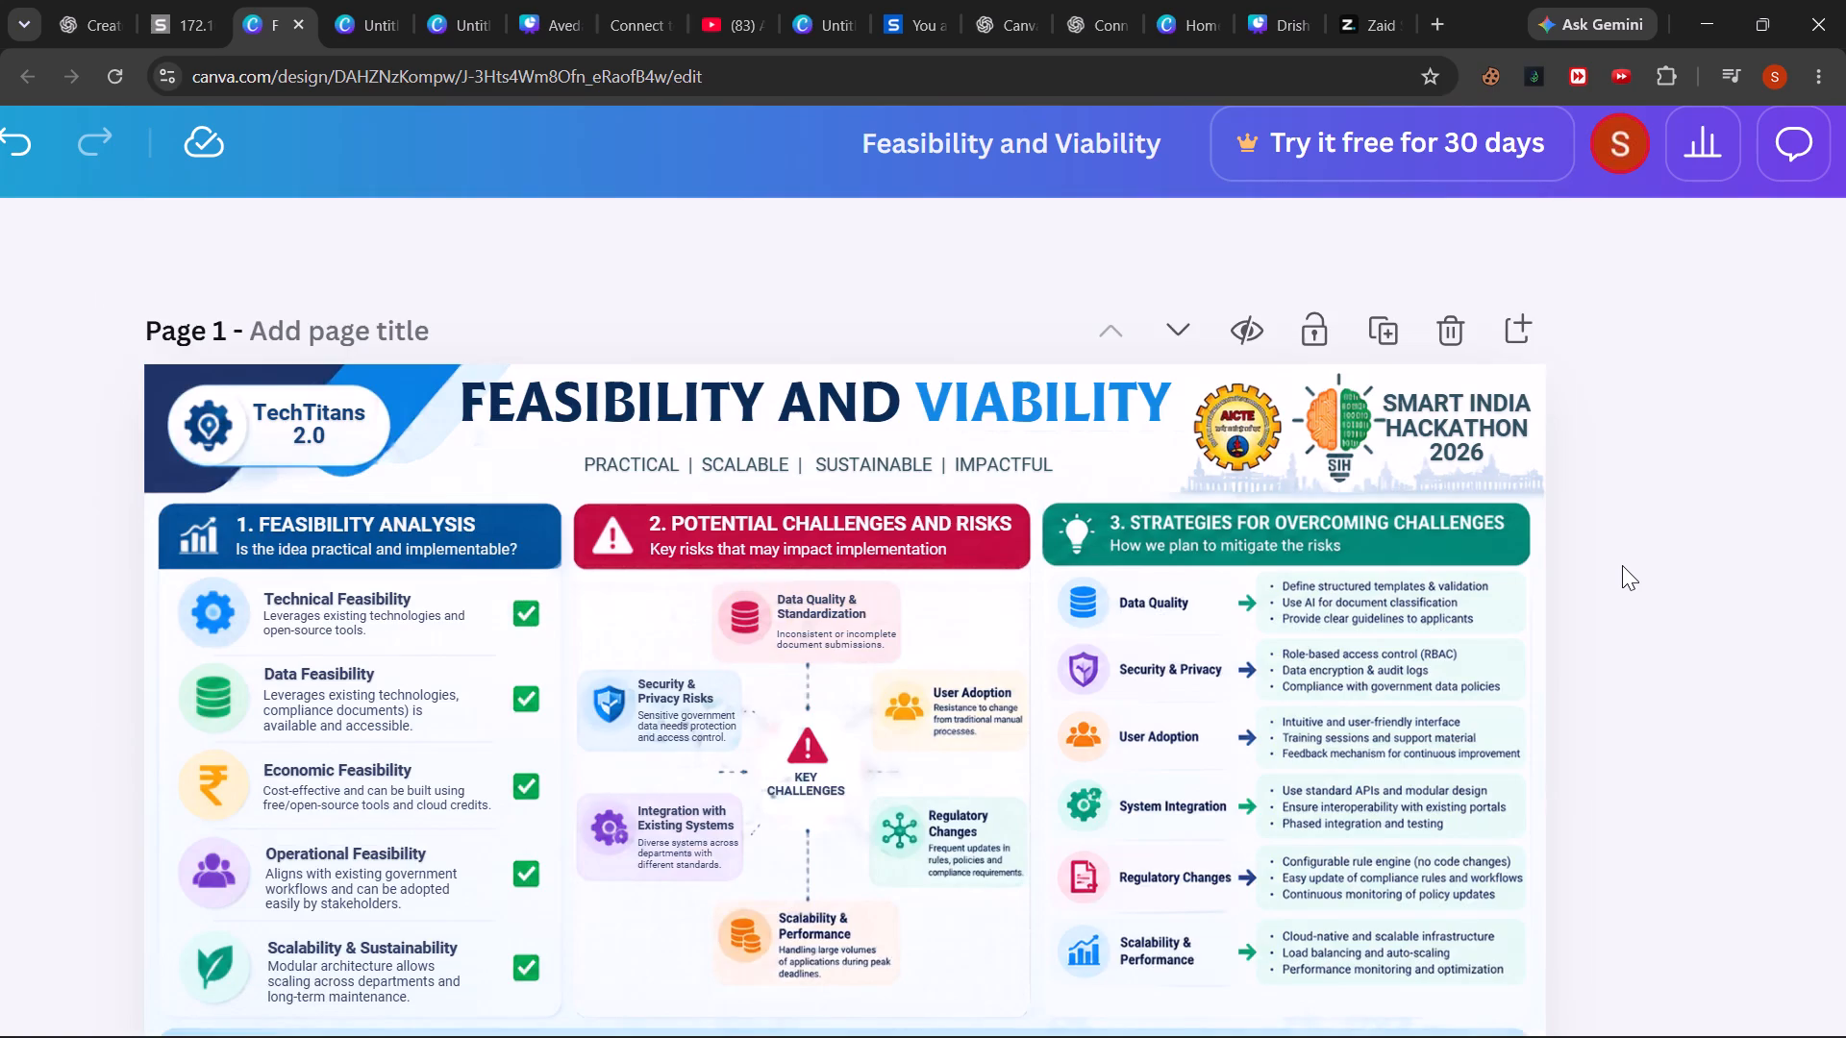
{"action": "scroll", "coordinate": [1622, 565], "scroll_direction": "down", "scroll_amount": 9}
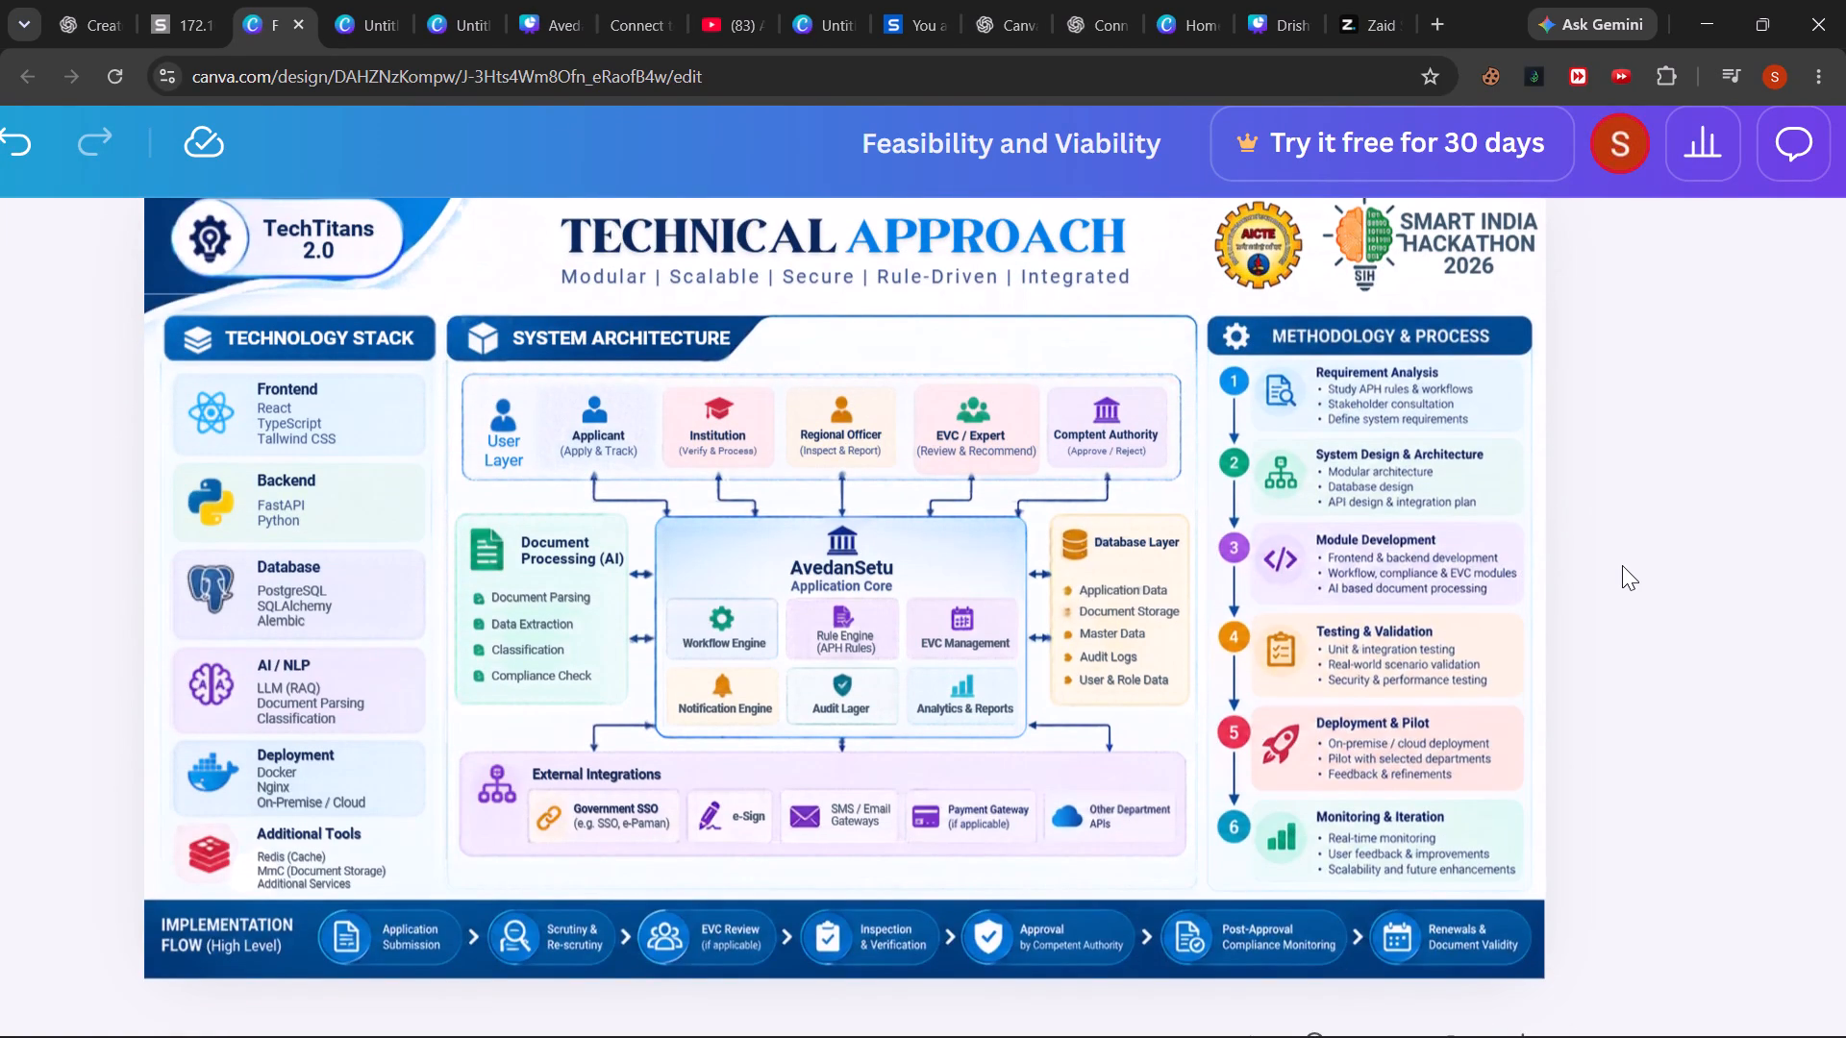
{"action": "scroll", "coordinate": [1622, 565], "scroll_direction": "down", "scroll_amount": 1}
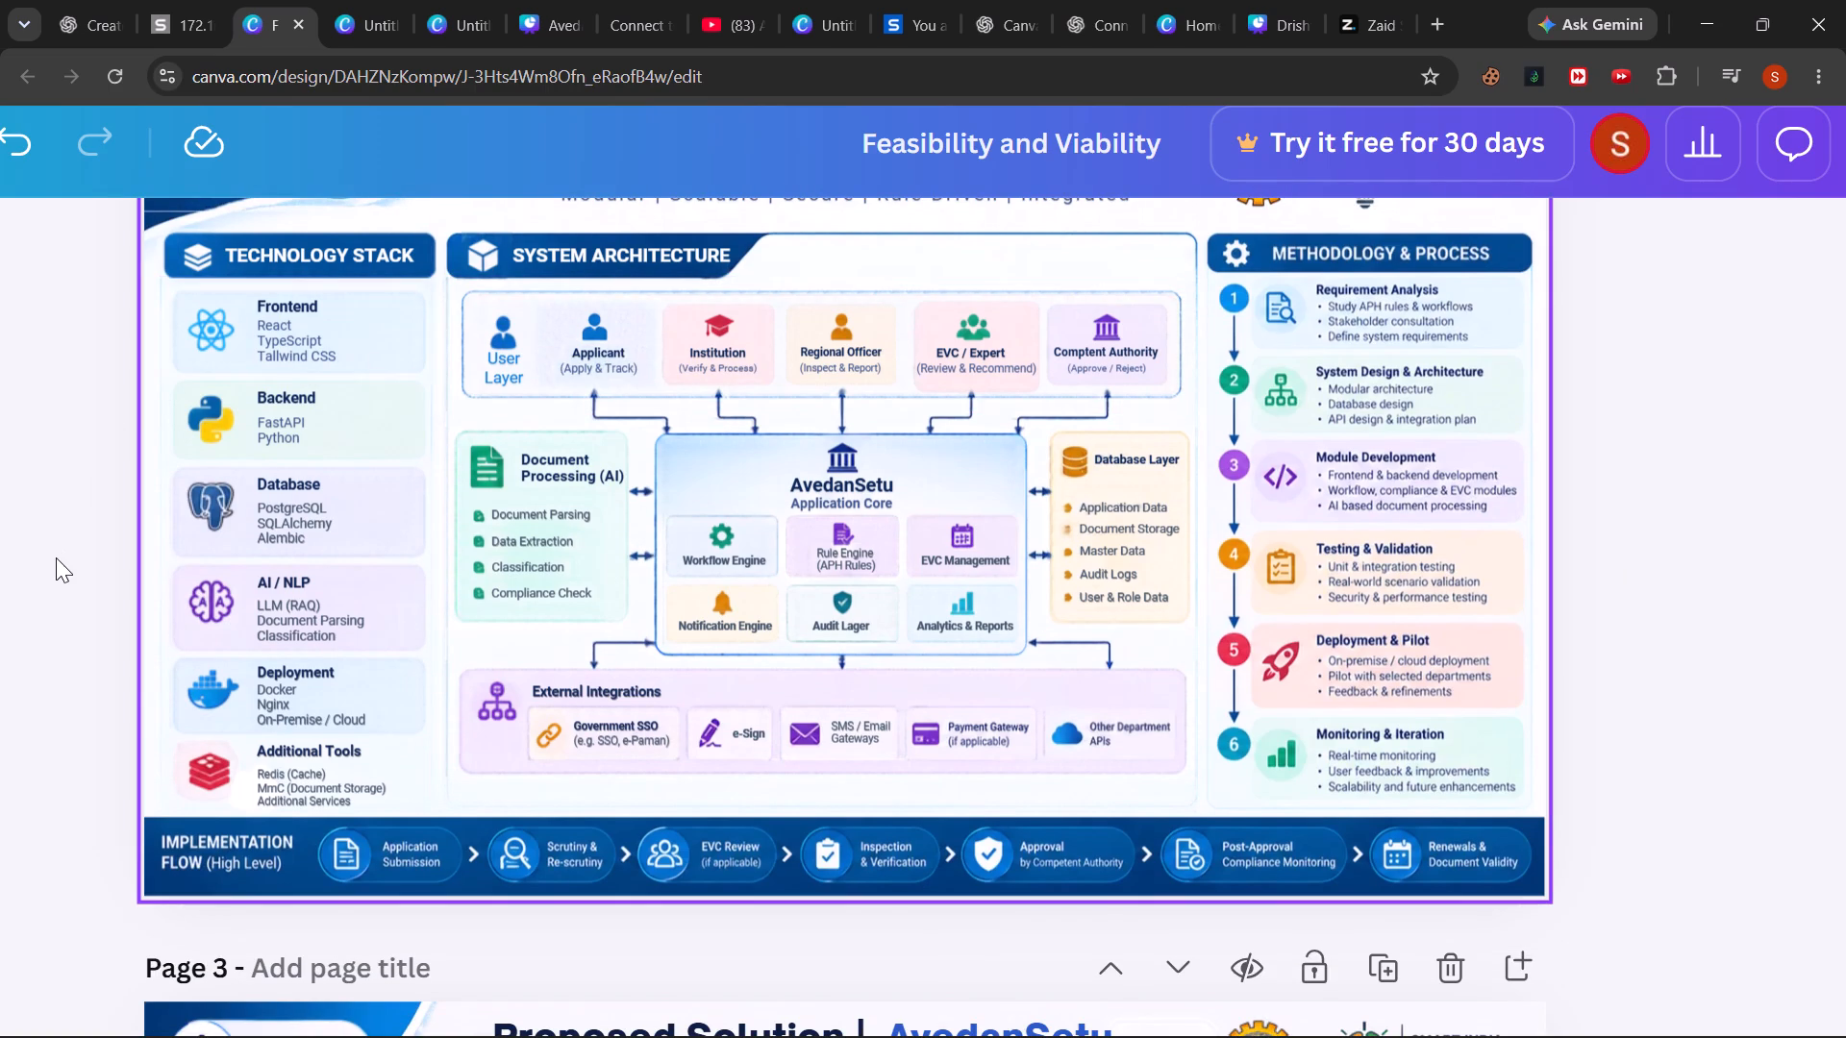
{"action": "scroll", "coordinate": [56, 557], "scroll_direction": "down", "scroll_amount": 7}
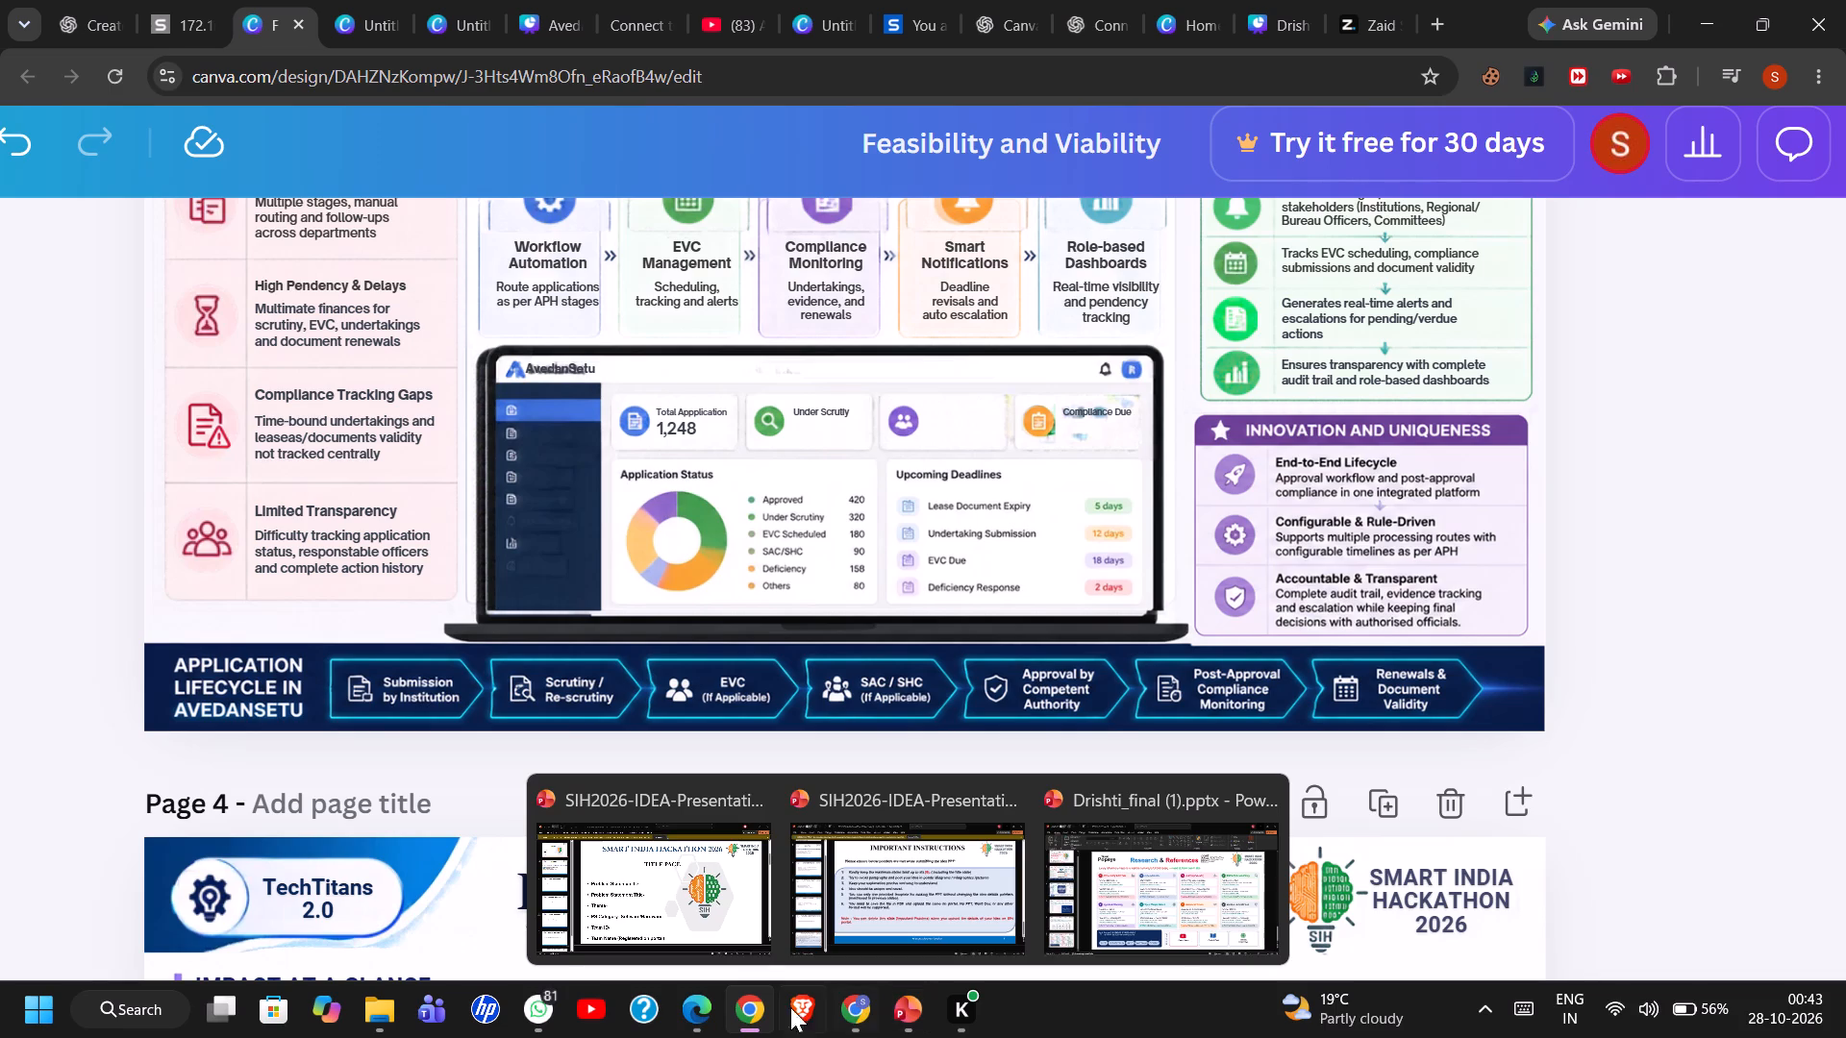
Switch to Microsoft Edge and examine the Niet - SafeSecure SIH 2025 PDF from Research and References back to its title page.
{"action": "left_click", "coordinate": [690, 1018]}
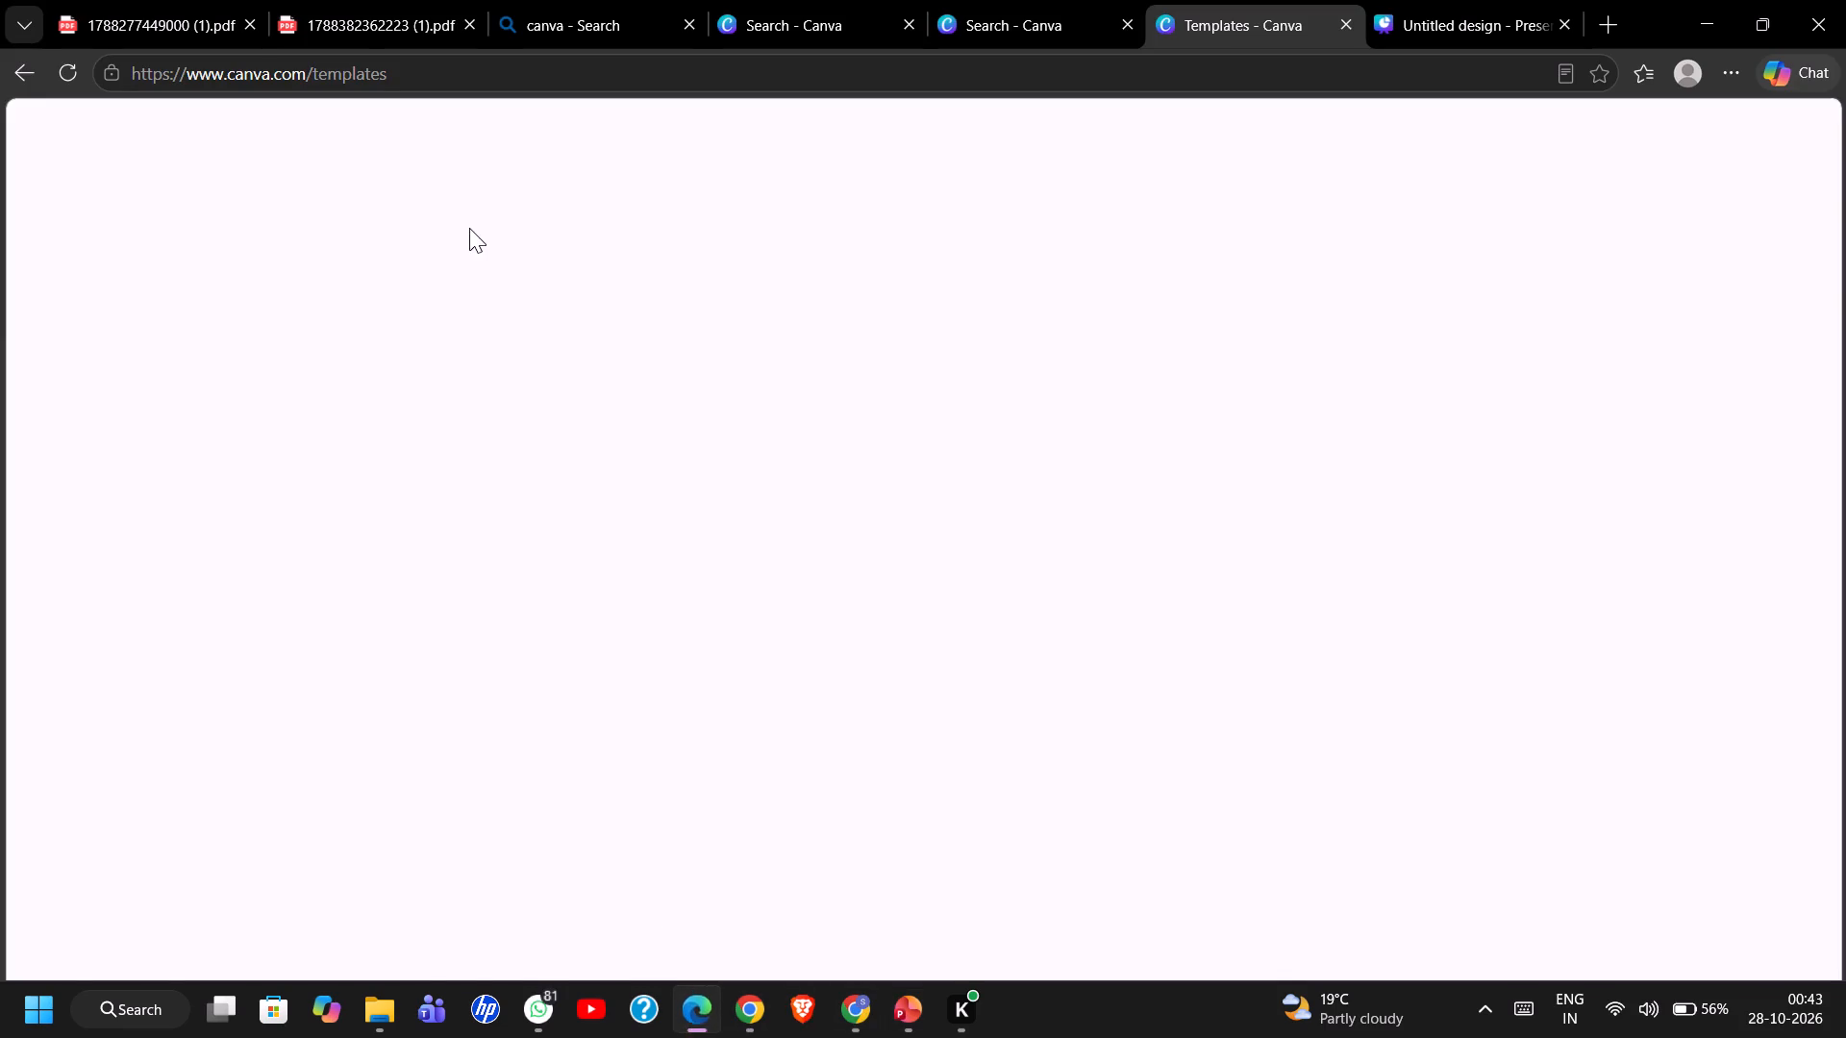
{"action": "left_click", "coordinate": [352, 42]}
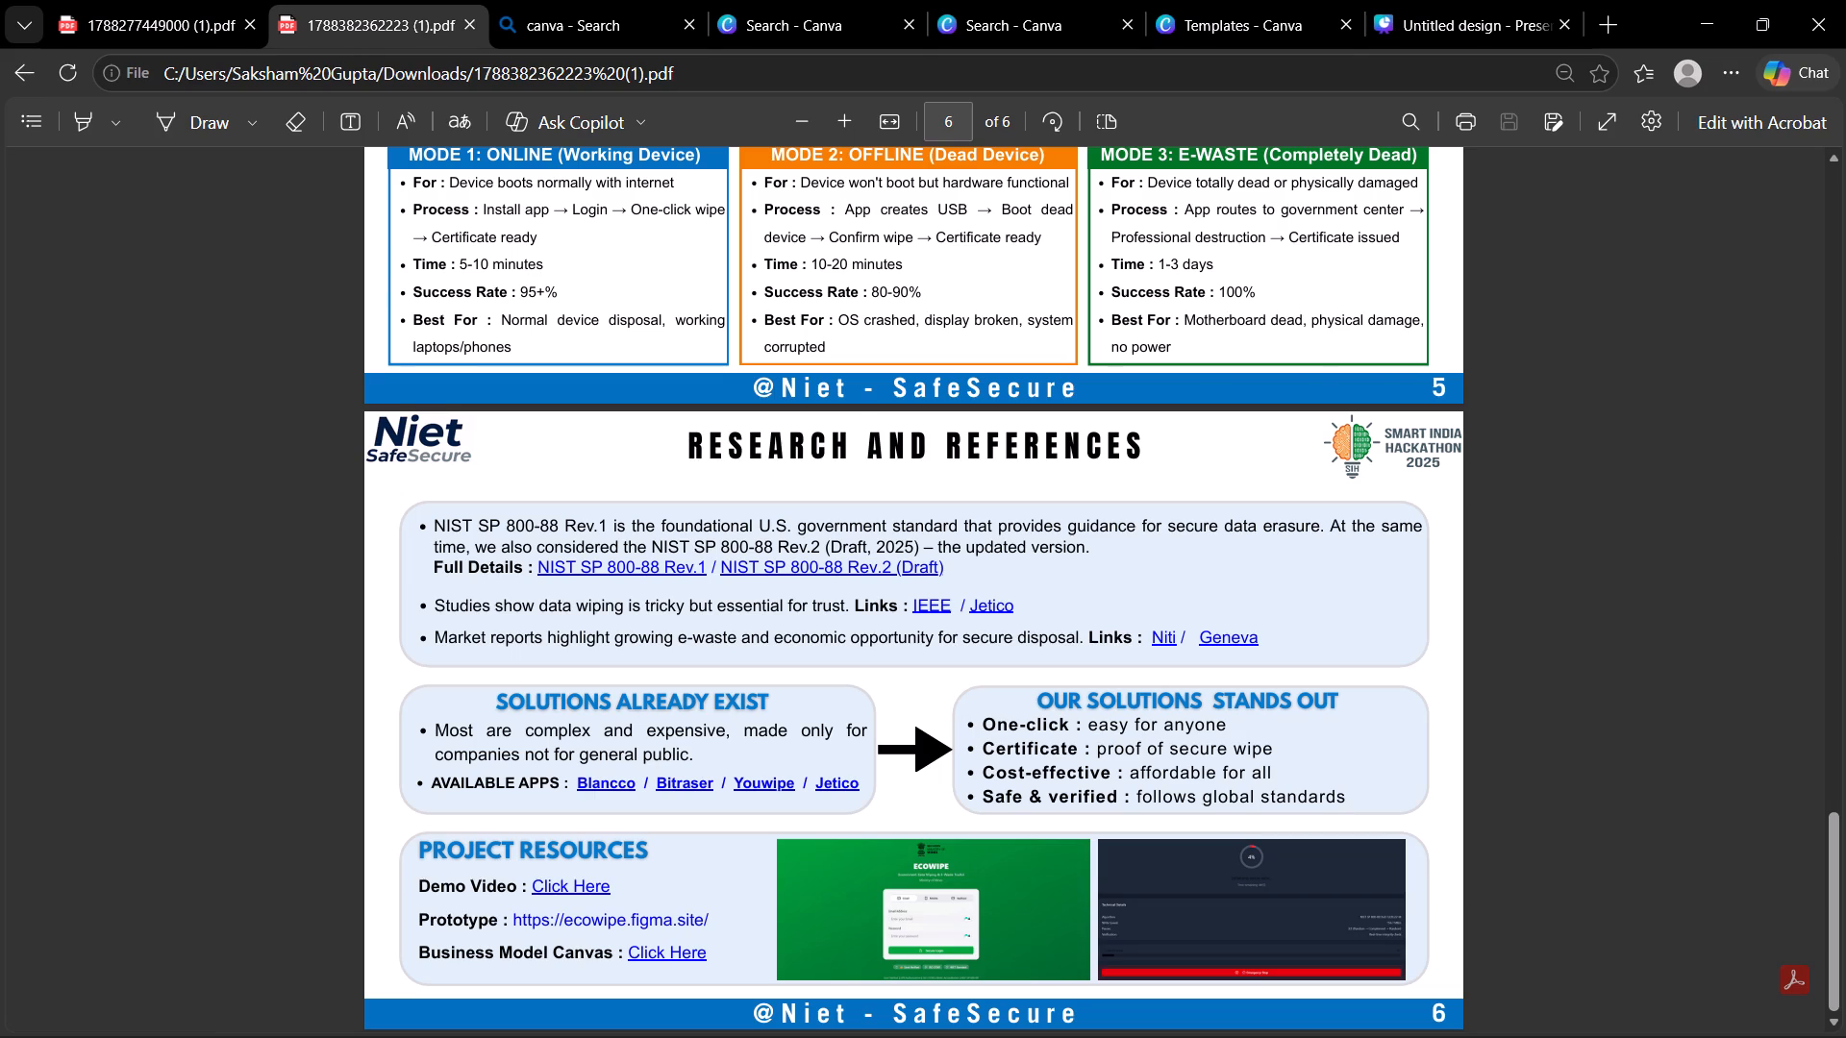
{"action": "scroll", "coordinate": [863, 432], "scroll_direction": "up", "scroll_amount": 8}
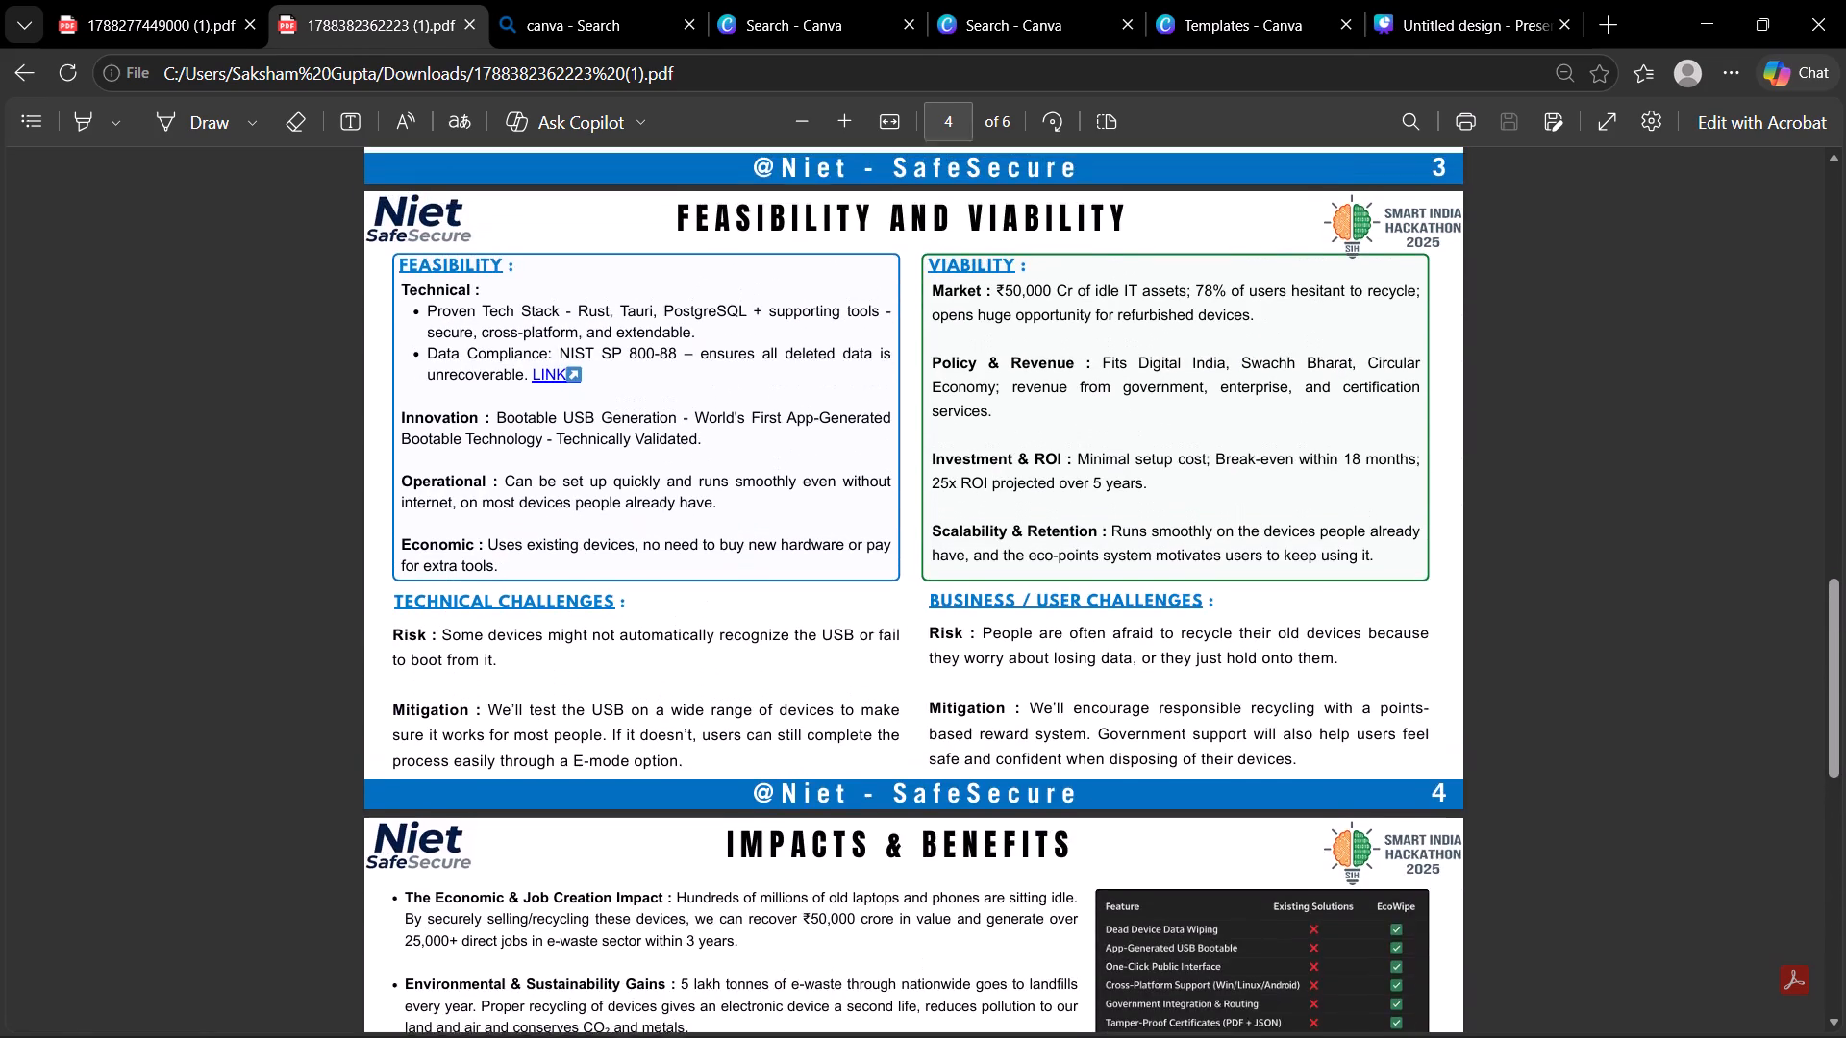
{"action": "scroll", "coordinate": [863, 432], "scroll_direction": "up", "scroll_amount": 10}
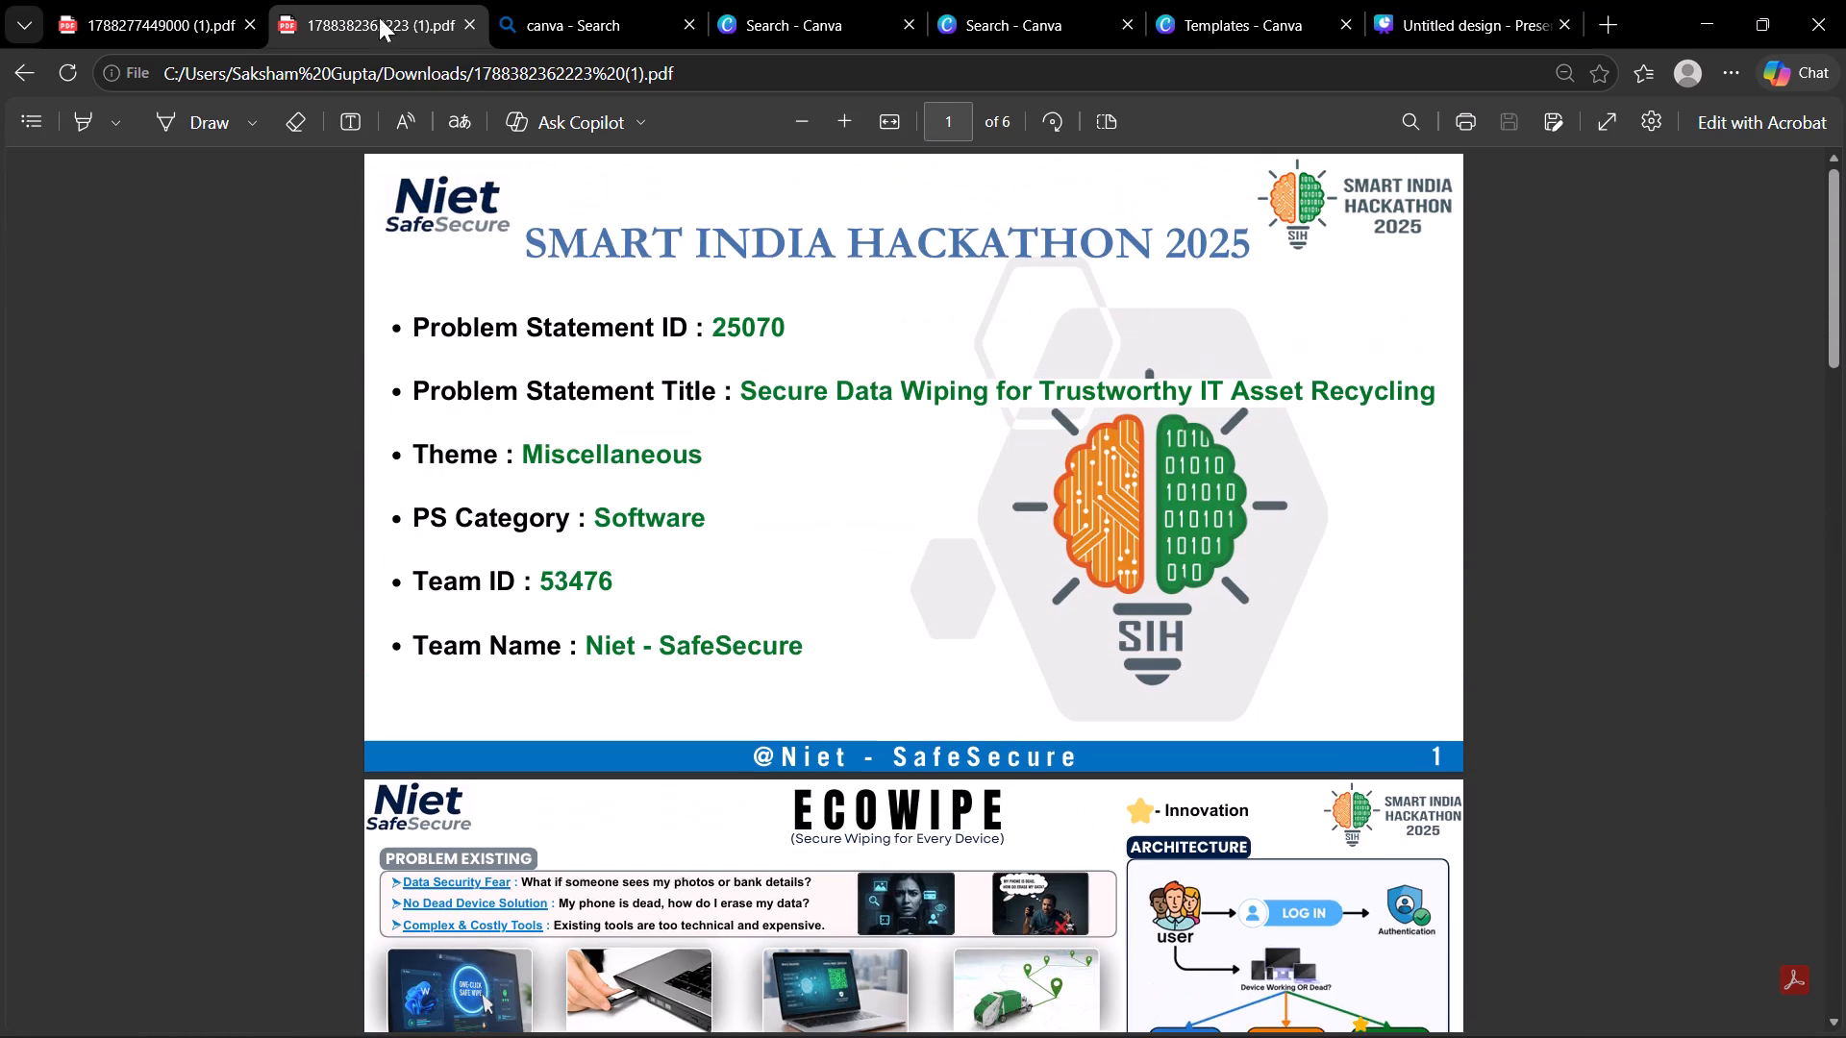
Examine the Bits & Bytes SIH 2025 PDF's title, Technical Approach and Feasibility slides, and return to the Canva design in Chrome.
{"action": "left_click", "coordinate": [140, 0]}
{"action": "scroll", "coordinate": [812, 510], "scroll_direction": "up", "scroll_amount": 1}
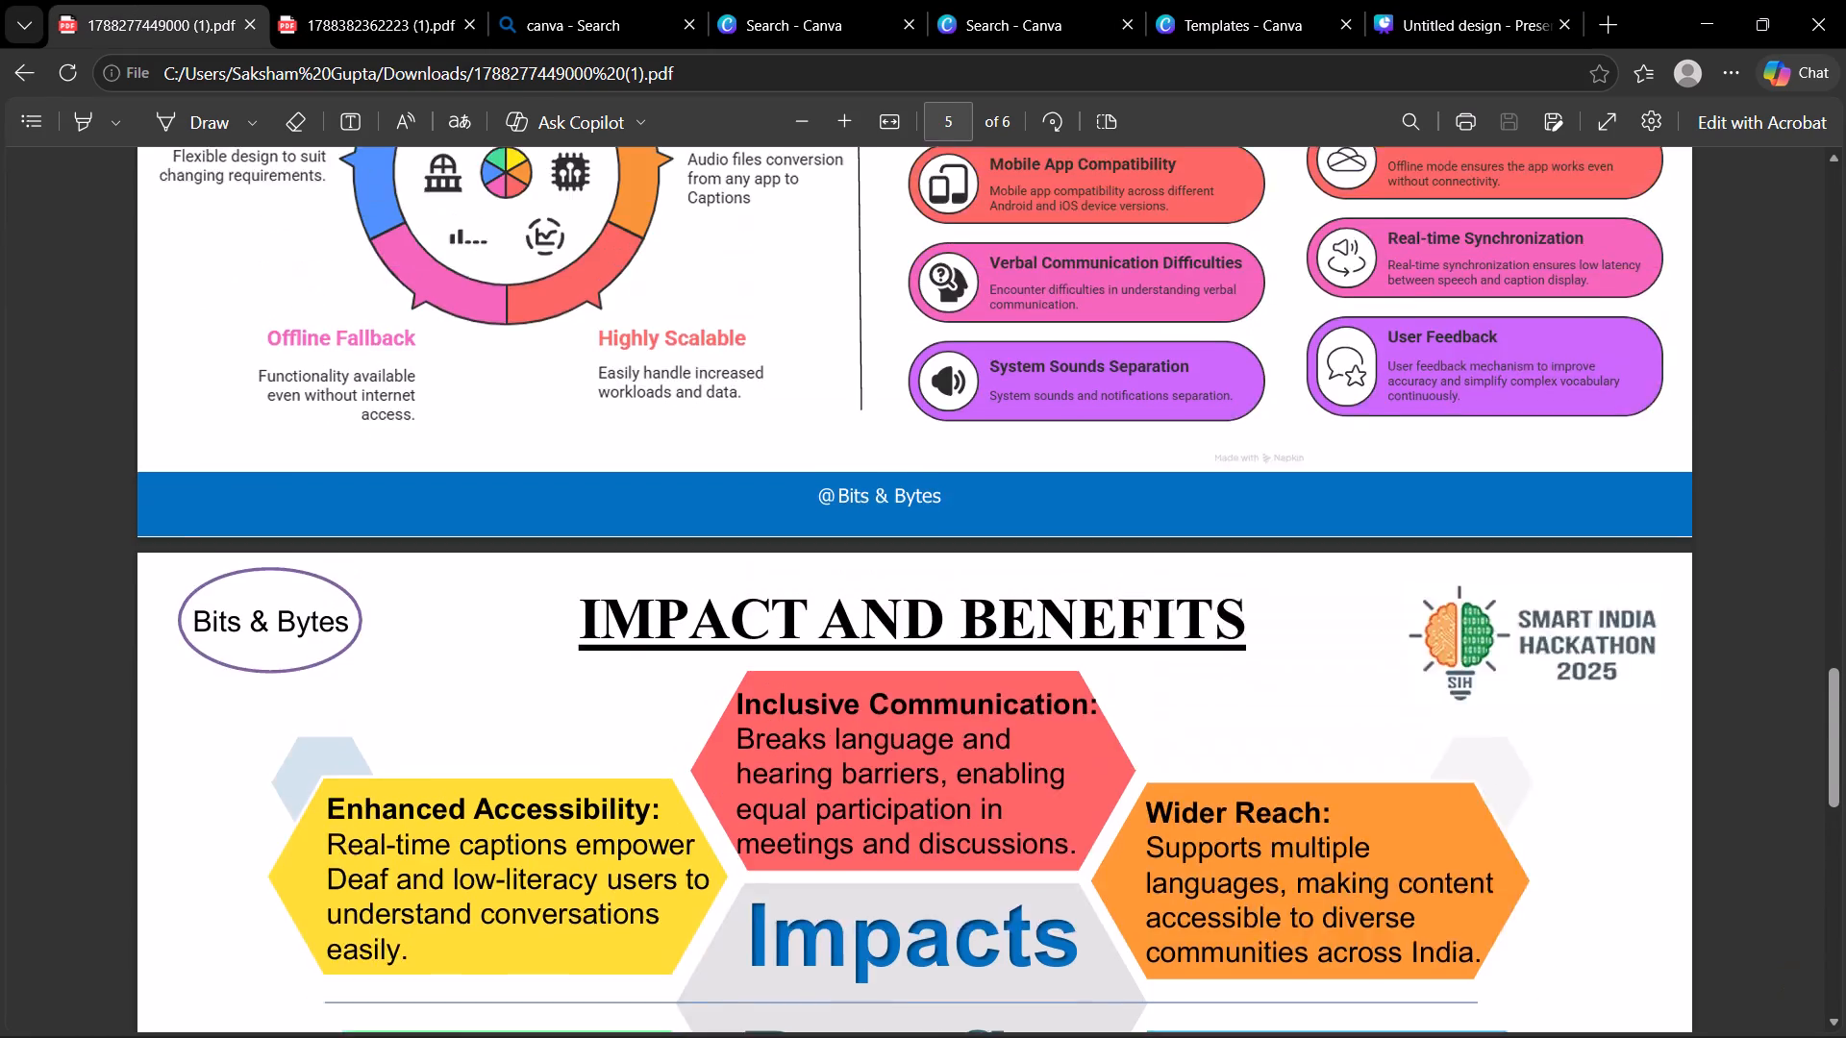
{"action": "scroll", "coordinate": [812, 510], "scroll_direction": "up", "scroll_amount": 6}
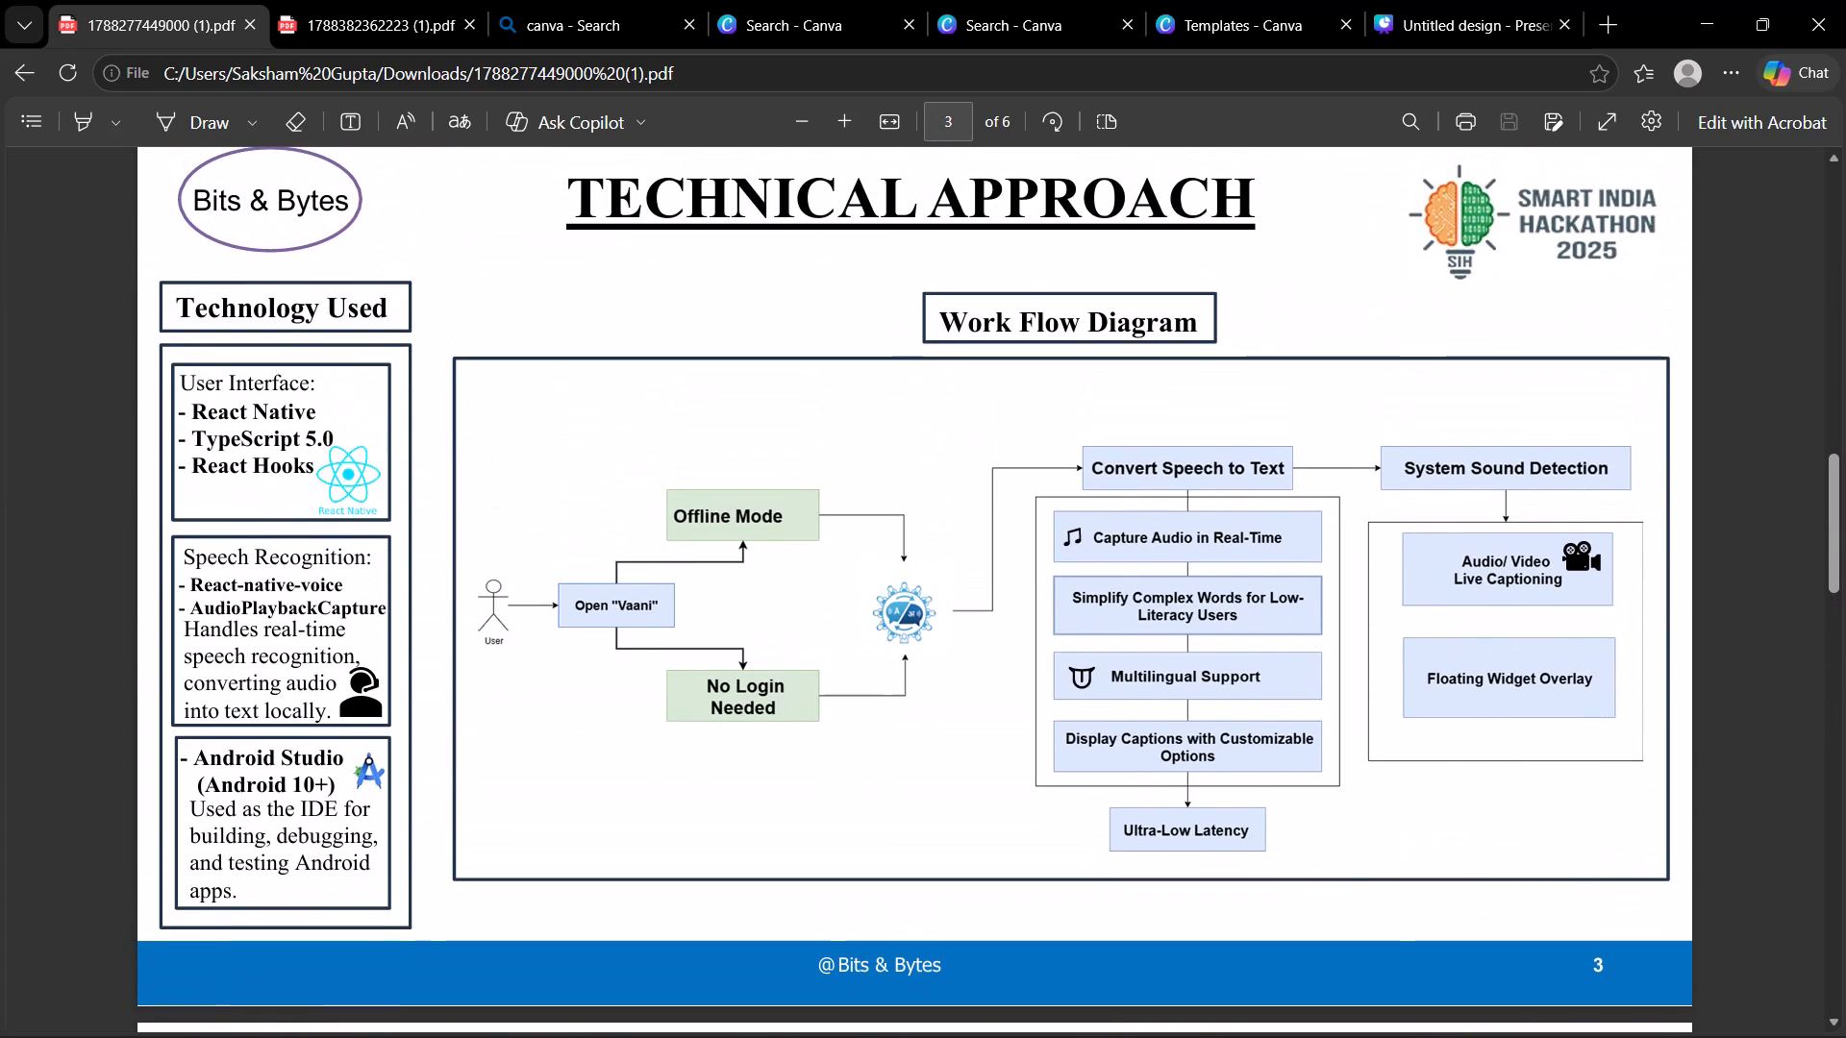
{"action": "scroll", "coordinate": [713, 515], "scroll_direction": "up", "scroll_amount": 12}
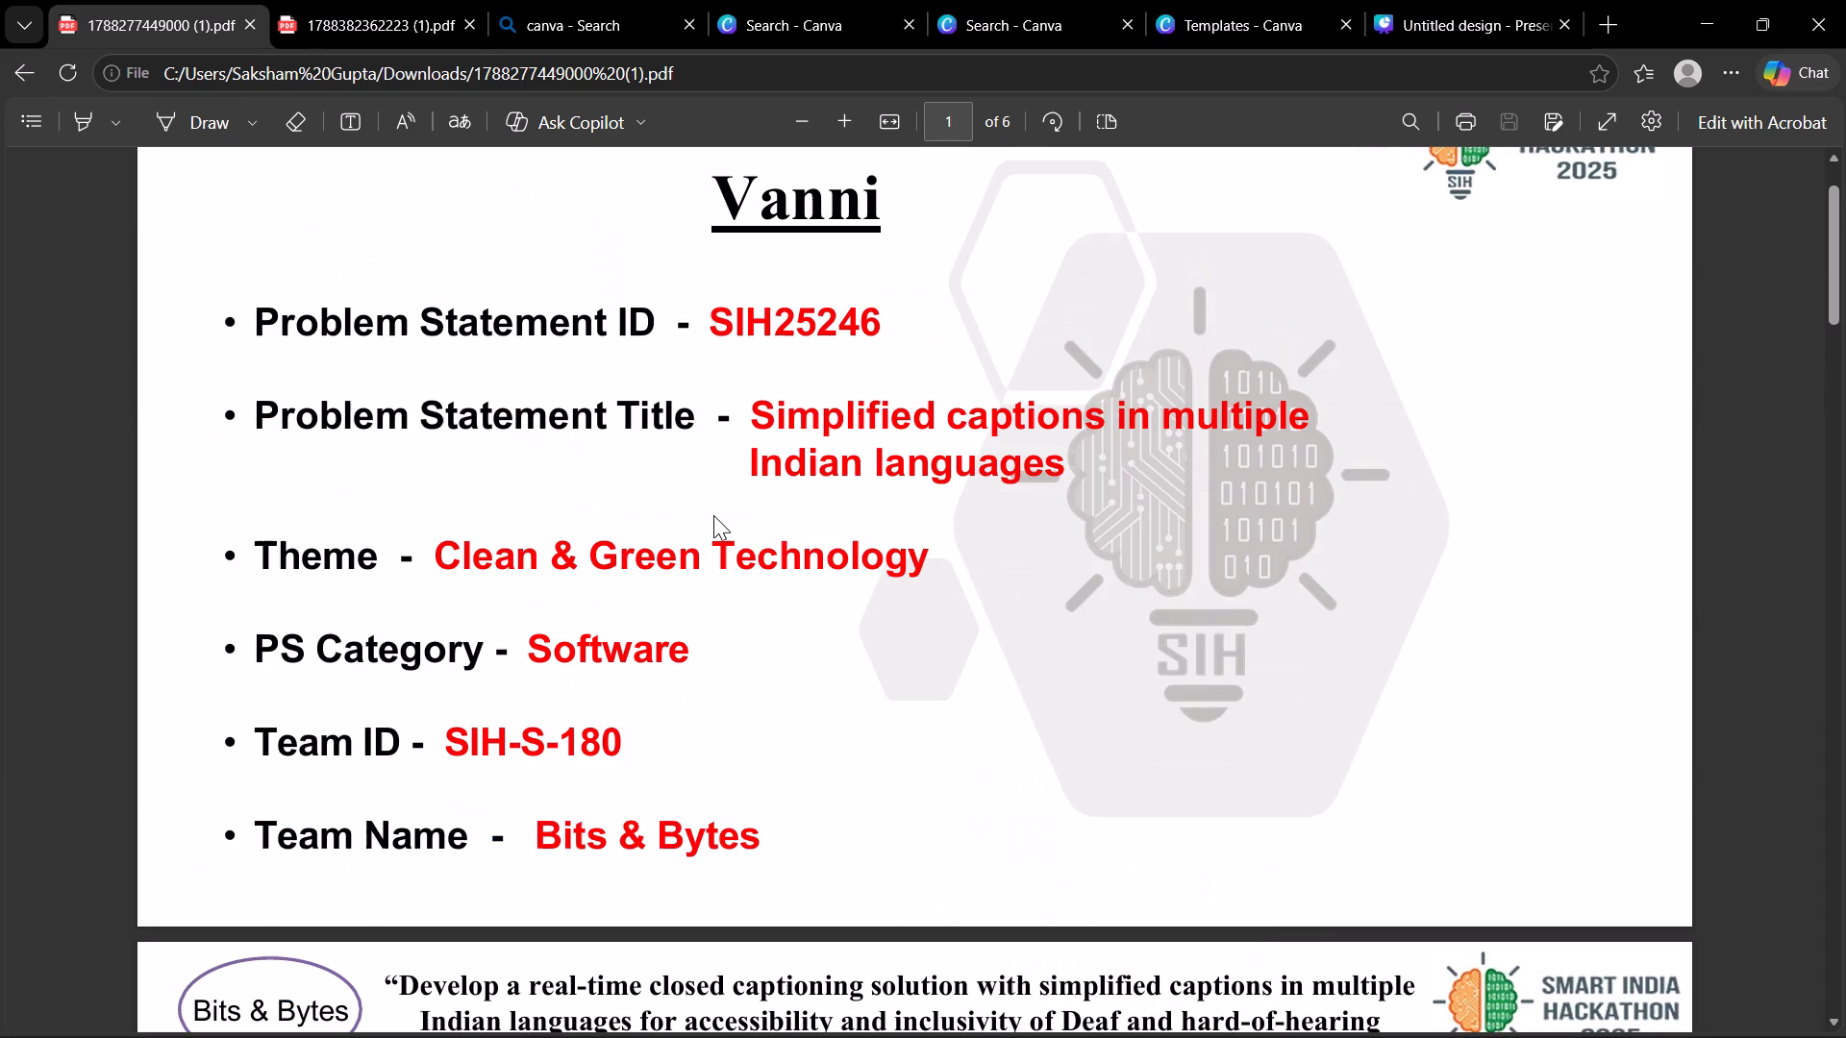
{"action": "scroll", "coordinate": [713, 515], "scroll_direction": "down", "scroll_amount": 14}
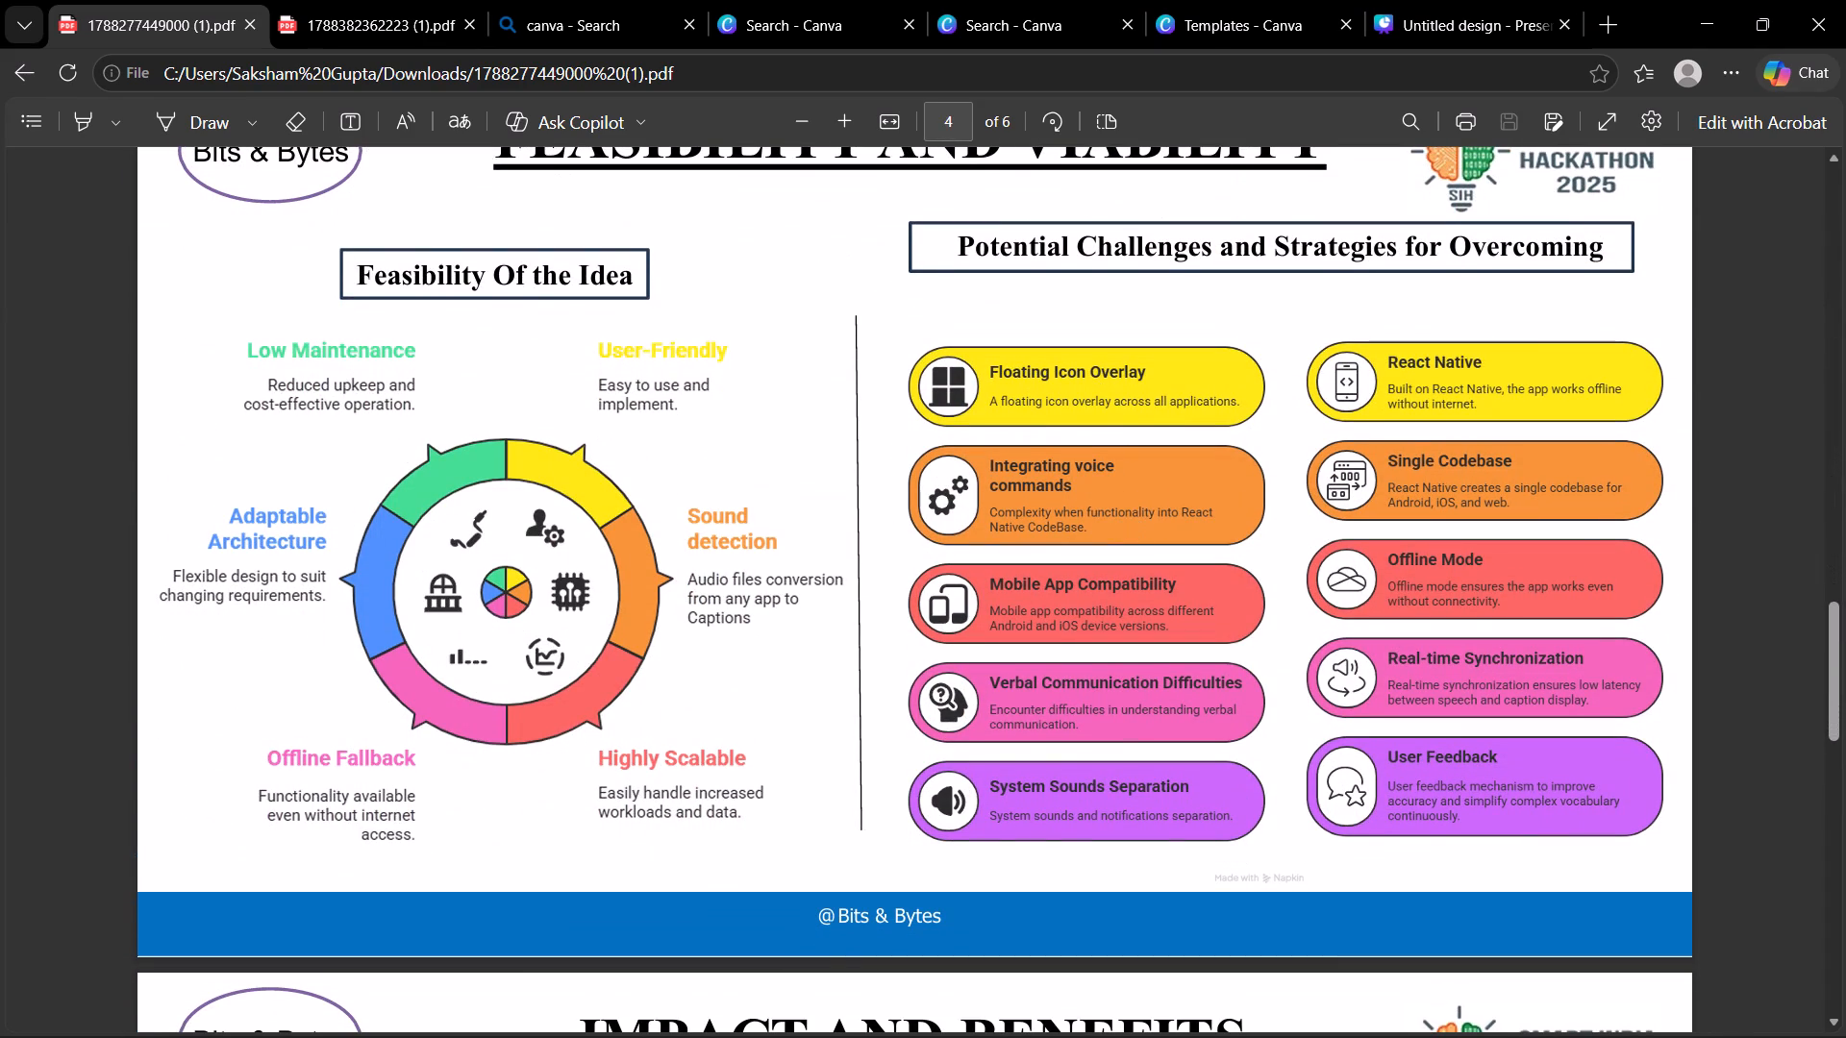
{"action": "left_click", "coordinate": [1716, 12]}
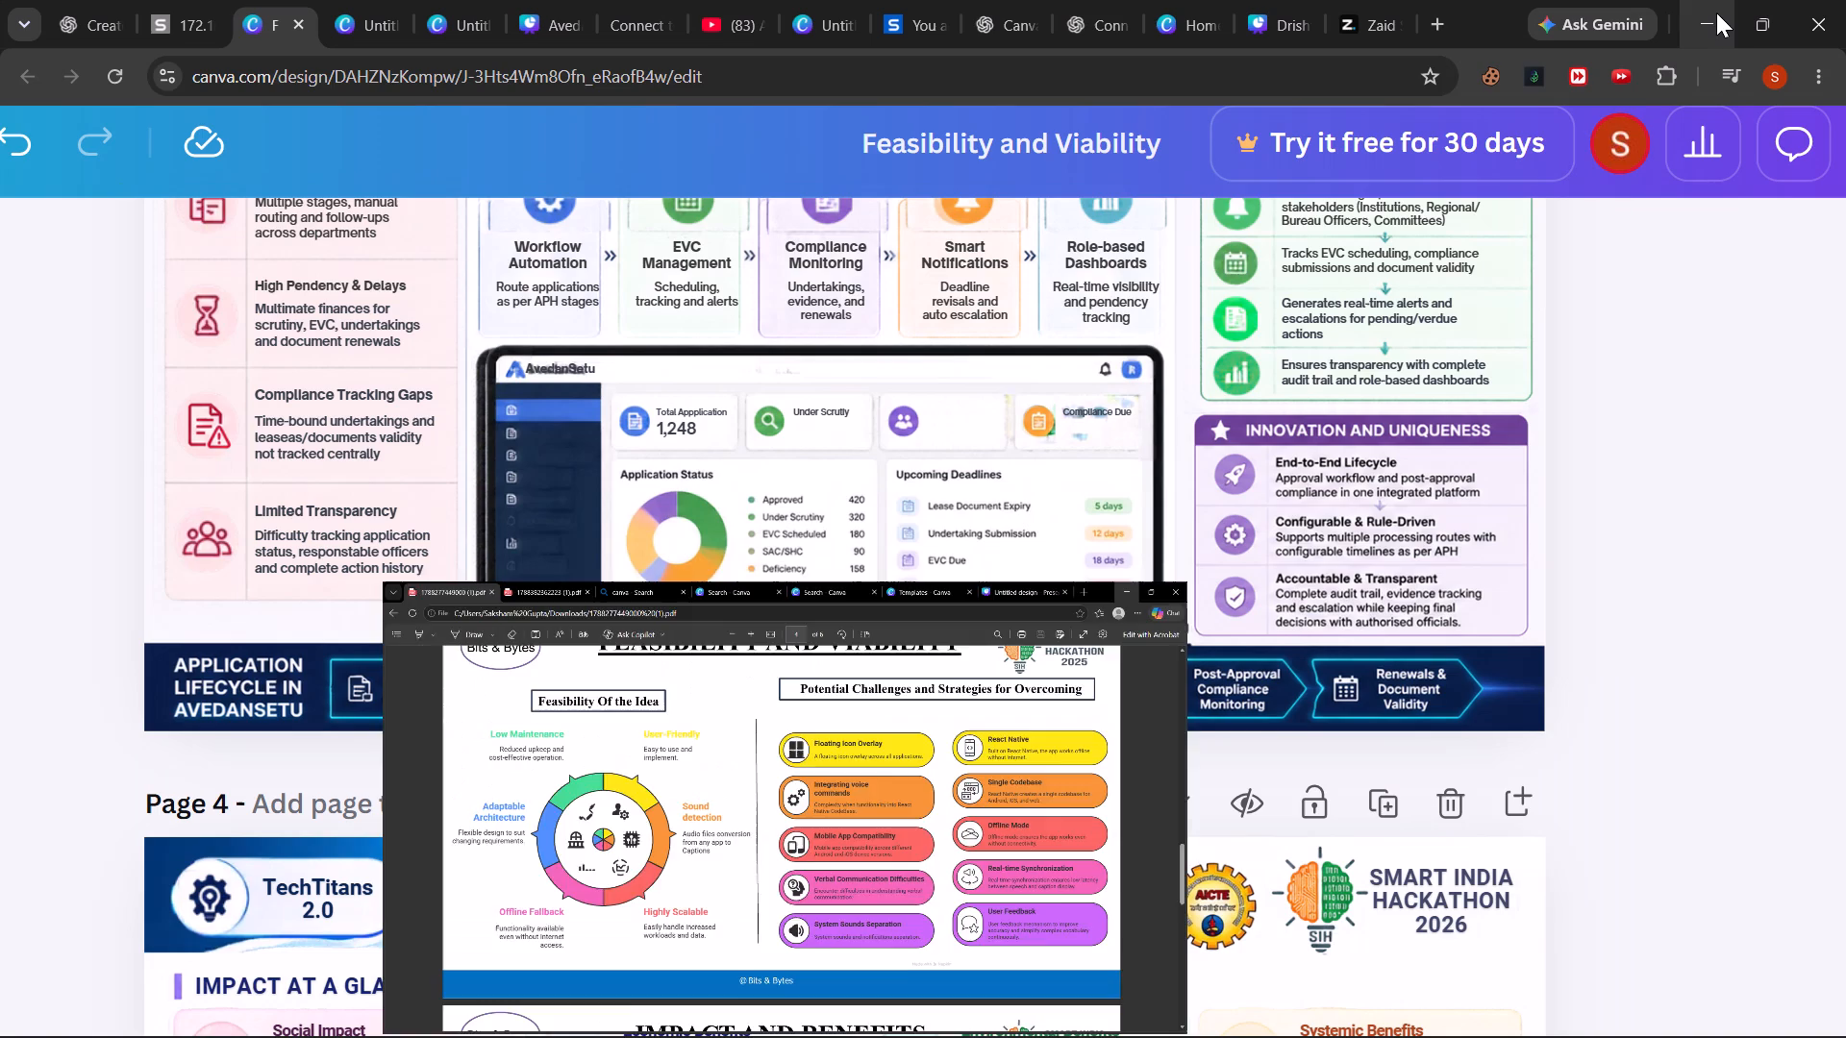
Add a blank page 6 after the title page.
{"action": "scroll", "coordinate": [1203, 925], "scroll_direction": "down", "scroll_amount": 7}
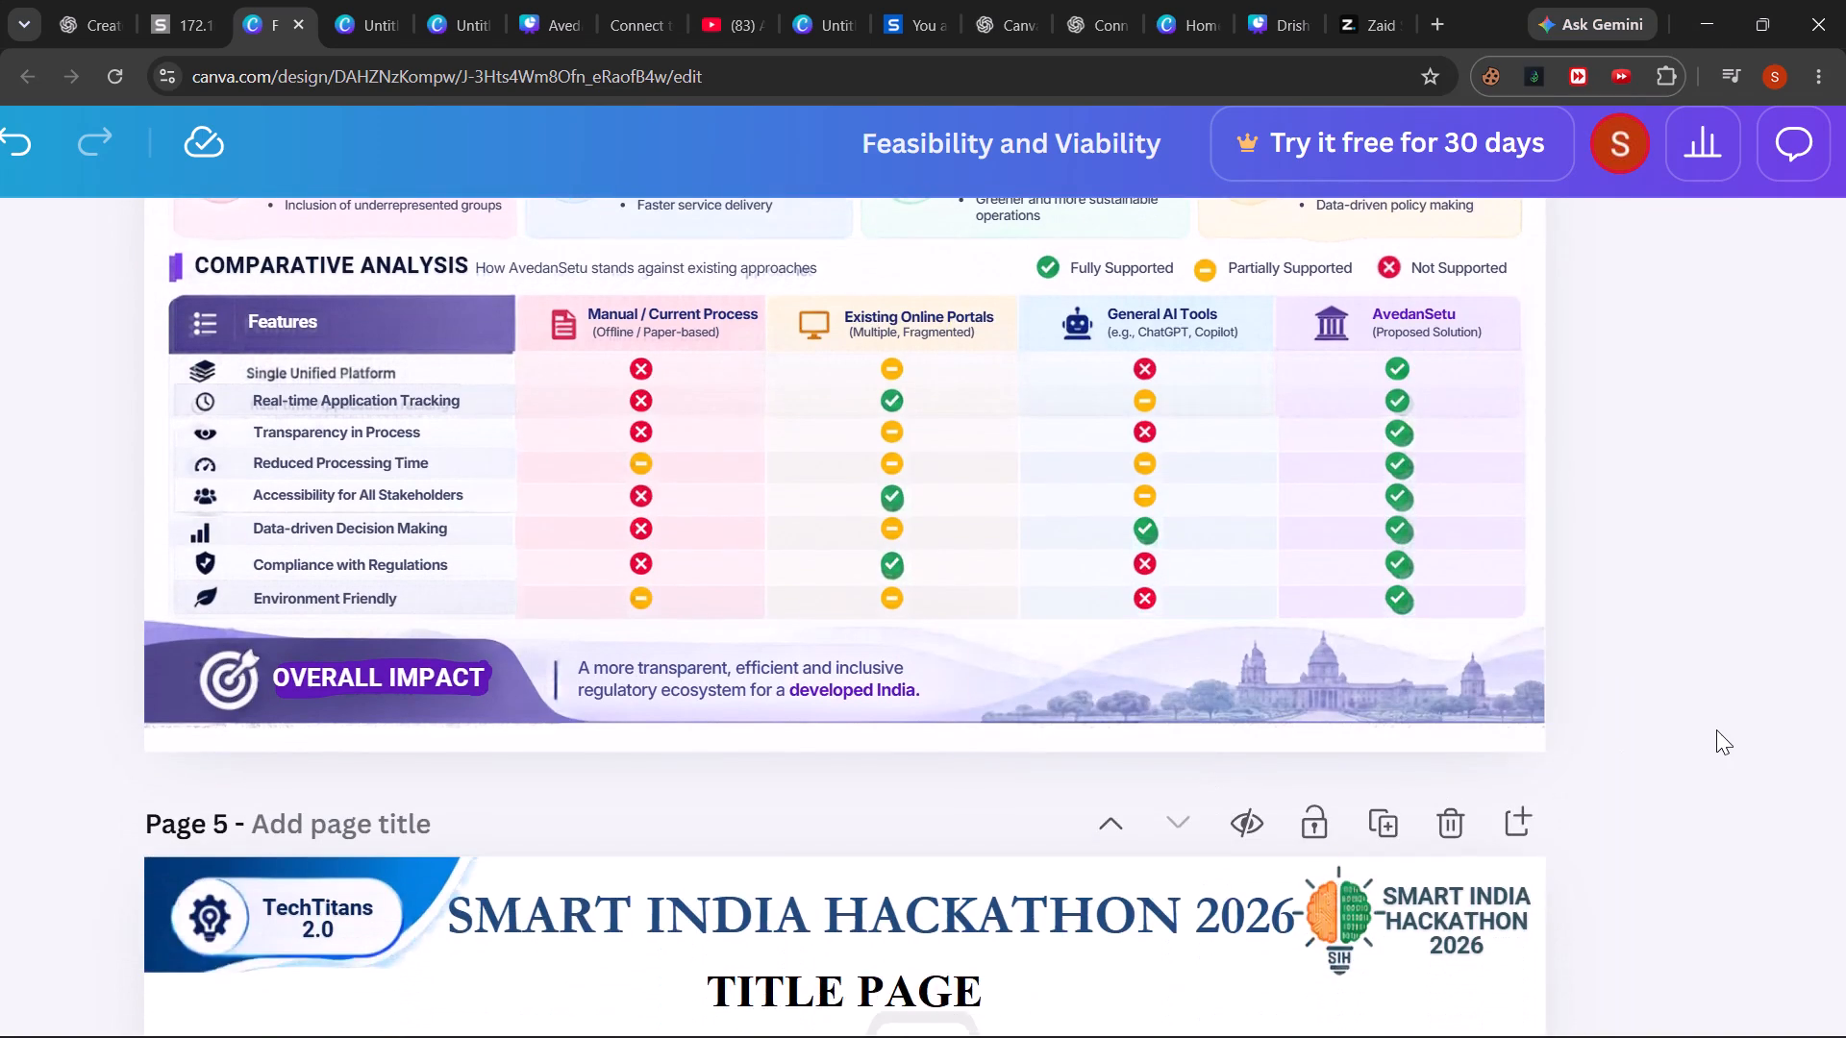
{"action": "scroll", "coordinate": [1716, 729], "scroll_direction": "down", "scroll_amount": 16}
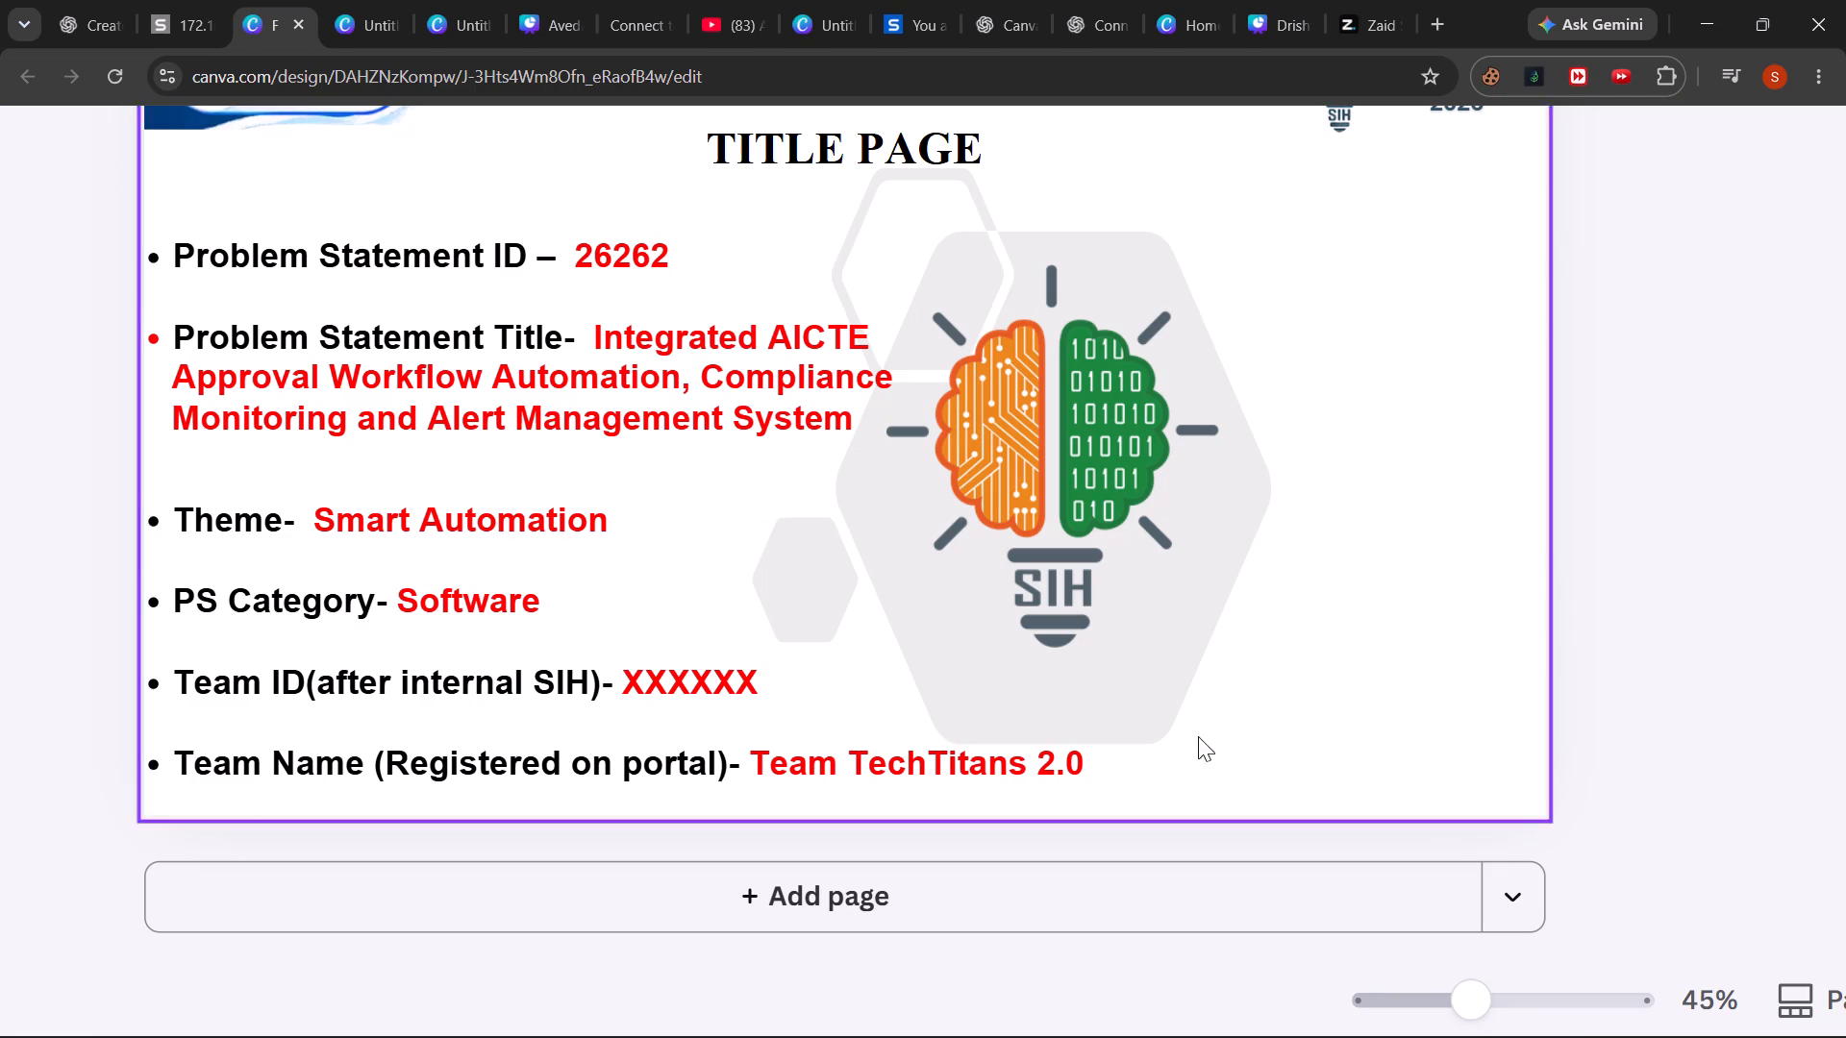
{"action": "left_click", "coordinate": [886, 917]}
{"action": "scroll", "coordinate": [1242, 678], "scroll_direction": "up", "scroll_amount": 4}
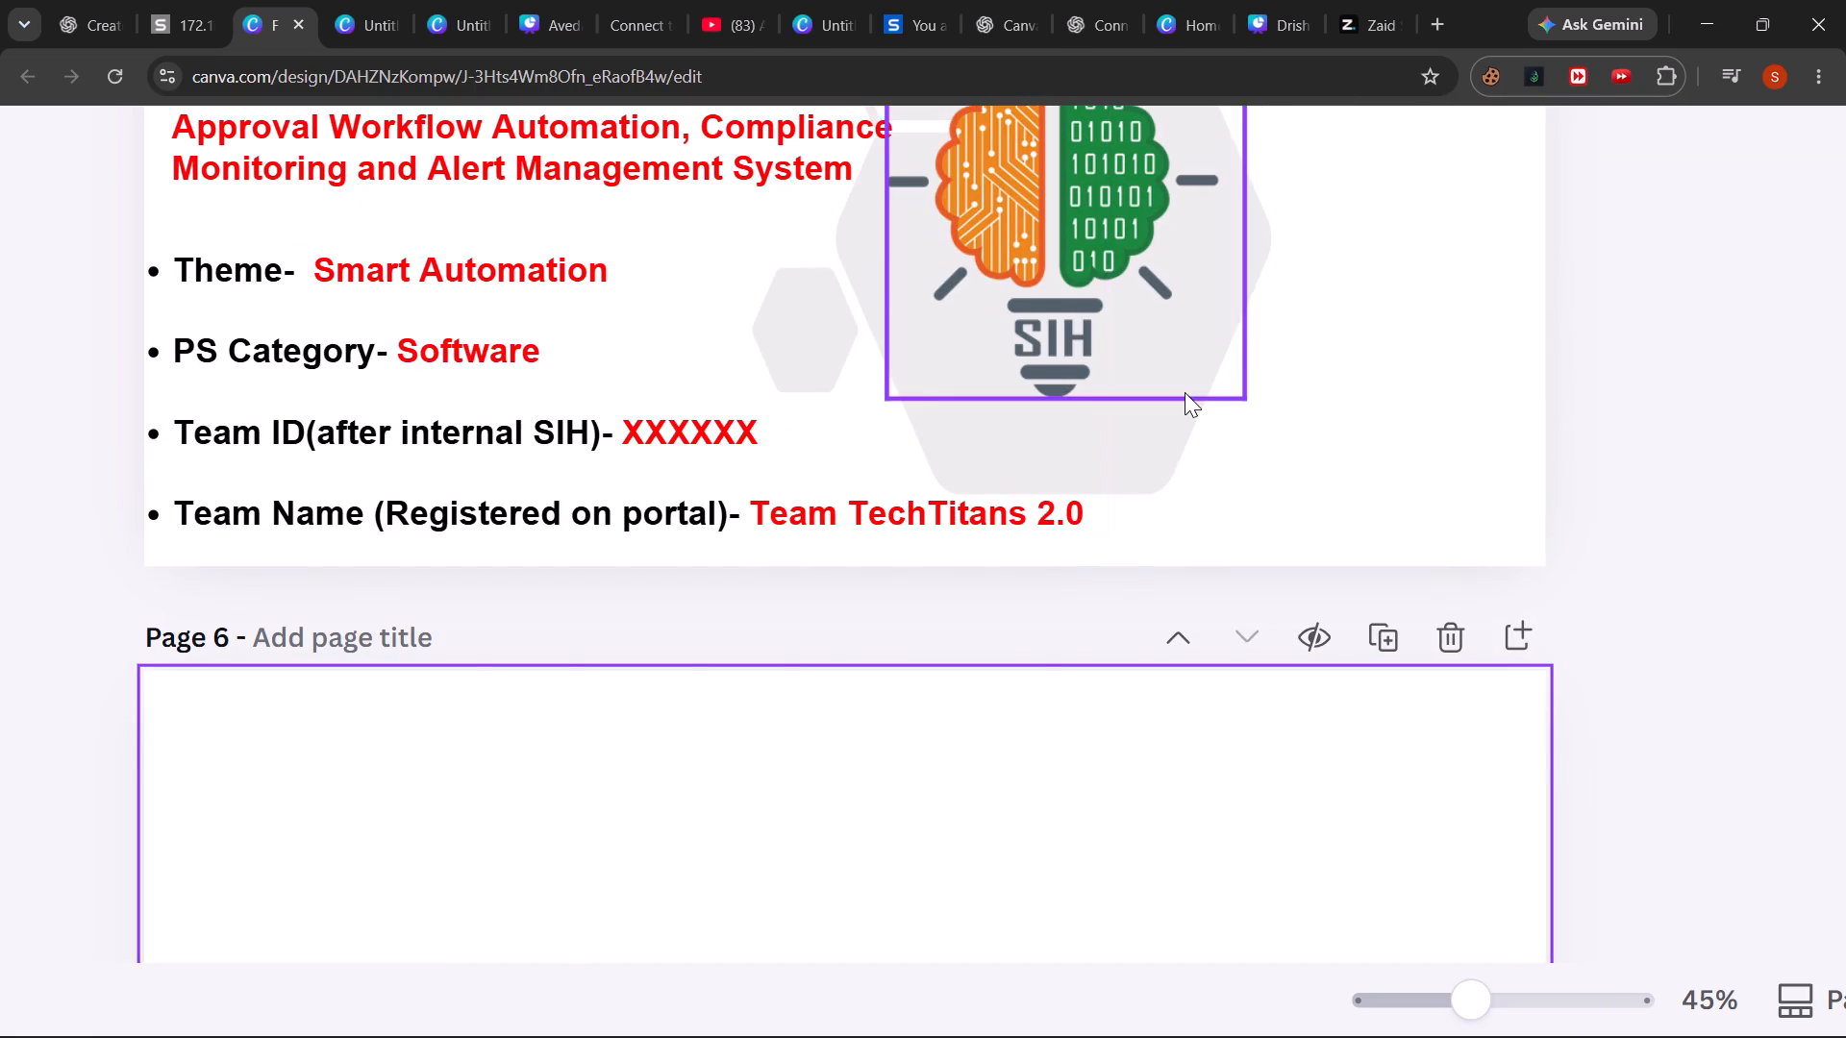
{"action": "left_click", "coordinate": [1535, 383]}
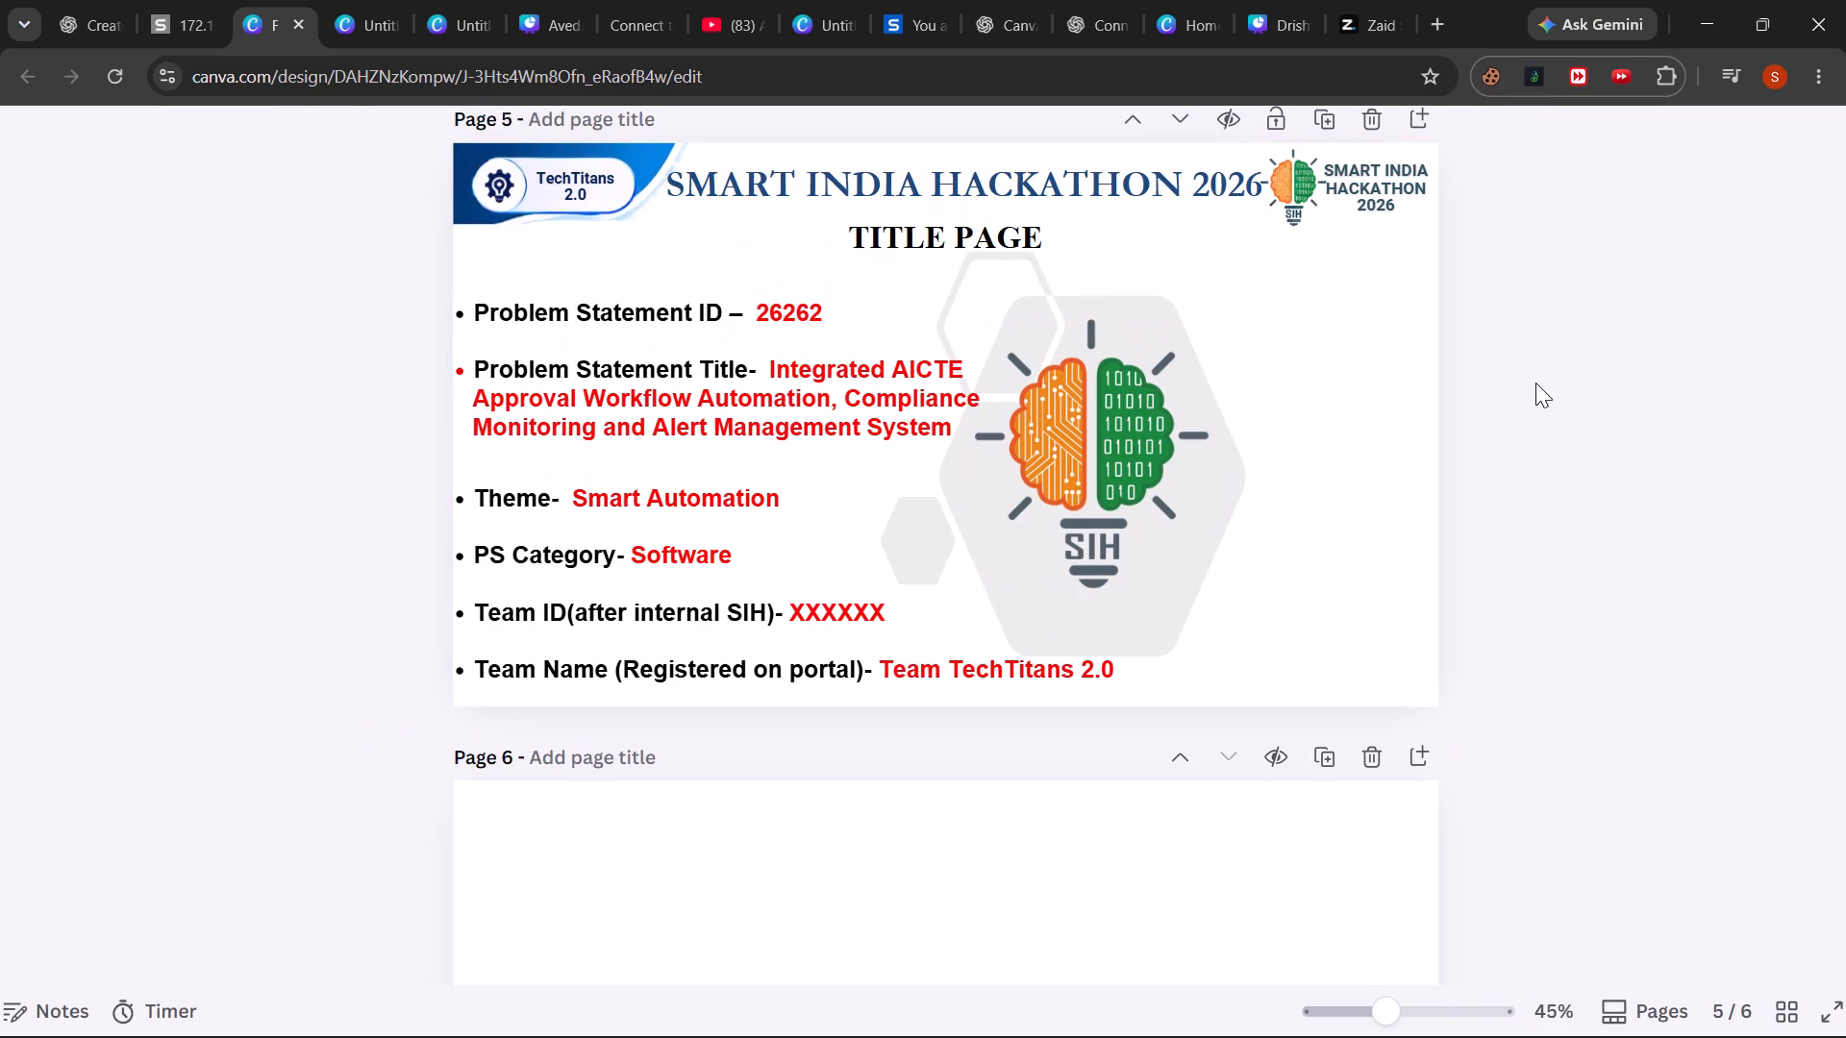
Open the design's sharing options and set the access level to Anyone with the link.
{"action": "scroll", "coordinate": [1535, 383], "scroll_direction": "up", "scroll_amount": 1}
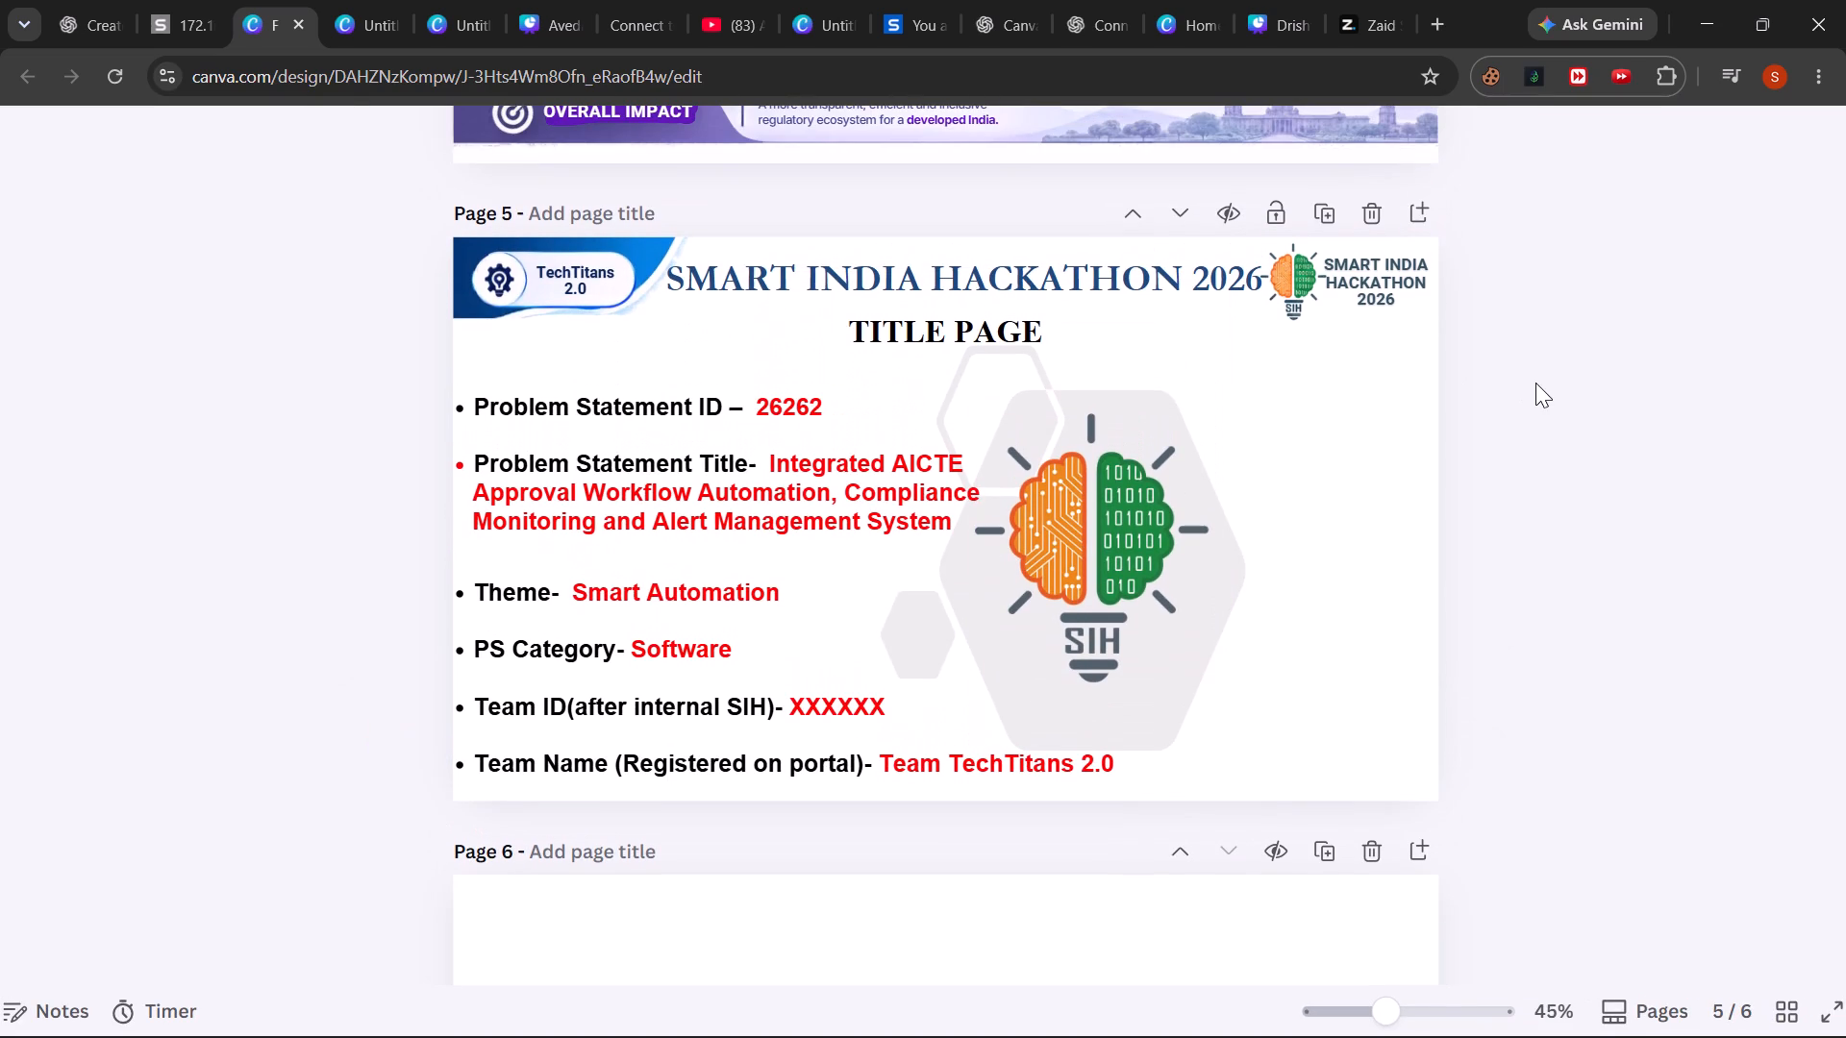
{"action": "scroll", "coordinate": [1535, 383], "scroll_direction": "up", "scroll_amount": 2}
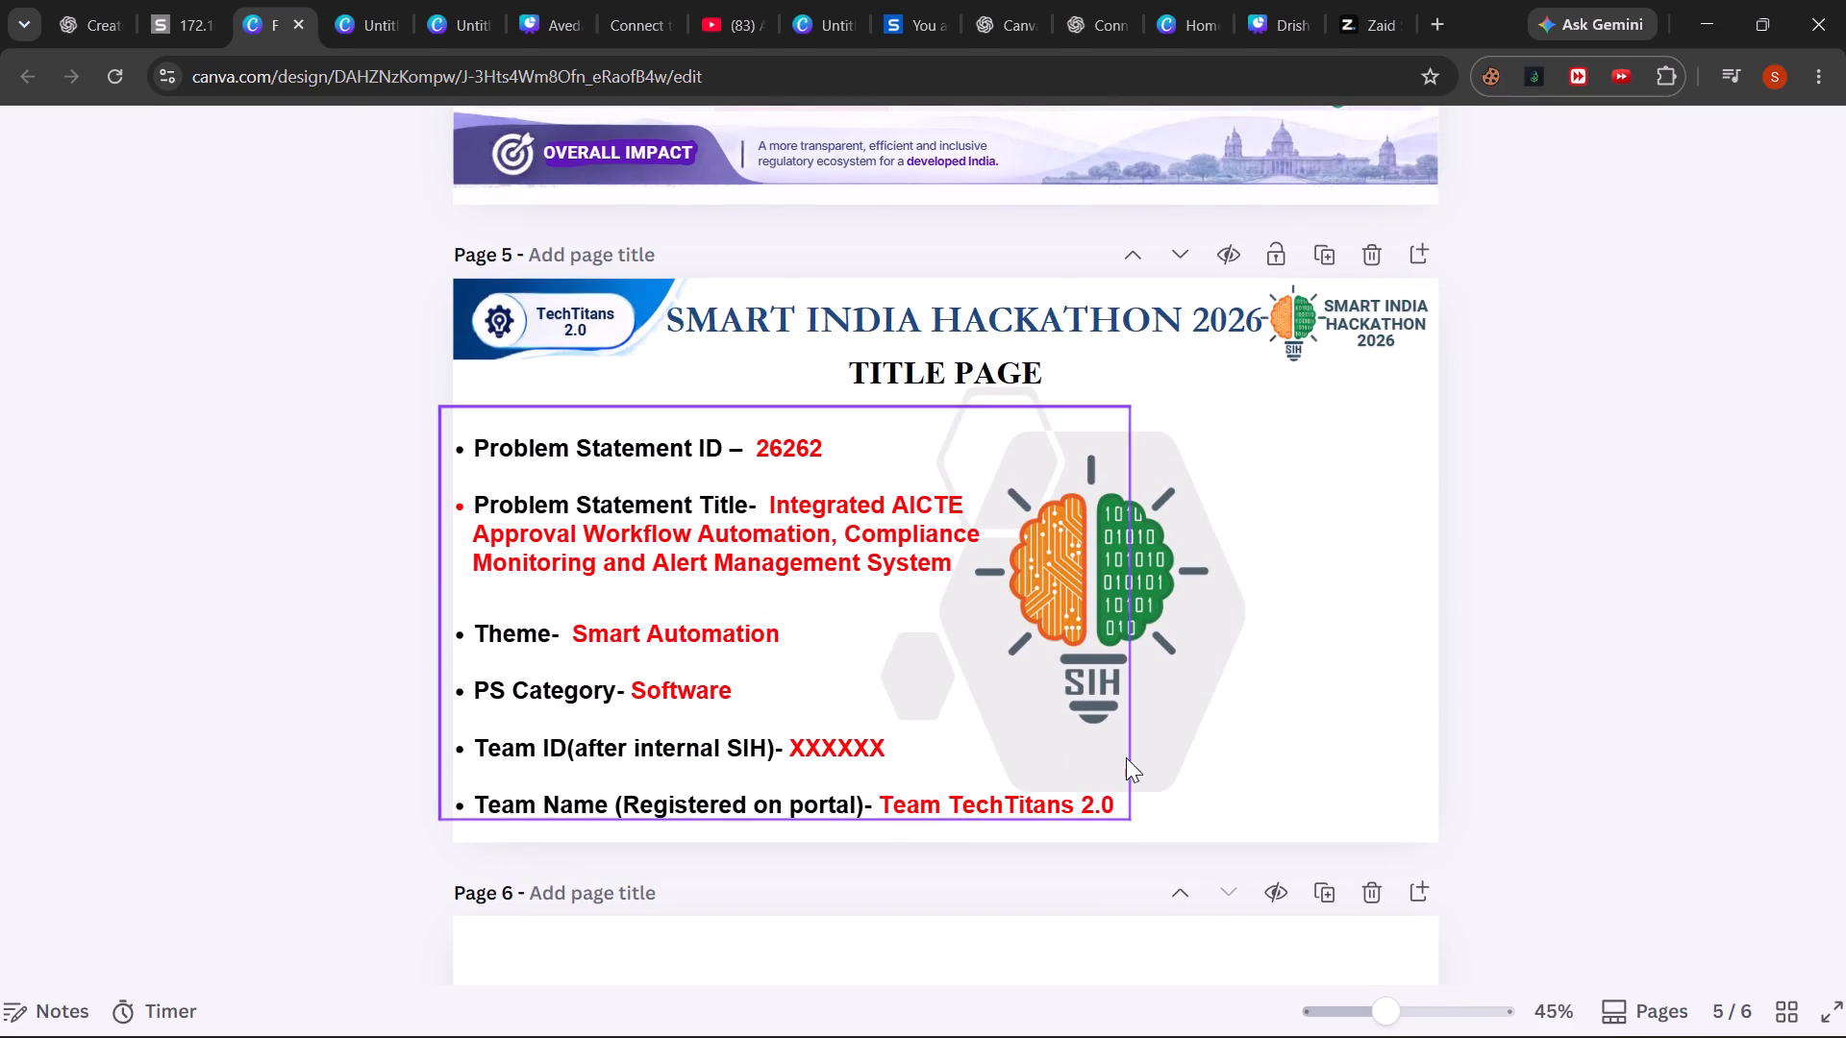
{"action": "scroll", "coordinate": [1668, 538], "scroll_direction": "up", "scroll_amount": 14}
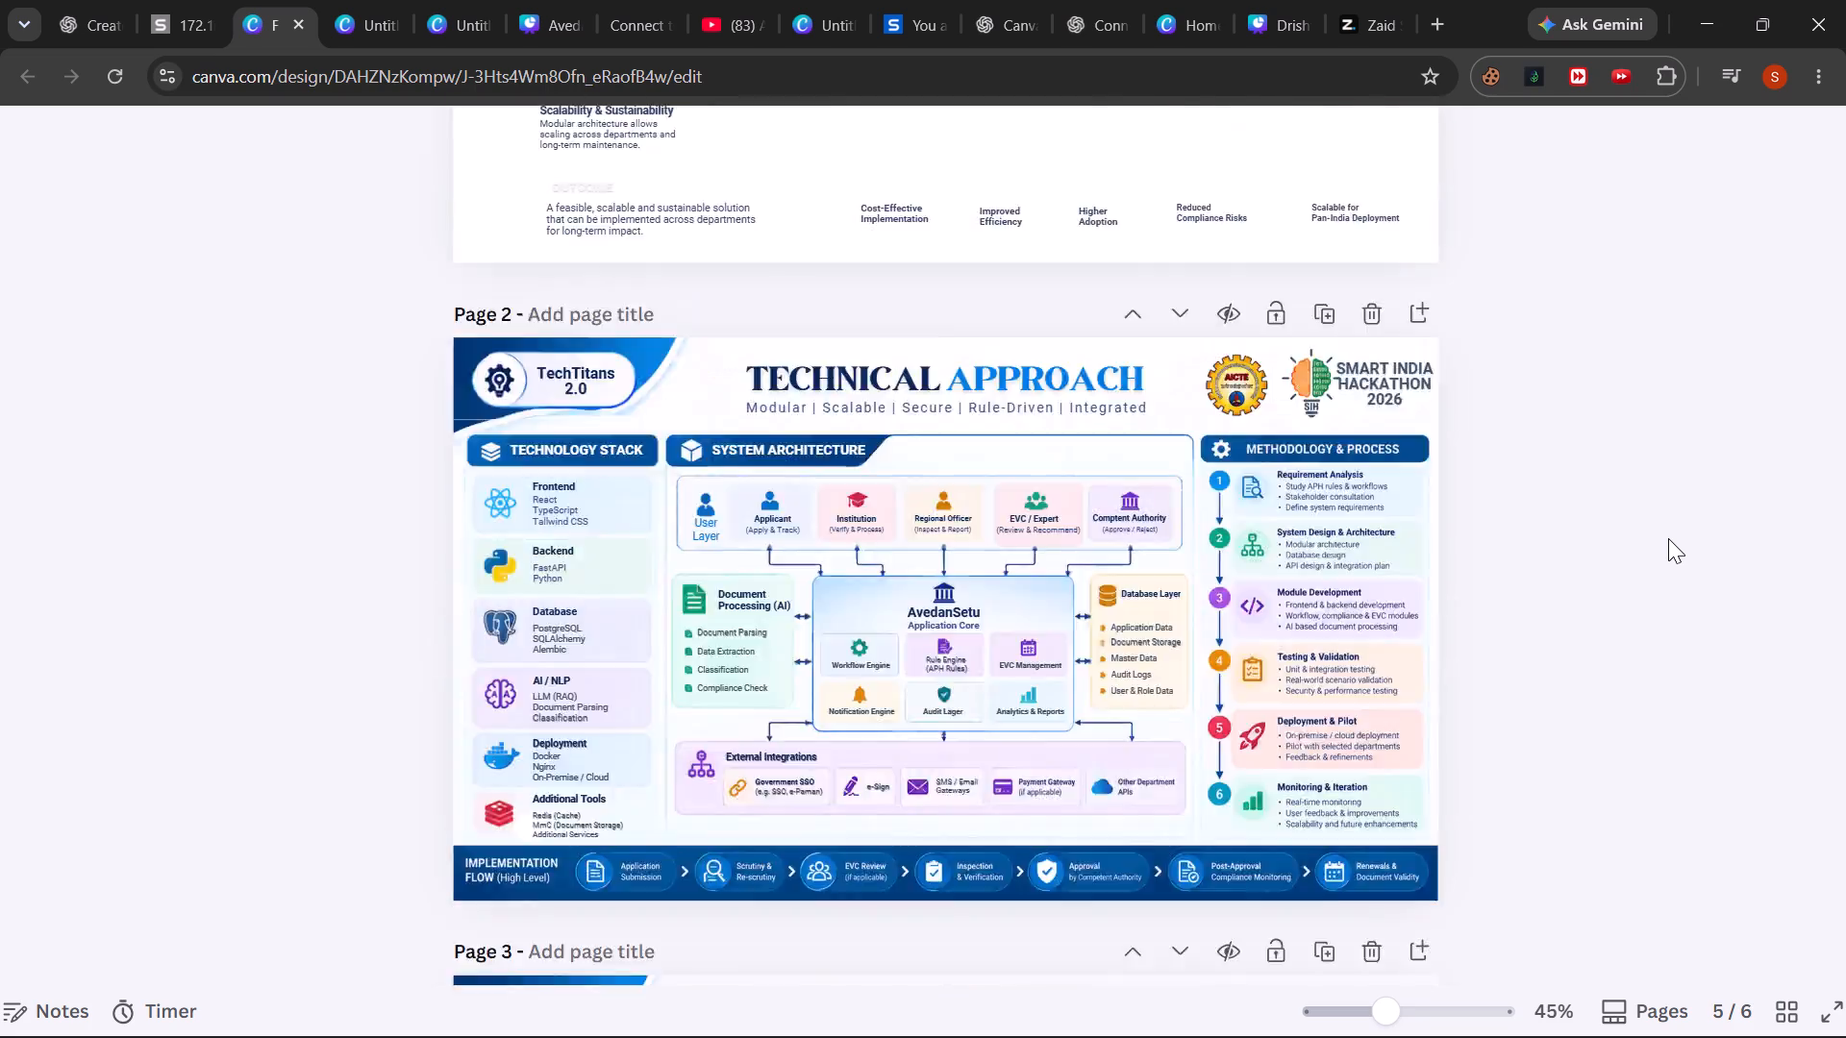
{"action": "scroll", "coordinate": [1668, 538], "scroll_direction": "up", "scroll_amount": 4}
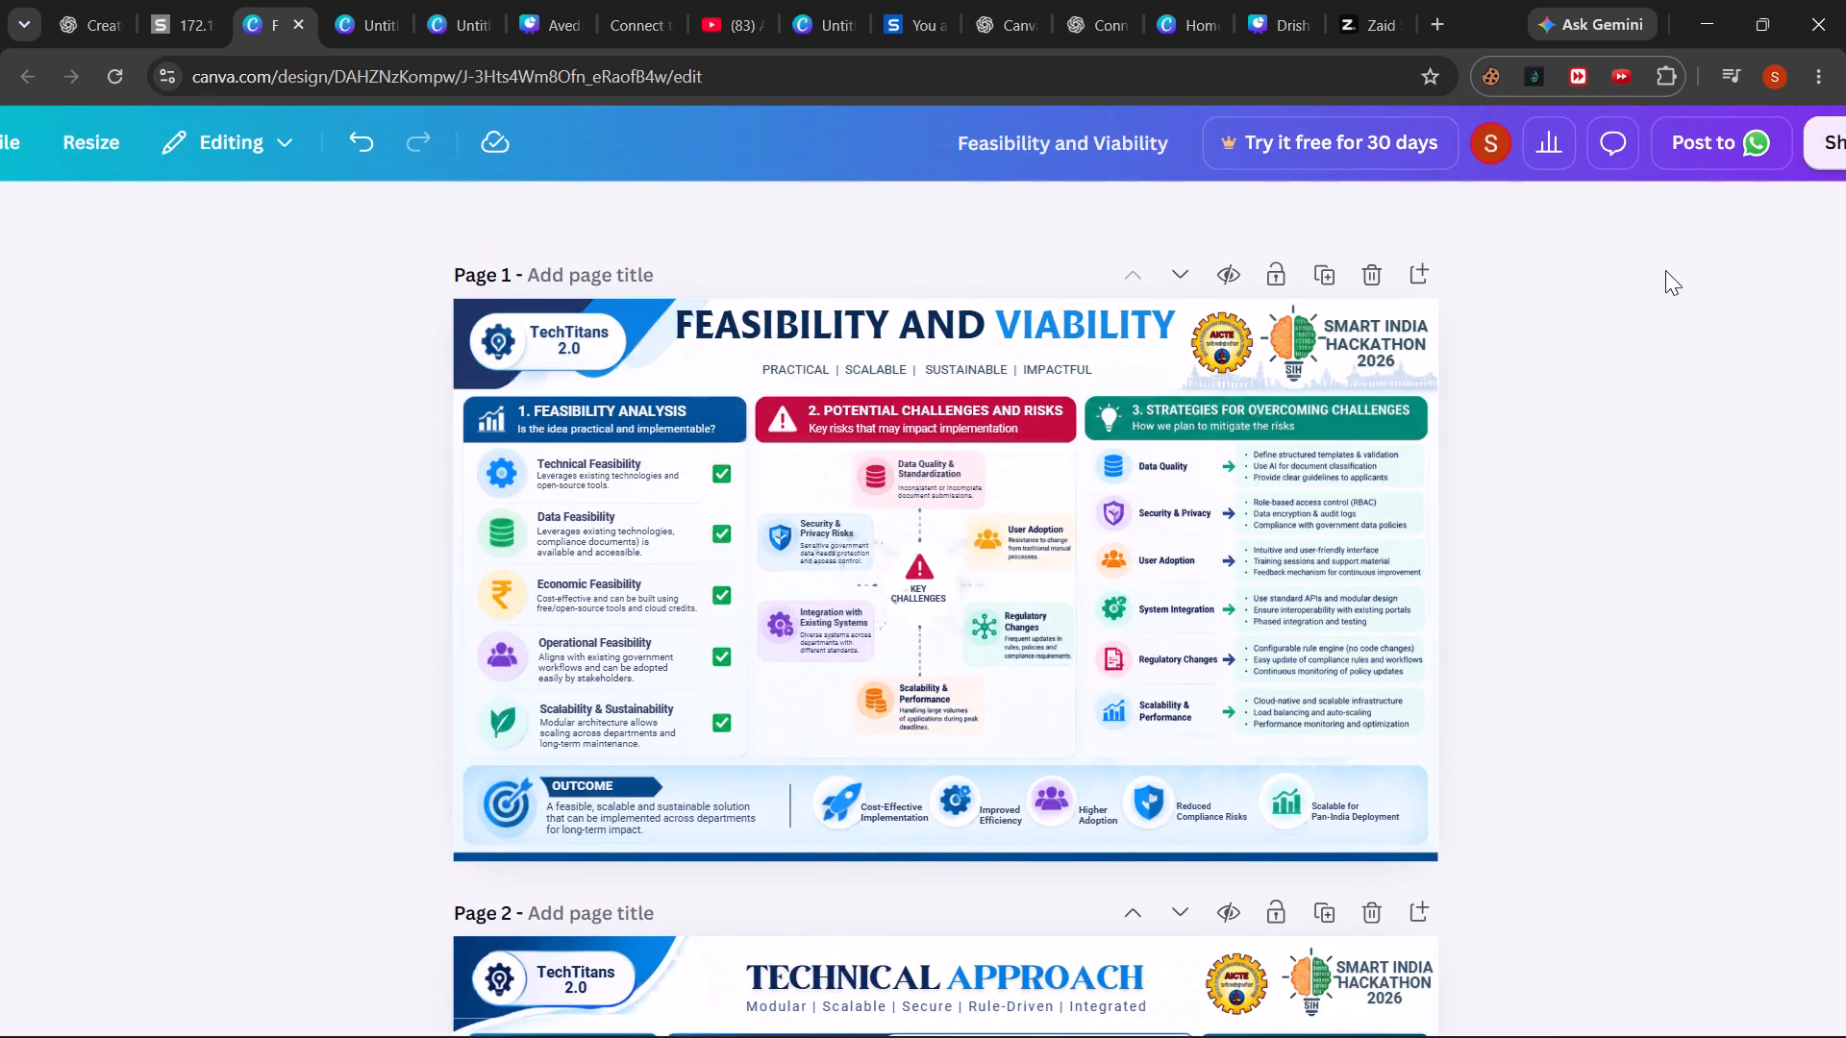
{"action": "left_click", "coordinate": [1789, 157]}
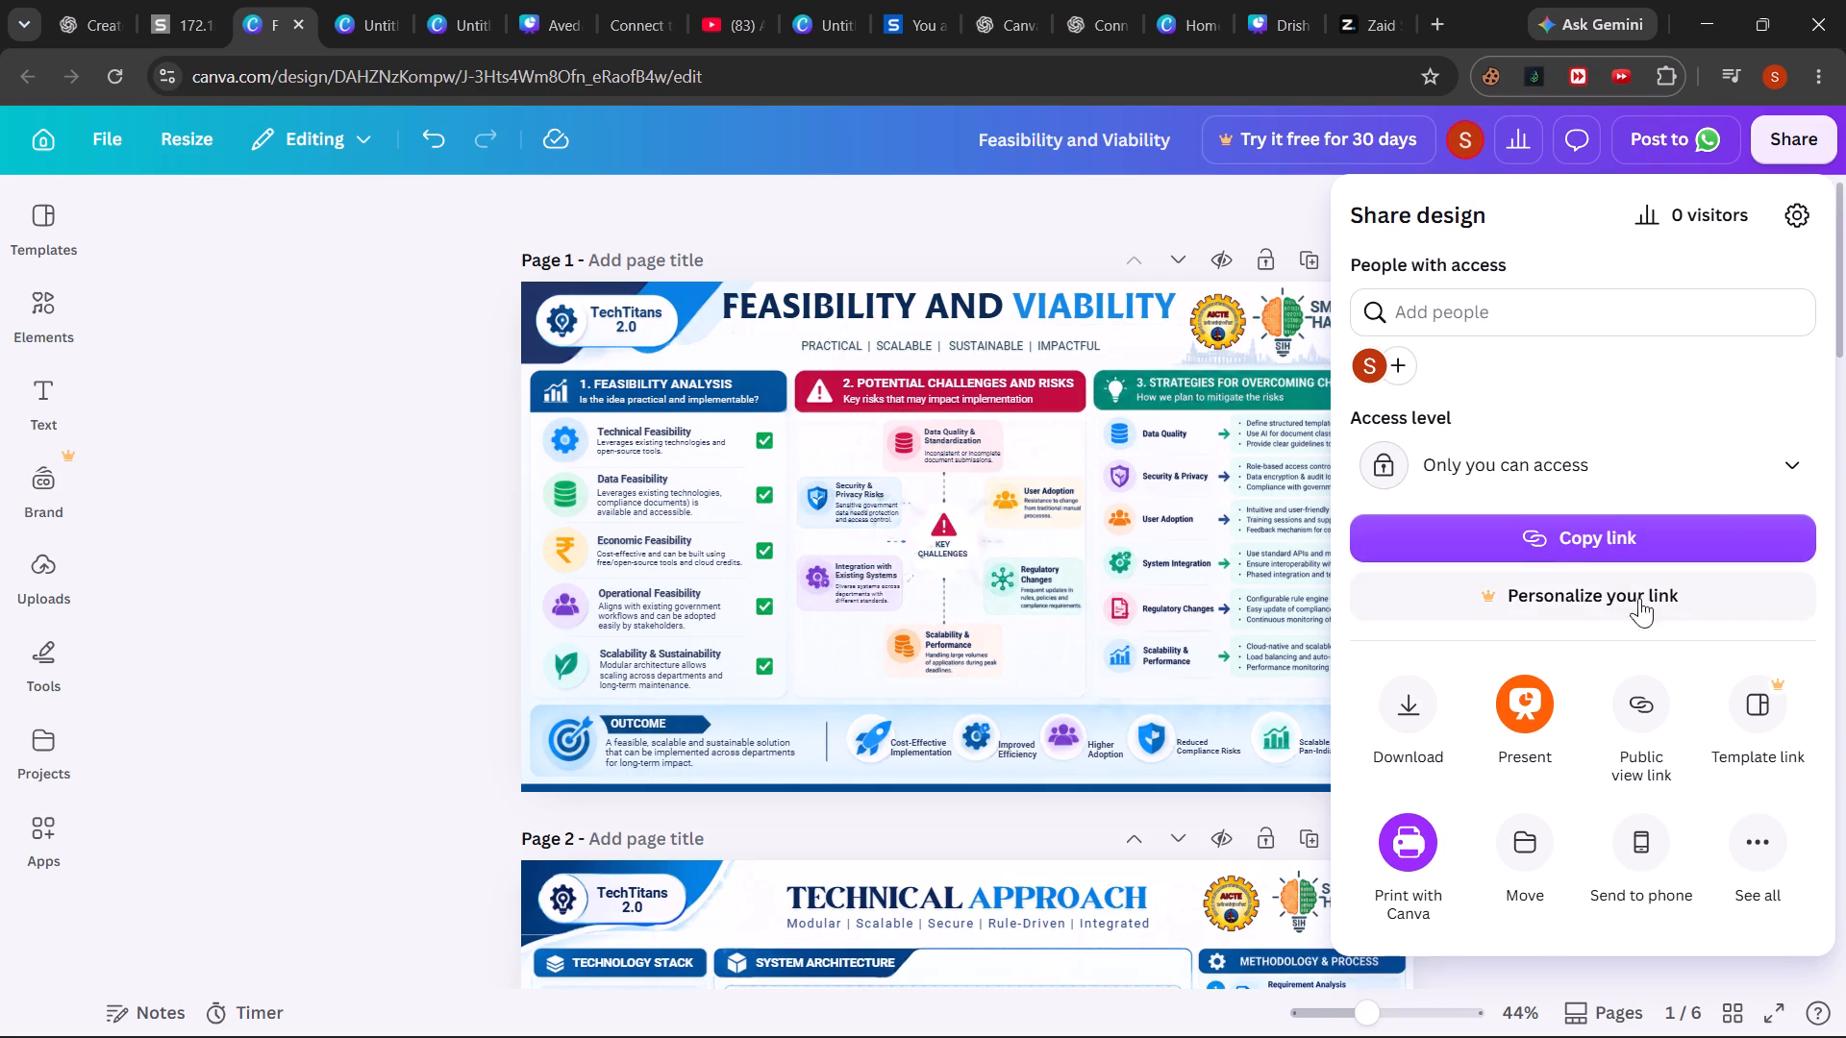
{"action": "left_click", "coordinate": [1762, 450]}
{"action": "left_click", "coordinate": [1572, 605]}
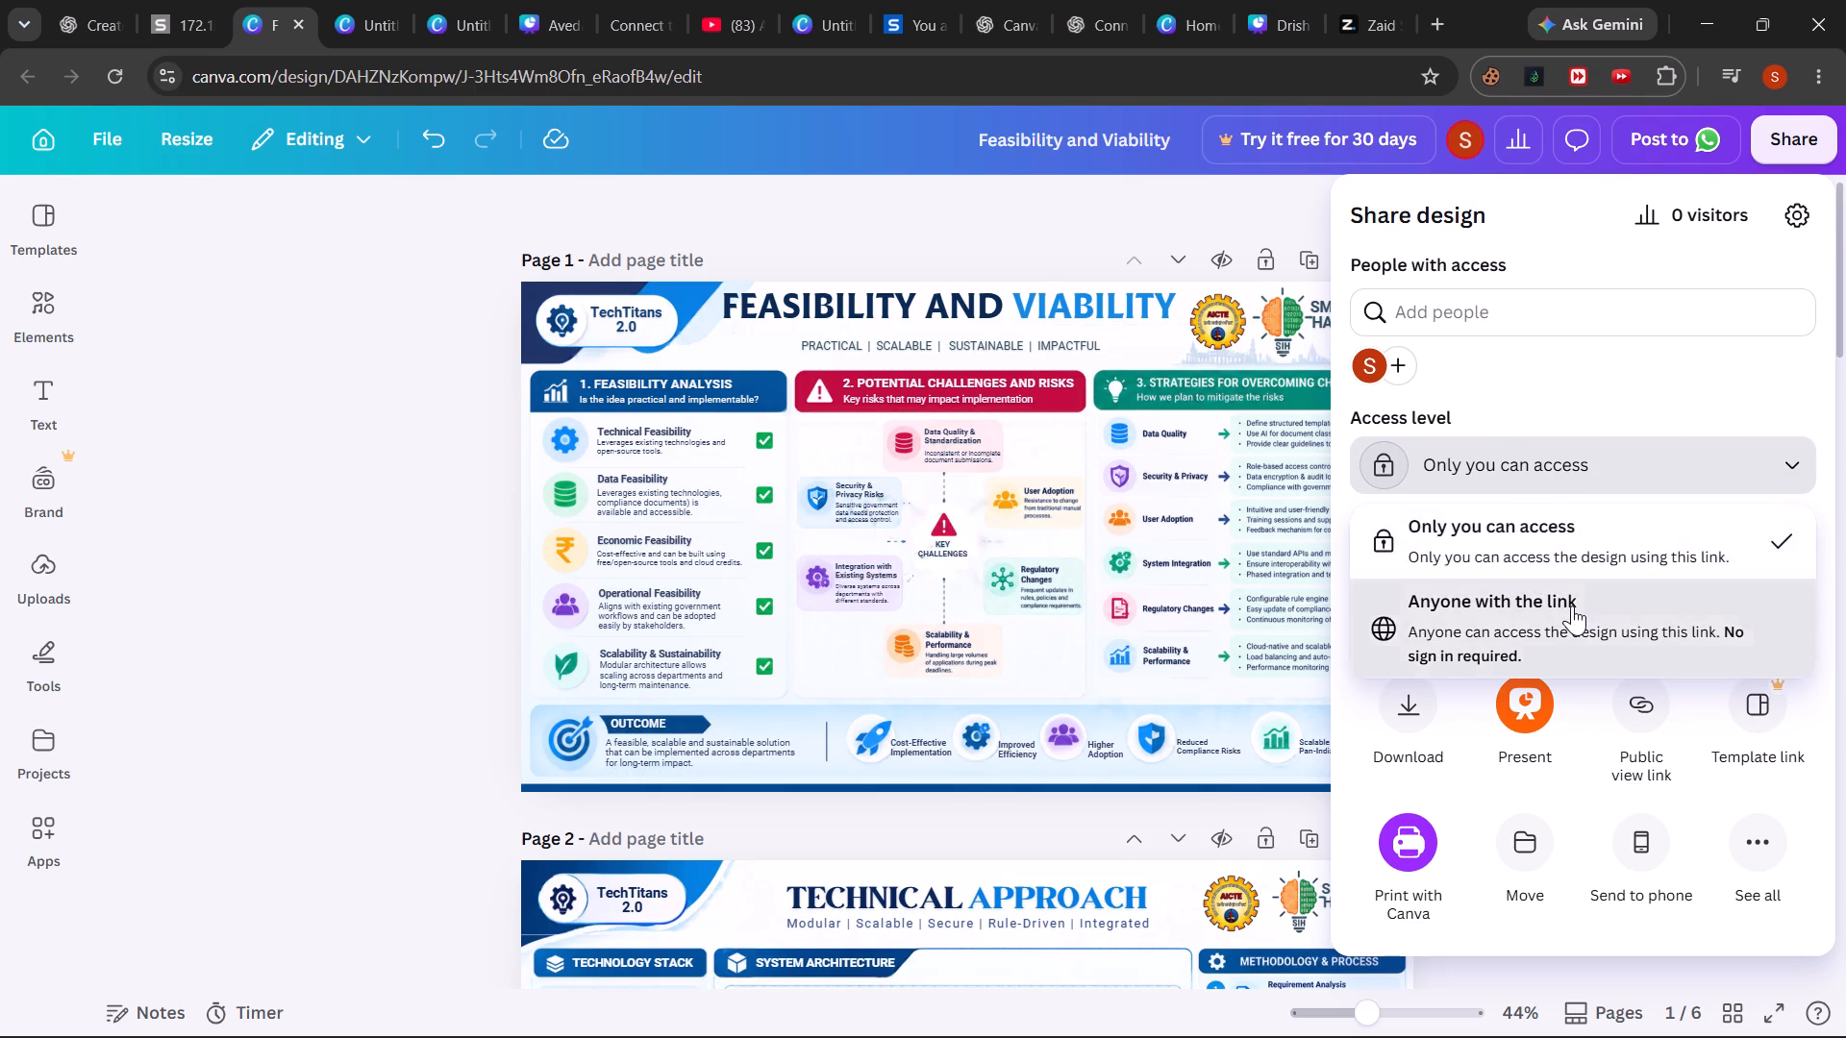
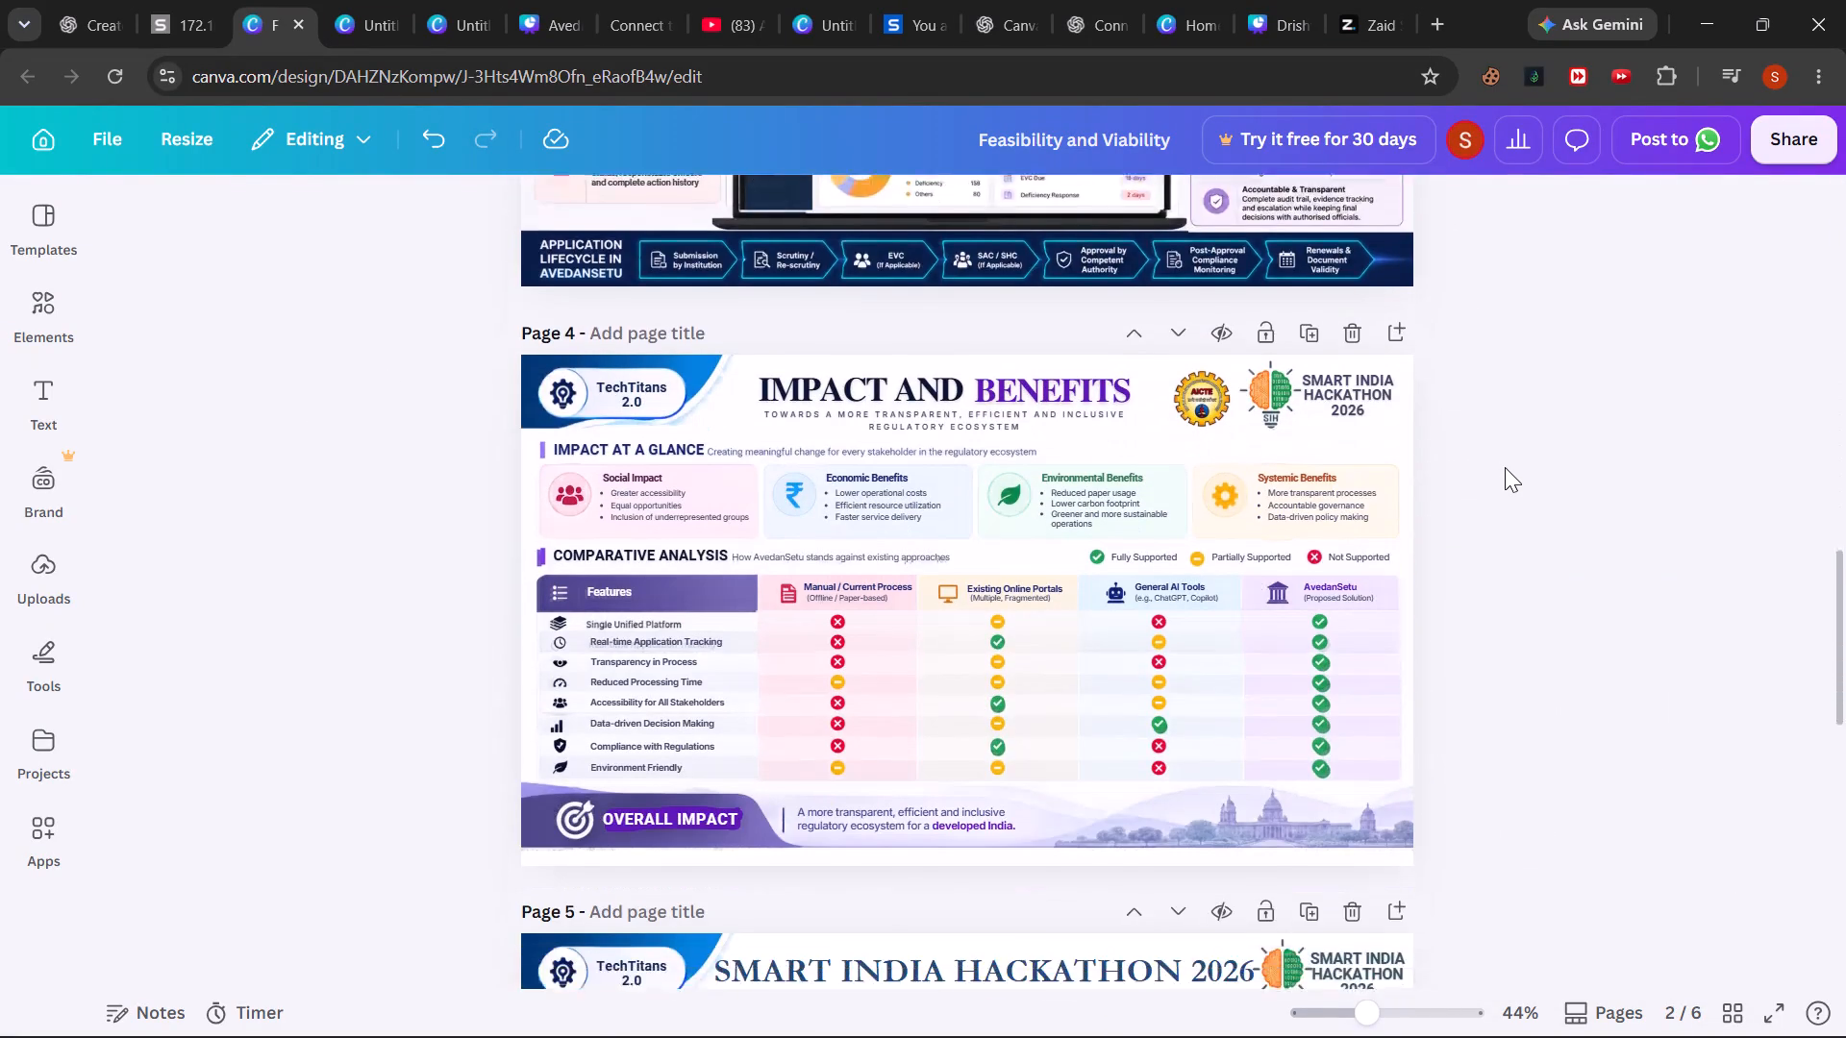
Line up the "Real-time Application Tracking" label with the feature labels below it in page 4's Comparative Analysis table.
{"action": "scroll", "coordinate": [1505, 467], "scroll_direction": "down", "scroll_amount": 7}
{"action": "scroll", "coordinate": [1505, 467], "scroll_direction": "up", "scroll_amount": 3}
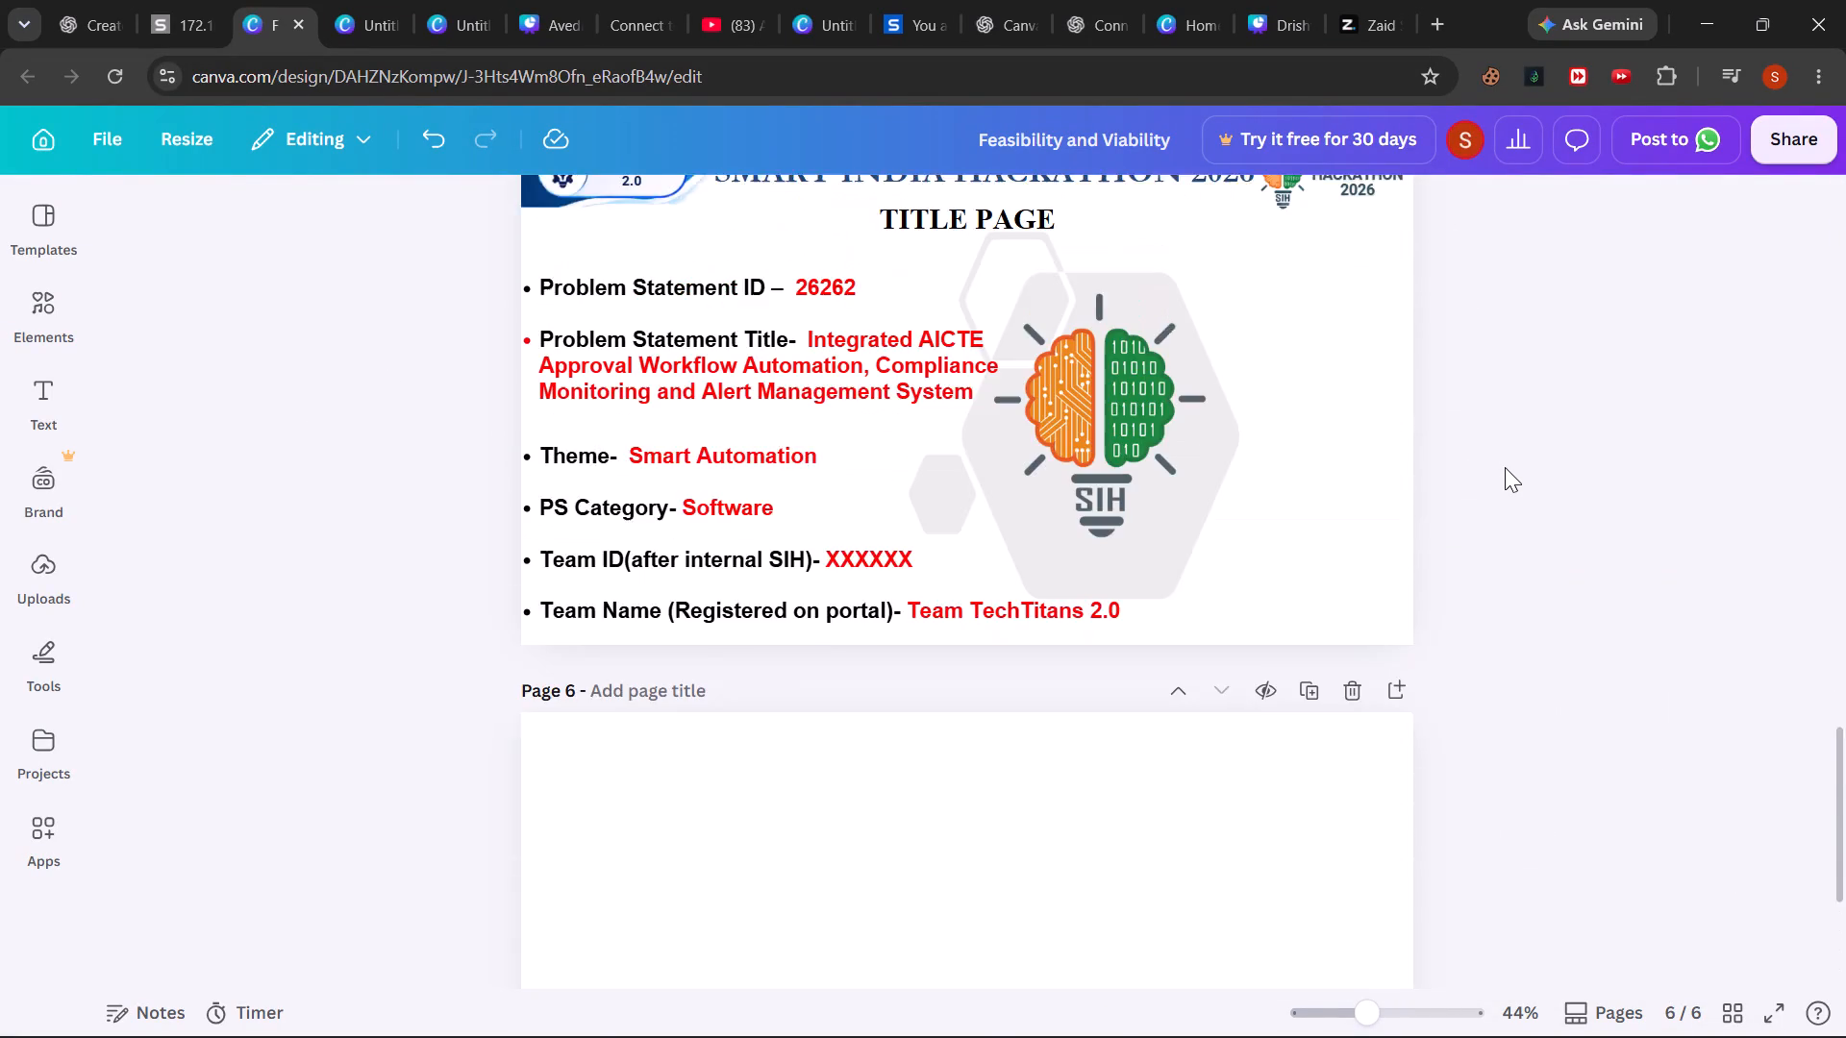
{"action": "scroll", "coordinate": [1505, 467], "scroll_direction": "up", "scroll_amount": 7}
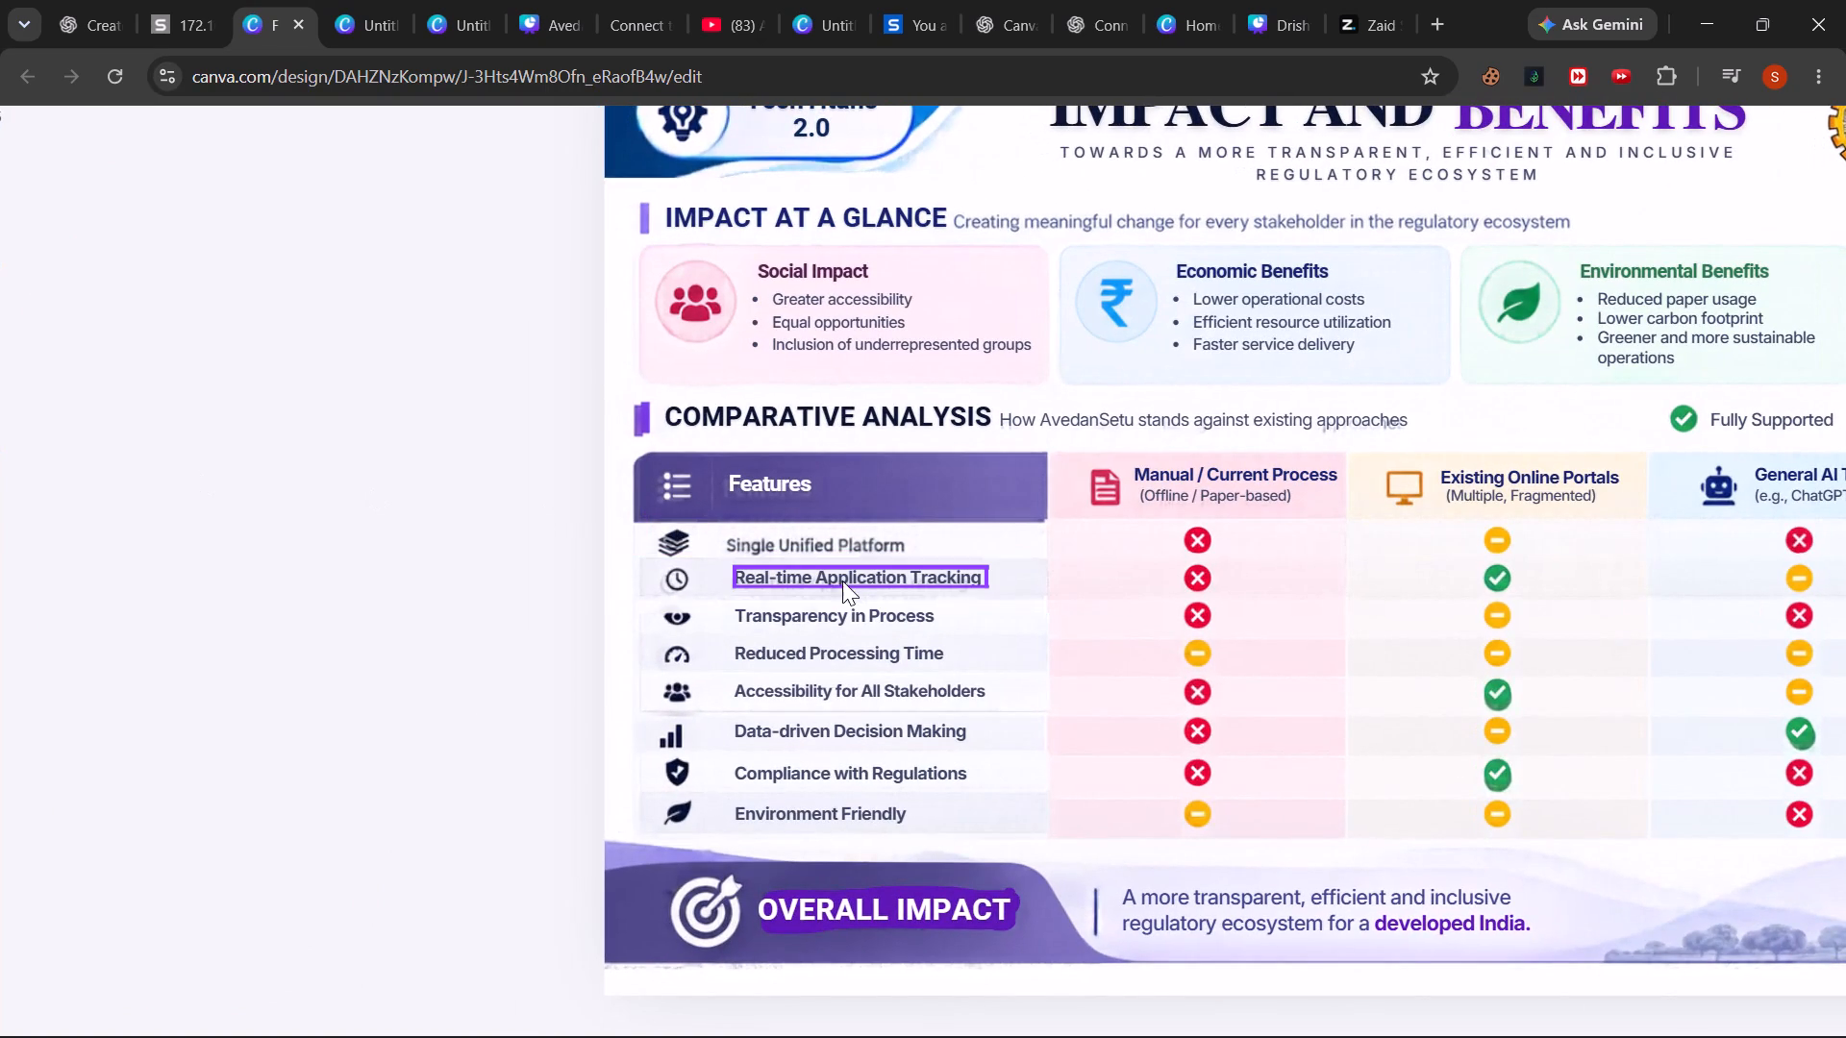
{"action": "left_click_drag", "start_coordinate": [853, 571], "coordinate": [844, 571]}
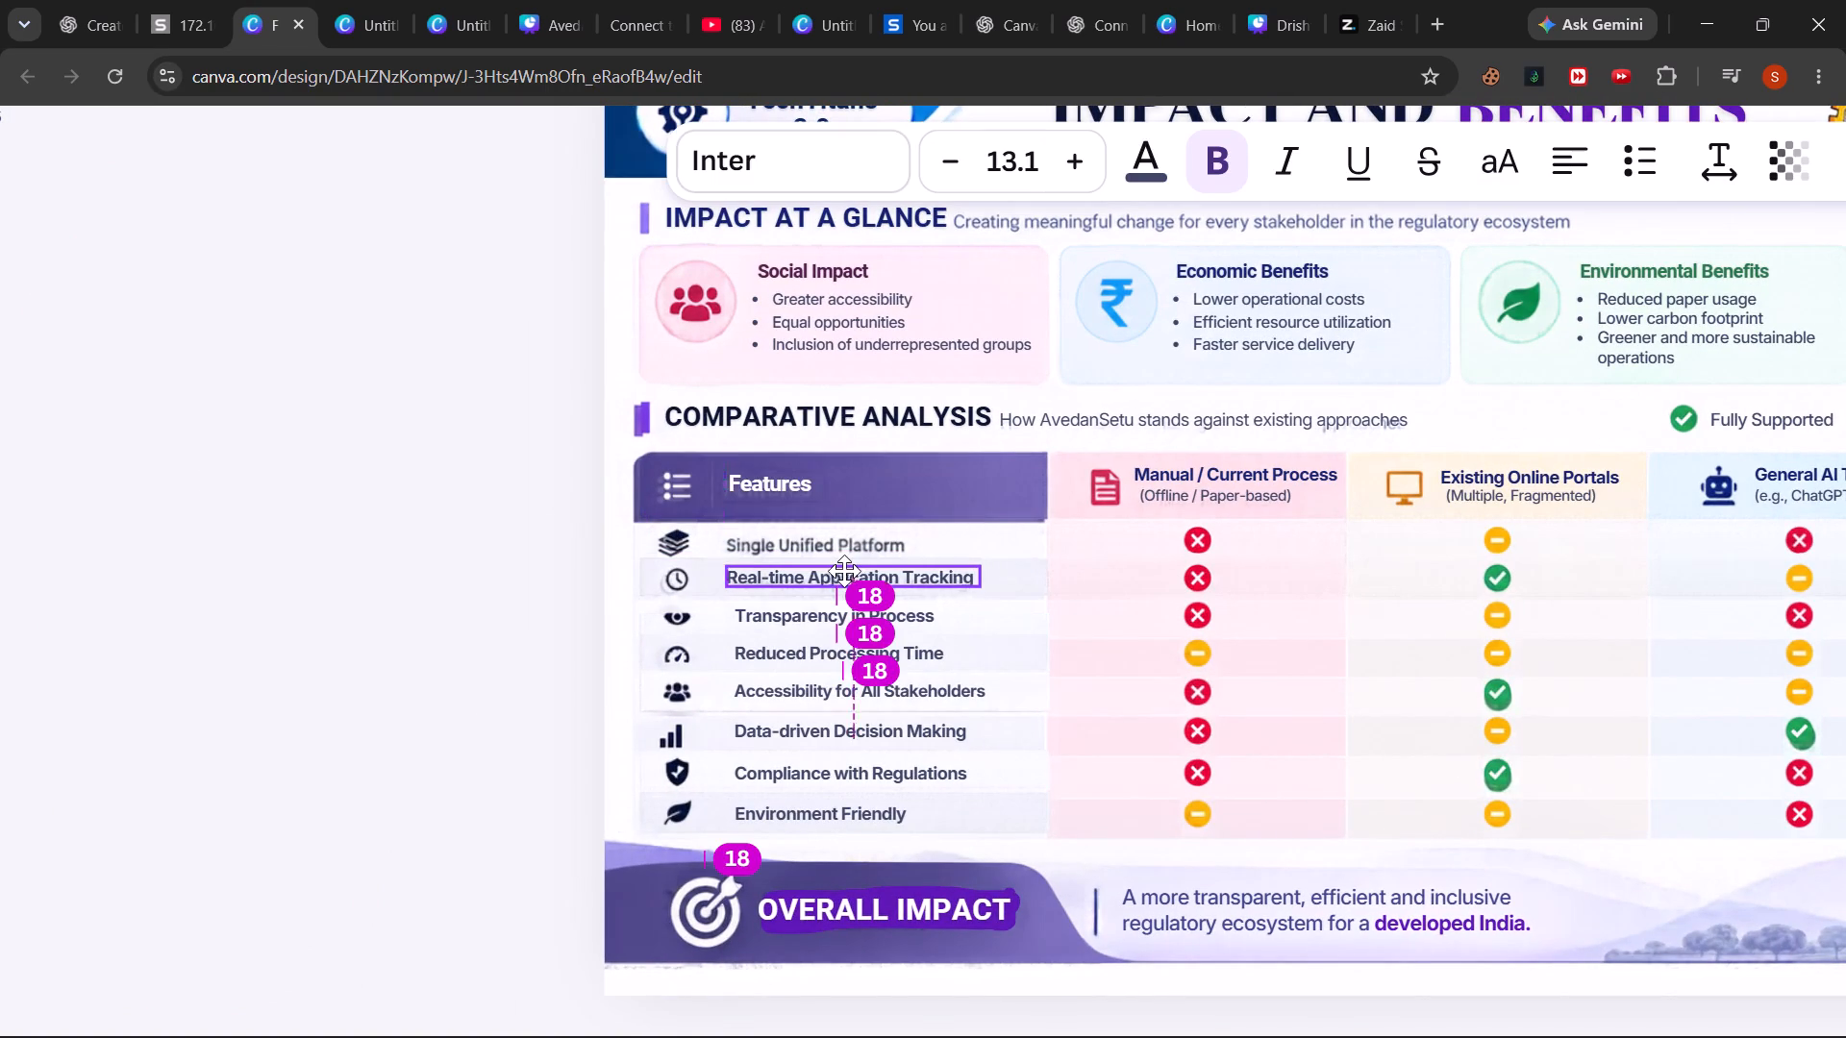
{"action": "left_click_drag", "start_coordinate": [844, 571], "coordinate": [842, 573]}
{"action": "left_click", "coordinate": [470, 550]}
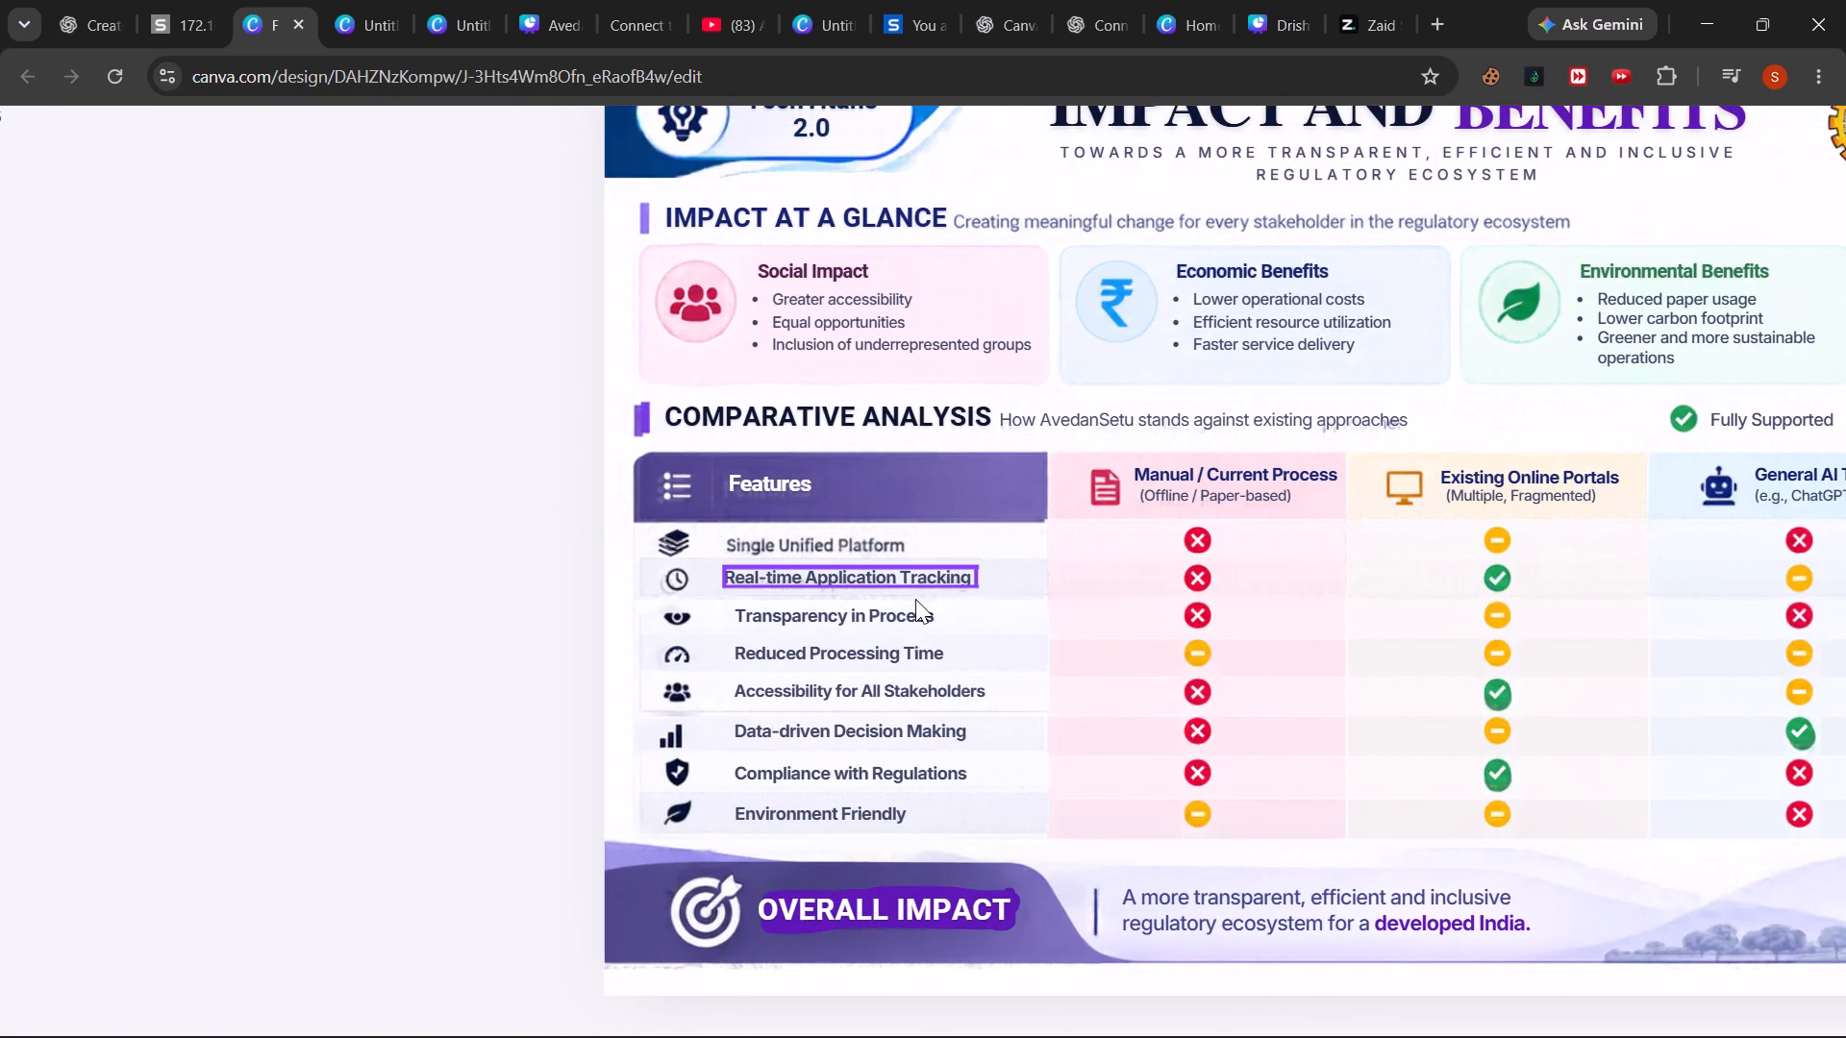
{"action": "left_click_drag", "start_coordinate": [887, 581], "coordinate": [903, 581]}
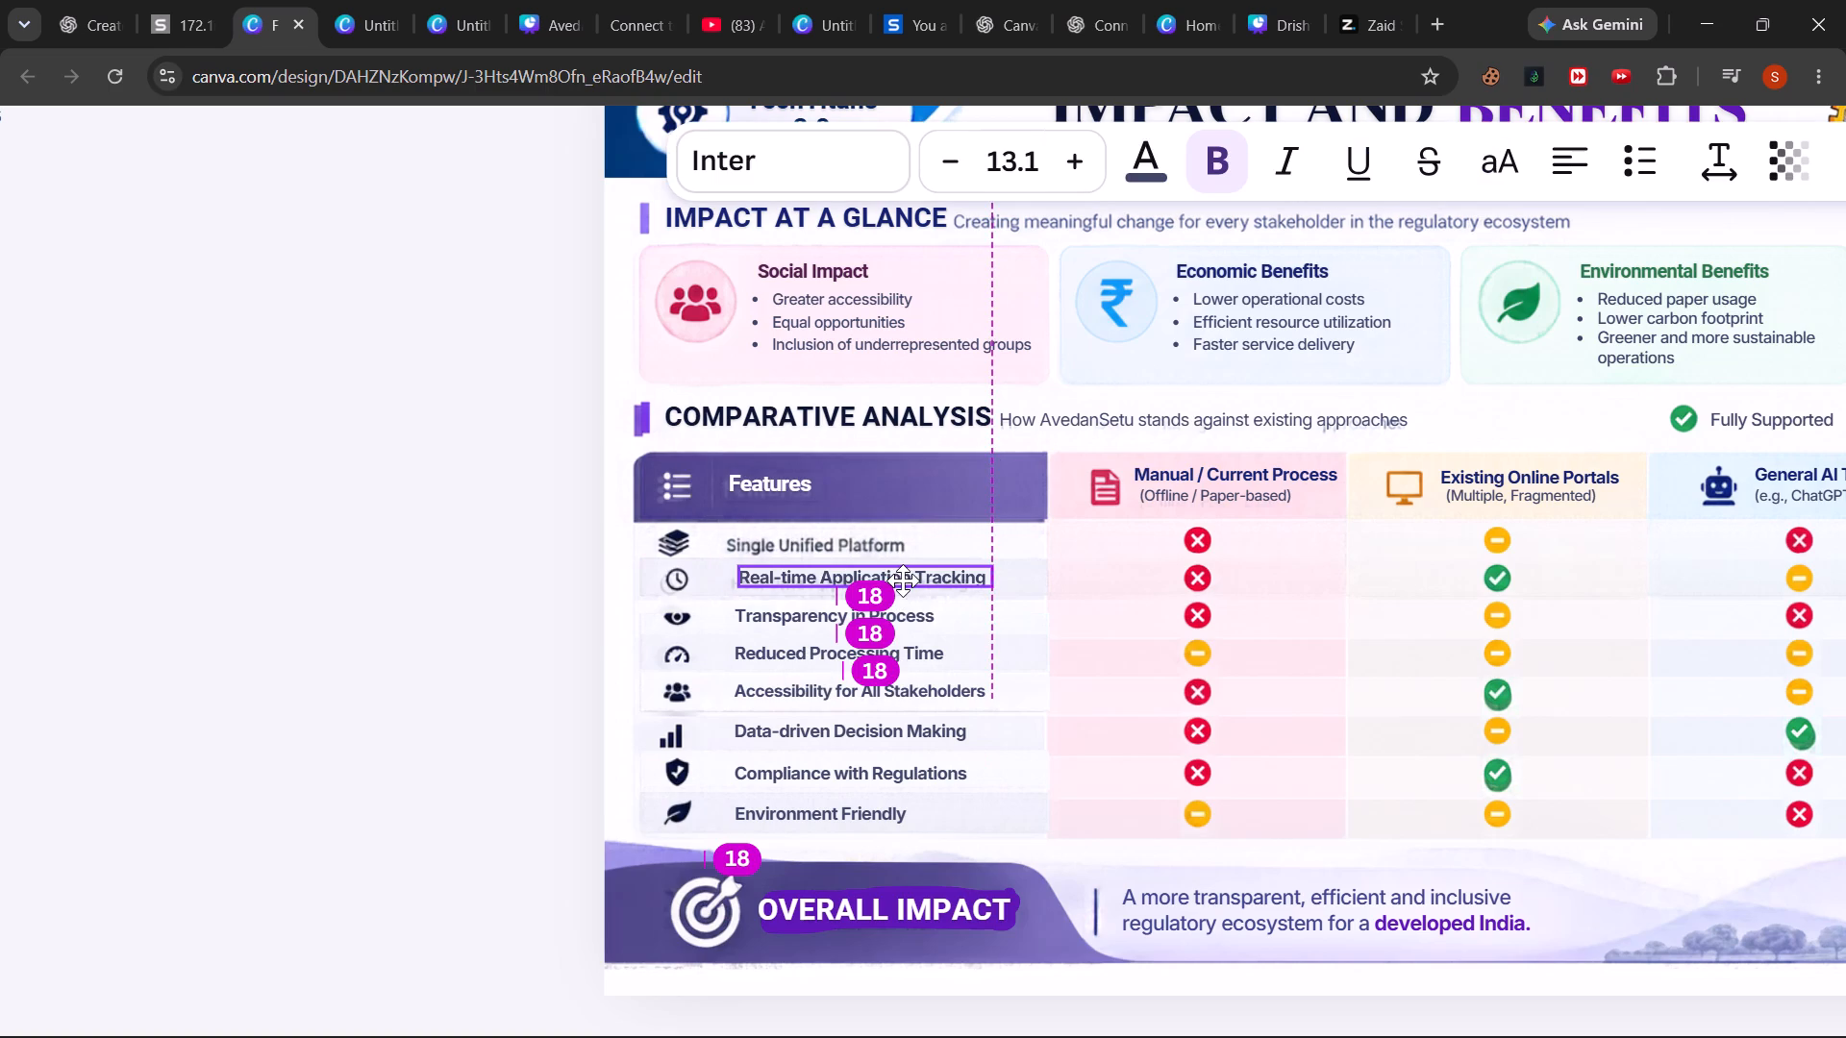
{"action": "left_click_drag", "start_coordinate": [903, 581], "coordinate": [898, 581]}
{"action": "left_click", "coordinate": [854, 543]}
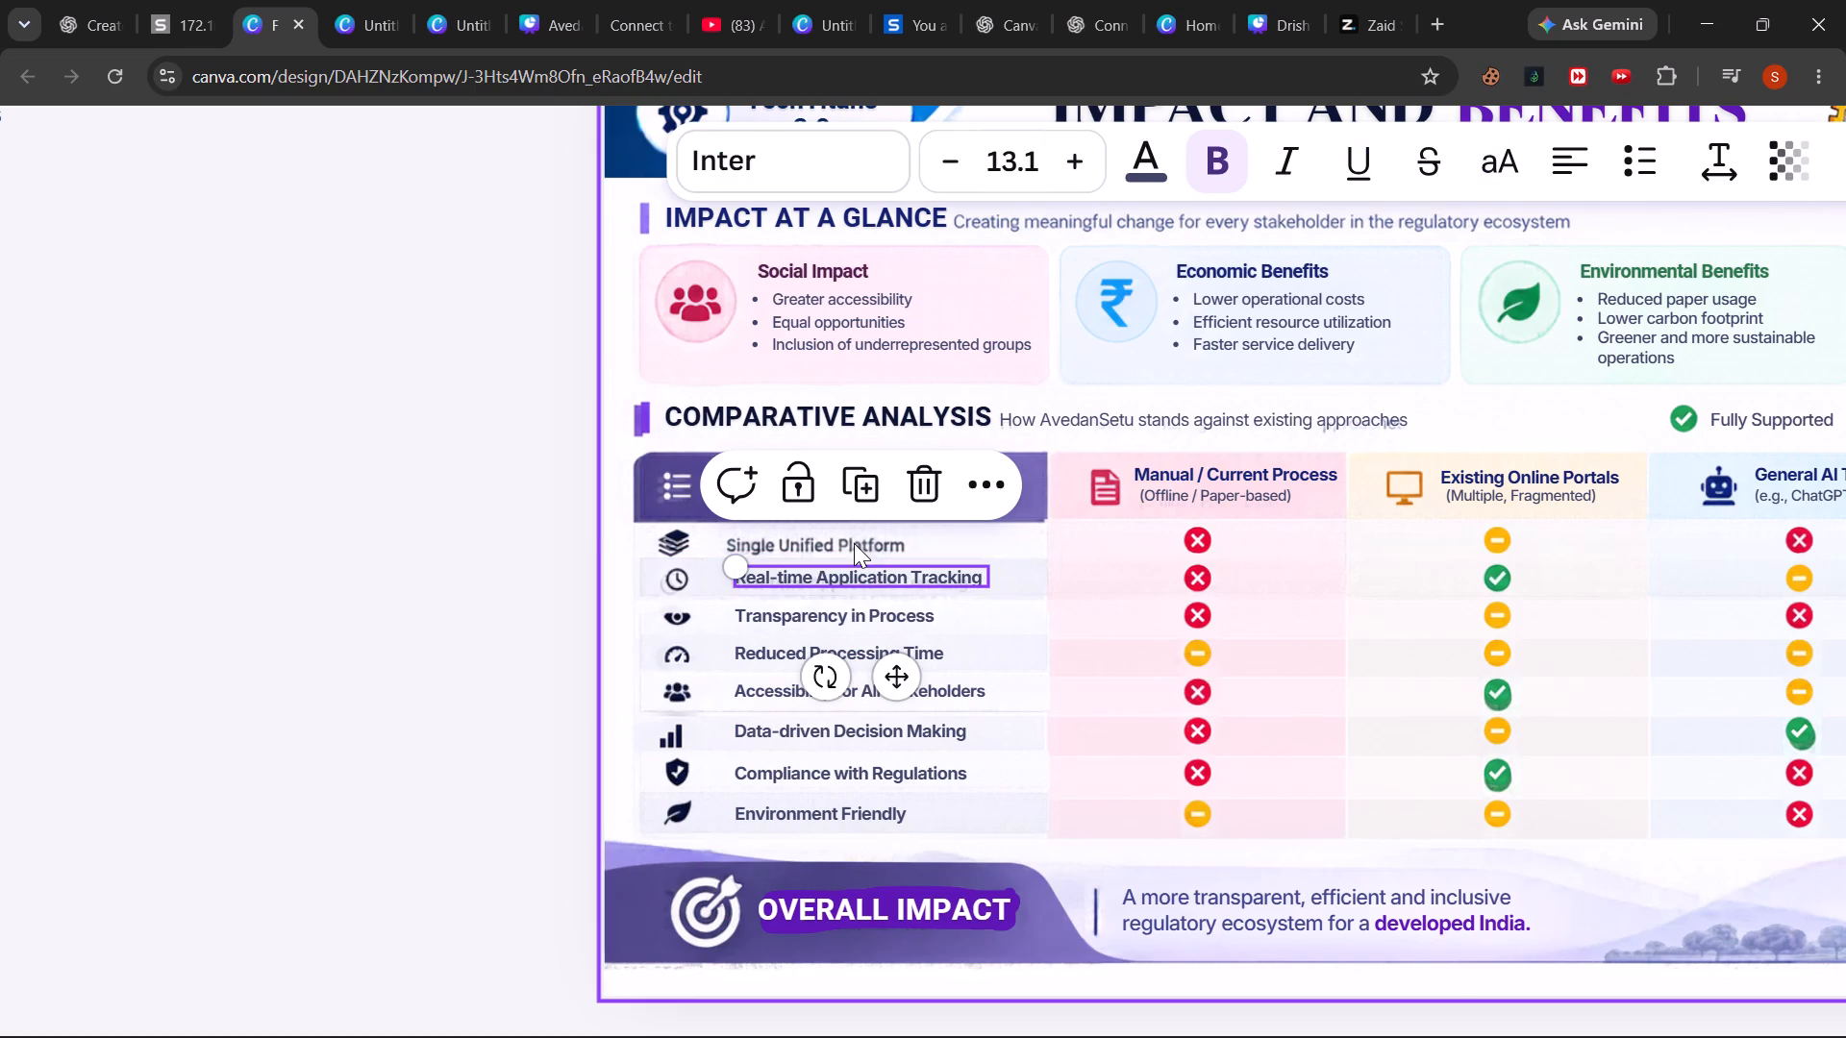
{"action": "left_click", "coordinate": [851, 537]}
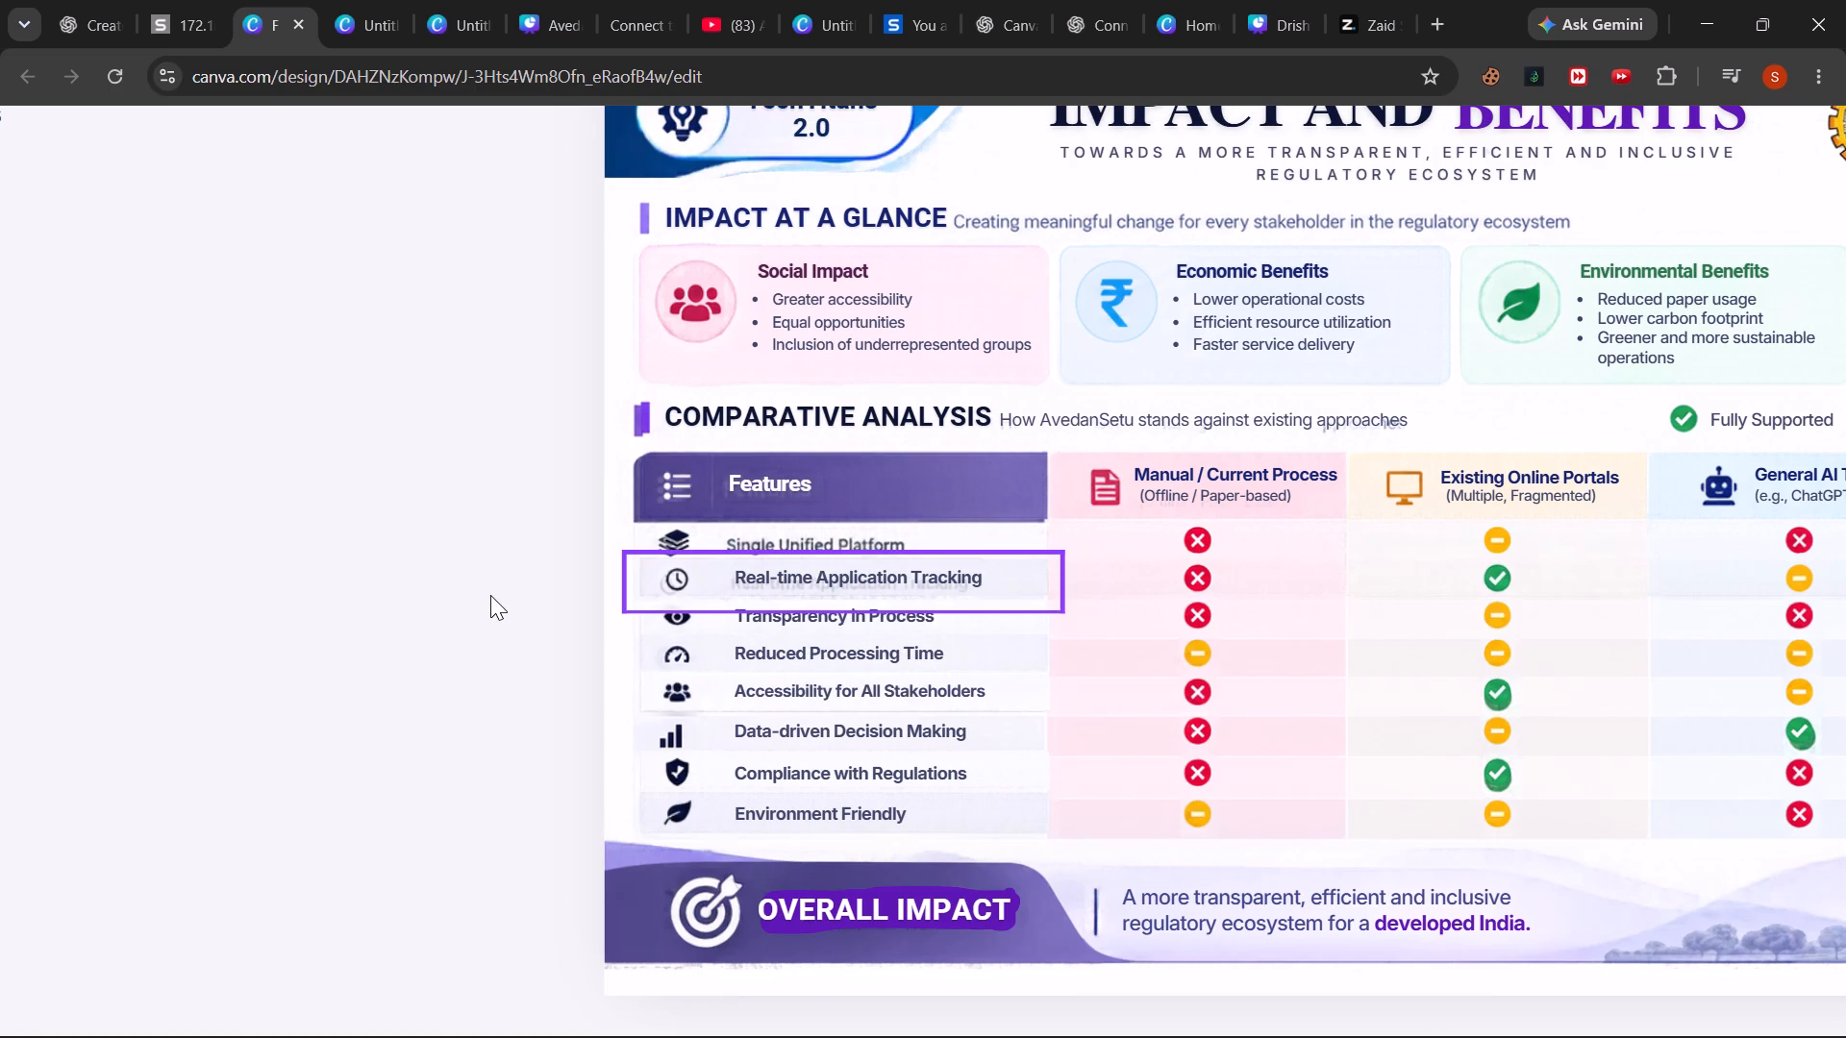
{"action": "scroll", "coordinate": [490, 595], "scroll_direction": "up", "scroll_amount": 3}
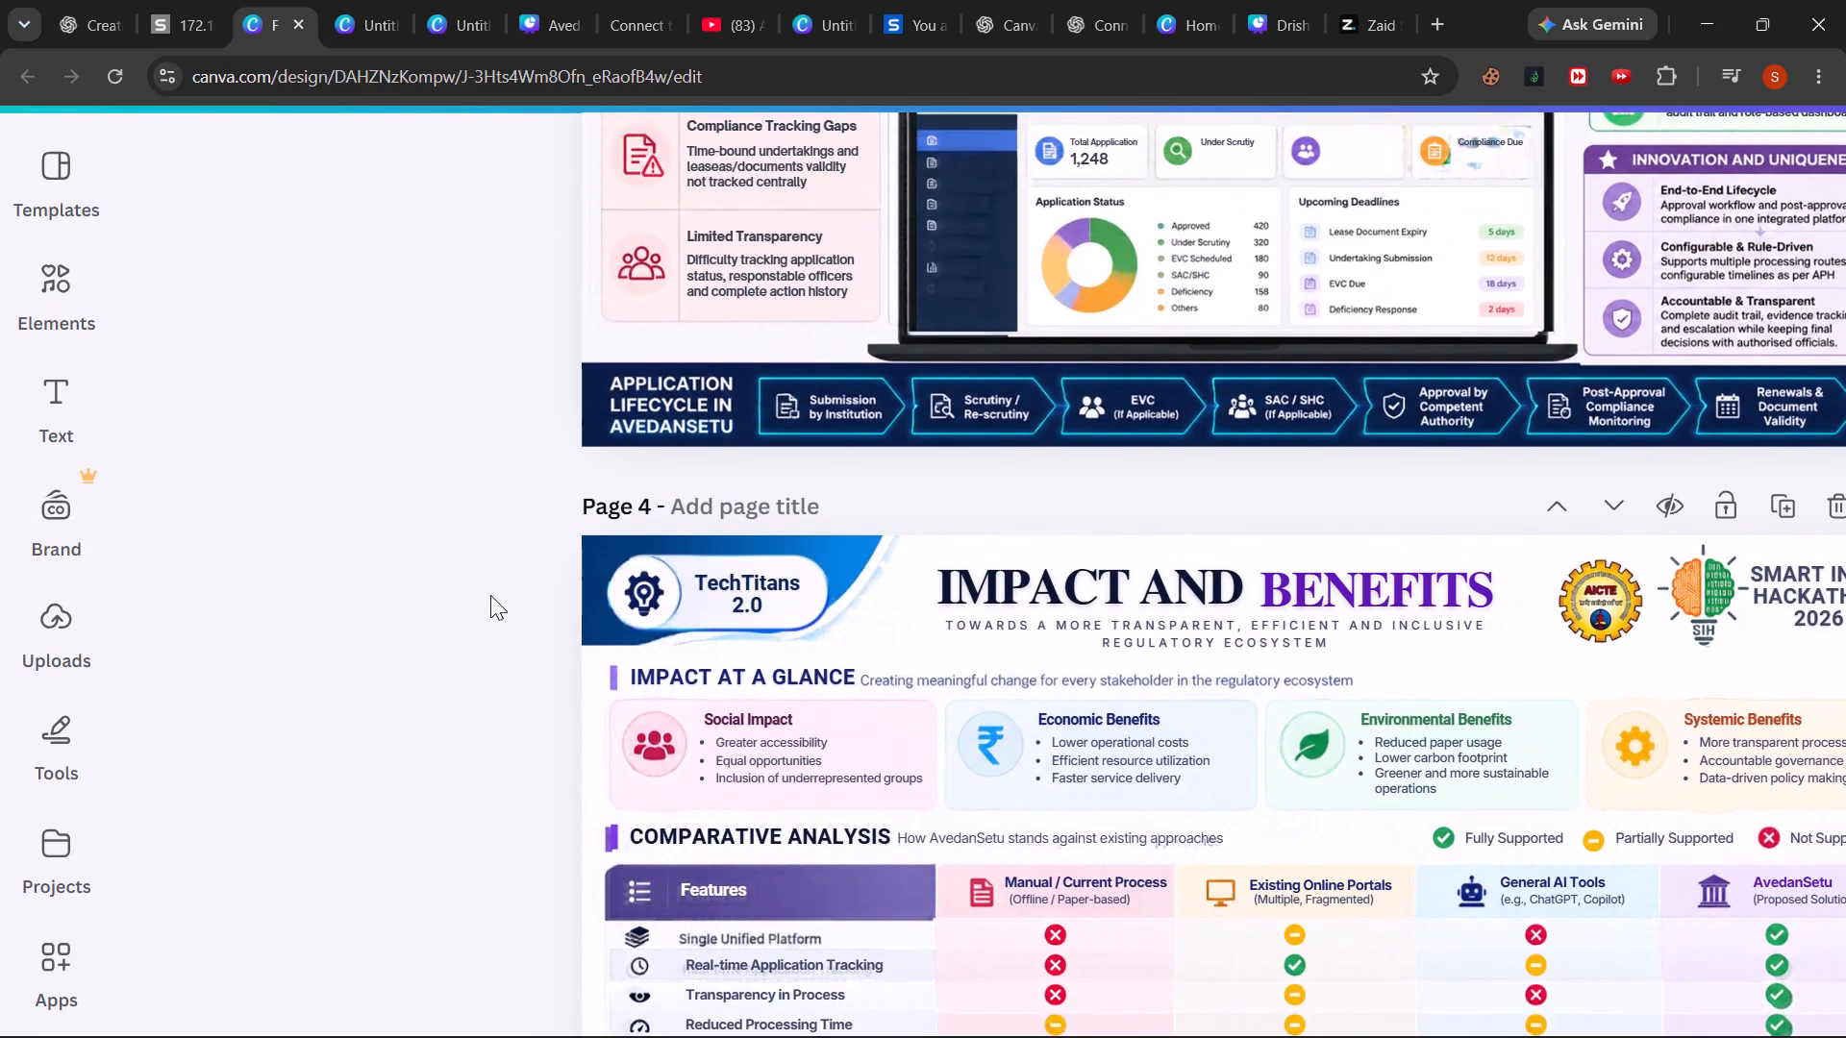
{"action": "scroll", "coordinate": [490, 595], "scroll_direction": "up", "scroll_amount": 3}
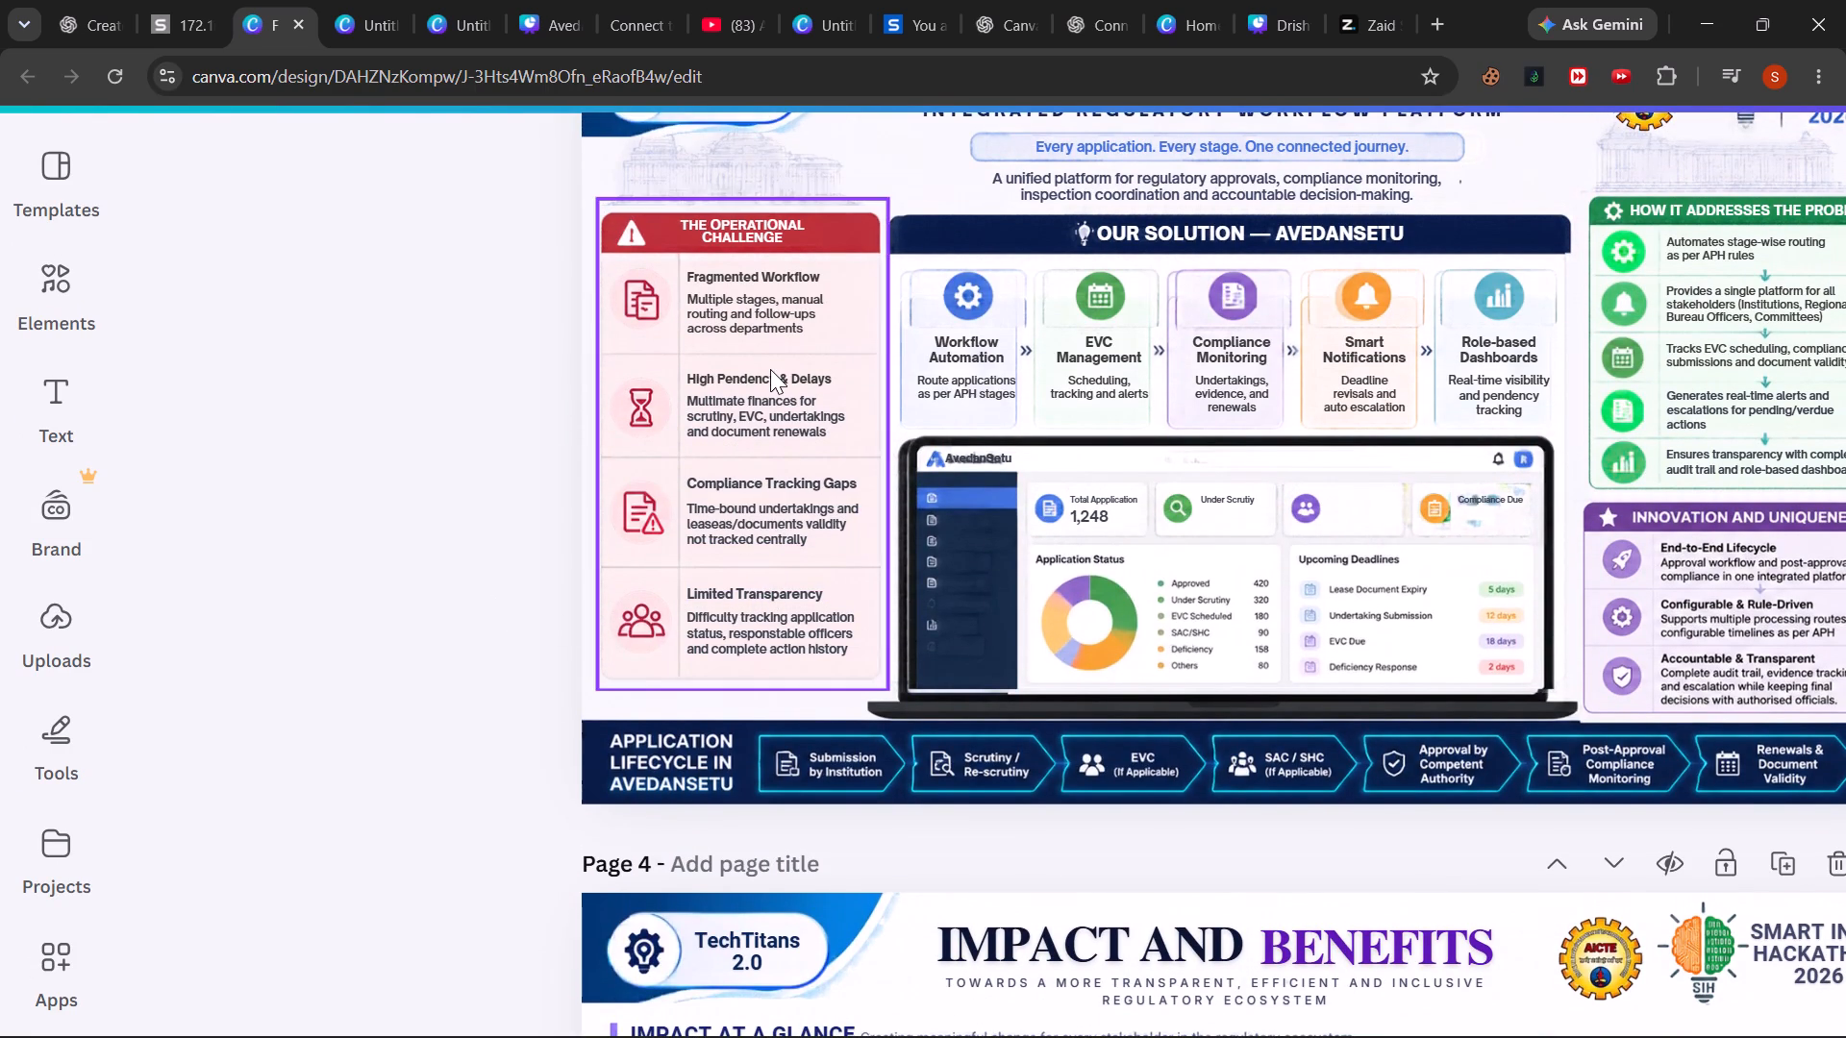
{"action": "scroll", "coordinate": [544, 403], "scroll_direction": "up", "scroll_amount": 2}
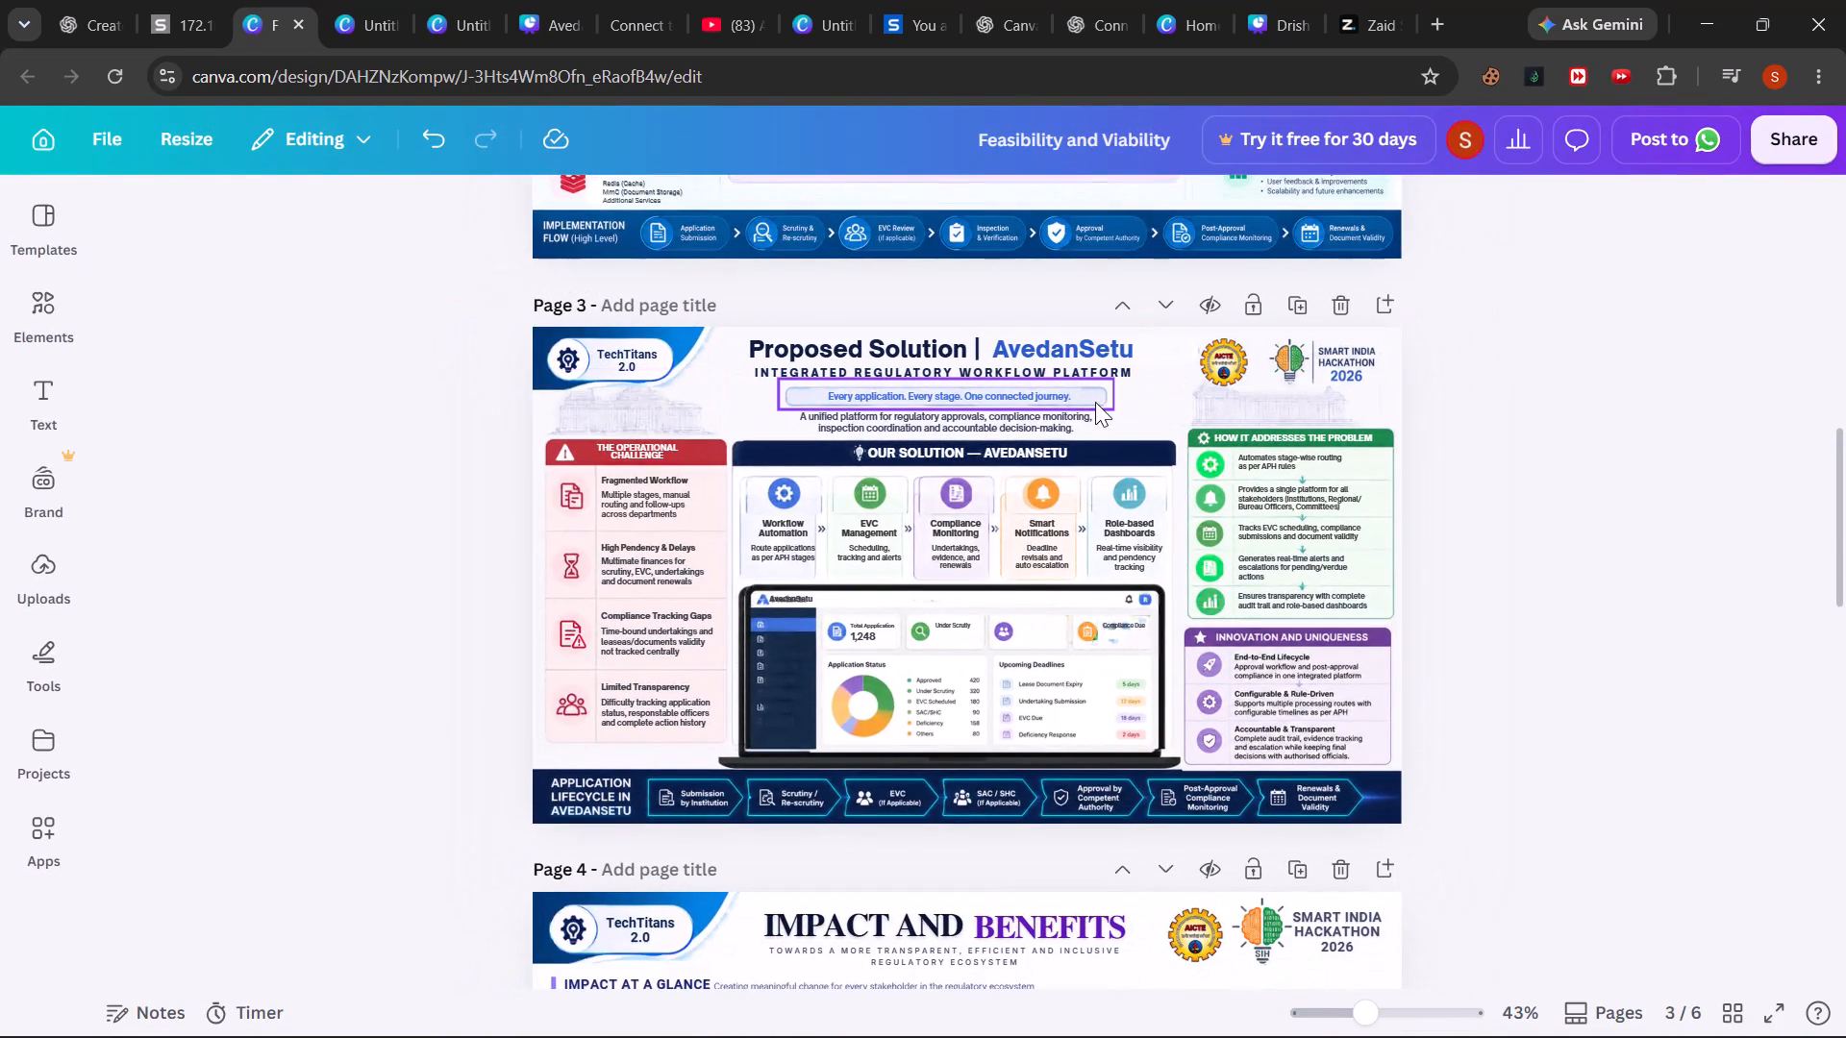
{"action": "scroll", "coordinate": [1584, 376], "scroll_direction": "up", "scroll_amount": 9}
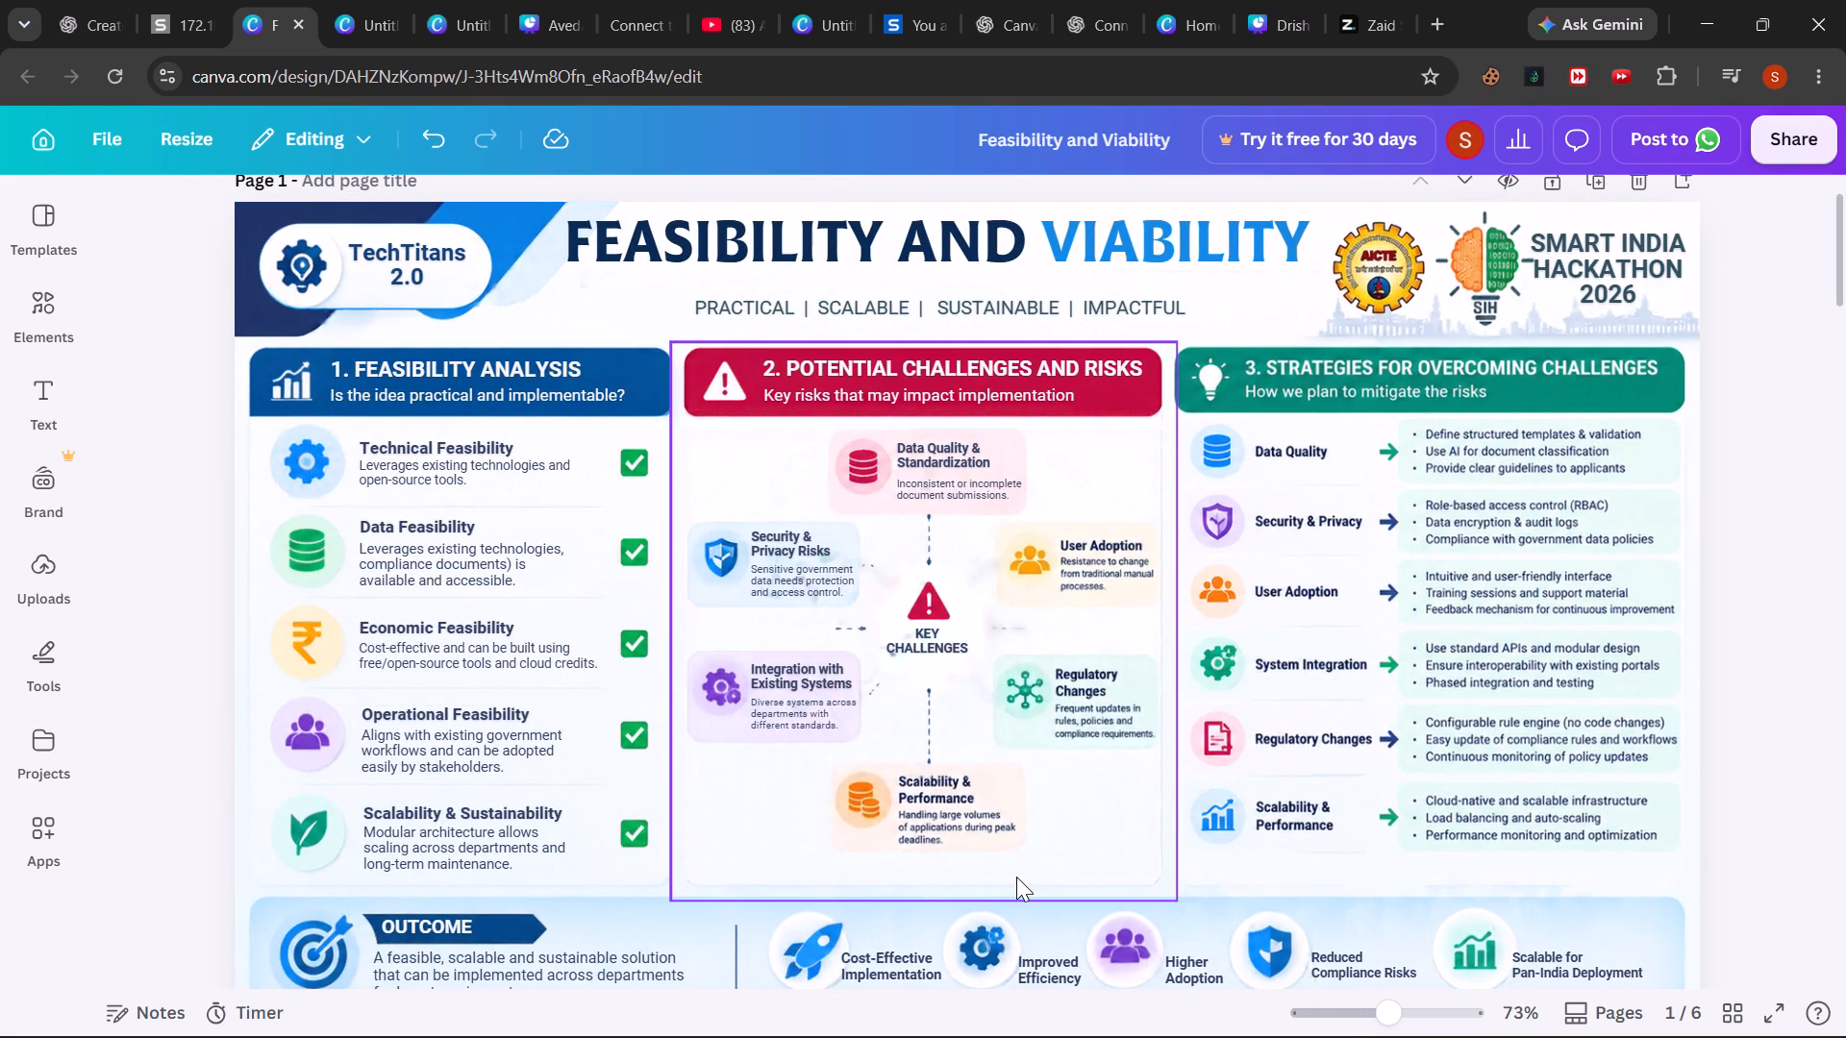
{"action": "scroll", "coordinate": [1016, 877], "scroll_direction": "down", "scroll_amount": 6}
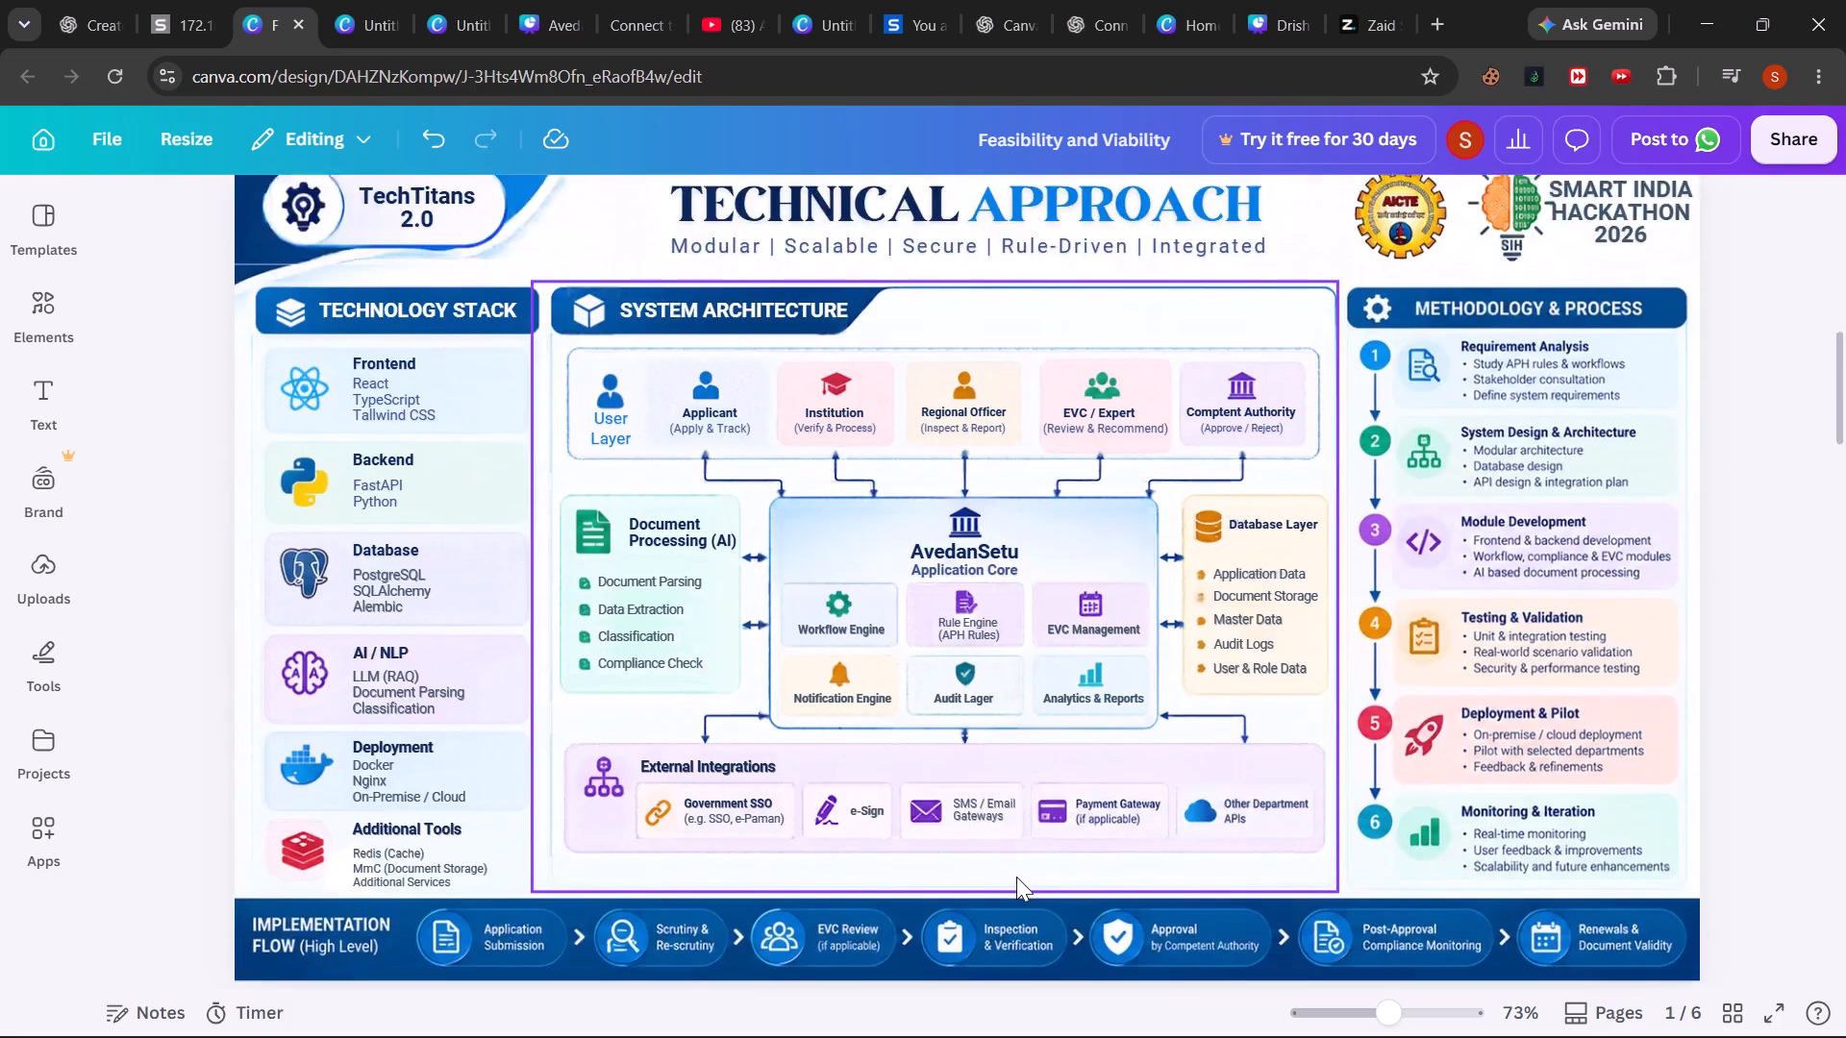
{"action": "scroll", "coordinate": [1016, 877], "scroll_direction": "down", "scroll_amount": 12}
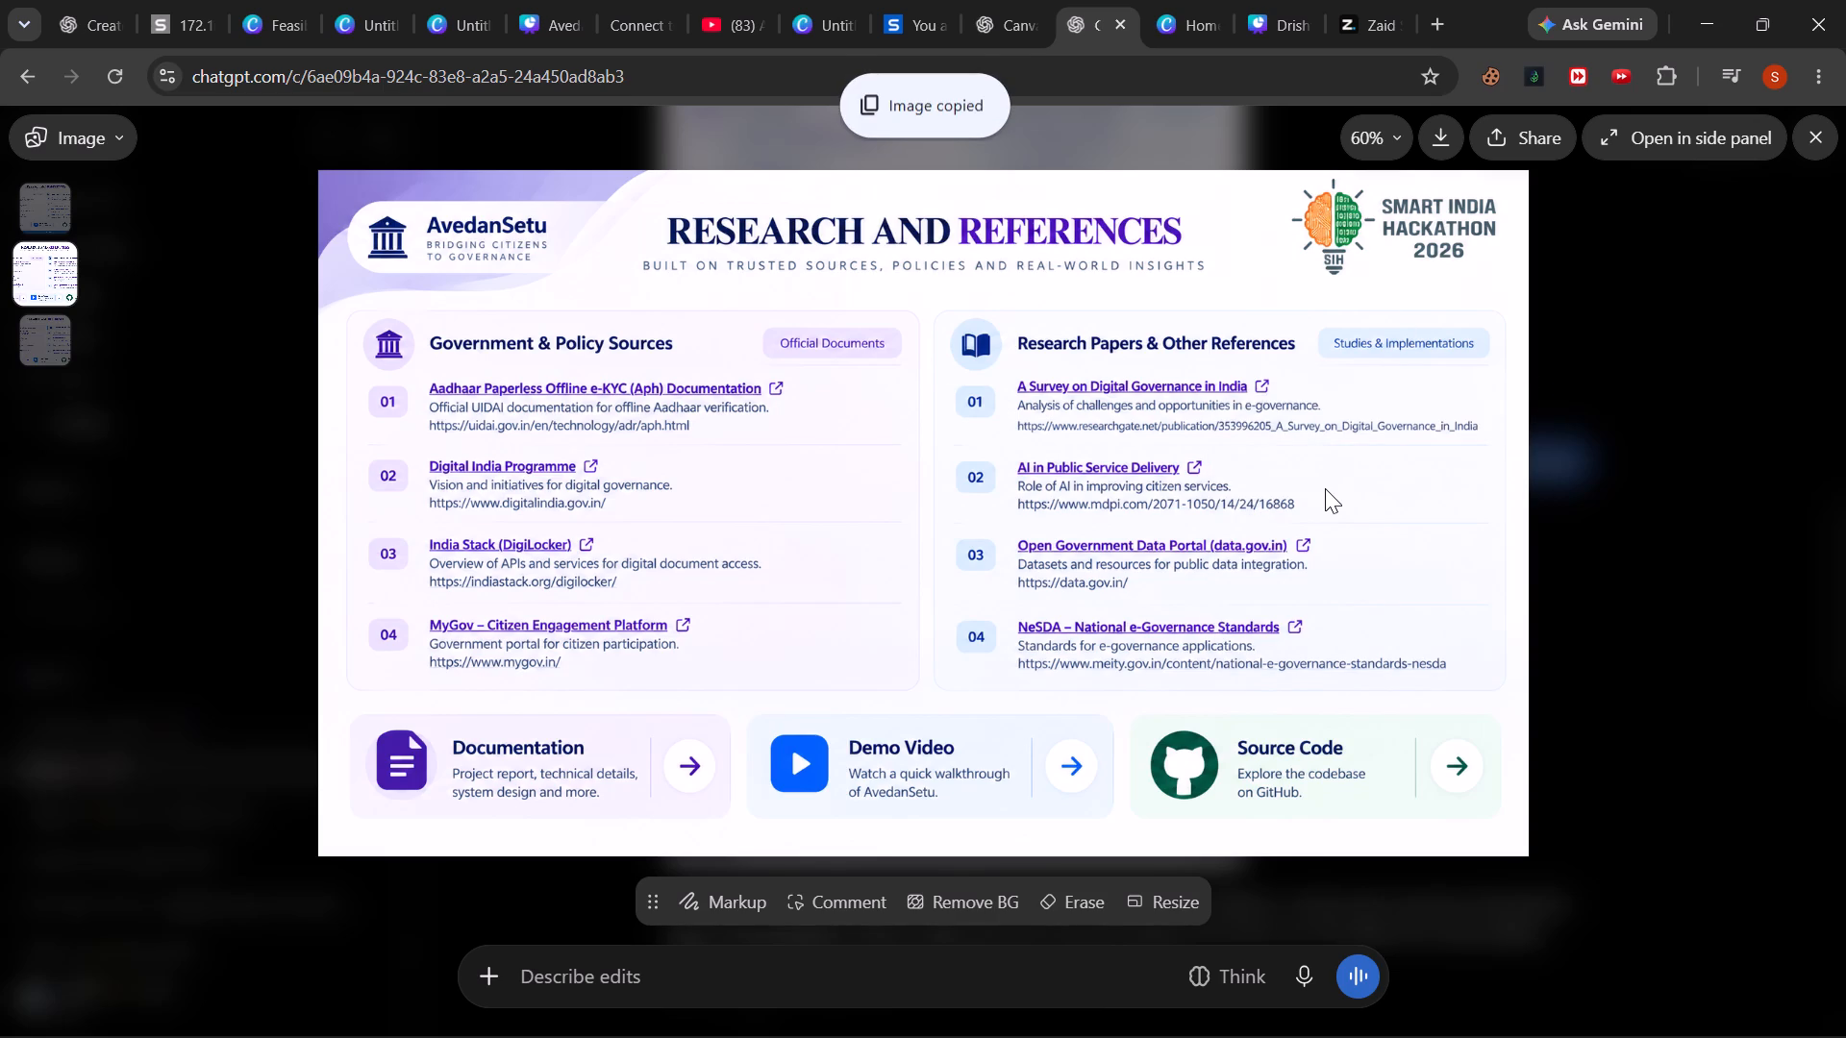